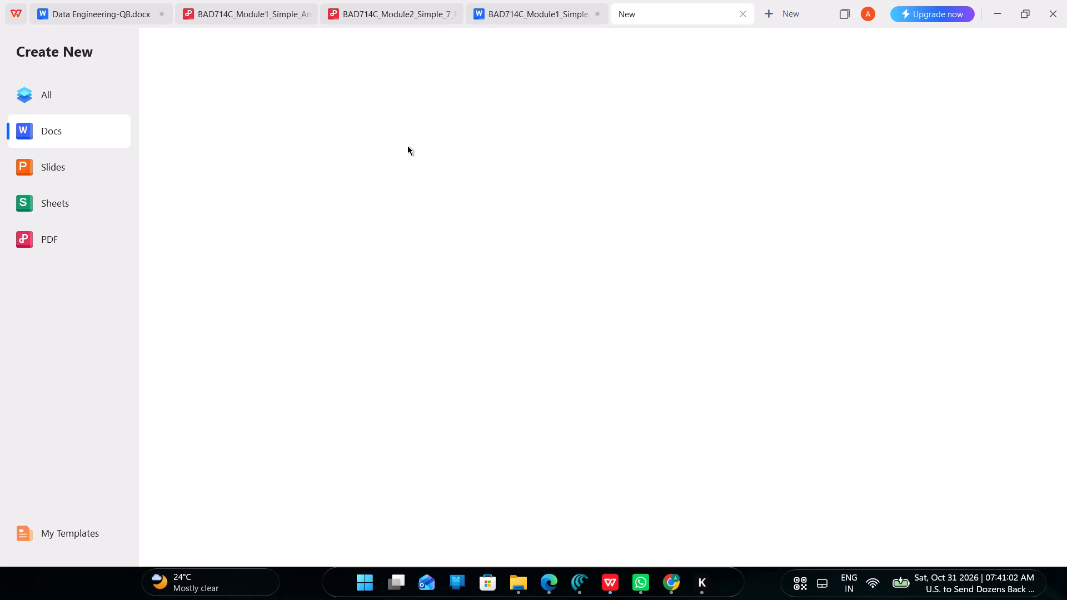
{"action": "left_click", "coordinate": [215, 181]}
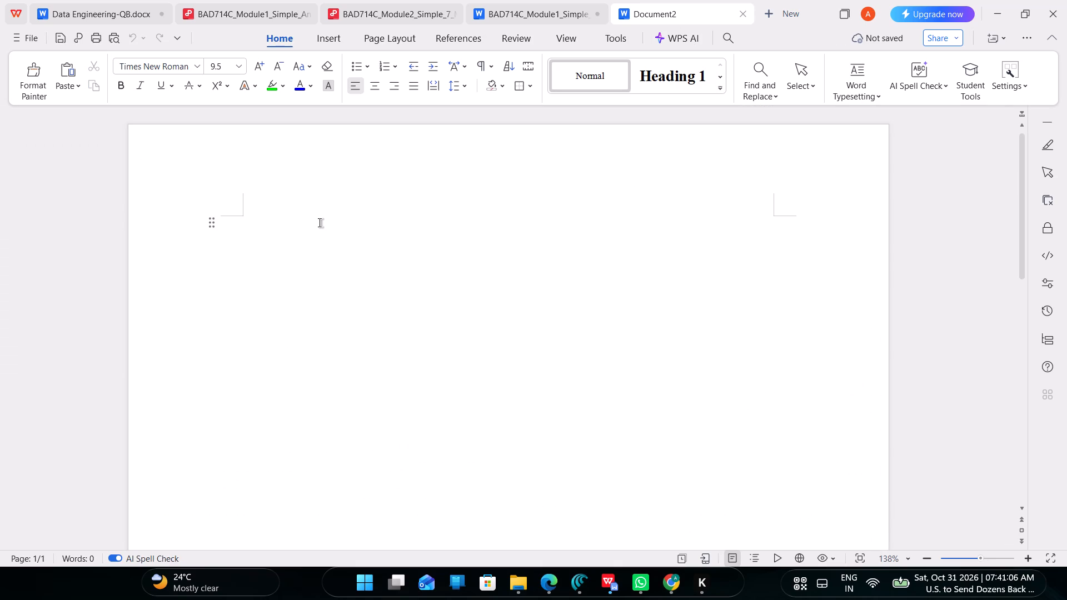
Set the font size in the blank document to 11.
{"action": "triple_click", "coordinate": [255, 64]}
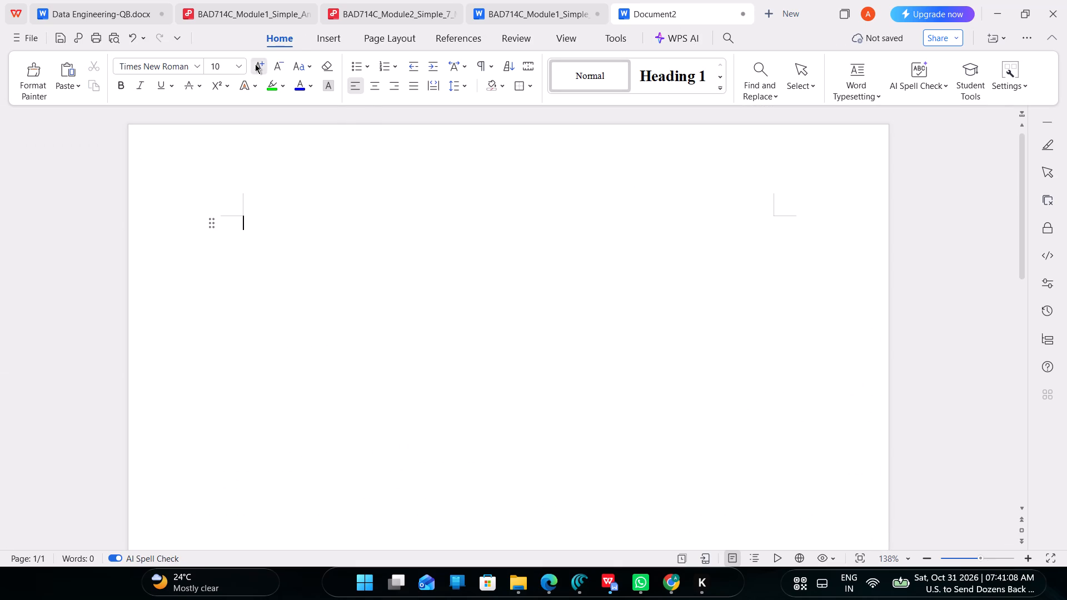
{"action": "left_click", "coordinate": [255, 64]}
{"action": "left_click", "coordinate": [280, 68]}
Turn on bold and paste the copied answer to questions 2–6 into the blank document as unformatted text.
{"action": "left_click", "coordinate": [119, 81]}
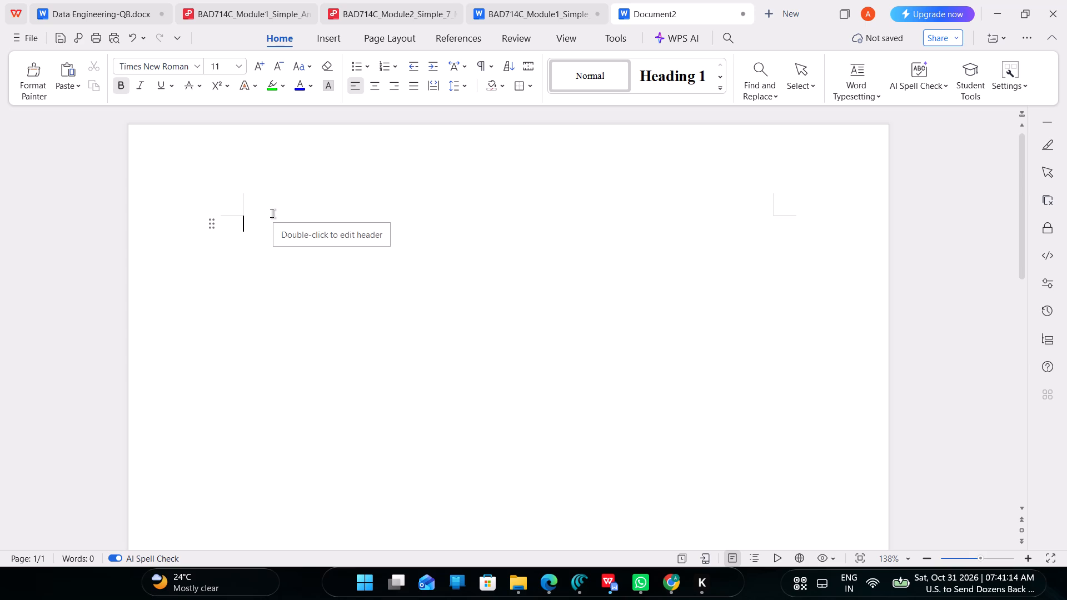
{"action": "key", "text": "ctrl+v"}
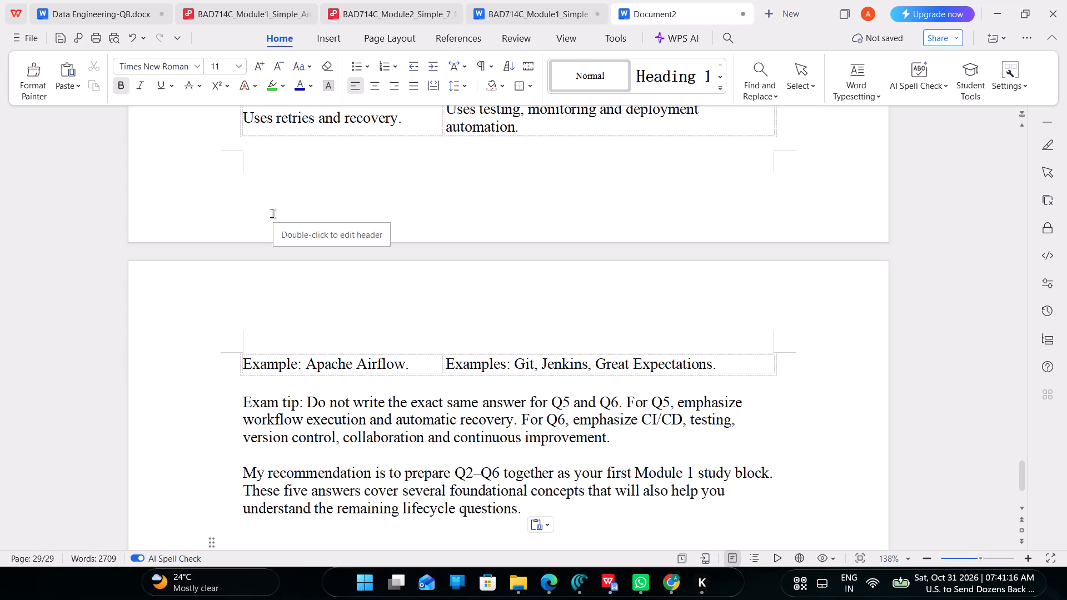
{"action": "left_click", "coordinate": [549, 523]}
{"action": "left_click", "coordinate": [595, 466]}
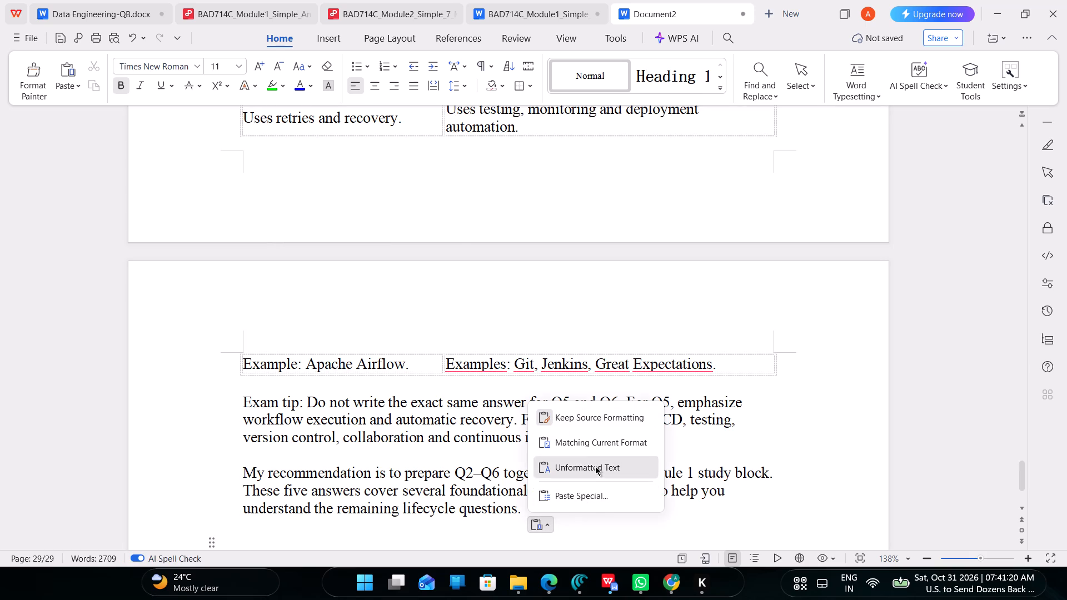
Delete the title and introductory lines above the Q2 question, including the empty line left at the document's start.
{"action": "scroll", "coordinate": [371, 311], "scroll_direction": "up", "scroll_amount": 3}
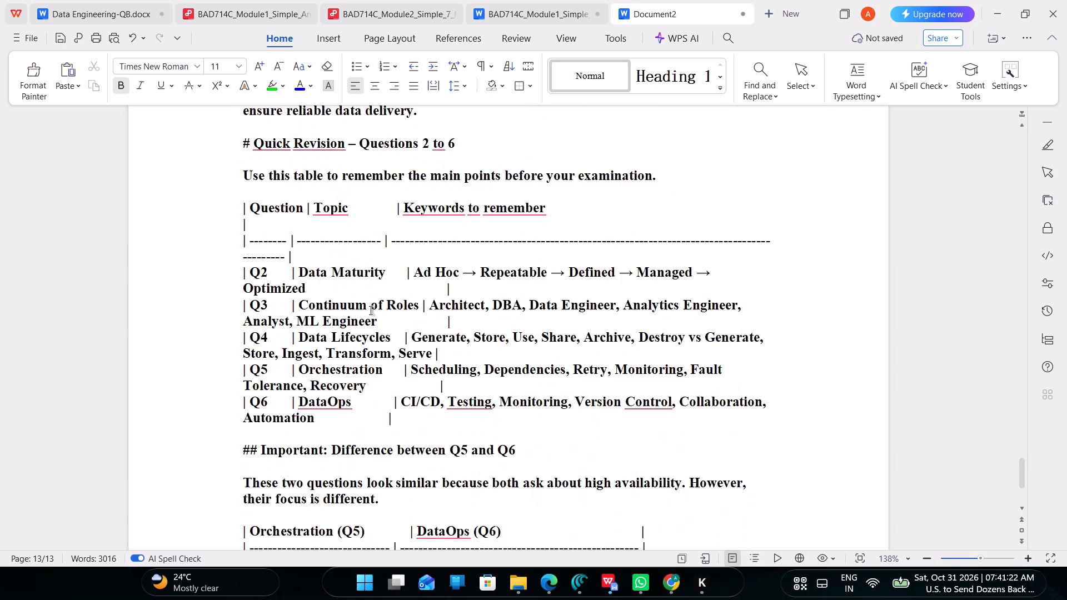
{"action": "scroll", "coordinate": [371, 311], "scroll_direction": "up", "scroll_amount": 14}
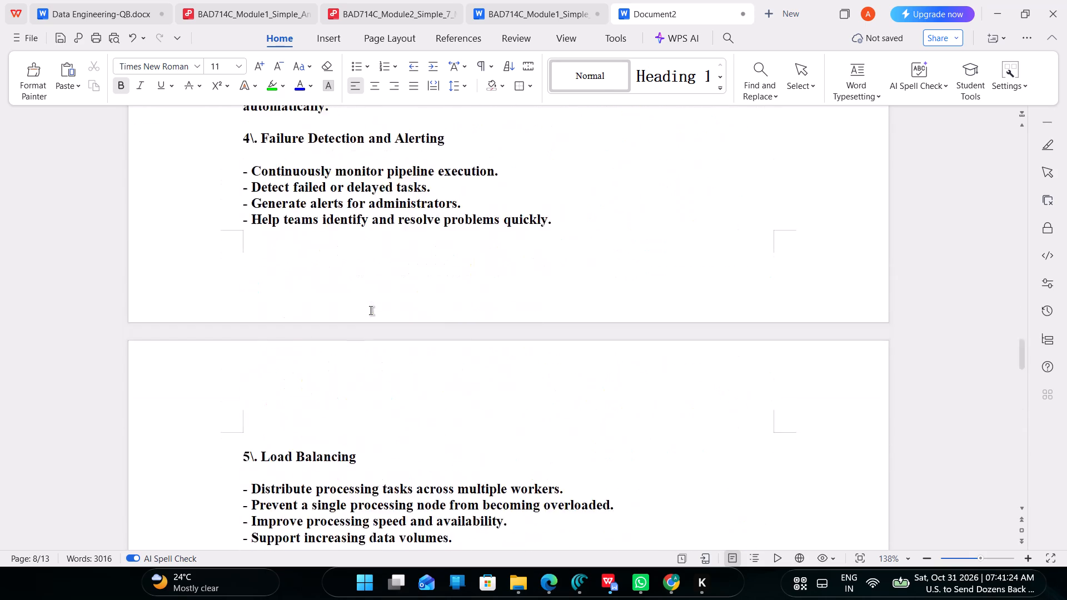
{"action": "scroll", "coordinate": [371, 311], "scroll_direction": "up", "scroll_amount": 16}
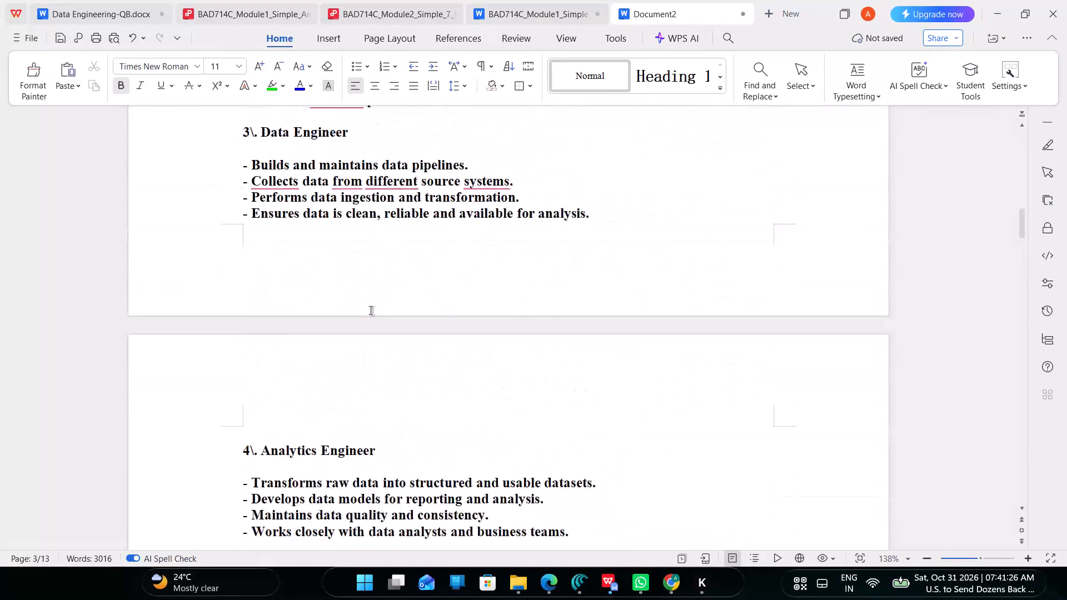
{"action": "scroll", "coordinate": [371, 311], "scroll_direction": "up", "scroll_amount": 8}
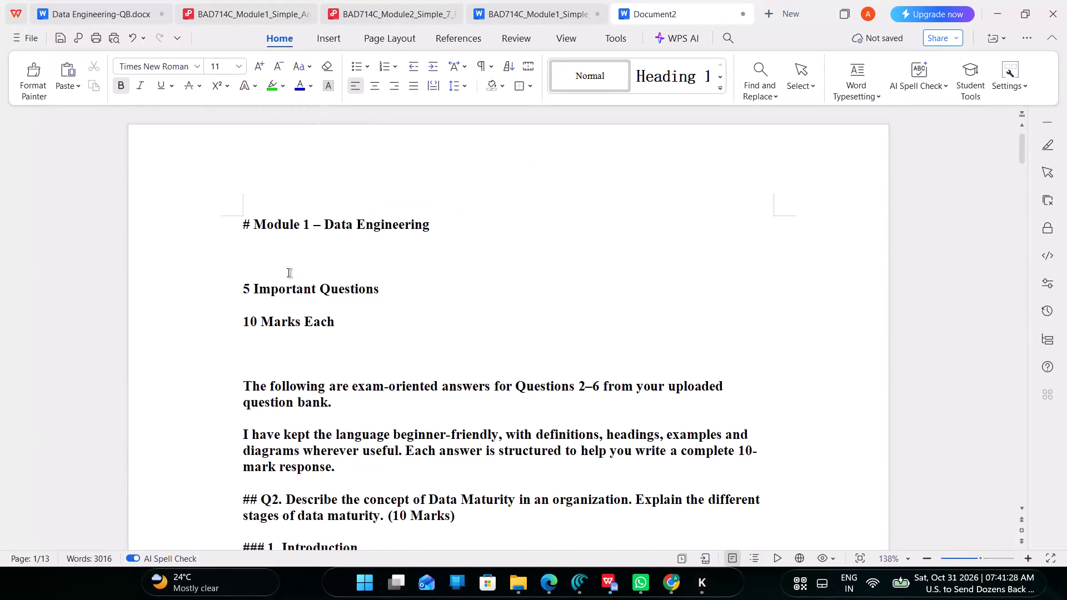
{"action": "scroll", "coordinate": [257, 377], "scroll_direction": "down", "scroll_amount": 1}
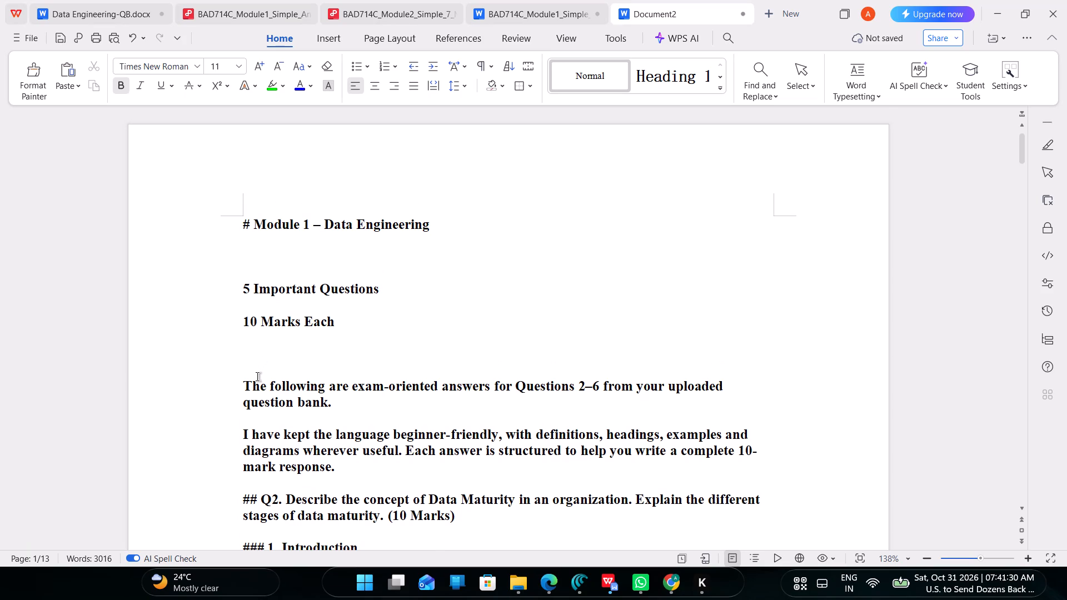
{"action": "scroll", "coordinate": [257, 377], "scroll_direction": "down", "scroll_amount": 1}
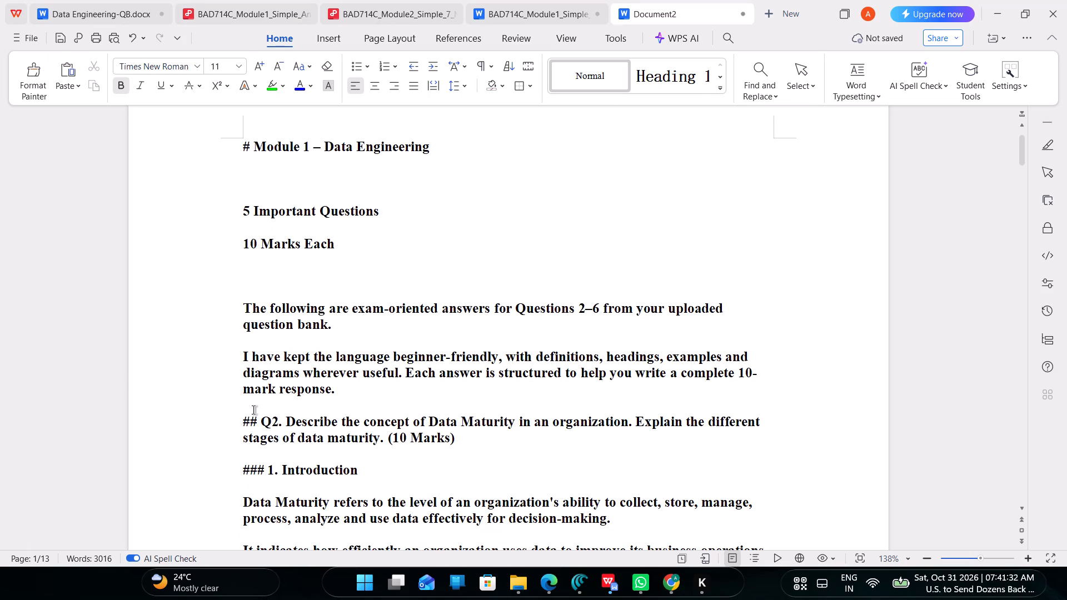
{"action": "left_click_drag", "start_coordinate": [253, 410], "coordinate": [228, 115]}
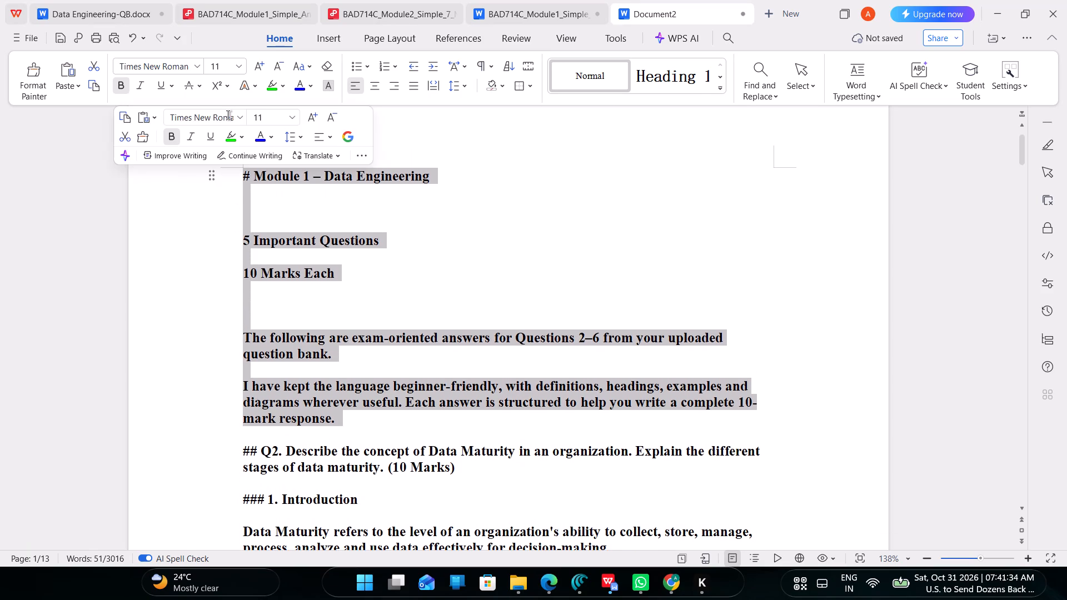
{"action": "key", "text": "BackSpace"}
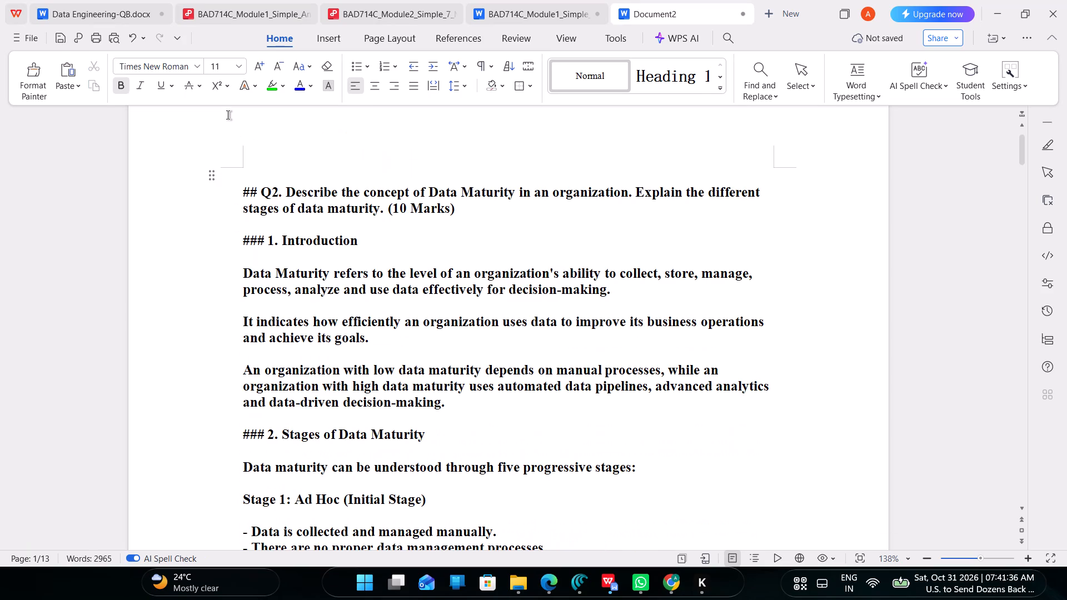
{"action": "key", "text": "BackSpace"}
{"action": "key", "text": "BackSpace"}
{"action": "key", "text": "Delete"}
Remove the leading ## marks from the Q2 question heading.
{"action": "key", "text": "Delete"}
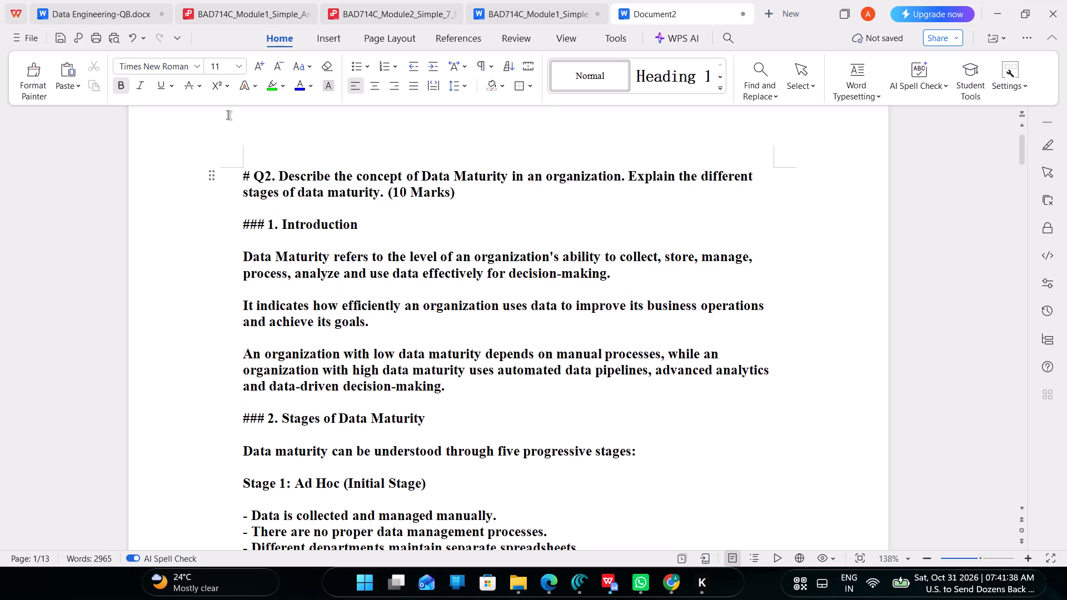
{"action": "key", "text": "Delete"}
{"action": "key", "text": "Delete"}
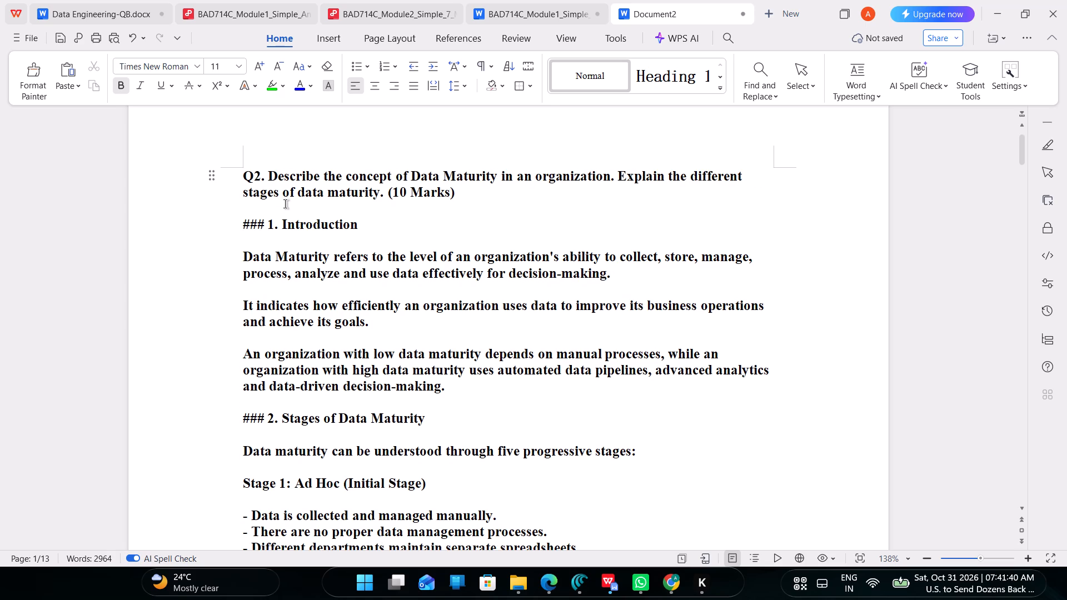
Delete the "### 1. Introduction" heading and the blank lines around it below the Q2 question.
{"action": "left_click", "coordinate": [255, 209]}
{"action": "key", "text": "Delete"}
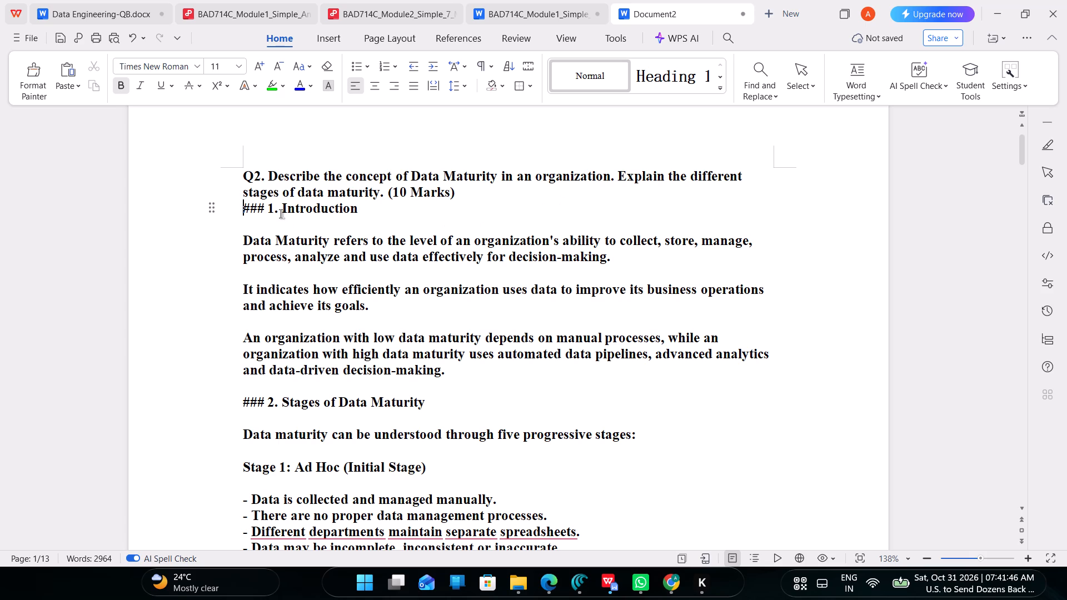
{"action": "left_click_drag", "start_coordinate": [246, 226], "coordinate": [232, 205]}
{"action": "key", "text": "BackSpace"}
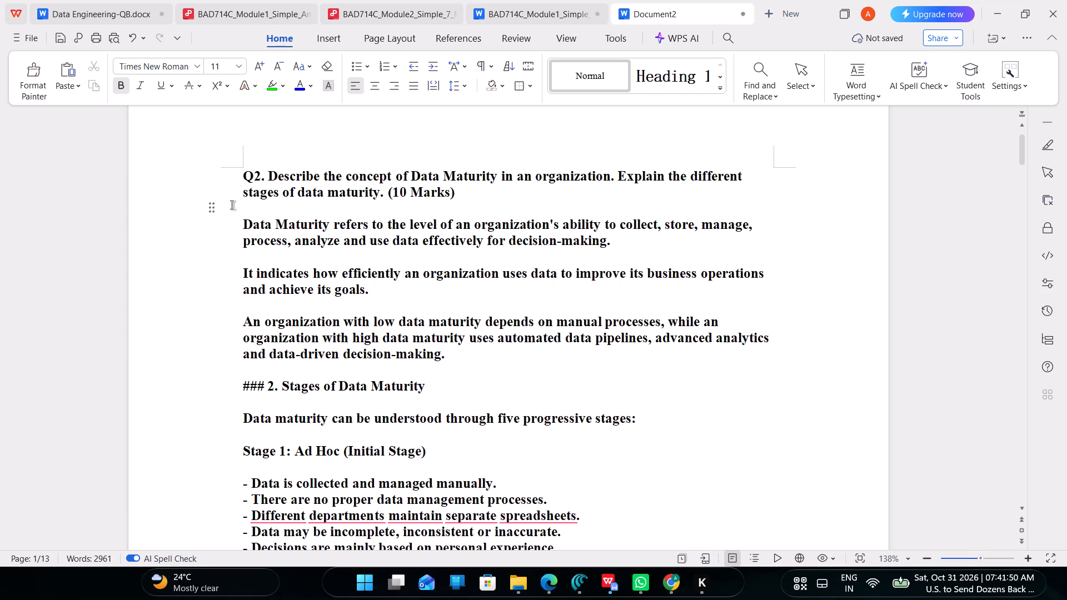
{"action": "key", "text": "BackSpace"}
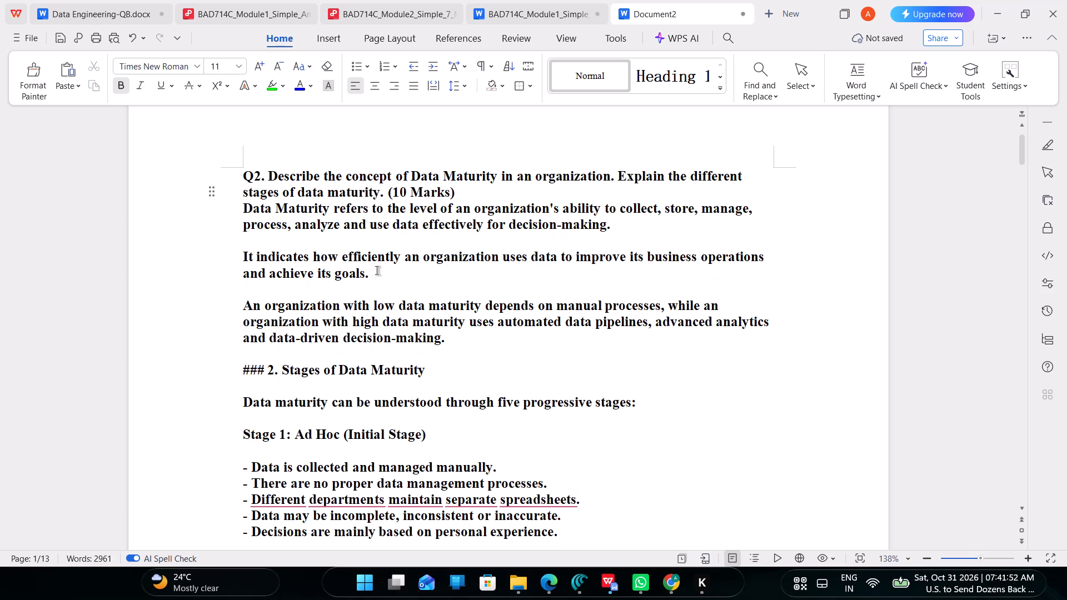
Remove the blank lines between Q2's opening paragraphs and join "An organization with low data maturity…" onto the preceding paragraph with a space.
{"action": "left_click", "coordinate": [306, 239]}
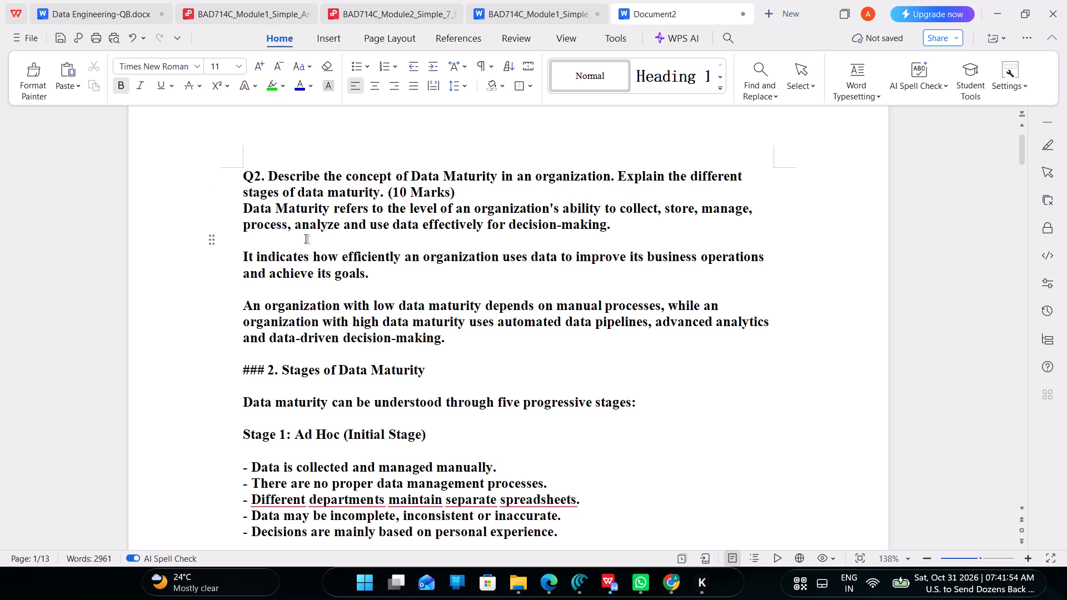
{"action": "key", "text": "Delete"}
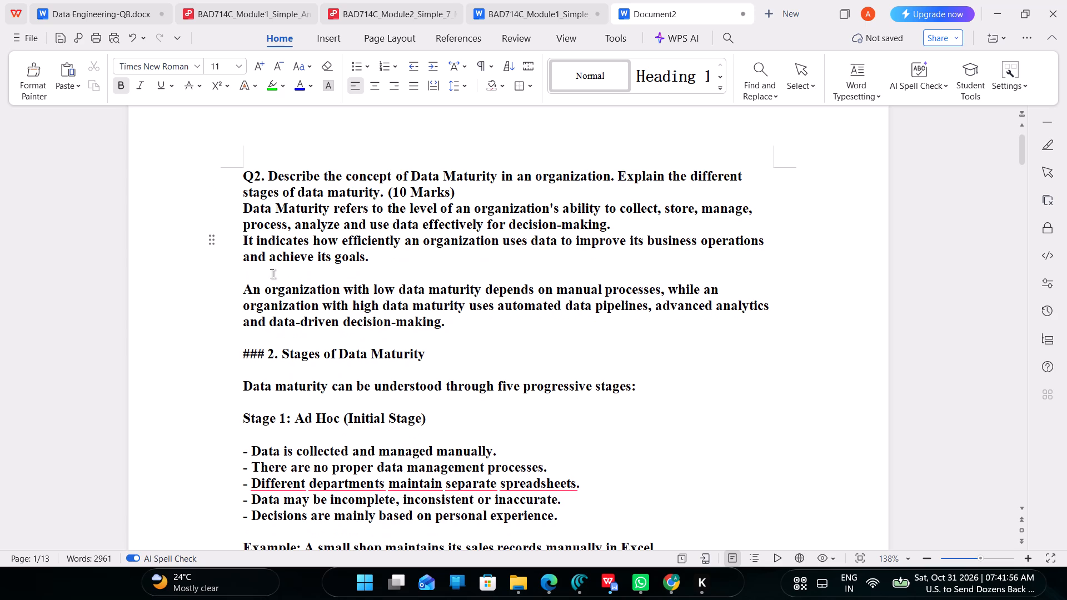
{"action": "left_click", "coordinate": [272, 274]}
{"action": "key", "text": "Delete"}
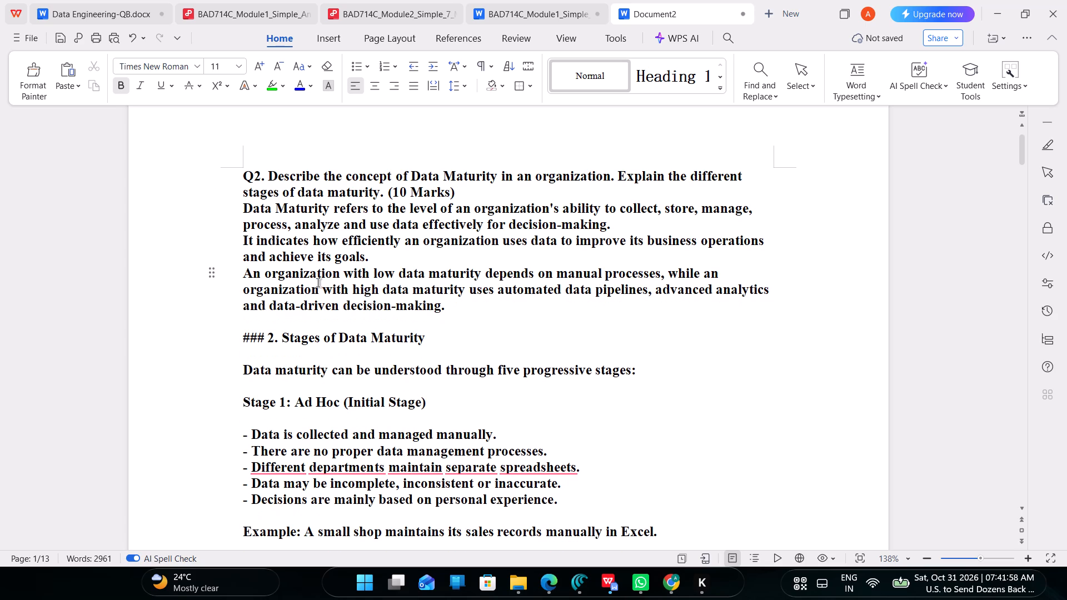
{"action": "key", "text": "BackSpace"}
{"action": "key", "text": "space"}
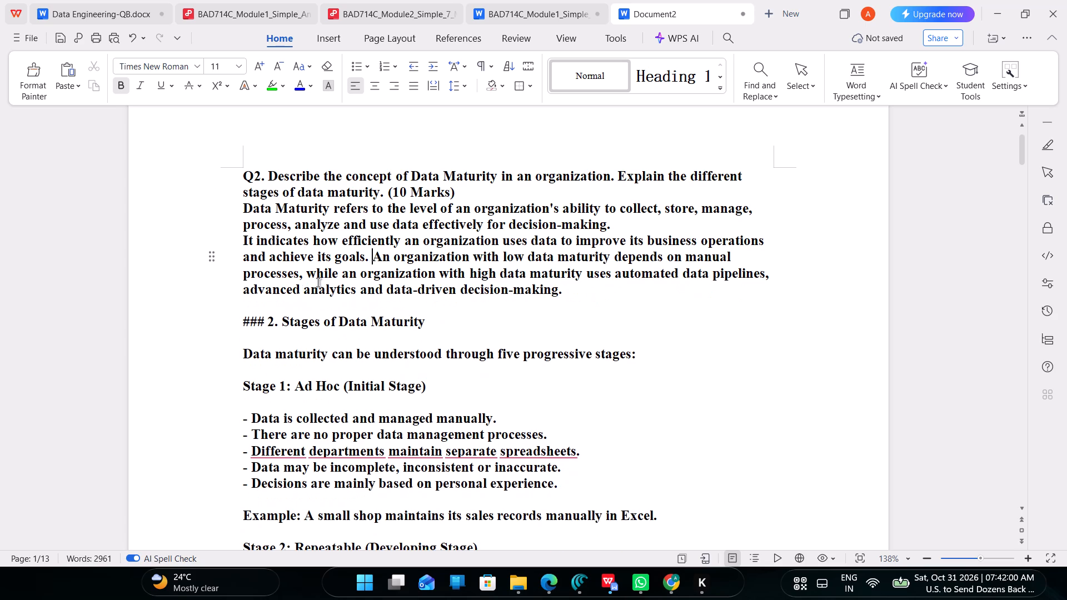
Remove the blank line above "Stages of Data Maturity" and strip the "### 2." prefix from that heading.
{"action": "left_click", "coordinate": [356, 306]}
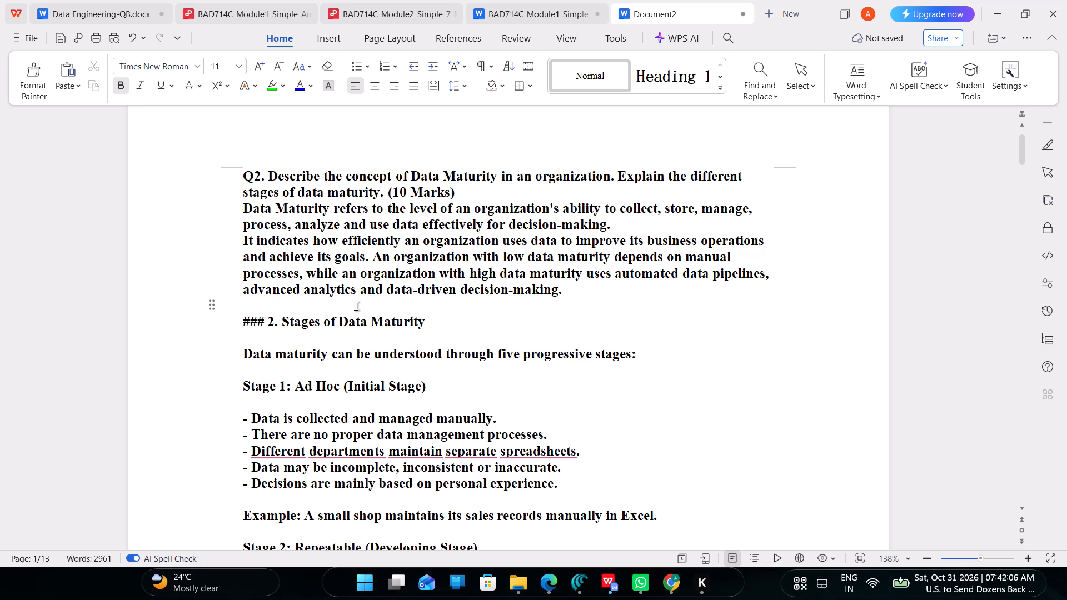
{"action": "key", "text": "Delete"}
{"action": "key", "text": "Delete"}
{"action": "key", "text": "Delete"}
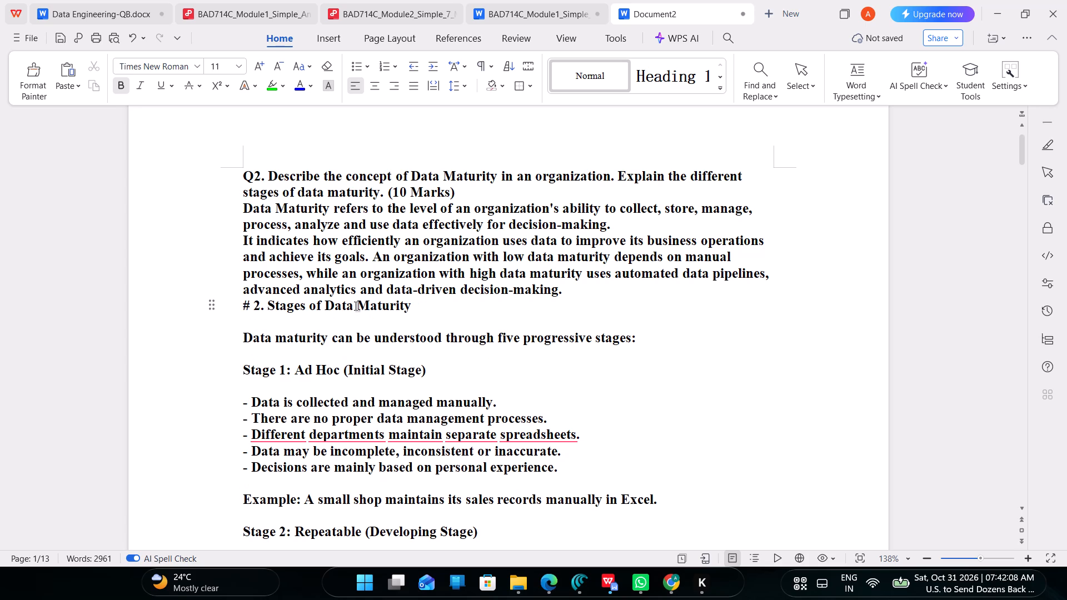
{"action": "key", "text": "Delete"}
{"action": "key", "text": "Delete"}
{"action": "key", "text": "Delete"}
{"action": "key", "text": "Delete"}
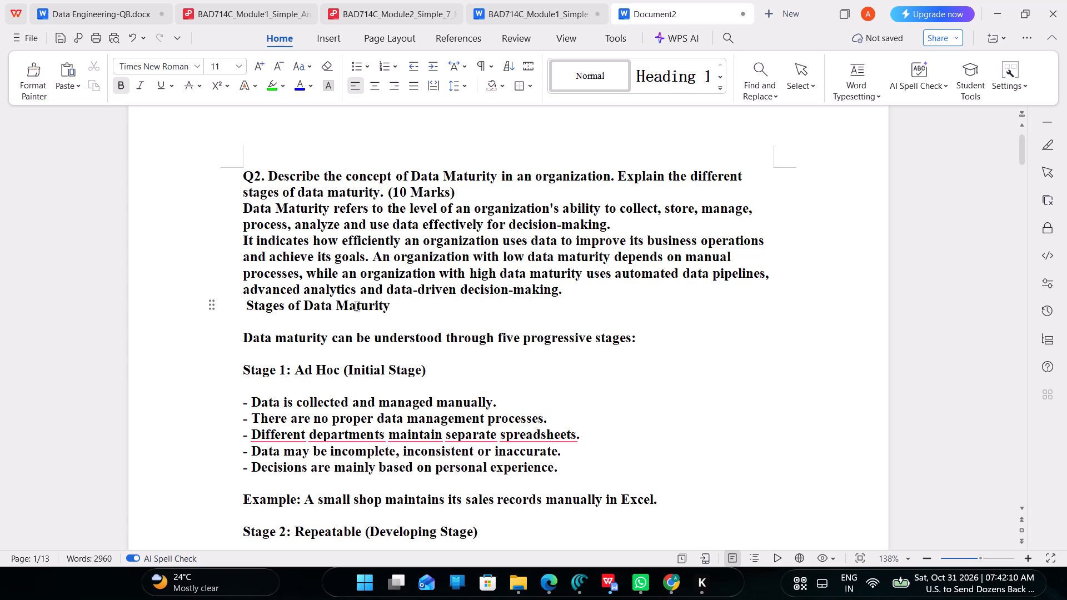
{"action": "key", "text": "Delete"}
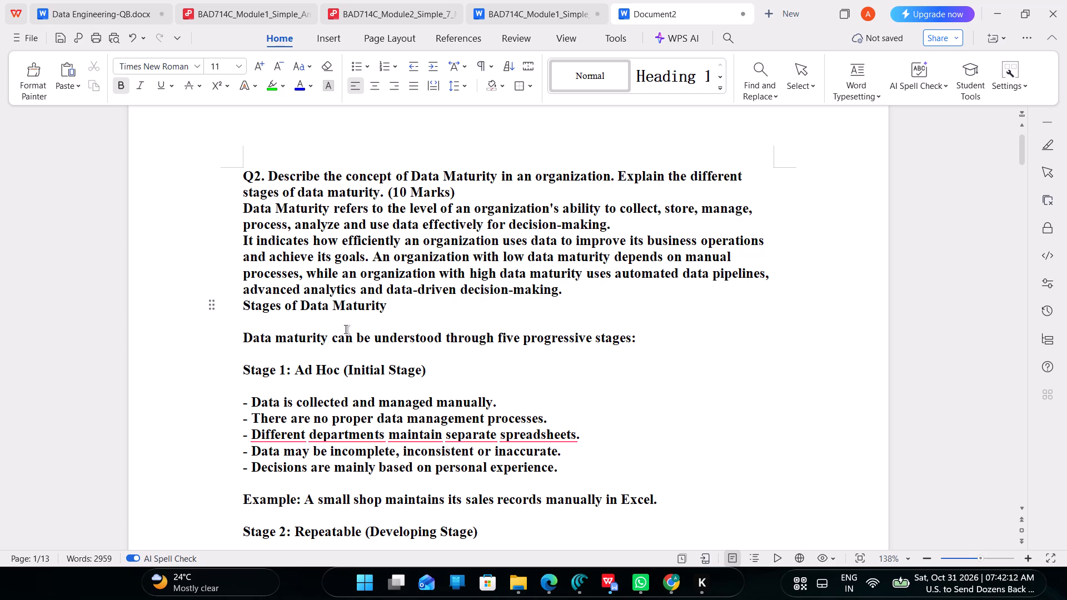
Delete the sentence "Data maturity can be understood through five progressive stages:" and the blank lines around it.
{"action": "left_click", "coordinate": [346, 329]}
{"action": "scroll", "coordinate": [346, 329], "scroll_direction": "down", "scroll_amount": 1}
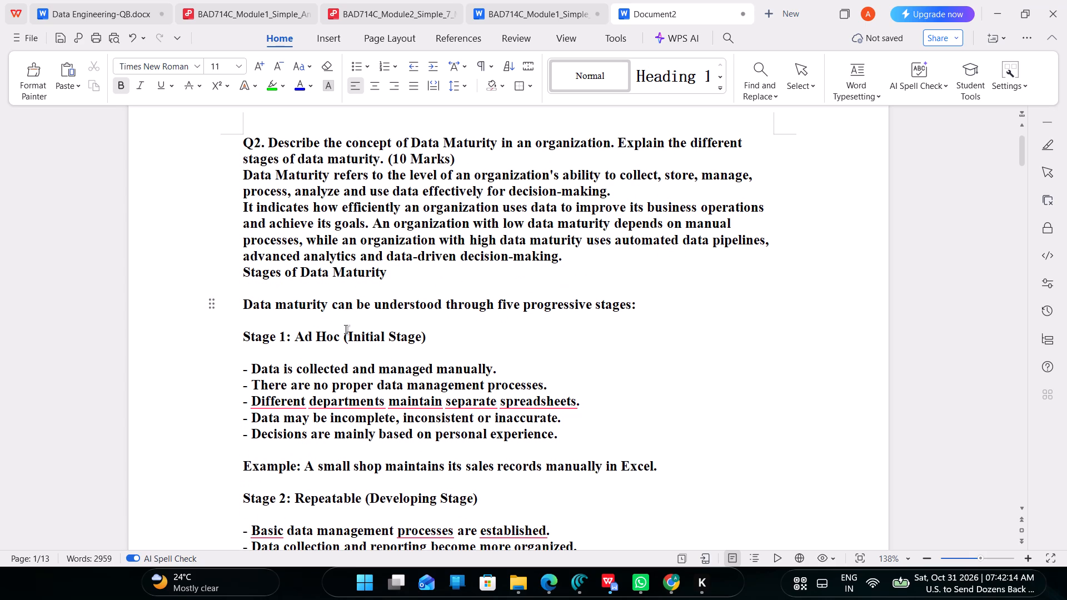
{"action": "scroll", "coordinate": [346, 329], "scroll_direction": "down", "scroll_amount": 1}
{"action": "left_click_drag", "start_coordinate": [259, 317], "coordinate": [232, 286]}
{"action": "key", "text": "BackSpace"}
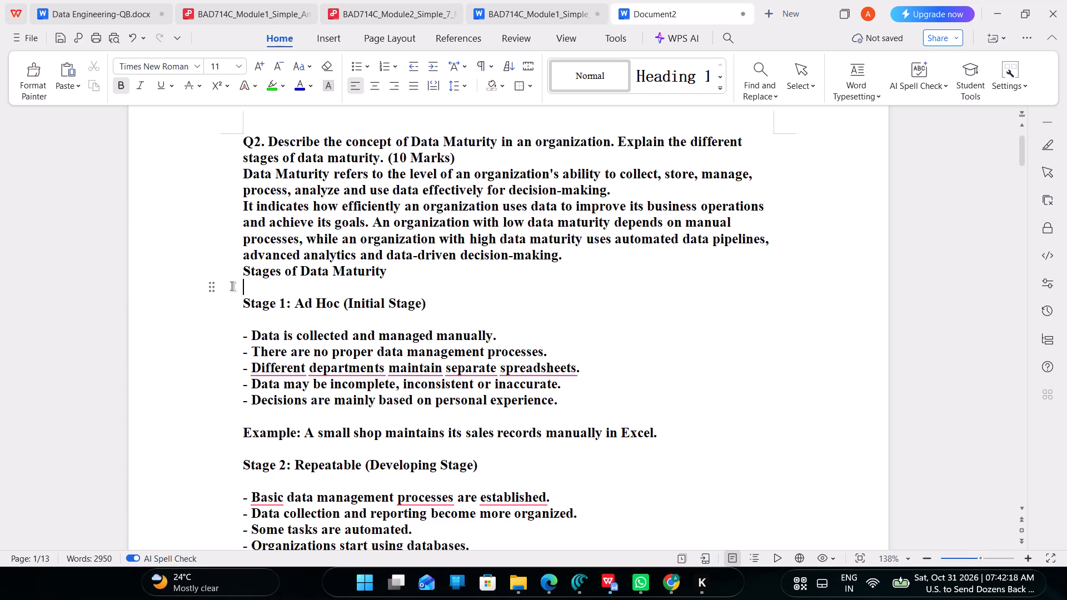
{"action": "key", "text": "Delete"}
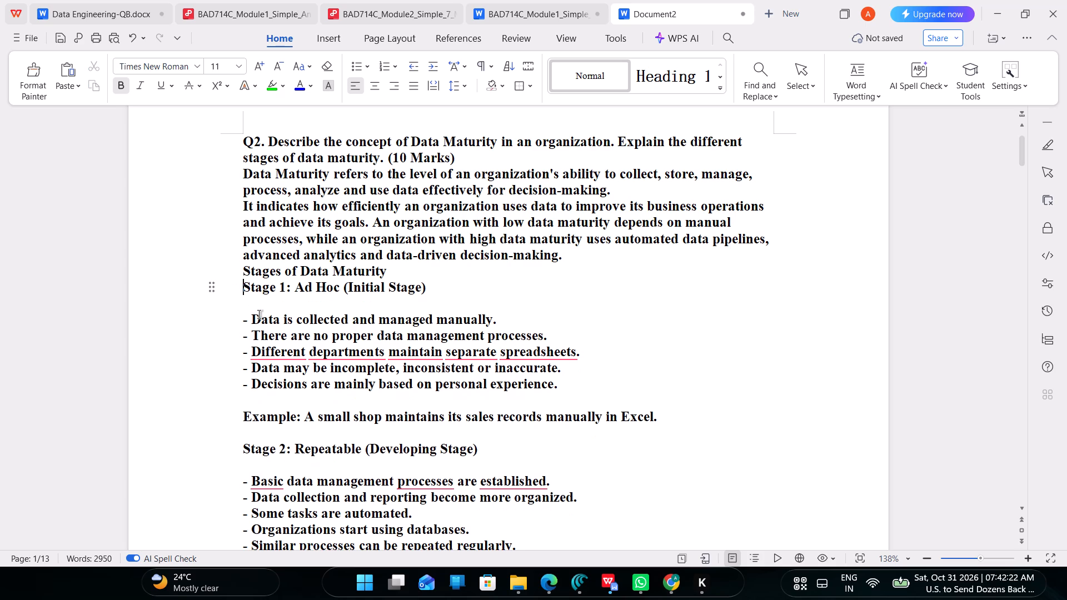
Remove the blank lines below the Stage 1 heading, before its example, and before the Stage 2 heading.
{"action": "left_click", "coordinate": [256, 300]}
{"action": "key", "text": "Delete"}
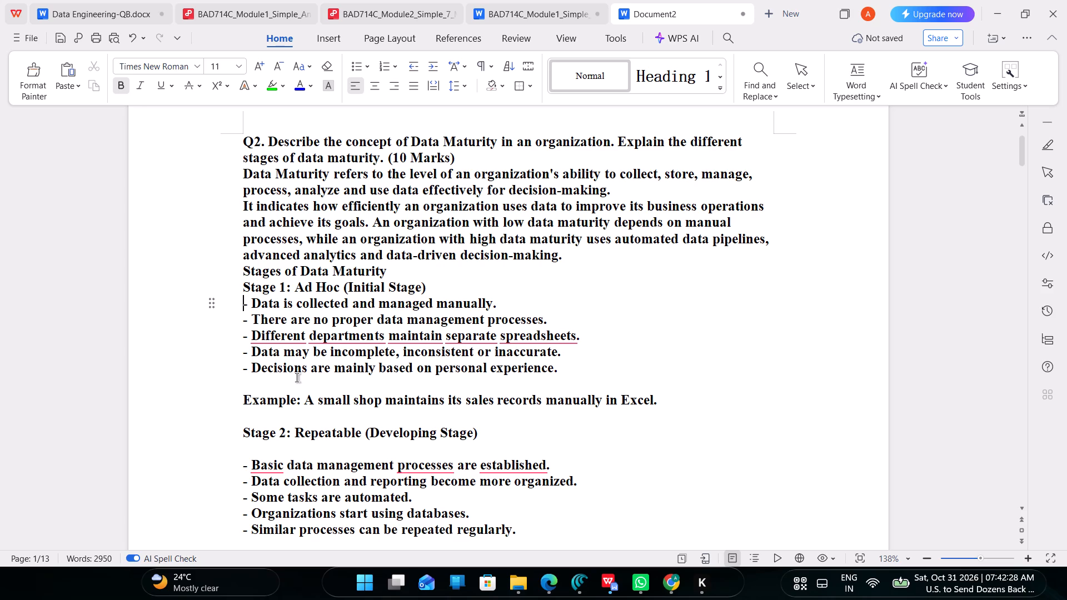
{"action": "scroll", "coordinate": [297, 378], "scroll_direction": "down", "scroll_amount": 1}
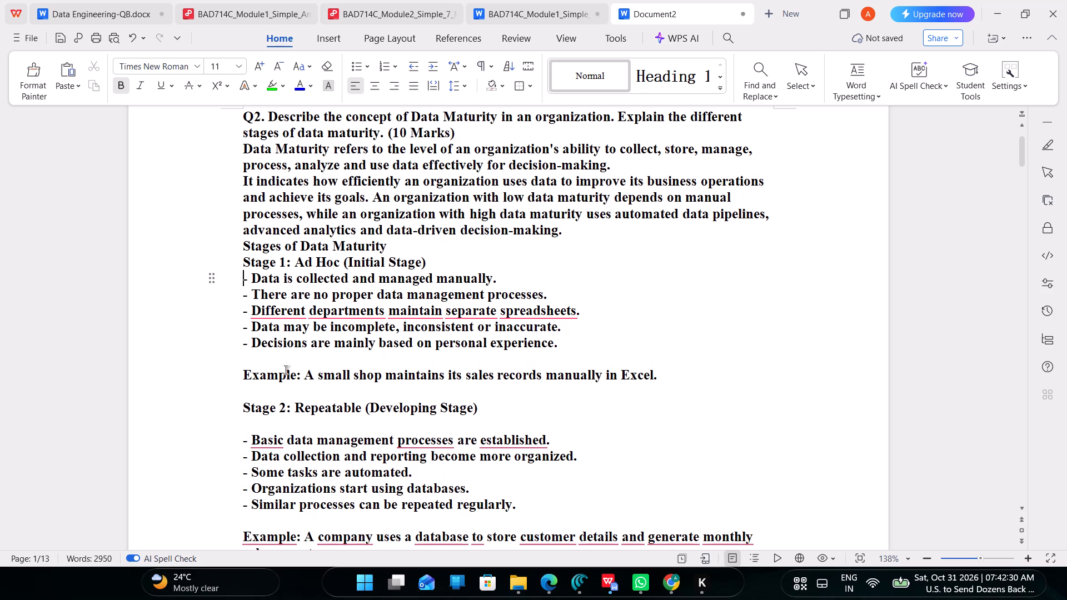
{"action": "left_click", "coordinate": [275, 358]}
{"action": "key", "text": "Delete"}
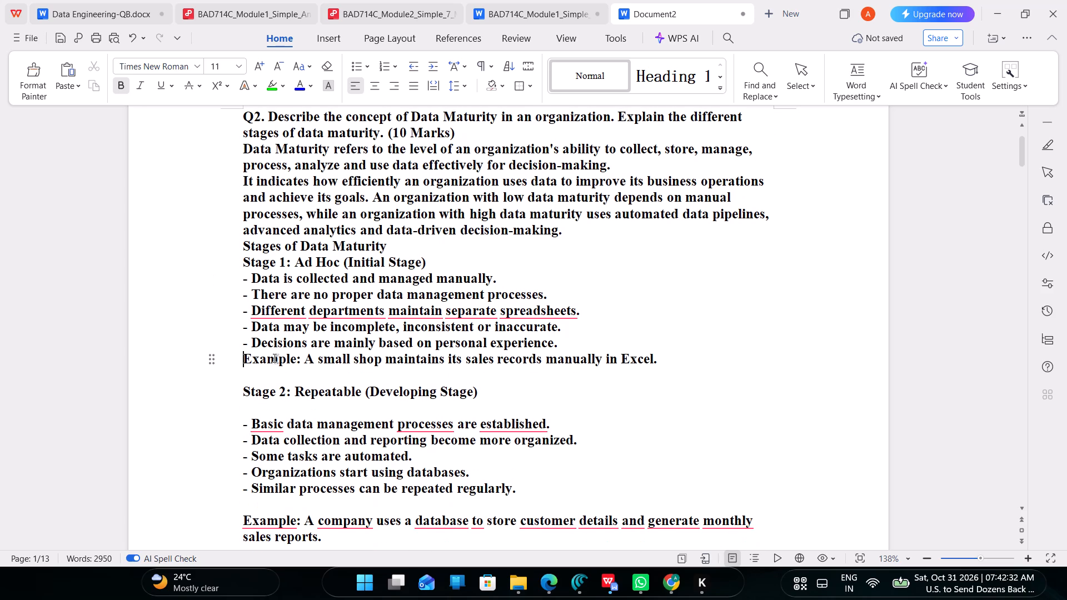
{"action": "left_click", "coordinate": [266, 378]}
{"action": "key", "text": "Delete"}
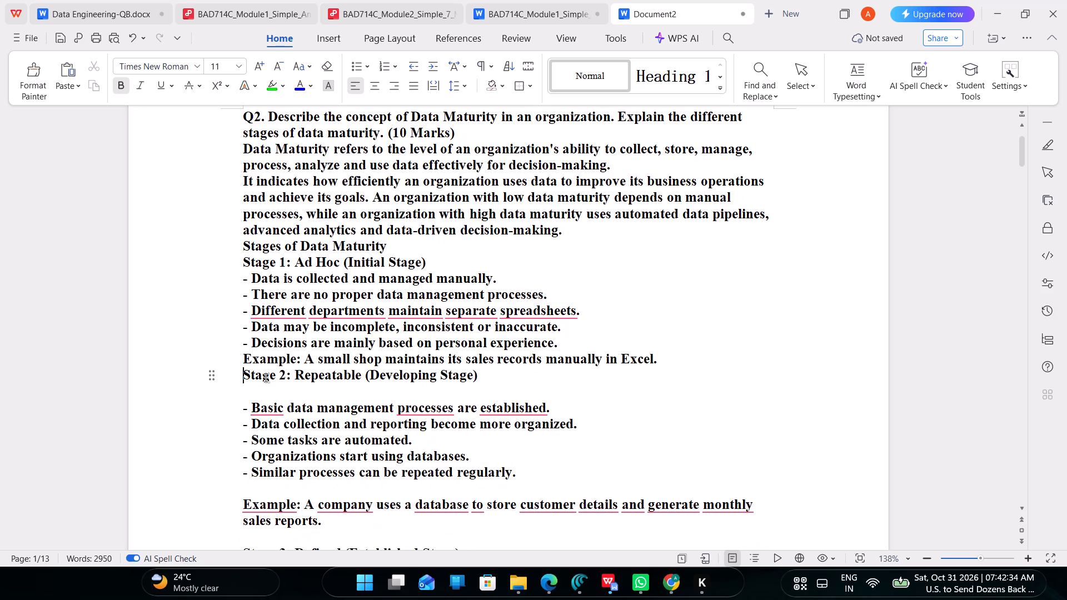
Remove the blank lines below the Stage 2 heading, before its example, and before the Stage 3 heading.
{"action": "left_click", "coordinate": [266, 393]}
{"action": "key", "text": "Delete"}
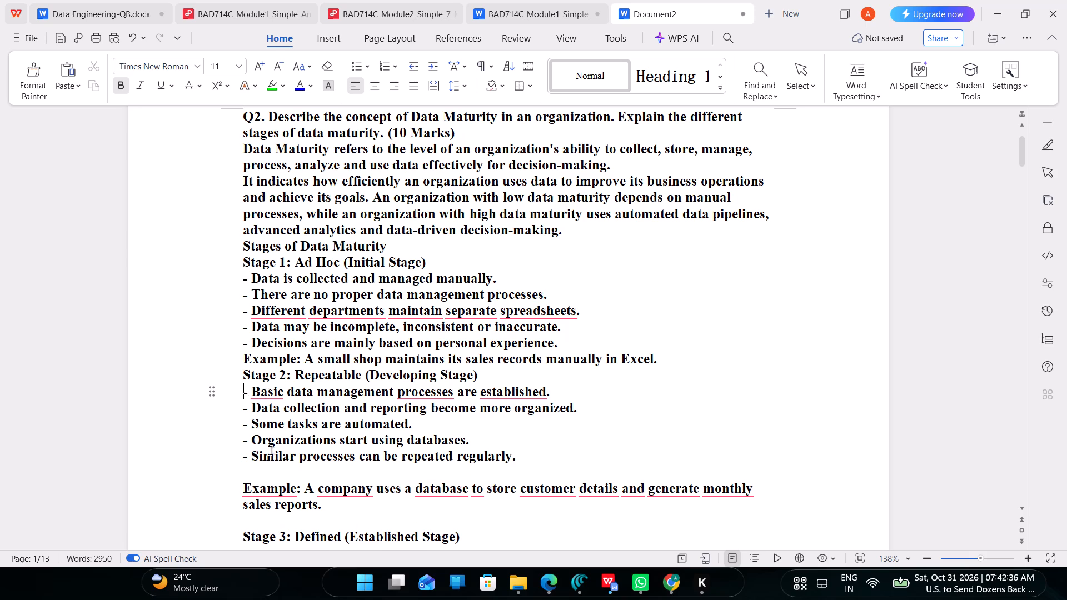
{"action": "left_click", "coordinate": [268, 470]}
{"action": "key", "text": "Delete"}
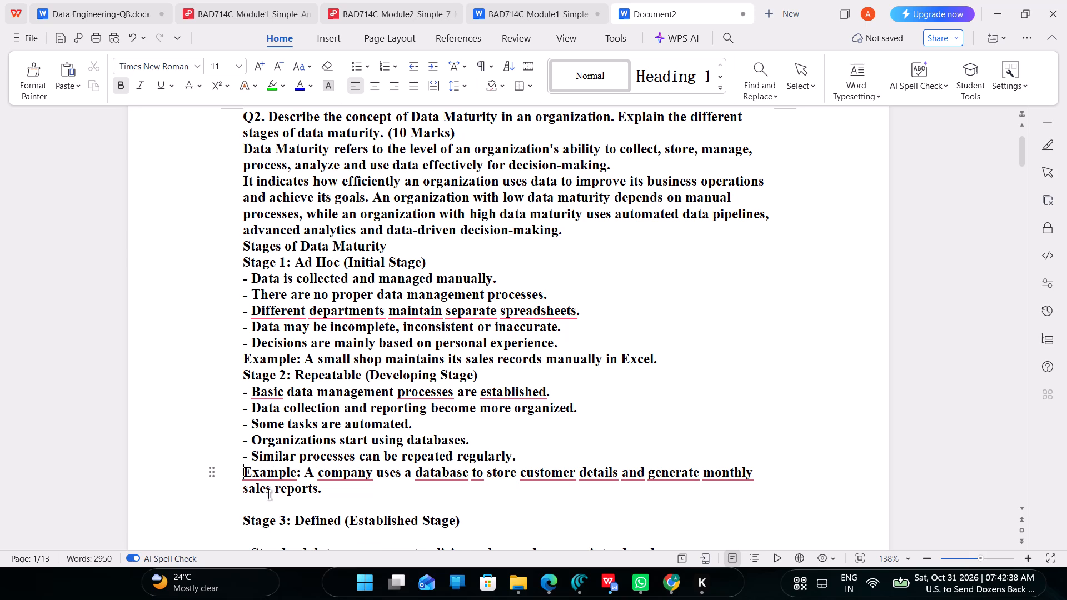
{"action": "left_click", "coordinate": [270, 503]}
{"action": "key", "text": "Delete"}
Remove the blank lines below the Stage 3 heading, before its example, and before the Stage 4 heading.
{"action": "scroll", "coordinate": [270, 503], "scroll_direction": "down", "scroll_amount": 5}
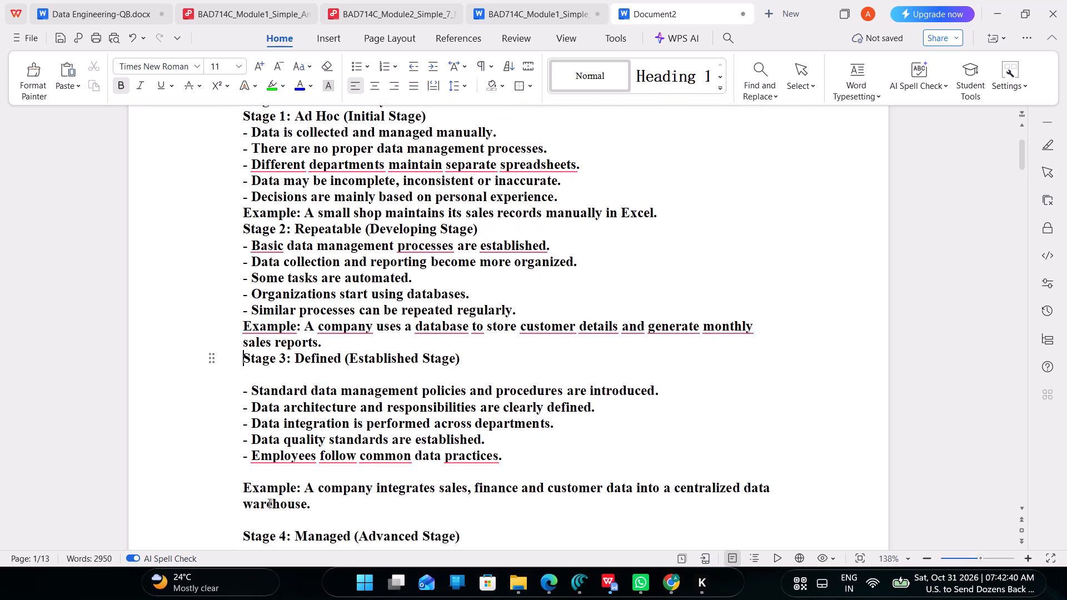
{"action": "scroll", "coordinate": [270, 503], "scroll_direction": "down", "scroll_amount": 1}
{"action": "left_click", "coordinate": [260, 348]}
{"action": "key", "text": "Delete"}
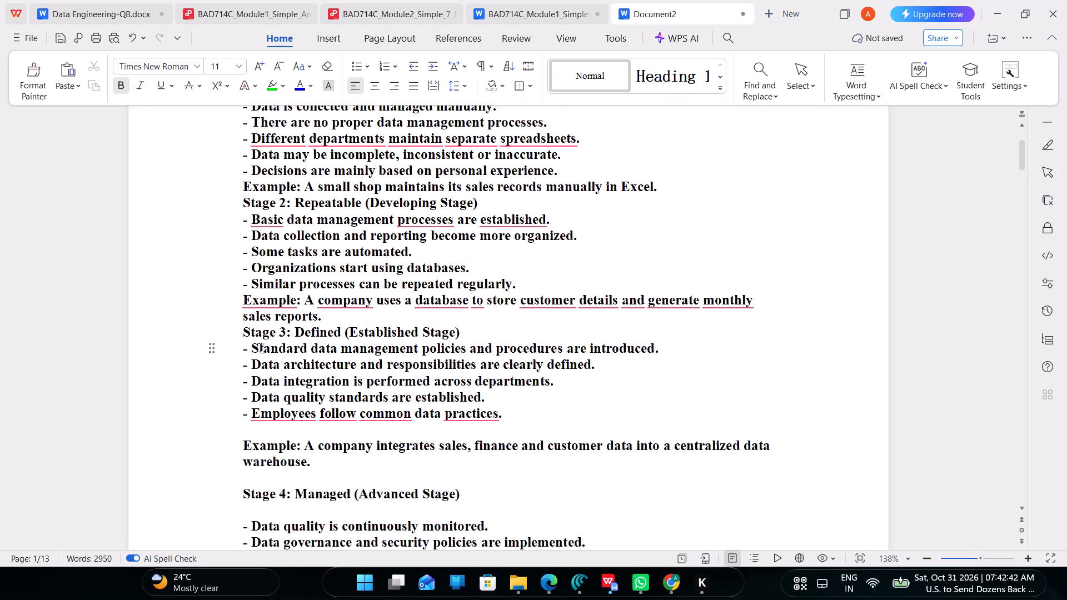
{"action": "left_click", "coordinate": [284, 434]}
{"action": "key", "text": "Delete"}
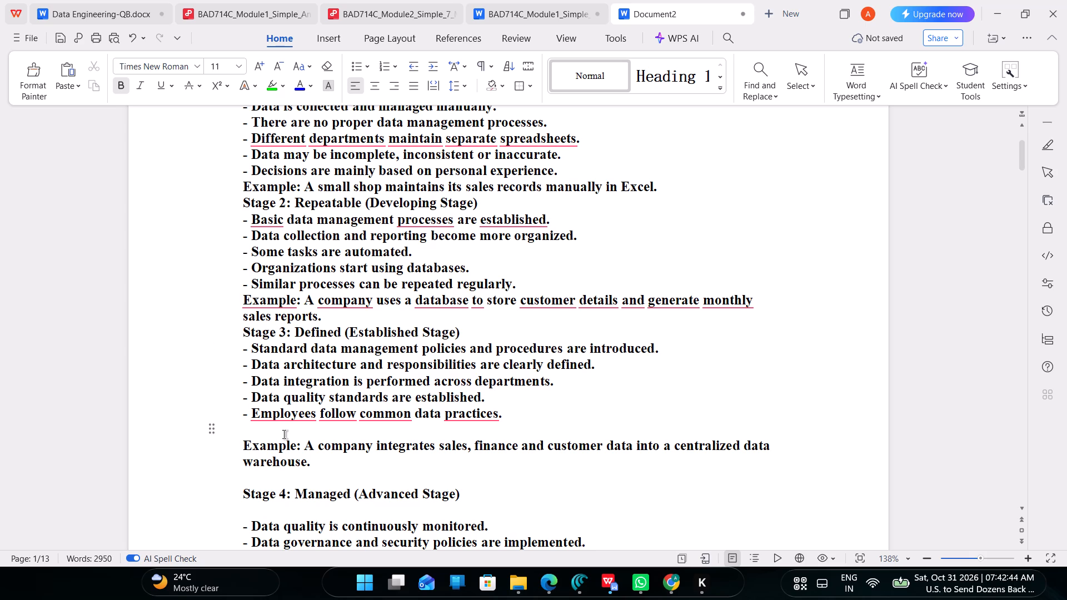
{"action": "left_click", "coordinate": [284, 434]}
{"action": "key", "text": "Delete"}
{"action": "key", "text": "Delete"}
{"action": "scroll", "coordinate": [284, 434], "scroll_direction": "down", "scroll_amount": 3}
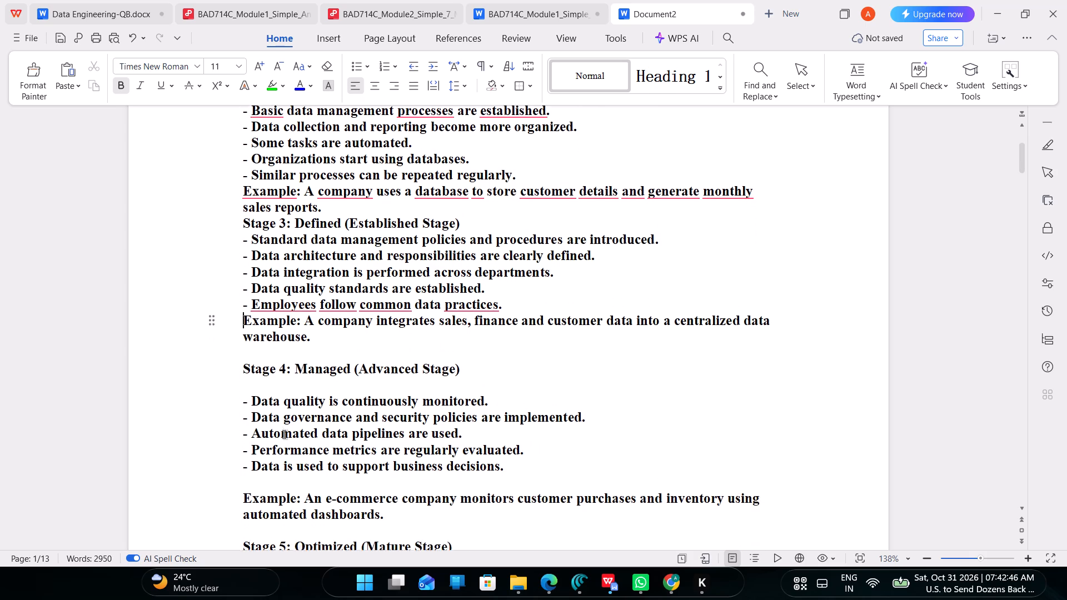
{"action": "scroll", "coordinate": [284, 434], "scroll_direction": "down", "scroll_amount": 2}
{"action": "left_click", "coordinate": [263, 333]}
{"action": "key", "text": "Delete"}
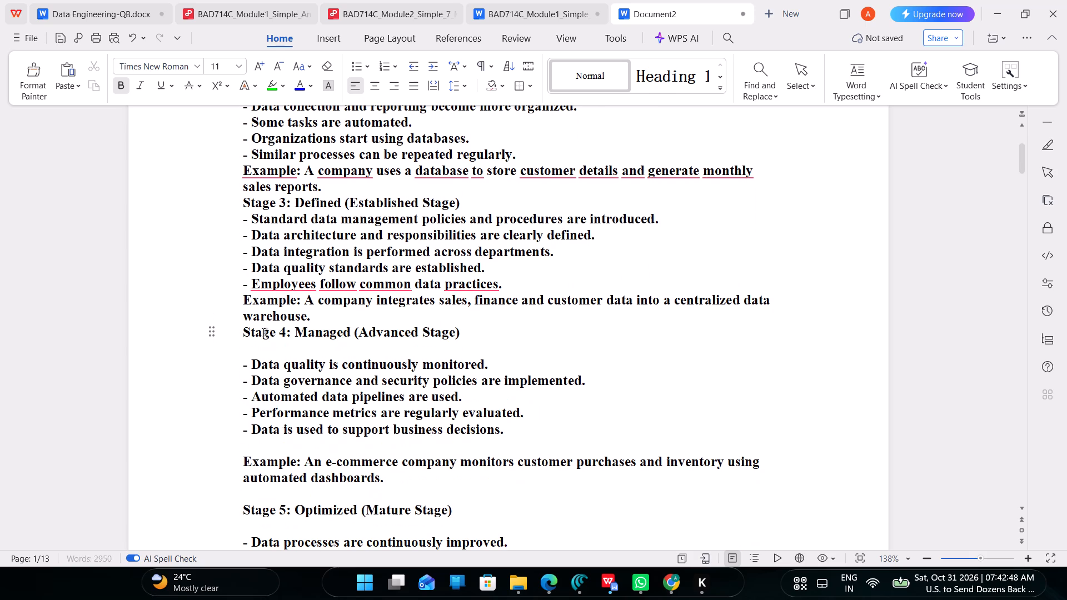
Remove the blank lines below the Stage 4 heading, before its example, and before the Stage 5 heading.
{"action": "left_click", "coordinate": [265, 343]}
{"action": "key", "text": "Delete"}
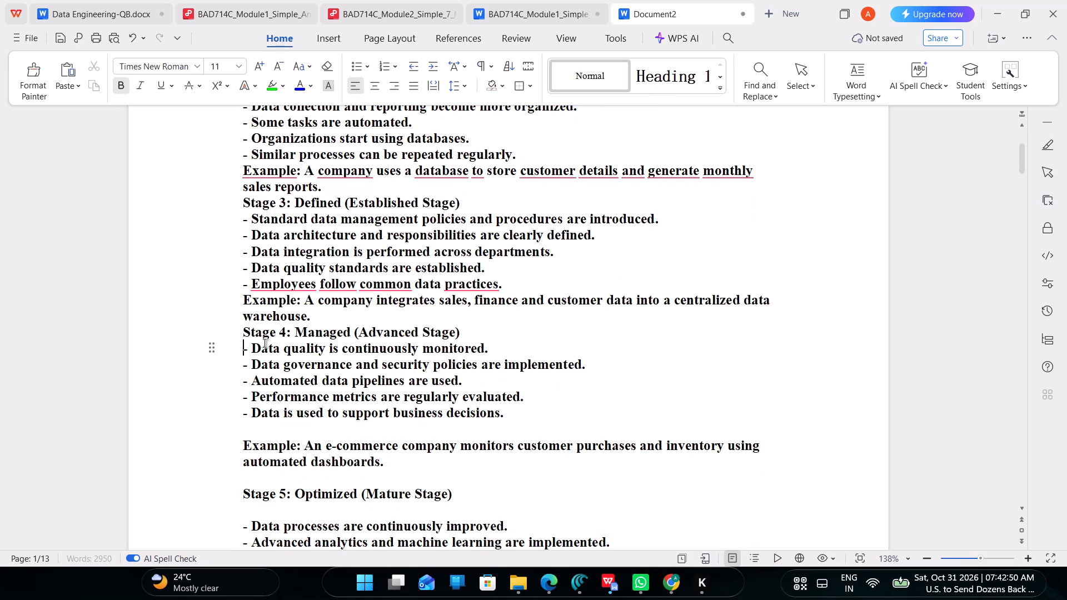
{"action": "scroll", "coordinate": [265, 343], "scroll_direction": "down", "scroll_amount": 5}
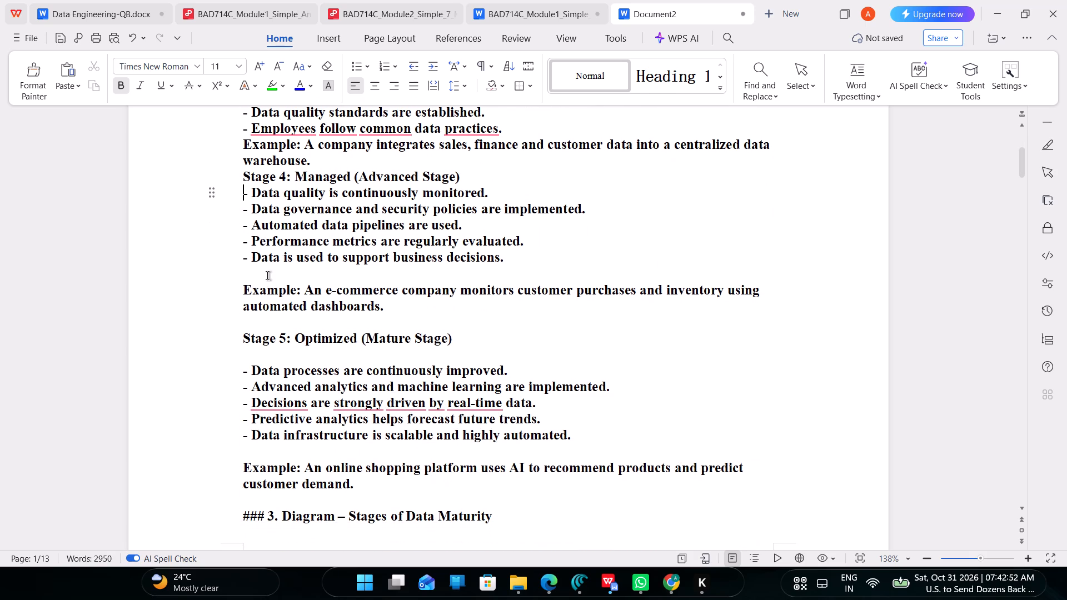
{"action": "left_click", "coordinate": [267, 276]}
{"action": "key", "text": "Delete"}
{"action": "left_click", "coordinate": [265, 307]}
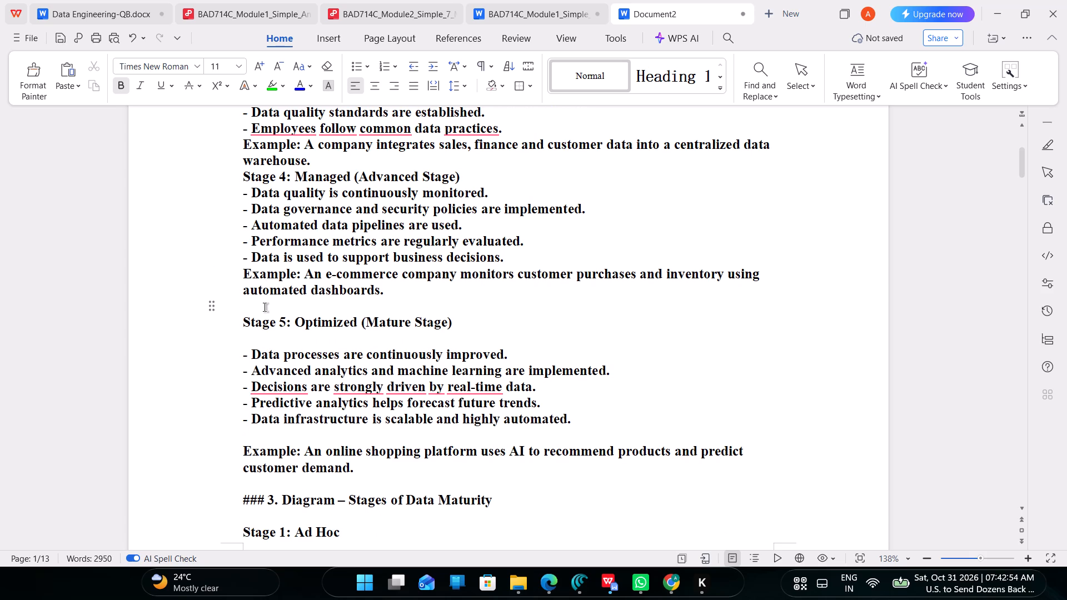
{"action": "key", "text": "Delete"}
Remove the blank lines below the Stage 5 heading, before its example, and before the "### 3. Diagram – Stages of Data Maturity" heading.
{"action": "left_click", "coordinate": [265, 324]}
{"action": "key", "text": "Delete"}
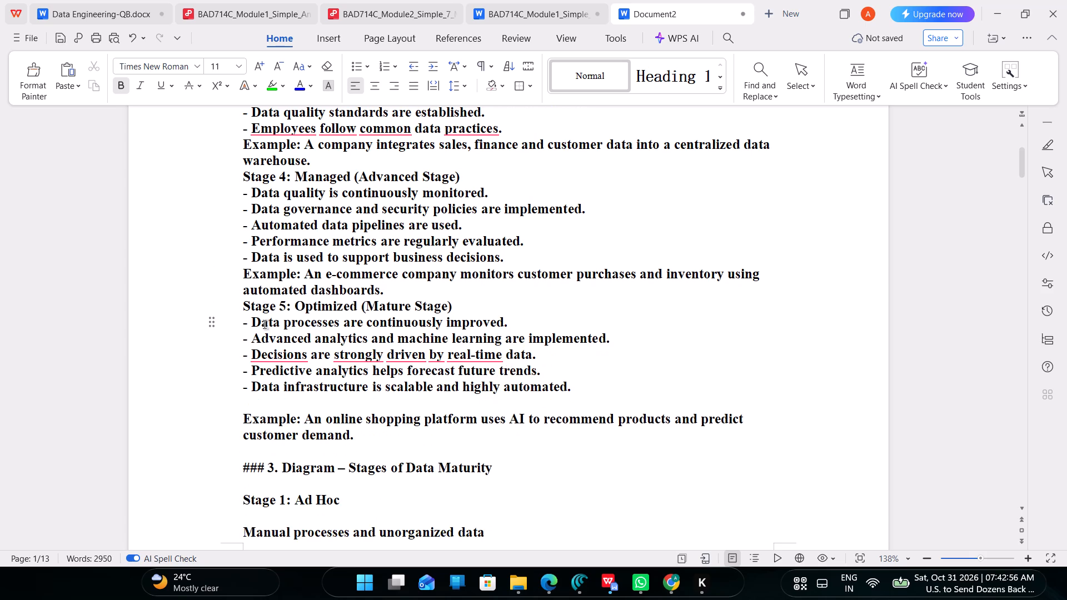
{"action": "scroll", "coordinate": [265, 324], "scroll_direction": "down", "scroll_amount": 5}
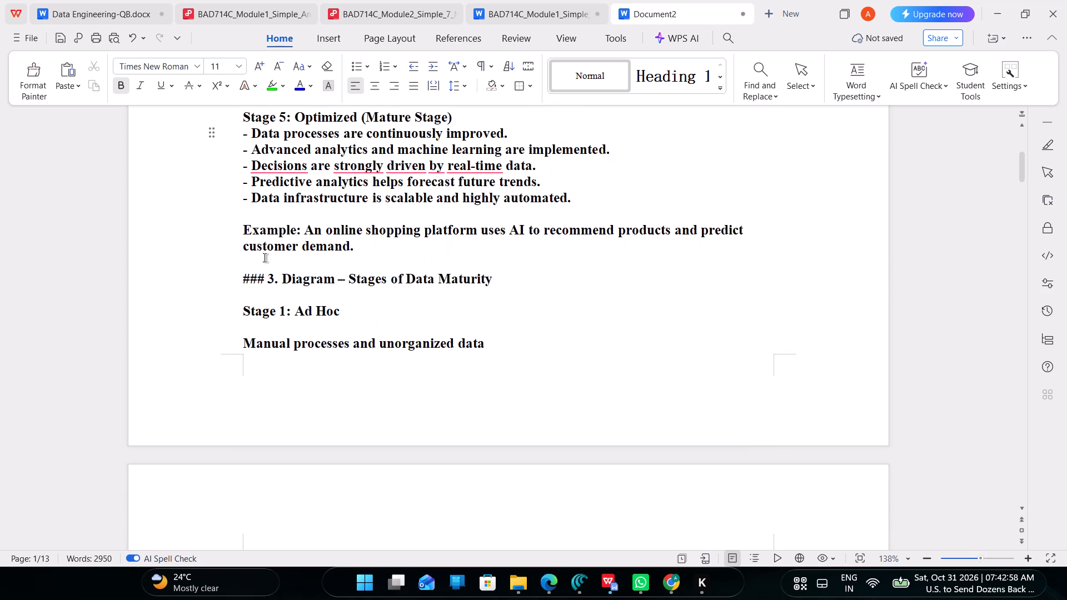
{"action": "left_click", "coordinate": [265, 213]}
{"action": "key", "text": "Delete"}
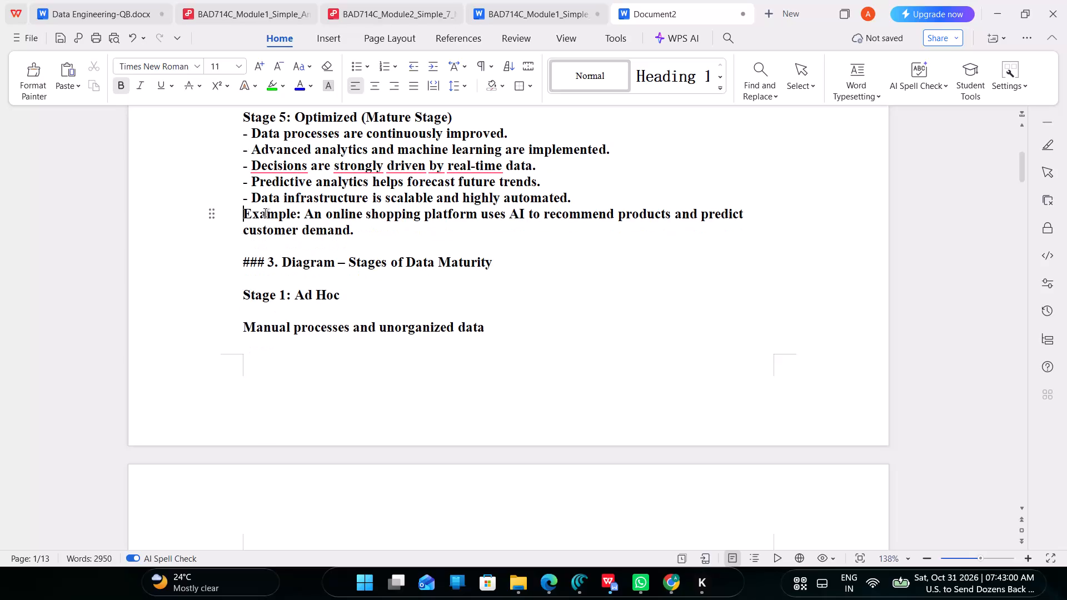
{"action": "left_click", "coordinate": [266, 248]}
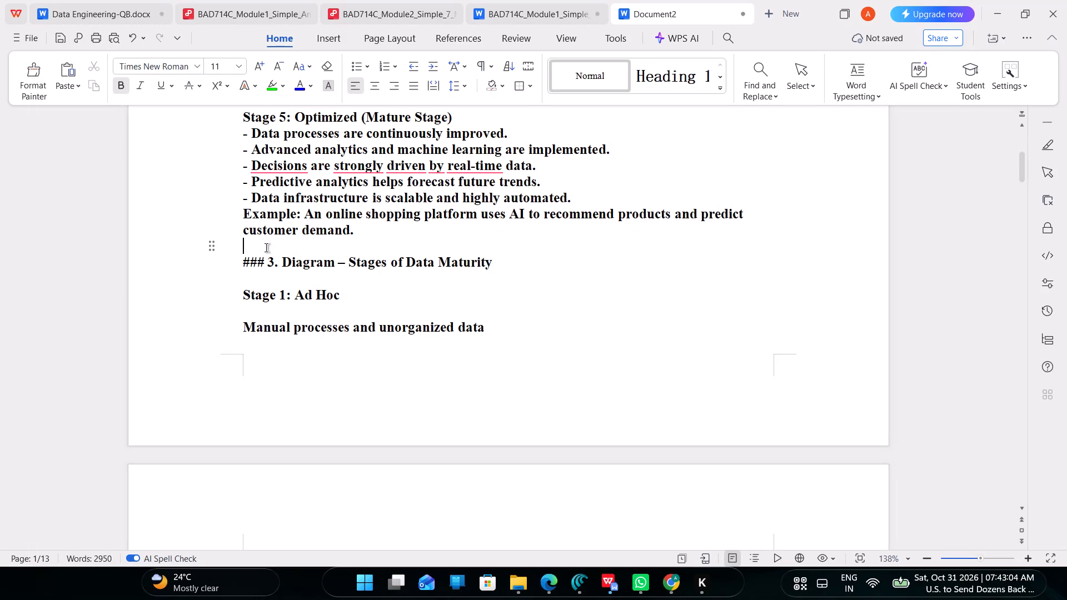
{"action": "key", "text": "Delete"}
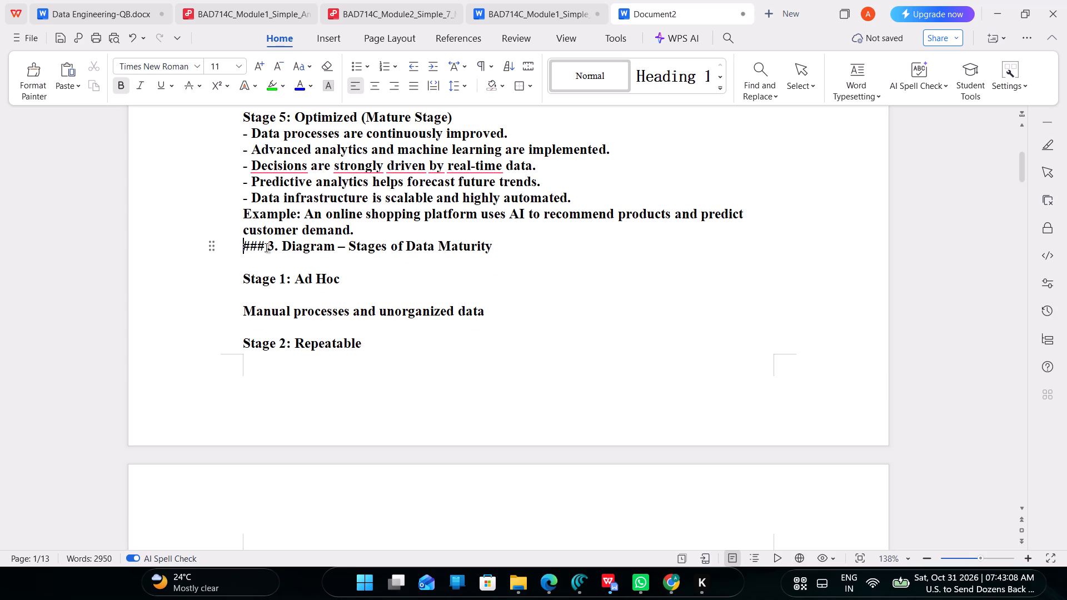
Review the Q2 answer from its question down through the diagram, importance and conclusion sections to the start of Q3.
{"action": "scroll", "coordinate": [266, 248], "scroll_direction": "up", "scroll_amount": 10}
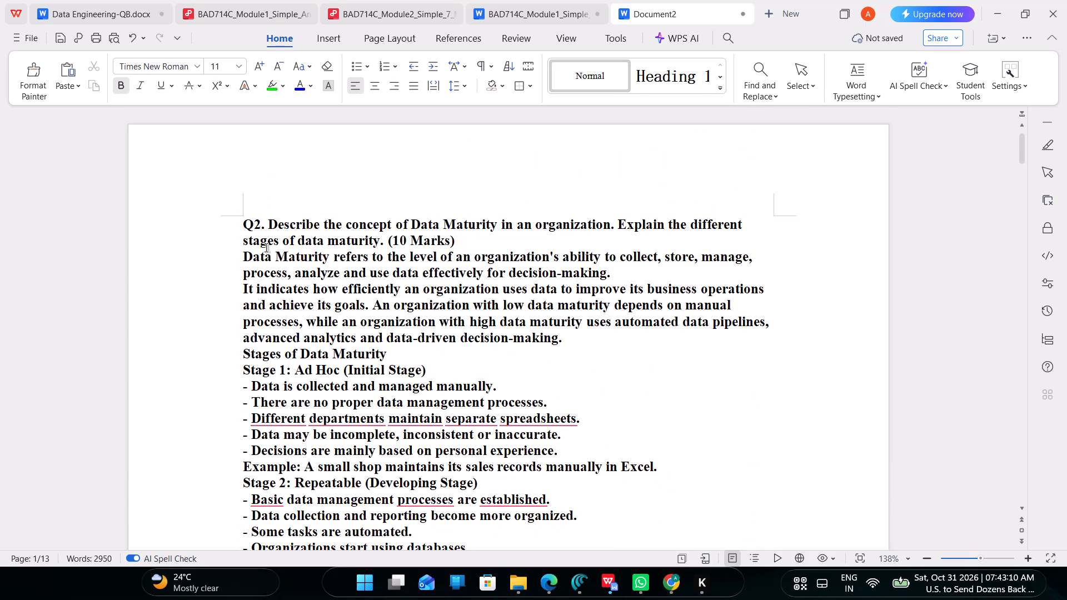
{"action": "scroll", "coordinate": [266, 248], "scroll_direction": "down", "scroll_amount": 2}
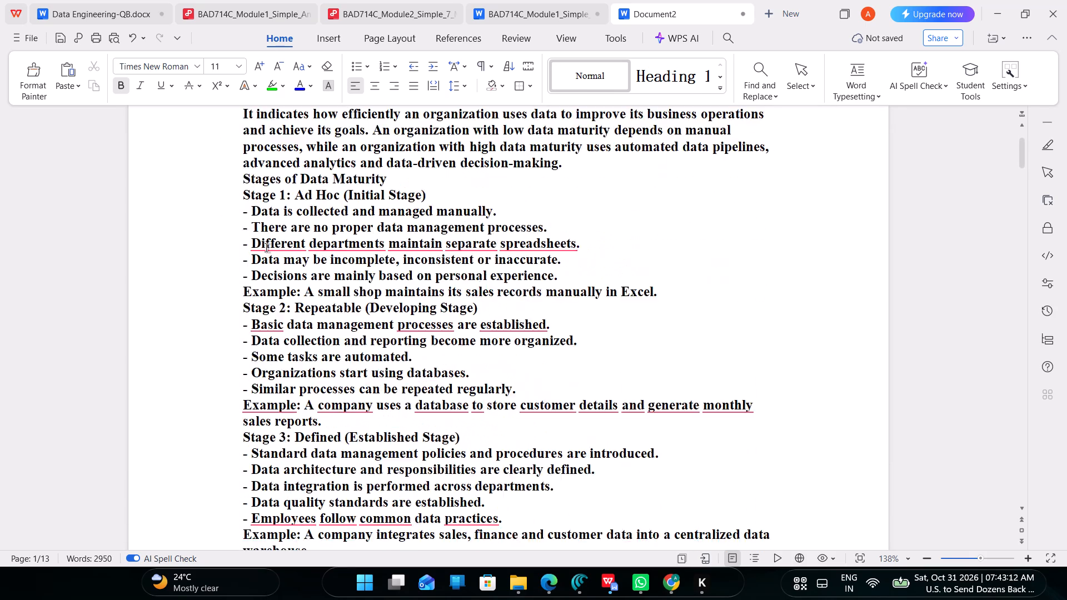
{"action": "scroll", "coordinate": [266, 248], "scroll_direction": "down", "scroll_amount": 10}
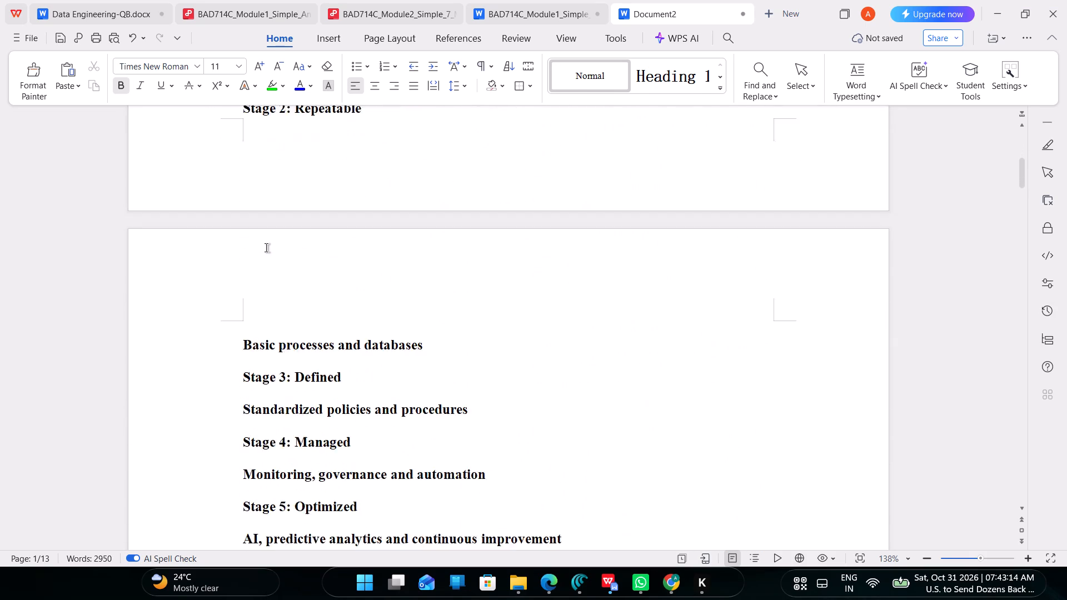
{"action": "scroll", "coordinate": [266, 248], "scroll_direction": "down", "scroll_amount": 5}
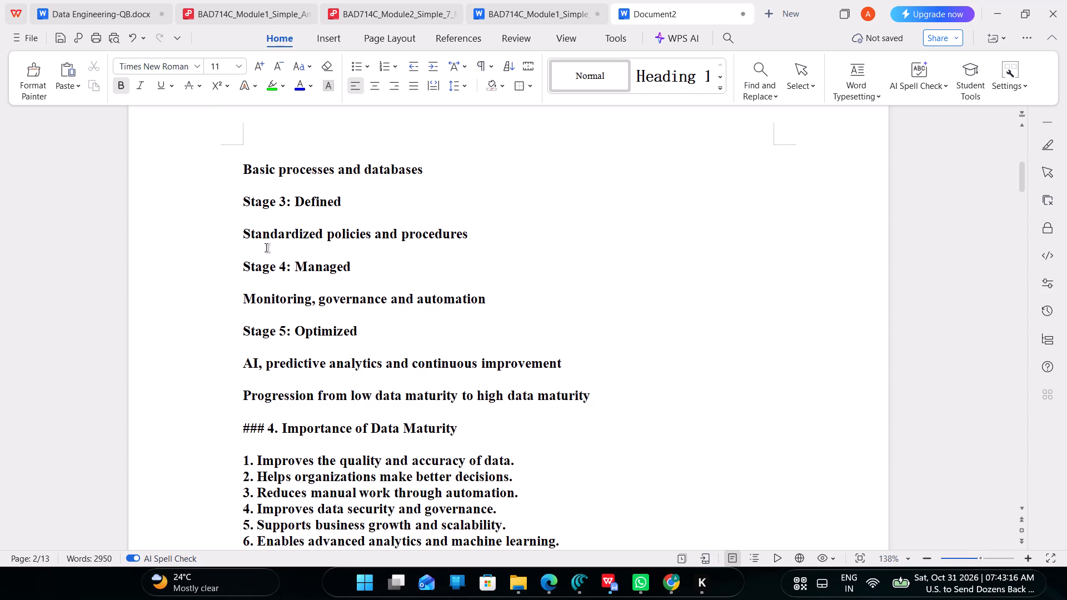
{"action": "scroll", "coordinate": [266, 248], "scroll_direction": "down", "scroll_amount": 3}
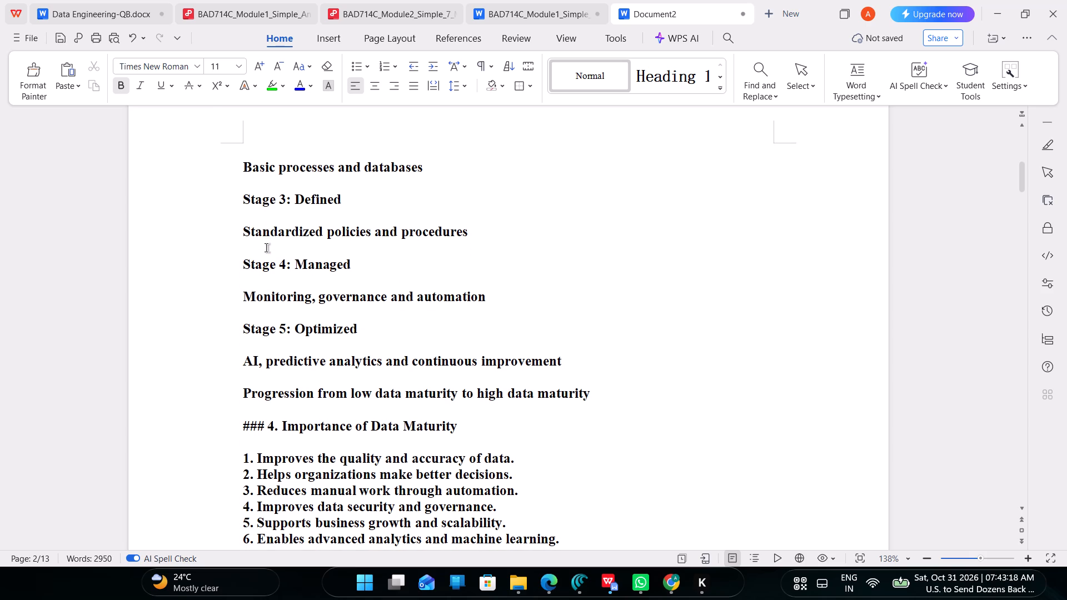
{"action": "scroll", "coordinate": [266, 248], "scroll_direction": "down", "scroll_amount": 2}
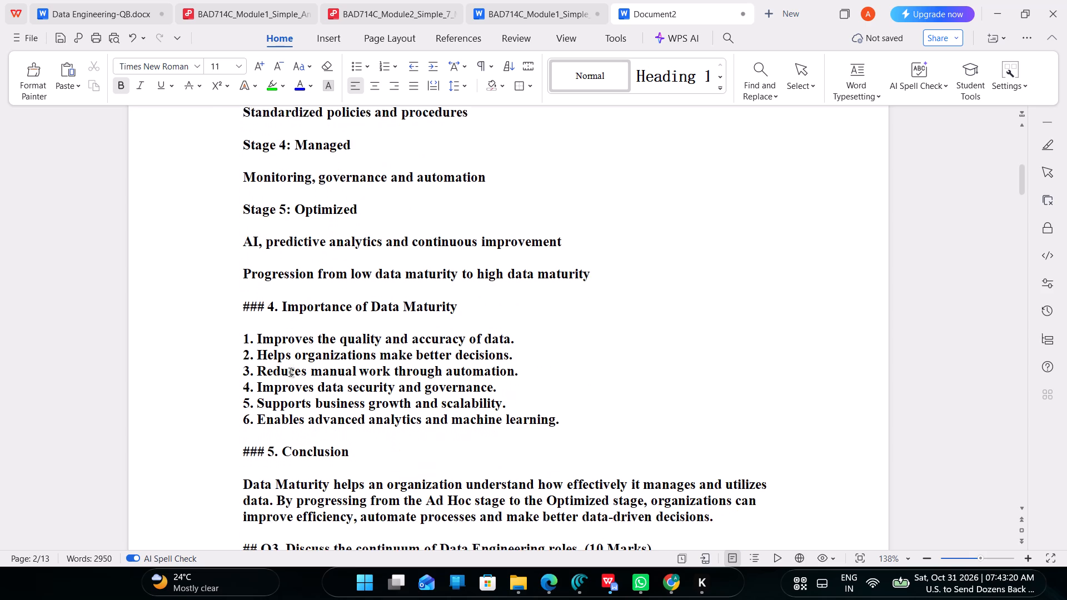
{"action": "scroll", "coordinate": [290, 372], "scroll_direction": "up", "scroll_amount": 3}
{"action": "scroll", "coordinate": [290, 372], "scroll_direction": "down", "scroll_amount": 5}
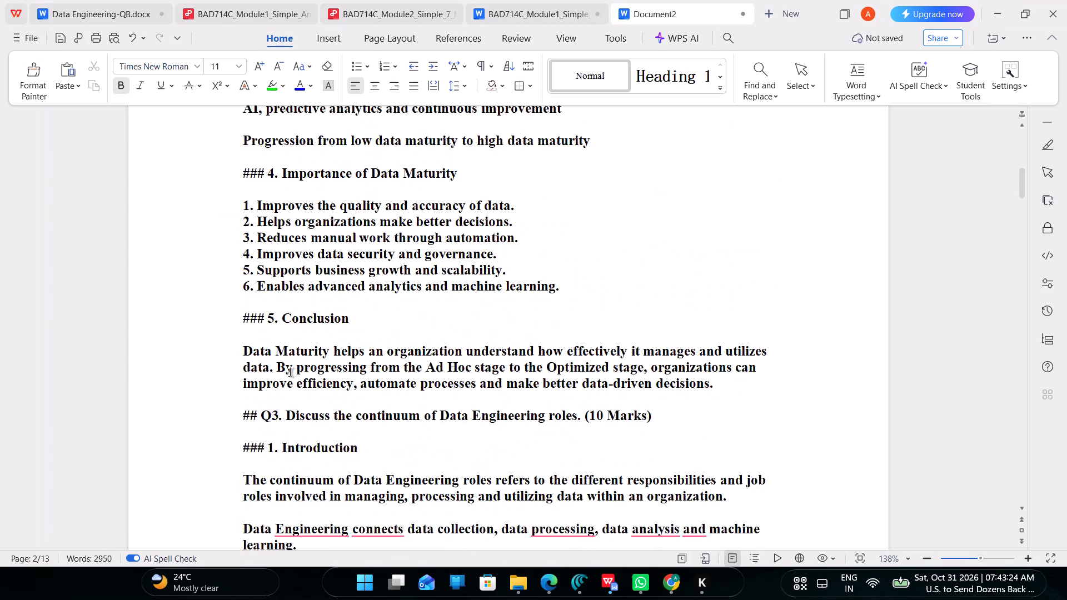
{"action": "scroll", "coordinate": [290, 372], "scroll_direction": "down", "scroll_amount": 2}
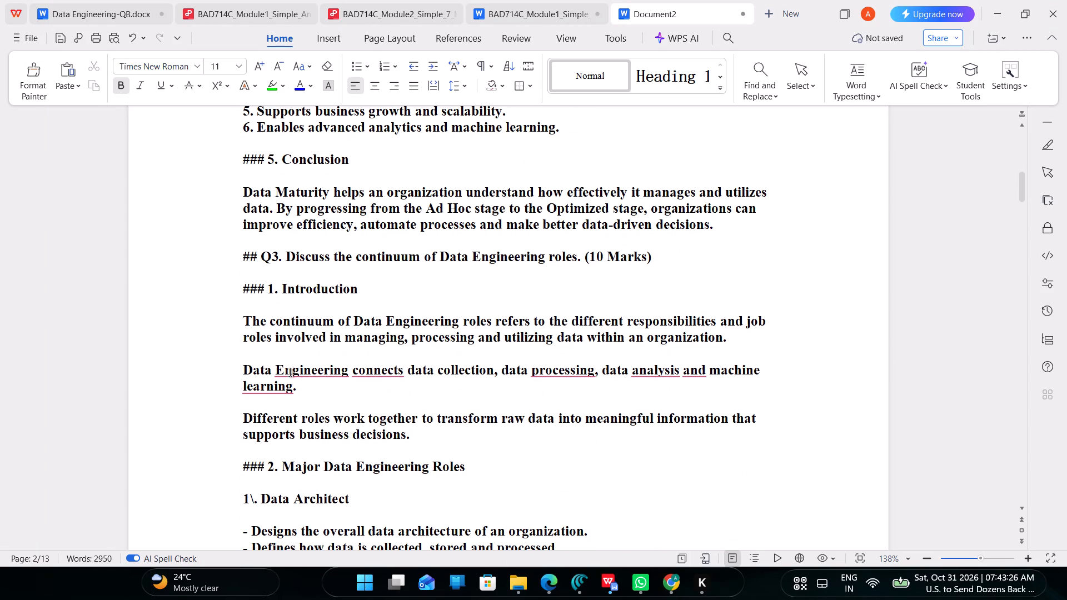
Delete Q2's Diagram, Importance of Data Maturity and Conclusion sections, from the "### 3. Diagram" heading to just above Q3.
{"action": "scroll", "coordinate": [290, 372], "scroll_direction": "up", "scroll_amount": 4}
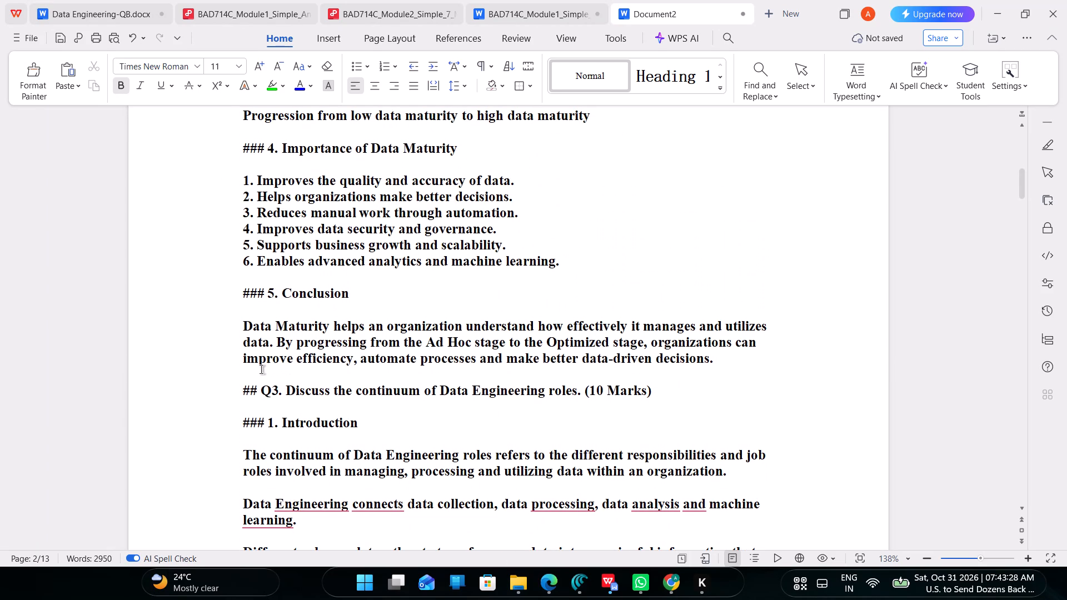
{"action": "left_click_drag", "start_coordinate": [261, 369], "coordinate": [222, 124]}
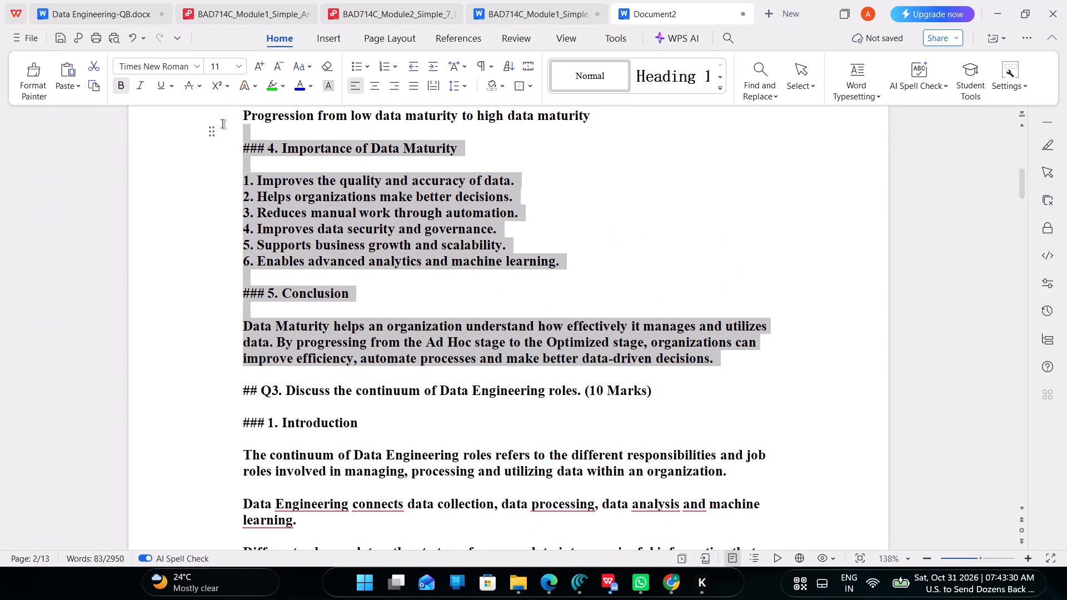
{"action": "left_click_drag", "start_coordinate": [222, 124], "coordinate": [230, 150]}
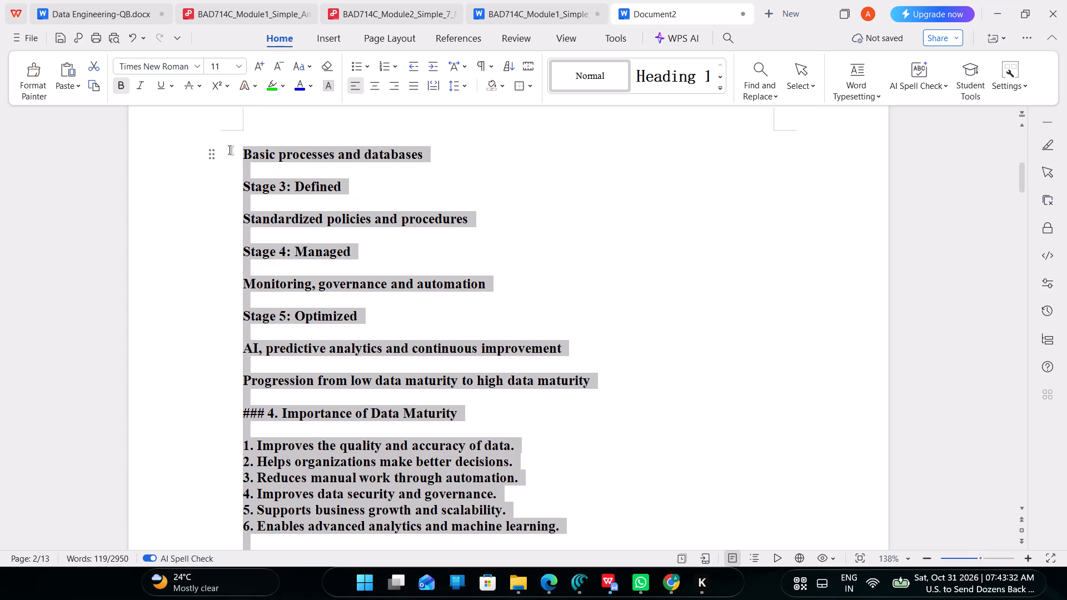
{"action": "left_click_drag", "start_coordinate": [230, 150], "coordinate": [222, 98]}
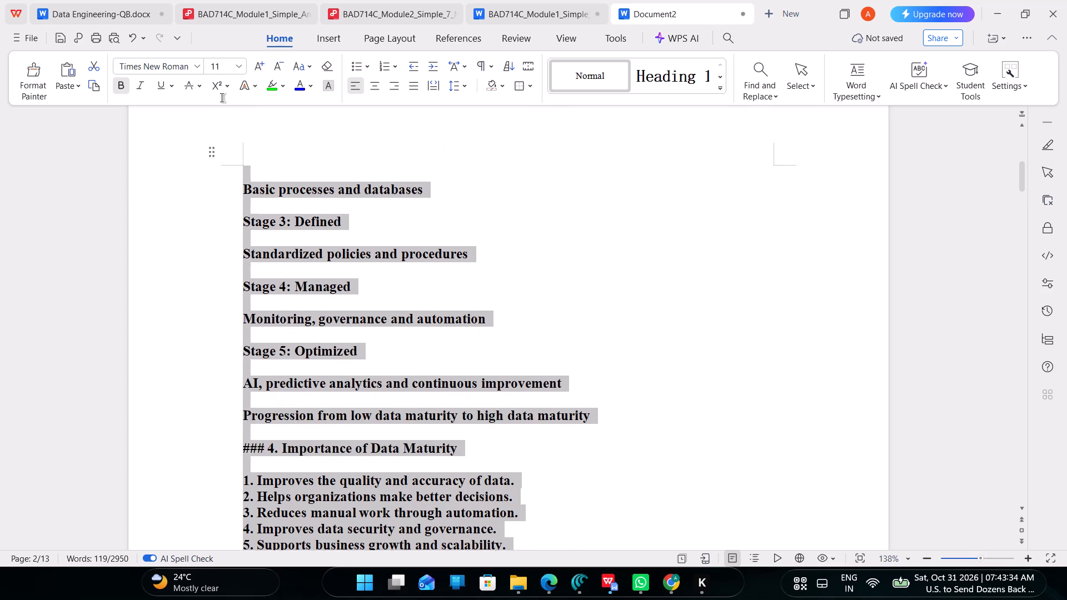
{"action": "left_click_drag", "start_coordinate": [222, 98], "coordinate": [248, 243]}
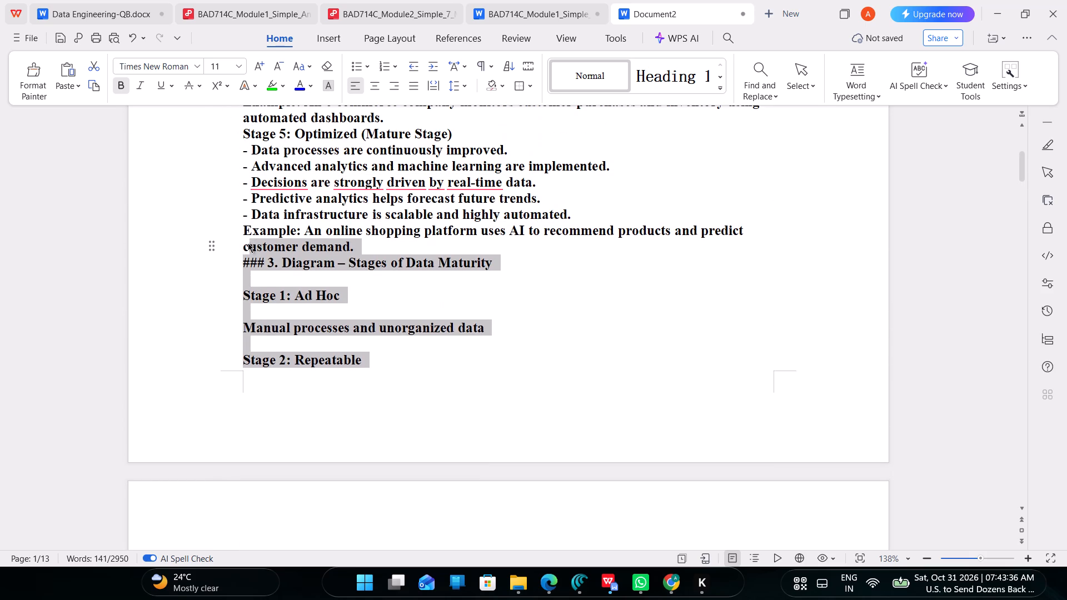
{"action": "left_click_drag", "start_coordinate": [248, 243], "coordinate": [238, 261]}
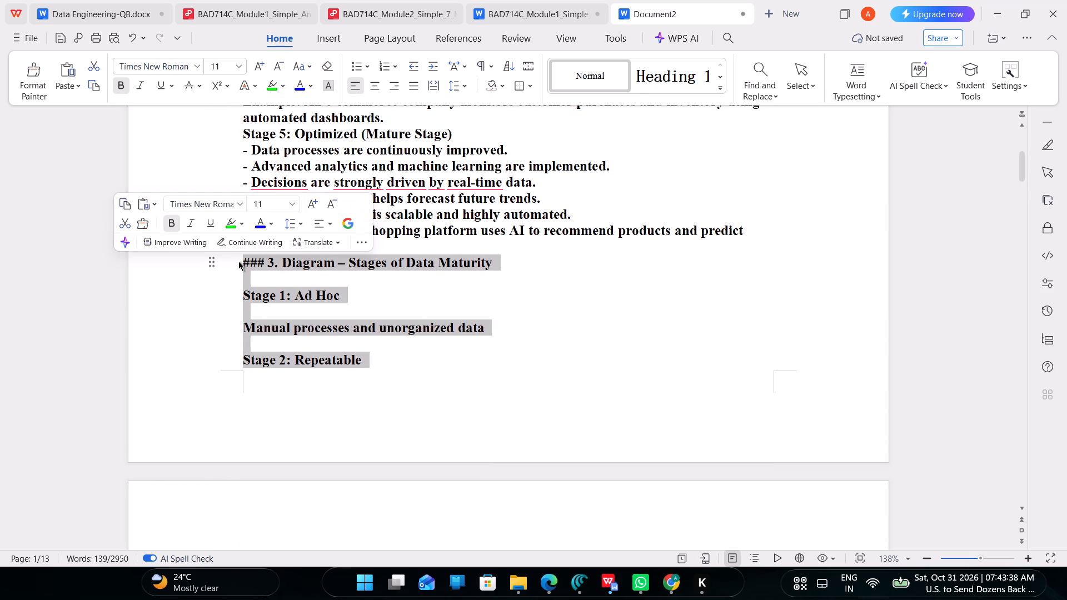
{"action": "key", "text": "BackSpace"}
Join the paragraph starting "It indicates how efficiently" onto Q2's opening definition paragraph, separated by a space.
{"action": "scroll", "coordinate": [238, 261], "scroll_direction": "up", "scroll_amount": 4}
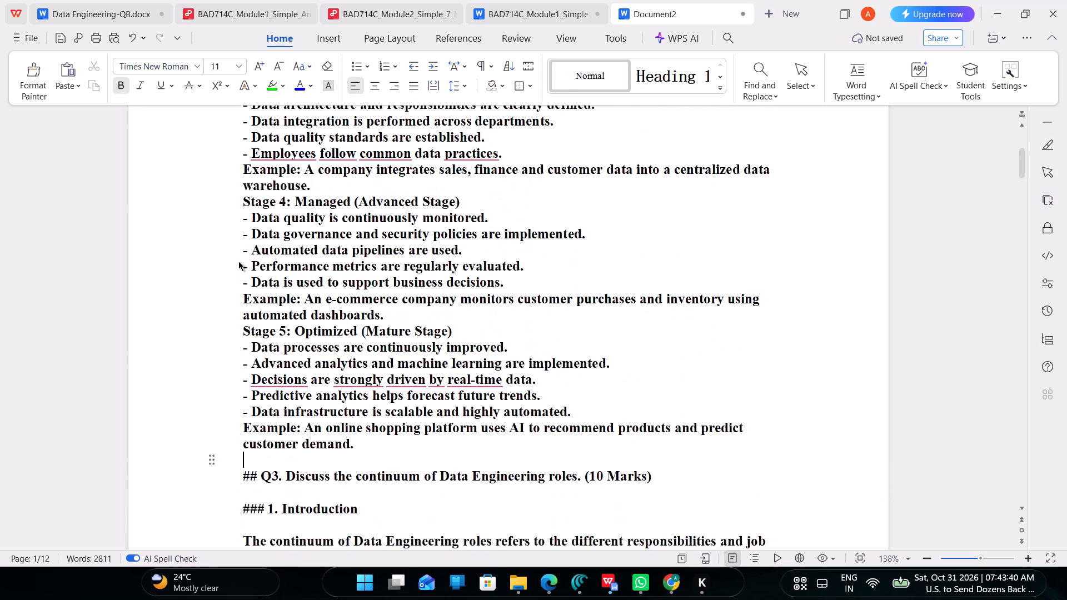
{"action": "scroll", "coordinate": [238, 261], "scroll_direction": "up", "scroll_amount": 4}
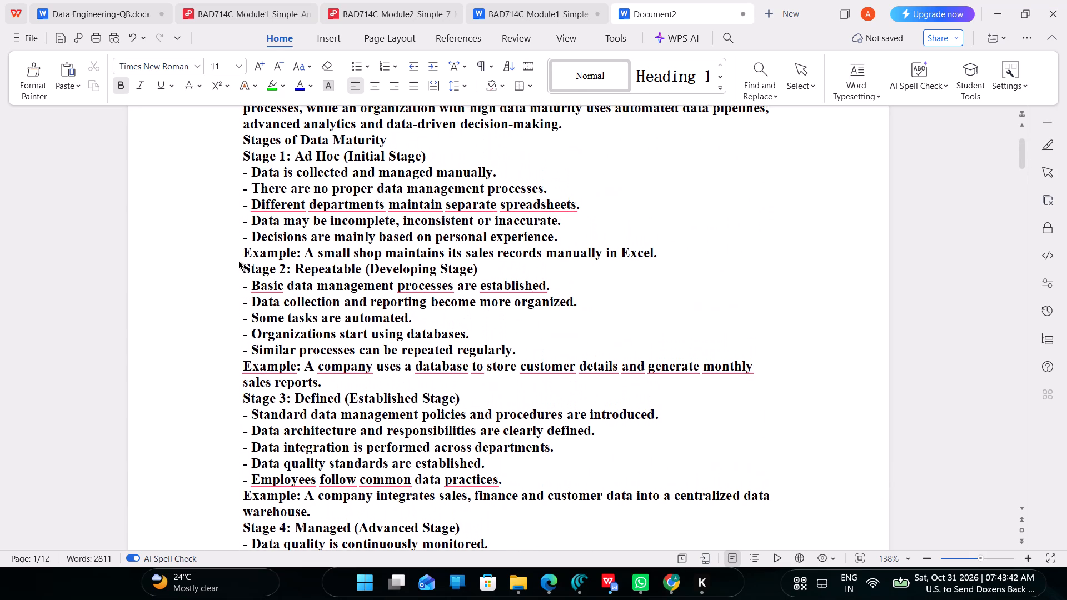
{"action": "scroll", "coordinate": [238, 261], "scroll_direction": "up", "scroll_amount": 2}
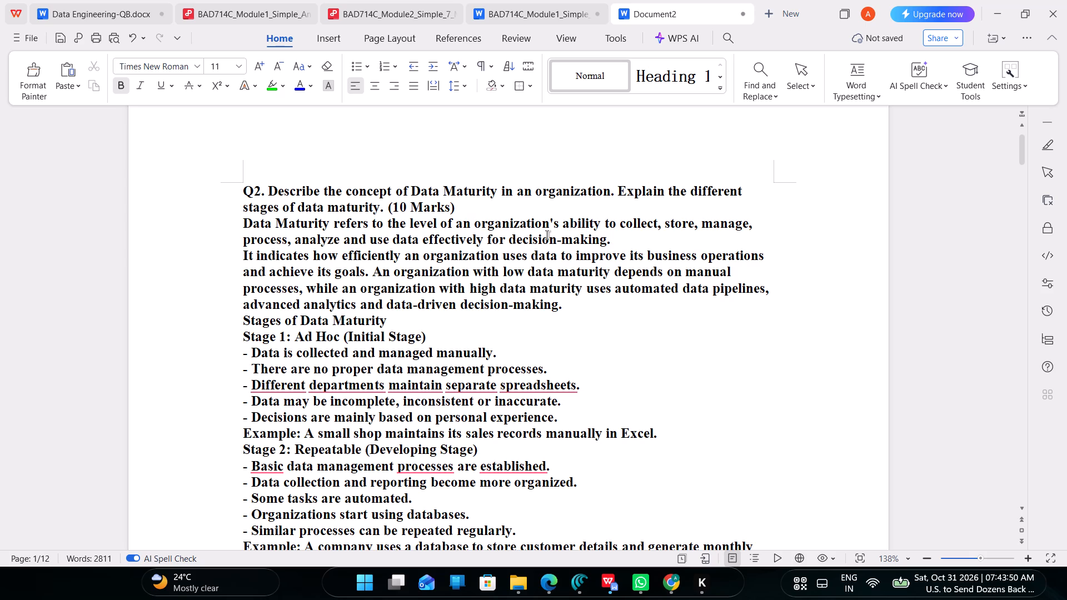
{"action": "left_click", "coordinate": [622, 240]}
{"action": "key", "text": "Delete"}
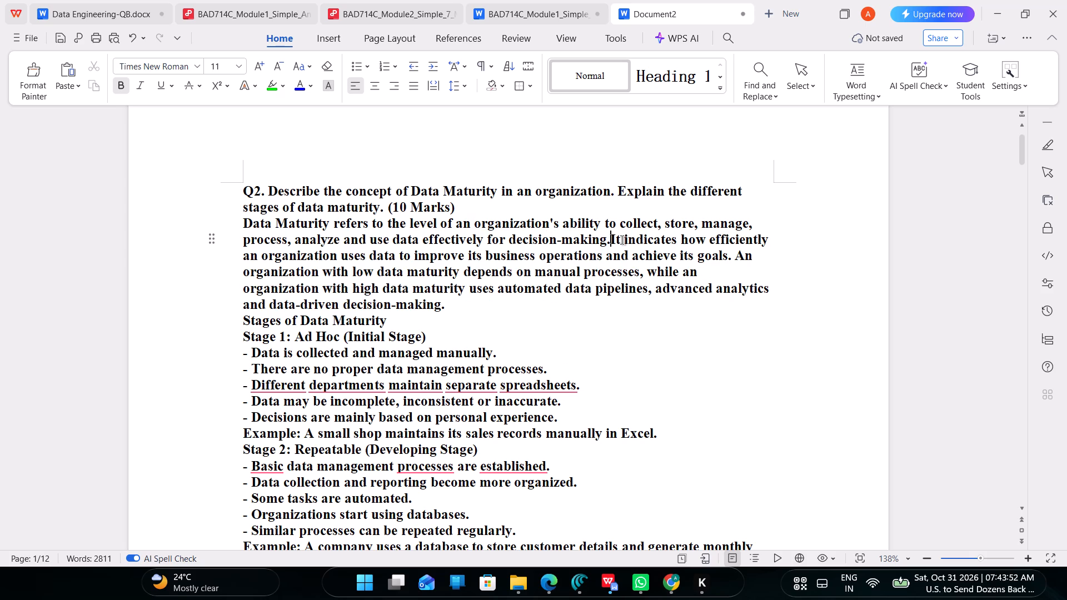
{"action": "key", "text": "space"}
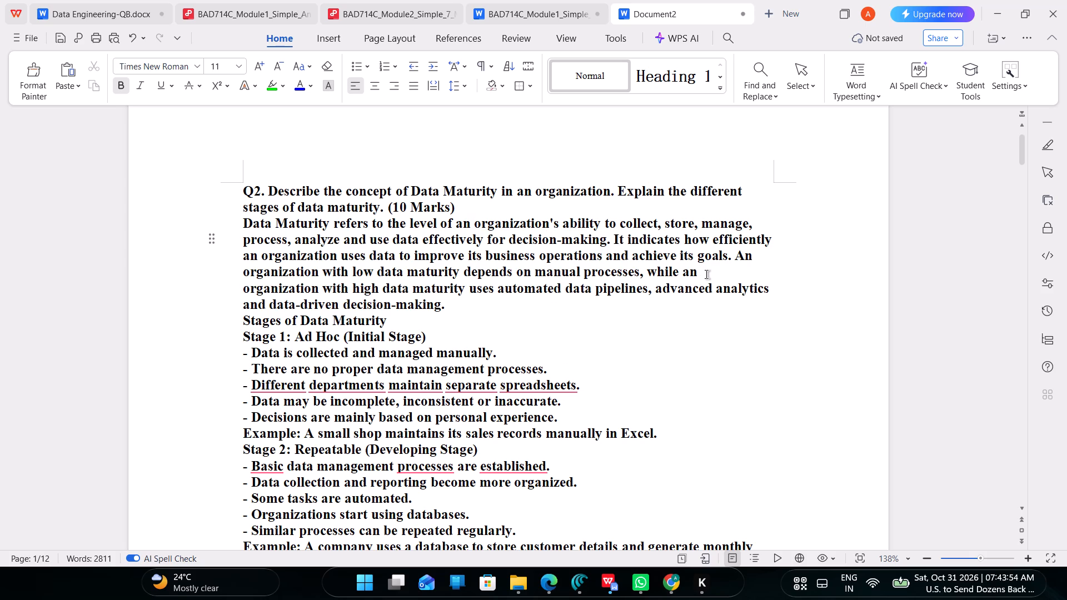
Delete and retype the first letter of "organization" following "while an" in Q2's introductory paragraph.
{"action": "left_click", "coordinate": [706, 274]}
{"action": "key", "text": "Delete"}
{"action": "key", "text": "o"}
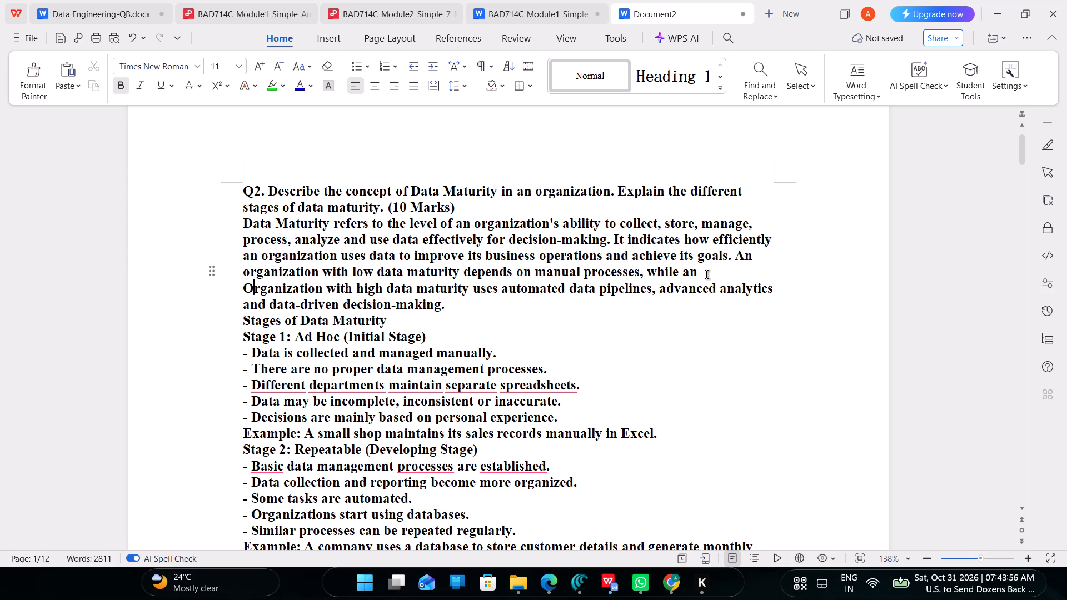
Remove the line break between the end of Q2's introductory paragraph and the "Stages of Data Maturity" heading.
{"action": "left_click", "coordinate": [495, 301]}
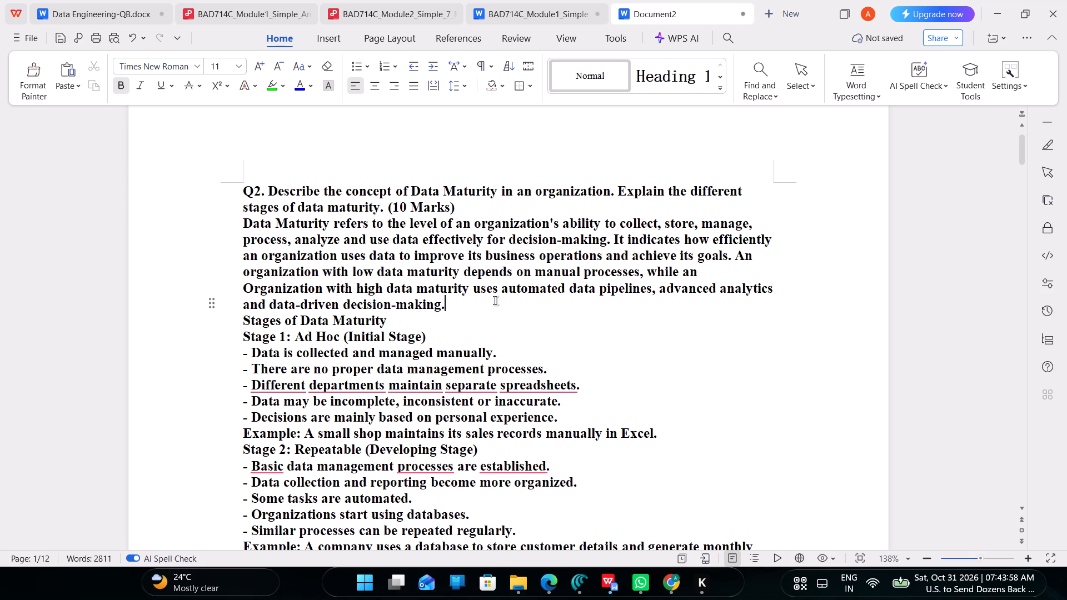
{"action": "key", "text": "Delete"}
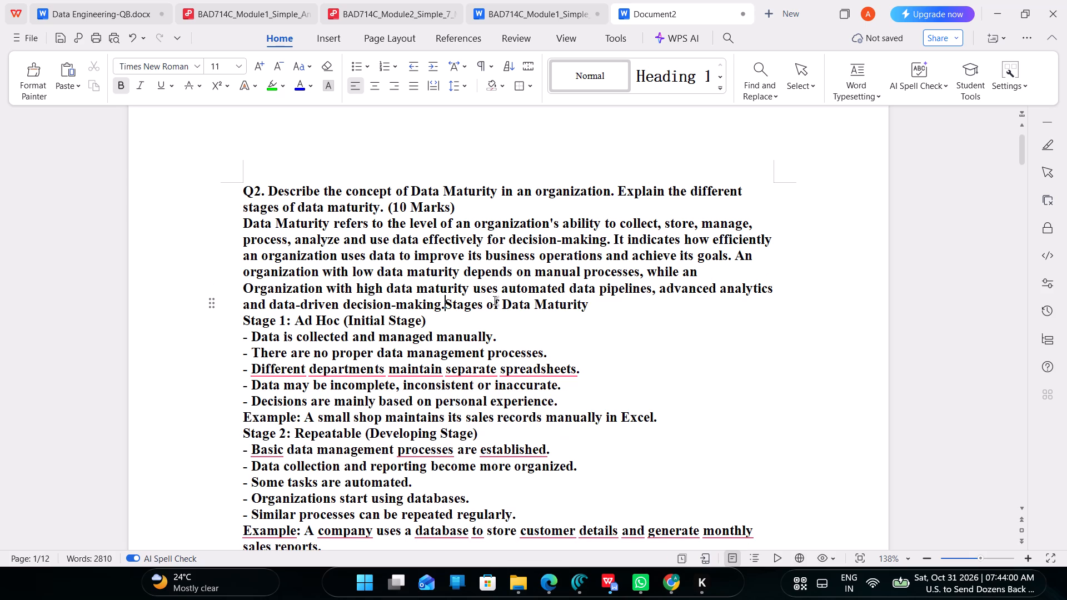
Add a colon after the "Stages of Data Maturity" heading in Q2 and join the Stage 1 heading directly onto it.
{"action": "left_click", "coordinate": [602, 304]}
{"action": "key", "text": "shift+colon"}
{"action": "key", "text": "Delete"}
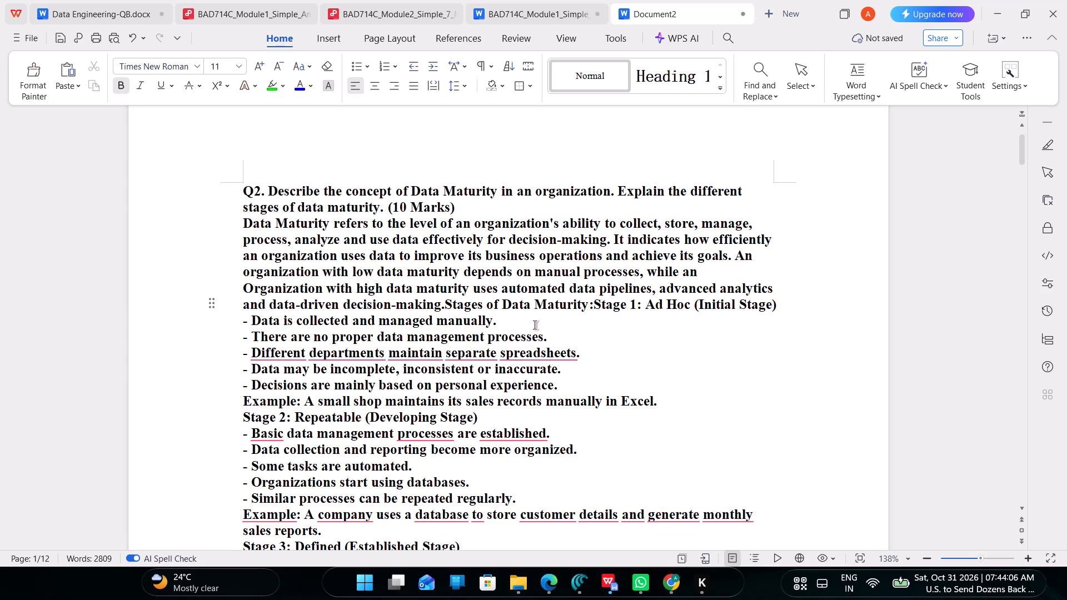
Join Stage 1's first three bullets into one continuous line, separated by spaces.
{"action": "left_click", "coordinate": [525, 318]}
{"action": "key", "text": "Delete"}
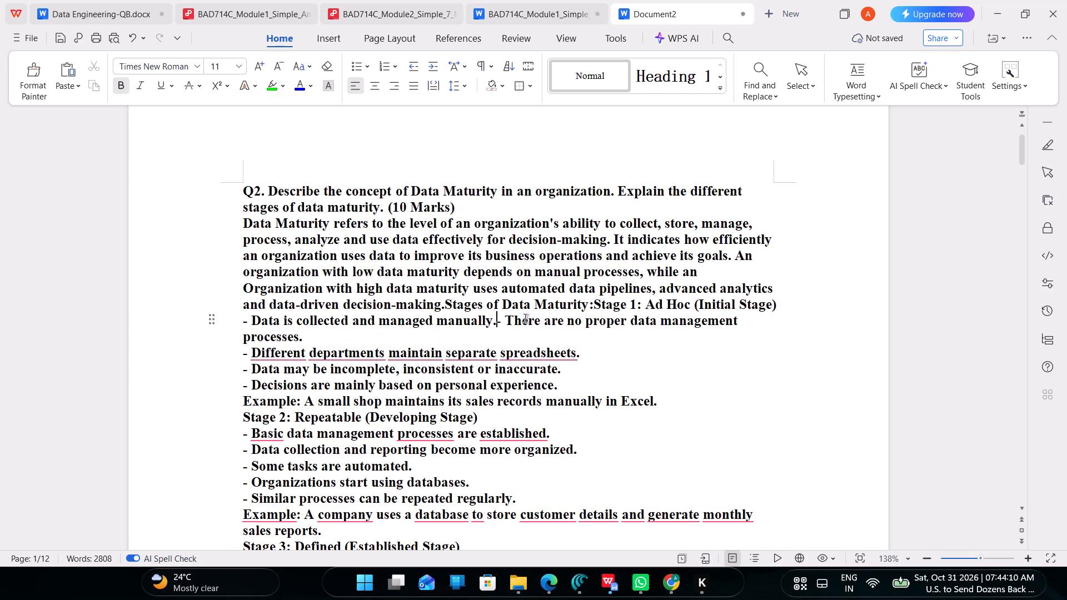
{"action": "key", "text": "space"}
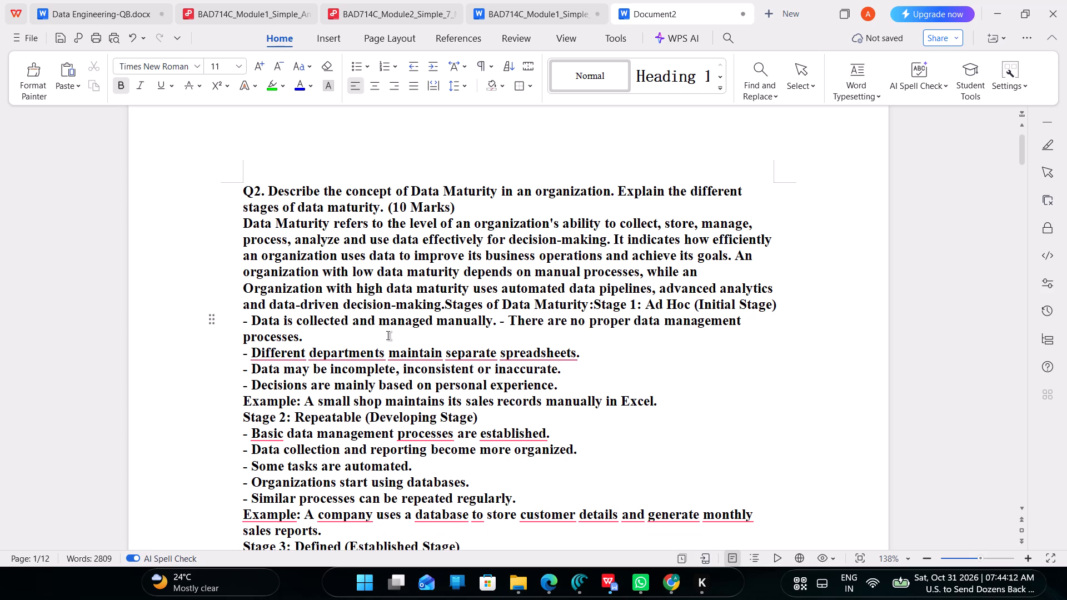
{"action": "left_click", "coordinate": [388, 336]}
{"action": "key", "text": "Delete"}
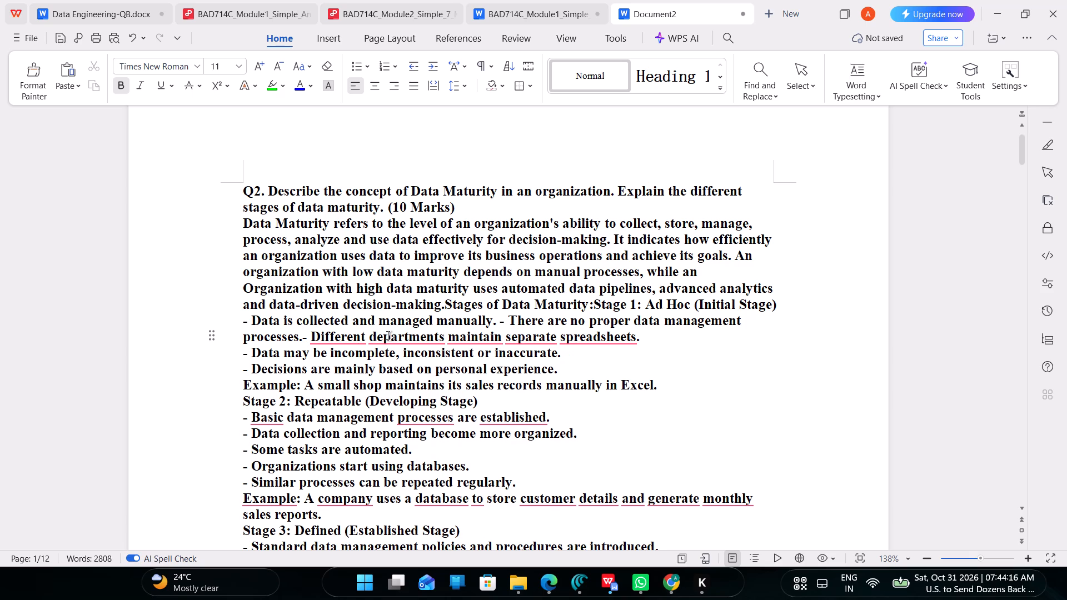
{"action": "key", "text": "space"}
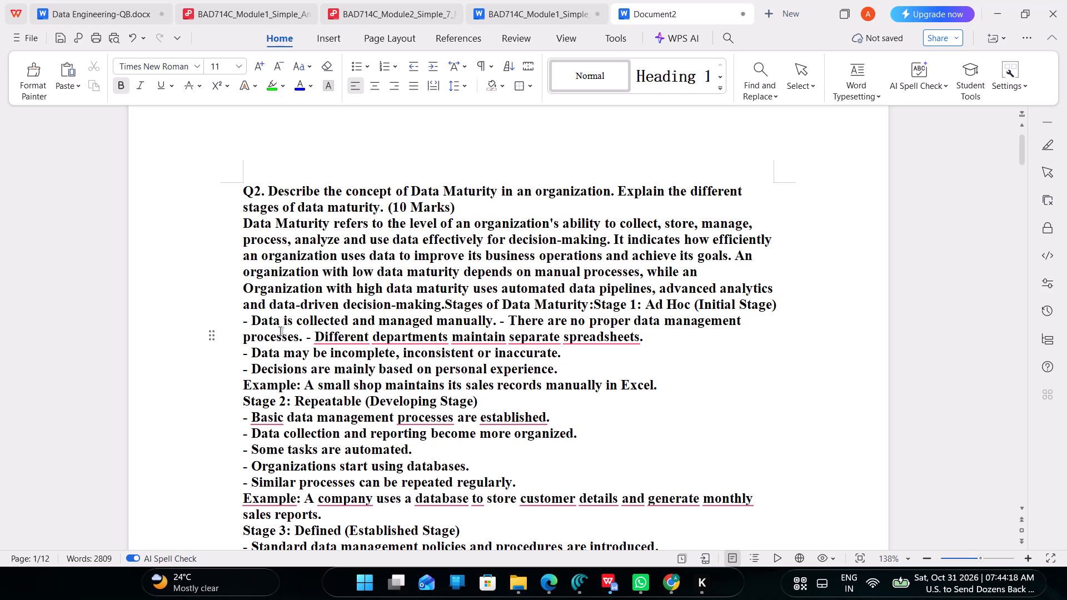
Delete Stage 1's last two bullets and join its Example onto the "separate spreadsheets" bullet, separated by a space.
{"action": "left_click_drag", "start_coordinate": [243, 351], "coordinate": [572, 373]}
{"action": "key", "text": "BackSpace"}
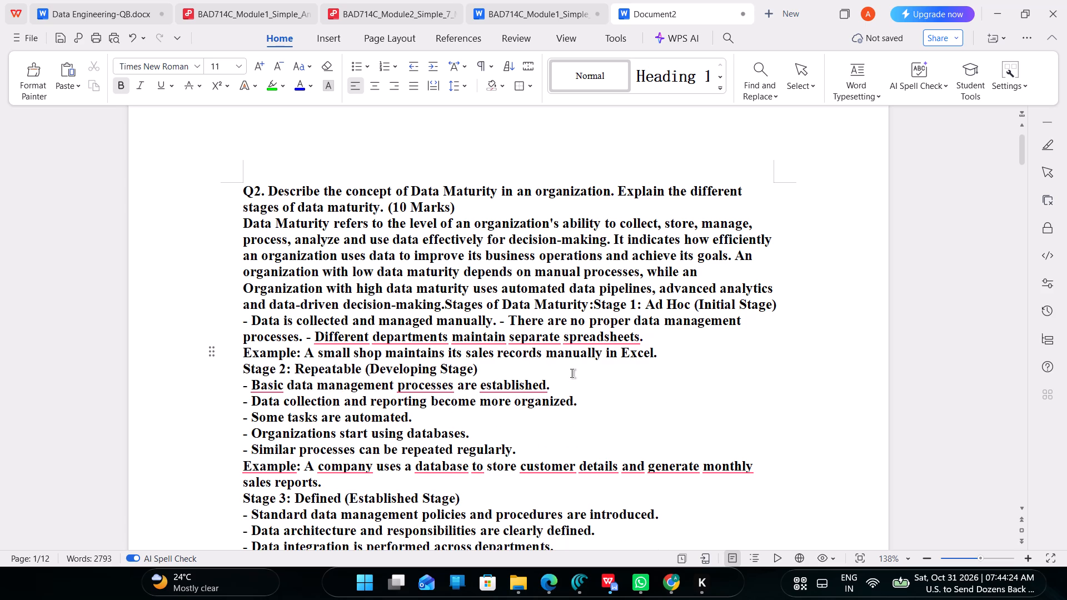
{"action": "key", "text": "BackSpace"}
{"action": "key", "text": "space"}
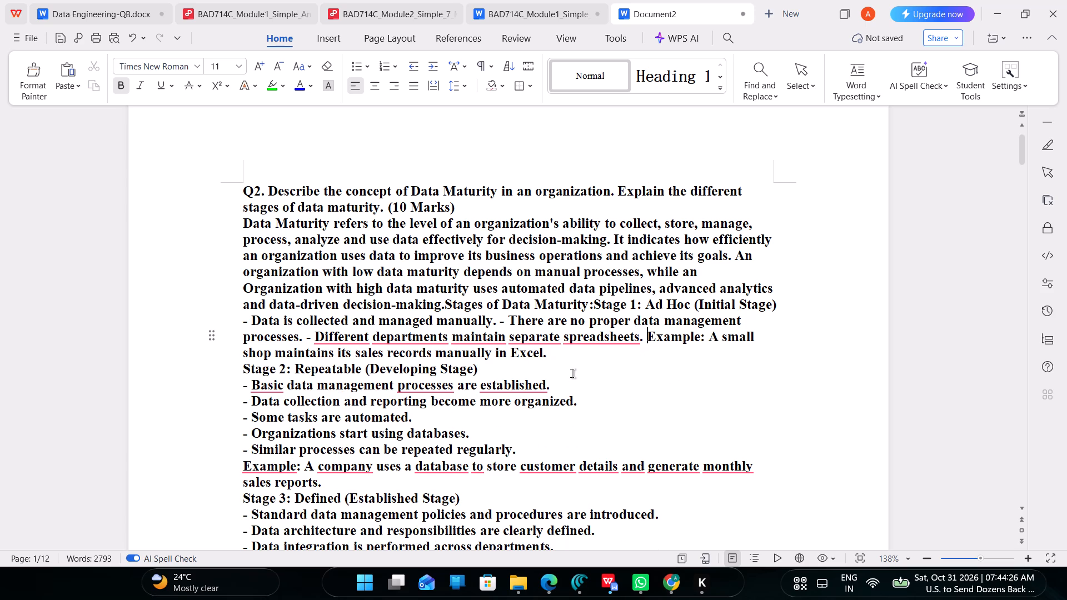
Join the Stage 2 heading onto the end of Stage 1's Example, separated by a space.
{"action": "left_click", "coordinate": [550, 354]}
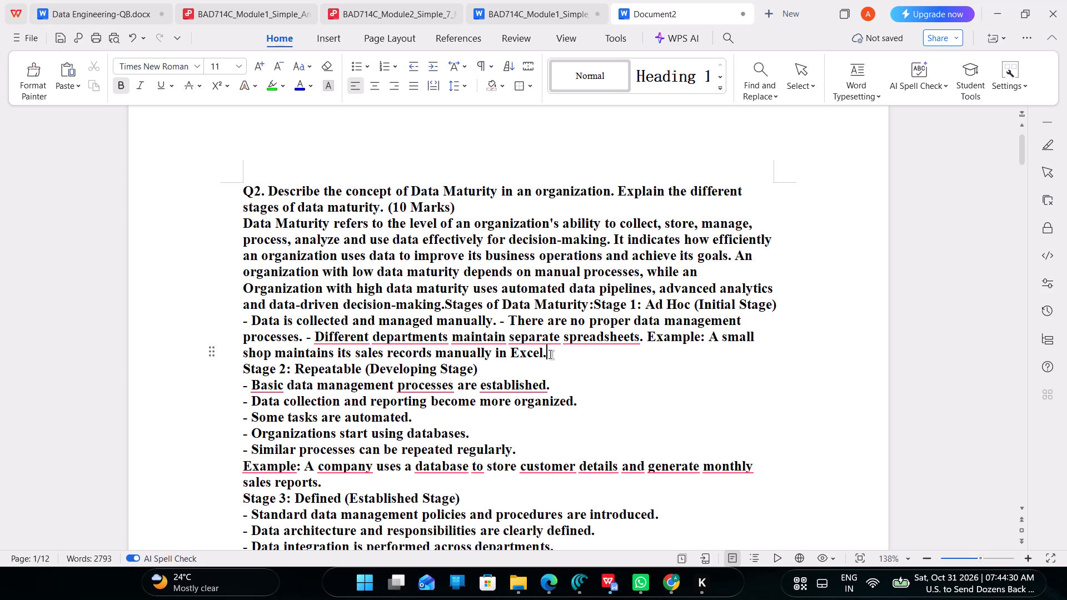
{"action": "key", "text": "space"}
{"action": "key", "text": "Delete"}
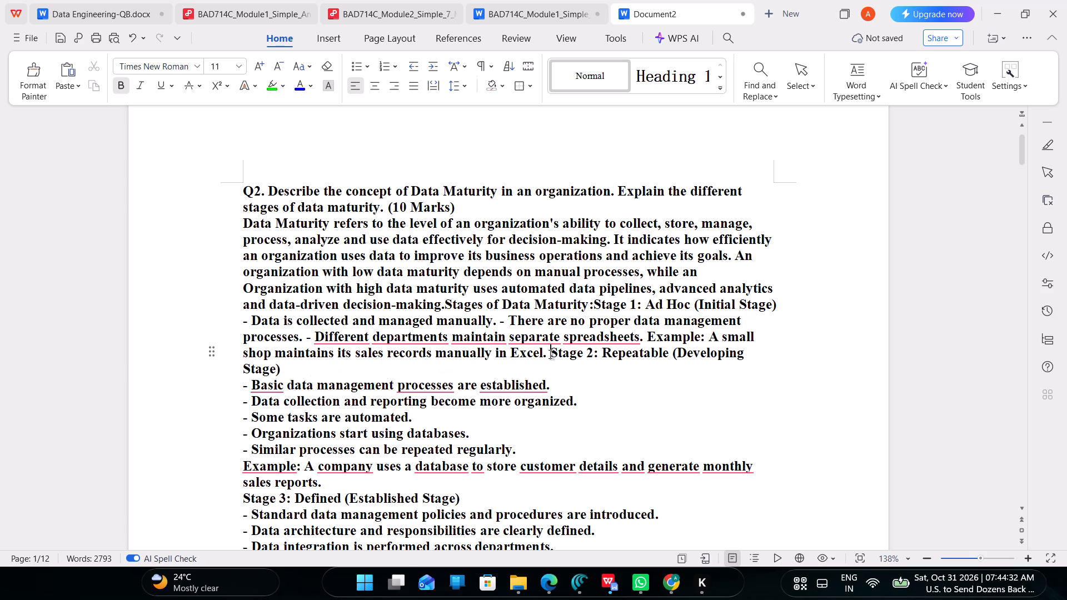
Add a colon after the Stage 2 heading and run its first three bullets on from it in the same paragraph.
{"action": "left_click", "coordinate": [290, 369]}
{"action": "key", "text": "shift+colon"}
{"action": "key", "text": "Delete"}
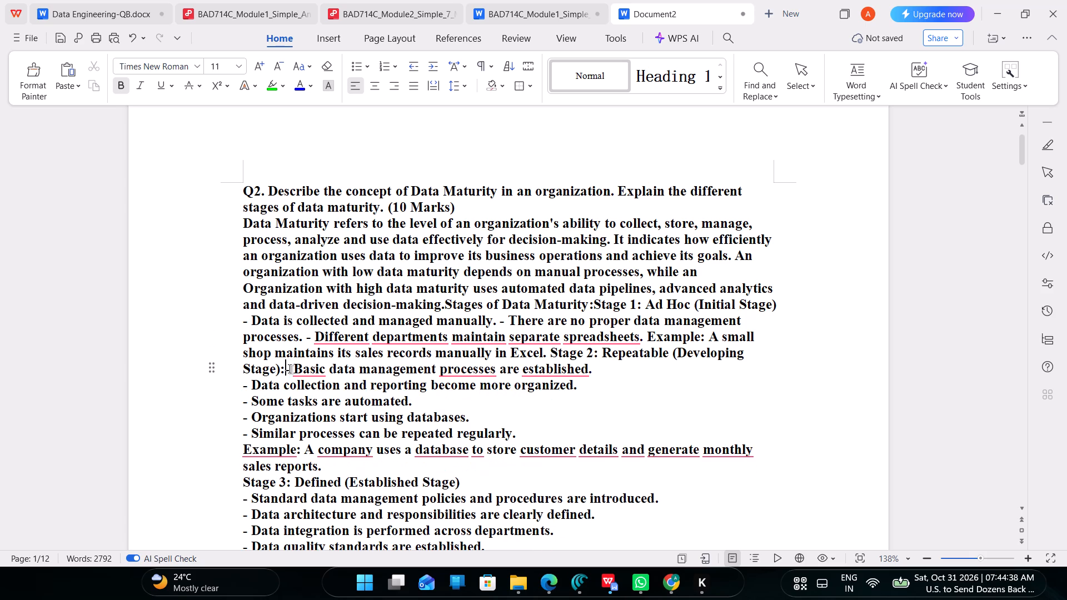
{"action": "left_click", "coordinate": [601, 369]}
{"action": "key", "text": "space"}
{"action": "key", "text": "Delete"}
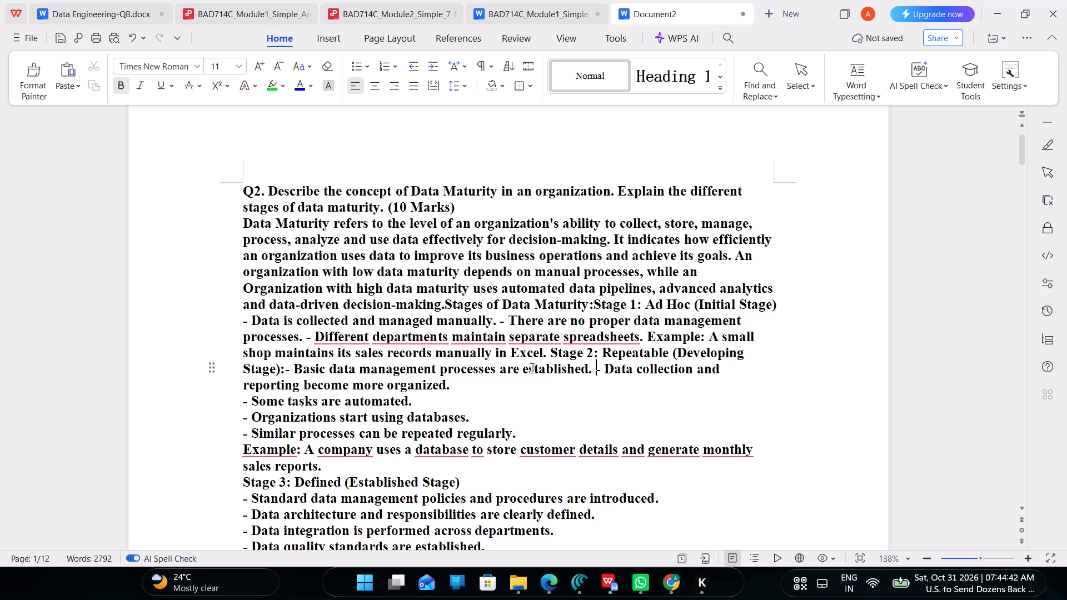
{"action": "left_click", "coordinate": [470, 383]}
{"action": "key", "text": "Delete"}
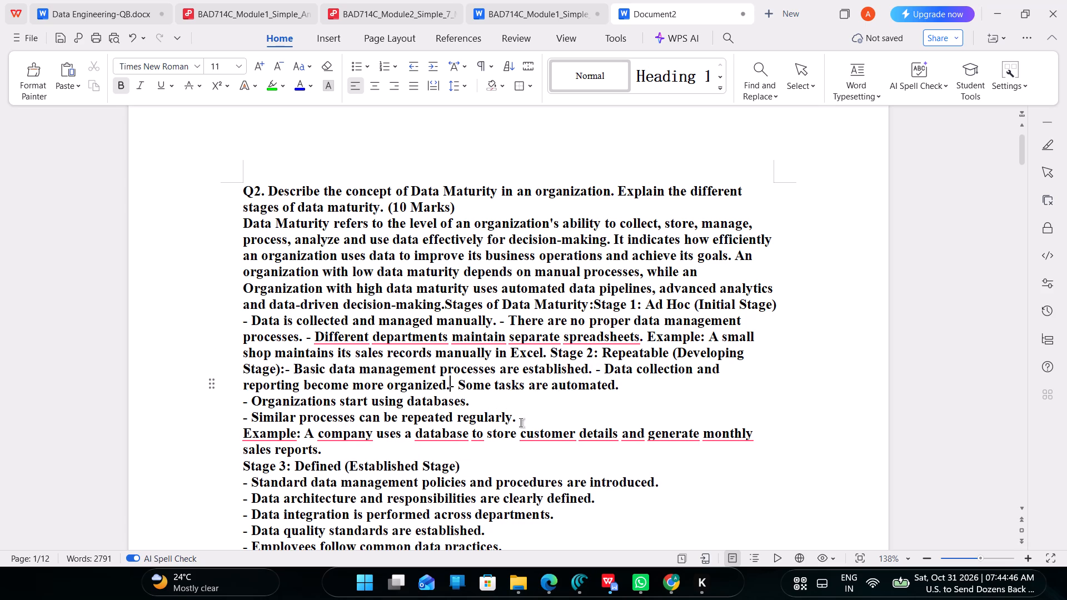
Delete Stage 2's last two bullets and join its Example after "Some tasks are automated.", separated by a space.
{"action": "left_click_drag", "start_coordinate": [518, 421], "coordinate": [351, 412]}
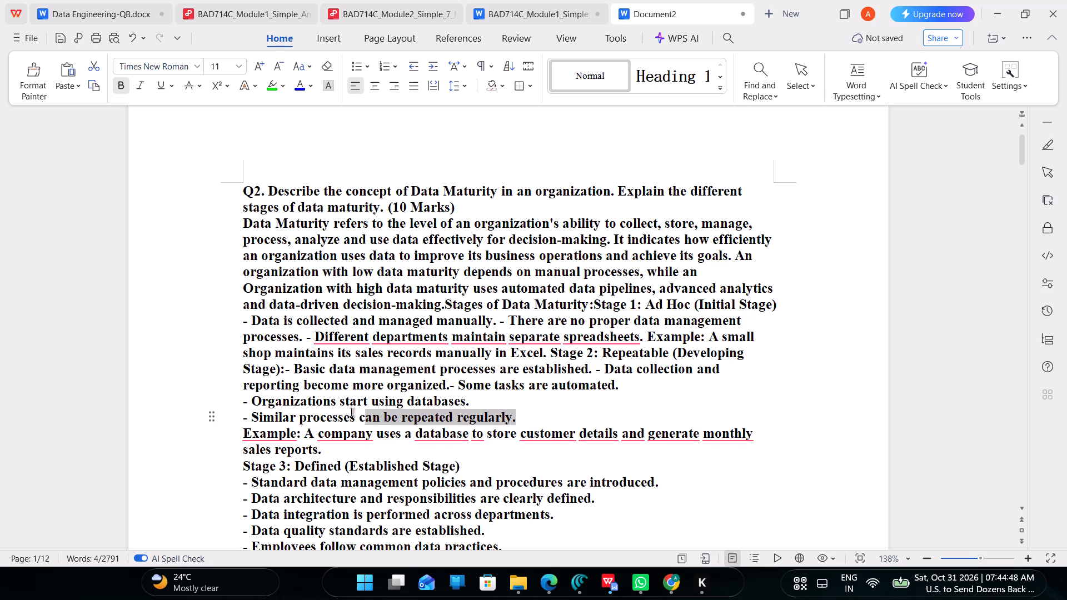
{"action": "left_click_drag", "start_coordinate": [351, 412], "coordinate": [230, 399]}
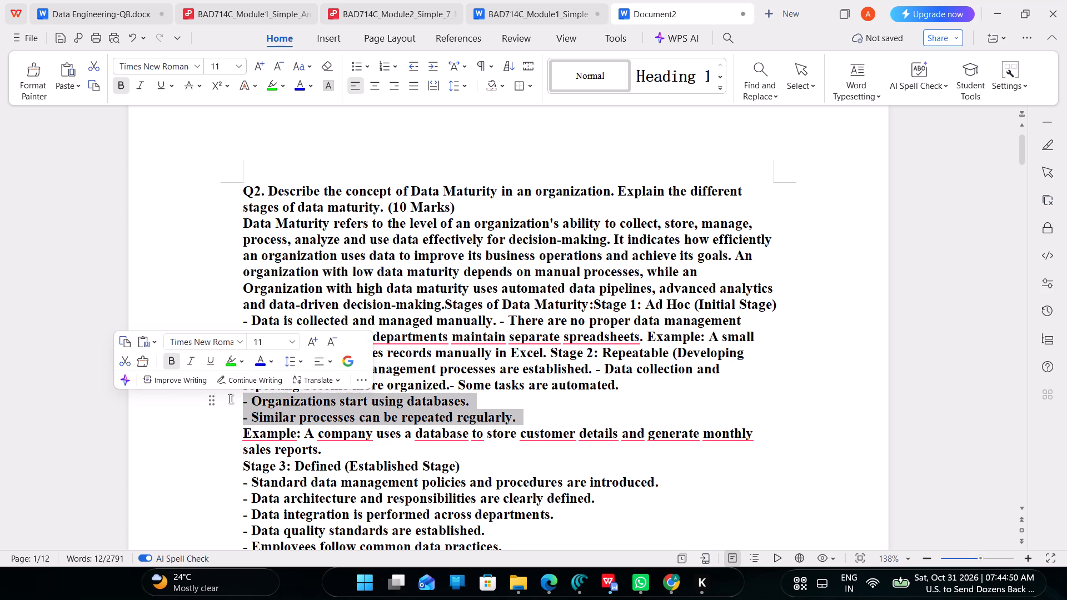
{"action": "key", "text": "BackSpace"}
{"action": "key", "text": "BackSpace"}
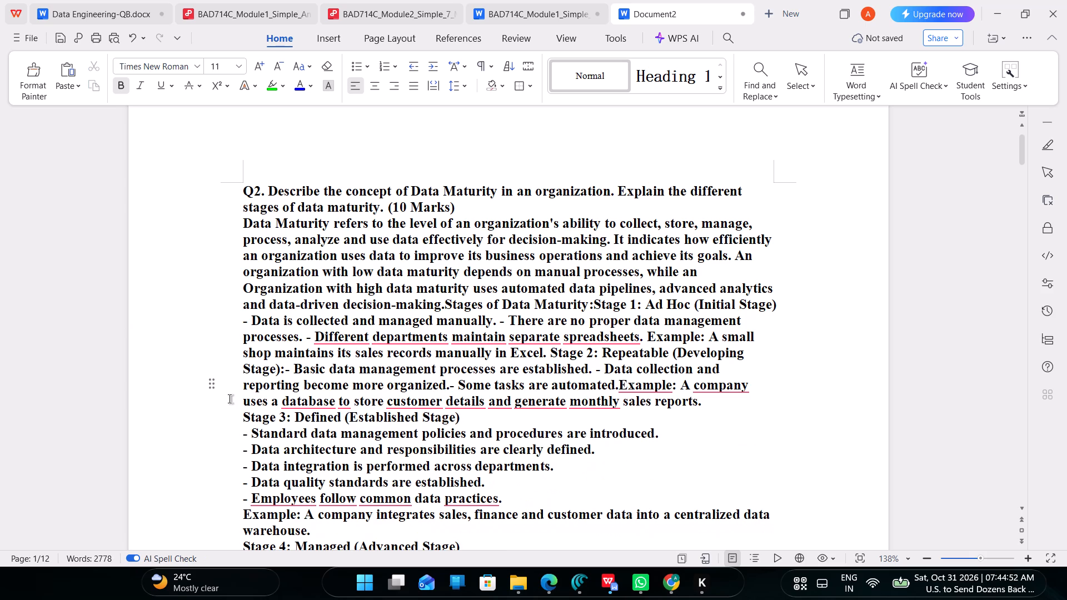
{"action": "key", "text": "space"}
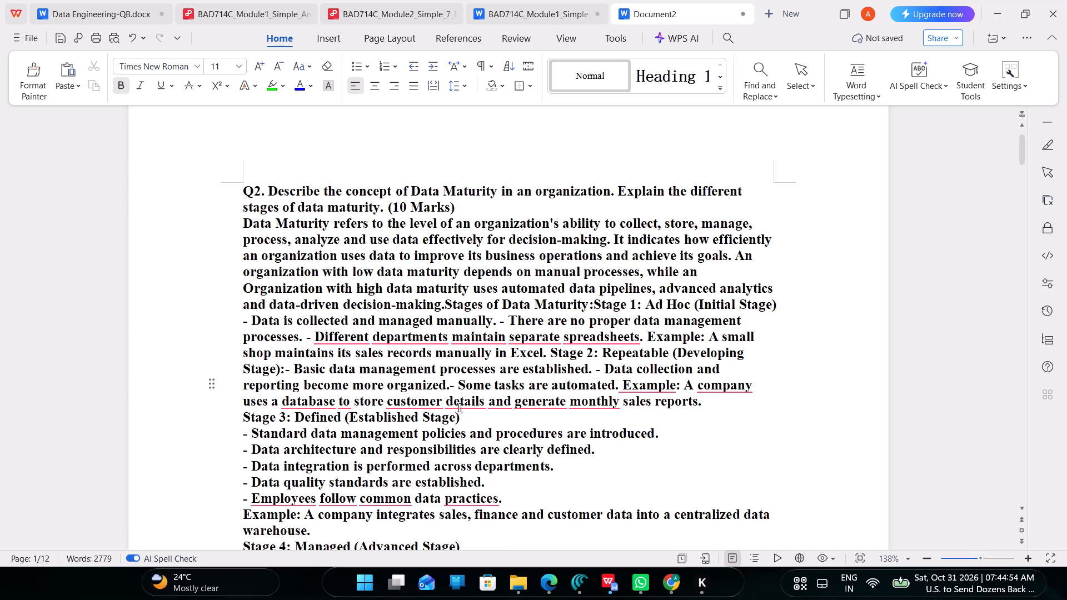
Add a colon and space after the Stage 3 heading and run its first two bullets on from it, separated by a space.
{"action": "left_click", "coordinate": [461, 414]}
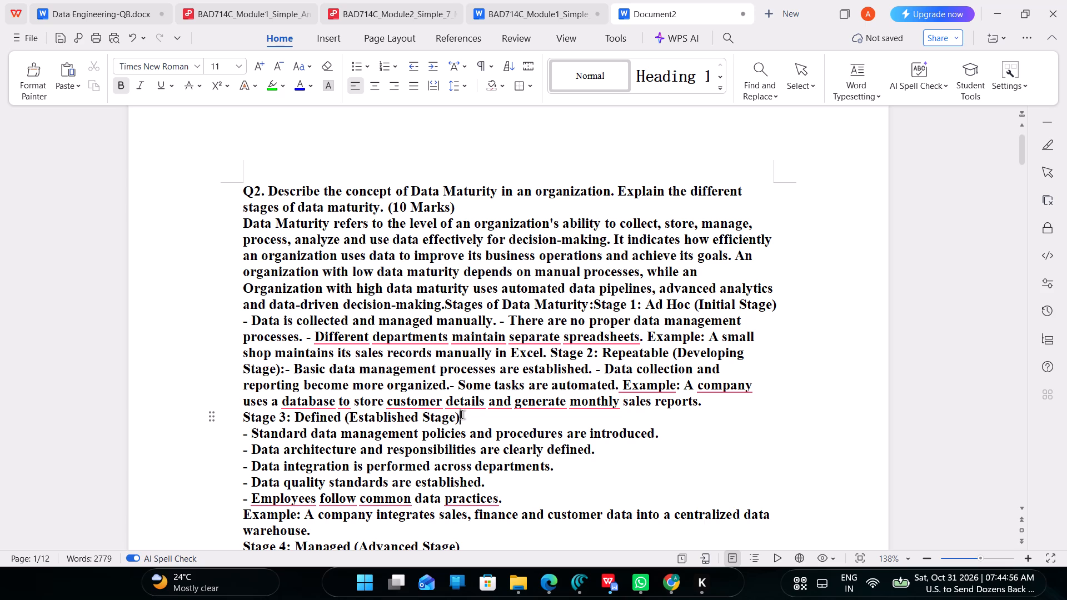
{"action": "key", "text": "shift+colon"}
{"action": "key", "text": "Delete"}
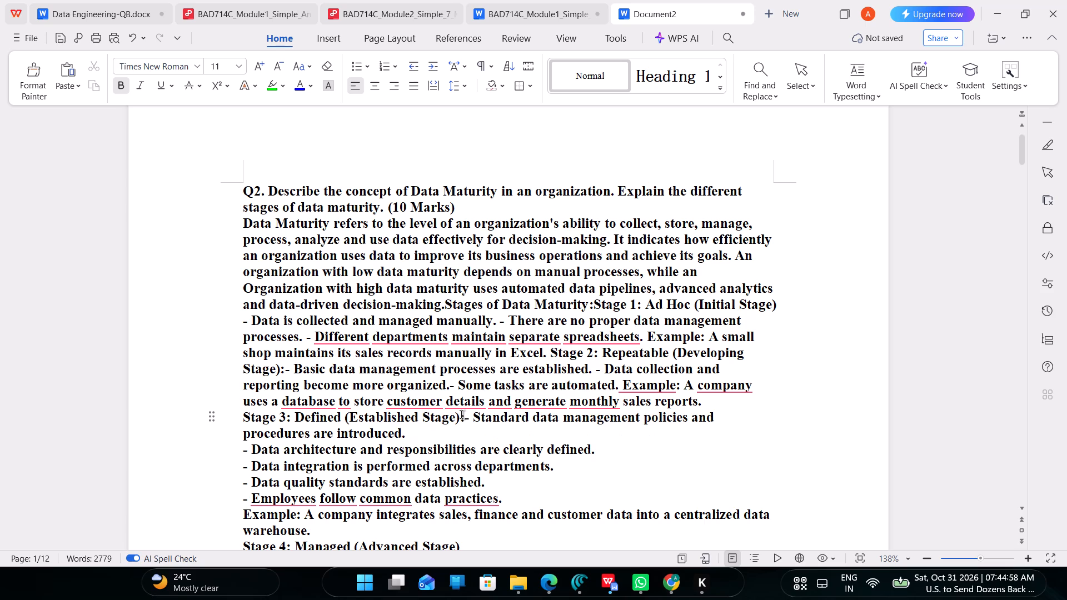
{"action": "key", "text": "space"}
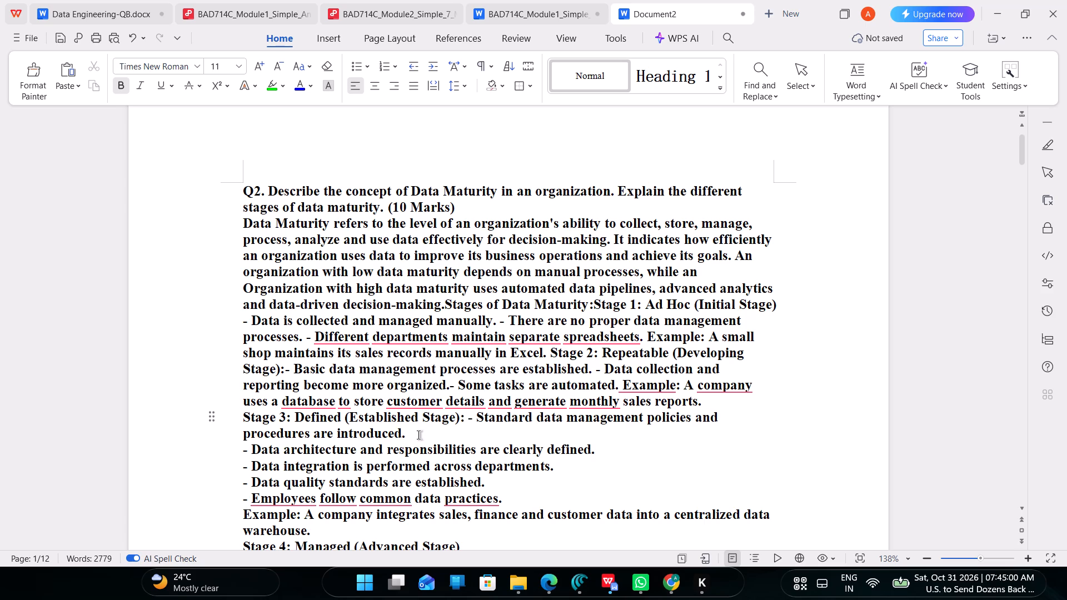
{"action": "left_click", "coordinate": [418, 435]}
{"action": "key", "text": "Delete"}
{"action": "key", "text": "space"}
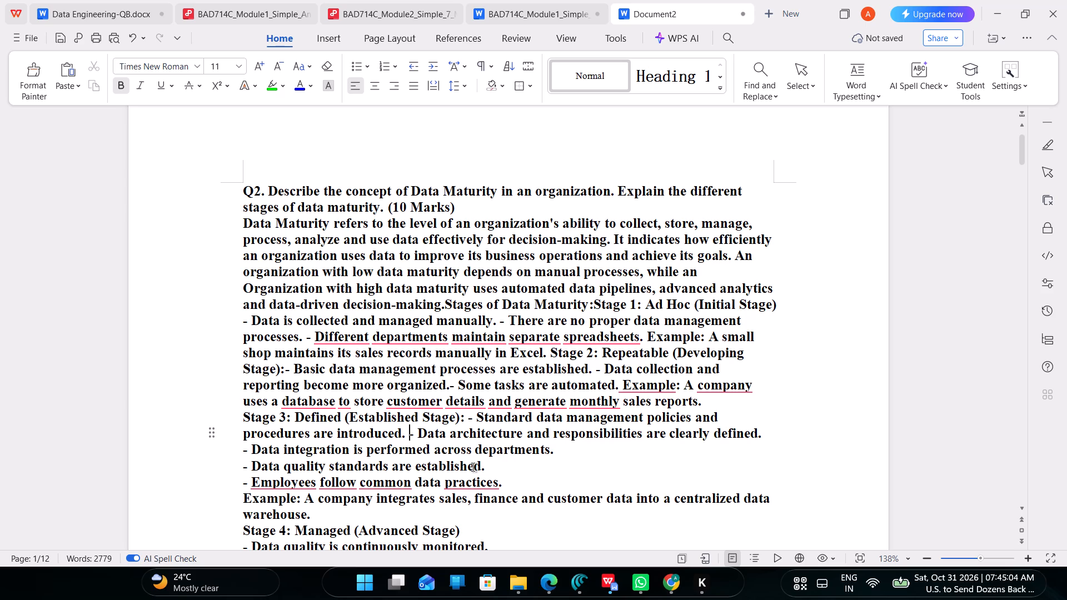
Delete Stage 3's last two bullets and join its Example after the "Data integration" bullet, separated by a space.
{"action": "left_click", "coordinate": [555, 451]}
{"action": "left_click_drag", "start_coordinate": [555, 451], "coordinate": [557, 486]}
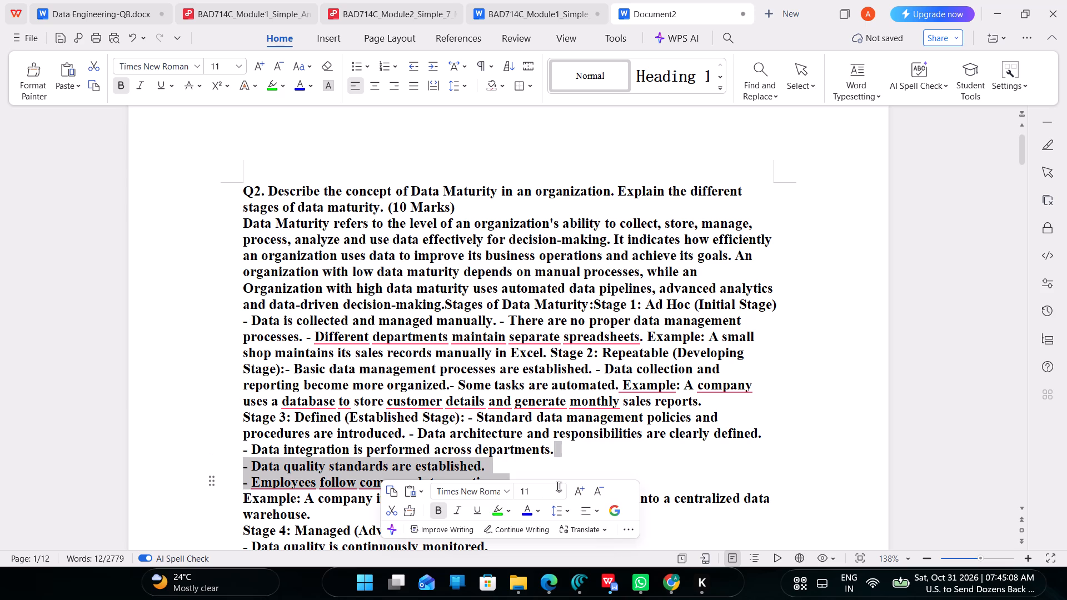
{"action": "key", "text": "BackSpace"}
{"action": "key", "text": "Delete"}
{"action": "key", "text": "space"}
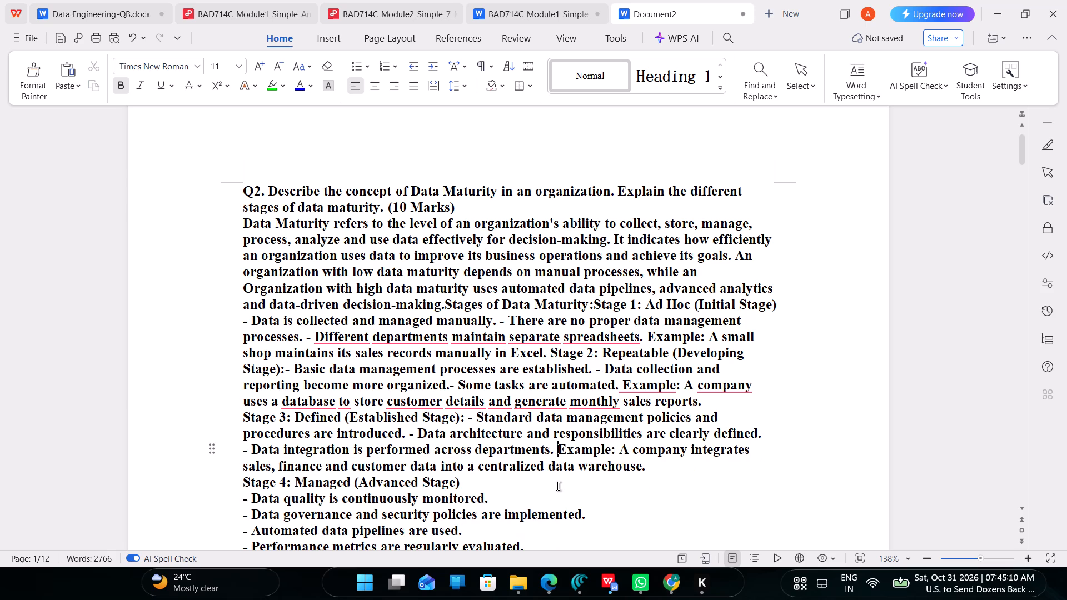
Add a colon after the Stage 4 heading and join its "Data quality" bullet directly onto it.
{"action": "left_click", "coordinate": [491, 482]}
{"action": "key", "text": "shift+colon"}
{"action": "key", "text": "Delete"}
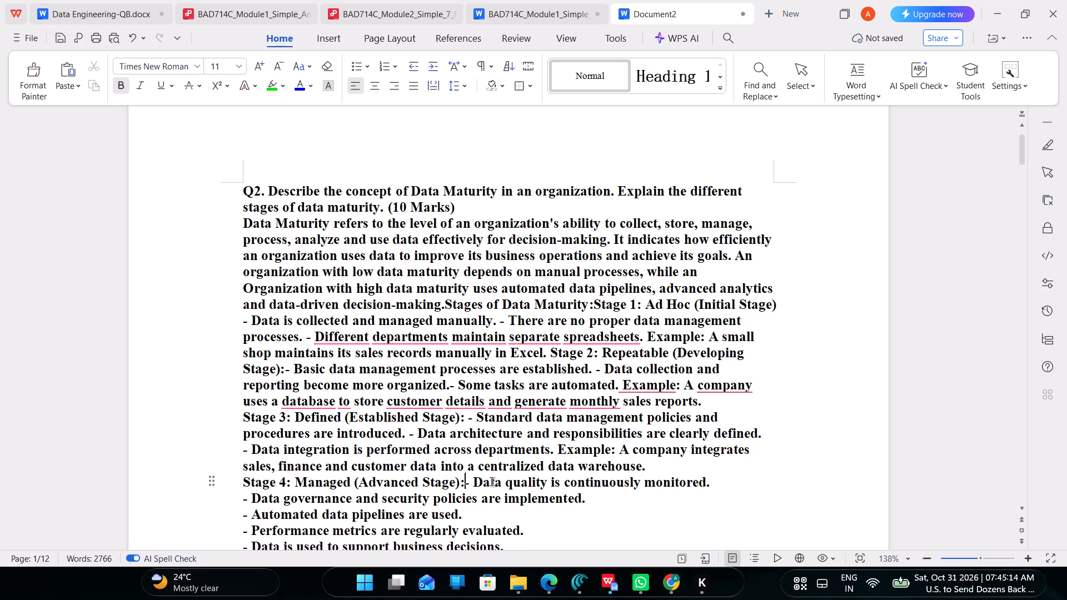
Join Stage 4's "Automated data pipelines" bullet onto the "Data governance" bullet, separated by a space.
{"action": "scroll", "coordinate": [491, 482], "scroll_direction": "down", "scroll_amount": 4}
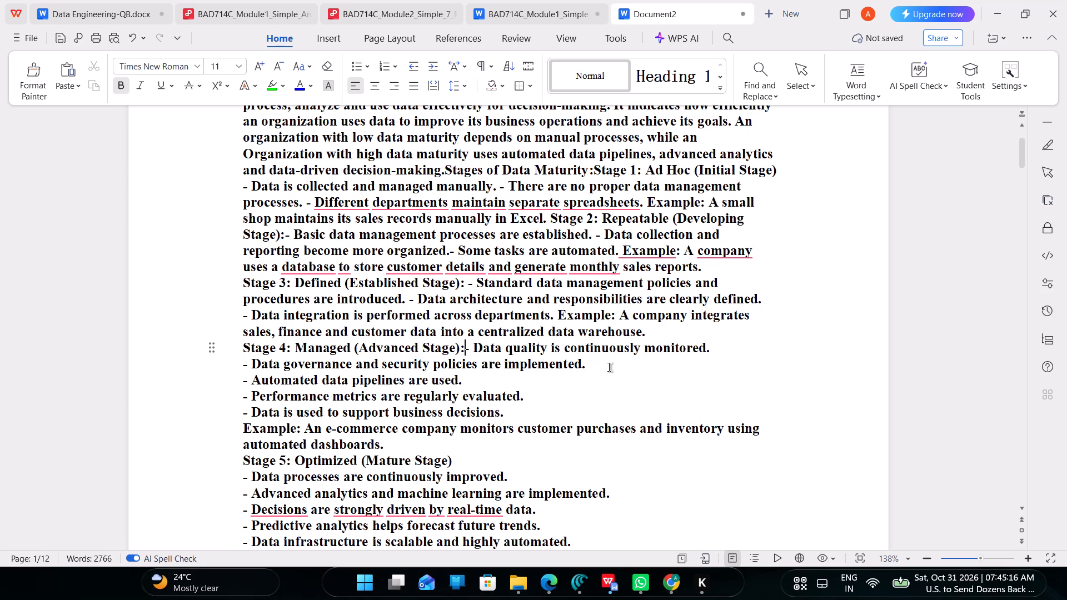
{"action": "left_click", "coordinate": [609, 367]}
{"action": "key", "text": "Delete"}
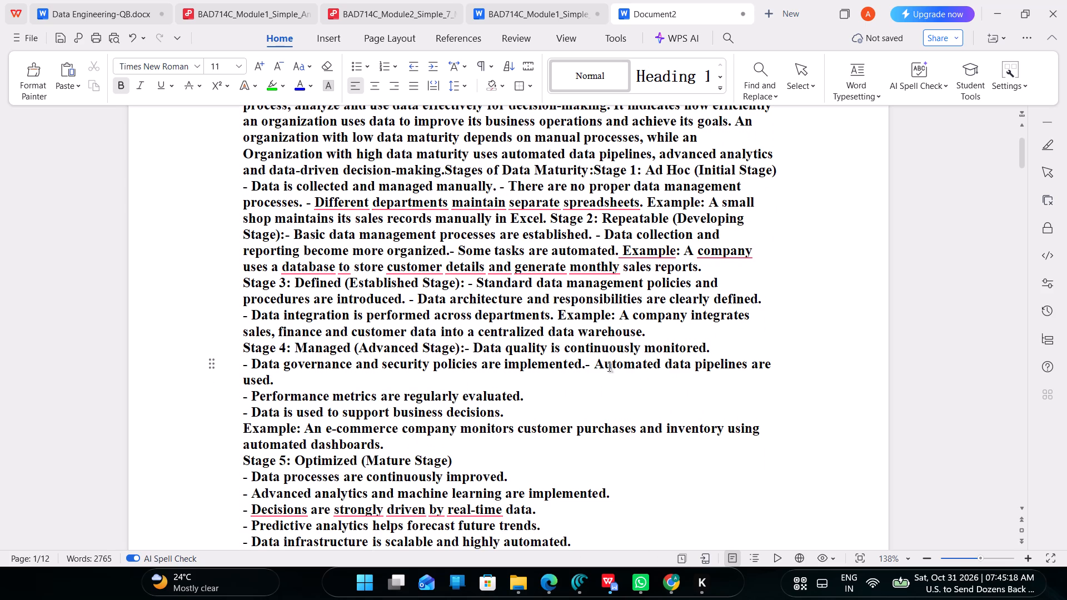
{"action": "key", "text": "space"}
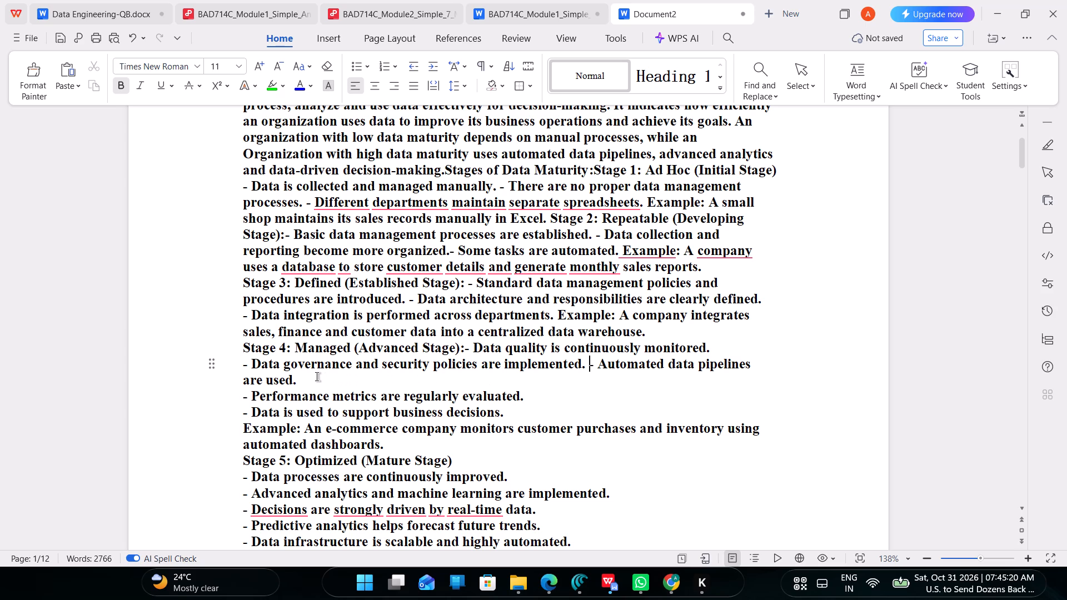
Delete Stage 4's last two bullets and join its Example onto the "Automated data pipelines are used." bullet.
{"action": "left_click_drag", "start_coordinate": [317, 377], "coordinate": [512, 421]}
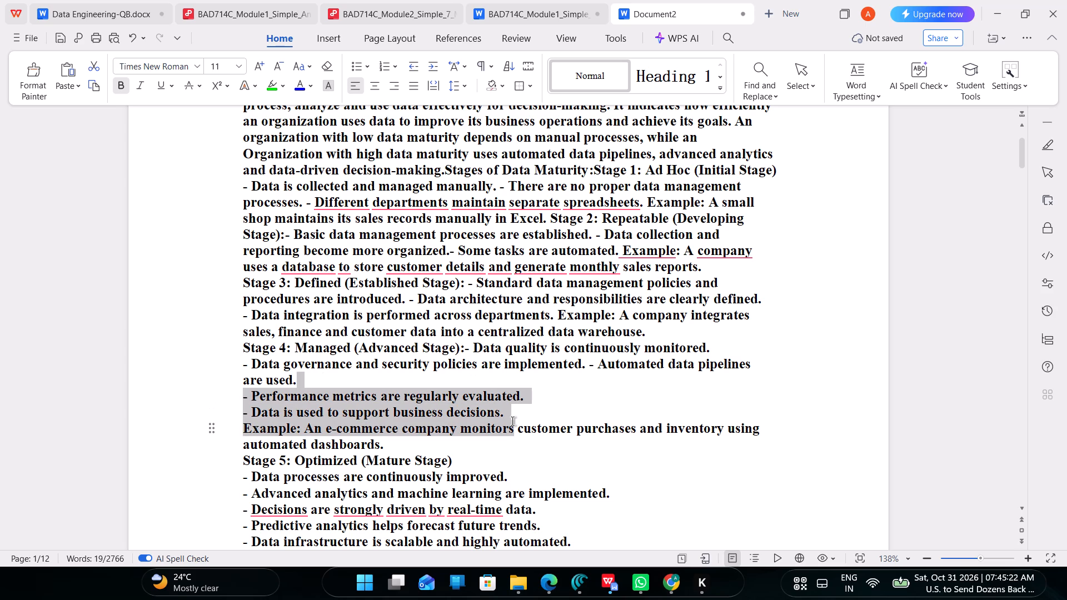
{"action": "left_click_drag", "start_coordinate": [512, 421], "coordinate": [510, 418]}
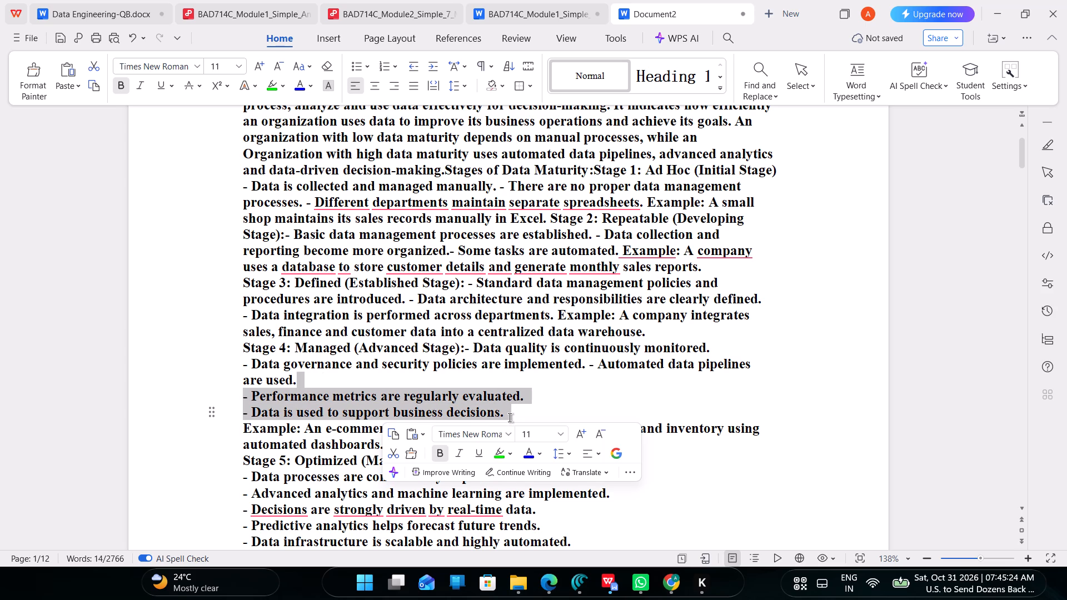
{"action": "key", "text": "Delete"}
{"action": "key", "text": "Delete"}
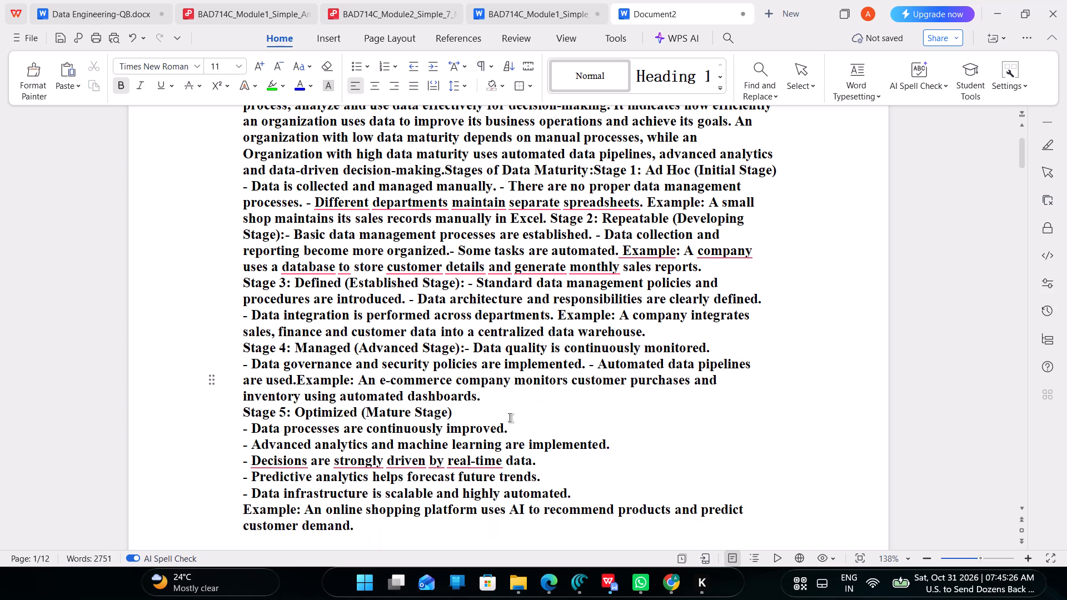
Join the Stage 5 heading onto the end of Stage 4's Example, separated by a space.
{"action": "scroll", "coordinate": [491, 392], "scroll_direction": "up", "scroll_amount": 7}
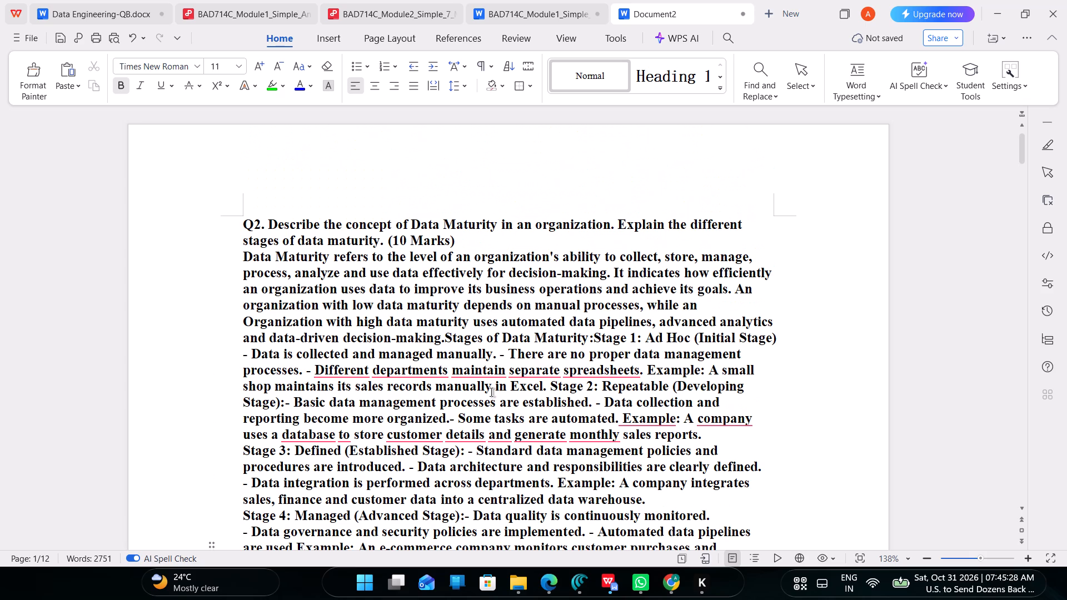
{"action": "scroll", "coordinate": [491, 392], "scroll_direction": "down", "scroll_amount": 1}
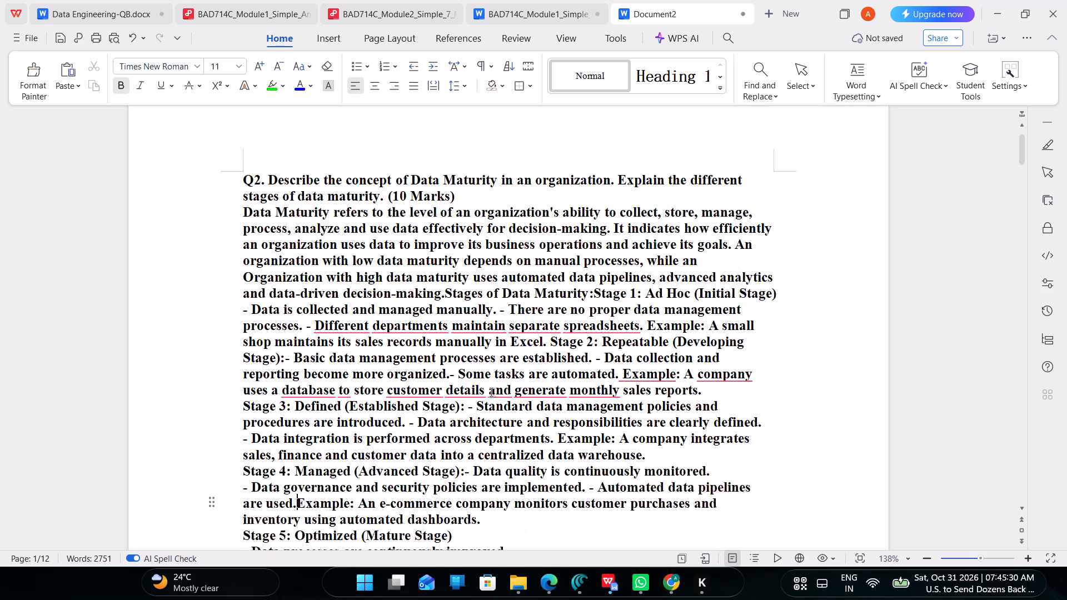
{"action": "scroll", "coordinate": [491, 392], "scroll_direction": "down", "scroll_amount": 3}
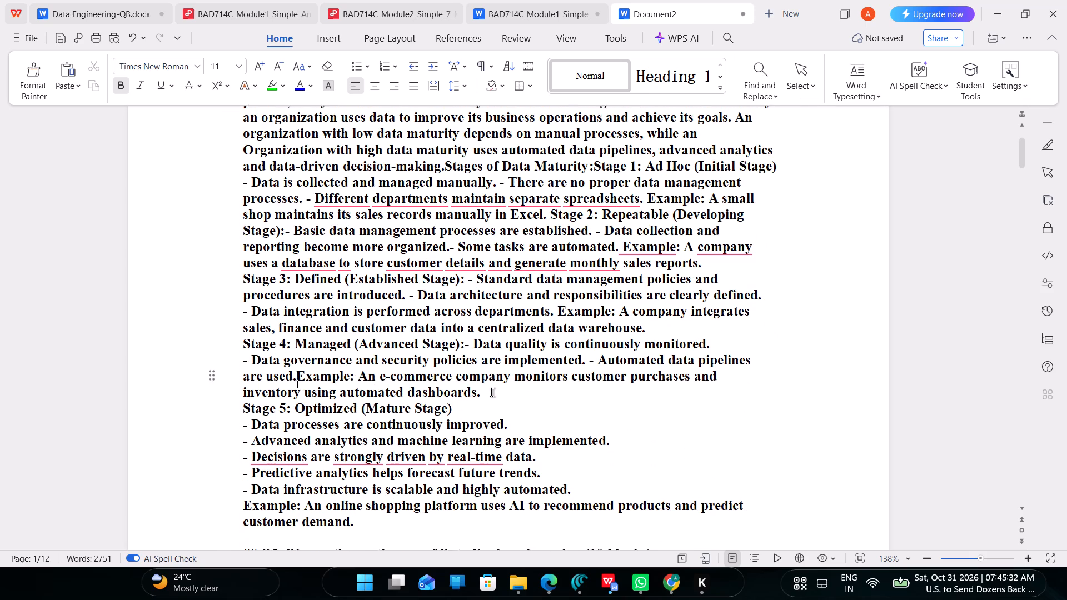
{"action": "scroll", "coordinate": [491, 392], "scroll_direction": "down", "scroll_amount": 4}
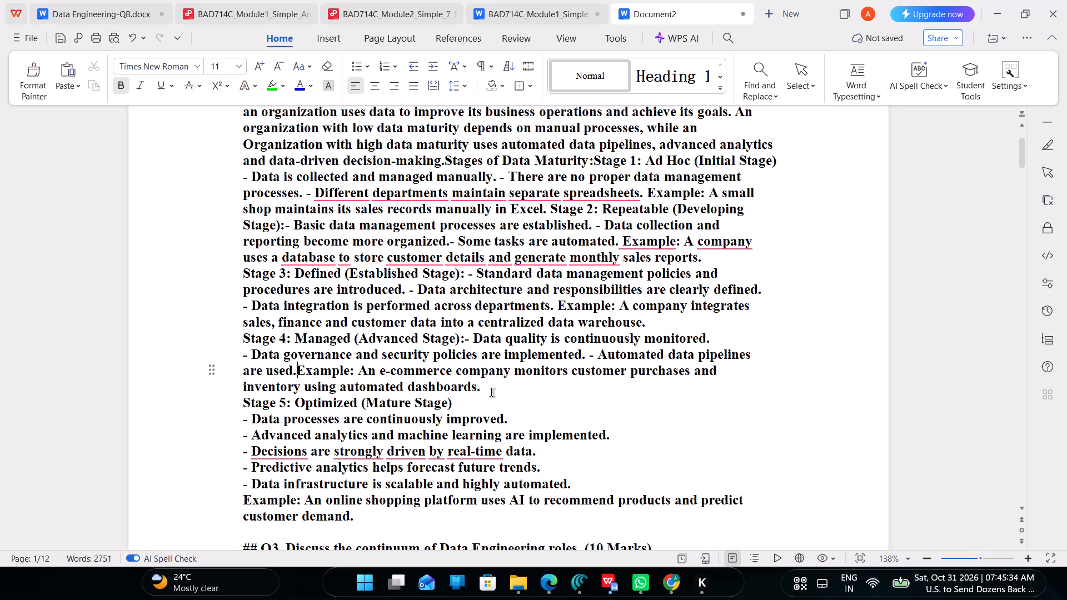
{"action": "left_click", "coordinate": [493, 384]}
{"action": "key", "text": "Delete"}
{"action": "key", "text": "space"}
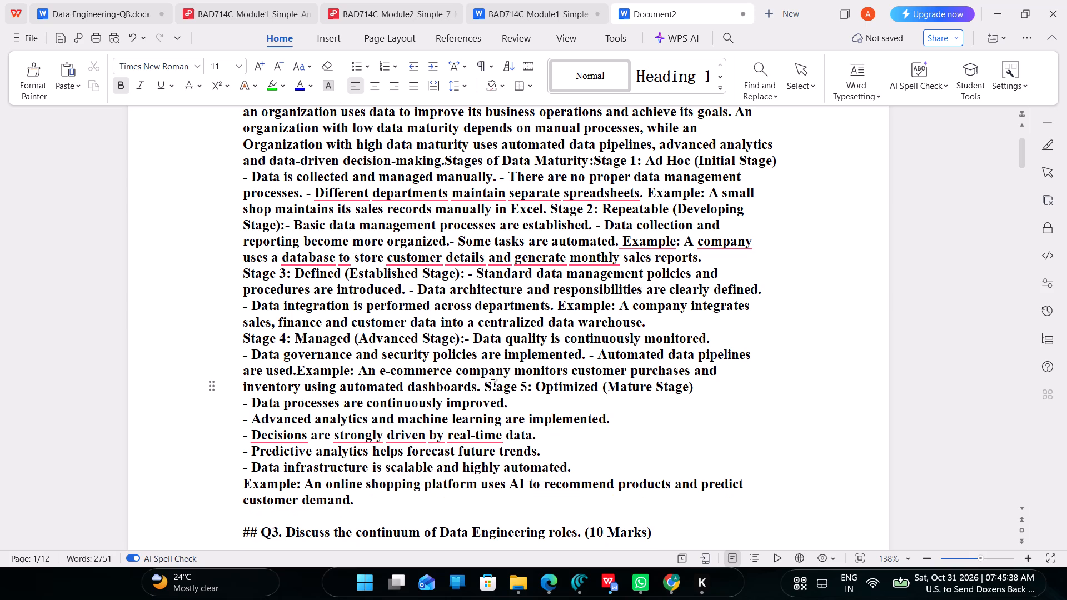
Add a colon after the Stage 5 heading and join its first two bullets onto it, separated by spaces.
{"action": "left_click", "coordinate": [692, 388]}
{"action": "key", "text": "shift+colon"}
{"action": "key", "text": "Delete"}
{"action": "key", "text": "space"}
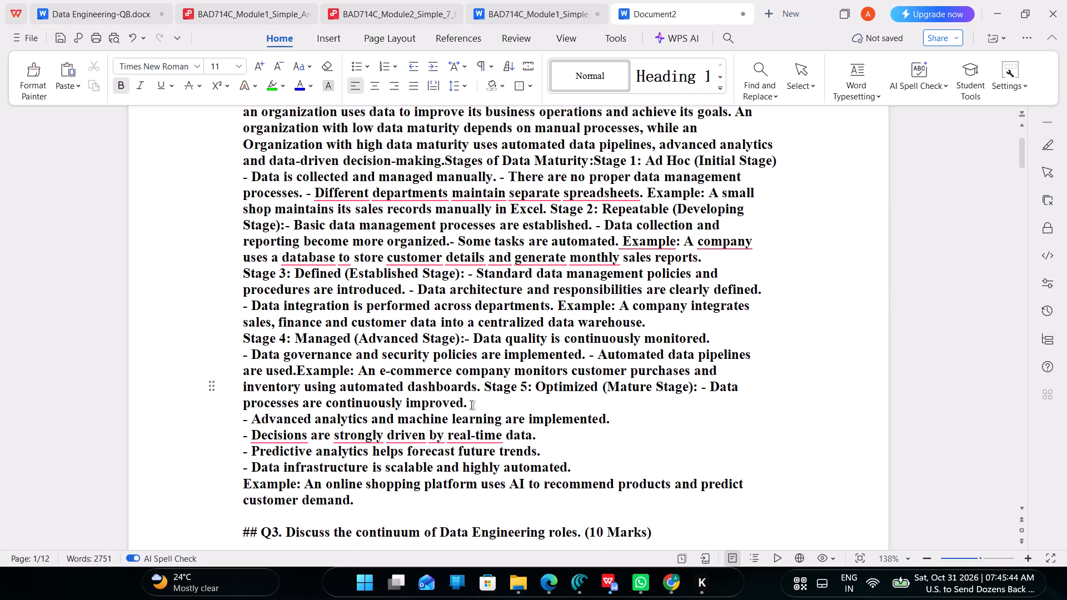
{"action": "left_click", "coordinate": [472, 401]}
{"action": "key", "text": "Delete"}
{"action": "key", "text": "space"}
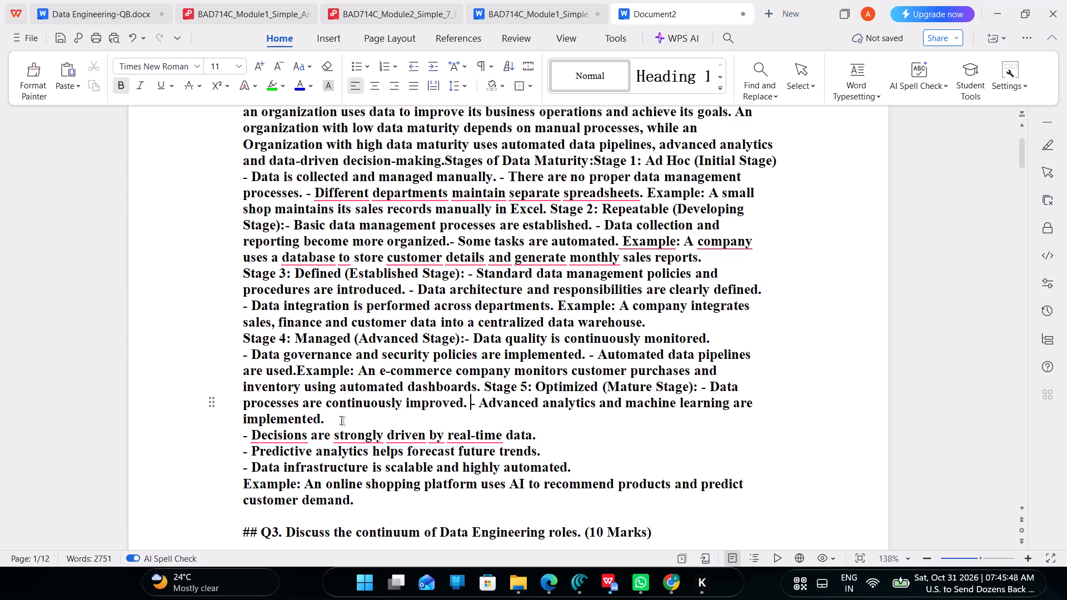
Delete Stage 5's last three bullets and join its Example after the "Advanced analytics" bullet, separated by a space.
{"action": "left_click_drag", "start_coordinate": [341, 421], "coordinate": [579, 466]}
{"action": "key", "text": "Delete"}
{"action": "key", "text": "Delete"}
{"action": "key", "text": "space"}
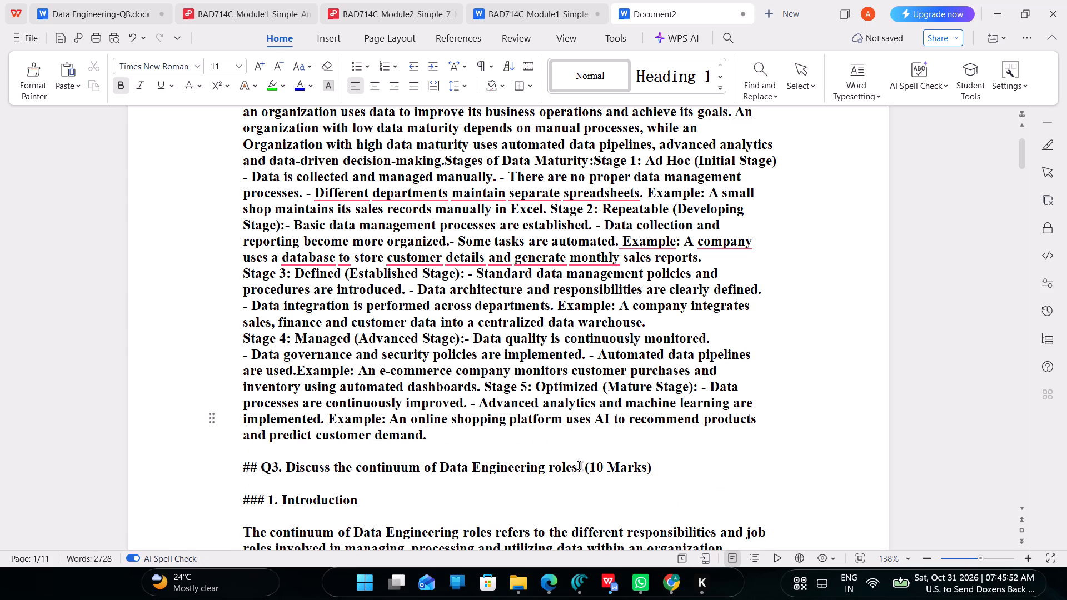
Remove the blank line between the end of Q2's answer and the Q3 question.
{"action": "scroll", "coordinate": [579, 466], "scroll_direction": "down", "scroll_amount": 10}
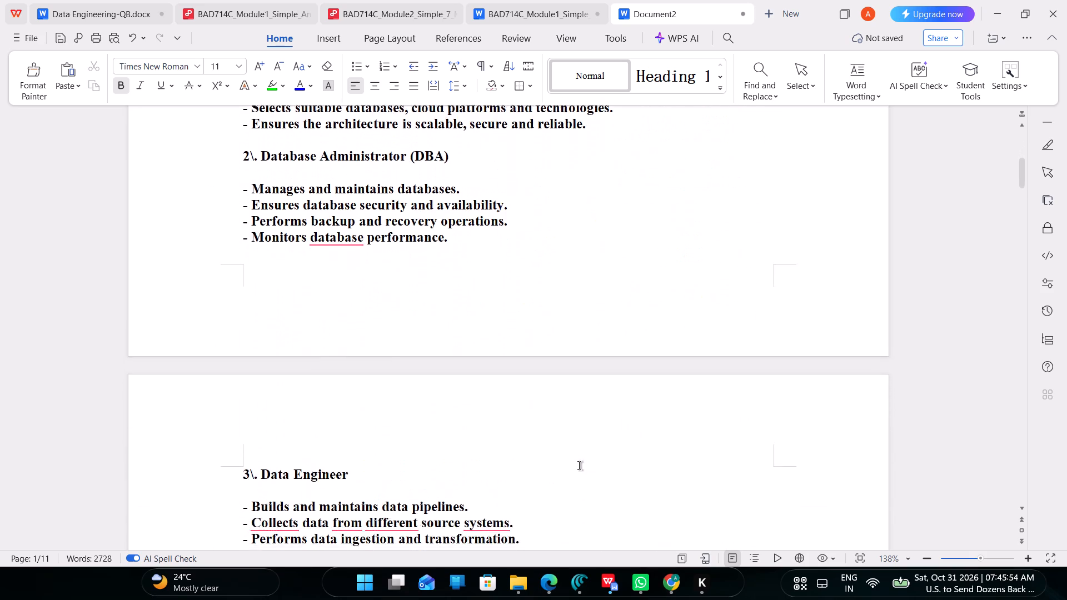
{"action": "scroll", "coordinate": [579, 466], "scroll_direction": "up", "scroll_amount": 6}
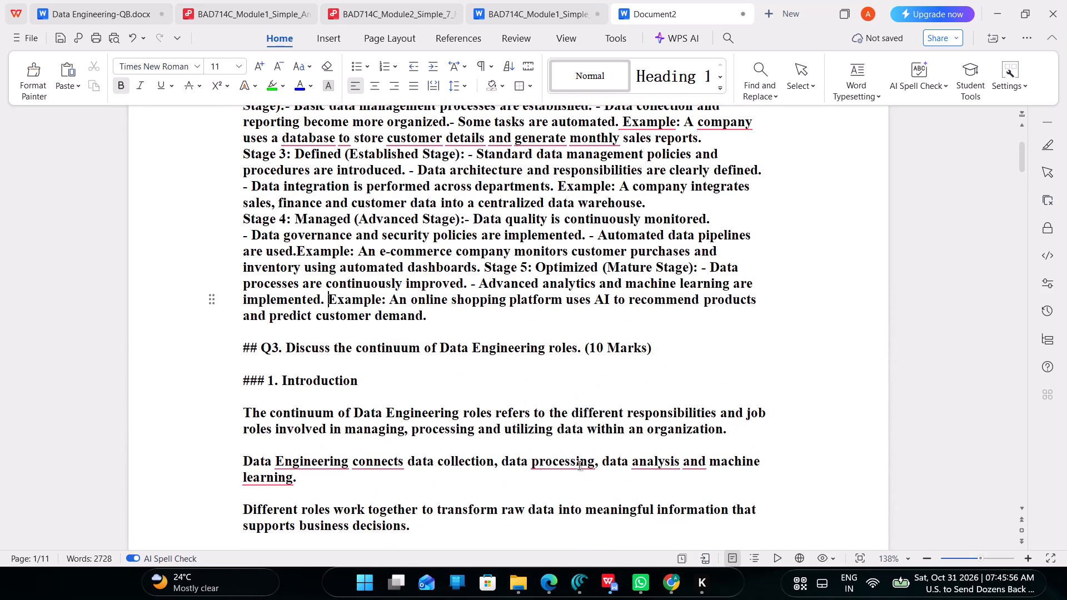
{"action": "left_click", "coordinate": [452, 318]}
{"action": "key", "text": "Delete"}
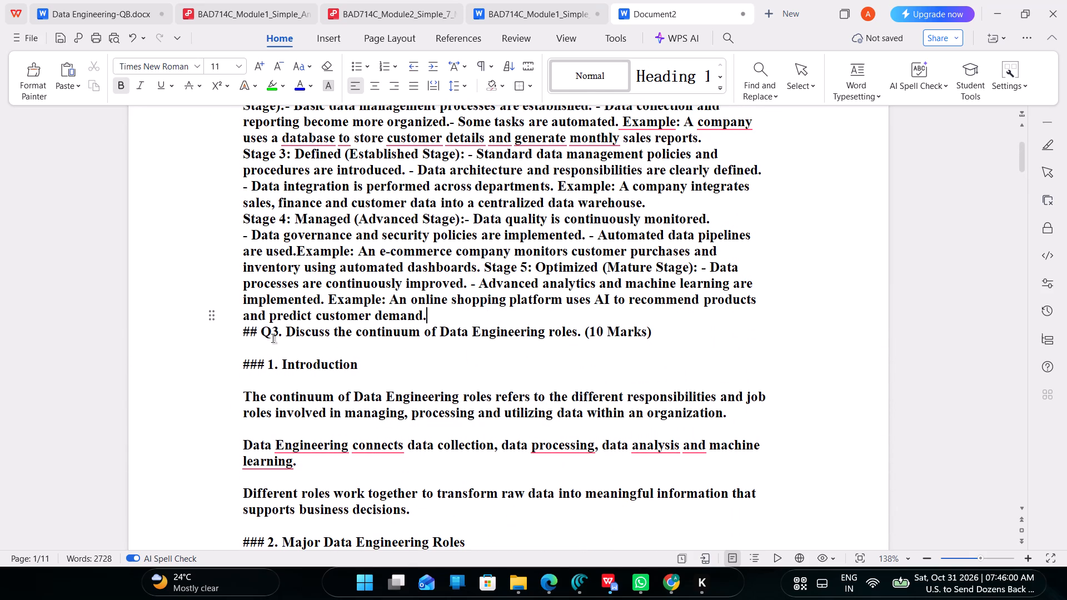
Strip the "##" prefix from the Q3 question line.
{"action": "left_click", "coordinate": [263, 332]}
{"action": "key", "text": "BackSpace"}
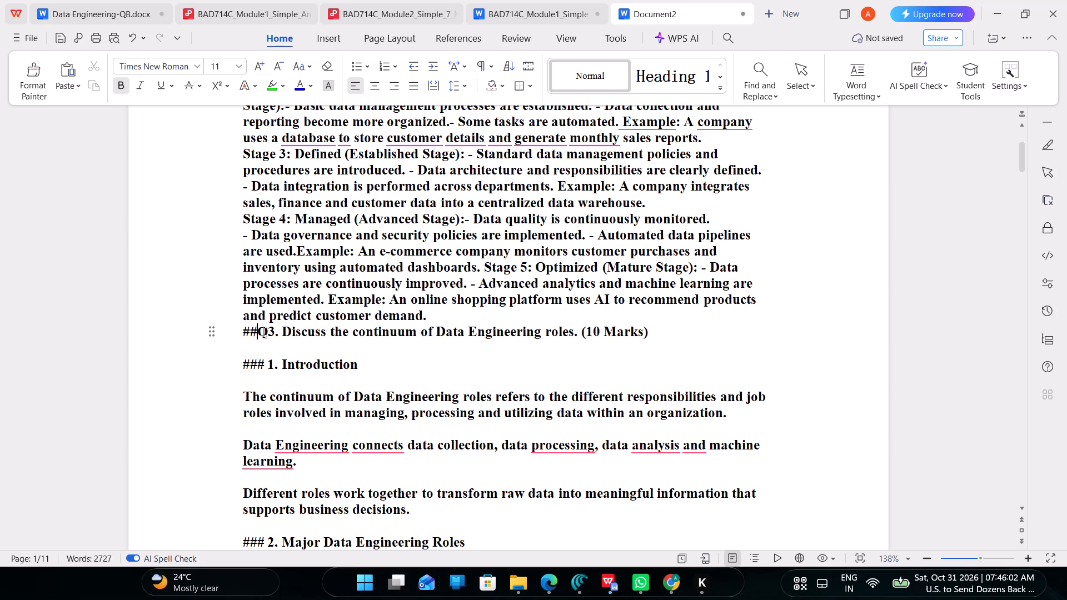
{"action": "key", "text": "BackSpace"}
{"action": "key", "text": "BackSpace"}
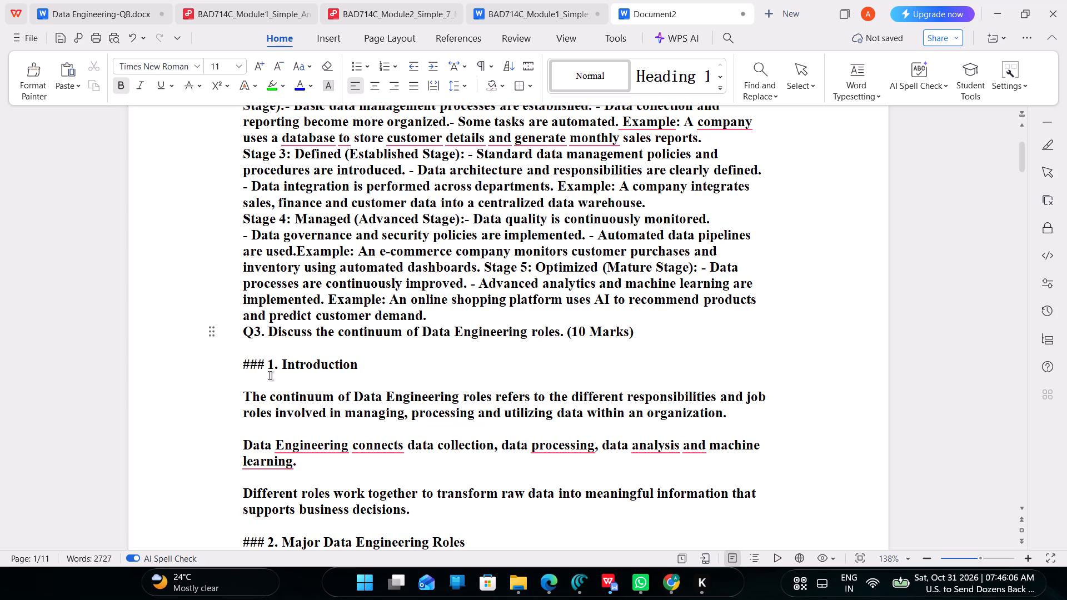
Delete the entire Q3 question and answer, including the blank line left before Q4.
{"action": "scroll", "coordinate": [270, 376], "scroll_direction": "down", "scroll_amount": 6}
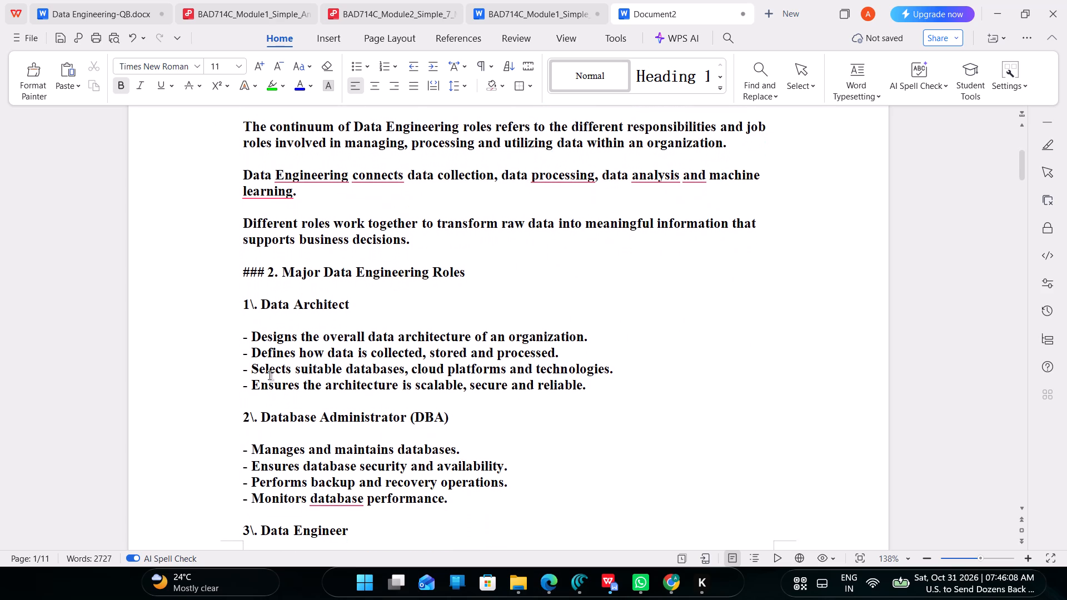
{"action": "scroll", "coordinate": [270, 376], "scroll_direction": "down", "scroll_amount": 6}
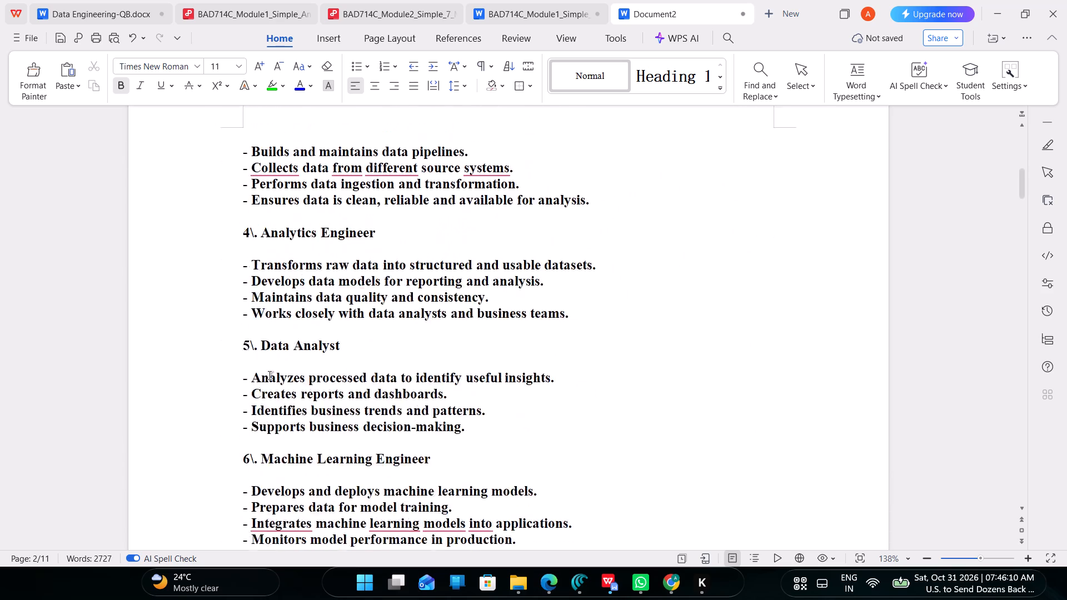
{"action": "scroll", "coordinate": [270, 376], "scroll_direction": "down", "scroll_amount": 2}
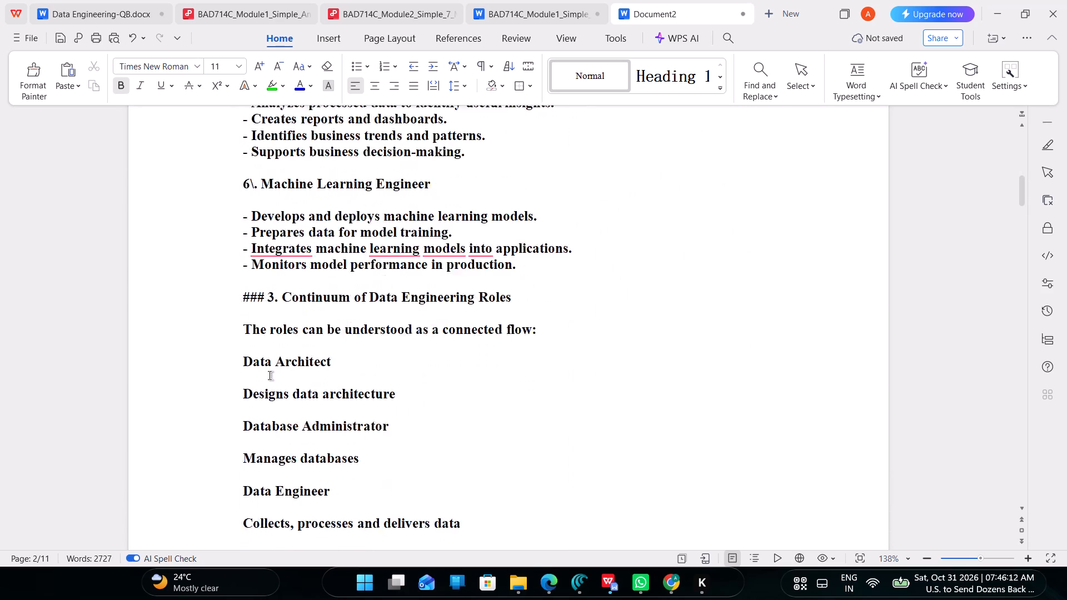
{"action": "scroll", "coordinate": [270, 376], "scroll_direction": "down", "scroll_amount": 7}
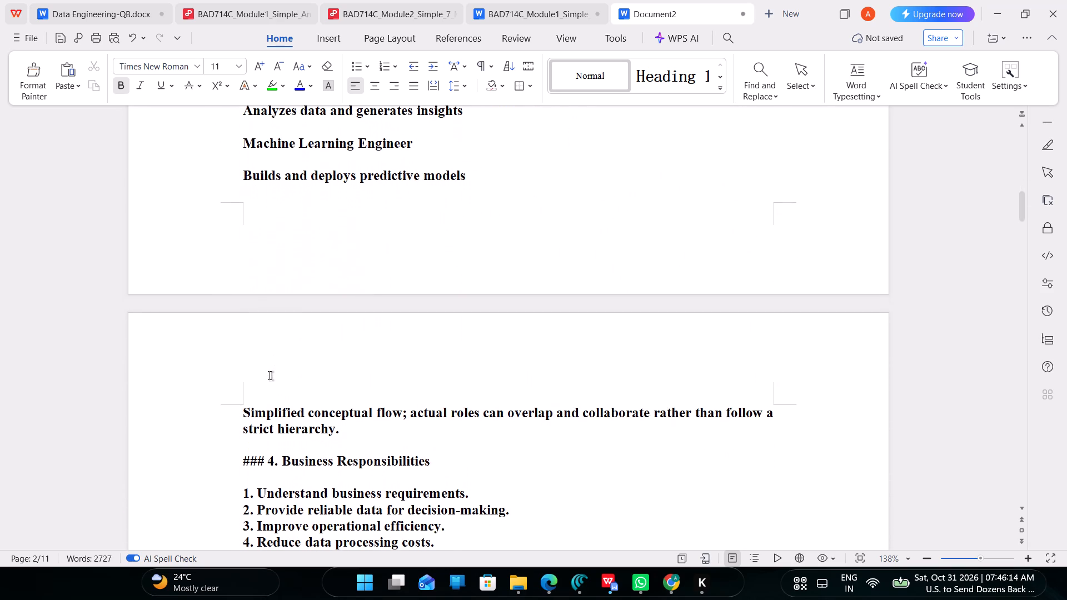
{"action": "scroll", "coordinate": [270, 376], "scroll_direction": "down", "scroll_amount": 6}
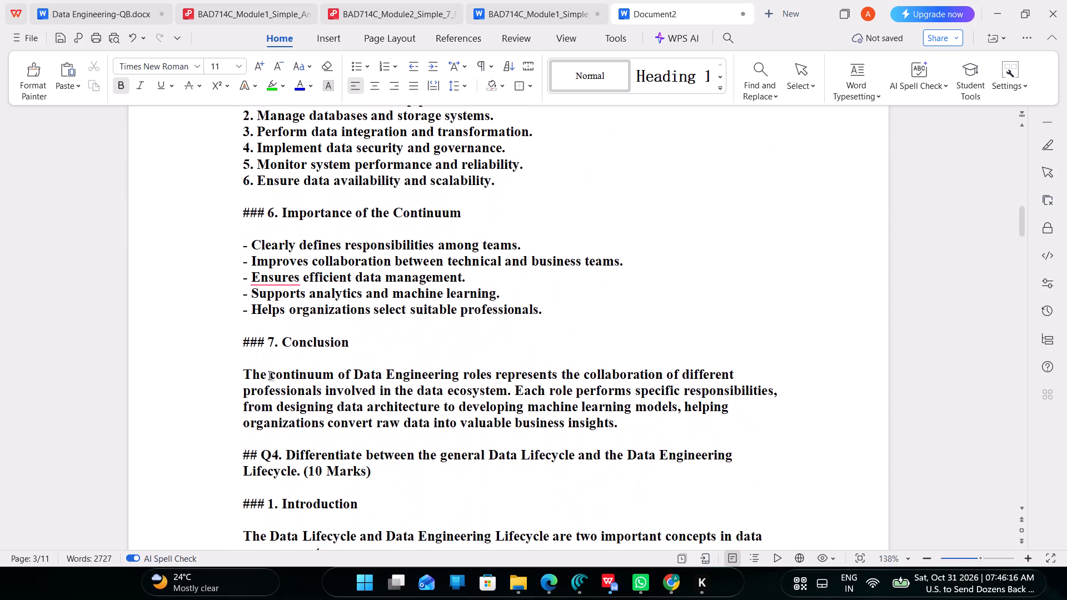
{"action": "scroll", "coordinate": [270, 376], "scroll_direction": "down", "scroll_amount": 1}
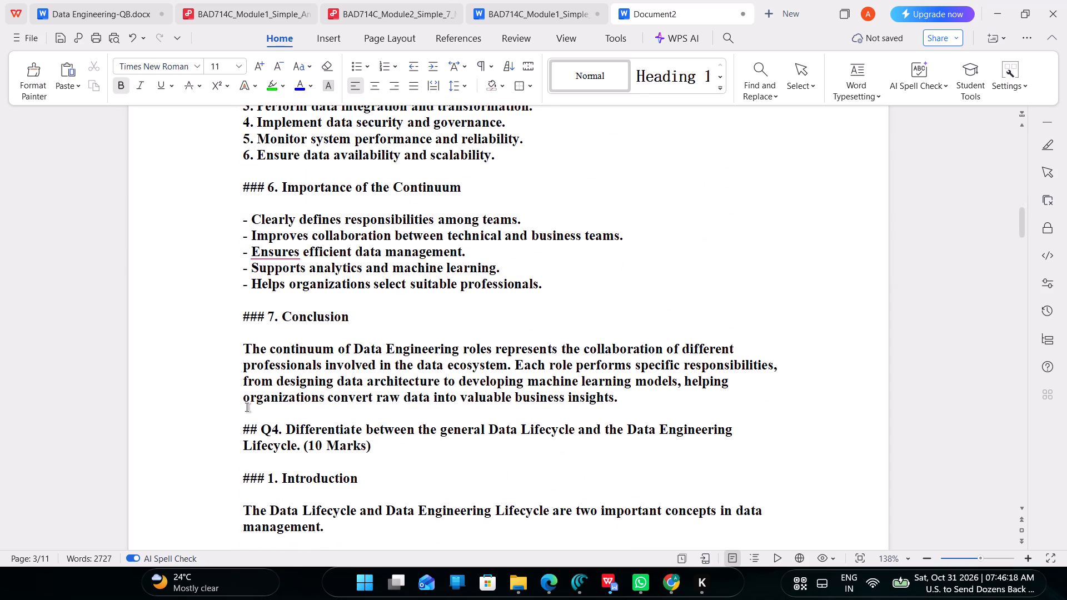
{"action": "left_click_drag", "start_coordinate": [247, 407], "coordinate": [237, 109]}
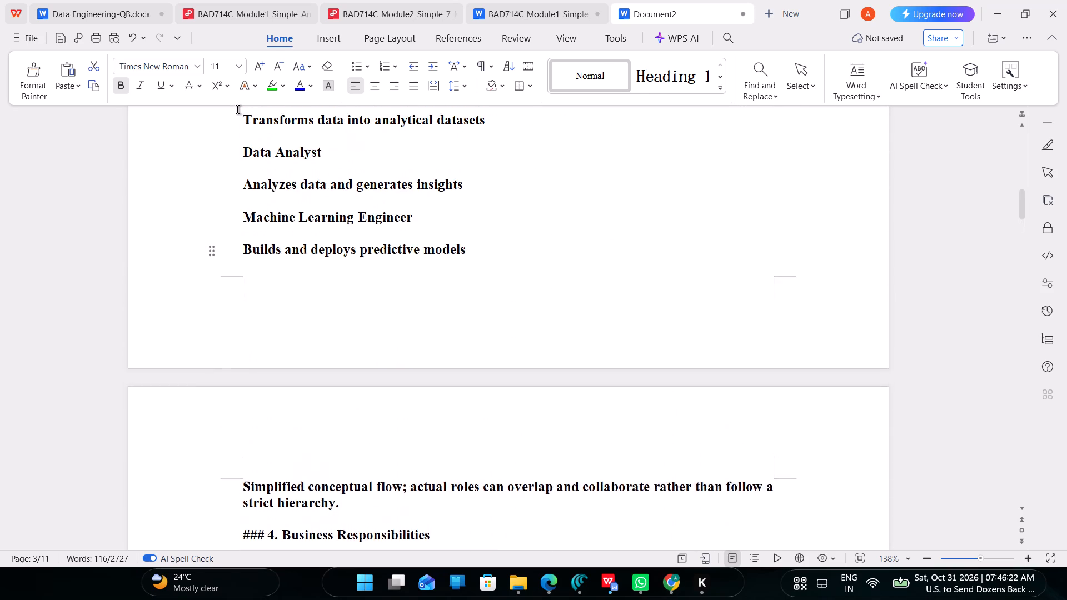
{"action": "left_click_drag", "start_coordinate": [237, 109], "coordinate": [245, 241]}
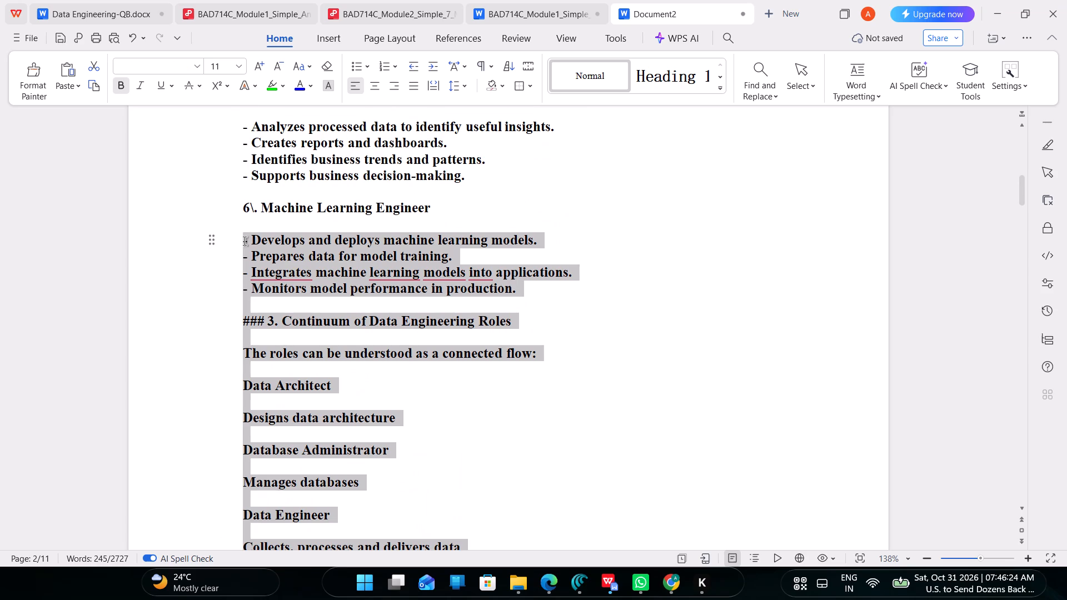
{"action": "left_click_drag", "start_coordinate": [245, 241], "coordinate": [227, 112]}
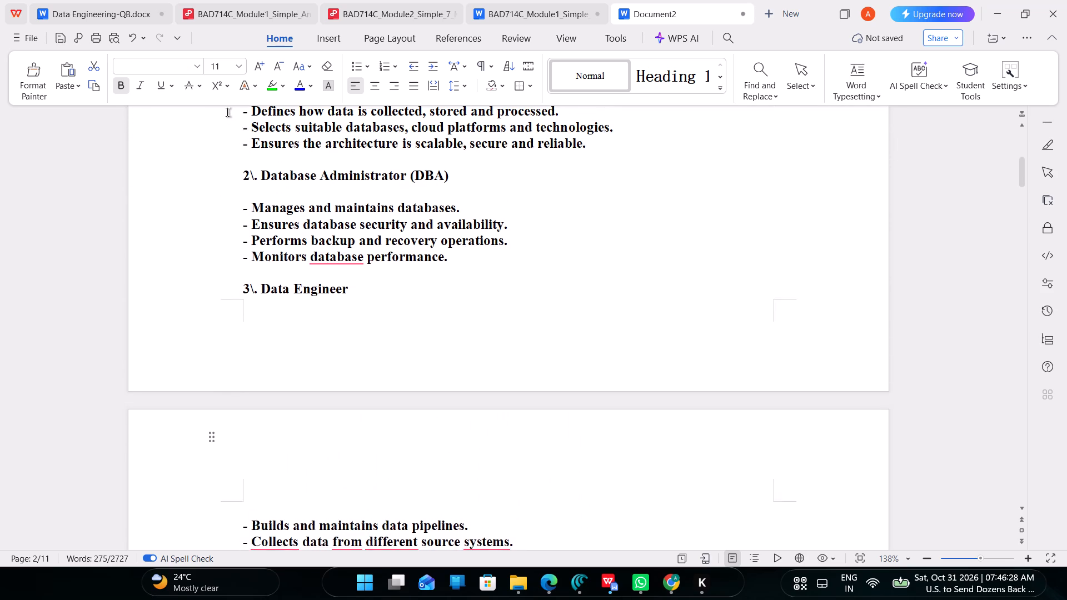
{"action": "left_click_drag", "start_coordinate": [227, 112], "coordinate": [234, 172]}
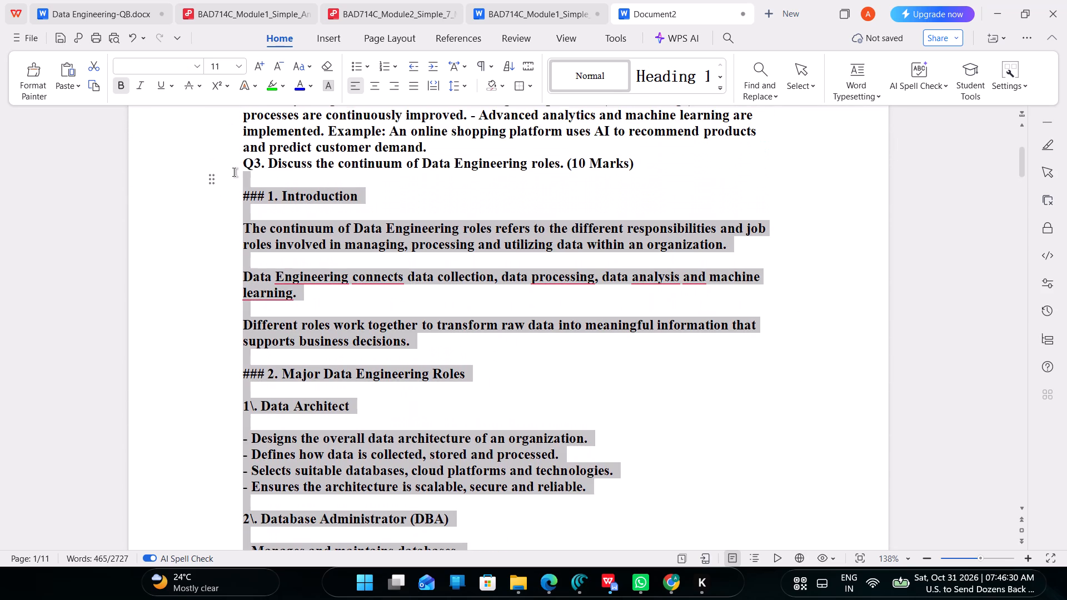
{"action": "left_click_drag", "start_coordinate": [234, 172], "coordinate": [230, 164]}
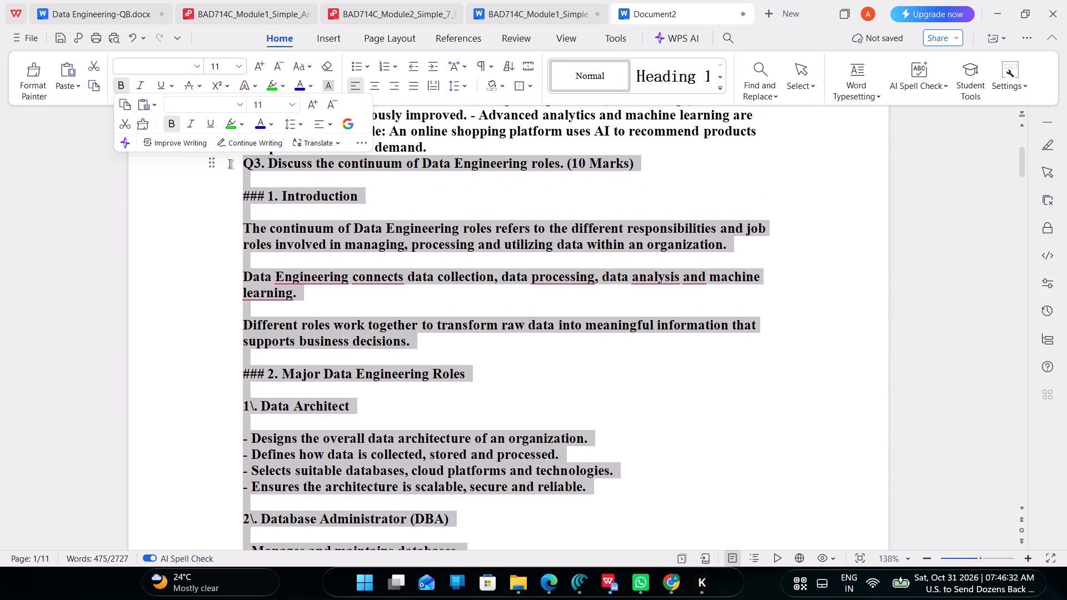
{"action": "key", "text": "BackSpace"}
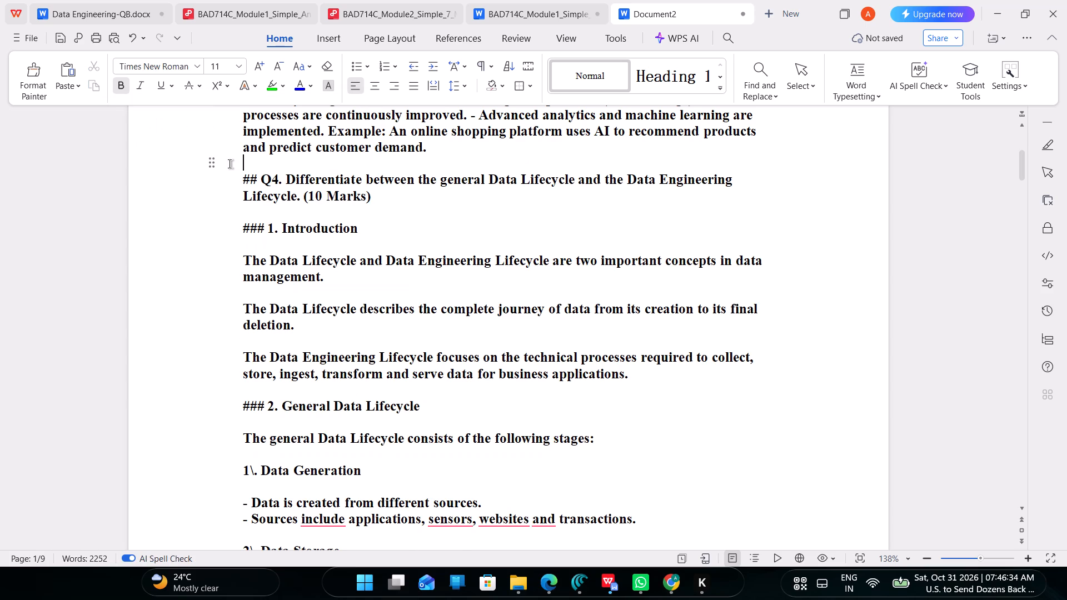
{"action": "key", "text": "Delete"}
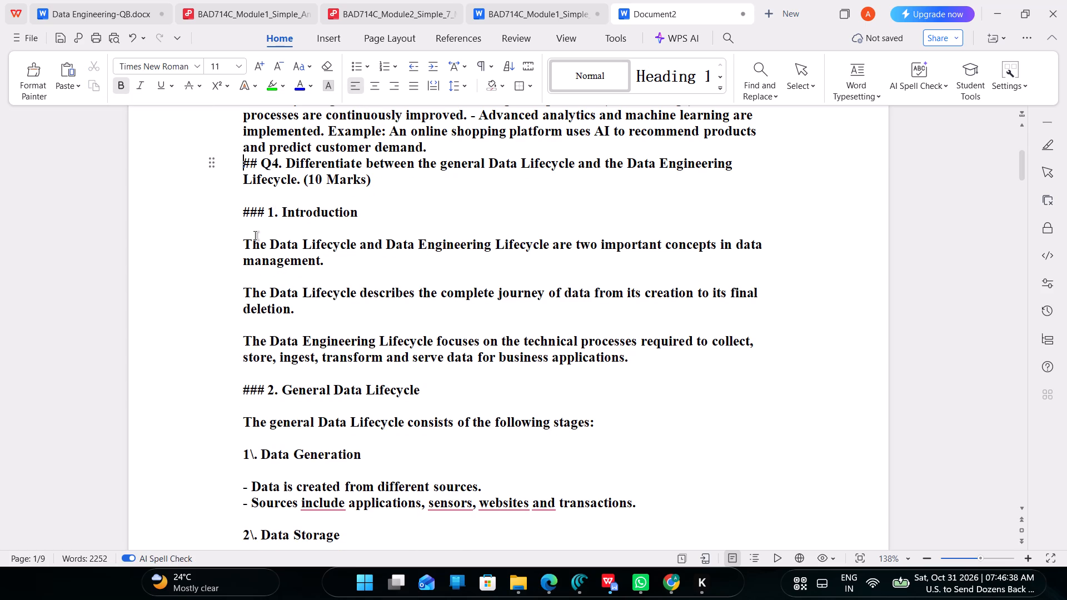
Delete Q4's "### 1. Introduction" heading and strip the "##" prefix from the Q4 question.
{"action": "left_click_drag", "start_coordinate": [251, 227], "coordinate": [240, 201]}
{"action": "key", "text": "BackSpace"}
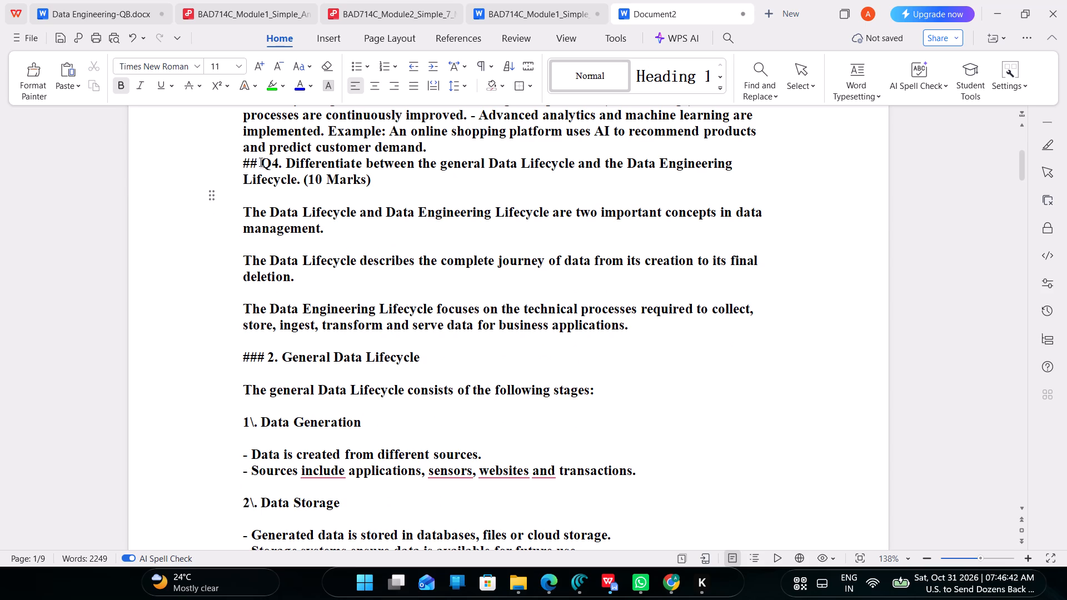
{"action": "left_click", "coordinate": [261, 162]}
{"action": "key", "text": "BackSpace"}
{"action": "key", "text": "BackSpace"}
{"action": "key", "text": "BackSpace"}
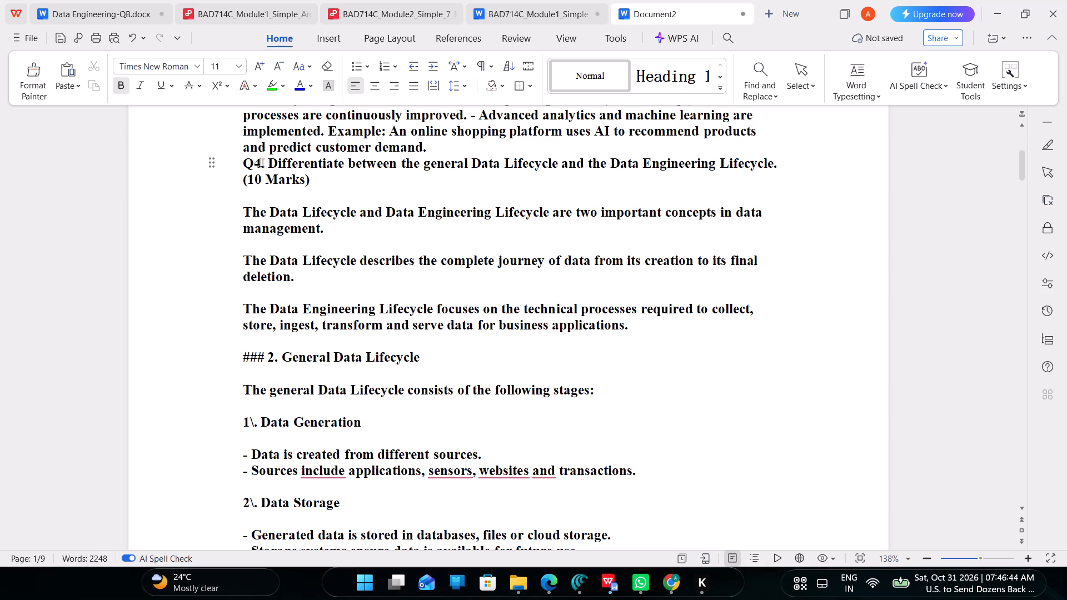
Remove "(10 Marks)" from the Q4 question and the blank line beneath it.
{"action": "left_click", "coordinate": [318, 176]}
{"action": "key", "text": "BackSpace"}
{"action": "key", "text": "BackSpace"}
{"action": "key", "text": "BackSpace"}
{"action": "key", "text": "BackSpace"}
{"action": "key", "text": "BackSpace"}
{"action": "key", "text": "BackSpace"}
{"action": "key", "text": "BackSpace"}
{"action": "key", "text": "BackSpace"}
{"action": "key", "text": "BackSpace"}
{"action": "key", "text": "BackSpace"}
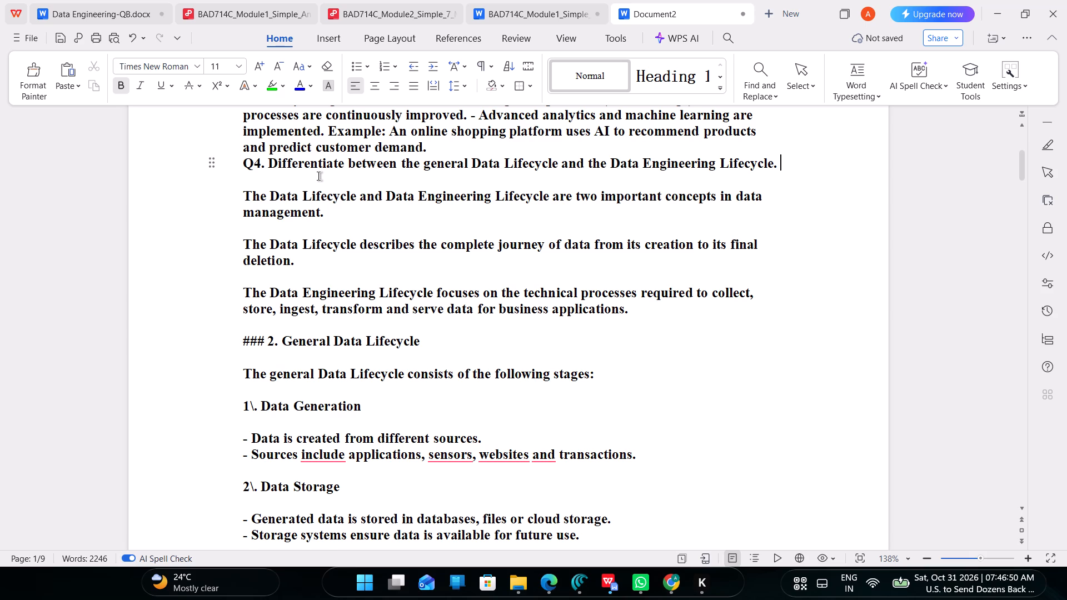
{"action": "key", "text": "Delete"}
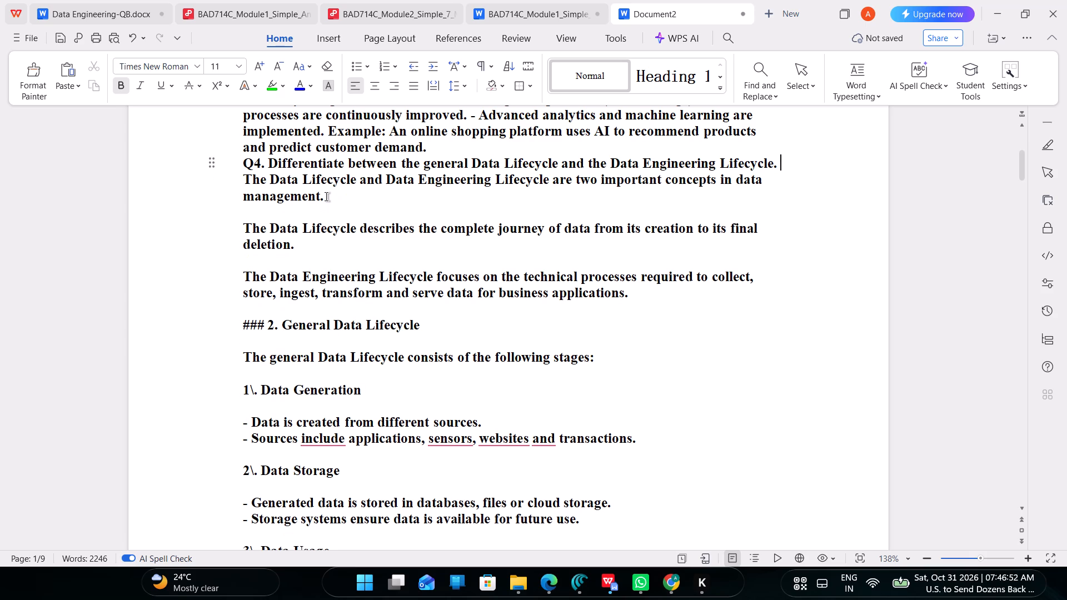
Join the "The Data Lifecycle describes" paragraph directly onto Q4's opening sentence.
{"action": "left_click", "coordinate": [326, 197]}
{"action": "key", "text": "Delete"}
{"action": "key", "text": "Delete"}
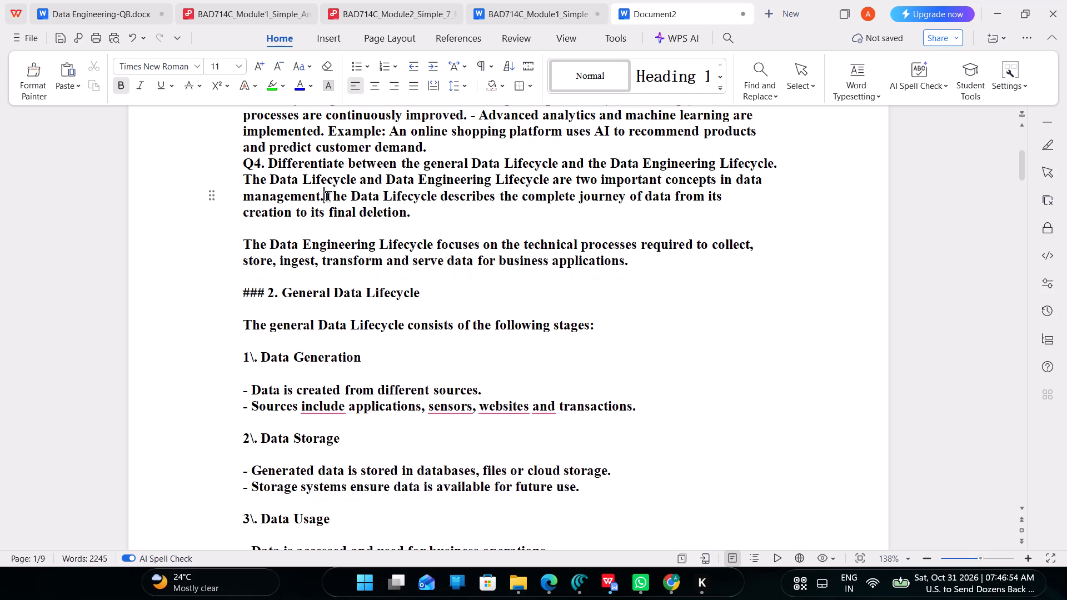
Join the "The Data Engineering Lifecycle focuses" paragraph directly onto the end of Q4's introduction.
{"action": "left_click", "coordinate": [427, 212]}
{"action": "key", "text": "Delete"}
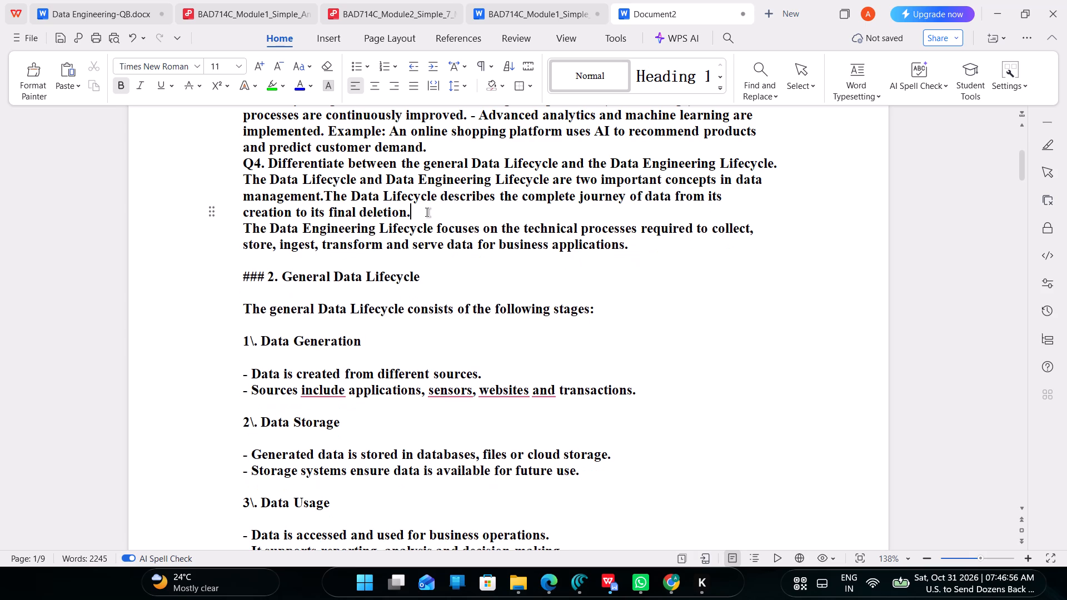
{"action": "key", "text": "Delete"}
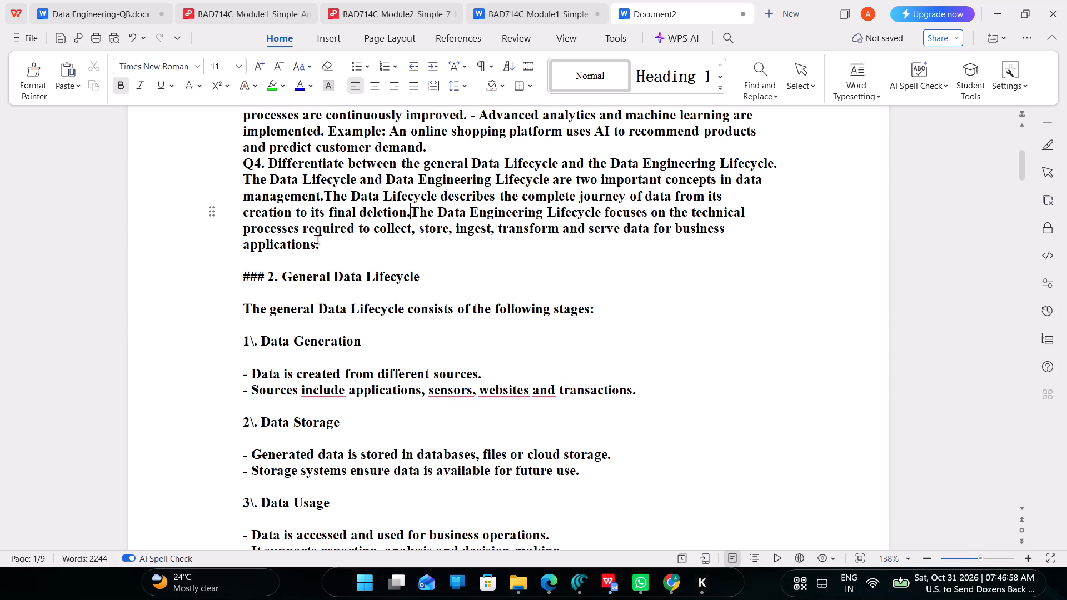
Delete Q4's entire introductory paragraph, from "The Data Lifecycle and Data Engineering Lifecycle" through "business applications.".
{"action": "left_click", "coordinate": [330, 244]}
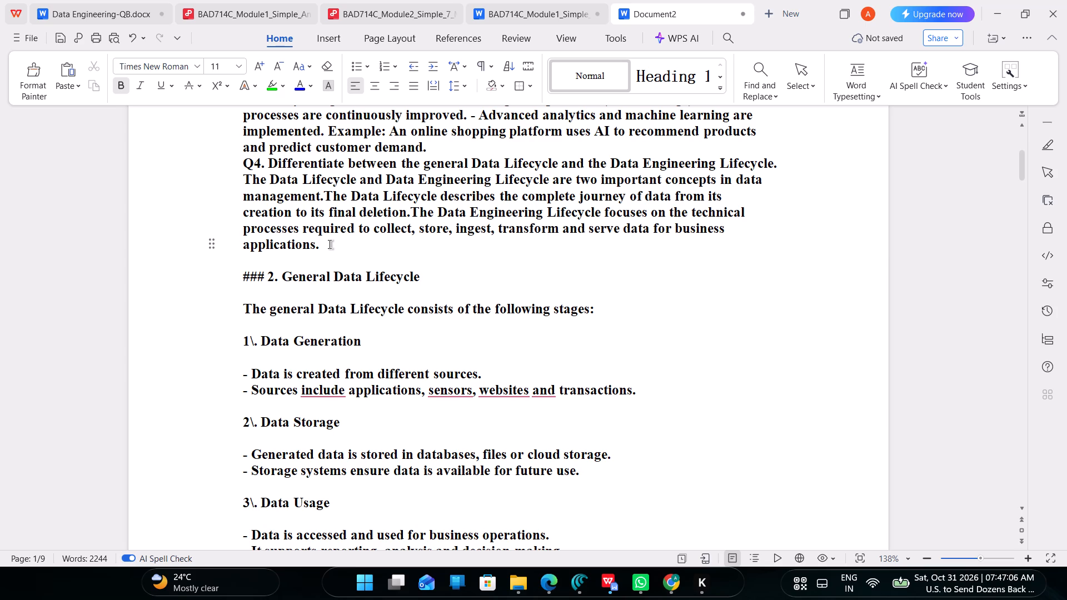
{"action": "left_click_drag", "start_coordinate": [330, 244], "coordinate": [217, 181]}
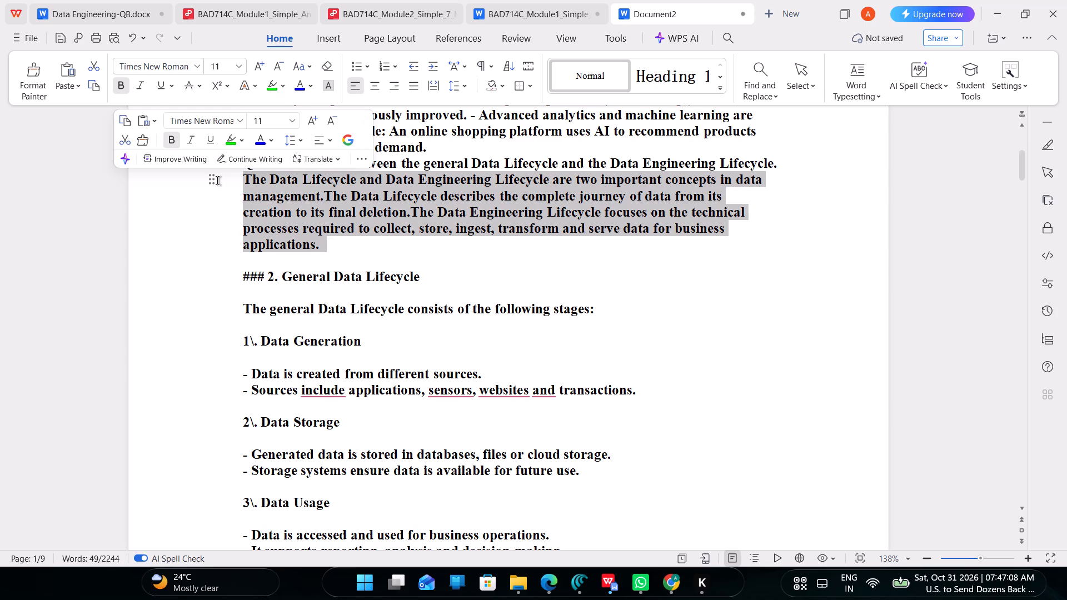
{"action": "key", "text": "BackSpace"}
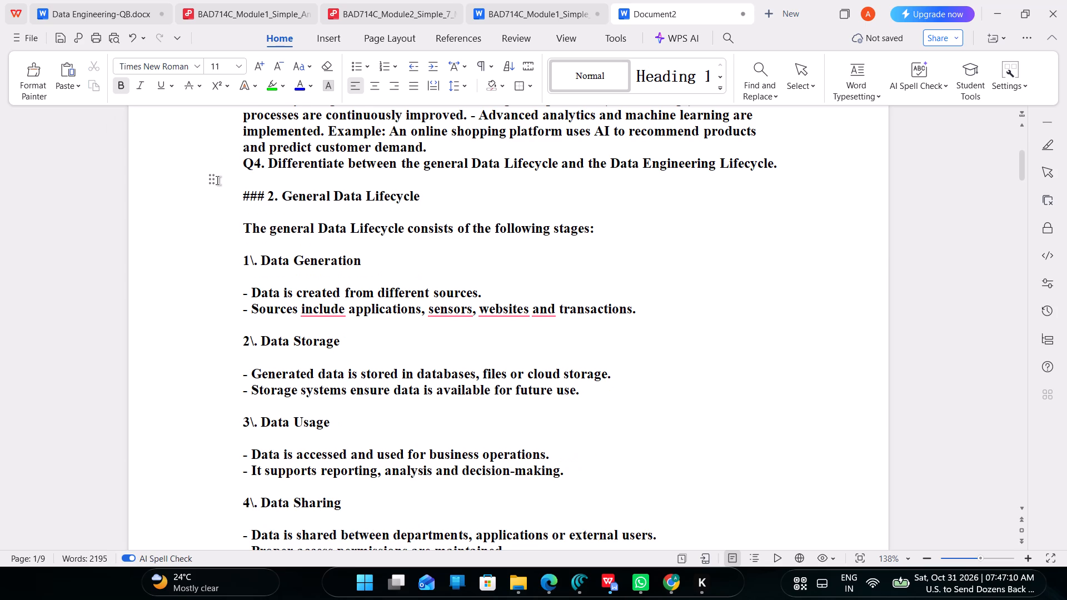
Strip the "### 2." prefix from Q4's "General Data Lifecycle" heading and remove the blank lines above and below it.
{"action": "key", "text": "Delete"}
{"action": "key", "text": "Delete"}
{"action": "key", "text": "Delete"}
{"action": "key", "text": "Delete"}
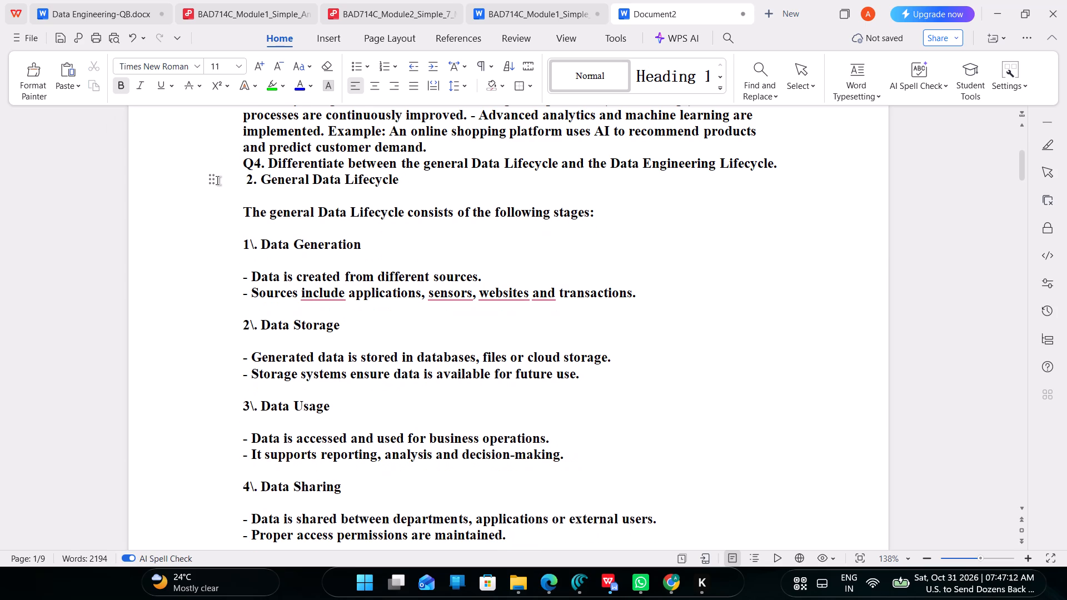
{"action": "key", "text": "Delete"}
{"action": "key", "text": "Delete"}
{"action": "key", "text": "Delete"}
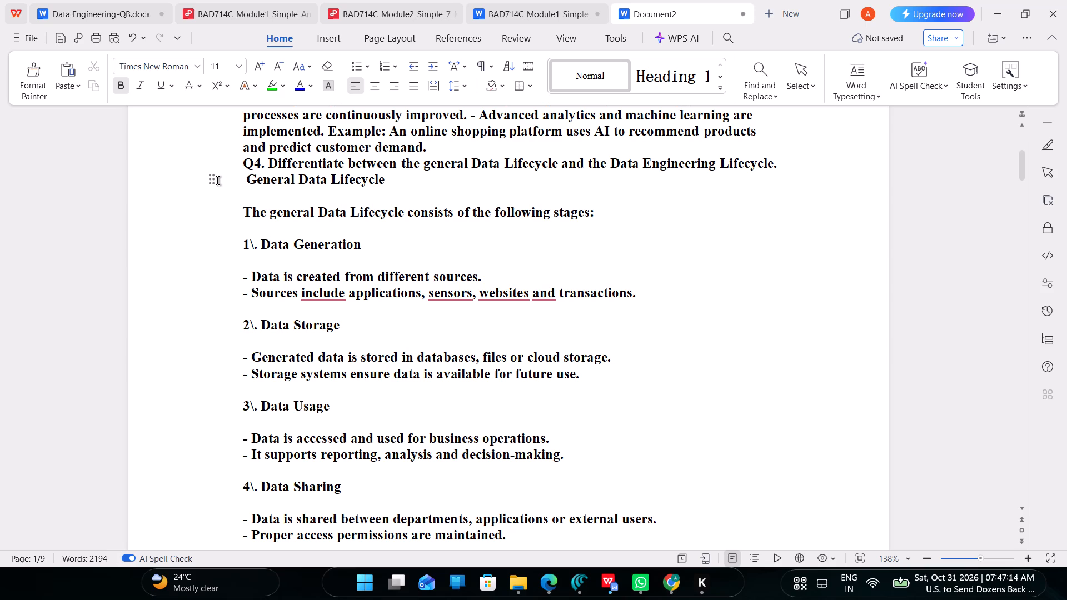
{"action": "left_click", "coordinate": [247, 201]}
{"action": "key", "text": "Delete"}
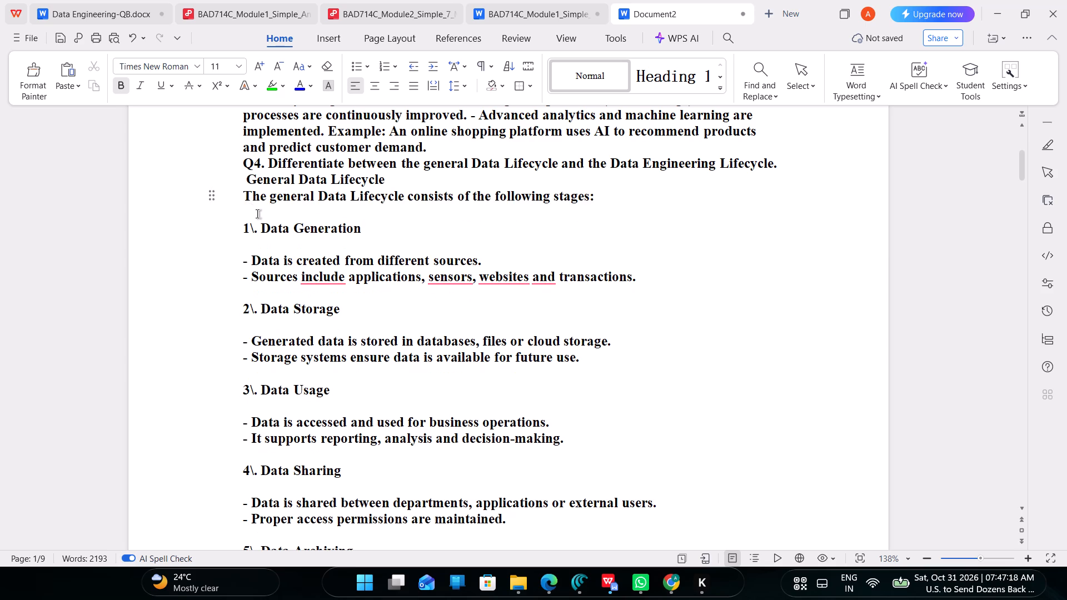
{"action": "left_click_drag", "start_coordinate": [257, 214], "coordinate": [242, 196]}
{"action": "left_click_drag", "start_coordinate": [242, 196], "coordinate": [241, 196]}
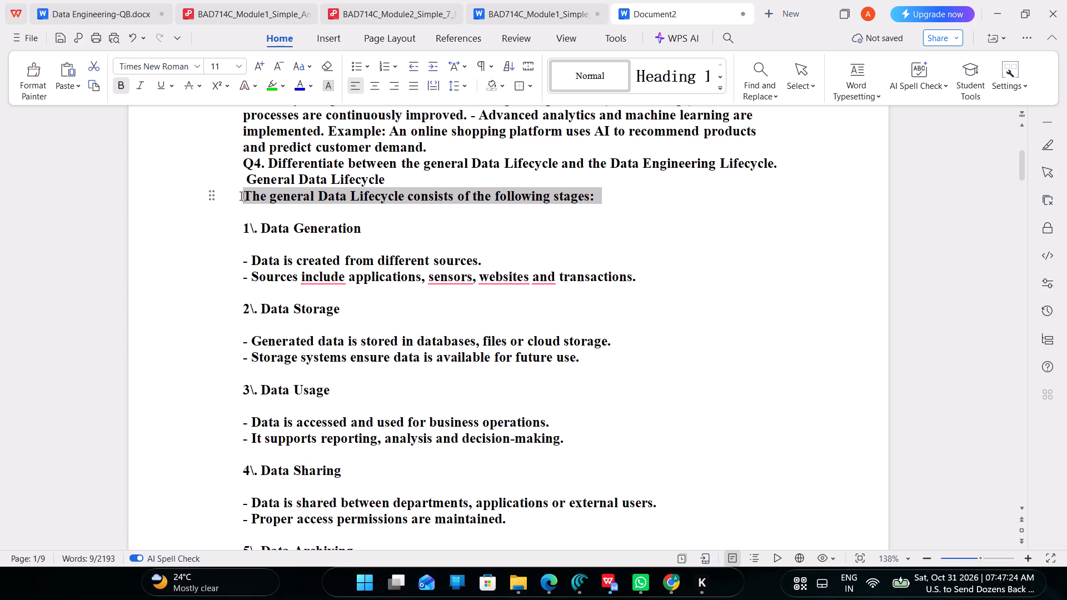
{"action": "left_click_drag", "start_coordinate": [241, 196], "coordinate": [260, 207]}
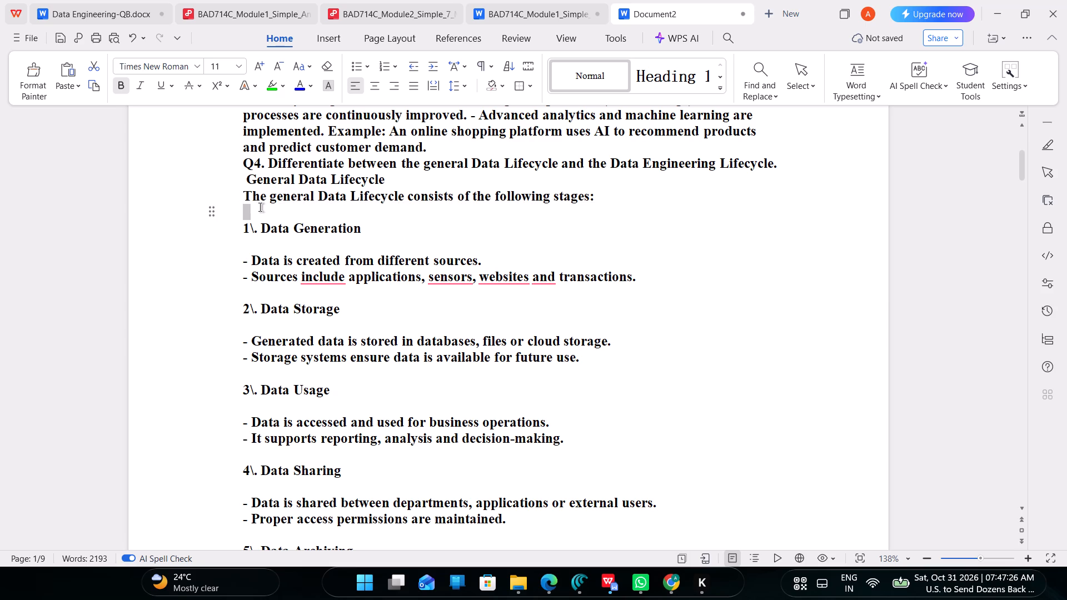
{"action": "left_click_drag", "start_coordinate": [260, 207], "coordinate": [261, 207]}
Look through the rest of Q4's answer, from the general lifecycle stages through the Data Engineering Lifecycle stages to the comparison diagram.
{"action": "left_click", "coordinate": [287, 237]}
{"action": "scroll", "coordinate": [287, 237], "scroll_direction": "down", "scroll_amount": 1}
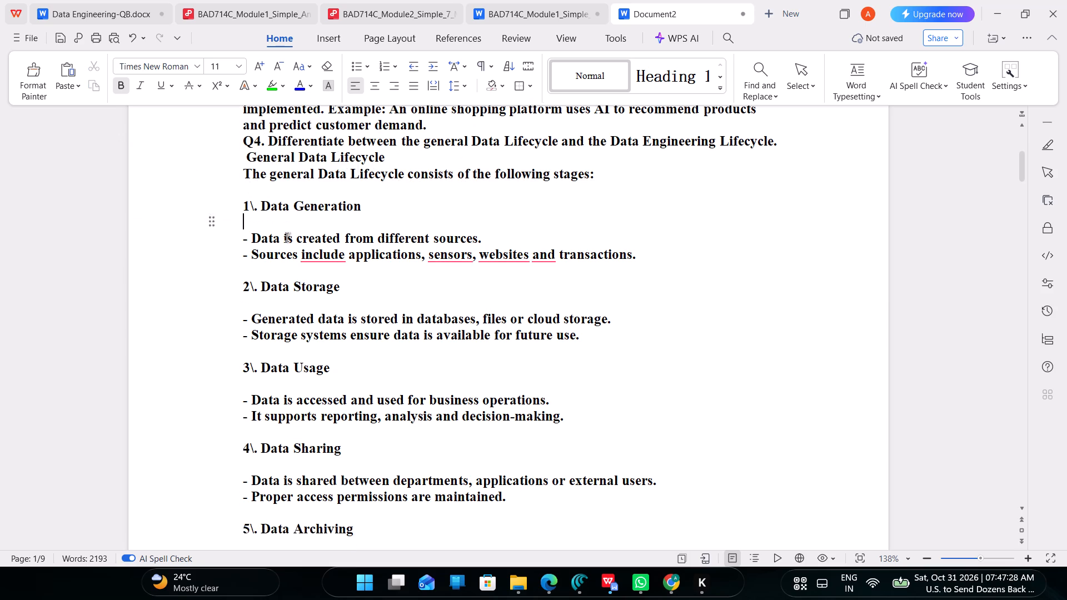
{"action": "scroll", "coordinate": [287, 237], "scroll_direction": "down", "scroll_amount": 3}
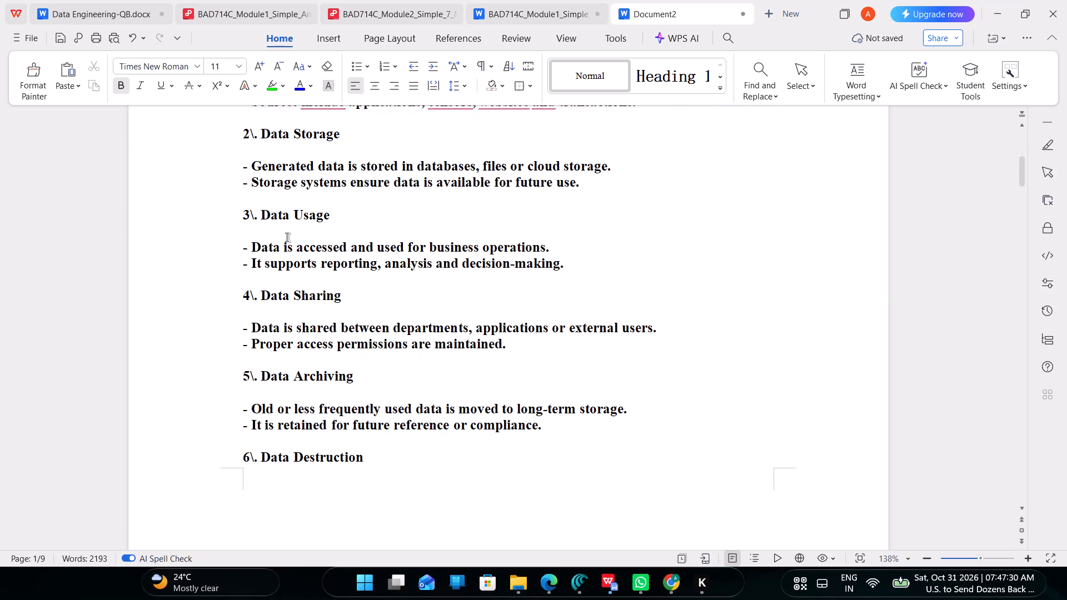
{"action": "scroll", "coordinate": [287, 237], "scroll_direction": "down", "scroll_amount": 6}
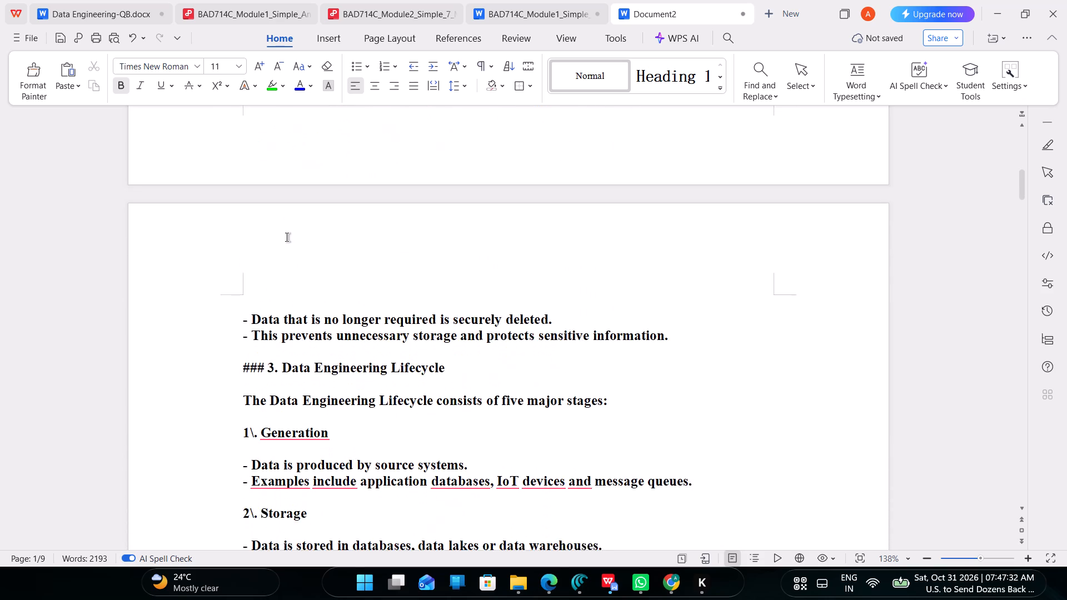
{"action": "scroll", "coordinate": [287, 237], "scroll_direction": "down", "scroll_amount": 1}
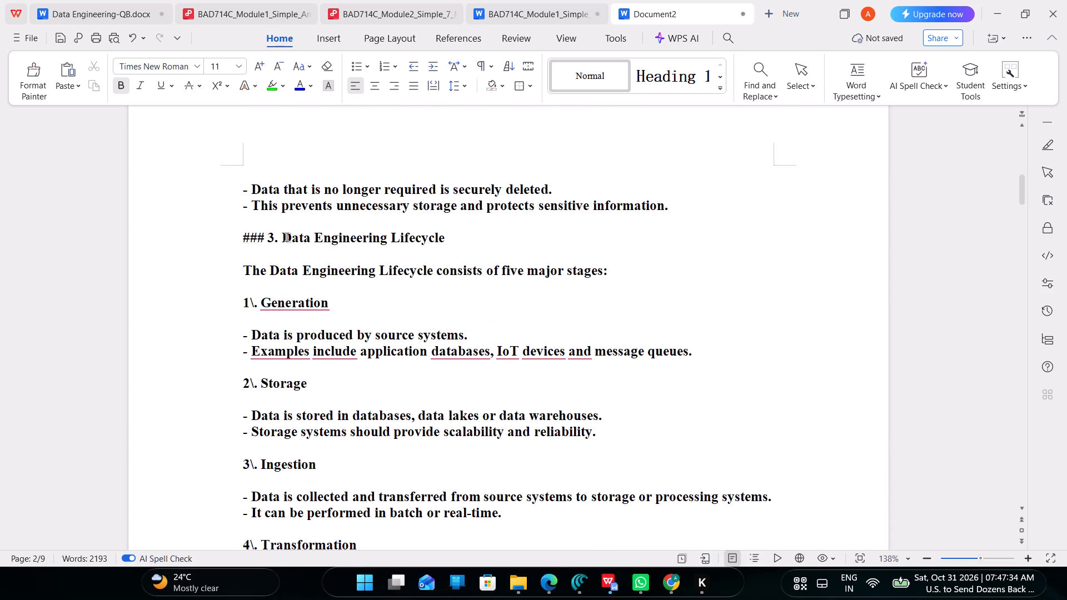
{"action": "scroll", "coordinate": [287, 237], "scroll_direction": "down", "scroll_amount": 5}
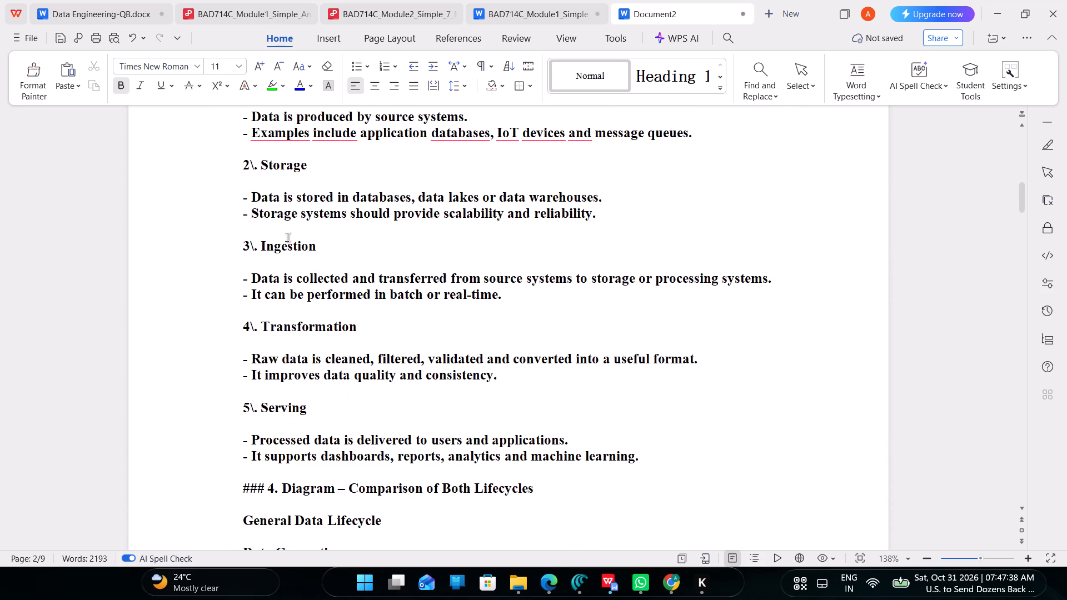
{"action": "scroll", "coordinate": [287, 237], "scroll_direction": "down", "scroll_amount": 4}
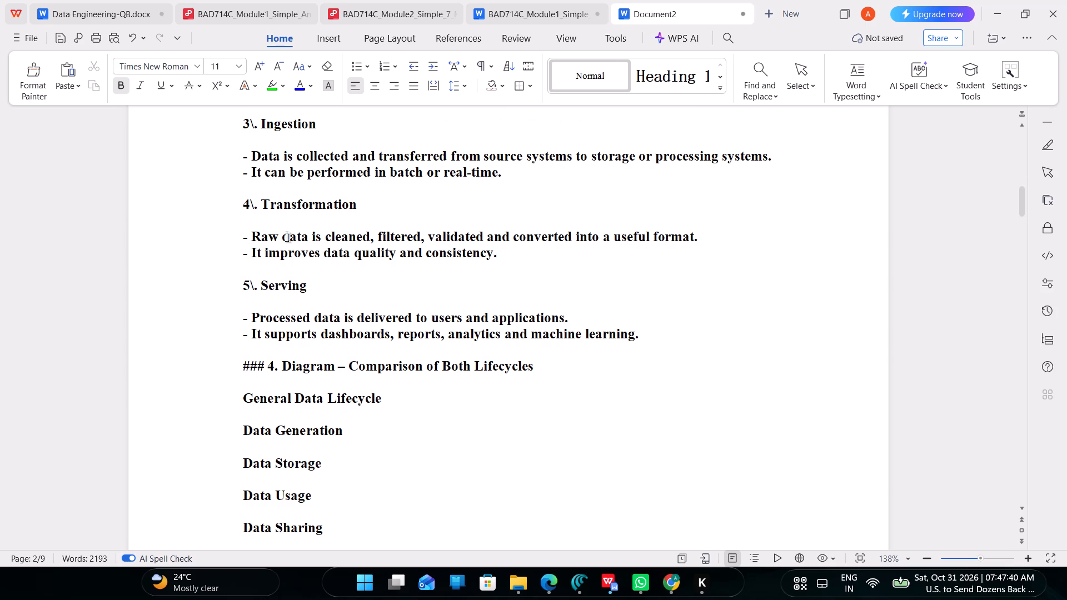
{"action": "scroll", "coordinate": [287, 237], "scroll_direction": "up", "scroll_amount": 9}
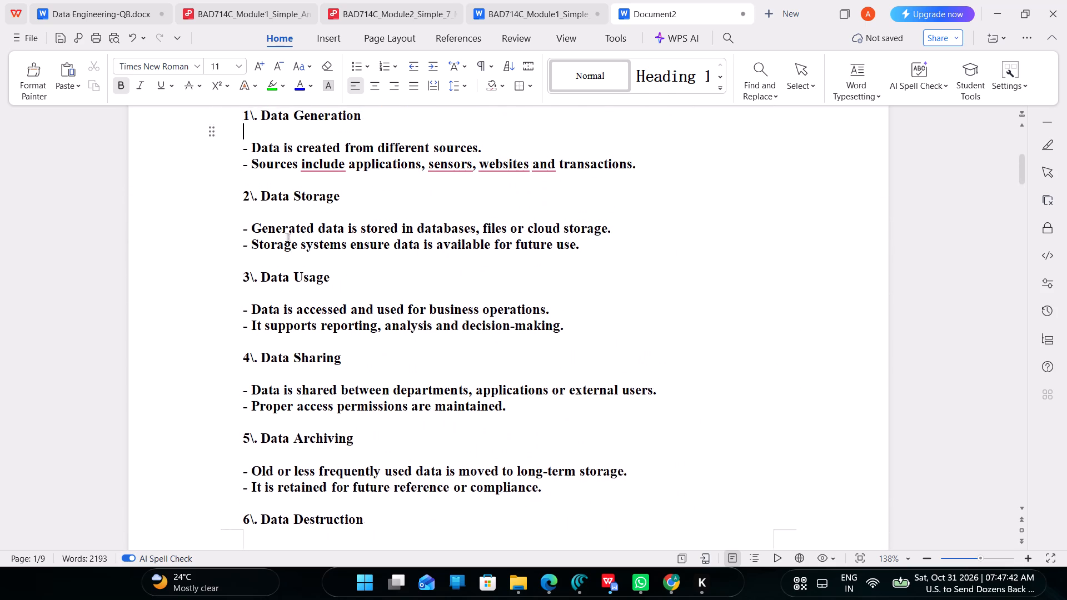
{"action": "scroll", "coordinate": [287, 237], "scroll_direction": "up", "scroll_amount": 3}
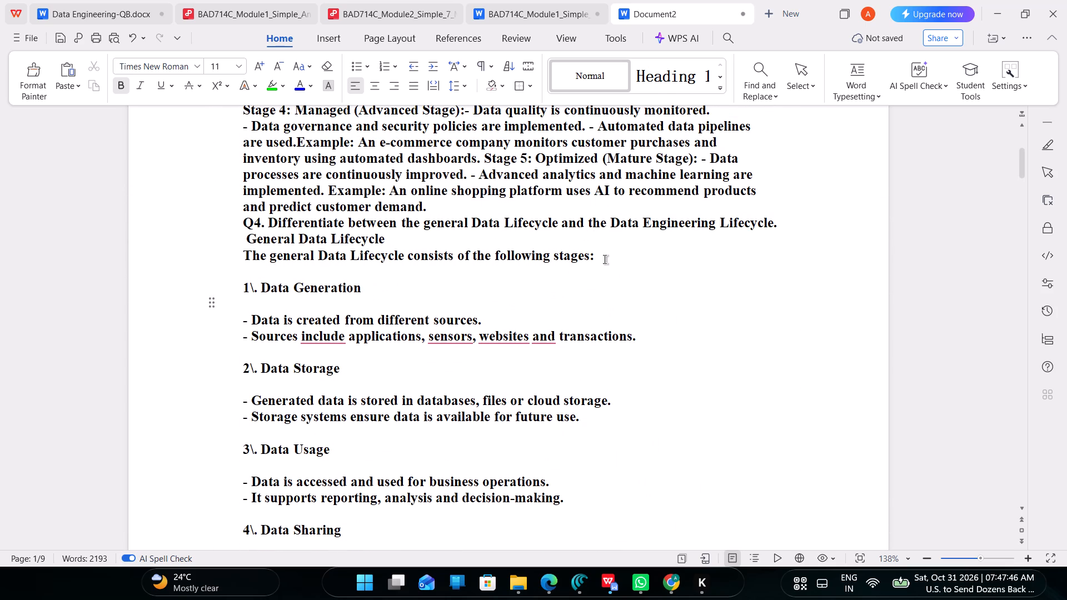
Delete the sentence "The general Data Lifecycle consists of the following stages:" along with the blank line it leaves.
{"action": "left_click_drag", "start_coordinate": [603, 250], "coordinate": [233, 253]}
{"action": "key", "text": "BackSpace"}
{"action": "key", "text": "BackSpace"}
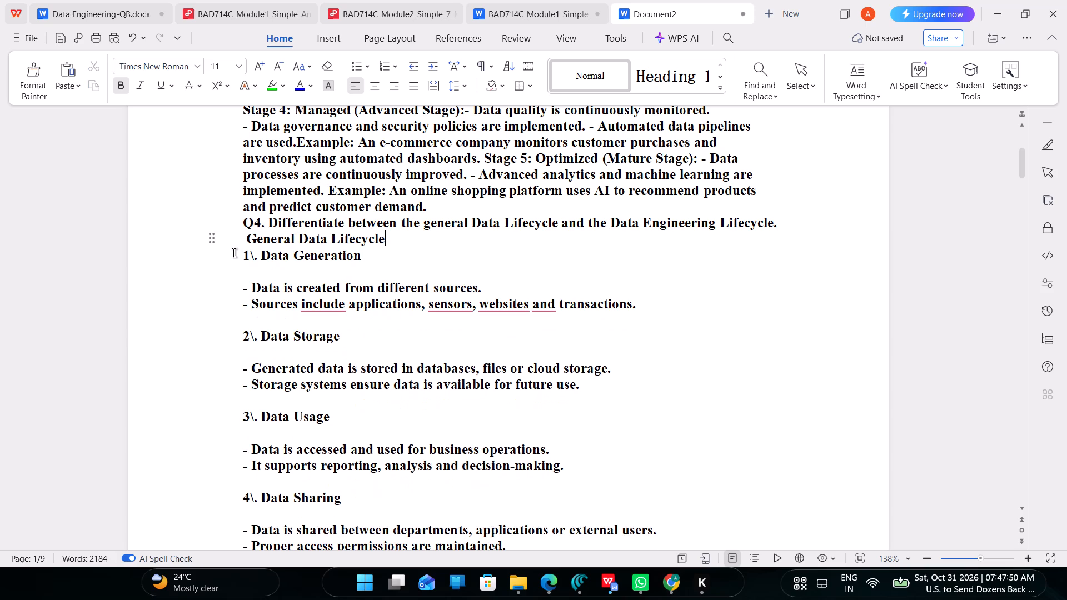
Add colons after "General Data Lifecycle" and "1\. Data Generation", running the heading, stage name and first bullet together on one line.
{"action": "key", "text": "shift+colon"}
{"action": "key", "text": "Delete"}
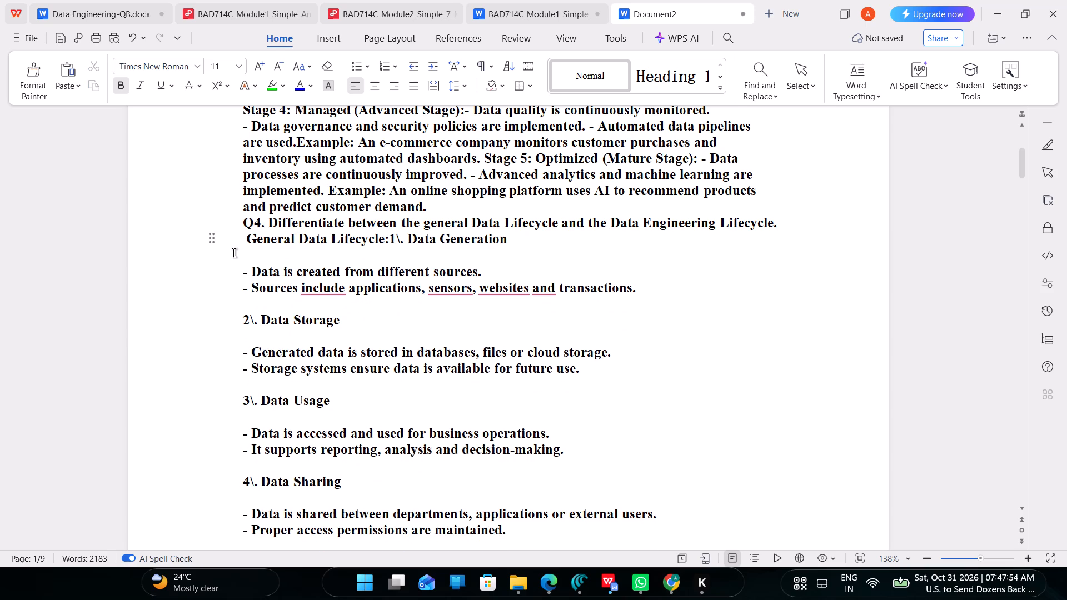
{"action": "left_click", "coordinate": [517, 238]}
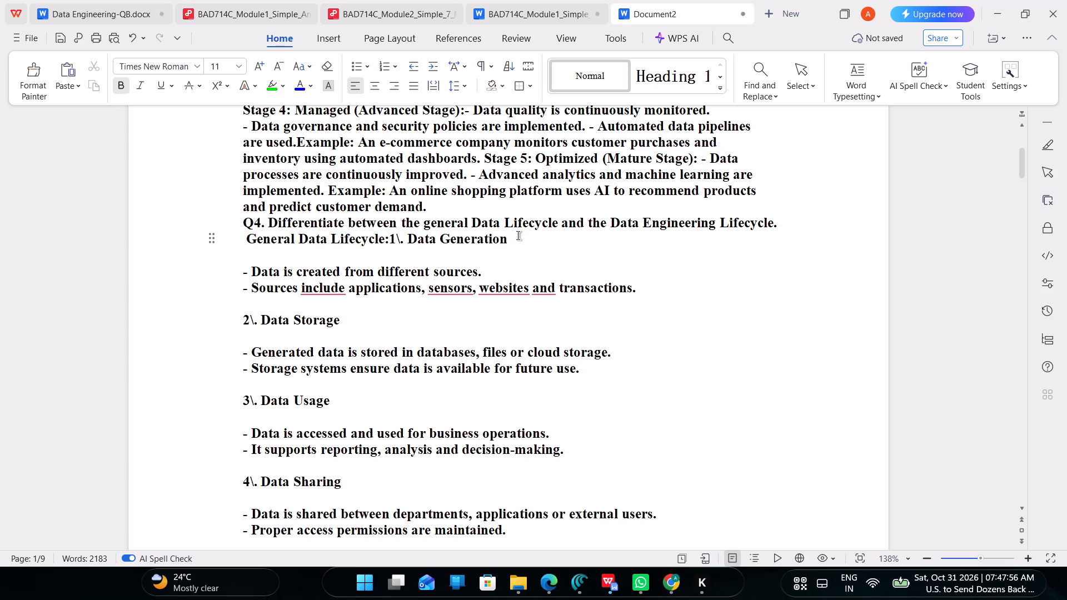
{"action": "key", "text": "shift+colon"}
{"action": "key", "text": "Delete"}
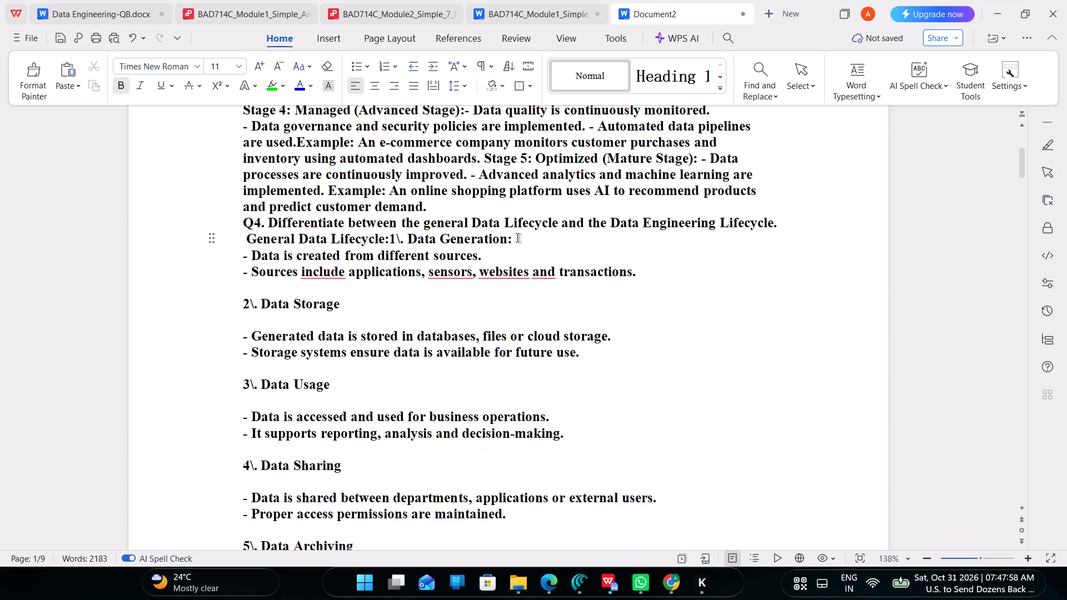
{"action": "key", "text": "Delete"}
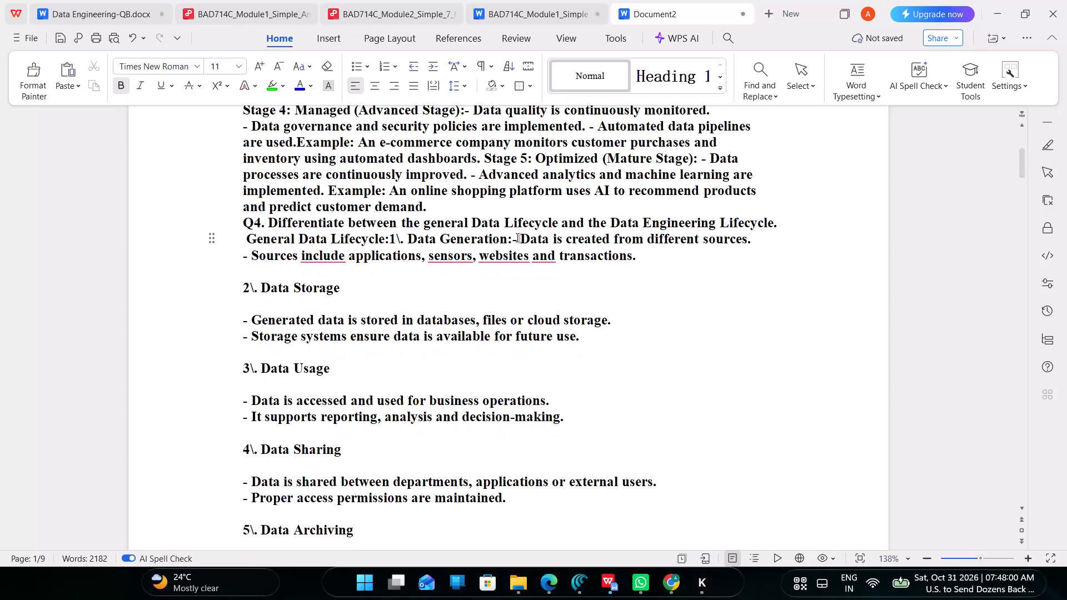
Join "2\. Data Storage" onto the end of the Data Generation sources bullet, separated by a space.
{"action": "left_click", "coordinate": [639, 256]}
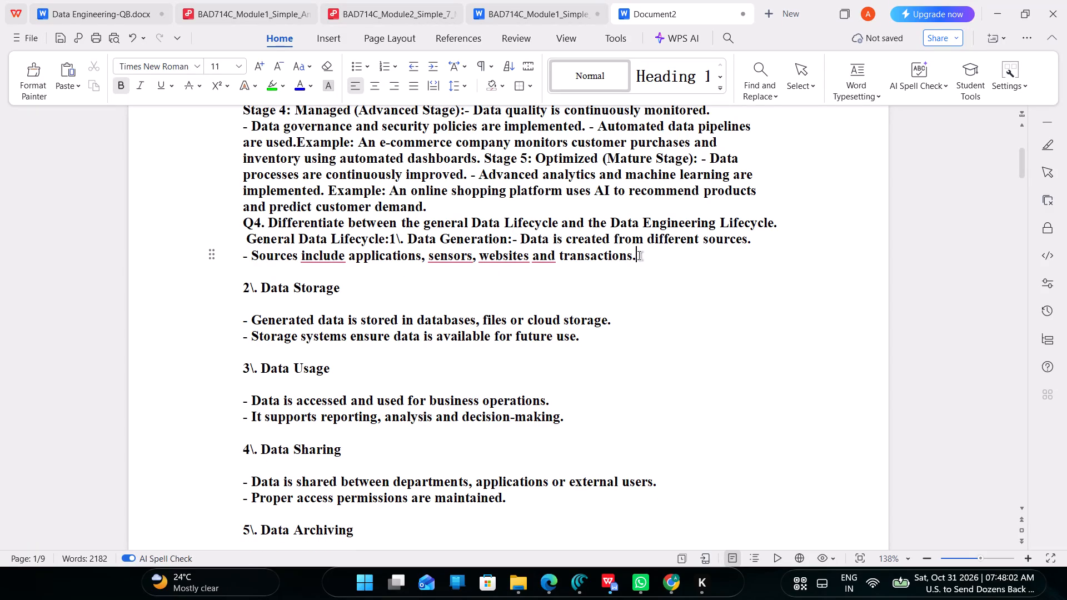
{"action": "key", "text": "Delete"}
{"action": "key", "text": "Delete"}
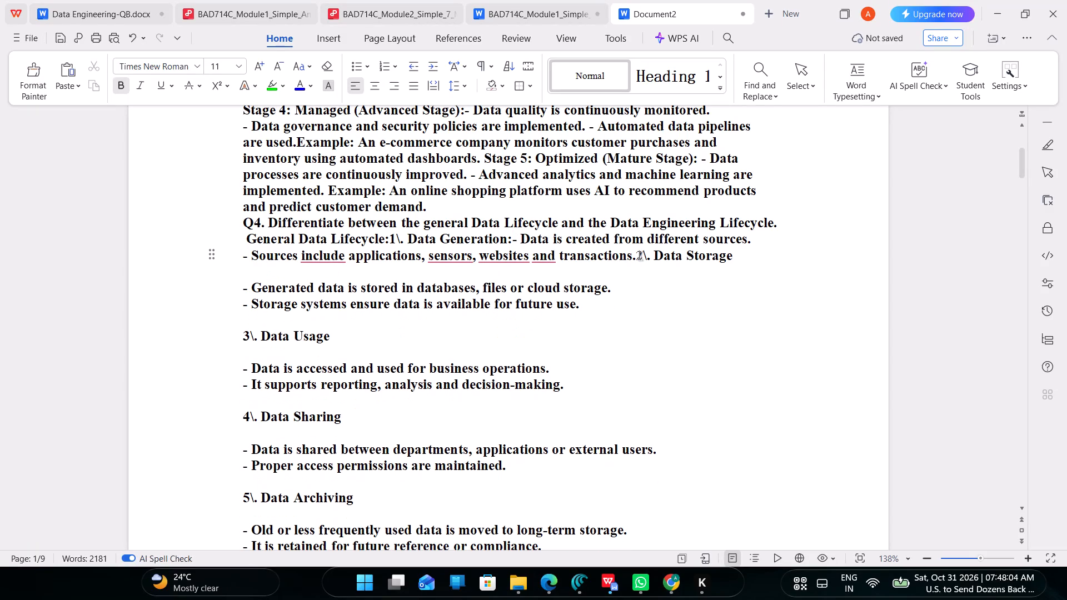
{"action": "key", "text": "space"}
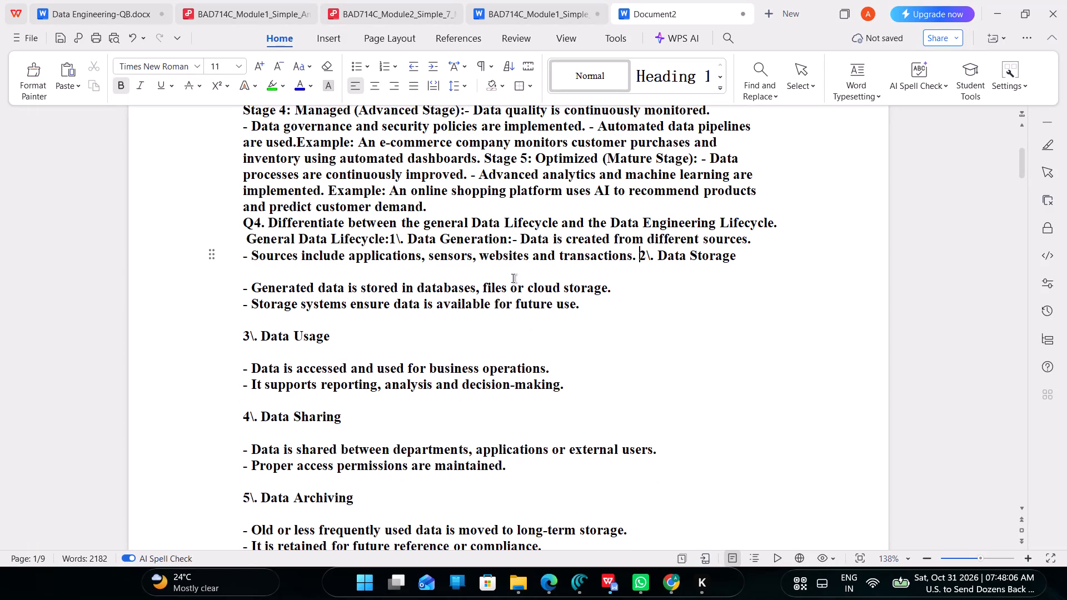
Add a colon after "2\. Data Storage", remove the blank line below it and join its two bullets into one paragraph.
{"action": "left_click", "coordinate": [513, 273]}
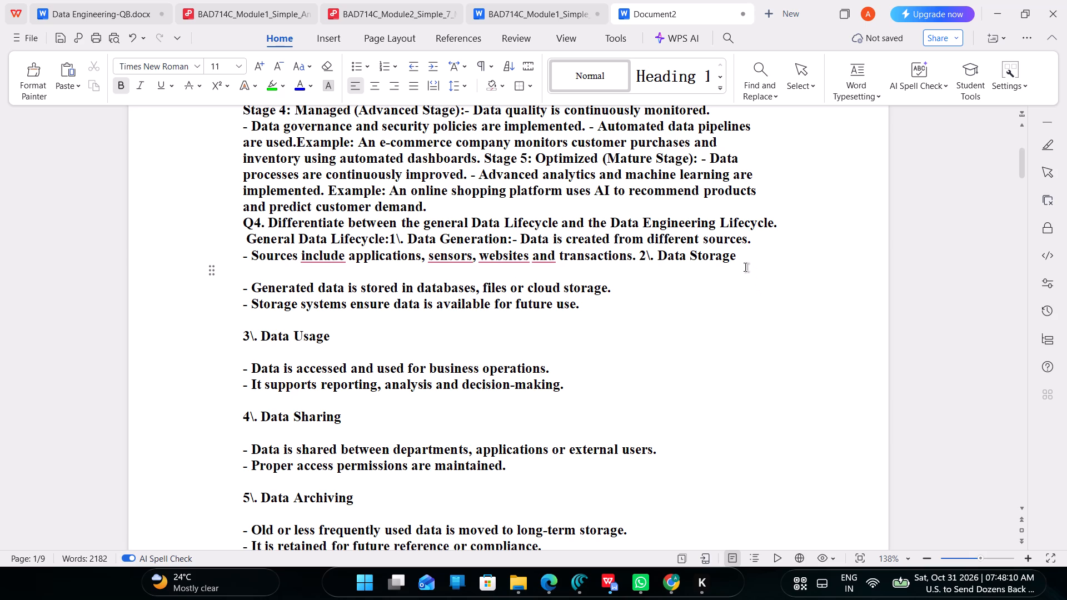
{"action": "left_click", "coordinate": [734, 256]}
{"action": "key", "text": "shift+colon"}
{"action": "key", "text": "Delete"}
{"action": "left_click", "coordinate": [644, 272]}
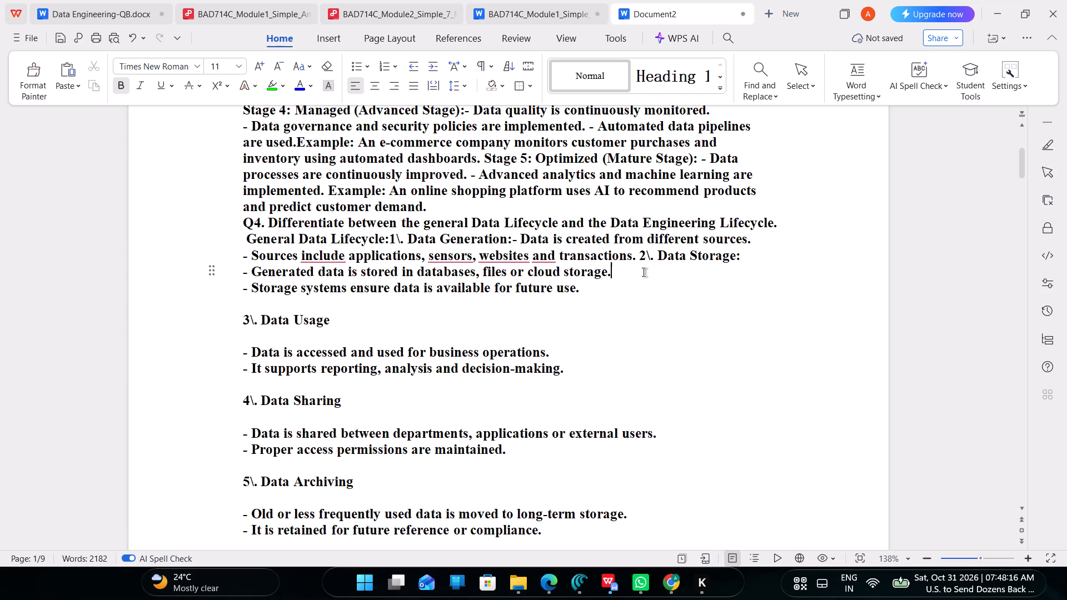
{"action": "key", "text": "Delete"}
Join "3\. Data Usage" onto the end of the Data Storage bullets, separated by a space.
{"action": "left_click", "coordinate": [506, 291]}
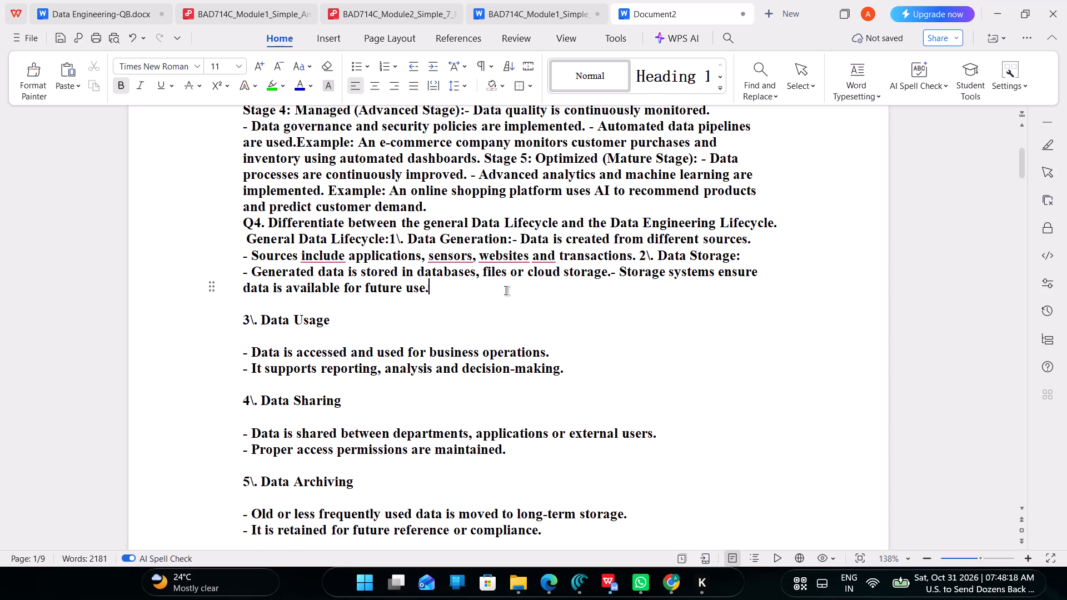
{"action": "key", "text": "Delete"}
{"action": "key", "text": "Delete"}
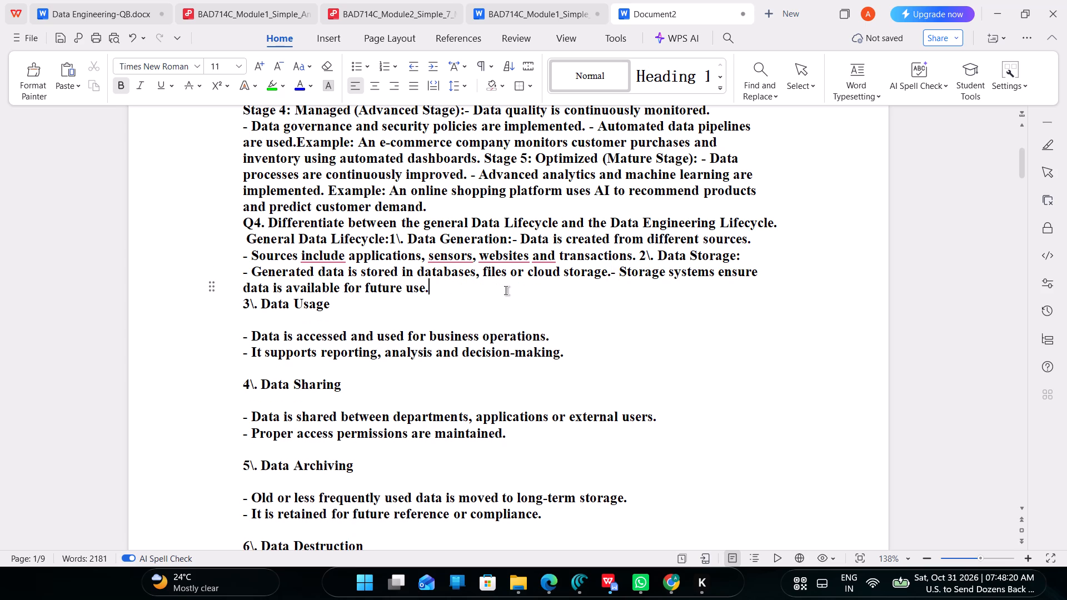
{"action": "key", "text": "space"}
Add a semicolon after "3\. Data Usage" and run its two bullets on behind it, with a space between the bullets.
{"action": "left_click", "coordinate": [520, 287]}
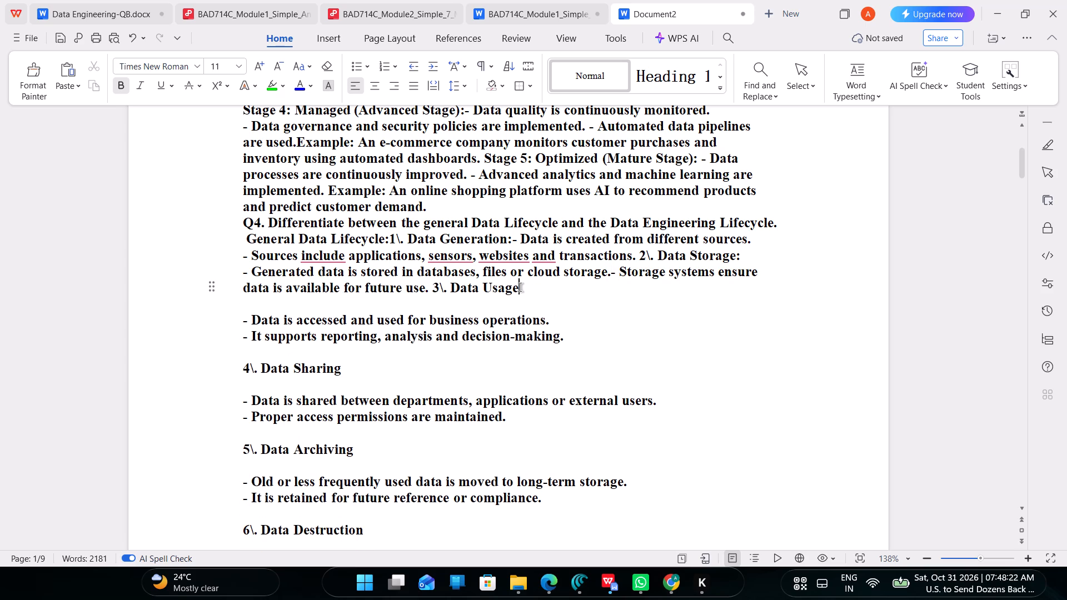
{"action": "key", "text": "semicolon"}
{"action": "key", "text": "Delete"}
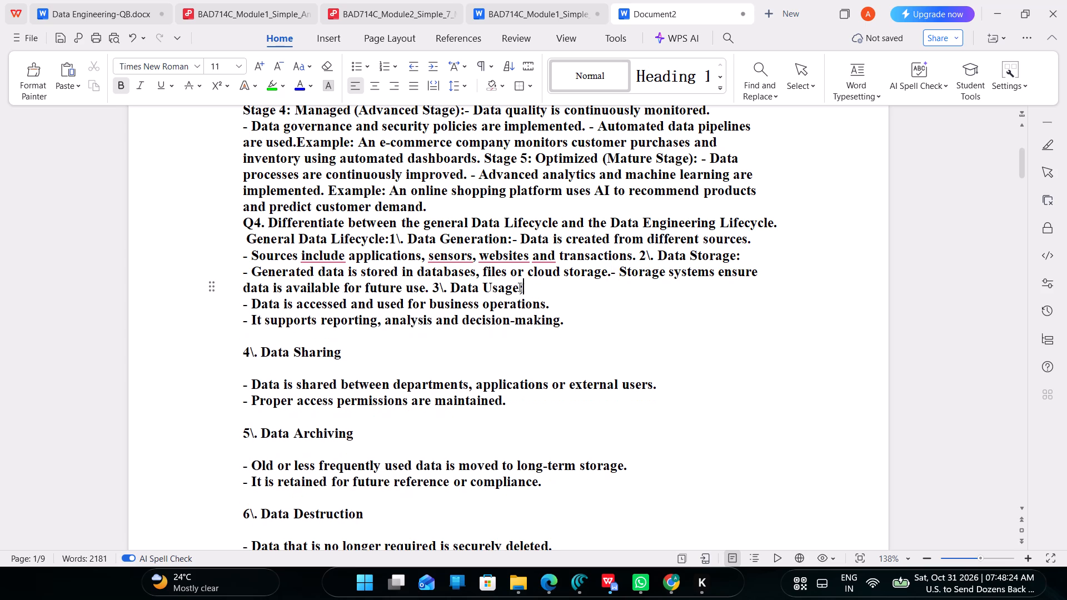
{"action": "key", "text": "Delete"}
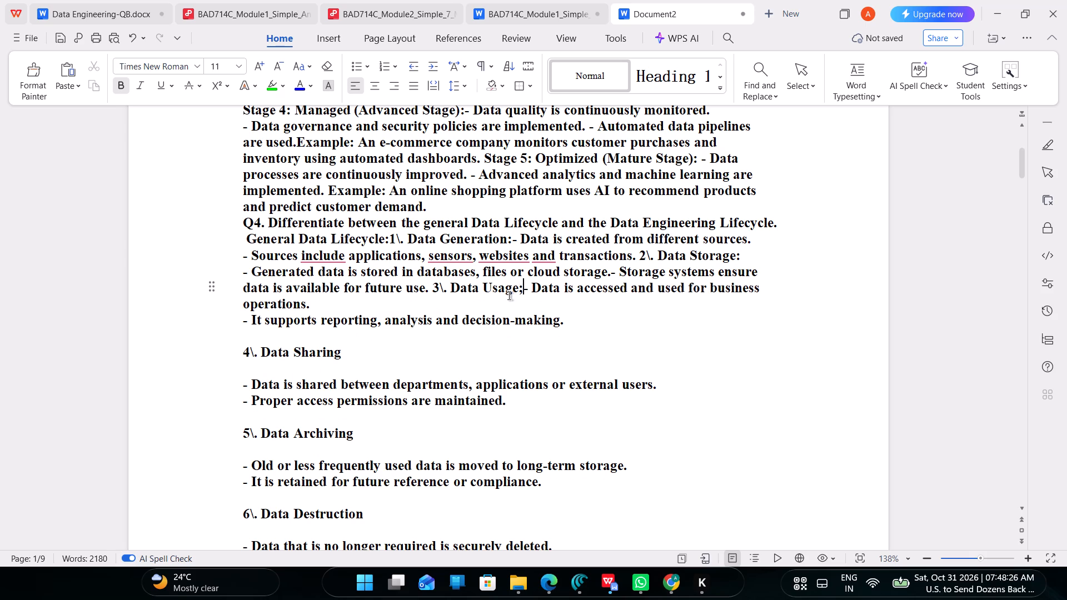
{"action": "left_click", "coordinate": [508, 296]}
{"action": "key", "text": "Delete"}
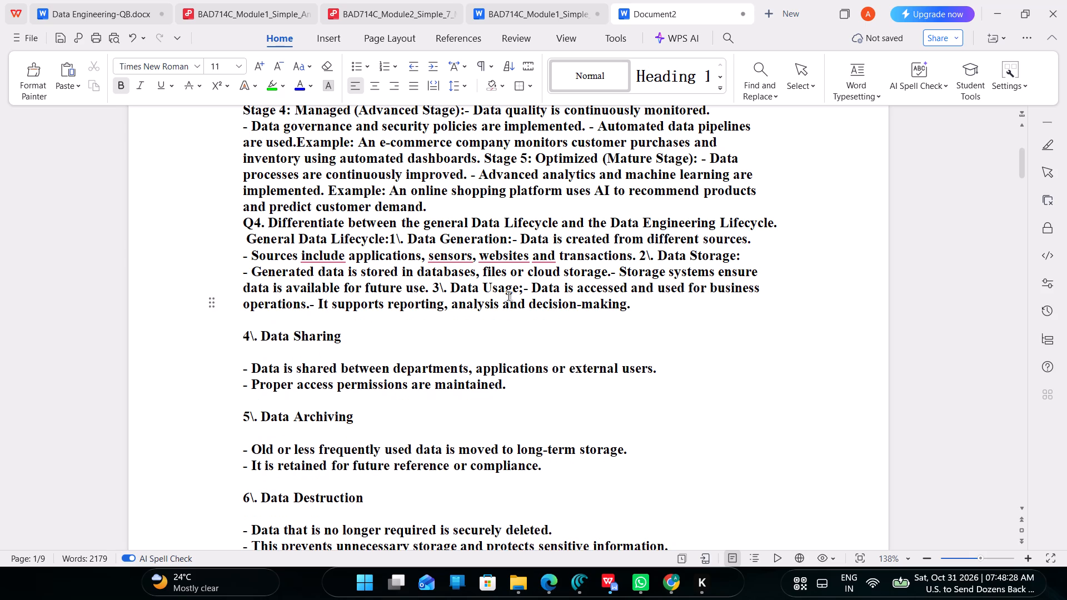
{"action": "key", "text": "space"}
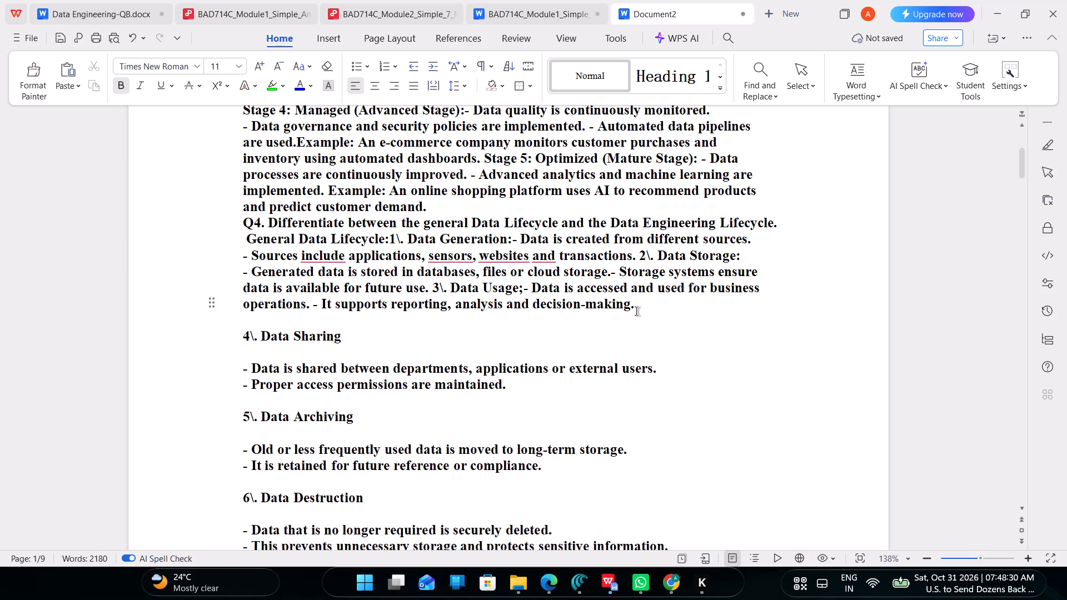
Join "4\. Data Sharing" onto the end of the Data Usage text, separated by a space.
{"action": "left_click", "coordinate": [636, 311]}
{"action": "left_click", "coordinate": [645, 303]}
{"action": "key", "text": "Delete"}
{"action": "key", "text": "space"}
{"action": "key", "text": "Delete"}
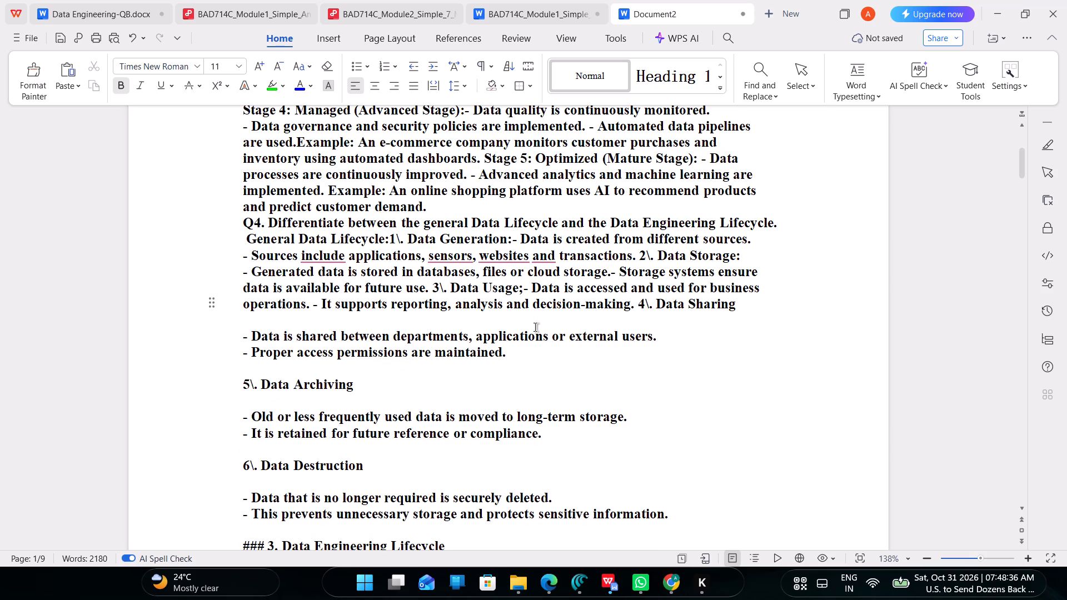
Add a colon after "4\. Data Sharing", remove the blank line below it and join its two bullets with a space.
{"action": "left_click", "coordinate": [735, 306]}
{"action": "key", "text": "shift+colon"}
{"action": "key", "text": "Delete"}
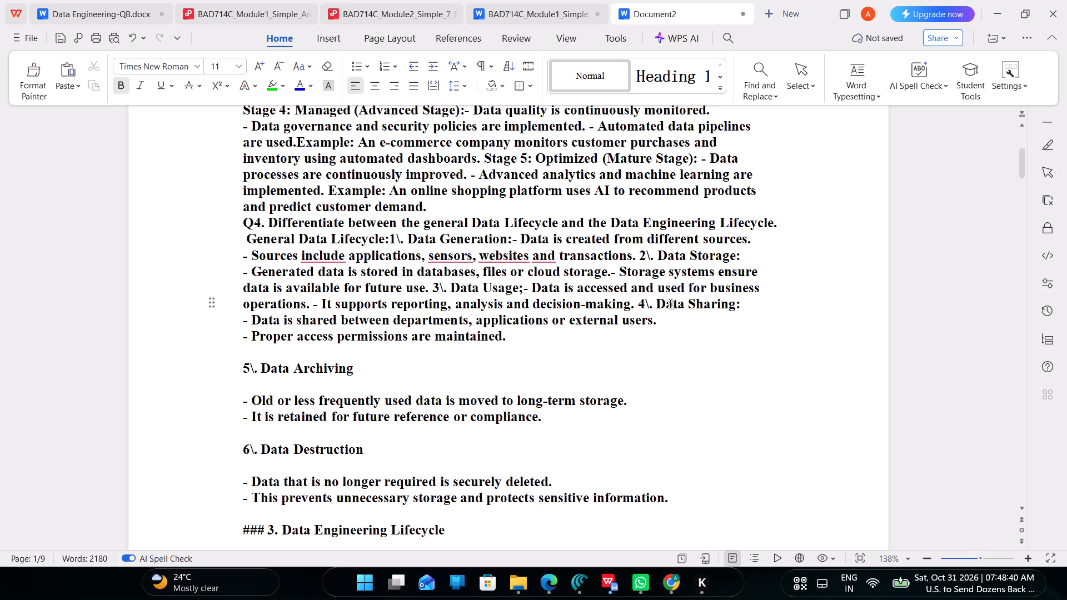
{"action": "left_click", "coordinate": [674, 349]}
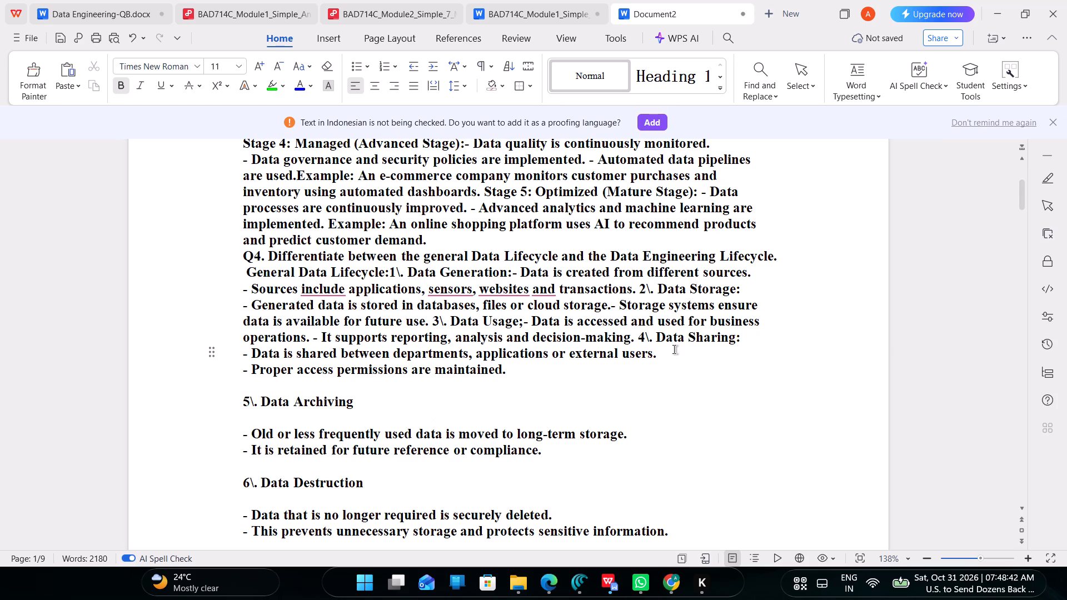
{"action": "key", "text": "Delete"}
{"action": "key", "text": "space"}
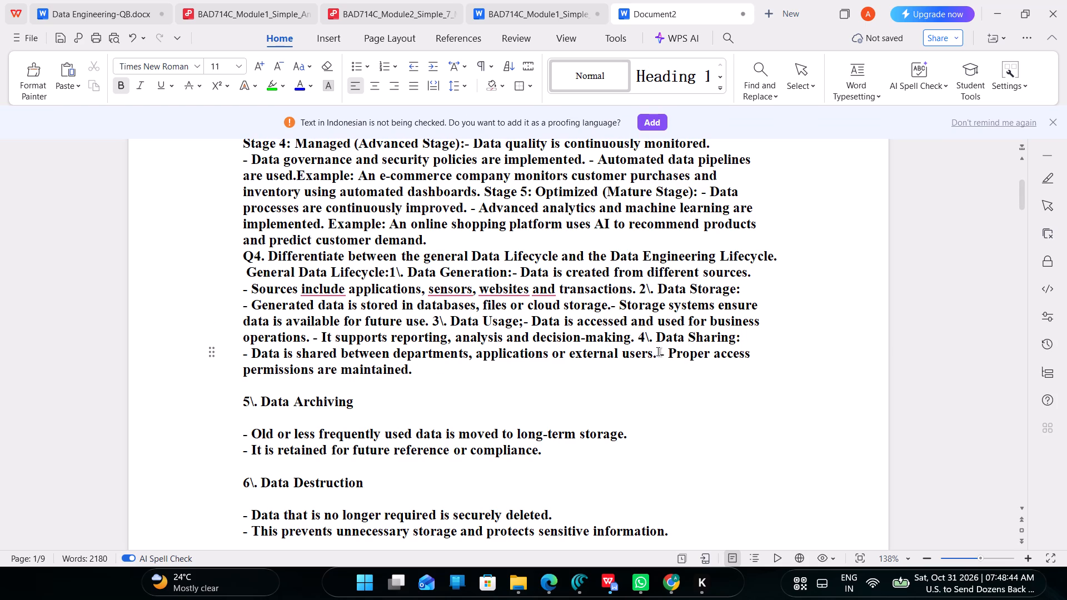
Join "5\. Data Archiving" onto the end of the Data Sharing bullets, separated by a space.
{"action": "left_click", "coordinate": [477, 364]}
{"action": "key", "text": "Delete"}
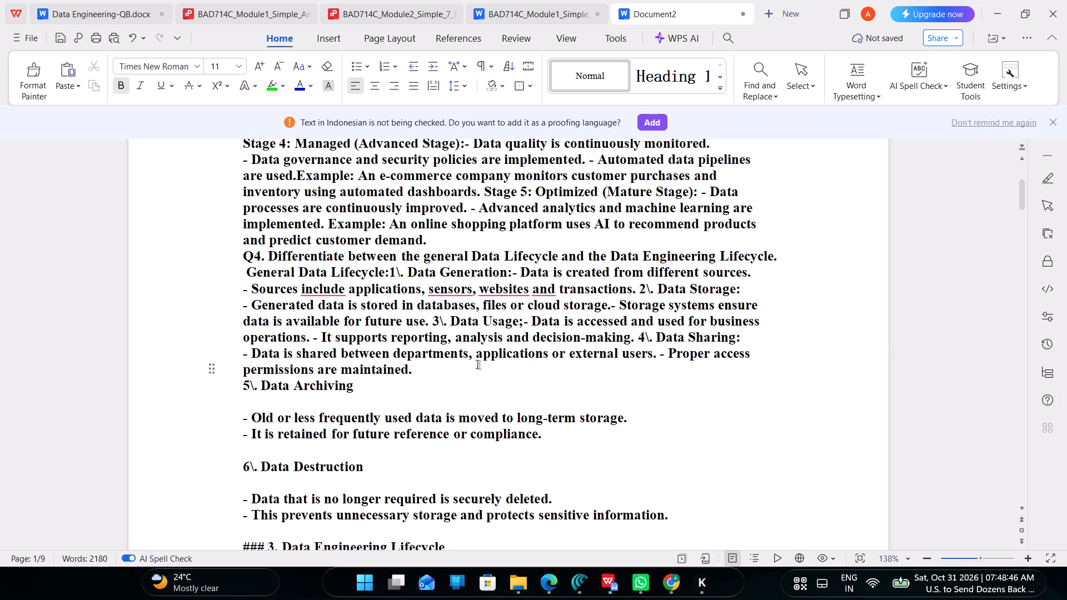
{"action": "key", "text": "Delete"}
{"action": "key", "text": "space"}
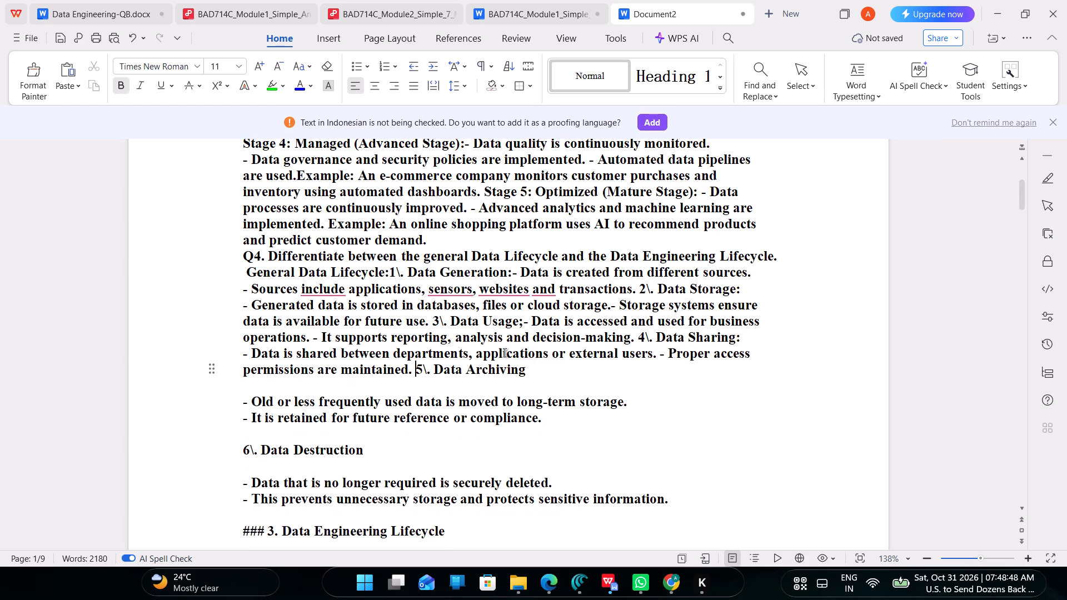
Add a colon after "5\. Data Archiving" and run its two bullets on behind it, with a space between the bullets.
{"action": "left_click", "coordinate": [531, 368]}
{"action": "key", "text": "shift+colon"}
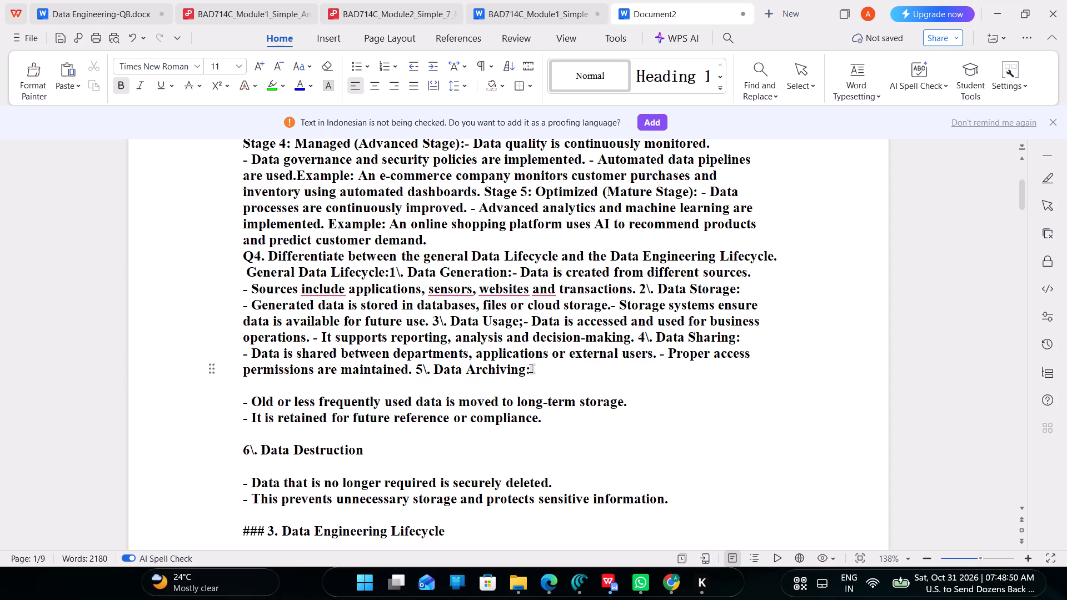
{"action": "key", "text": "Delete"}
{"action": "key", "text": "Delete"}
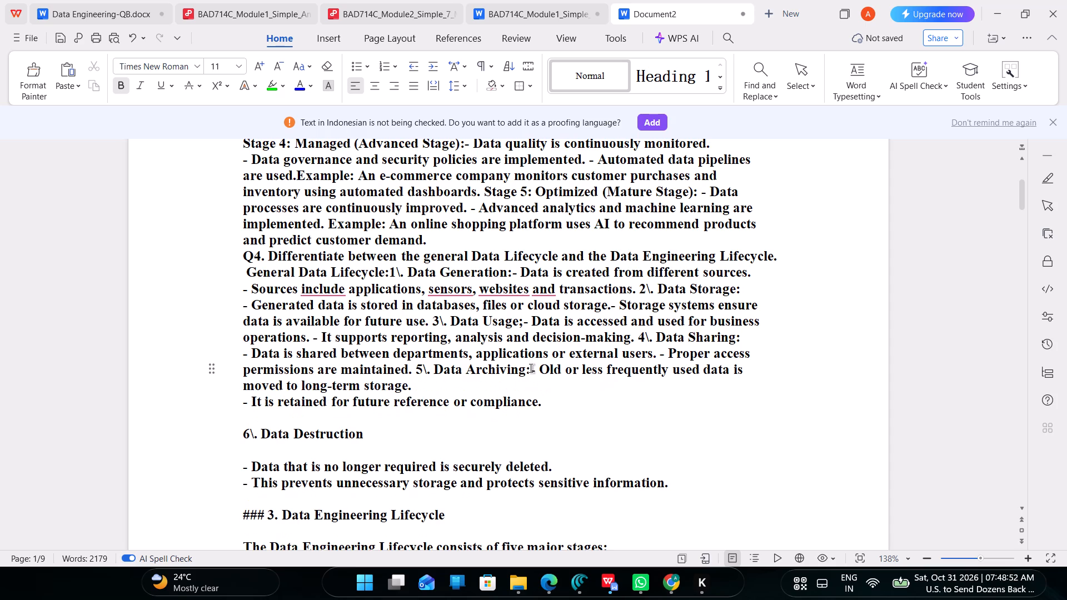
{"action": "left_click", "coordinate": [435, 386]}
{"action": "key", "text": "Delete"}
{"action": "key", "text": "space"}
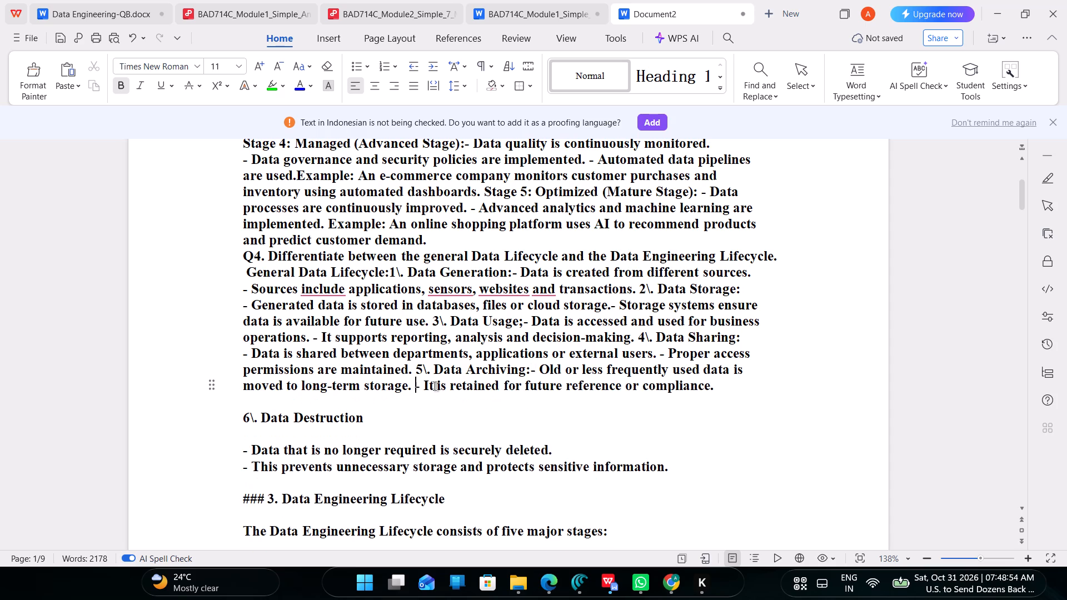
Remove the blank line above "6\. Data Destruction", add a colon after it and join its first bullet onto the same line.
{"action": "left_click", "coordinate": [391, 402]}
{"action": "key", "text": "Delete"}
{"action": "left_click", "coordinate": [391, 402]}
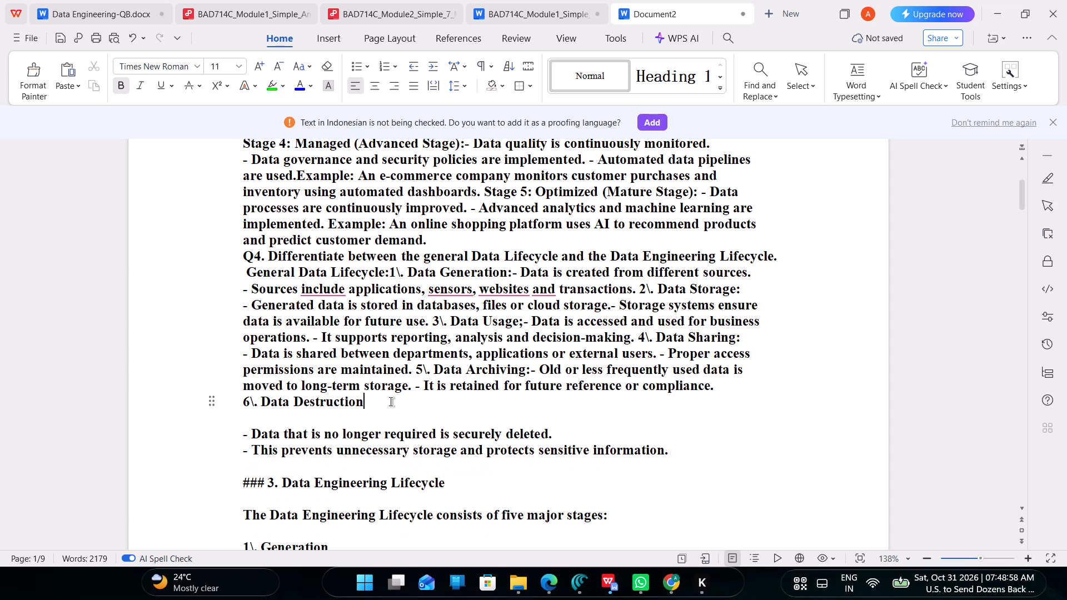
{"action": "key", "text": "shift+colon"}
{"action": "key", "text": "Delete"}
{"action": "key", "text": "Delete"}
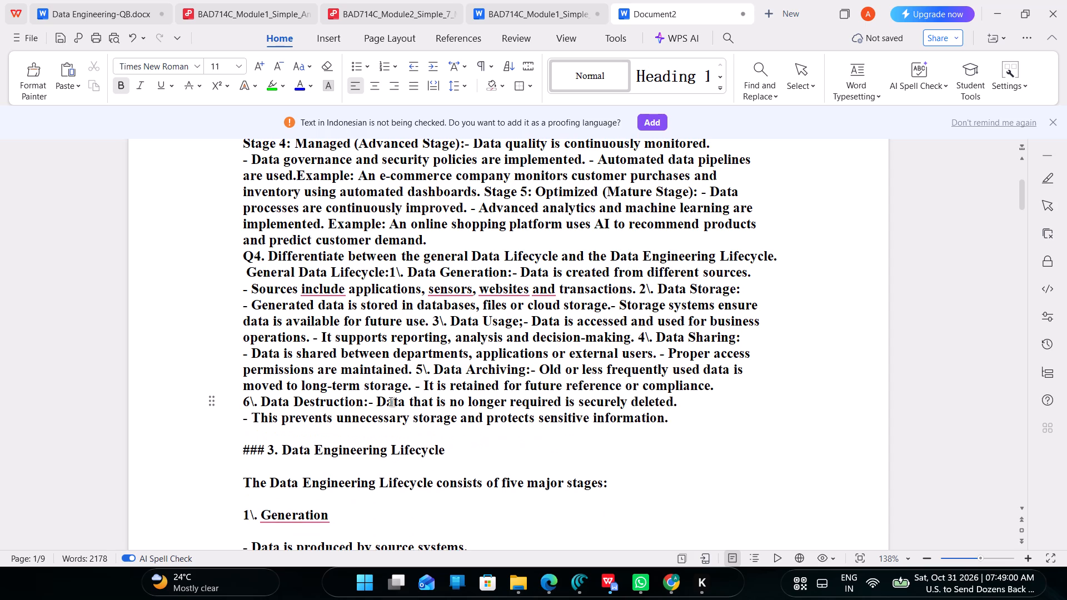
Remove the blank line above the Data Engineering Lifecycle heading and strip its "### 3." prefix.
{"action": "left_click", "coordinate": [685, 418]}
{"action": "key", "text": "Delete"}
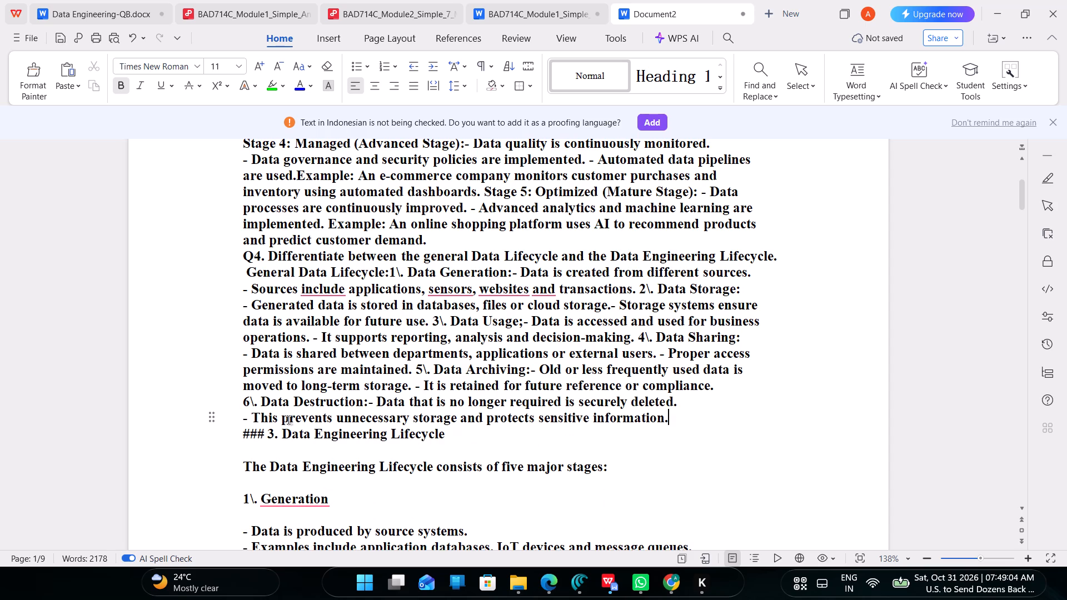
{"action": "left_click", "coordinate": [270, 425]}
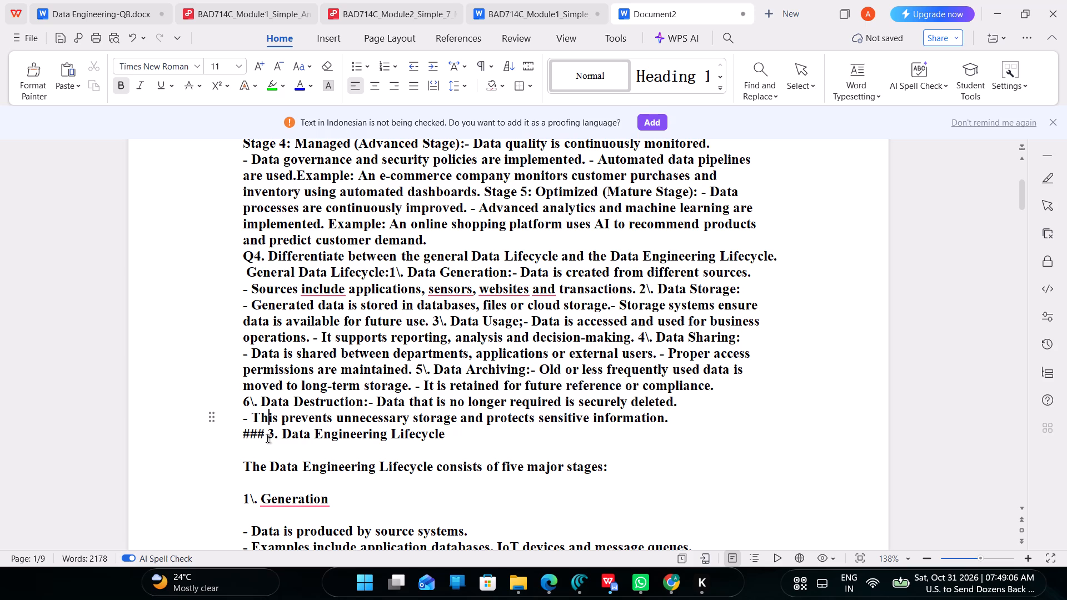
{"action": "left_click", "coordinate": [267, 438]}
{"action": "key", "text": "BackSpace"}
{"action": "key", "text": "BackSpace"}
{"action": "key", "text": "BackSpace"}
{"action": "key", "text": "BackSpace"}
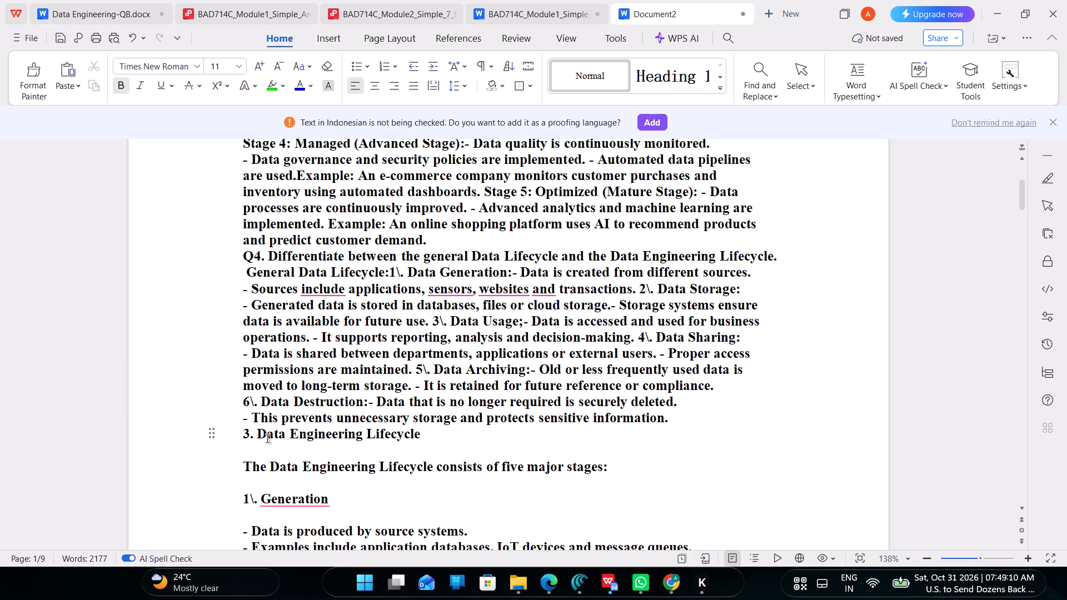
{"action": "key", "text": "Delete"}
{"action": "key", "text": "Delete"}
{"action": "key", "text": "Delete"}
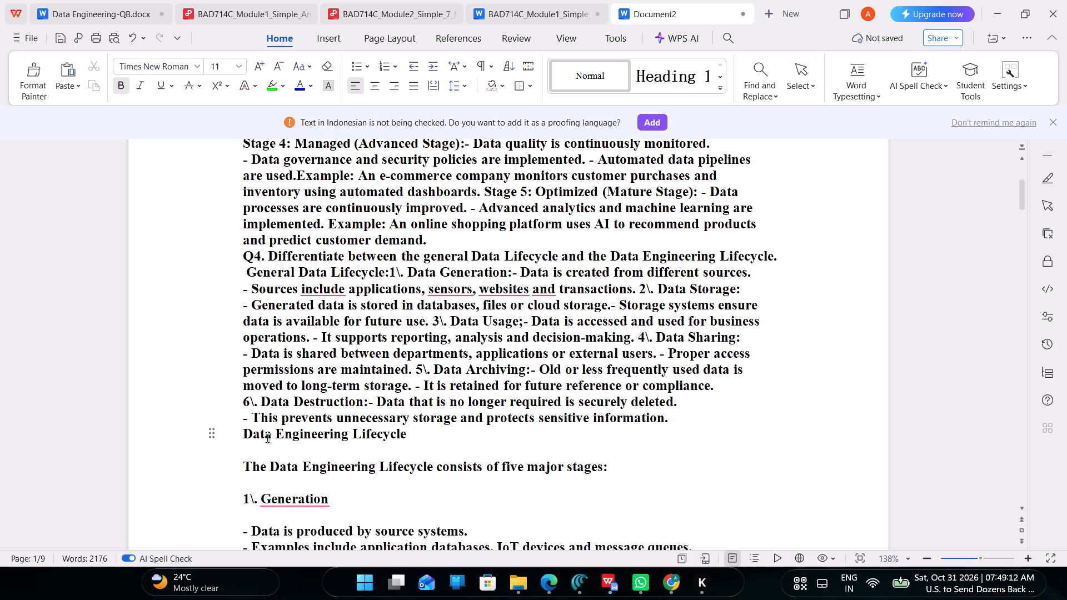
Add a colon after "Data Engineering Lifecycle" and delete the five-major-stages sentence with its surrounding blank lines, bringing "1\. Generation" up behind the colon.
{"action": "left_click", "coordinate": [410, 431]}
{"action": "key", "text": "shift+colon"}
{"action": "key", "text": "Delete"}
{"action": "key", "text": "Delete"}
{"action": "key", "text": "Delete"}
{"action": "key", "text": "Delete"}
{"action": "key", "text": "Delete"}
{"action": "key", "text": "Delete"}
{"action": "key", "text": "Delete"}
{"action": "key", "text": "Delete"}
{"action": "key", "text": "Delete"}
{"action": "key", "text": "Delete"}
{"action": "key", "text": "Delete"}
{"action": "key", "text": "Delete"}
{"action": "key", "text": "Delete"}
{"action": "key", "text": "Delete"}
{"action": "key", "text": "Delete"}
{"action": "key", "text": "Delete"}
{"action": "key", "text": "Delete"}
{"action": "key", "text": "Delete"}
{"action": "key", "text": "Delete"}
{"action": "key", "text": "Delete"}
{"action": "key", "text": "Delete"}
{"action": "key", "text": "Delete"}
{"action": "key", "text": "Delete"}
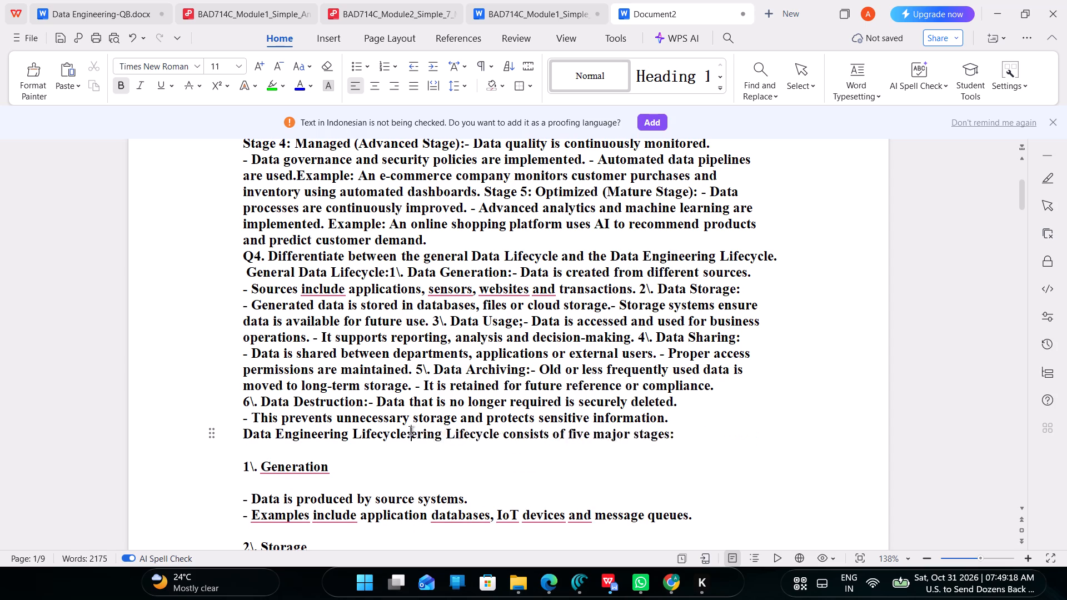
{"action": "key", "text": "Delete"}
{"action": "key", "text": "Delete"}
{"action": "key", "text": "Delete"}
{"action": "key", "text": "Delete"}
{"action": "key", "text": "Delete"}
{"action": "key", "text": "Delete"}
{"action": "key", "text": "Delete"}
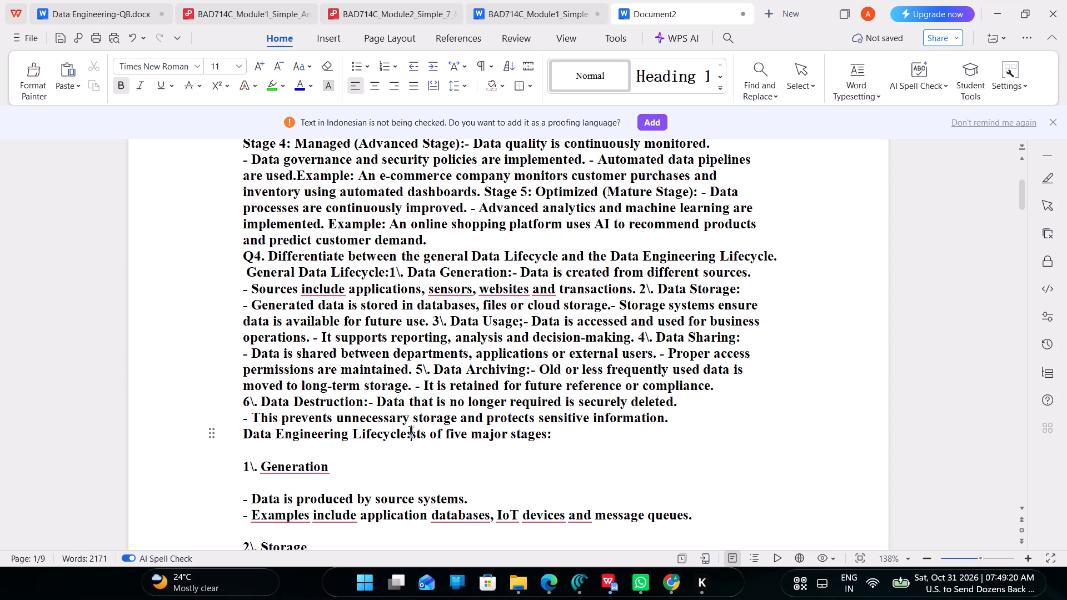
{"action": "key", "text": "Delete"}
{"action": "key", "text": "Delete"}
{"action": "key", "text": "Delete"}
{"action": "key", "text": "Delete"}
{"action": "key", "text": "Delete"}
{"action": "key", "text": "Delete"}
{"action": "key", "text": "Delete"}
{"action": "key", "text": "Delete"}
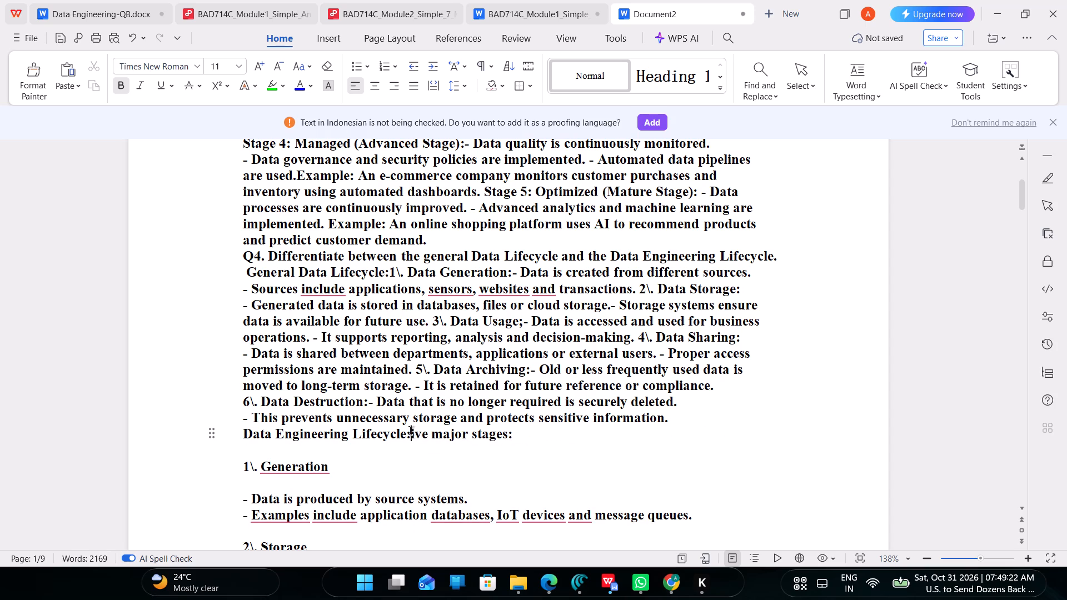
{"action": "key", "text": "Delete"}
{"action": "key", "text": "Delete"}
{"action": "key", "text": "Delete"}
{"action": "key", "text": "Delete"}
{"action": "key", "text": "Delete"}
{"action": "key", "text": "Delete"}
{"action": "key", "text": "Delete"}
{"action": "key", "text": "Delete"}
{"action": "key", "text": "Delete"}
{"action": "key", "text": "Delete"}
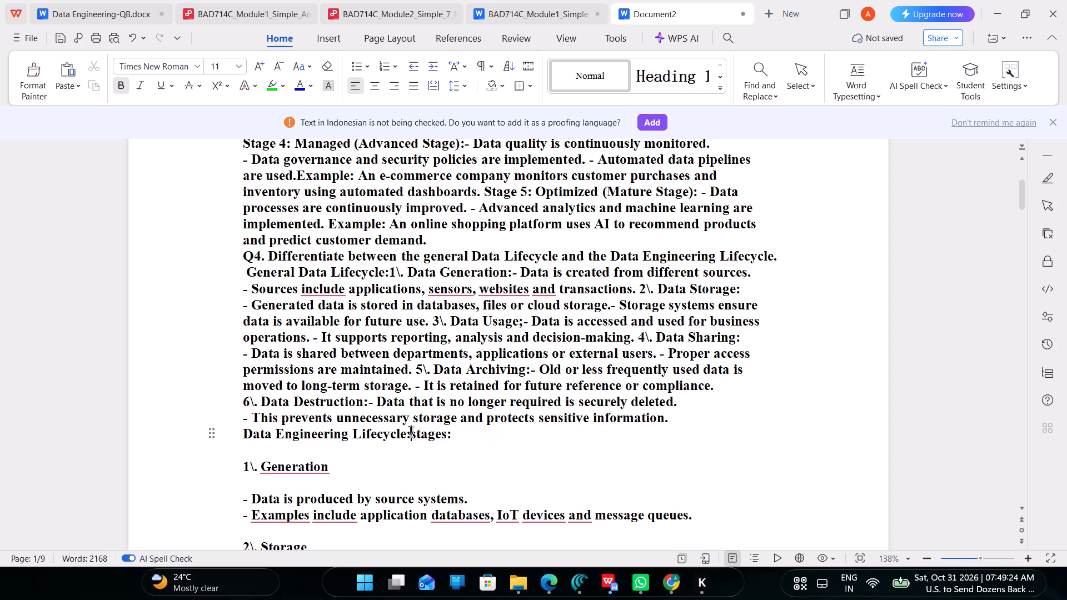
{"action": "key", "text": "Delete"}
{"action": "key", "text": "Delete"}
{"action": "key", "text": "Delete"}
{"action": "key", "text": "Delete"}
{"action": "key", "text": "Delete"}
{"action": "key", "text": "Delete"}
{"action": "key", "text": "Delete"}
{"action": "key", "text": "Delete"}
{"action": "key", "text": "Delete"}
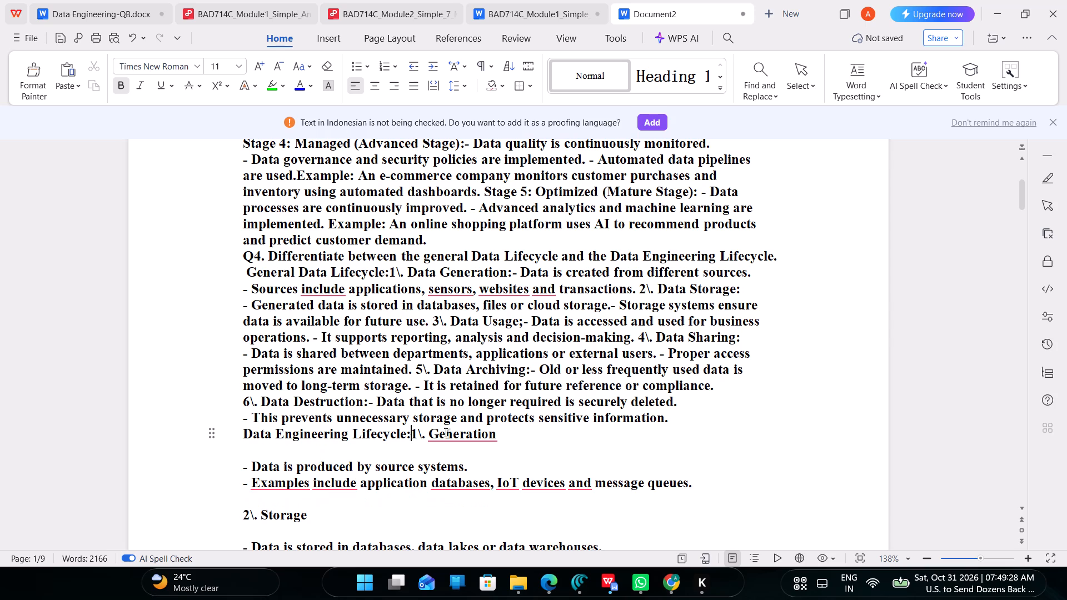
Add a colon after "1\. Generation" and join its first bullet onto the same line.
{"action": "left_click", "coordinate": [497, 435]}
{"action": "key", "text": "shift+colon"}
{"action": "key", "text": "Delete"}
{"action": "key", "text": "Delete"}
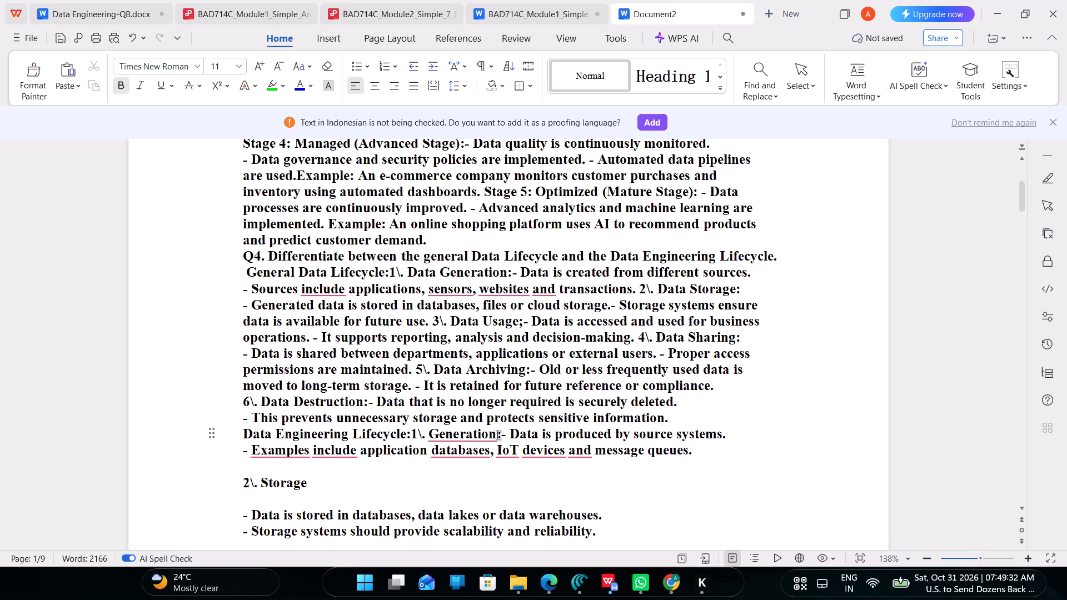
Bring "2\. Storage" up behind the Generation text, delete the blank line below it and merge its two bullets onto one line.
{"action": "left_click", "coordinate": [697, 453]}
{"action": "key", "text": "Delete"}
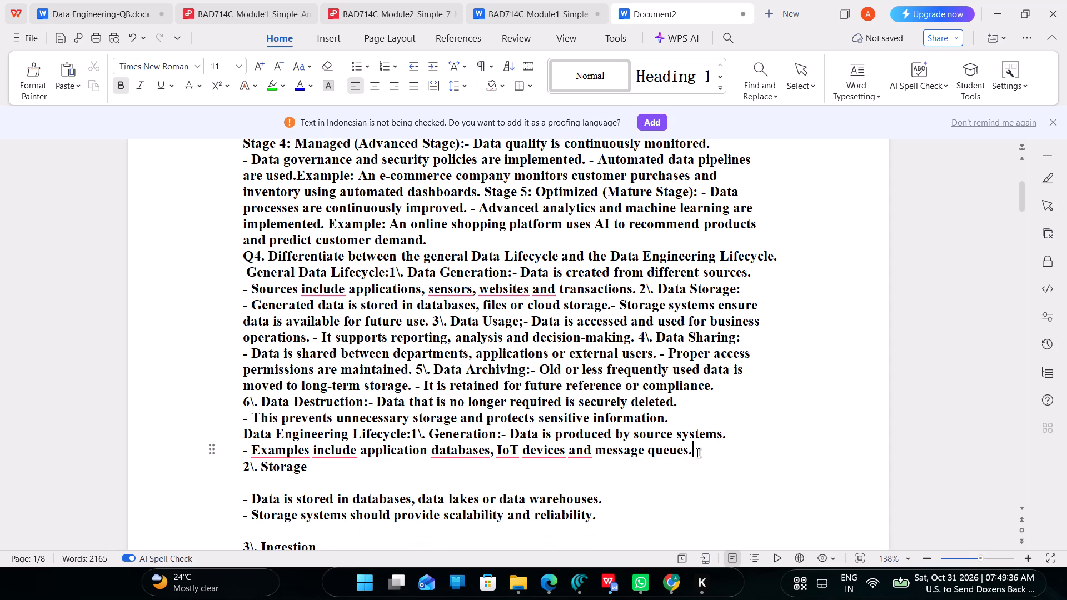
{"action": "key", "text": "Delete"}
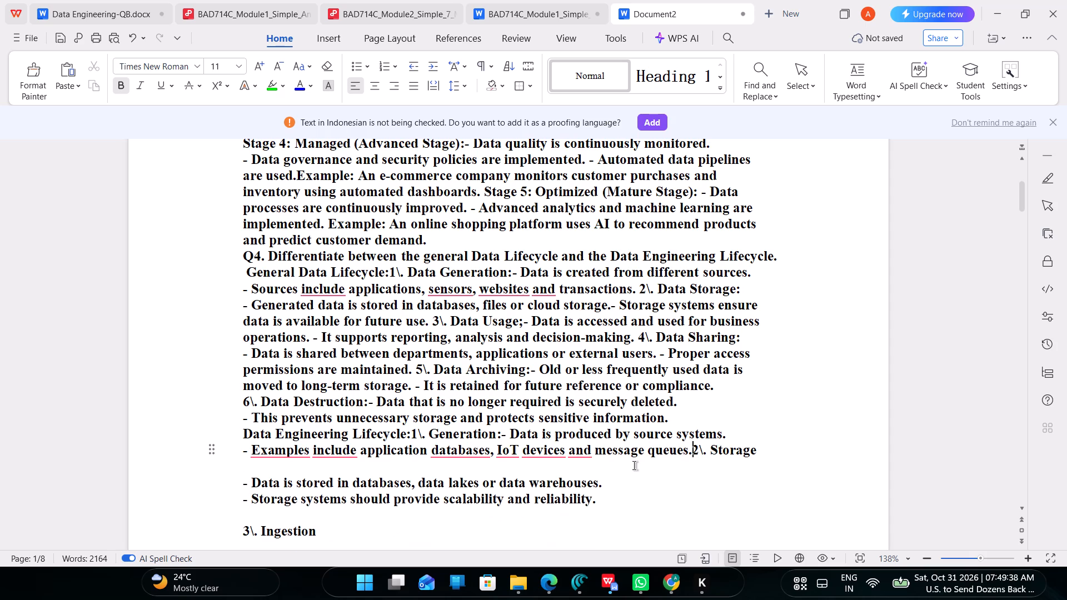
{"action": "left_click", "coordinate": [634, 466]}
{"action": "key", "text": "Delete"}
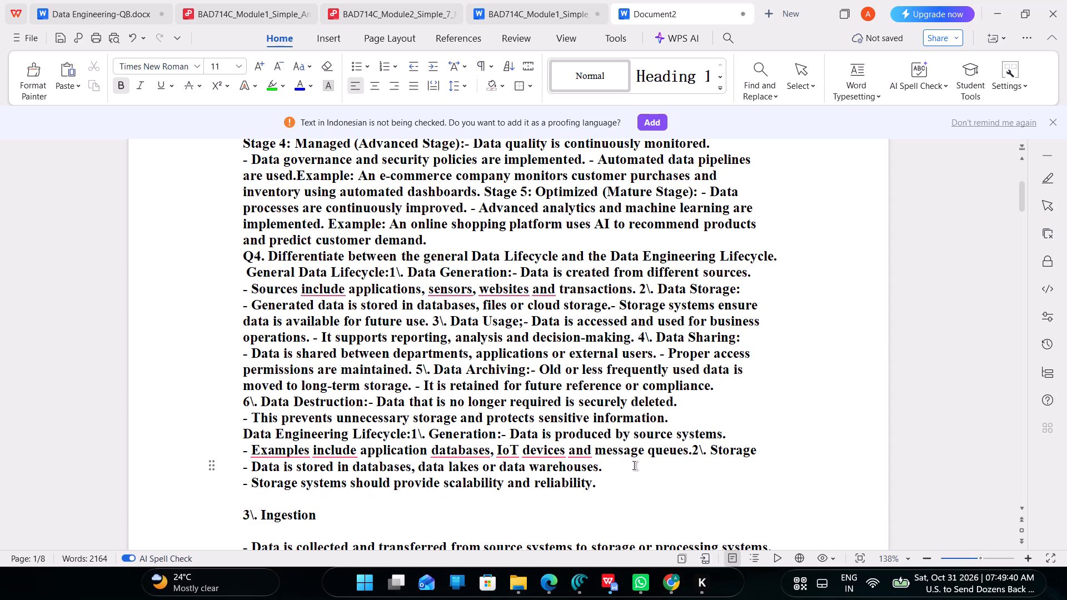
{"action": "left_click", "coordinate": [634, 466]}
{"action": "key", "text": "Delete"}
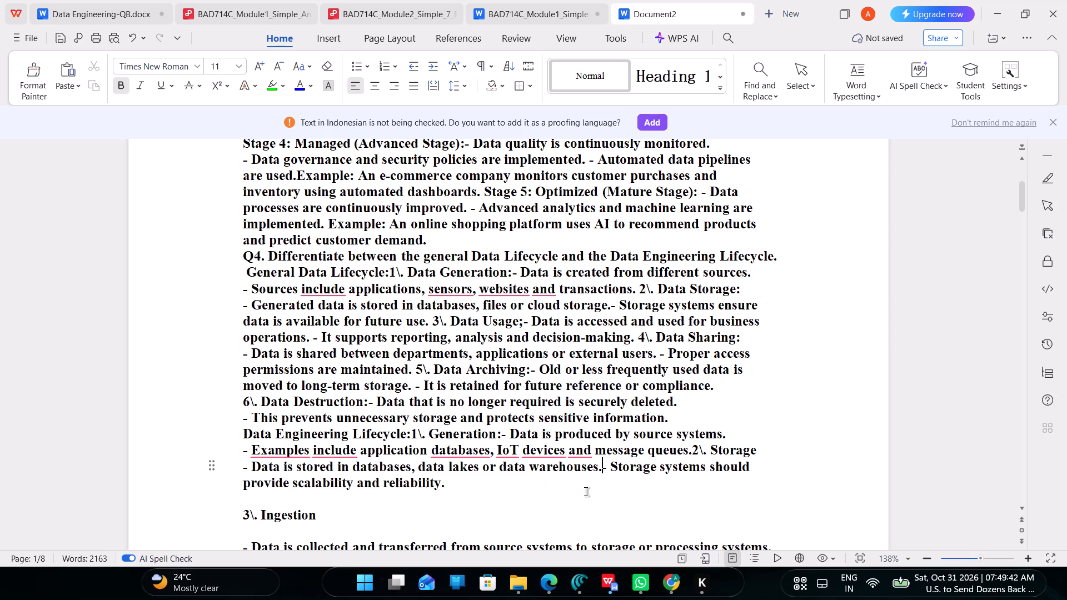
Bring "3\. Ingestion" up behind the Storage text, add a colon after it and delete the blank line below.
{"action": "left_click", "coordinate": [566, 484]}
{"action": "key", "text": "Delete"}
{"action": "key", "text": "Delete"}
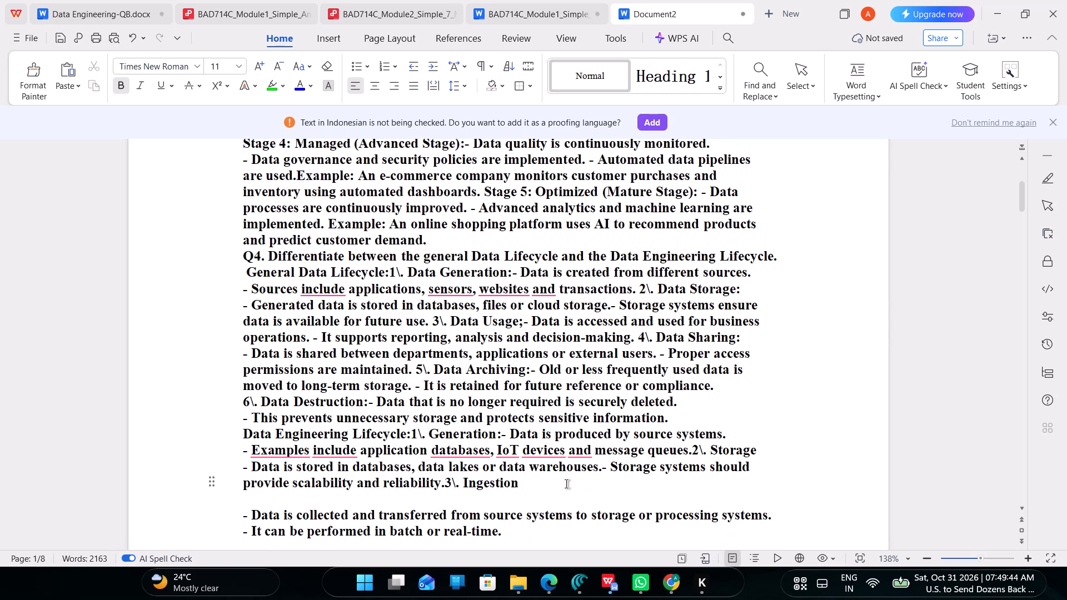
{"action": "left_click", "coordinate": [566, 484]}
{"action": "key", "text": "shift+colon"}
{"action": "key", "text": "Delete"}
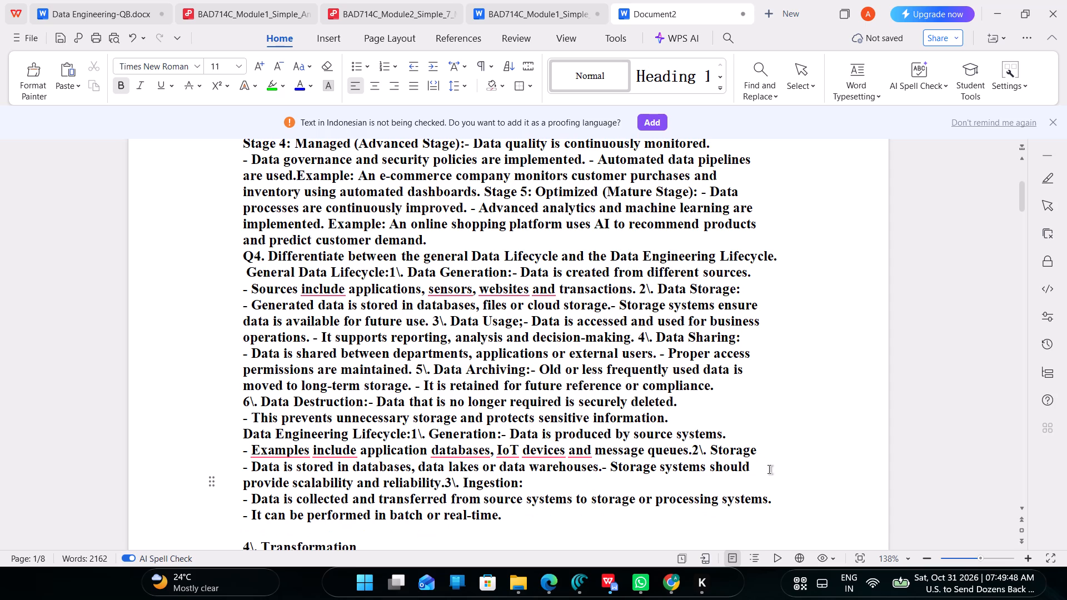
Add a colon after "2\. Storage" in the Data Engineering Lifecycle section.
{"action": "left_click", "coordinate": [759, 447]}
{"action": "key", "text": "shift+colon"}
Join both Ingestion bullets onto the text directly behind "3\. Ingestion:".
{"action": "left_click", "coordinate": [582, 490]}
{"action": "left_click", "coordinate": [534, 483]}
{"action": "key", "text": "Delete"}
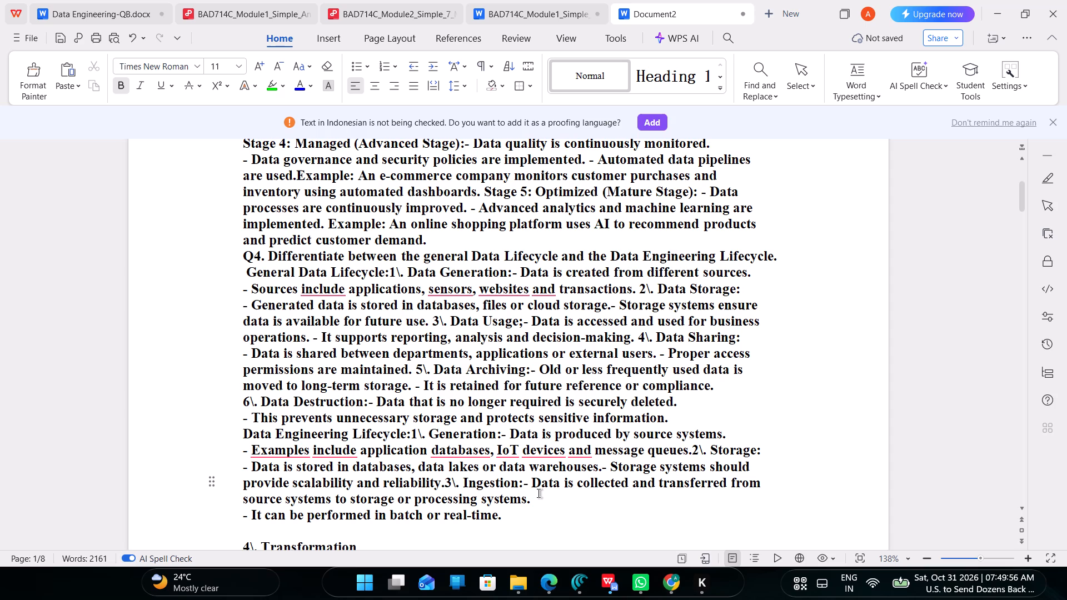
{"action": "left_click", "coordinate": [540, 499]}
{"action": "key", "text": "Delete"}
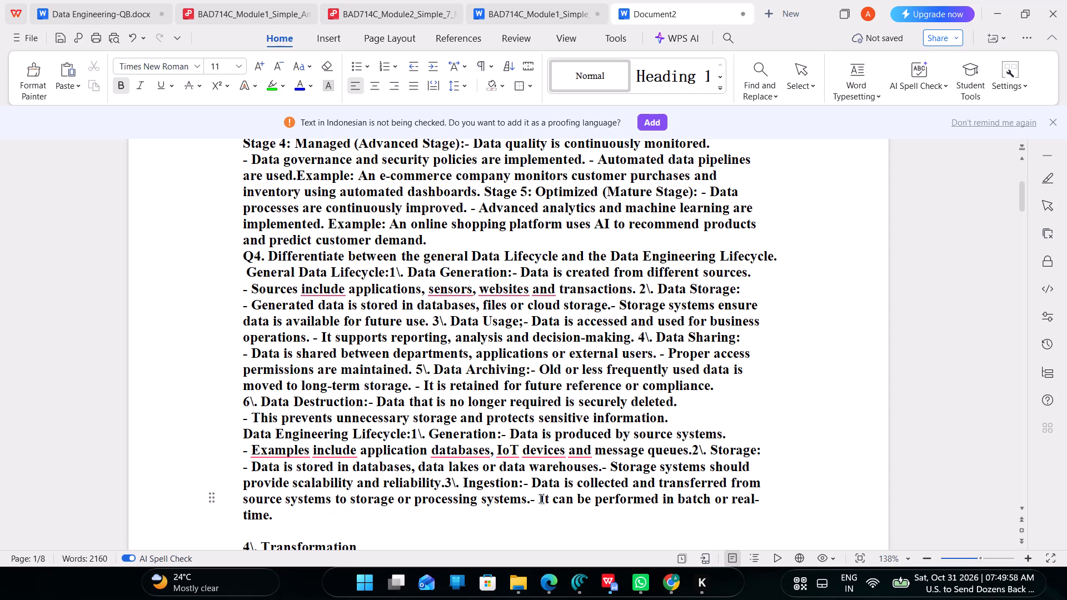
Bring "4\. Transformation" up behind the Ingestion text, separated by a space.
{"action": "scroll", "coordinate": [436, 477], "scroll_direction": "down", "scroll_amount": 3}
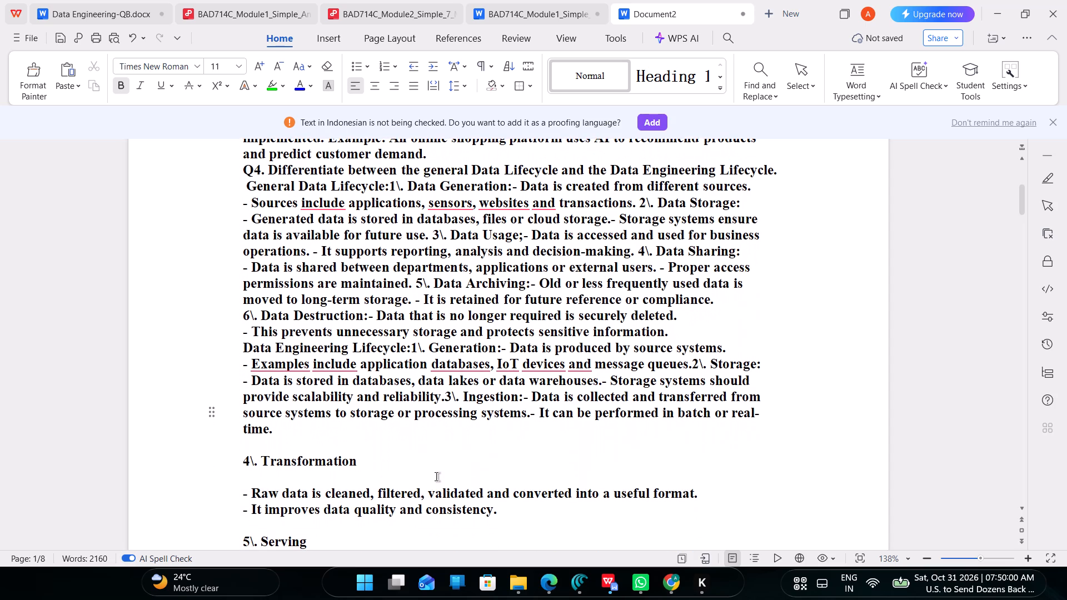
{"action": "scroll", "coordinate": [436, 477], "scroll_direction": "down", "scroll_amount": 1}
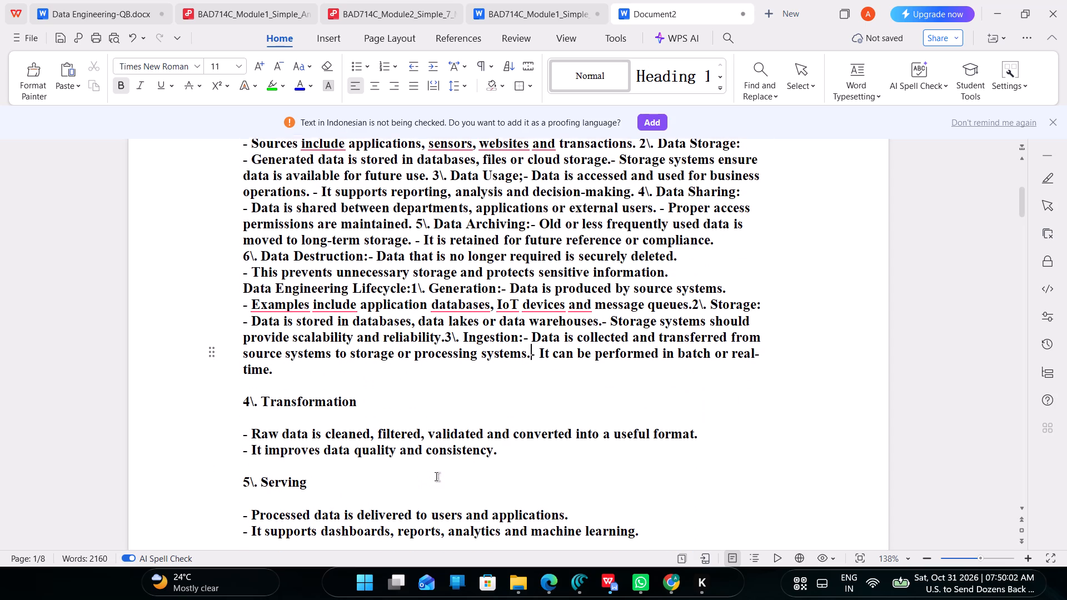
{"action": "scroll", "coordinate": [436, 477], "scroll_direction": "down", "scroll_amount": 1}
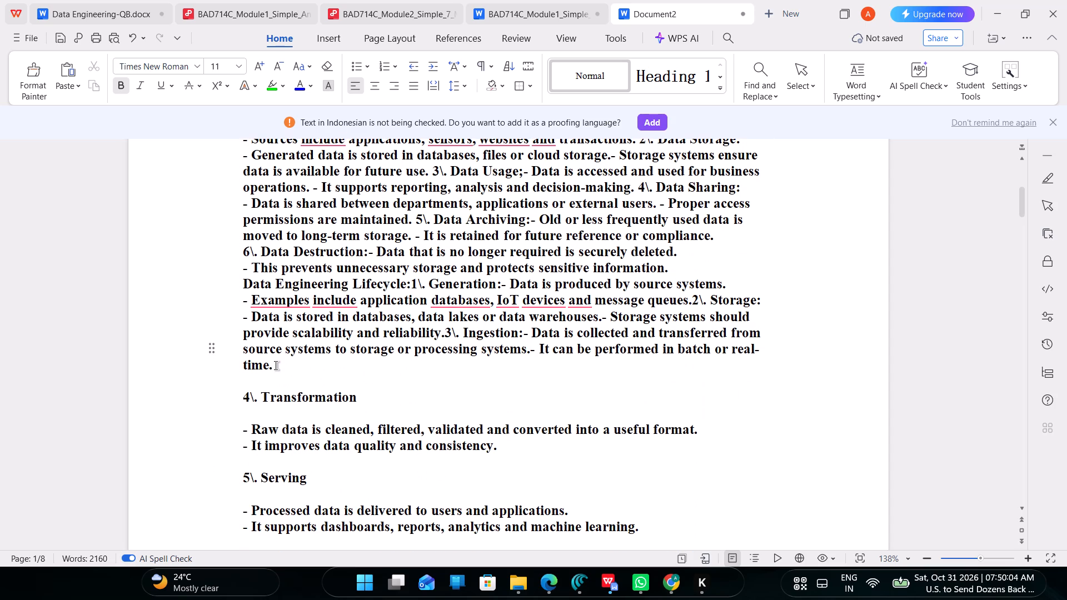
{"action": "left_click", "coordinate": [276, 366]}
{"action": "key", "text": "Delete"}
{"action": "key", "text": "Delete"}
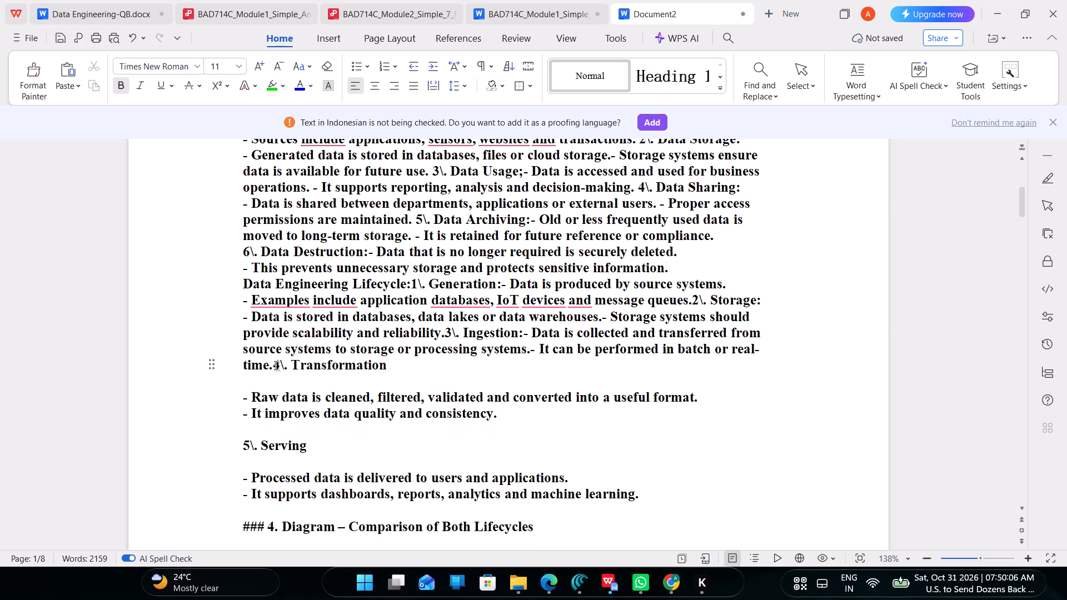
{"action": "key", "text": "space"}
Add a colon and a space after "4\. Transformation" and run its two bullets on behind it.
{"action": "left_click", "coordinate": [406, 363]}
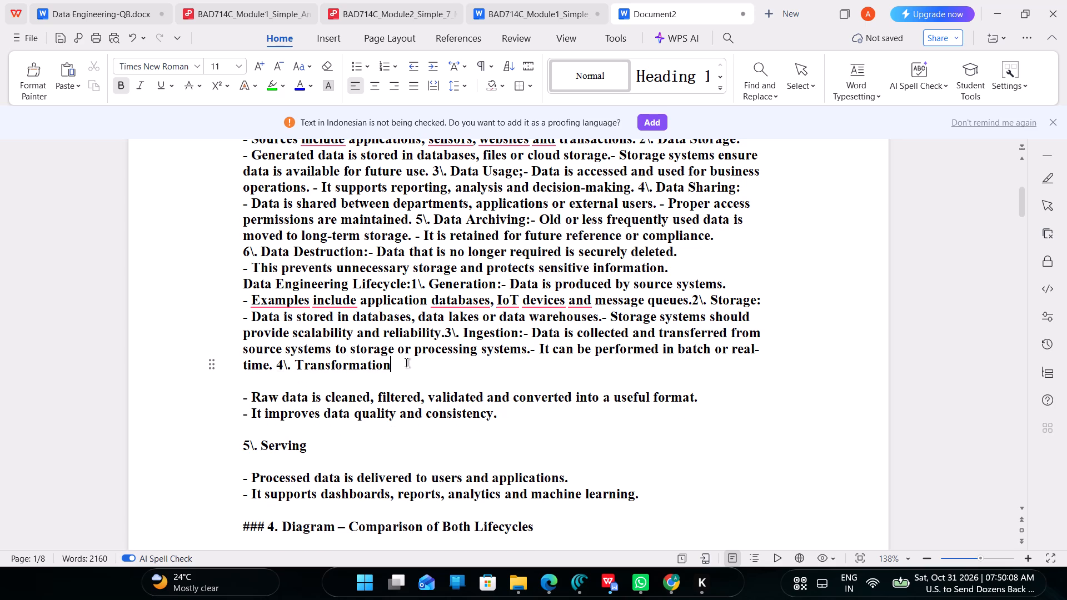
{"action": "key", "text": "shift+colon"}
{"action": "key", "text": "Delete"}
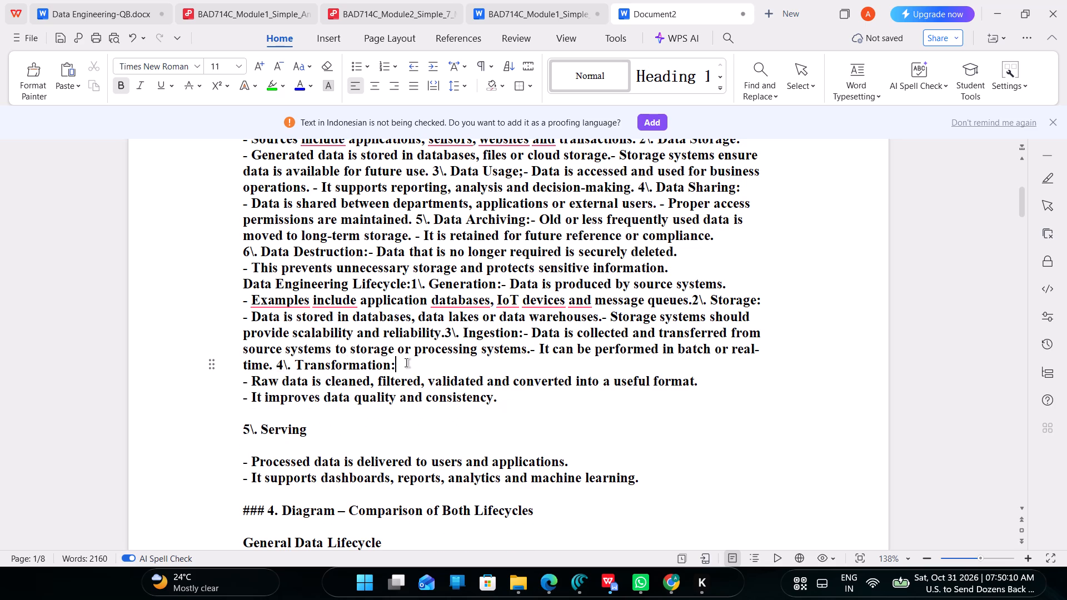
{"action": "key", "text": "Delete"}
{"action": "key", "text": "space"}
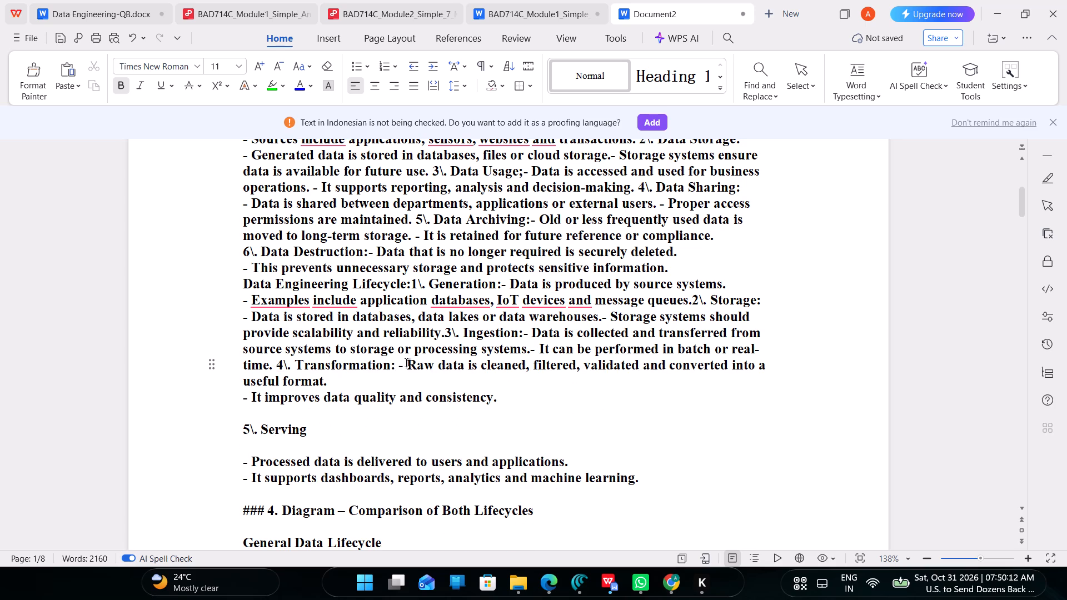
{"action": "left_click", "coordinate": [335, 385]}
{"action": "key", "text": "Delete"}
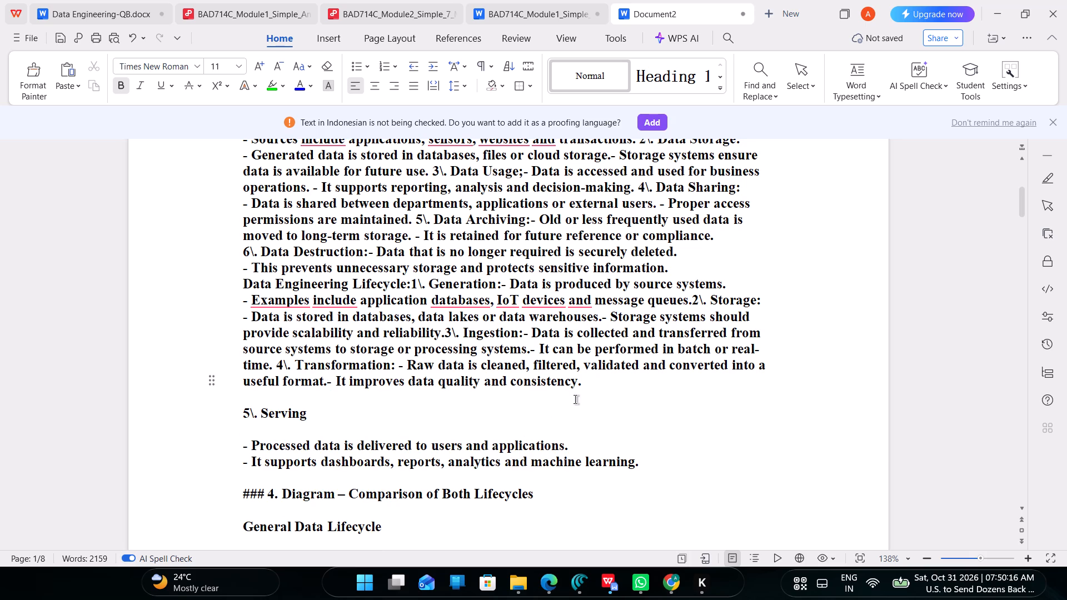
Bring "5\. Serving" up behind the Transformation text, separated by a space.
{"action": "left_click", "coordinate": [586, 384]}
{"action": "key", "text": "Delete"}
{"action": "key", "text": "Delete"}
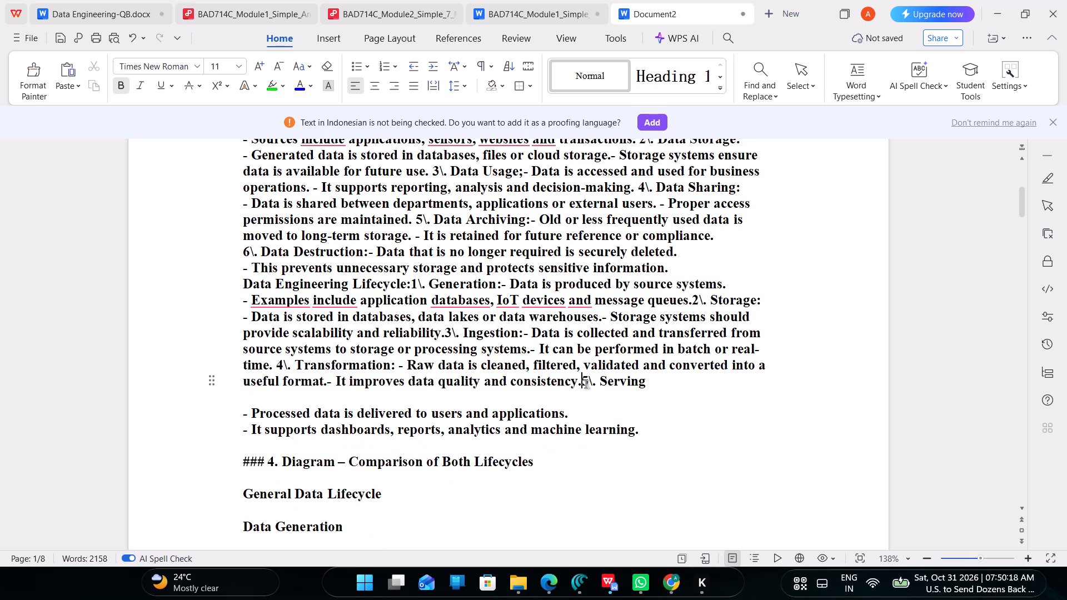
{"action": "key", "text": "space"}
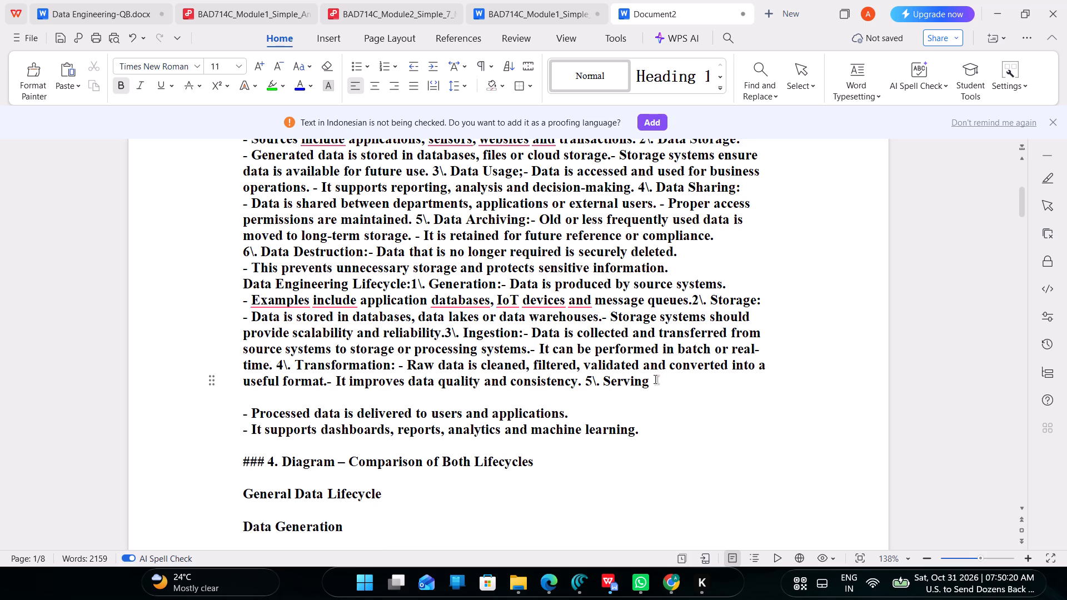
Add a colon after "5\. Serving" and run its two bullets on behind it, with a space between the bullets.
{"action": "left_click", "coordinate": [655, 379]}
{"action": "key", "text": "shift+colon"}
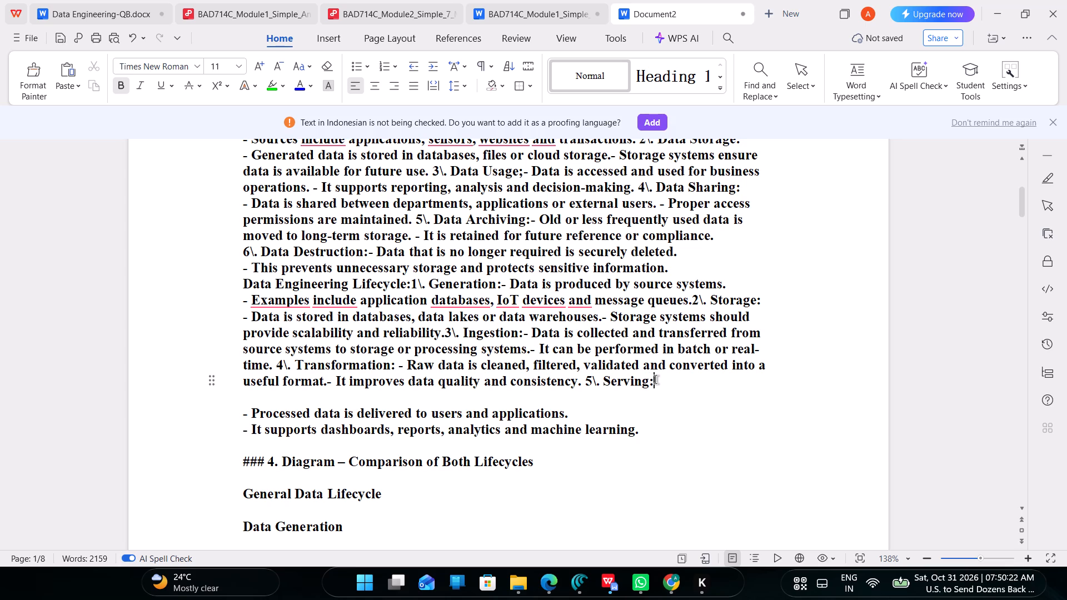
{"action": "key", "text": "Delete"}
{"action": "key", "text": "Delete"}
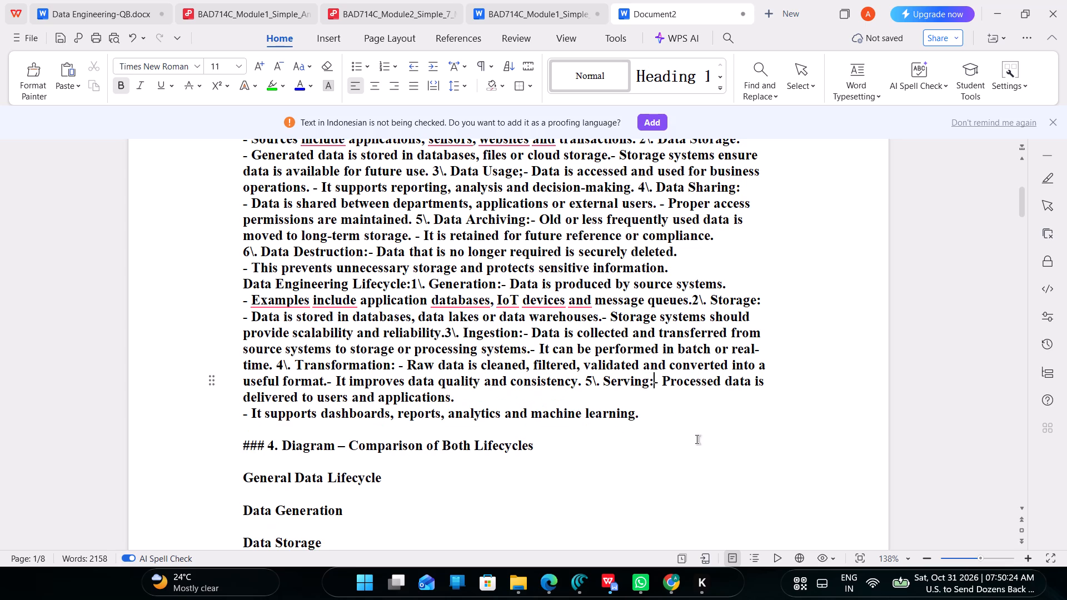
{"action": "left_click", "coordinate": [516, 398]}
{"action": "key", "text": "Delete"}
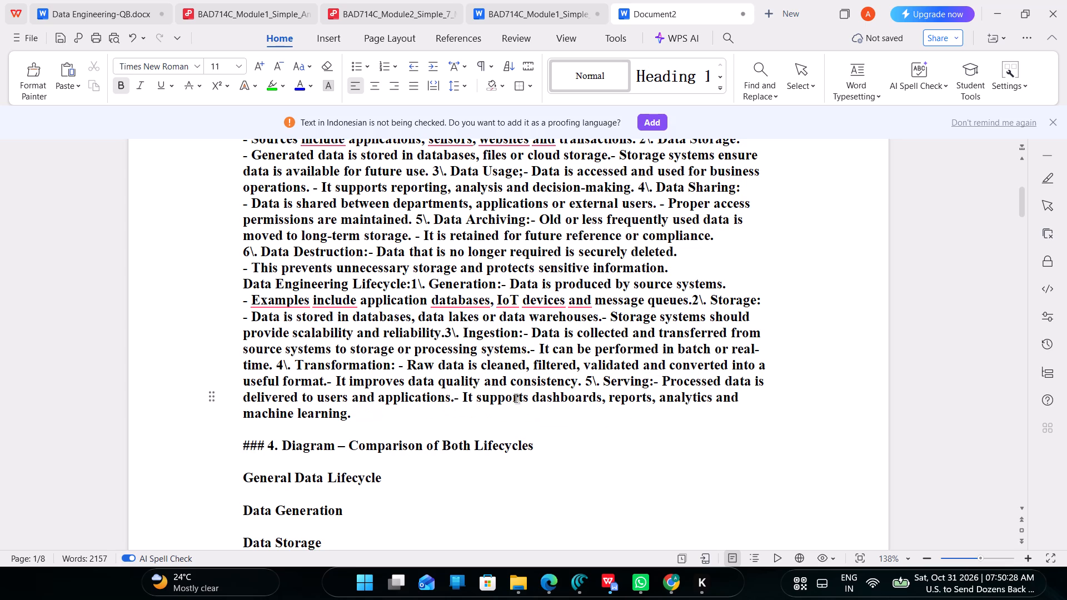
{"action": "key", "text": "space"}
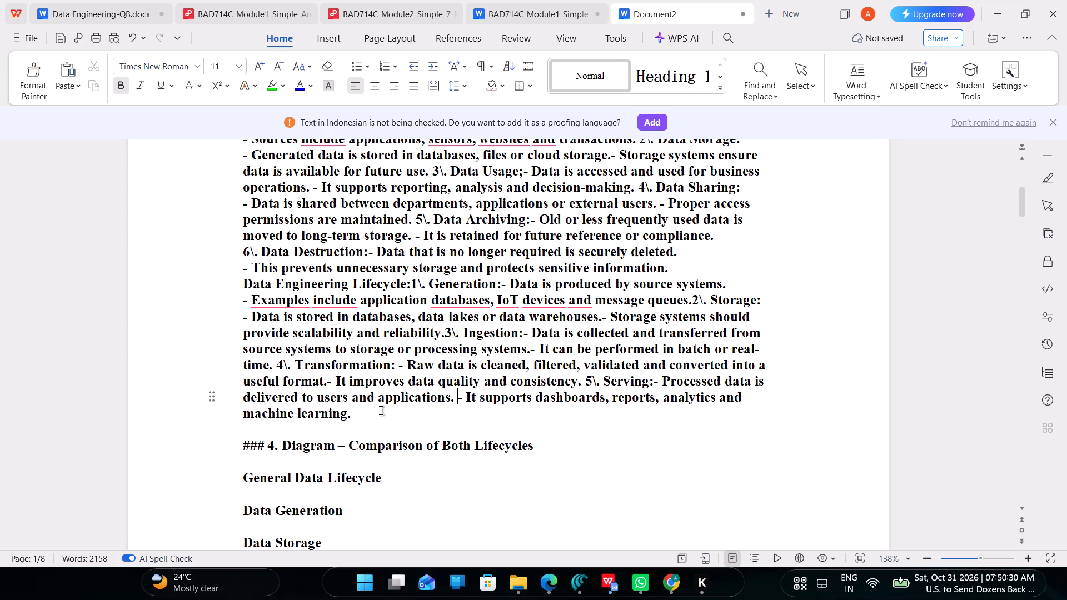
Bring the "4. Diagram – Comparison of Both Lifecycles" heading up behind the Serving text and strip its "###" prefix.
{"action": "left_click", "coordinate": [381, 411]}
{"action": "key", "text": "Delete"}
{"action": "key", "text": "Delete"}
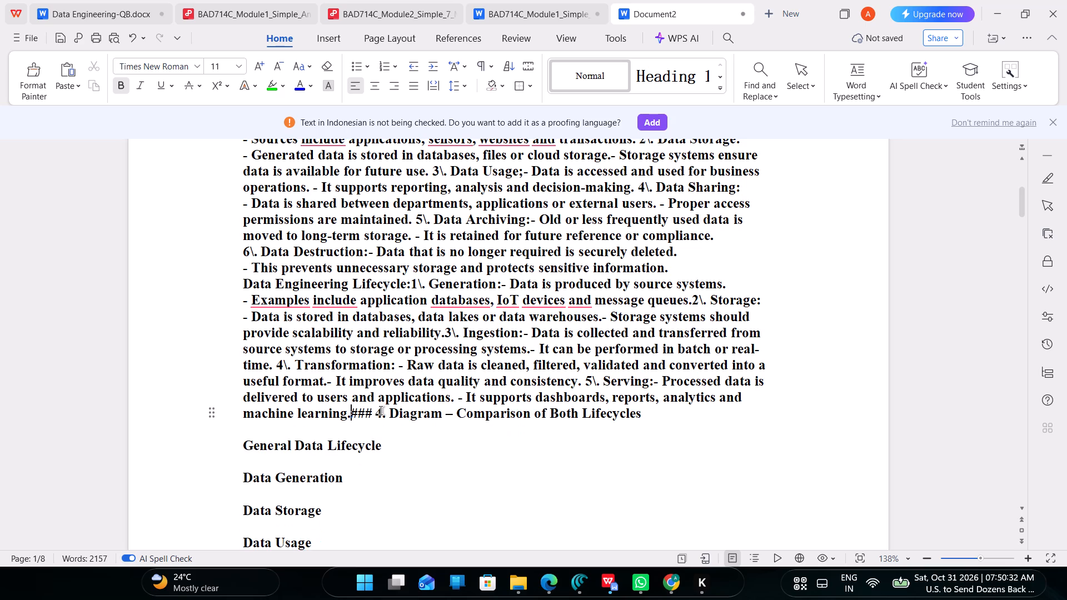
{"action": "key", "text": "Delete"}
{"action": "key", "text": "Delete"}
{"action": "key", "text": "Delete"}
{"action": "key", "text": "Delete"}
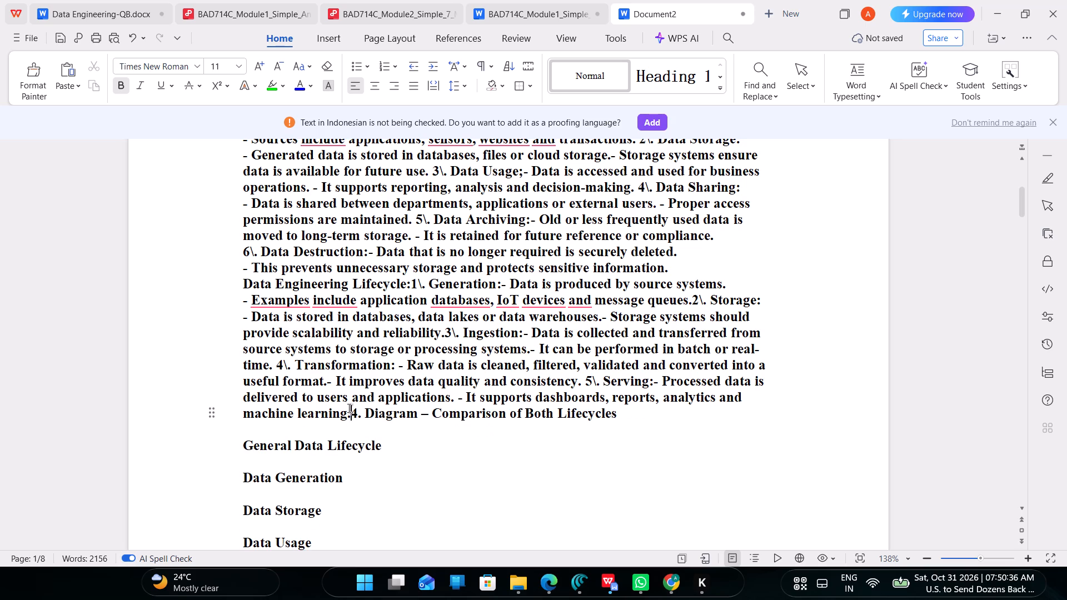
Delete the rest of Q4's answer, from the "4. Diagram – Comparison of Both Lifecycles" heading through the end of the "7. Conclusion" paragraph.
{"action": "scroll", "coordinate": [350, 407], "scroll_direction": "down", "scroll_amount": 5}
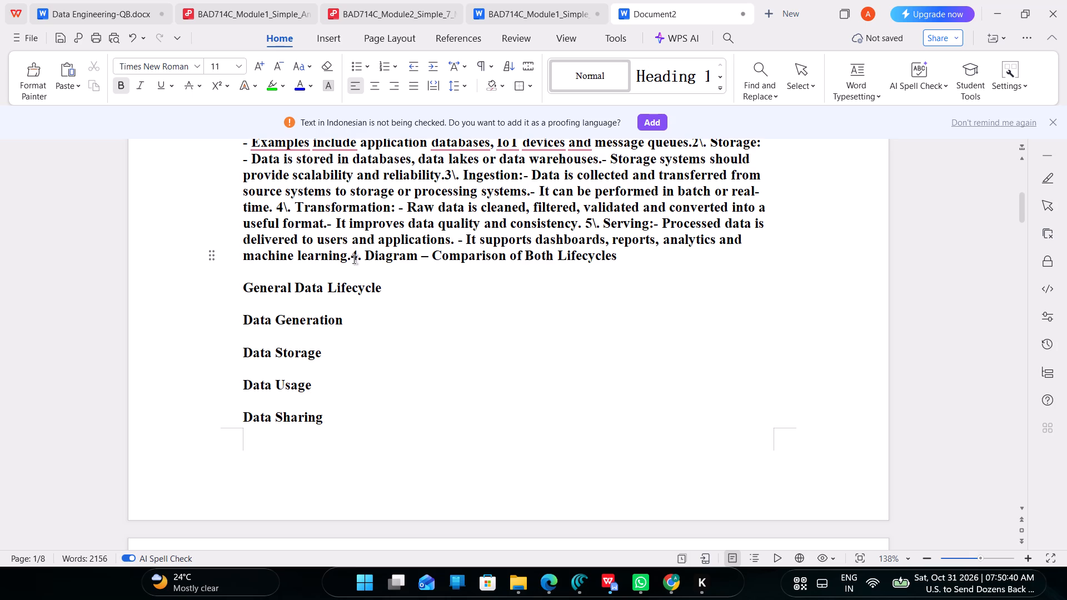
{"action": "left_click_drag", "start_coordinate": [350, 256], "coordinate": [377, 292]}
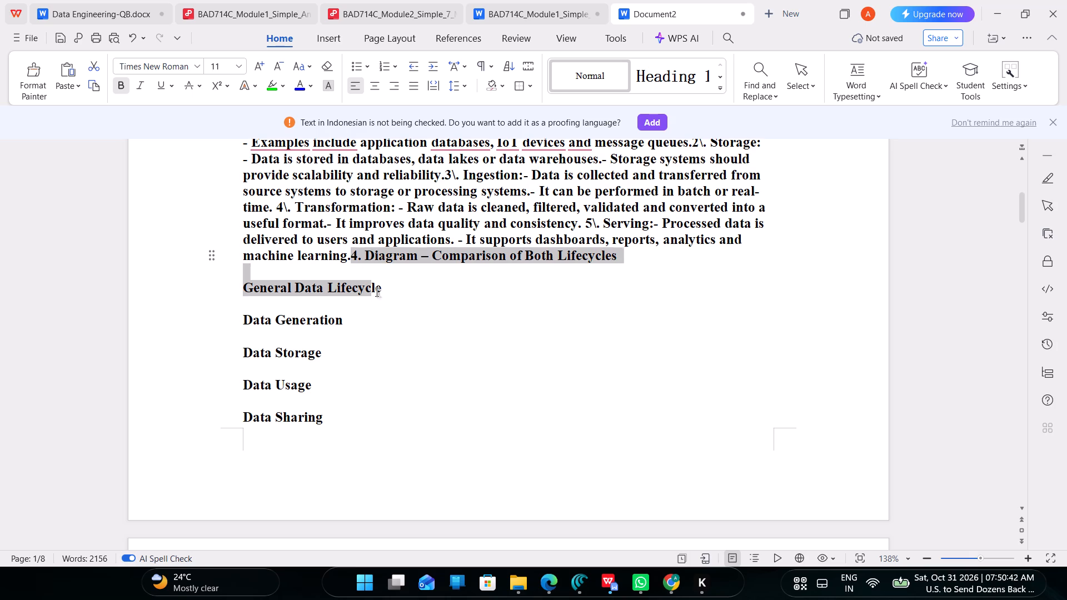
{"action": "left_click_drag", "start_coordinate": [377, 292], "coordinate": [369, 469]}
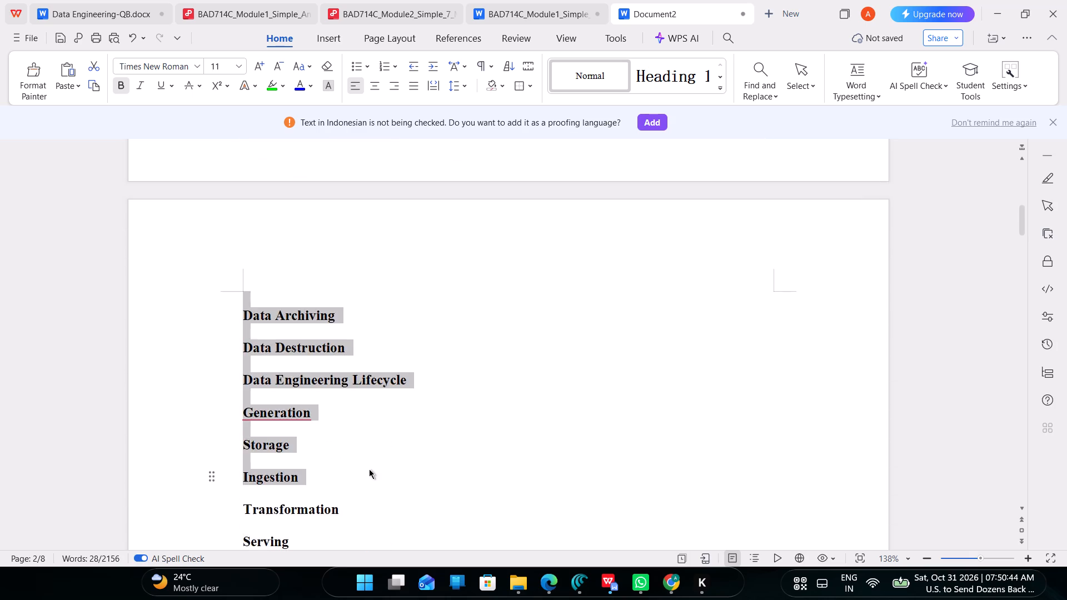
{"action": "left_click_drag", "start_coordinate": [369, 469], "coordinate": [400, 169]}
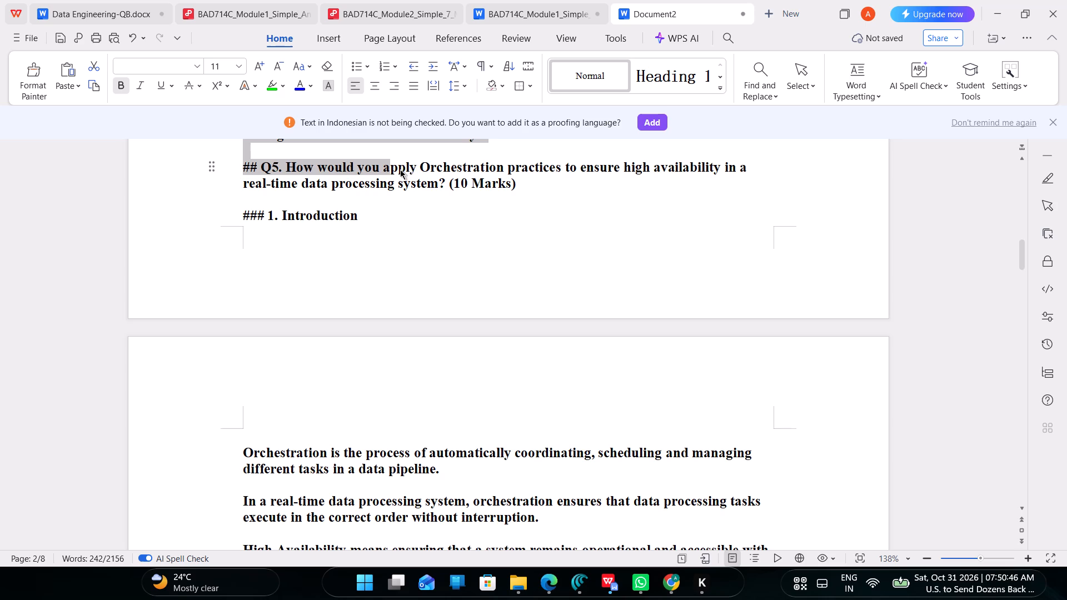
{"action": "left_click_drag", "start_coordinate": [400, 169], "coordinate": [491, 249]}
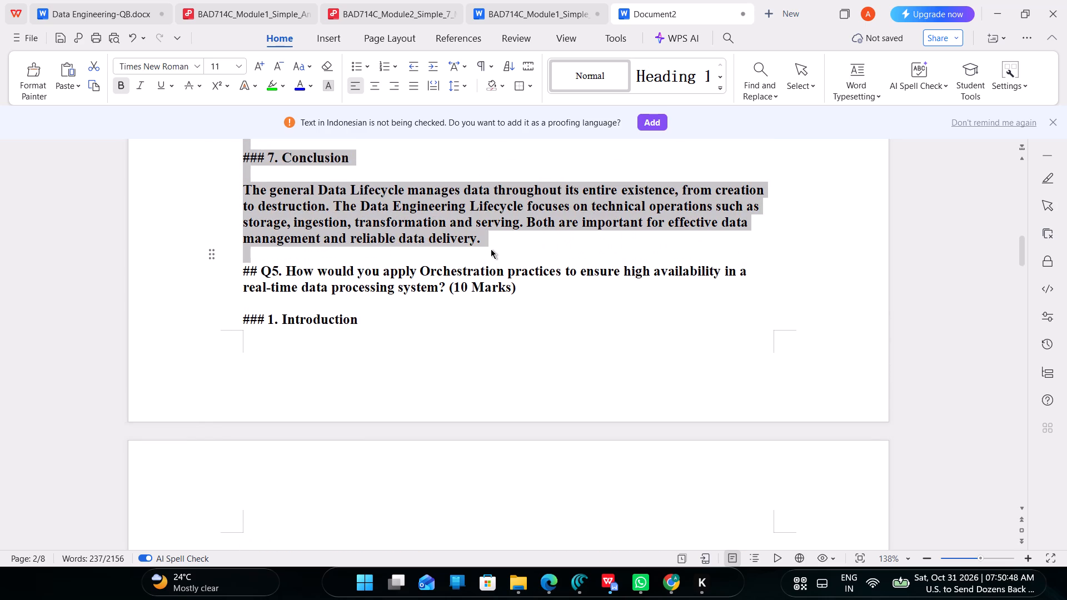
{"action": "left_click_drag", "start_coordinate": [491, 249], "coordinate": [493, 237]}
{"action": "key", "text": "BackSpace"}
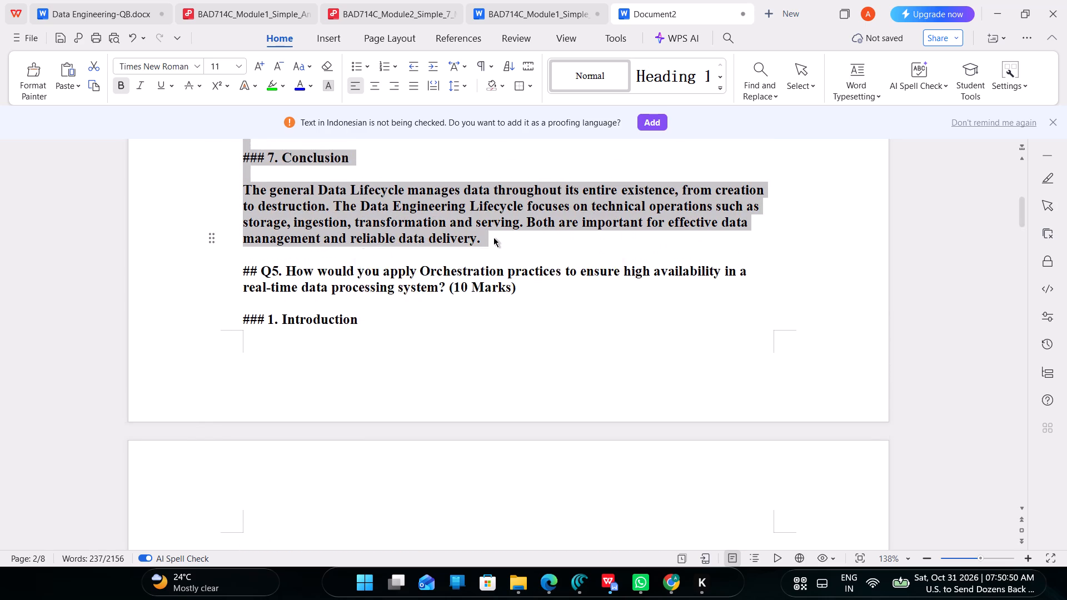
{"action": "scroll", "coordinate": [493, 237], "scroll_direction": "up", "scroll_amount": 4}
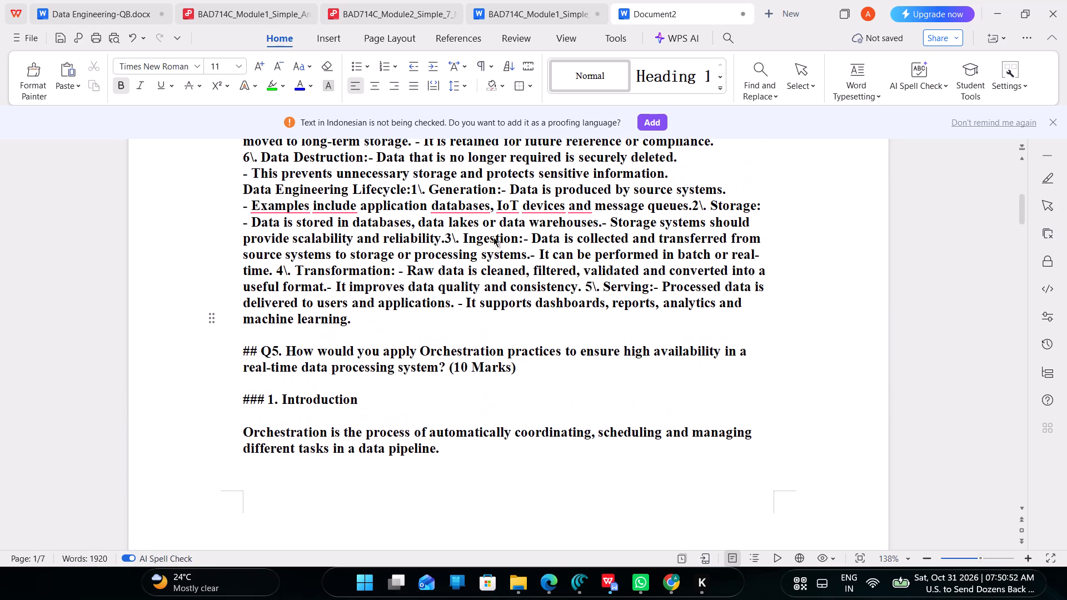
Strip the "##" prefix from the Q5 question and place it on its own line directly below Q4's answer, without a blank line.
{"action": "key", "text": "Delete"}
{"action": "key", "text": "Delete"}
{"action": "key", "text": "Delete"}
{"action": "key", "text": "Delete"}
{"action": "key", "text": "Delete"}
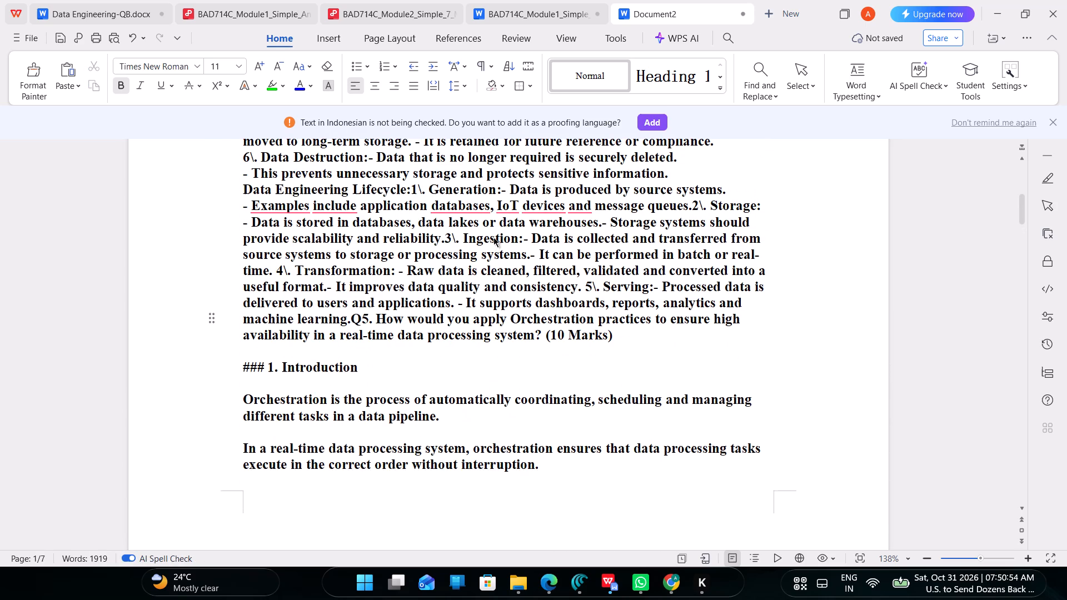
{"action": "key", "text": "shift+Return"}
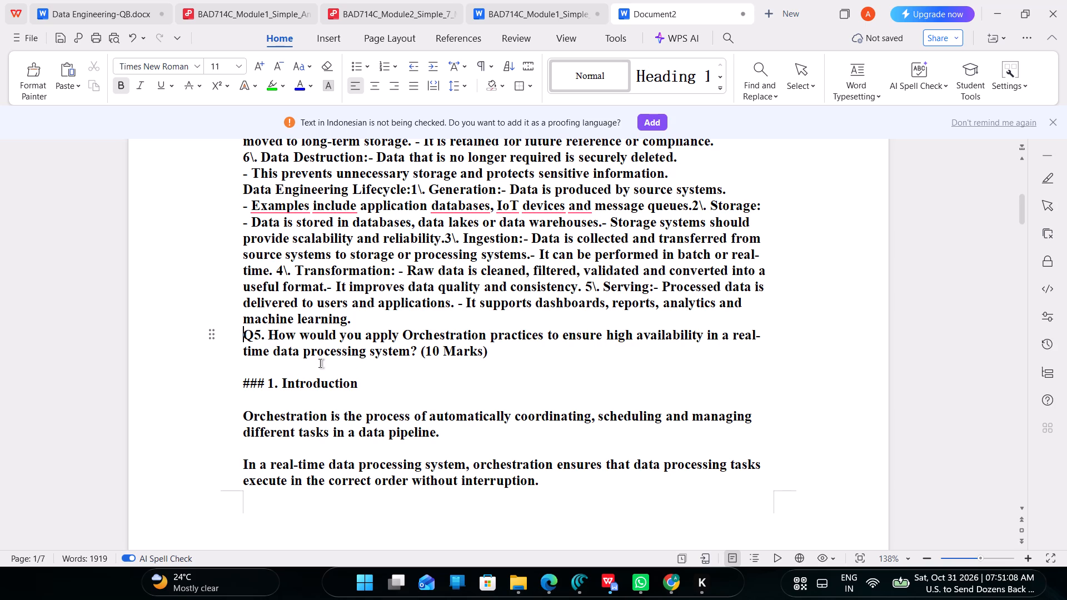
Look through Q5's answer, from its introduction through the orchestration practices to the diagram section.
{"action": "scroll", "coordinate": [320, 363], "scroll_direction": "down", "scroll_amount": 4}
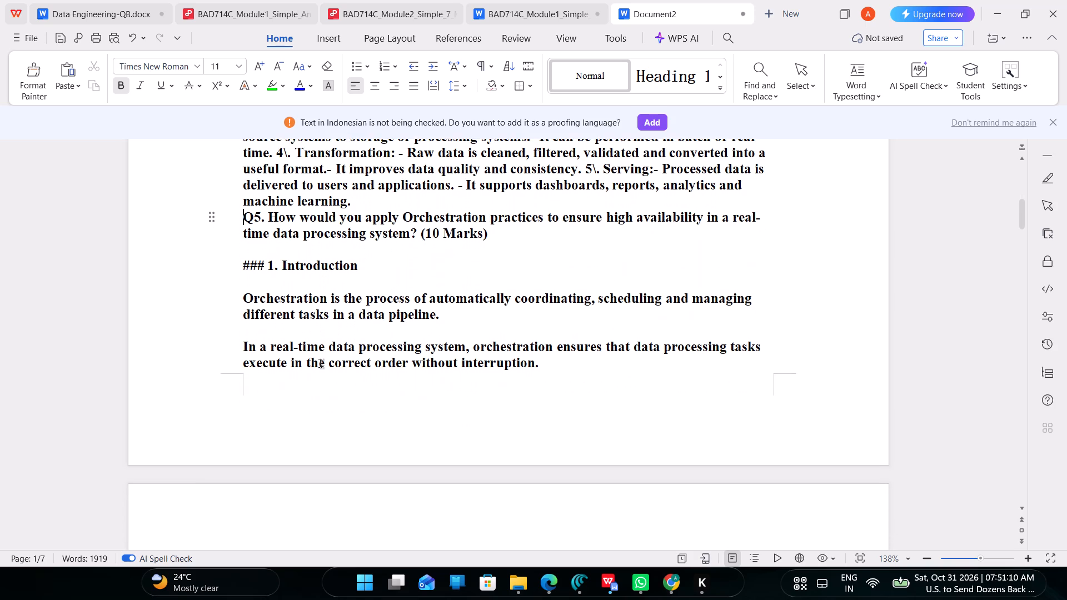
{"action": "scroll", "coordinate": [320, 363], "scroll_direction": "down", "scroll_amount": 3}
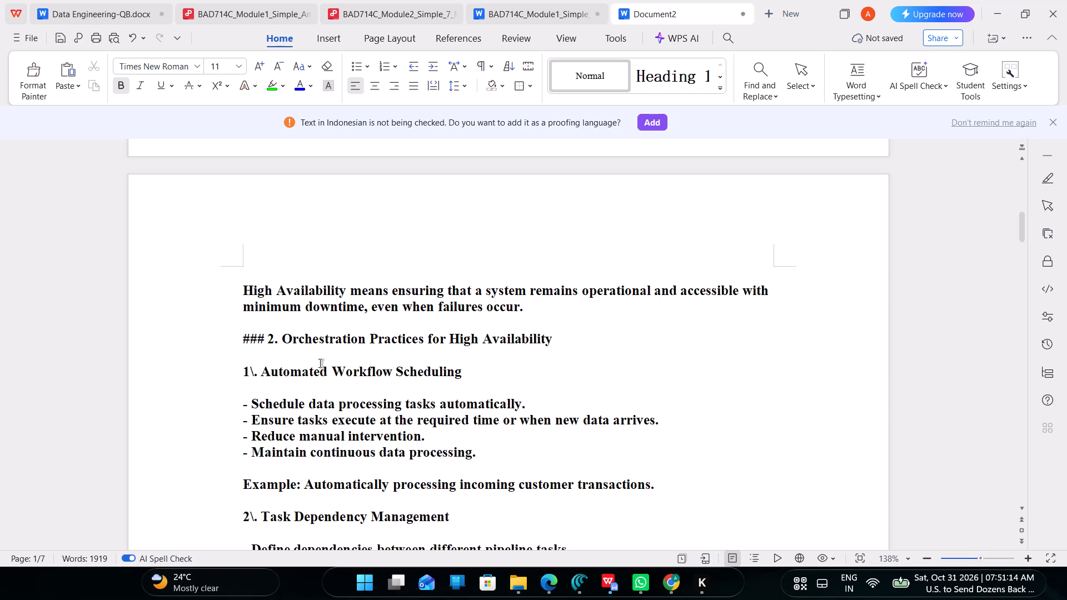
{"action": "scroll", "coordinate": [320, 363], "scroll_direction": "down", "scroll_amount": 2}
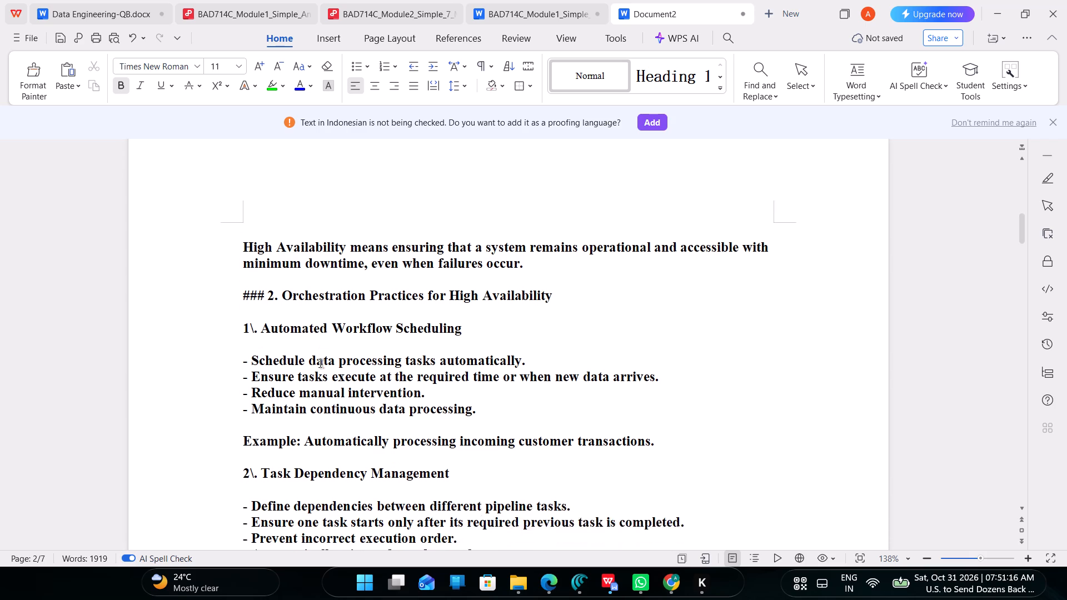
{"action": "scroll", "coordinate": [320, 363], "scroll_direction": "down", "scroll_amount": 4}
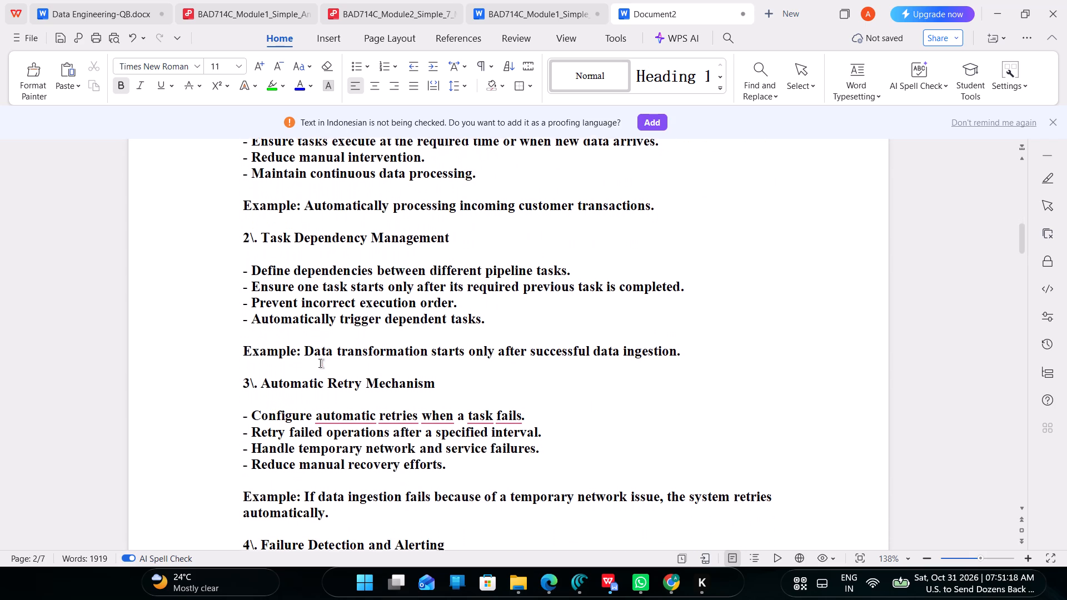
{"action": "scroll", "coordinate": [320, 363], "scroll_direction": "down", "scroll_amount": 8}
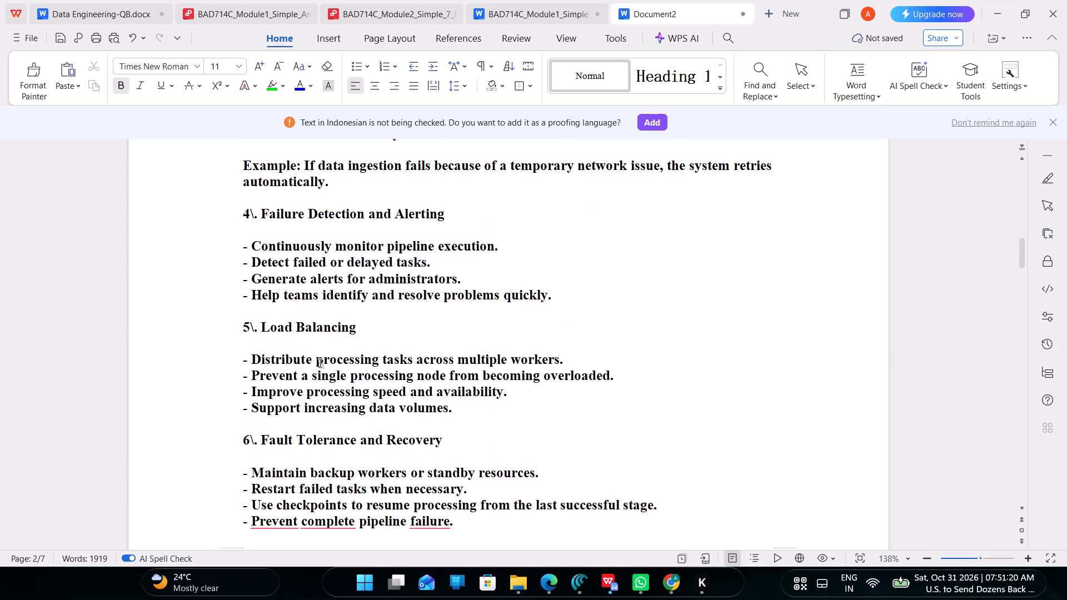
{"action": "scroll", "coordinate": [320, 363], "scroll_direction": "down", "scroll_amount": 6}
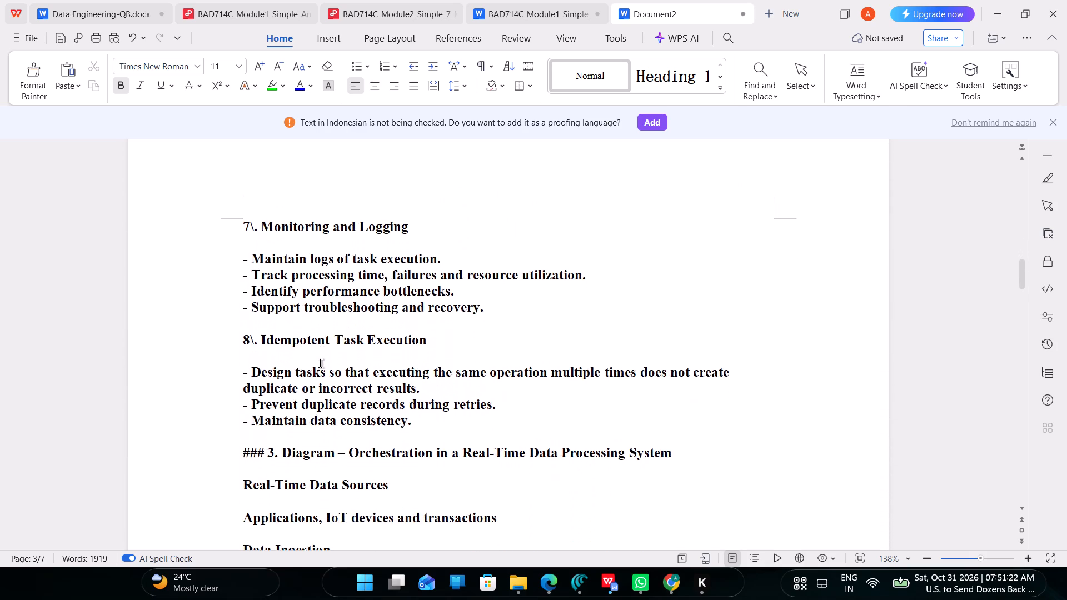
{"action": "scroll", "coordinate": [320, 363], "scroll_direction": "down", "scroll_amount": 4}
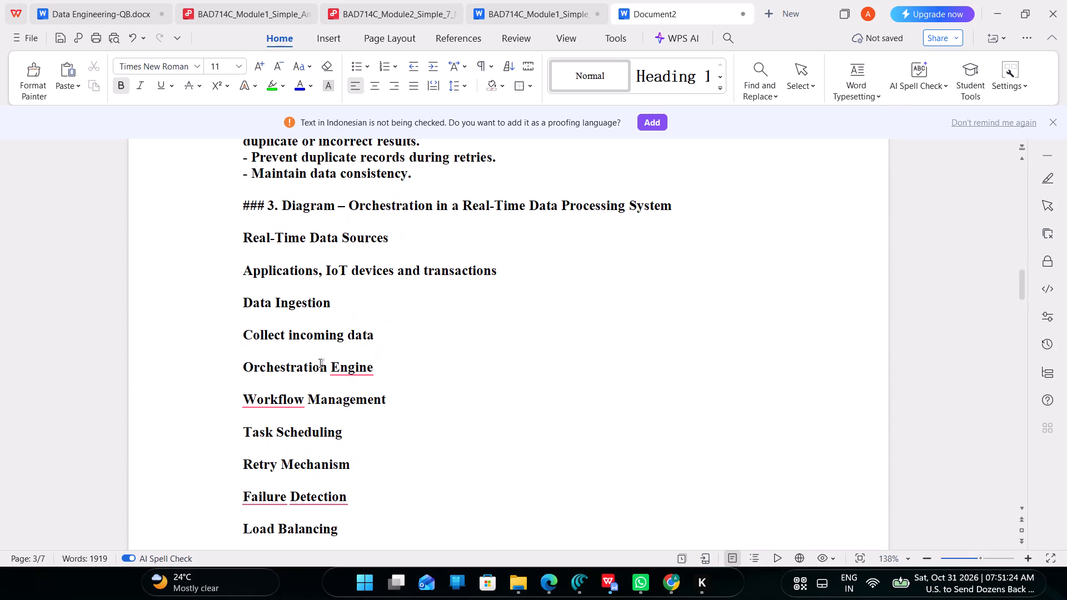
{"action": "scroll", "coordinate": [320, 363], "scroll_direction": "up", "scroll_amount": 7}
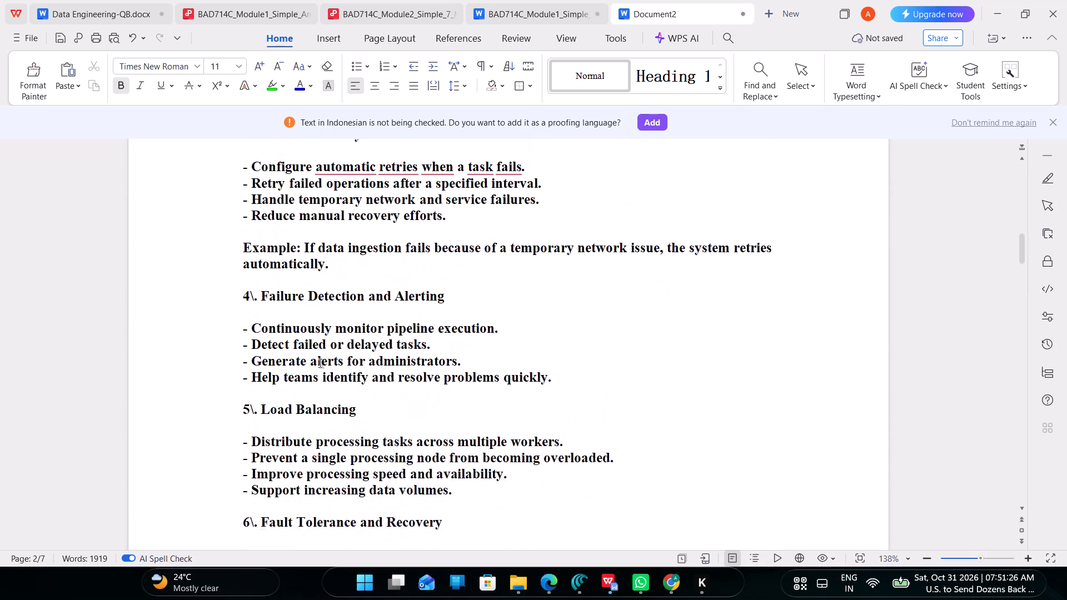
{"action": "scroll", "coordinate": [320, 363], "scroll_direction": "up", "scroll_amount": 3}
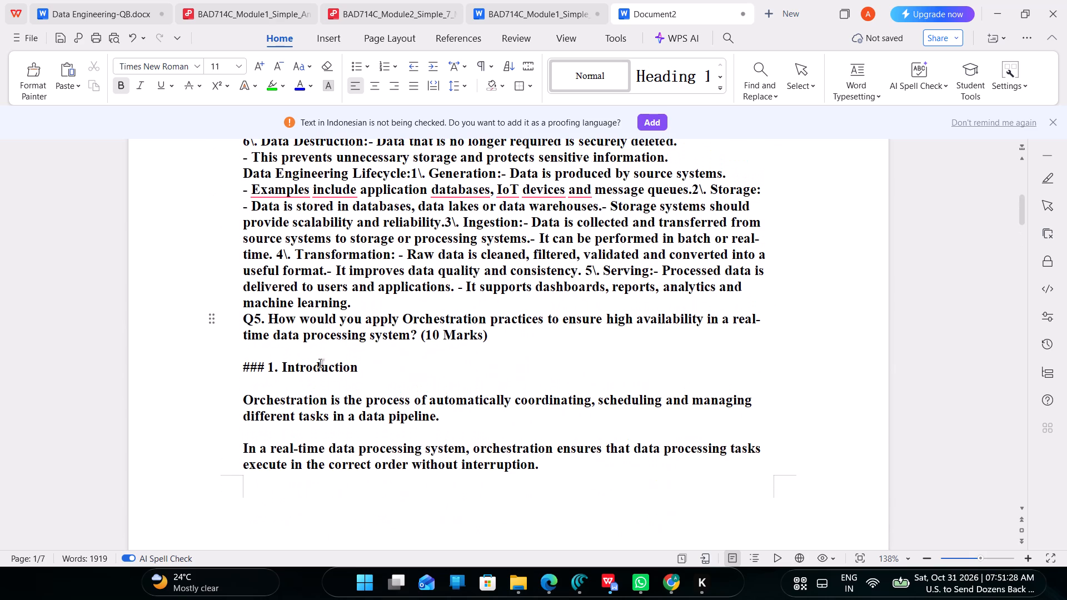
Delete Q5's "1. Introduction" section, from its heading through the High Availability definition ending "even when failures occur.".
{"action": "scroll", "coordinate": [320, 363], "scroll_direction": "up", "scroll_amount": 1}
{"action": "left_click_drag", "start_coordinate": [278, 356], "coordinate": [320, 458]}
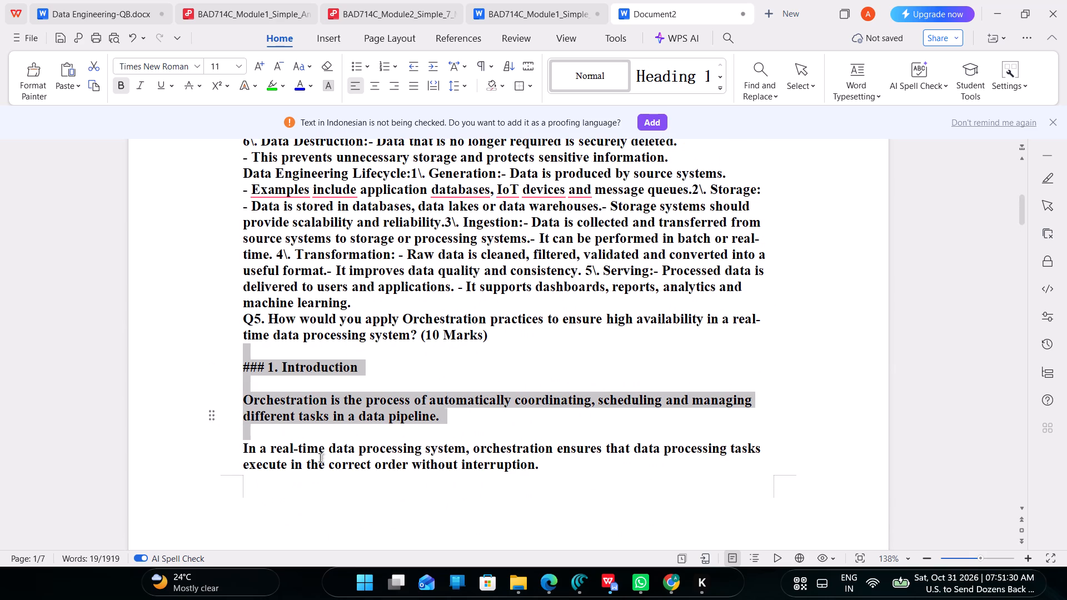
{"action": "left_click_drag", "start_coordinate": [320, 458], "coordinate": [325, 544]}
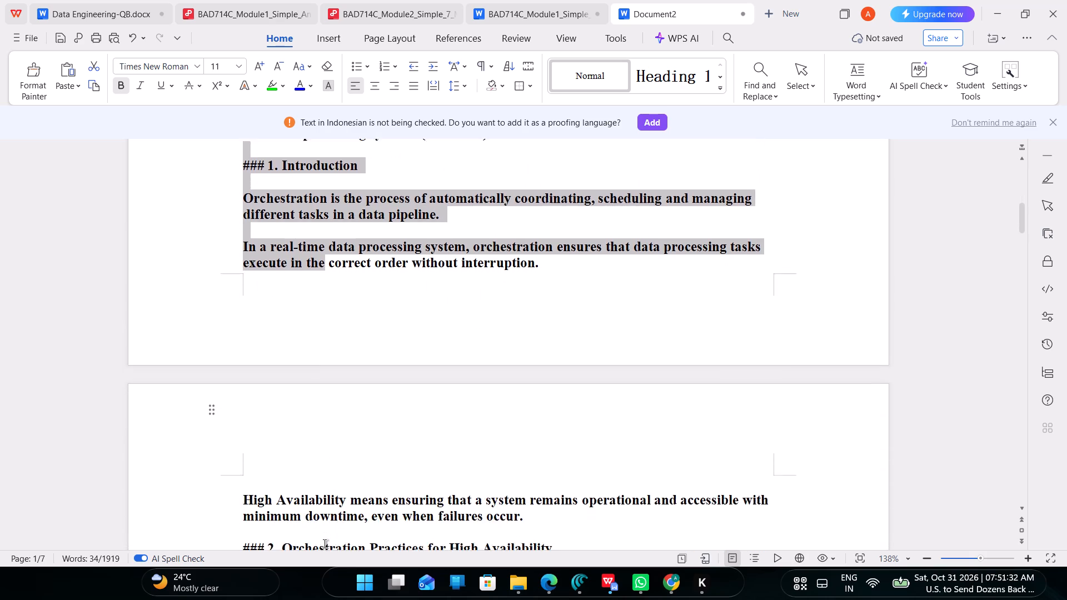
{"action": "left_click_drag", "start_coordinate": [325, 544], "coordinate": [523, 399]}
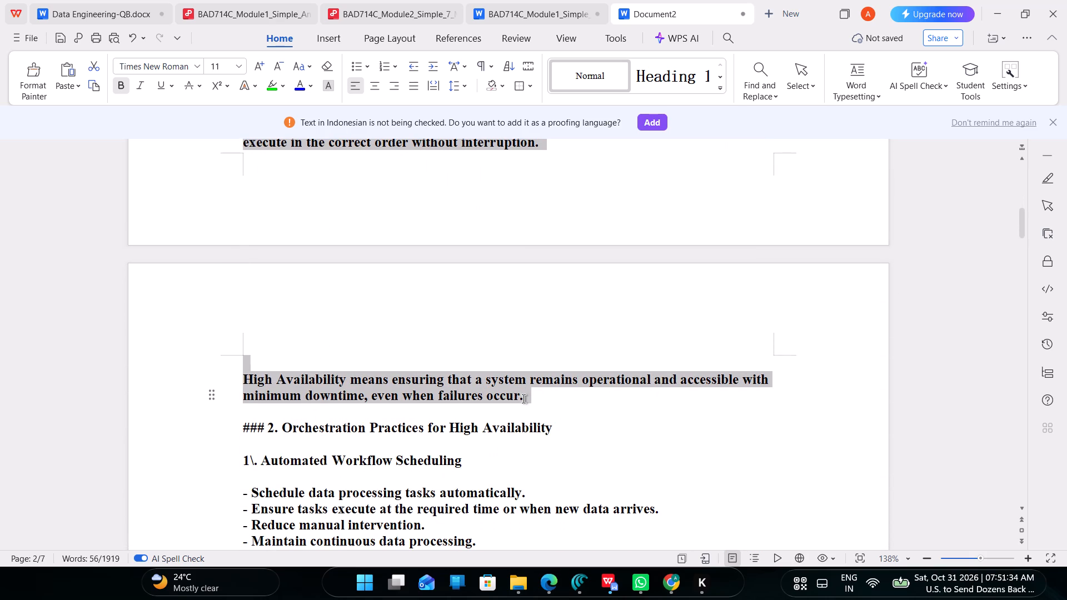
{"action": "left_click_drag", "start_coordinate": [523, 399], "coordinate": [525, 399]}
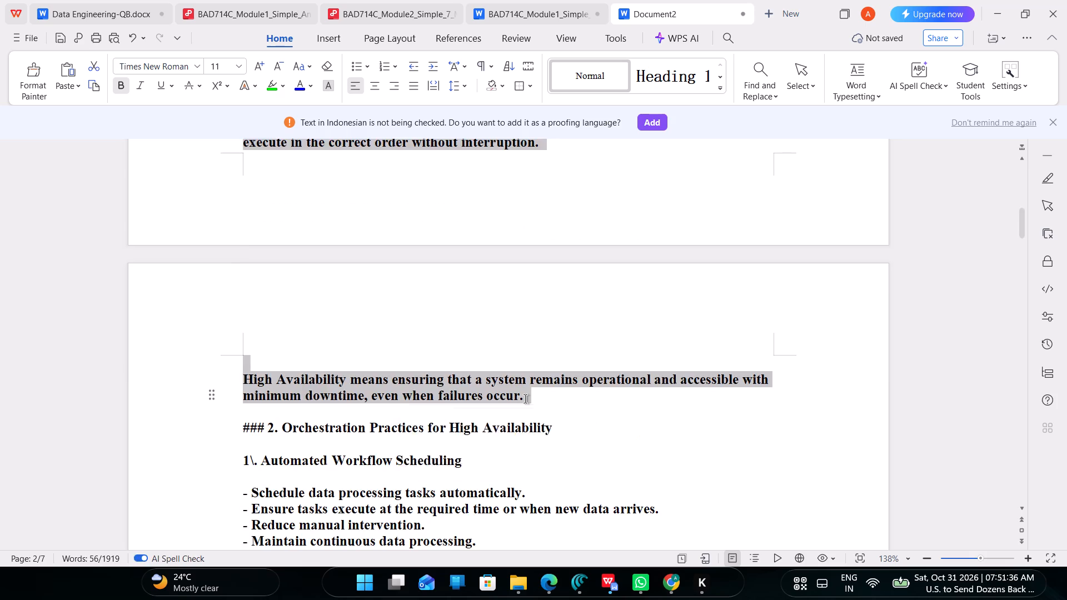
{"action": "key", "text": "BackSpace"}
Remove the blank line under the Q5 question and strip the "###" prefix from the "2. Orchestration Practices for High Availability" heading.
{"action": "scroll", "coordinate": [525, 399], "scroll_direction": "up", "scroll_amount": 6}
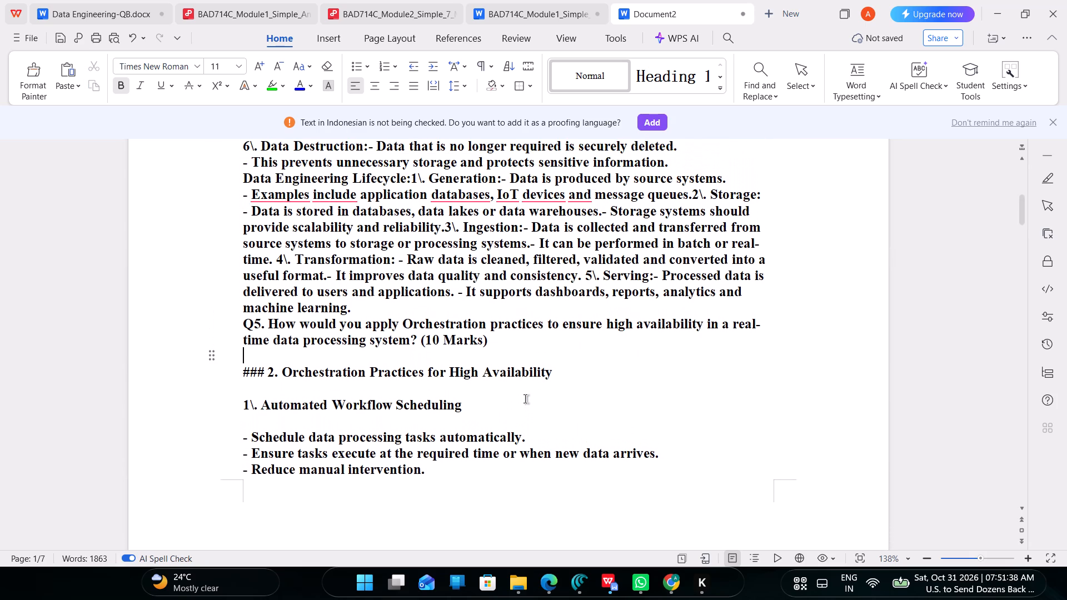
{"action": "scroll", "coordinate": [525, 399], "scroll_direction": "up", "scroll_amount": 2}
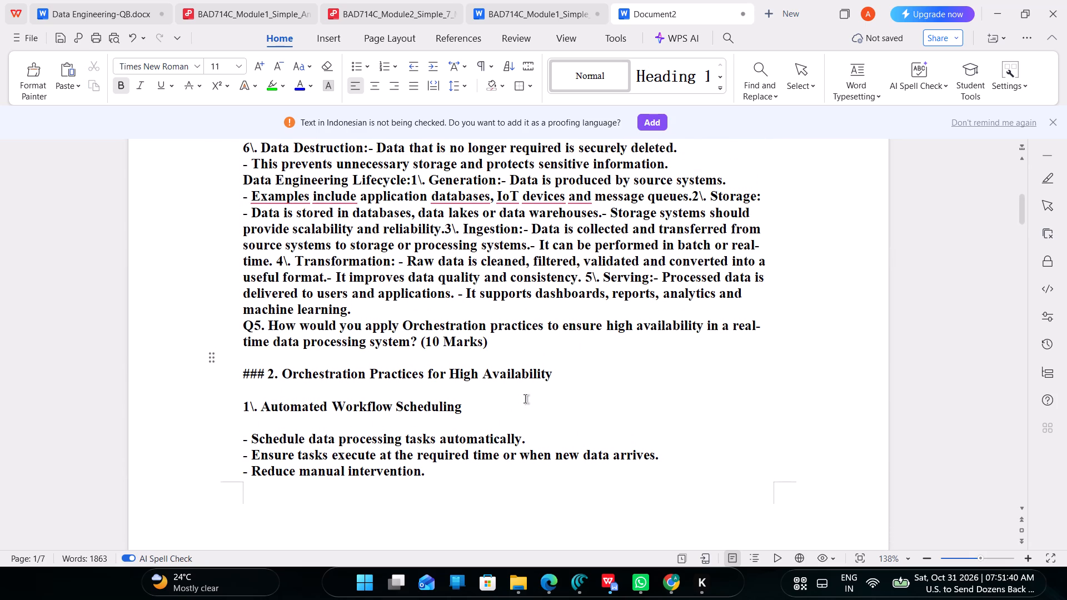
{"action": "key", "text": "Delete"}
{"action": "key", "text": "Delete"}
{"action": "key", "text": "Delete"}
{"action": "key", "text": "Delete"}
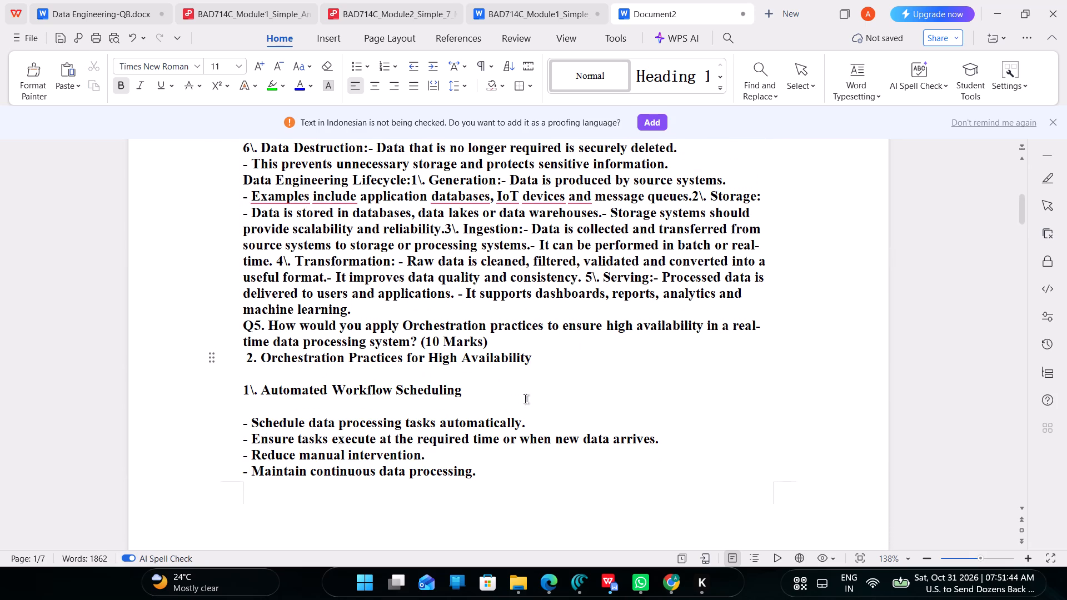
{"action": "key", "text": "Delete"}
Remove the number "2." from the start of the "Orchestration Practices for High Availability" heading.
{"action": "scroll", "coordinate": [525, 399], "scroll_direction": "up", "scroll_amount": 4}
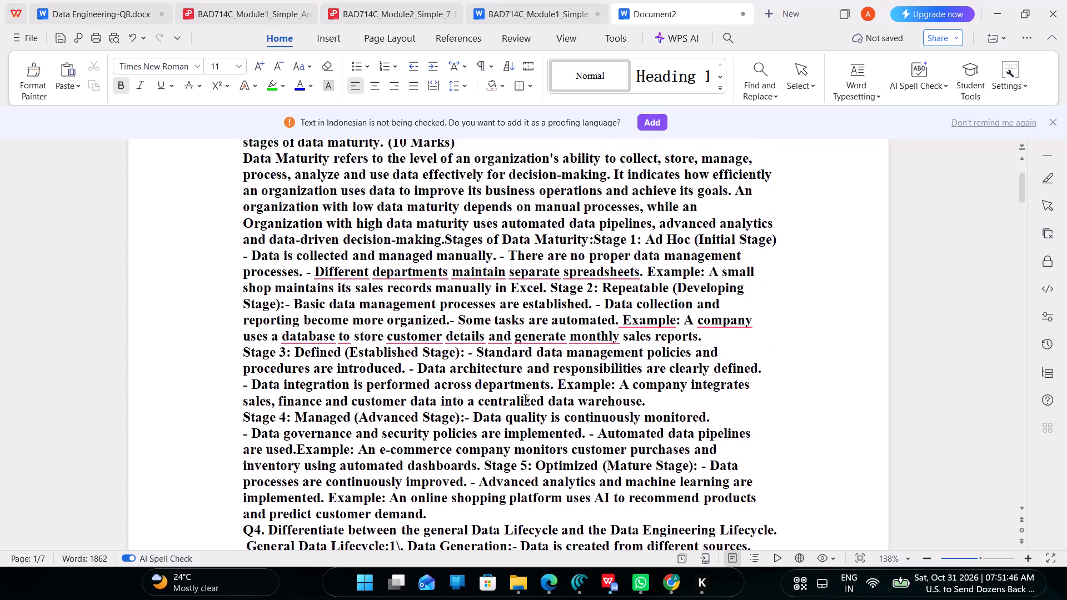
{"action": "scroll", "coordinate": [525, 399], "scroll_direction": "up", "scroll_amount": 2}
{"action": "scroll", "coordinate": [525, 399], "scroll_direction": "down", "scroll_amount": 8}
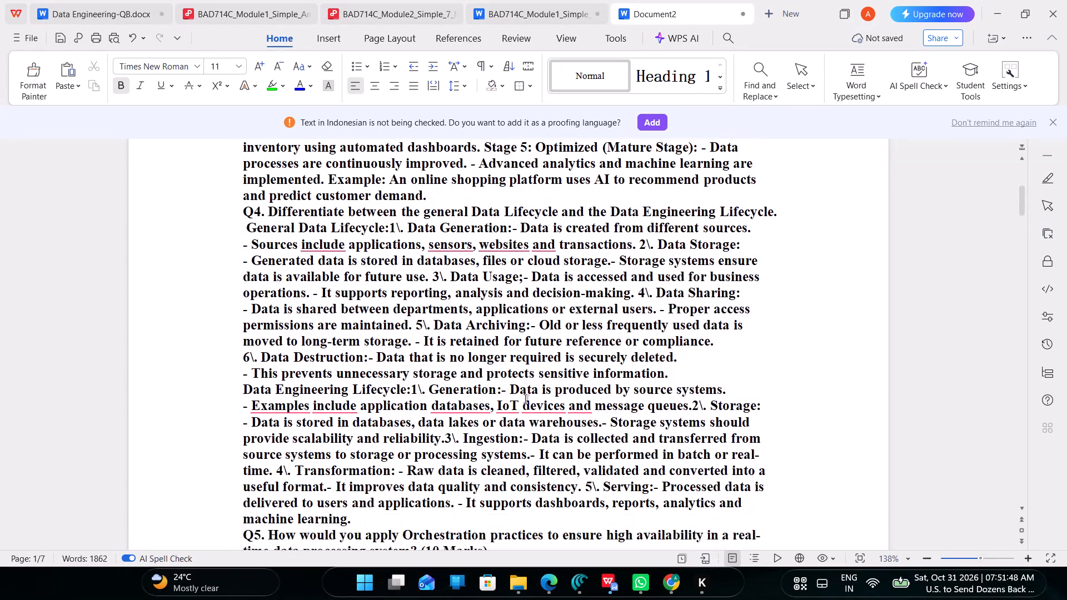
{"action": "scroll", "coordinate": [525, 399], "scroll_direction": "down", "scroll_amount": 4}
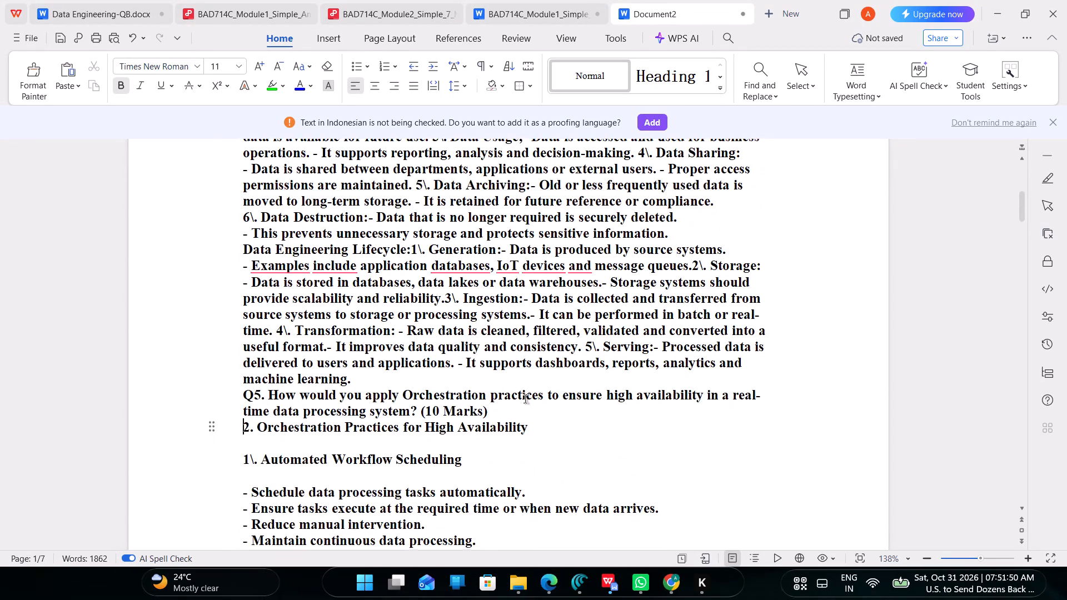
{"action": "scroll", "coordinate": [525, 399], "scroll_direction": "down", "scroll_amount": 2}
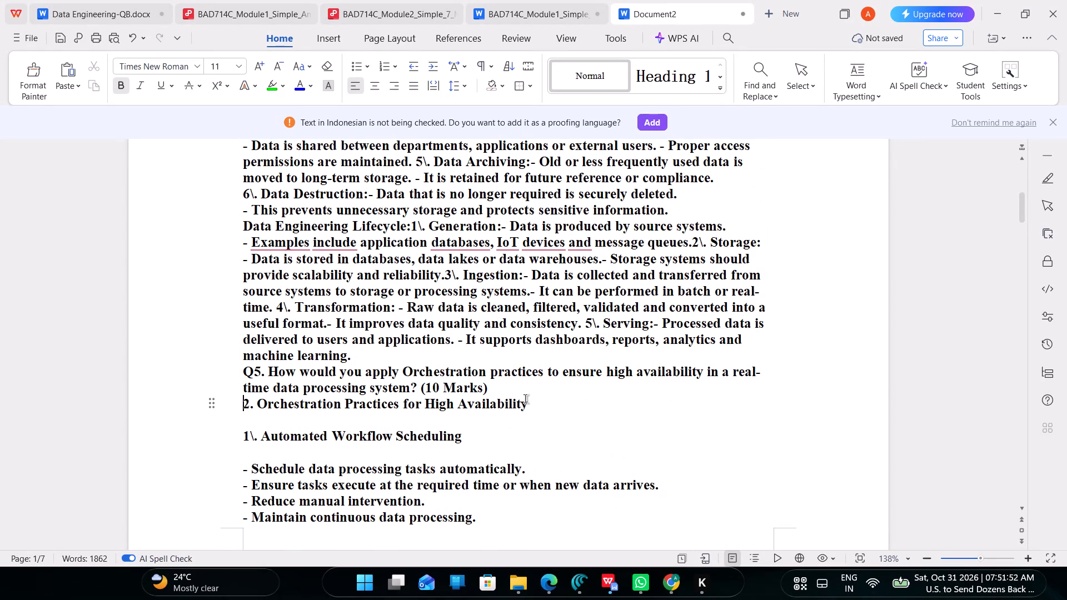
{"action": "scroll", "coordinate": [525, 399], "scroll_direction": "down", "scroll_amount": 1}
{"action": "key", "text": "Delete"}
{"action": "key", "text": "Delete"}
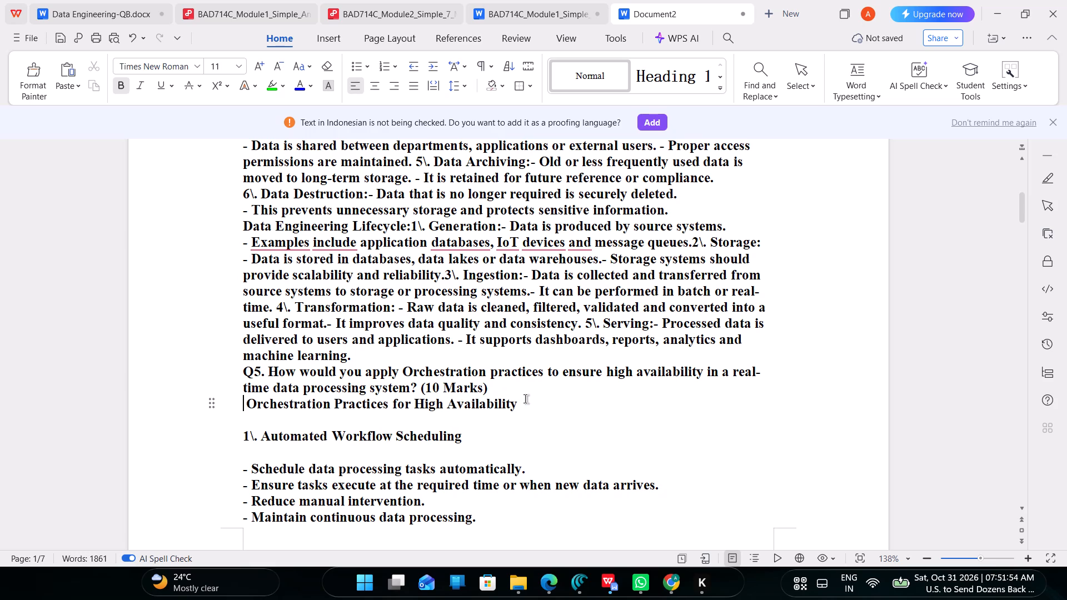
{"action": "key", "text": "Delete"}
Add a colon after "Orchestration Practices for High Availability" and run "1\. Automated Workflow Scheduling" on directly behind it.
{"action": "left_click", "coordinate": [557, 408]}
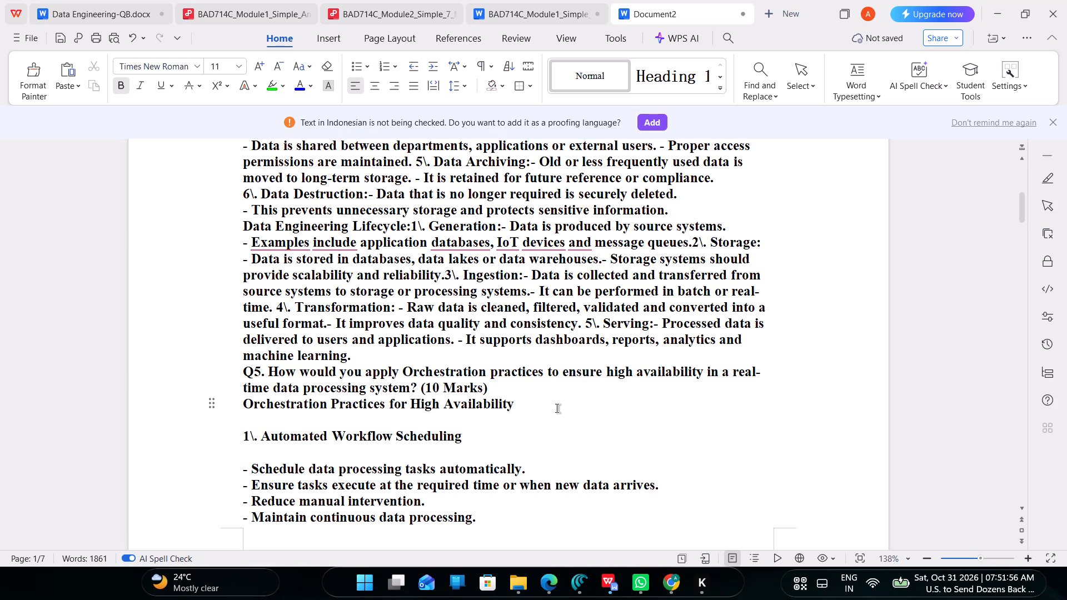
{"action": "key", "text": "shift+colon"}
{"action": "key", "text": "Delete"}
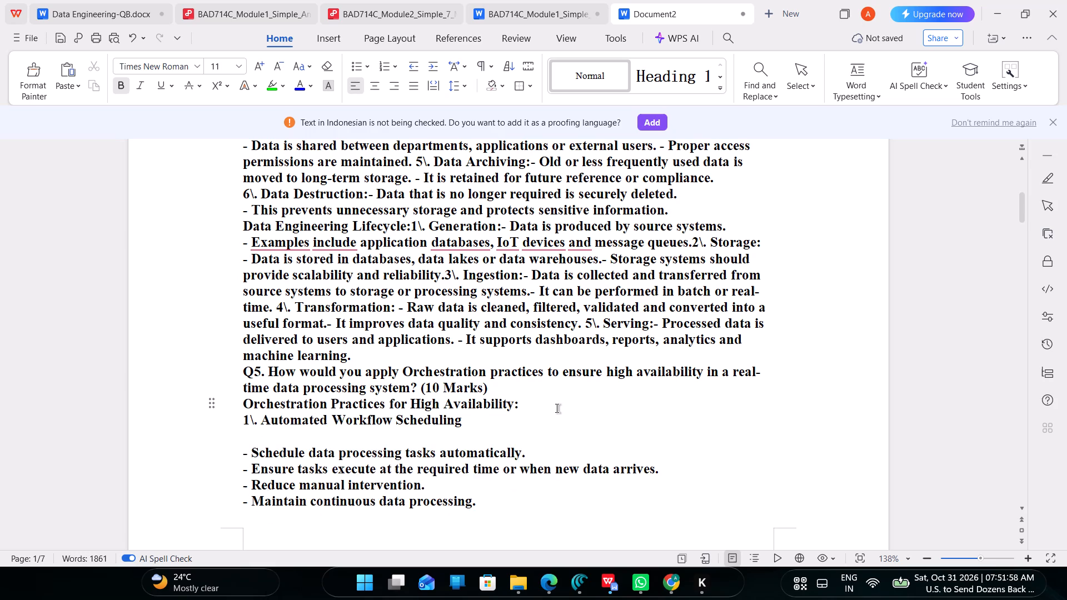
{"action": "key", "text": "Delete"}
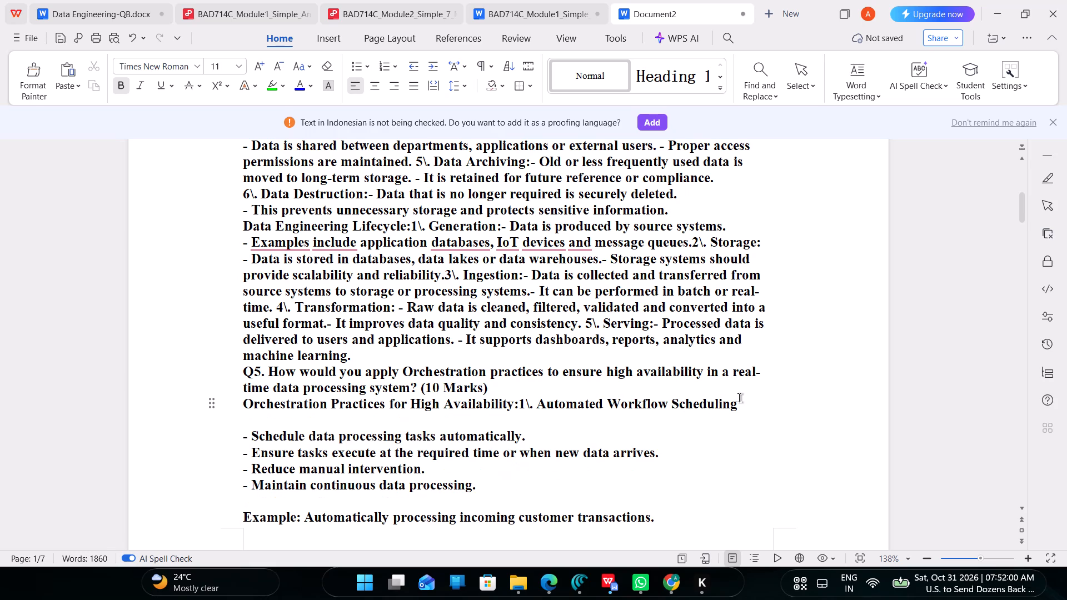
Add a colon after "Automated Workflow Scheduling", remove the blank line below it, and run its first three bullets together.
{"action": "left_click", "coordinate": [739, 398]}
{"action": "key", "text": "shift+colon"}
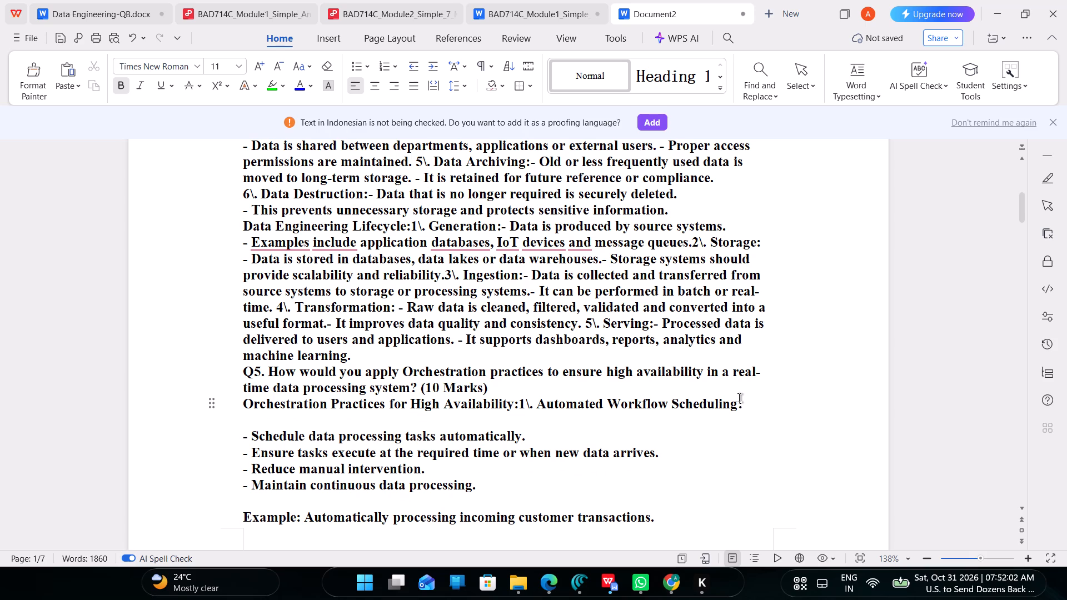
{"action": "key", "text": "Delete"}
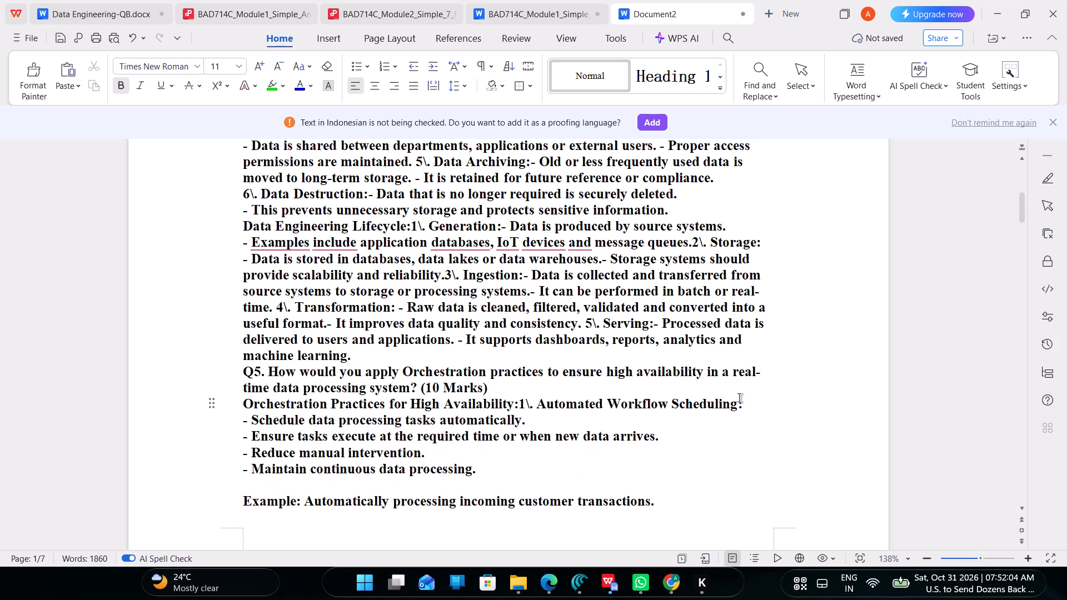
{"action": "left_click", "coordinate": [562, 421]}
{"action": "key", "text": "Delete"}
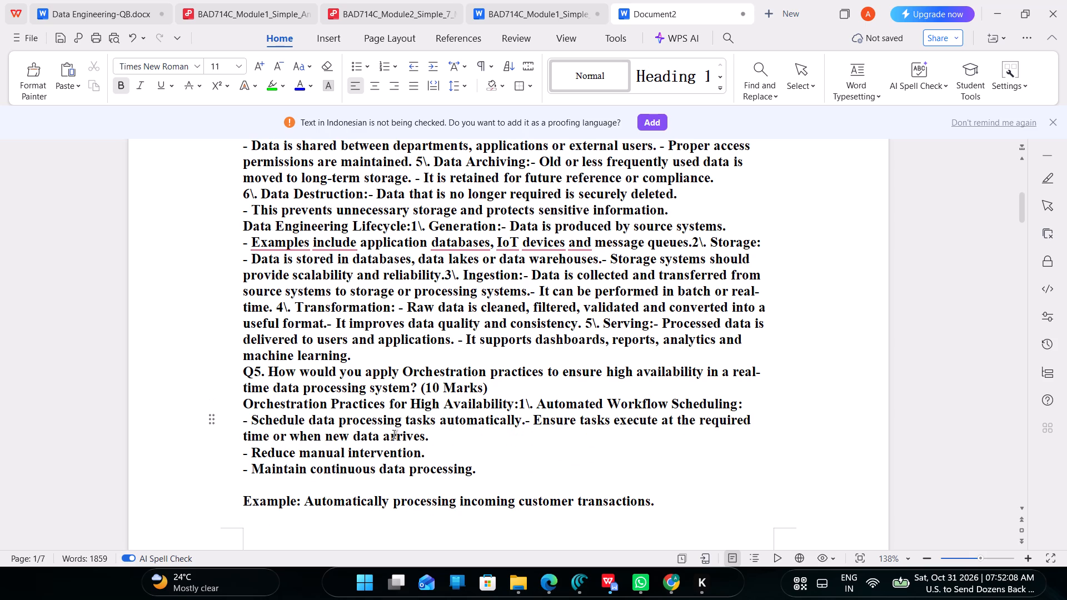
{"action": "left_click", "coordinate": [439, 438]}
{"action": "key", "text": "Delete"}
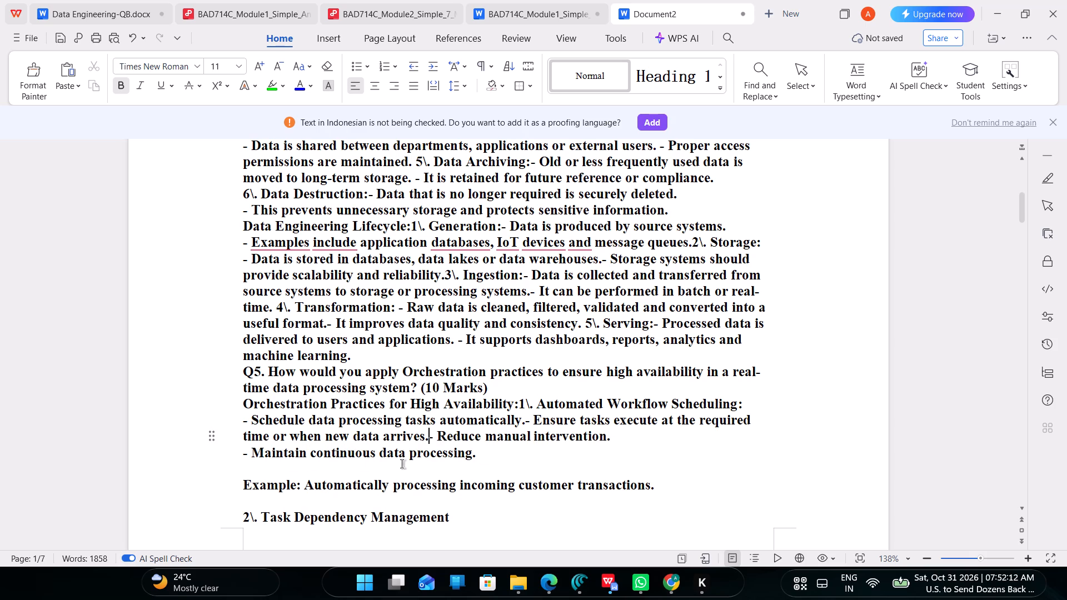
Delete the "Maintain continuous data processing." bullet and bring the customer transactions example up behind "Reduce manual intervention.".
{"action": "left_click_drag", "start_coordinate": [380, 472], "coordinate": [232, 451]}
{"action": "key", "text": "BackSpace"}
{"action": "key", "text": "BackSpace"}
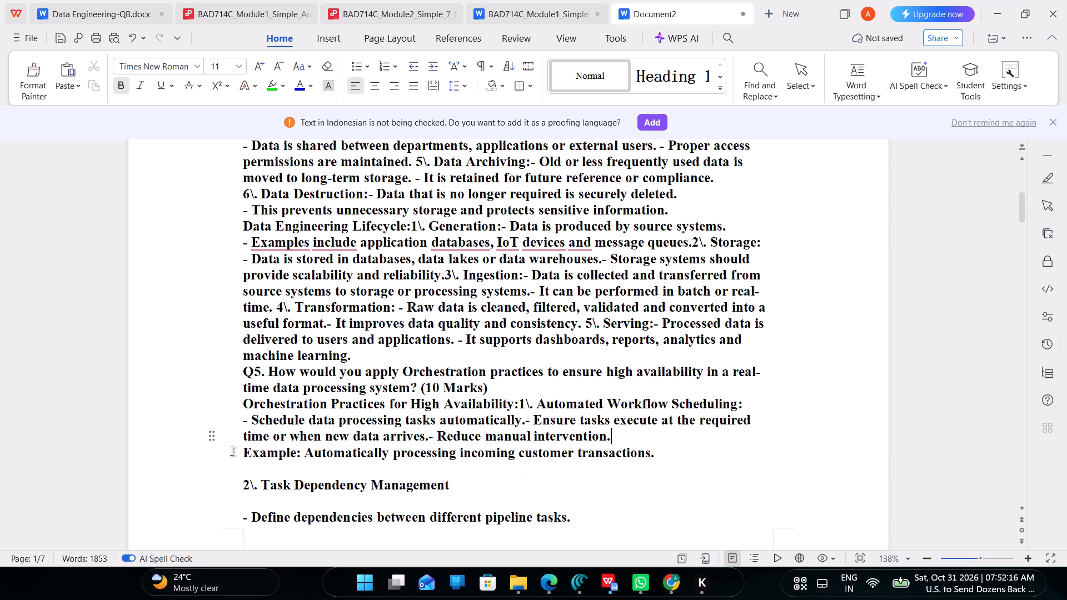
{"action": "key", "text": "Delete"}
Bring "2\. Task Dependency Management" up behind the customer transactions example, separated by a space.
{"action": "left_click", "coordinate": [517, 453]}
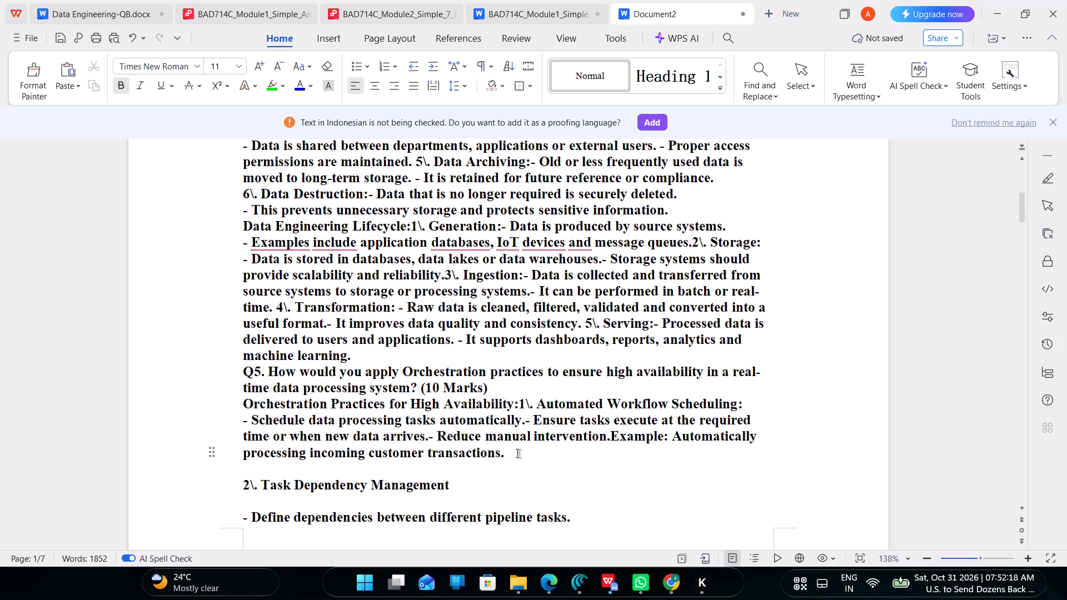
{"action": "key", "text": "Delete"}
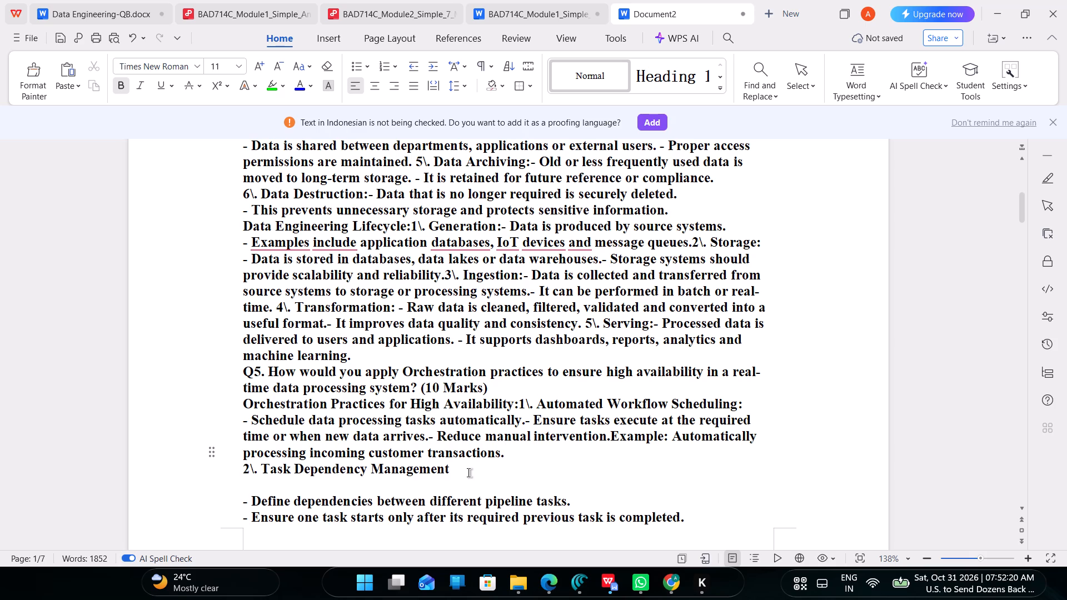
{"action": "key", "text": "Delete"}
{"action": "key", "text": "space"}
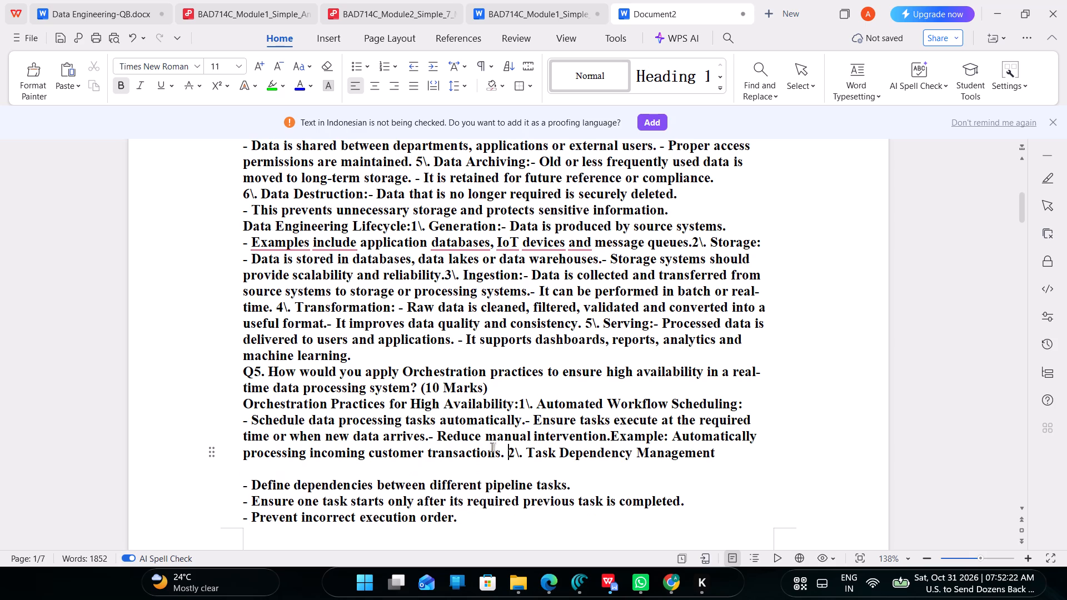
Add a colon after "Task Dependency Management", remove the blank line below it, and run its first three bullets together separated by spaces.
{"action": "left_click", "coordinate": [721, 451]}
{"action": "key", "text": "shift+colon"}
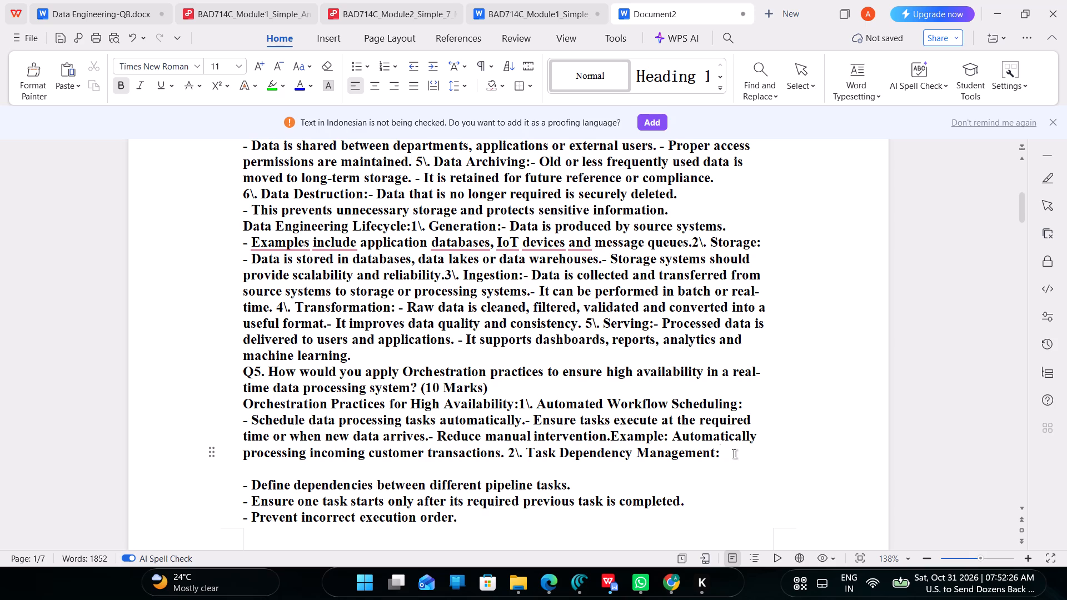
{"action": "key", "text": "Delete"}
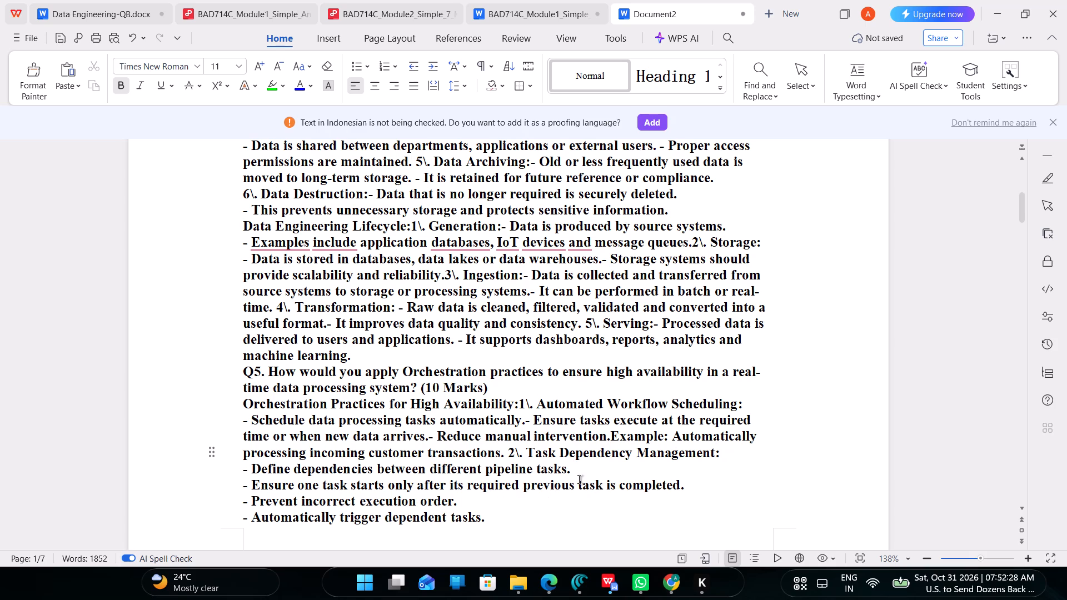
{"action": "left_click", "coordinate": [579, 469]}
{"action": "key", "text": "Delete"}
{"action": "key", "text": "space"}
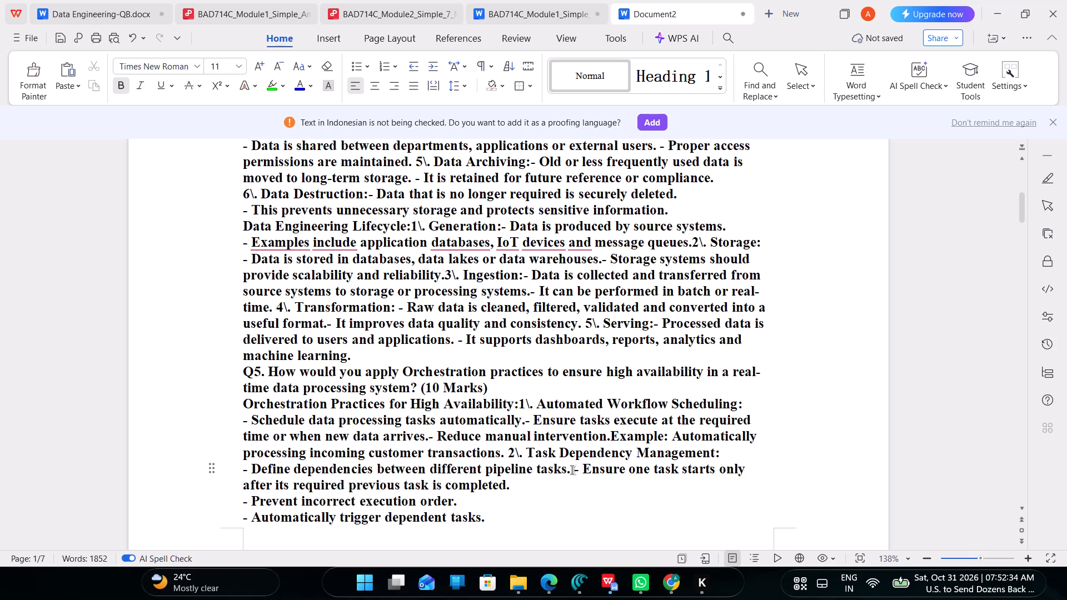
{"action": "left_click", "coordinate": [533, 483]}
{"action": "key", "text": "Delete"}
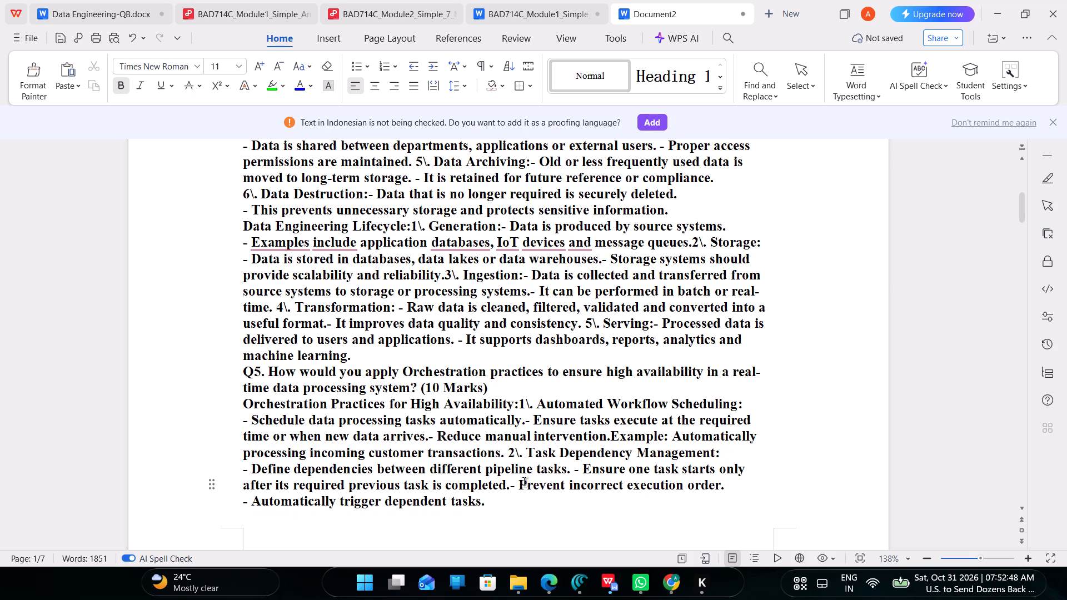
{"action": "key", "text": "space"}
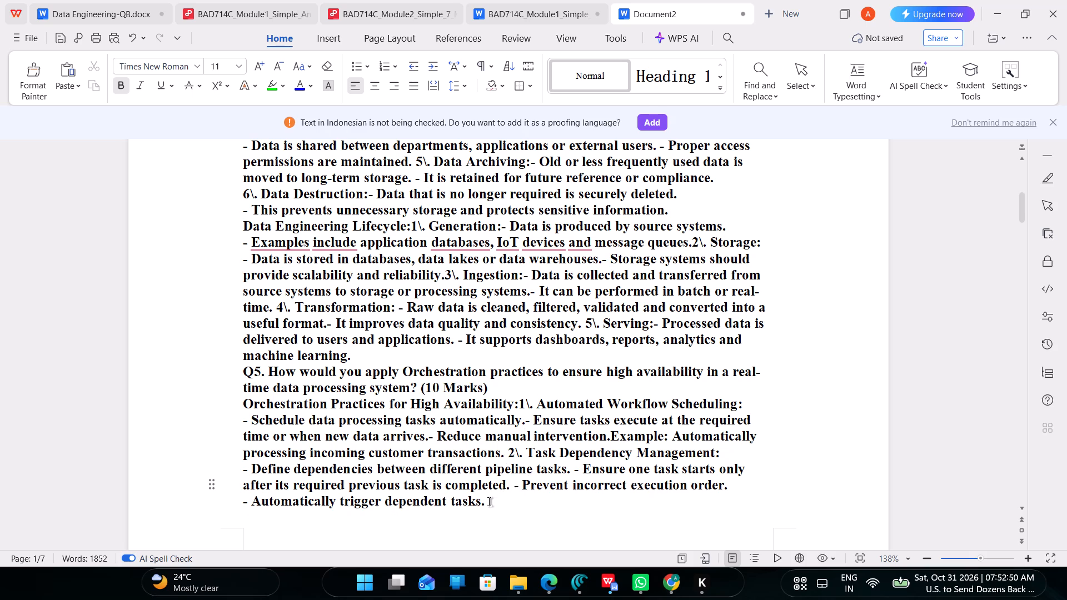
Delete the "Automatically trigger dependent tasks." bullet and the blank line above the data transformation example.
{"action": "left_click_drag", "start_coordinate": [489, 502], "coordinate": [221, 504]}
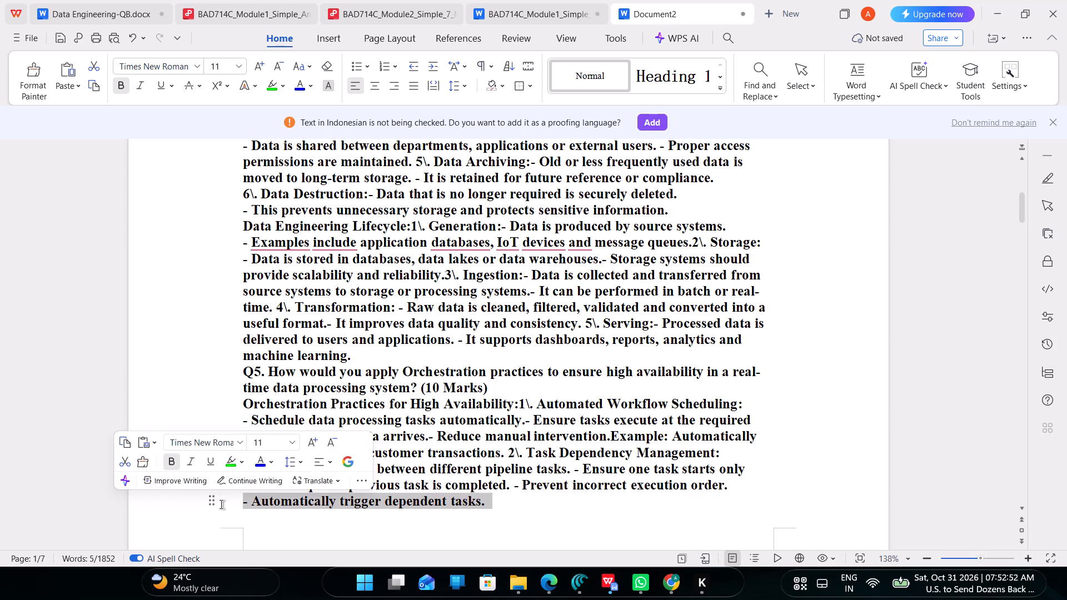
{"action": "key", "text": "BackSpace"}
{"action": "key", "text": "Delete"}
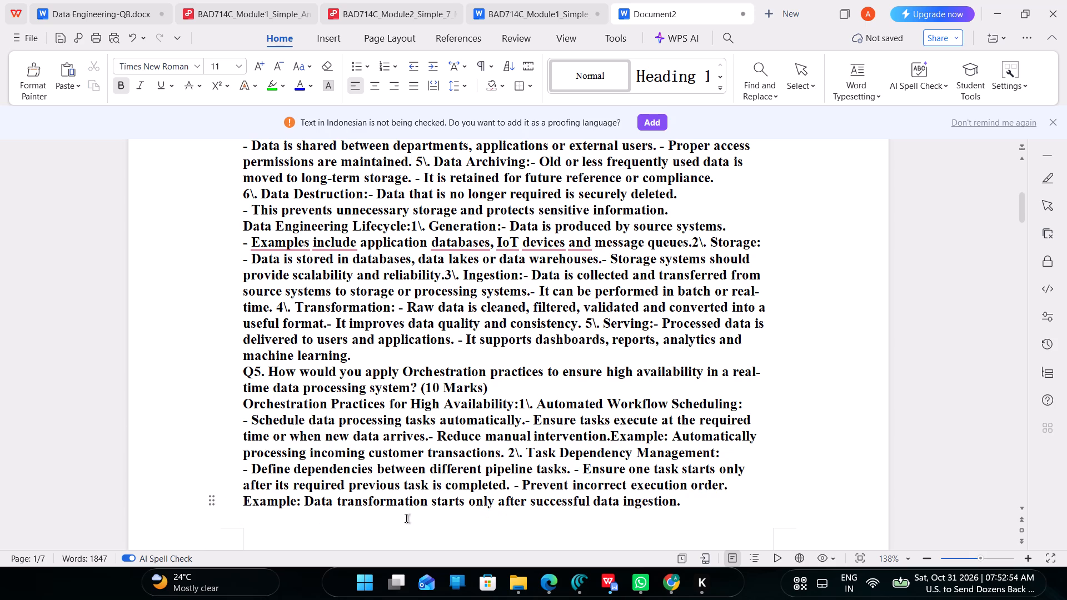
Add a colon after "Automatic Retry Mechanism" and bring its first bullet, with its dash, up directly behind the heading.
{"action": "scroll", "coordinate": [413, 517], "scroll_direction": "down", "scroll_amount": 8}
{"action": "scroll", "coordinate": [413, 517], "scroll_direction": "up", "scroll_amount": 3}
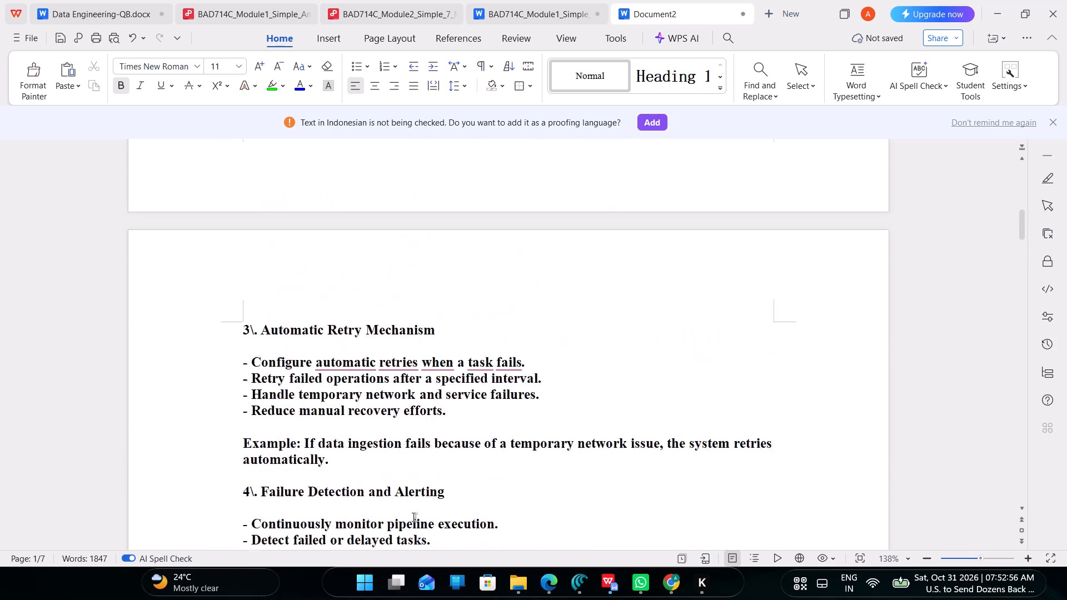
{"action": "scroll", "coordinate": [413, 517], "scroll_direction": "up", "scroll_amount": 2}
{"action": "scroll", "coordinate": [413, 517], "scroll_direction": "down", "scroll_amount": 1}
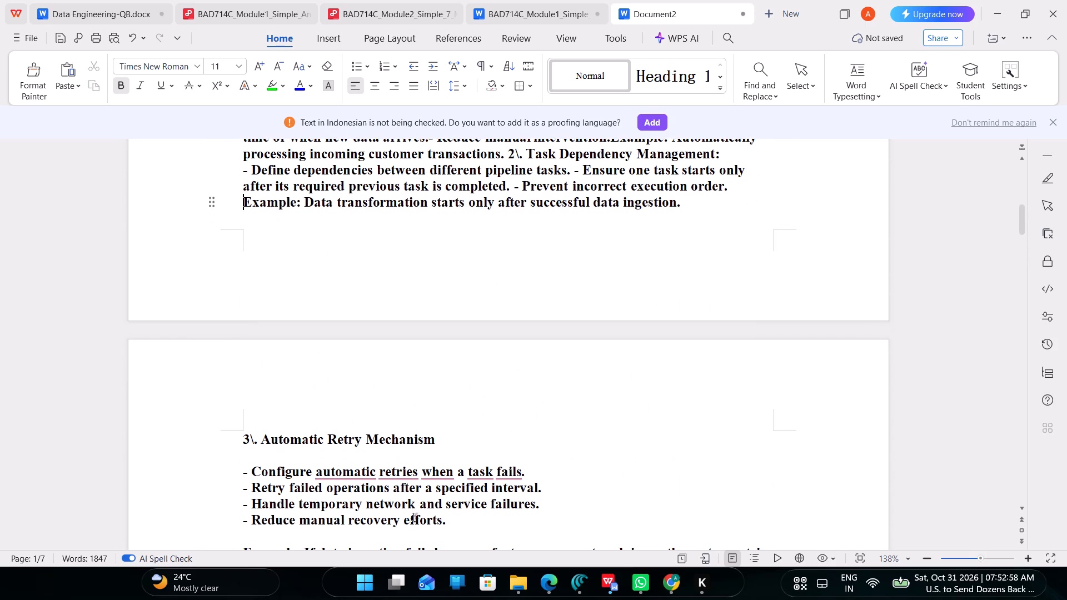
{"action": "scroll", "coordinate": [413, 517], "scroll_direction": "down", "scroll_amount": 2}
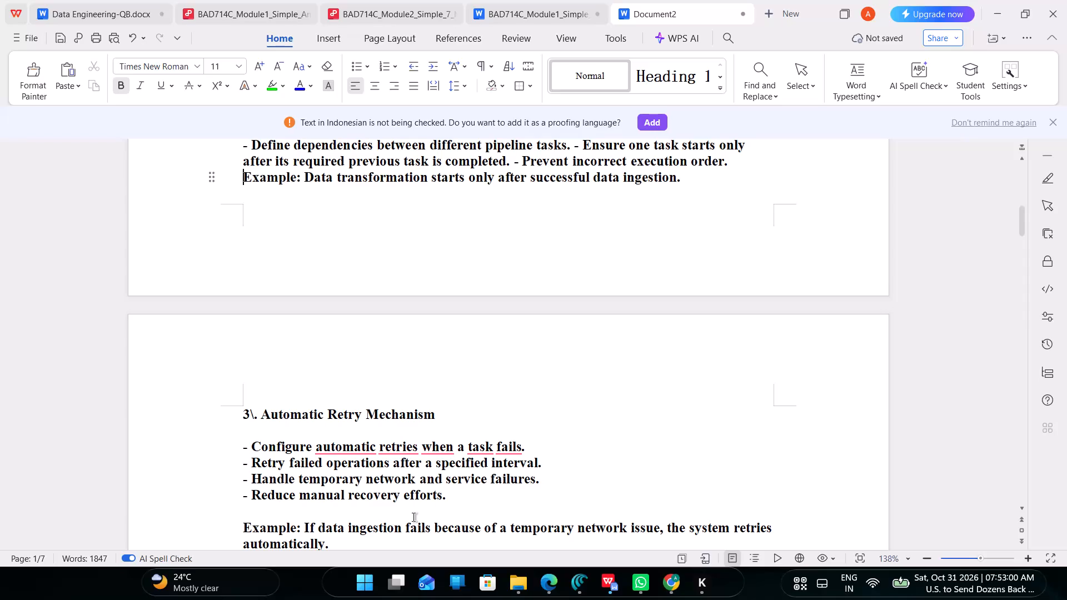
{"action": "scroll", "coordinate": [413, 517], "scroll_direction": "down", "scroll_amount": 3}
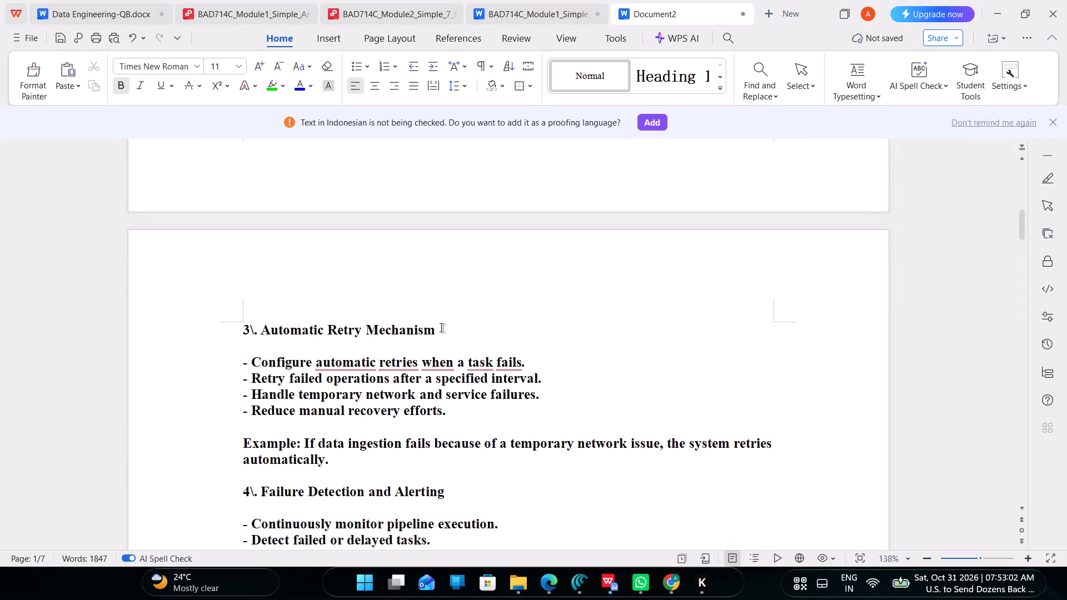
{"action": "left_click", "coordinate": [441, 328]}
{"action": "key", "text": "shift+colon"}
{"action": "key", "text": "Delete"}
{"action": "key", "text": "Delete"}
{"action": "key", "text": "Delete"}
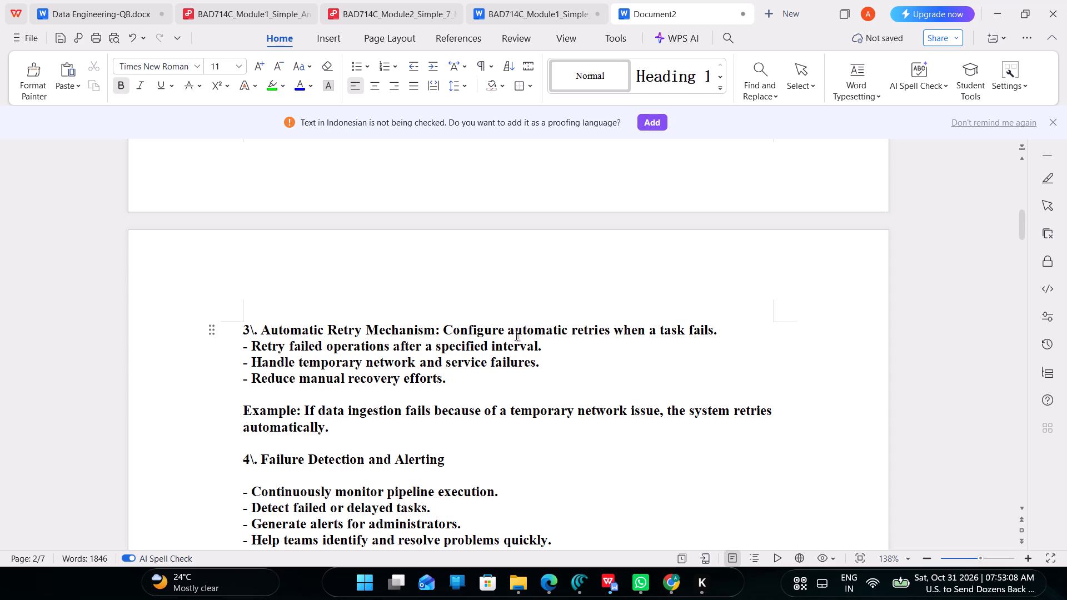
{"action": "key", "text": "minus"}
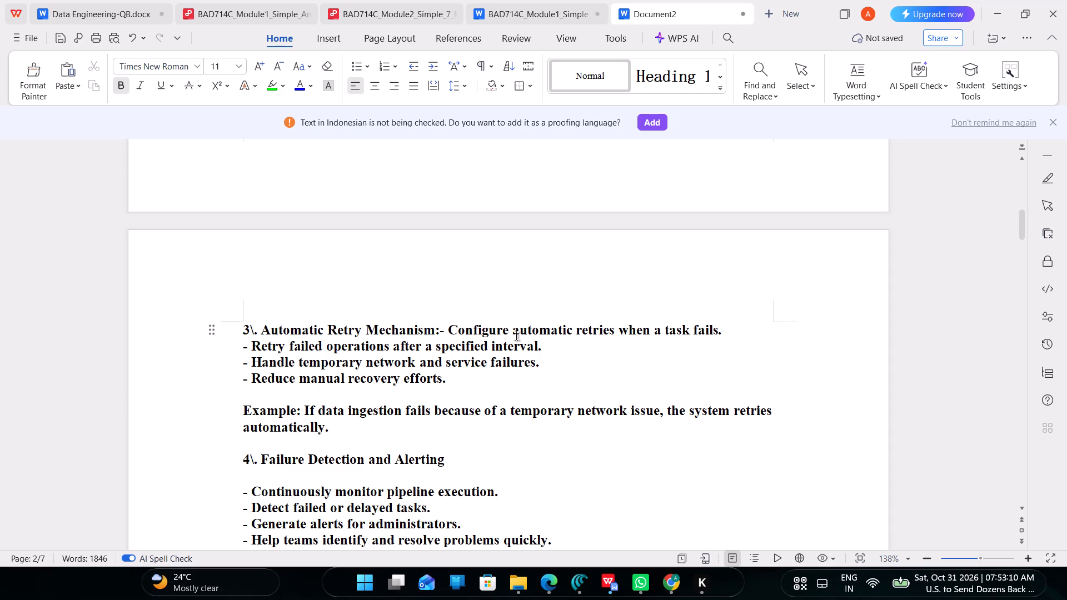
Delete the "Handle temporary network and service failures." bullet and run "- Reduce manual recovery efforts." on behind "Retry failed operations after a specified interval.".
{"action": "left_click", "coordinate": [548, 348]}
{"action": "key", "text": "Delete"}
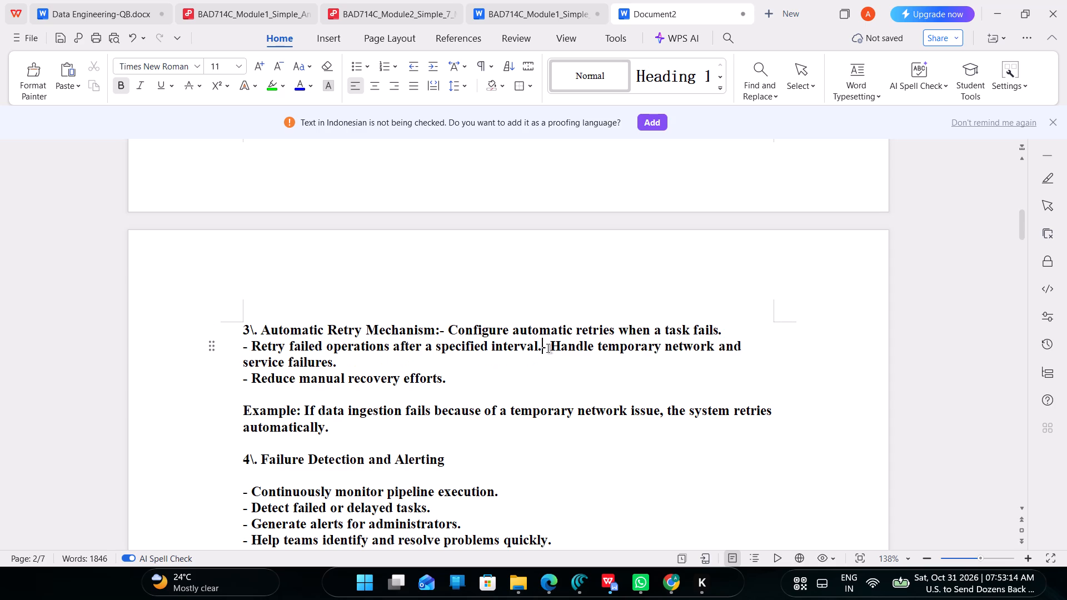
{"action": "key", "text": "Delete"}
{"action": "key", "text": "Delete"}
{"action": "key", "text": "Delete"}
{"action": "key", "text": "Delete"}
{"action": "key", "text": "Delete"}
{"action": "key", "text": "Delete"}
{"action": "key", "text": "Delete"}
{"action": "key", "text": "Delete"}
{"action": "key", "text": "Delete"}
{"action": "key", "text": "Delete"}
{"action": "key", "text": "Delete"}
{"action": "key", "text": "Delete"}
{"action": "key", "text": "Delete"}
{"action": "key", "text": "Delete"}
{"action": "key", "text": "Delete"}
{"action": "key", "text": "Delete"}
{"action": "key", "text": "Delete"}
{"action": "key", "text": "Delete"}
{"action": "key", "text": "Delete"}
{"action": "key", "text": "Delete"}
{"action": "key", "text": "Delete"}
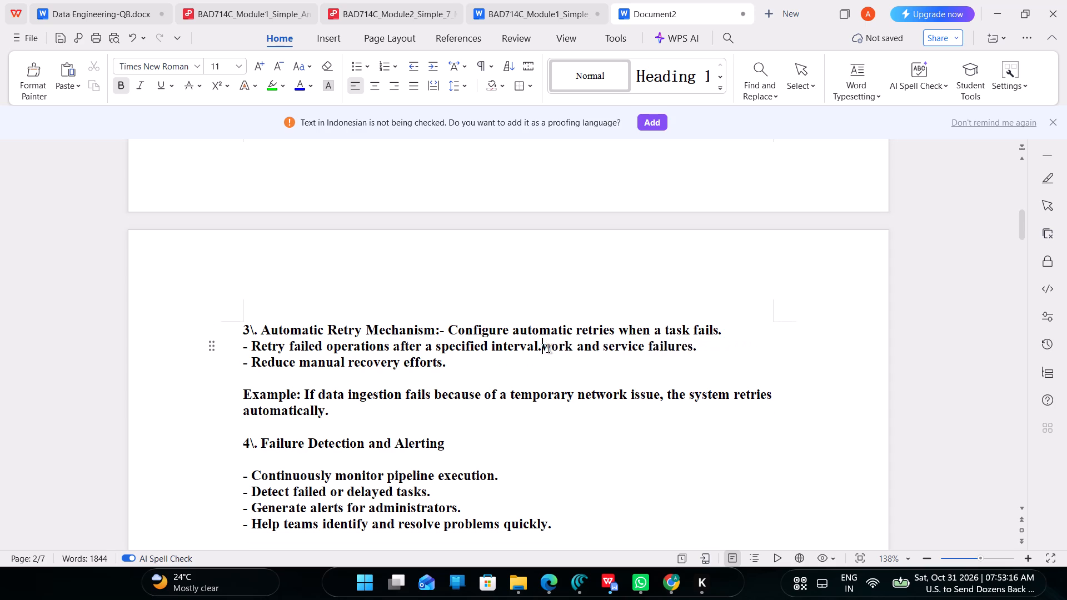
{"action": "key", "text": "Delete"}
{"action": "key", "text": "Delete"}
{"action": "key", "text": "Delete"}
{"action": "key", "text": "Delete"}
{"action": "key", "text": "Delete"}
{"action": "key", "text": "Delete"}
{"action": "key", "text": "Delete"}
{"action": "key", "text": "Delete"}
{"action": "key", "text": "Delete"}
{"action": "key", "text": "Delete"}
{"action": "key", "text": "Delete"}
{"action": "key", "text": "Delete"}
{"action": "key", "text": "Delete"}
{"action": "key", "text": "Delete"}
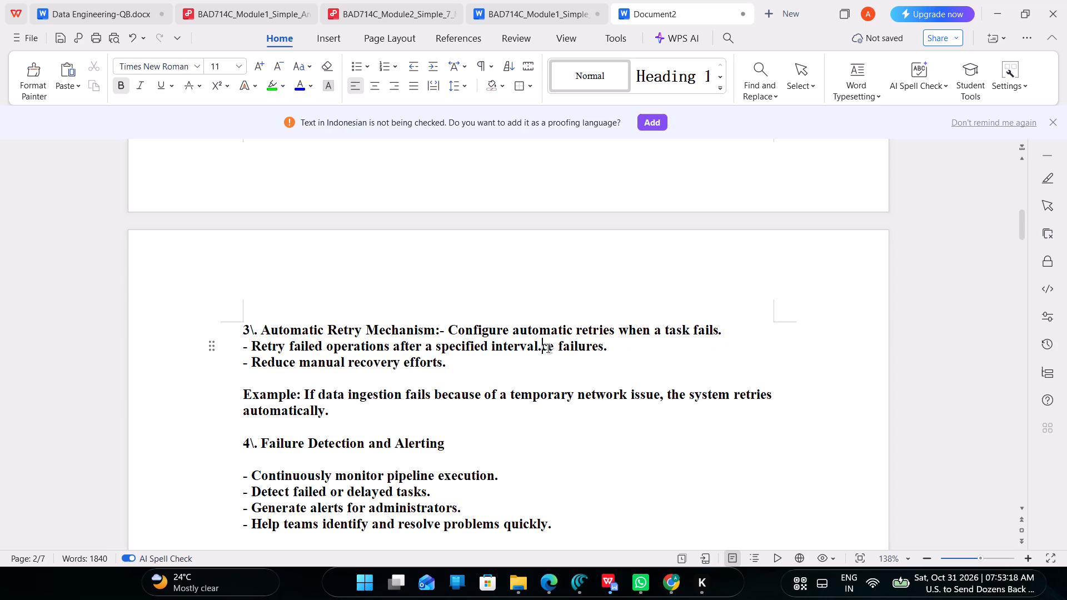
{"action": "key", "text": "Delete"}
{"action": "key", "text": "Delete"}
{"action": "key", "text": "Delete"}
{"action": "key", "text": "Delete"}
{"action": "key", "text": "Delete"}
{"action": "key", "text": "Delete"}
{"action": "key", "text": "Delete"}
{"action": "key", "text": "Delete"}
{"action": "key", "text": "Delete"}
{"action": "key", "text": "Delete"}
{"action": "key", "text": "Delete"}
{"action": "key", "text": "Delete"}
{"action": "key", "text": "Delete"}
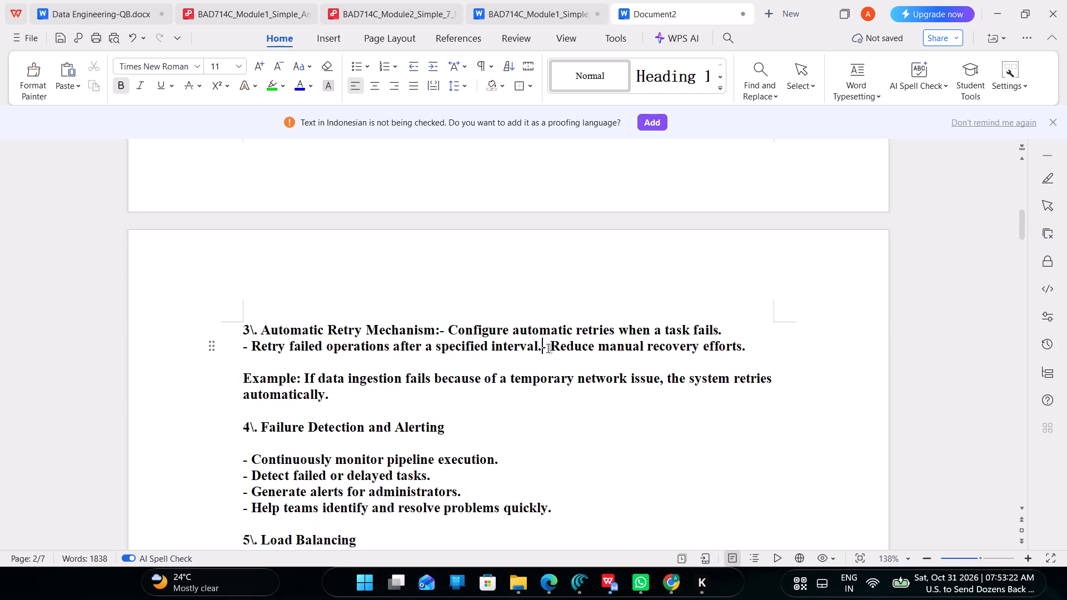
Remove the blank line above the data ingestion example and bring "4\. Failure Detection and Alerting" up behind it, separated by a space.
{"action": "left_click", "coordinate": [542, 366]}
{"action": "key", "text": "Delete"}
{"action": "left_click", "coordinate": [477, 379]}
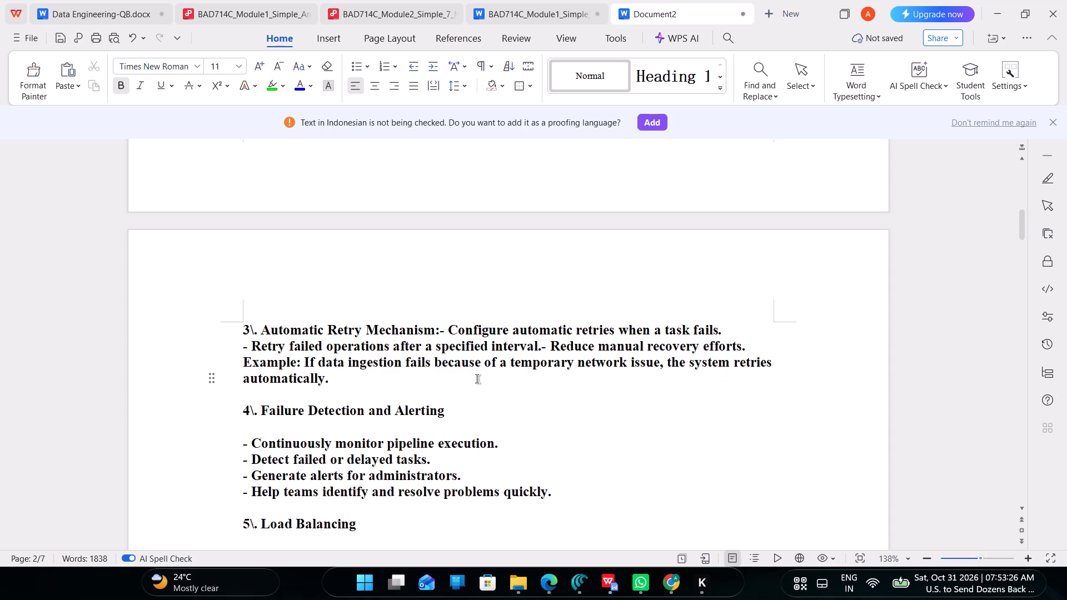
{"action": "key", "text": "Delete"}
{"action": "key", "text": "Delete"}
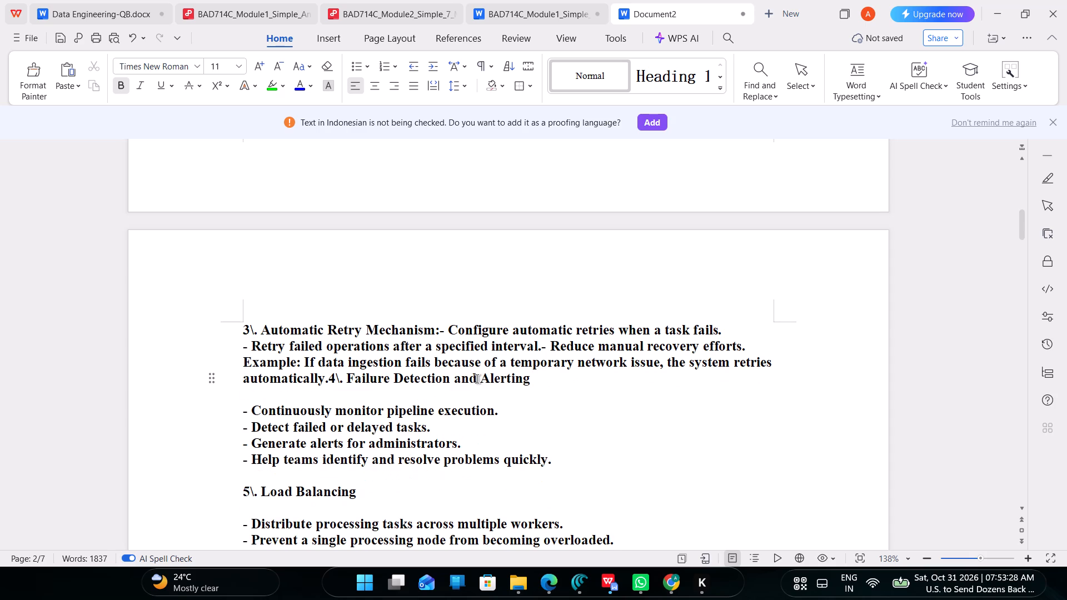
{"action": "key", "text": "space"}
Add a colon after "Failure Detection and Alerting" and run its first three bullets on behind the heading.
{"action": "left_click", "coordinate": [539, 379]}
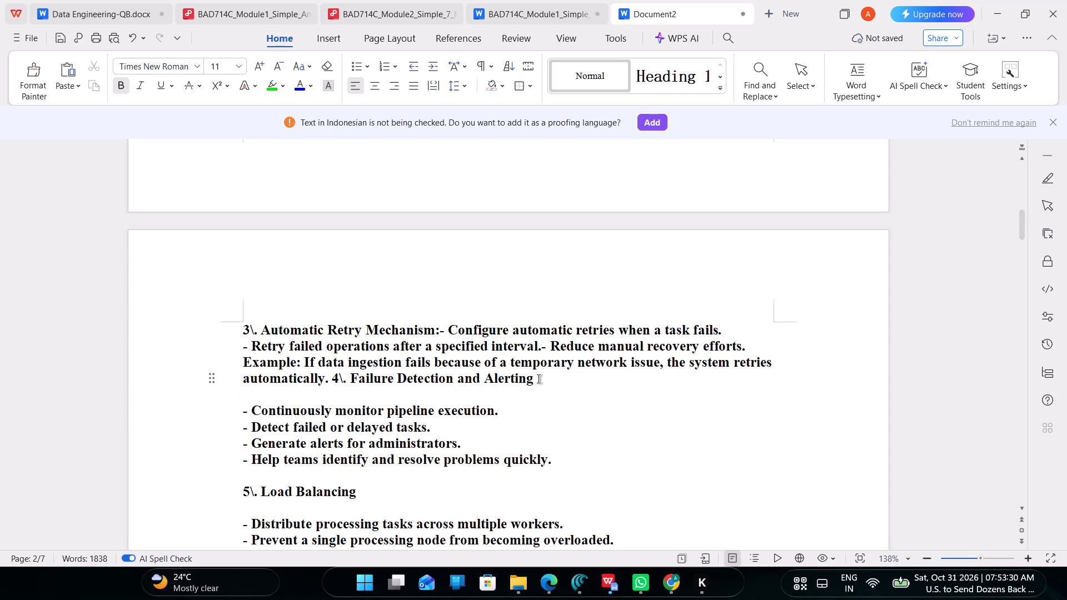
{"action": "key", "text": "shift+colon"}
{"action": "key", "text": "Delete"}
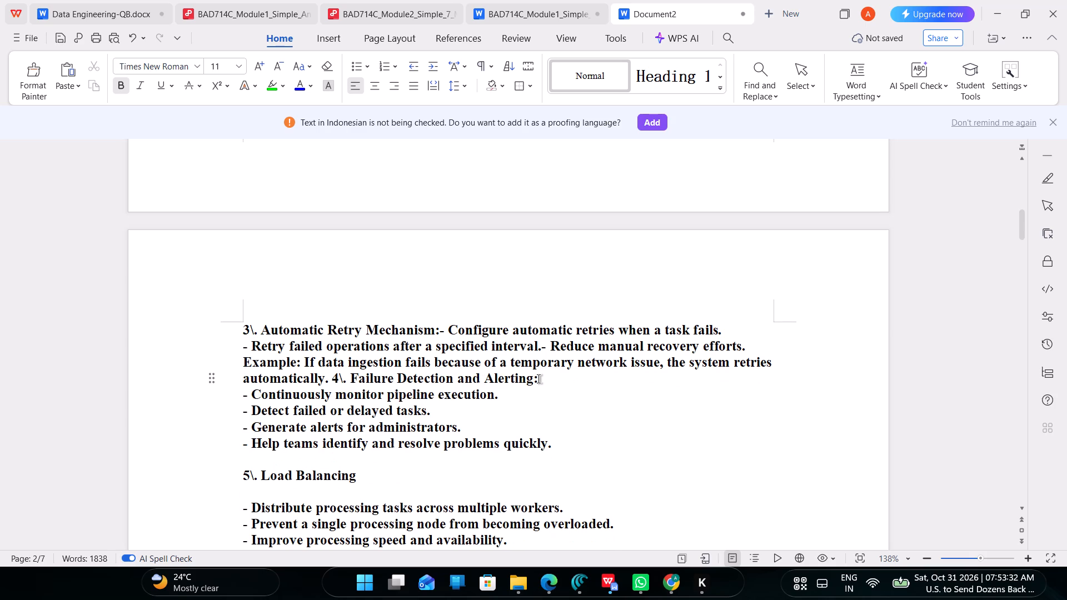
{"action": "key", "text": "Delete"}
{"action": "key", "text": "space"}
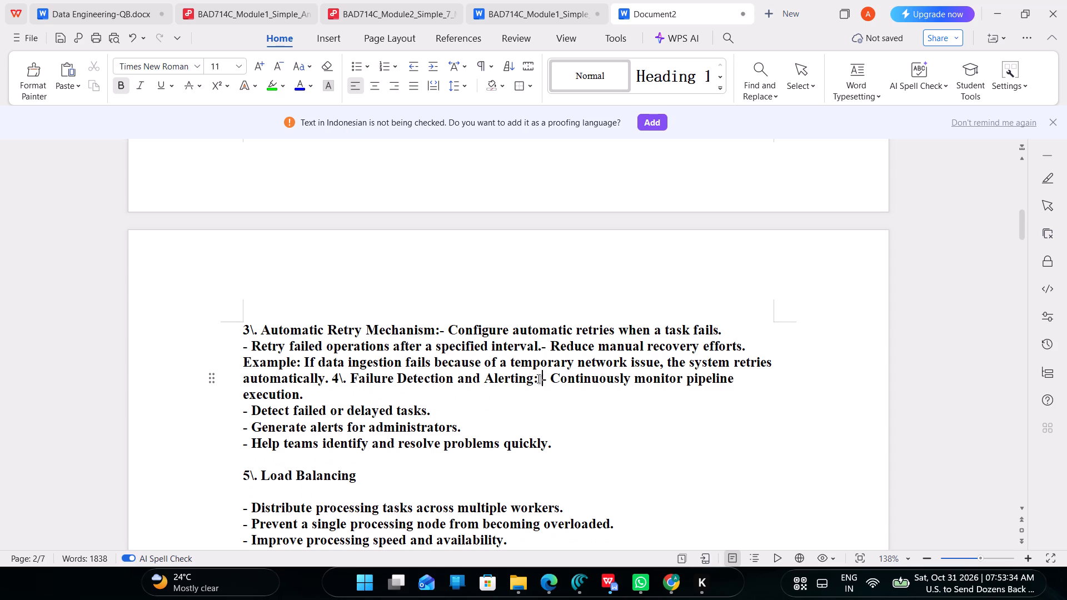
{"action": "left_click", "coordinate": [327, 400]}
{"action": "key", "text": "Delete"}
{"action": "key", "text": "space"}
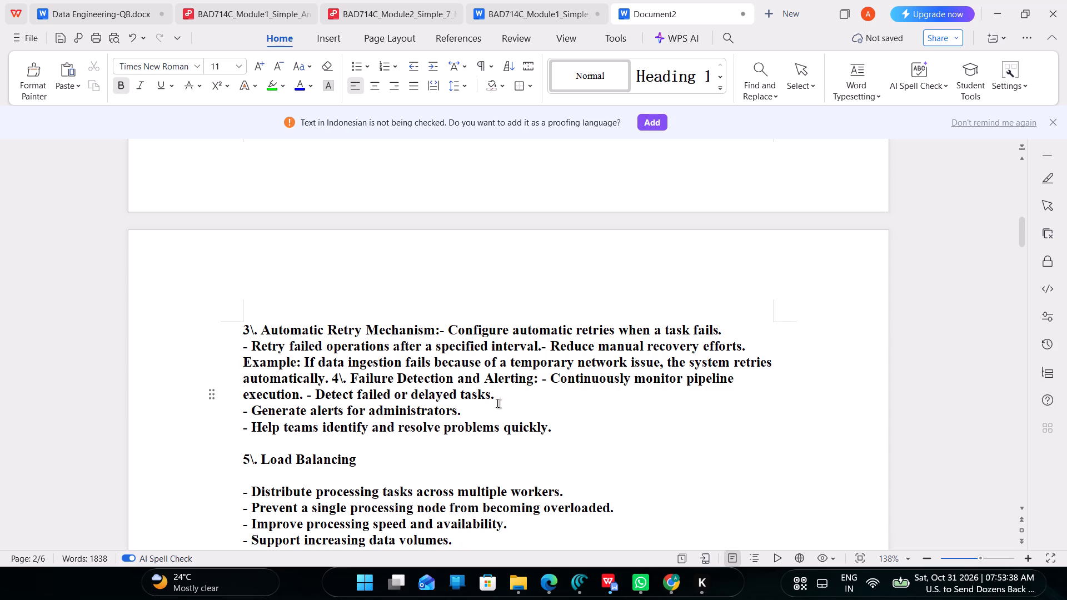
{"action": "left_click", "coordinate": [504, 392]}
{"action": "key", "text": "Delete"}
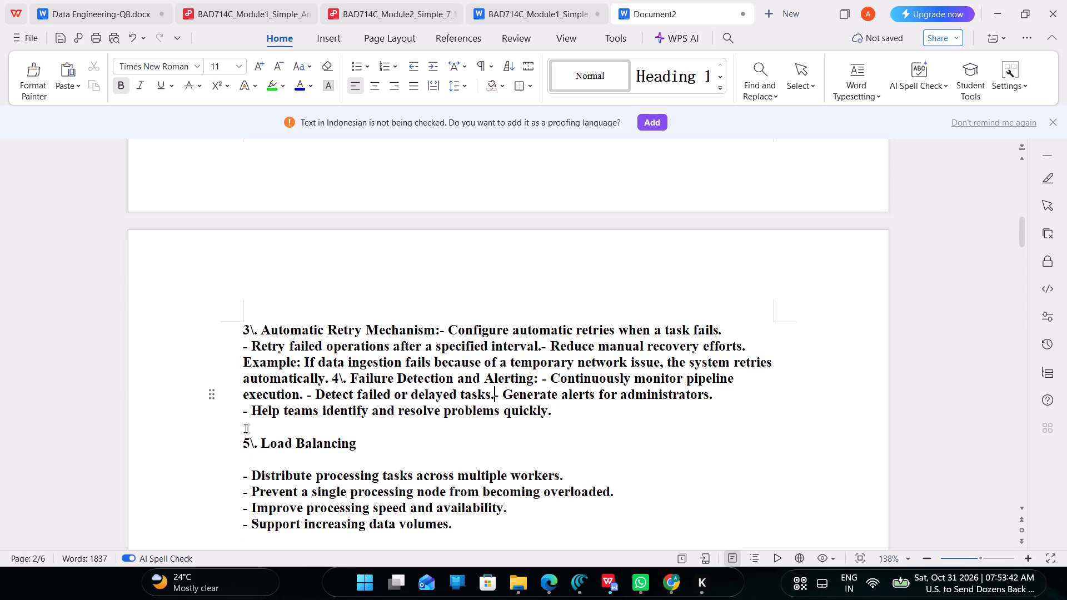
Delete the "Help teams identify and resolve problems quickly." bullet and the blank line above "5\. Load Balancing".
{"action": "left_click_drag", "start_coordinate": [250, 422], "coordinate": [231, 399]}
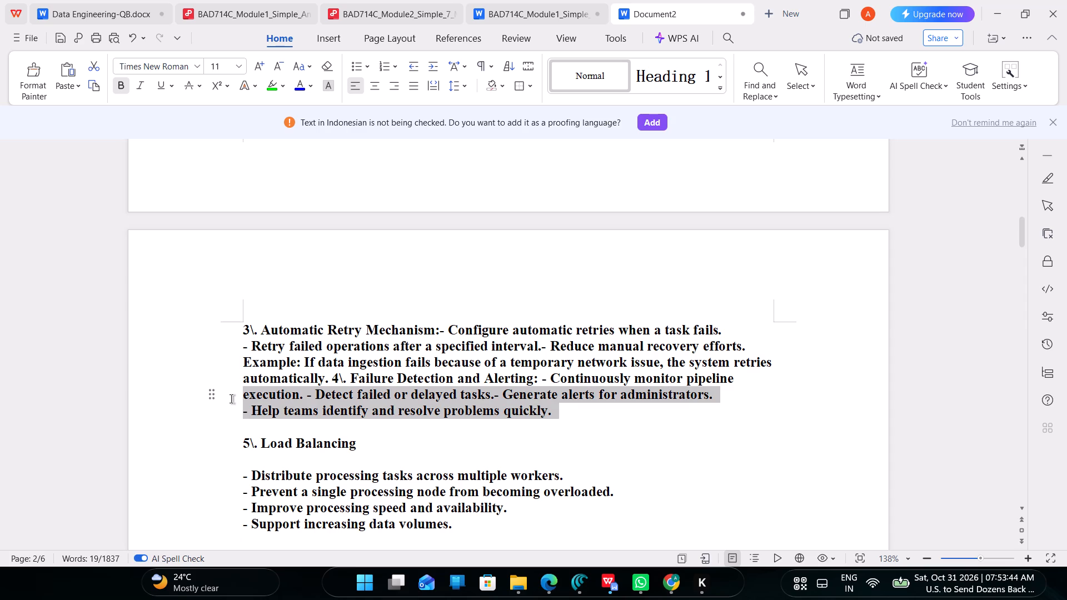
{"action": "left_click_drag", "start_coordinate": [231, 399], "coordinate": [231, 411]}
{"action": "key", "text": "BackSpace"}
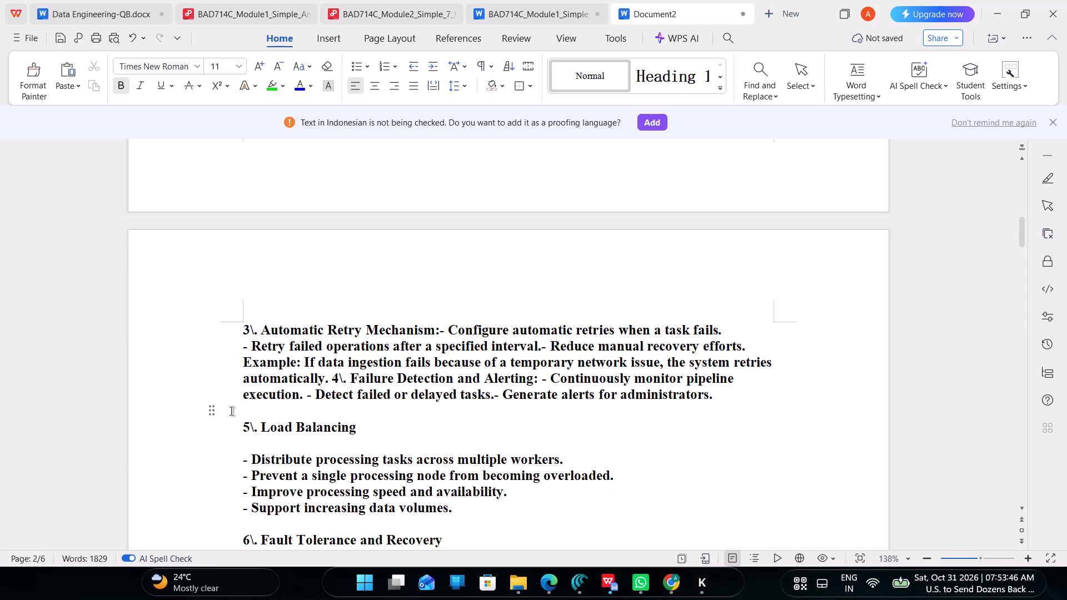
{"action": "key", "text": "Delete"}
Add a colon after "Load Balancing", run its first bullet on behind it, and join "- Improve processing speed and availability." to the second bullet.
{"action": "left_click", "coordinate": [380, 412]}
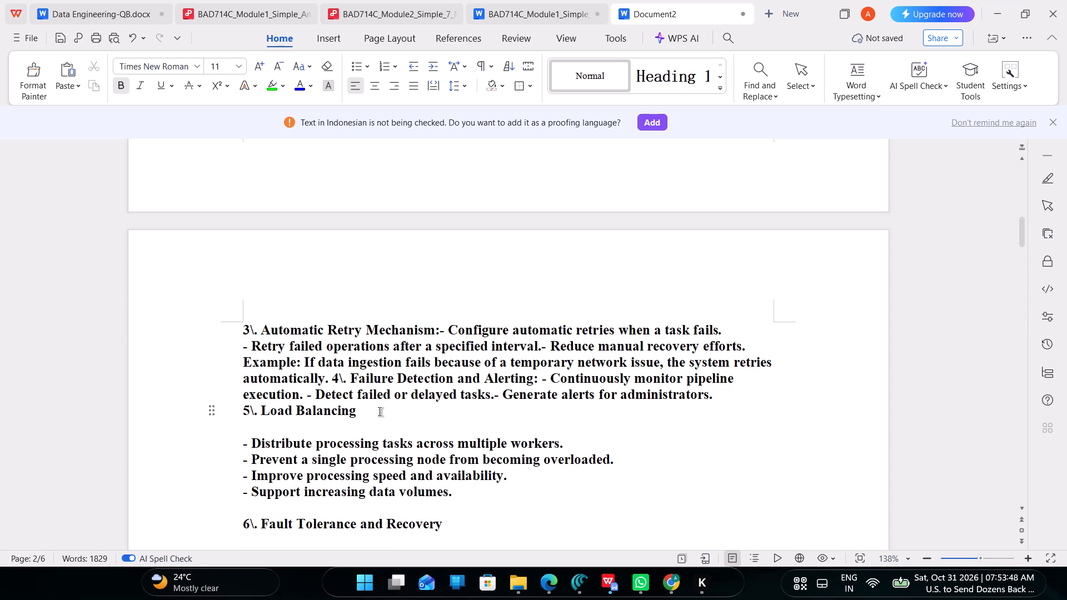
{"action": "key", "text": "shift+colon"}
{"action": "key", "text": "Delete"}
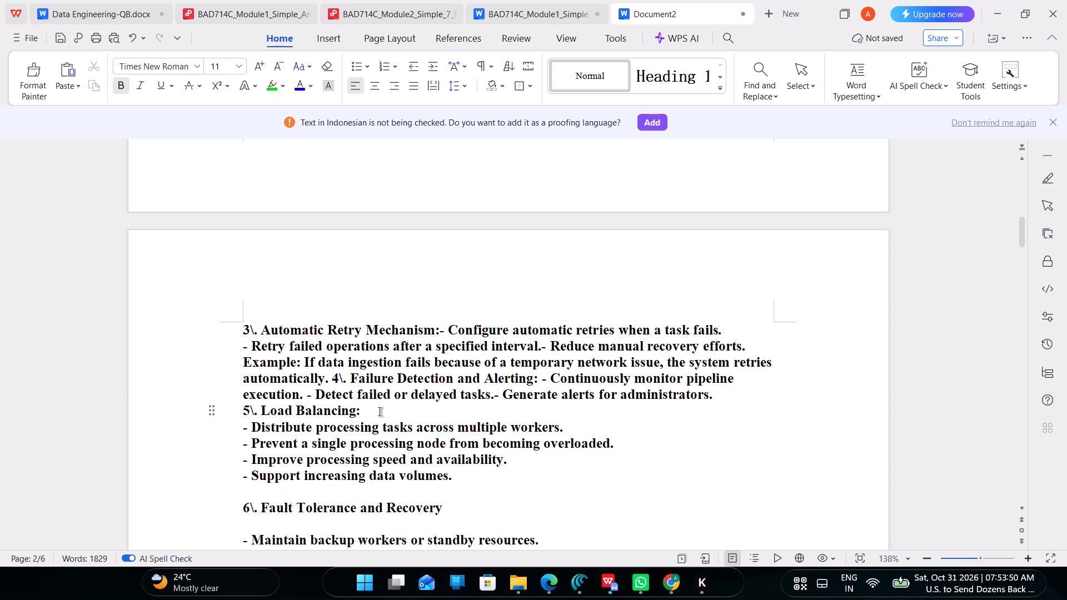
{"action": "key", "text": "Delete"}
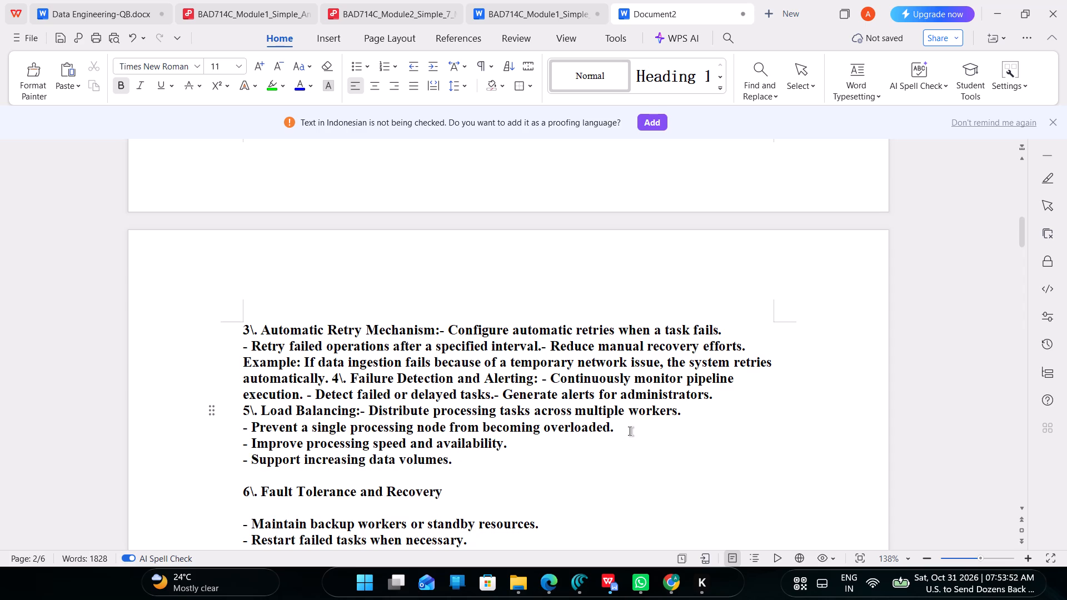
{"action": "left_click", "coordinate": [630, 431]}
{"action": "key", "text": "Delete"}
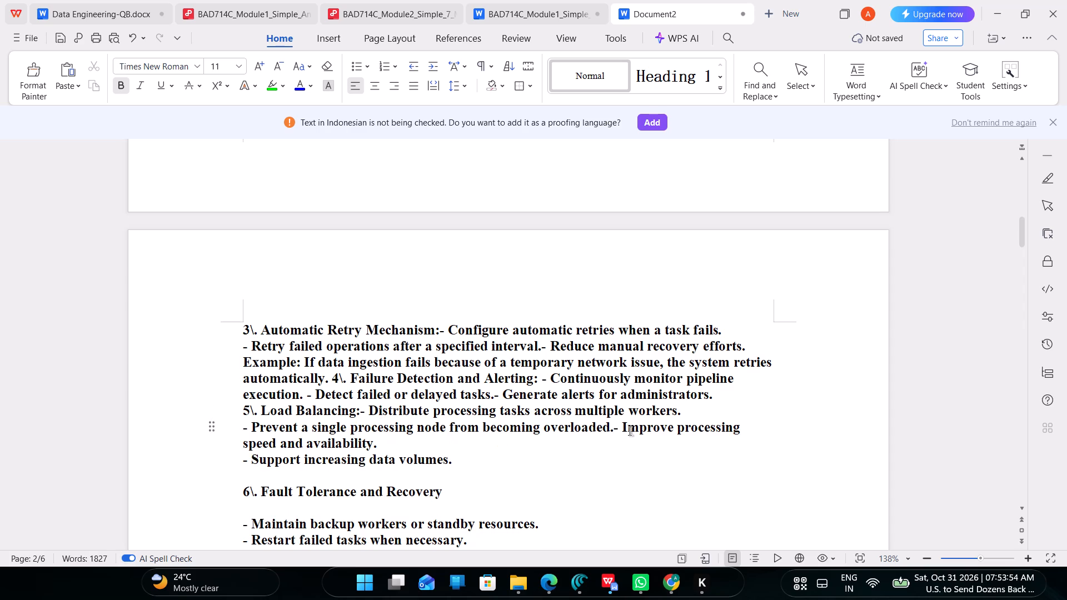
Delete the "Support increasing data volumes." bullet and bring "6\. Fault Tolerance and Recovery" up behind "availability.", separated by a space.
{"action": "left_click_drag", "start_coordinate": [404, 448], "coordinate": [454, 455]}
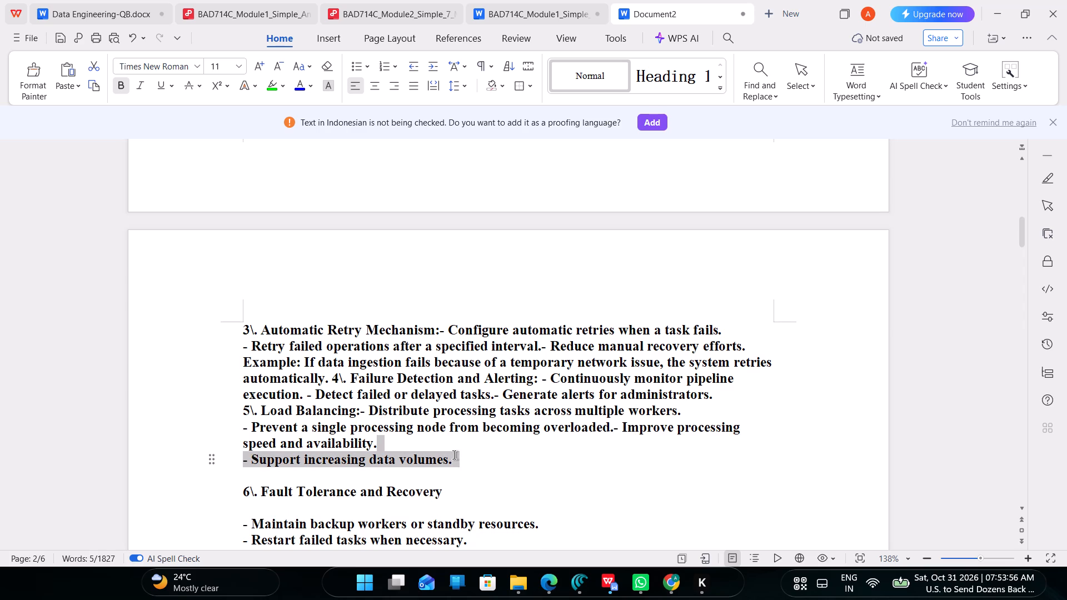
{"action": "left_click_drag", "start_coordinate": [454, 455], "coordinate": [455, 455]}
{"action": "key", "text": "BackSpace"}
{"action": "key", "text": "Delete"}
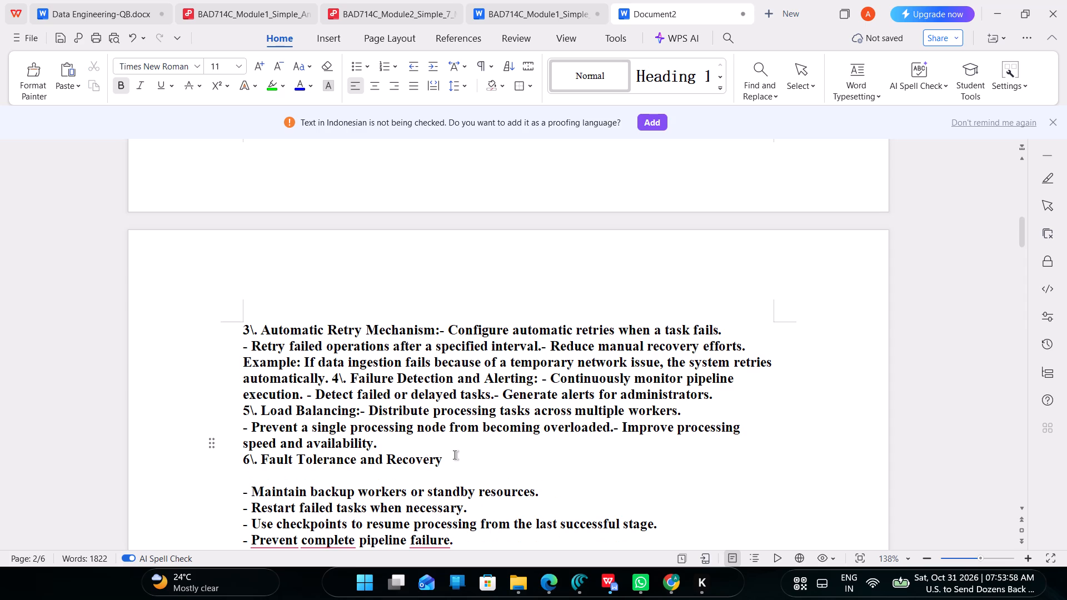
{"action": "key", "text": "Delete"}
{"action": "key", "text": "space"}
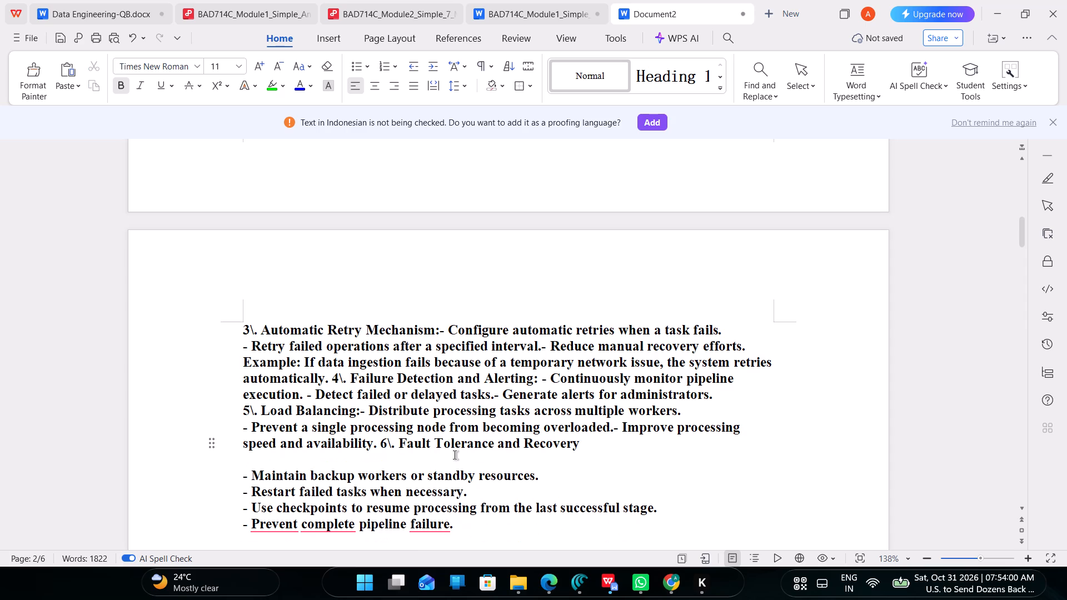
Add a colon after "Fault Tolerance and Recovery" and run its first three bullets on behind the heading.
{"action": "left_click", "coordinate": [591, 445]}
{"action": "key", "text": "shift+colon"}
{"action": "key", "text": "Delete"}
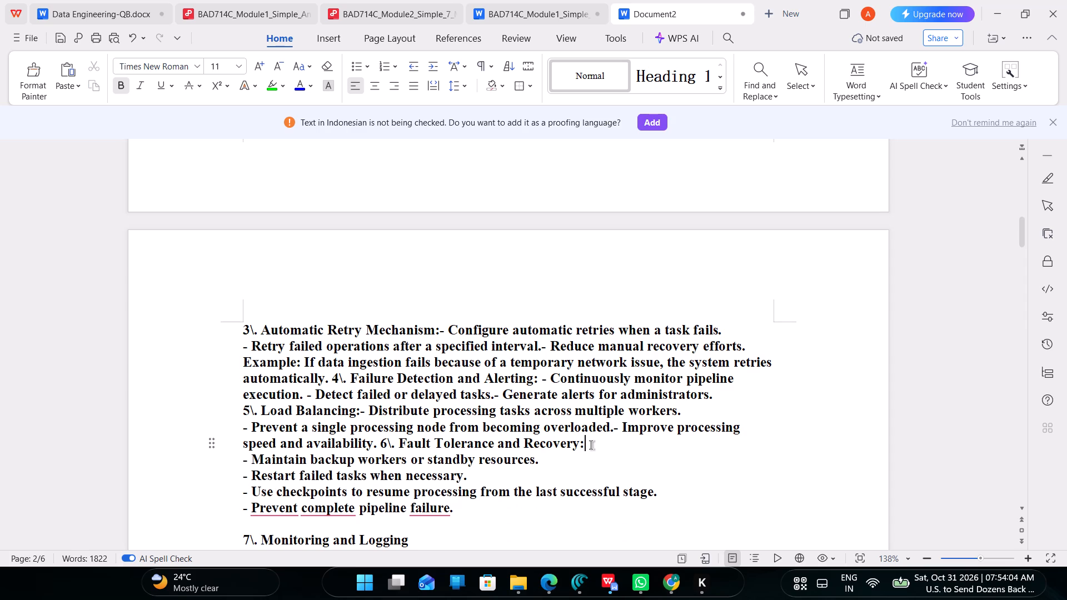
{"action": "key", "text": "Delete"}
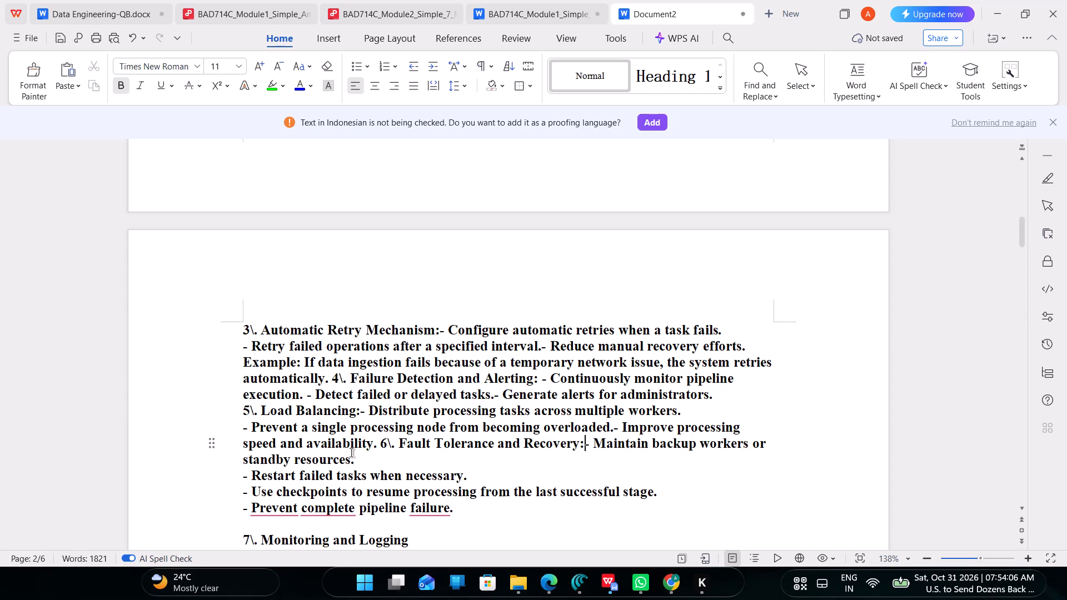
{"action": "left_click", "coordinate": [374, 454]}
{"action": "key", "text": "Delete"}
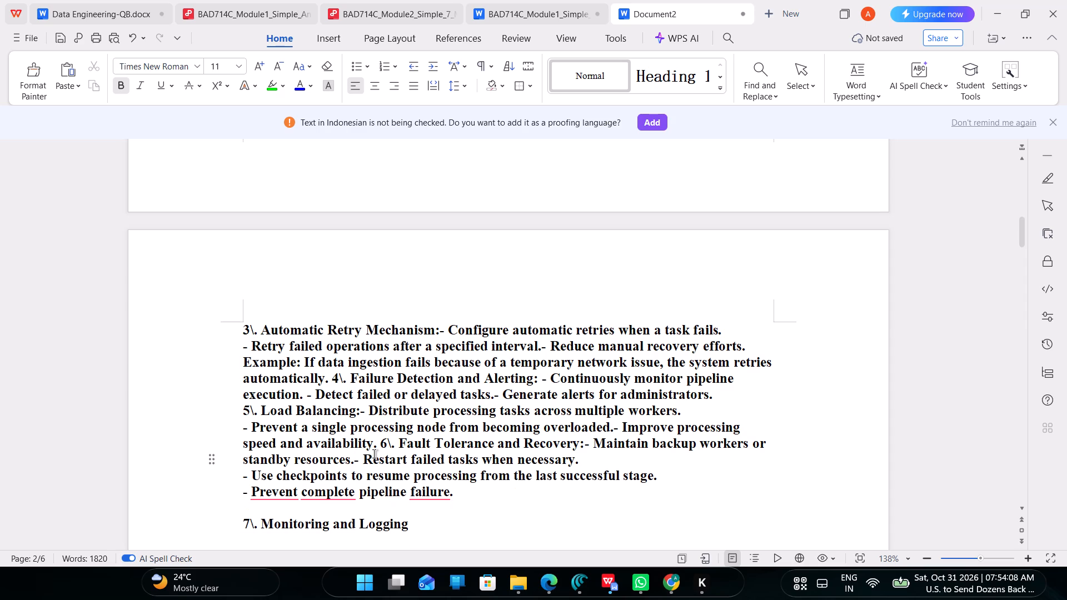
{"action": "key", "text": "space"}
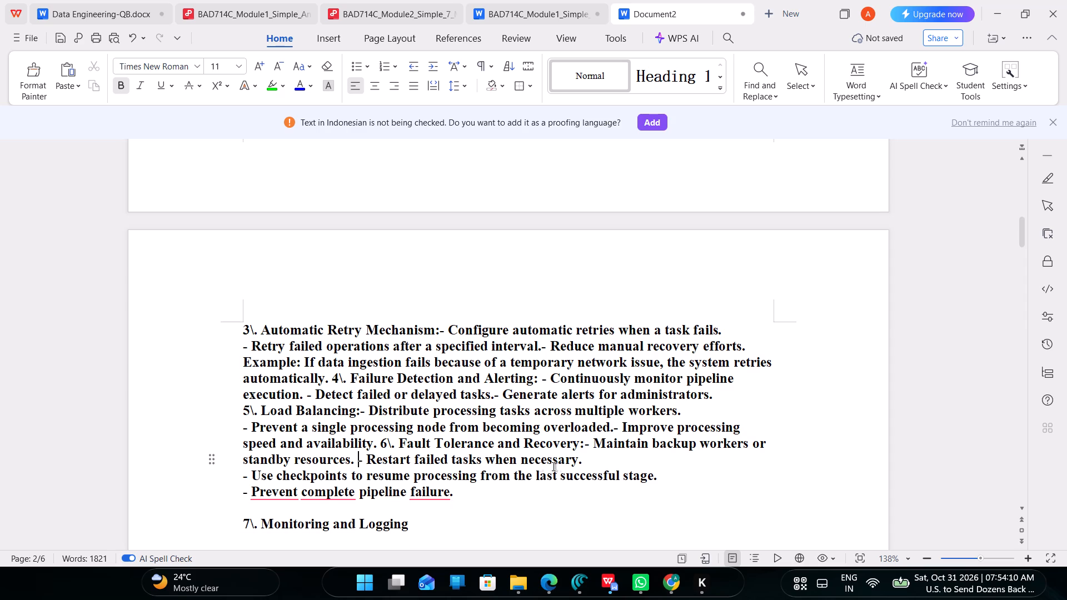
{"action": "left_click", "coordinate": [584, 460]}
{"action": "key", "text": "Delete"}
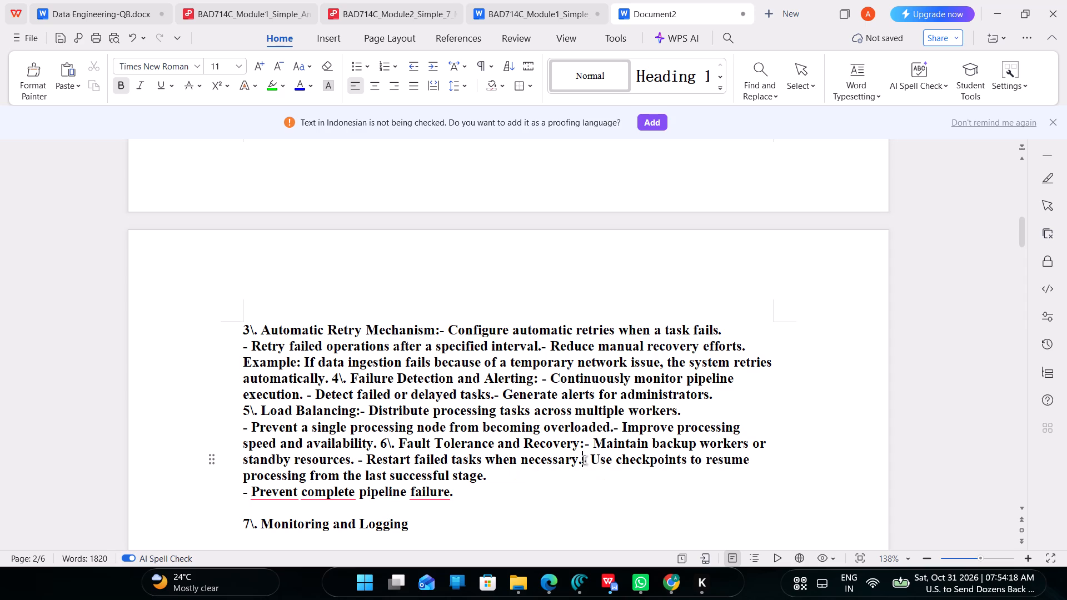
Delete the "Prevent complete pipeline failure." bullet and bring "7\. Monitoring and Logging" up directly behind "last successful stage.".
{"action": "left_click_drag", "start_coordinate": [534, 478], "coordinate": [542, 490]}
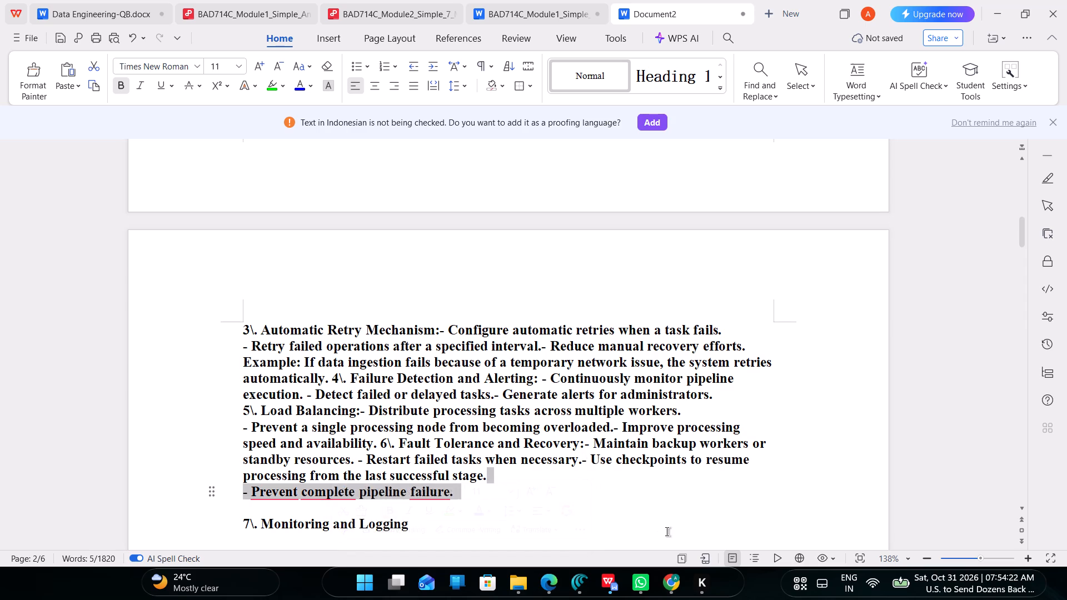
{"action": "left_click", "coordinate": [667, 532]}
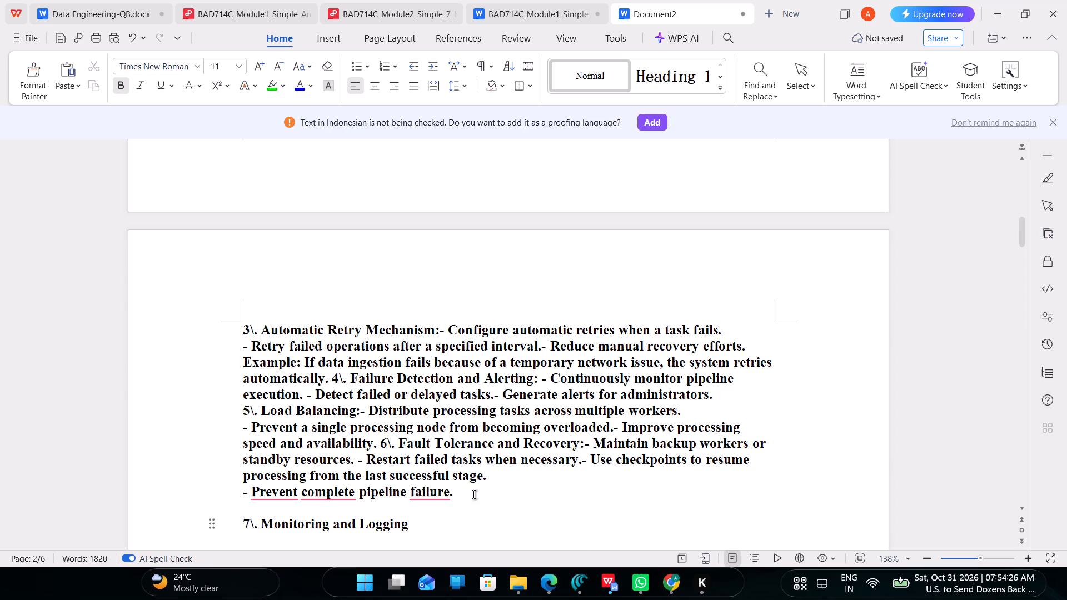
{"action": "left_click_drag", "start_coordinate": [473, 494], "coordinate": [217, 494]}
{"action": "key", "text": "BackSpace"}
{"action": "key", "text": "BackSpace"}
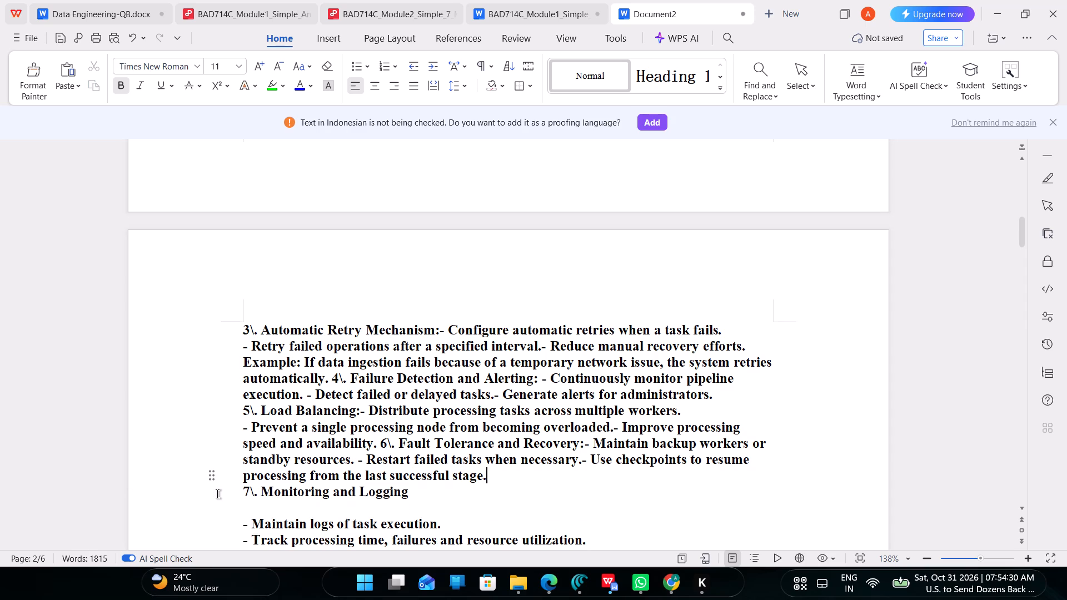
{"action": "key", "text": "Delete"}
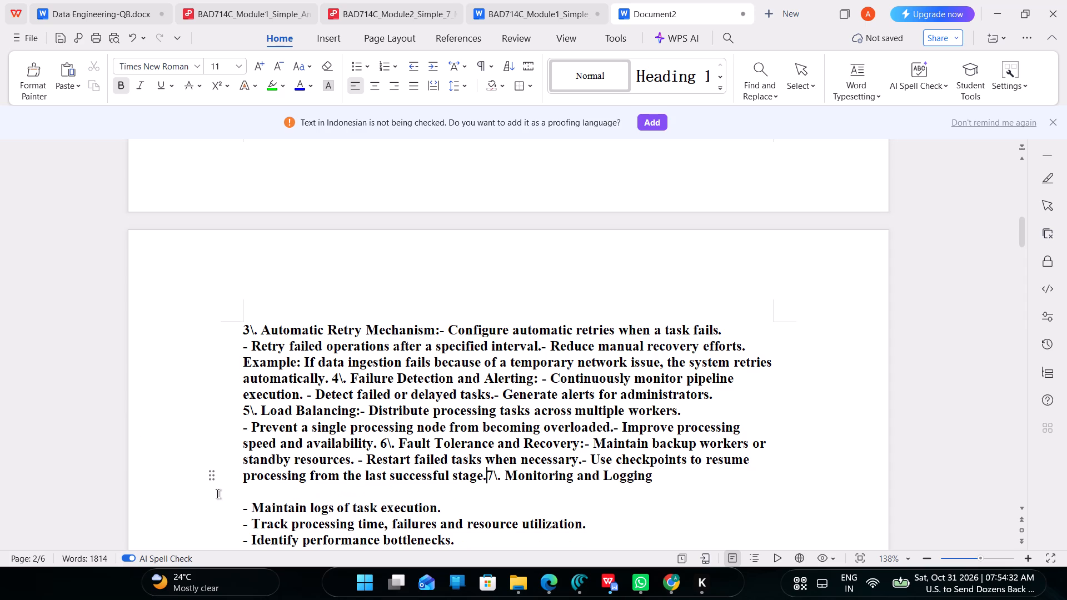
Add a colon after "Monitoring and Logging" and run its first three bullets on behind it, with spaces before the second and third.
{"action": "left_click", "coordinate": [656, 474]}
{"action": "key", "text": "shift+colon"}
{"action": "key", "text": "Delete"}
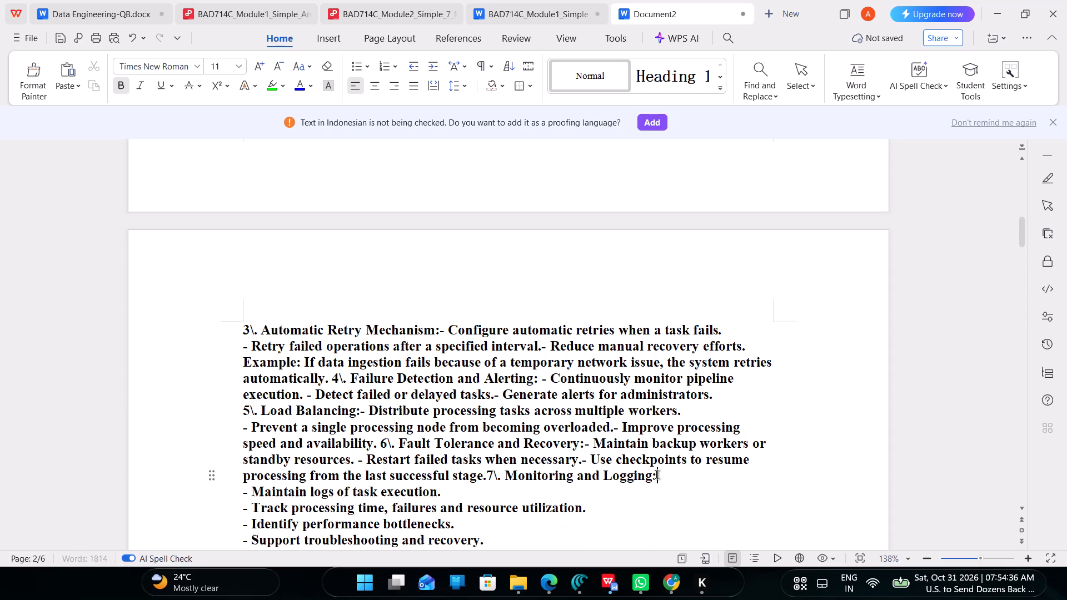
{"action": "key", "text": "Delete"}
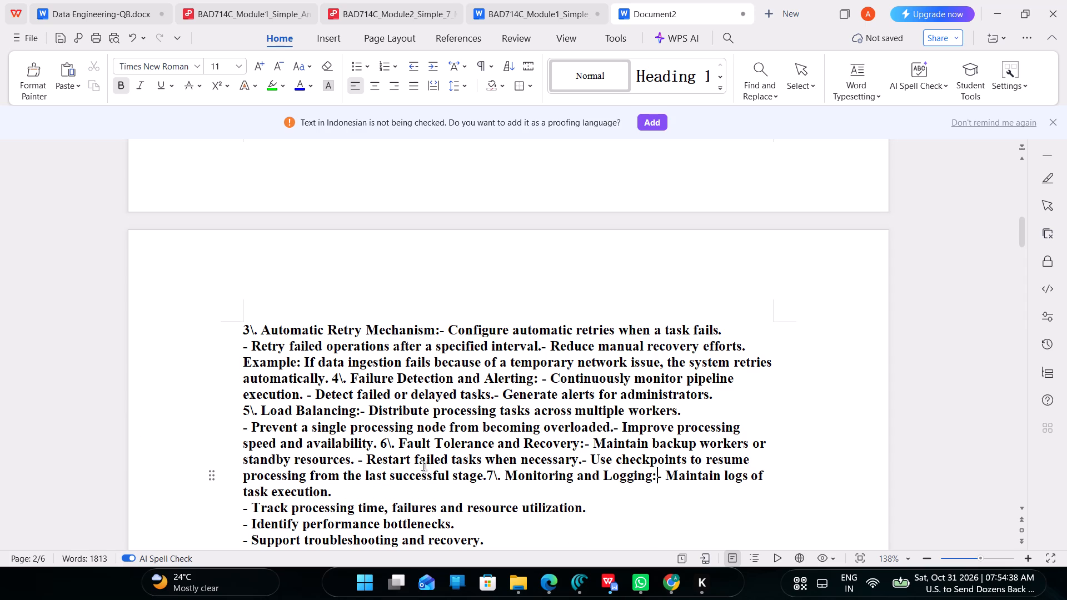
{"action": "left_click", "coordinate": [388, 494]}
{"action": "key", "text": "Delete"}
{"action": "key", "text": "space"}
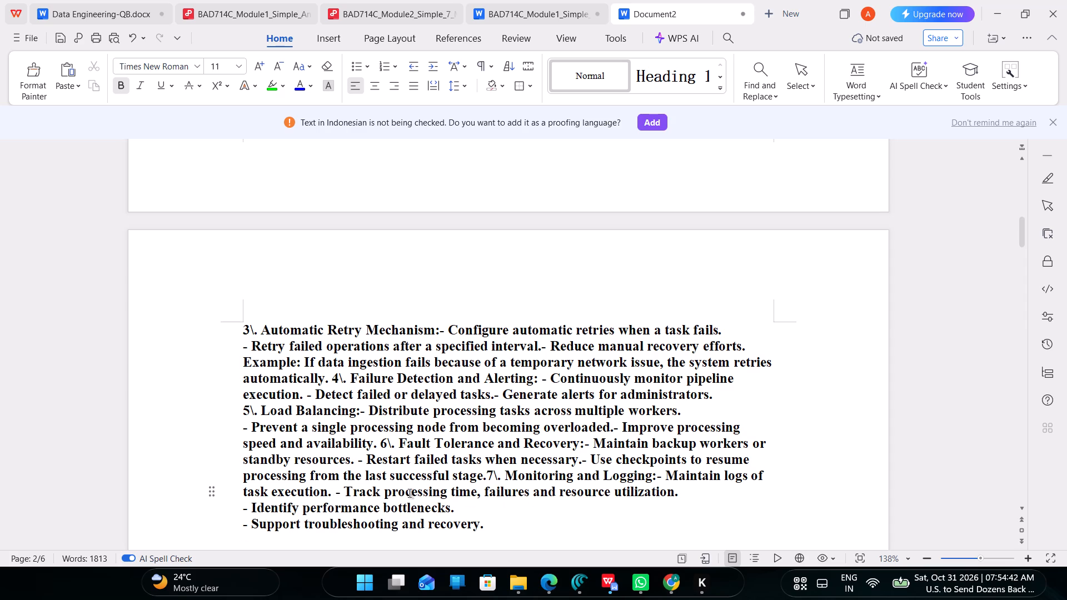
{"action": "scroll", "coordinate": [452, 465], "scroll_direction": "down", "scroll_amount": 2}
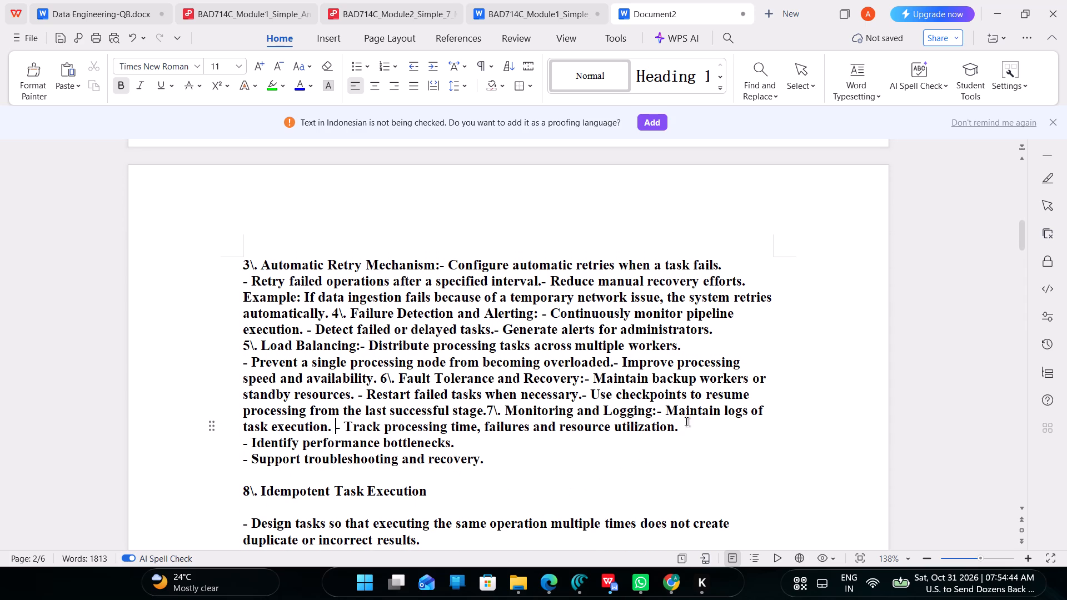
{"action": "left_click", "coordinate": [690, 424]}
{"action": "key", "text": "Delete"}
{"action": "key", "text": "space"}
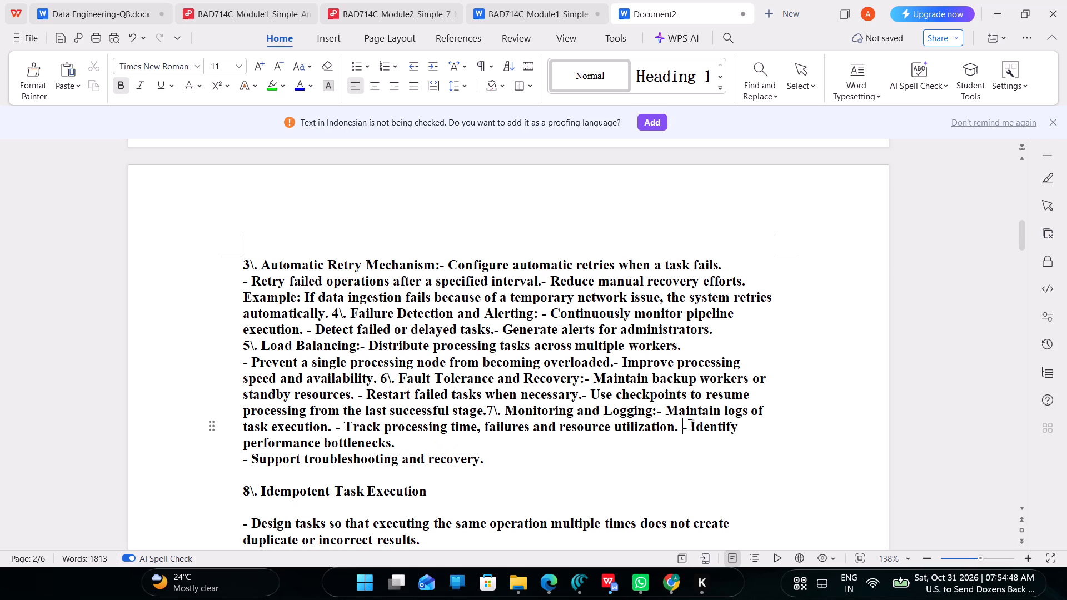
Delete the "Support troubleshooting and recovery." bullet and bring "8\. Idempotent Task Execution" up behind "performance bottlenecks.", separated by a space.
{"action": "left_click_drag", "start_coordinate": [406, 448], "coordinate": [477, 450]}
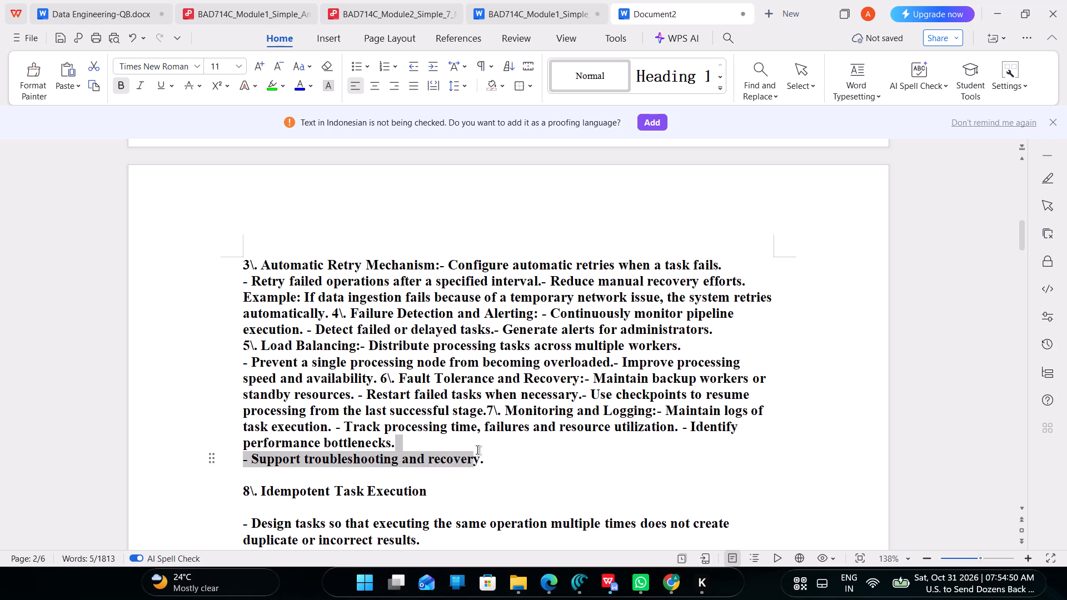
{"action": "left_click_drag", "start_coordinate": [477, 450], "coordinate": [511, 451]}
{"action": "key", "text": "BackSpace"}
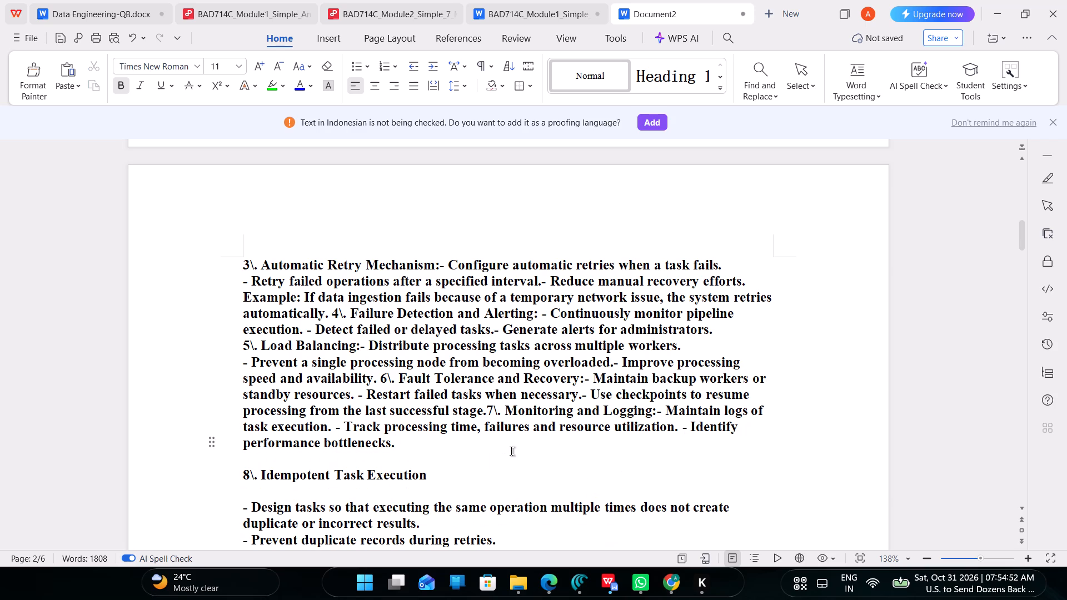
{"action": "key", "text": "Delete"}
{"action": "key", "text": "Delete"}
{"action": "key", "text": "space"}
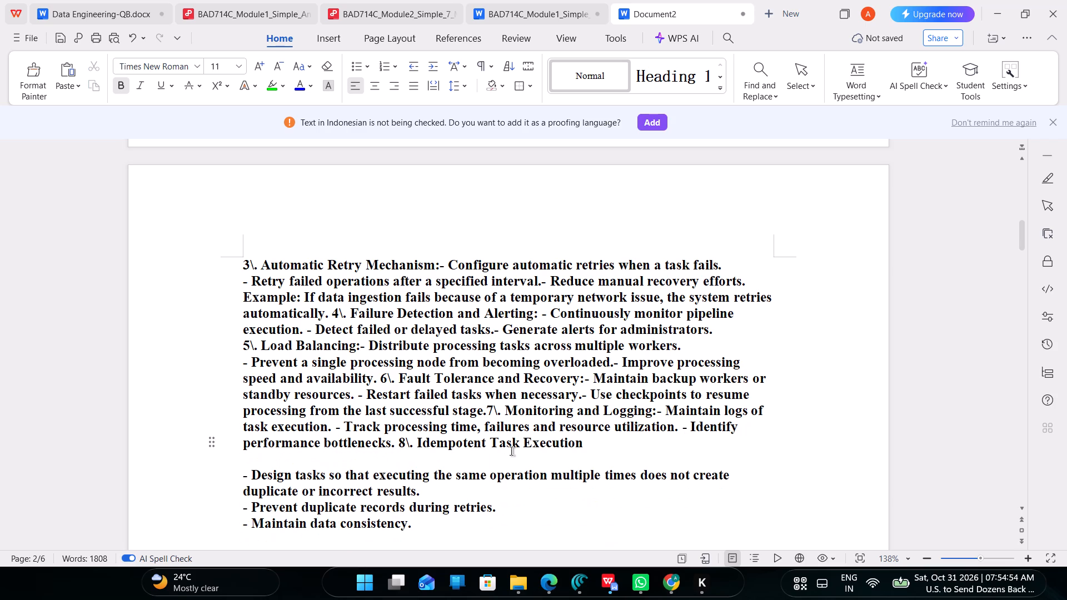
Add a colon and a space after "Idempotent Task Execution" and run its first two bullets on behind the heading.
{"action": "left_click", "coordinate": [595, 447]}
{"action": "key", "text": "shift+colon"}
{"action": "key", "text": "Delete"}
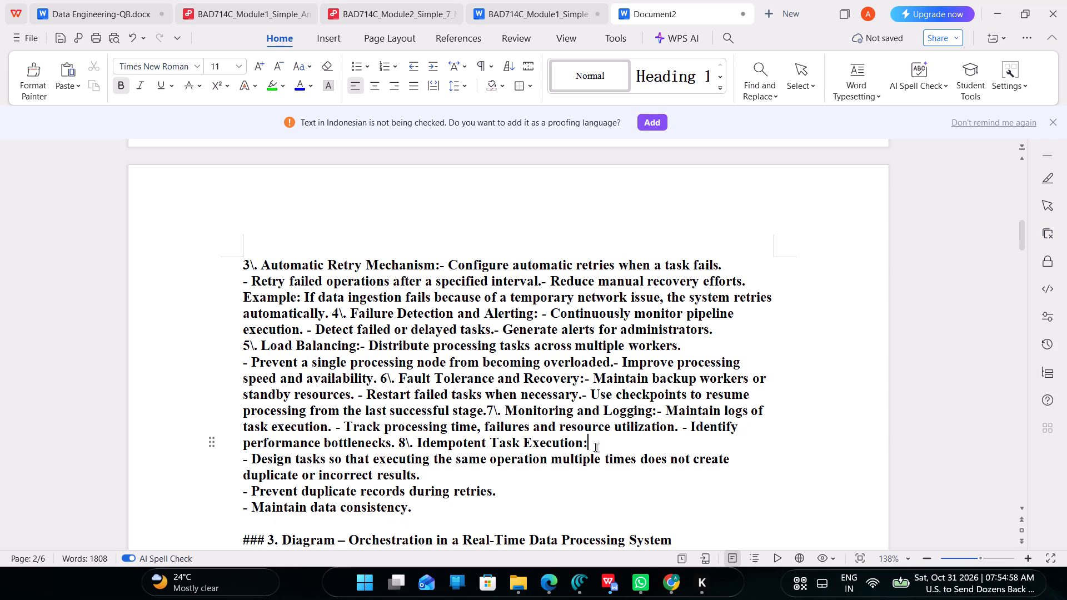
{"action": "key", "text": "Delete"}
{"action": "key", "text": "space"}
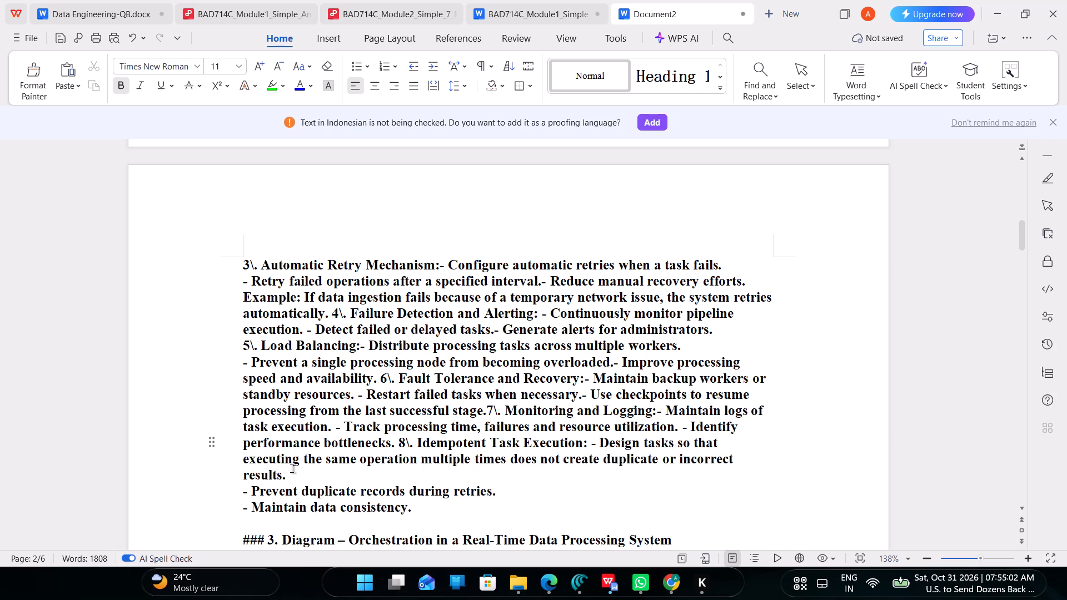
{"action": "left_click", "coordinate": [305, 476]}
{"action": "key", "text": "Delete"}
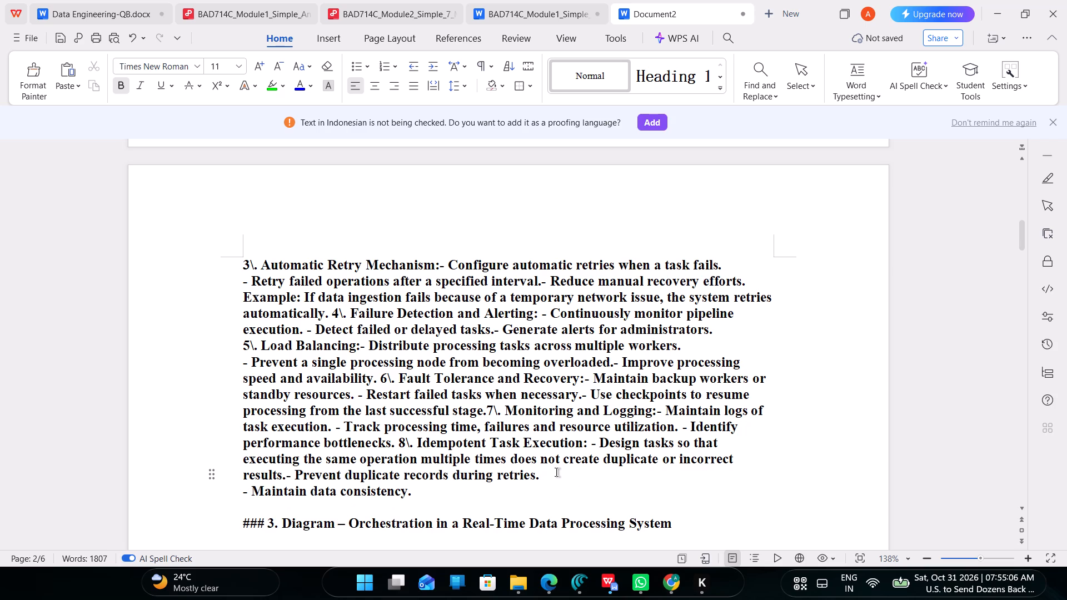
Delete the "Maintain data consistency." bullet under Idempotent Task Execution.
{"action": "left_click_drag", "start_coordinate": [241, 488], "coordinate": [341, 478]}
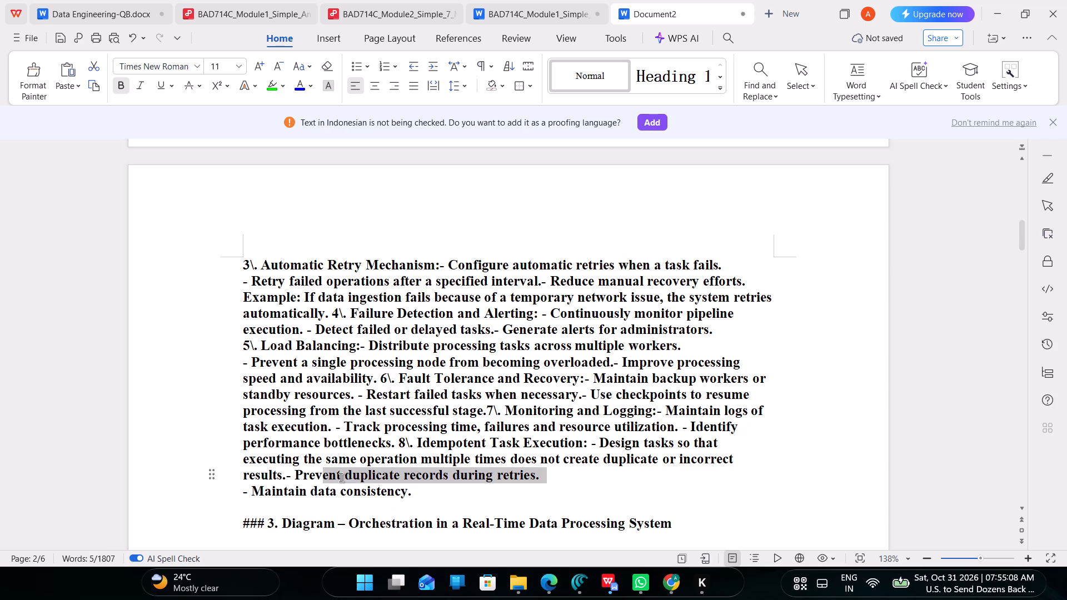
{"action": "left_click_drag", "start_coordinate": [341, 478], "coordinate": [420, 498]}
{"action": "key", "text": "BackSpace"}
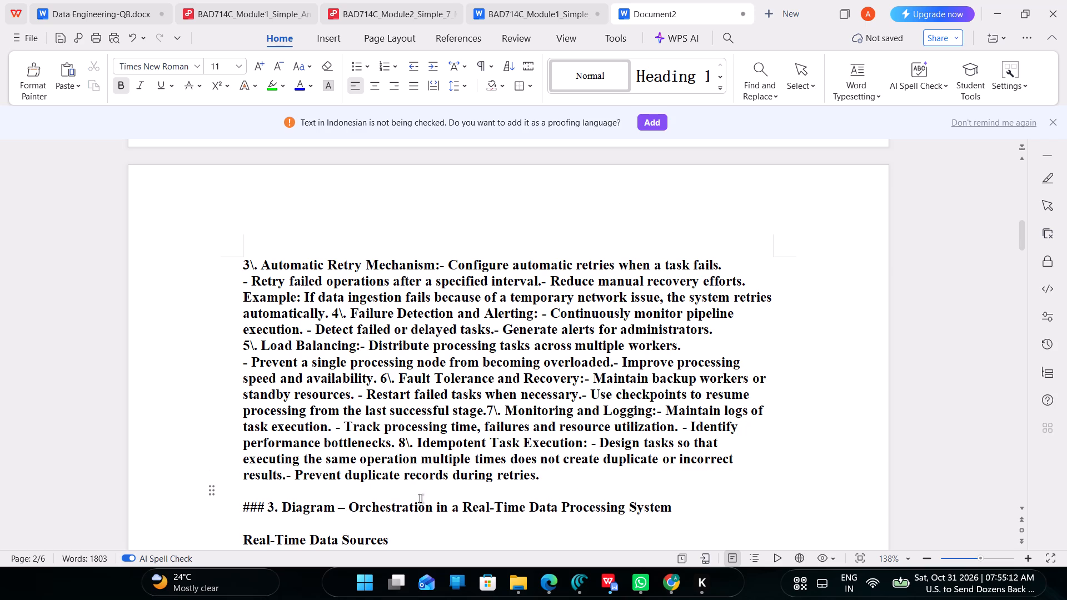
Delete the blank line after "during retries." and Q5's whole "3. Diagram" section, through "Continuous Monitoring and Recovery".
{"action": "key", "text": "Delete"}
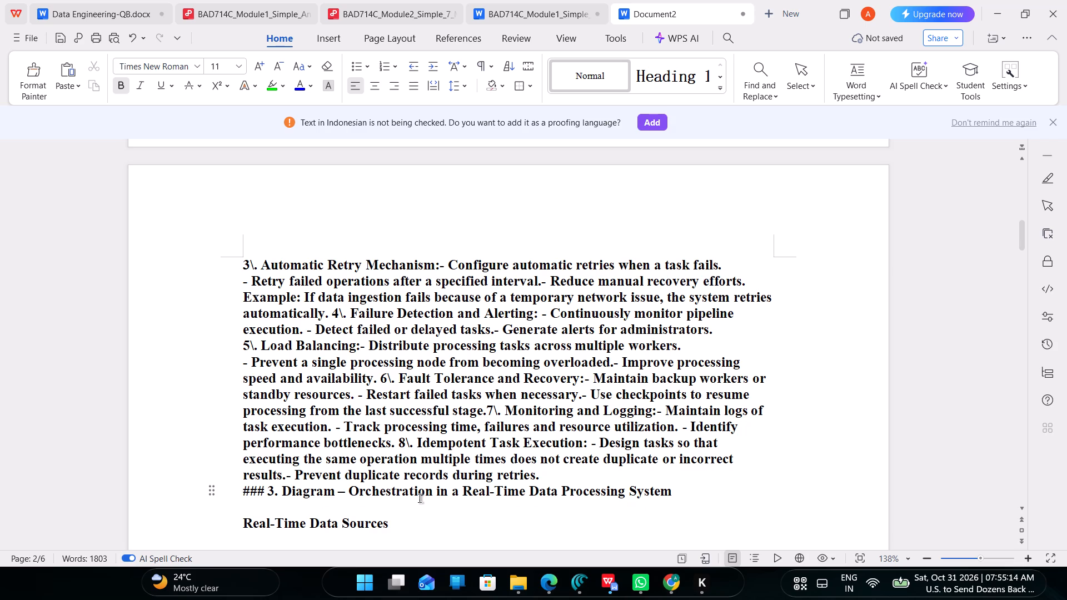
{"action": "scroll", "coordinate": [420, 498], "scroll_direction": "down", "scroll_amount": 5}
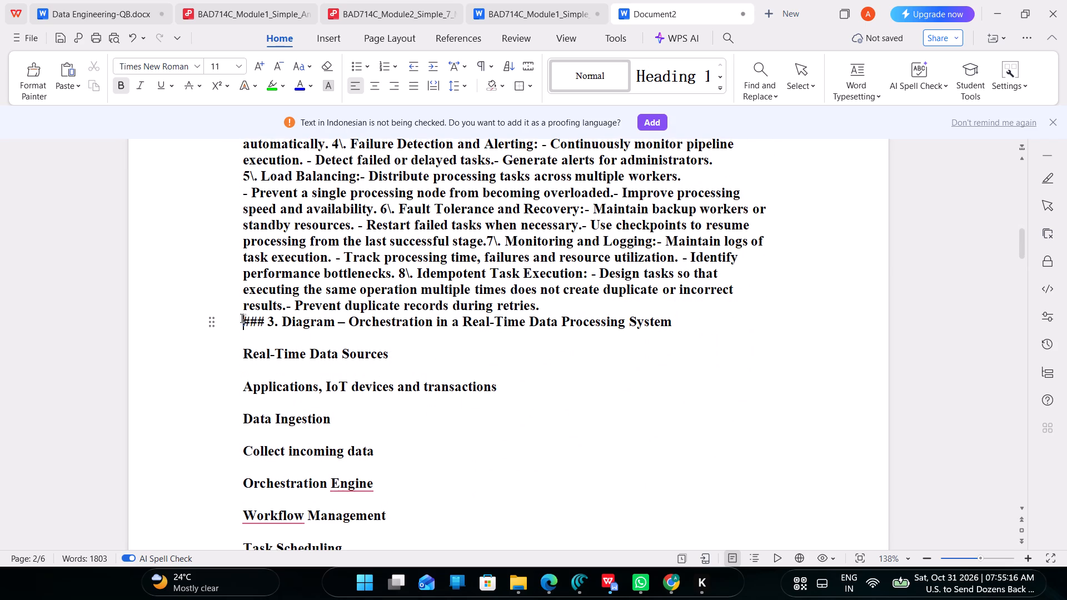
{"action": "left_click_drag", "start_coordinate": [241, 318], "coordinate": [315, 476]}
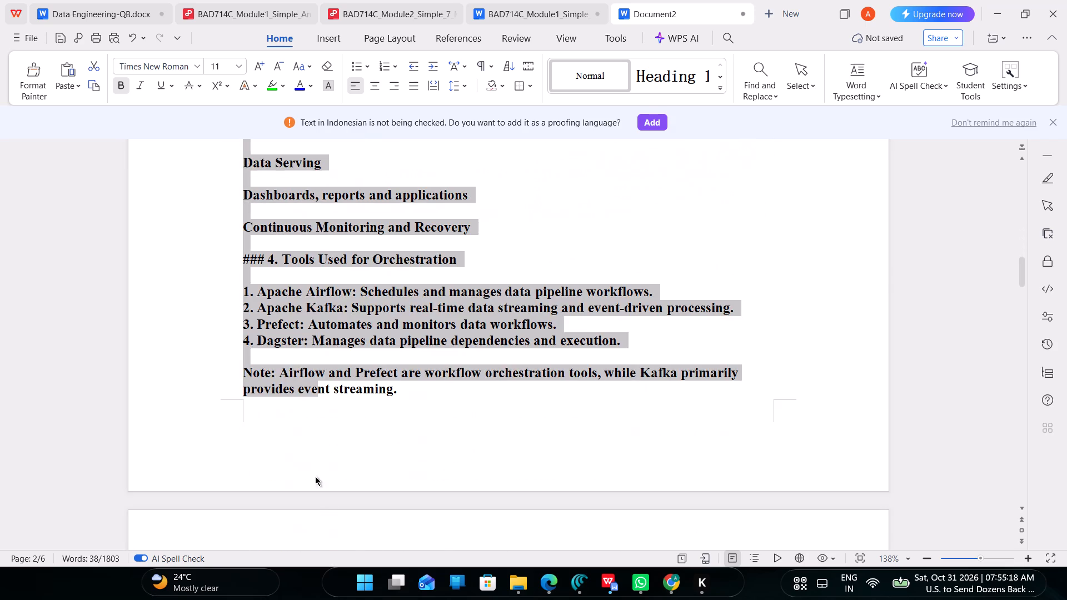
{"action": "left_click_drag", "start_coordinate": [315, 476], "coordinate": [480, 227]}
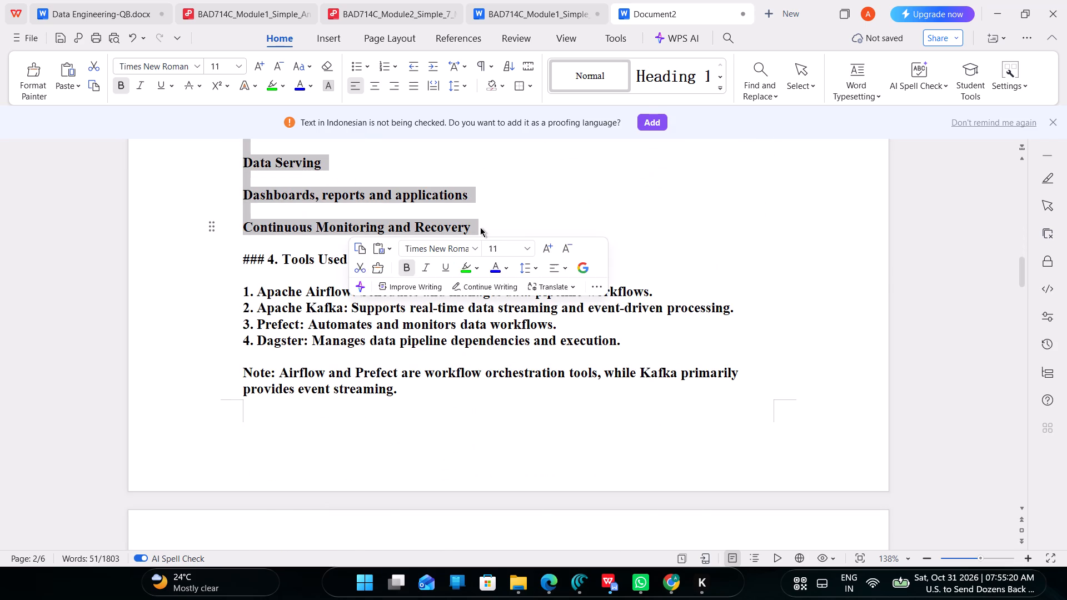
{"action": "key", "text": "BackSpace"}
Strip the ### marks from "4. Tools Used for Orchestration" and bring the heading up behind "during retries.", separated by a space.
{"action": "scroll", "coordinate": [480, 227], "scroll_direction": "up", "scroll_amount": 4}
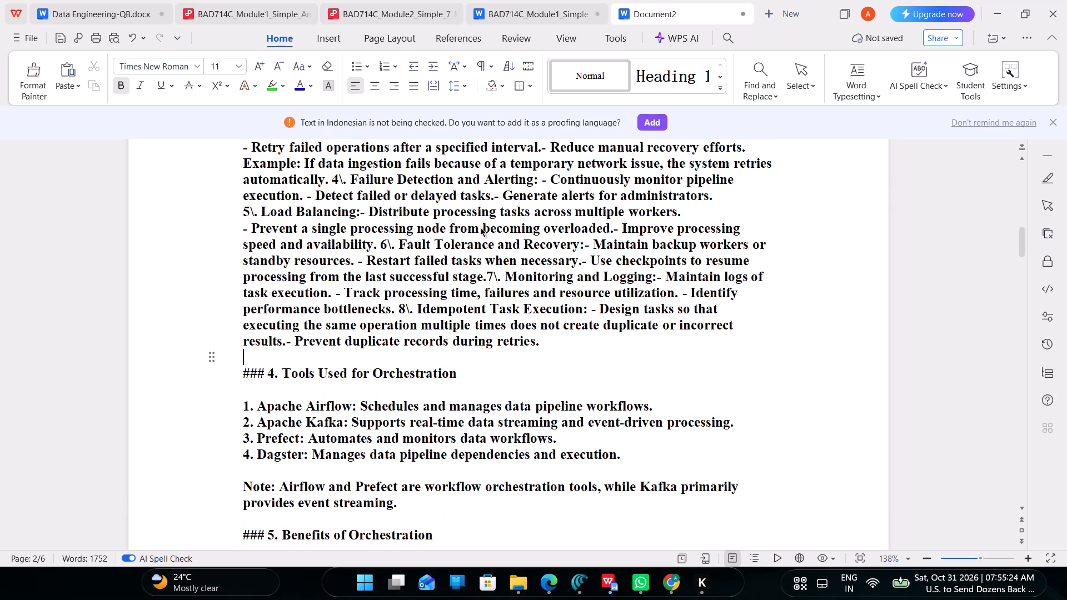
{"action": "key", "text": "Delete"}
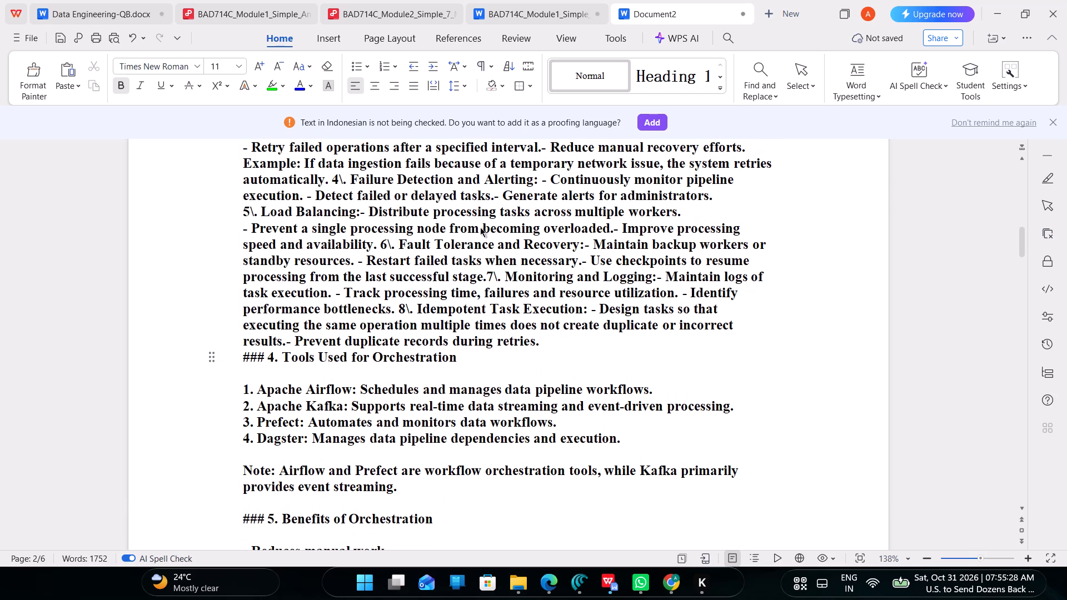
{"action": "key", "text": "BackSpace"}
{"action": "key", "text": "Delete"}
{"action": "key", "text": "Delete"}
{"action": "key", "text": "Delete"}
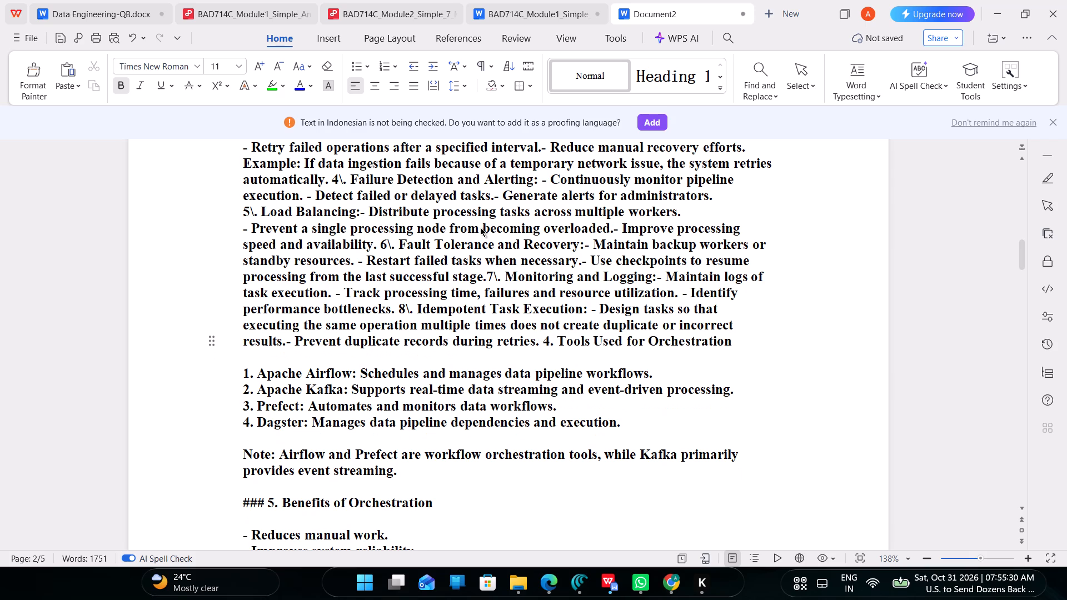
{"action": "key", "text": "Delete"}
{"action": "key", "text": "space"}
Review the condensed Q5 answer, from its question heading down to "4. Tools Used for Orchestration".
{"action": "scroll", "coordinate": [480, 227], "scroll_direction": "up", "scroll_amount": 2}
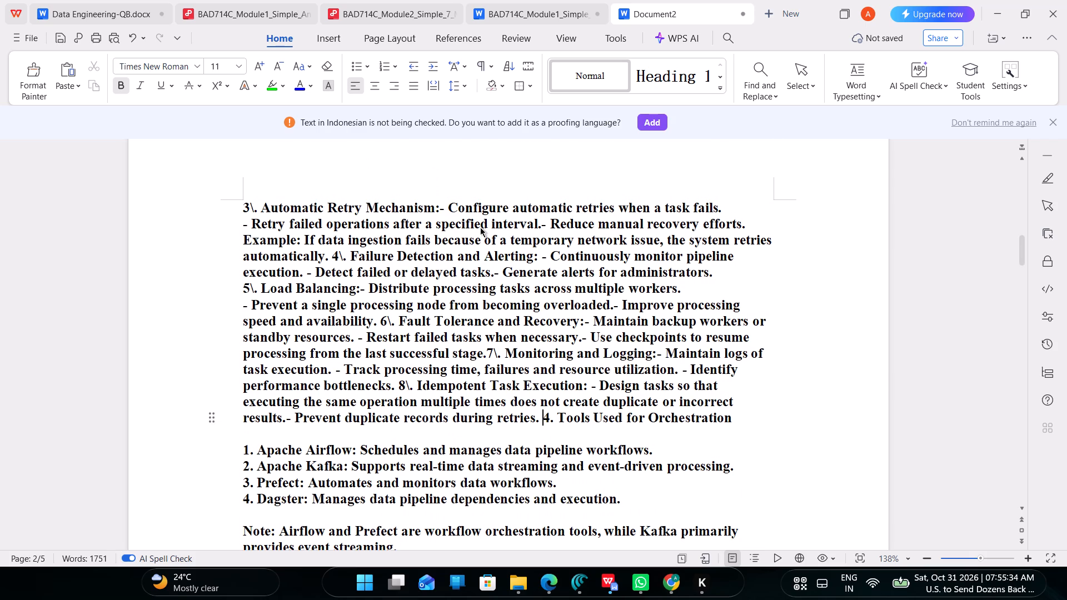
{"action": "scroll", "coordinate": [480, 227], "scroll_direction": "up", "scroll_amount": 1}
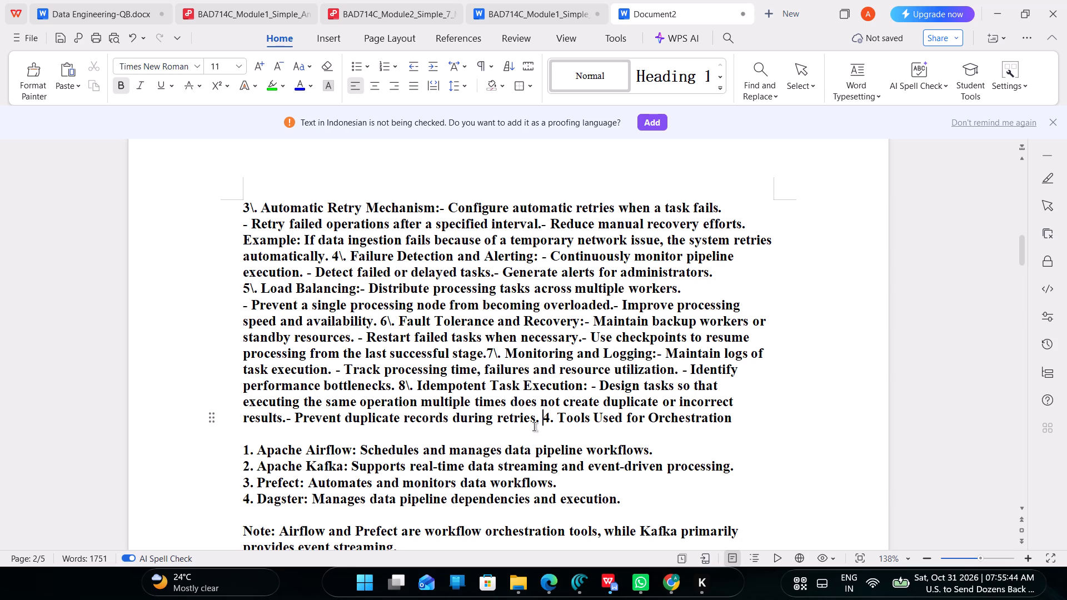
{"action": "scroll", "coordinate": [534, 427], "scroll_direction": "up", "scroll_amount": 7}
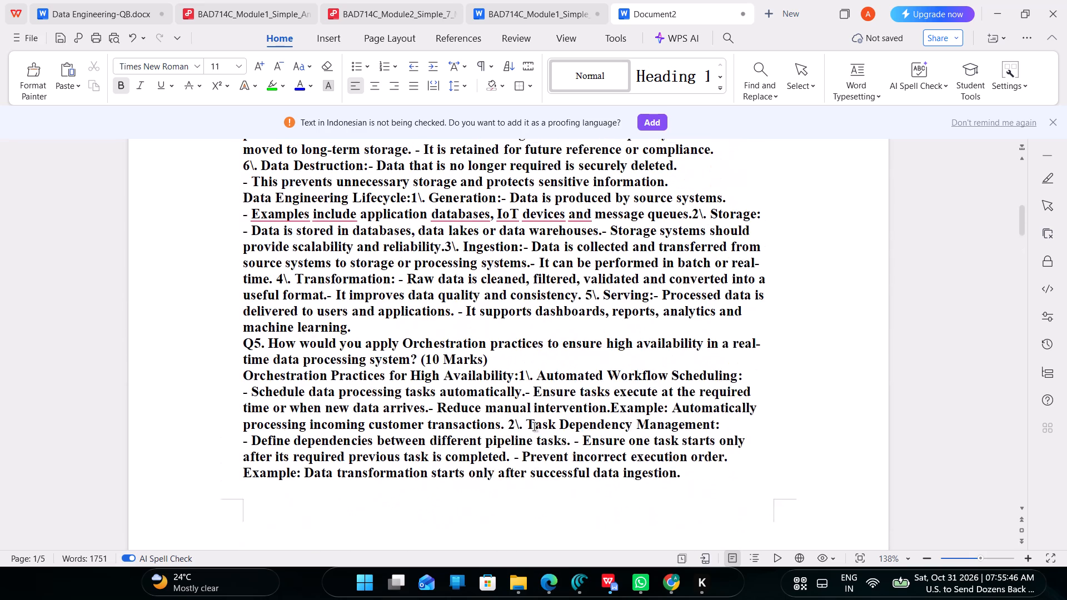
{"action": "scroll", "coordinate": [534, 427], "scroll_direction": "down", "scroll_amount": 2}
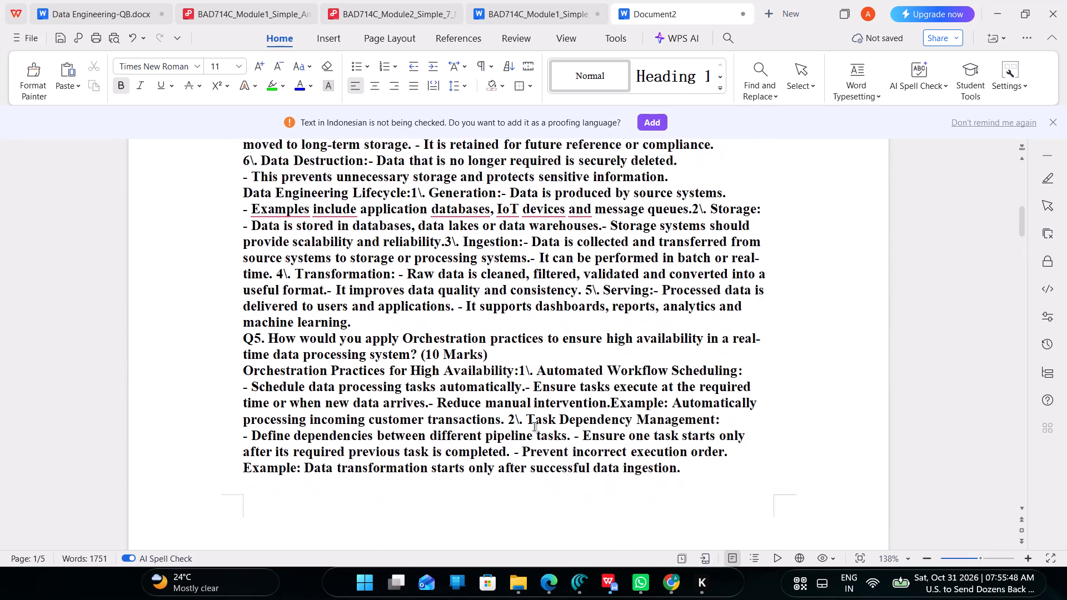
{"action": "scroll", "coordinate": [534, 427], "scroll_direction": "down", "scroll_amount": 2}
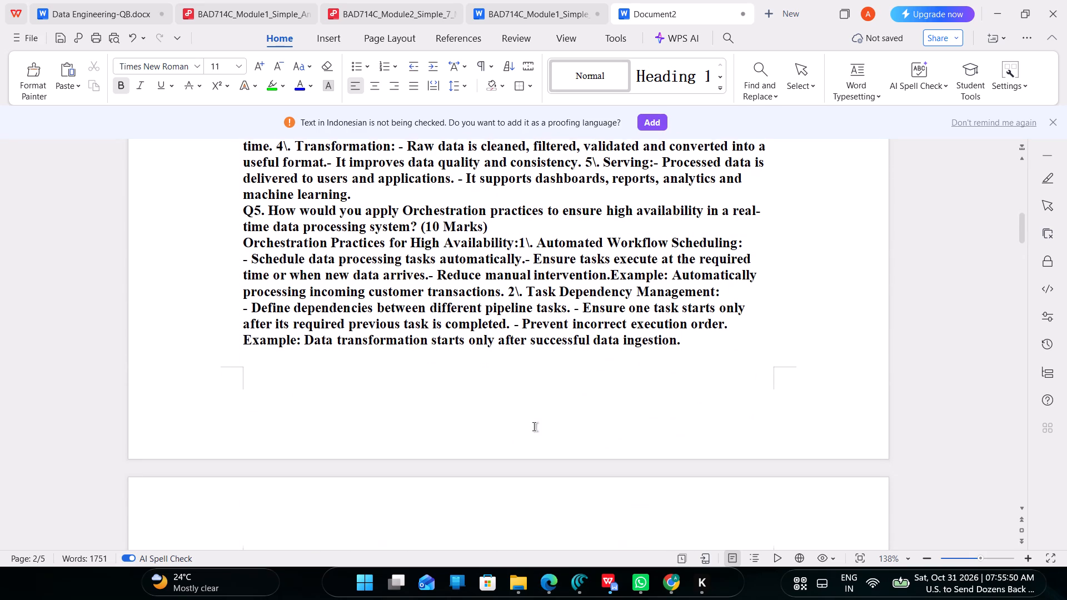
{"action": "scroll", "coordinate": [534, 427], "scroll_direction": "down", "scroll_amount": 2}
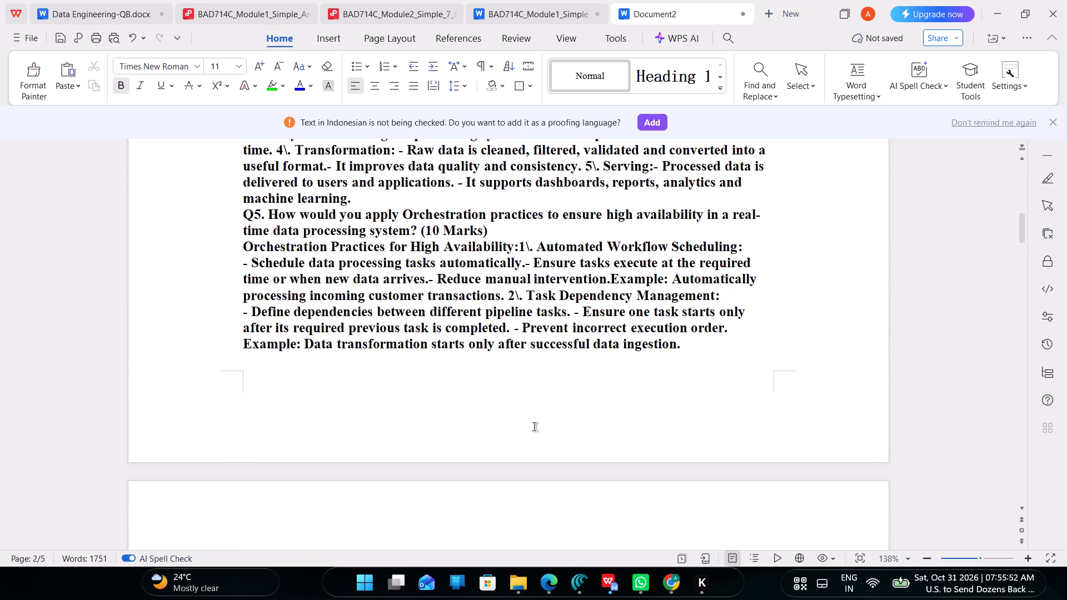
{"action": "scroll", "coordinate": [534, 427], "scroll_direction": "down", "scroll_amount": 3}
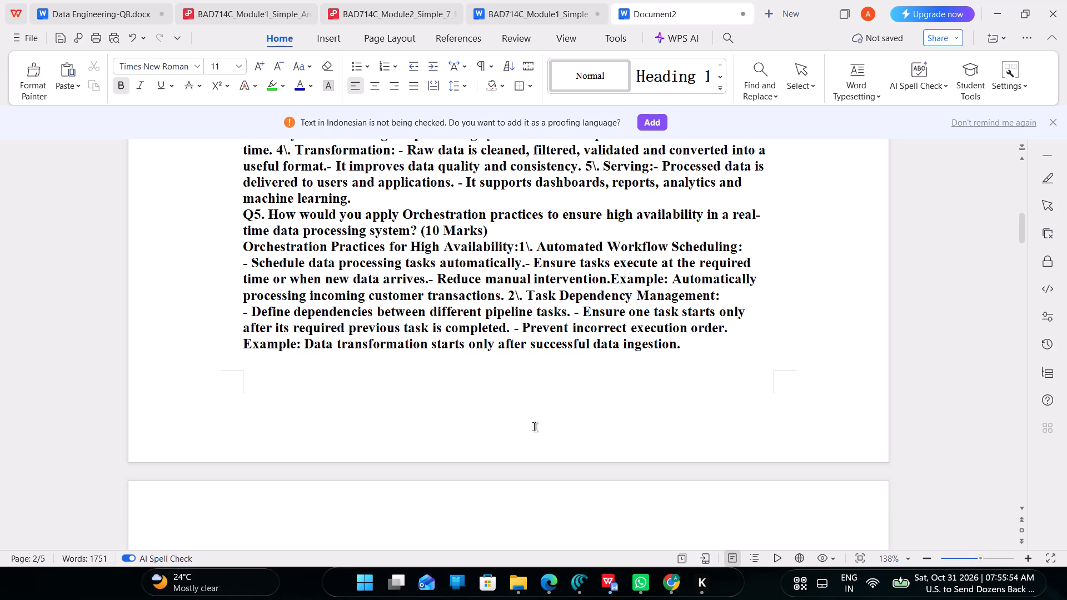
{"action": "scroll", "coordinate": [534, 427], "scroll_direction": "down", "scroll_amount": 3}
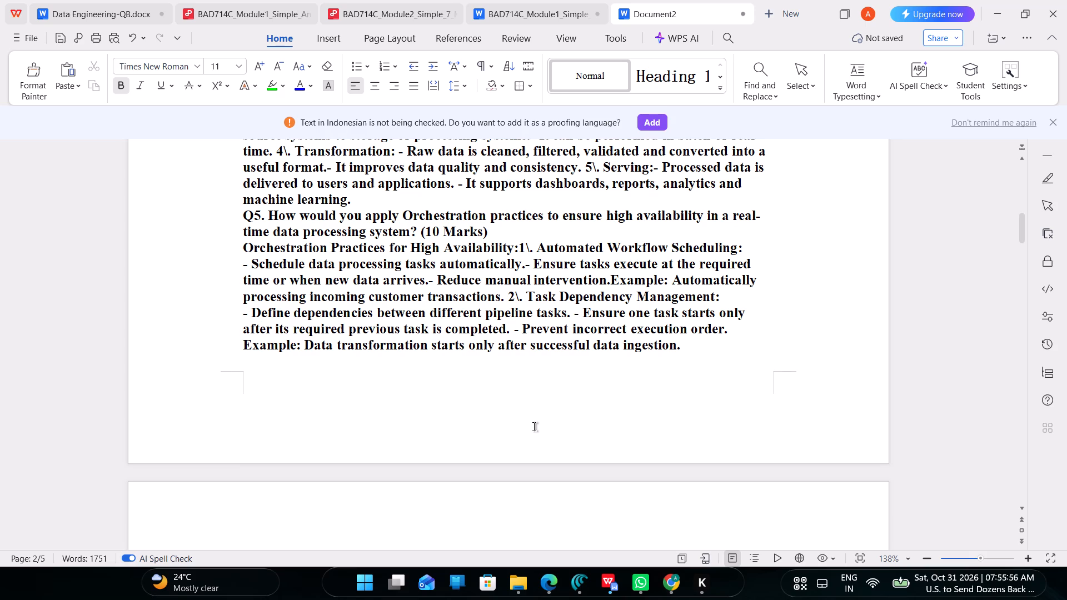
{"action": "scroll", "coordinate": [534, 427], "scroll_direction": "down", "scroll_amount": 11}
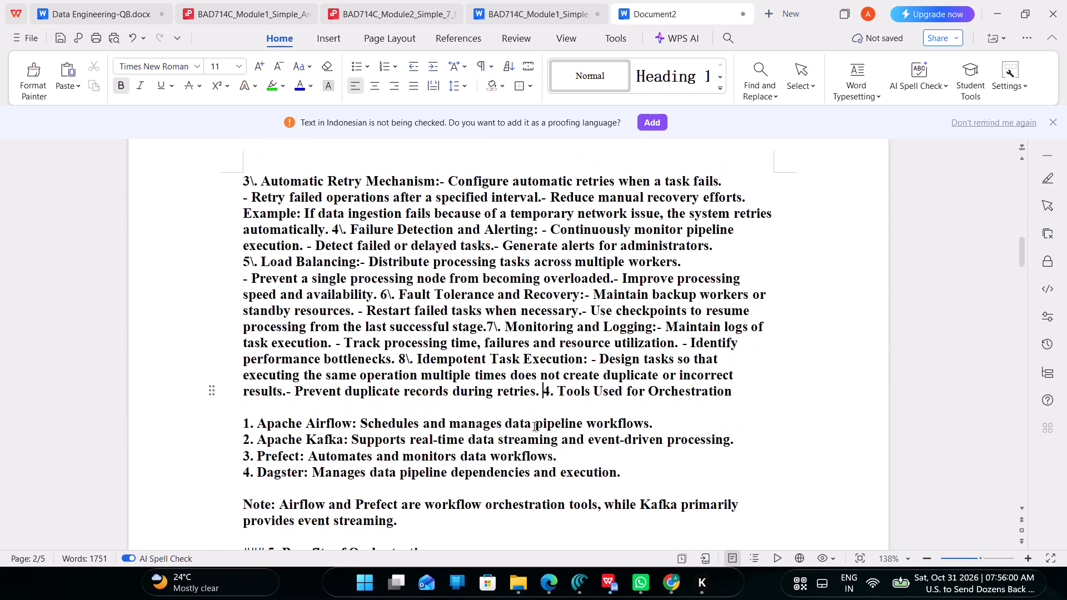
Delete Q5's tools, note, benefits and conclusion, from "4. Tools Used for Orchestration" through "improved reliability.".
{"action": "scroll", "coordinate": [534, 427], "scroll_direction": "down", "scroll_amount": 3}
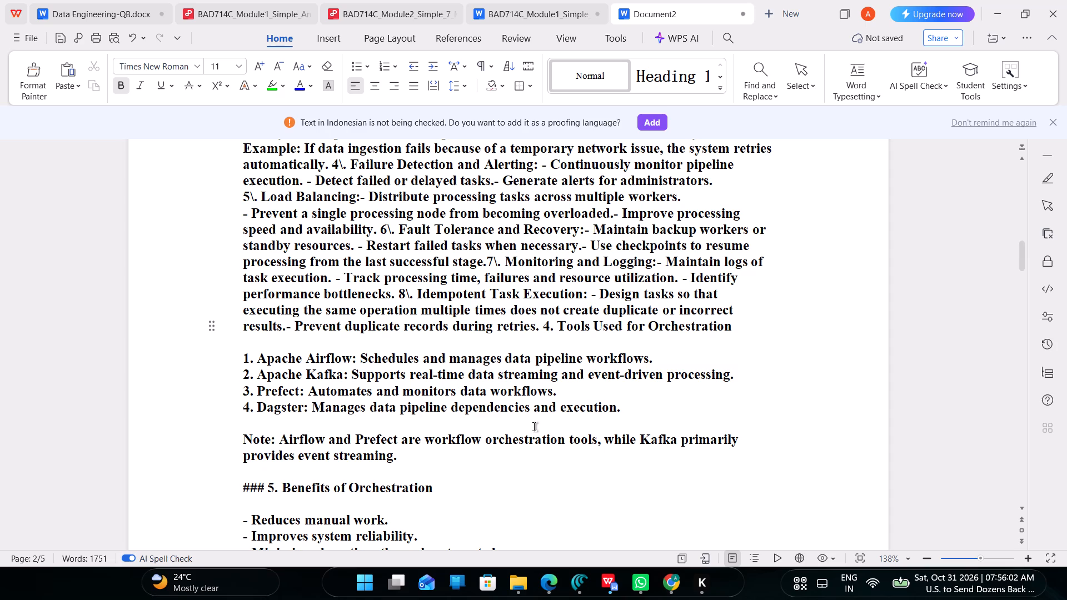
{"action": "scroll", "coordinate": [534, 427], "scroll_direction": "down", "scroll_amount": 1}
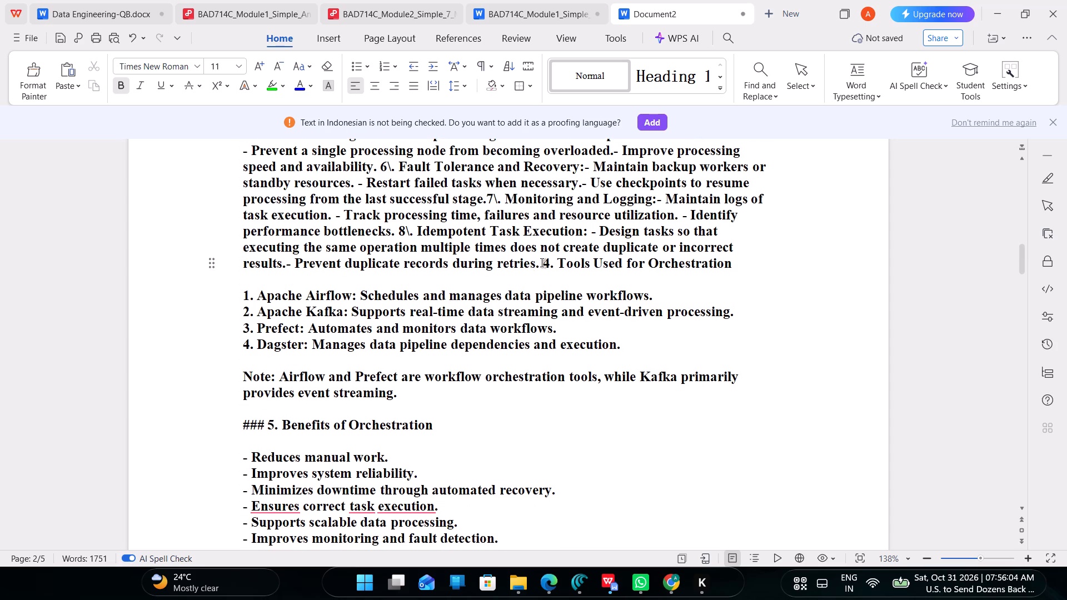
{"action": "left_click_drag", "start_coordinate": [542, 263], "coordinate": [522, 510]}
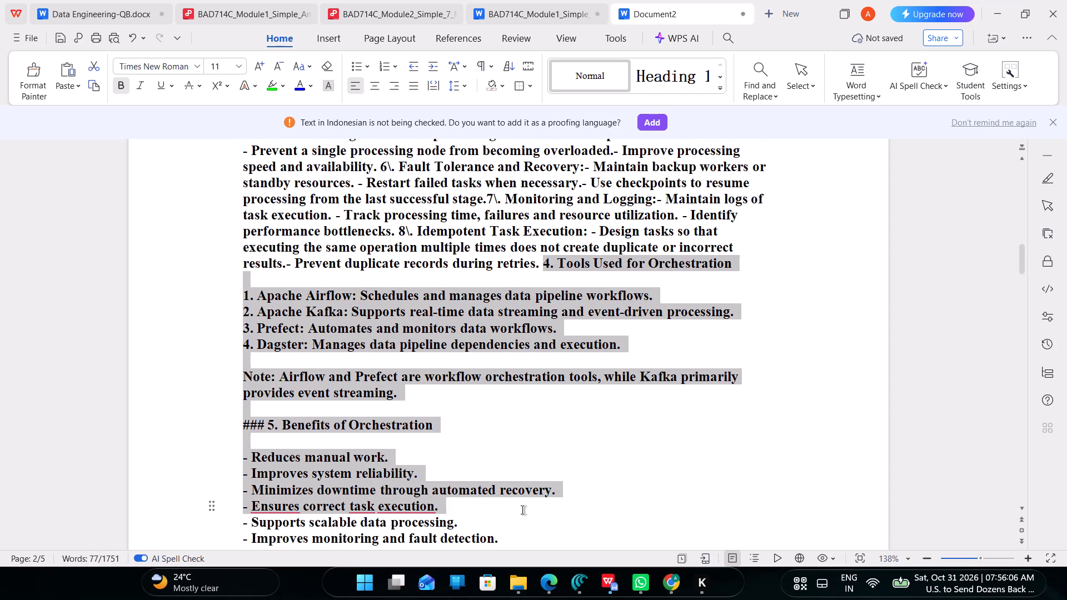
{"action": "left_click_drag", "start_coordinate": [522, 510], "coordinate": [491, 513]}
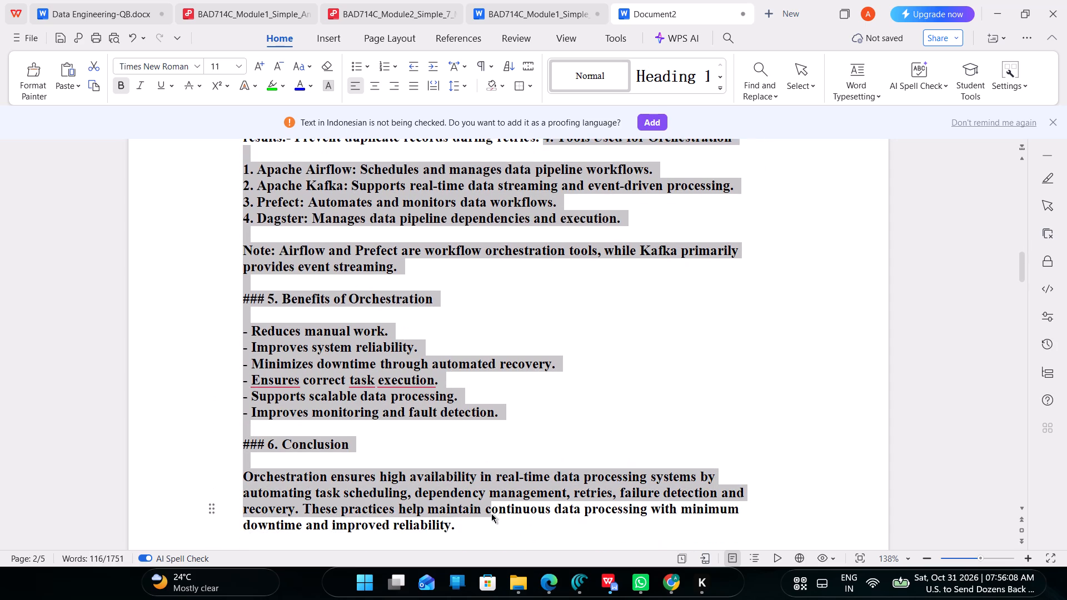
{"action": "left_click_drag", "start_coordinate": [491, 513], "coordinate": [482, 522]}
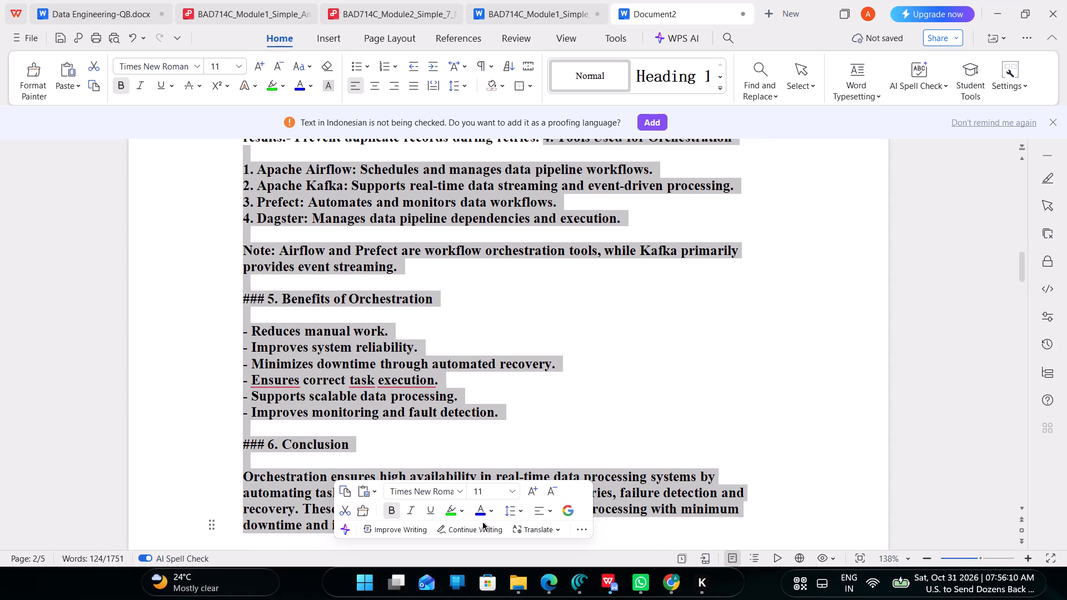
{"action": "key", "text": "BackSpace"}
Remove the blank line above the Q6 question and strip the ## marks in front of it.
{"action": "scroll", "coordinate": [482, 522], "scroll_direction": "up", "scroll_amount": 3}
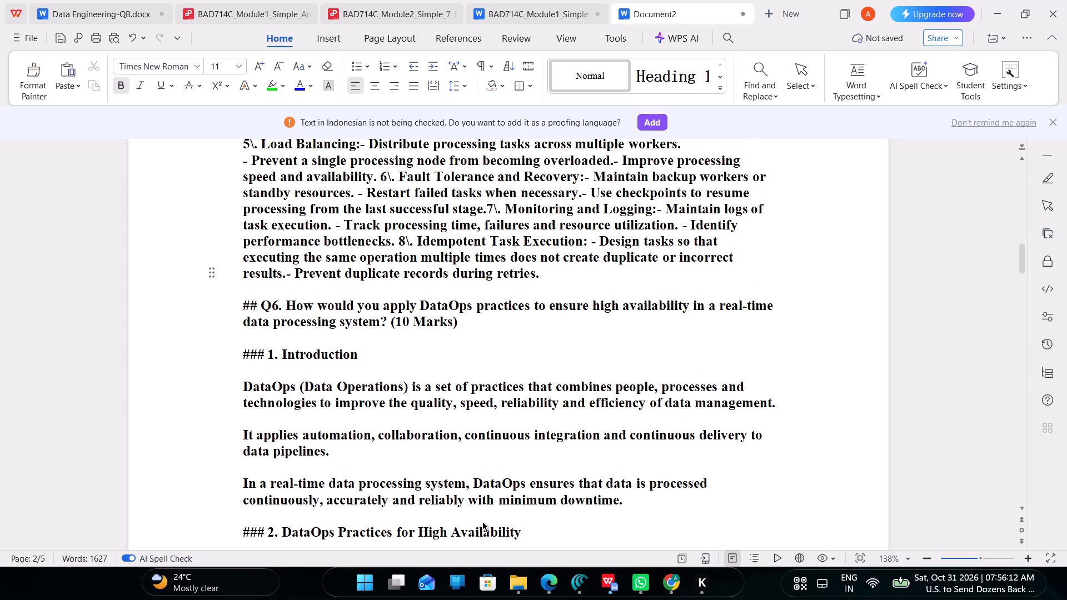
{"action": "scroll", "coordinate": [482, 522], "scroll_direction": "up", "scroll_amount": 1}
{"action": "key", "text": "Delete"}
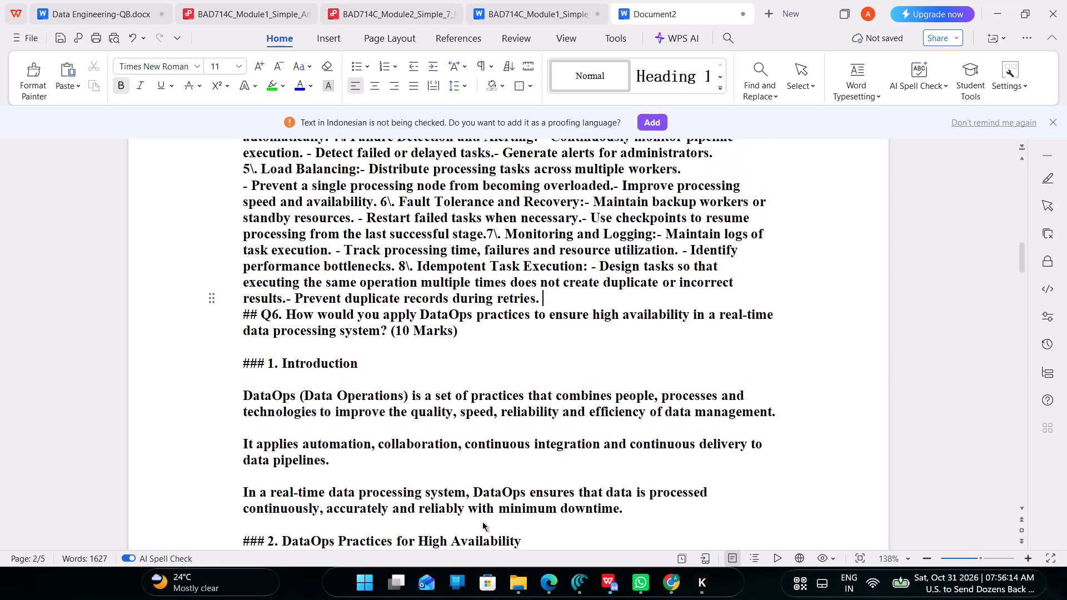
{"action": "left_click", "coordinate": [241, 315]}
{"action": "key", "text": "Delete"}
{"action": "key", "text": "Delete"}
{"action": "key", "text": "Delete"}
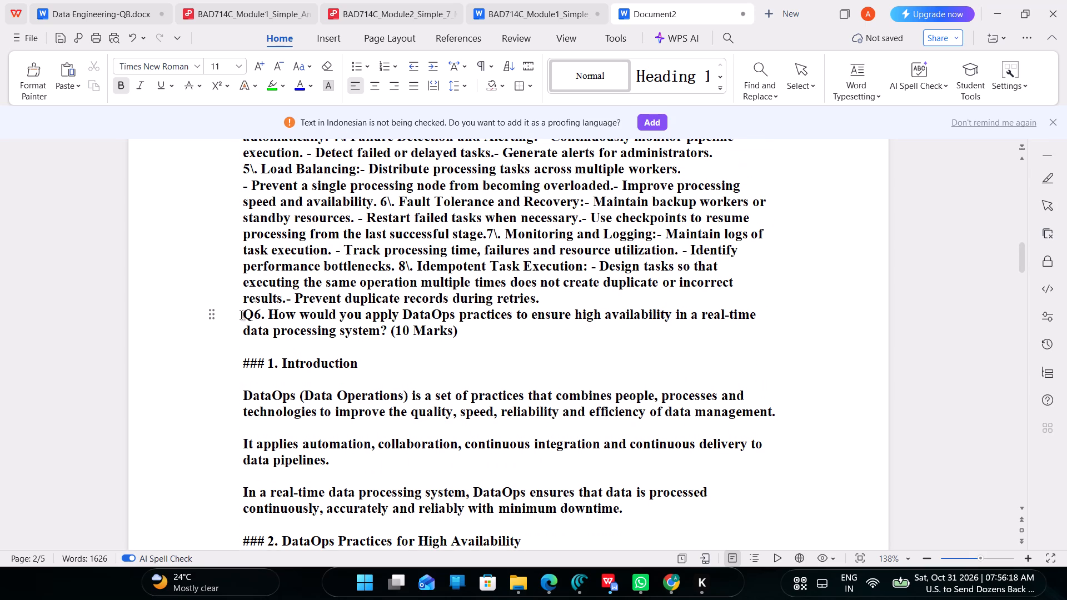
Remove the blank line below the Q6 question and delete the first two # marks before "1. Introduction".
{"action": "left_click", "coordinate": [272, 346]}
{"action": "key", "text": "Delete"}
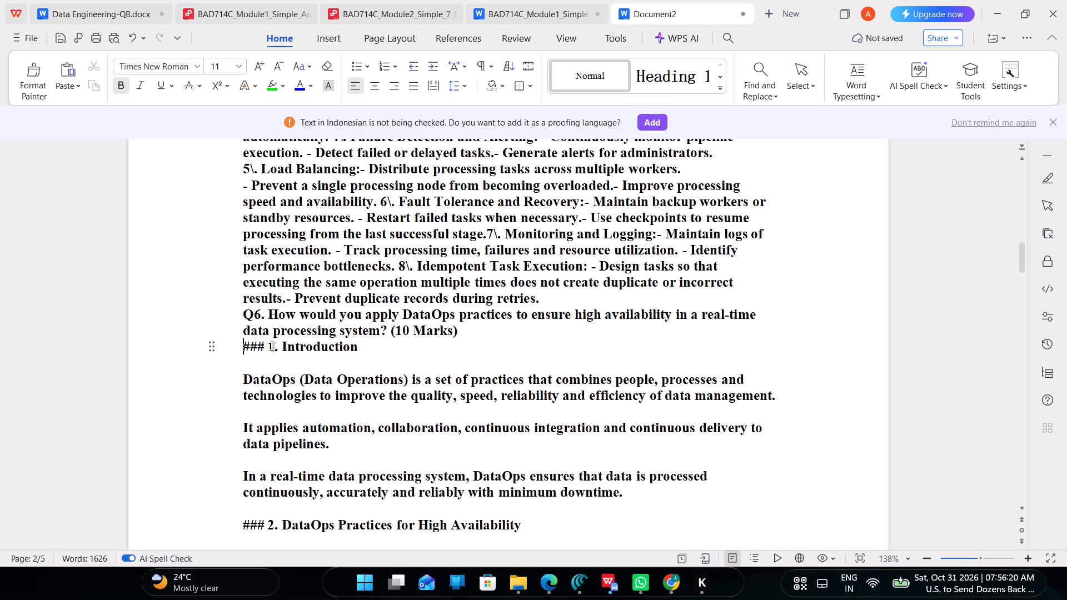
{"action": "key", "text": "Delete"}
{"action": "key", "text": "Delete"}
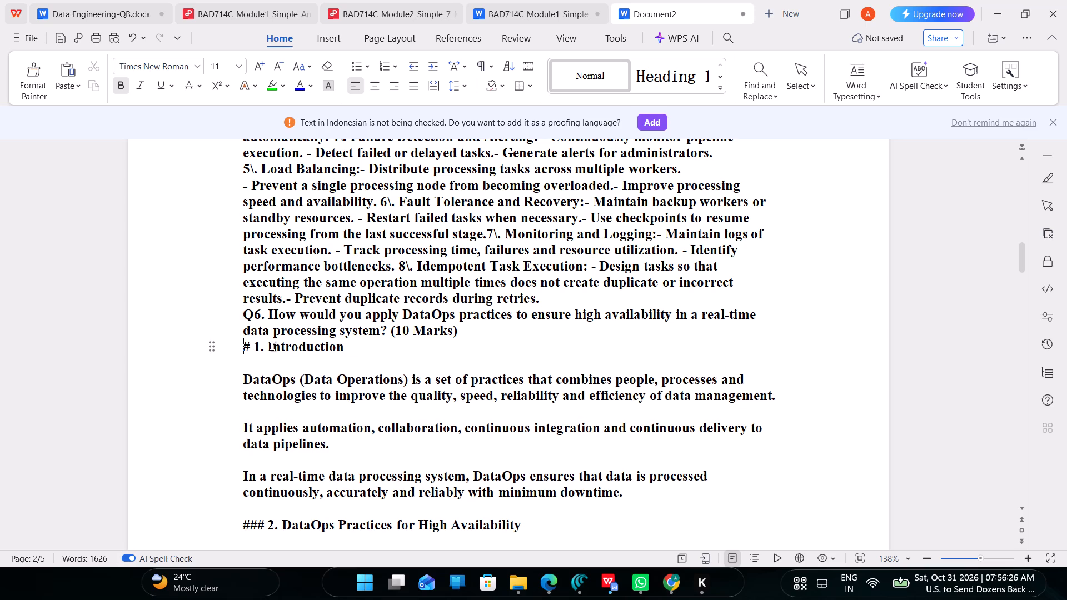
Look over the start of Q6's answer, check the question list in Data Engineering-QB.docx, and return to Document2.
{"action": "scroll", "coordinate": [272, 346], "scroll_direction": "down", "scroll_amount": 1}
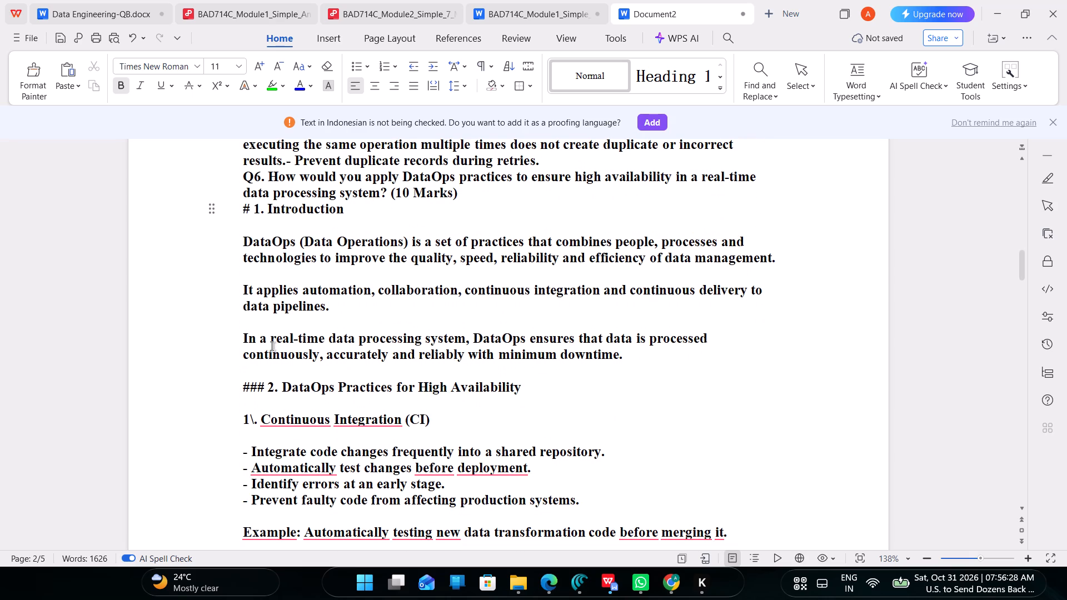
{"action": "scroll", "coordinate": [272, 346], "scroll_direction": "down", "scroll_amount": 2}
{"action": "scroll", "coordinate": [286, 262], "scroll_direction": "up", "scroll_amount": 1}
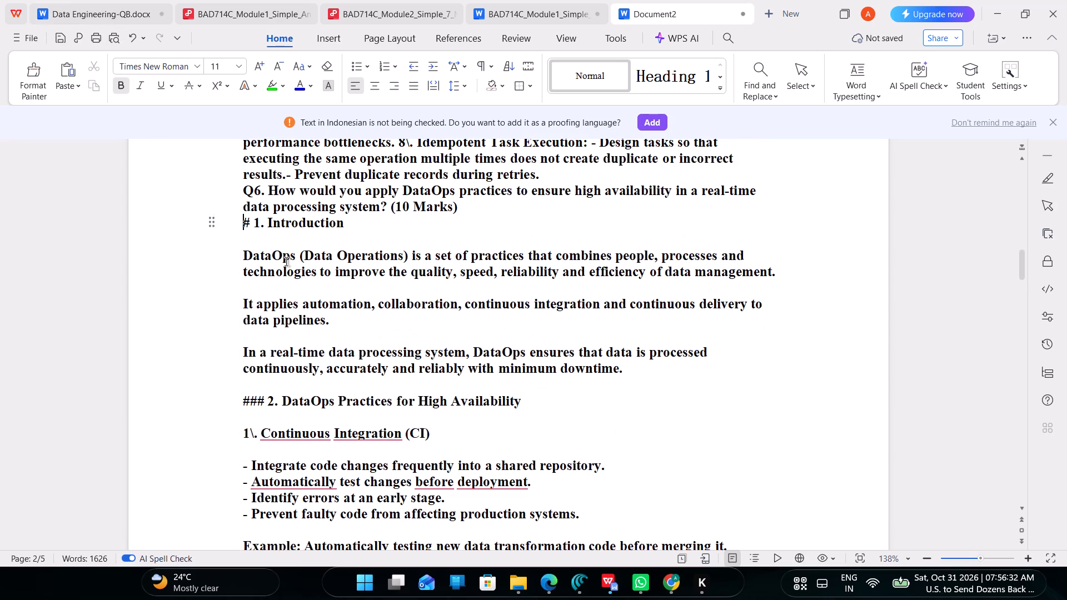
{"action": "scroll", "coordinate": [286, 262], "scroll_direction": "up", "scroll_amount": 1}
{"action": "left_click", "coordinate": [56, 0]}
{"action": "left_click", "coordinate": [200, 259]}
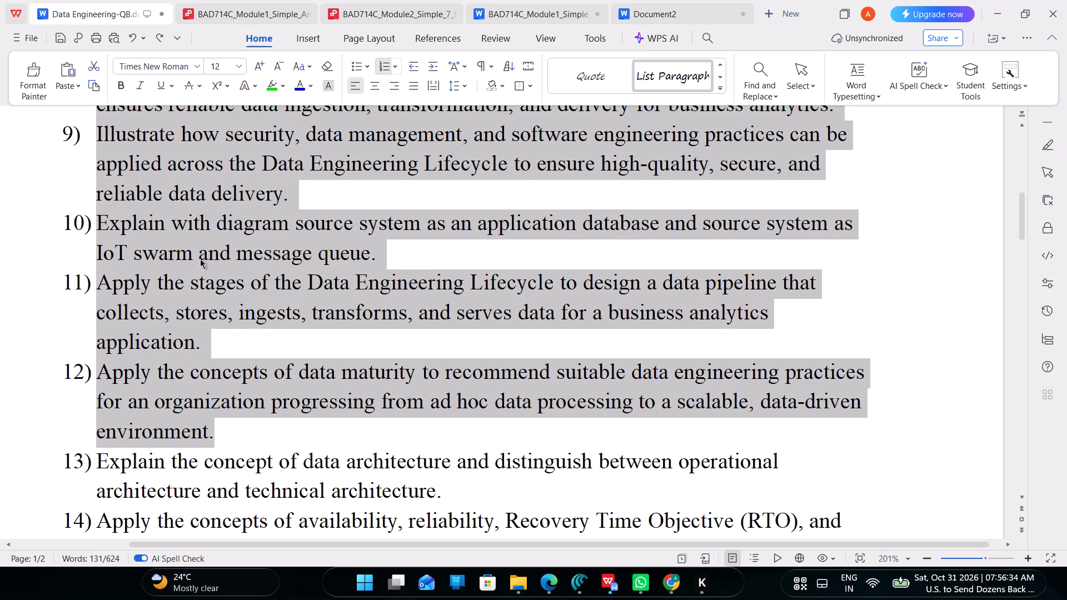
{"action": "scroll", "coordinate": [200, 259], "scroll_direction": "up", "scroll_amount": 7}
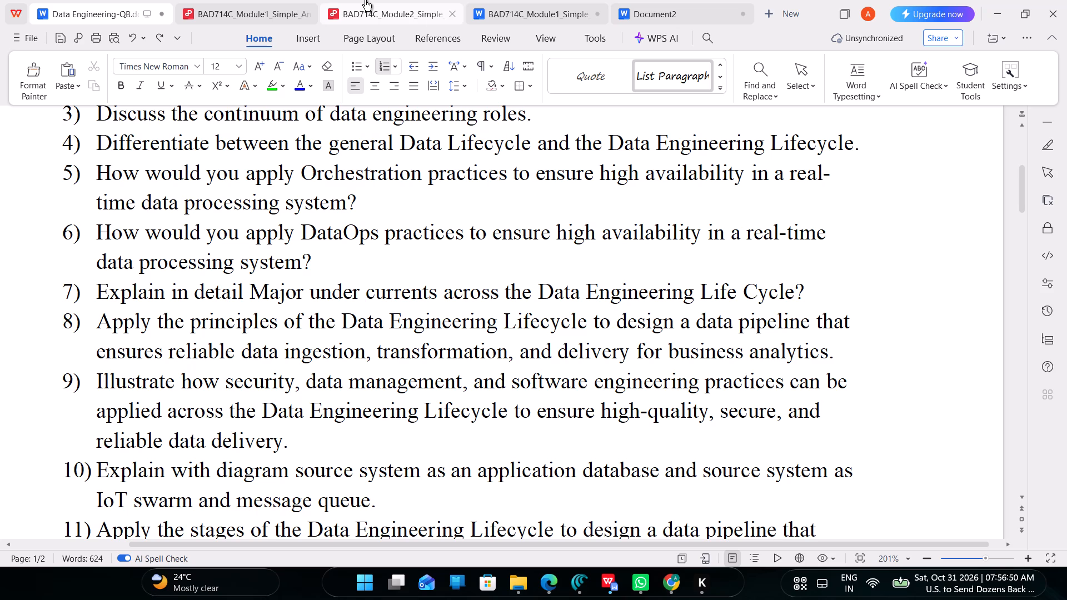
{"action": "left_click", "coordinate": [553, 0]}
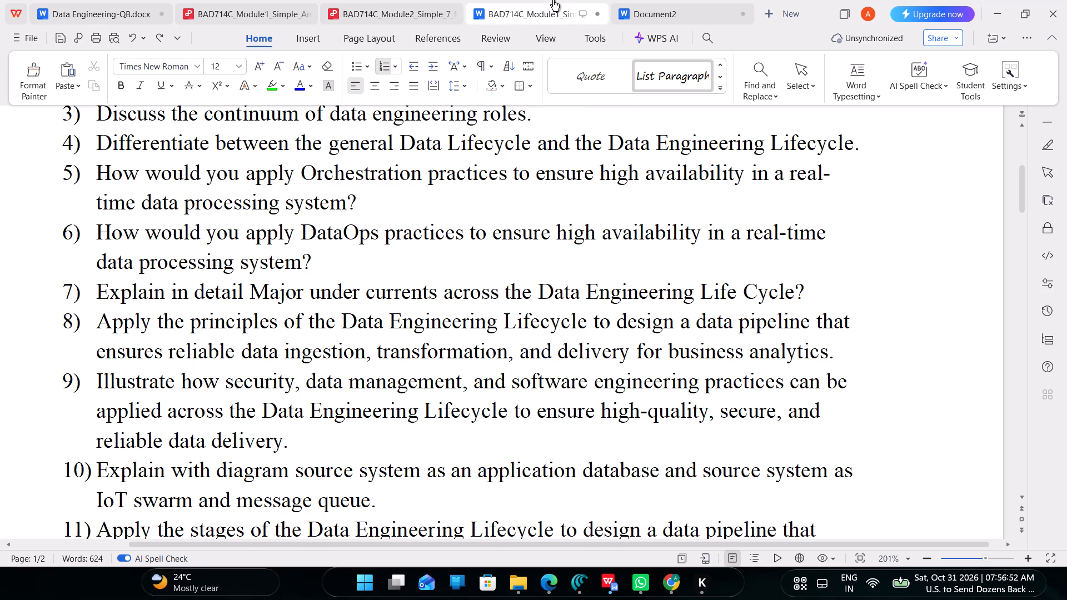
{"action": "left_click", "coordinate": [632, 0]}
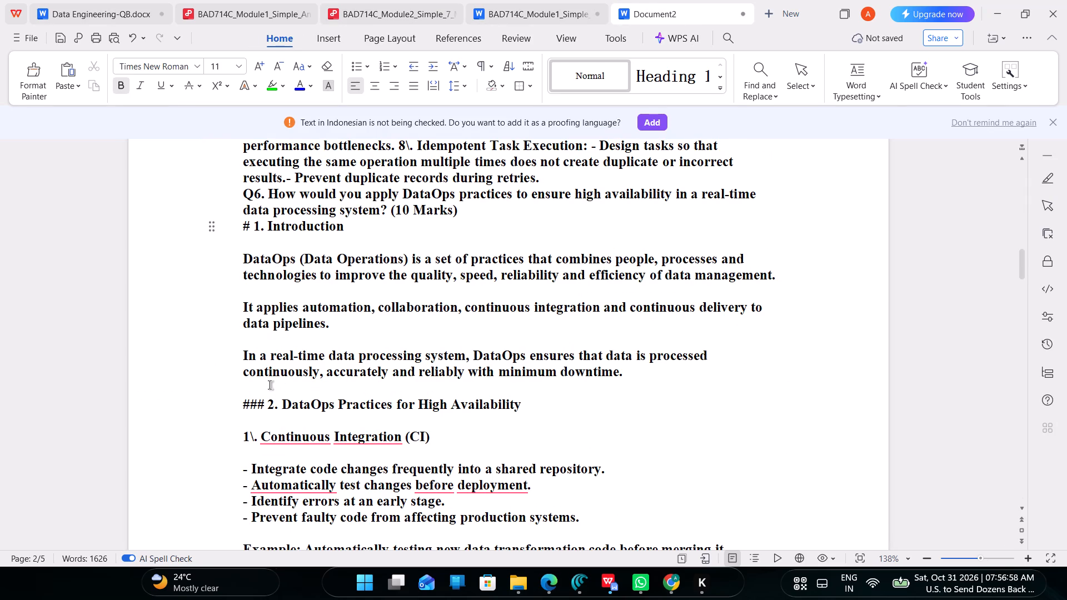
Delete Q6's introduction section, from "# 1. Introduction" through "minimum downtime.", along with the blank line left behind.
{"action": "left_click_drag", "start_coordinate": [267, 386], "coordinate": [212, 227]}
{"action": "key", "text": "BackSpace"}
{"action": "key", "text": "Delete"}
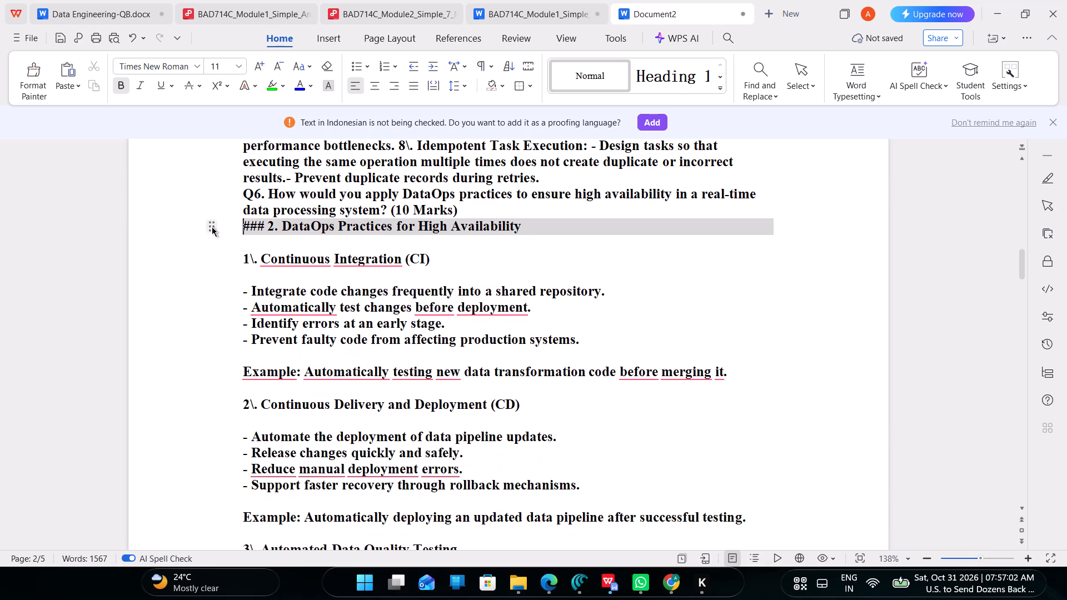
Strip the "### 2. " prefix from Q6's "DataOps Practices for High Availability" heading.
{"action": "key", "text": "Delete"}
{"action": "key", "text": "Delete"}
{"action": "key", "text": "Delete"}
{"action": "key", "text": "Delete"}
{"action": "key", "text": "Delete"}
{"action": "key", "text": "Delete"}
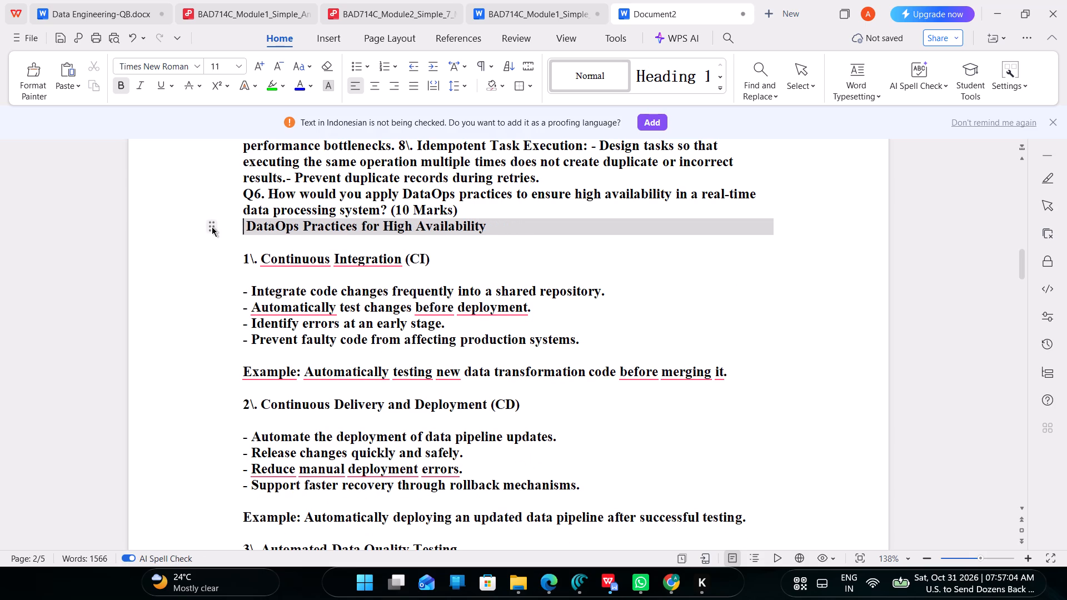
{"action": "key", "text": "Delete"}
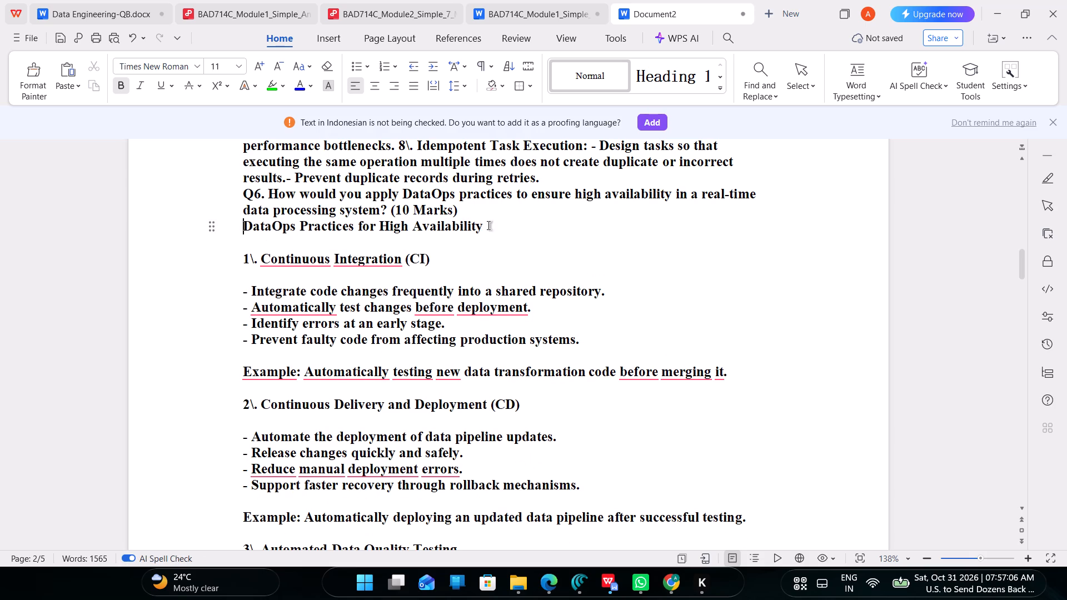
Add a colon to the DataOps Practices heading and run "1\. Continuous Integration (CI):" on directly after it.
{"action": "left_click", "coordinate": [515, 223]}
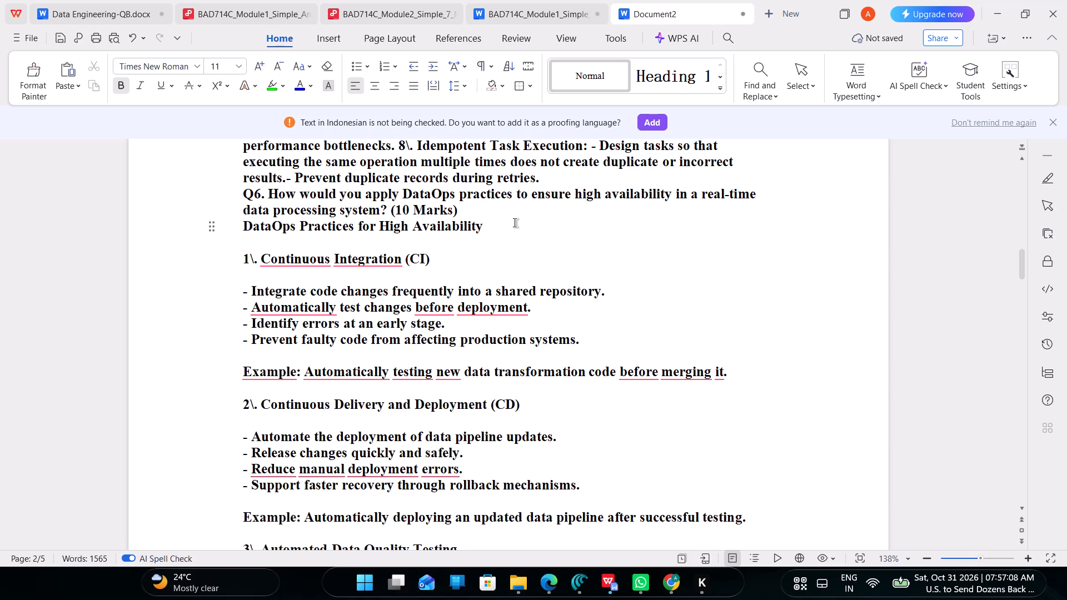
{"action": "key", "text": "shift+colon"}
{"action": "key", "text": "Delete"}
{"action": "key", "text": "Delete"}
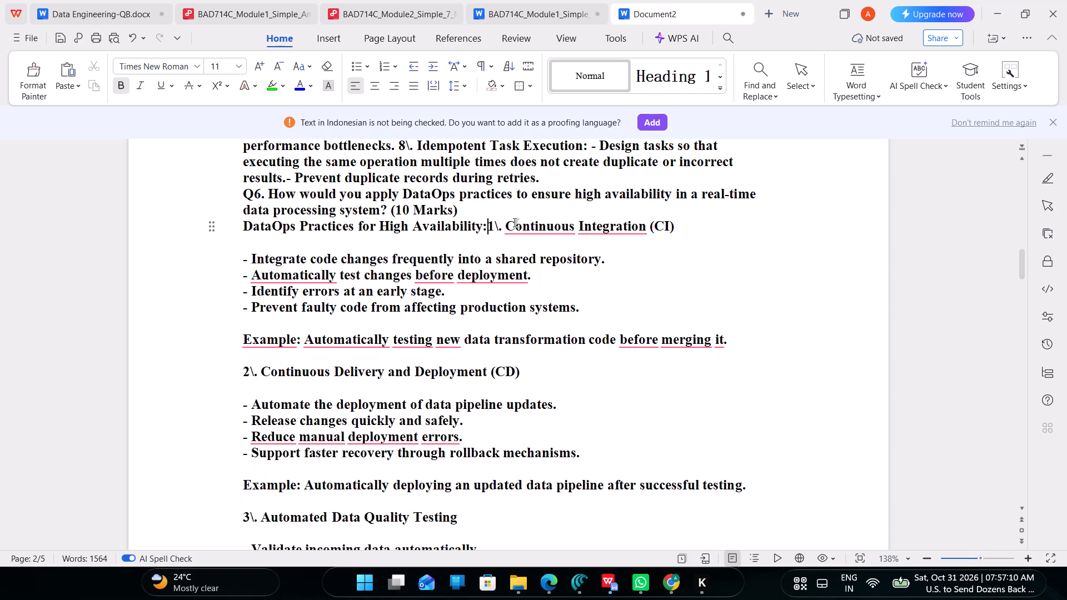
{"action": "left_click", "coordinate": [684, 223]}
{"action": "key", "text": "shift+colon"}
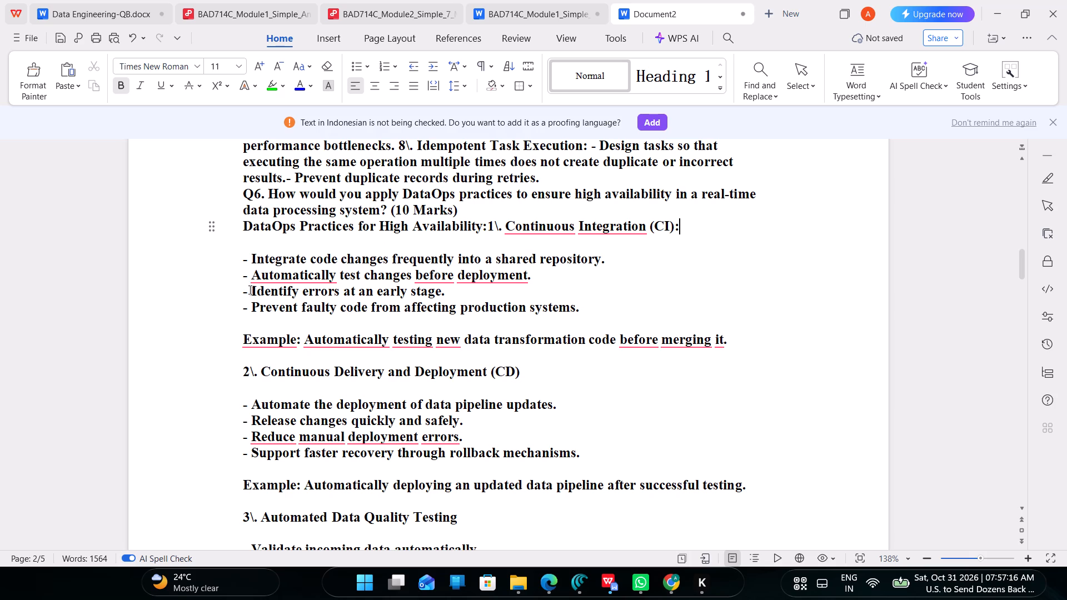
Delete the Continuous Integration bullets on identifying errors and preventing faulty code, including the leftover dash before "Example".
{"action": "left_click_drag", "start_coordinate": [250, 290], "coordinate": [583, 317]}
{"action": "key", "text": "BackSpace"}
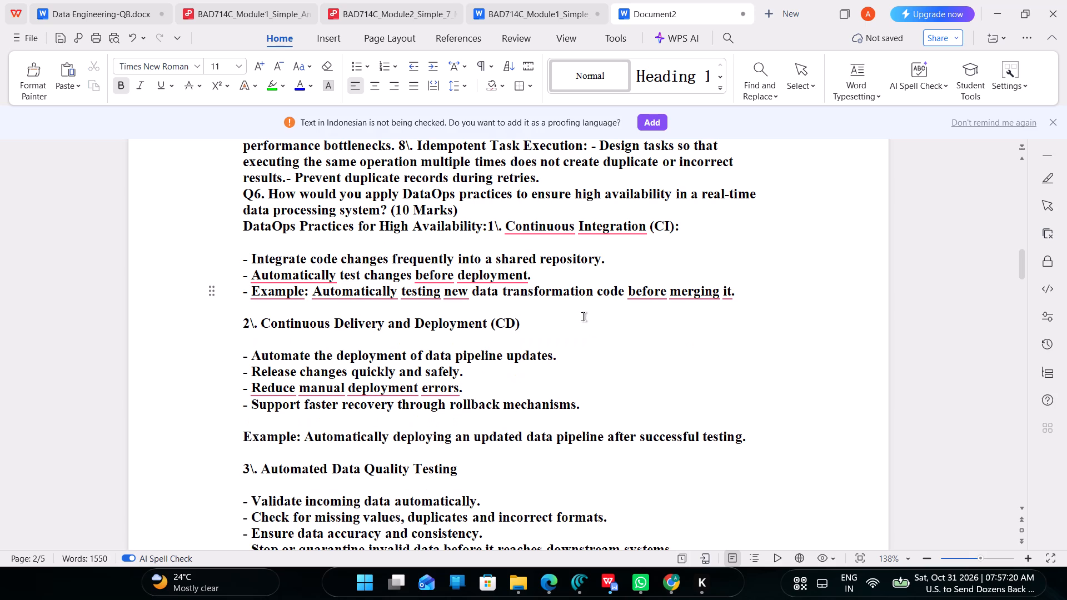
{"action": "key", "text": "BackSpace"}
{"action": "key", "text": "BackSpace"}
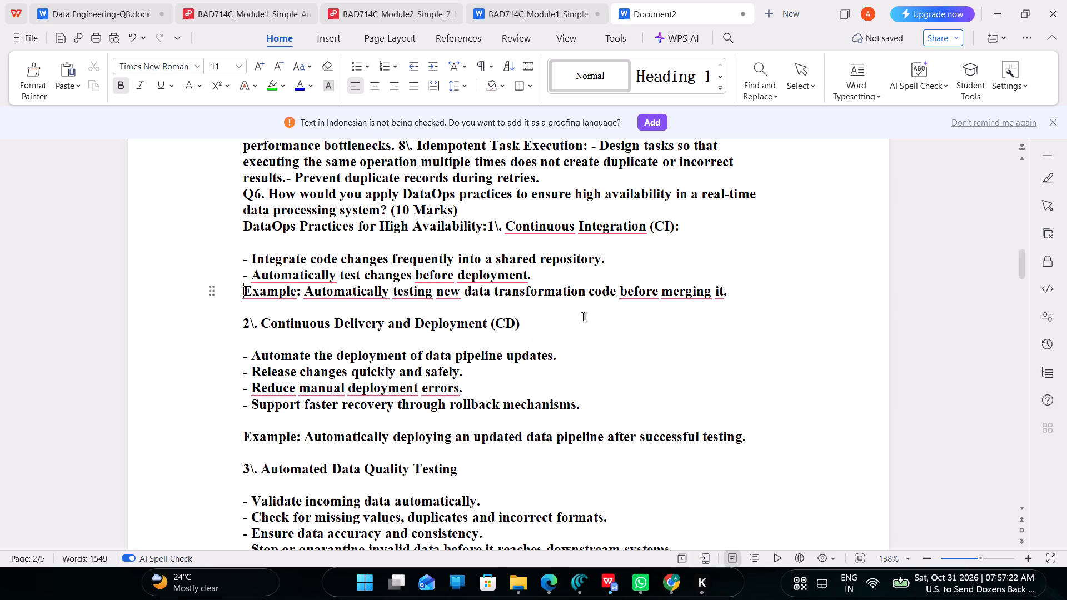
Join the two remaining Continuous Integration bullets and the example into one paragraph behind the "(CI):" heading.
{"action": "left_click", "coordinate": [691, 226]}
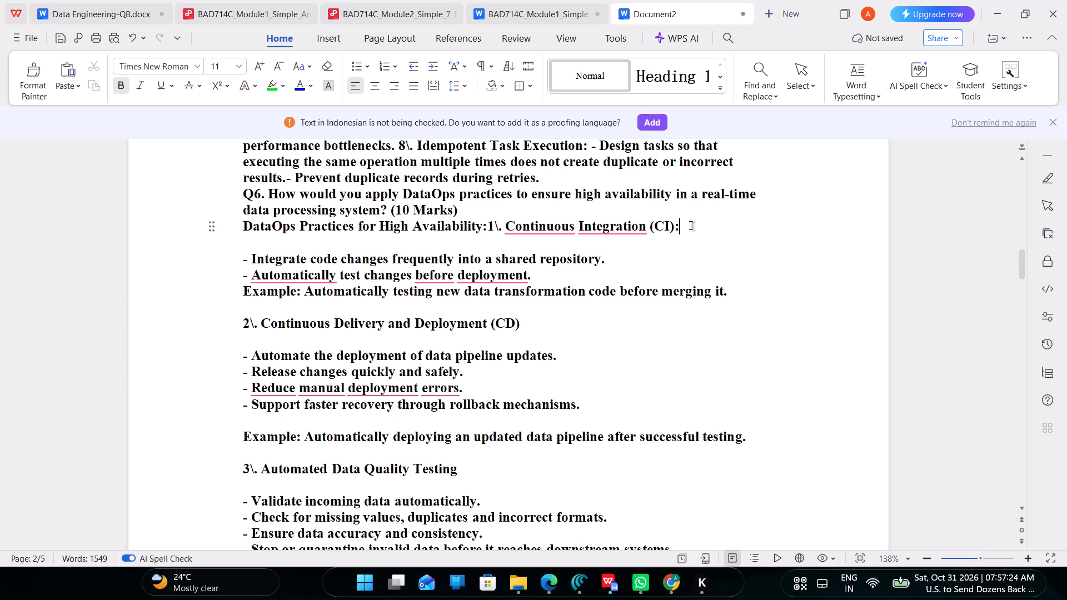
{"action": "key", "text": "Delete"}
{"action": "key", "text": "Delete"}
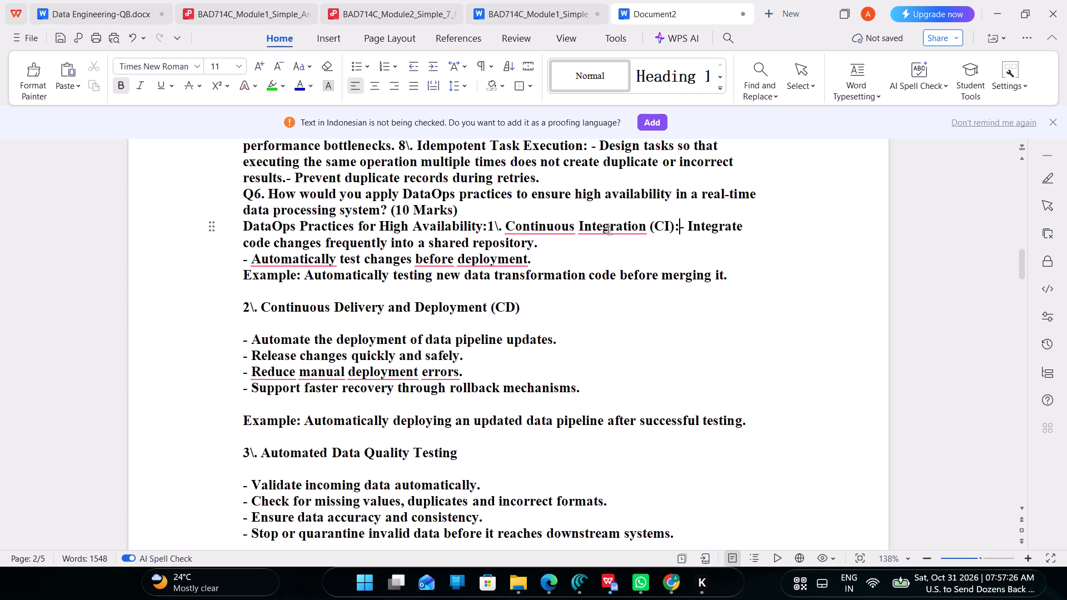
{"action": "left_click", "coordinate": [546, 244]}
{"action": "key", "text": "Delete"}
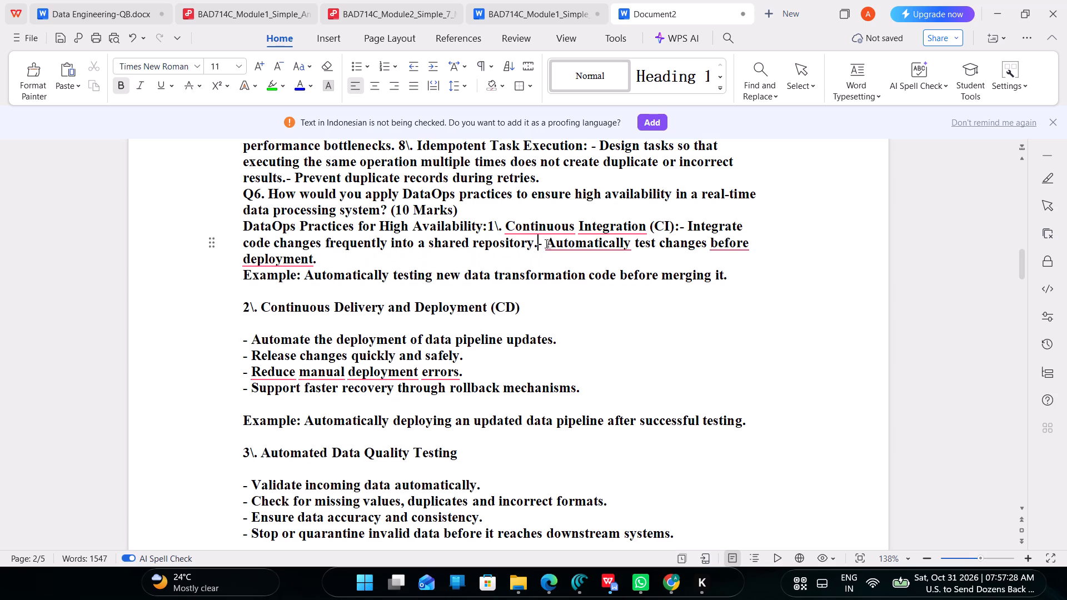
{"action": "key", "text": "space"}
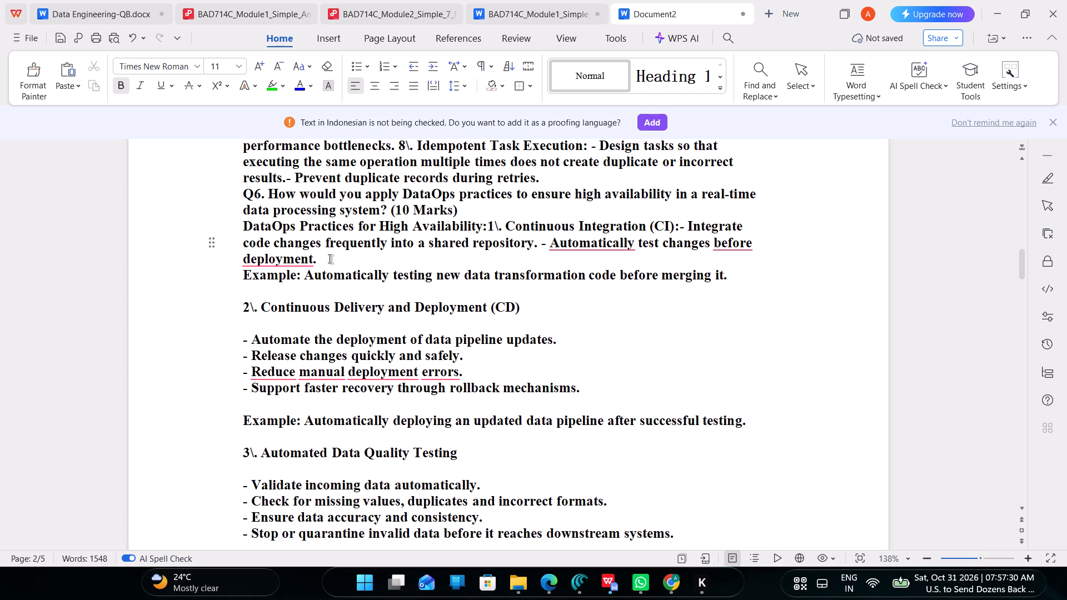
{"action": "left_click", "coordinate": [330, 259]}
{"action": "key", "text": "Delete"}
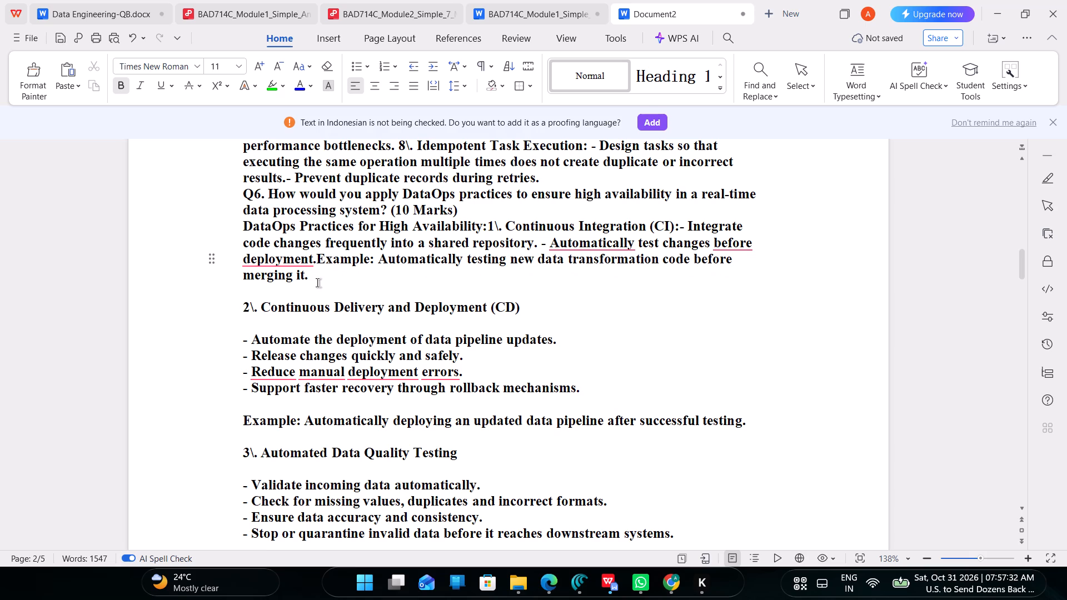
Run "2\. Continuous Delivery and Deployment (CD):" and its first two bullets on after "merging it." in the same paragraph.
{"action": "left_click", "coordinate": [323, 277]}
{"action": "key", "text": "space"}
{"action": "key", "text": "Delete"}
{"action": "key", "text": "Delete"}
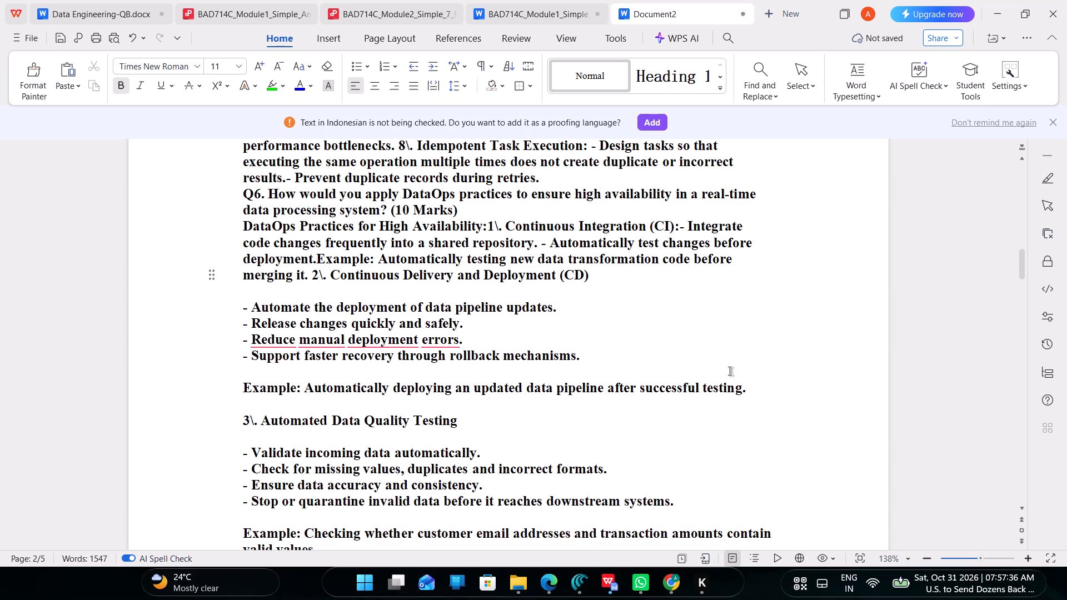
{"action": "left_click", "coordinate": [590, 274]}
{"action": "key", "text": "shift+colon"}
{"action": "key", "text": "Delete"}
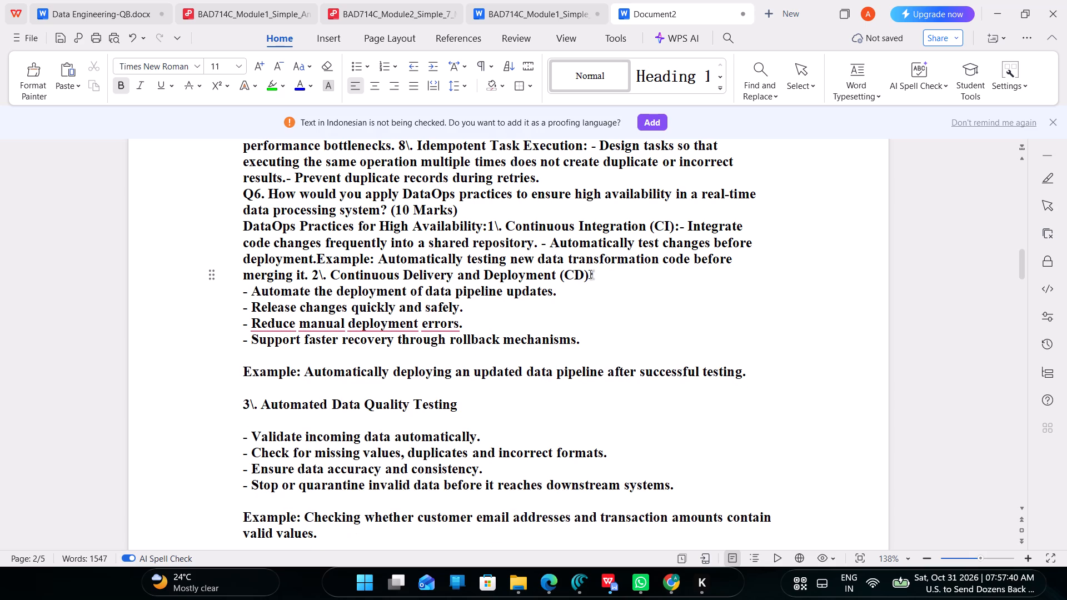
{"action": "key", "text": "Delete"}
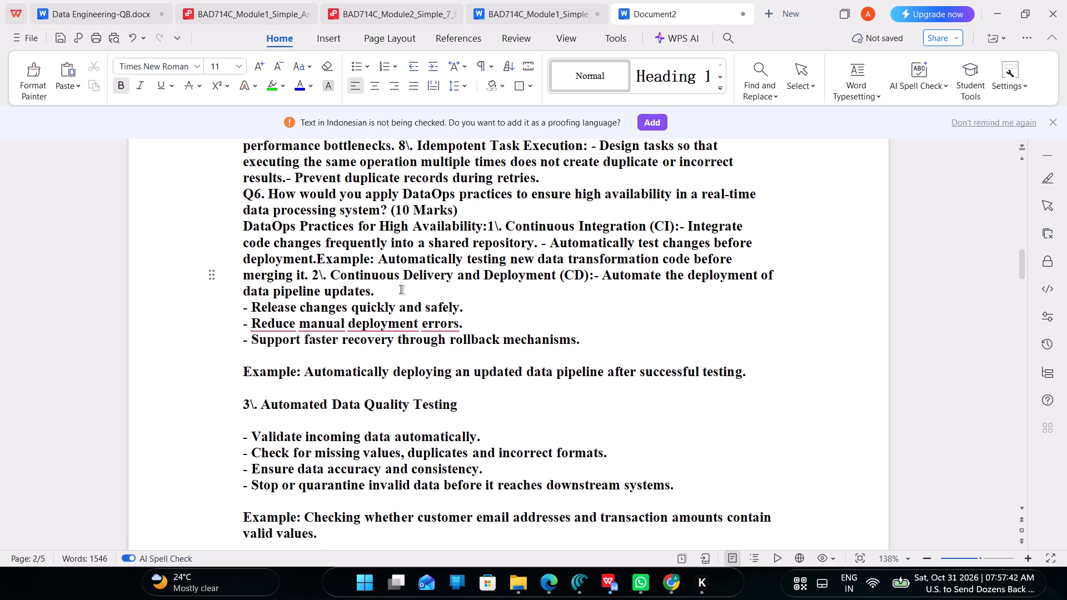
{"action": "left_click", "coordinate": [400, 289]}
{"action": "key", "text": "Delete"}
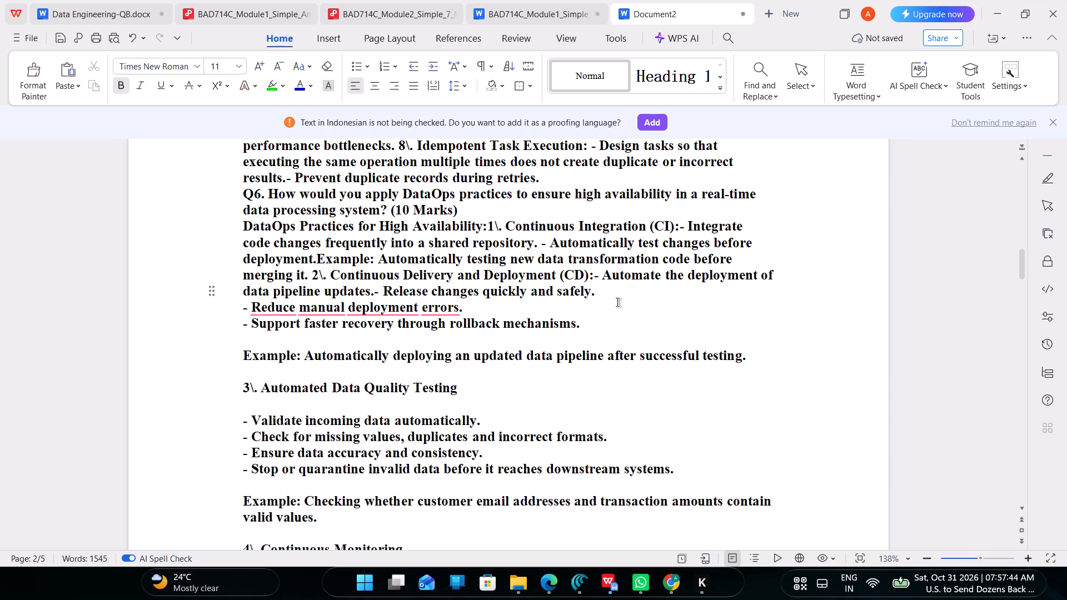
Delete the CD bullets on manual deployment errors and faster recovery, and join the CD example after "safely." with a space.
{"action": "left_click", "coordinate": [617, 293]}
{"action": "left_click_drag", "start_coordinate": [612, 293], "coordinate": [616, 311]}
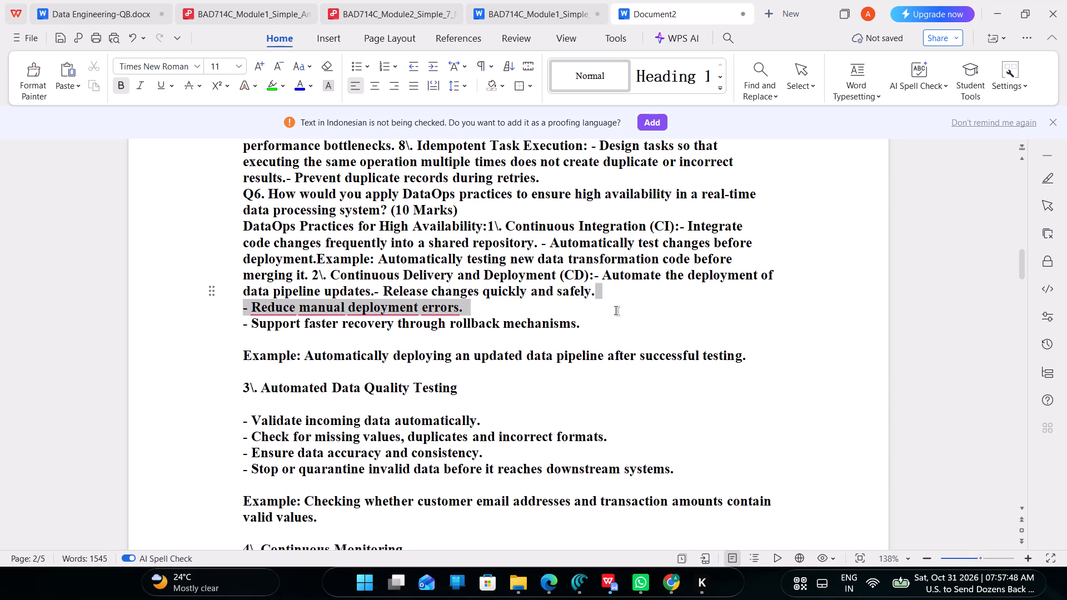
{"action": "left_click_drag", "start_coordinate": [616, 311], "coordinate": [613, 327]}
{"action": "key", "text": "BackSpace"}
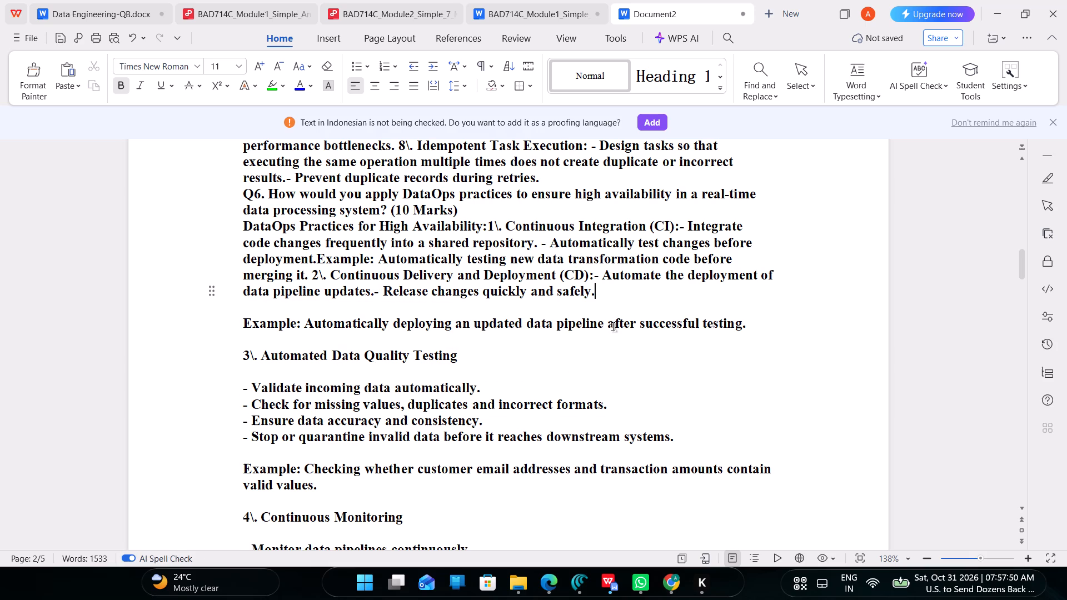
{"action": "key", "text": "Delete"}
{"action": "key", "text": "Delete"}
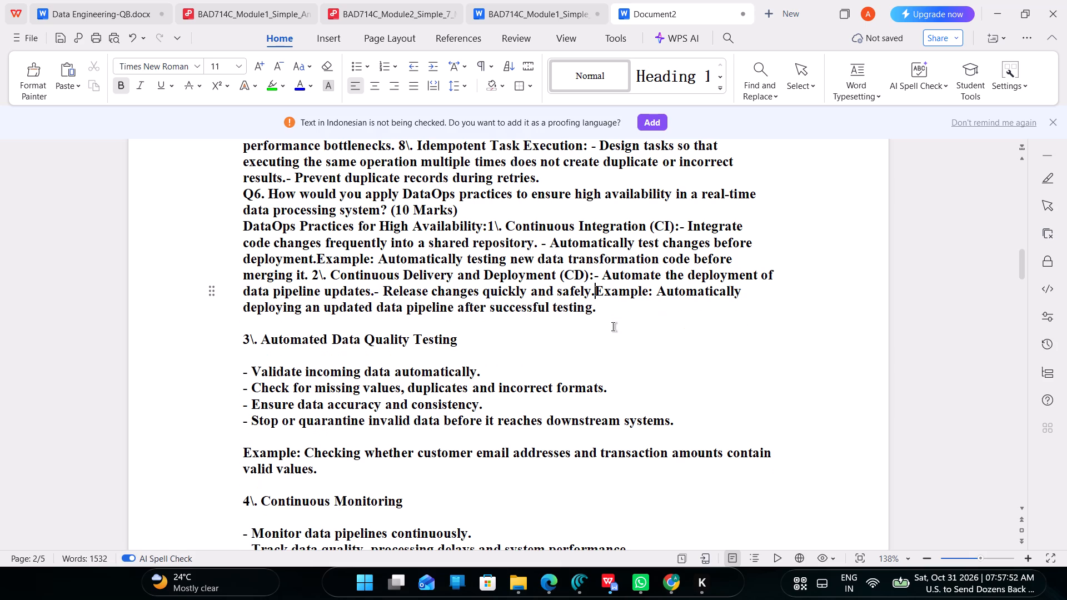
{"action": "key", "text": "space"}
Run "3\. Automated Data Quality Testing:" and its first two bullets on after "successful testing.", separated by spaces.
{"action": "left_click", "coordinate": [601, 303]}
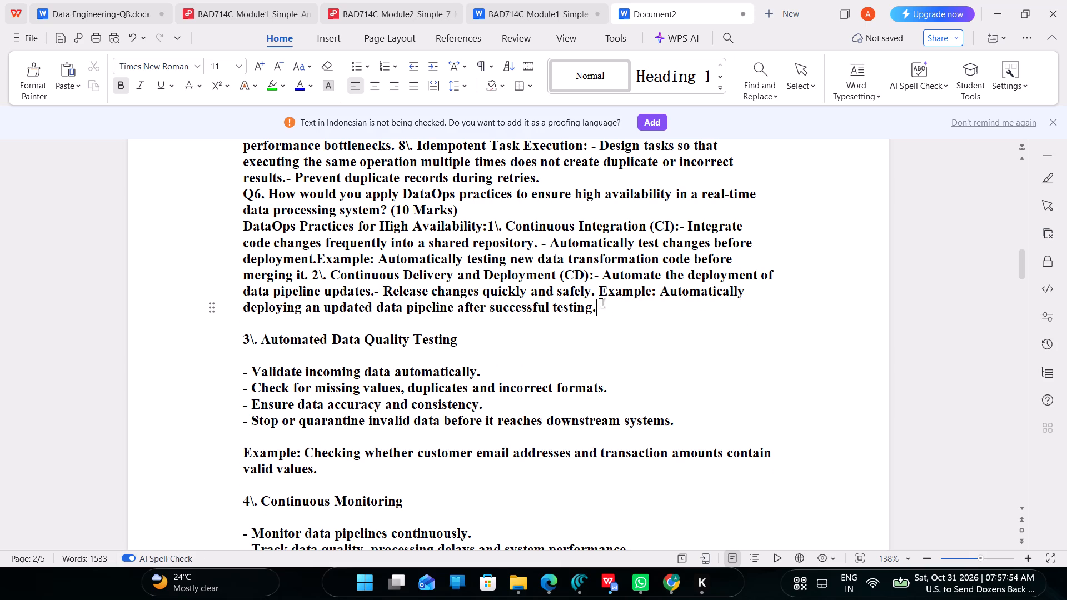
{"action": "key", "text": "Delete"}
{"action": "key", "text": "Delete"}
{"action": "key", "text": "space"}
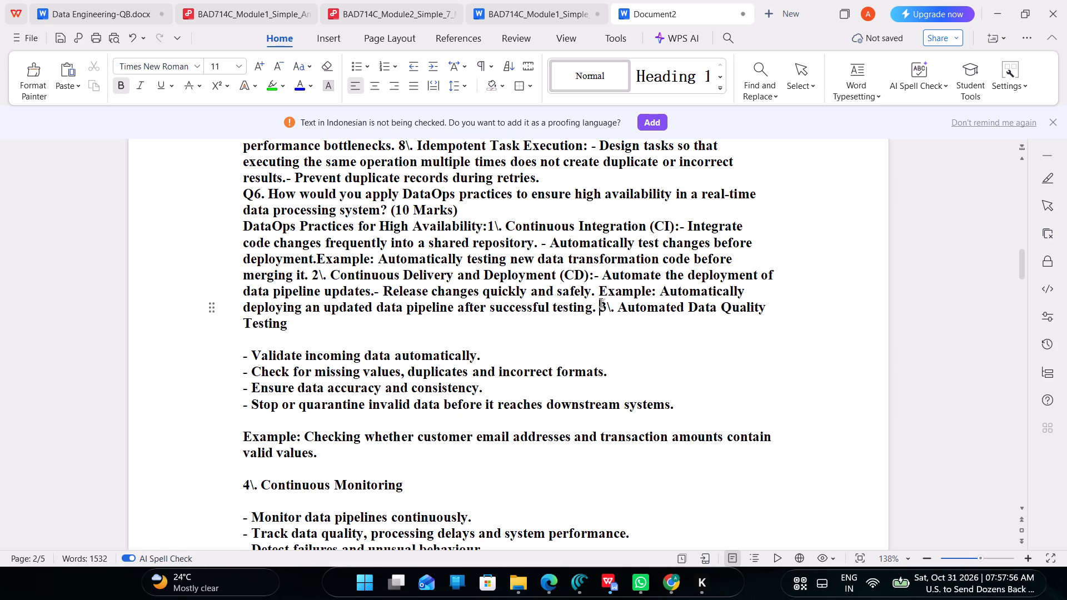
{"action": "left_click", "coordinate": [343, 328]}
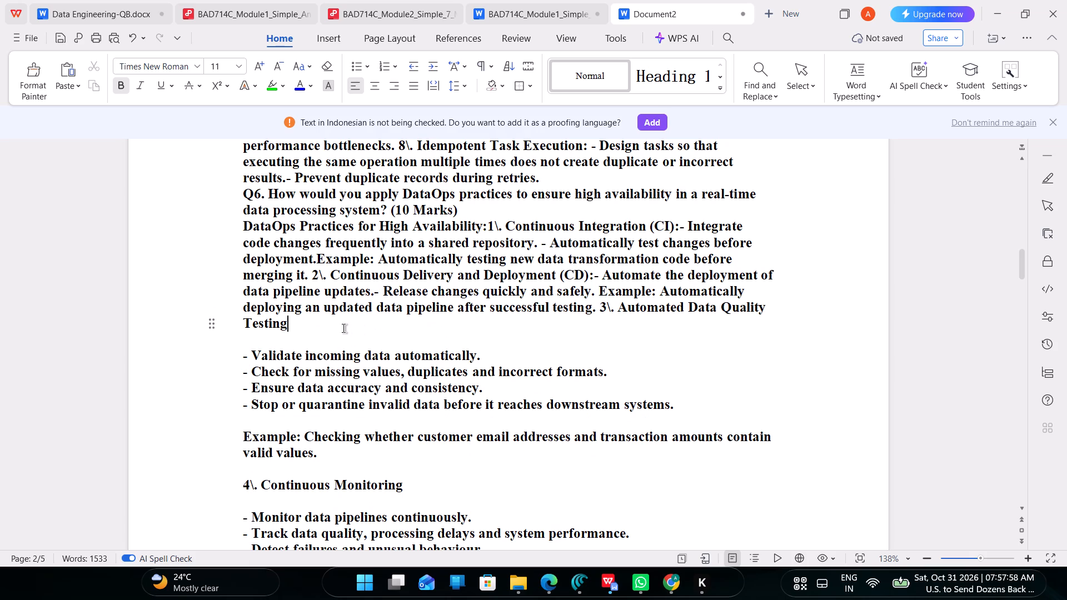
{"action": "key", "text": "shift+colon"}
{"action": "key", "text": "Delete"}
{"action": "key", "text": "Delete"}
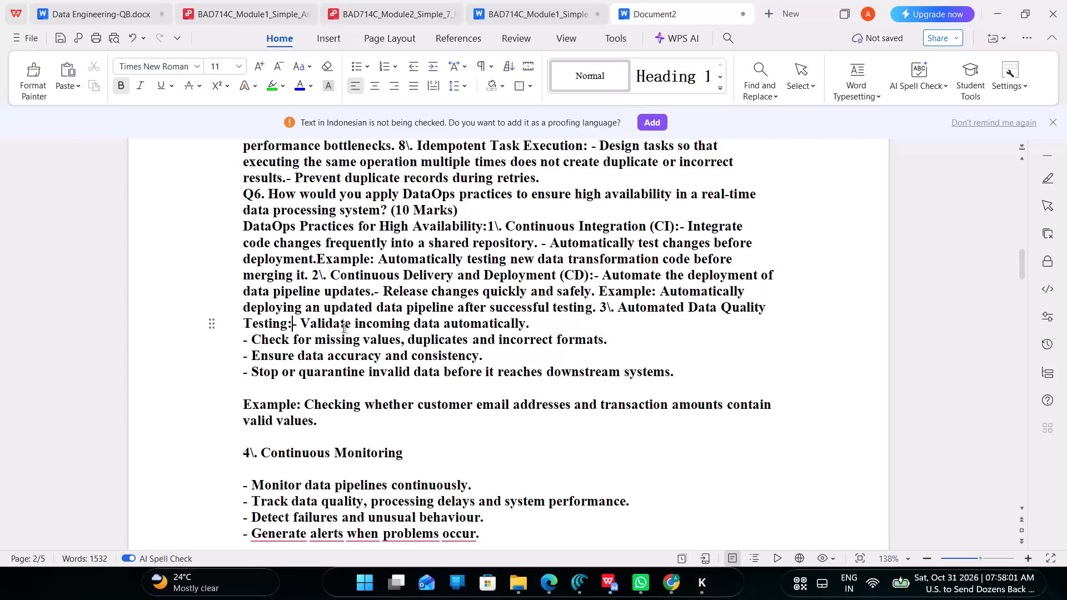
{"action": "key", "text": "space"}
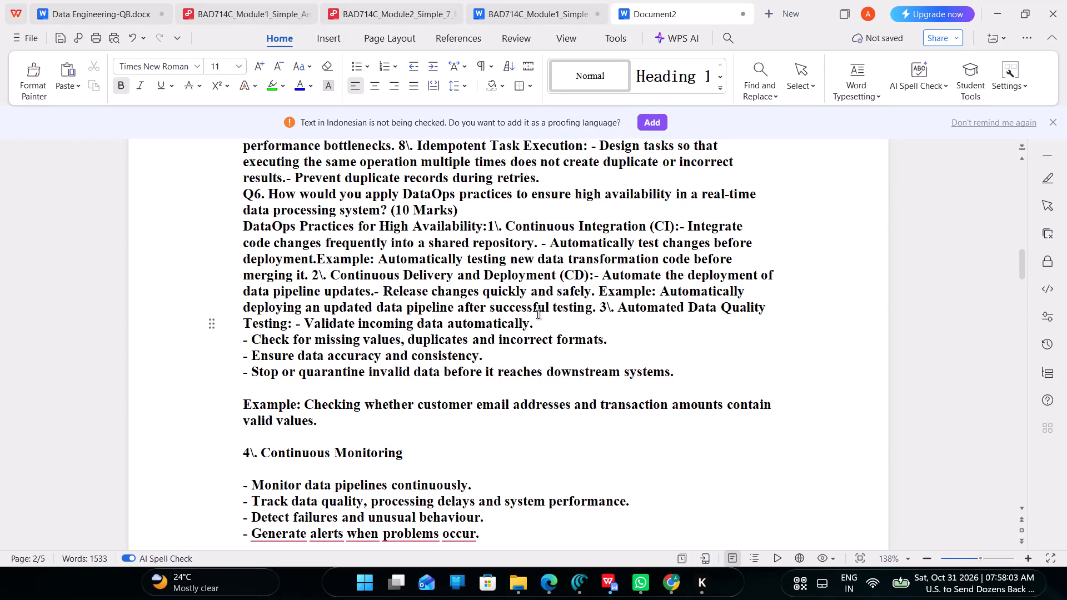
{"action": "left_click", "coordinate": [541, 323]}
{"action": "key", "text": "Delete"}
{"action": "key", "text": "space"}
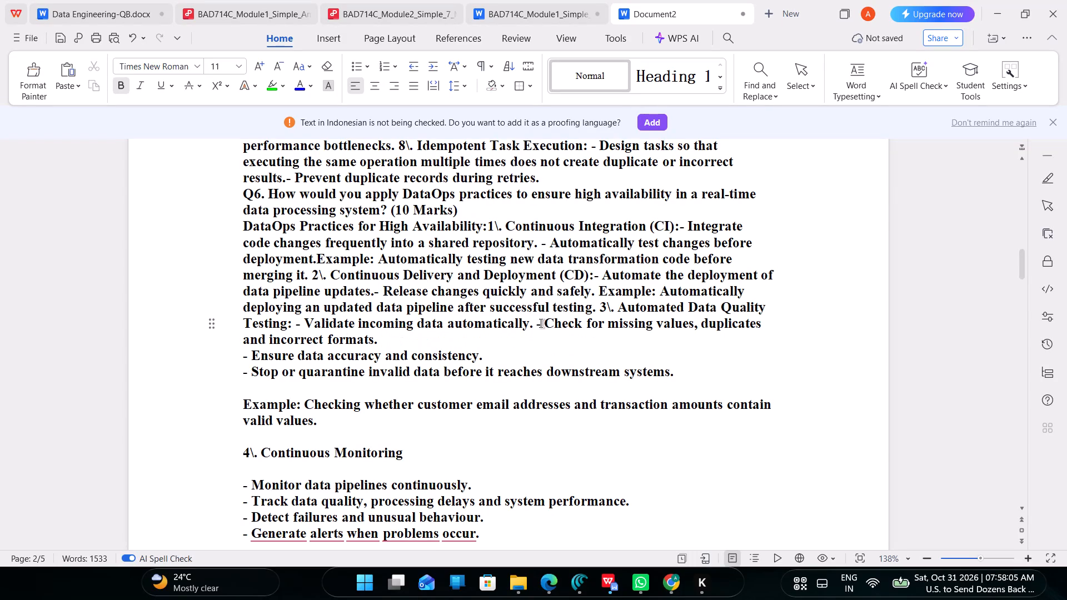
Delete the data quality bullets on accuracy and quarantining invalid data, and join the example after "incorrect formats." with a space.
{"action": "left_click_drag", "start_coordinate": [417, 343], "coordinate": [696, 378]}
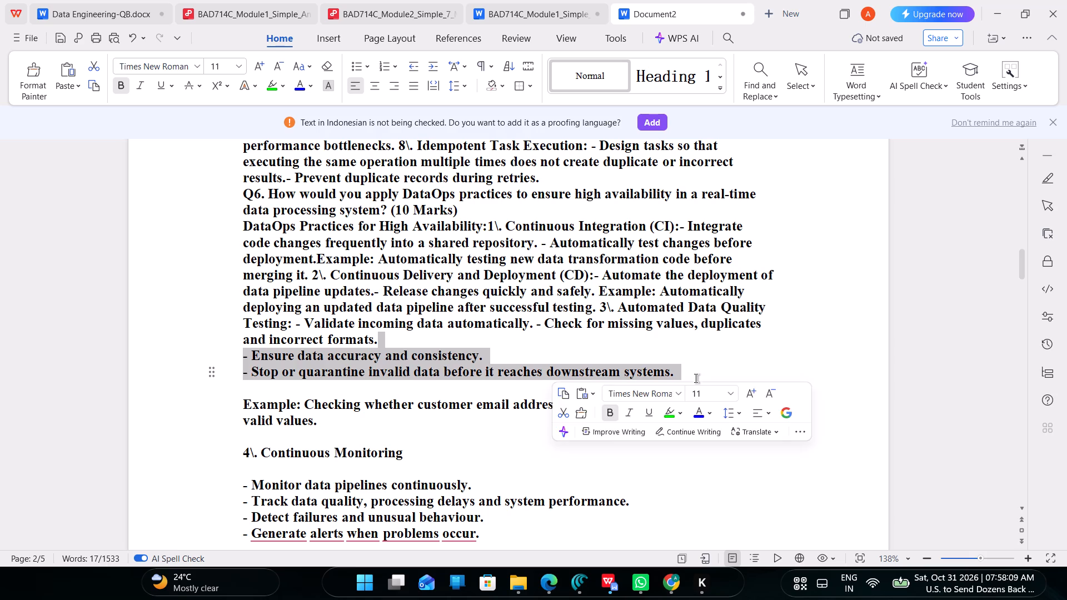
{"action": "key", "text": "BackSpace"}
{"action": "key", "text": "Delete"}
{"action": "key", "text": "Delete"}
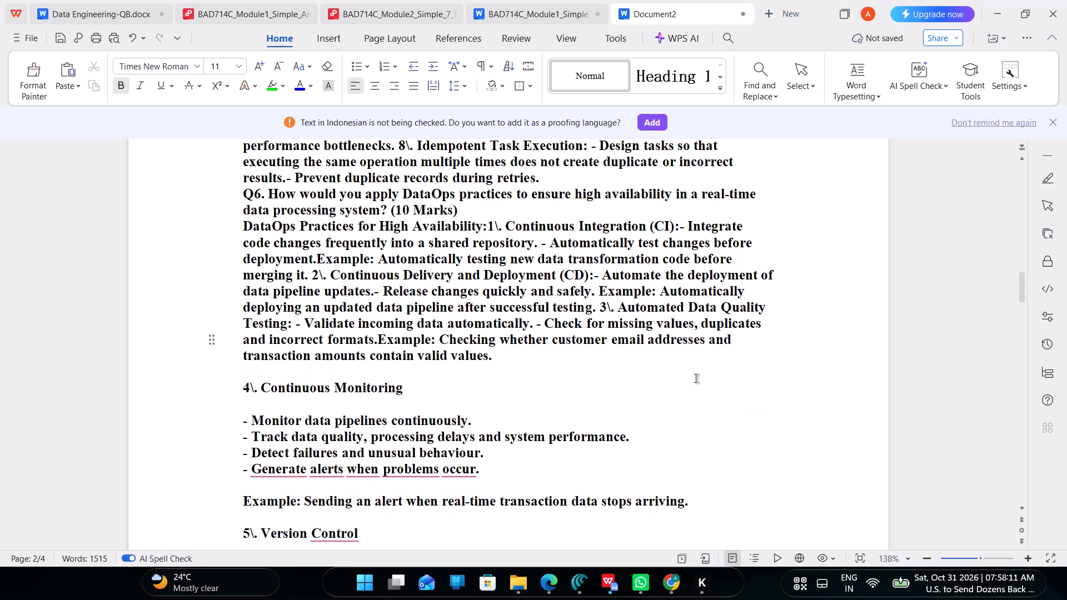
{"action": "key", "text": "space"}
Run "4\. Continuous Monitoring:" and its first two bullets on after "valid values." in Q6, with a space before the heading.
{"action": "left_click", "coordinate": [615, 357]}
{"action": "key", "text": "Delete"}
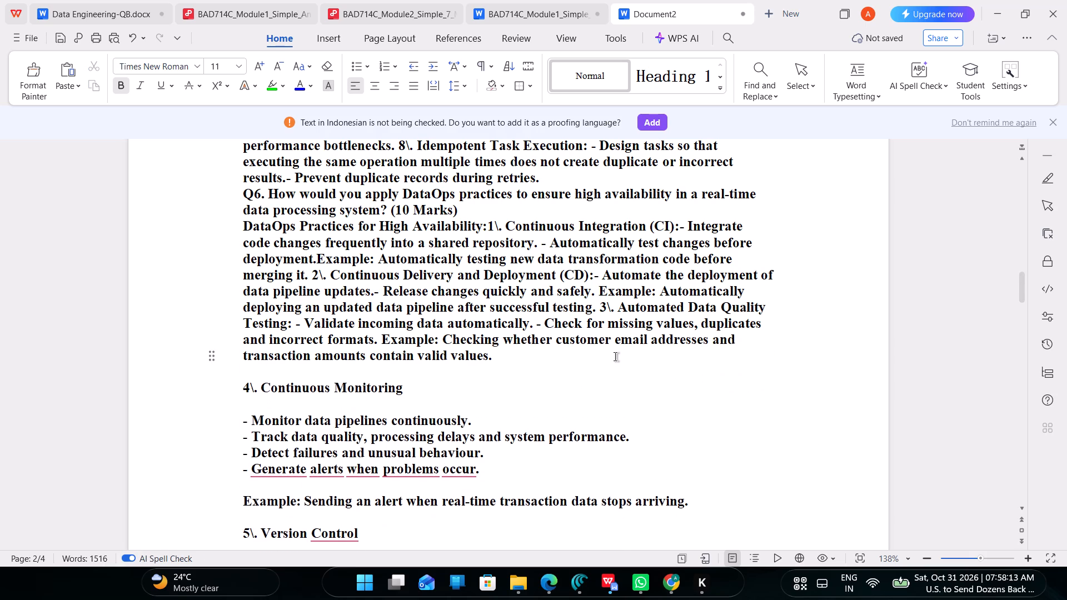
{"action": "key", "text": "Delete"}
{"action": "key", "text": "space"}
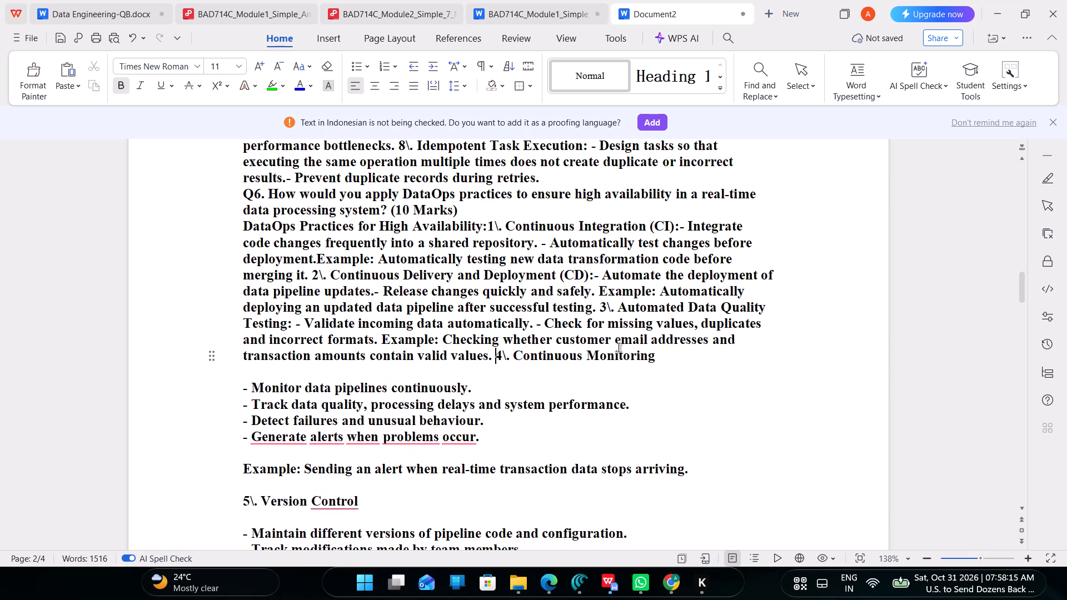
{"action": "left_click", "coordinate": [663, 357]}
{"action": "key", "text": "shift+colon"}
{"action": "key", "text": "Delete"}
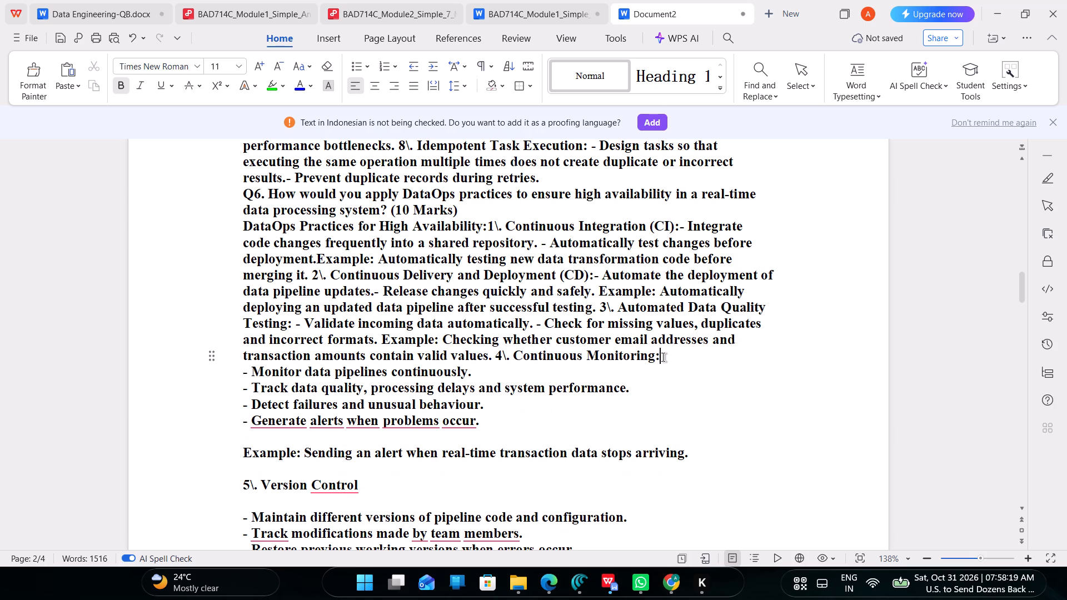
{"action": "key", "text": "Delete"}
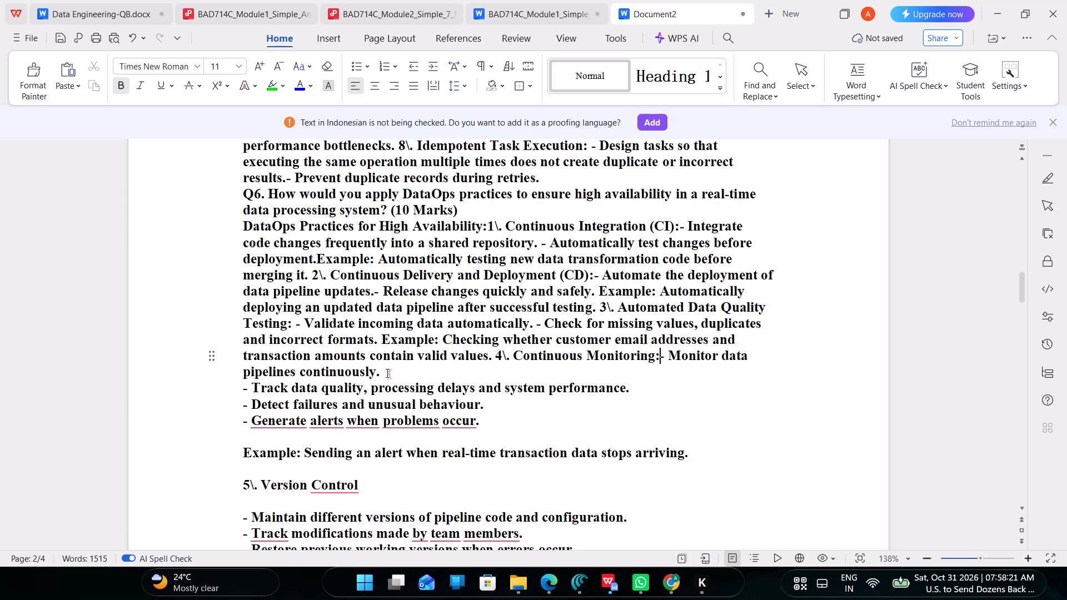
{"action": "left_click", "coordinate": [387, 373]}
{"action": "key", "text": "Delete"}
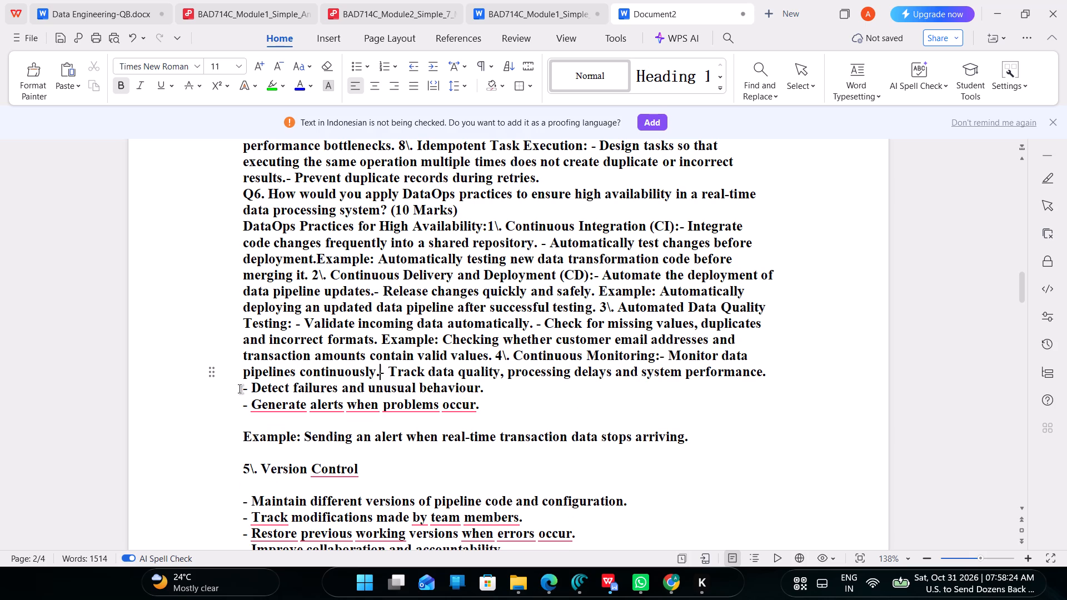
Delete the monitoring bullets on detecting failures and generating alerts, and remove the blank line between the monitoring example and "5\. Version Control".
{"action": "left_click_drag", "start_coordinate": [240, 389], "coordinate": [426, 417]}
{"action": "key", "text": "BackSpace"}
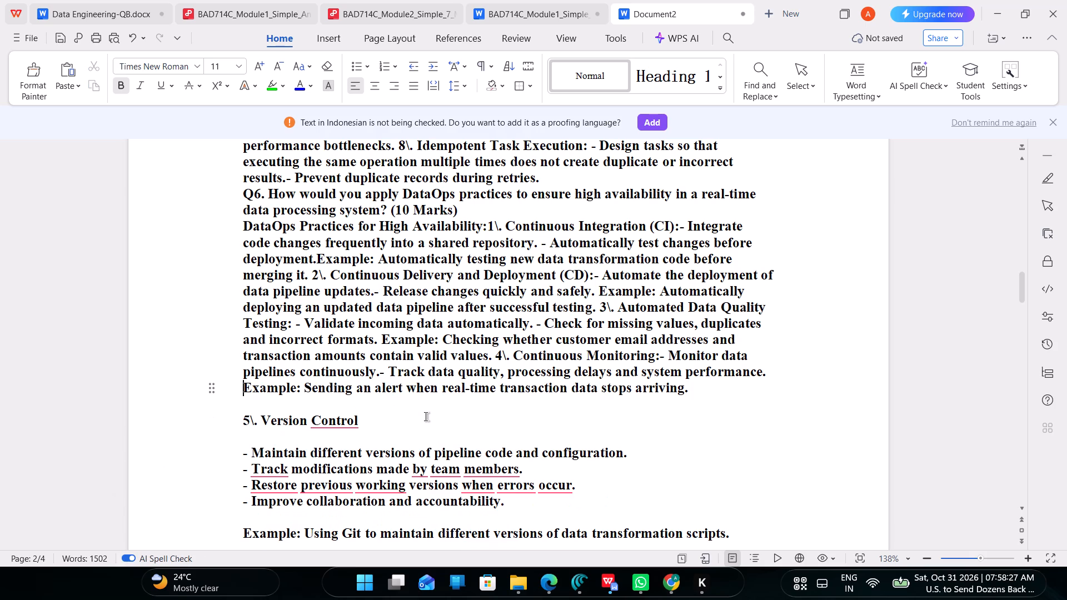
{"action": "left_click", "coordinate": [383, 404]}
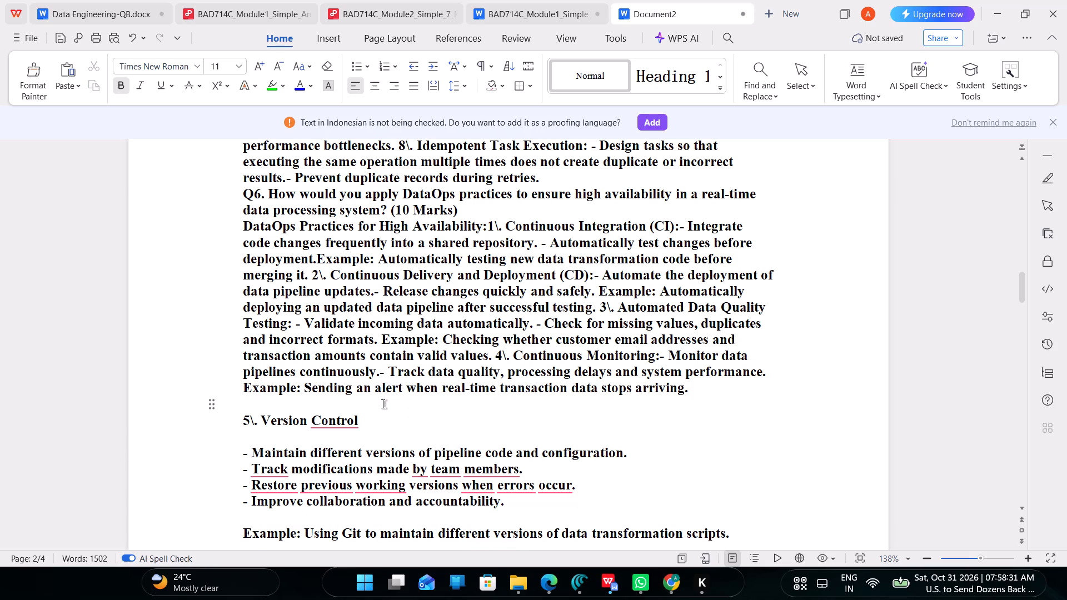
{"action": "key", "text": "Delete"}
Add a colon after "5\. Version Control" and join its first bullet directly to the heading.
{"action": "left_click", "coordinate": [383, 404]}
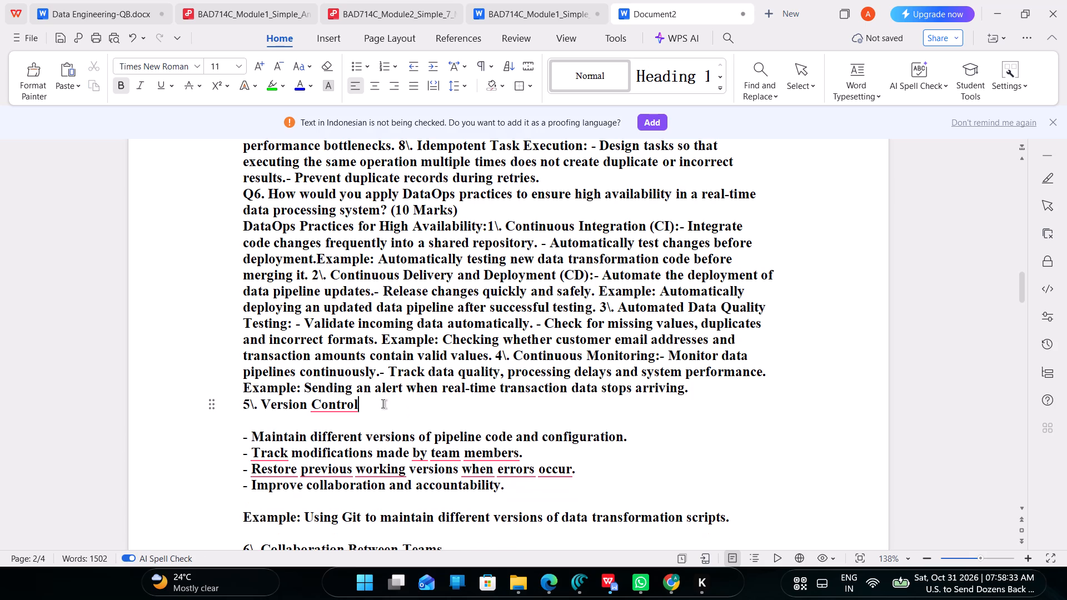
{"action": "key", "text": "shift+colon"}
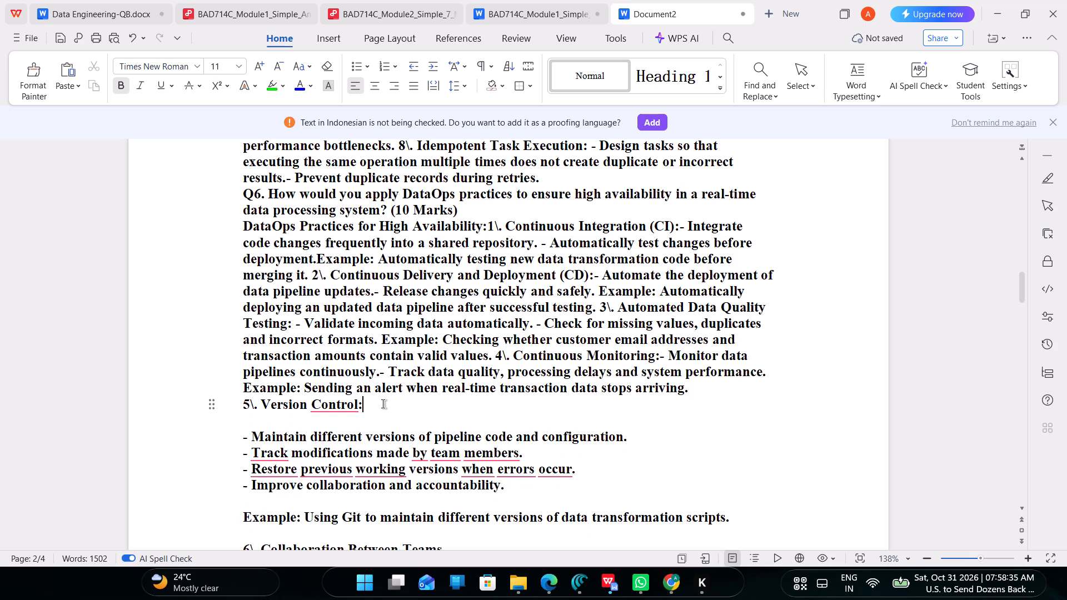
{"action": "key", "text": "Delete"}
{"action": "key", "text": "Delete"}
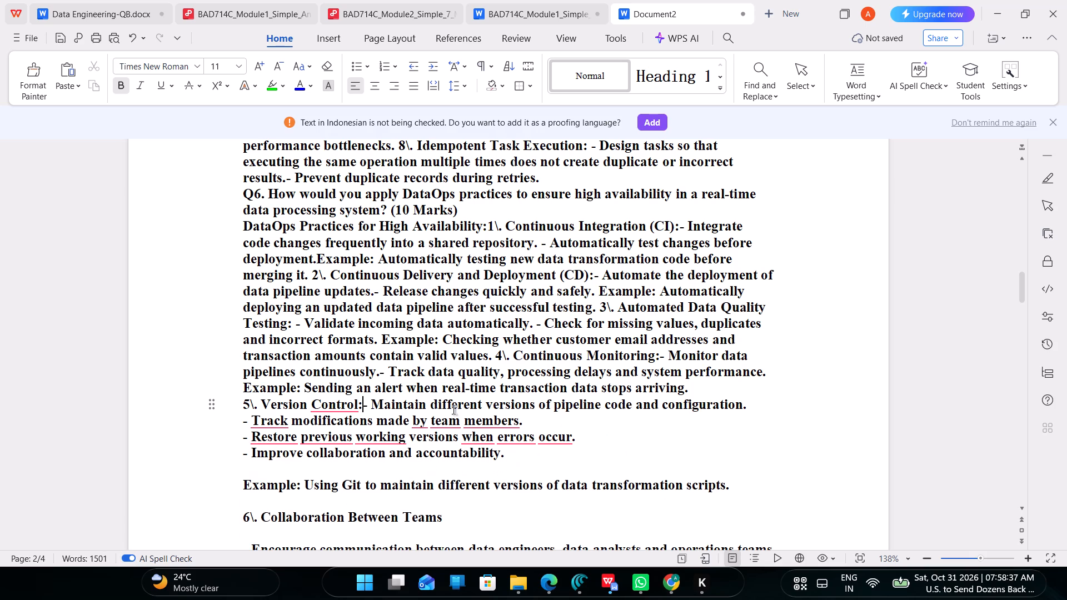
Delete the version control bullets on restoring versions and improving collaboration, and join the Git example directly after "team members.".
{"action": "left_click", "coordinate": [523, 419]}
{"action": "left_click_drag", "start_coordinate": [523, 419], "coordinate": [529, 431]}
{"action": "left_click_drag", "start_coordinate": [529, 431], "coordinate": [531, 455]}
{"action": "key", "text": "BackSpace"}
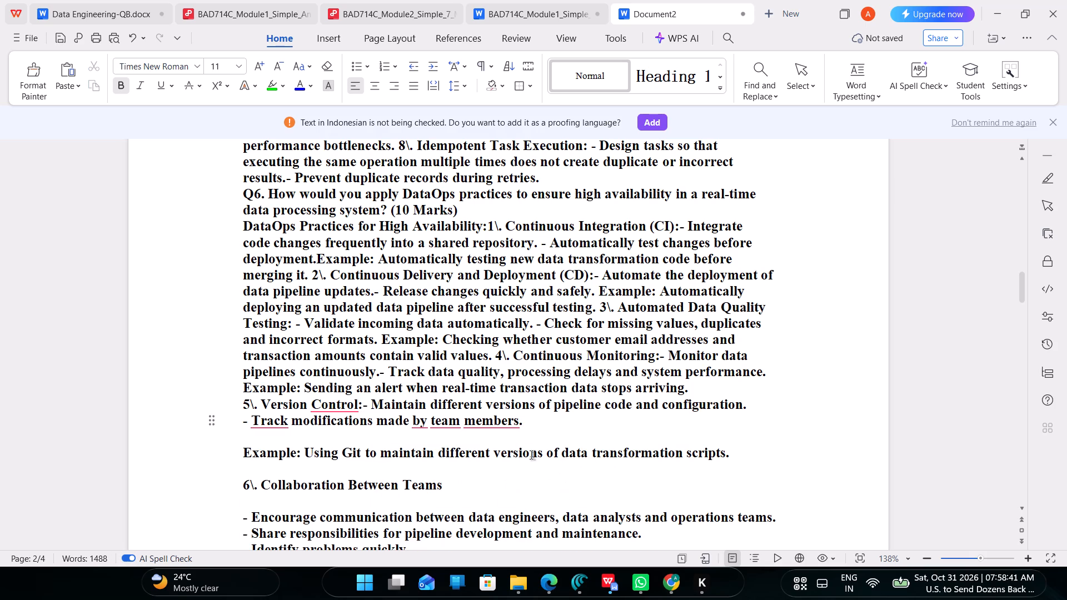
{"action": "key", "text": "Delete"}
{"action": "key", "text": "Delete"}
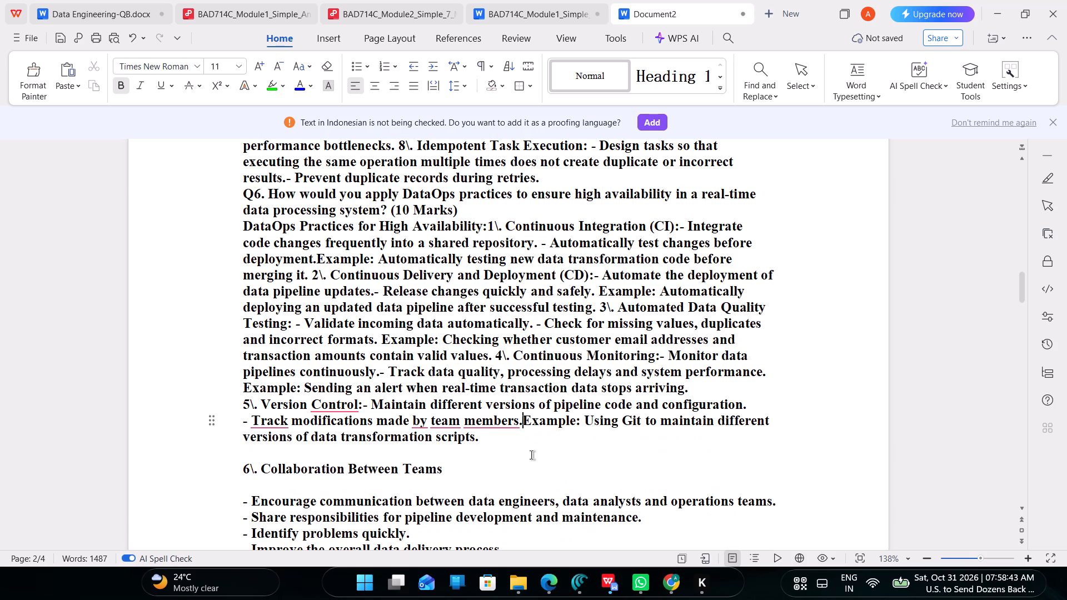
Run "6\. Collaboration Between Teams:" and its first two bullets on after "transformation scripts.", with spaces before the heading and the second bullet.
{"action": "left_click", "coordinate": [501, 438]}
{"action": "key", "text": "Delete"}
{"action": "key", "text": "Delete"}
{"action": "key", "text": "space"}
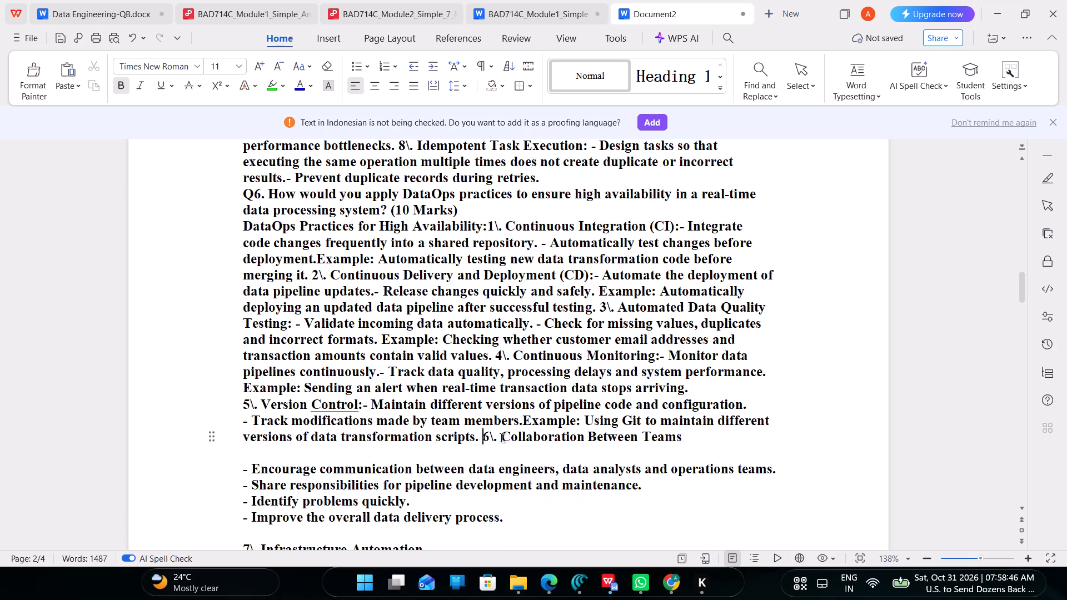
{"action": "left_click", "coordinate": [689, 435]}
{"action": "key", "text": "shift+colon"}
{"action": "key", "text": "Delete"}
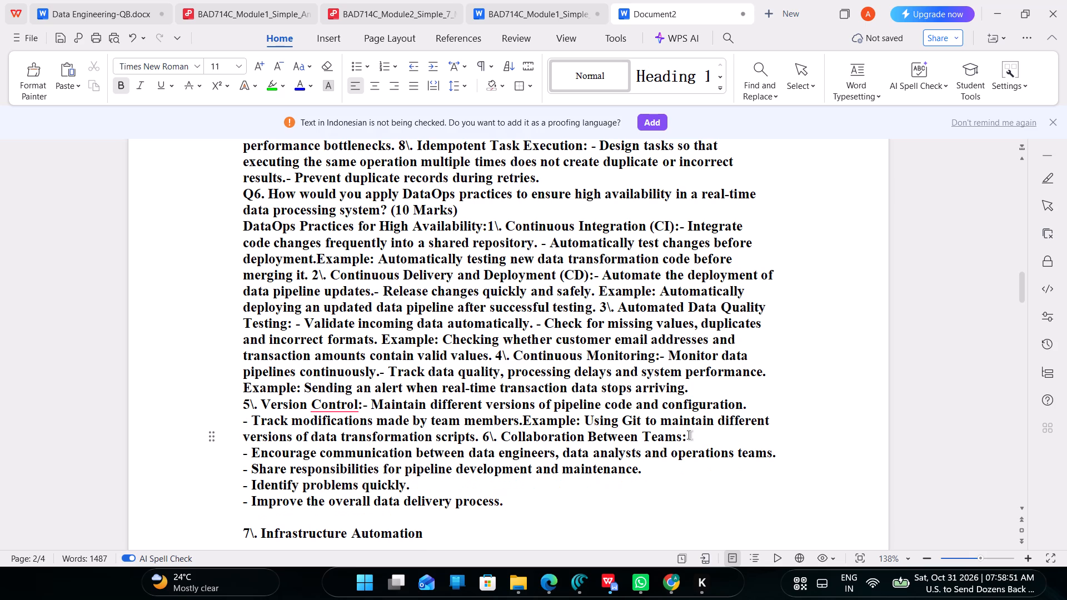
{"action": "key", "text": "Delete"}
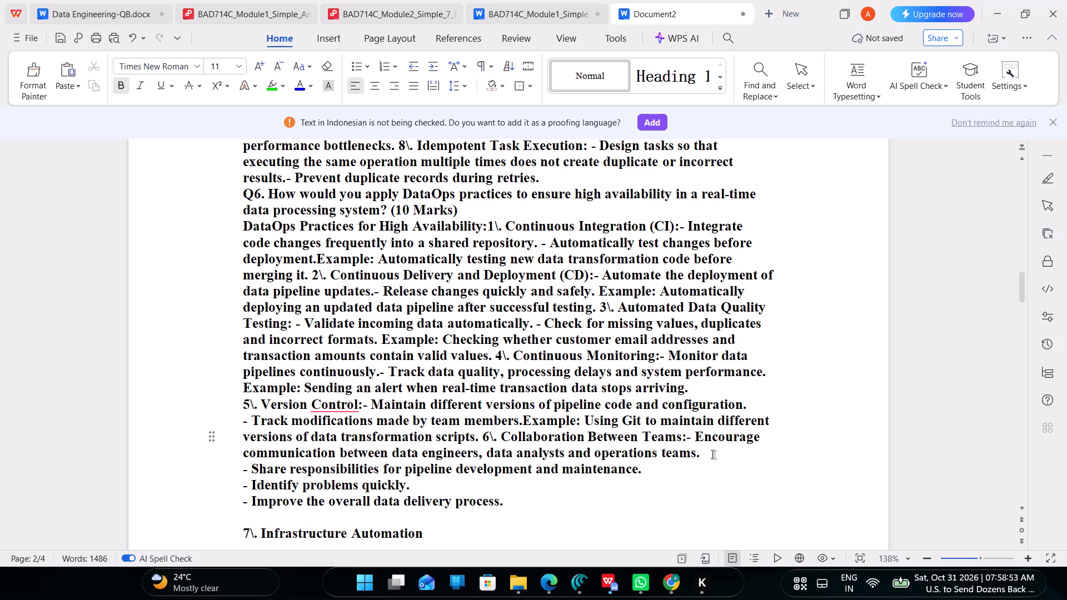
{"action": "left_click", "coordinate": [712, 454]}
{"action": "key", "text": "Delete"}
{"action": "key", "text": "space"}
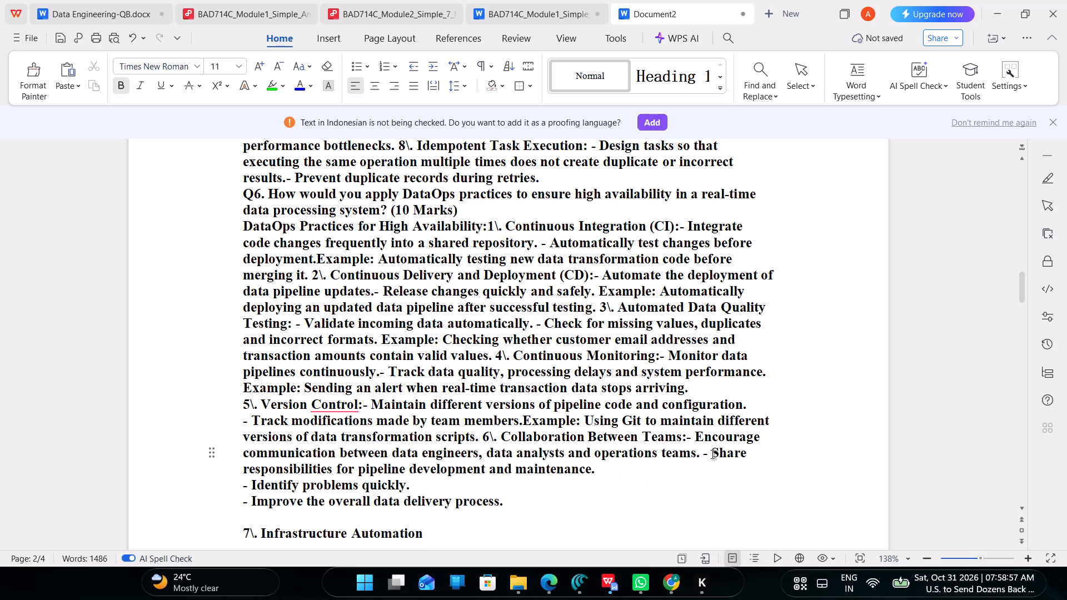
Delete the collaboration bullets on identifying problems and improving delivery, and join "7\. Infrastructure Automation" after "maintenance." with a space.
{"action": "left_click_drag", "start_coordinate": [604, 467], "coordinate": [605, 507]}
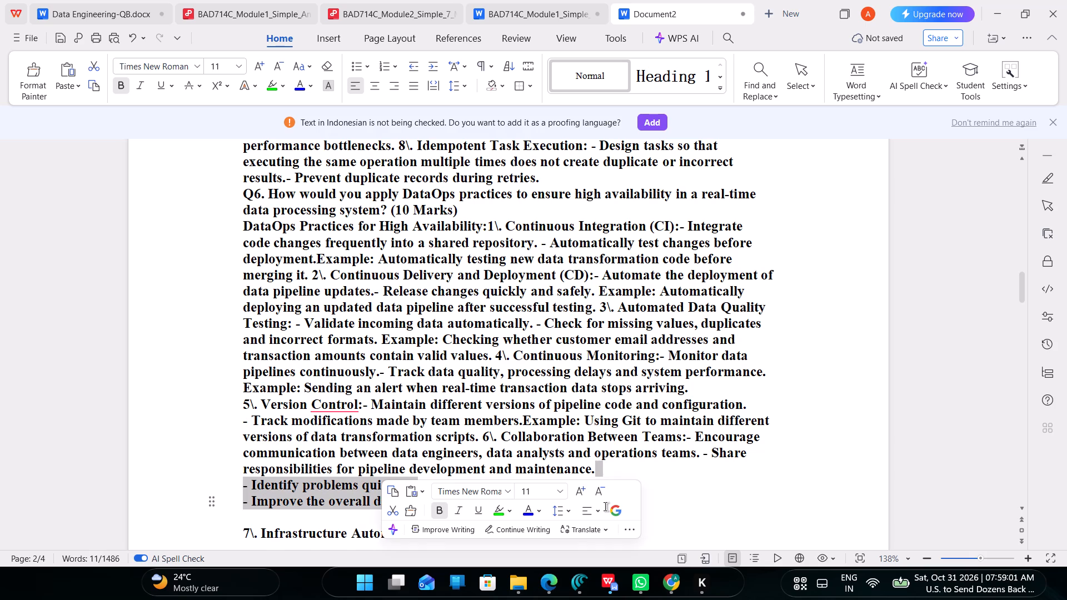
{"action": "key", "text": "Delete"}
{"action": "key", "text": "Delete"}
{"action": "key", "text": "Delete"}
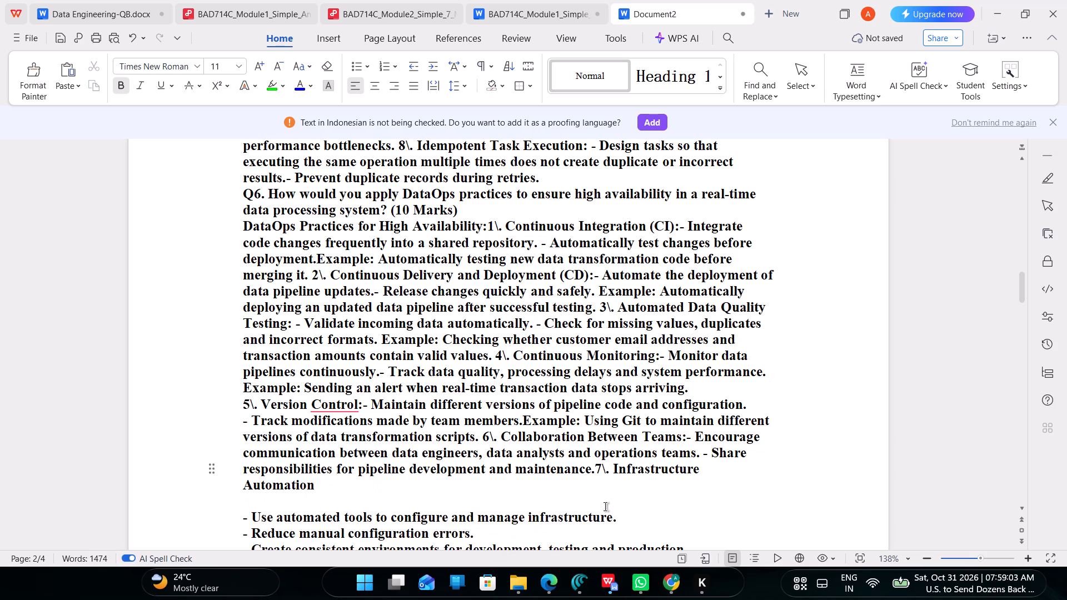
{"action": "key", "text": "space"}
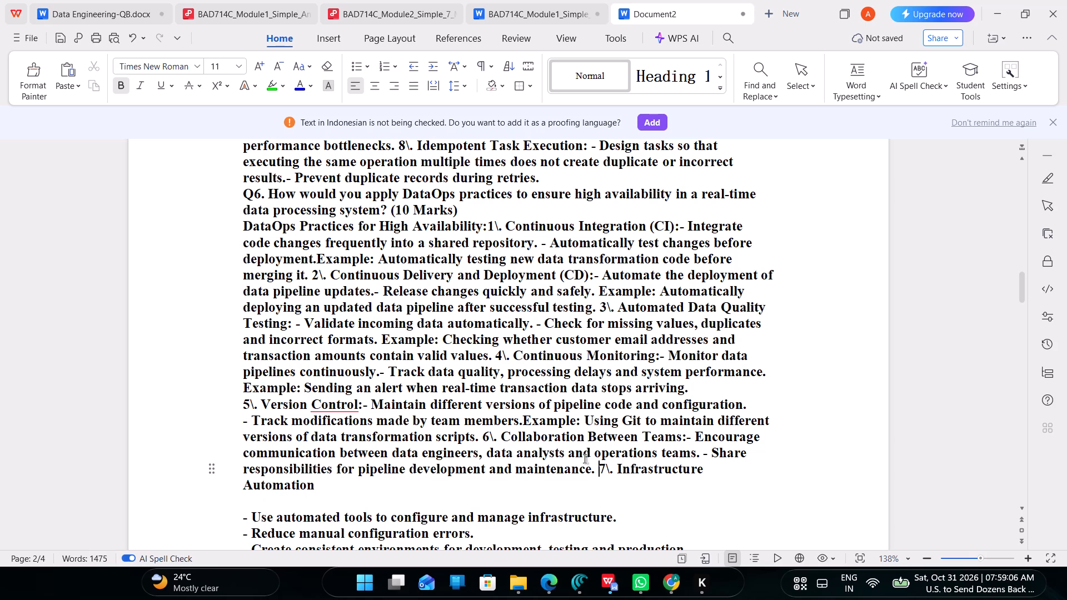
Put a colon, a space and the first bullet after "Infrastructure Automation", and join the consistent environments bullet after "configuration errors." with a space.
{"action": "left_click", "coordinate": [325, 486]}
{"action": "key", "text": "shift+colon"}
{"action": "key", "text": "Delete"}
{"action": "key", "text": "Delete"}
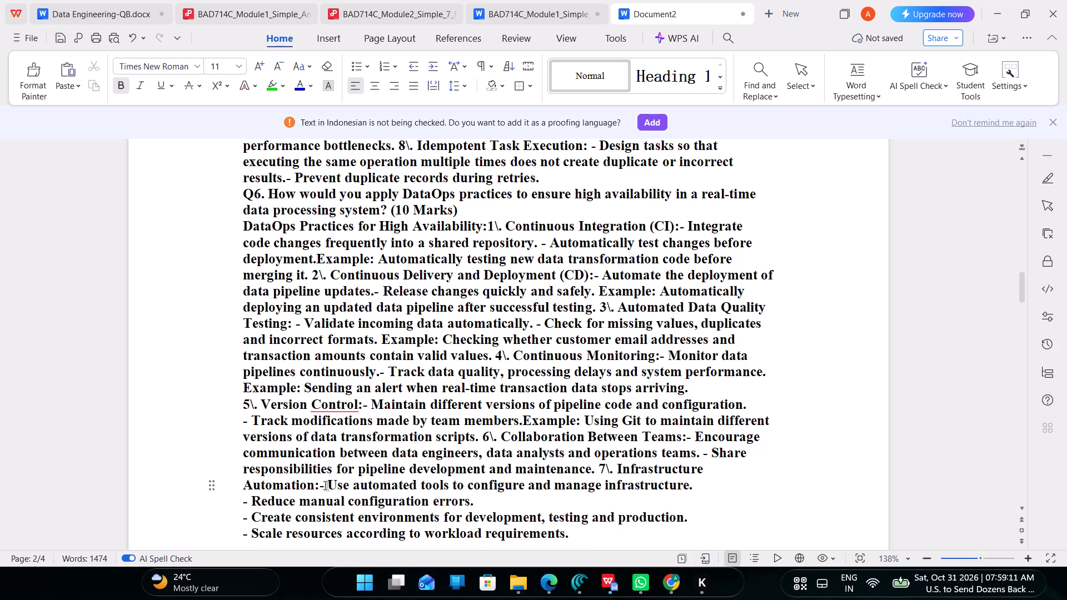
{"action": "key", "text": "space"}
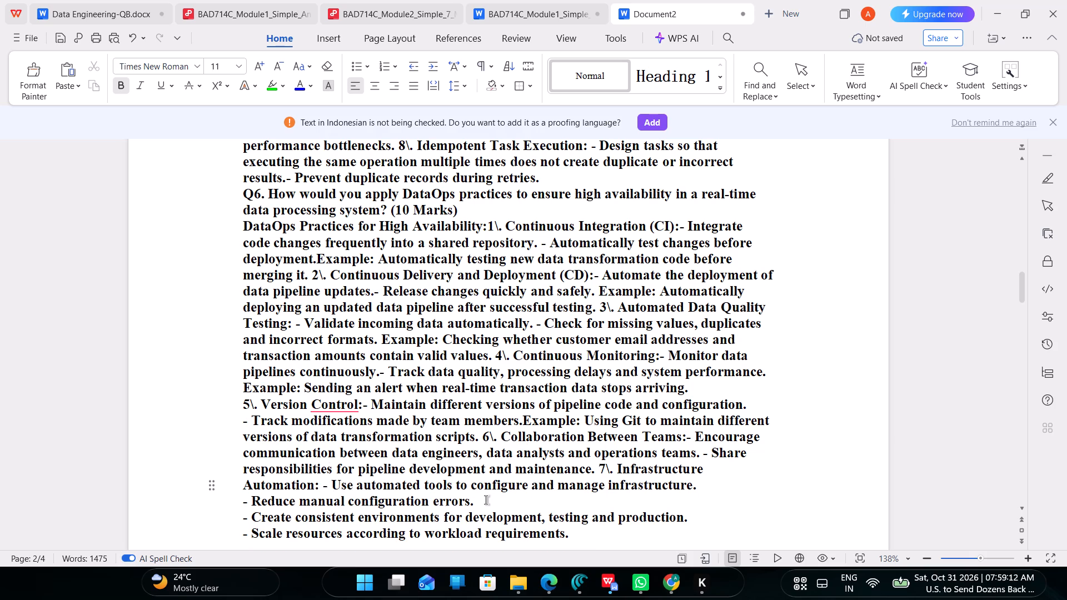
{"action": "left_click", "coordinate": [487, 498]}
{"action": "key", "text": "Delete"}
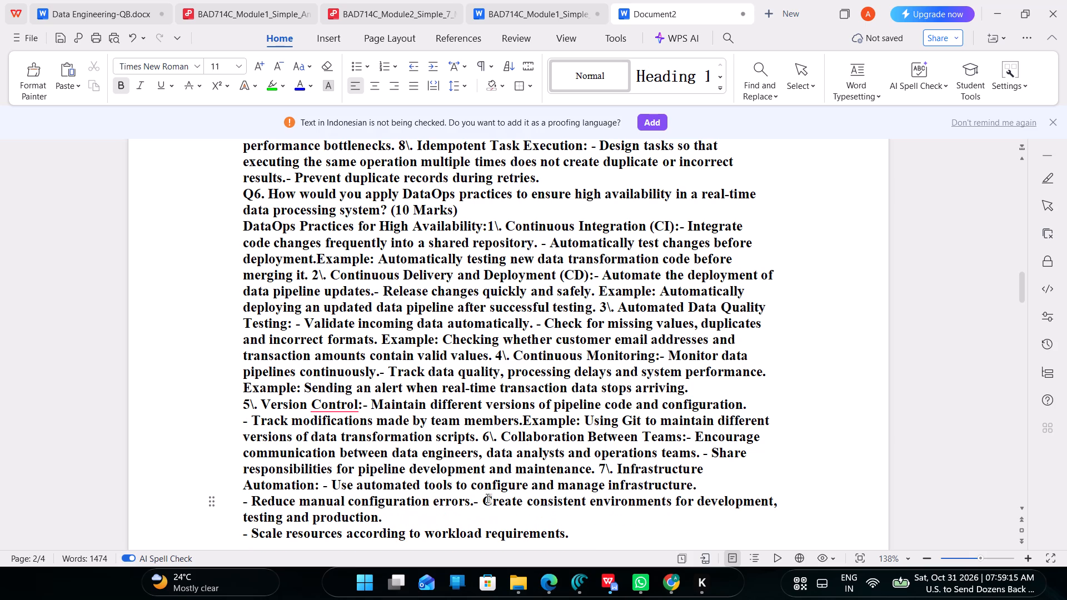
{"action": "key", "text": "space"}
Delete the infrastructure bullet on scaling resources and join the infrastructure as code example after "production." with a space.
{"action": "scroll", "coordinate": [485, 494], "scroll_direction": "down", "scroll_amount": 2}
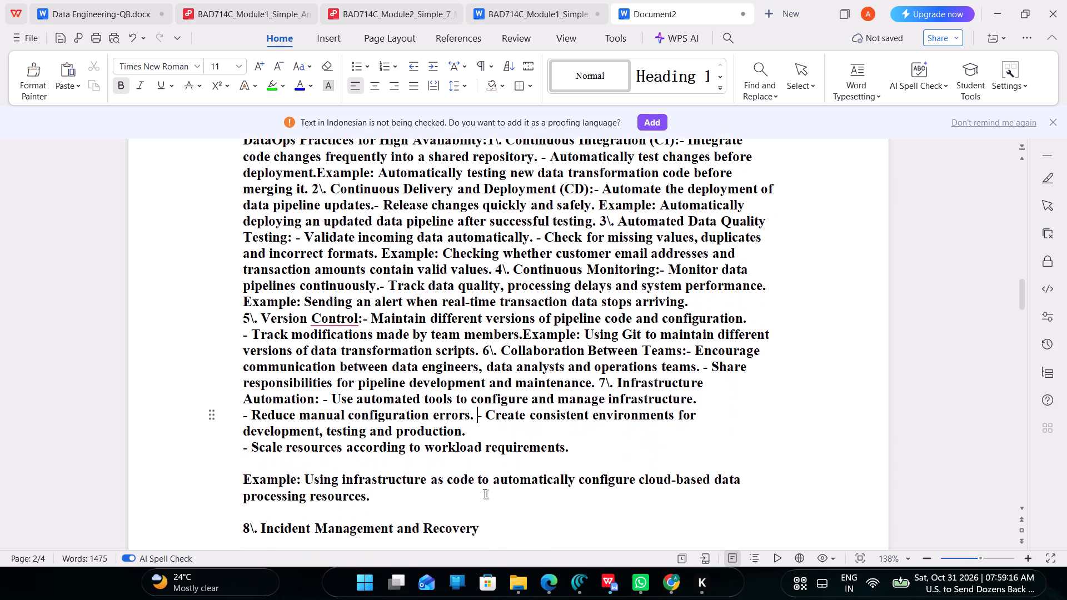
{"action": "scroll", "coordinate": [485, 494], "scroll_direction": "down", "scroll_amount": 1}
{"action": "left_click_drag", "start_coordinate": [477, 416], "coordinate": [485, 436]}
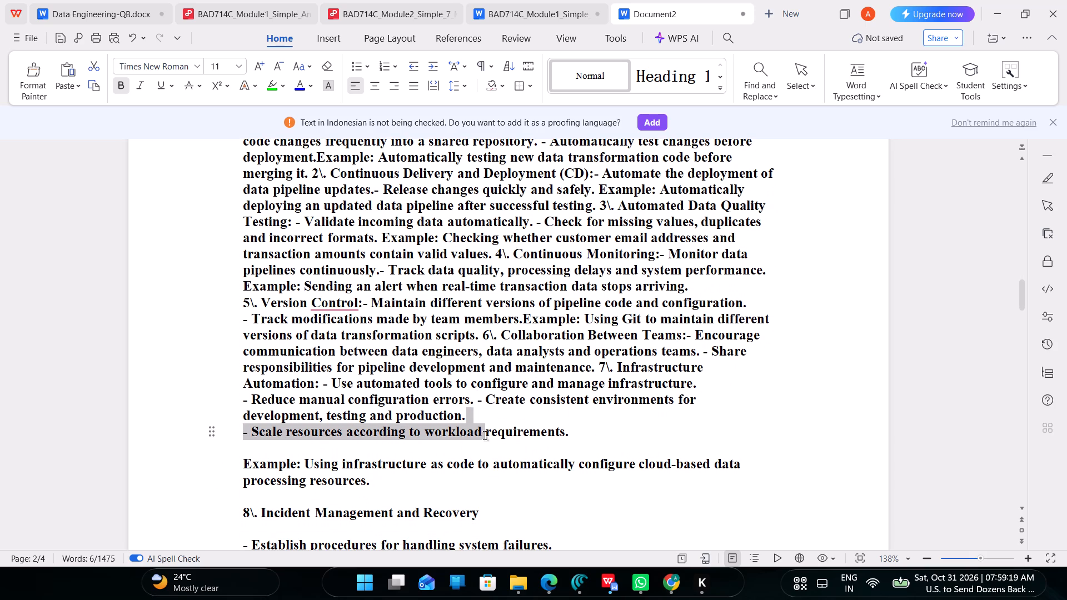
{"action": "left_click_drag", "start_coordinate": [485, 436], "coordinate": [578, 436]}
{"action": "key", "text": "BackSpace"}
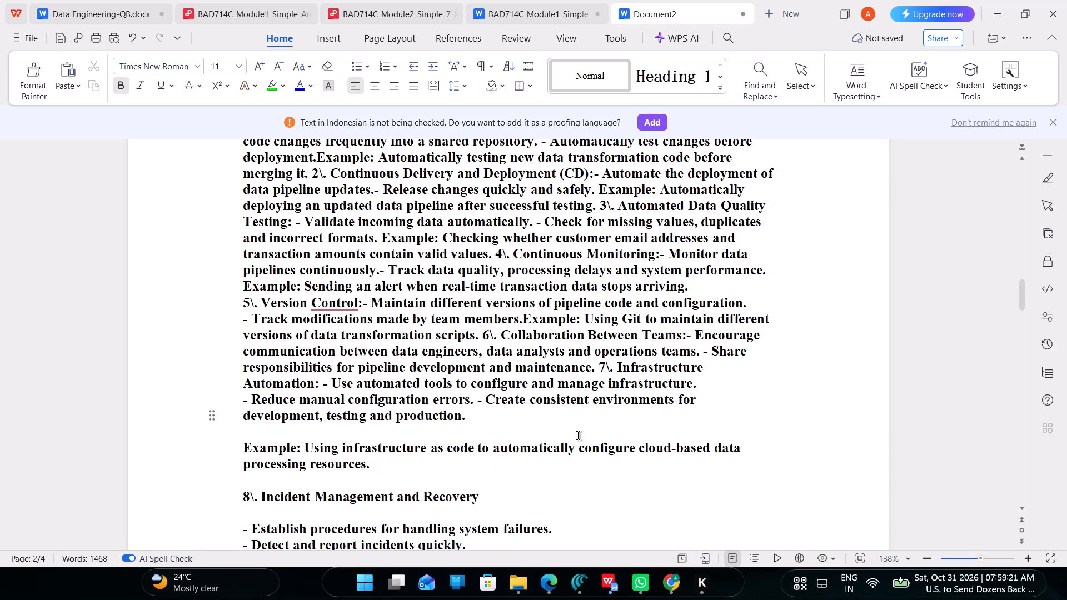
{"action": "key", "text": "Delete"}
{"action": "key", "text": "Delete"}
{"action": "key", "text": "space"}
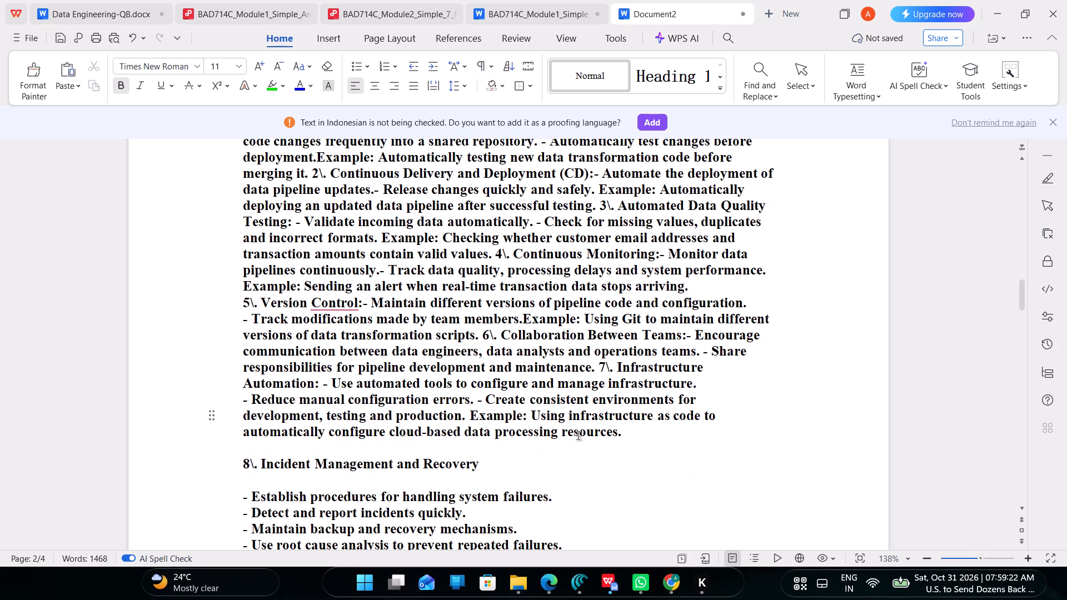
Run "8\. Incident Management and Recovery:" on after "resources." with a space, and join its first bullet directly after the colon.
{"action": "scroll", "coordinate": [578, 436], "scroll_direction": "down", "scroll_amount": 5}
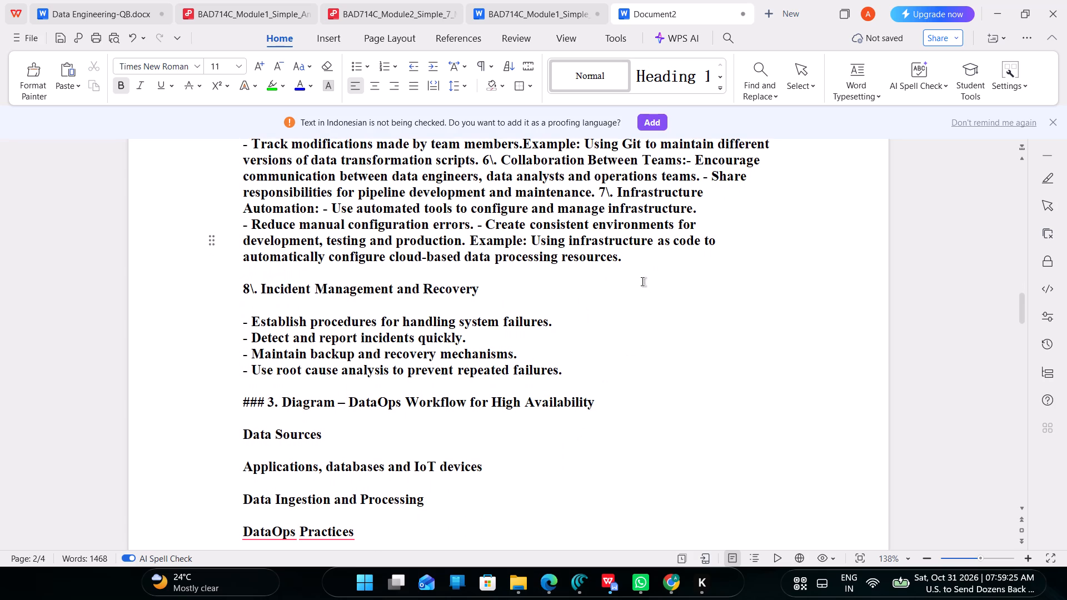
{"action": "left_click", "coordinate": [645, 259]}
{"action": "key", "text": "Delete"}
{"action": "key", "text": "Delete"}
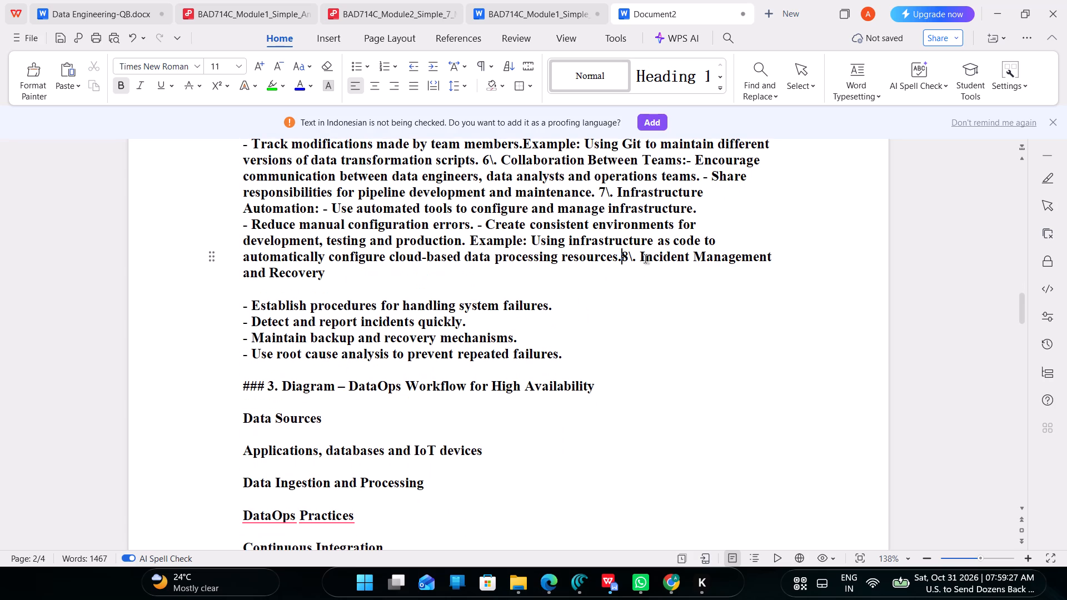
{"action": "key", "text": "space"}
{"action": "left_click", "coordinate": [439, 273]}
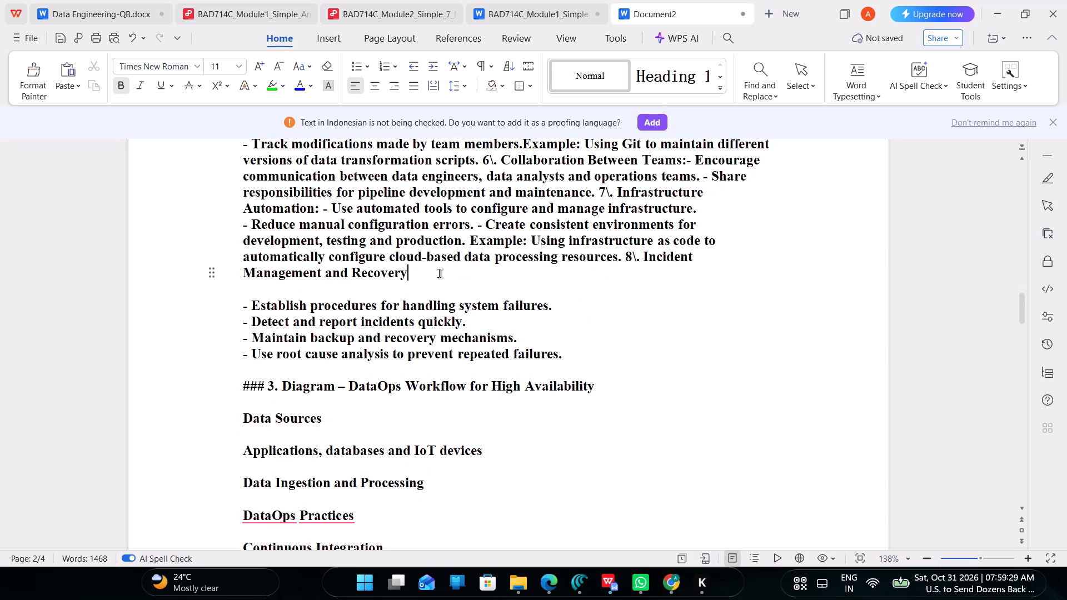
{"action": "key", "text": "shift+colon"}
{"action": "key", "text": "Delete"}
{"action": "key", "text": "Delete"}
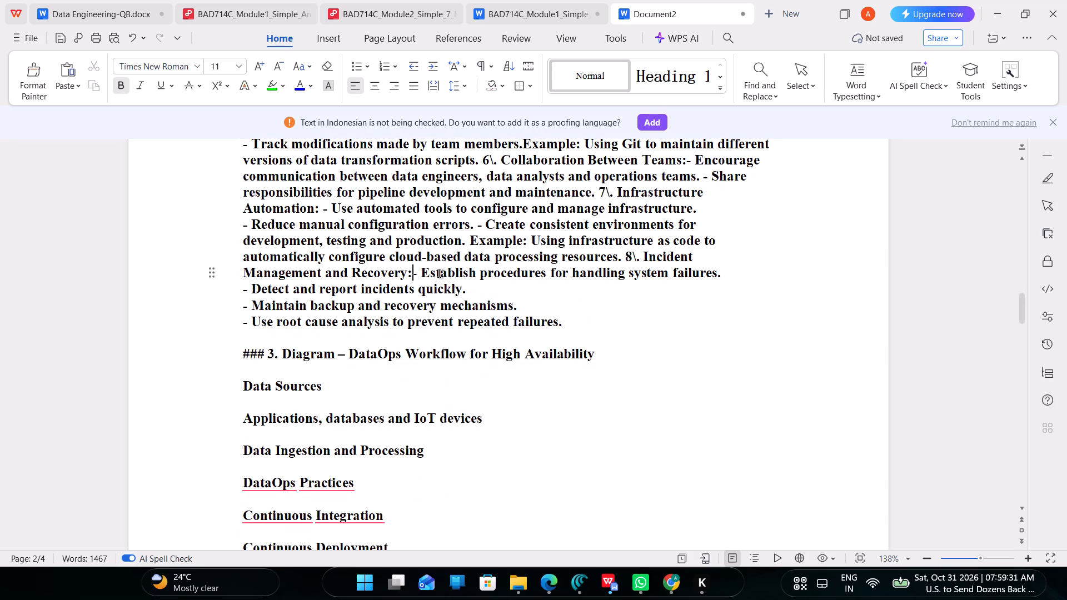
Delete the incident bullets on backup and recovery mechanisms and root cause analysis, along with the blank line below them.
{"action": "left_click", "coordinate": [491, 295]}
{"action": "left_click_drag", "start_coordinate": [491, 295], "coordinate": [572, 326]}
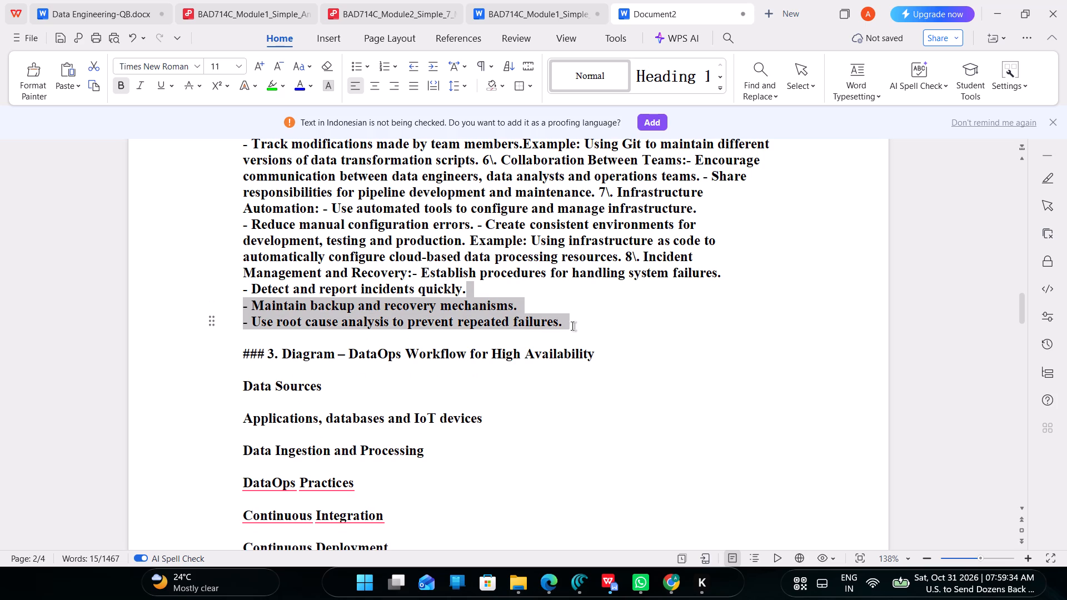
{"action": "left_click_drag", "start_coordinate": [572, 326], "coordinate": [592, 328]}
{"action": "key", "text": "Delete"}
{"action": "key", "text": "Delete"}
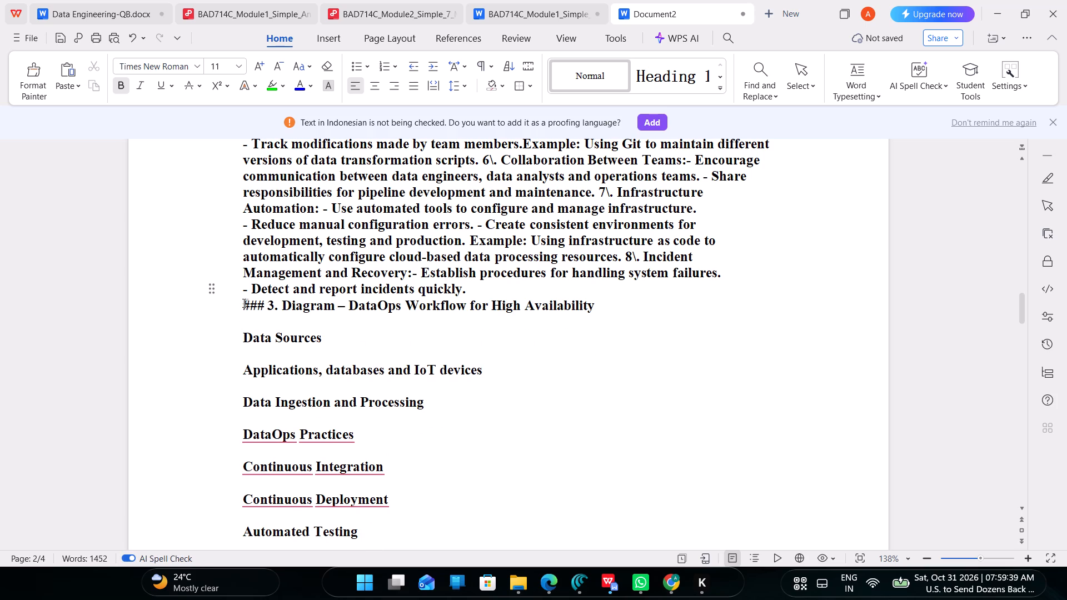
Delete everything from "### 3. Diagram – DataOps Workflow for High Availability" through the closing study recommendation at the document's end.
{"action": "left_click_drag", "start_coordinate": [244, 303], "coordinate": [328, 547]}
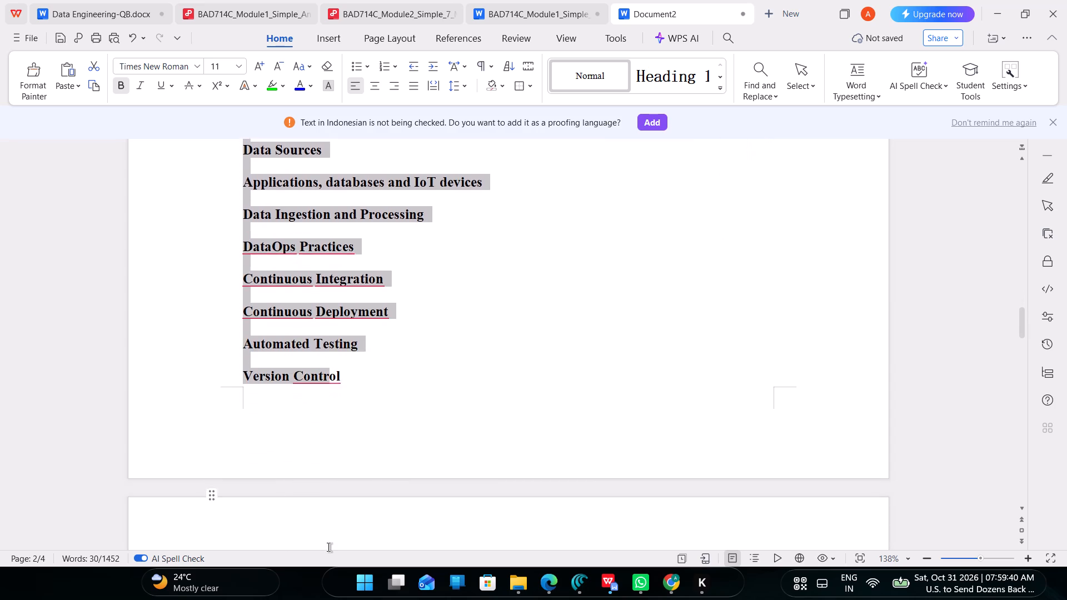
{"action": "left_click_drag", "start_coordinate": [328, 547], "coordinate": [332, 357]}
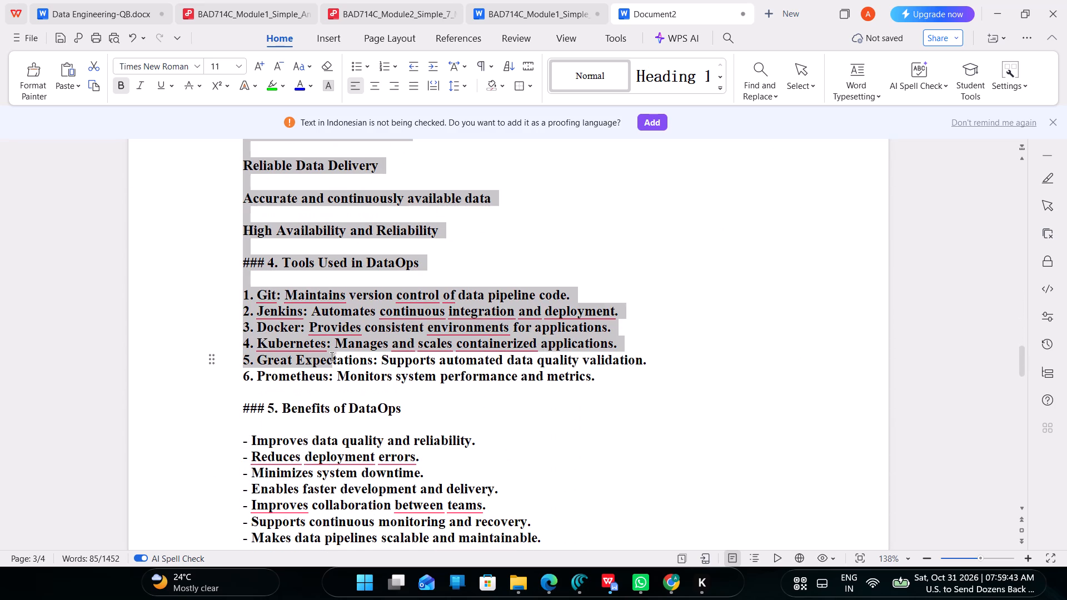
{"action": "left_click_drag", "start_coordinate": [332, 357], "coordinate": [367, 544]}
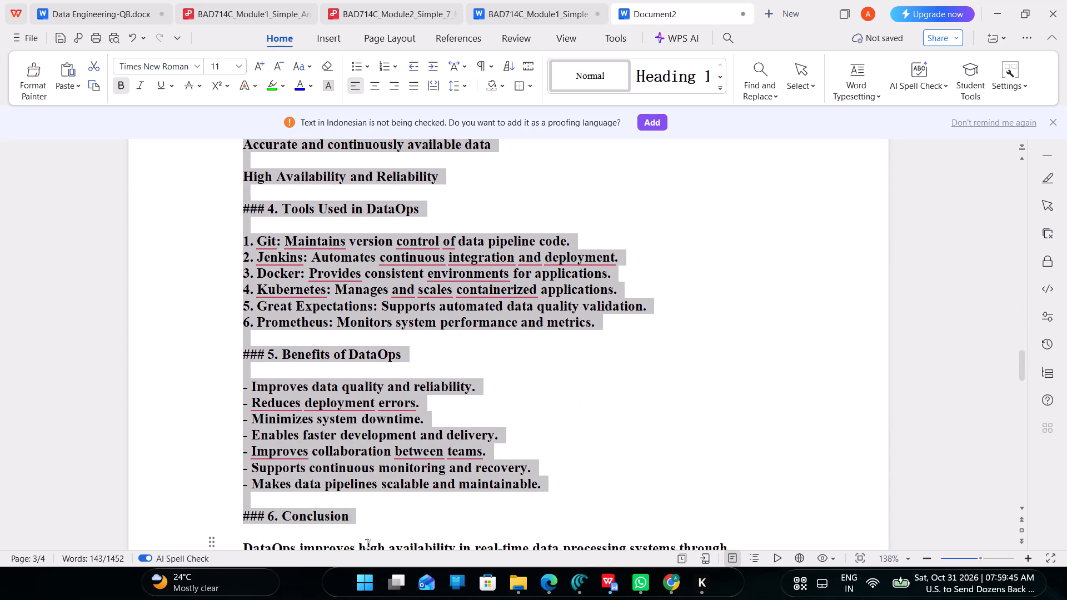
{"action": "left_click_drag", "start_coordinate": [367, 544], "coordinate": [440, 506]}
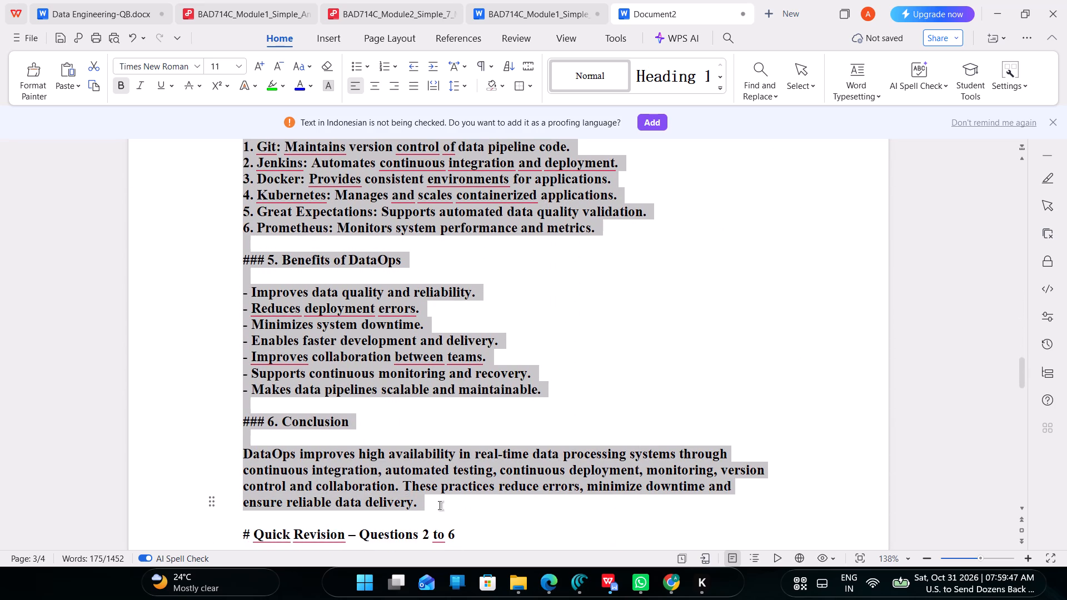
{"action": "left_click_drag", "start_coordinate": [440, 506], "coordinate": [443, 524]}
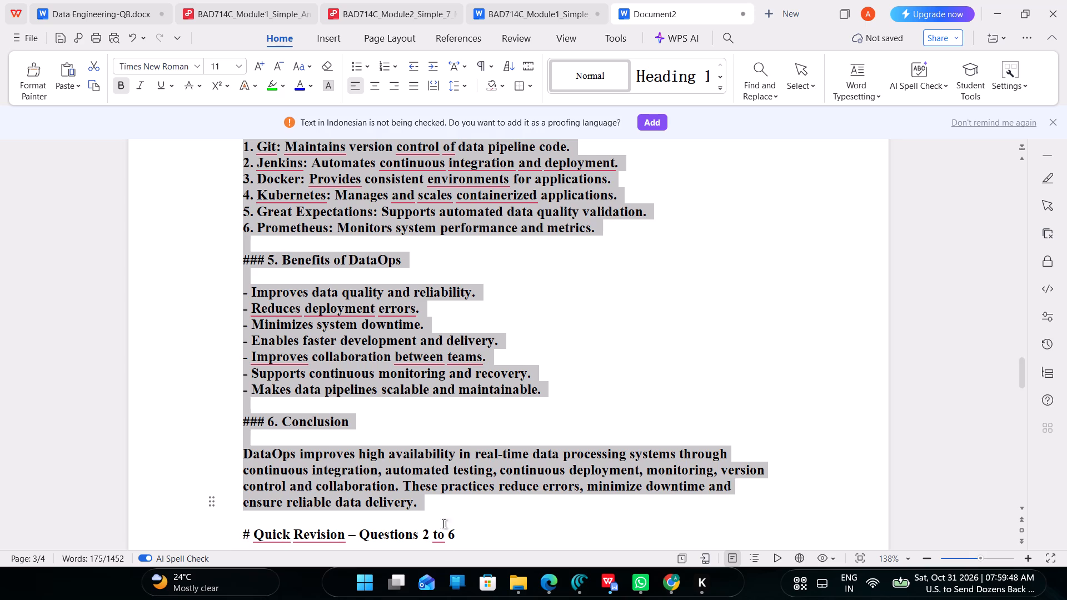
{"action": "left_click_drag", "start_coordinate": [443, 524], "coordinate": [420, 414]}
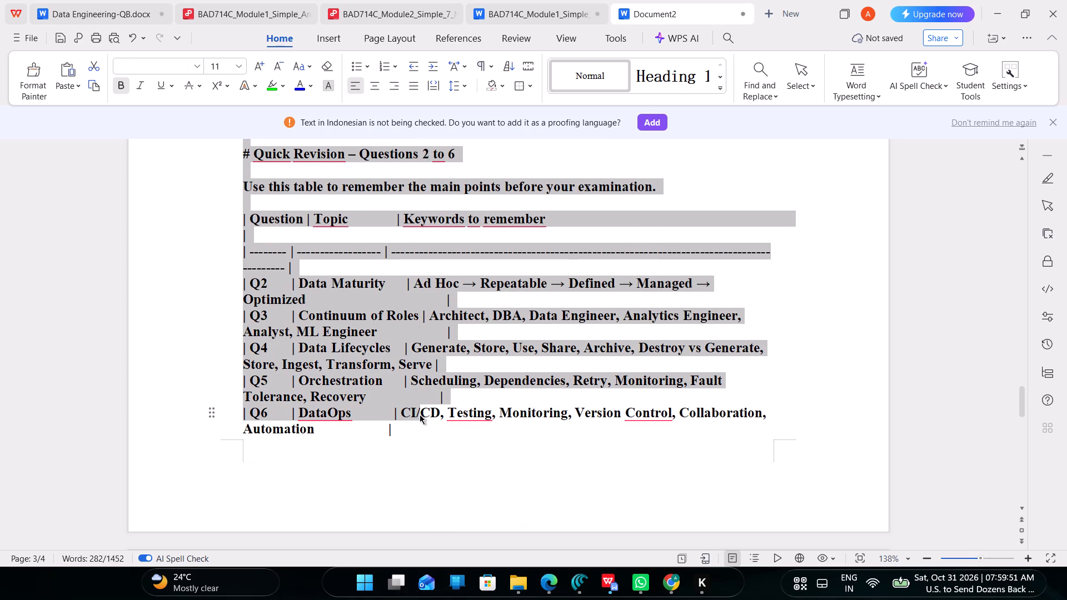
{"action": "left_click_drag", "start_coordinate": [420, 414], "coordinate": [422, 422]}
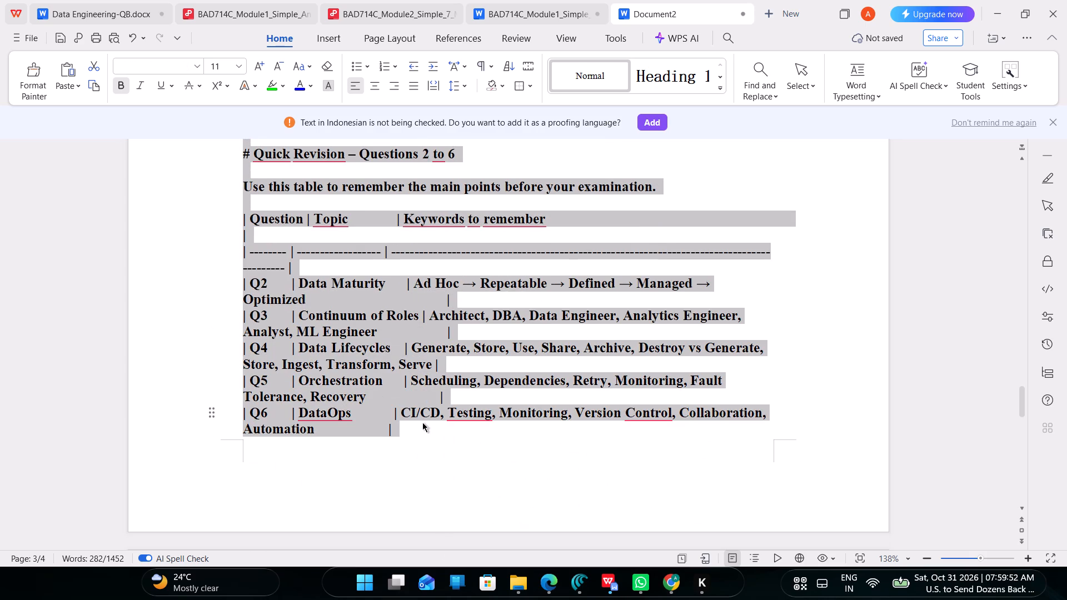
{"action": "left_click_drag", "start_coordinate": [422, 422], "coordinate": [439, 443]}
{"action": "left_click_drag", "start_coordinate": [439, 443], "coordinate": [436, 535]}
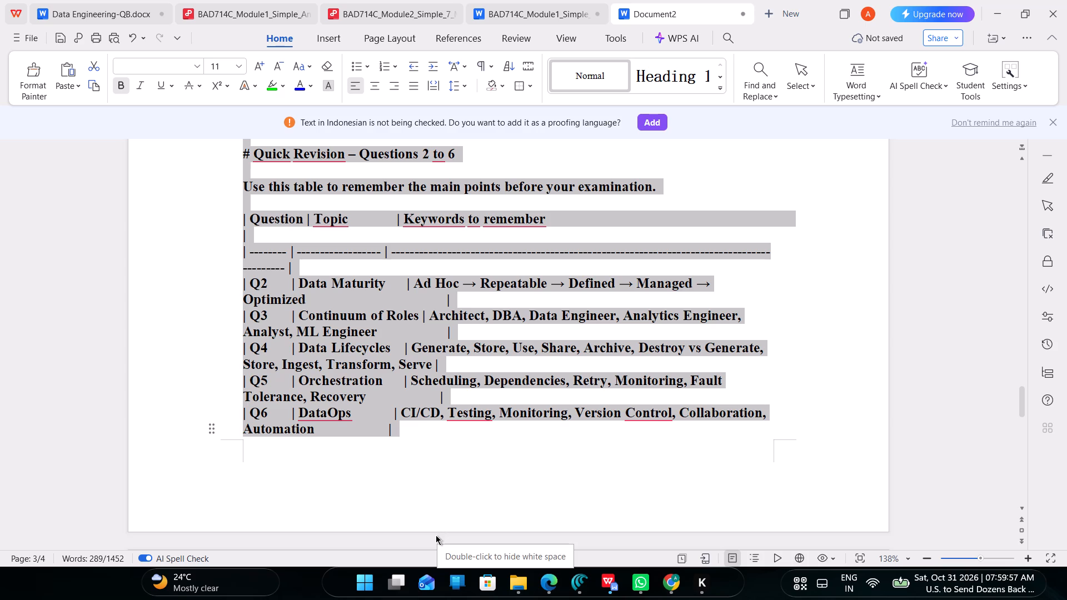
{"action": "left_click_drag", "start_coordinate": [436, 535], "coordinate": [421, 354]}
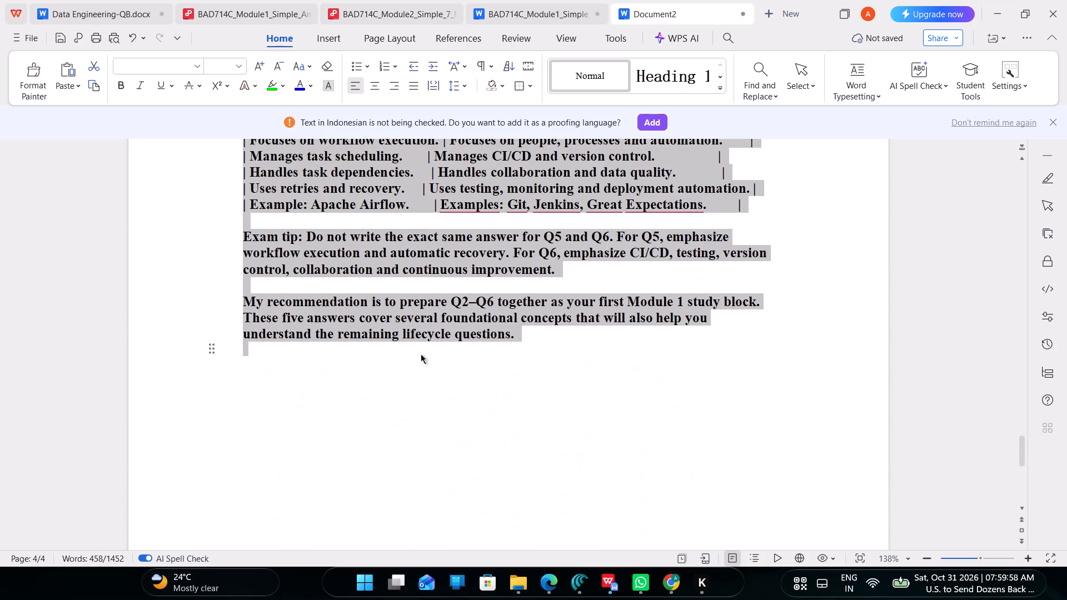
{"action": "left_click_drag", "start_coordinate": [421, 354], "coordinate": [532, 343]}
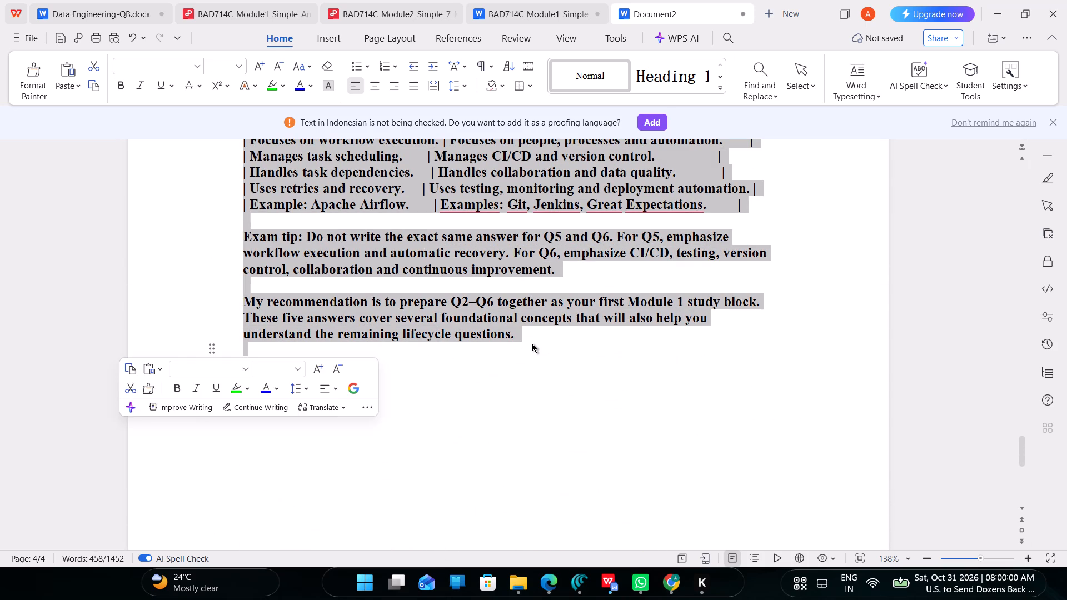
{"action": "scroll", "coordinate": [532, 343], "scroll_direction": "up", "scroll_amount": 3}
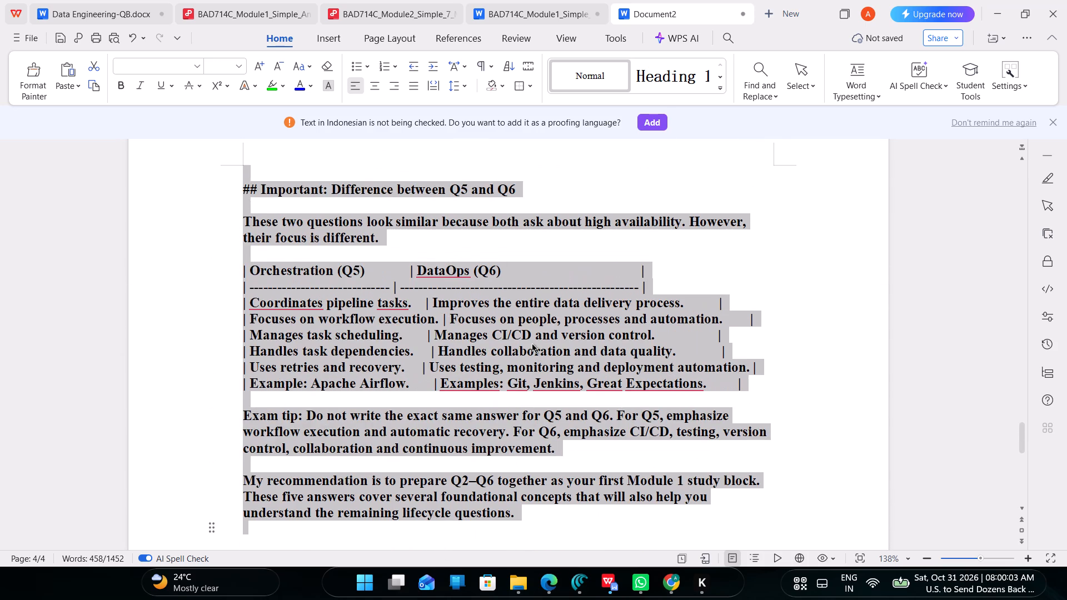
{"action": "key", "text": "BackSpace"}
Look back over the condensed answers from Q6 up to the data maturity stages, and return to the document's end.
{"action": "scroll", "coordinate": [532, 343], "scroll_direction": "up", "scroll_amount": 5}
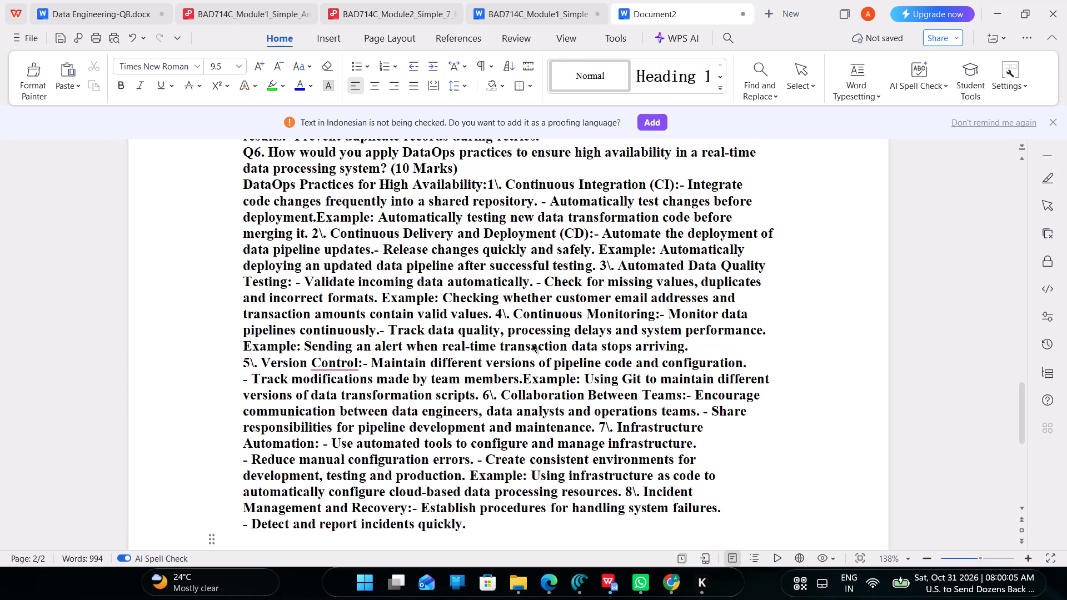
{"action": "scroll", "coordinate": [532, 343], "scroll_direction": "up", "scroll_amount": 3}
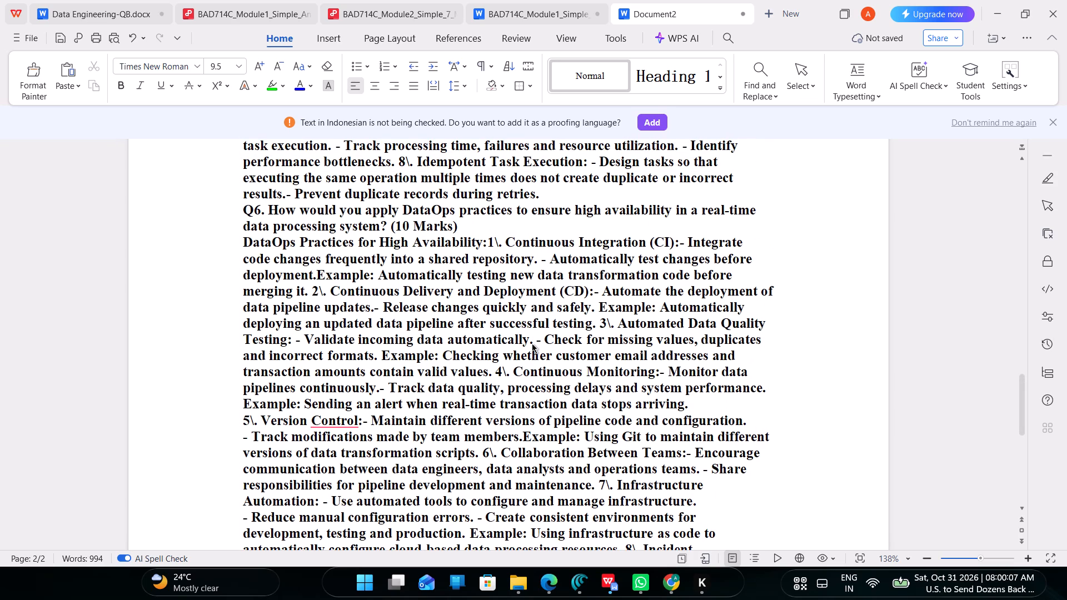
{"action": "scroll", "coordinate": [532, 343], "scroll_direction": "up", "scroll_amount": 6}
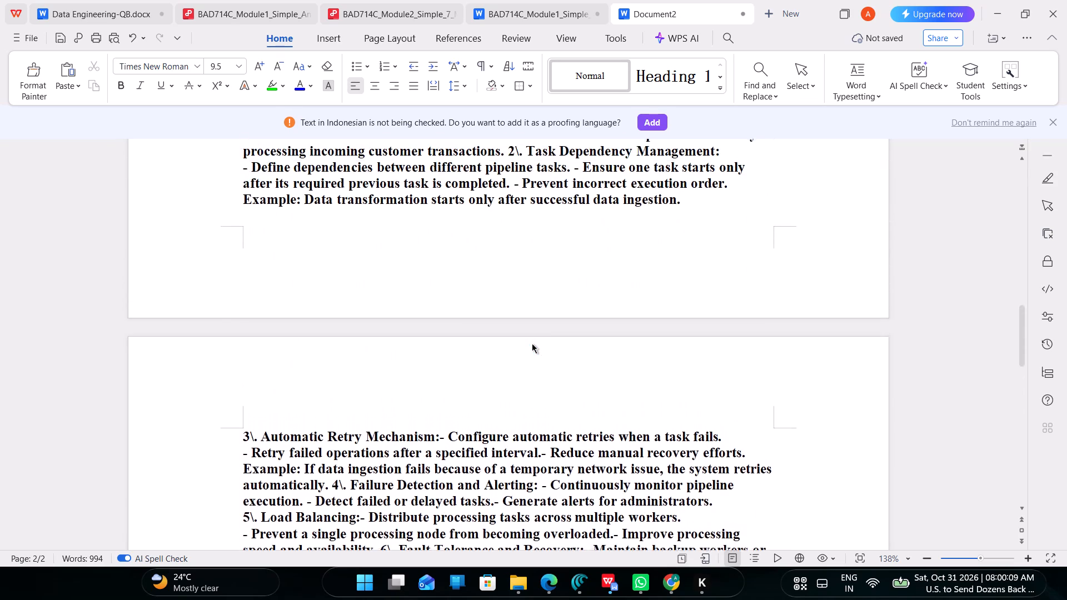
{"action": "scroll", "coordinate": [532, 343], "scroll_direction": "up", "scroll_amount": 5}
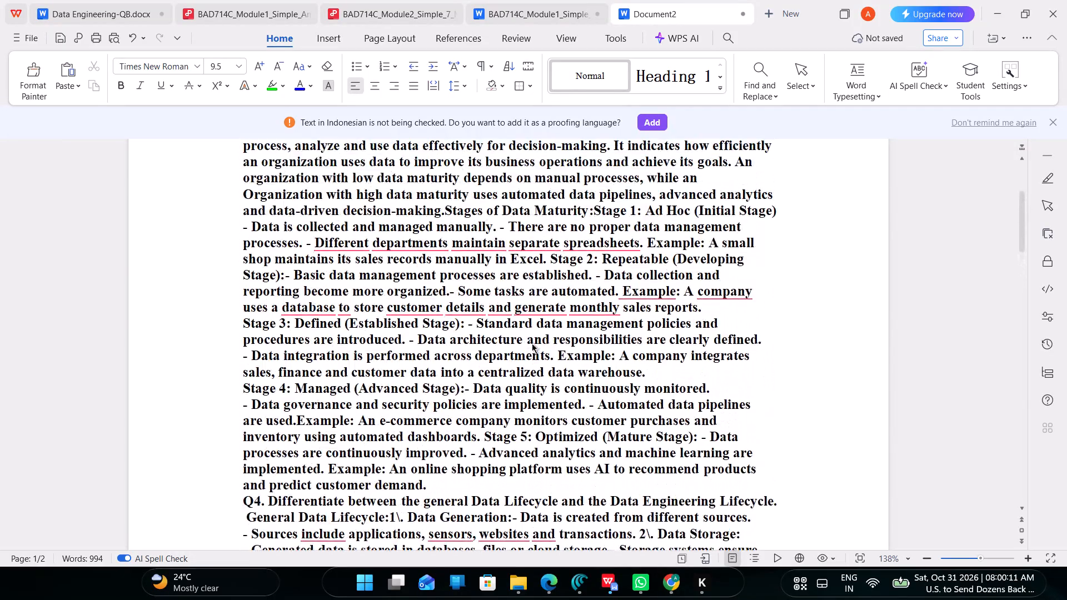
{"action": "scroll", "coordinate": [532, 343], "scroll_direction": "up", "scroll_amount": 2}
{"action": "scroll", "coordinate": [532, 343], "scroll_direction": "down", "scroll_amount": 16}
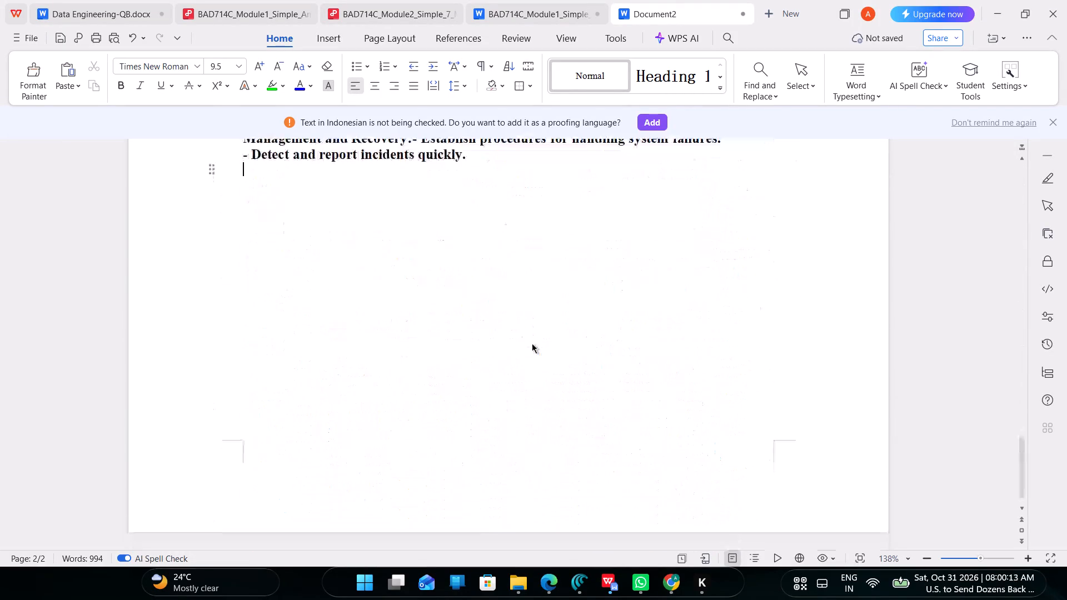
{"action": "scroll", "coordinate": [532, 343], "scroll_direction": "down", "scroll_amount": 1}
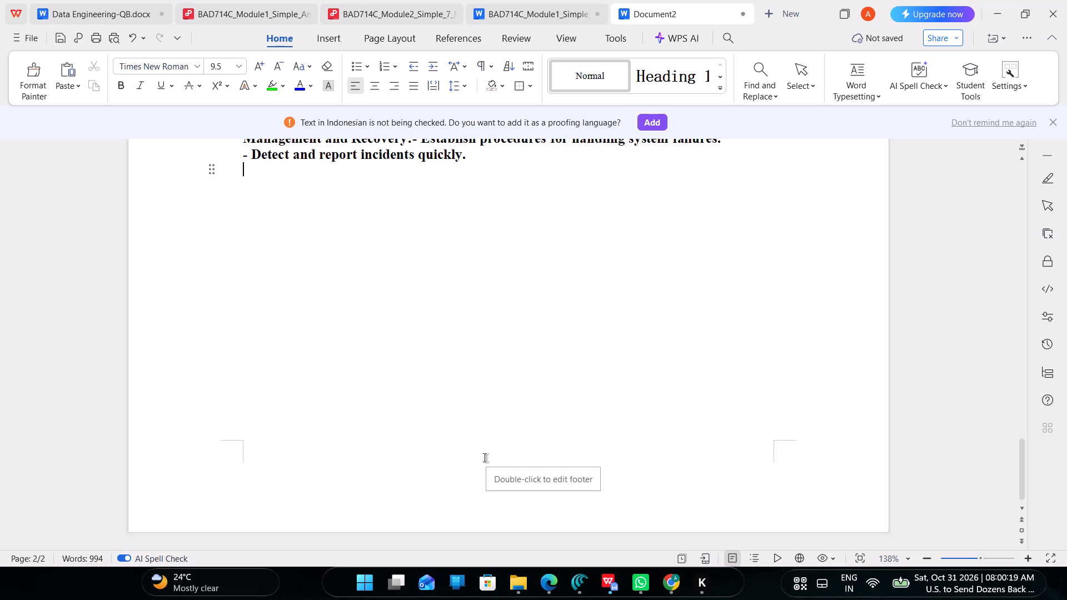
{"action": "scroll", "coordinate": [485, 458], "scroll_direction": "left", "scroll_amount": 1}
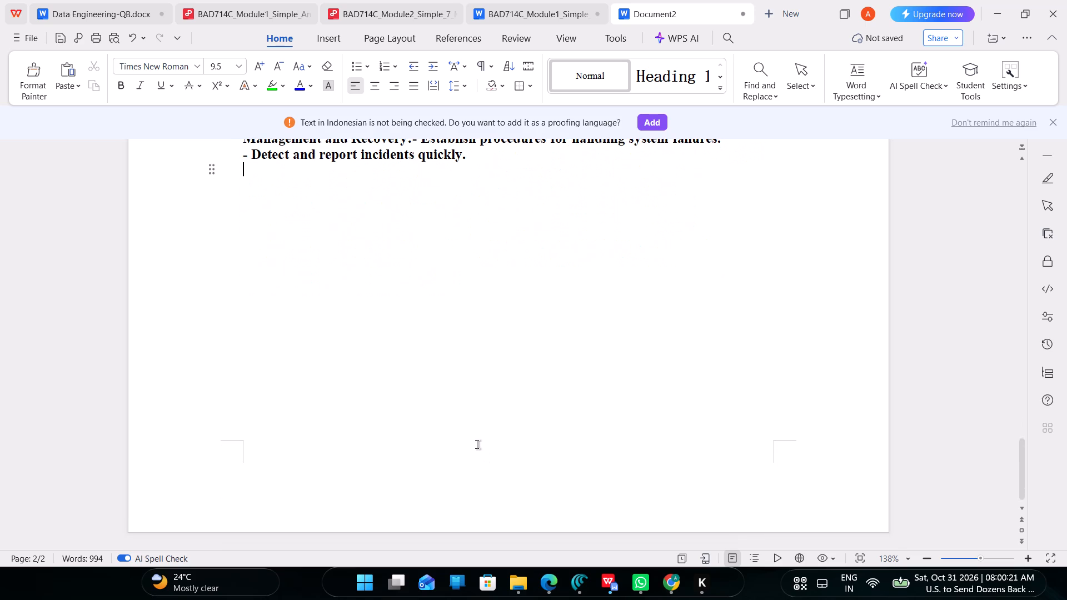
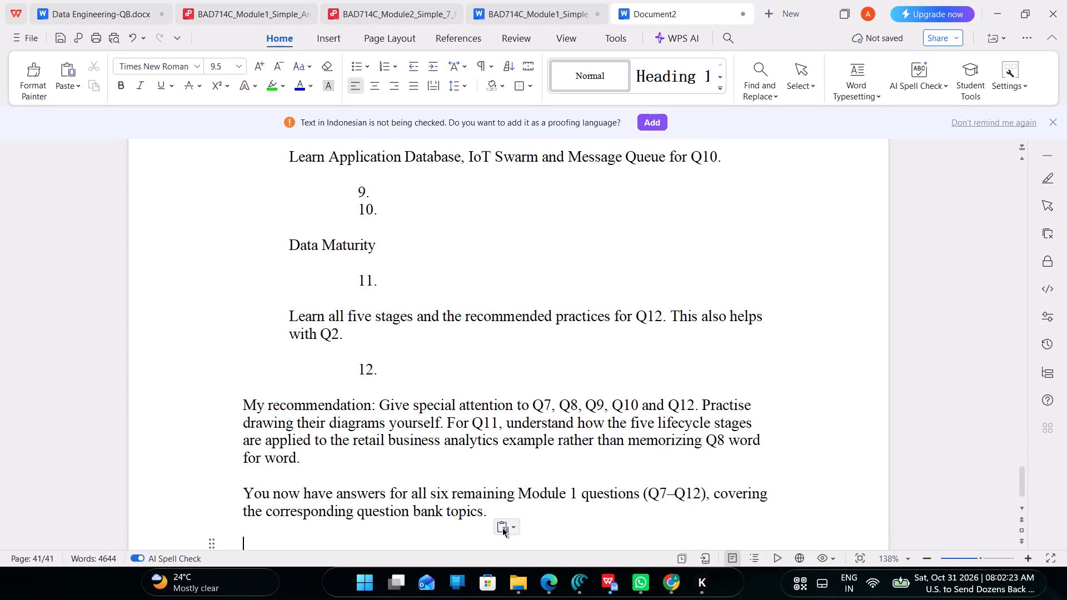
Convert the pasted Q7–Q12 answers to unformatted text only.
{"action": "left_click", "coordinate": [502, 528]}
{"action": "left_click", "coordinate": [557, 472]}
Make all the pasted Q7–Q12 text bold, from "# Module 1 – Data Engineering" to the document's end.
{"action": "scroll", "coordinate": [446, 332], "scroll_direction": "up", "scroll_amount": 4}
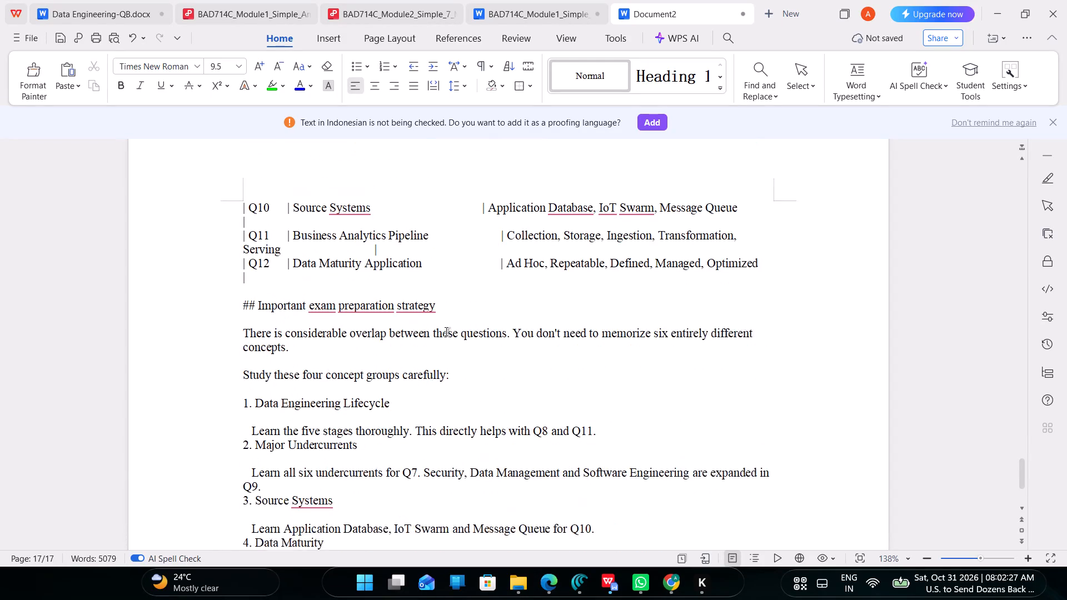
{"action": "scroll", "coordinate": [446, 332], "scroll_direction": "up", "scroll_amount": 6}
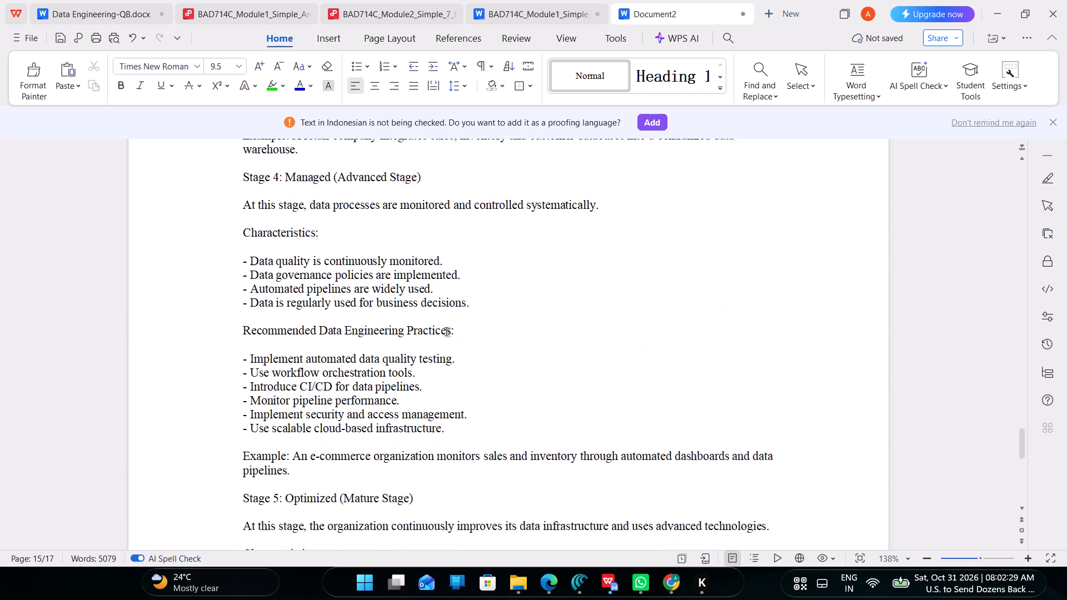
{"action": "scroll", "coordinate": [446, 332], "scroll_direction": "up", "scroll_amount": 9}
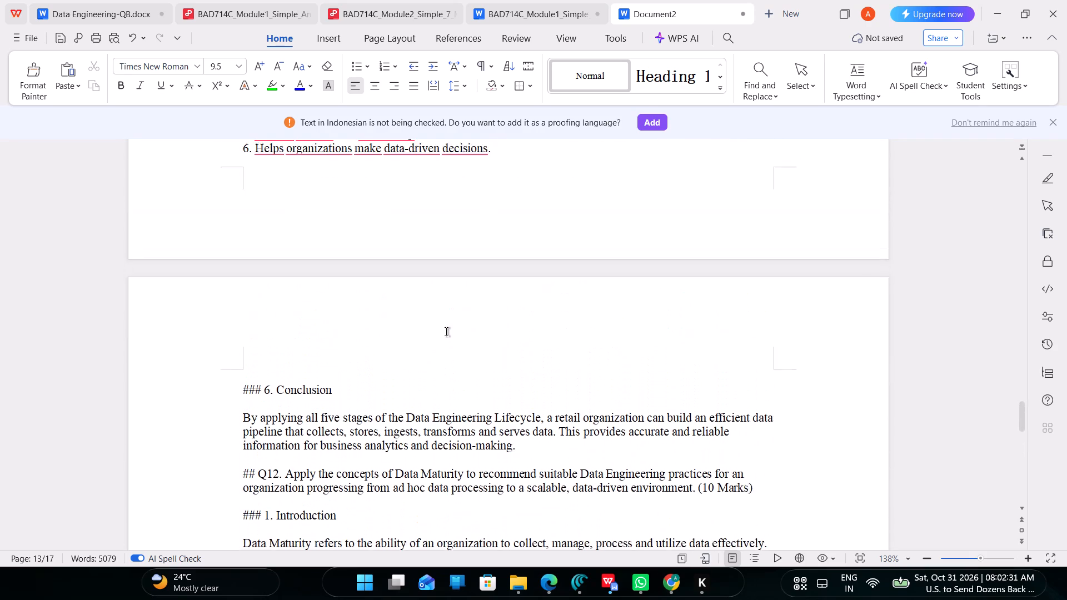
{"action": "scroll", "coordinate": [446, 332], "scroll_direction": "up", "scroll_amount": 12}
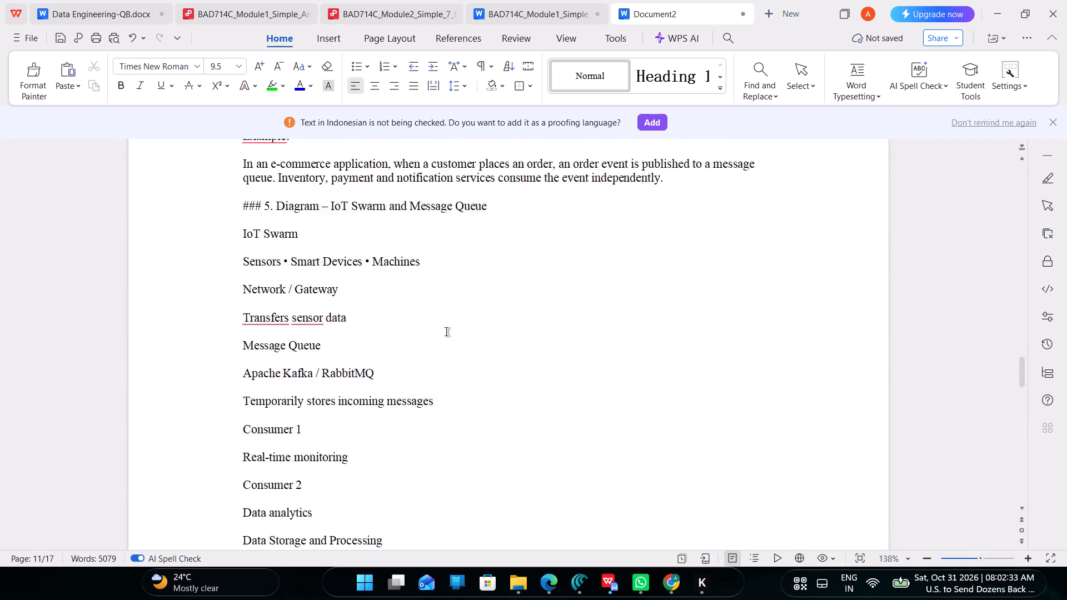
{"action": "scroll", "coordinate": [446, 332], "scroll_direction": "up", "scroll_amount": 10}
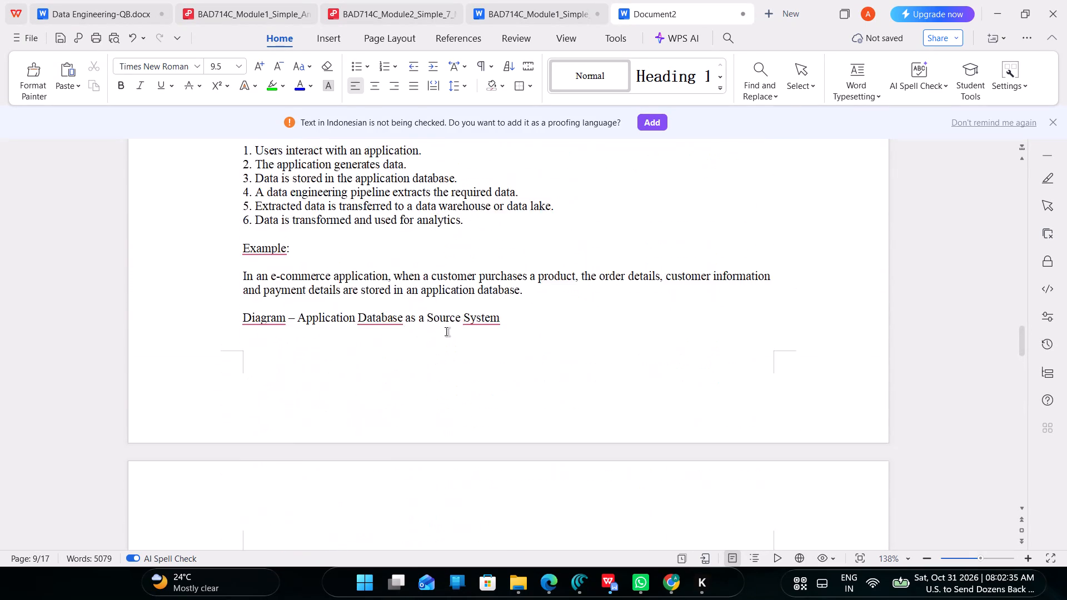
{"action": "scroll", "coordinate": [446, 332], "scroll_direction": "up", "scroll_amount": 7}
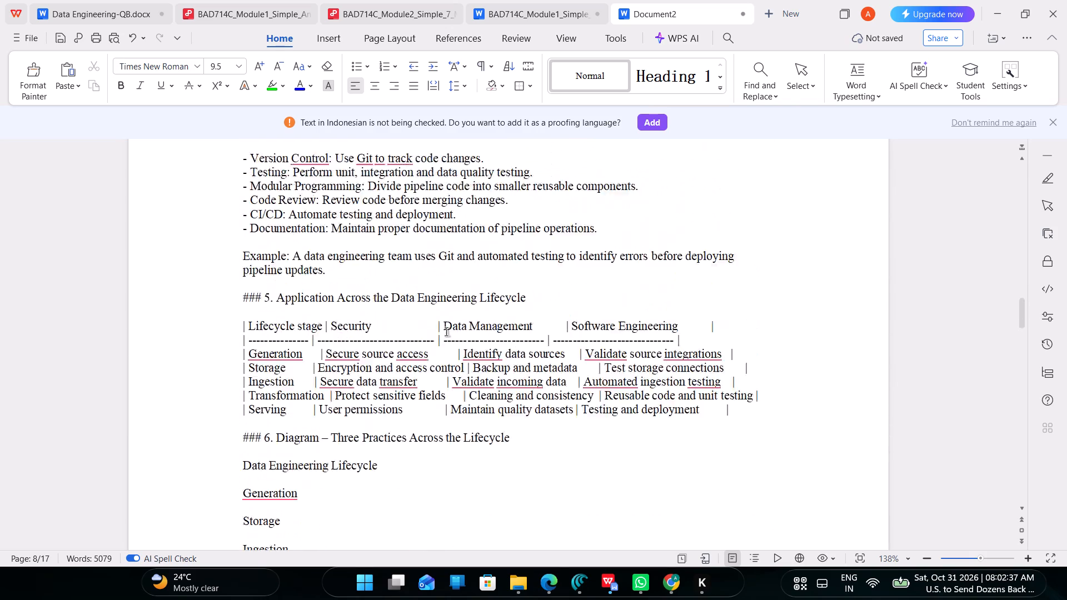
{"action": "scroll", "coordinate": [446, 332], "scroll_direction": "up", "scroll_amount": 8}
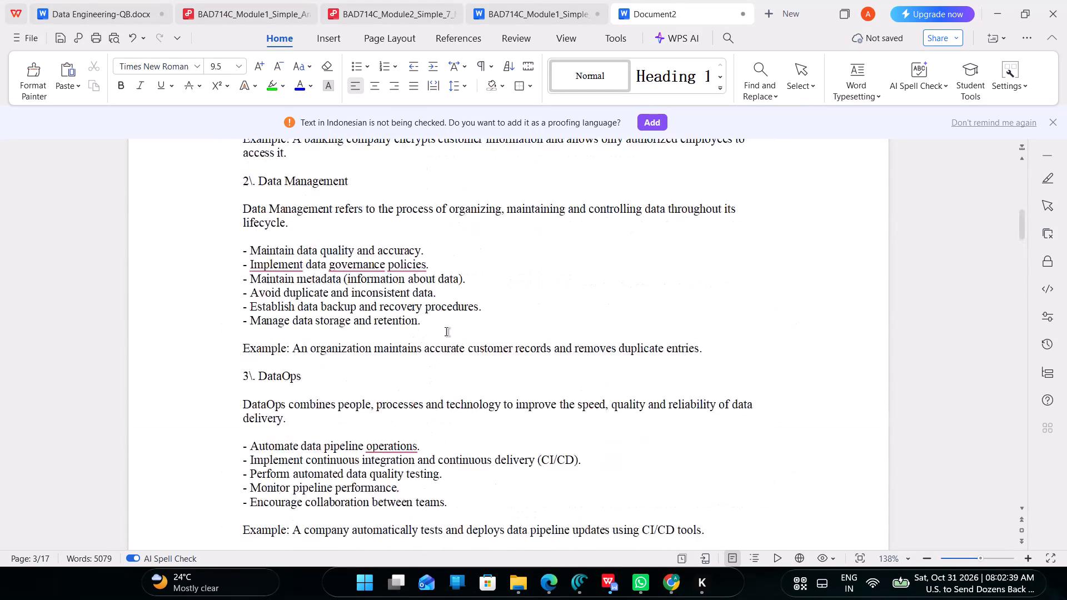
{"action": "scroll", "coordinate": [446, 332], "scroll_direction": "up", "scroll_amount": 2}
{"action": "scroll", "coordinate": [446, 332], "scroll_direction": "down", "scroll_amount": 7}
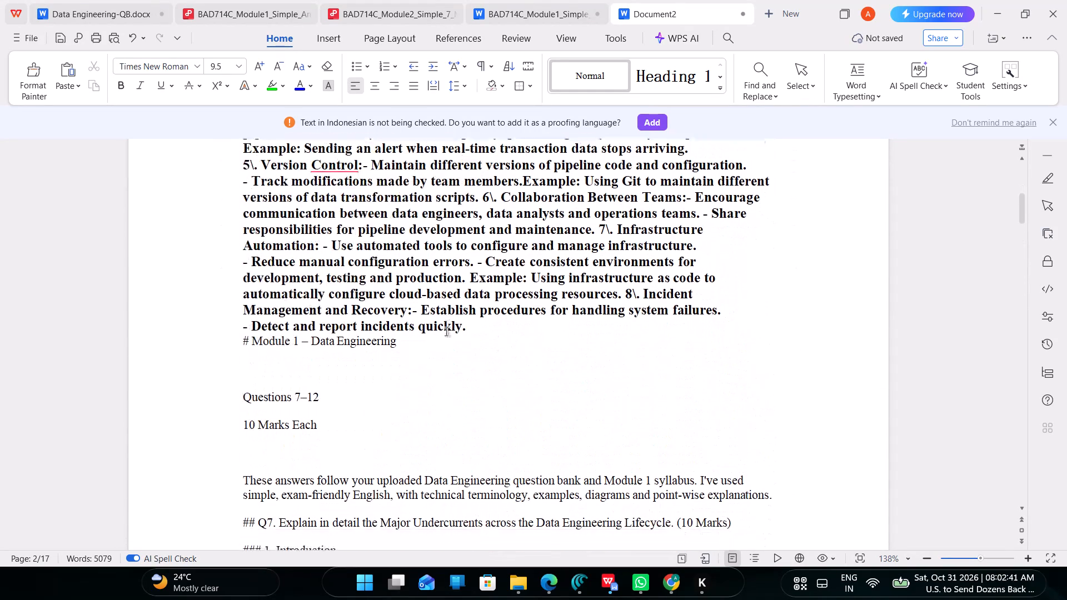
{"action": "scroll", "coordinate": [446, 332], "scroll_direction": "left", "scroll_amount": 1}
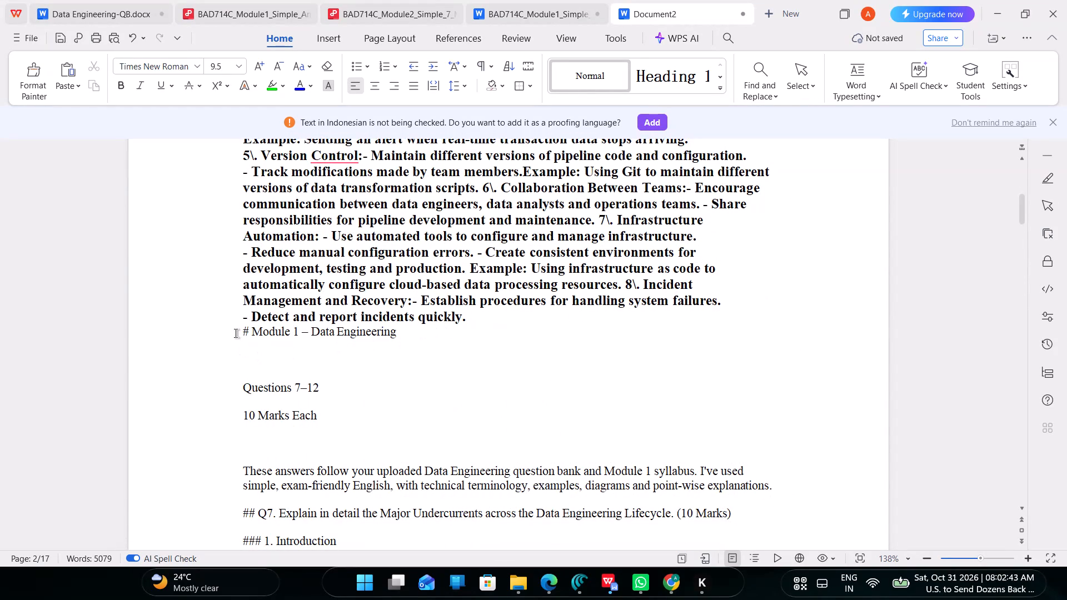
{"action": "left_click_drag", "start_coordinate": [238, 329], "coordinate": [286, 587]}
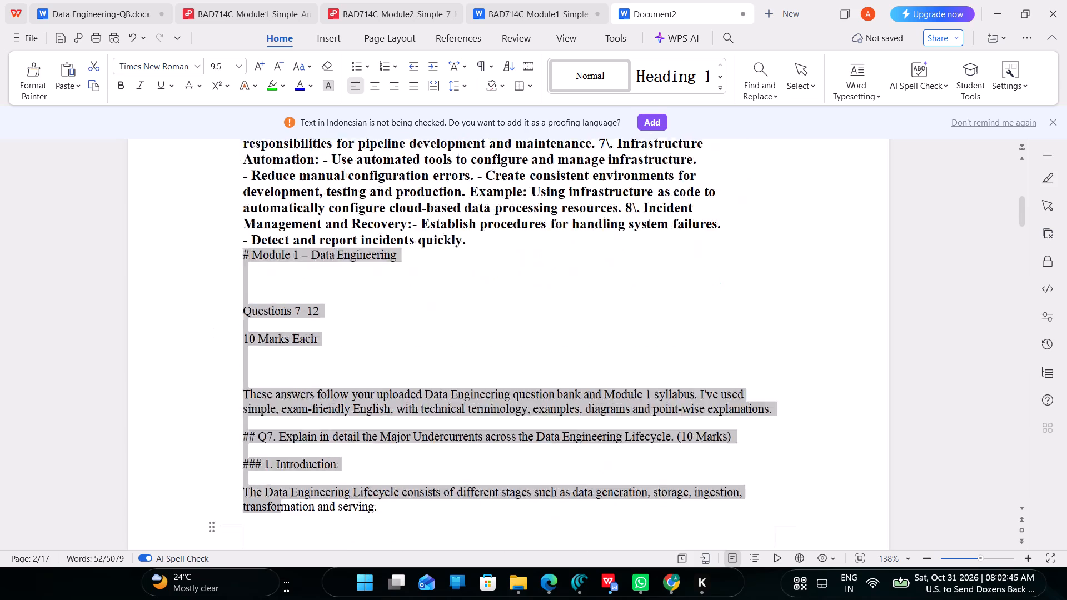
{"action": "left_click_drag", "start_coordinate": [286, 587], "coordinate": [286, 592]}
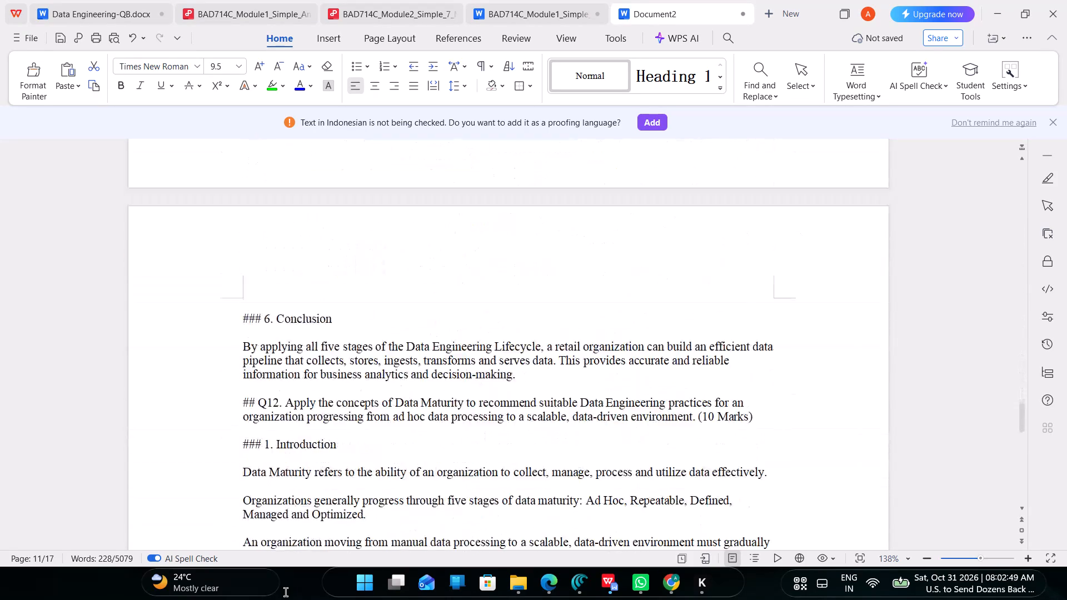
{"action": "left_click_drag", "start_coordinate": [286, 592], "coordinate": [412, 283]}
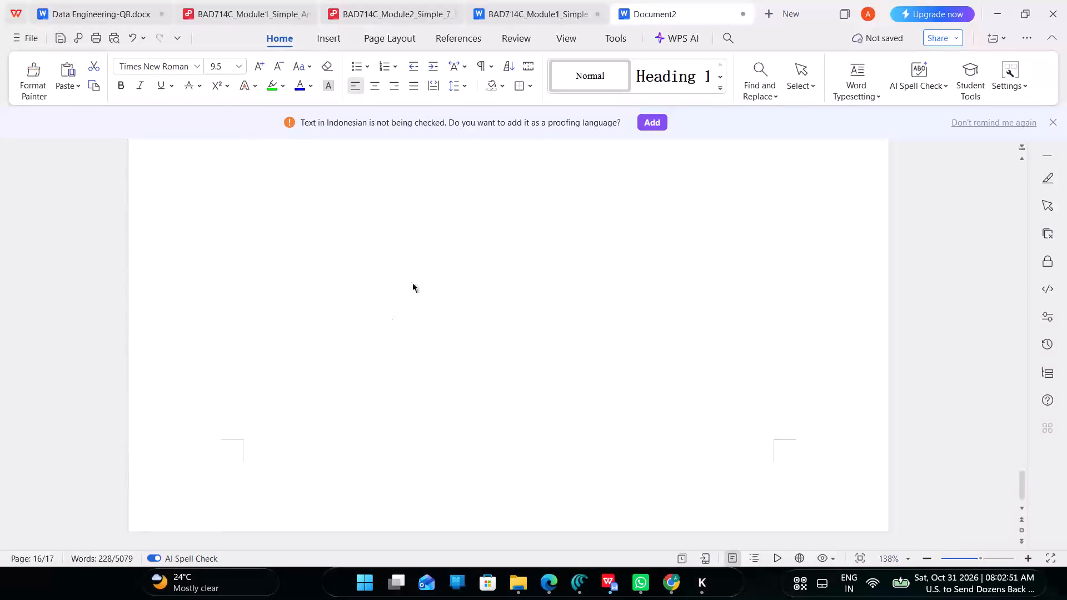
{"action": "left_click_drag", "start_coordinate": [412, 283], "coordinate": [468, 159]}
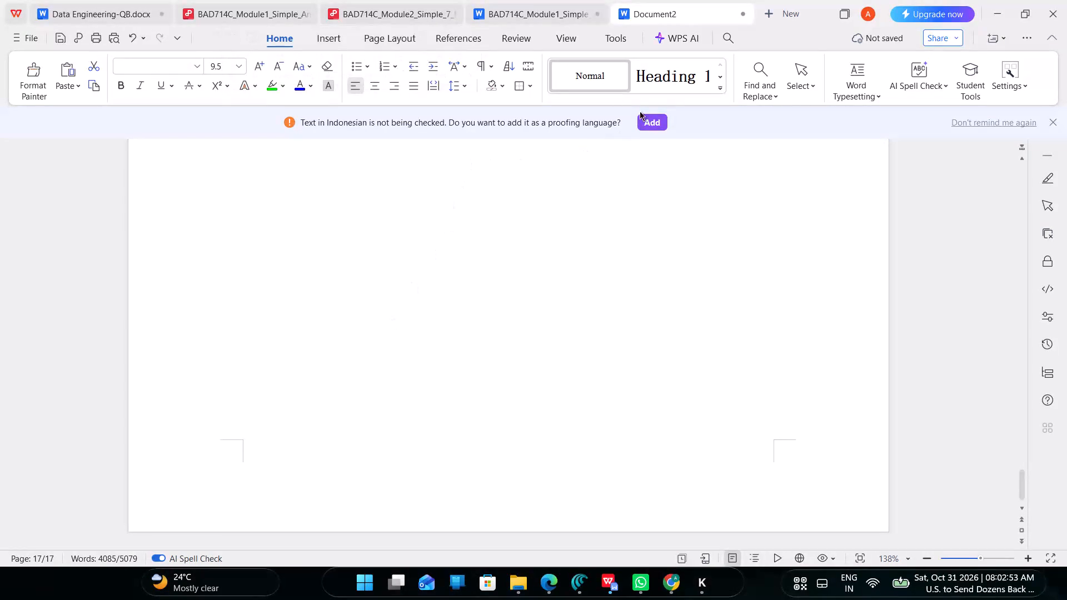
{"action": "left_click", "coordinate": [117, 84]}
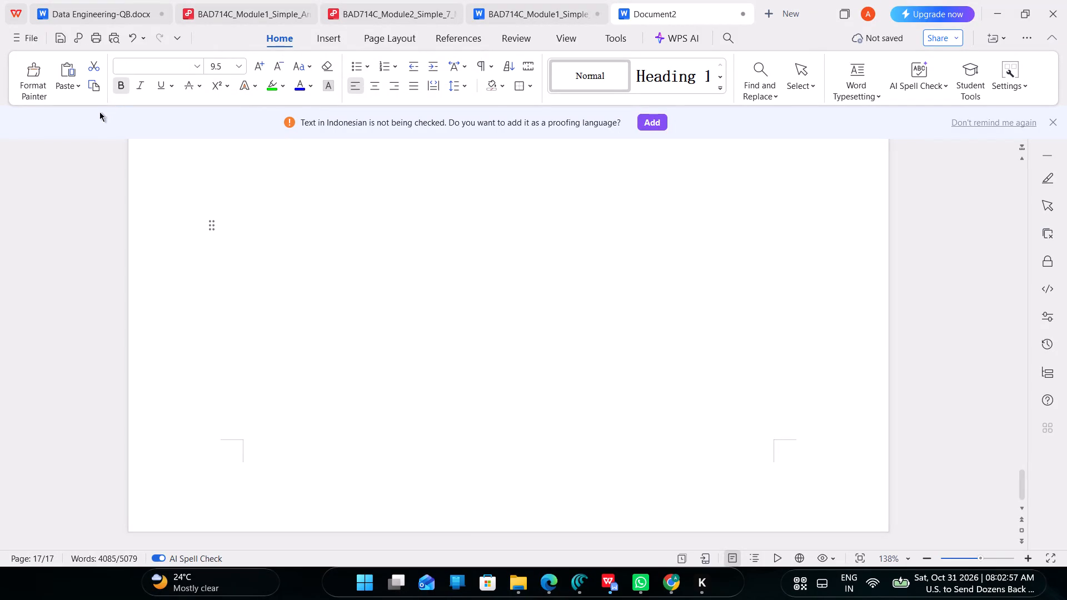
{"action": "scroll", "coordinate": [332, 204], "scroll_direction": "up", "scroll_amount": 5}
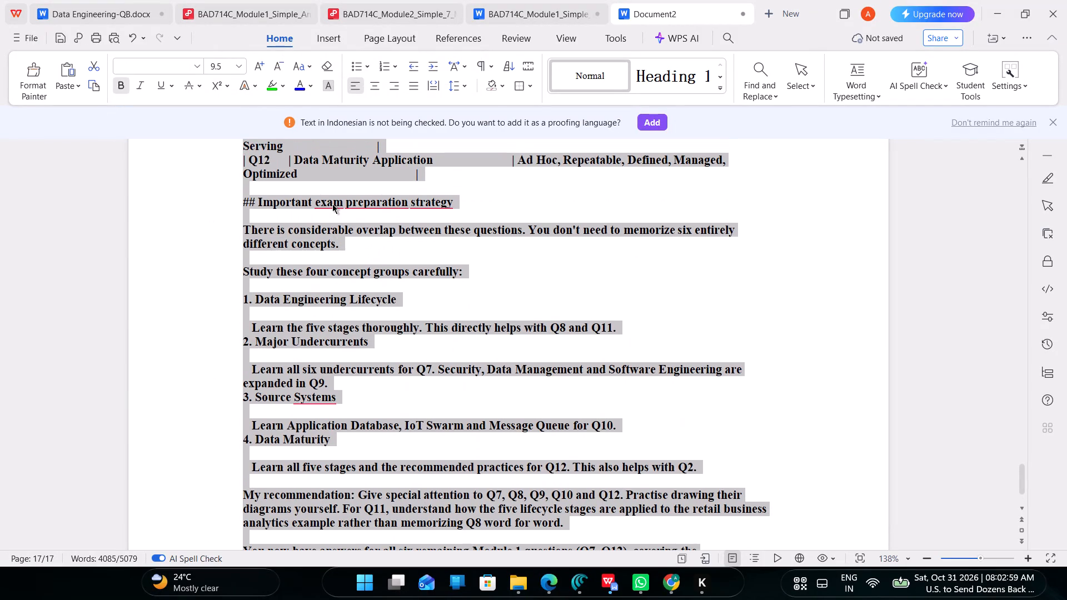
{"action": "left_click", "coordinate": [332, 204]}
{"action": "left_click", "coordinate": [305, 228]}
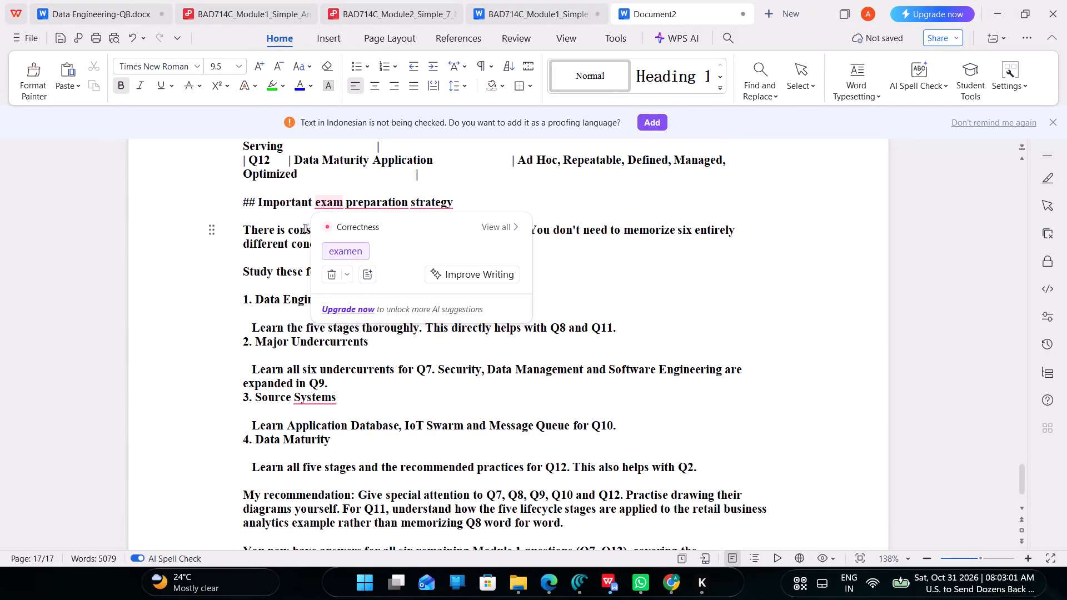
Delete the preamble above the Q7 heading, from "# Module 1 – Data Engineering" through the paragraph beginning "These answers follow".
{"action": "scroll", "coordinate": [305, 228], "scroll_direction": "up", "scroll_amount": 17}
{"action": "scroll", "coordinate": [305, 228], "scroll_direction": "up", "scroll_amount": 17}
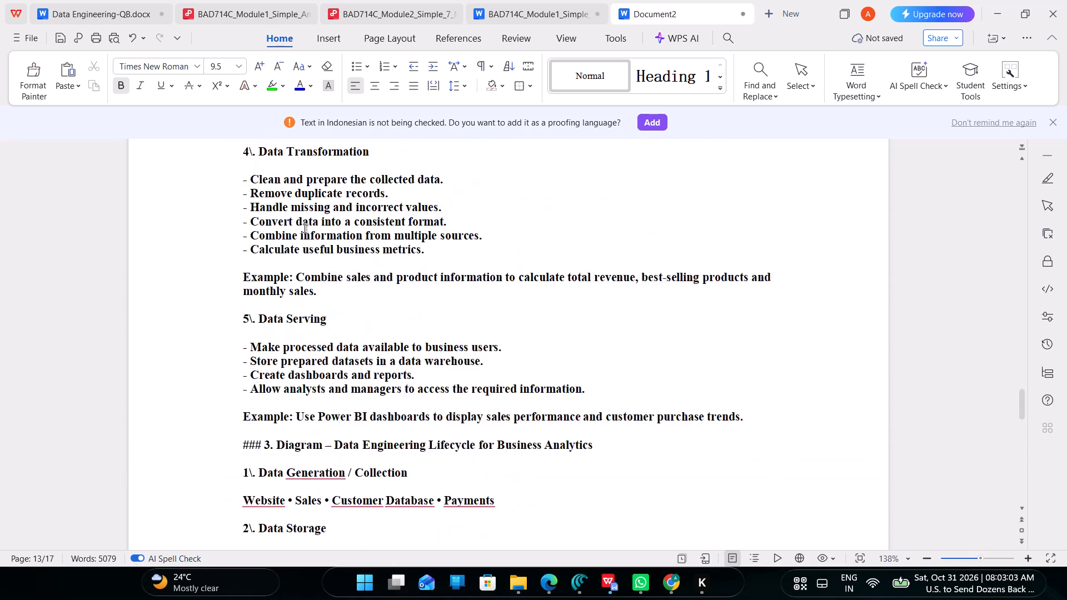
{"action": "scroll", "coordinate": [305, 228], "scroll_direction": "up", "scroll_amount": 20}
{"action": "scroll", "coordinate": [305, 228], "scroll_direction": "up", "scroll_amount": 13}
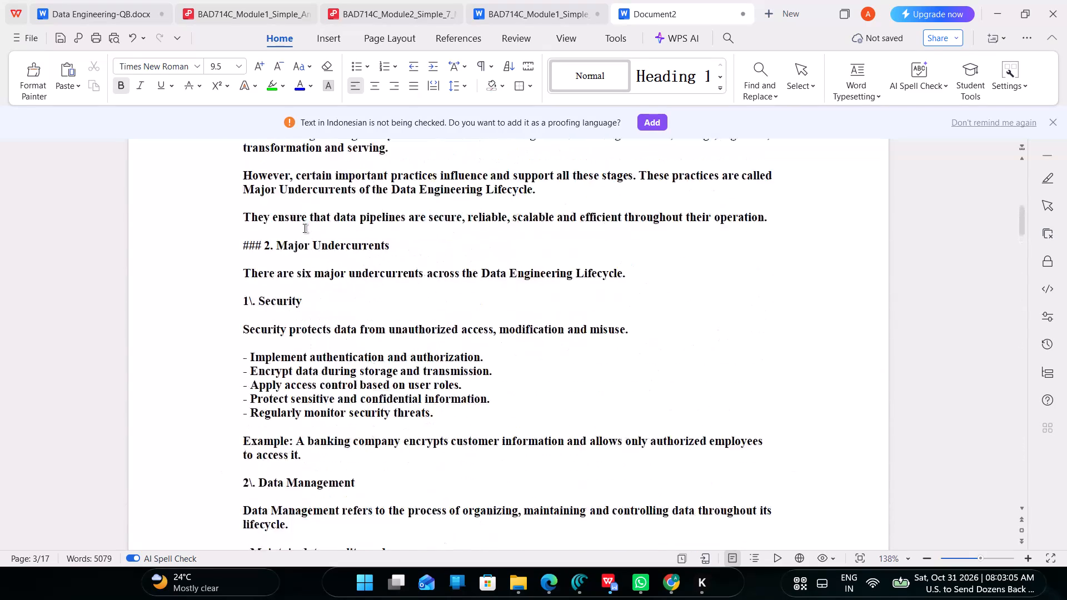
{"action": "scroll", "coordinate": [305, 228], "scroll_direction": "up", "scroll_amount": 12}
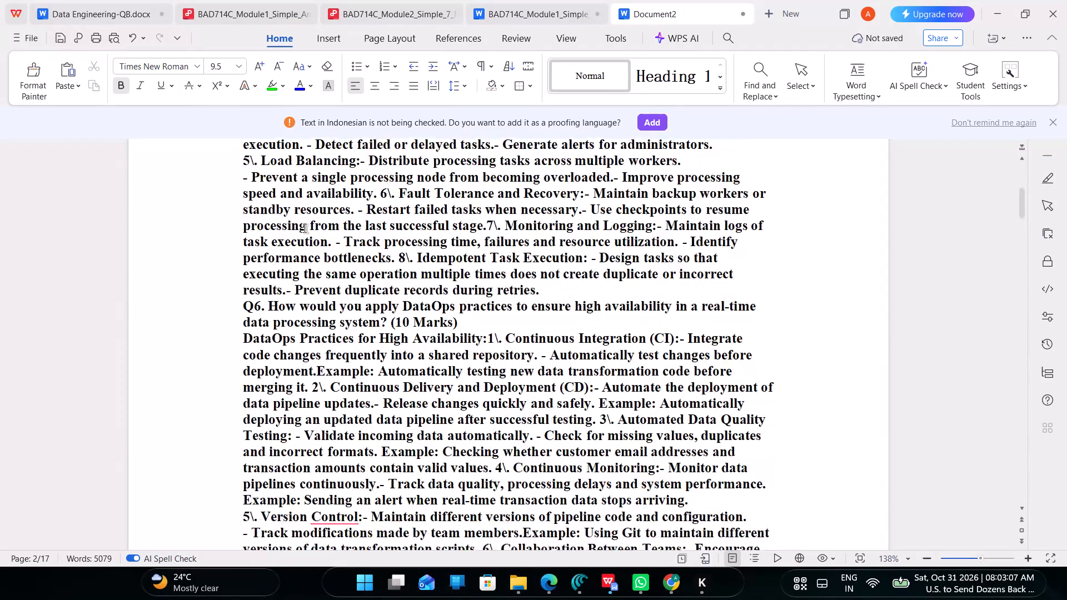
{"action": "scroll", "coordinate": [305, 228], "scroll_direction": "down", "scroll_amount": 8}
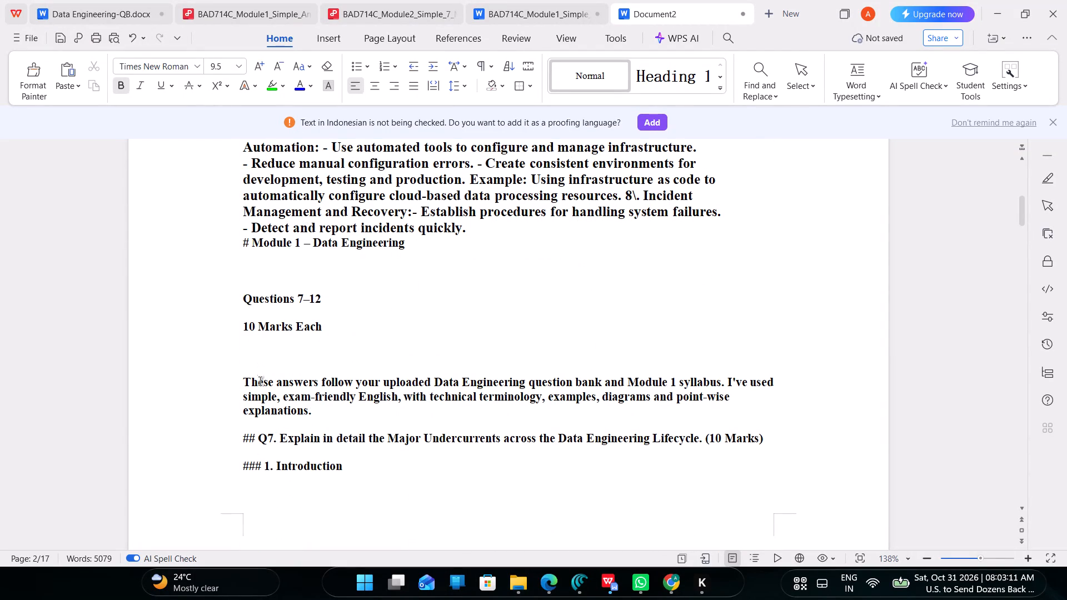
{"action": "left_click_drag", "start_coordinate": [263, 428], "coordinate": [221, 219]}
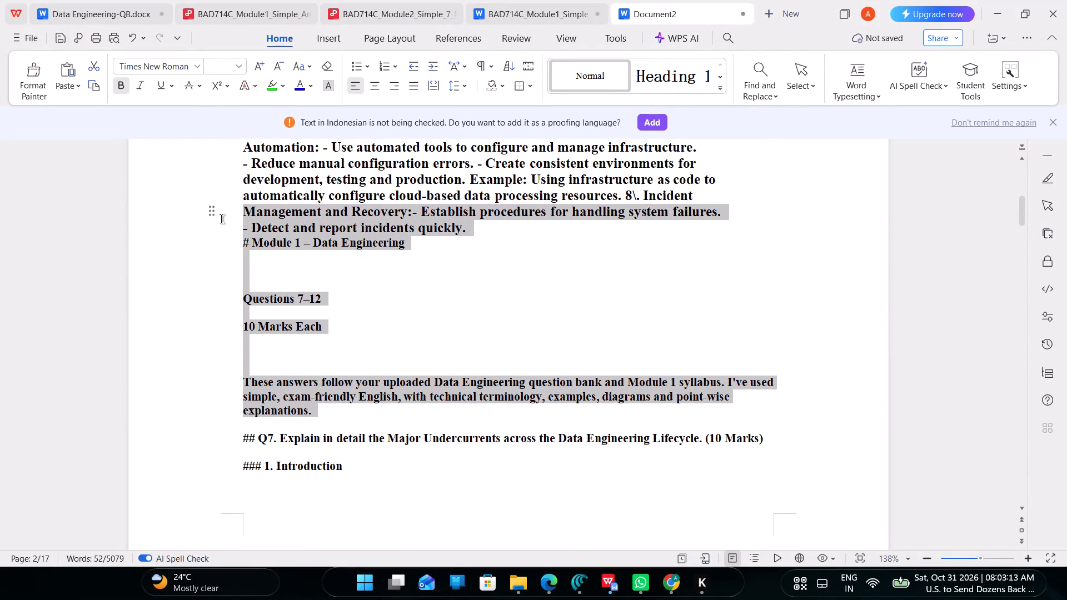
{"action": "left_click_drag", "start_coordinate": [221, 219], "coordinate": [215, 246]}
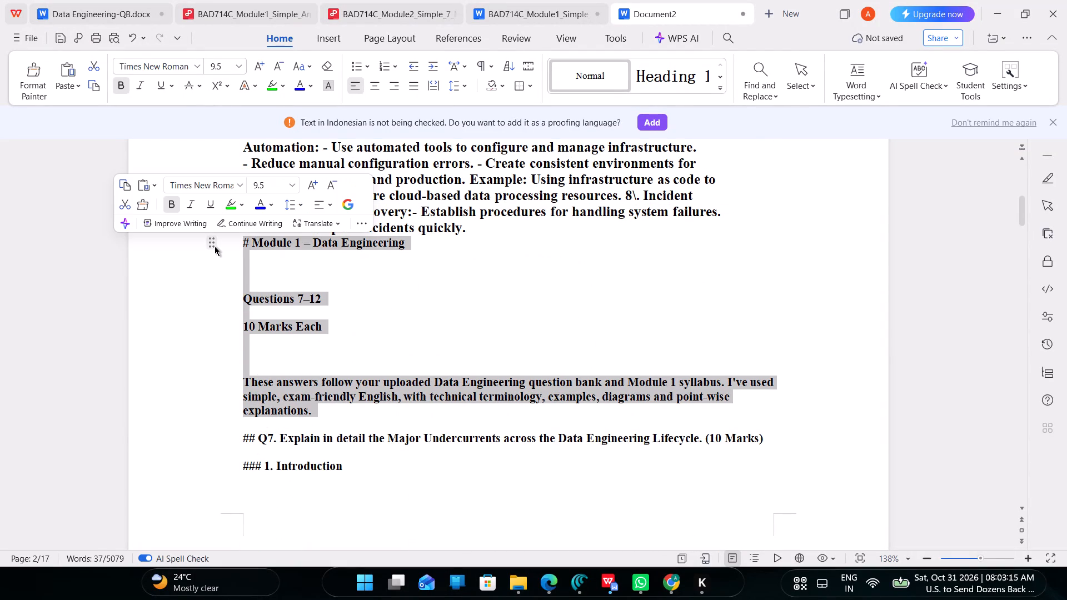
{"action": "key", "text": "Delete"}
{"action": "key", "text": "Delete"}
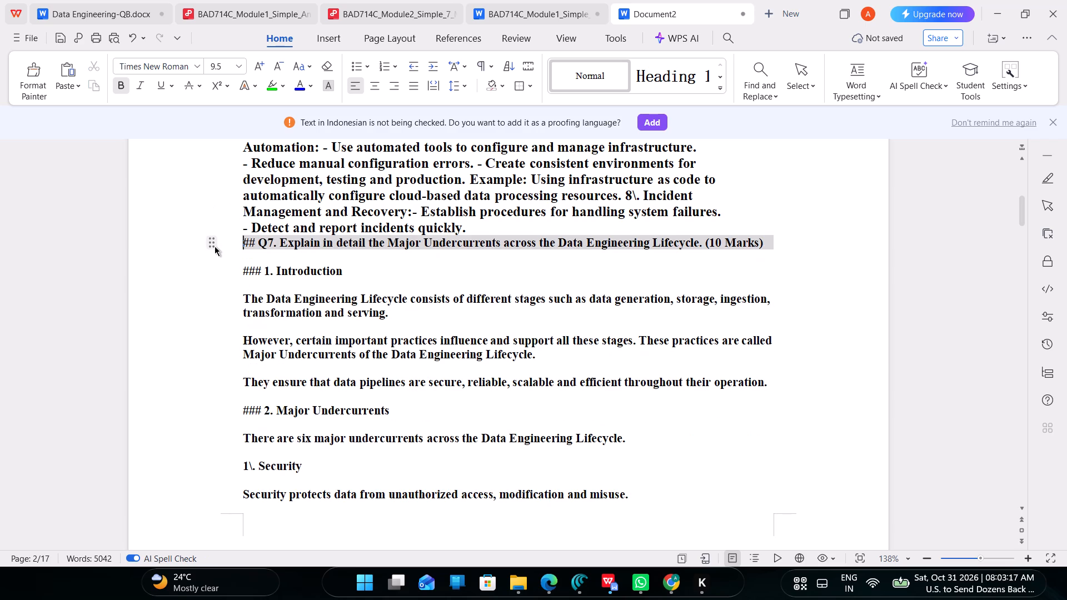
Remove the "##" marker and its following space from the Q7 heading.
{"action": "key", "text": "Delete"}
{"action": "key", "text": "Delete"}
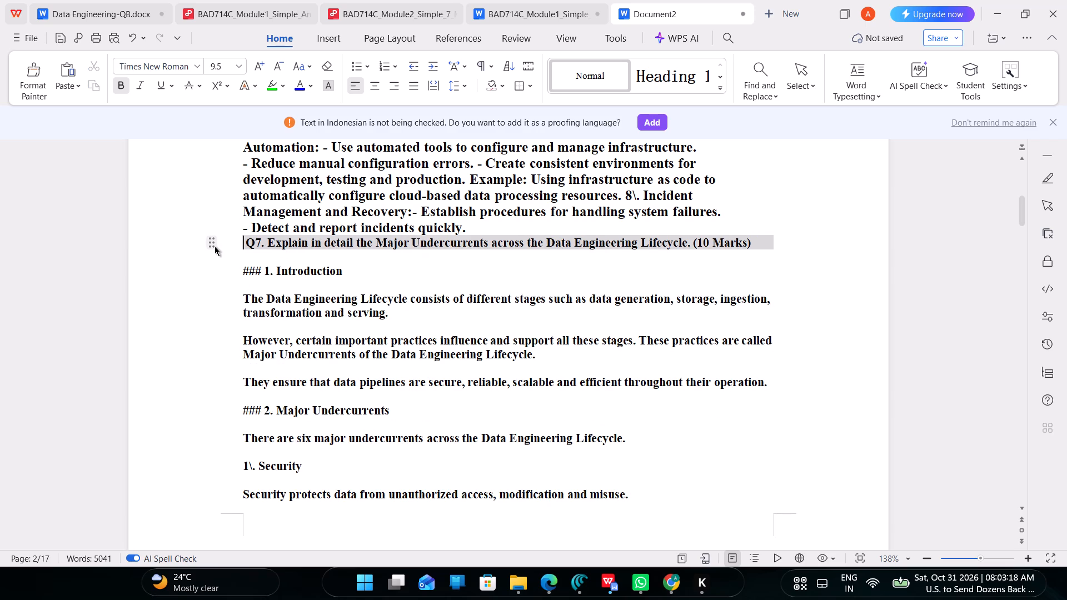
{"action": "key", "text": "Delete"}
Delete Q7's Introduction heading and its three paragraphs, along with the surrounding blank lines.
{"action": "left_click", "coordinate": [260, 260]}
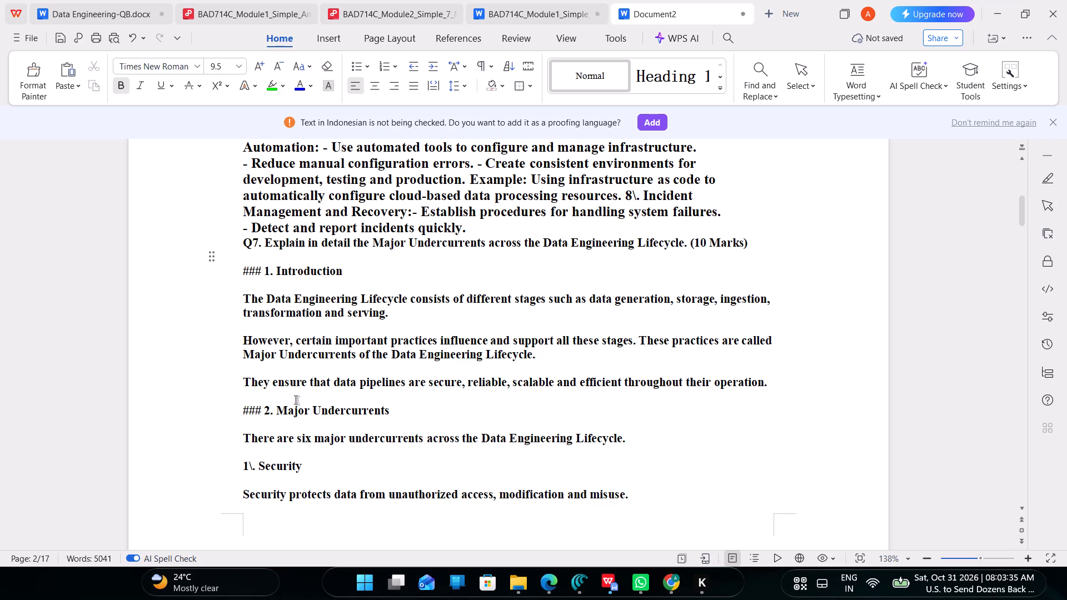
{"action": "left_click_drag", "start_coordinate": [295, 400], "coordinate": [216, 254]}
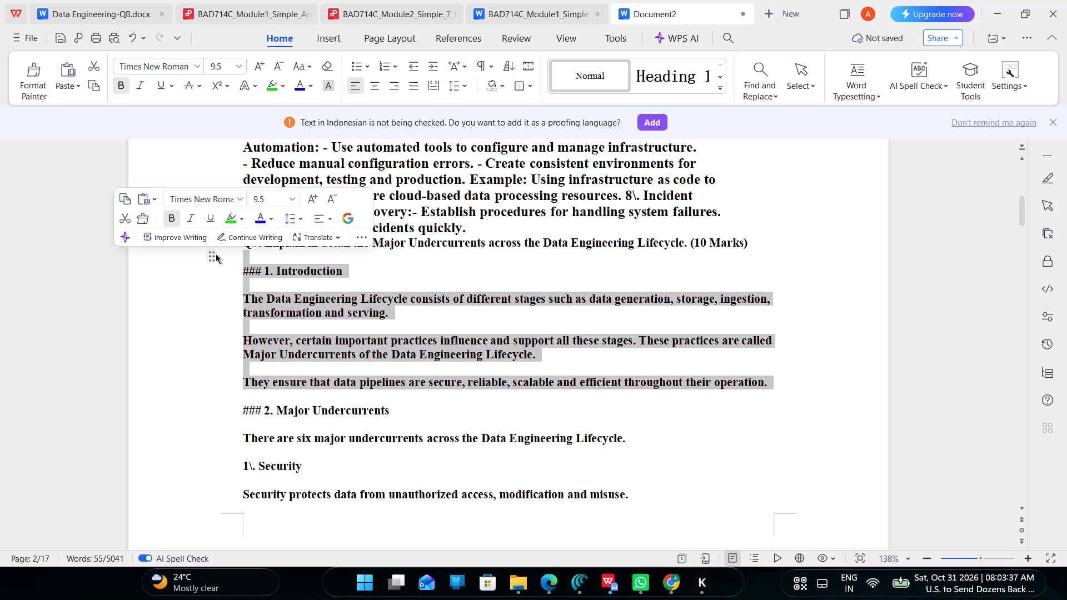
{"action": "key", "text": "BackSpace"}
{"action": "key", "text": "Delete"}
Strip the "### 2." prefix from Q7's "Major Undercurrents" heading.
{"action": "key", "text": "Delete"}
{"action": "key", "text": "Delete"}
{"action": "key", "text": "Delete"}
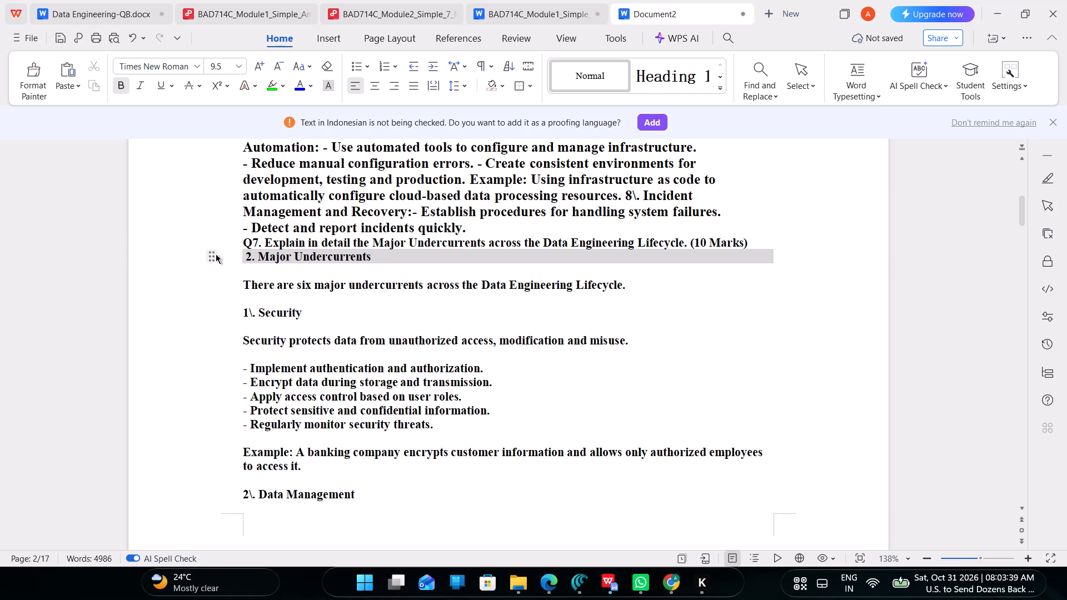
{"action": "key", "text": "Delete"}
{"action": "key", "text": "Delete"}
{"action": "key", "text": "Delete"}
{"action": "key", "text": "Delete"}
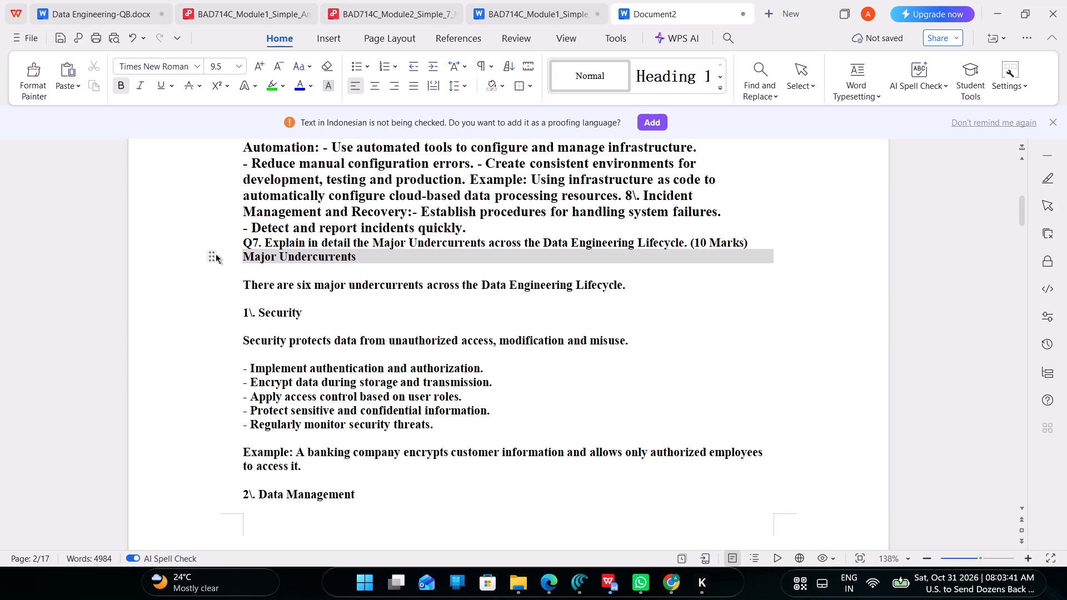
Delete the sentence "There are six major undercurrents across the Data Engineering Lifecycle." and the blank line above it.
{"action": "left_click", "coordinate": [247, 274]}
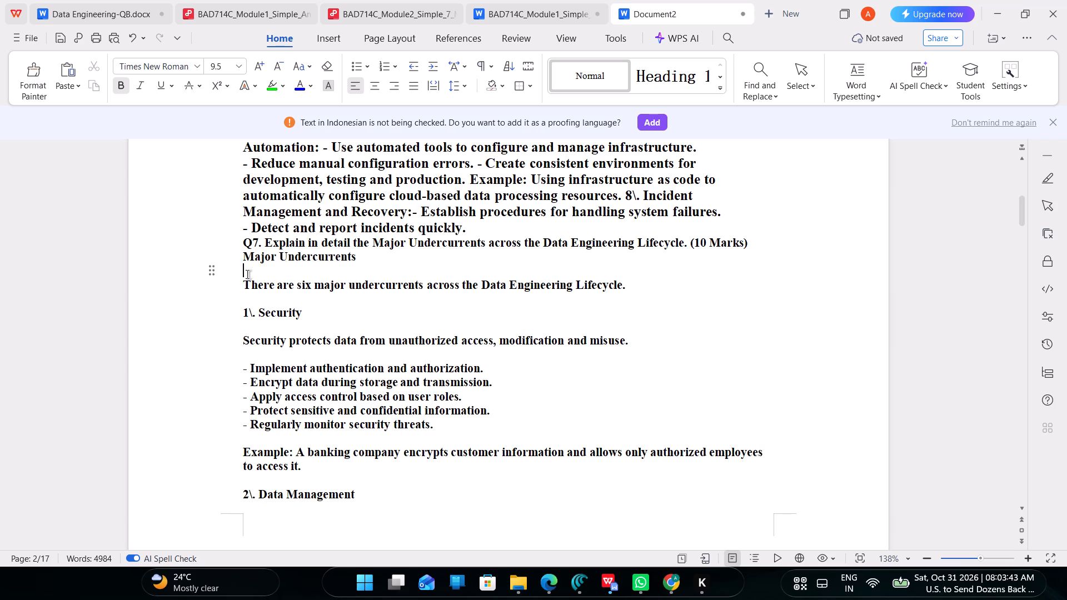
{"action": "key", "text": "Delete"}
{"action": "key", "text": "Delete"}
{"action": "key", "text": "Delete"}
{"action": "key", "text": "Delete"}
{"action": "key", "text": "Delete"}
{"action": "key", "text": "Delete"}
{"action": "key", "text": "Delete"}
{"action": "key", "text": "Delete"}
{"action": "key", "text": "Delete"}
{"action": "key", "text": "Delete"}
{"action": "key", "text": "Delete"}
{"action": "key", "text": "Delete"}
{"action": "key", "text": "Delete"}
{"action": "key", "text": "Delete"}
{"action": "key", "text": "Delete"}
{"action": "key", "text": "Delete"}
{"action": "key", "text": "Delete"}
{"action": "key", "text": "Delete"}
{"action": "key", "text": "Delete"}
{"action": "key", "text": "Delete"}
{"action": "key", "text": "Delete"}
{"action": "key", "text": "Delete"}
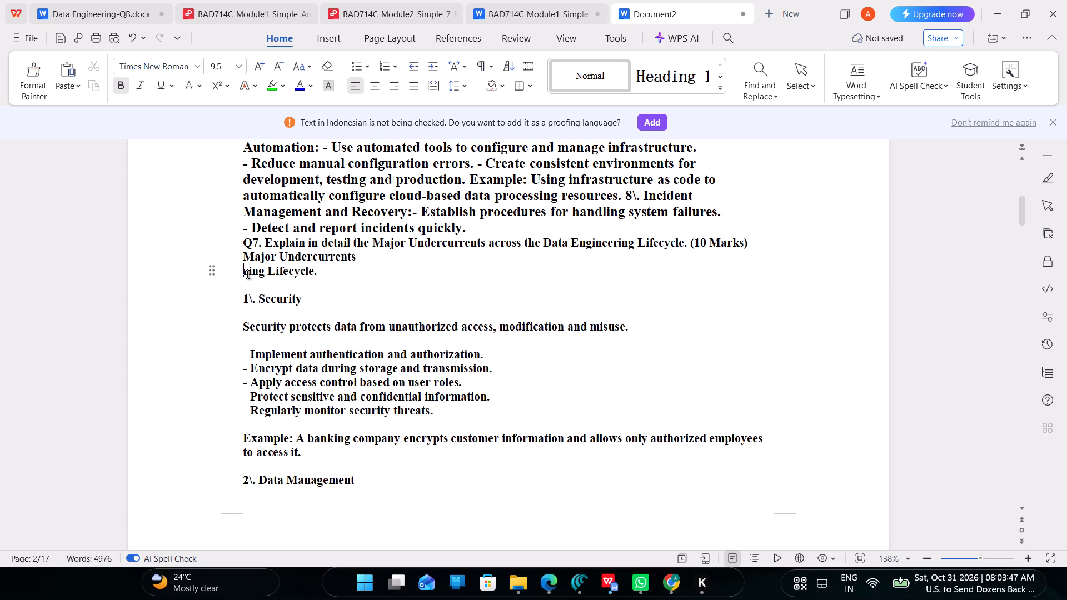
{"action": "key", "text": "Delete"}
{"action": "key", "text": "Delete"}
{"action": "key", "text": "Delete"}
{"action": "key", "text": "Delete"}
{"action": "key", "text": "Delete"}
{"action": "key", "text": "Delete"}
{"action": "key", "text": "Delete"}
{"action": "key", "text": "Delete"}
{"action": "key", "text": "Delete"}
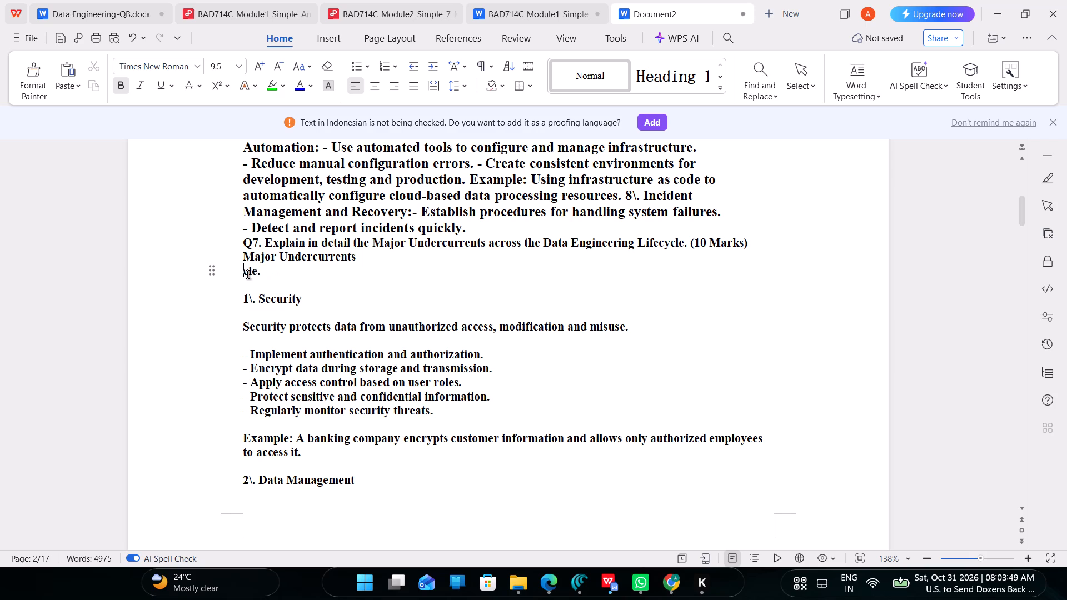
{"action": "key", "text": "Delete"}
{"action": "key", "text": "Delete"}
{"action": "key", "text": "Delete"}
{"action": "key", "text": "Delete"}
{"action": "key", "text": "Delete"}
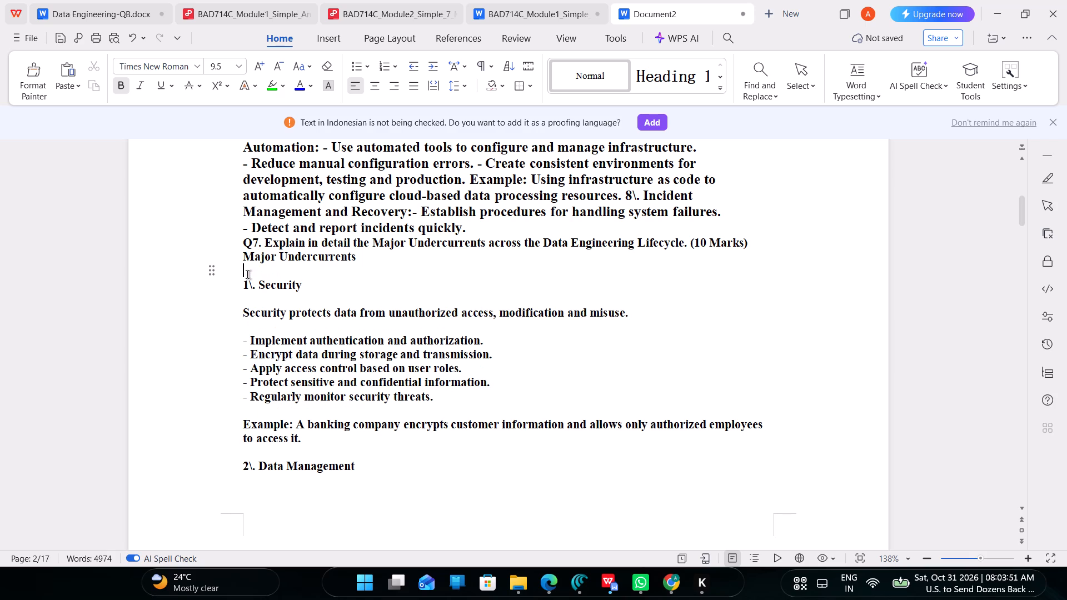
Join the "1\. Security" heading onto the "Major Undercurrents" line, separated by a colon and a space.
{"action": "key", "text": "Delete"}
{"action": "key", "text": "BackSpace"}
{"action": "type", "text": ":"}
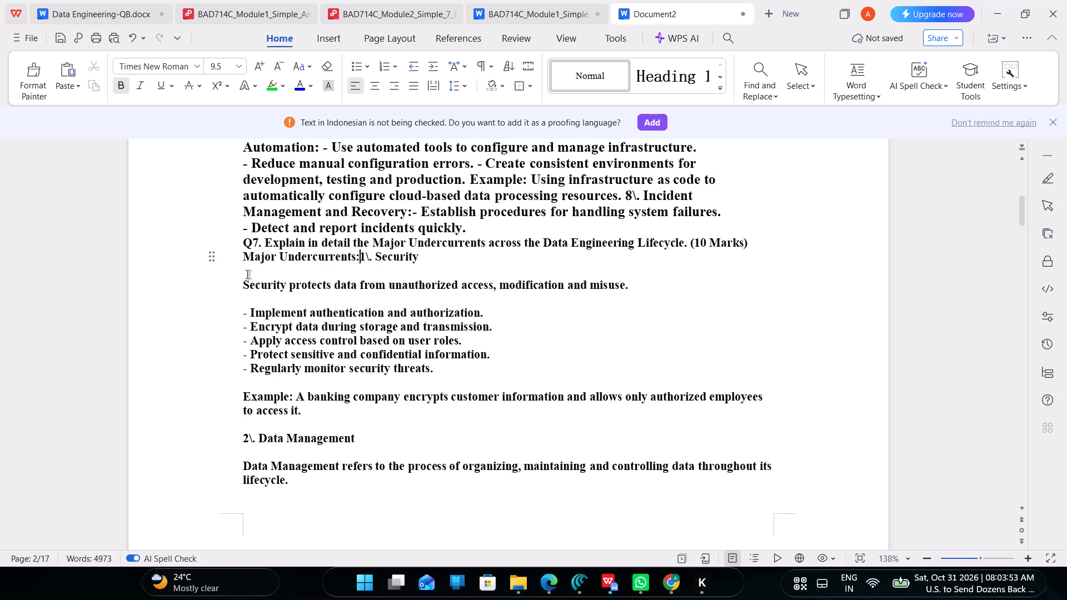
{"action": "key", "text": "space"}
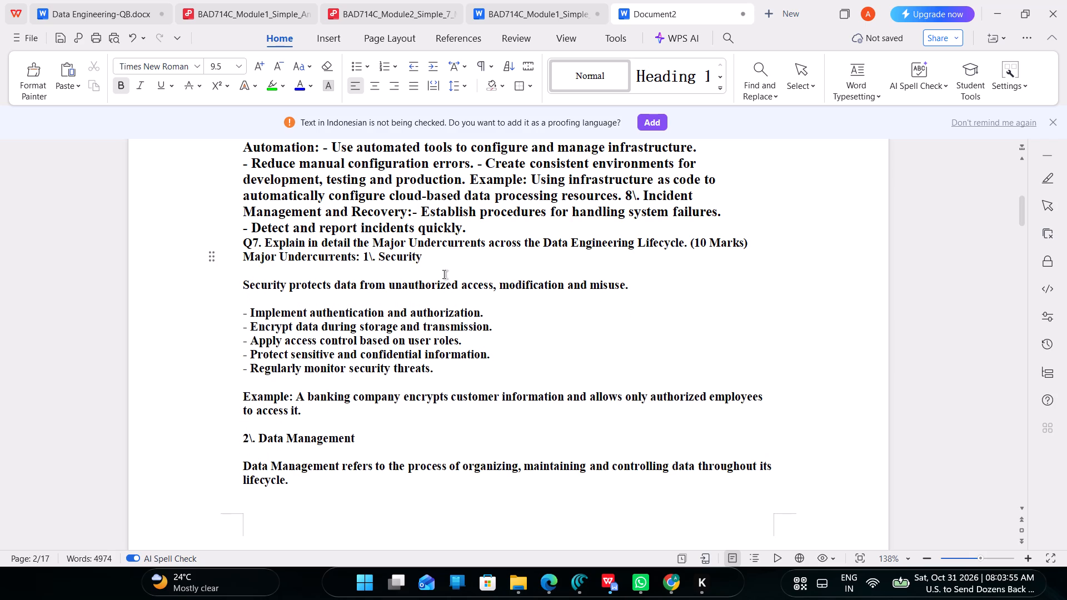
Add a colon after Q7's "Security" heading, delete its definition sentence and surrounding blank lines, and join the authentication bullet onto the heading line.
{"action": "left_click", "coordinate": [441, 257]}
{"action": "key", "text": "shift+colon"}
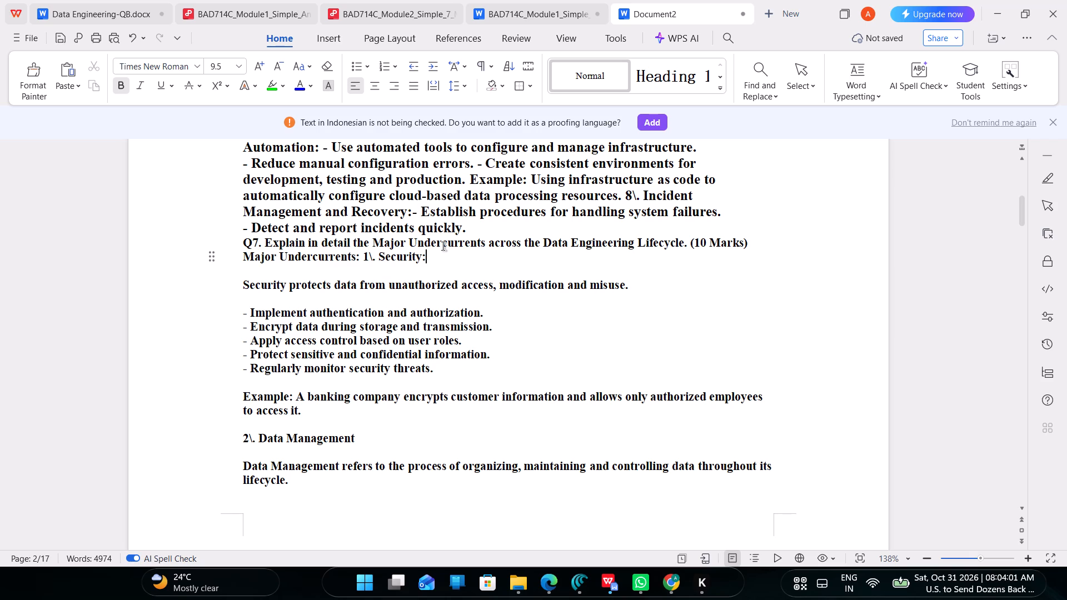
{"action": "left_click_drag", "start_coordinate": [443, 246], "coordinate": [555, 291]}
{"action": "left_click", "coordinate": [477, 273]}
{"action": "left_click_drag", "start_coordinate": [446, 264], "coordinate": [617, 292]}
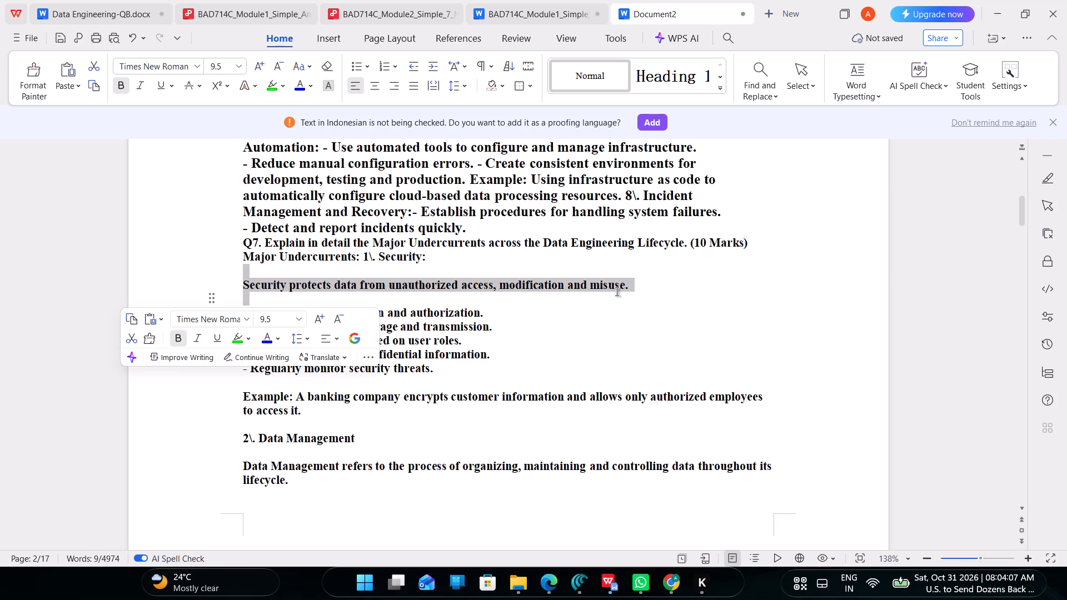
{"action": "key", "text": "BackSpace"}
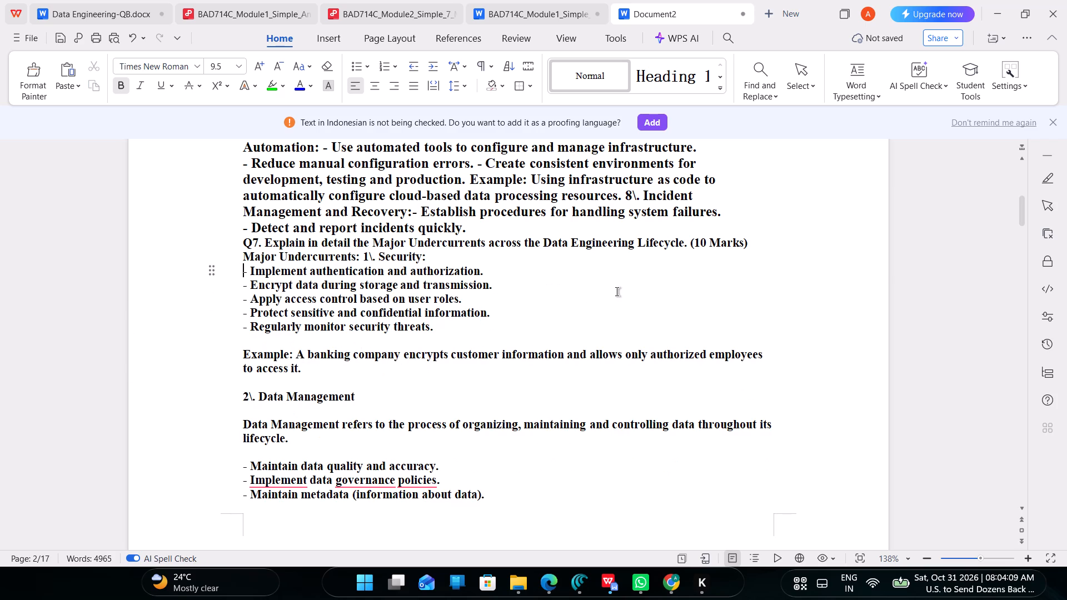
{"action": "key", "text": "BackSpace"}
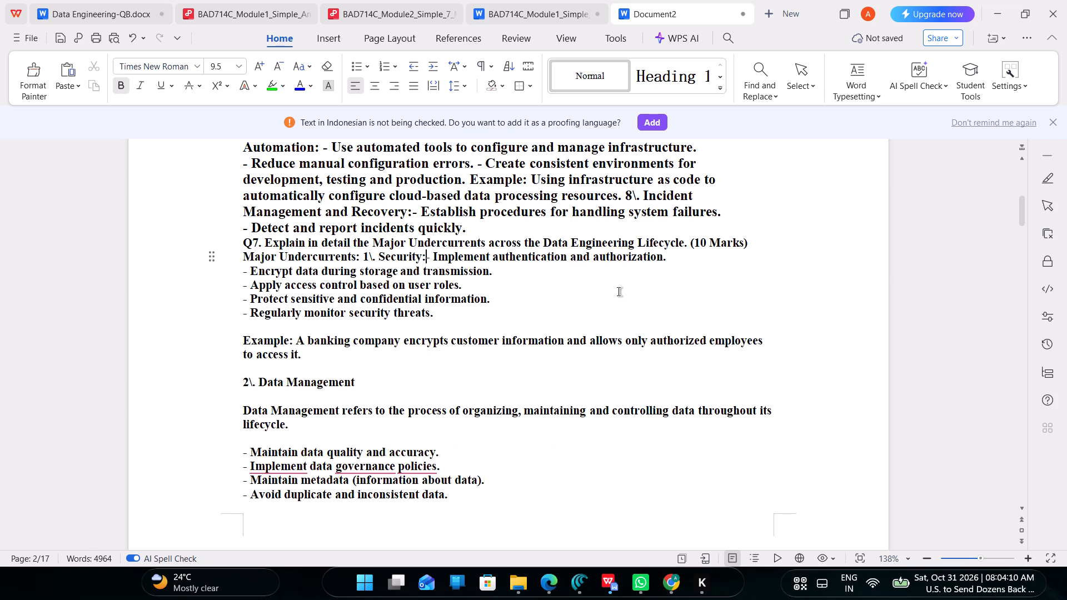
Join the "Apply access control based on user roles." bullet onto the encryption bullet's line, separated by a space.
{"action": "left_click", "coordinate": [601, 276]}
{"action": "key", "text": "Delete"}
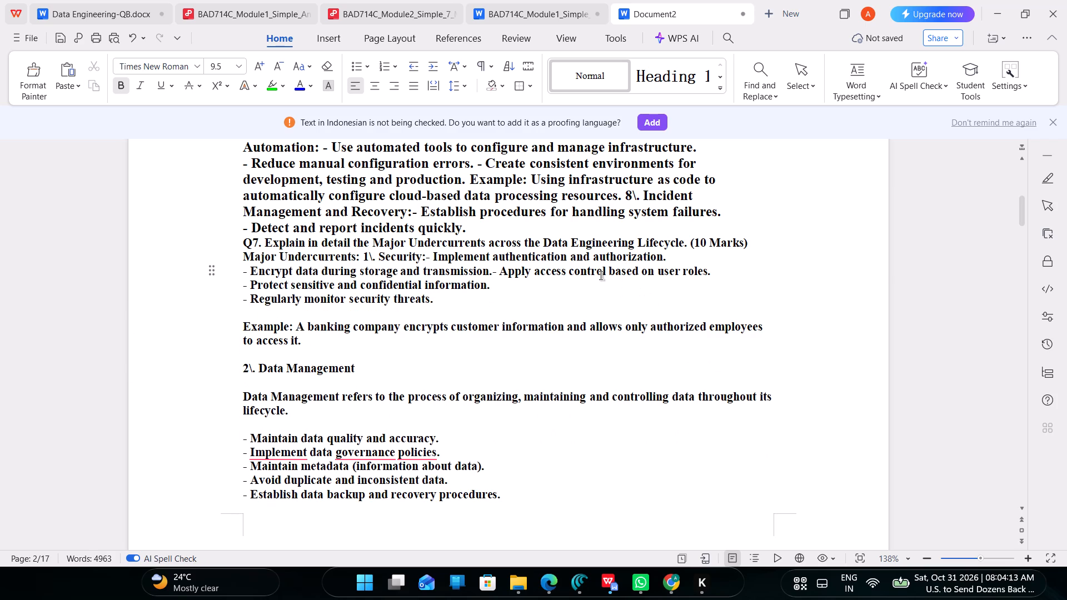
{"action": "key", "text": "space"}
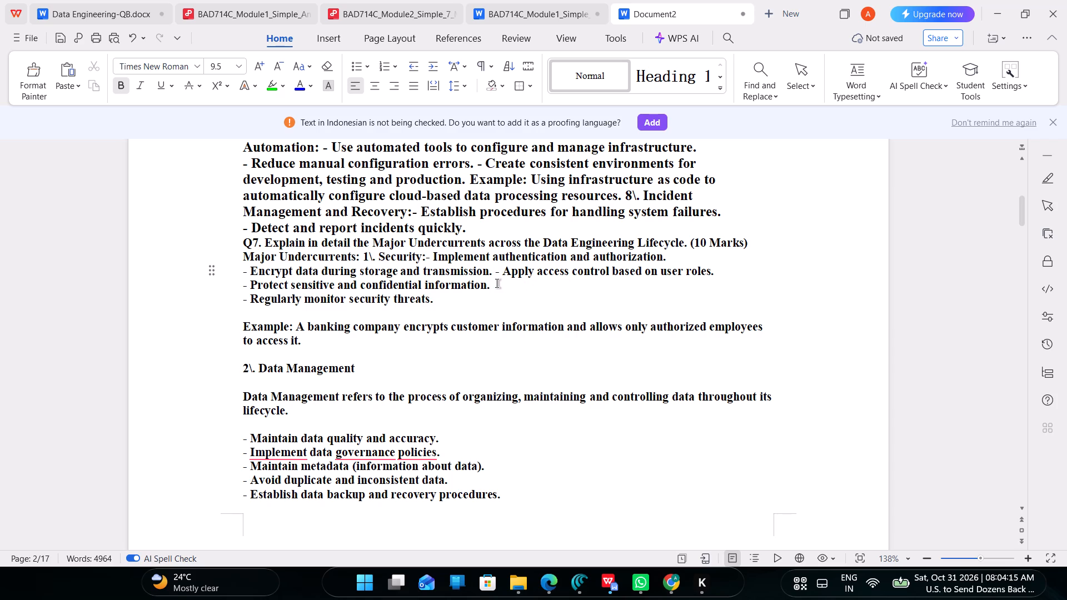
Delete the "Regularly monitor security threats." bullet and its blank line so the banking example follows "confidential information." directly.
{"action": "left_click_drag", "start_coordinate": [498, 283], "coordinate": [510, 307]}
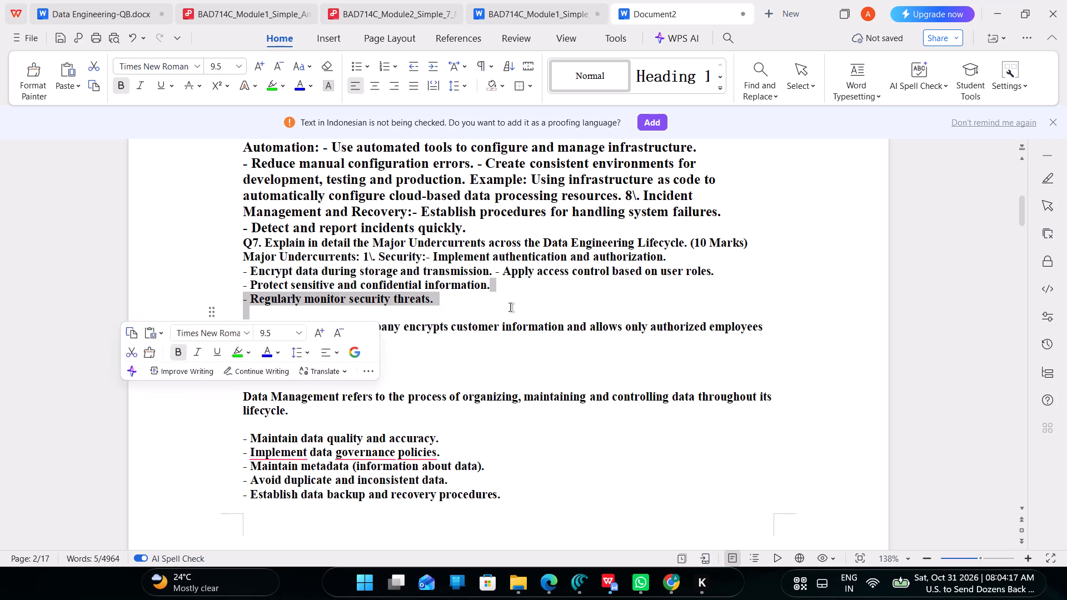
{"action": "key", "text": "BackSpace"}
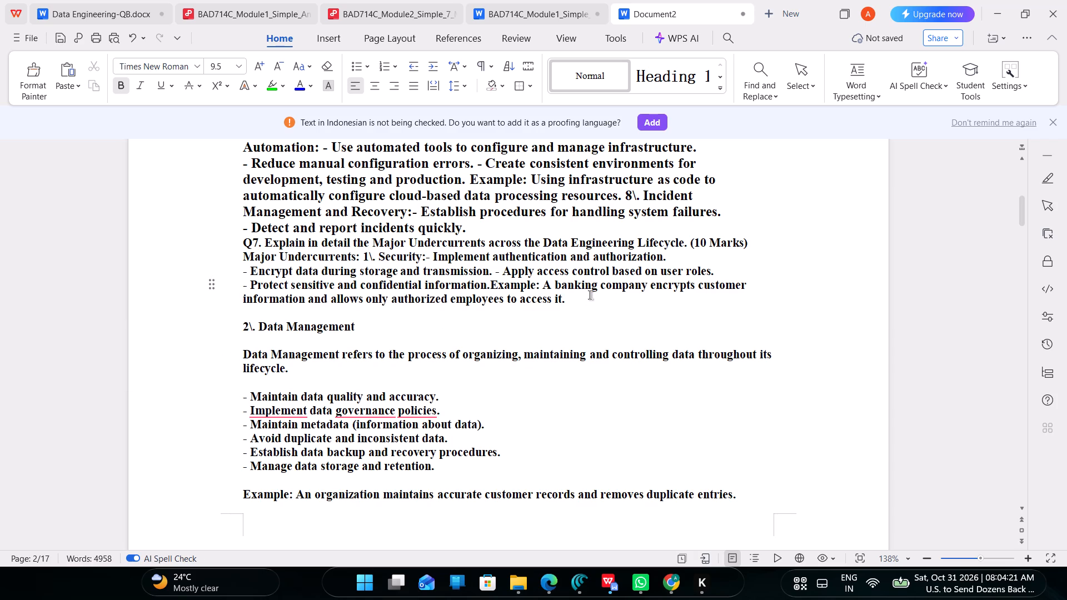
Join the "2\. Data Management" heading onto the end of the Security example, separated by a space.
{"action": "left_click", "coordinate": [590, 295]}
{"action": "key", "text": "Delete"}
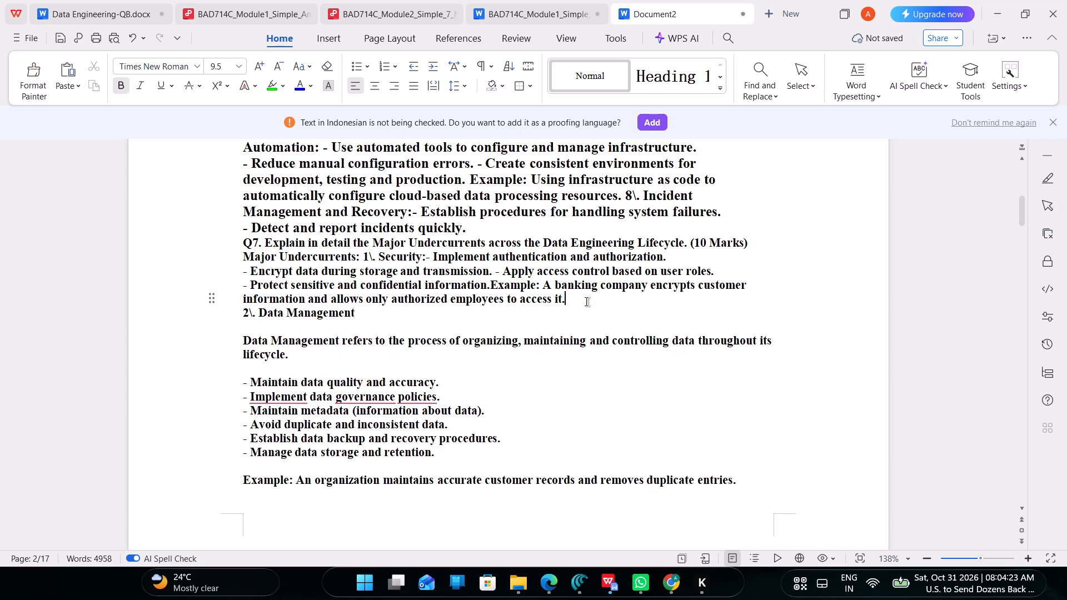
{"action": "key", "text": "Delete"}
{"action": "key", "text": "space"}
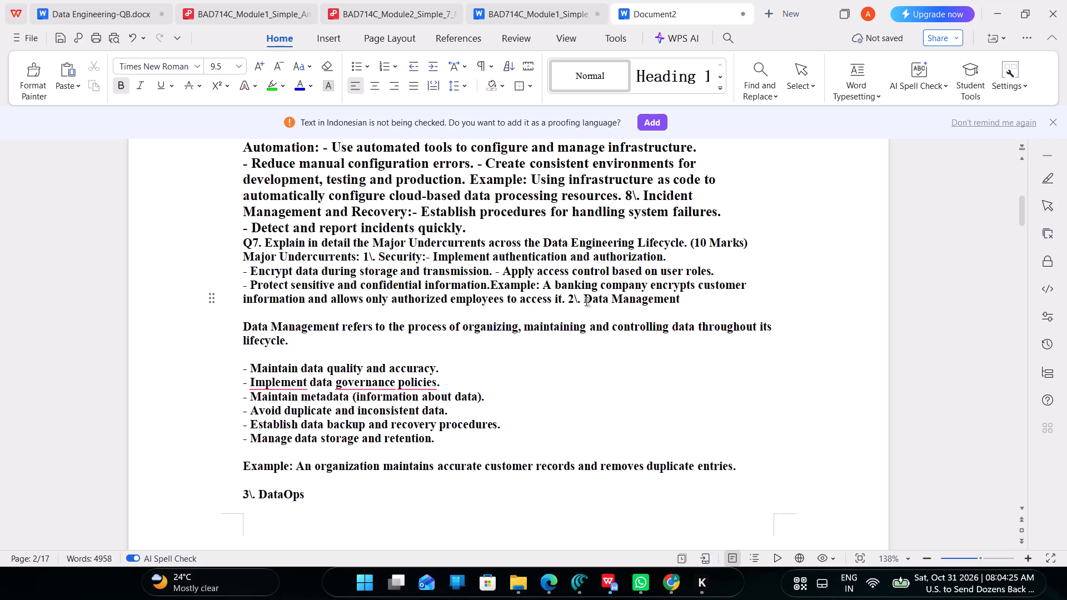
Add a colon after "Data Management", delete its definition sentence and blank lines, and join the data quality bullet onto the heading line.
{"action": "left_click", "coordinate": [704, 307]}
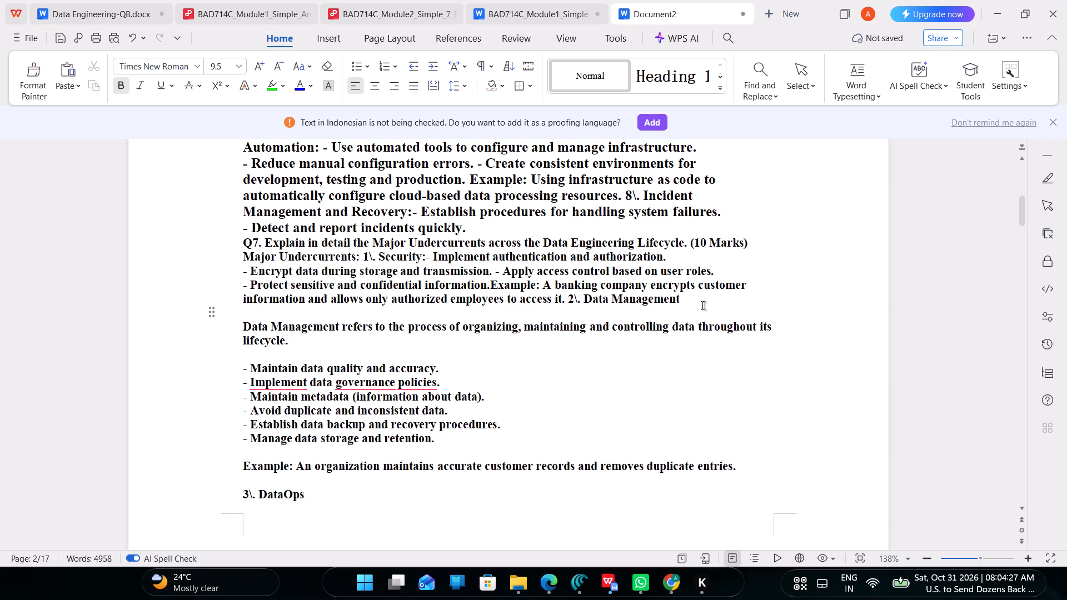
{"action": "left_click", "coordinate": [695, 301]}
{"action": "key", "text": "shift+colon"}
{"action": "key", "text": "Delete"}
{"action": "left_click_drag", "start_coordinate": [695, 301], "coordinate": [704, 335]}
{"action": "key", "text": "BackSpace"}
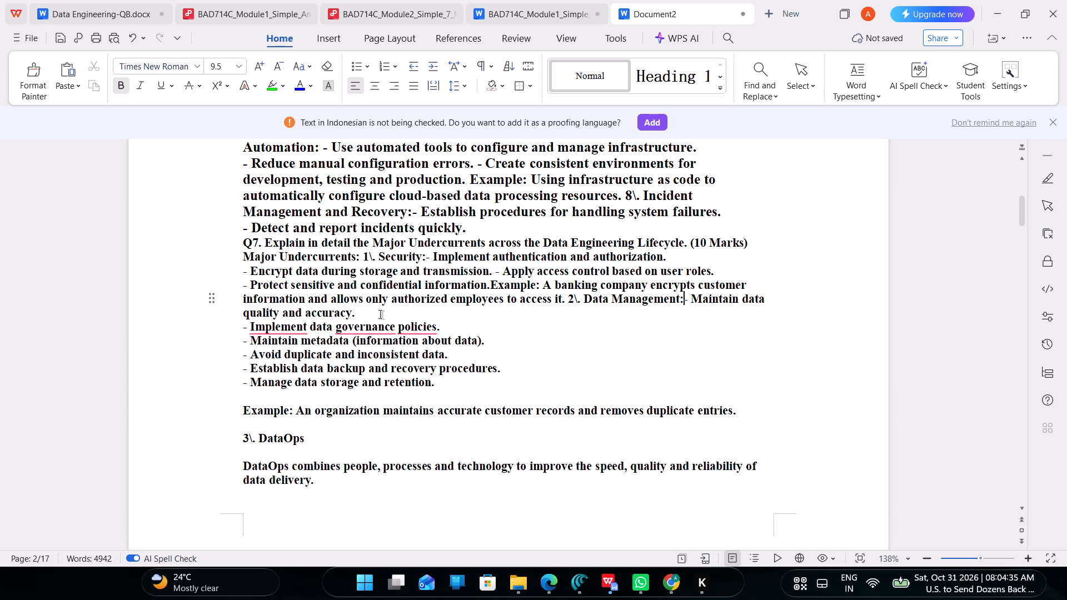
Join the data governance, metadata and duplicate-data bullets onto the running Data Management text.
{"action": "left_click", "coordinate": [362, 310]}
{"action": "key", "text": "Delete"}
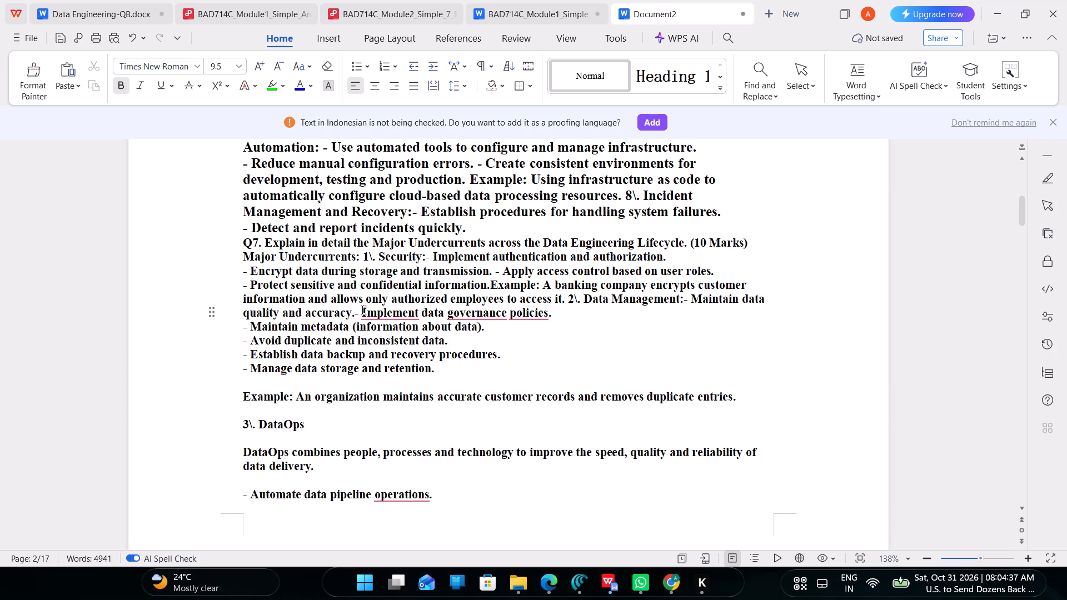
{"action": "key", "text": "space"}
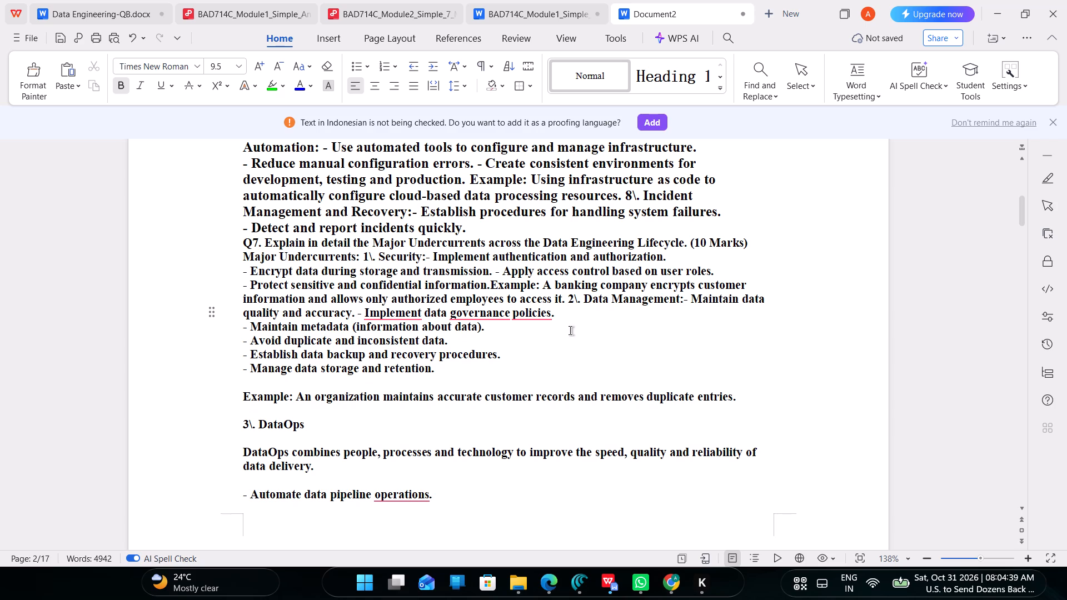
{"action": "left_click", "coordinate": [579, 315]}
{"action": "key", "text": "Delete"}
{"action": "key", "text": "space"}
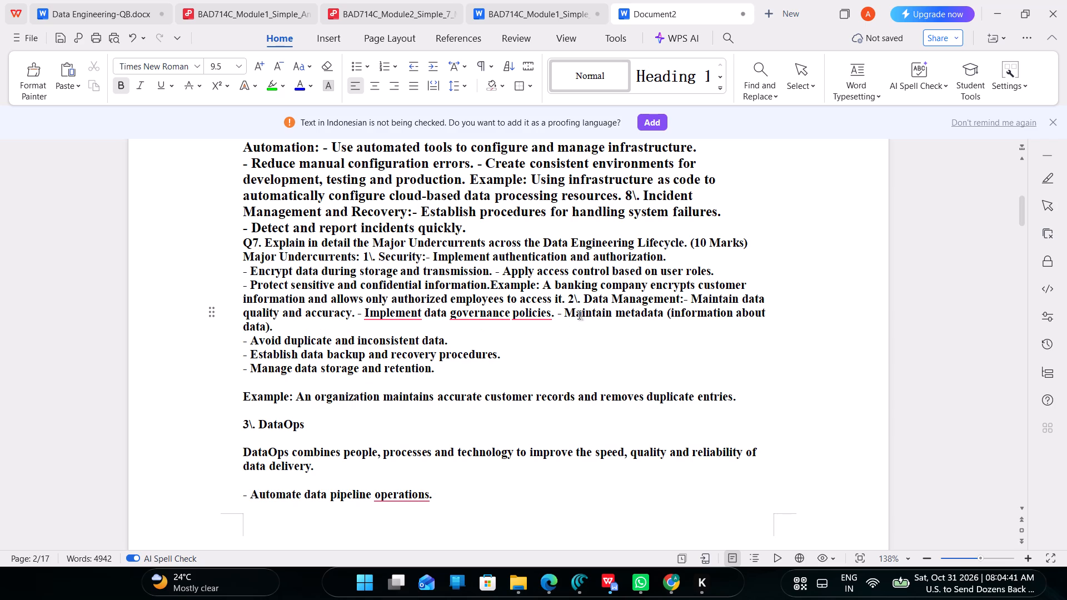
{"action": "left_click", "coordinate": [285, 331]}
{"action": "left_click_drag", "start_coordinate": [285, 331], "coordinate": [437, 398]}
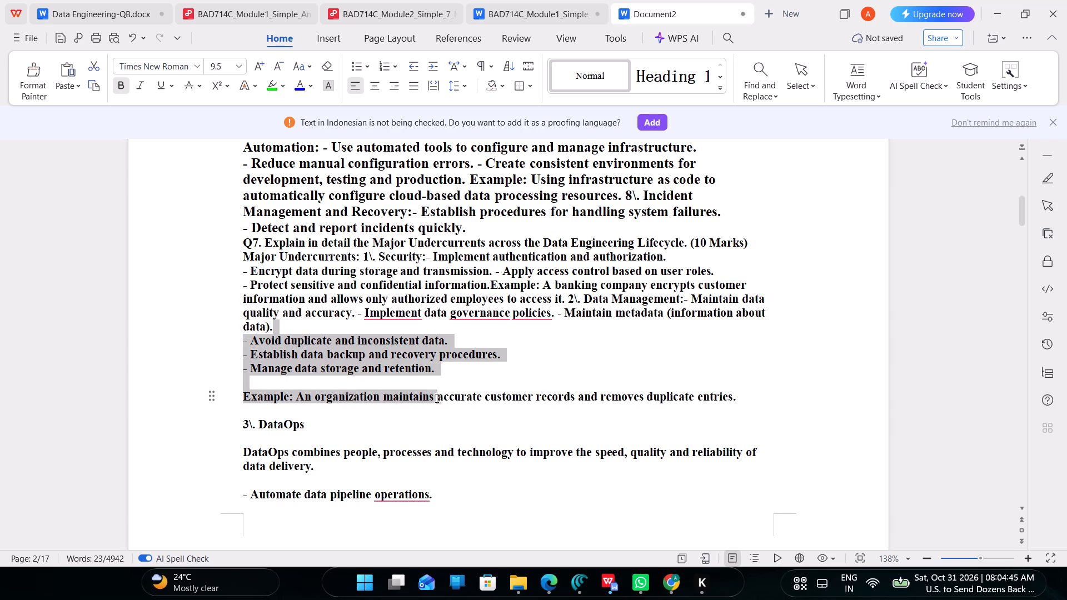
{"action": "left_click_drag", "start_coordinate": [437, 398], "coordinate": [313, 351]}
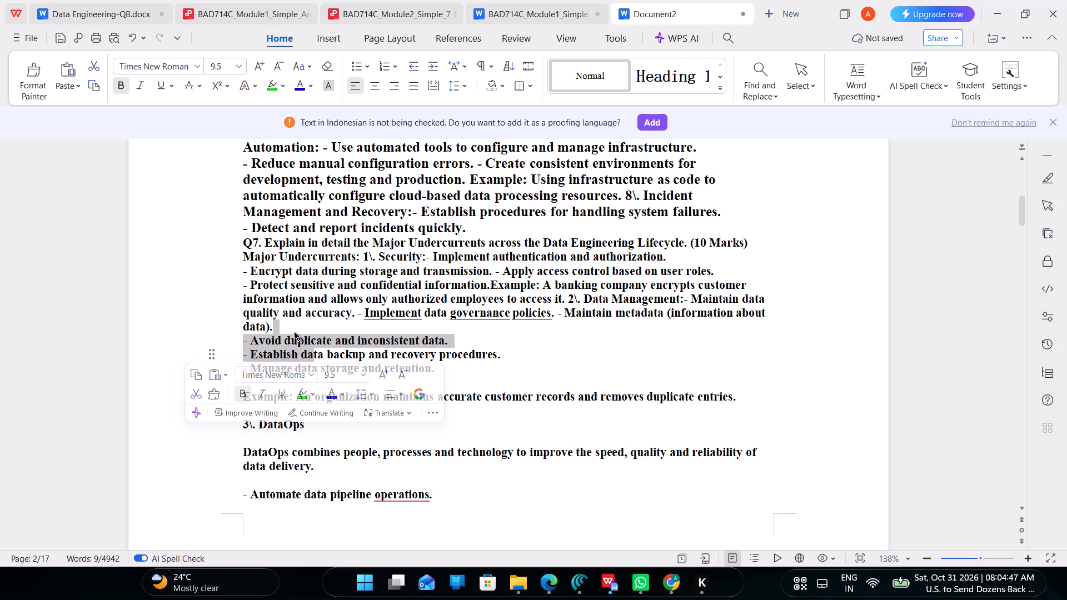
{"action": "left_click", "coordinate": [293, 331]}
{"action": "key", "text": "Delete"}
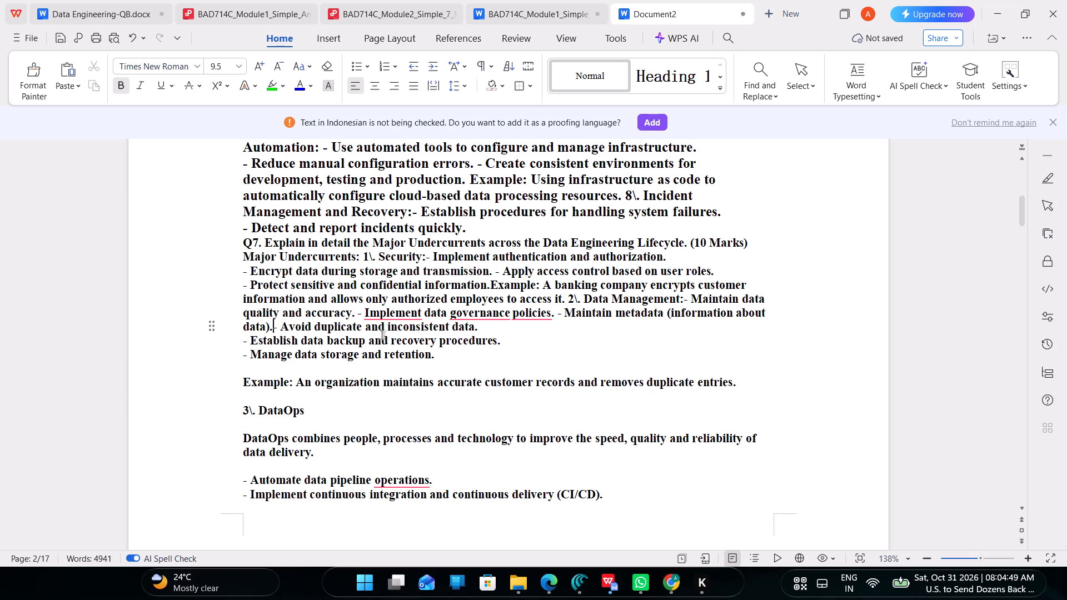
Delete the backup and storage-retention bullets under Data Management and join the example onto the duplicate-data bullet with a space.
{"action": "left_click_drag", "start_coordinate": [488, 331], "coordinate": [490, 354]}
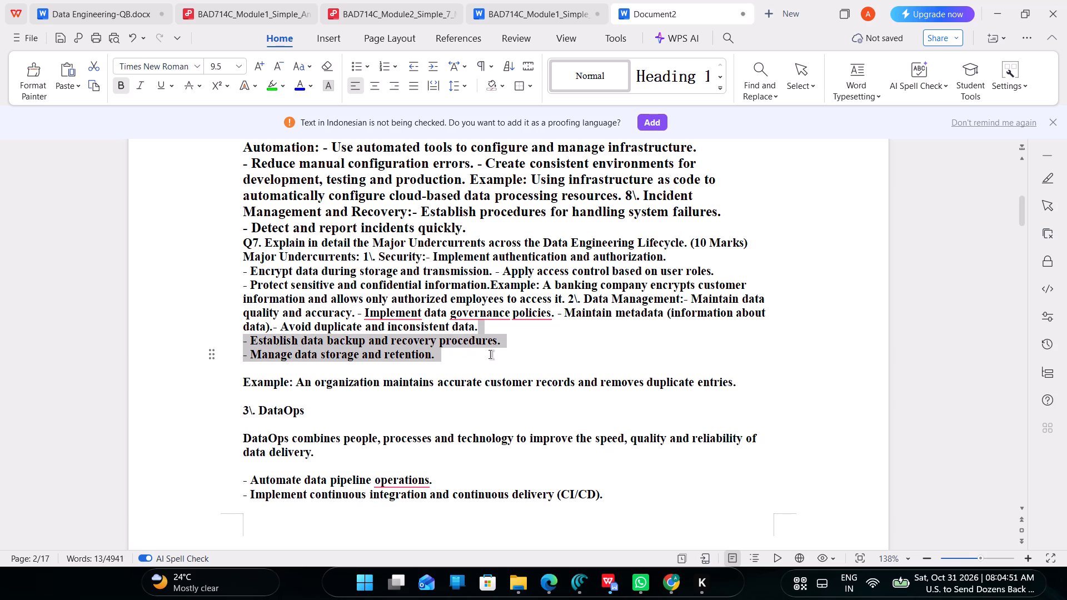
{"action": "left_click_drag", "start_coordinate": [490, 354], "coordinate": [490, 356]}
{"action": "key", "text": "Delete"}
{"action": "key", "text": "Delete"}
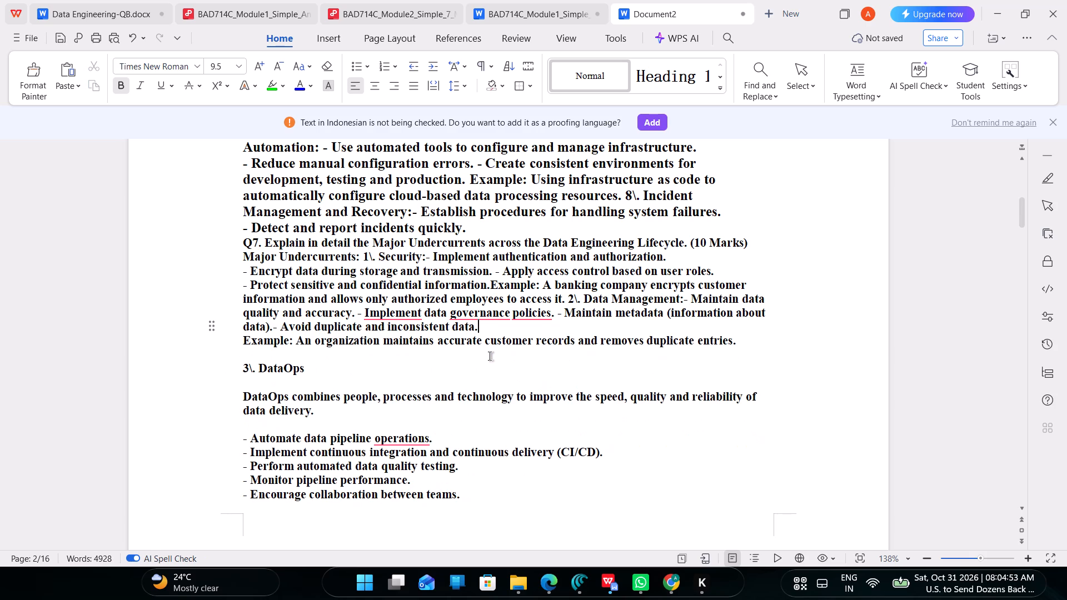
{"action": "key", "text": "Delete"}
{"action": "key", "text": "space"}
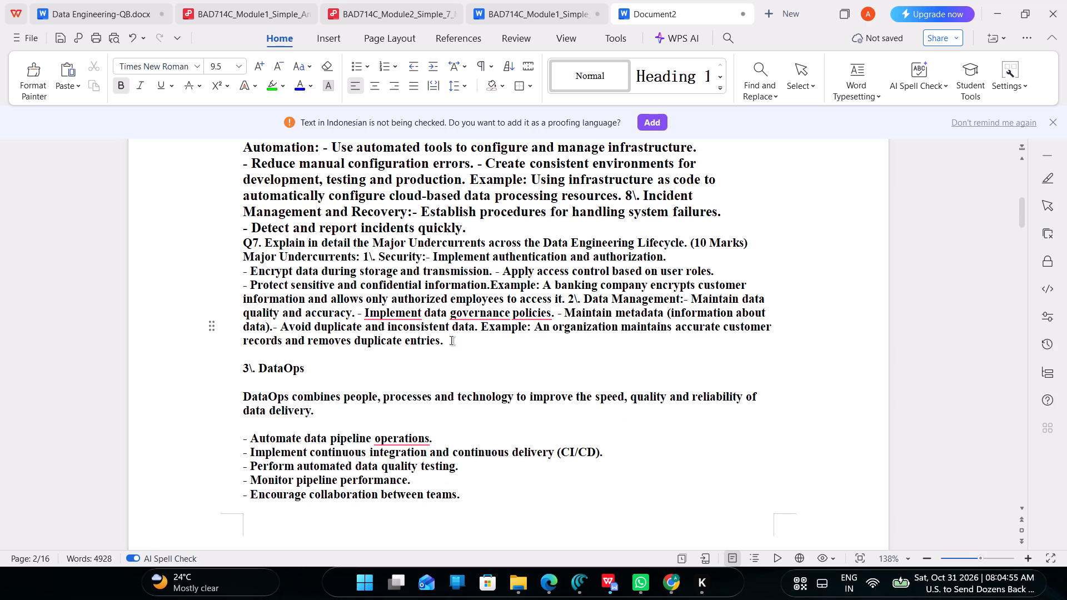
Join the "3\. DataOps" heading onto the end of the Data Management example, separated by a space.
{"action": "left_click", "coordinate": [451, 341]}
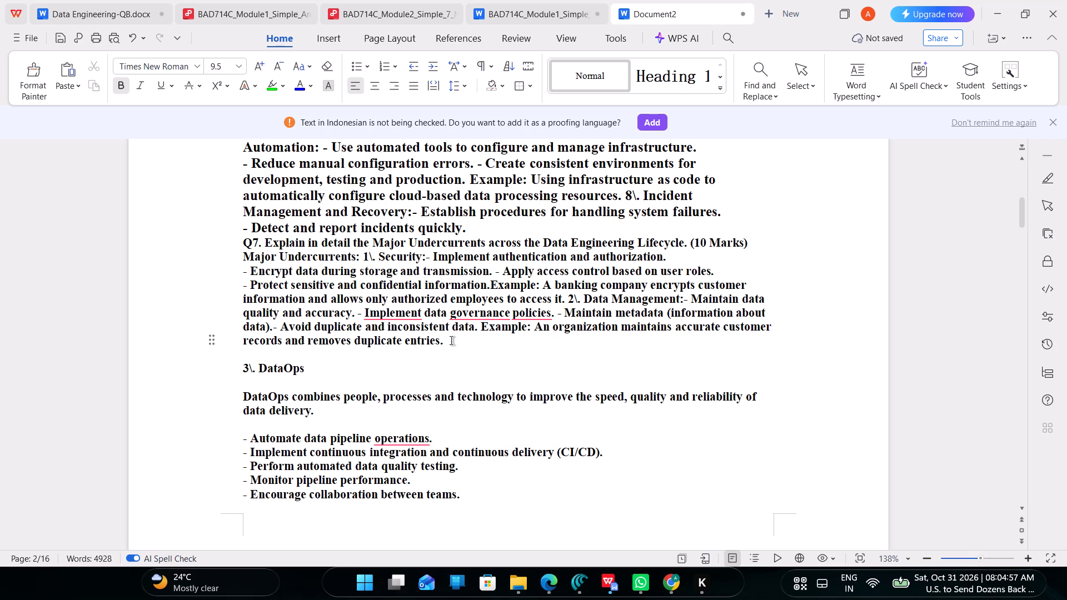
{"action": "key", "text": "Delete"}
{"action": "key", "text": "Delete"}
{"action": "key", "text": "space"}
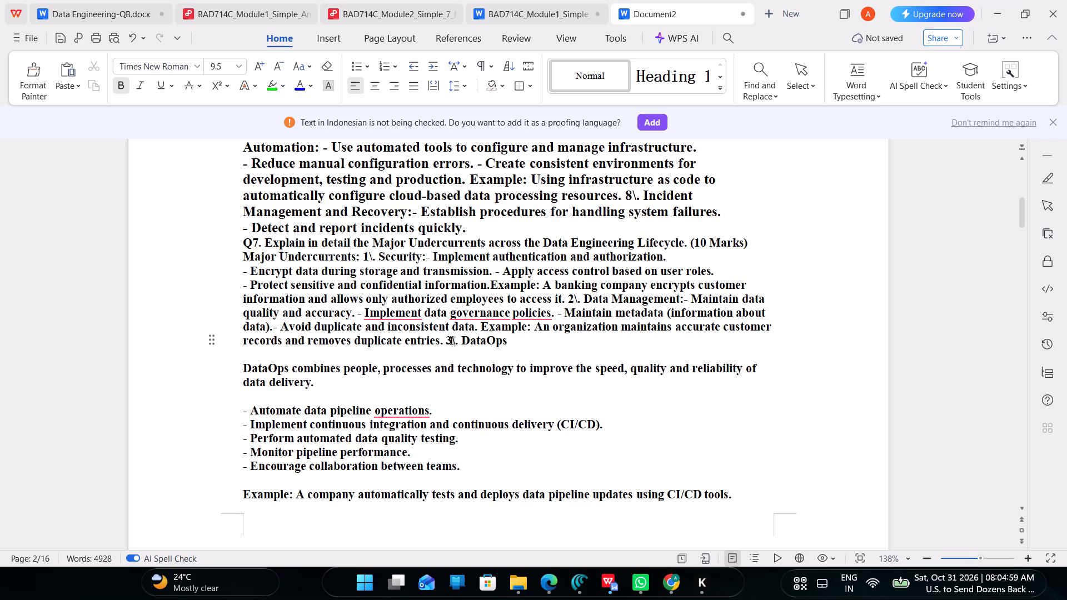
Add a colon after "DataOps", delete its definition sentence and blank lines, and join the pipeline automation bullet onto the heading line.
{"action": "left_click", "coordinate": [516, 346]}
{"action": "key", "text": "shift+colon"}
{"action": "key", "text": "Delete"}
{"action": "key", "text": "Delete"}
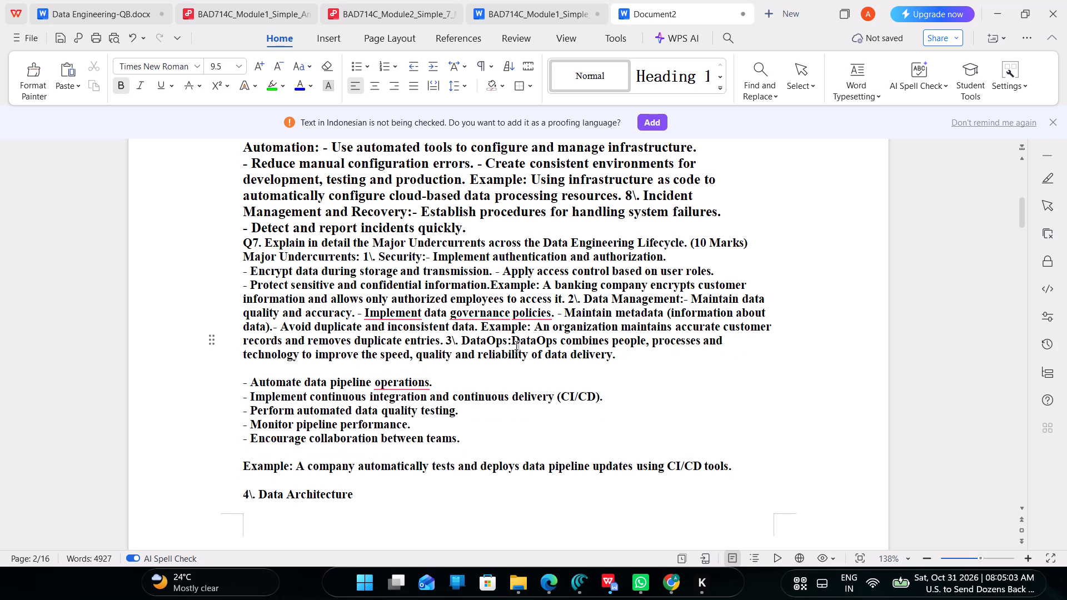
{"action": "left_click_drag", "start_coordinate": [513, 344], "coordinate": [534, 353]}
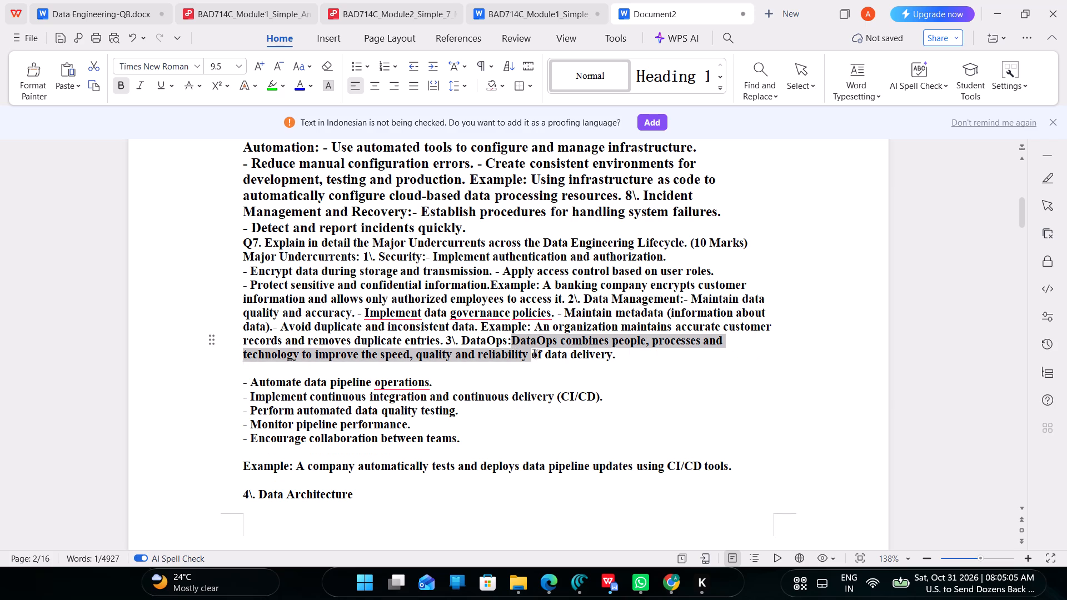
{"action": "left_click_drag", "start_coordinate": [534, 353], "coordinate": [597, 371]}
{"action": "key", "text": "BackSpace"}
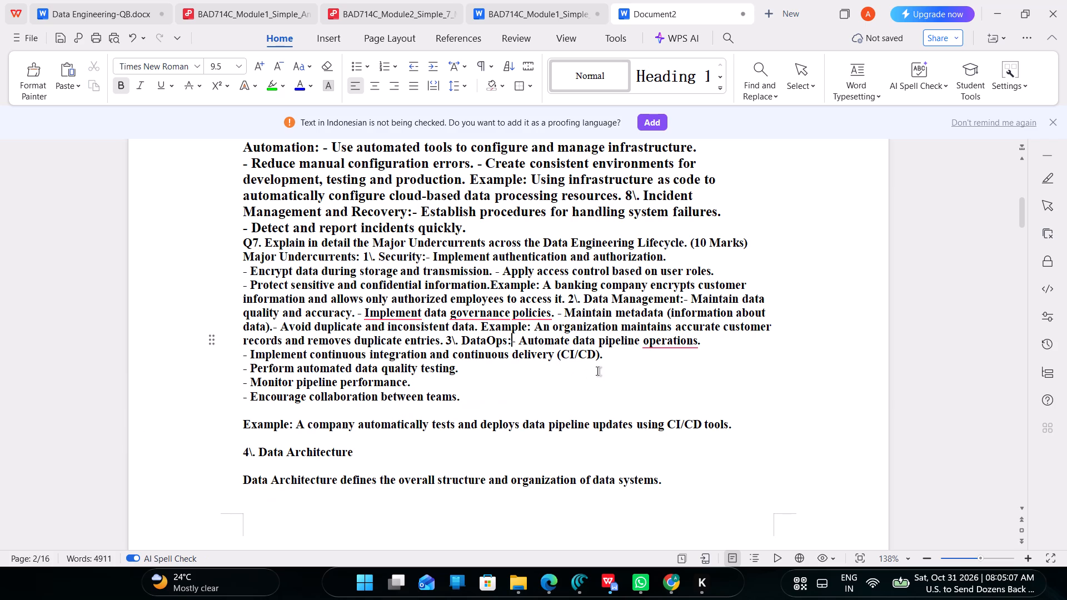
Join the data quality testing and pipeline performance bullets onto the CI/CD bullet's line, each separated by a space.
{"action": "left_click", "coordinate": [622, 353]}
{"action": "key", "text": "Delete"}
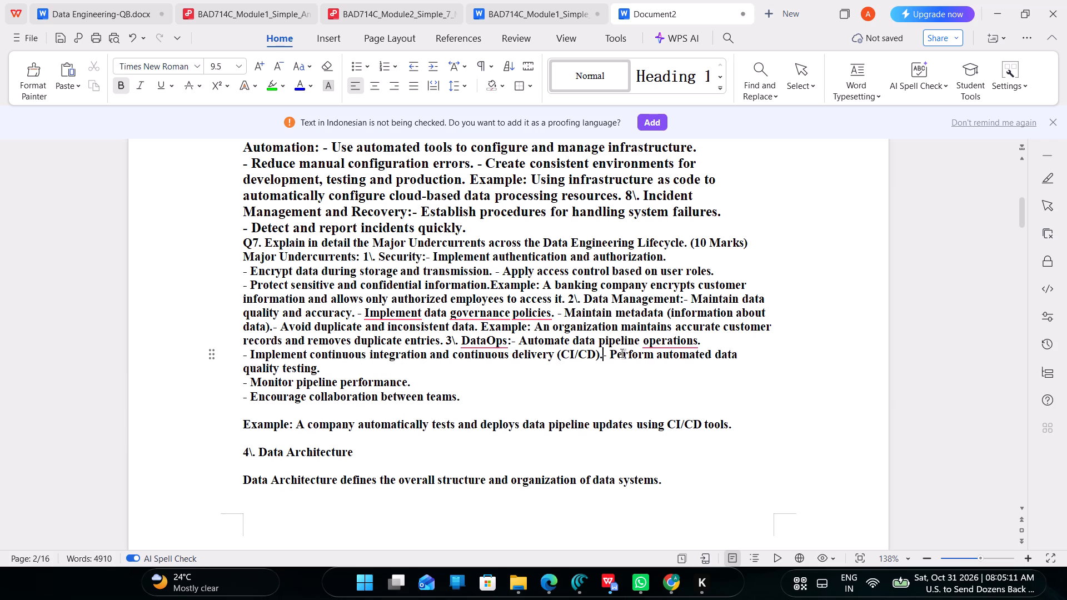
{"action": "key", "text": "space"}
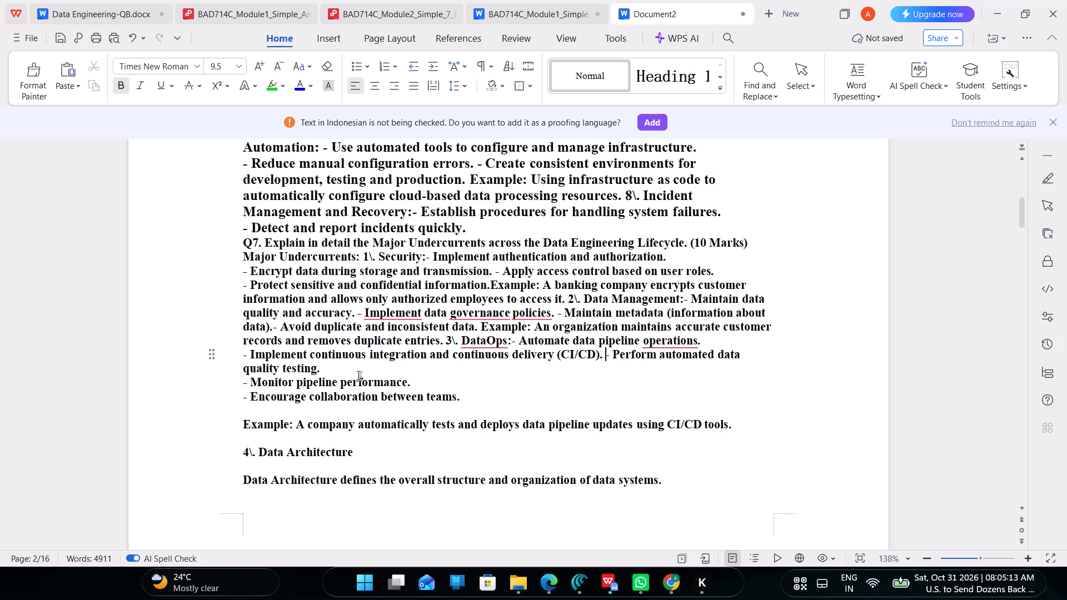
{"action": "left_click", "coordinate": [338, 370]}
{"action": "key", "text": "Delete"}
{"action": "key", "text": "space"}
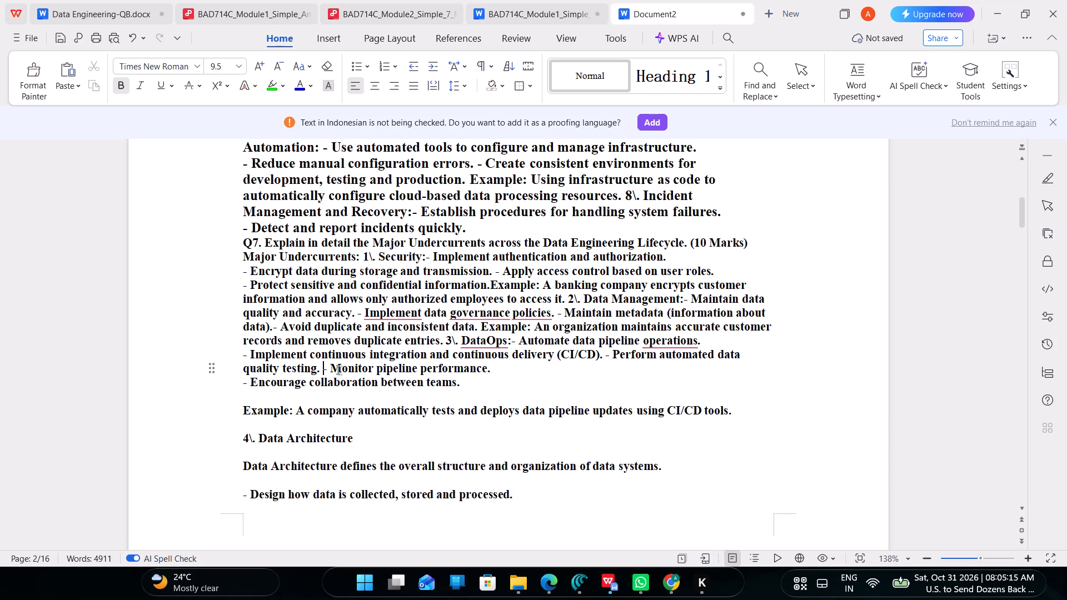
Delete the "Encourage collaboration between teams." bullet and join the DataOps example after "Monitor pipeline performance." with a space.
{"action": "left_click_drag", "start_coordinate": [513, 368], "coordinate": [427, 393]}
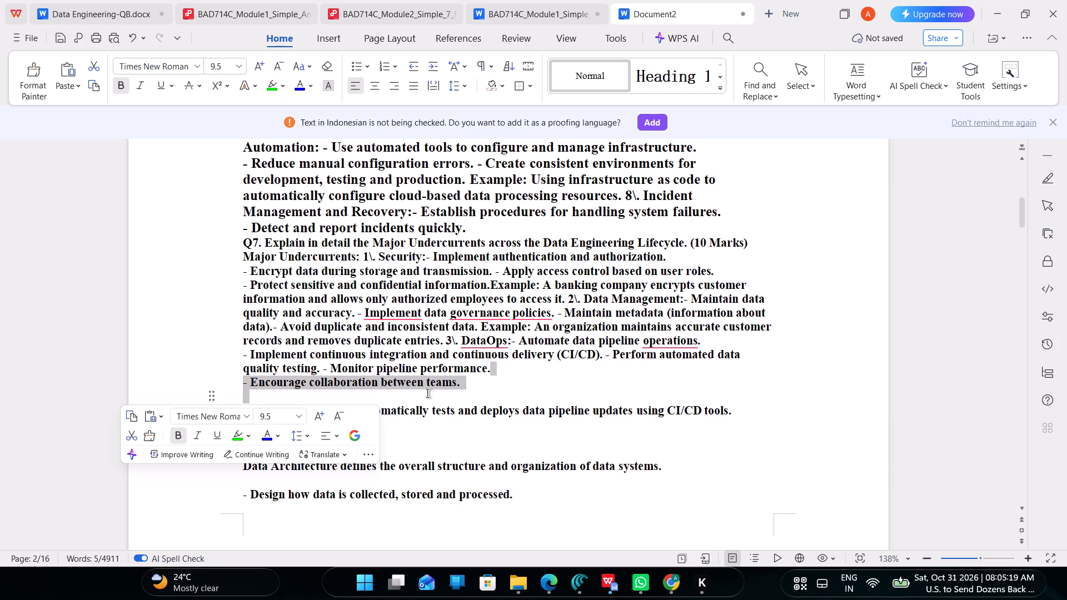
{"action": "key", "text": "BackSpace"}
{"action": "key", "text": "space"}
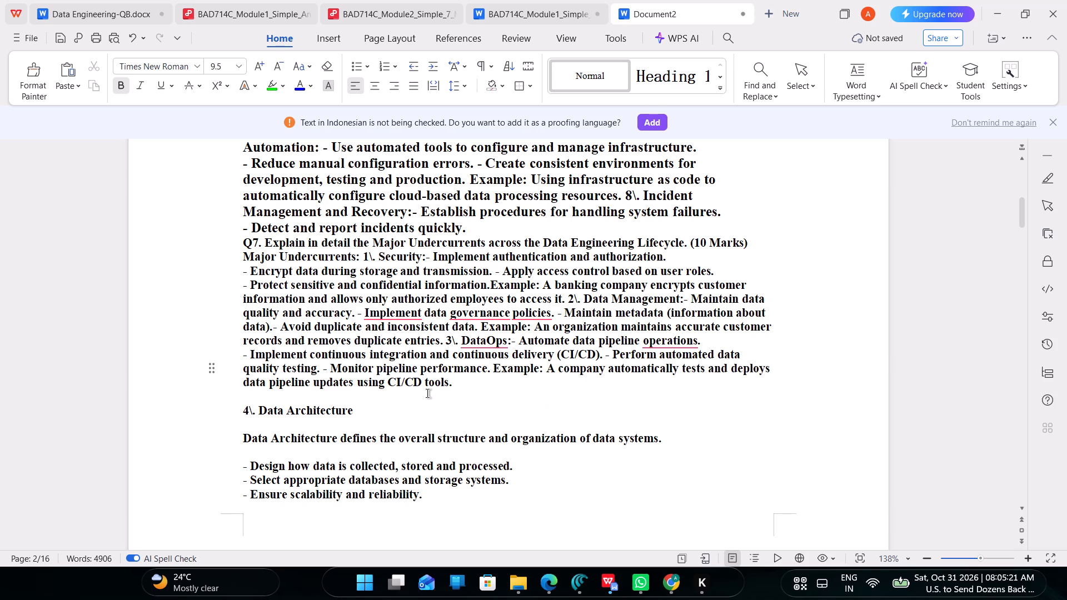
Join the "4\. Data Architecture" heading onto the end of the DataOps example, separated by a space.
{"action": "left_click", "coordinate": [455, 384]}
{"action": "key", "text": "Delete"}
{"action": "key", "text": "Delete"}
{"action": "key", "text": "space"}
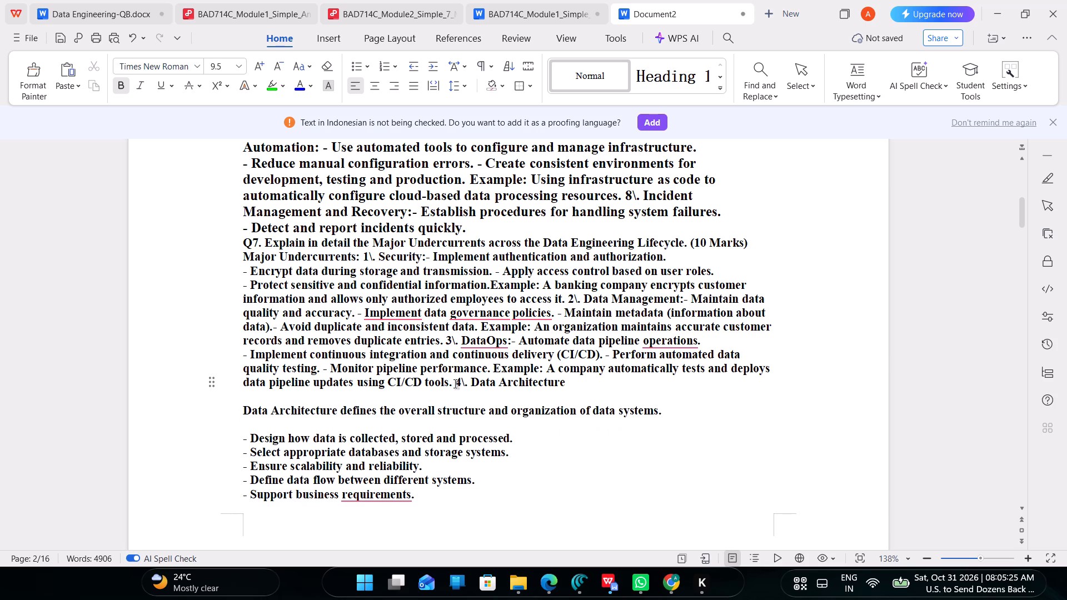
Add a colon after "Data Architecture", delete its definition sentence and blank lines, and join the data design bullet after a space.
{"action": "left_click", "coordinate": [576, 386]}
{"action": "key", "text": "shift+colon"}
{"action": "key", "text": "Delete"}
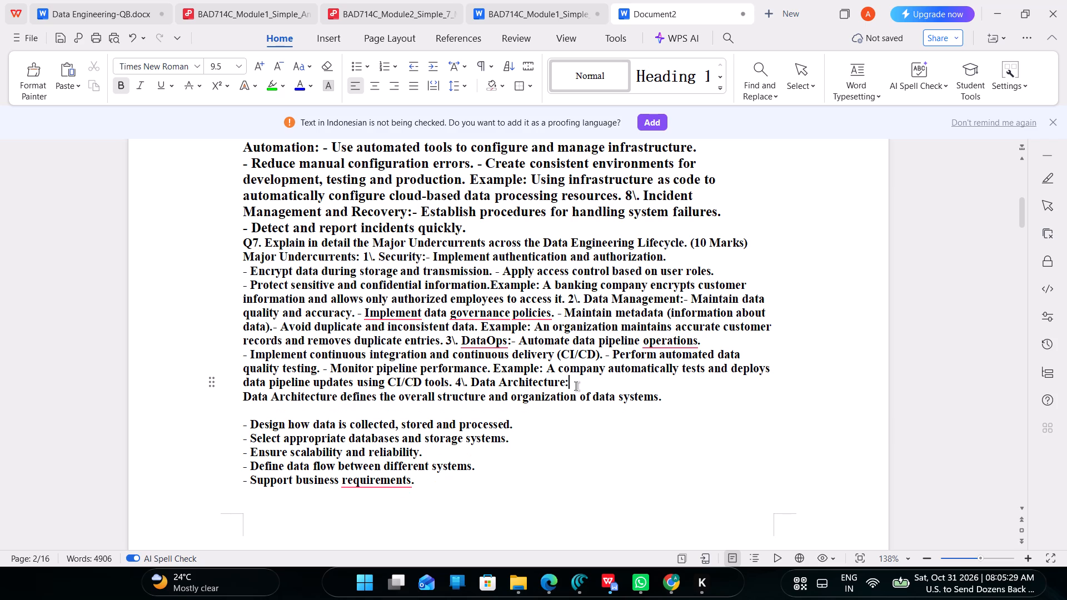
{"action": "left_click_drag", "start_coordinate": [576, 386], "coordinate": [671, 415]}
{"action": "key", "text": "Delete"}
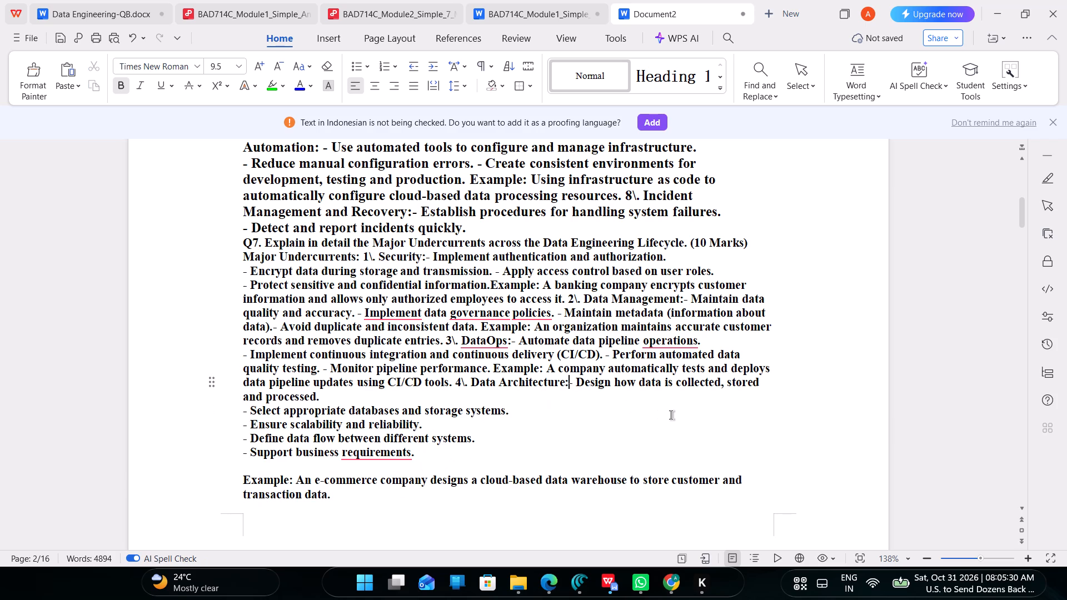
{"action": "key", "text": "space"}
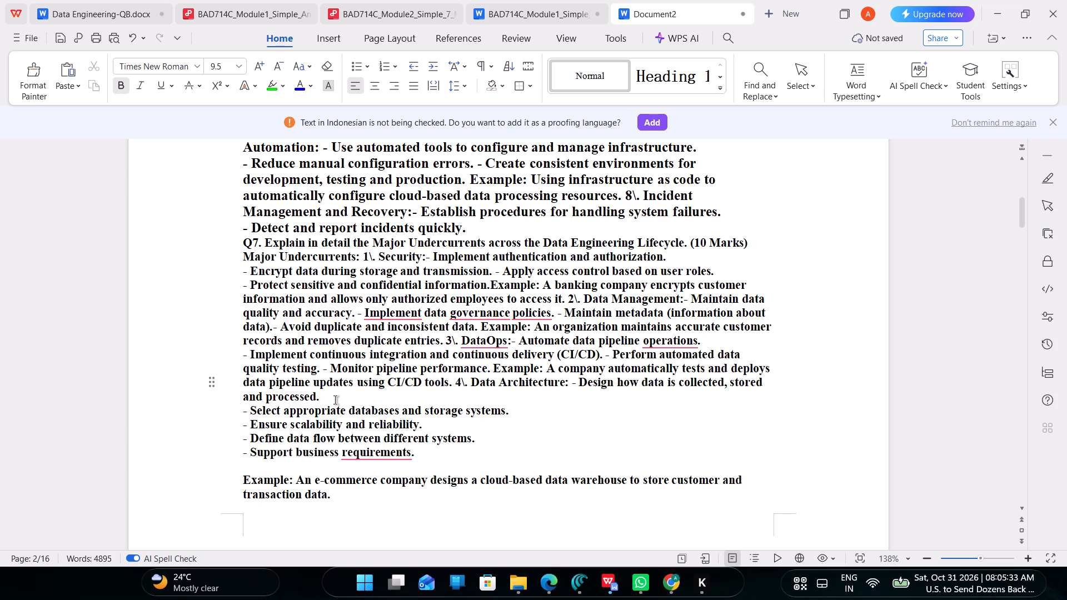
Join the "Select appropriate databases and storage systems." bullet after "stored and processed." with a space.
{"action": "left_click", "coordinate": [335, 399]}
{"action": "key", "text": "Delete"}
{"action": "key", "text": "space"}
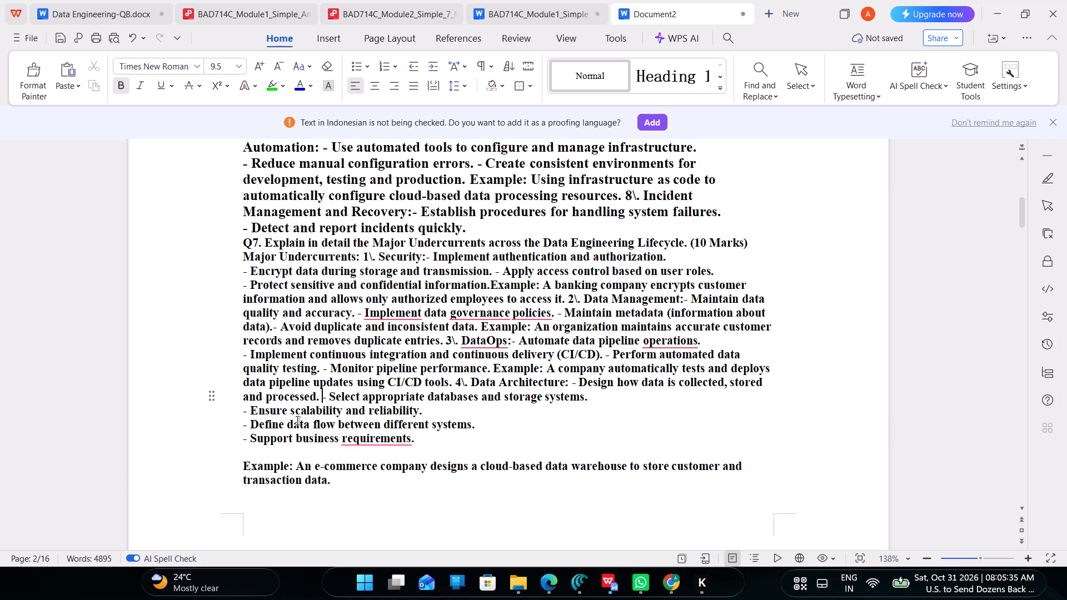
Delete the scalability, data flow and business requirements bullets, and join the Data Architecture example after "storage systems." with a space.
{"action": "left_click_drag", "start_coordinate": [243, 412], "coordinate": [384, 433]}
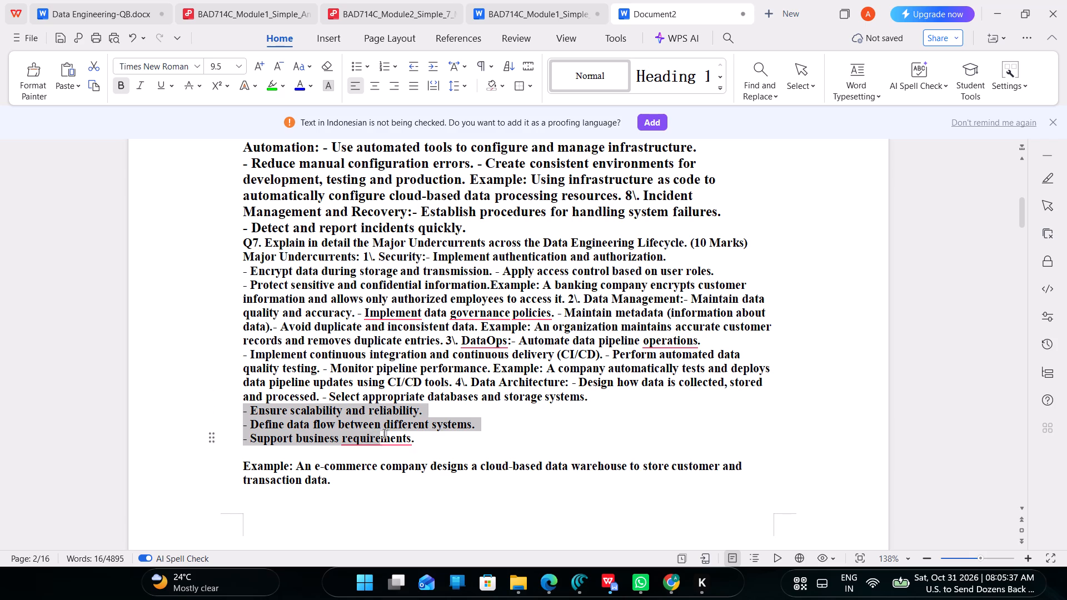
{"action": "left_click_drag", "start_coordinate": [384, 433], "coordinate": [440, 437]}
{"action": "key", "text": "BackSpace"}
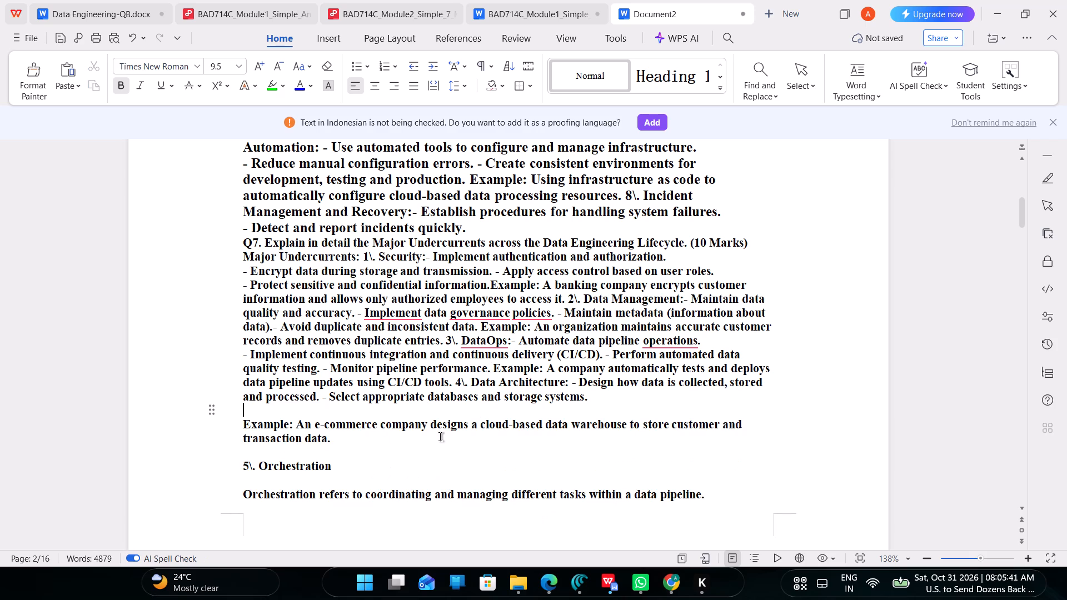
{"action": "key", "text": "Delete"}
{"action": "key", "text": "BackSpace"}
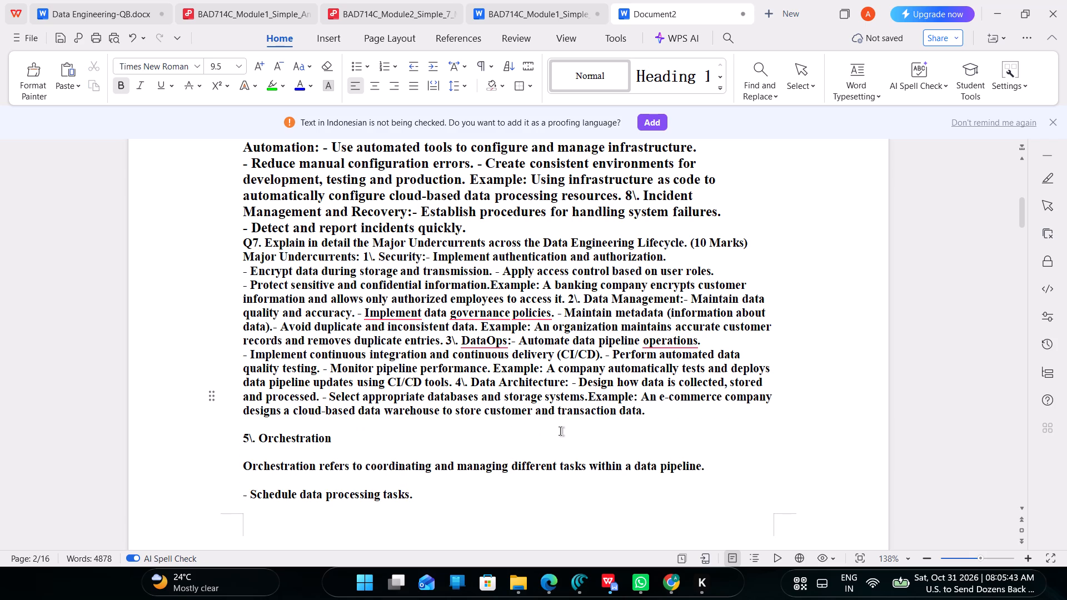
{"action": "key", "text": "space"}
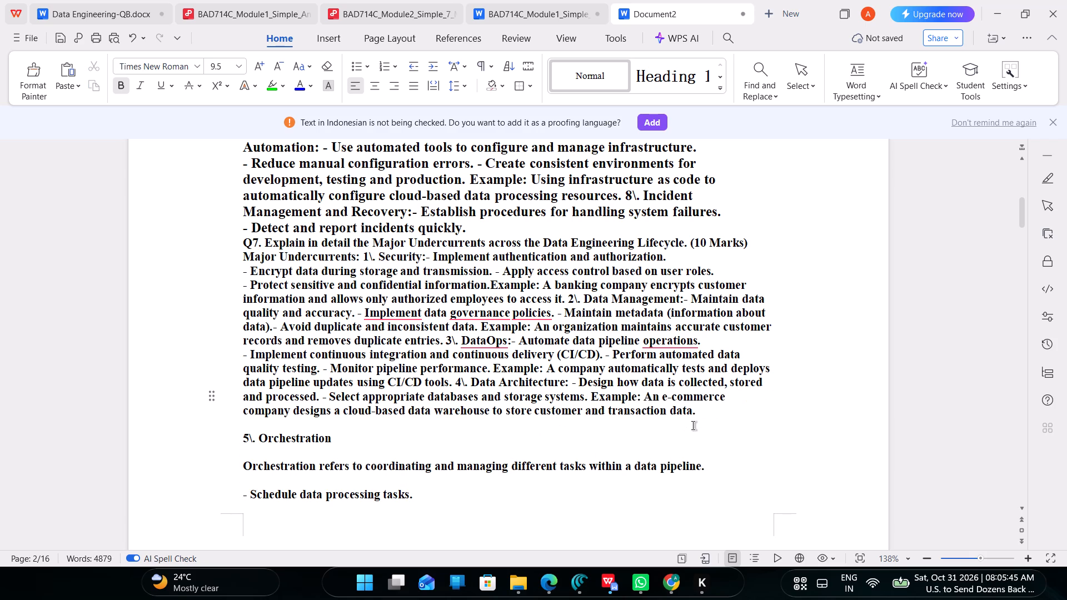
Remove the blank line between the Data Architecture example and the "5\. Orchestration" heading, keeping the heading on its own line.
{"action": "left_click", "coordinate": [704, 411]}
{"action": "key", "text": "Delete"}
{"action": "key", "text": "Delete"}
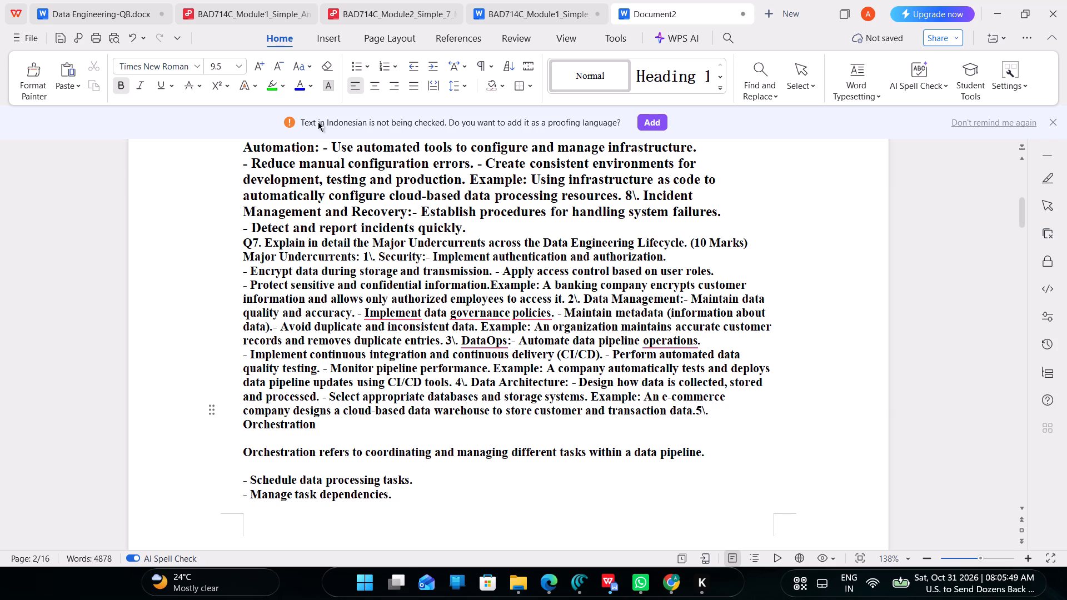
{"action": "left_click", "coordinate": [128, 42]}
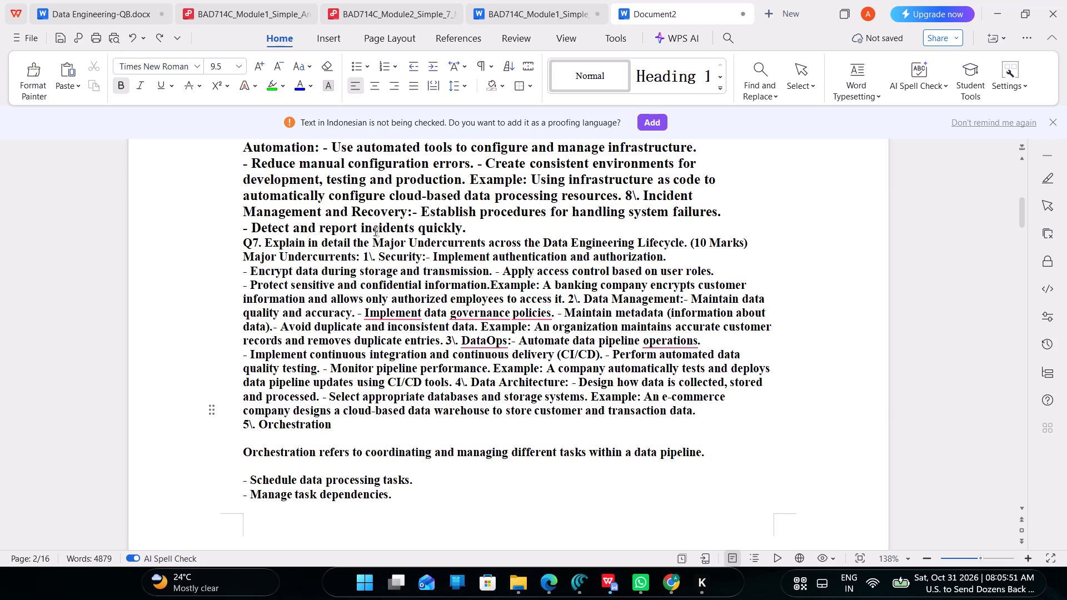
Add a colon after "Orchestration", delete its definition sentence and blank lines, and join the task scheduling bullet onto the heading line.
{"action": "left_click", "coordinate": [396, 426]}
{"action": "key", "text": "shift+colon"}
{"action": "key", "text": "Delete"}
{"action": "key", "text": "Delete"}
{"action": "key", "text": "Delete"}
{"action": "key", "text": "Delete"}
{"action": "key", "text": "Delete"}
{"action": "key", "text": "Delete"}
{"action": "key", "text": "Delete"}
{"action": "key", "text": "Delete"}
{"action": "key", "text": "Delete"}
{"action": "key", "text": "Delete"}
{"action": "key", "text": "Delete"}
{"action": "key", "text": "Delete"}
{"action": "key", "text": "Delete"}
{"action": "key", "text": "Delete"}
{"action": "key", "text": "Delete"}
{"action": "key", "text": "Delete"}
{"action": "key", "text": "Delete"}
{"action": "key", "text": "Delete"}
{"action": "key", "text": "Delete"}
{"action": "key", "text": "Delete"}
{"action": "key", "text": "Delete"}
{"action": "key", "text": "Delete"}
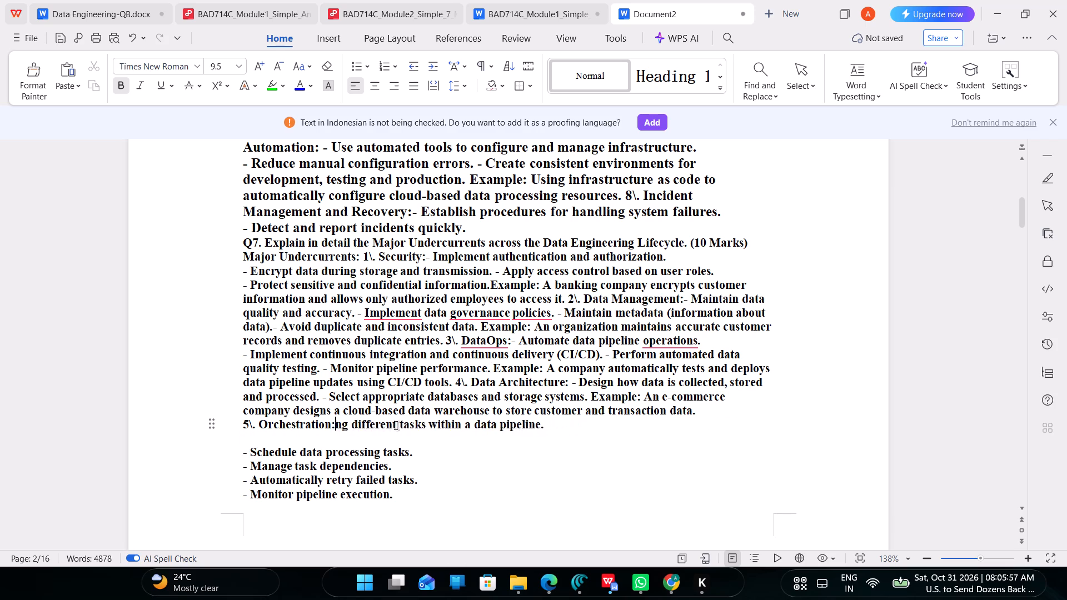
{"action": "key", "text": "Delete"}
{"action": "key", "text": "Delete"}
{"action": "key", "text": "Delete"}
{"action": "key", "text": "Delete"}
{"action": "key", "text": "Delete"}
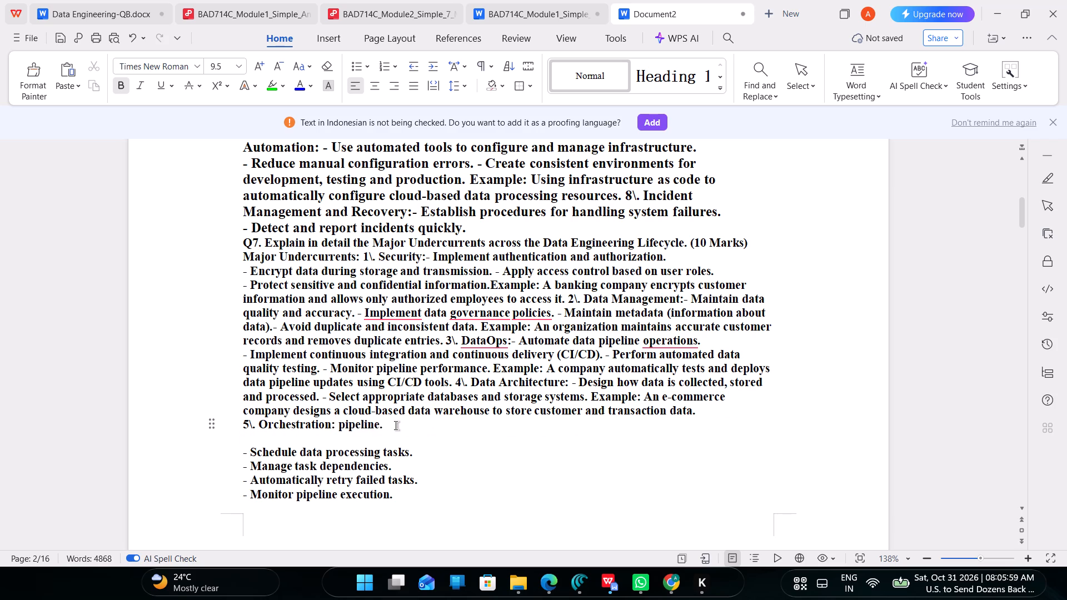
{"action": "key", "text": "Delete"}
{"action": "key", "text": "Delete"}
{"action": "key", "text": "Delete"}
{"action": "key", "text": "Delete"}
{"action": "key", "text": "Delete"}
{"action": "key", "text": "Delete"}
{"action": "key", "text": "Delete"}
{"action": "key", "text": "Delete"}
{"action": "key", "text": "Delete"}
{"action": "key", "text": "Delete"}
{"action": "key", "text": "Delete"}
{"action": "key", "text": "Delete"}
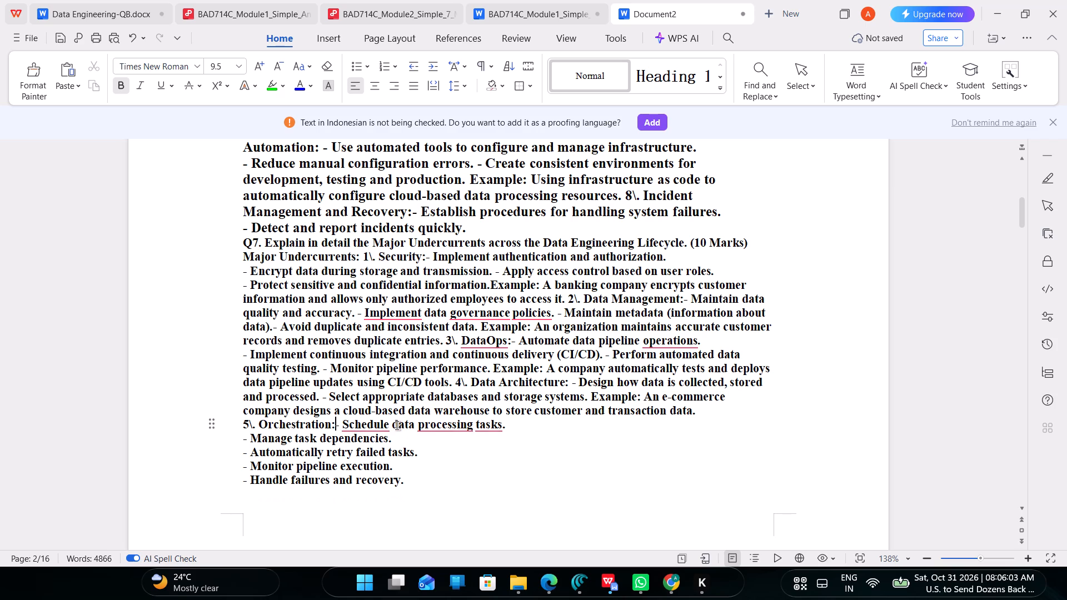
Join the "Manage task dependencies." and "Automatically retry failed tasks." bullets onto the Orchestration line without added spaces.
{"action": "left_click", "coordinate": [516, 431]}
{"action": "key", "text": "Delete"}
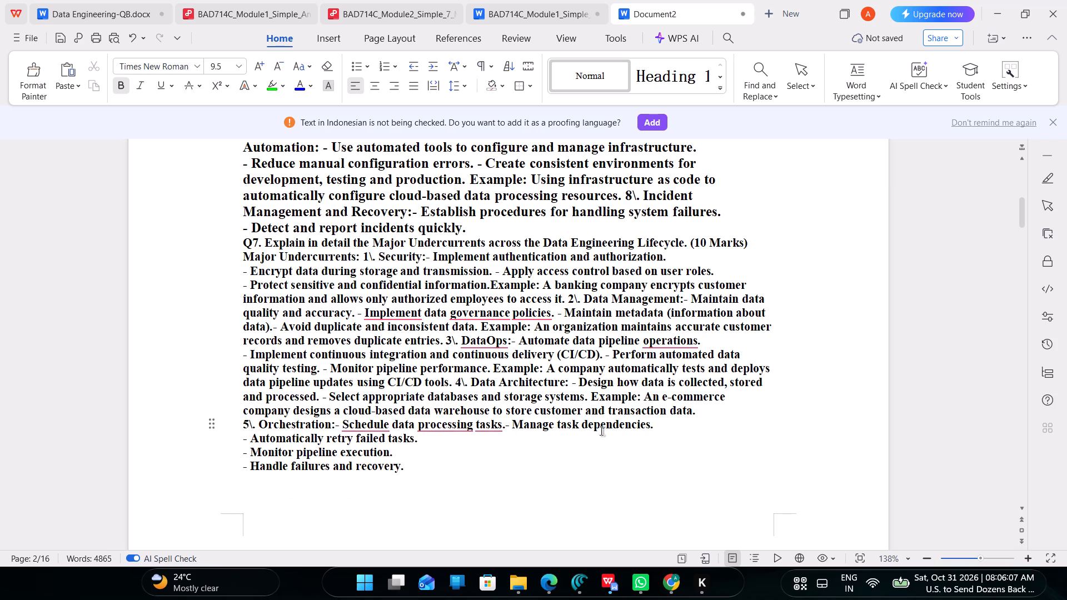
{"action": "left_click", "coordinate": [683, 428]}
{"action": "key", "text": "Delete"}
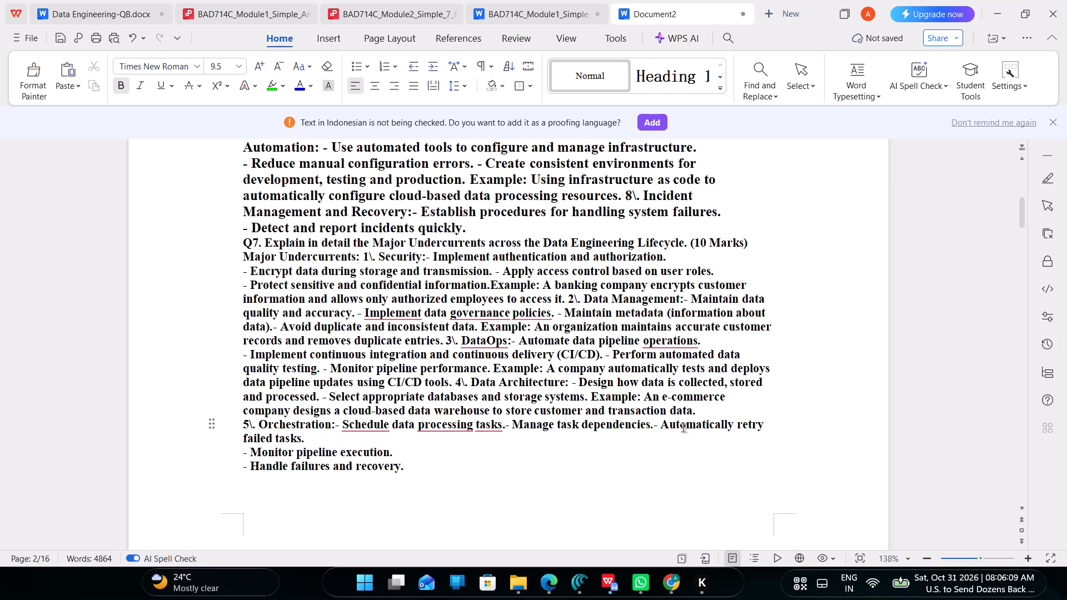
Delete the pipeline execution monitoring and failure recovery bullets so the Orchestration example directly follows "failed tasks.".
{"action": "left_click_drag", "start_coordinate": [311, 438], "coordinate": [365, 463]}
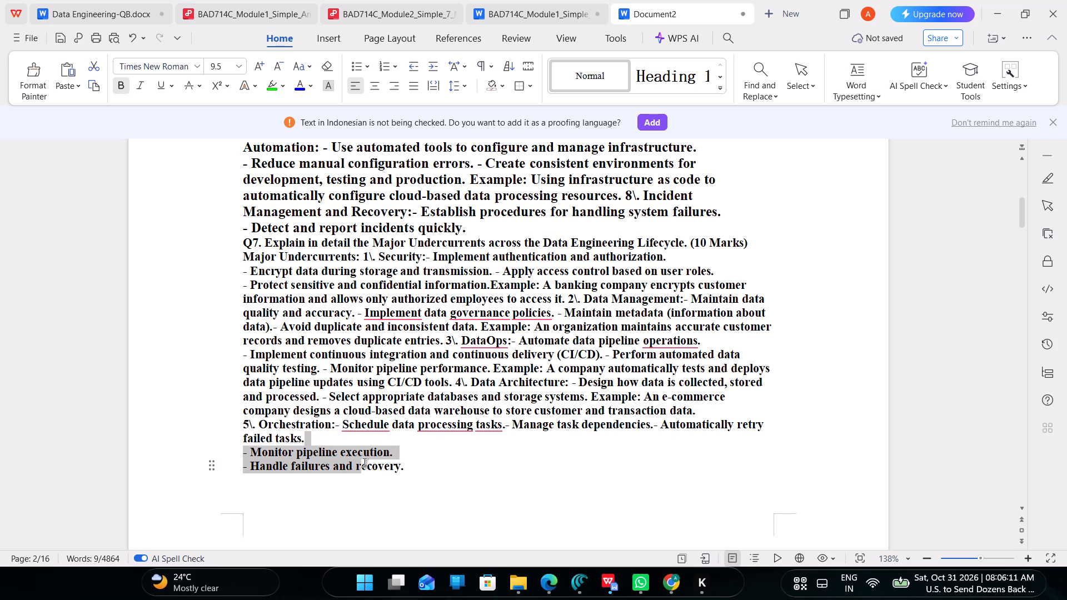
{"action": "left_click_drag", "start_coordinate": [365, 463], "coordinate": [412, 473]}
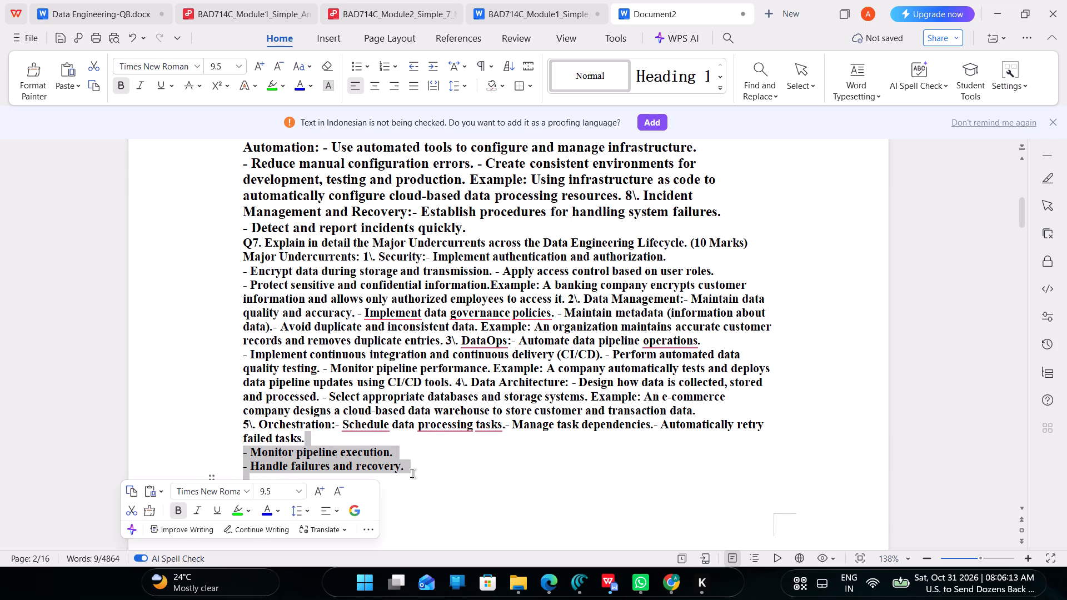
{"action": "key", "text": "Delete"}
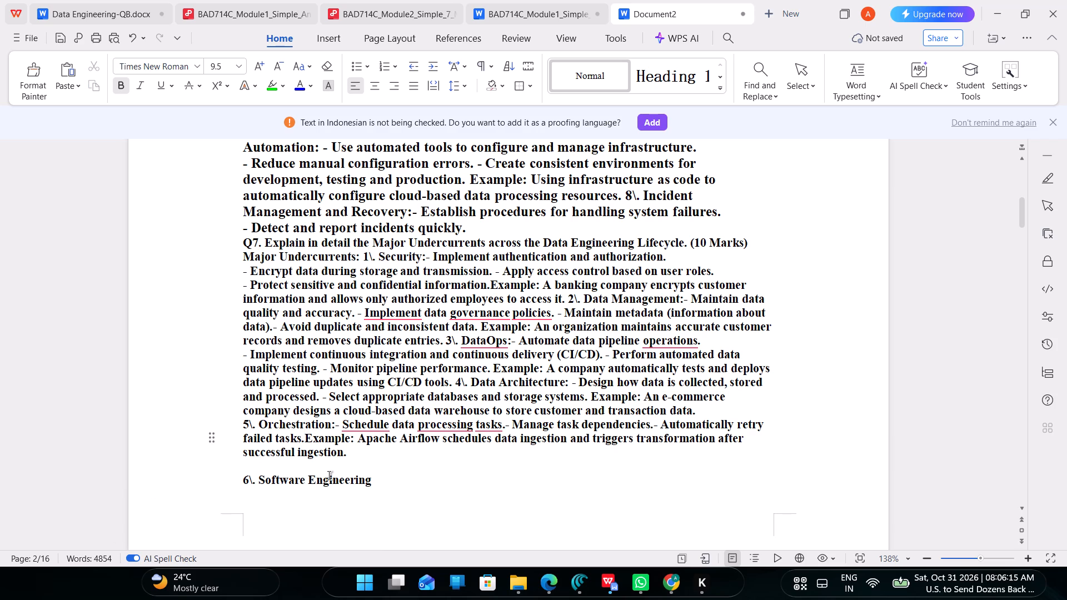
Remove the blank line and join the "6\. Software Engineering" heading directly onto the end of the Orchestration example.
{"action": "left_click", "coordinate": [313, 469]}
{"action": "scroll", "coordinate": [313, 469], "scroll_direction": "down", "scroll_amount": 7}
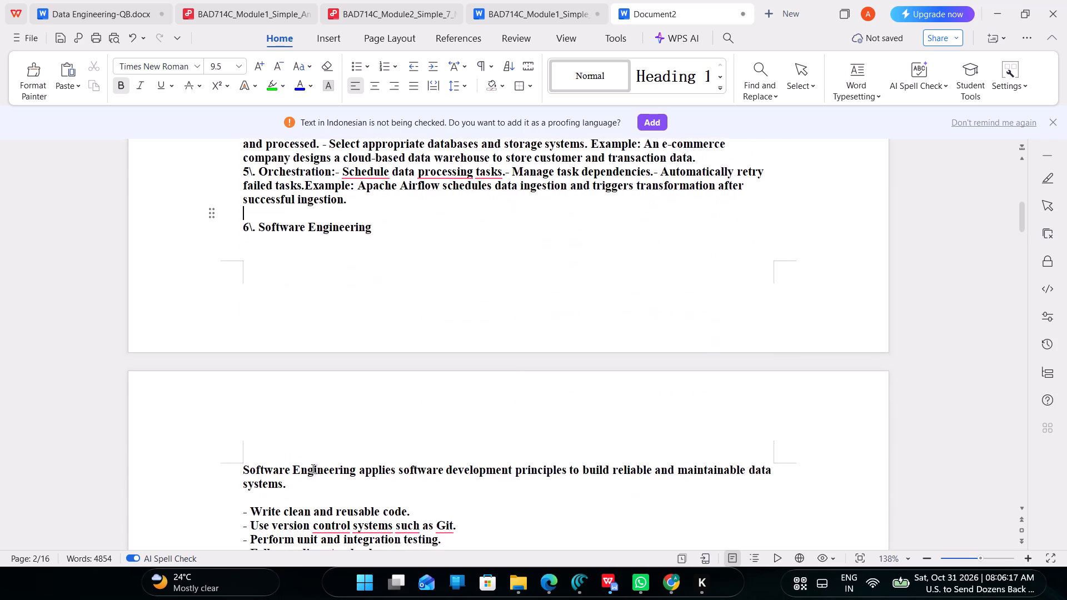
{"action": "scroll", "coordinate": [313, 469], "scroll_direction": "down", "scroll_amount": 2}
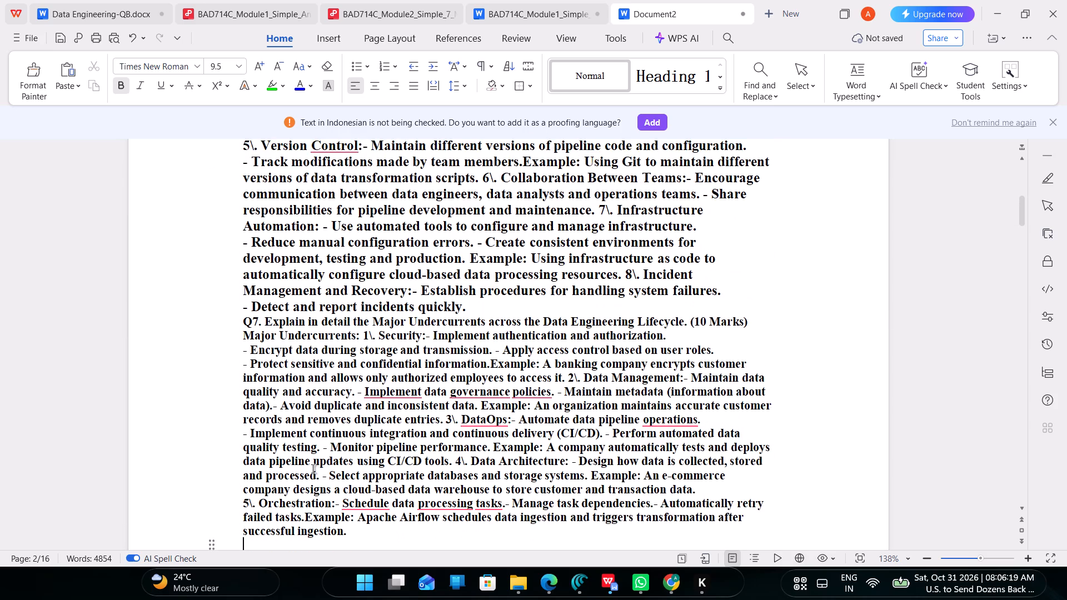
{"action": "scroll", "coordinate": [313, 469], "scroll_direction": "down", "scroll_amount": 2}
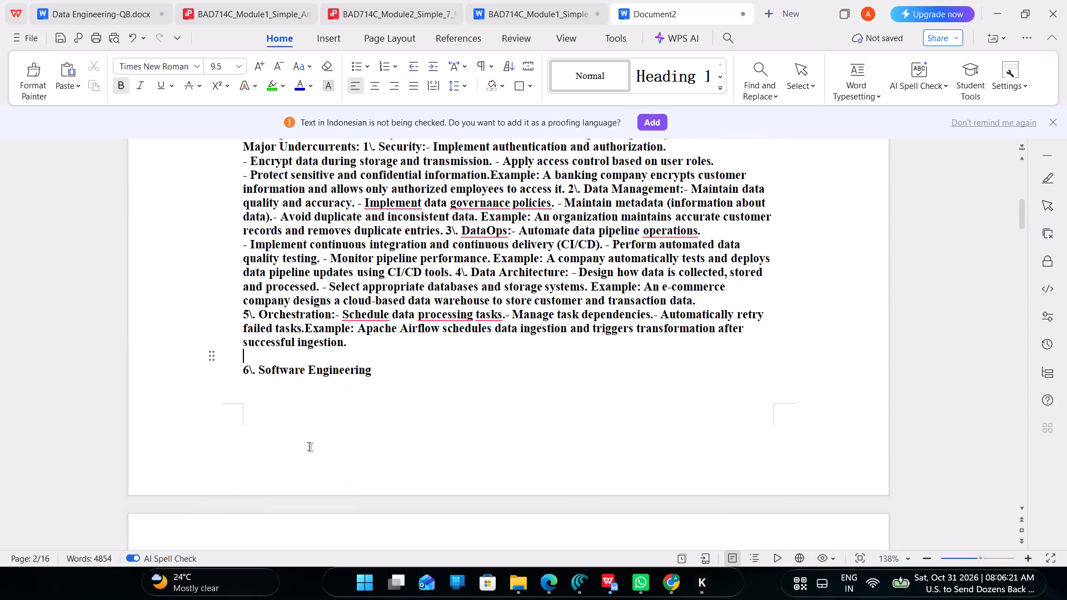
{"action": "key", "text": "BackSpace"}
{"action": "key", "text": "Delete"}
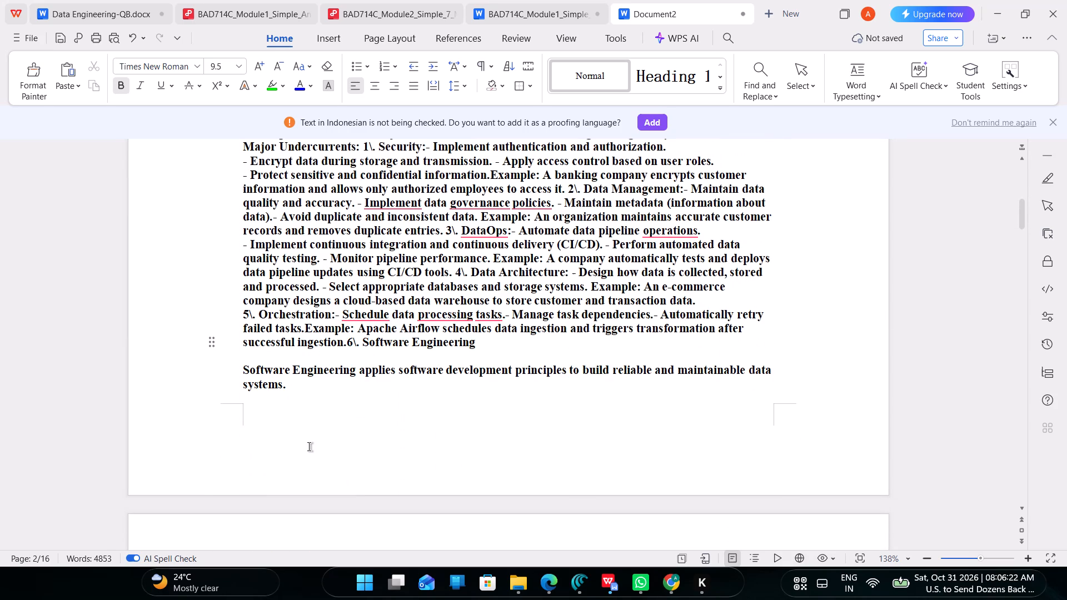
Add a colon after "Software Engineering", delete its definition sentence and blank lines, and join the clean code bullet onto the heading line.
{"action": "left_click", "coordinate": [478, 337]}
{"action": "key", "text": "shift+colon"}
{"action": "key", "text": "Delete"}
{"action": "key", "text": "Delete"}
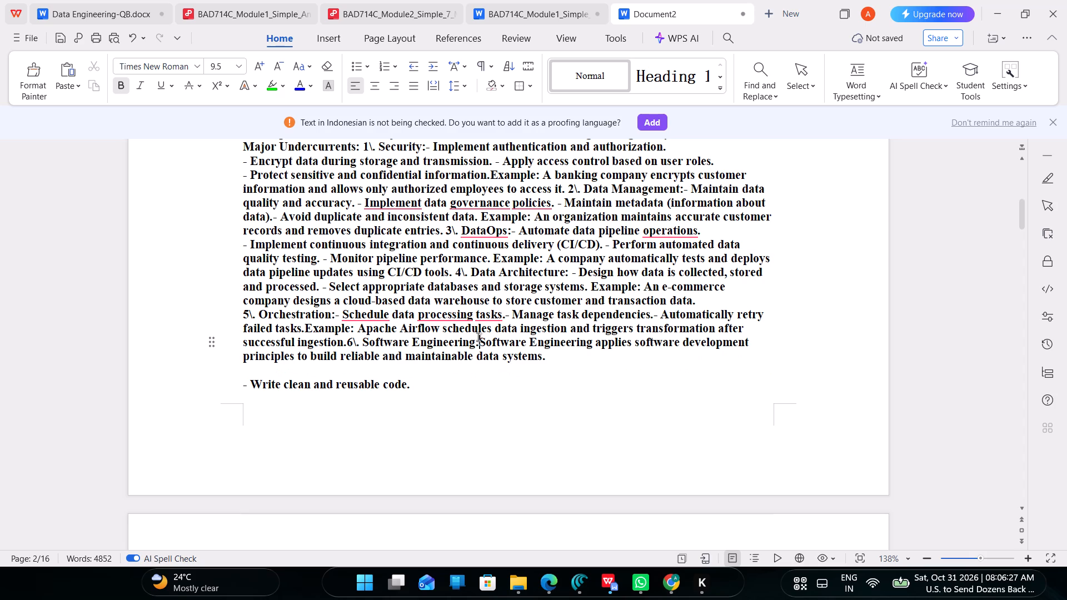
{"action": "left_click_drag", "start_coordinate": [478, 337], "coordinate": [572, 367]}
{"action": "key", "text": "Delete"}
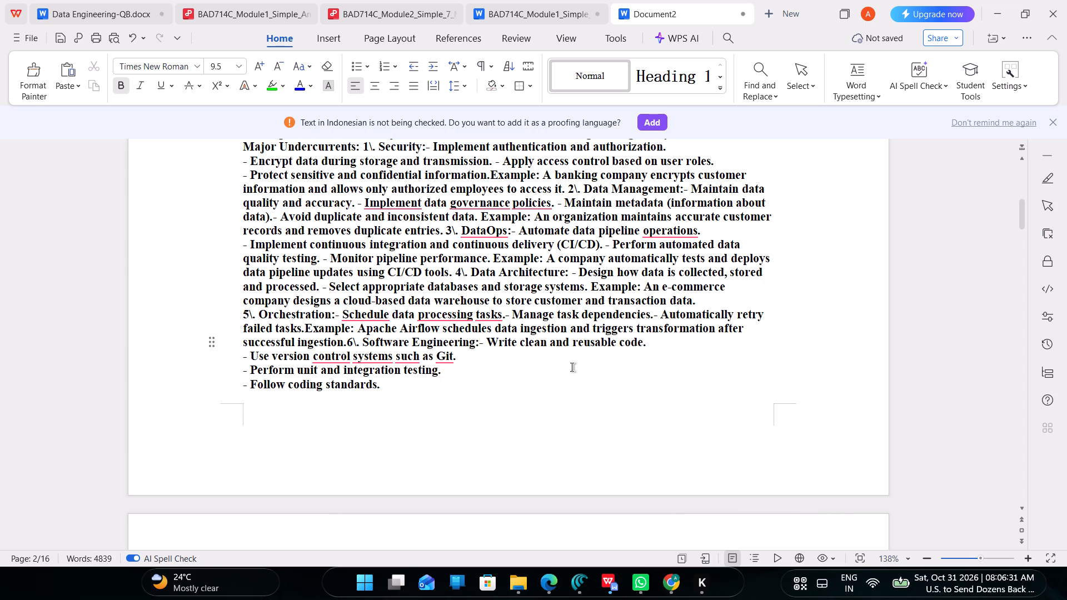
Join the "Use version control systems such as Git." bullet after "reusable code." with a space.
{"action": "left_click", "coordinate": [665, 346]}
{"action": "key", "text": "Delete"}
{"action": "key", "text": "space"}
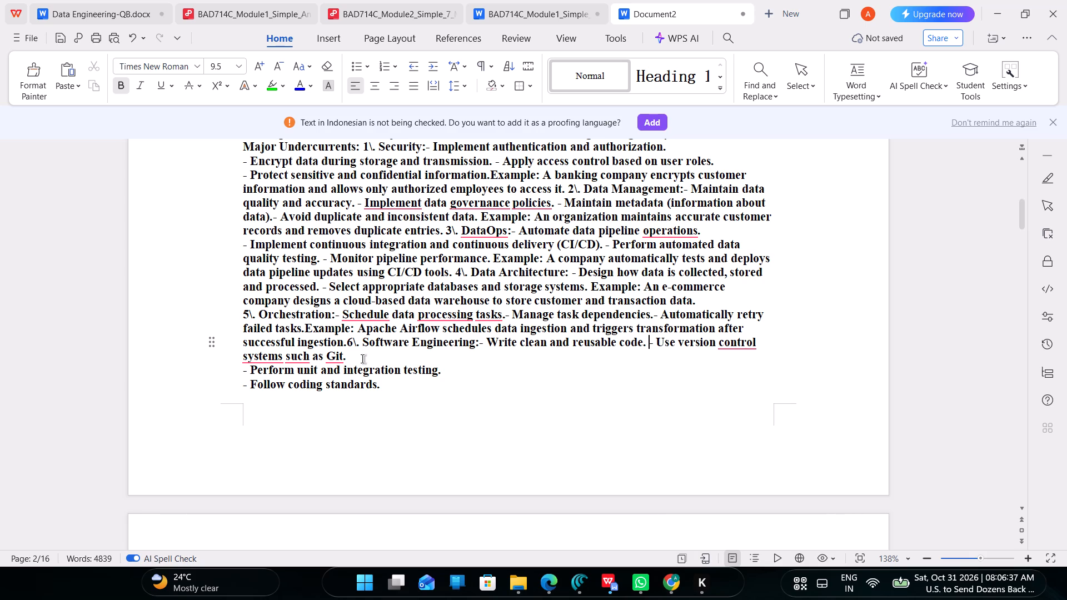
Delete the "Perform unit and integration testing." bullet and join "Follow coding standards." directly after "such as Git.".
{"action": "left_click_drag", "start_coordinate": [363, 359], "coordinate": [455, 366]}
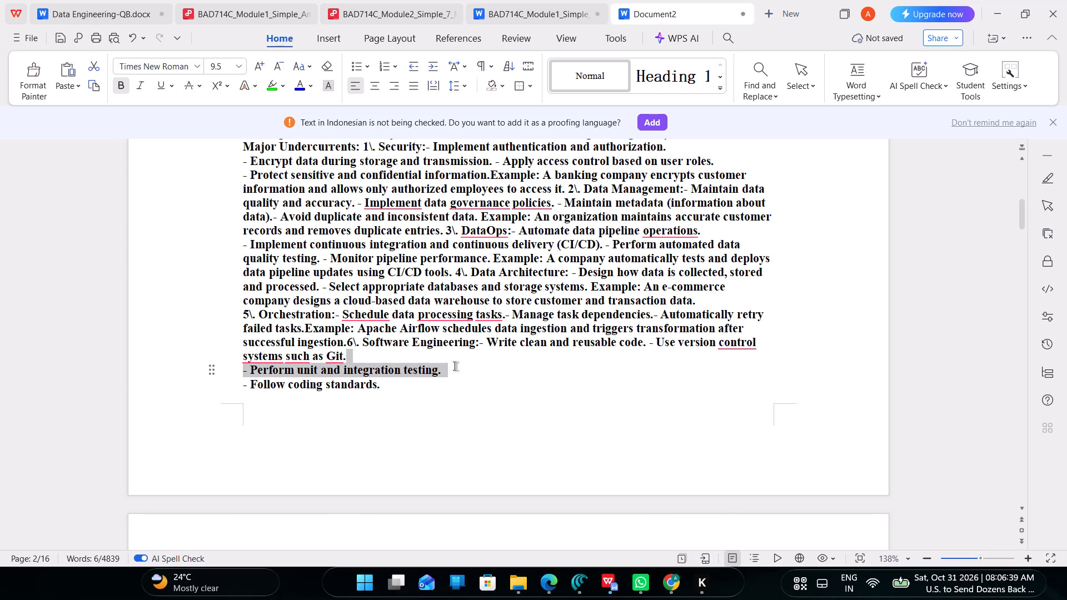
{"action": "left_click_drag", "start_coordinate": [455, 366], "coordinate": [463, 398]}
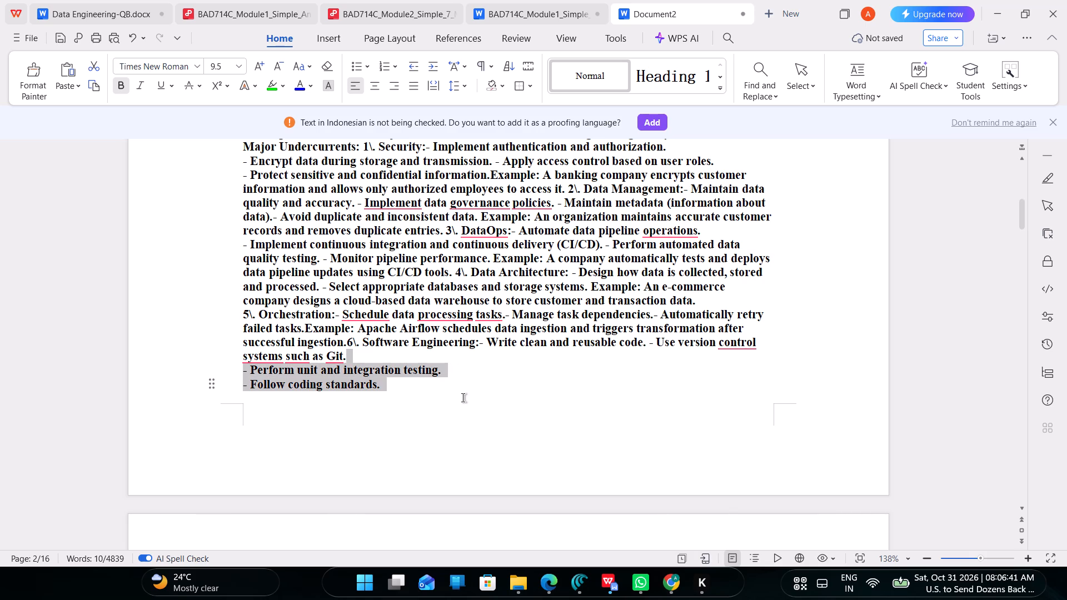
{"action": "left_click_drag", "start_coordinate": [463, 398], "coordinate": [463, 398]}
{"action": "left_click_drag", "start_coordinate": [463, 398], "coordinate": [487, 372]}
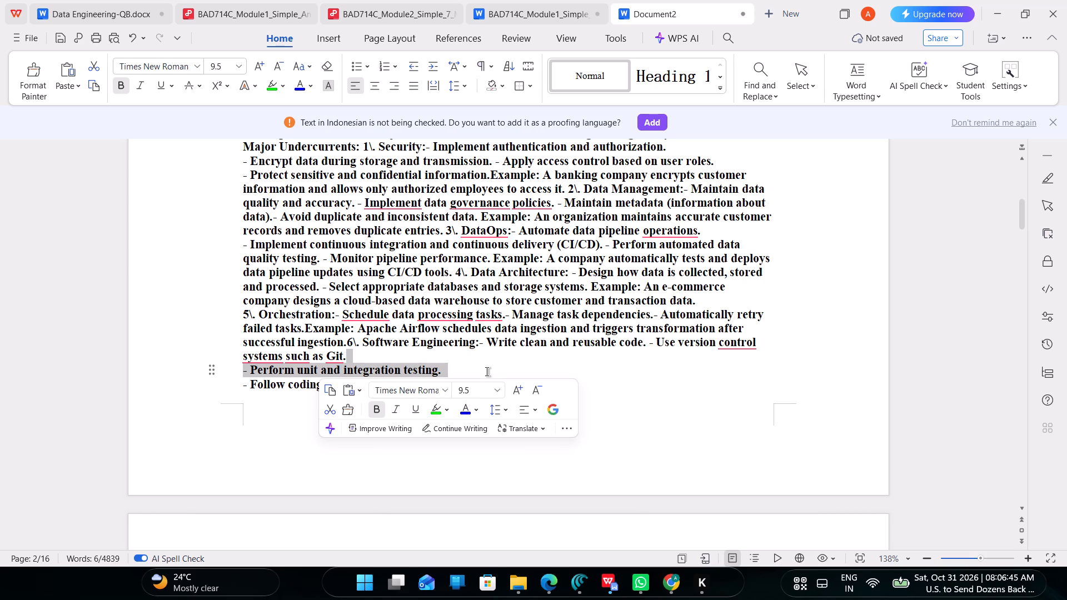
{"action": "key", "text": "BackSpace"}
{"action": "key", "text": "Delete"}
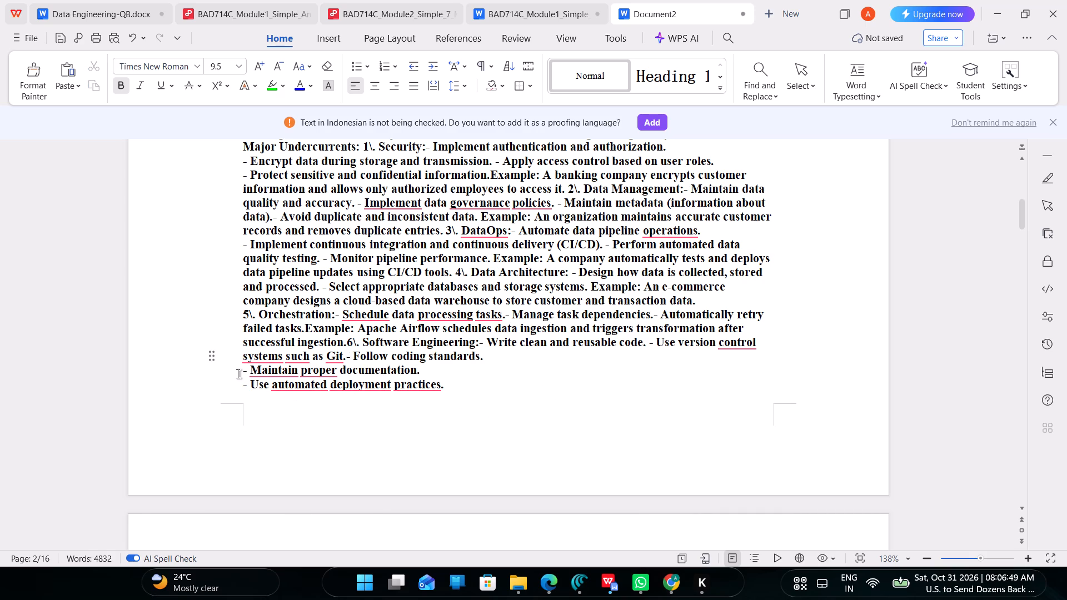
Delete the documentation and automated deployment bullets and join the Software Engineering example directly after "Follow coding standards.".
{"action": "left_click_drag", "start_coordinate": [238, 374], "coordinate": [465, 393]}
{"action": "key", "text": "Delete"}
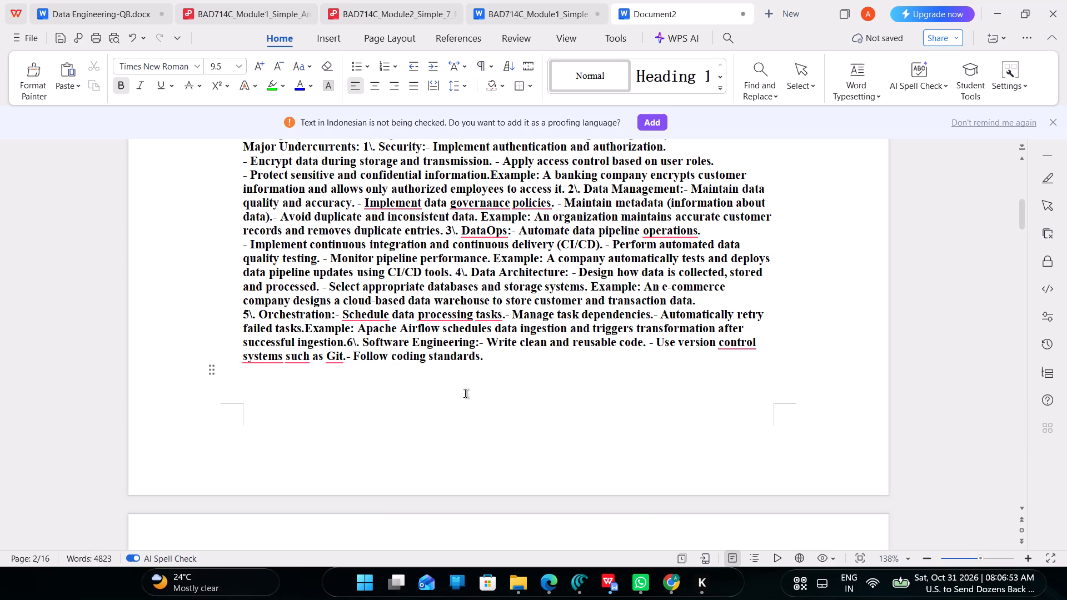
{"action": "key", "text": "BackSpace"}
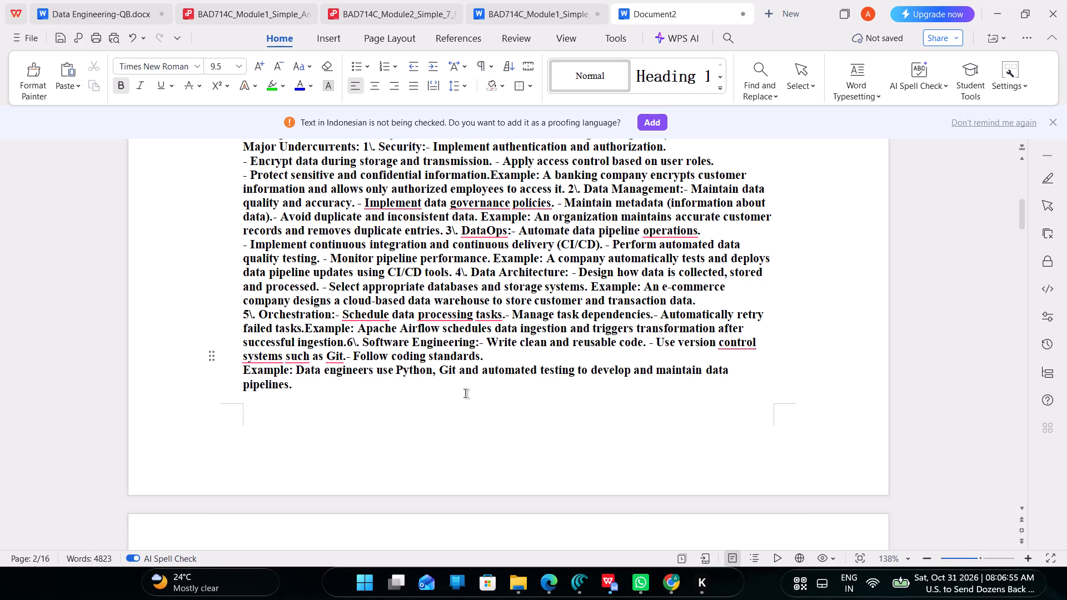
{"action": "key", "text": "Delete"}
Delete Q7's Diagram, Importance of Major Undercurrents and Conclusion sections, up to the Q8 heading.
{"action": "scroll", "coordinate": [465, 393], "scroll_direction": "down", "scroll_amount": 6}
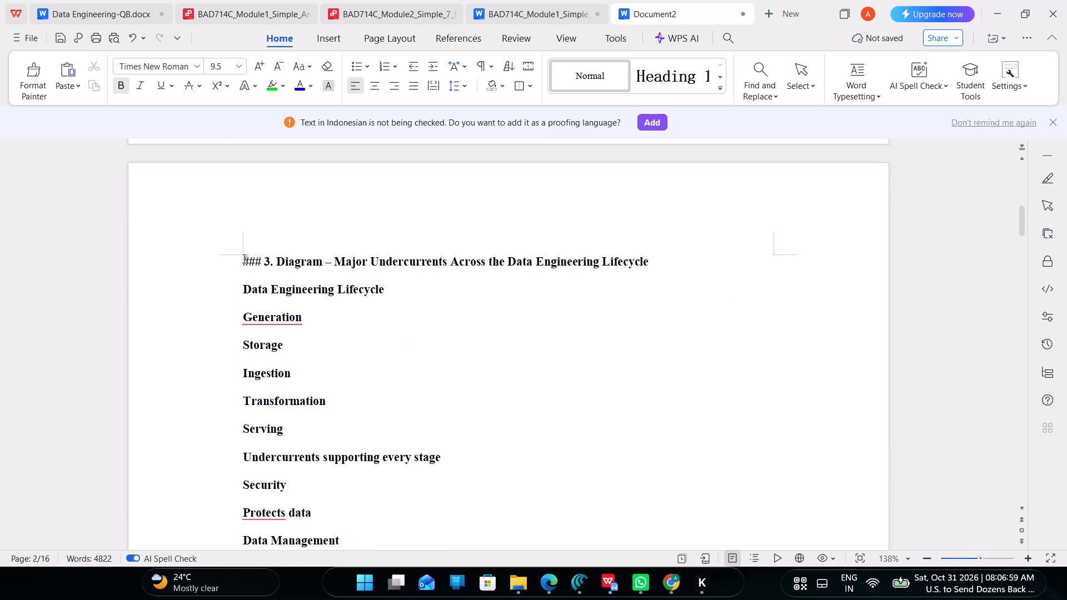
{"action": "left_click_drag", "start_coordinate": [241, 262], "coordinate": [378, 532]}
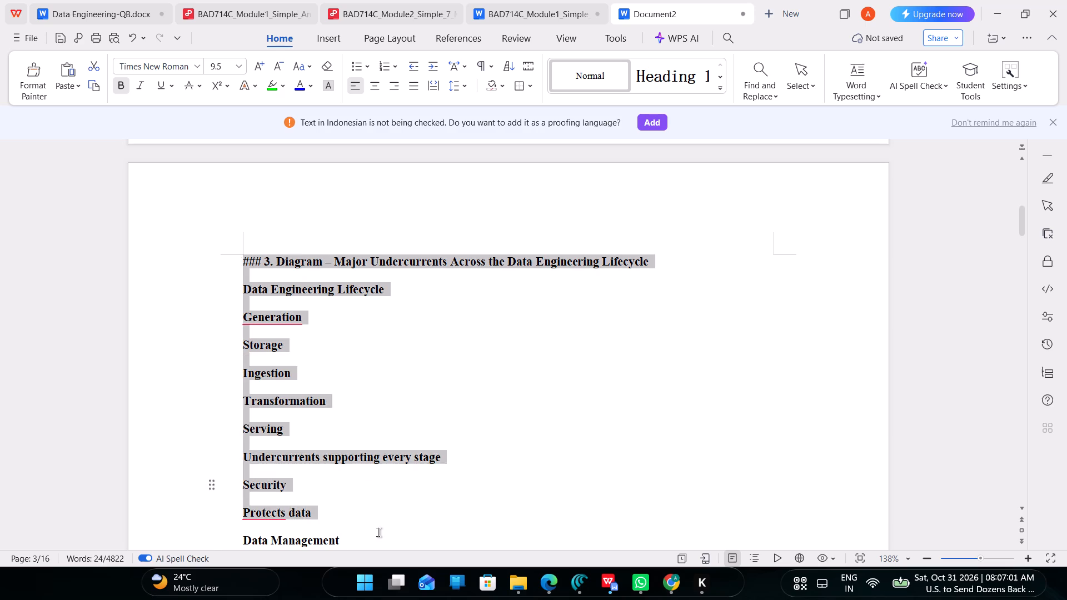
{"action": "left_click_drag", "start_coordinate": [378, 532], "coordinate": [385, 347]}
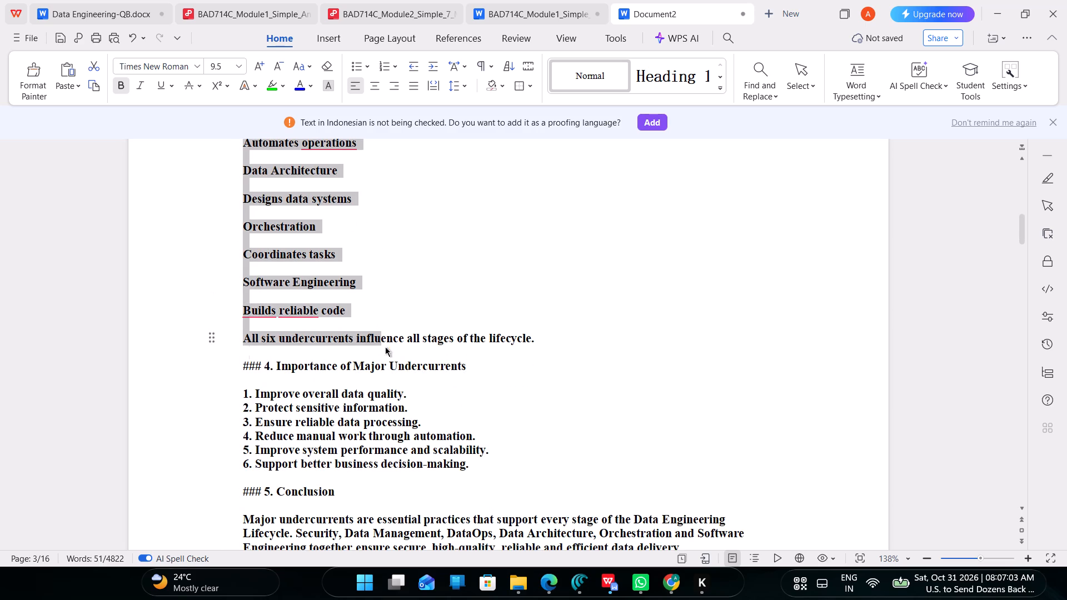
{"action": "left_click_drag", "start_coordinate": [385, 347], "coordinate": [422, 399]}
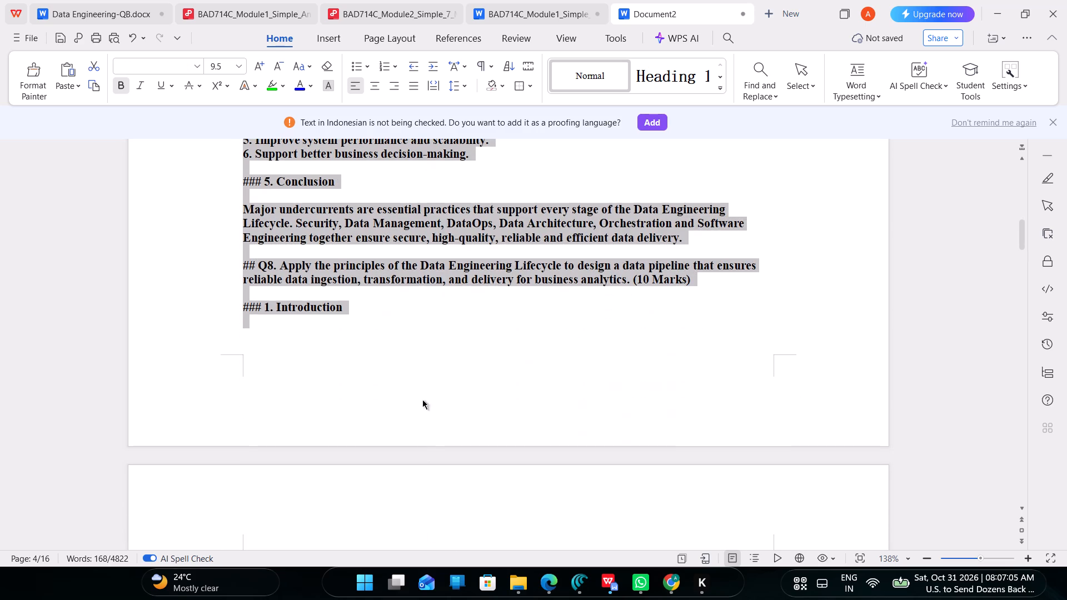
{"action": "left_click_drag", "start_coordinate": [422, 399], "coordinate": [667, 244]}
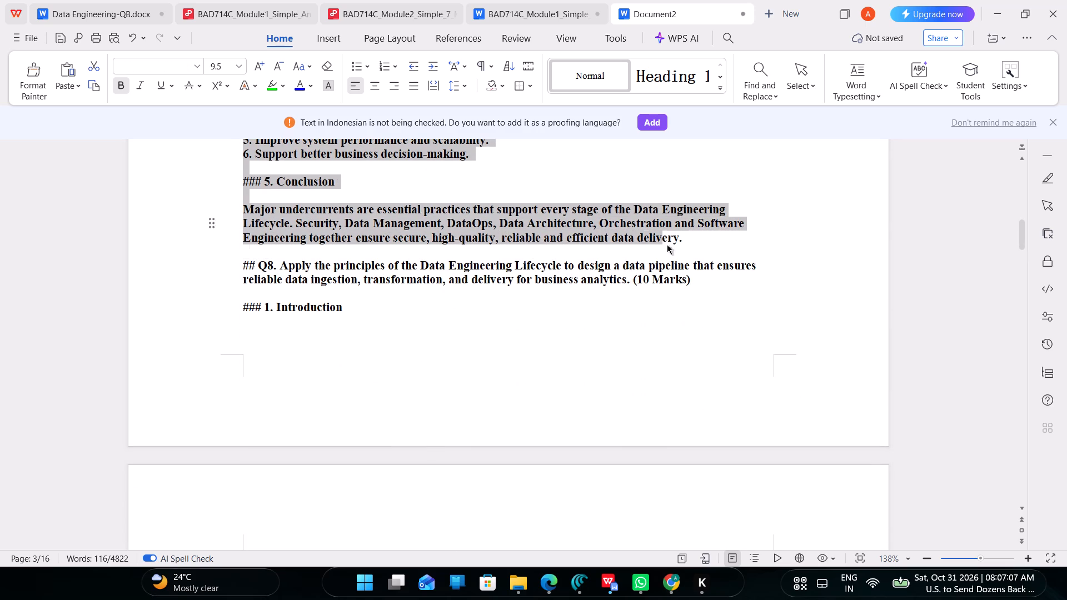
{"action": "left_click_drag", "start_coordinate": [667, 244], "coordinate": [714, 244]}
{"action": "key", "text": "BackSpace"}
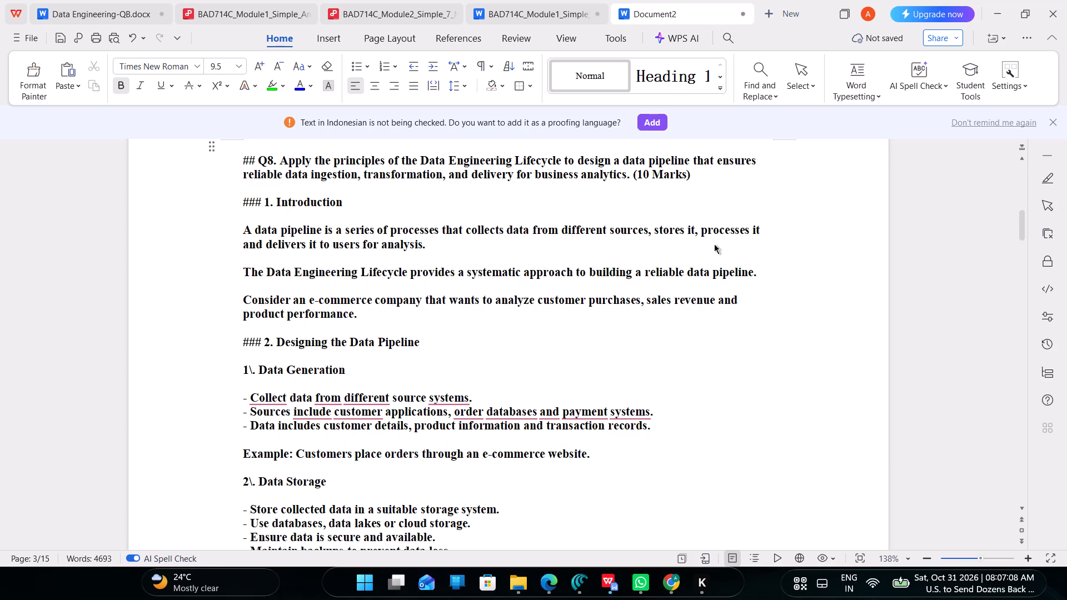
Remove the blank line and the "##" marker before the Q8 question heading.
{"action": "scroll", "coordinate": [714, 244], "scroll_direction": "up", "scroll_amount": 4}
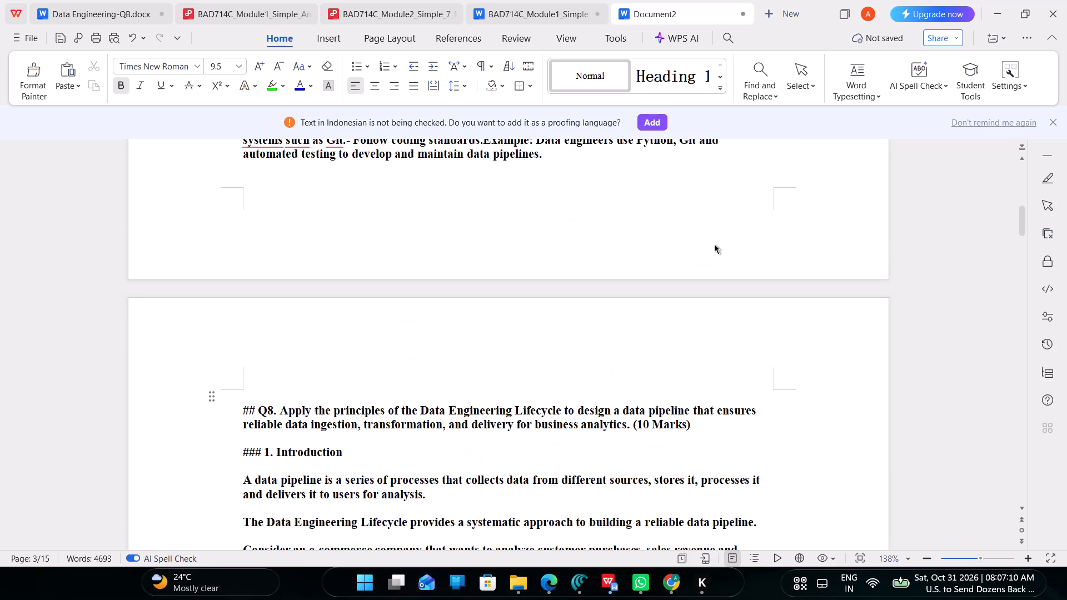
{"action": "key", "text": "Delete"}
{"action": "key", "text": "Delete"}
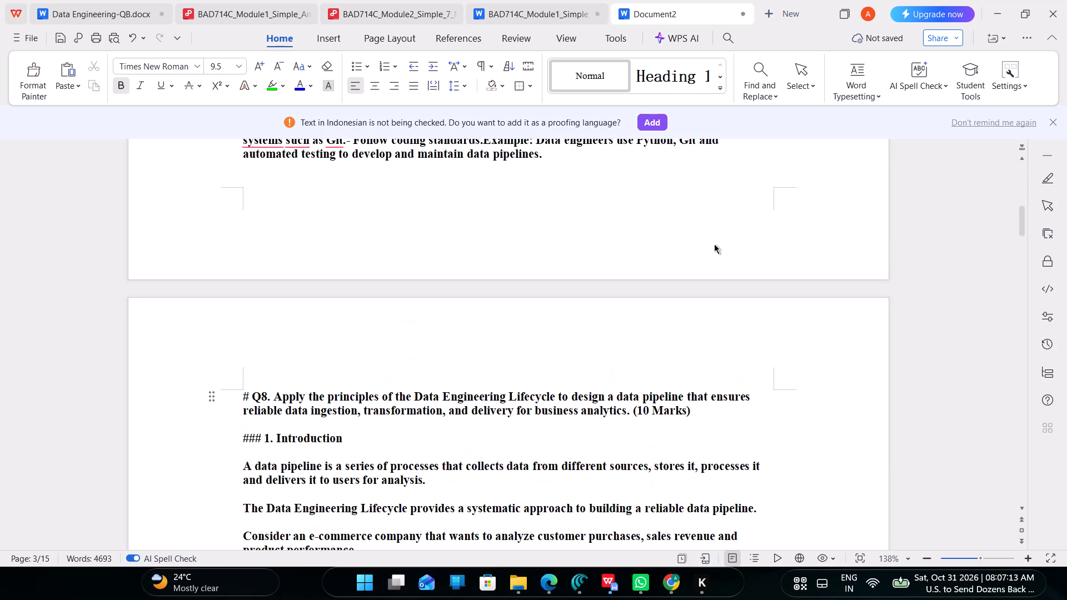
{"action": "key", "text": "Delete"}
{"action": "key", "text": "Delete"}
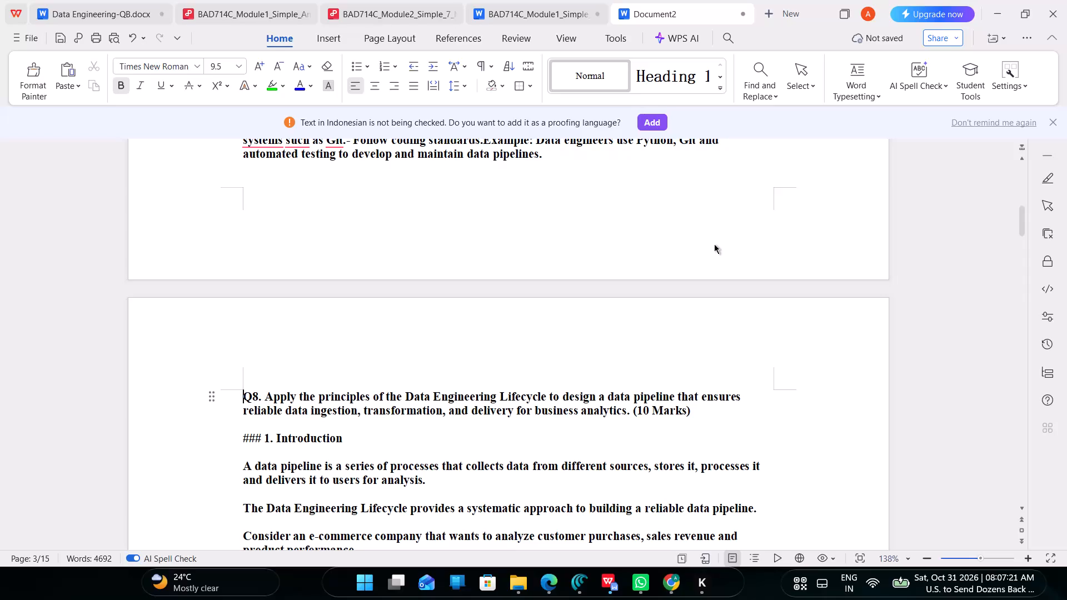
Delete Q8's "### 1. Introduction" heading and its blank lines so the data pipeline definition directly follows the question.
{"action": "scroll", "coordinate": [714, 244], "scroll_direction": "down", "scroll_amount": 4}
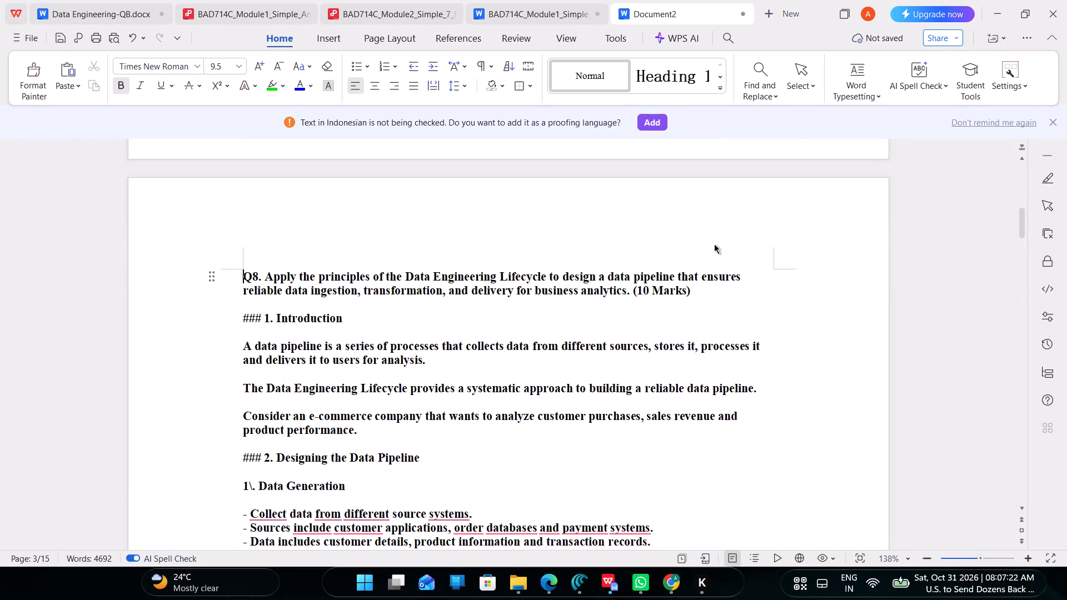
{"action": "scroll", "coordinate": [714, 244], "scroll_direction": "down", "scroll_amount": 2}
{"action": "left_click", "coordinate": [266, 264]}
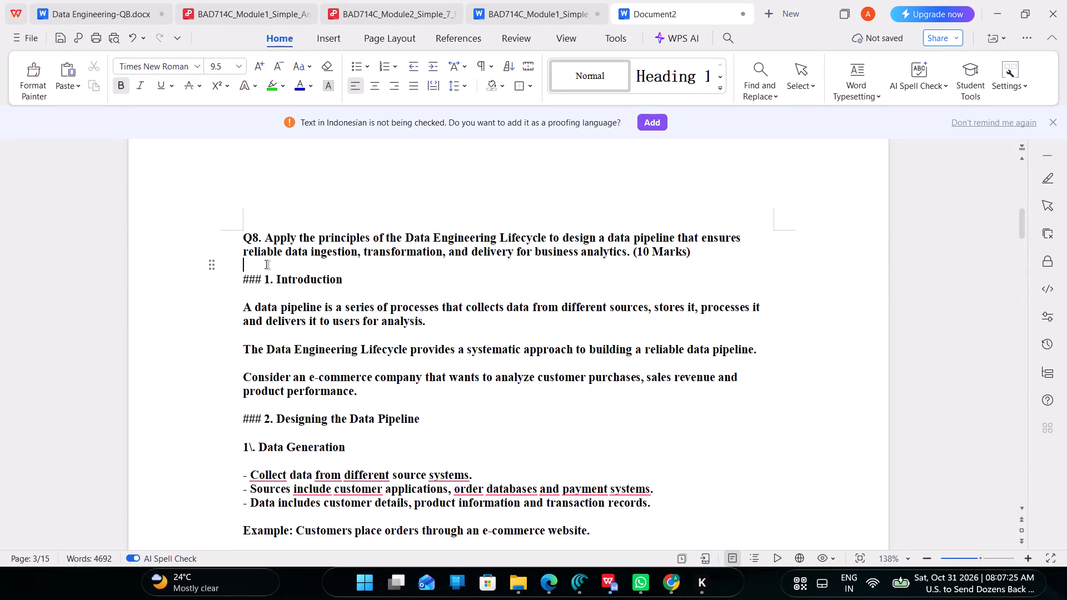
{"action": "key", "text": "Delete"}
{"action": "key", "text": "Delete"}
{"action": "key", "text": "Delete"}
{"action": "key", "text": "Delete"}
{"action": "key", "text": "Delete"}
{"action": "key", "text": "Delete"}
{"action": "key", "text": "Delete"}
{"action": "key", "text": "Delete"}
{"action": "key", "text": "Delete"}
{"action": "key", "text": "Delete"}
{"action": "key", "text": "Delete"}
{"action": "key", "text": "Delete"}
{"action": "key", "text": "Delete"}
{"action": "key", "text": "Delete"}
{"action": "key", "text": "Delete"}
{"action": "key", "text": "Delete"}
{"action": "key", "text": "Delete"}
{"action": "key", "text": "Delete"}
{"action": "key", "text": "Delete"}
{"action": "key", "text": "Delete"}
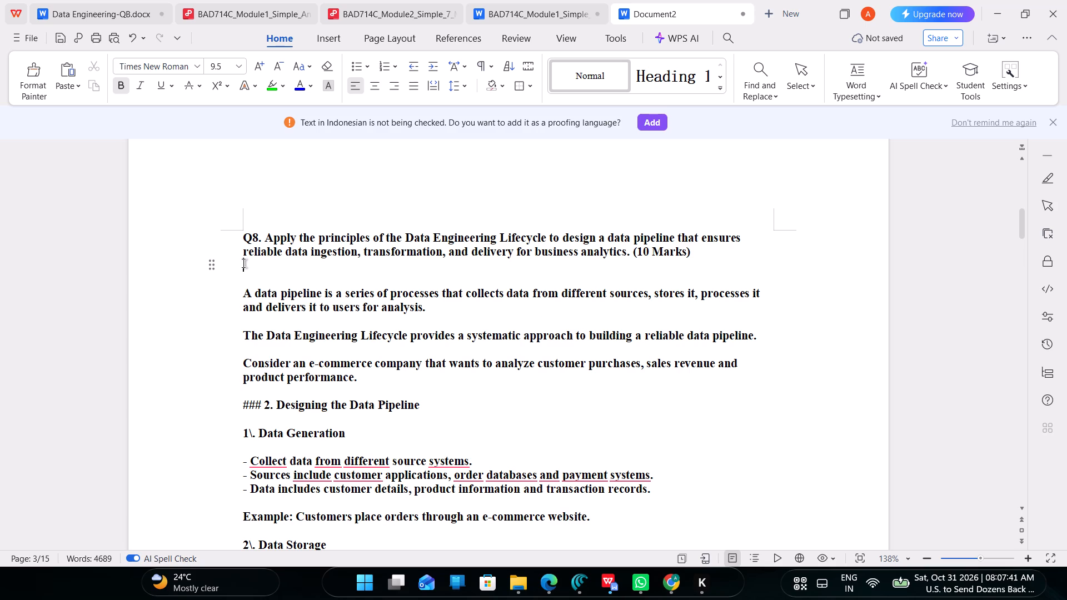
{"action": "key", "text": "Delete"}
{"action": "key", "text": "Delete"}
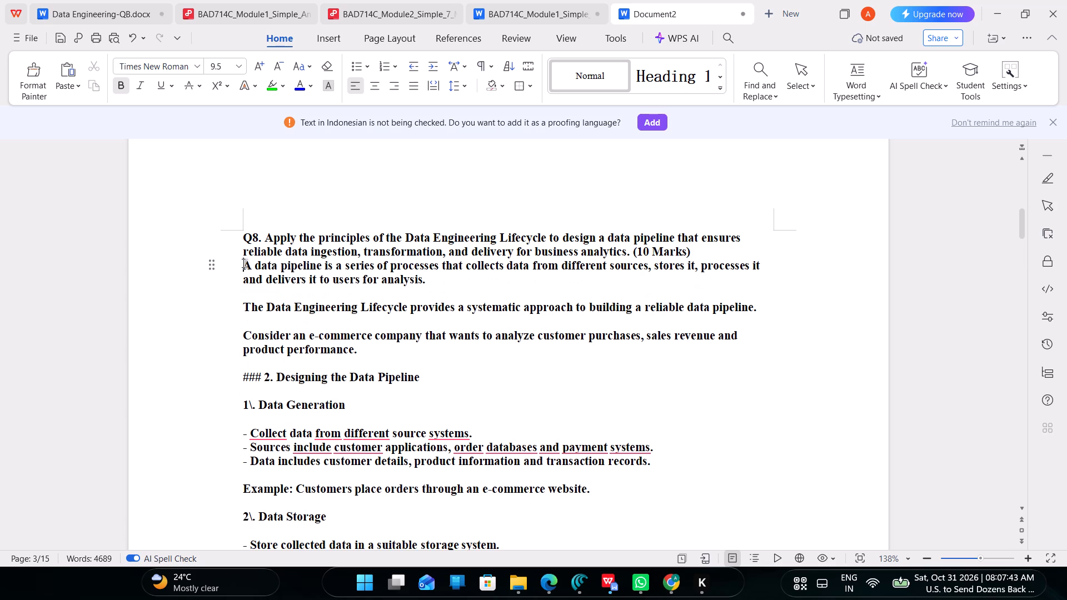
Remove the blank line and join the "The Data Engineering Lifecycle provides" sentence directly after "users for analysis.".
{"action": "left_click", "coordinate": [256, 296]}
{"action": "key", "text": "BackSpace"}
{"action": "key", "text": "BackSpace"}
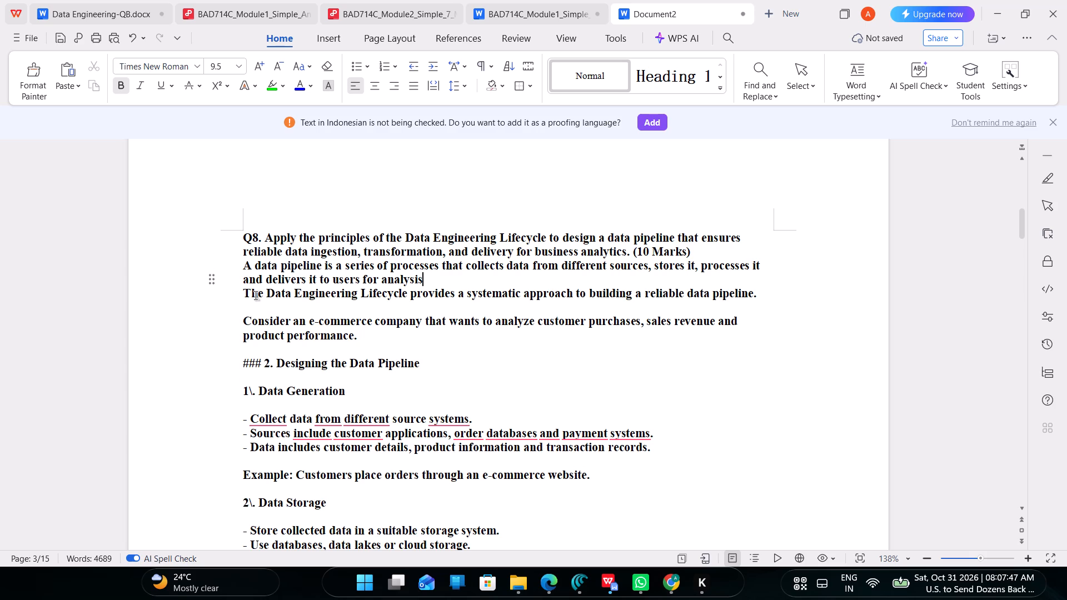
{"action": "key", "text": "period"}
{"action": "key", "text": "Delete"}
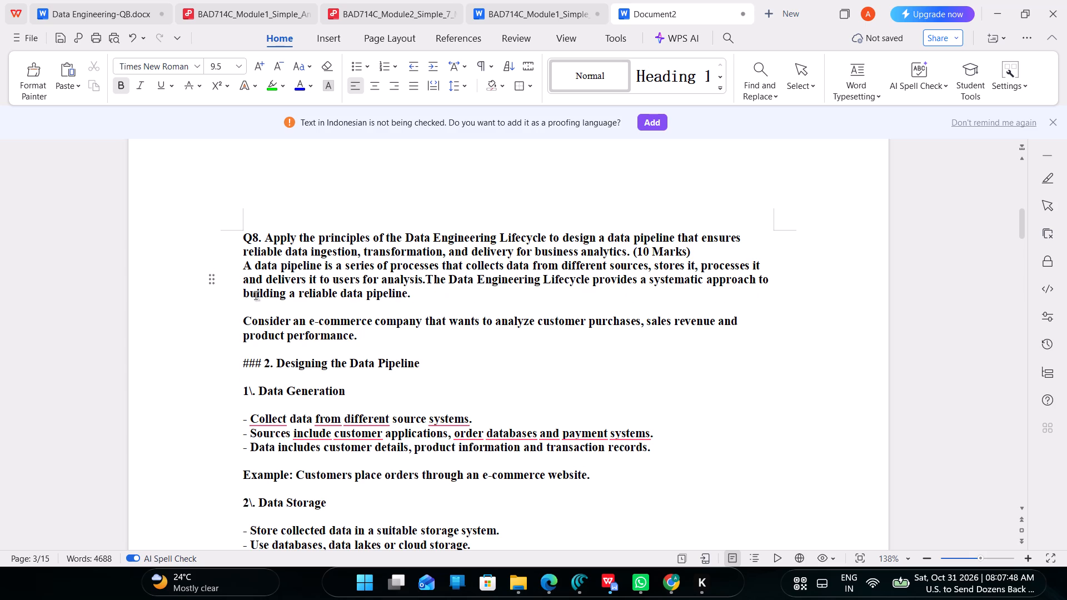
Delete the e-commerce company paragraph and join the "Designing the Data Pipeline" heading after "reliable data pipeline.".
{"action": "left_click_drag", "start_coordinate": [432, 296], "coordinate": [465, 342]}
{"action": "key", "text": "BackSpace"}
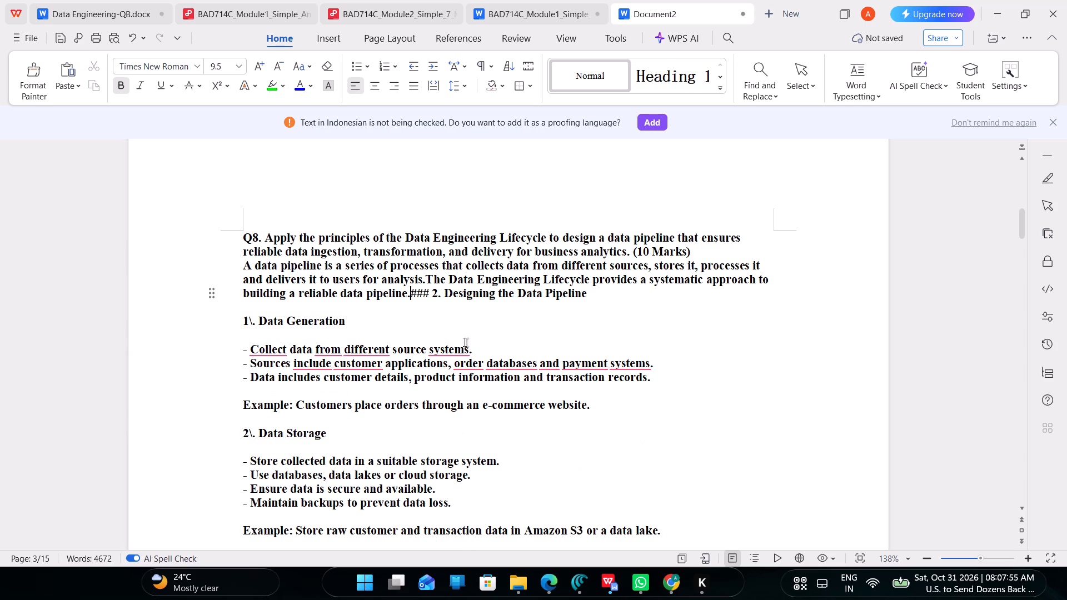
Look through the rest of the Q8 answer, from the pipeline stages to the diagram section.
{"action": "scroll", "coordinate": [465, 342], "scroll_direction": "down", "scroll_amount": 5}
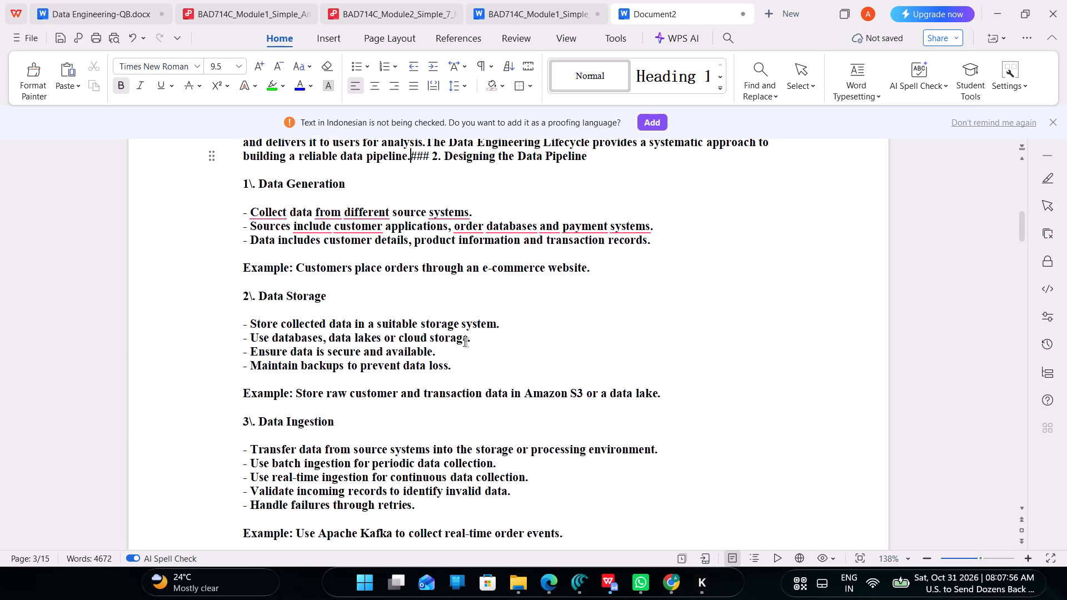
{"action": "scroll", "coordinate": [465, 342], "scroll_direction": "down", "scroll_amount": 7}
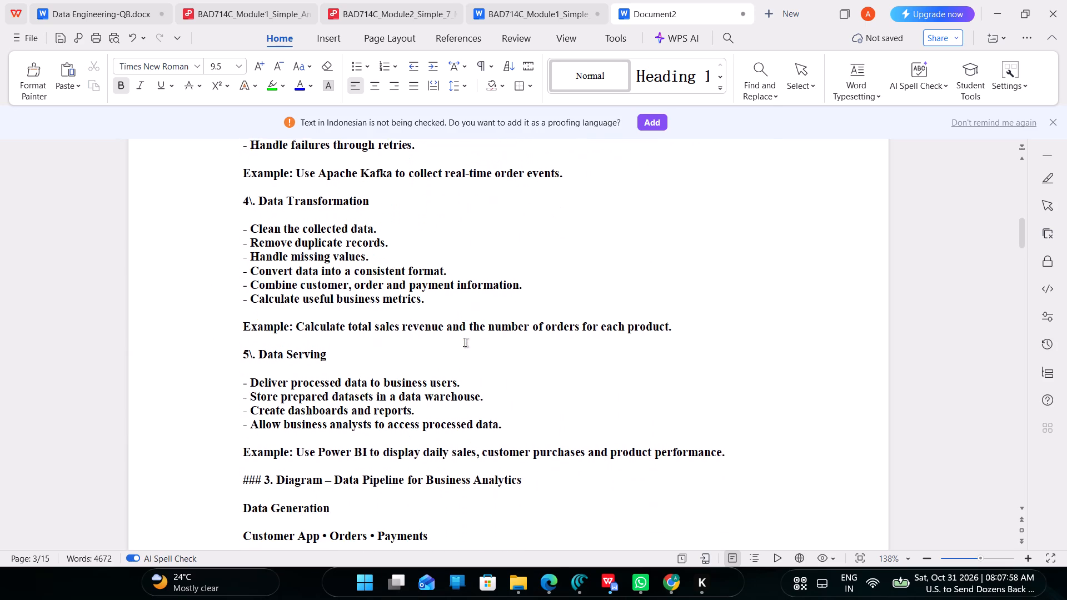
{"action": "scroll", "coordinate": [465, 342], "scroll_direction": "down", "scroll_amount": 2}
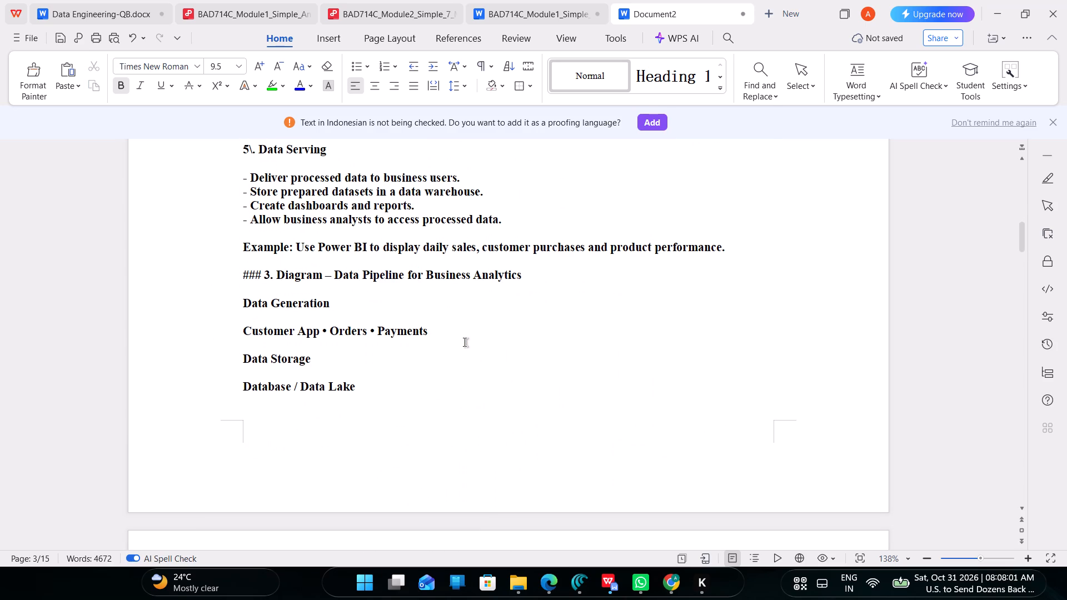
{"action": "scroll", "coordinate": [465, 342], "scroll_direction": "down", "scroll_amount": 1}
{"action": "scroll", "coordinate": [465, 342], "scroll_direction": "up", "scroll_amount": 7}
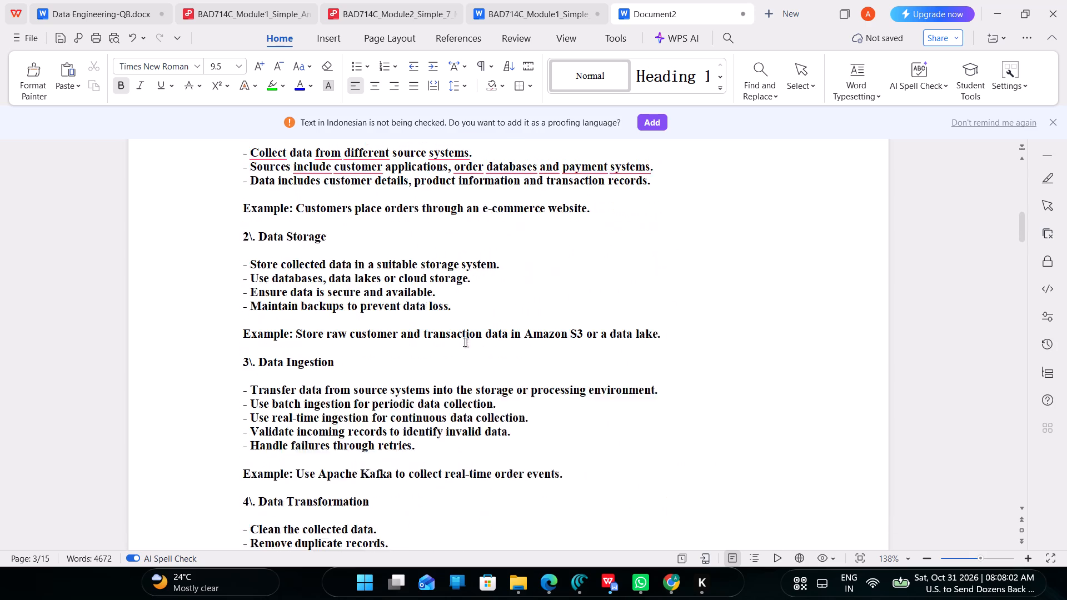
{"action": "scroll", "coordinate": [465, 342], "scroll_direction": "up", "scroll_amount": 2}
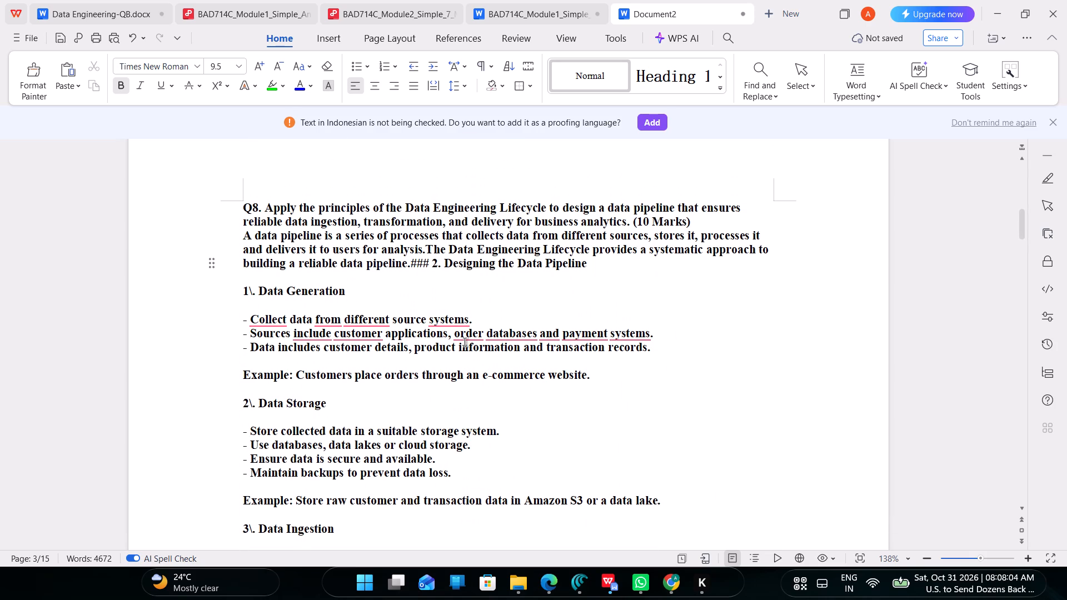
{"action": "scroll", "coordinate": [465, 342], "scroll_direction": "up", "scroll_amount": 1}
Strip the "### 2." prefix from the "Designing the Data Pipeline" heading, keeping one space before it.
{"action": "key", "text": "Delete"}
{"action": "key", "text": "Delete"}
{"action": "key", "text": "Delete"}
{"action": "key", "text": "Delete"}
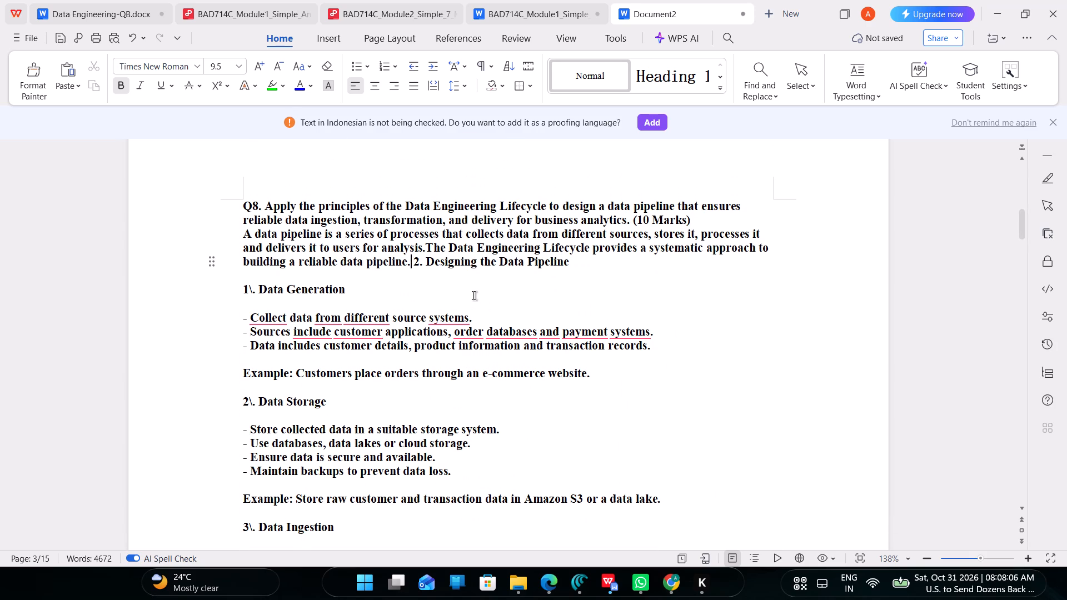
{"action": "key", "text": "Delete"}
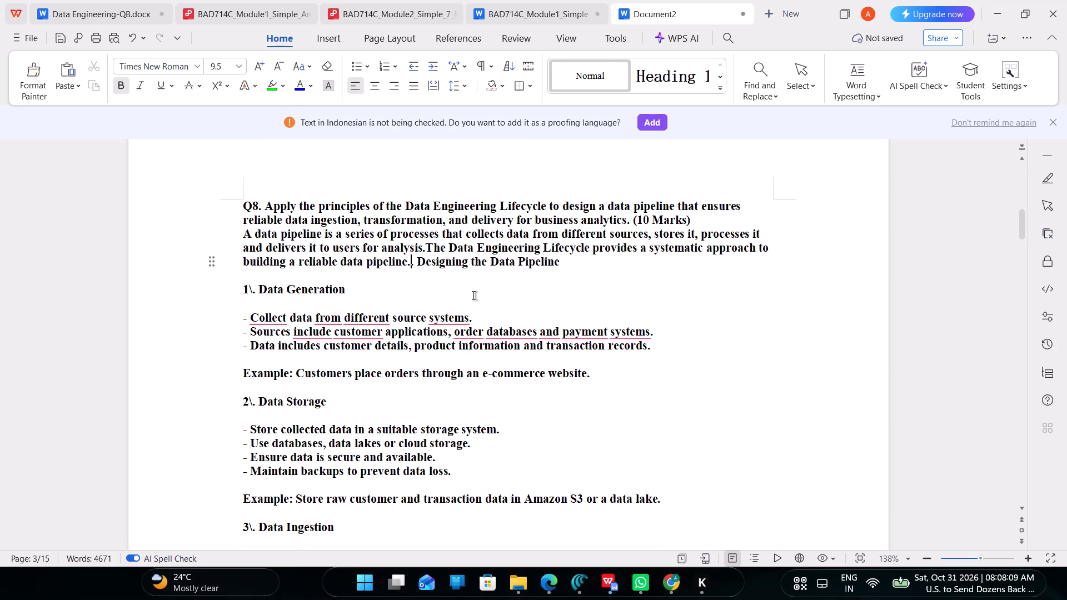
{"action": "key", "text": "Delete"}
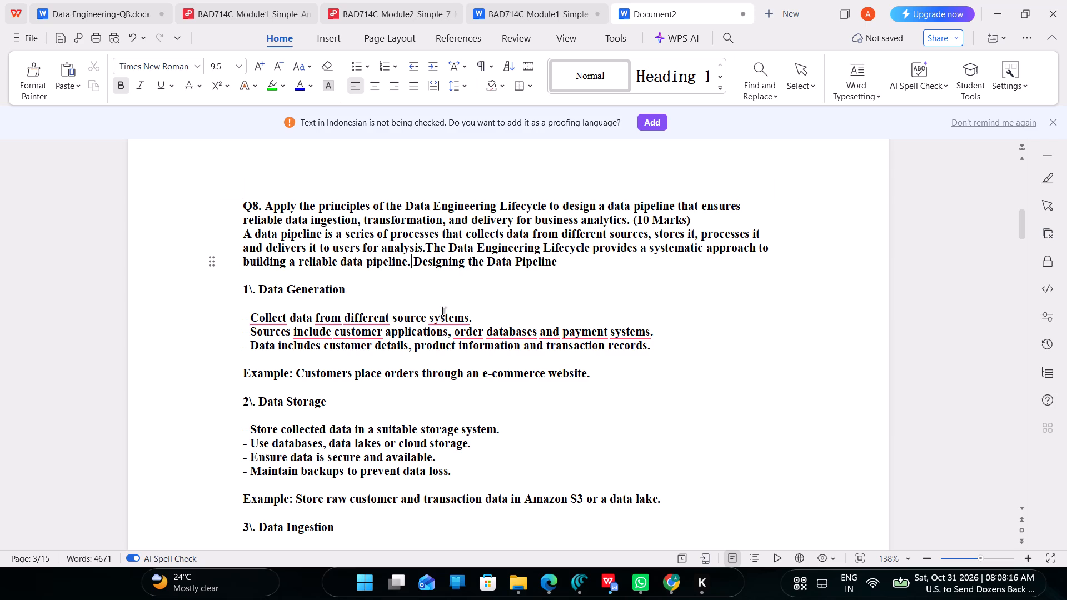
Add a colon after "Designing the Data Pipeline" and join the "1\. Data Generation" heading directly onto it.
{"action": "left_click", "coordinate": [578, 271]}
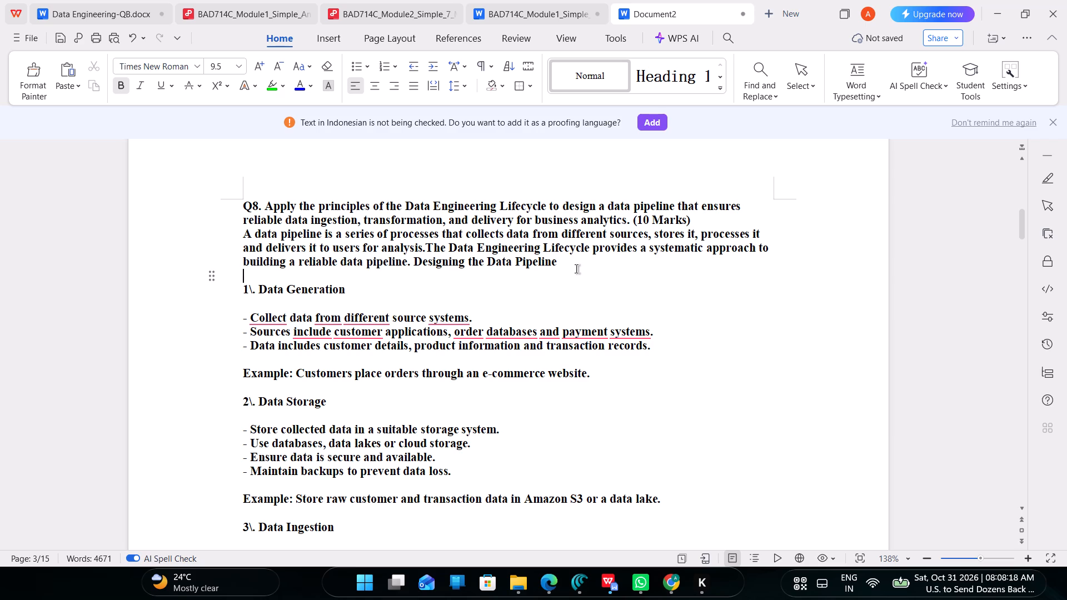
{"action": "left_click", "coordinate": [570, 266]}
{"action": "key", "text": "shift+colon"}
{"action": "key", "text": "Delete"}
{"action": "key", "text": "Delete"}
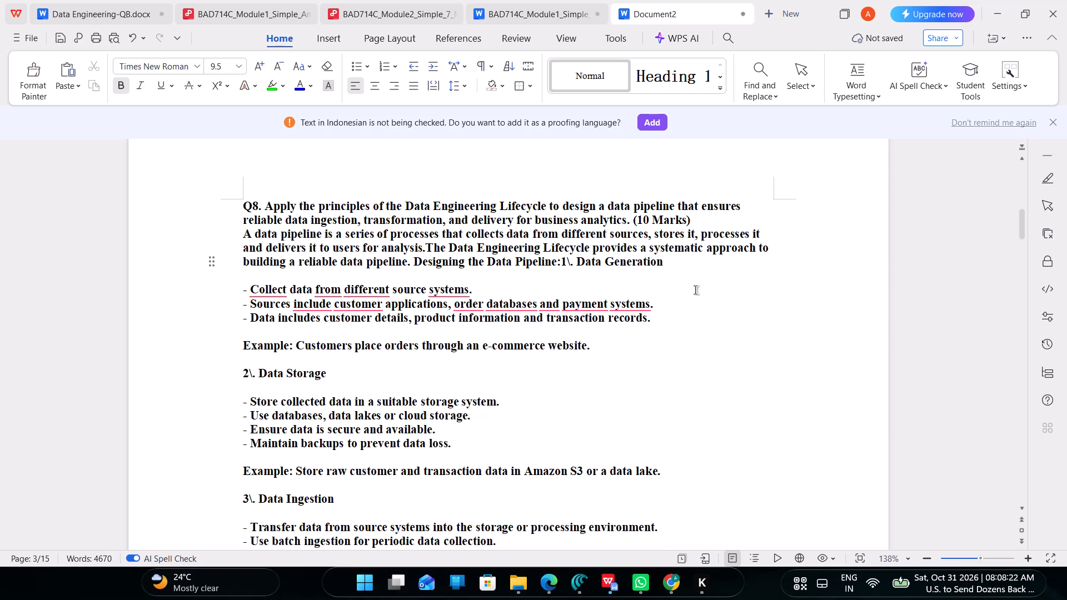
Add a colon after "1\. Data Generation" and run its "Collect data" and "Sources include" bullets on in the same paragraph.
{"action": "left_click", "coordinate": [688, 268]}
{"action": "key", "text": "shift+colon"}
{"action": "key", "text": "Delete"}
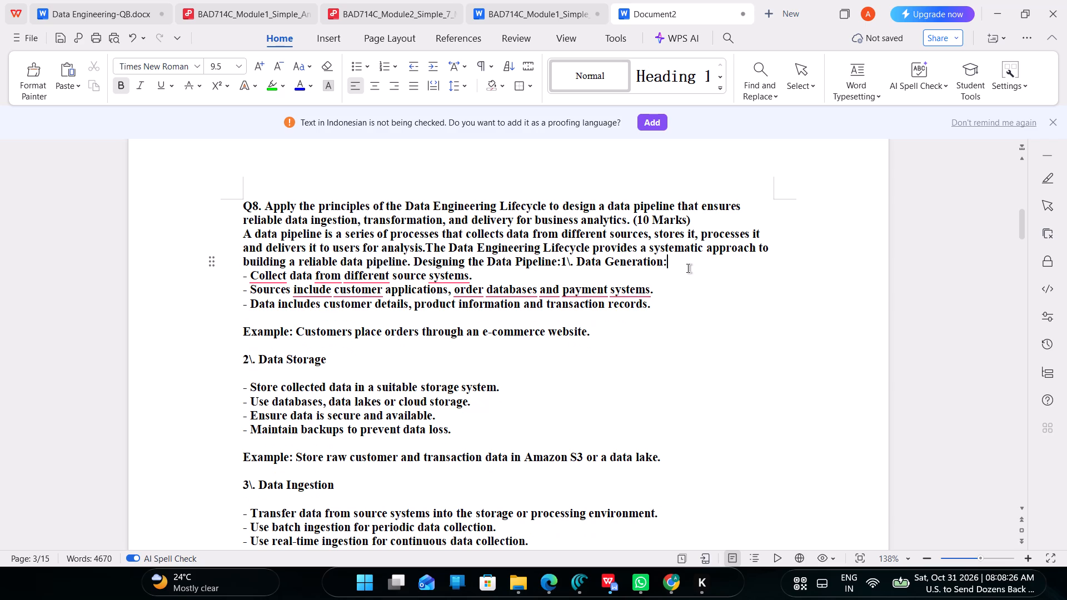
{"action": "key", "text": "Delete"}
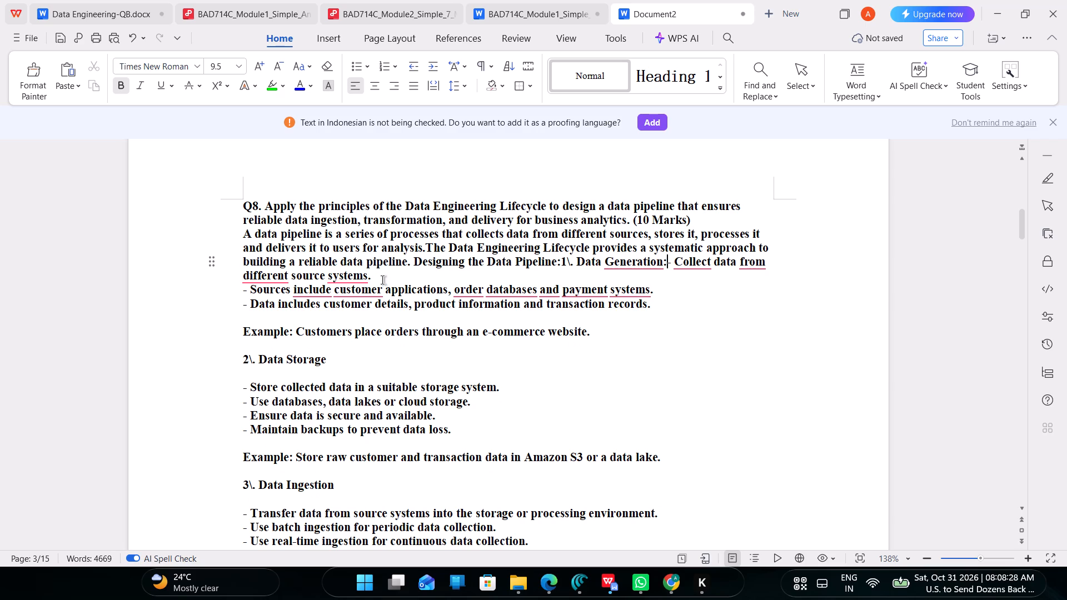
{"action": "left_click", "coordinate": [382, 279]}
{"action": "key", "text": "Delete"}
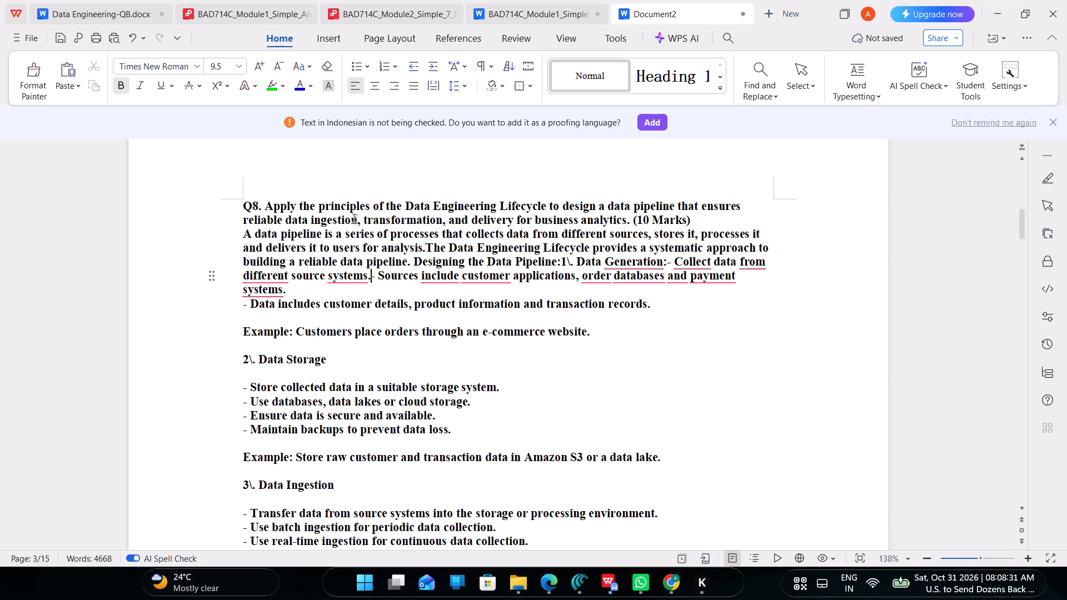
{"action": "key", "text": "space"}
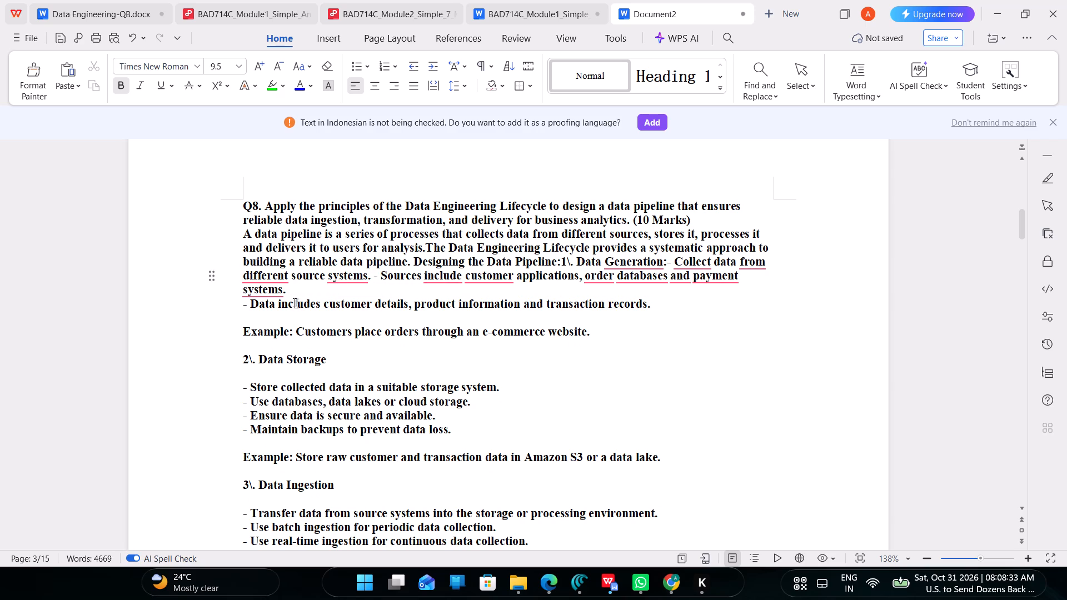
Delete the "Data includes customer details" bullet and join the e-commerce website example directly after "payment systems.".
{"action": "left_click_drag", "start_coordinate": [295, 289], "coordinate": [655, 296]}
{"action": "left_click_drag", "start_coordinate": [655, 296], "coordinate": [677, 306]}
{"action": "key", "text": "Delete"}
{"action": "key", "text": "Delete"}
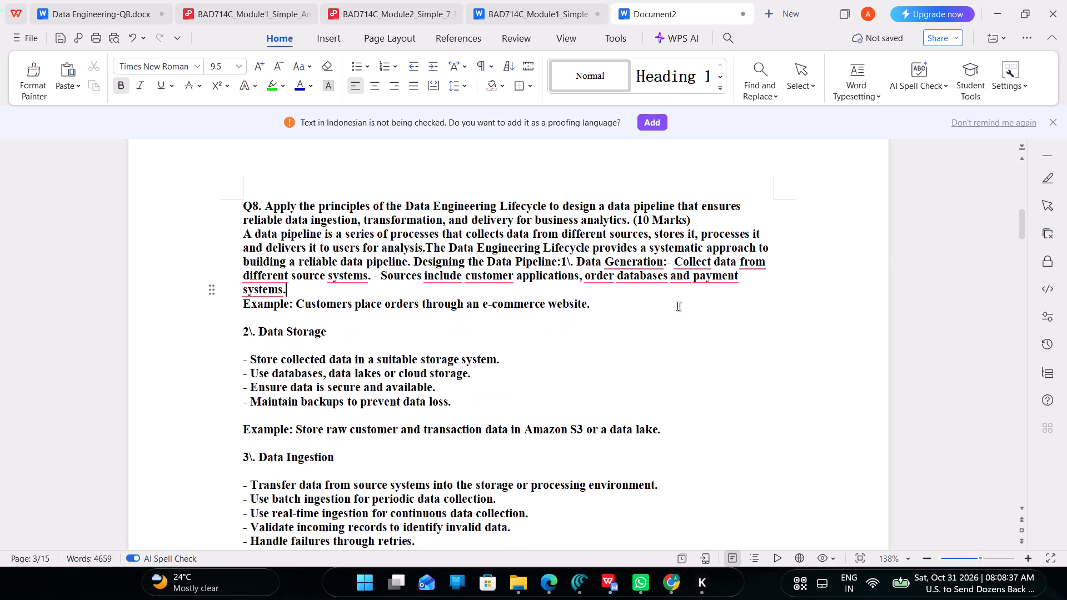
{"action": "key", "text": "Delete"}
Join the "2\. Data Storage" heading onto the e-commerce website example, add a colon after it and remove the blank line below.
{"action": "left_click", "coordinate": [690, 290]}
{"action": "key", "text": "Delete"}
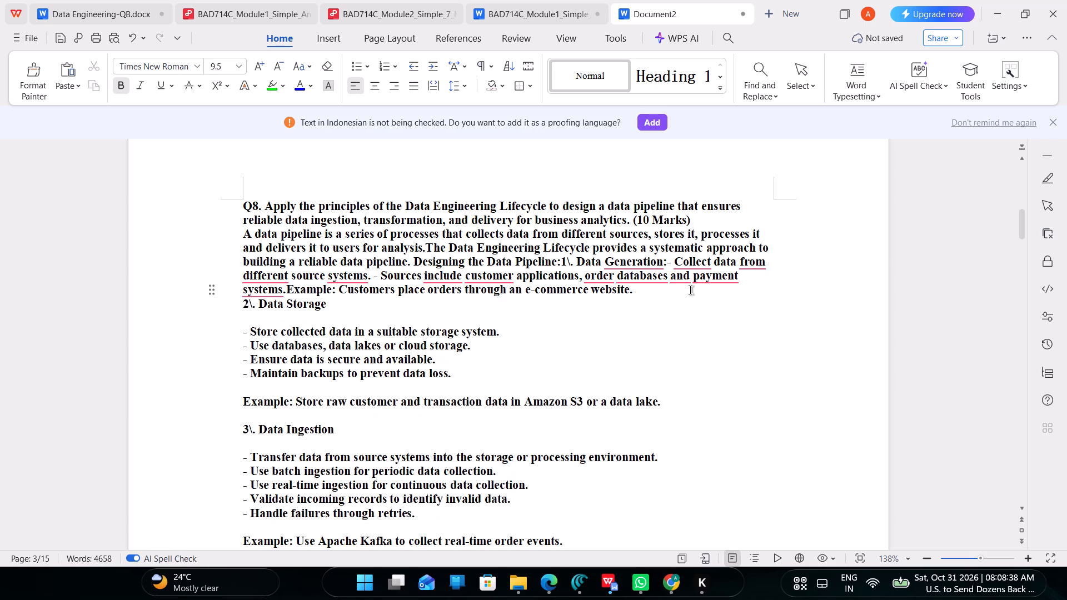
{"action": "key", "text": "Delete"}
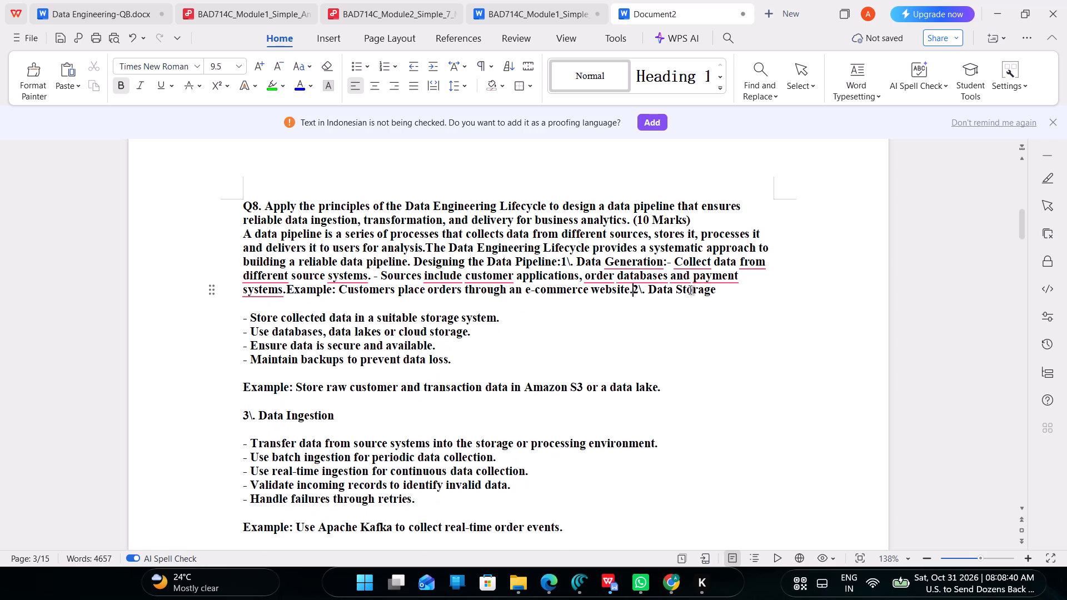
{"action": "left_click", "coordinate": [736, 287]}
{"action": "key", "text": "shift+colon"}
{"action": "key", "text": "Delete"}
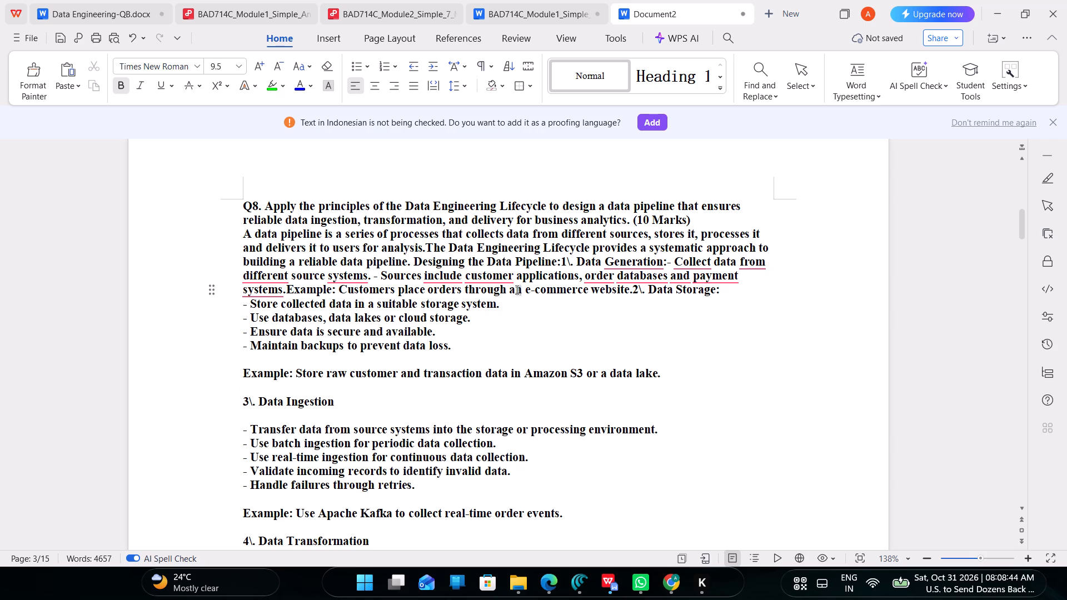
Merge the "Use databases, data lakes or cloud storage" bullet onto the "Store collected data" line, separated by a space.
{"action": "left_click", "coordinate": [520, 305]}
{"action": "key", "text": "Delete"}
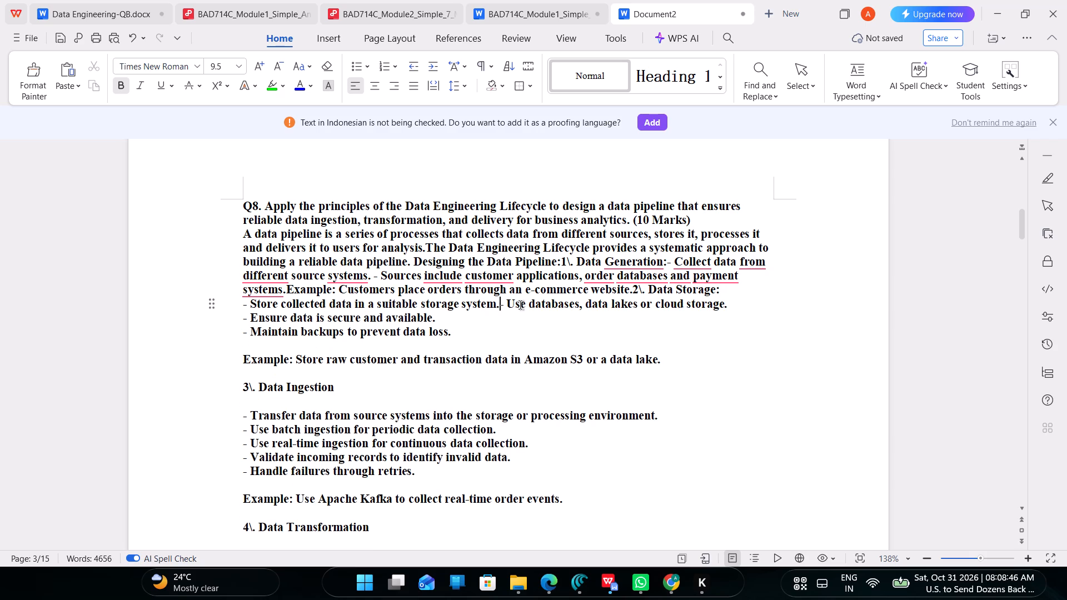
{"action": "key", "text": "space"}
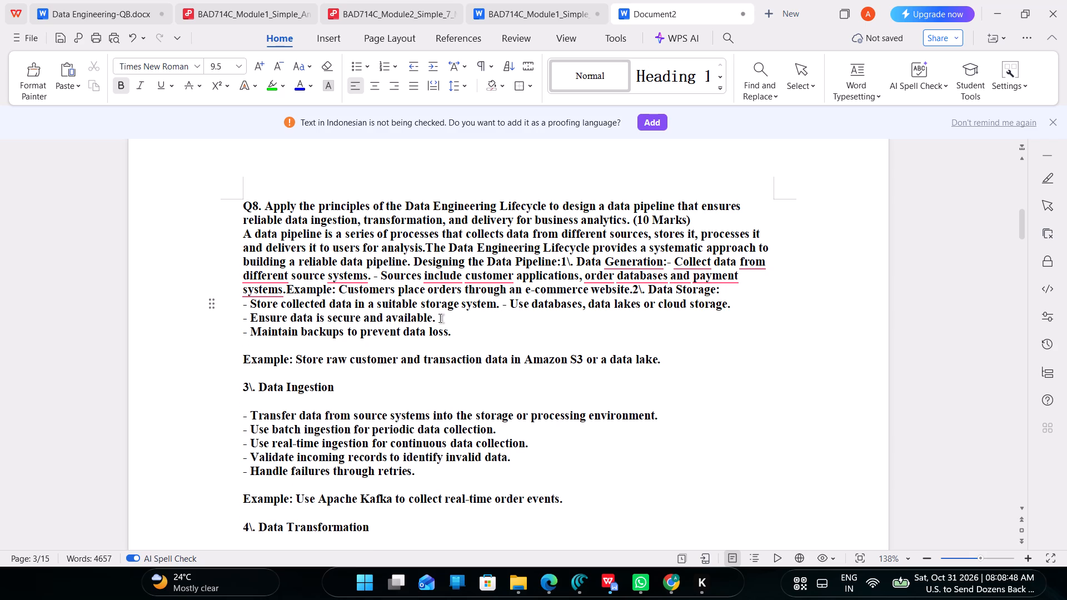
Delete the "Maintain backups to prevent data loss" bullet and join the Amazon S3 example directly after "secure and available.".
{"action": "left_click_drag", "start_coordinate": [441, 316], "coordinate": [472, 333]}
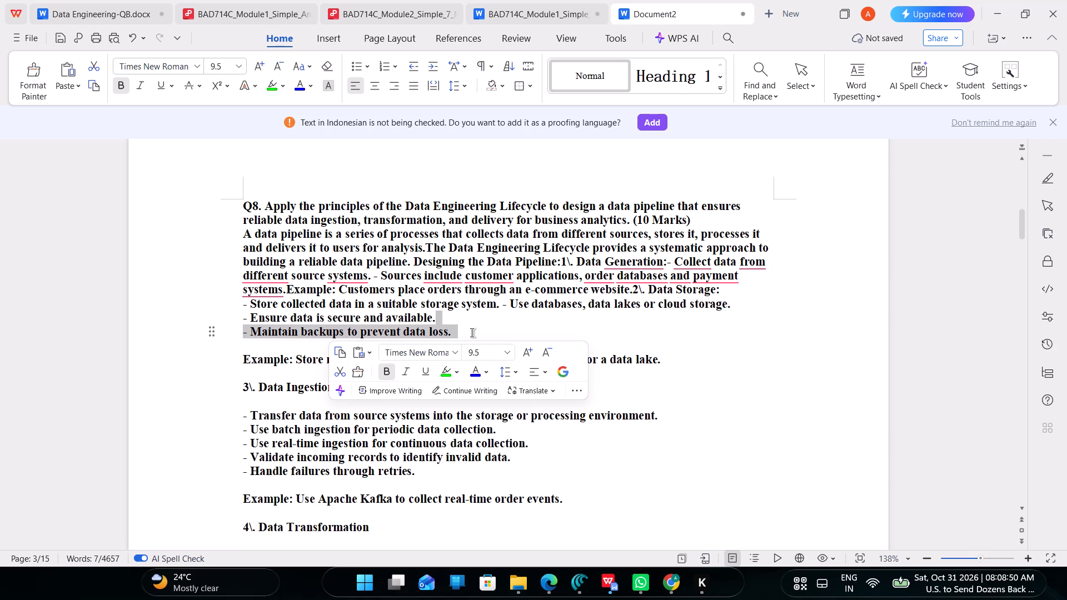
{"action": "key", "text": "Delete"}
{"action": "key", "text": "Delete"}
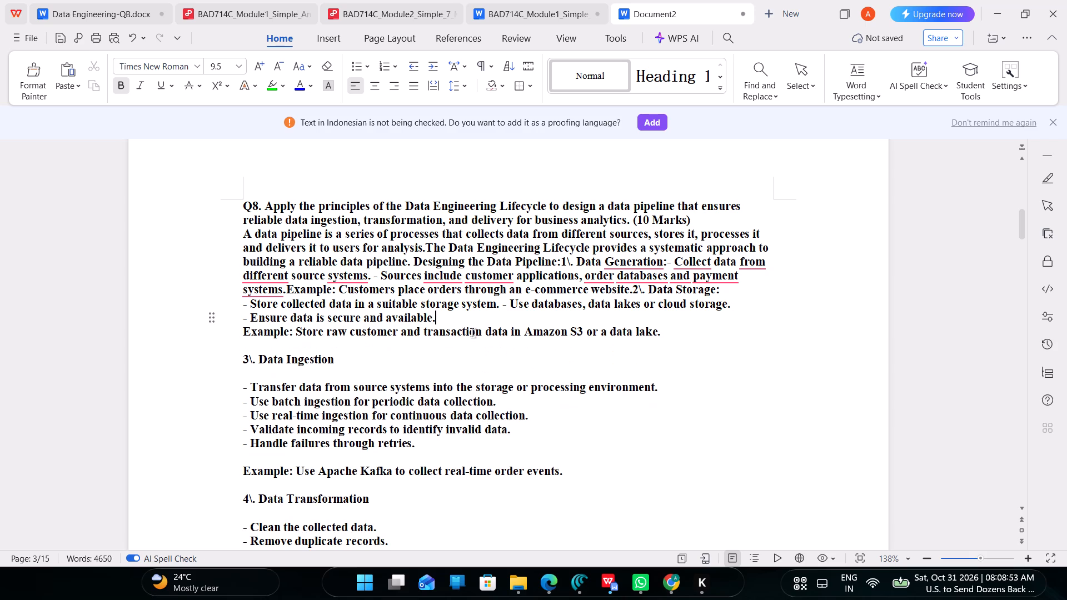
{"action": "key", "text": "Delete"}
Join "3\. Data Ingestion" after "data lake.", add a colon, and run its transfer and batch ingestion bullets on after it.
{"action": "left_click", "coordinate": [397, 337]}
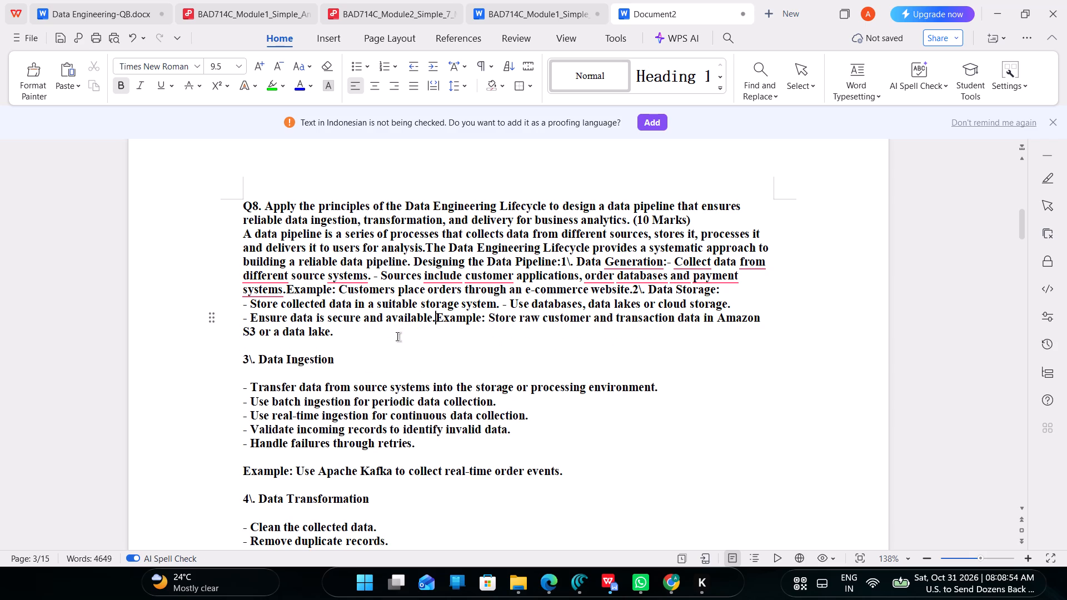
{"action": "key", "text": "Delete"}
{"action": "key", "text": "Delete"}
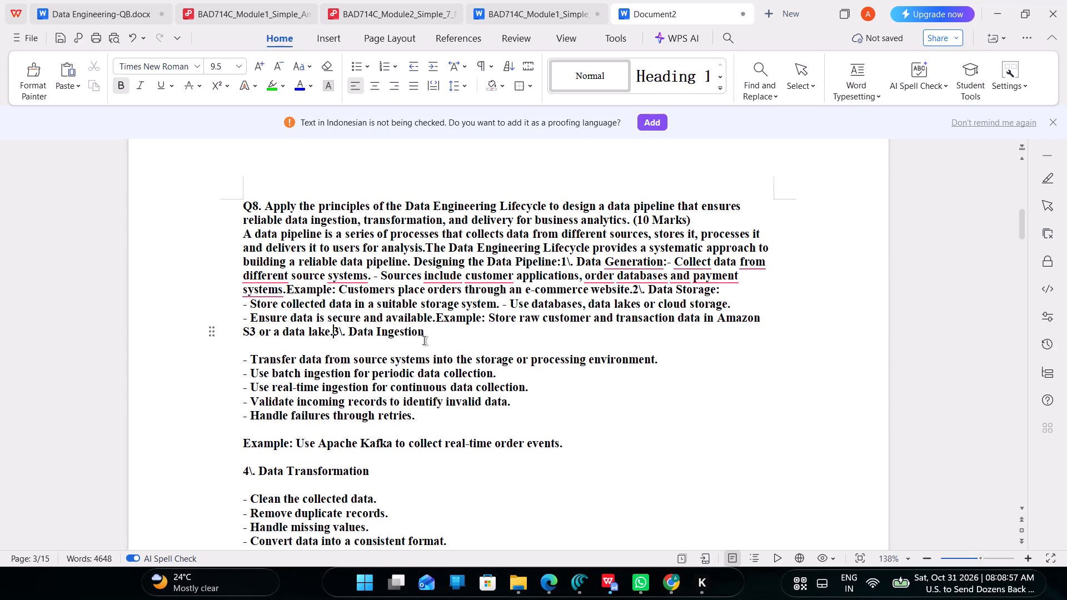
{"action": "left_click", "coordinate": [430, 332]}
{"action": "key", "text": "shift+colon"}
{"action": "key", "text": "Delete"}
{"action": "key", "text": "Delete"}
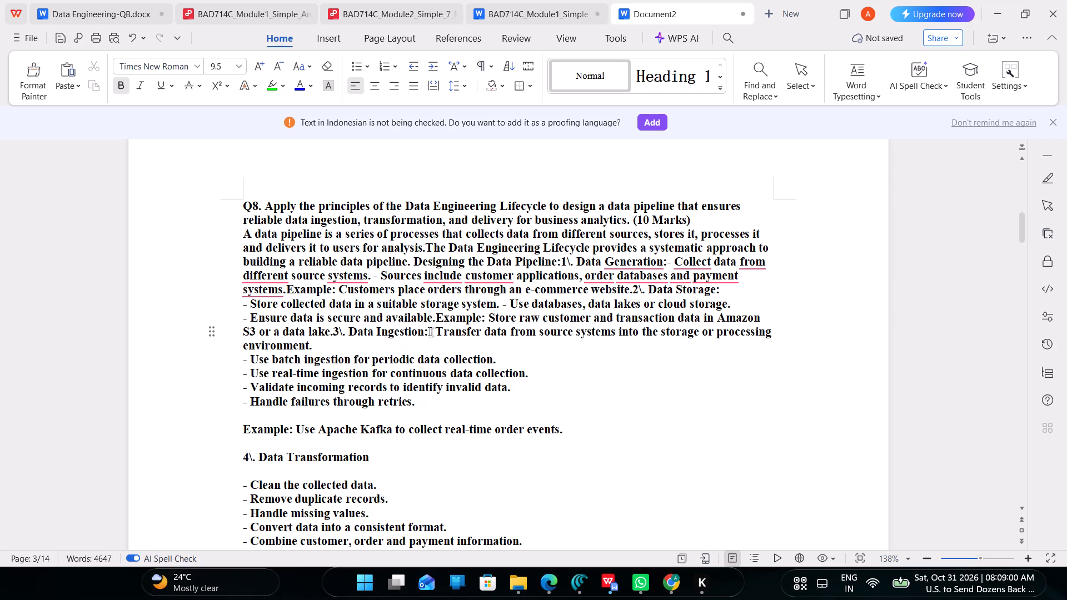
{"action": "left_click", "coordinate": [385, 347]}
{"action": "key", "text": "Delete"}
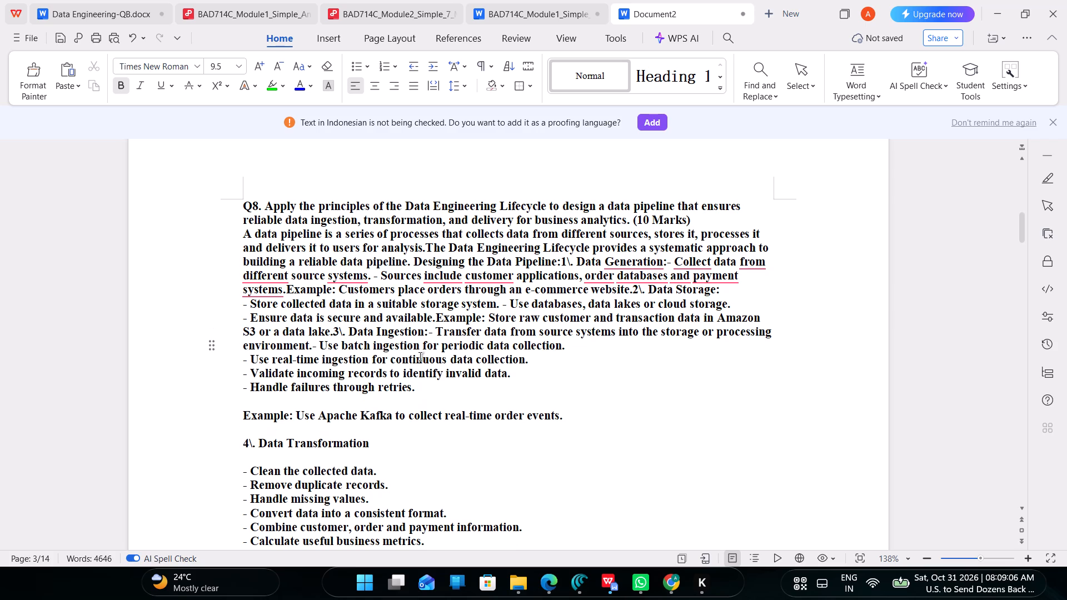
Delete the real-time ingestion and record validation bullets, join "Handle failures through retries" after "data collection.", and remove the blank line before the Kafka example.
{"action": "left_click", "coordinate": [584, 348]}
{"action": "left_click_drag", "start_coordinate": [584, 348], "coordinate": [587, 369]}
{"action": "key", "text": "Delete"}
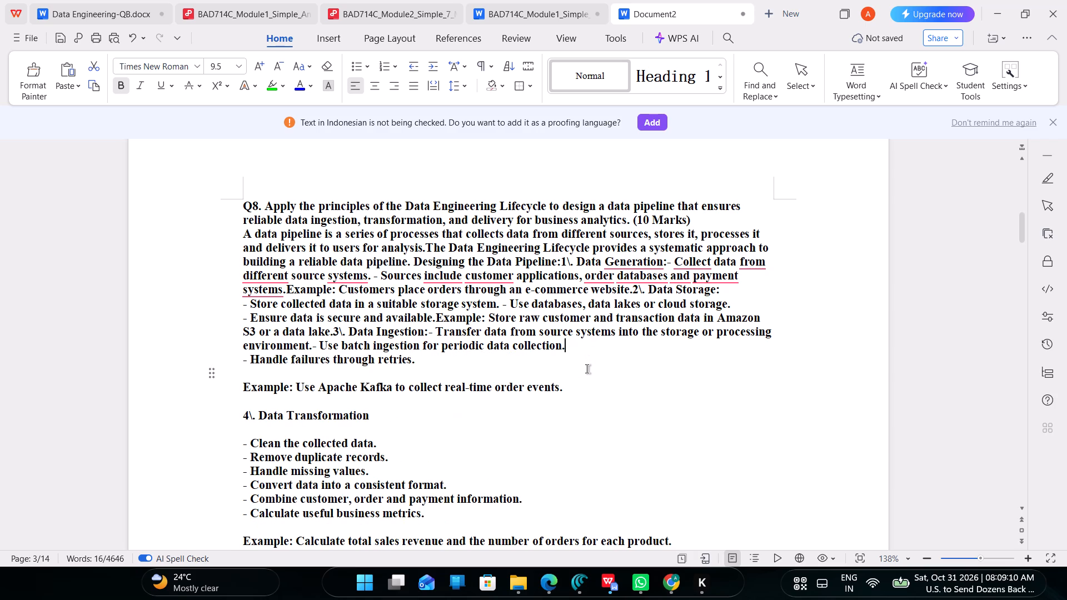
{"action": "key", "text": "Delete"}
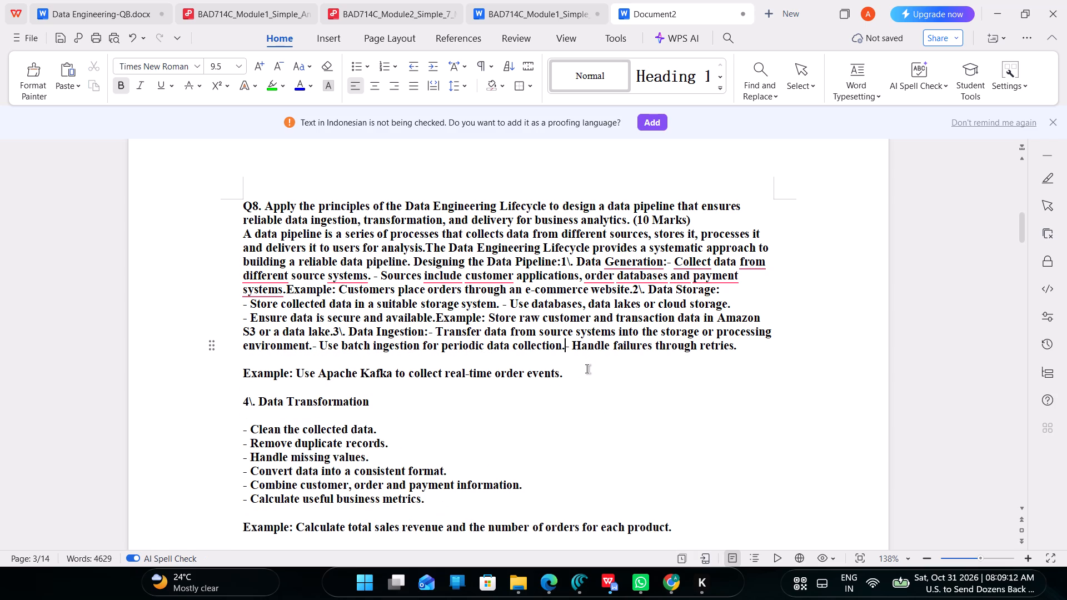
{"action": "left_click", "coordinate": [571, 359]}
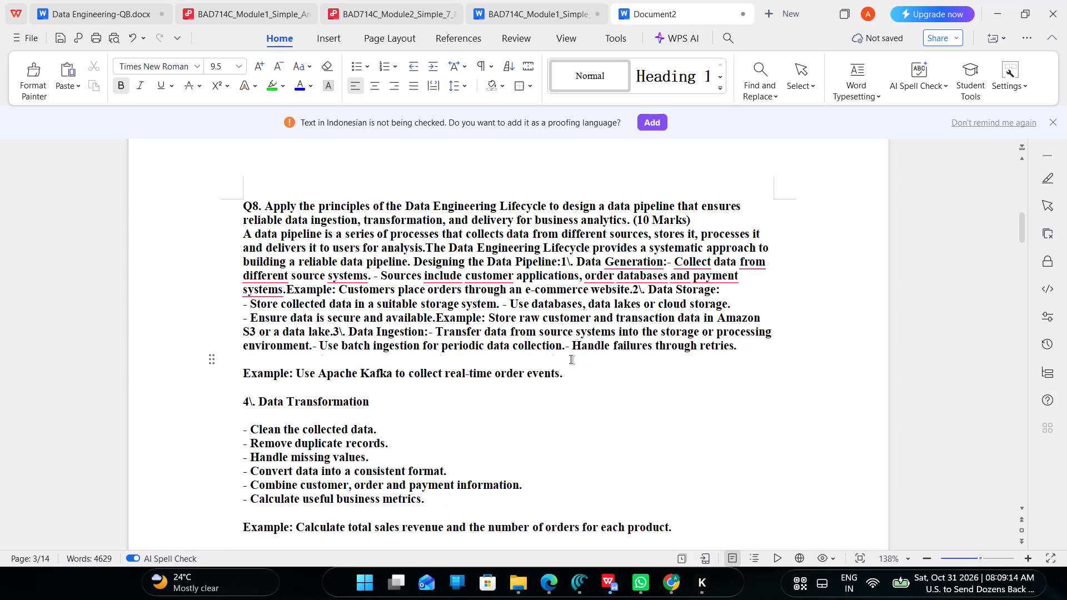
{"action": "key", "text": "Delete"}
Join "4\. Data Transformation" after the Kafka example with a space, add a colon and remove the blank line below.
{"action": "left_click", "coordinate": [581, 358]}
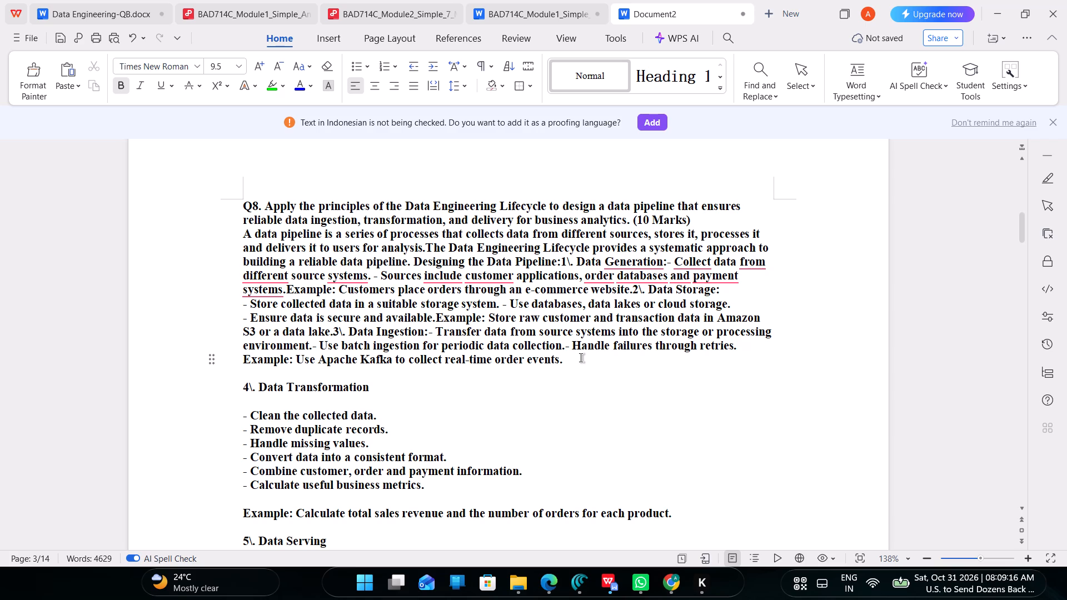
{"action": "key", "text": "Delete"}
{"action": "key", "text": "Delete"}
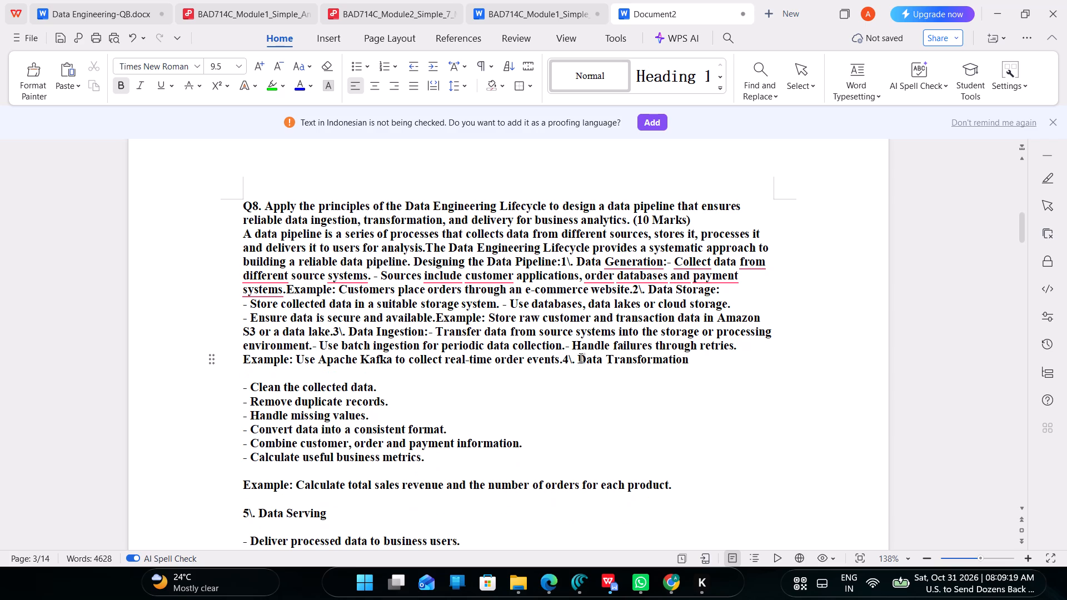
{"action": "key", "text": "space"}
{"action": "left_click", "coordinate": [702, 363]}
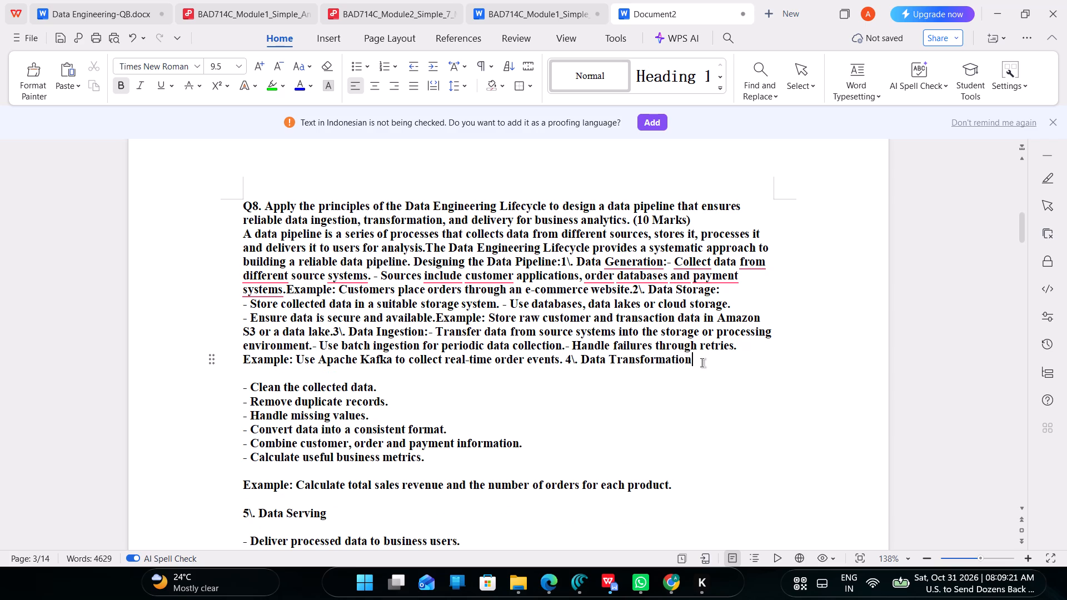
{"action": "key", "text": "shift+colon"}
{"action": "key", "text": "Delete"}
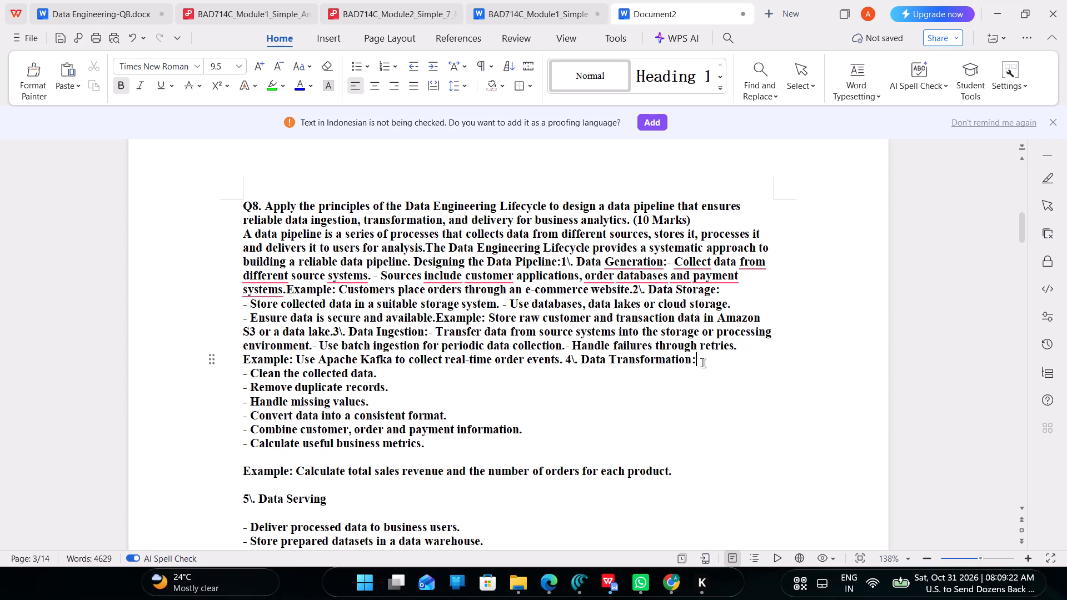
Merge the "Remove duplicate records" and "Handle missing values" bullets onto the "Clean the collected data" line, separated by spaces.
{"action": "left_click", "coordinate": [409, 378]}
{"action": "key", "text": "Delete"}
{"action": "key", "text": "space"}
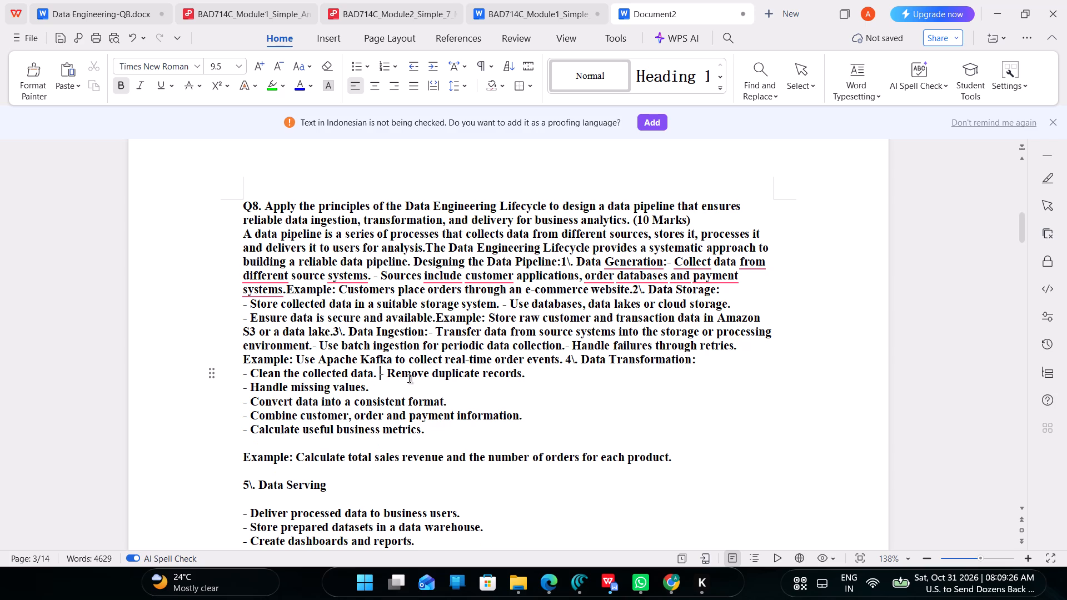
{"action": "left_click", "coordinate": [530, 376]}
{"action": "key", "text": "Delete"}
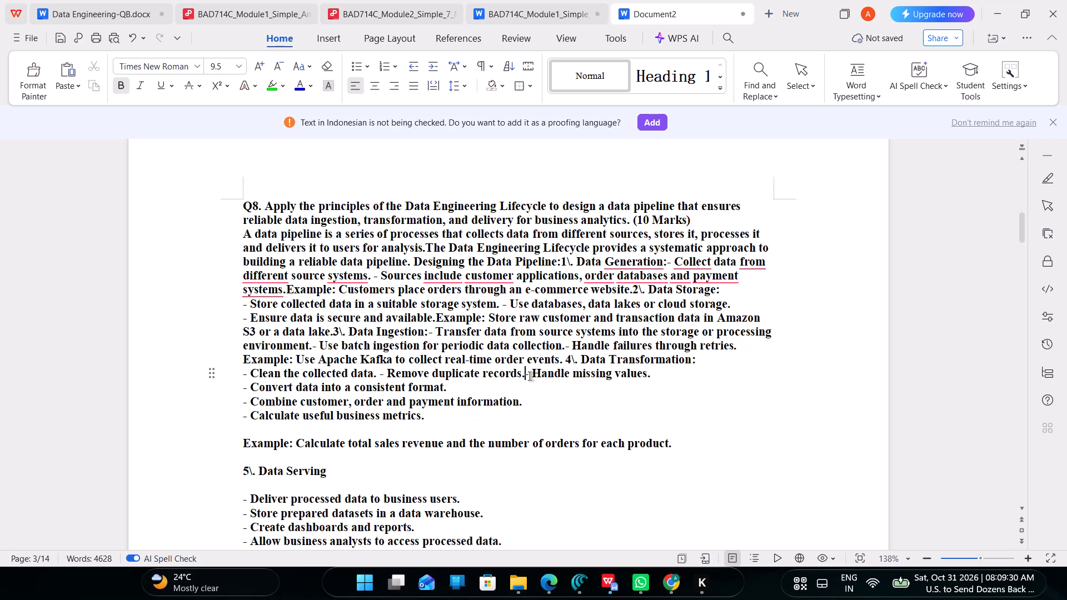
{"action": "key", "text": "space"}
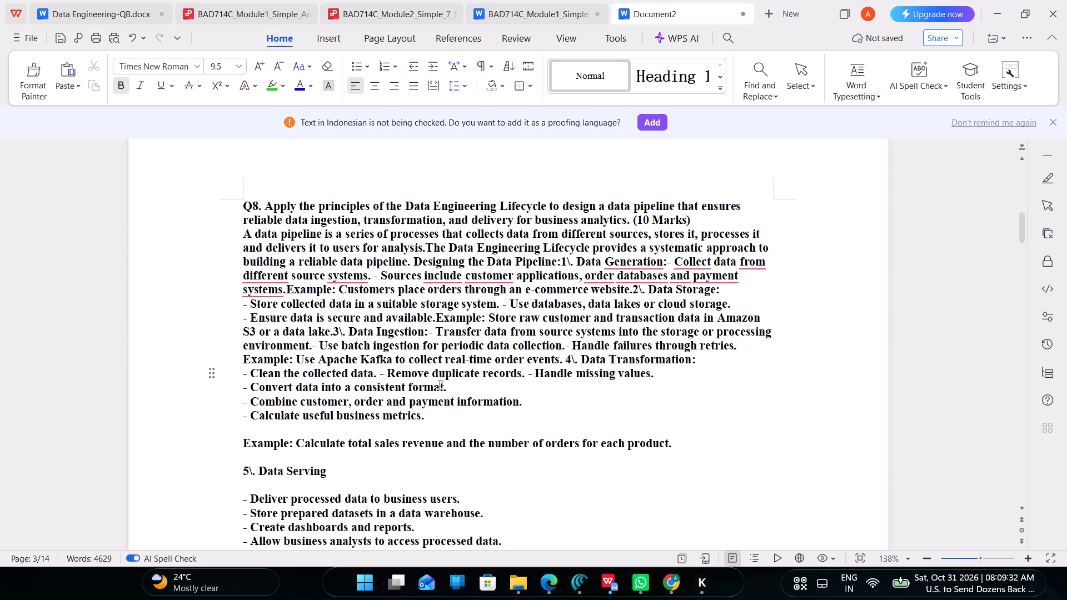
Delete the "Combine customer, order and payment information" and "Calculate useful business metrics" bullets, joining the sales revenue example after "consistent format.".
{"action": "left_click_drag", "start_coordinate": [457, 385], "coordinate": [473, 425]}
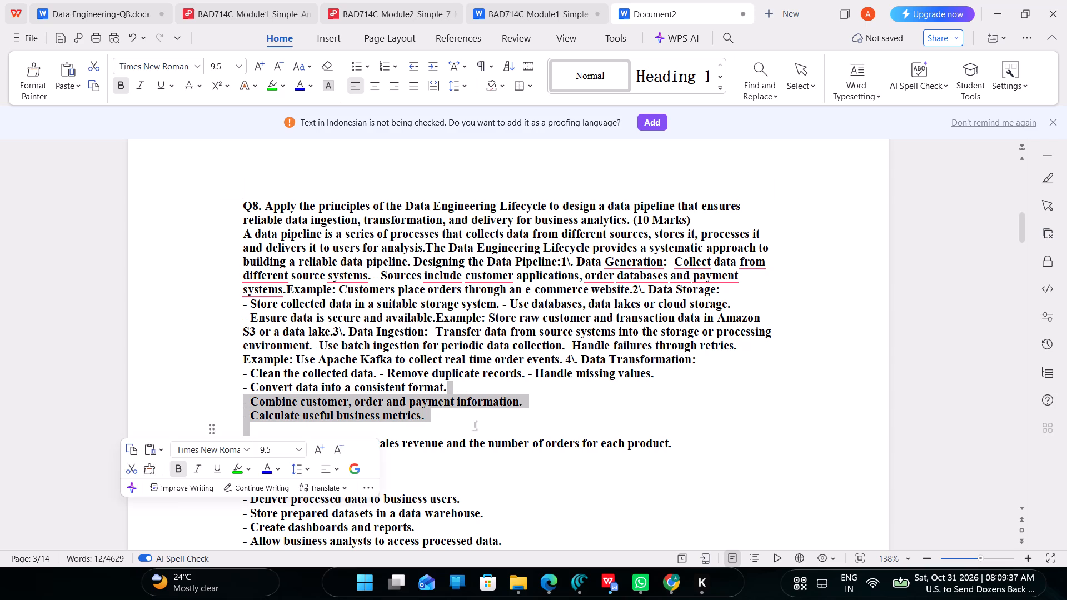
{"action": "key", "text": "BackSpace"}
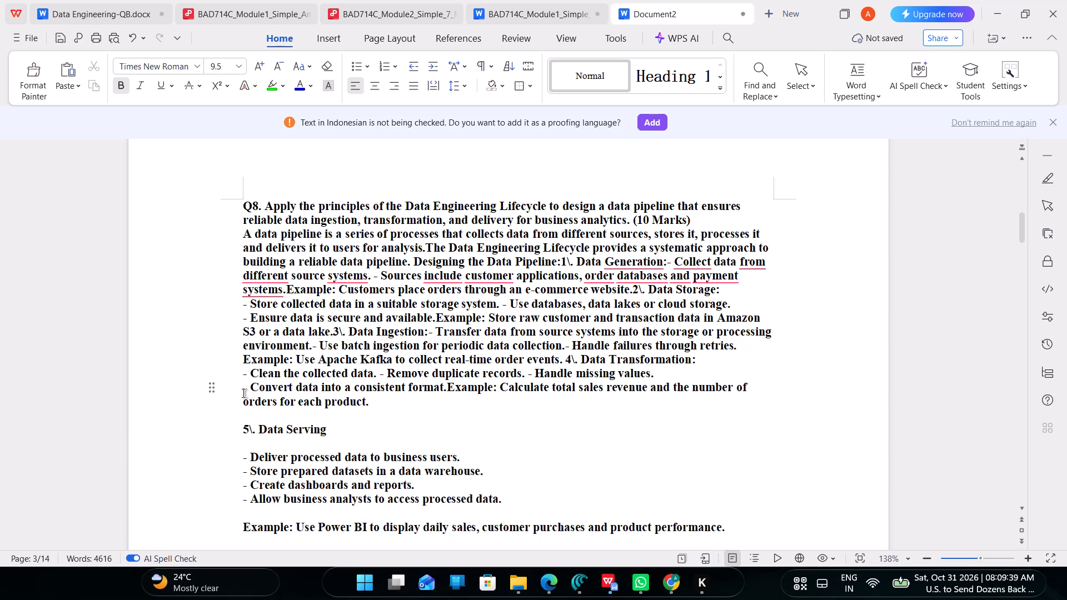
Delete the "Convert data into a consistent format." bullet under Data Transformation, keeping the sales revenue example on its own line.
{"action": "left_click_drag", "start_coordinate": [246, 385], "coordinate": [481, 394]}
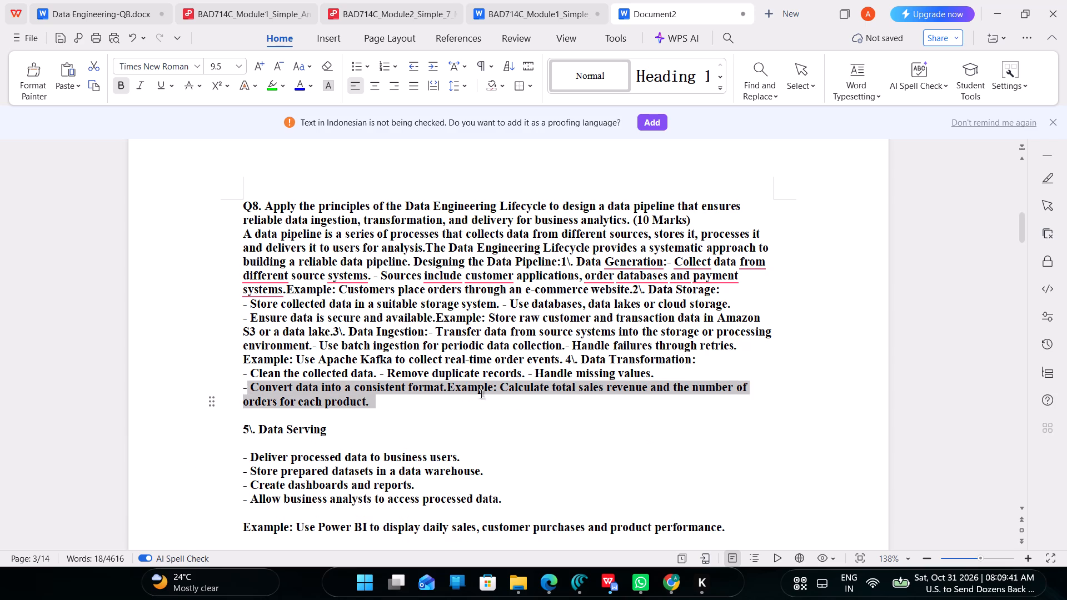
{"action": "left_click_drag", "start_coordinate": [481, 394], "coordinate": [442, 384]}
{"action": "key", "text": "BackSpace"}
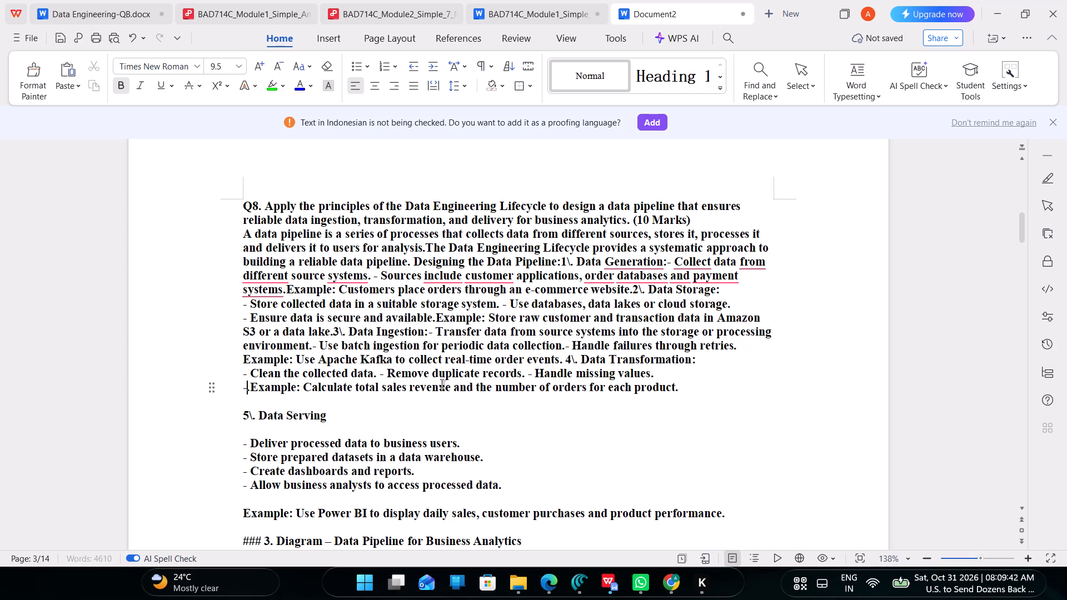
{"action": "key", "text": "BackSpace"}
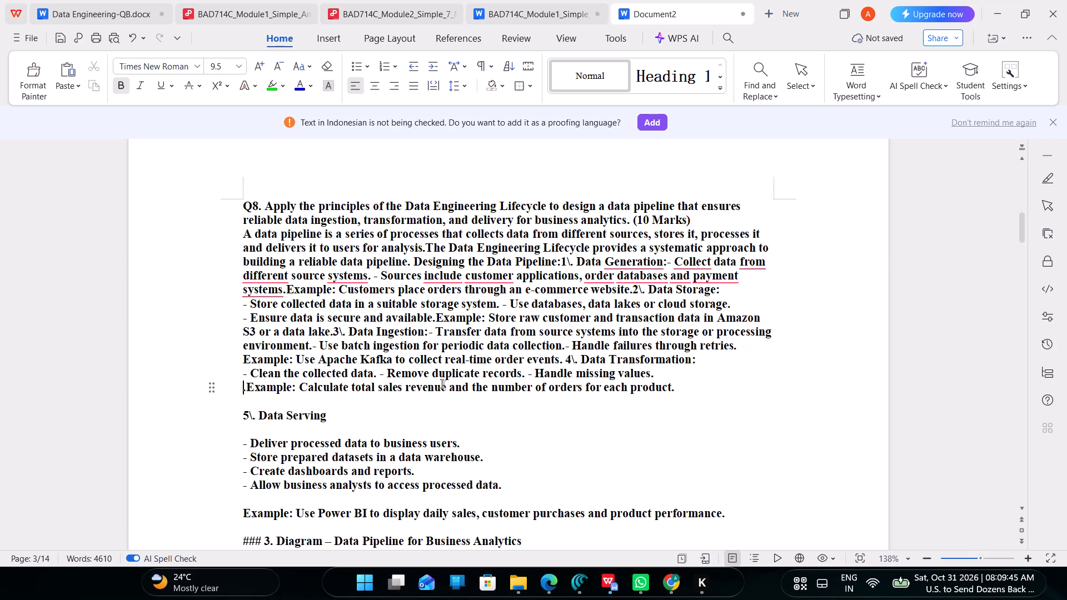
{"action": "key", "text": "Delete"}
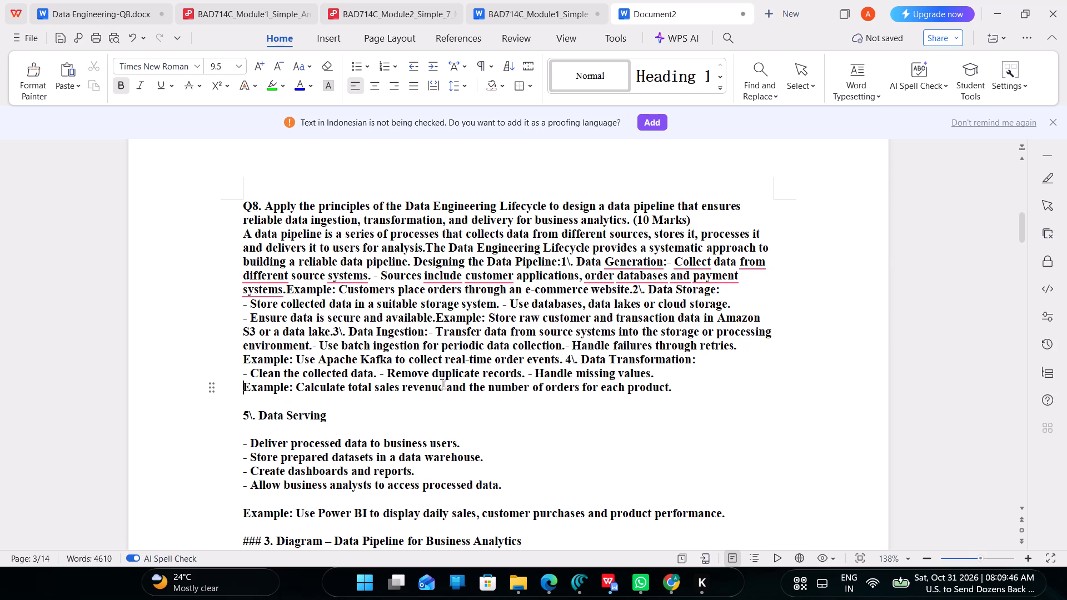
Remove the blank lines around "5\. Data Serving", add a colon, and join the "Deliver processed data" and "Store prepared datasets" bullets after it.
{"action": "left_click", "coordinate": [506, 406]}
{"action": "key", "text": "Delete"}
{"action": "left_click", "coordinate": [490, 403]}
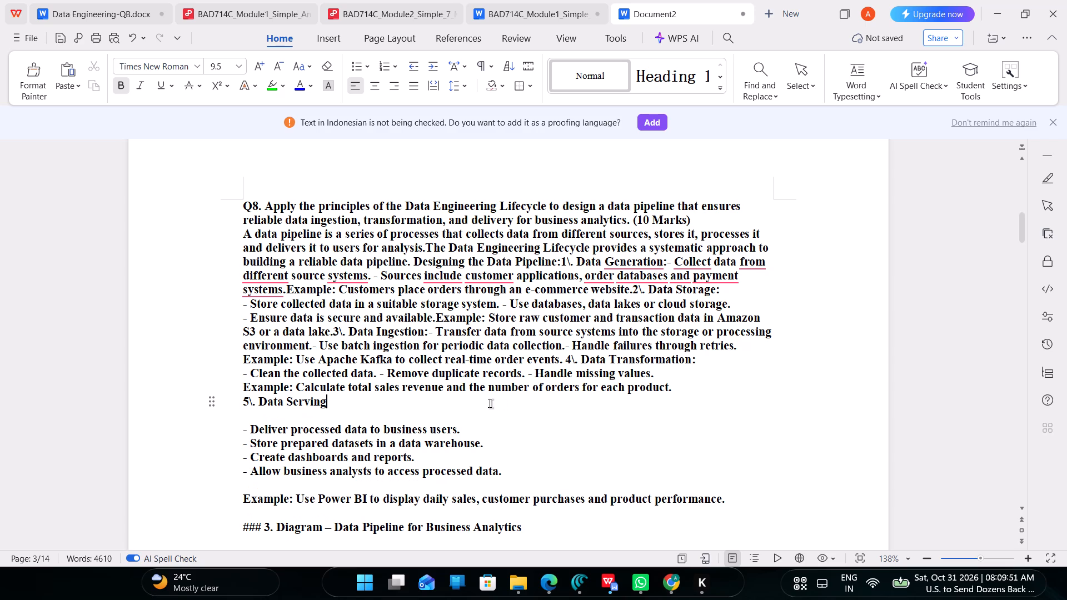
{"action": "key", "text": "shift+quotedbl"}
{"action": "key", "text": "BackSpace"}
{"action": "key", "text": "shift+colon"}
{"action": "key", "text": "Delete"}
{"action": "key", "text": "Delete"}
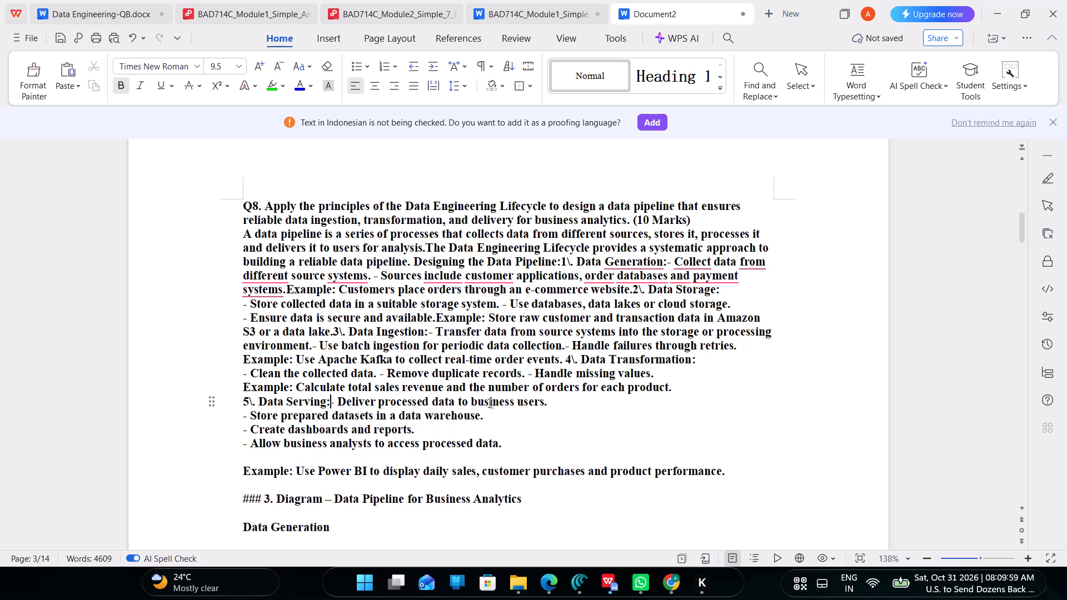
{"action": "left_click", "coordinate": [591, 399]}
{"action": "key", "text": "Delete"}
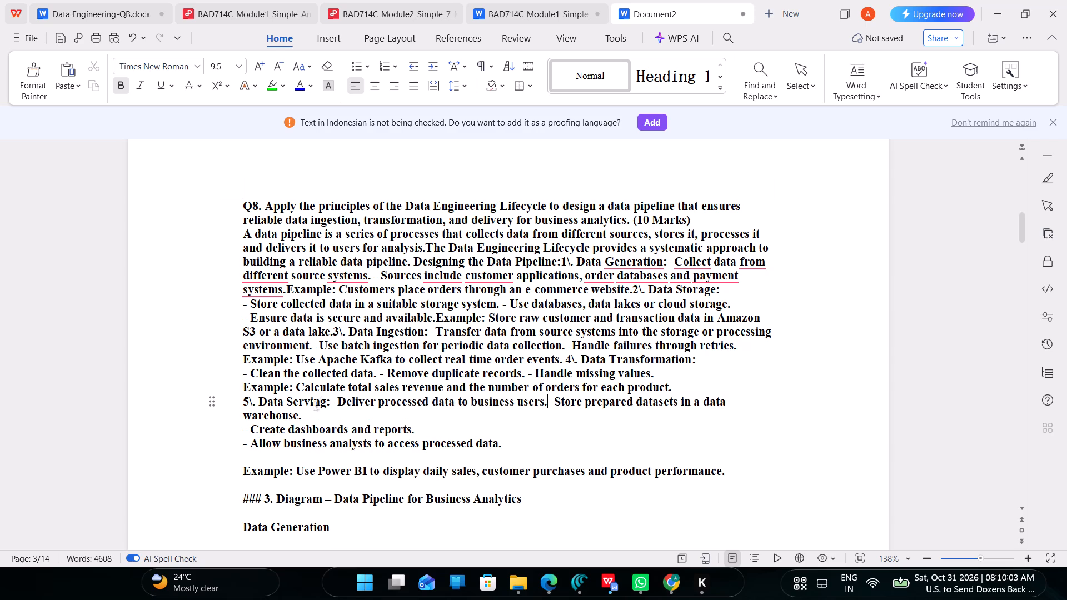
Delete the dashboards and business analysts bullets, and join the Power BI example after "warehouse." with a space.
{"action": "left_click_drag", "start_coordinate": [310, 423], "coordinate": [328, 422]}
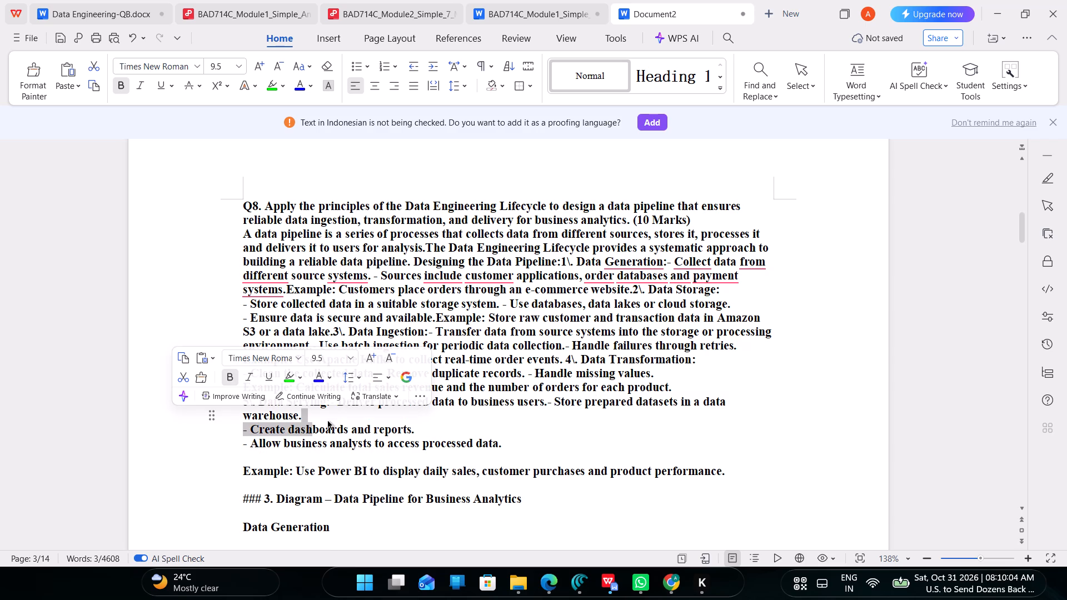
{"action": "left_click", "coordinate": [327, 420]}
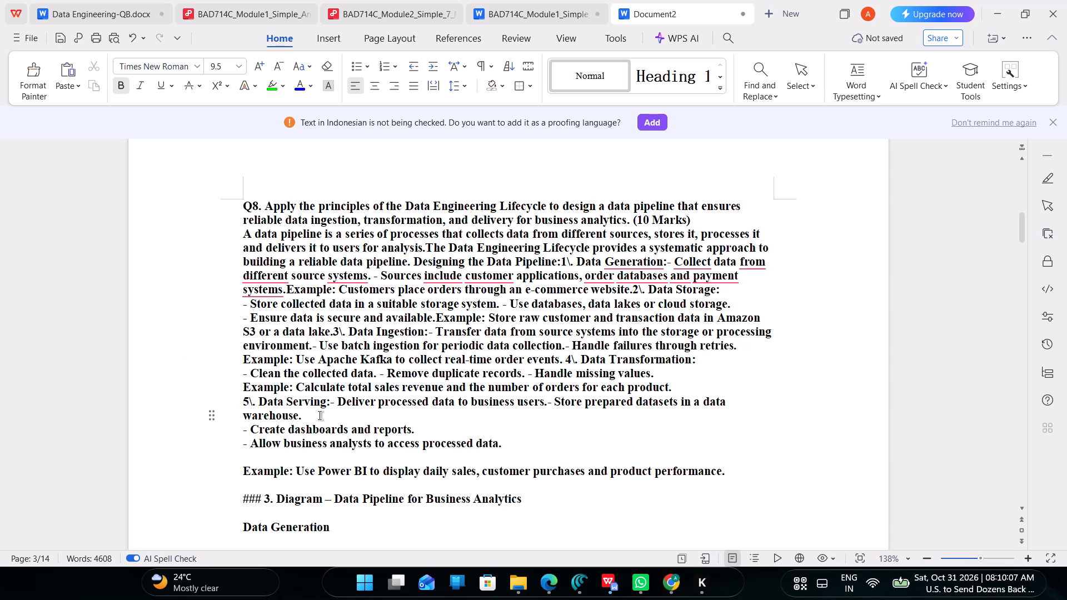
{"action": "left_click_drag", "start_coordinate": [320, 416], "coordinate": [527, 446]}
{"action": "key", "text": "BackSpace"}
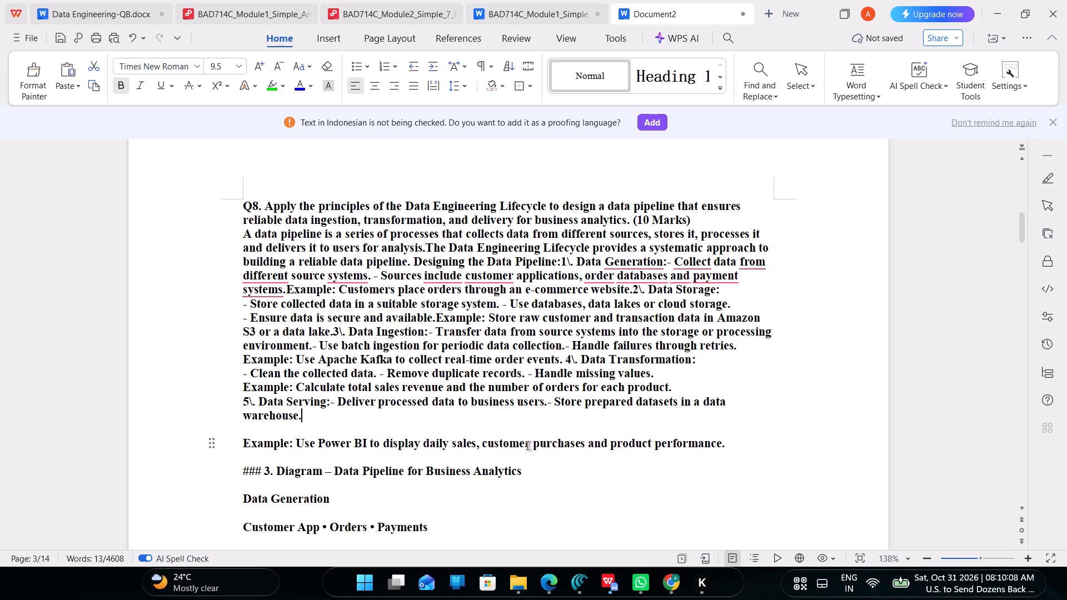
{"action": "key", "text": "Delete"}
{"action": "key", "text": "Delete"}
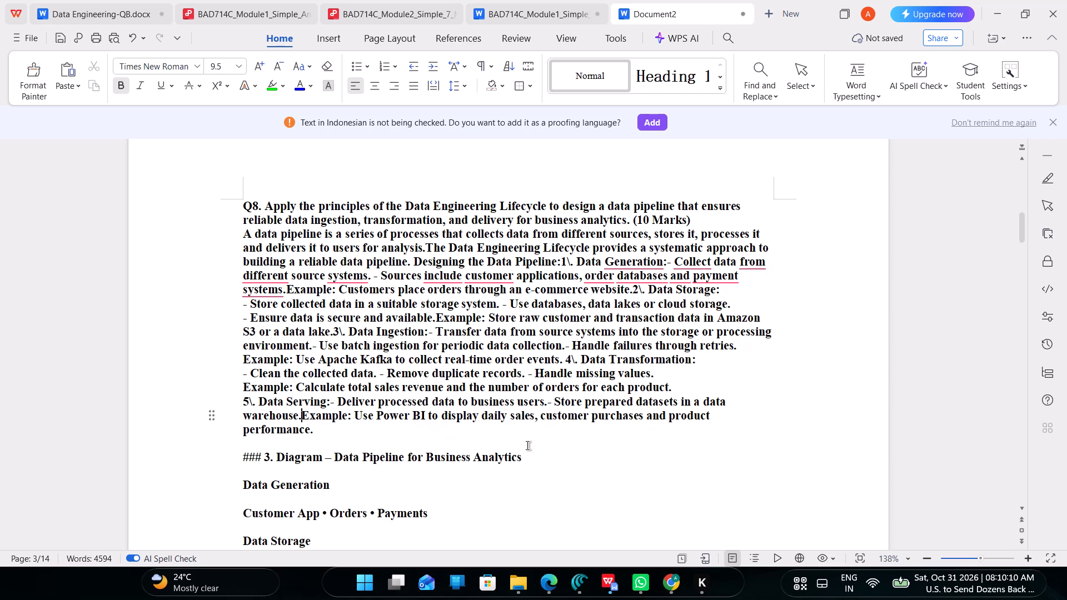
{"action": "key", "text": "space"}
Delete the rest of Q8's answer, from "### 3. Diagram – Data Pipeline for Business Analytics" through the section 7 conclusion.
{"action": "left_click_drag", "start_coordinate": [333, 433], "coordinate": [416, 577]}
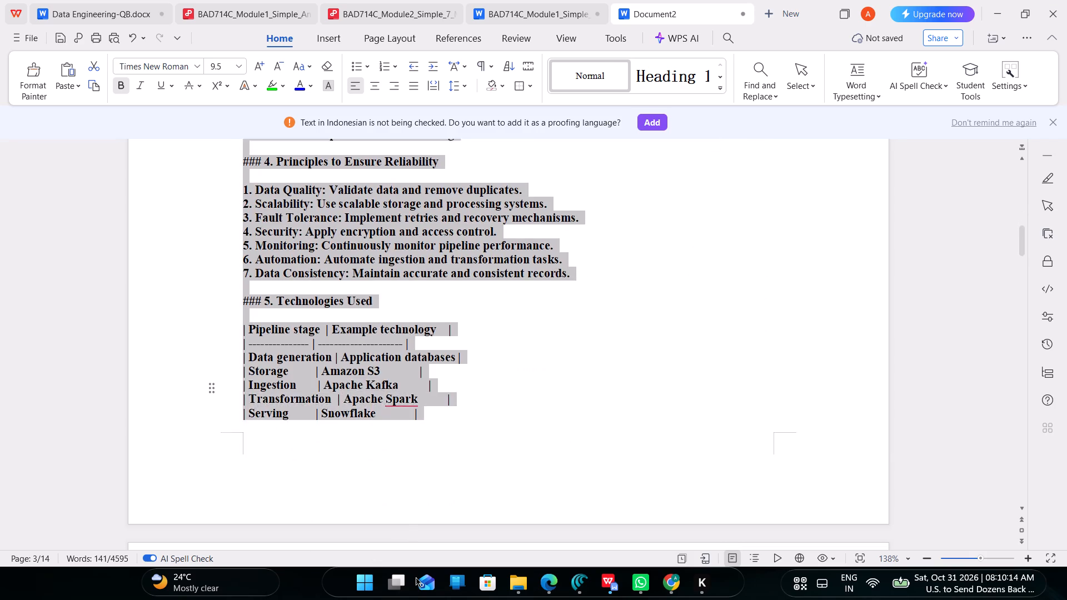
{"action": "left_click_drag", "start_coordinate": [416, 577], "coordinate": [412, 169]}
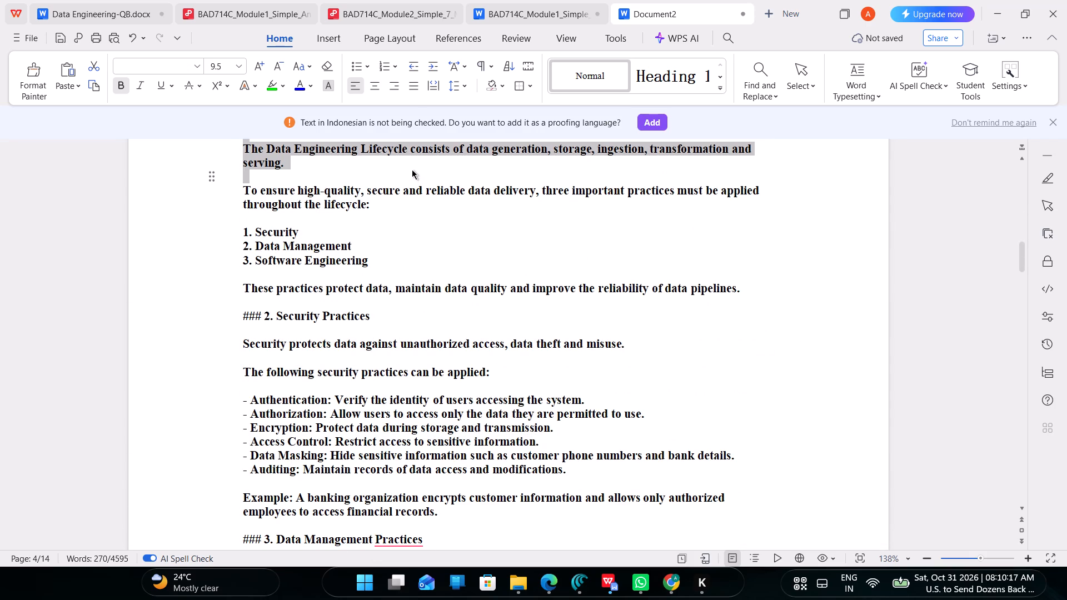
{"action": "left_click_drag", "start_coordinate": [412, 169], "coordinate": [522, 565]}
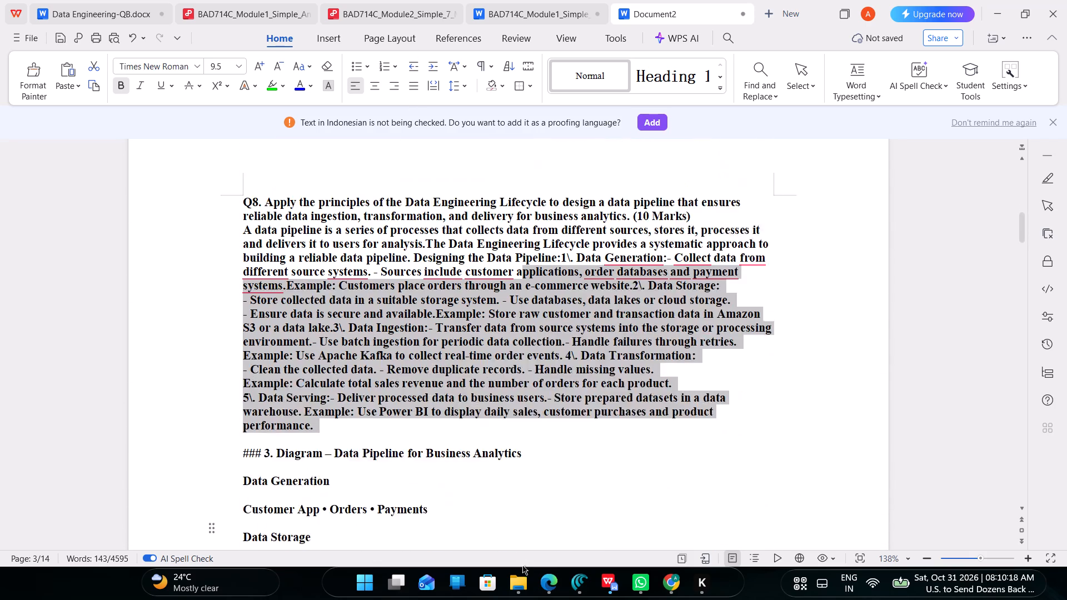
{"action": "left_click_drag", "start_coordinate": [522, 565], "coordinate": [485, 549]}
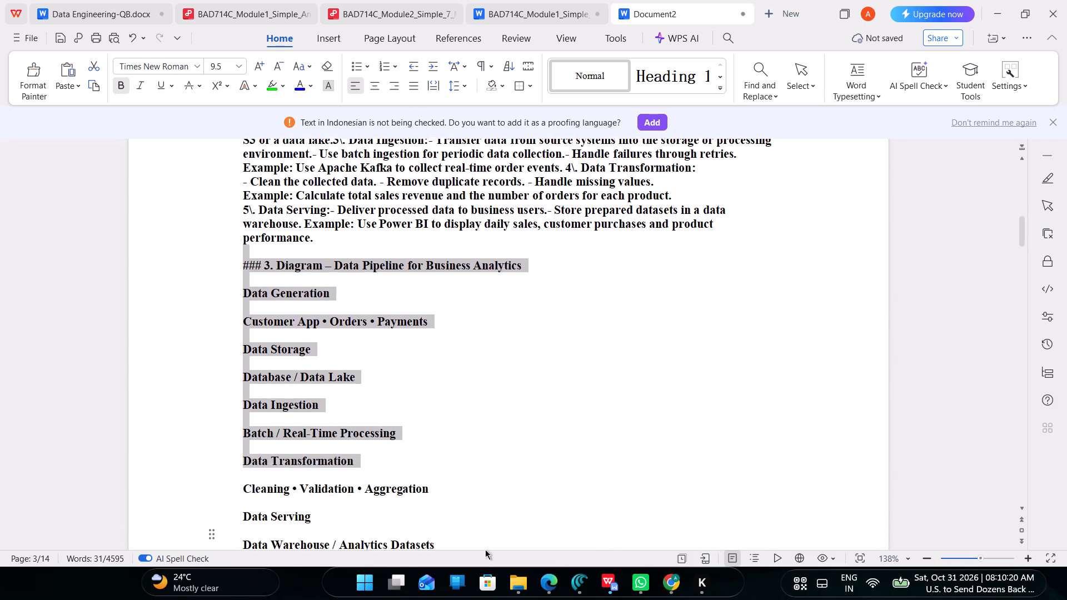
{"action": "left_click_drag", "start_coordinate": [485, 549], "coordinate": [466, 509]}
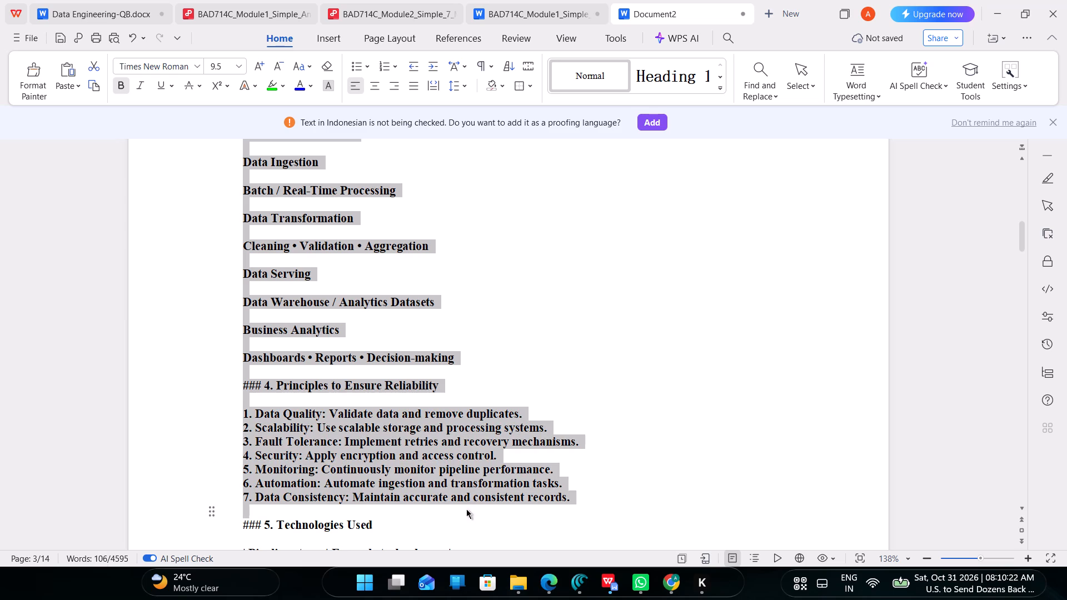
{"action": "left_click_drag", "start_coordinate": [466, 509], "coordinate": [476, 542]}
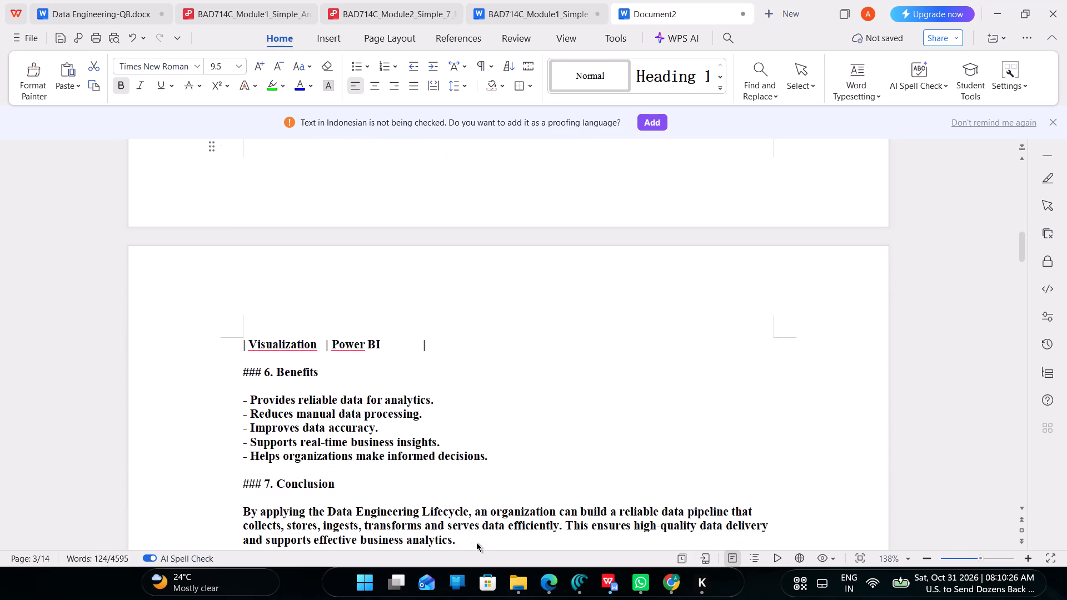
{"action": "left_click_drag", "start_coordinate": [476, 542], "coordinate": [461, 391]}
{"action": "key", "text": "BackSpace"}
Remove the blank line above the Q9 question and the "## " marker in front of it.
{"action": "scroll", "coordinate": [461, 391], "scroll_direction": "up", "scroll_amount": 1}
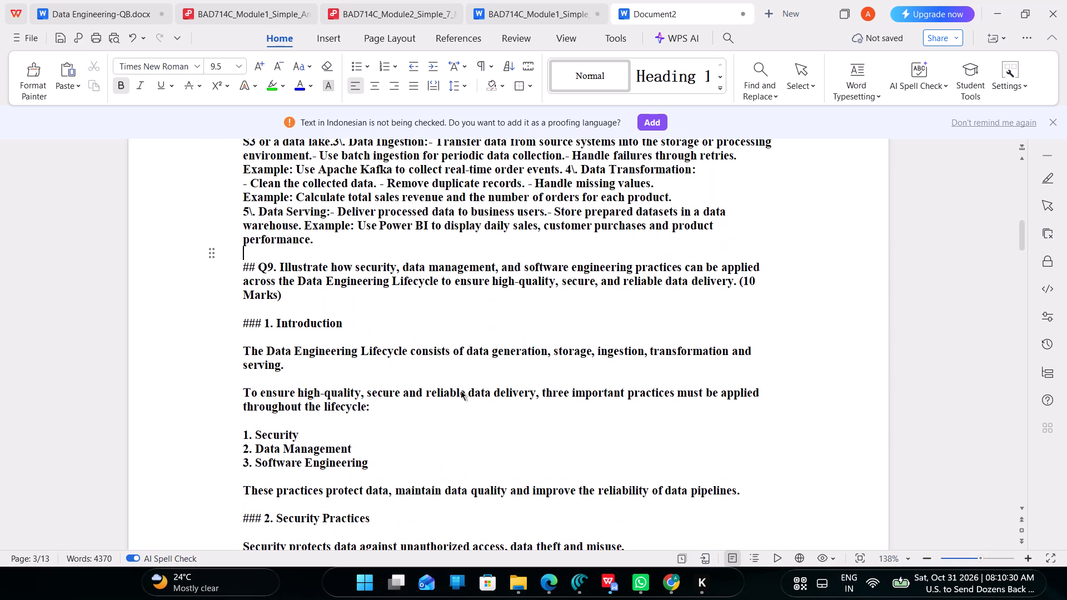
{"action": "scroll", "coordinate": [461, 391], "scroll_direction": "up", "scroll_amount": 1}
{"action": "key", "text": "Delete"}
{"action": "key", "text": "Delete"}
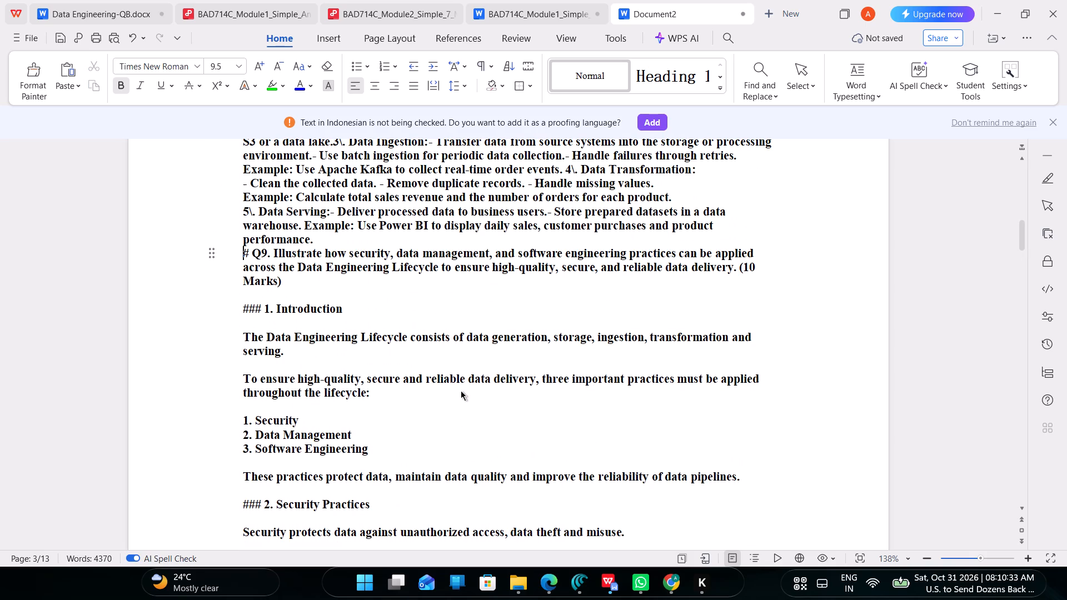
{"action": "key", "text": "Delete"}
{"action": "key", "text": "Delete"}
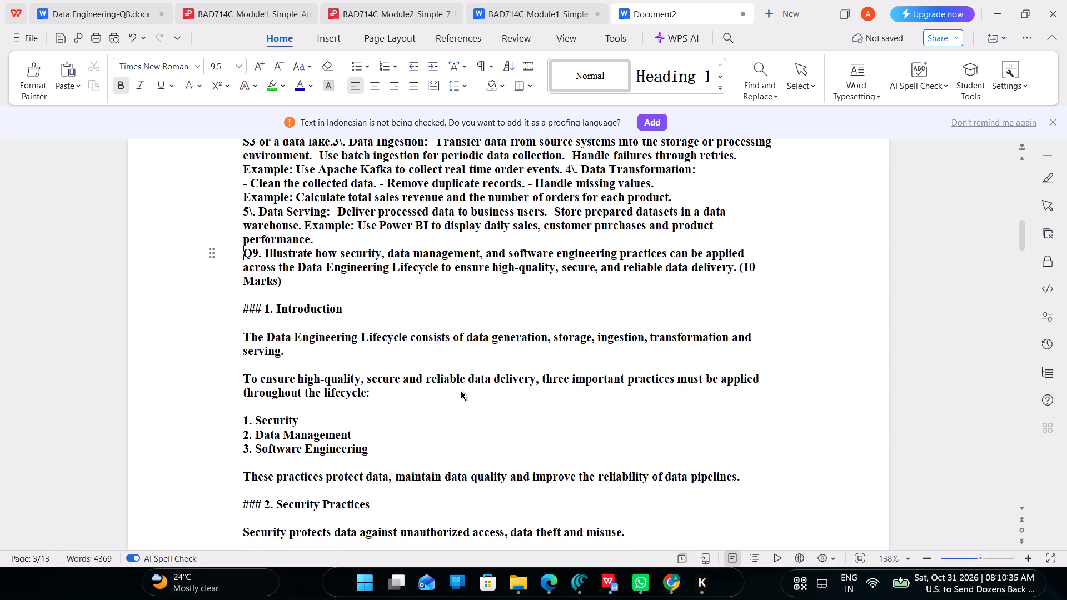
Delete "(10 Marks)" from the end of the Q9 question.
{"action": "left_click", "coordinate": [290, 285]}
{"action": "key", "text": "BackSpace"}
{"action": "key", "text": "BackSpace"}
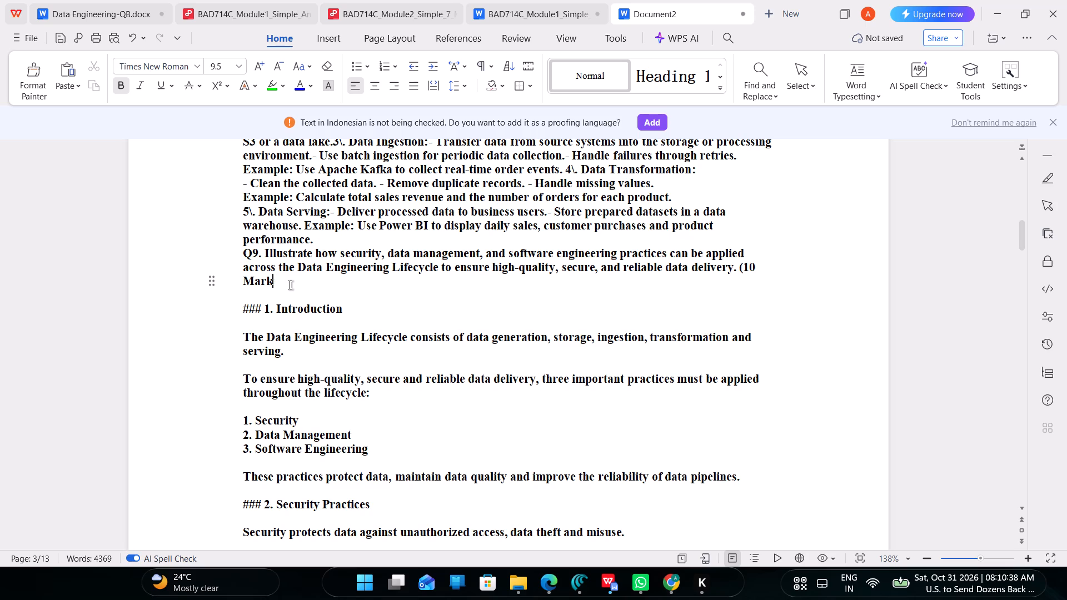
{"action": "key", "text": "BackSpace"}
{"action": "key", "text": "BackSpace"}
{"action": "key", "text": "BackSpace"}
{"action": "key", "text": "BackSpace"}
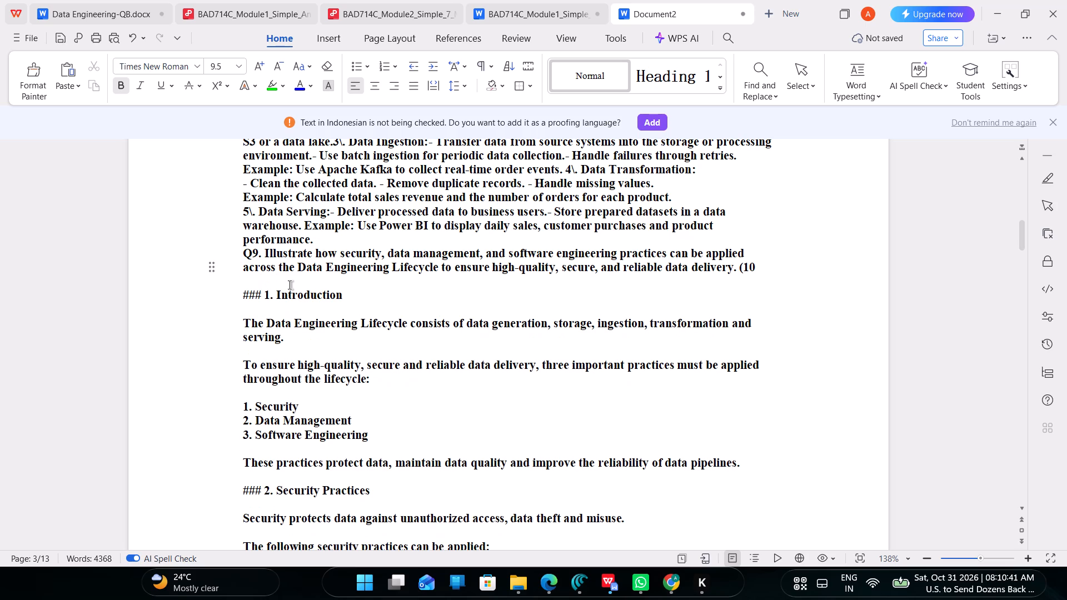
{"action": "key", "text": "BackSpace"}
{"action": "key", "text": "BackSpace"}
{"action": "key", "text": "BackSpace"}
{"action": "key", "text": "BackSpace"}
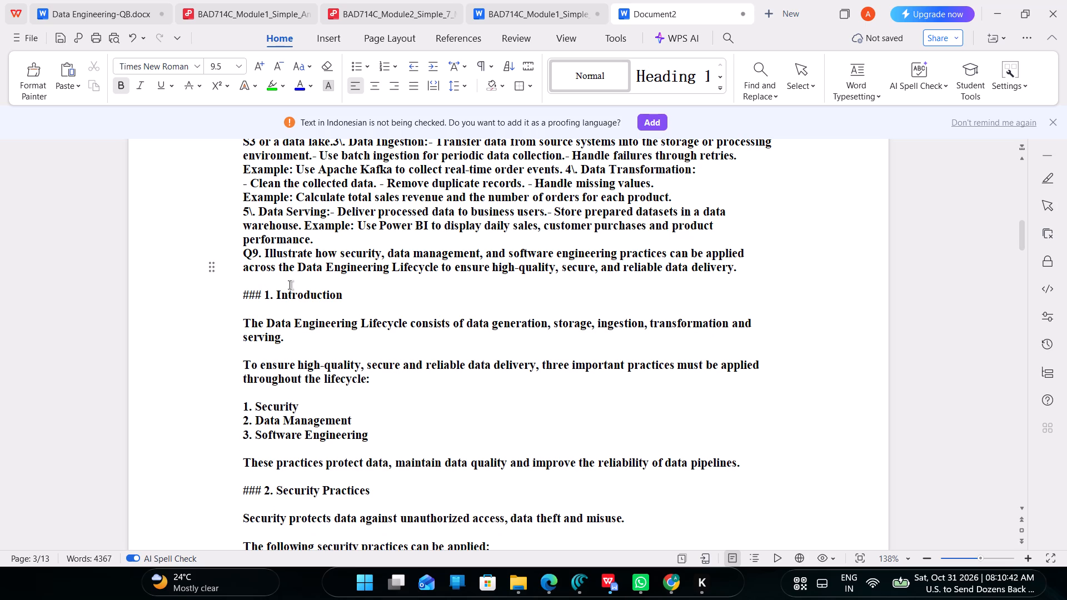
{"action": "key", "text": "BackSpace"}
Delete Q9's "### 1. Introduction" heading and lifecycle stages sentence, placing "To ensure high-quality..." directly below the question.
{"action": "left_click", "coordinate": [277, 285]}
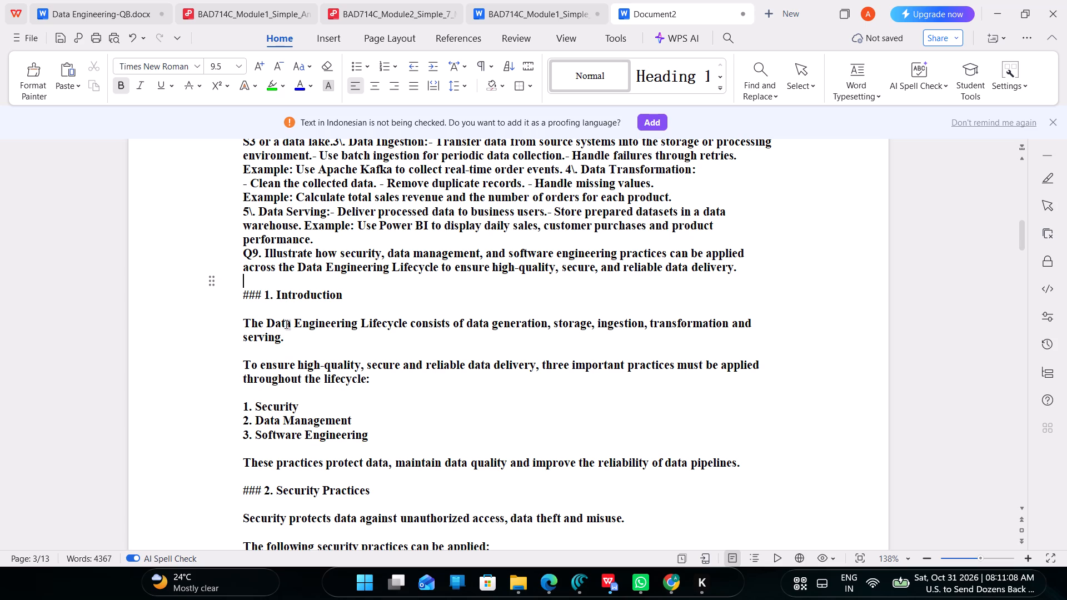
{"action": "scroll", "coordinate": [287, 324], "scroll_direction": "down", "scroll_amount": 1}
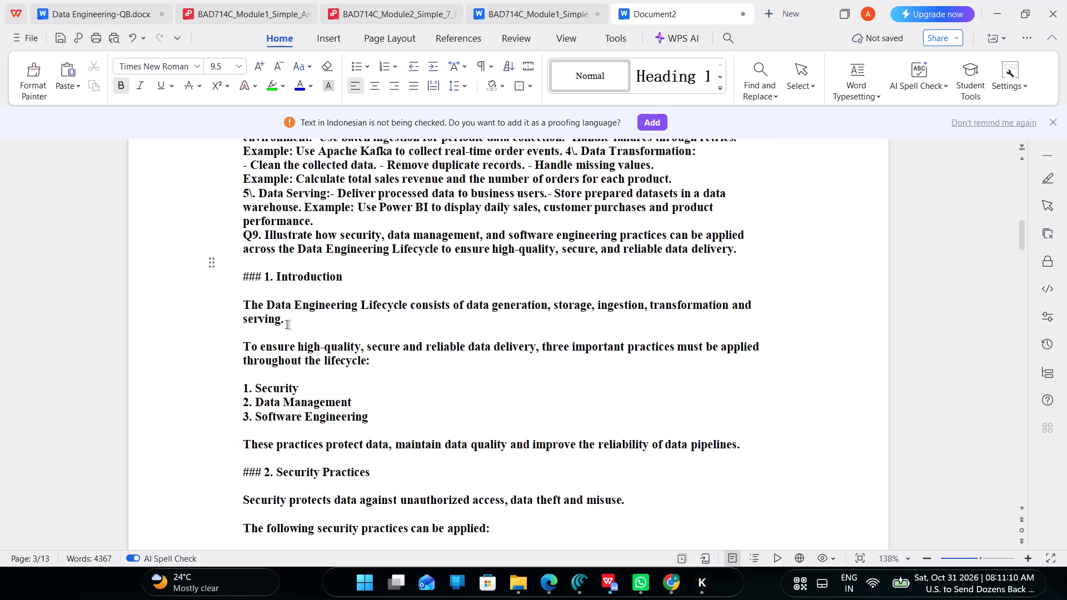
{"action": "scroll", "coordinate": [287, 324], "scroll_direction": "down", "scroll_amount": 1}
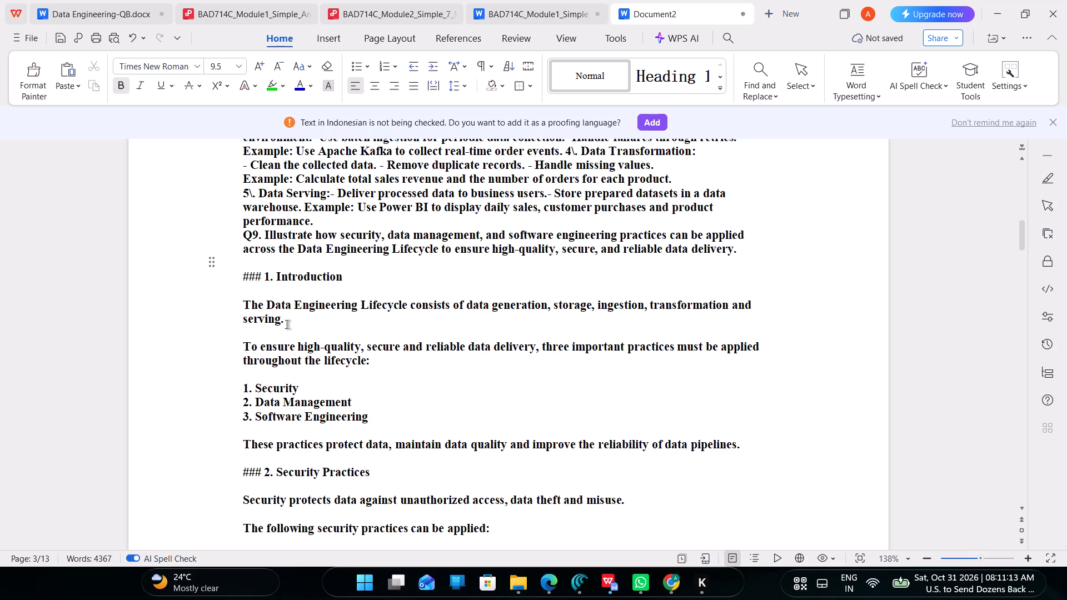
{"action": "scroll", "coordinate": [287, 324], "scroll_direction": "down", "scroll_amount": 3}
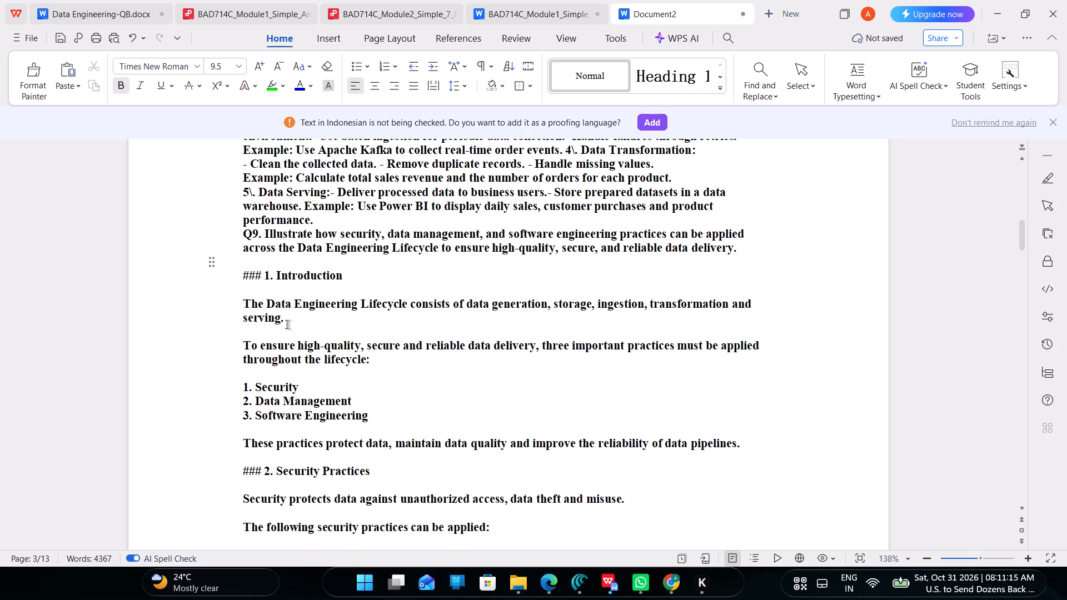
{"action": "scroll", "coordinate": [287, 324], "scroll_direction": "down", "scroll_amount": 2}
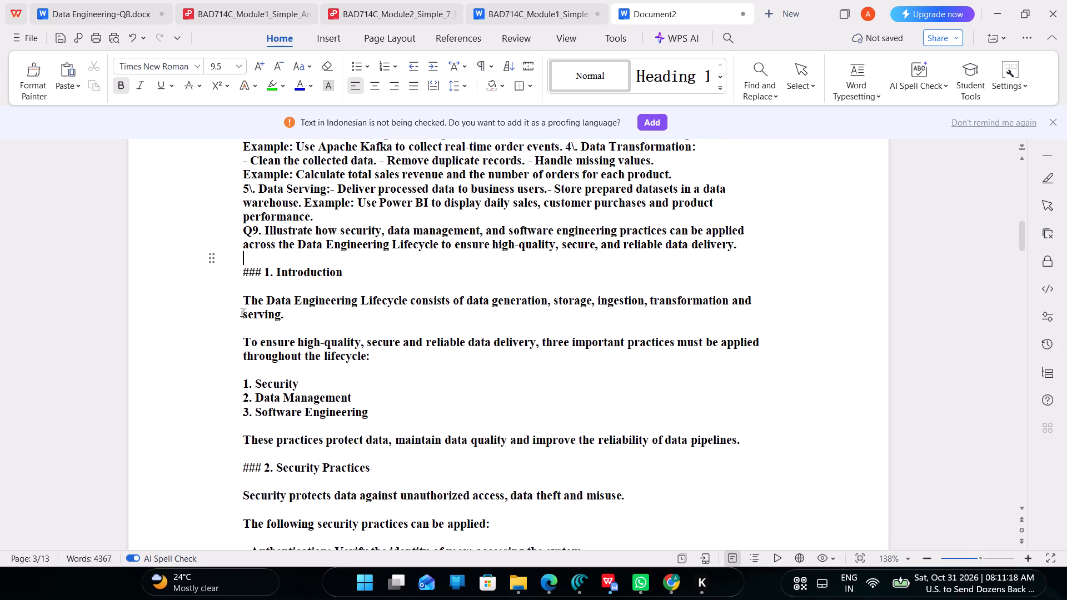
{"action": "left_click_drag", "start_coordinate": [258, 329], "coordinate": [240, 257]}
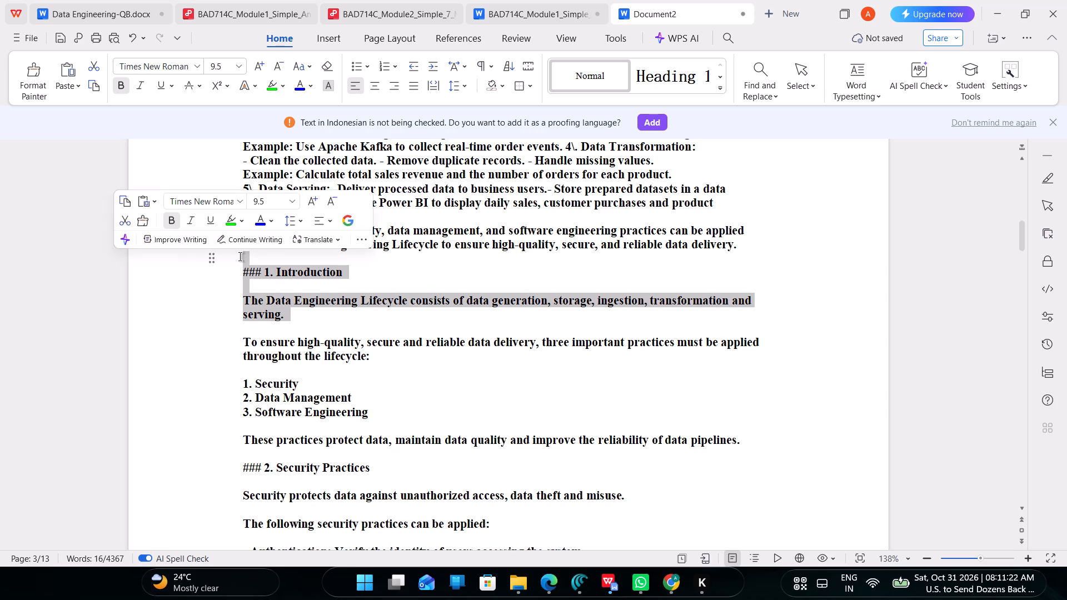
{"action": "key", "text": "BackSpace"}
{"action": "key", "text": "Delete"}
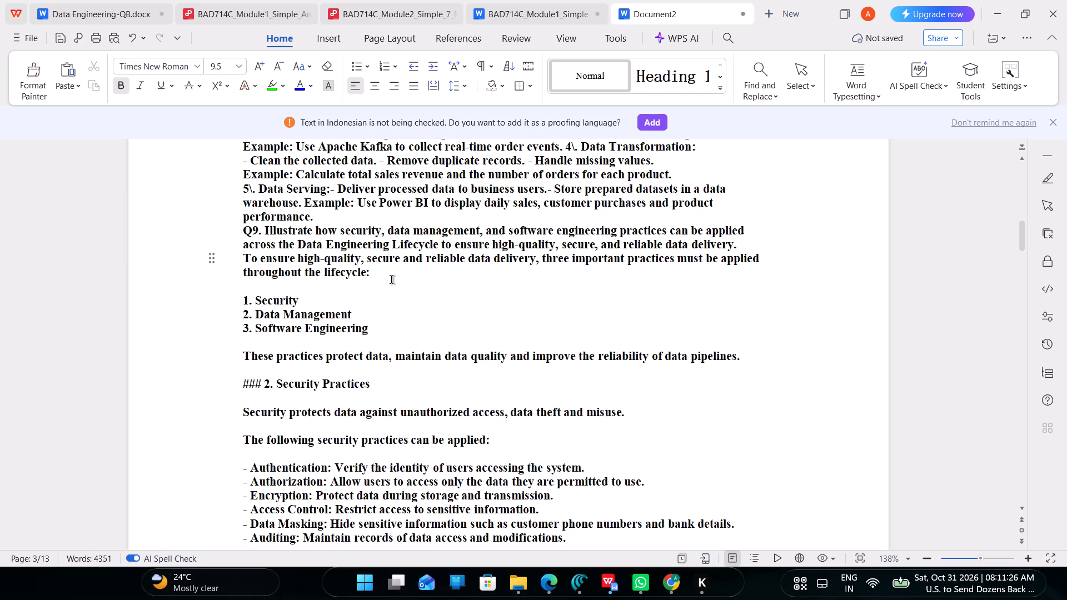
Delete Q9's numbered list of three practices and the "These practices protect data..." sentence, including the surrounding blank lines.
{"action": "left_click_drag", "start_coordinate": [396, 275], "coordinate": [405, 284]}
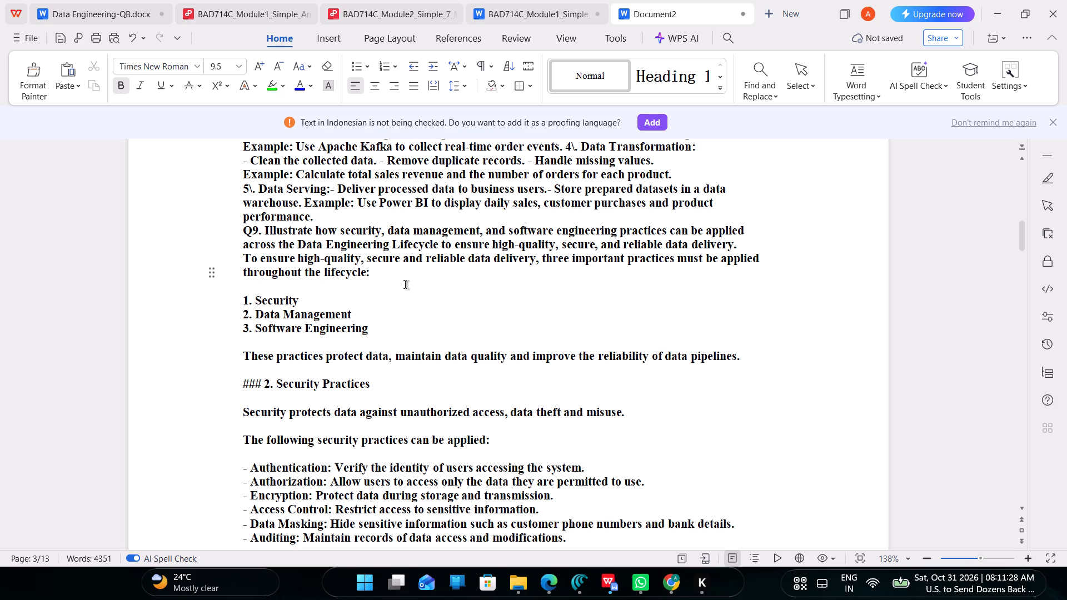
{"action": "left_click_drag", "start_coordinate": [405, 284], "coordinate": [832, 357]}
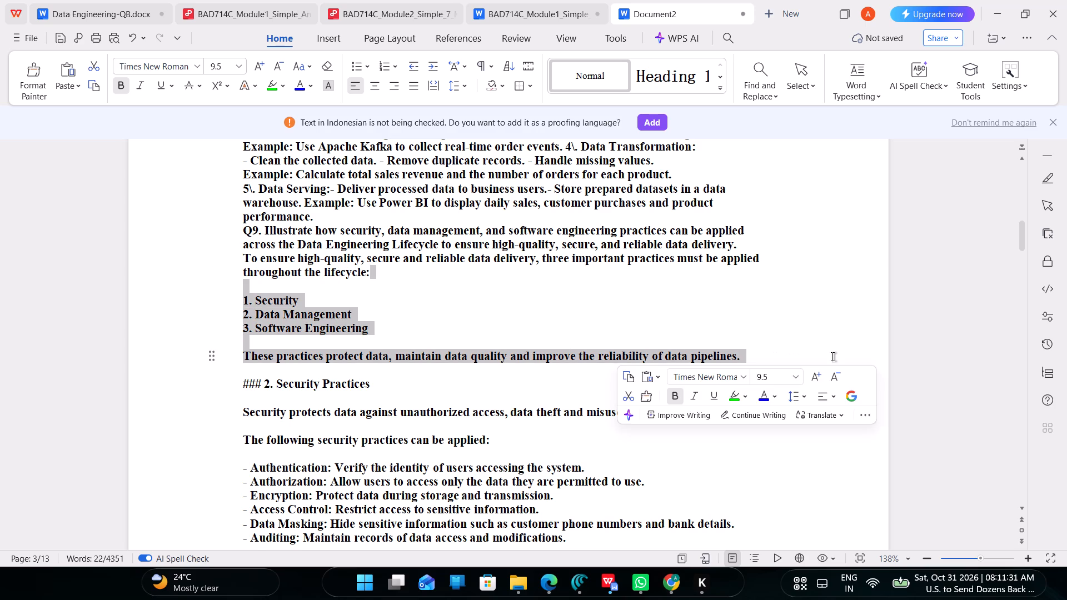
{"action": "key", "text": "BackSpace"}
{"action": "key", "text": "Delete"}
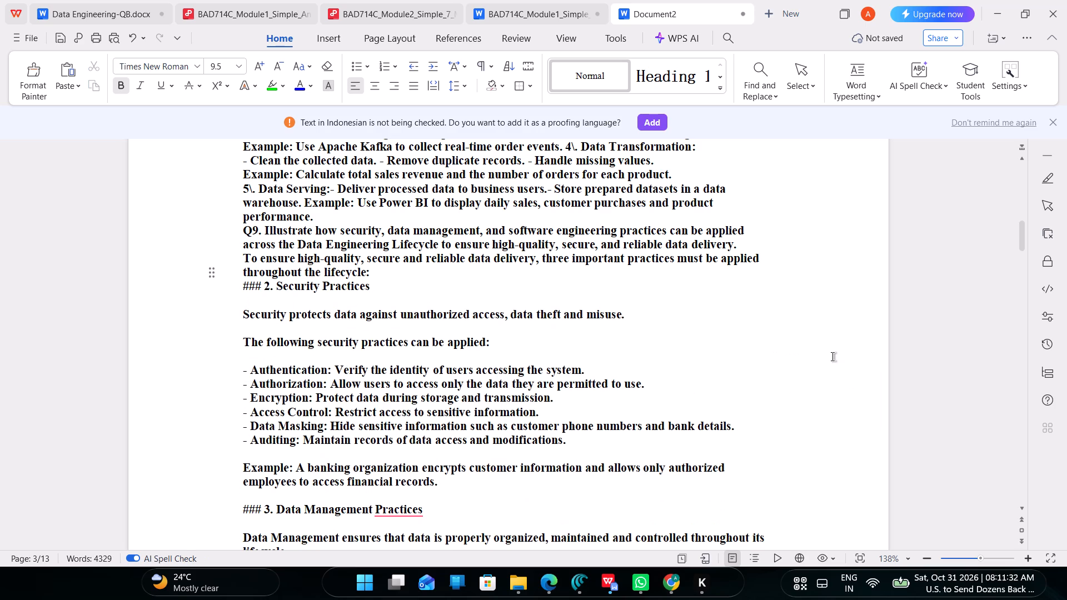
Join the "Security Practices" heading onto the "throughout the lifecycle:" line, removing its "###" marker and renumbering it "1." after a space.
{"action": "key", "text": "Delete"}
{"action": "key", "text": "Delete"}
{"action": "key", "text": "Delete"}
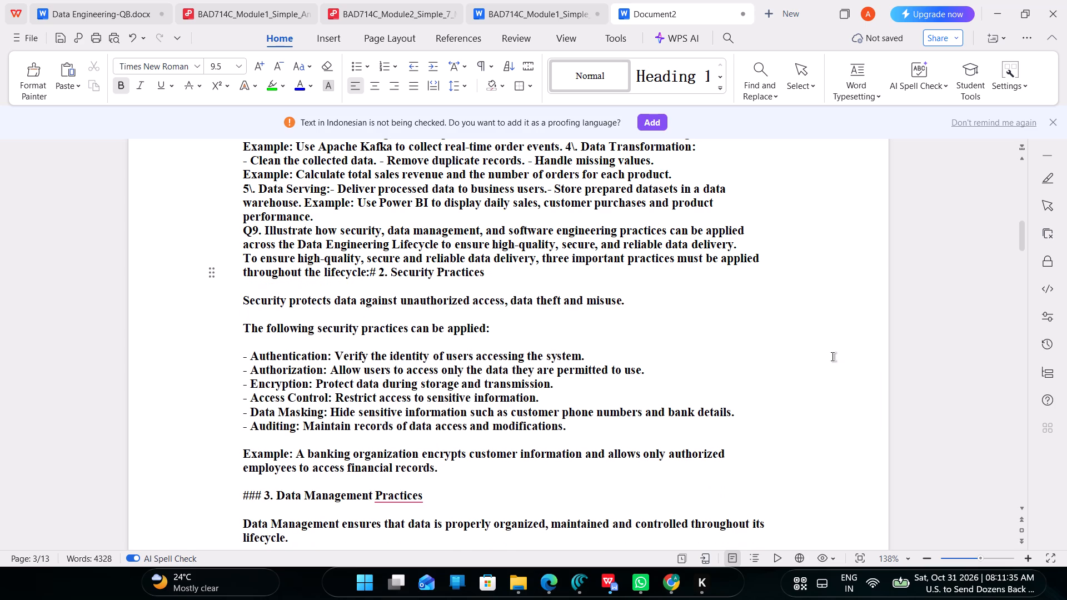
{"action": "key", "text": "Delete"}
{"action": "key", "text": "Delete"}
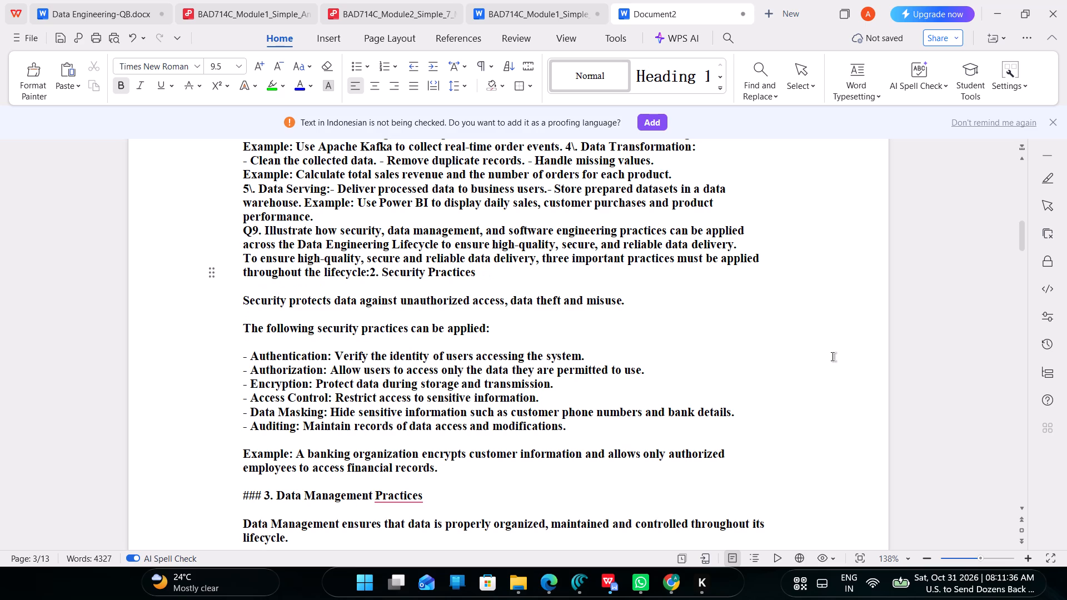
{"action": "key", "text": "Delete"}
{"action": "key", "text": "Delete"}
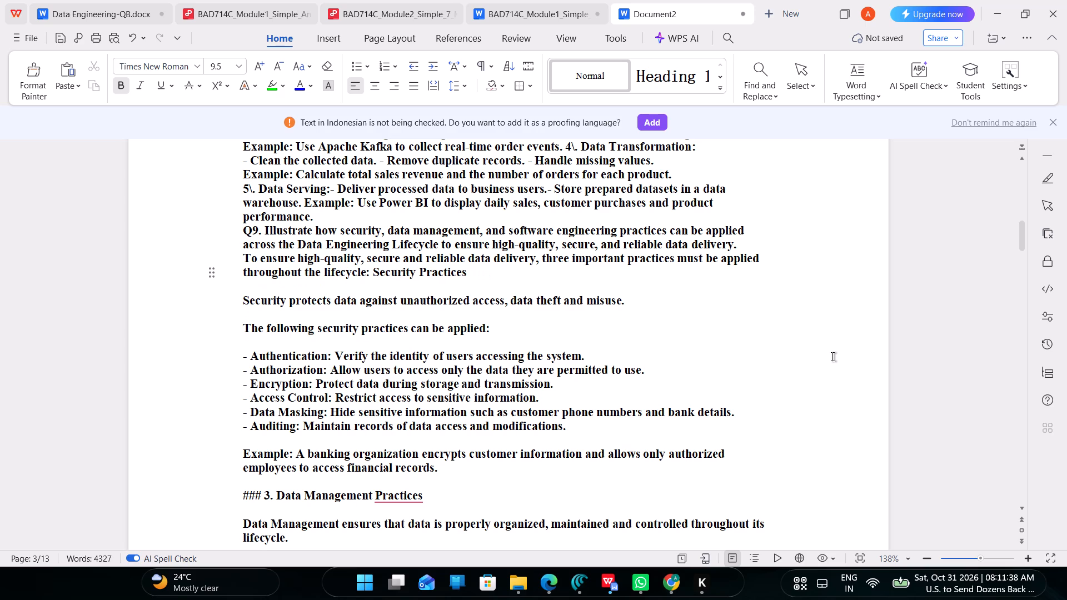
{"action": "type", "text": "1."}
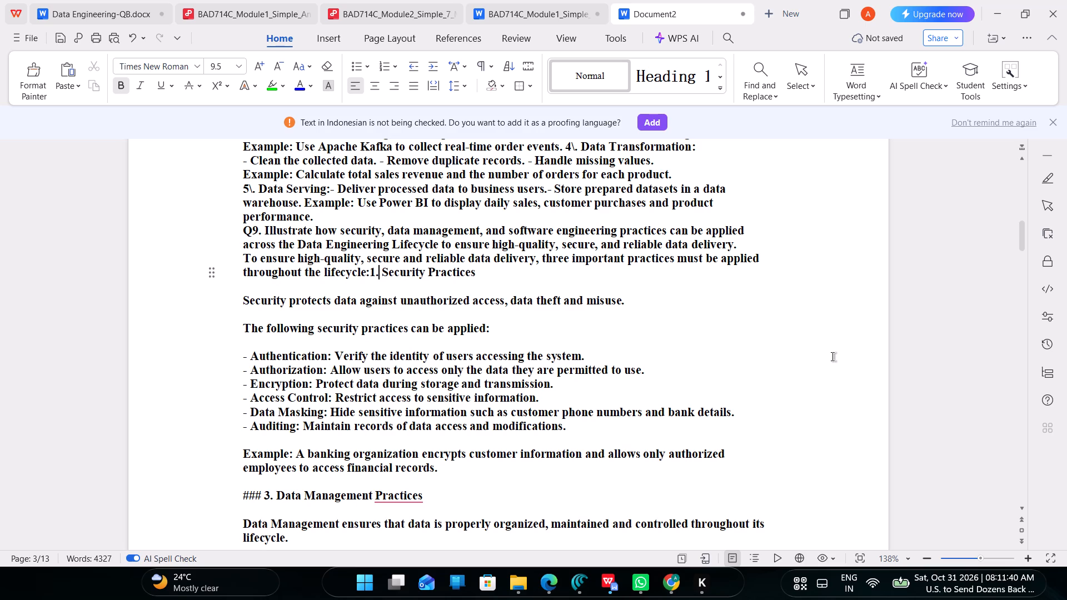
{"action": "key", "text": "space"}
{"action": "key", "text": "BackSpace"}
{"action": "key", "text": "Left"}
{"action": "key", "text": "Left"}
{"action": "key", "text": "space"}
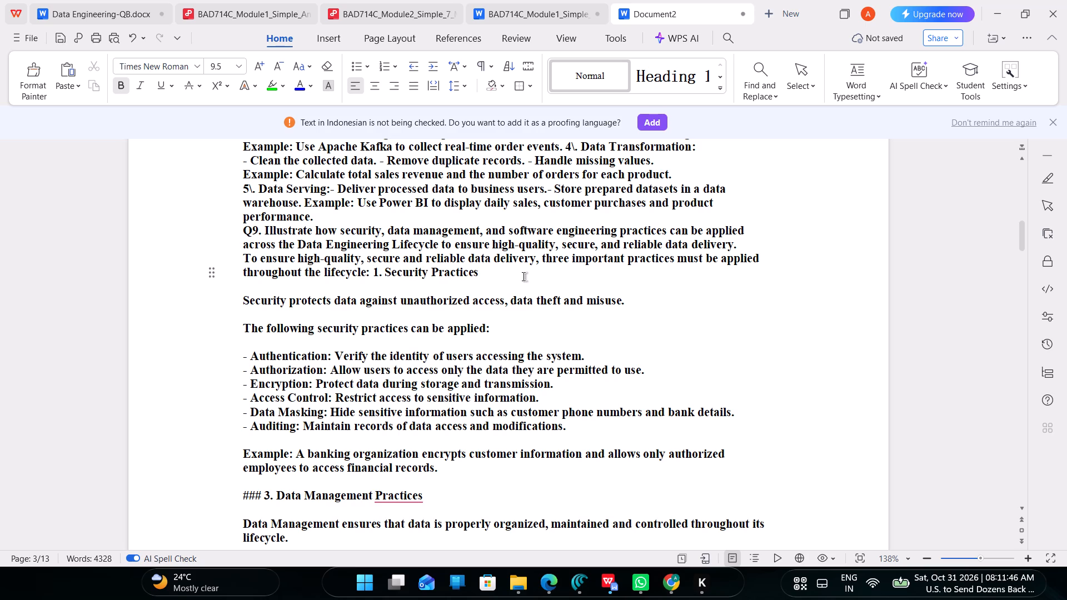
Add a colon after "Security Practices" and replace its two introductory sentences by running "- Authentication" directly on from the heading.
{"action": "left_click", "coordinate": [520, 277]}
{"action": "key", "text": "shift+colon"}
{"action": "key", "text": "Delete"}
{"action": "key", "text": "Delete"}
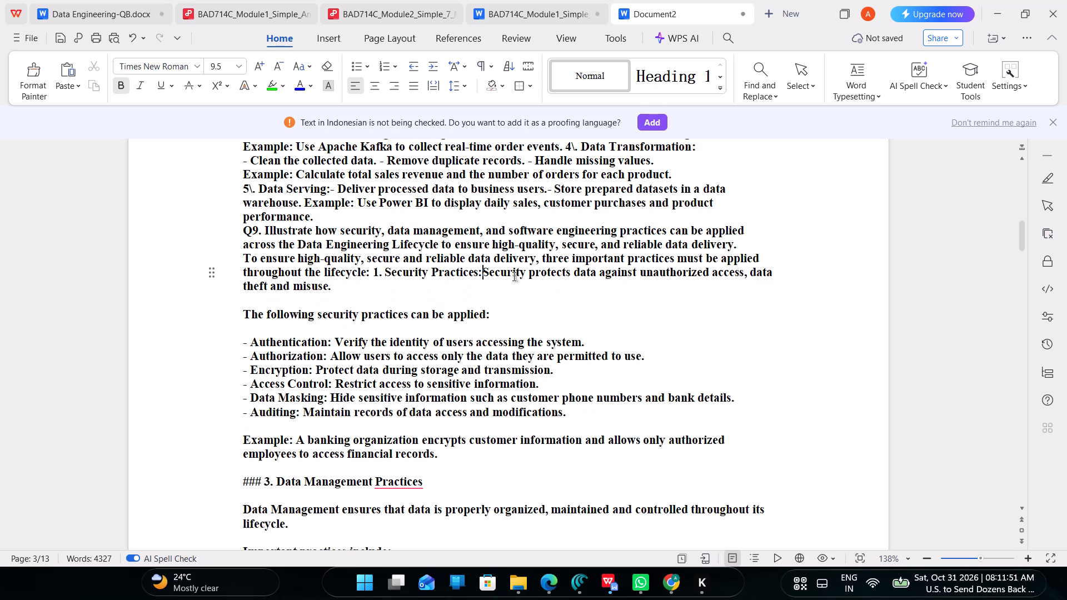
{"action": "left_click", "coordinate": [348, 292]}
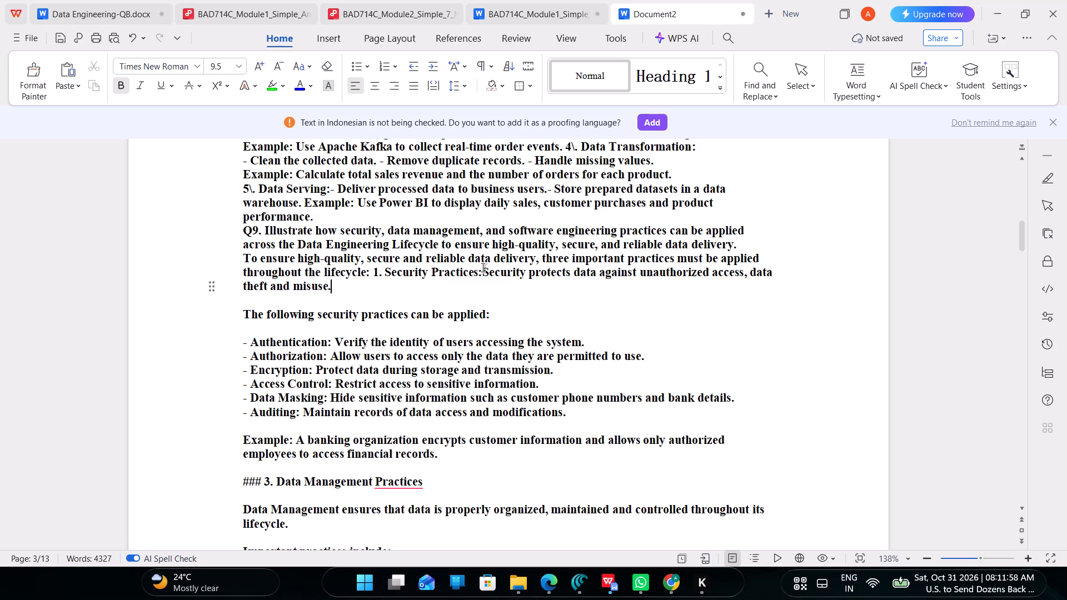
{"action": "left_click_drag", "start_coordinate": [483, 269], "coordinate": [506, 317]}
{"action": "key", "text": "BackSpace"}
{"action": "key", "text": "Delete"}
{"action": "key", "text": "Delete"}
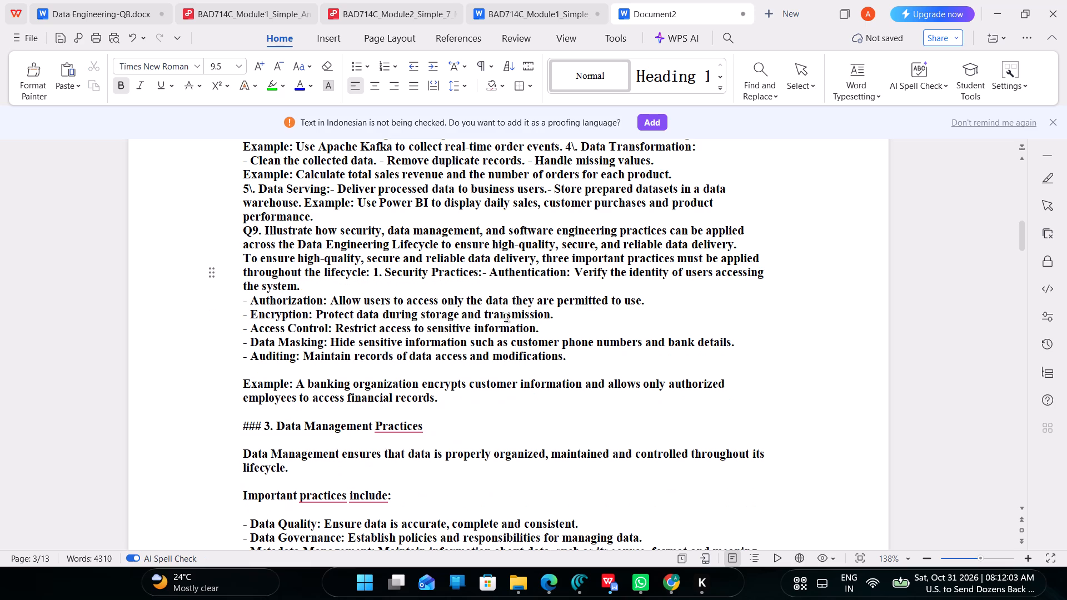
Merge Q9's security bullets into running lines: Authorization after Authentication, and Access Control, Data Masking and Auditing after Encryption.
{"action": "left_click", "coordinate": [328, 286]}
{"action": "key", "text": "Delete"}
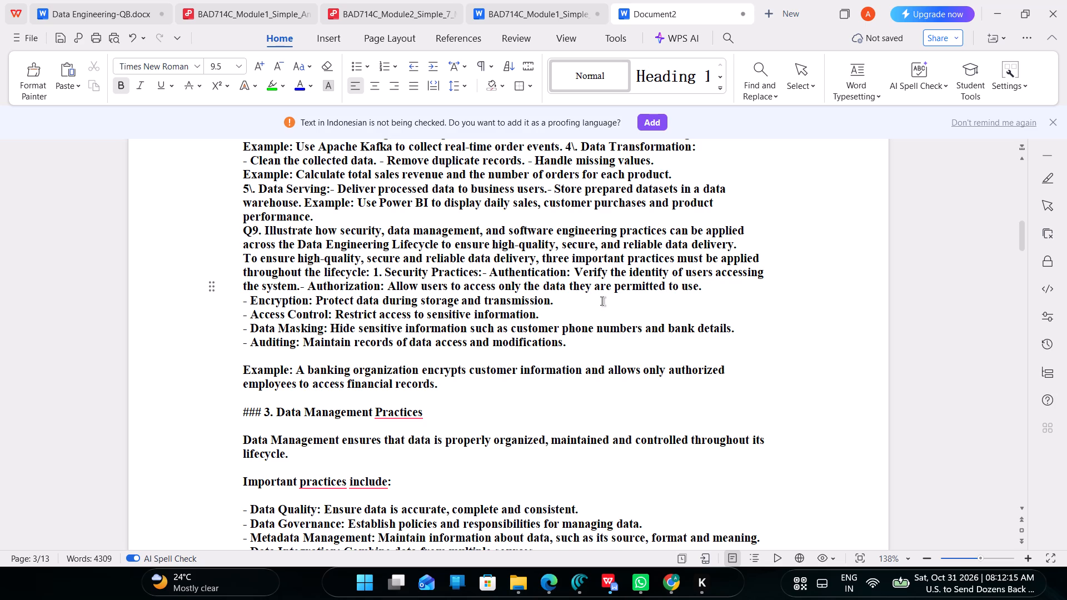
{"action": "left_click", "coordinate": [553, 301]}
{"action": "key", "text": "Delete"}
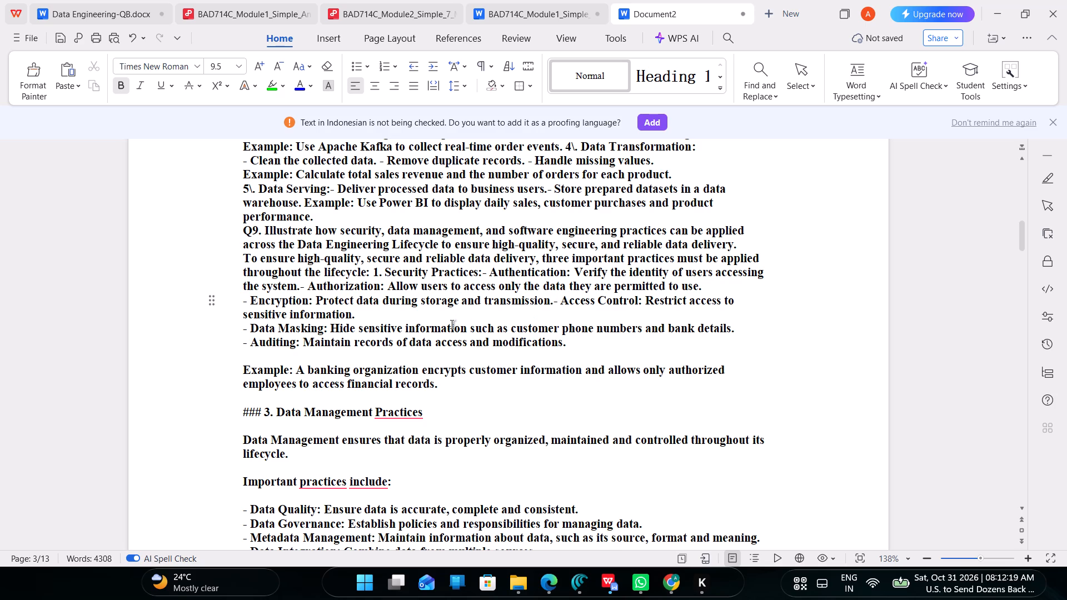
{"action": "left_click", "coordinate": [418, 322]}
{"action": "left_click", "coordinate": [376, 313]}
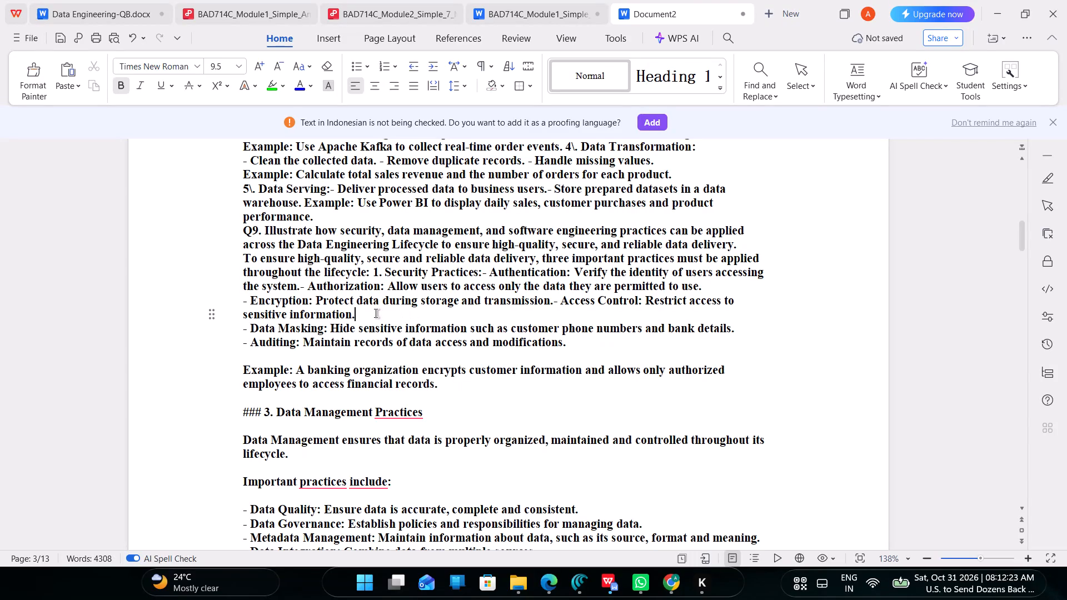
{"action": "key", "text": "space"}
{"action": "key", "text": "Delete"}
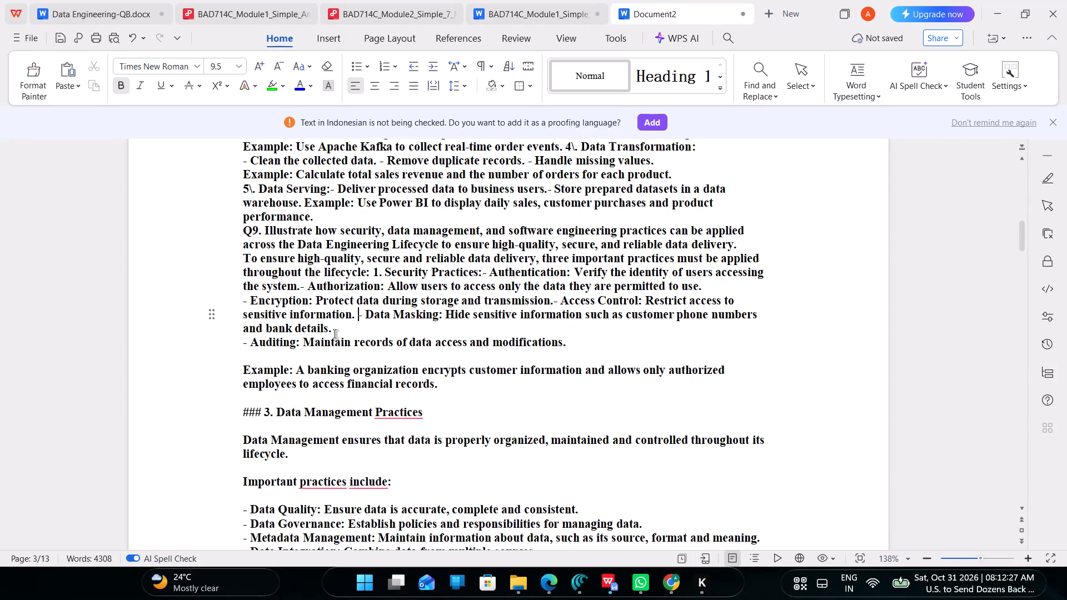
{"action": "left_click", "coordinate": [340, 326]}
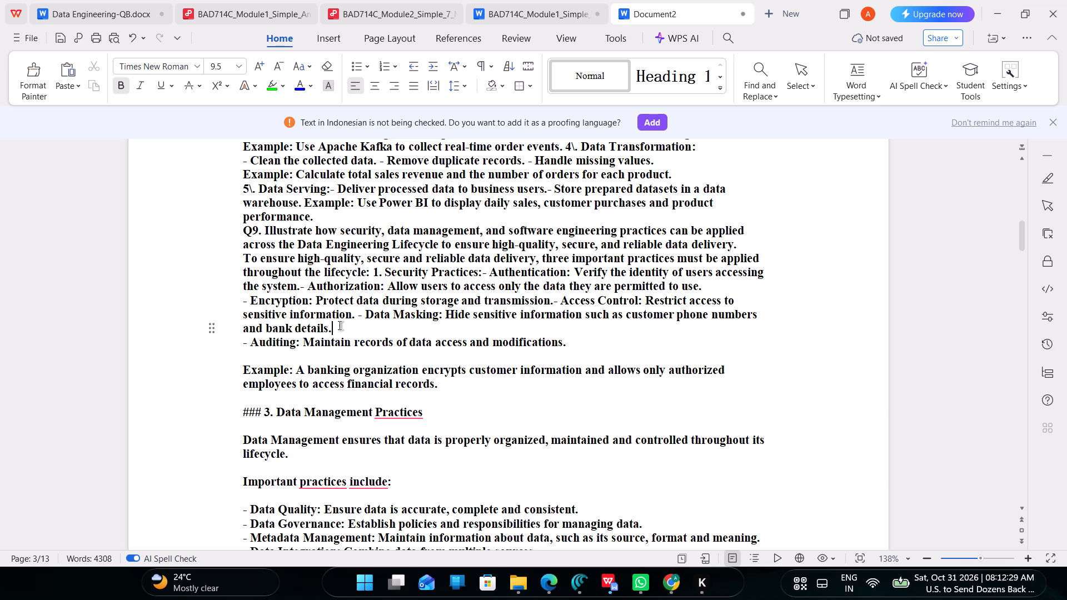
{"action": "key", "text": "Delete"}
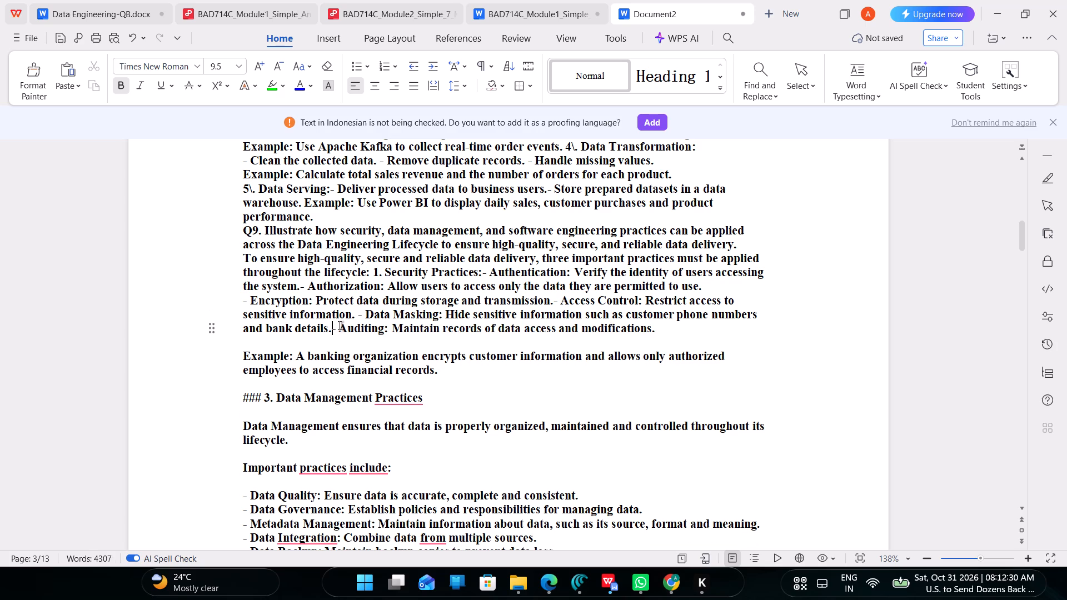
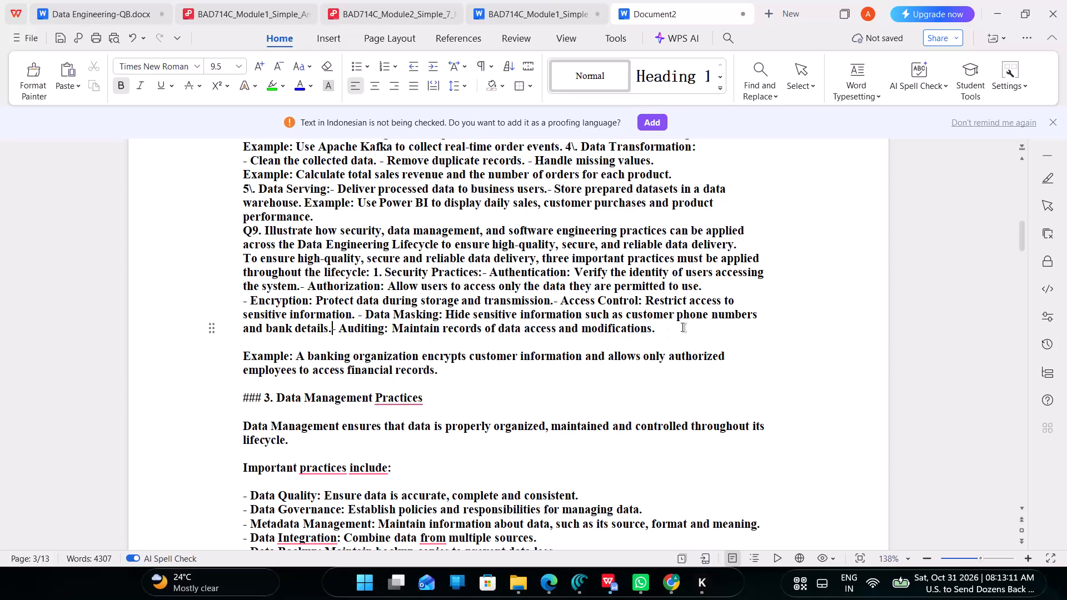
Join the banking organization example onto the end of the Auditing sentence in Q9's Security Practices.
{"action": "left_click", "coordinate": [681, 322]}
{"action": "key", "text": "Delete"}
{"action": "key", "text": "Delete"}
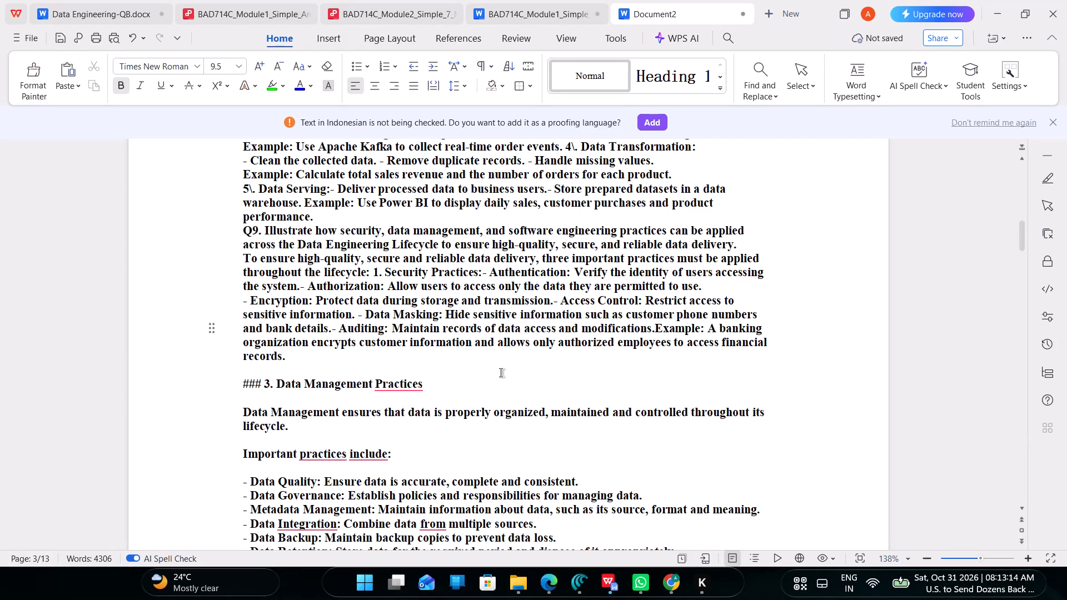
Run the Data Management Practices heading on after "records.", removing the ### marks, renumbering it 2 and adding a colon.
{"action": "left_click", "coordinate": [296, 368]}
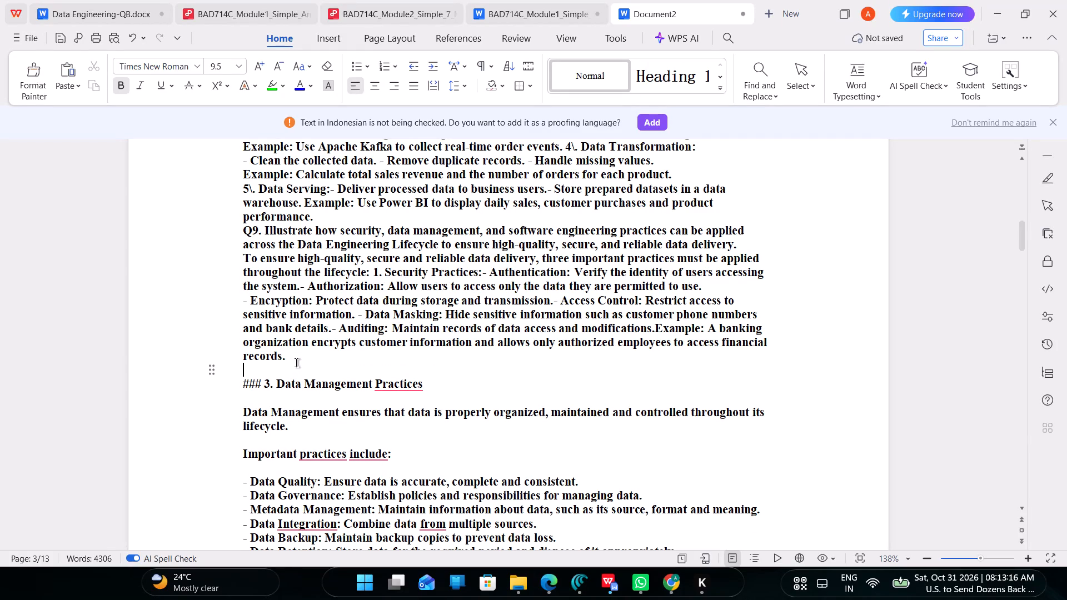
{"action": "left_click", "coordinate": [296, 359]}
{"action": "key", "text": "Delete"}
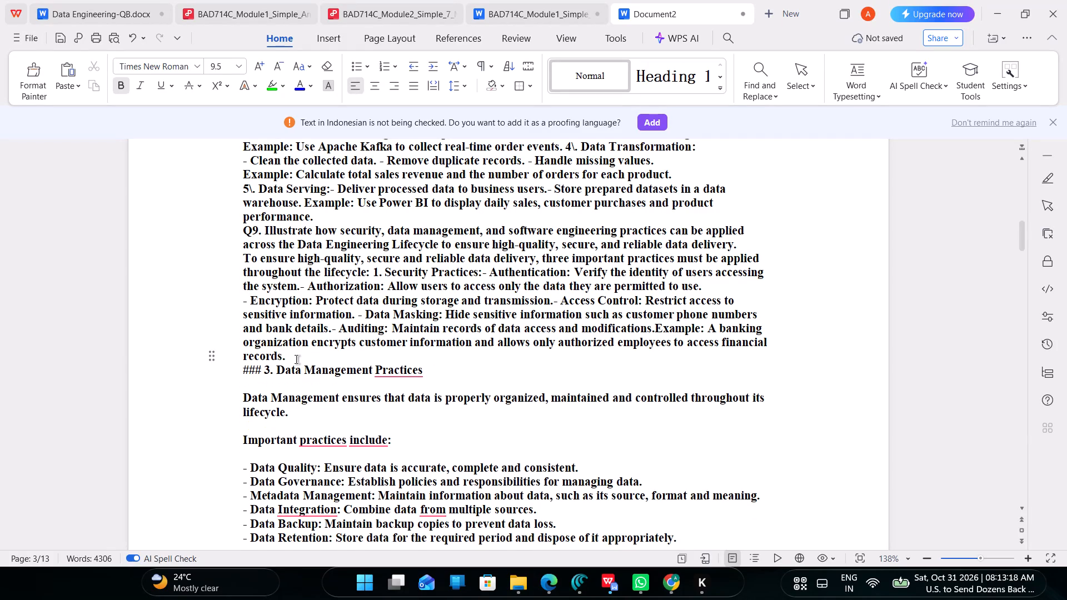
{"action": "key", "text": "Delete"}
{"action": "key", "text": "Delete"}
{"action": "key", "text": "Delete"}
{"action": "key", "text": "Delete"}
{"action": "key", "text": "Delete"}
{"action": "key", "text": "Delete"}
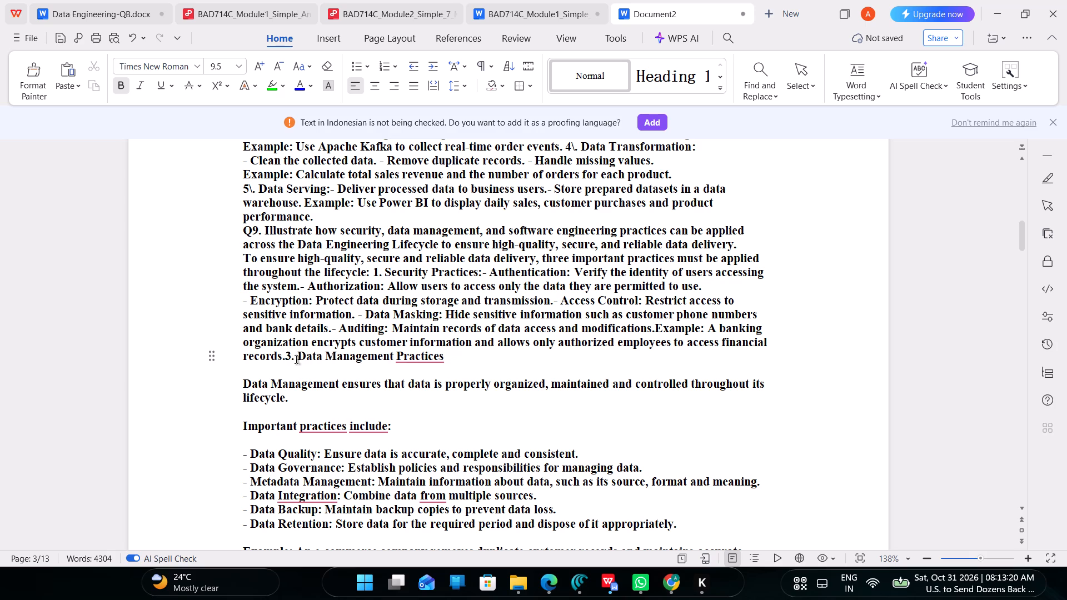
{"action": "key", "text": "2"}
{"action": "key", "text": "Left"}
{"action": "key", "text": "space"}
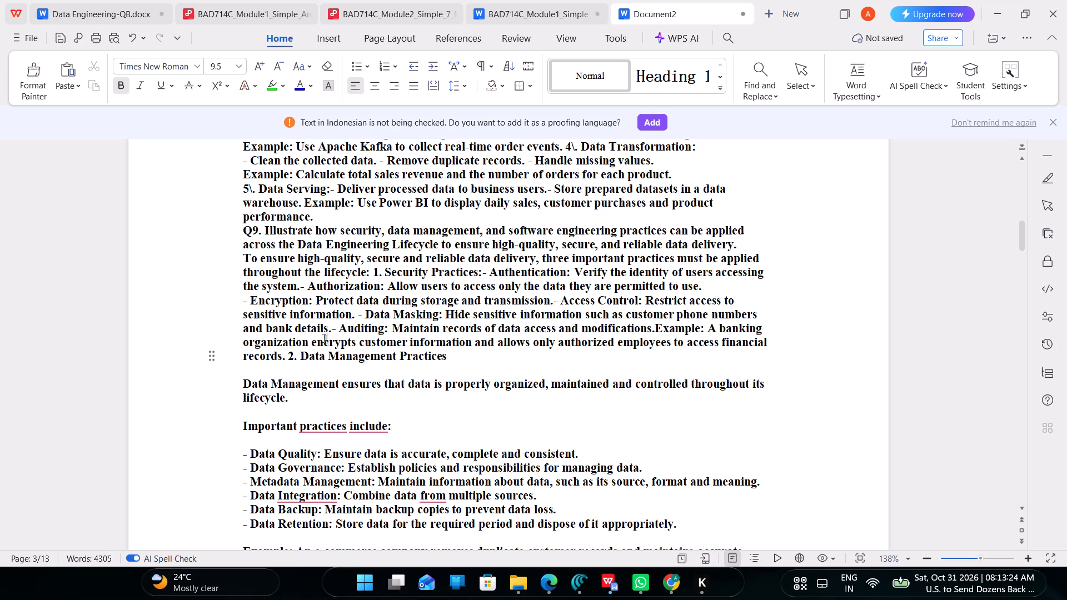
{"action": "left_click", "coordinate": [468, 358]}
{"action": "key", "text": "shift+colon"}
Delete the Data Management introduction and "Important practices include:" line, and join the Data Quality item directly to the heading.
{"action": "key", "text": "Delete"}
{"action": "left_click_drag", "start_coordinate": [468, 358], "coordinate": [467, 417]}
{"action": "key", "text": "BackSpace"}
{"action": "key", "text": "Delete"}
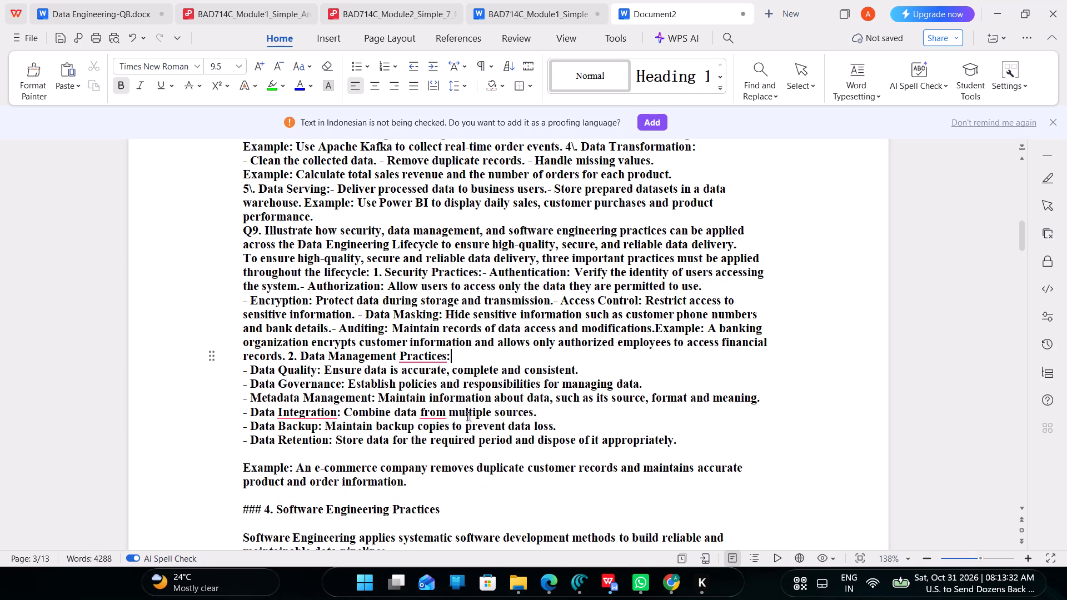
{"action": "key", "text": "Delete"}
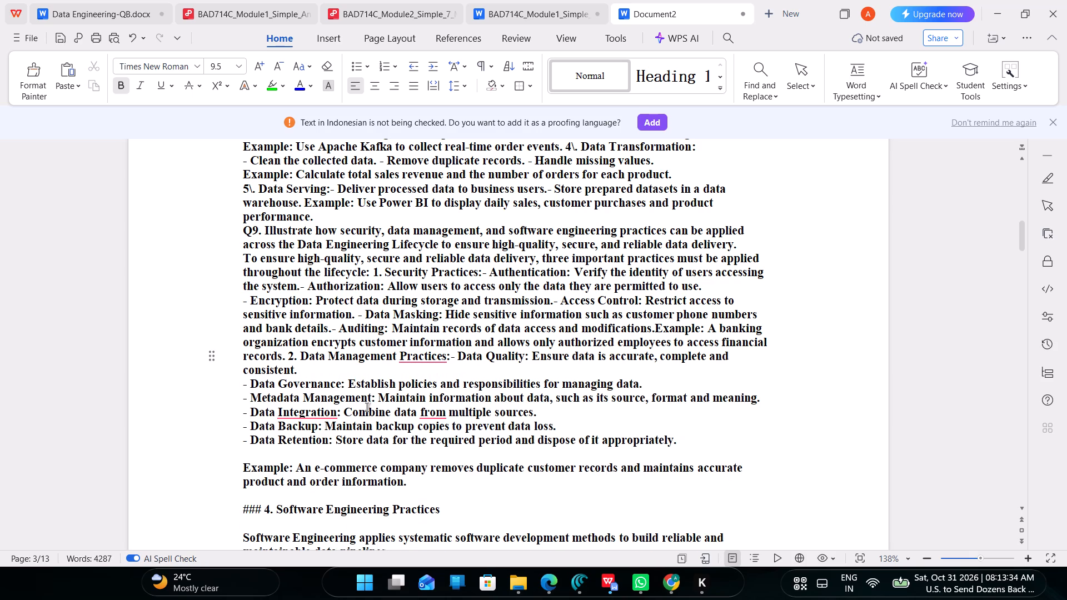
Join the Data Governance, Data Backup and Data Retention items to their preceding lines and remove the blank line before the e-commerce example.
{"action": "left_click", "coordinate": [308, 368]}
{"action": "key", "text": "Delete"}
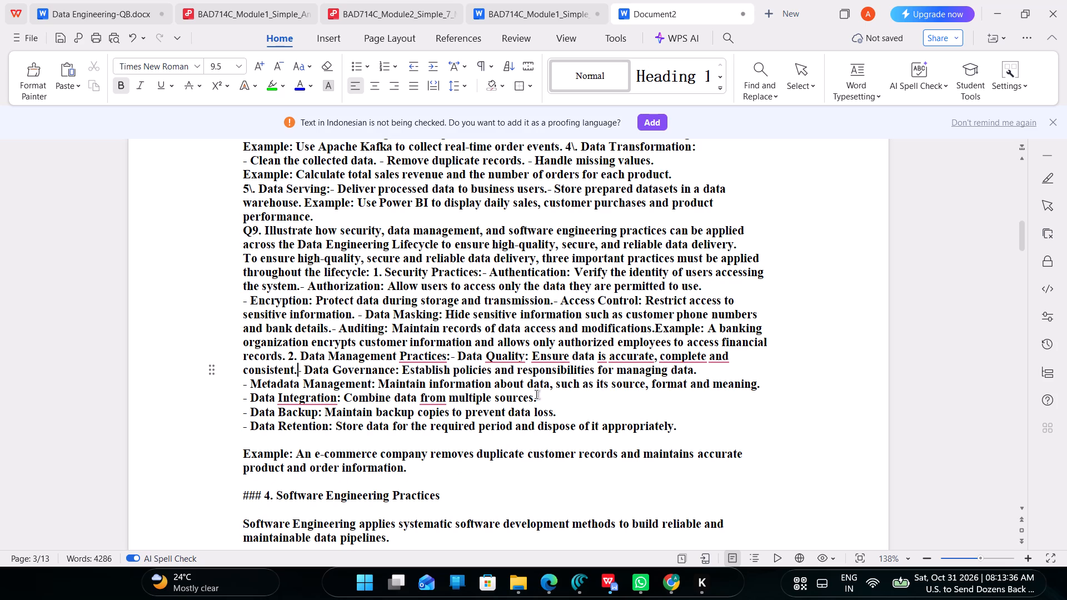
{"action": "left_click", "coordinate": [564, 401]}
{"action": "key", "text": "Delete"}
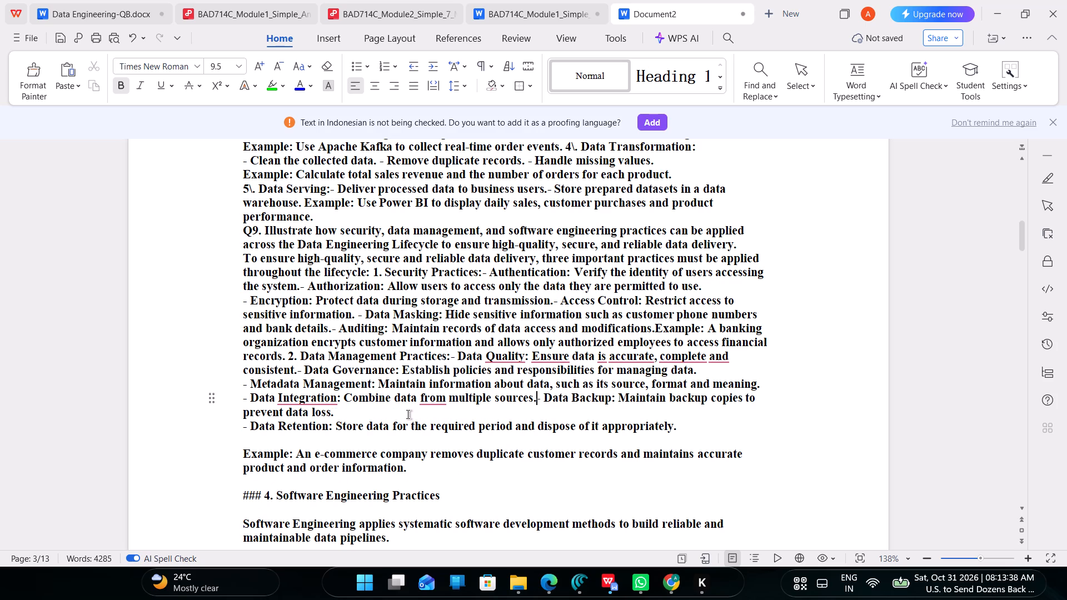
{"action": "left_click", "coordinate": [408, 414]}
{"action": "key", "text": "Delete"}
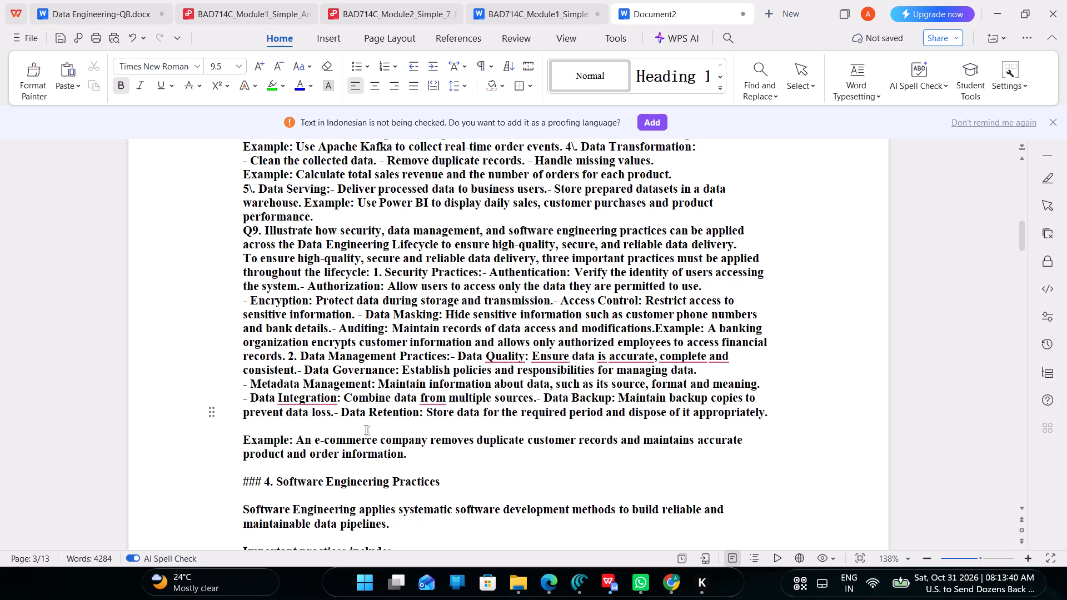
{"action": "left_click", "coordinate": [366, 430]}
{"action": "key", "text": "Delete"}
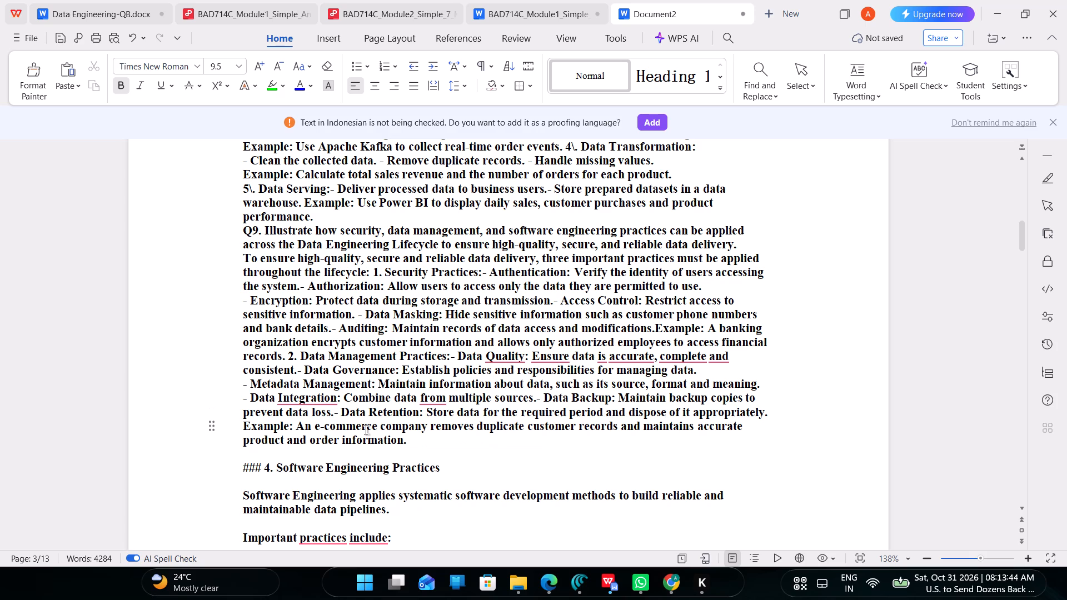
Run the Software Engineering Practices heading on after the e-commerce example, removing the ### marks, renumbering it 3 and adding a colon.
{"action": "left_click", "coordinate": [417, 442]}
{"action": "key", "text": "Delete"}
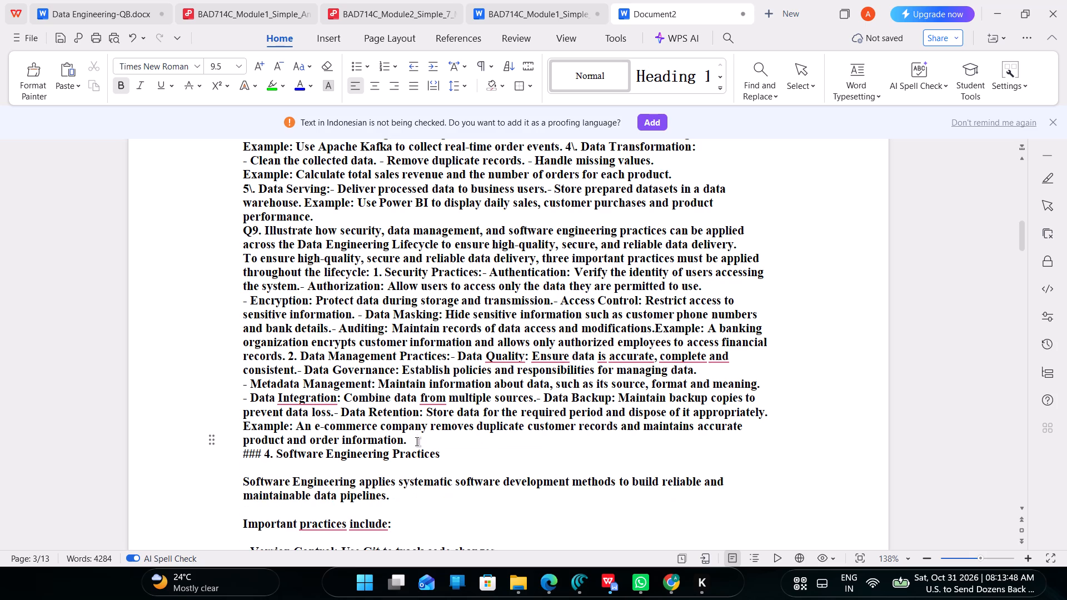
{"action": "key", "text": "Delete"}
{"action": "key", "text": "Delete"}
{"action": "key", "text": "Delete"}
{"action": "key", "text": "Delete"}
{"action": "key", "text": "Delete"}
{"action": "key", "text": "space"}
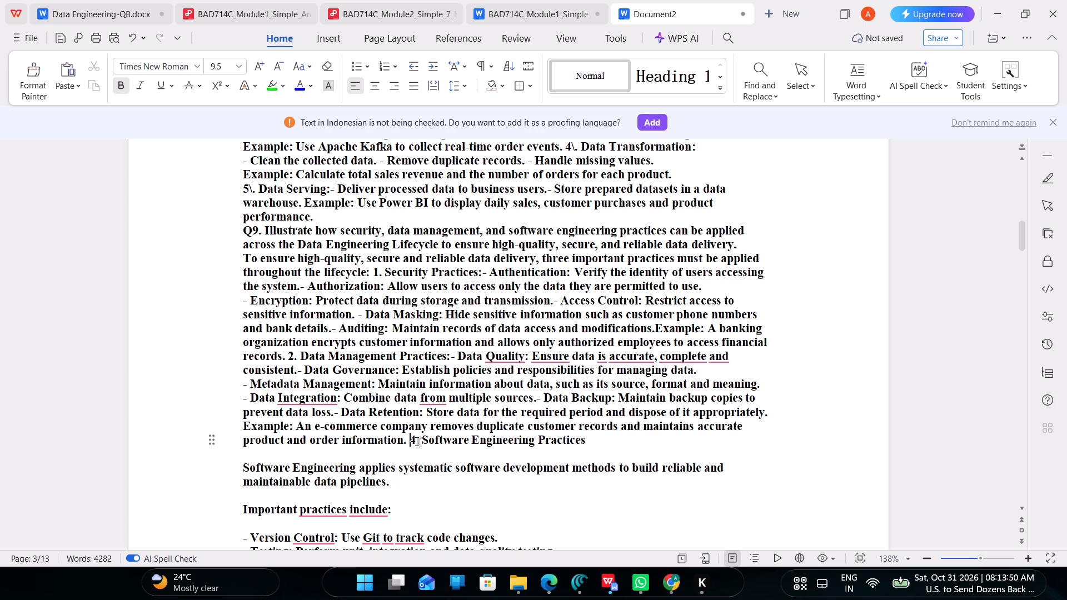
{"action": "key", "text": "Delete"}
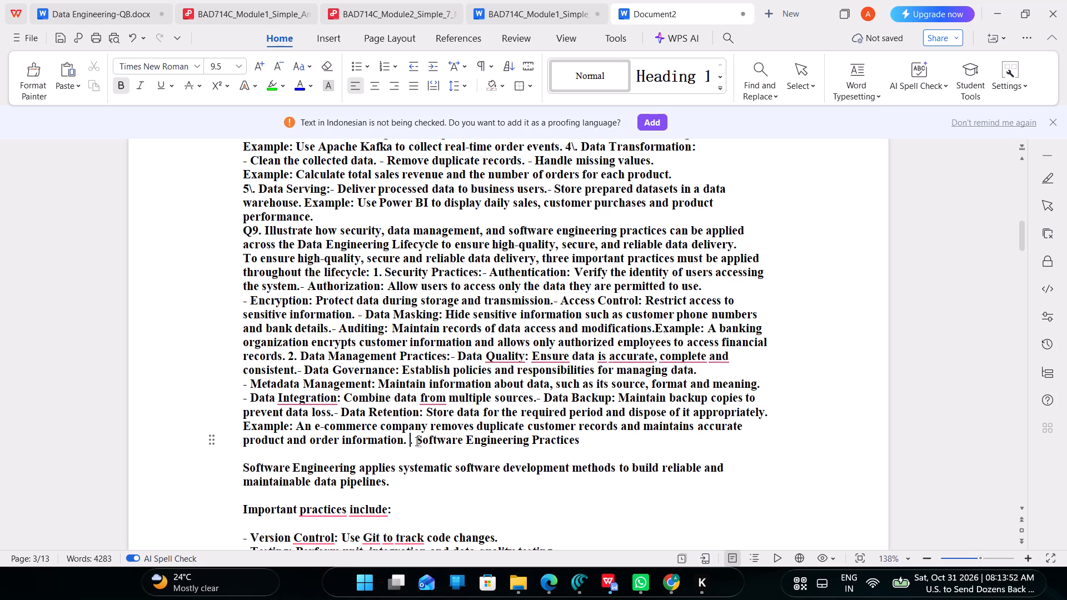
{"action": "key", "text": "3"}
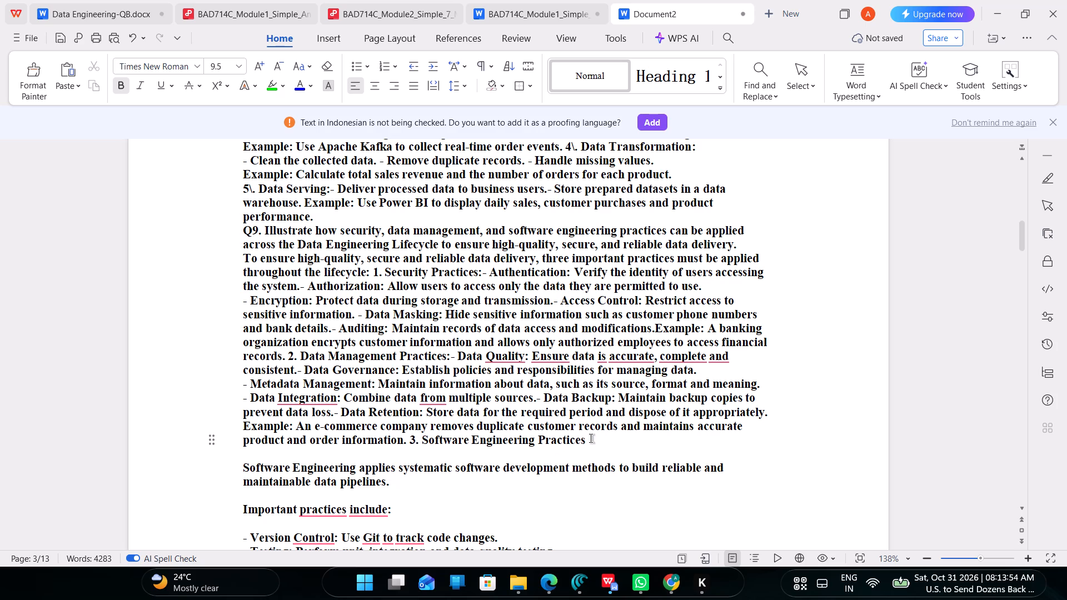
{"action": "left_click", "coordinate": [591, 438]}
{"action": "key", "text": "shift+colon"}
Delete the Software Engineering introduction and "Important practices include:" line, and join the Version Control item to the heading after a space.
{"action": "key", "text": "Delete"}
{"action": "key", "text": "Delete"}
{"action": "key", "text": "space"}
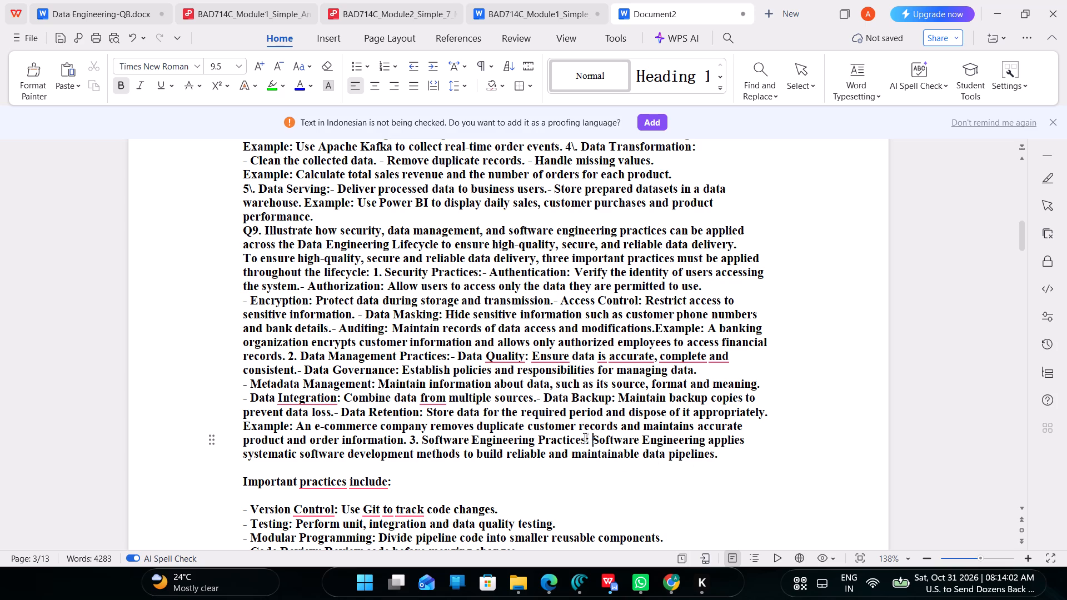
{"action": "left_click_drag", "start_coordinate": [592, 439], "coordinate": [581, 488]}
{"action": "key", "text": "Delete"}
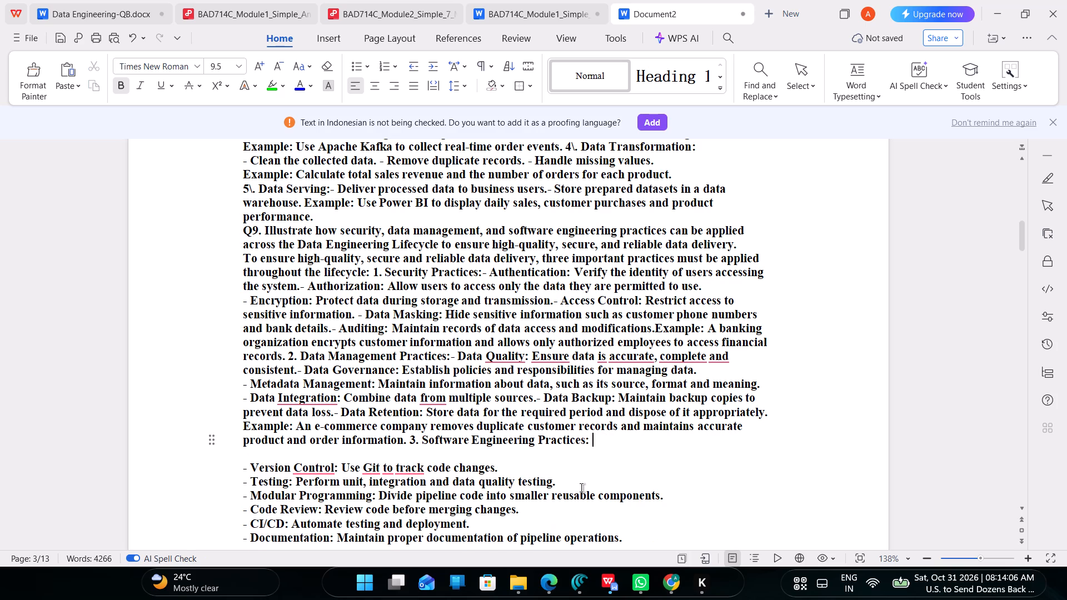
{"action": "key", "text": "Delete"}
{"action": "key", "text": "Delete"}
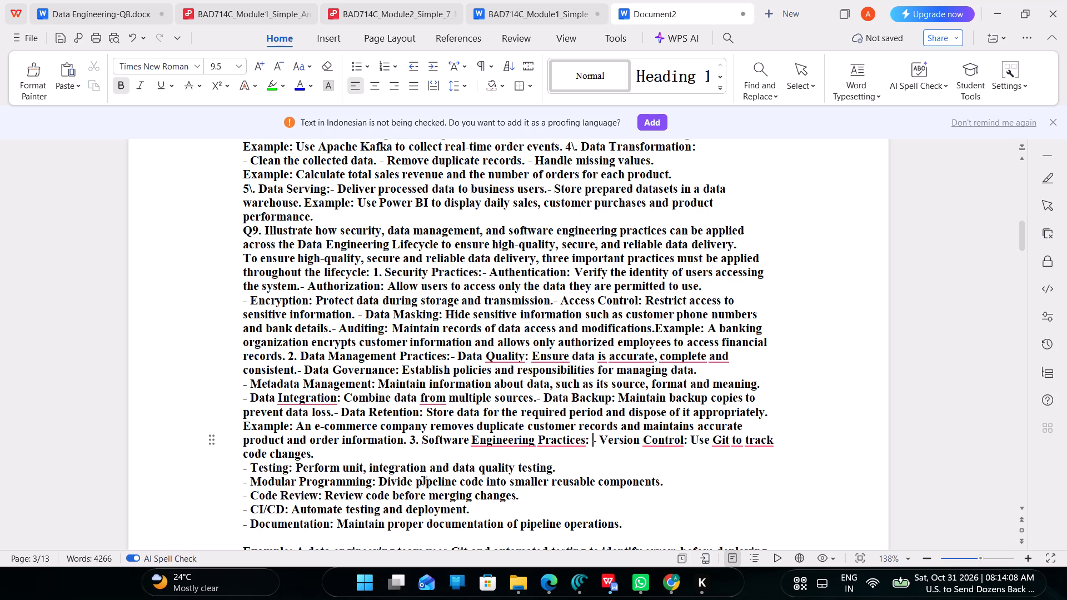
Join the Testing, Modular Programming, Code Review, CI/CD and Documentation items into one running paragraph, separated by spaces.
{"action": "left_click", "coordinate": [330, 456]}
{"action": "key", "text": "Delete"}
{"action": "key", "text": "space"}
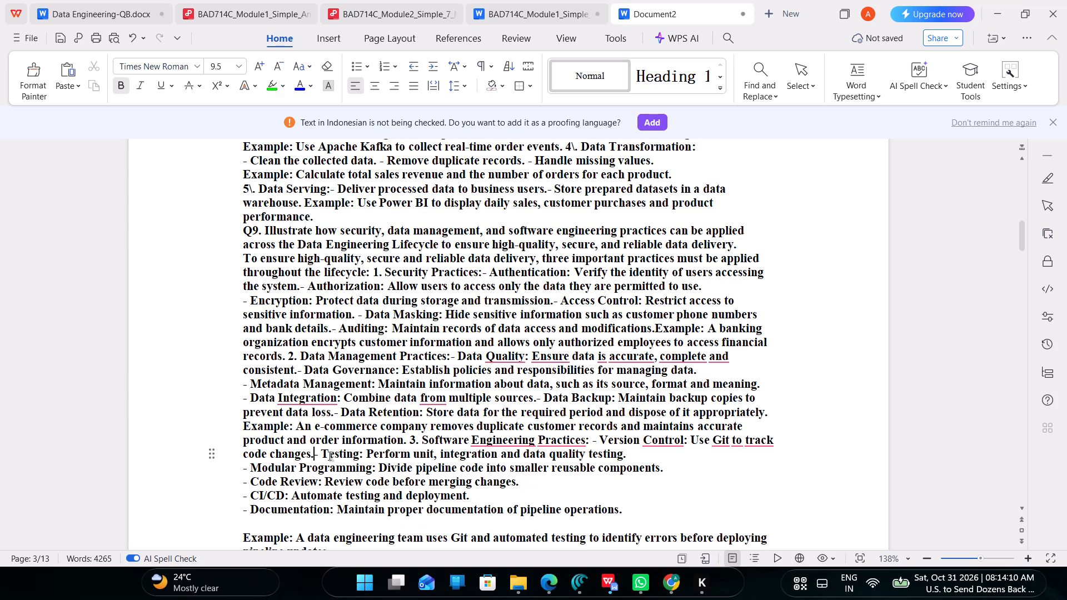
{"action": "left_click", "coordinate": [641, 461]}
{"action": "key", "text": "Delete"}
{"action": "key", "text": "space"}
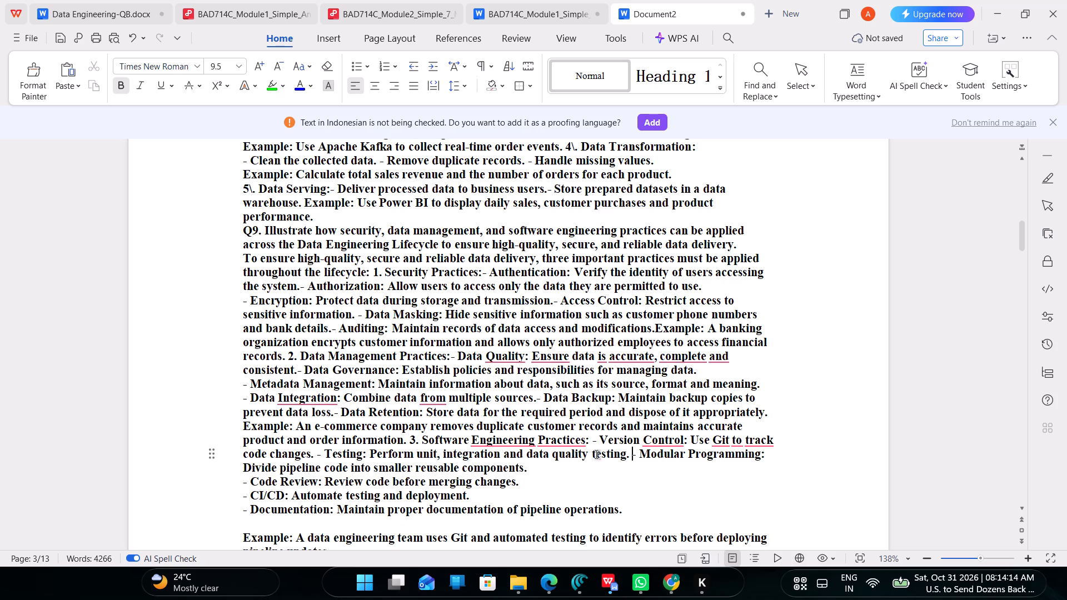
{"action": "left_click", "coordinate": [570, 472]}
{"action": "key", "text": "Delete"}
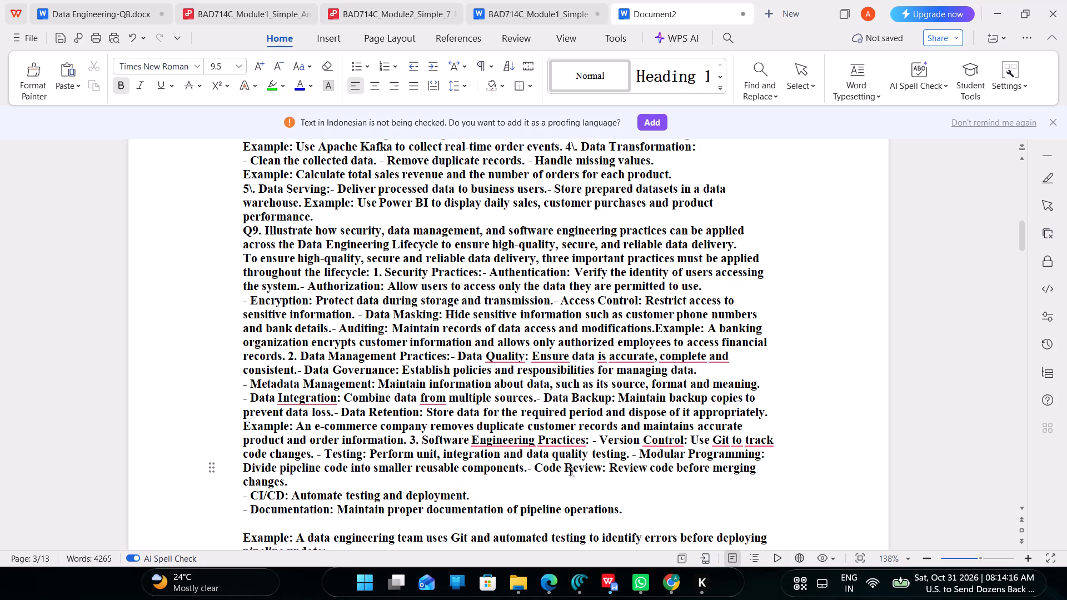
{"action": "key", "text": "space"}
{"action": "left_click", "coordinate": [333, 482]}
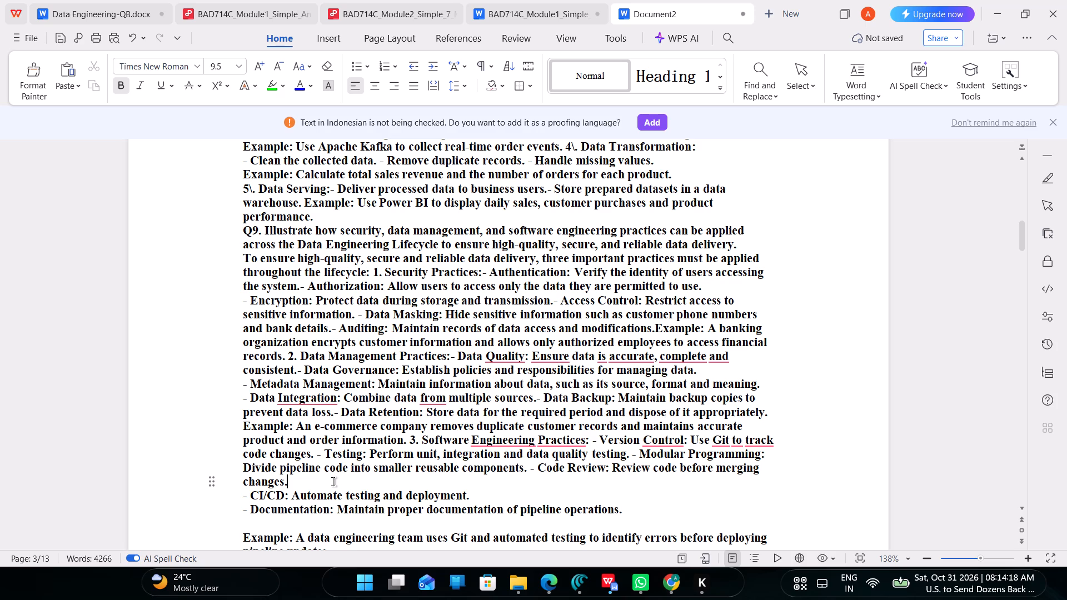
{"action": "key", "text": "space"}
{"action": "key", "text": "Delete"}
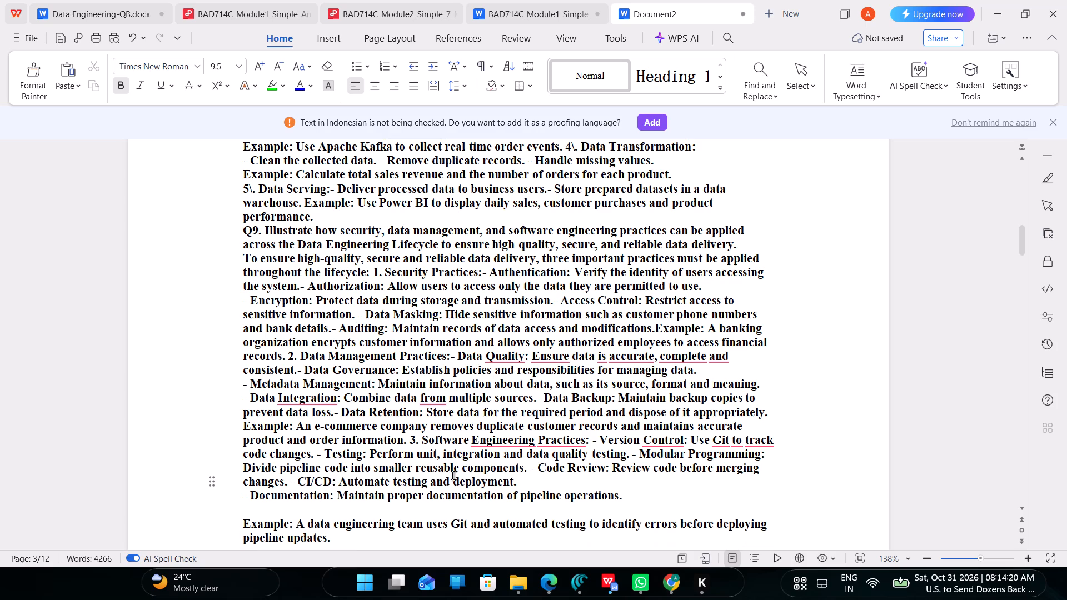
{"action": "left_click", "coordinate": [542, 486]}
{"action": "key", "text": "Delete"}
{"action": "key", "text": "space"}
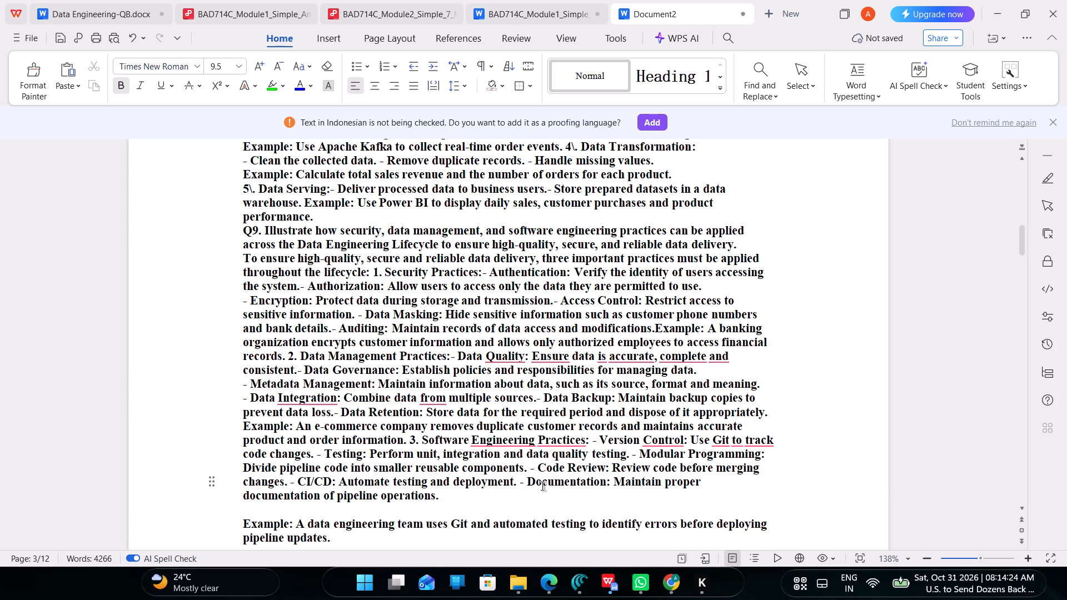
Join the data engineering team example onto the end of the Documentation item, separated by a space.
{"action": "left_click", "coordinate": [455, 496]}
{"action": "key", "text": "Delete"}
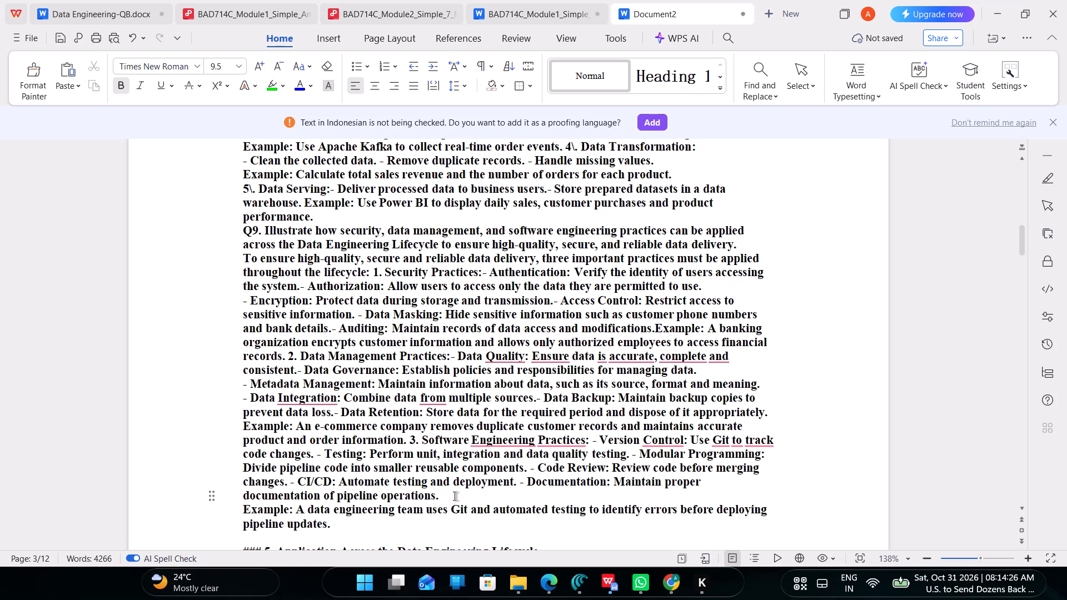
{"action": "key", "text": "Delete"}
{"action": "key", "text": "space"}
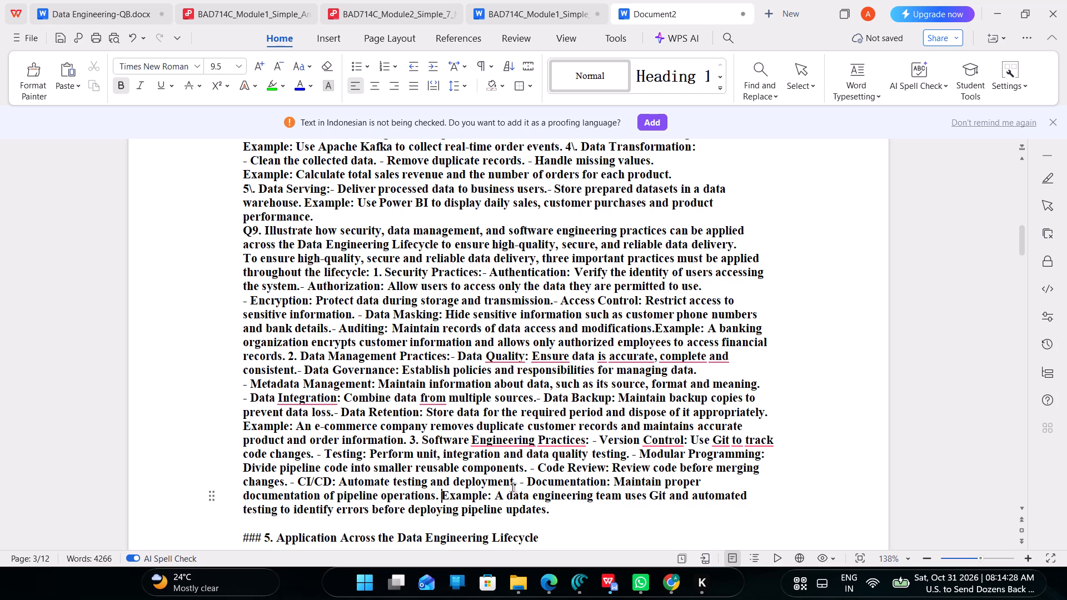
Delete Q9's sections 5 to 8, from Application Across the Data Engineering Lifecycle through the Conclusion paragraph.
{"action": "scroll", "coordinate": [512, 487], "scroll_direction": "down", "scroll_amount": 6}
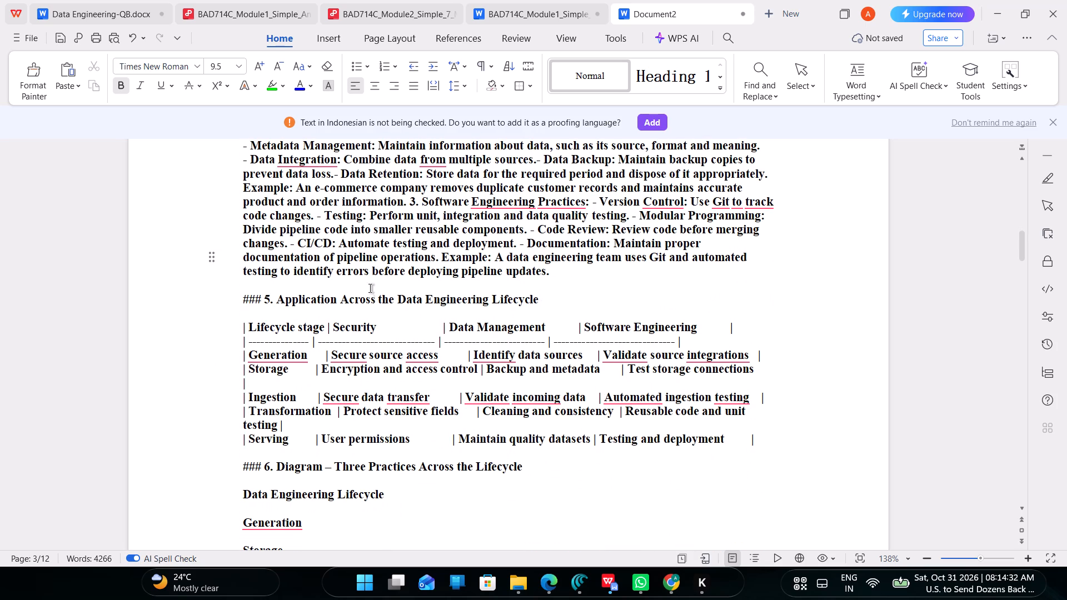
{"action": "left_click_drag", "start_coordinate": [370, 285], "coordinate": [431, 532]}
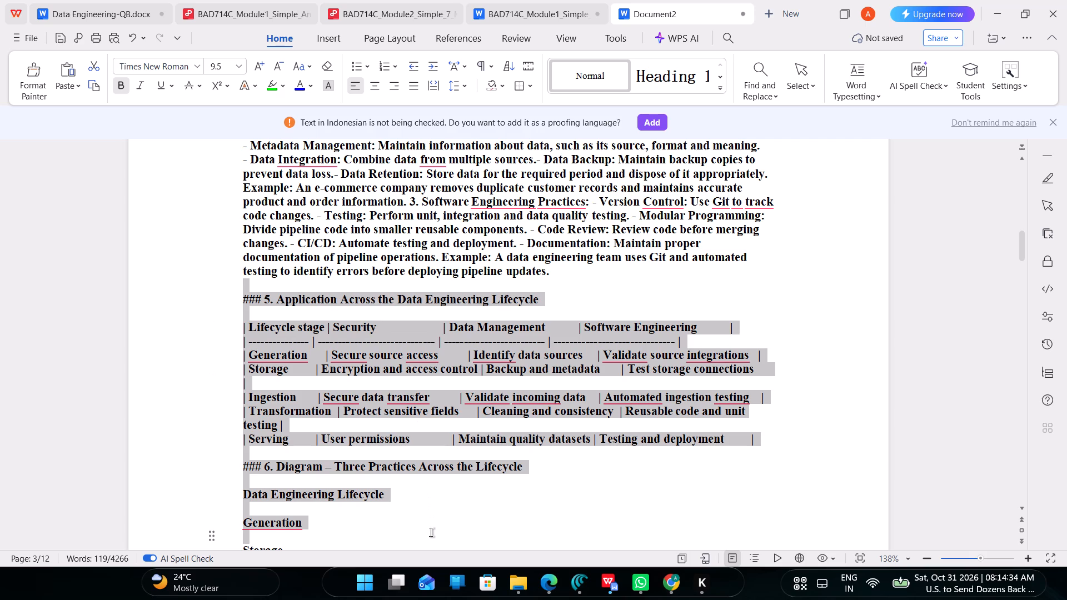
{"action": "left_click_drag", "start_coordinate": [431, 532], "coordinate": [408, 454]}
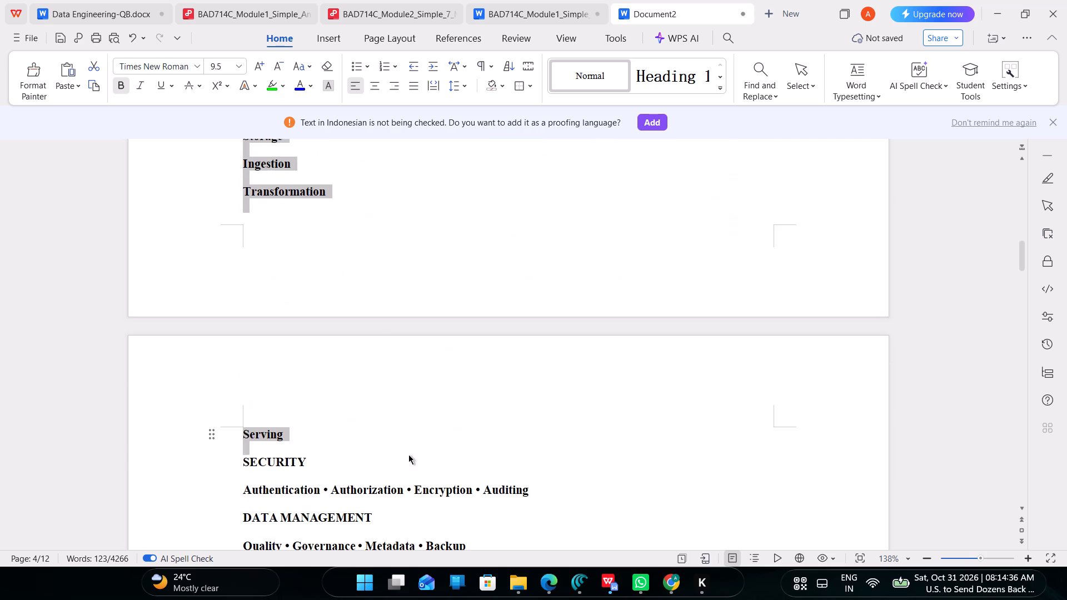
{"action": "left_click_drag", "start_coordinate": [408, 454], "coordinate": [435, 539]}
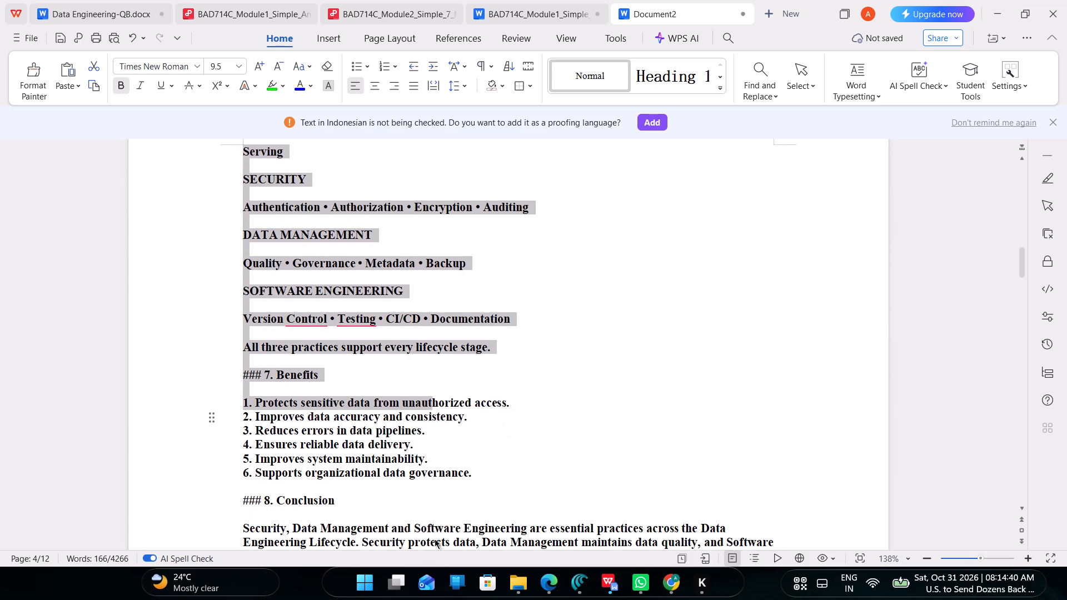
{"action": "left_click_drag", "start_coordinate": [435, 539], "coordinate": [368, 466]}
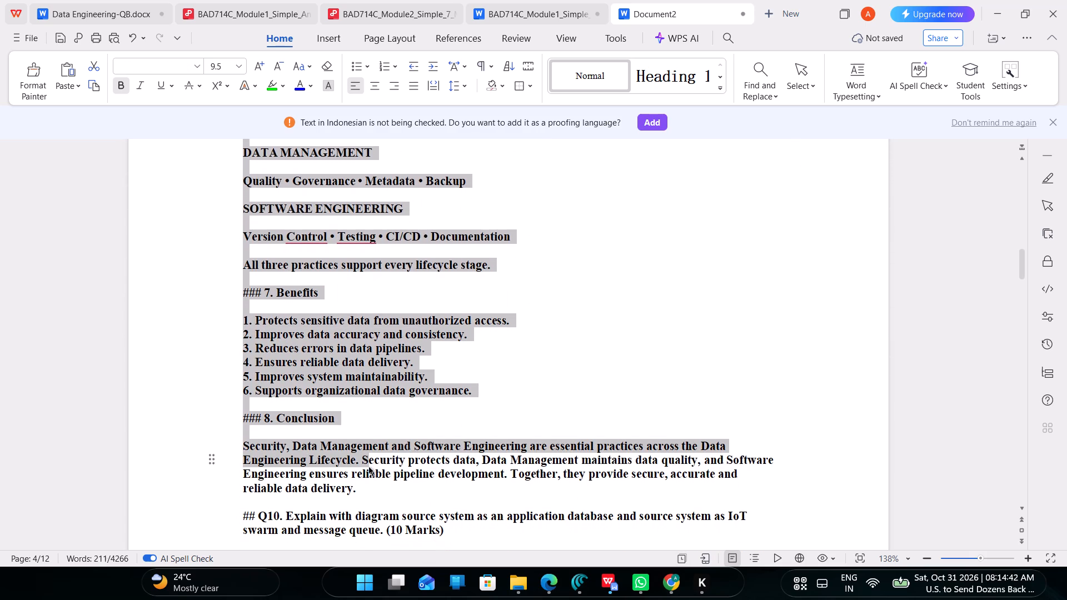
{"action": "left_click_drag", "start_coordinate": [368, 466], "coordinate": [369, 489]}
{"action": "key", "text": "BackSpace"}
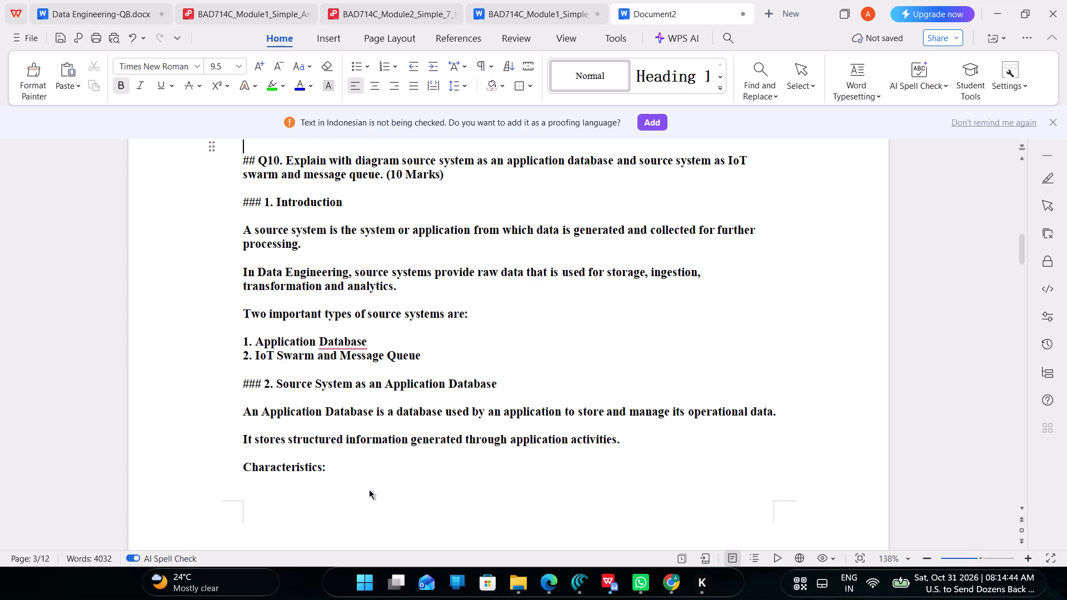
Remove the blank line above the Q10 question and the ## marks in front of it.
{"action": "scroll", "coordinate": [369, 489], "scroll_direction": "up", "scroll_amount": 2}
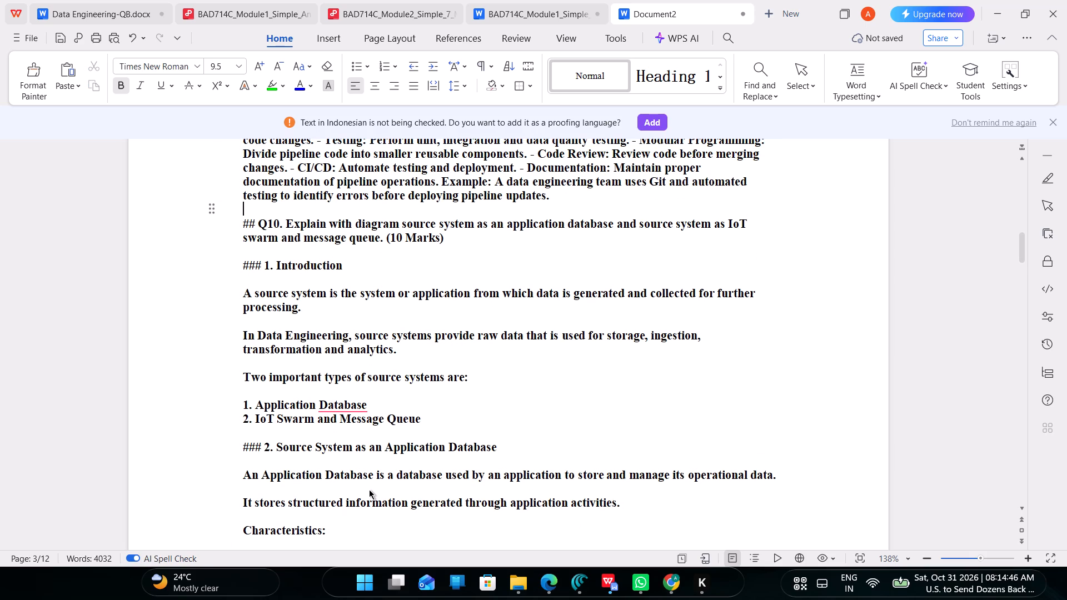
{"action": "scroll", "coordinate": [369, 489], "scroll_direction": "up", "scroll_amount": 6}
{"action": "scroll", "coordinate": [369, 489], "scroll_direction": "left", "scroll_amount": 1}
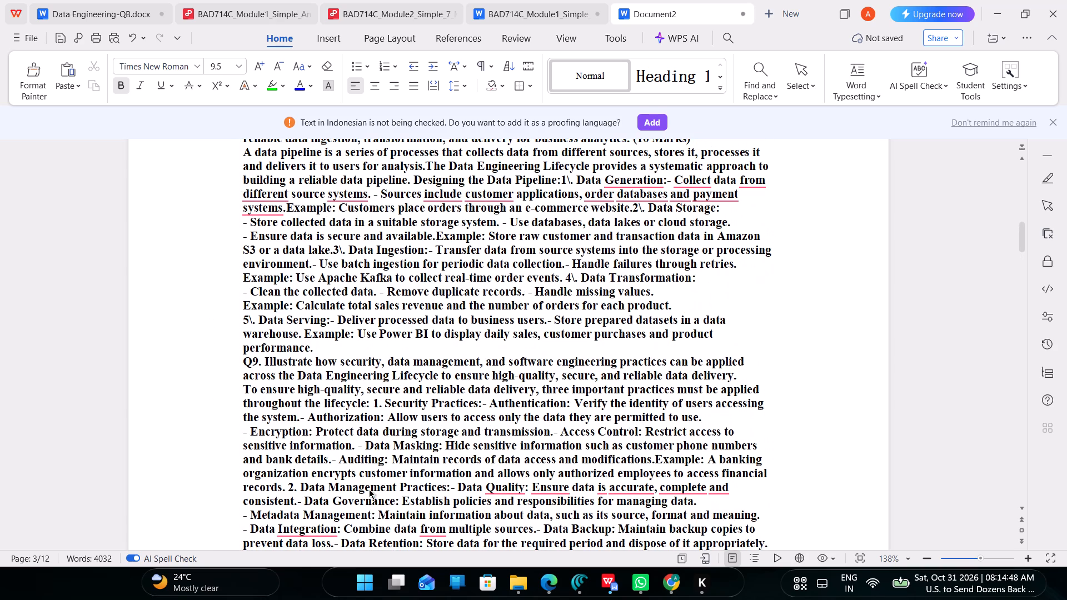
{"action": "scroll", "coordinate": [369, 489], "scroll_direction": "left", "scroll_amount": 1}
{"action": "key", "text": "Delete"}
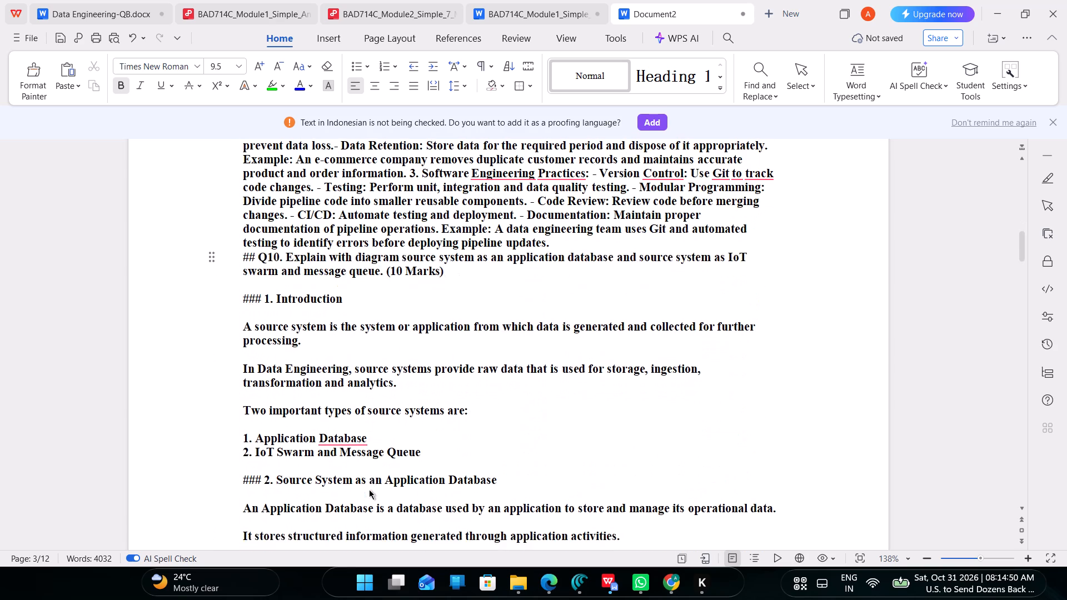
{"action": "key", "text": "Delete"}
{"action": "key", "text": "Delete"}
{"action": "key", "text": "Delete"}
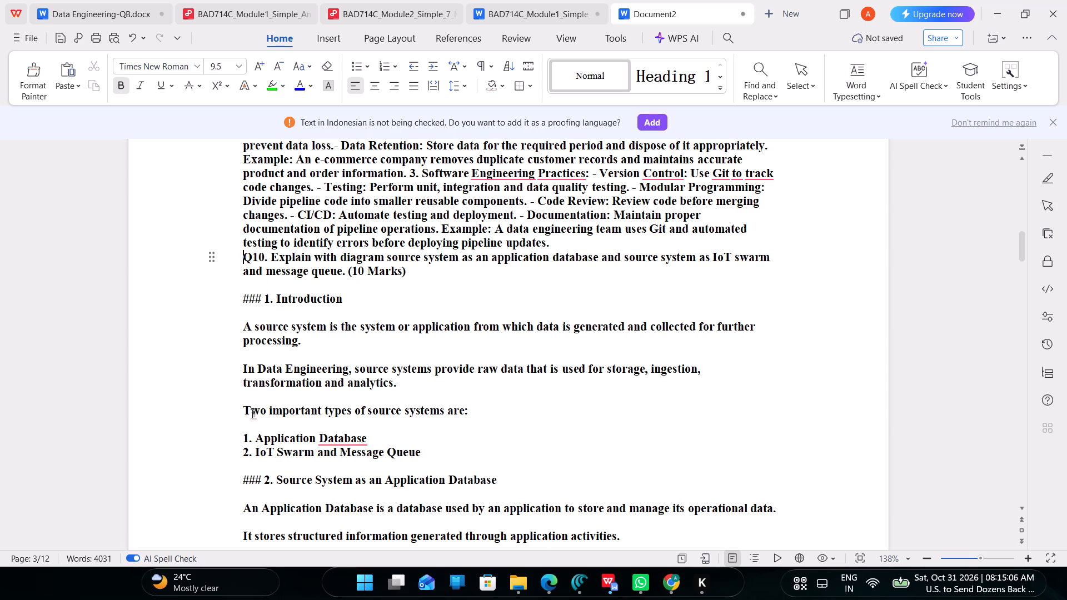
Delete Q10's Introduction heading and its two paragraphs, along with the blank lines before "Two important types of source systems are:".
{"action": "left_click_drag", "start_coordinate": [252, 392], "coordinate": [224, 300]}
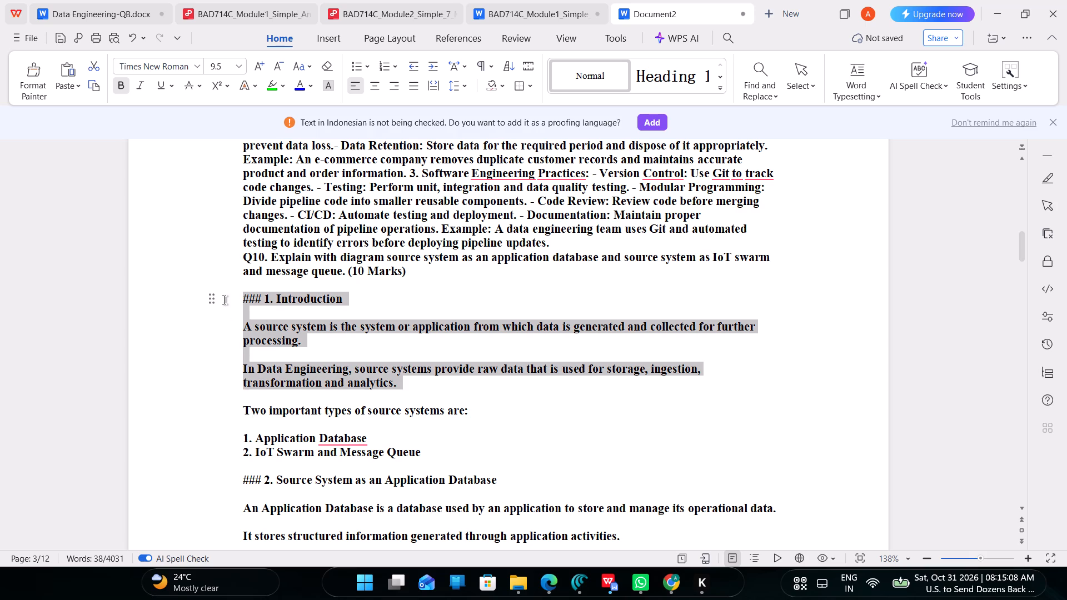
{"action": "left_click_drag", "start_coordinate": [224, 300], "coordinate": [223, 293]}
{"action": "key", "text": "BackSpace"}
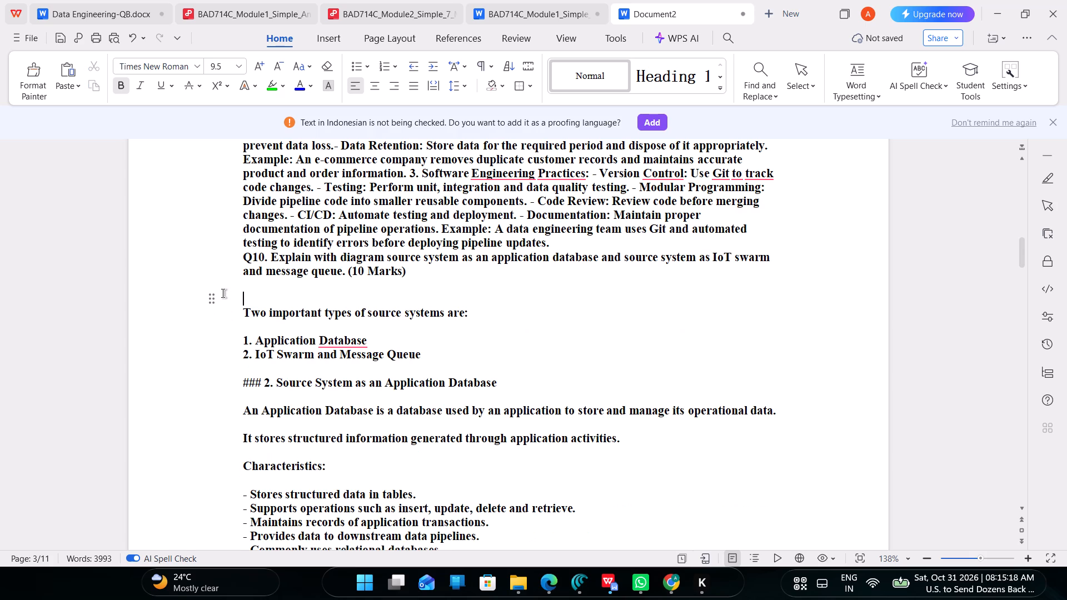
{"action": "key", "text": "BackSpace"}
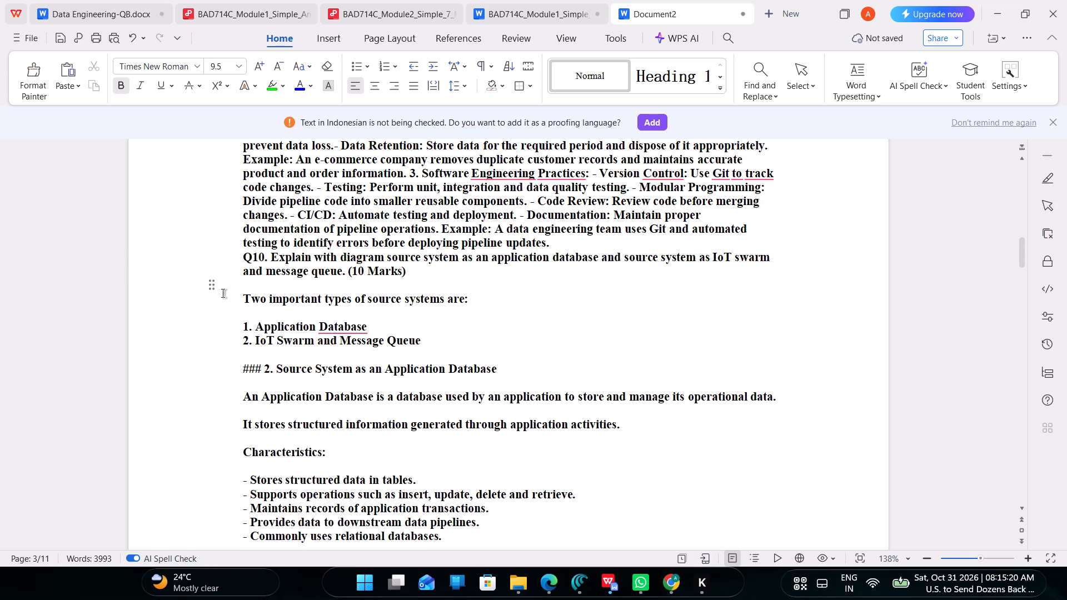
{"action": "key", "text": "Delete"}
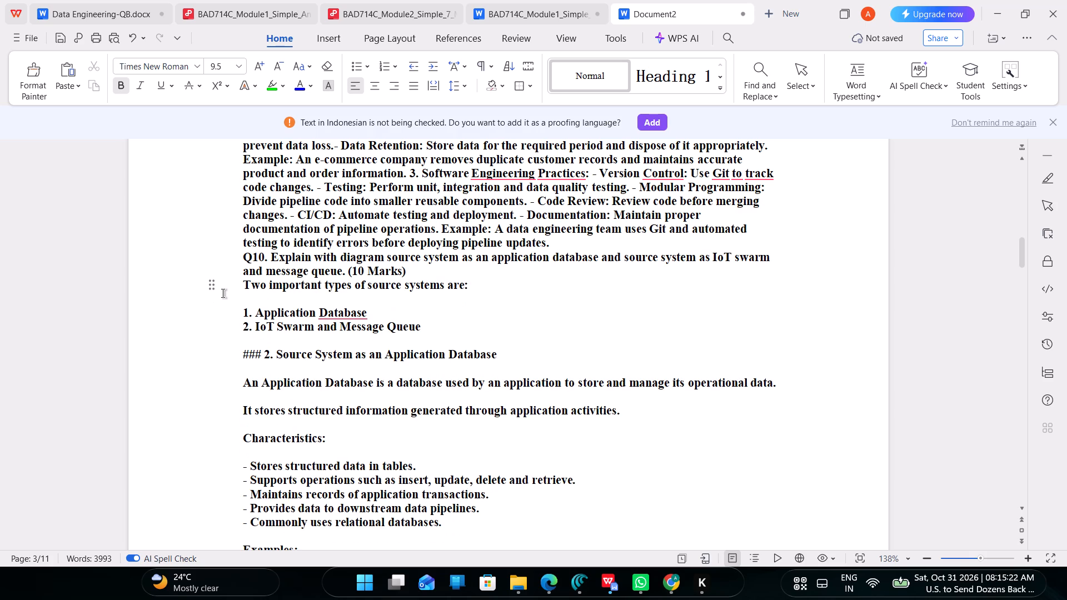
Delete the "Two important types" line and its list, strip the ### marks from the Application Database heading, renumber it 1 and add a colon.
{"action": "left_click", "coordinate": [267, 356]}
{"action": "left_click_drag", "start_coordinate": [267, 356], "coordinate": [222, 279]}
{"action": "key", "text": "BackSpace"}
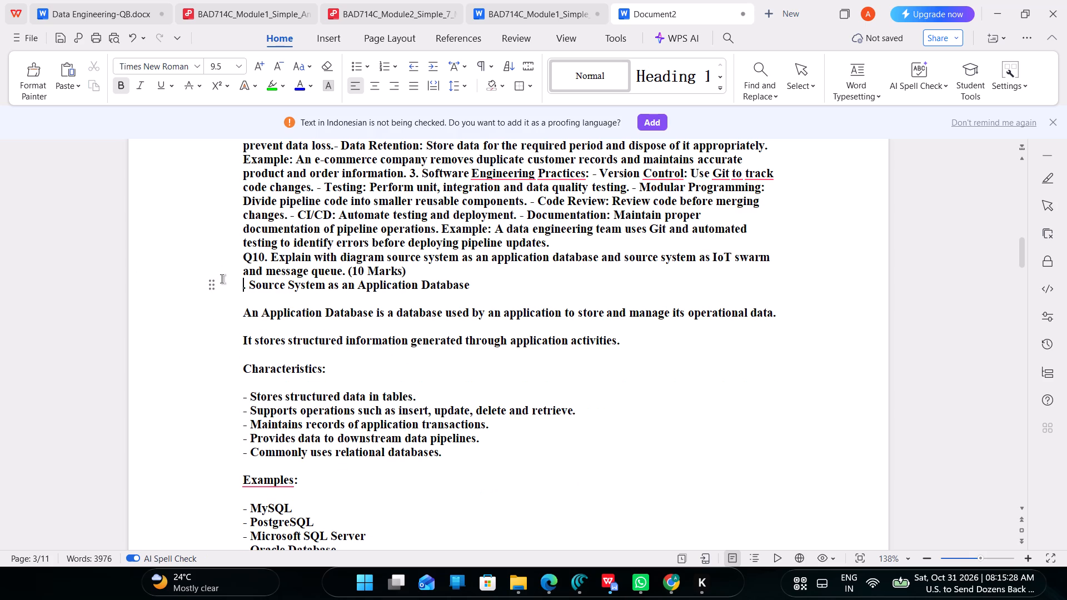
{"action": "type", "text": "1."}
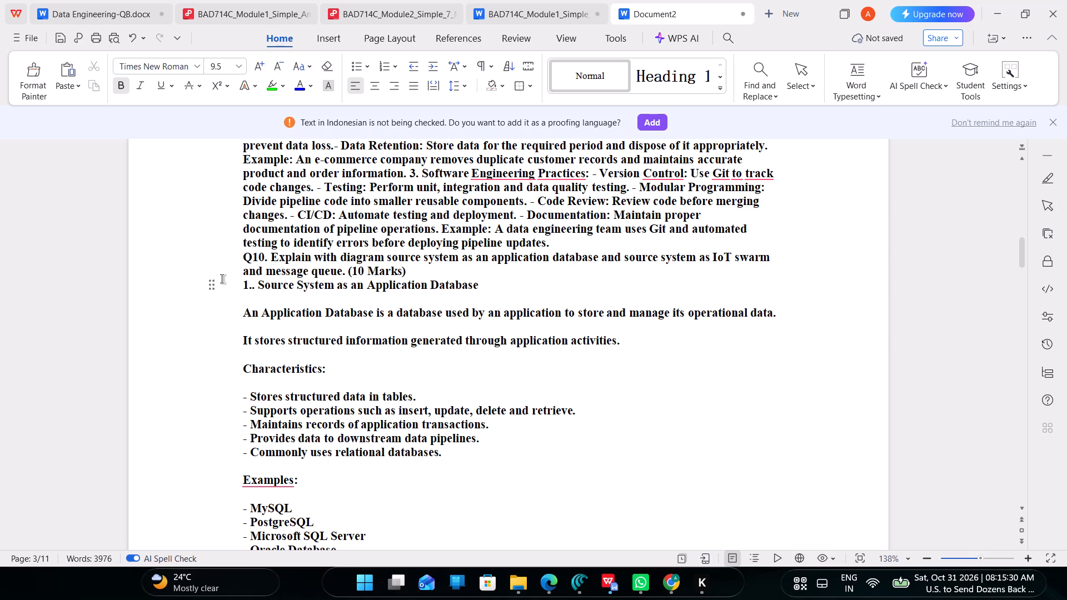
{"action": "key", "text": "BackSpace"}
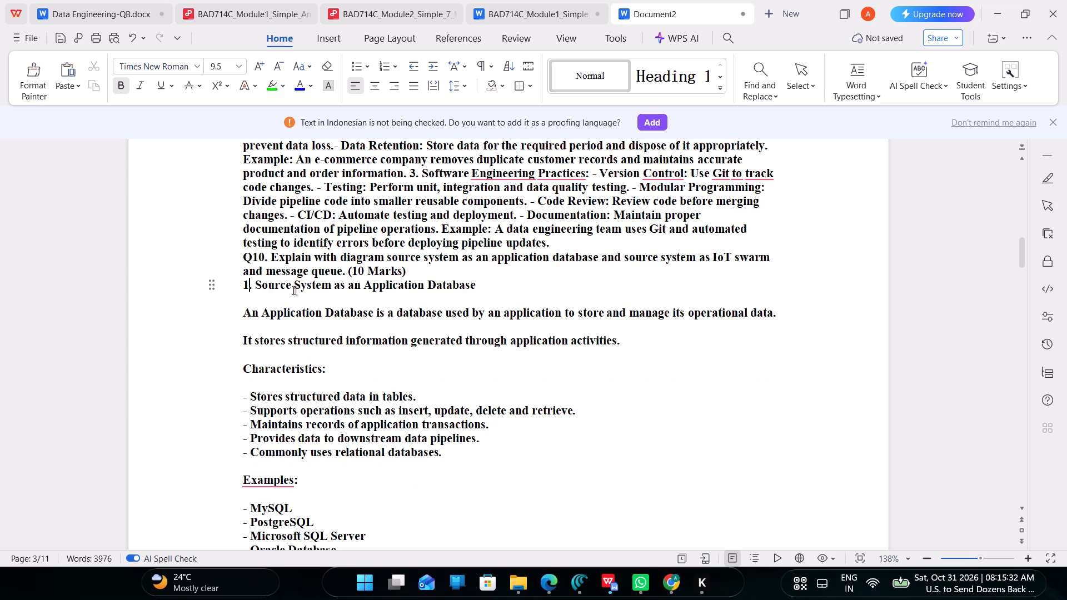
{"action": "left_click", "coordinate": [498, 292]}
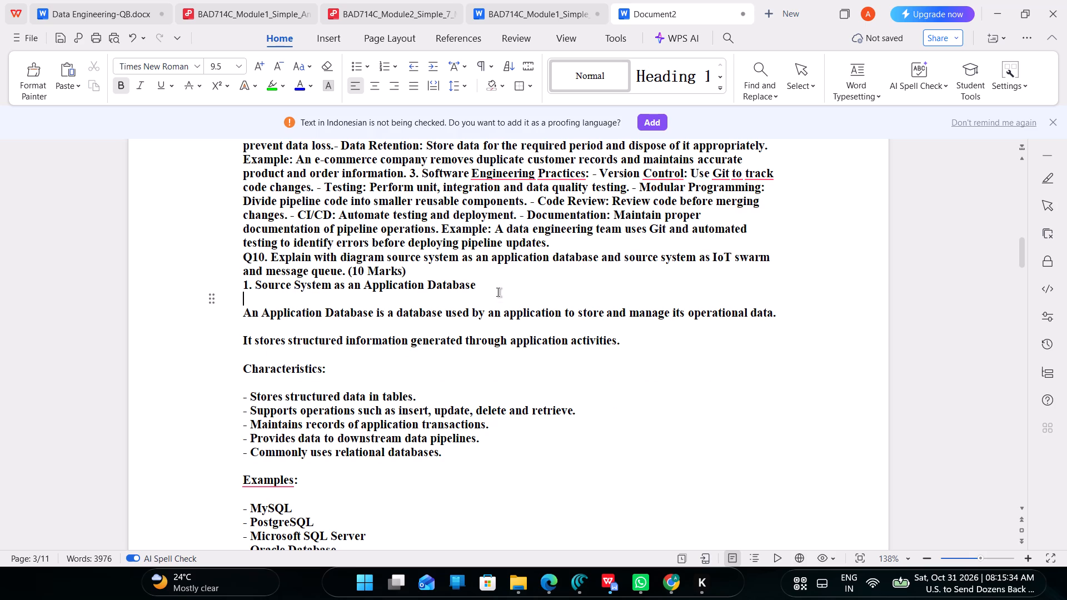
{"action": "left_click", "coordinate": [490, 282]}
{"action": "key", "text": "shift+colon"}
Join the Application Database definition and the "It stores structured information" sentence onto the Source System heading as one running paragraph.
{"action": "left_click_drag", "start_coordinate": [490, 282], "coordinate": [501, 312]}
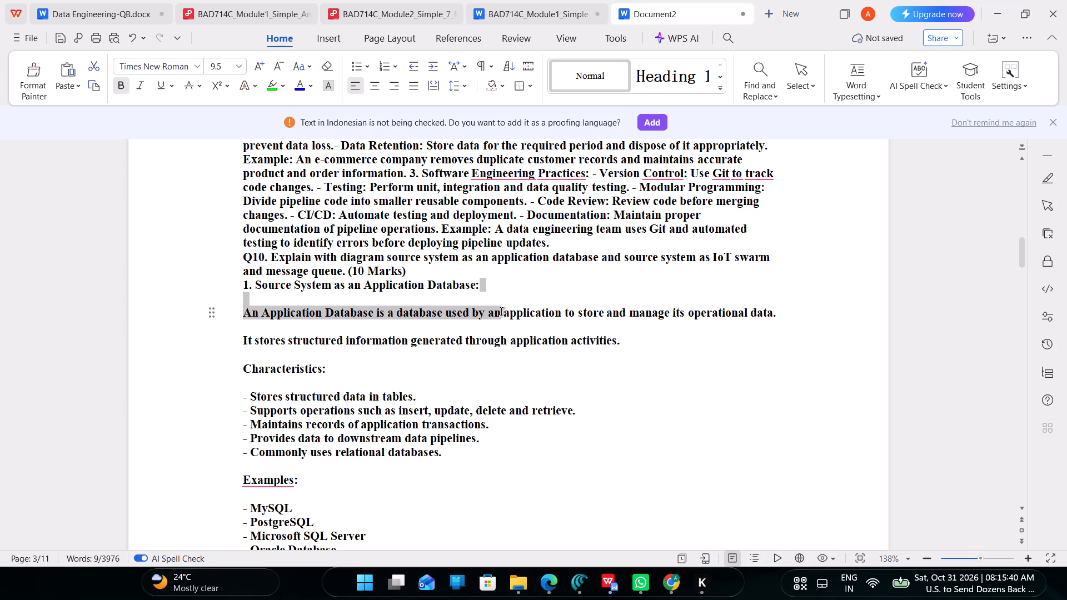
{"action": "left_click_drag", "start_coordinate": [501, 312], "coordinate": [520, 333]}
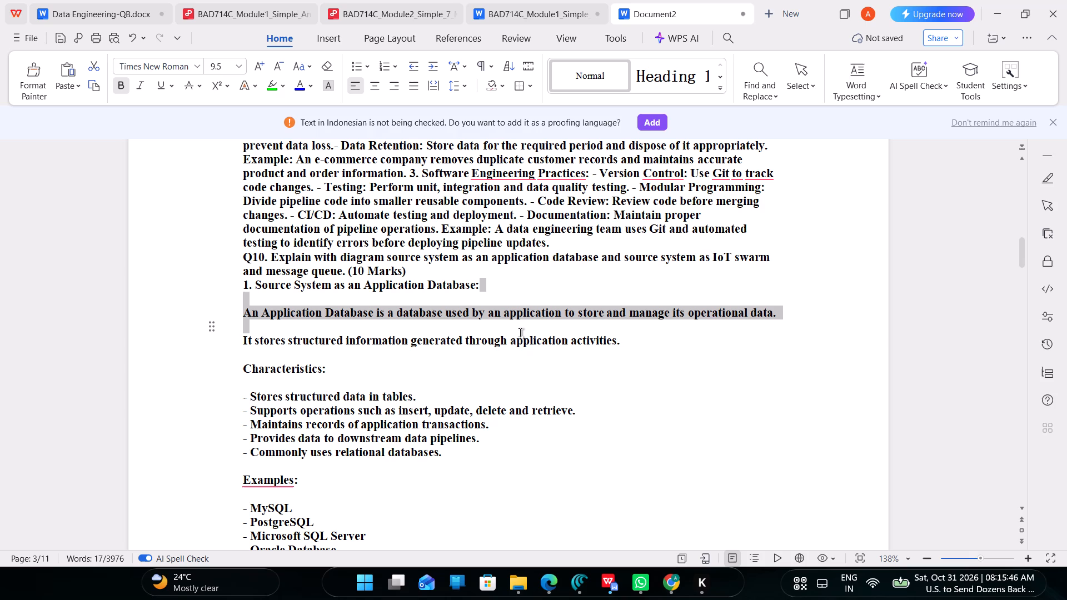
{"action": "left_click_drag", "start_coordinate": [520, 333], "coordinate": [513, 295]}
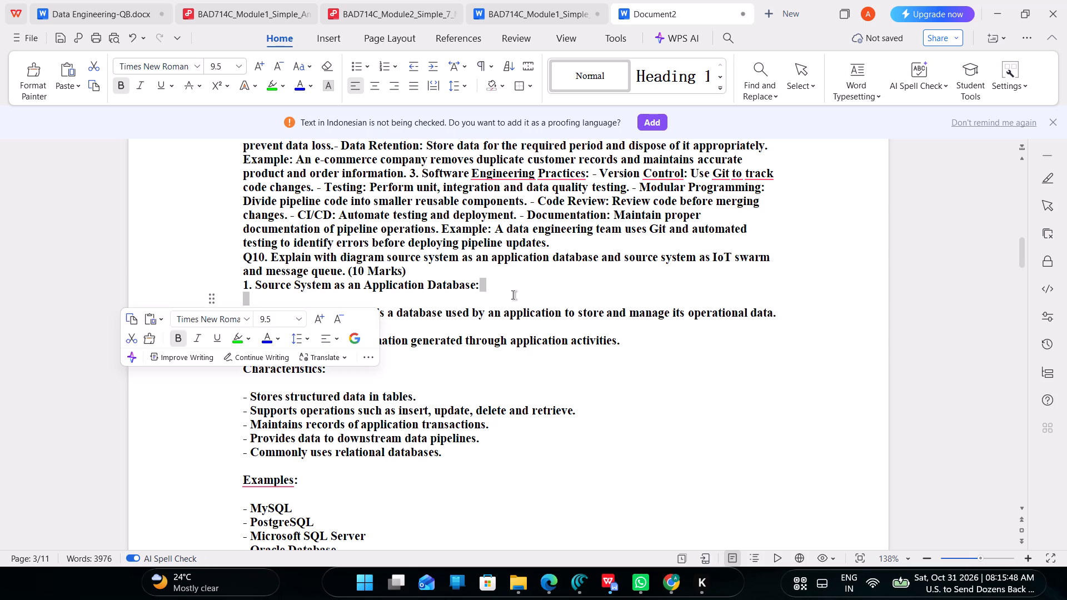
{"action": "left_click", "coordinate": [513, 295]}
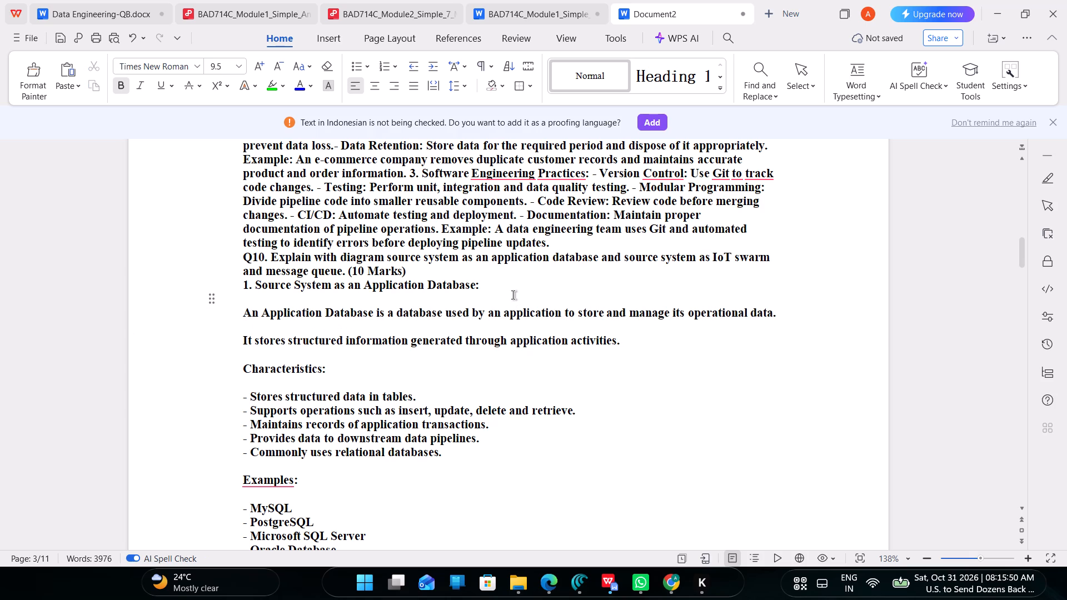
{"action": "key", "text": "Delete"}
{"action": "key", "text": "BackSpace"}
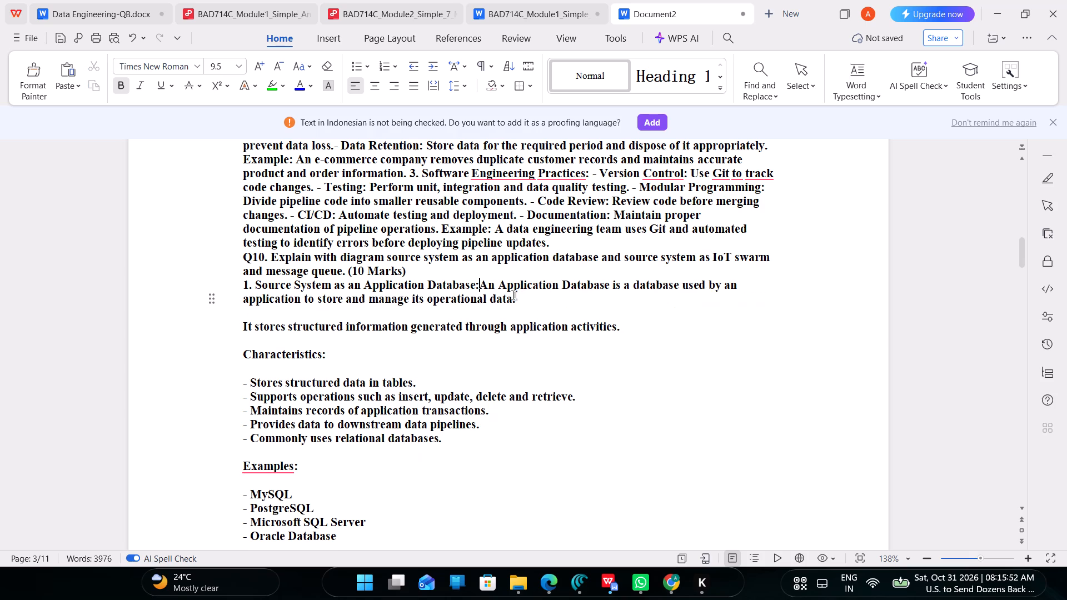
{"action": "left_click", "coordinate": [517, 298]}
{"action": "key", "text": "Delete"}
{"action": "key", "text": "Delete"}
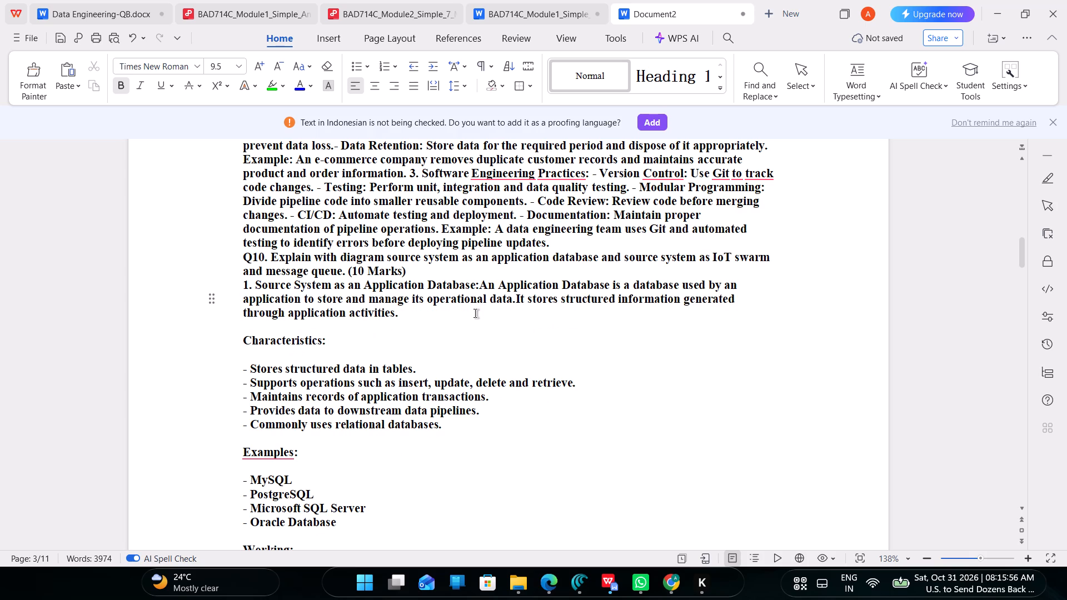
Look through the rest of Q10's Application Database section, from Characteristics and Examples to Working and the diagram text.
{"action": "left_click", "coordinate": [475, 313]}
{"action": "scroll", "coordinate": [475, 313], "scroll_direction": "down", "scroll_amount": 5}
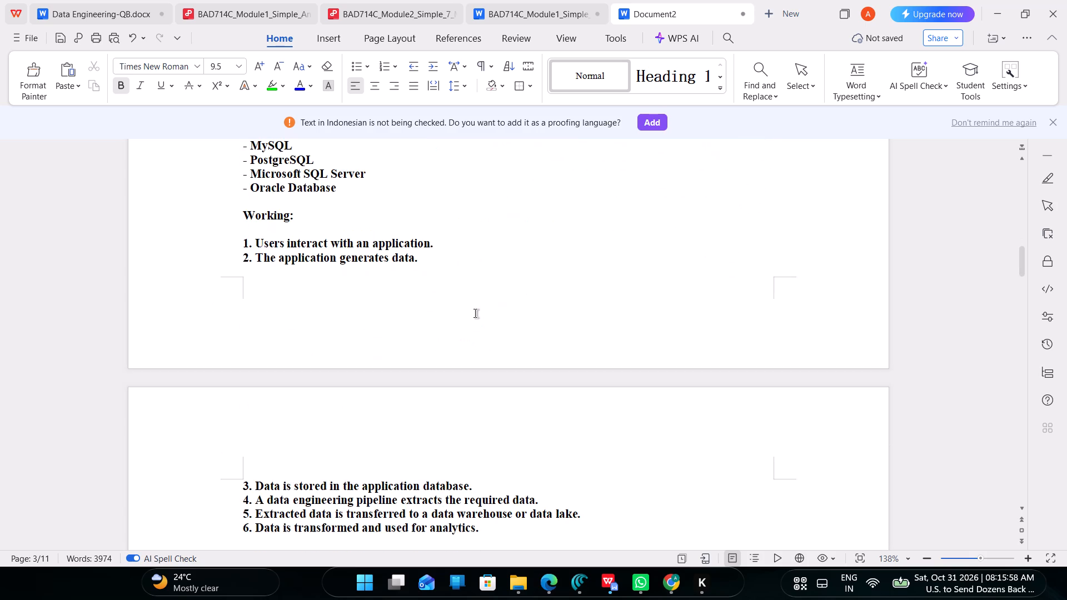
{"action": "scroll", "coordinate": [475, 313], "scroll_direction": "down", "scroll_amount": 4}
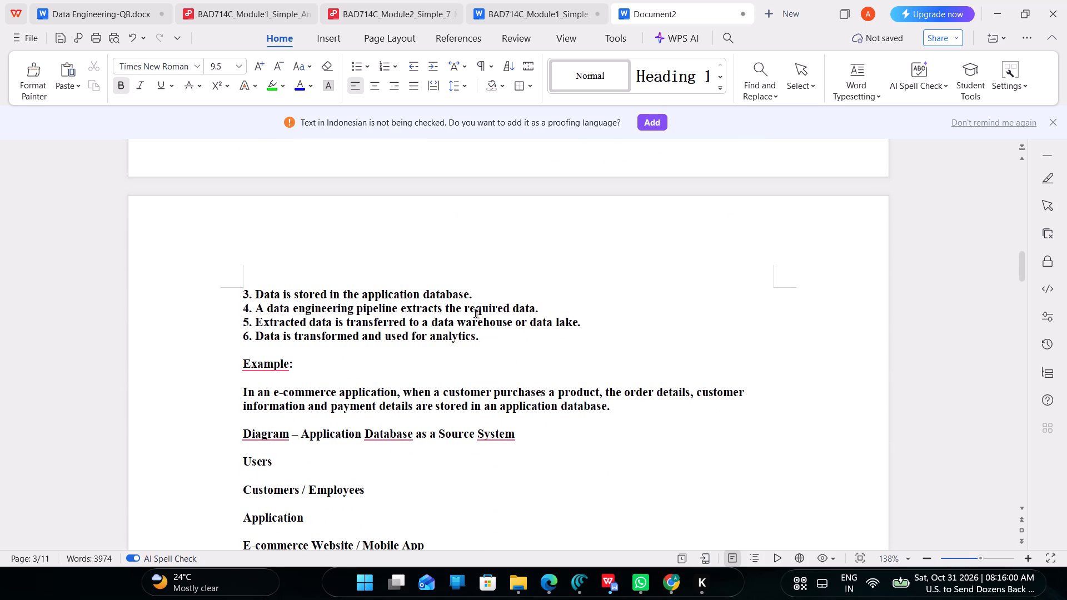
{"action": "scroll", "coordinate": [475, 313], "scroll_direction": "down", "scroll_amount": 3}
{"action": "scroll", "coordinate": [475, 313], "scroll_direction": "up", "scroll_amount": 1}
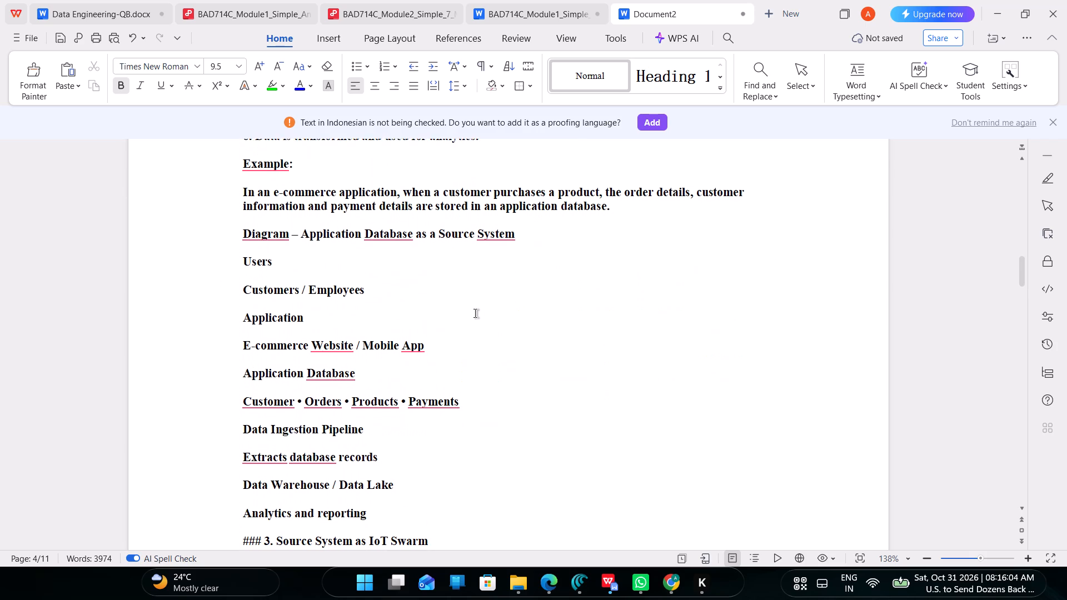
{"action": "scroll", "coordinate": [475, 313], "scroll_direction": "up", "scroll_amount": 3}
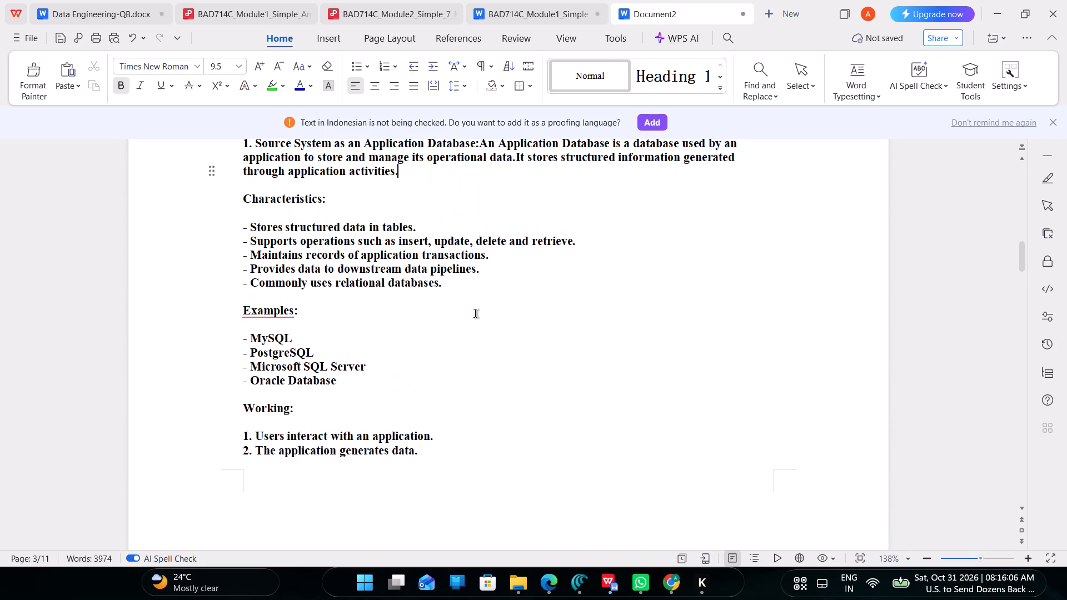
{"action": "scroll", "coordinate": [475, 313], "scroll_direction": "up", "scroll_amount": 1}
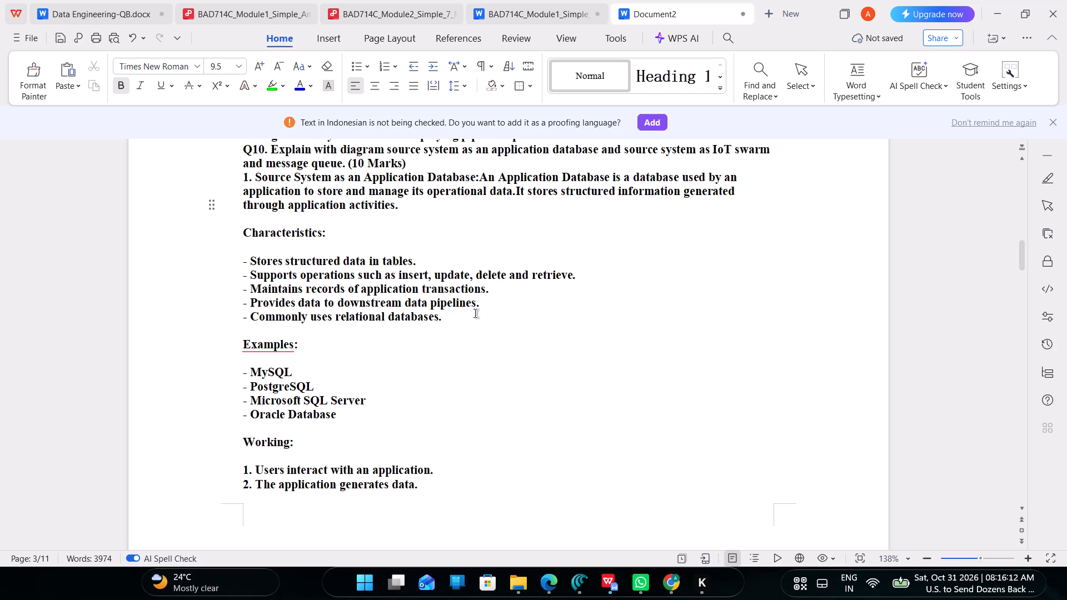
{"action": "scroll", "coordinate": [475, 313], "scroll_direction": "down", "scroll_amount": 4}
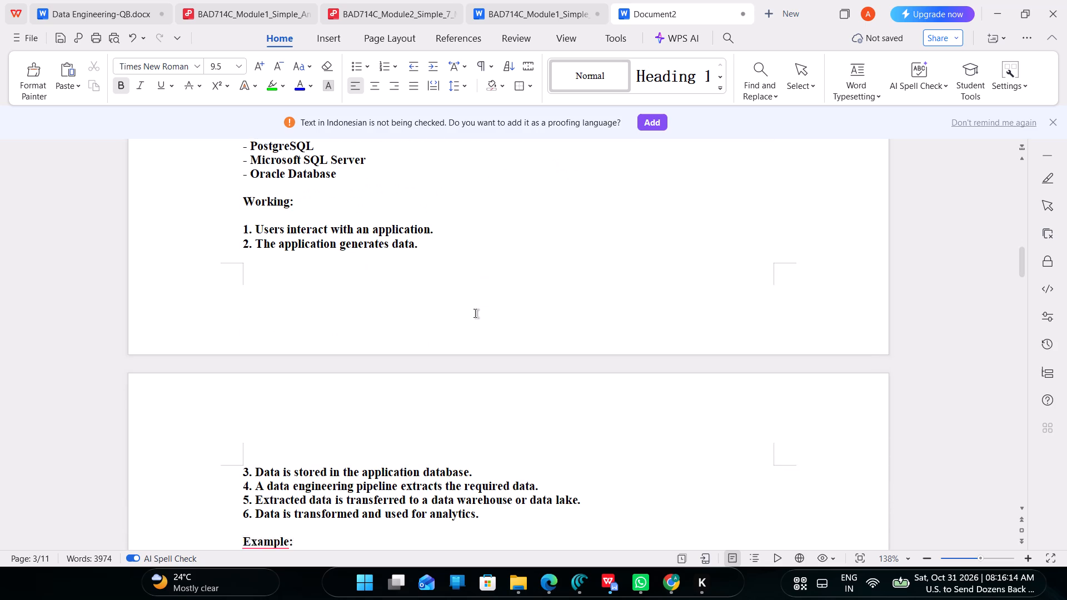
Review Q10's Application Database section in the document, comparing its Characteristics, Examples, Working steps and diagram text.
{"action": "scroll", "coordinate": [475, 313], "scroll_direction": "down", "scroll_amount": 2}
{"action": "scroll", "coordinate": [475, 313], "scroll_direction": "up", "scroll_amount": 1}
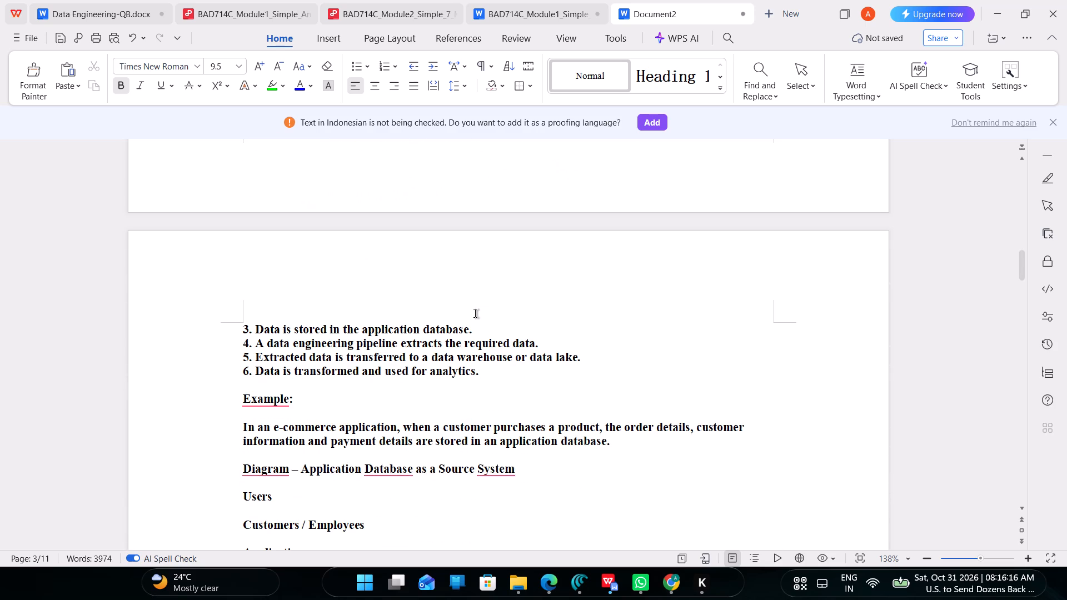
{"action": "scroll", "coordinate": [475, 313], "scroll_direction": "up", "scroll_amount": 2}
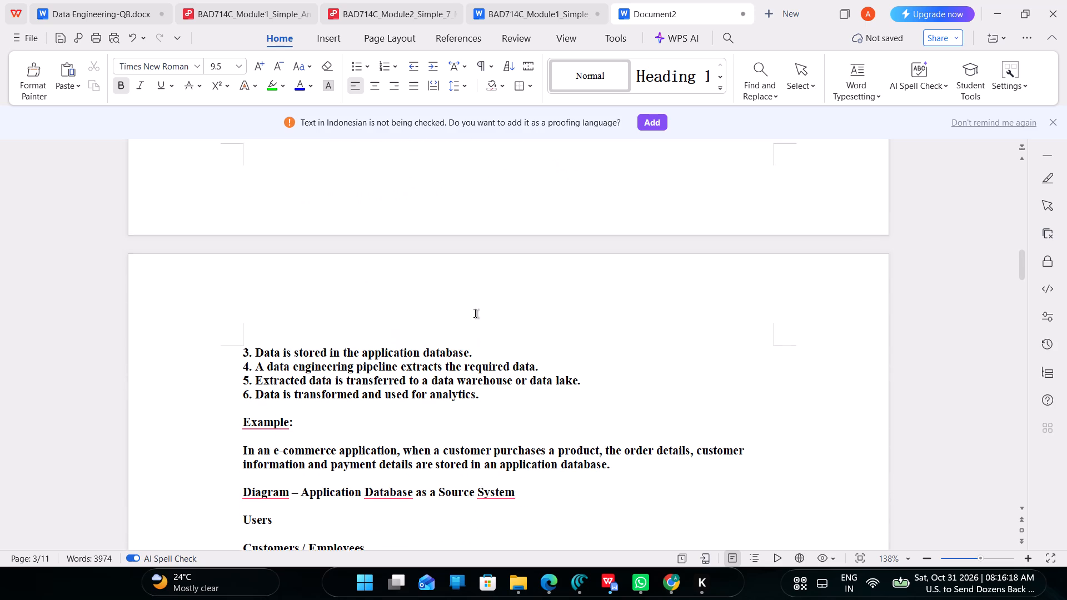
{"action": "scroll", "coordinate": [475, 313], "scroll_direction": "up", "scroll_amount": 1}
{"action": "scroll", "coordinate": [475, 313], "scroll_direction": "down", "scroll_amount": 1}
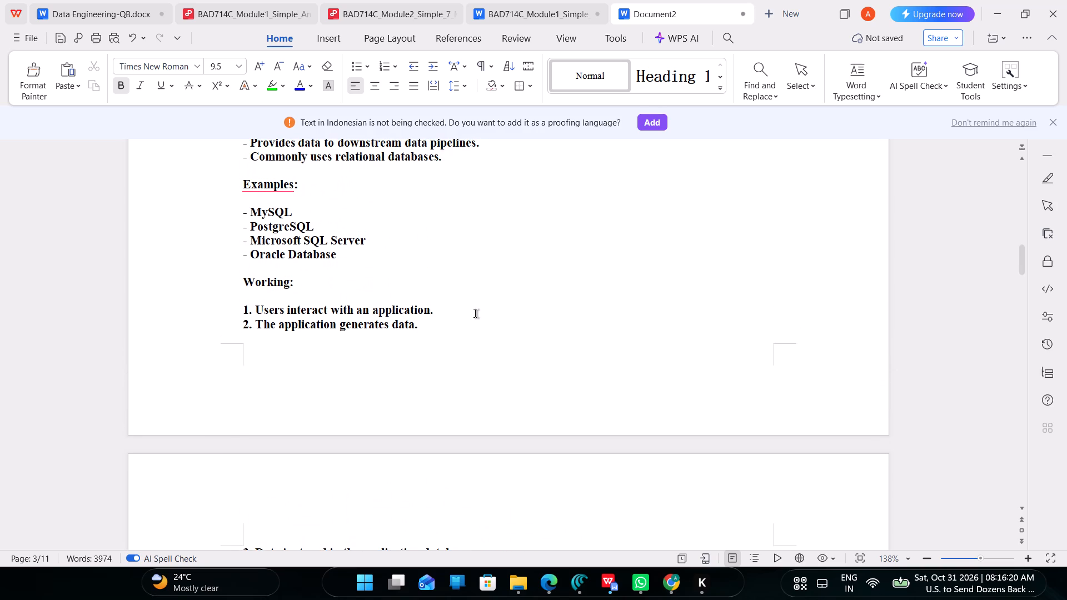
{"action": "scroll", "coordinate": [475, 313], "scroll_direction": "down", "scroll_amount": 2}
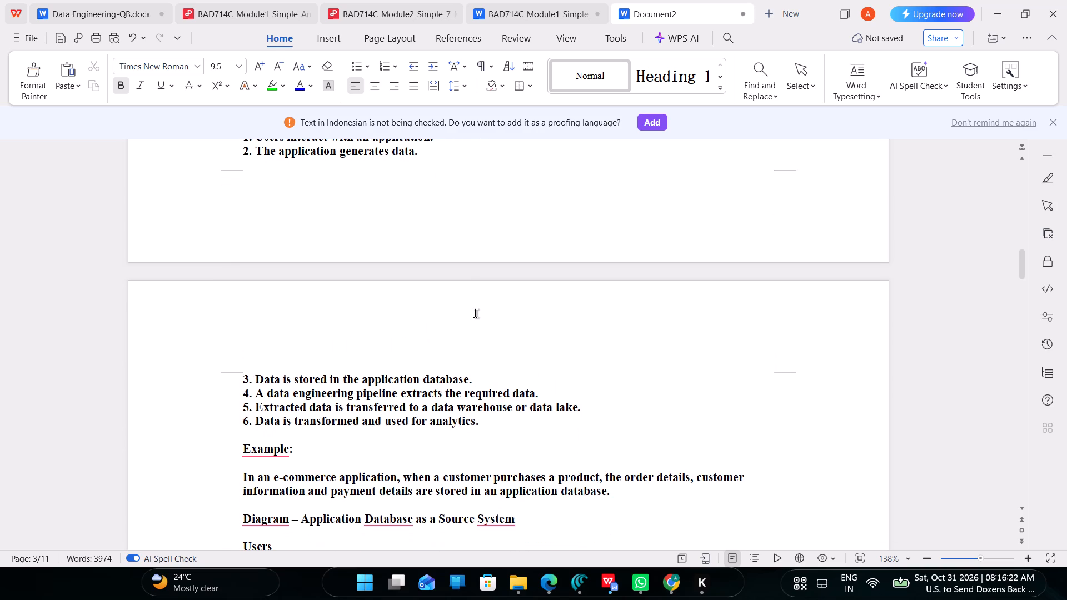
{"action": "scroll", "coordinate": [475, 313], "scroll_direction": "down", "scroll_amount": 1}
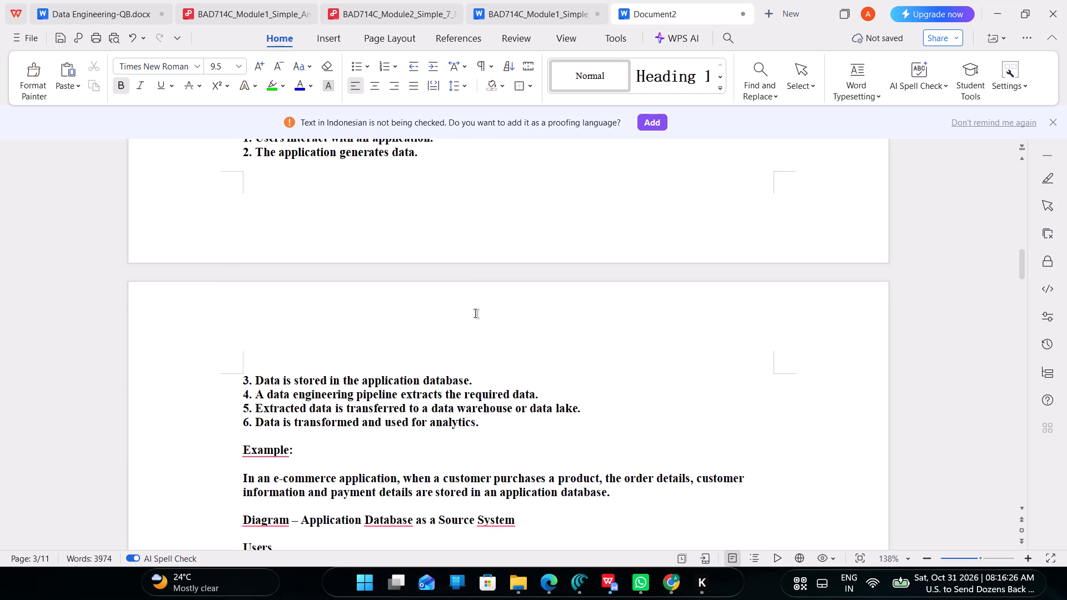
{"action": "scroll", "coordinate": [475, 313], "scroll_direction": "down", "scroll_amount": 1}
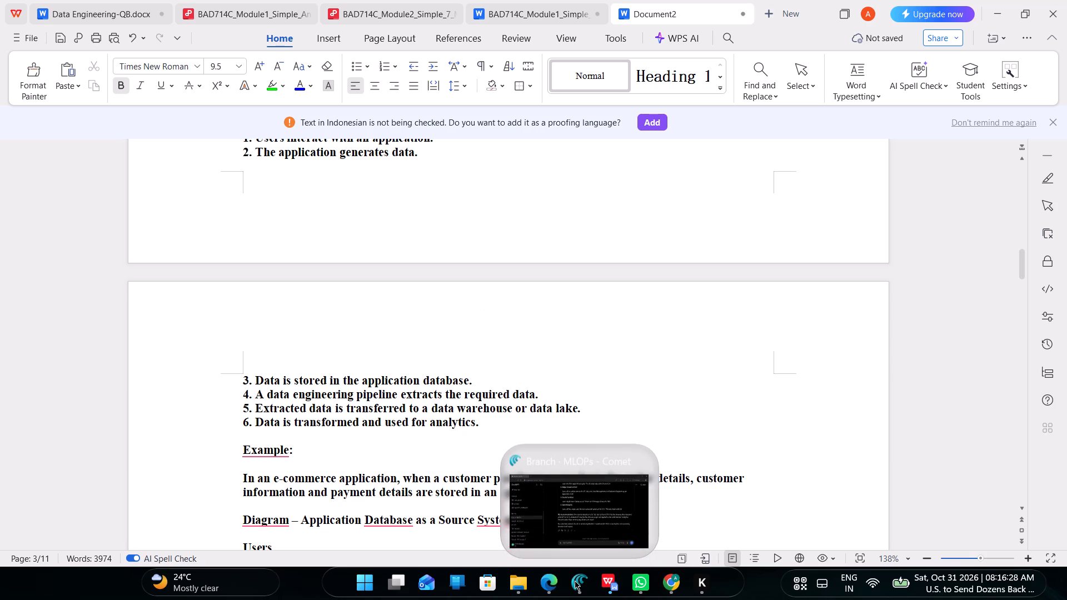
{"action": "scroll", "coordinate": [347, 300], "scroll_direction": "up", "scroll_amount": 5}
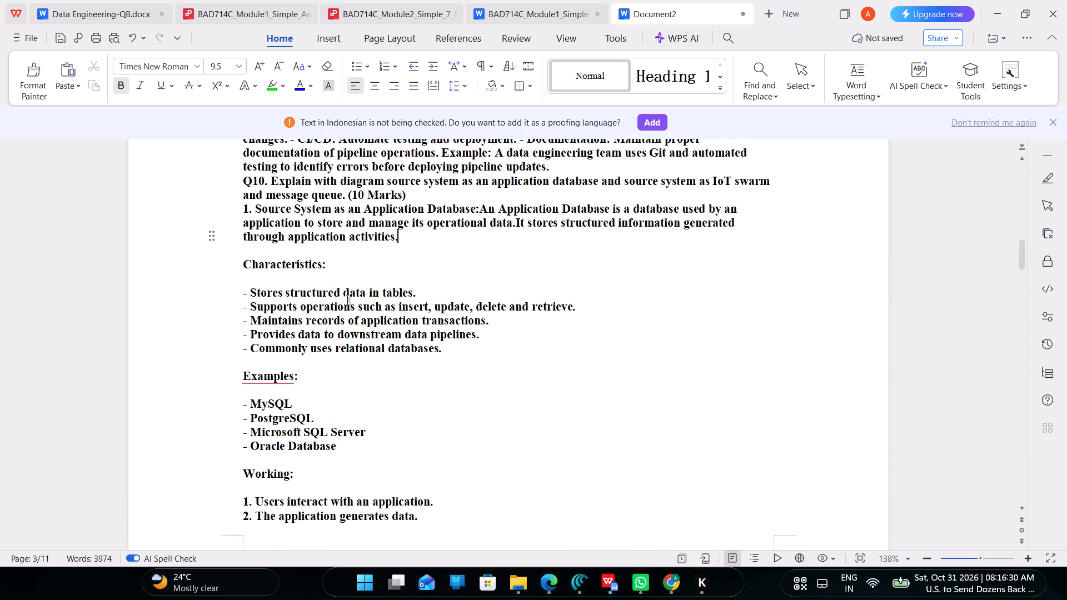
{"action": "scroll", "coordinate": [347, 300], "scroll_direction": "up", "scroll_amount": 3}
{"action": "left_click", "coordinate": [575, 576]}
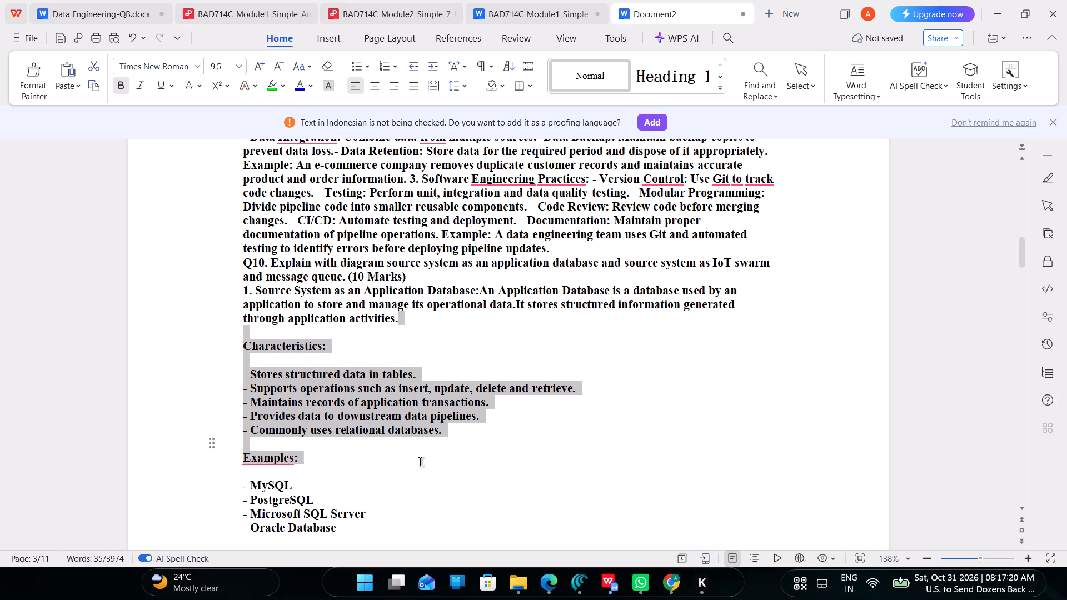
{"action": "left_click_drag", "start_coordinate": [420, 462], "coordinate": [357, 535]}
{"action": "key", "text": "BackSpace"}
Join Working steps 1 to 4 of Q10's Application Database answer into running text directly after "Working:".
{"action": "scroll", "coordinate": [357, 535], "scroll_direction": "down", "scroll_amount": 1}
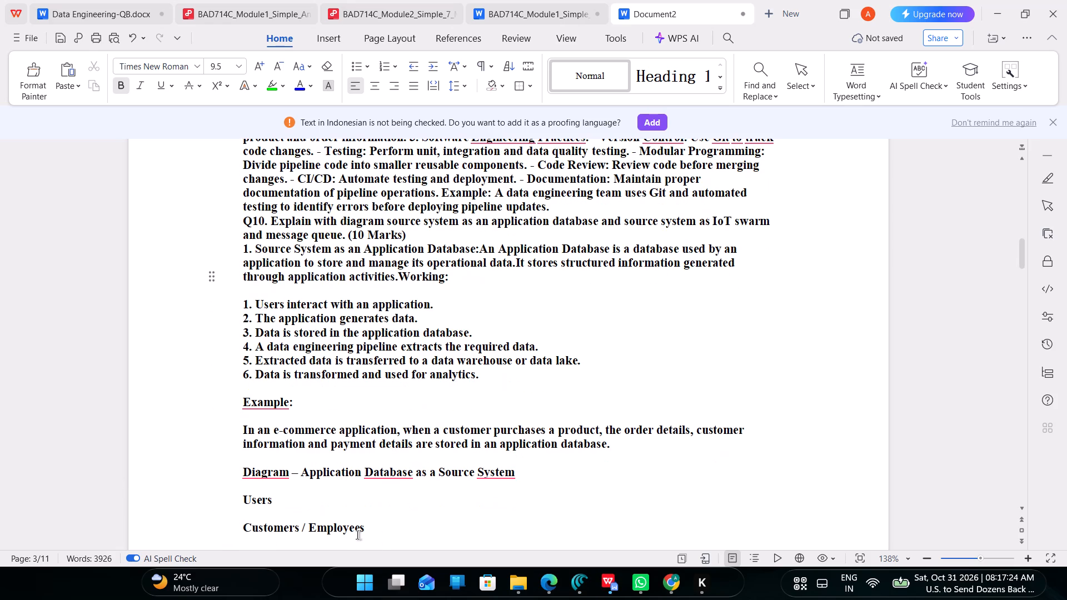
{"action": "scroll", "coordinate": [357, 535], "scroll_direction": "down", "scroll_amount": 1}
{"action": "left_click", "coordinate": [468, 279]}
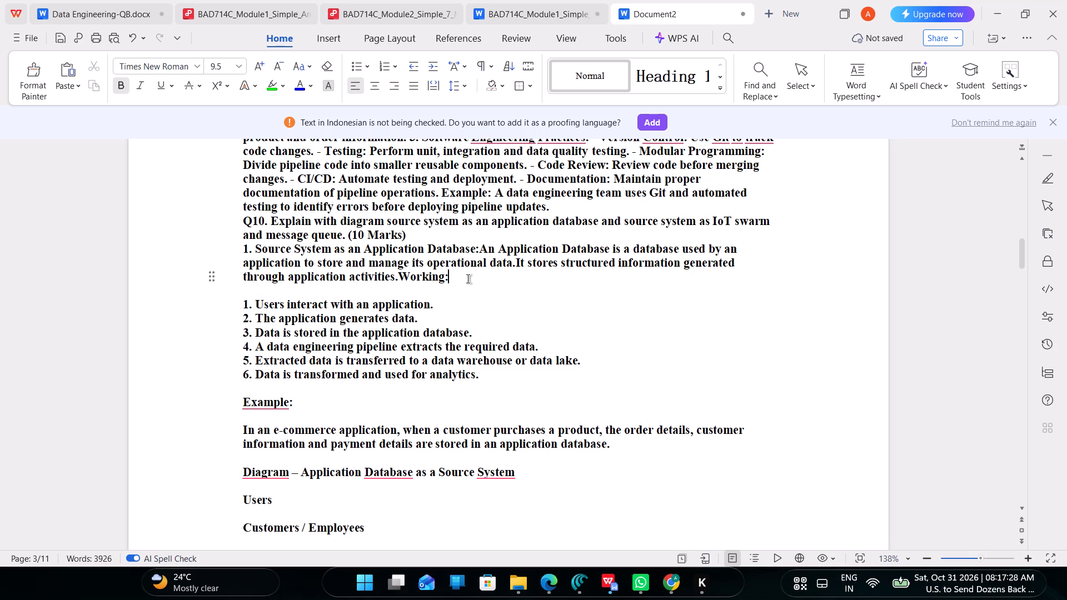
{"action": "key", "text": "Delete"}
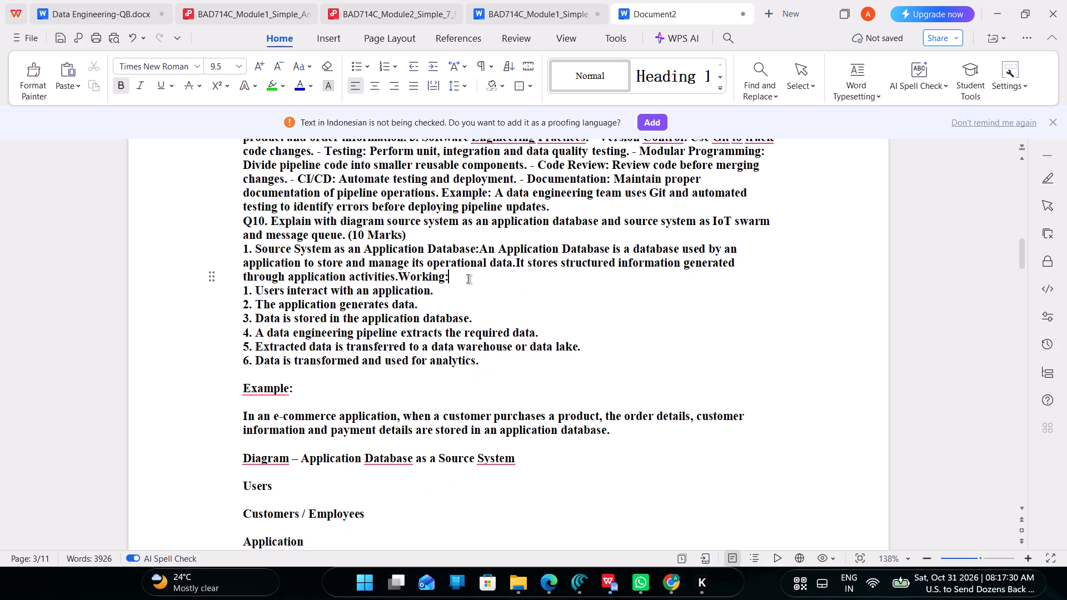
{"action": "key", "text": "Delete"}
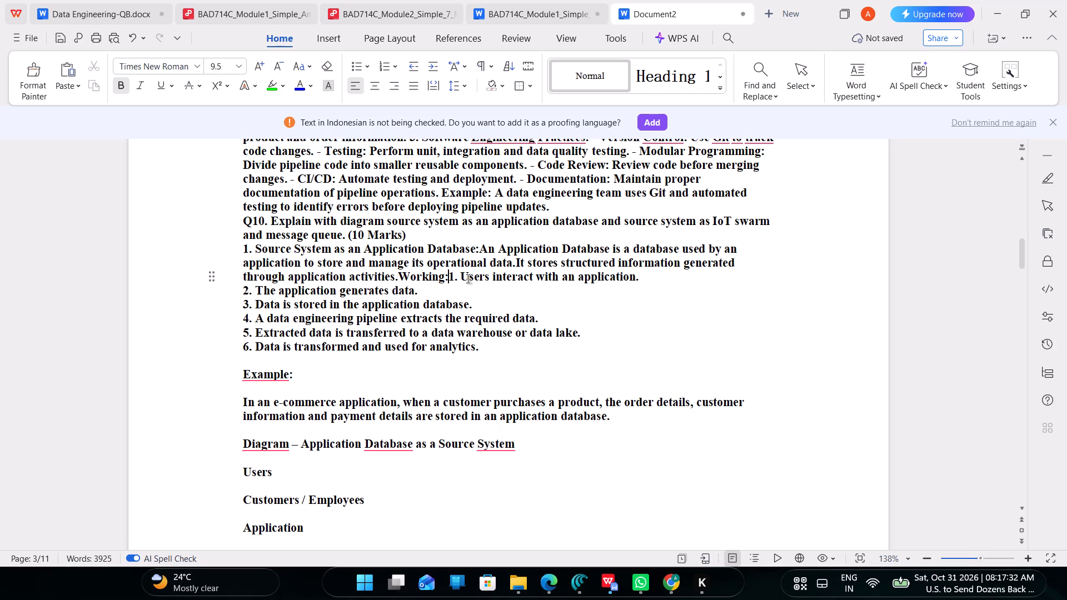
{"action": "left_click", "coordinate": [644, 278]}
{"action": "key", "text": "Delete"}
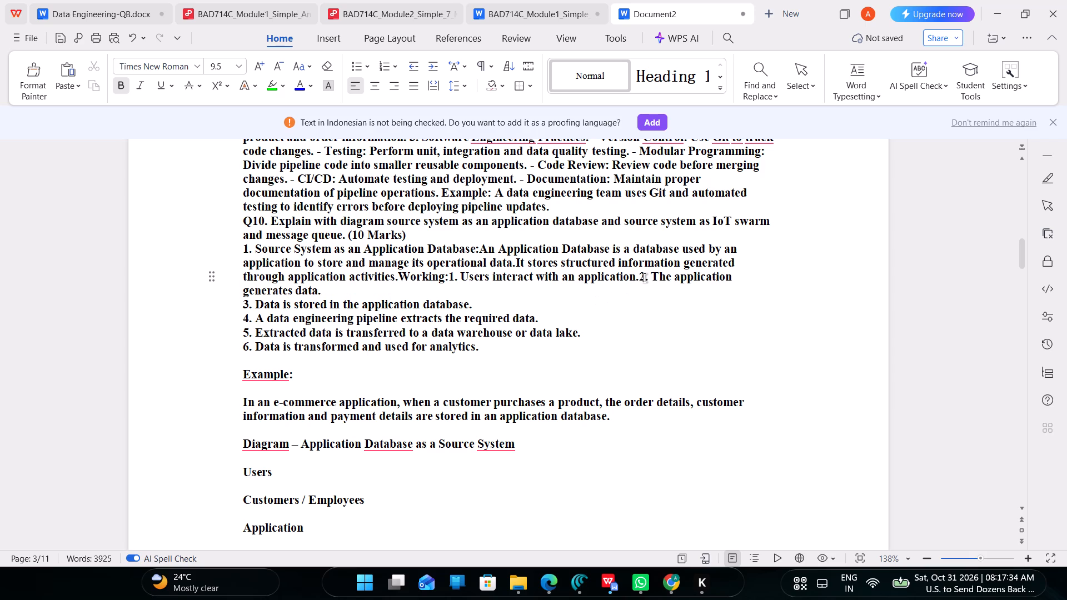
{"action": "left_click", "coordinate": [333, 290]}
{"action": "key", "text": "Delete"}
{"action": "key", "text": "space"}
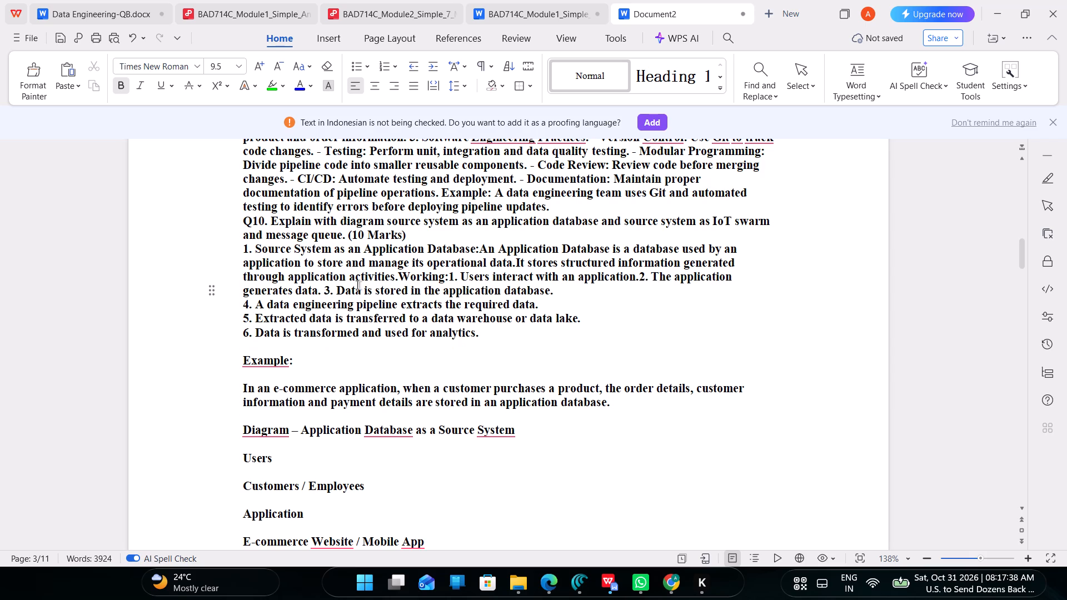
{"action": "left_click", "coordinate": [562, 291]}
{"action": "key", "text": "Delete"}
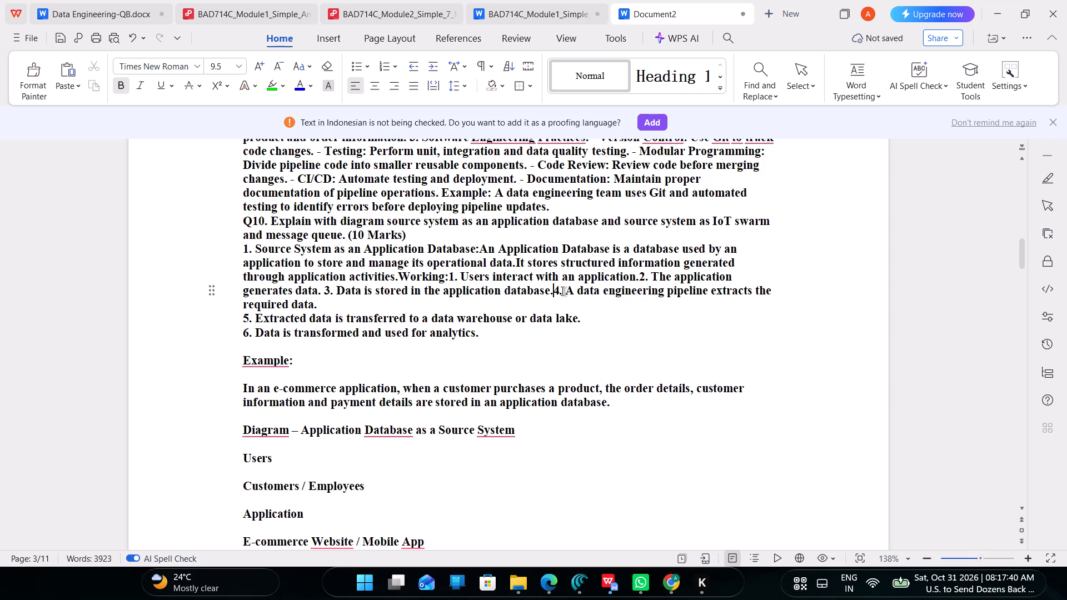
Delete Working steps 5 and 6 of the Application Database answer and run its e-commerce Example on after step 4.
{"action": "left_click_drag", "start_coordinate": [327, 304], "coordinate": [338, 344]}
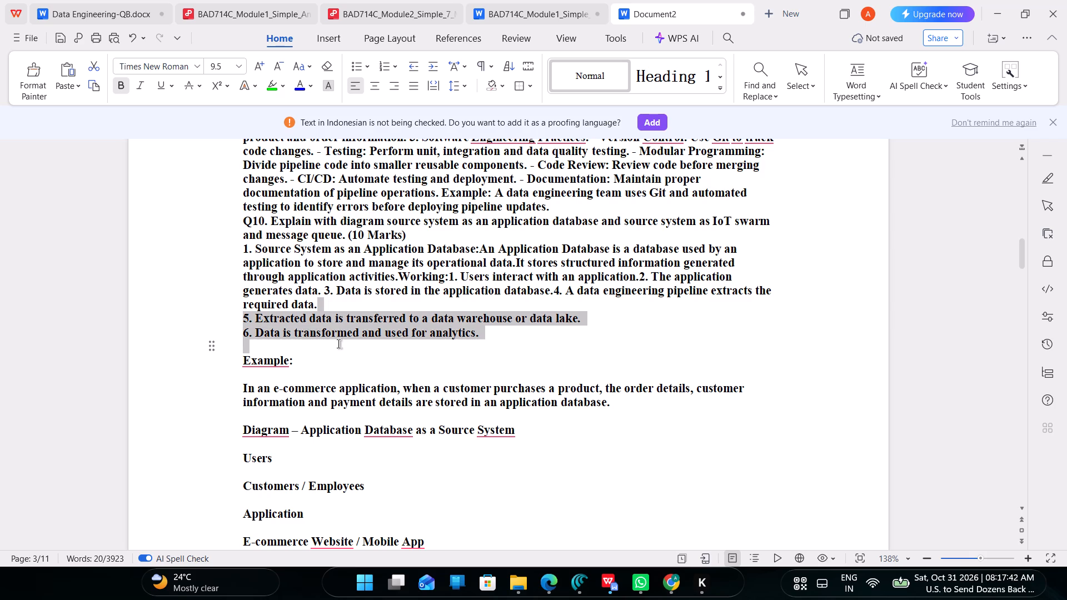
{"action": "left_click_drag", "start_coordinate": [338, 344], "coordinate": [336, 346]}
{"action": "key", "text": "Delete"}
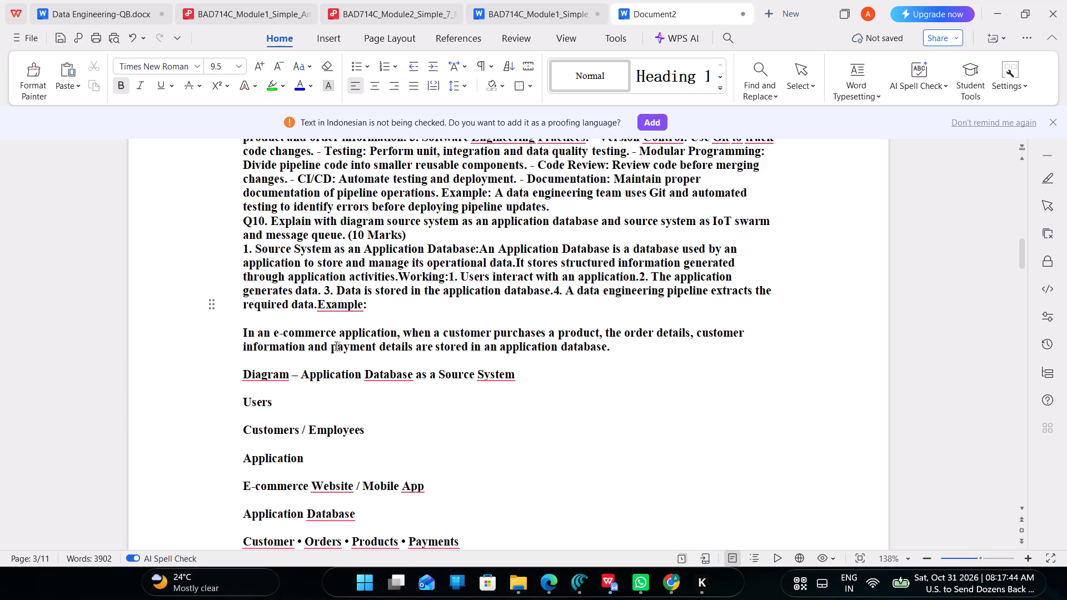
{"action": "left_click", "coordinate": [381, 304]}
{"action": "key", "text": "Delete"}
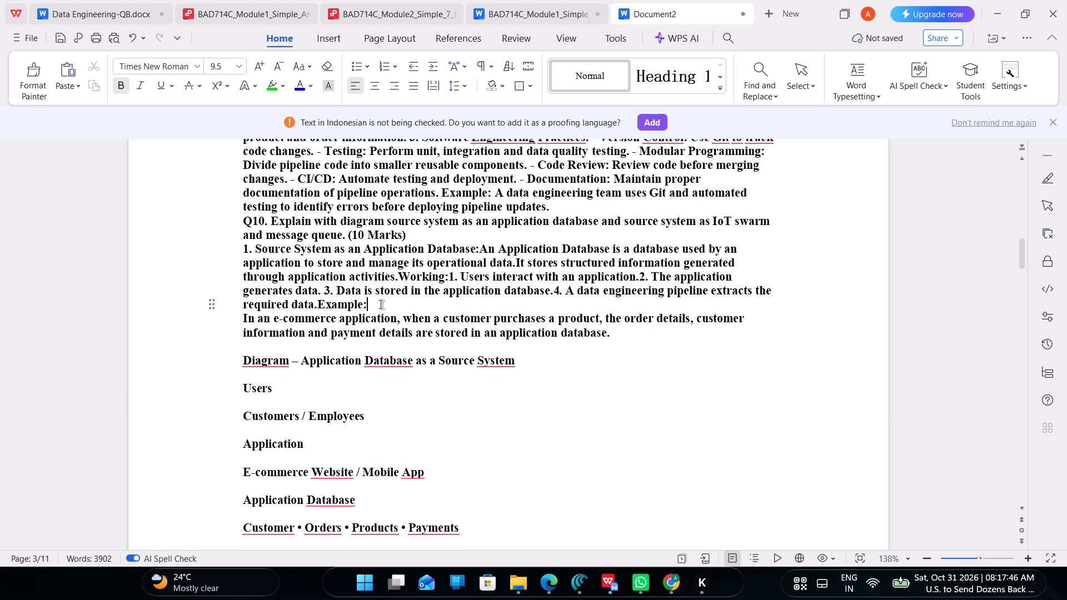
{"action": "key", "text": "Delete"}
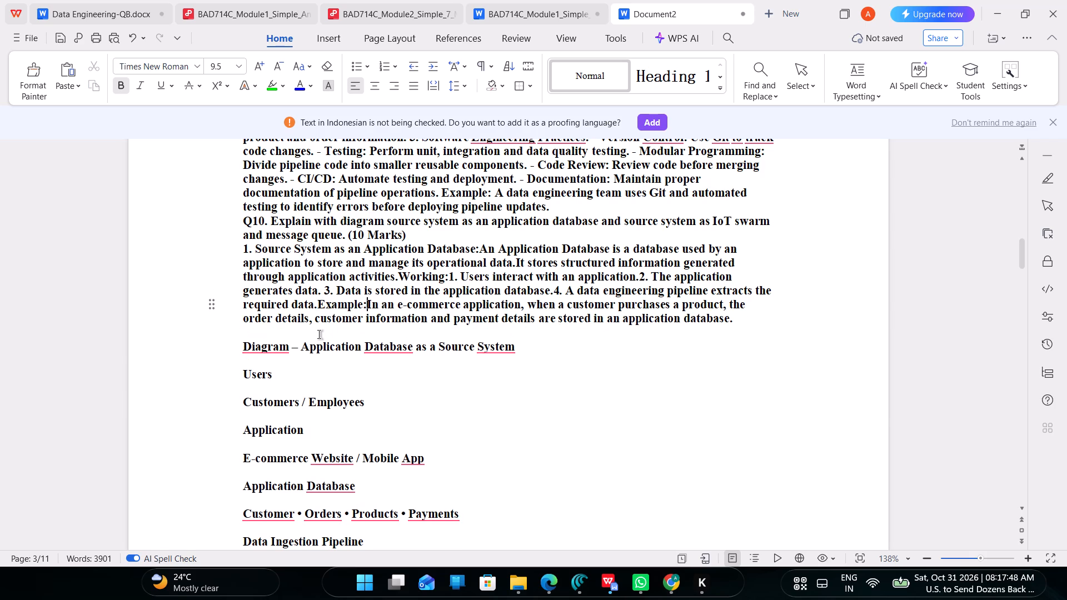
Delete the "Diagram – Application Database as a Source System" text through "Analytics and reporting", including blank lines up to the IoT Swarm heading.
{"action": "left_click", "coordinate": [318, 337]}
{"action": "left_click_drag", "start_coordinate": [318, 337], "coordinate": [342, 536]}
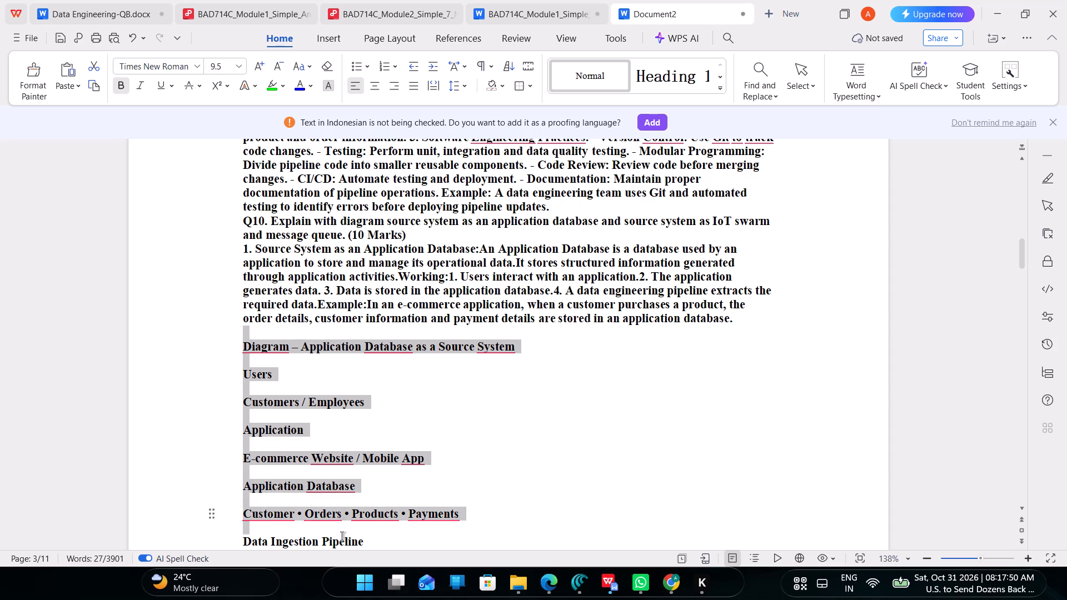
{"action": "left_click_drag", "start_coordinate": [342, 536], "coordinate": [326, 446]}
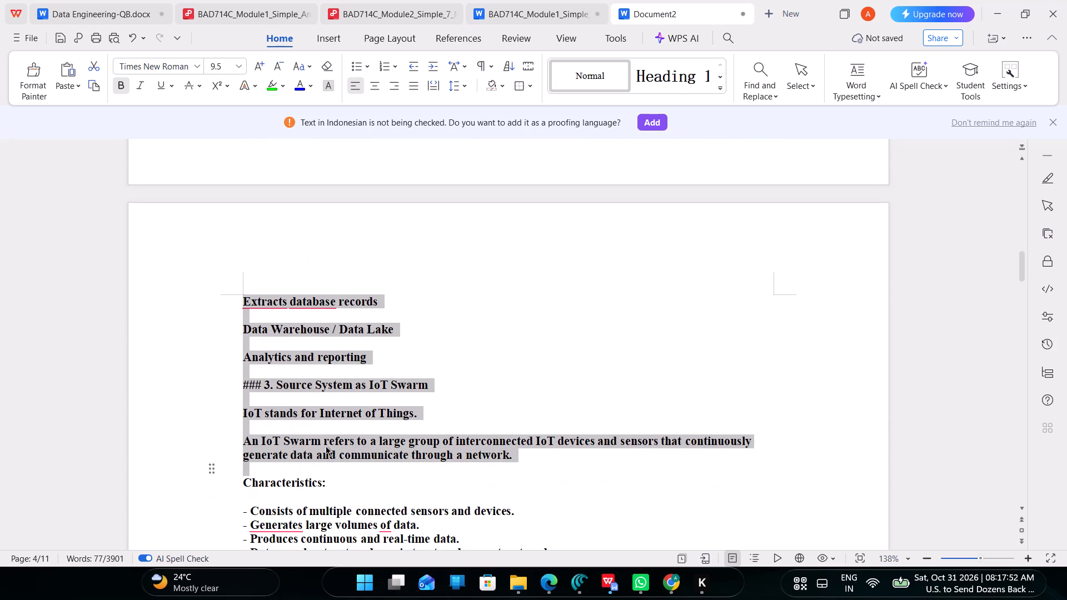
{"action": "left_click_drag", "start_coordinate": [326, 446], "coordinate": [453, 397]}
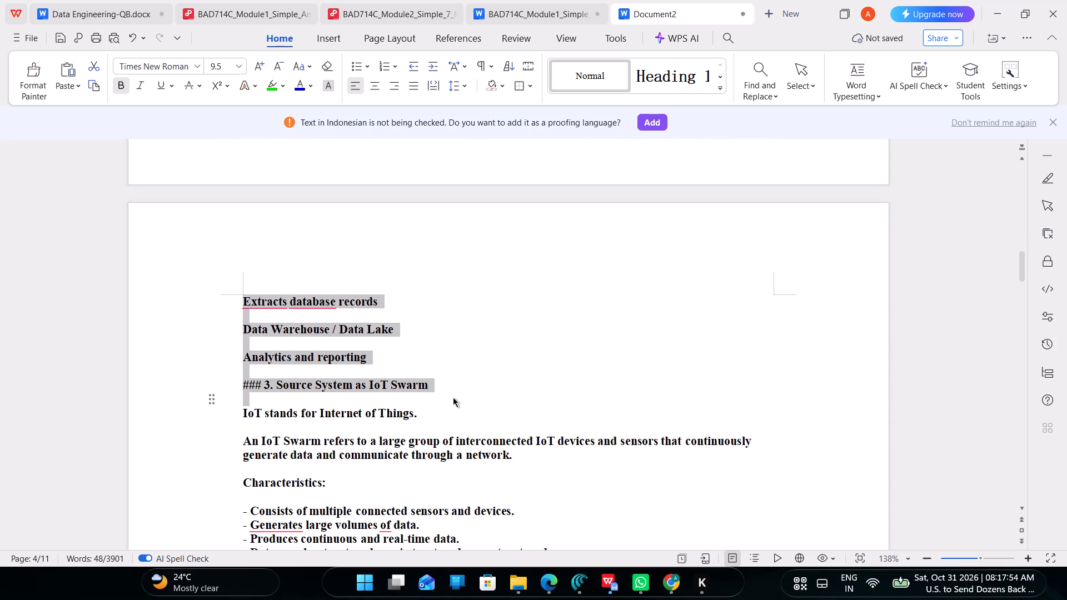
{"action": "left_click_drag", "start_coordinate": [453, 397], "coordinate": [465, 377]}
{"action": "key", "text": "BackSpace"}
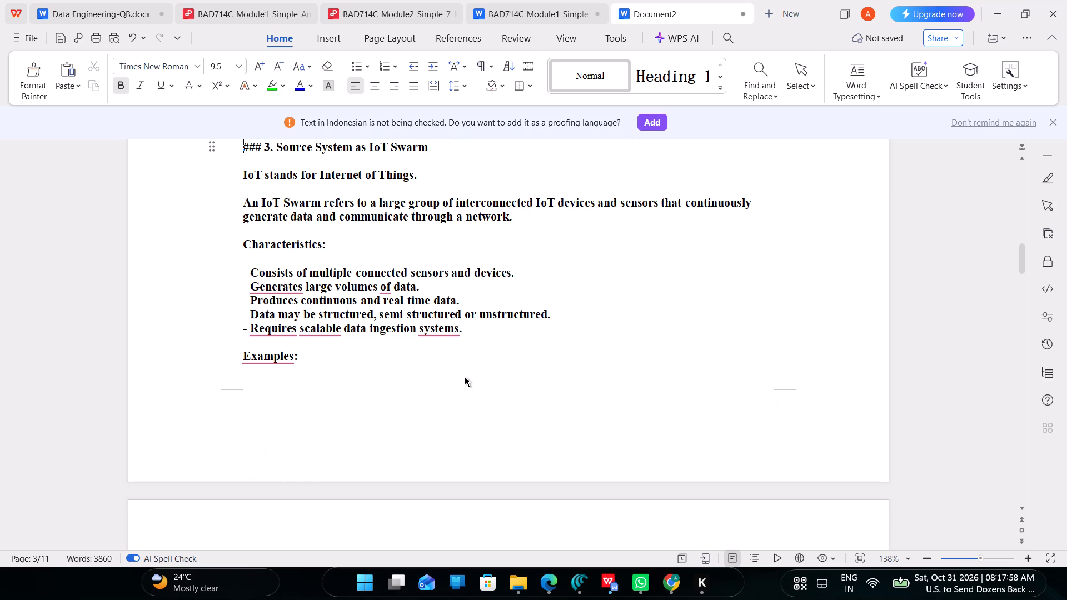
Change the IoT Swarm heading to "2. Source System as IoT Swarm:", removing its ### marks.
{"action": "scroll", "coordinate": [465, 377], "scroll_direction": "up", "scroll_amount": 3}
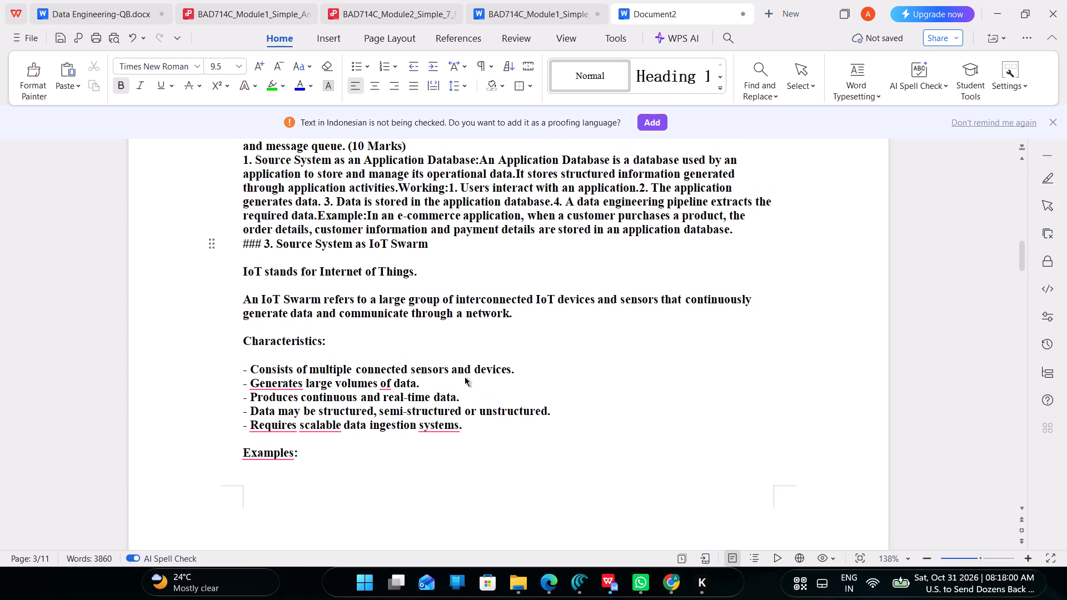
{"action": "key", "text": "Delete"}
{"action": "key", "text": "Delete"}
{"action": "key", "text": "Delete"}
{"action": "key", "text": "Delete"}
{"action": "key", "text": "Delete"}
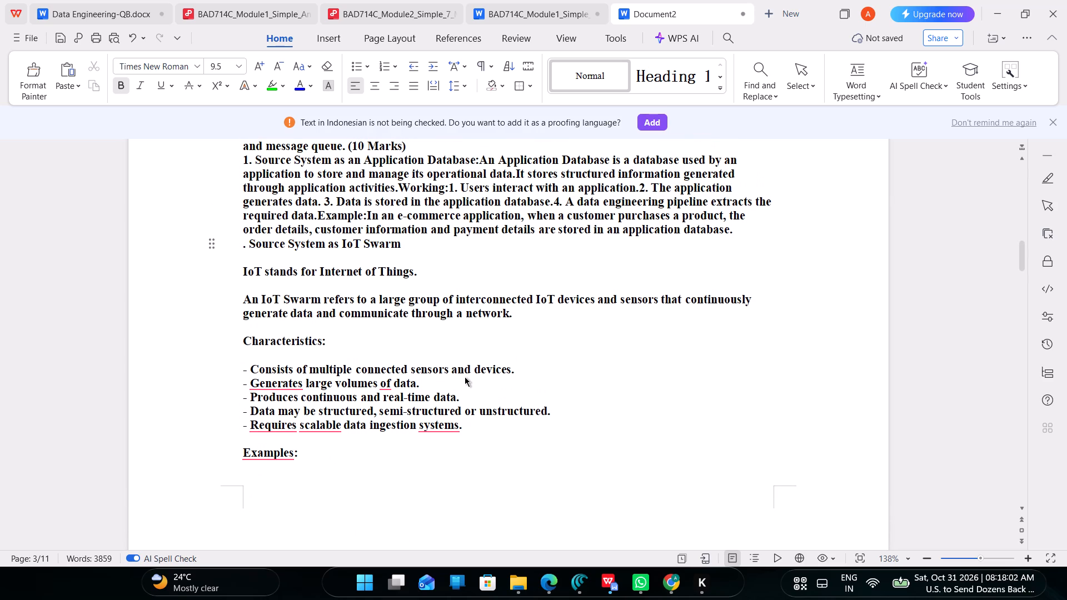
{"action": "key", "text": "2"}
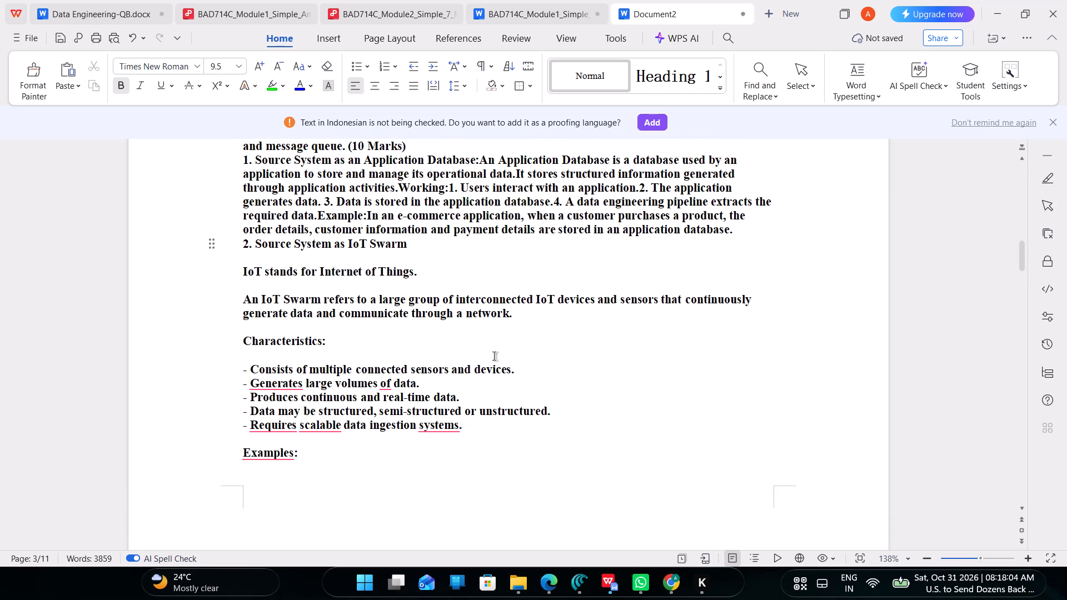
{"action": "left_click", "coordinate": [422, 246]}
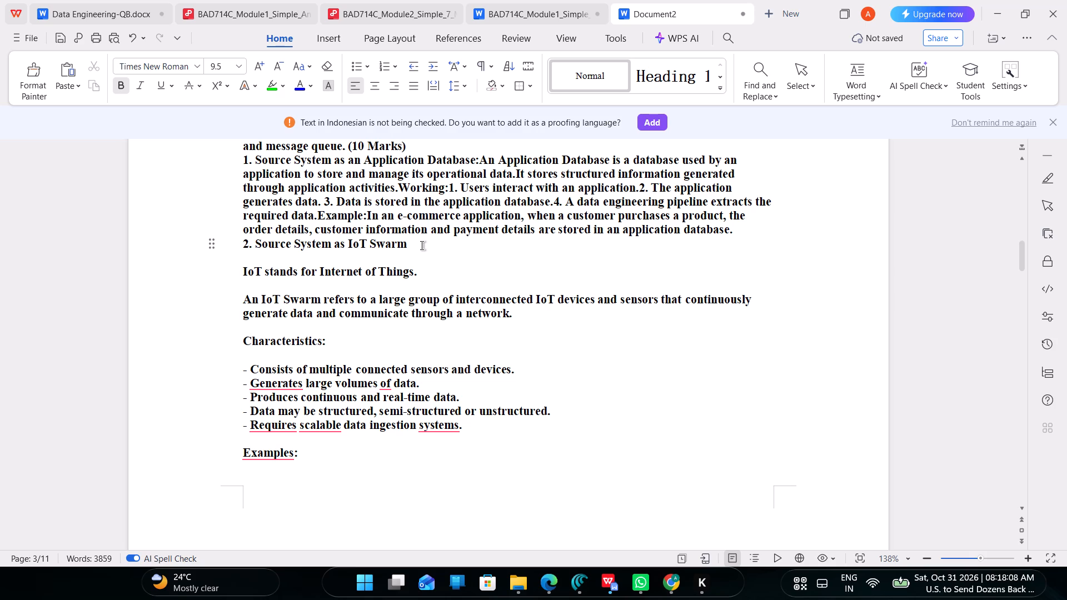
{"action": "key", "text": "shift+colon"}
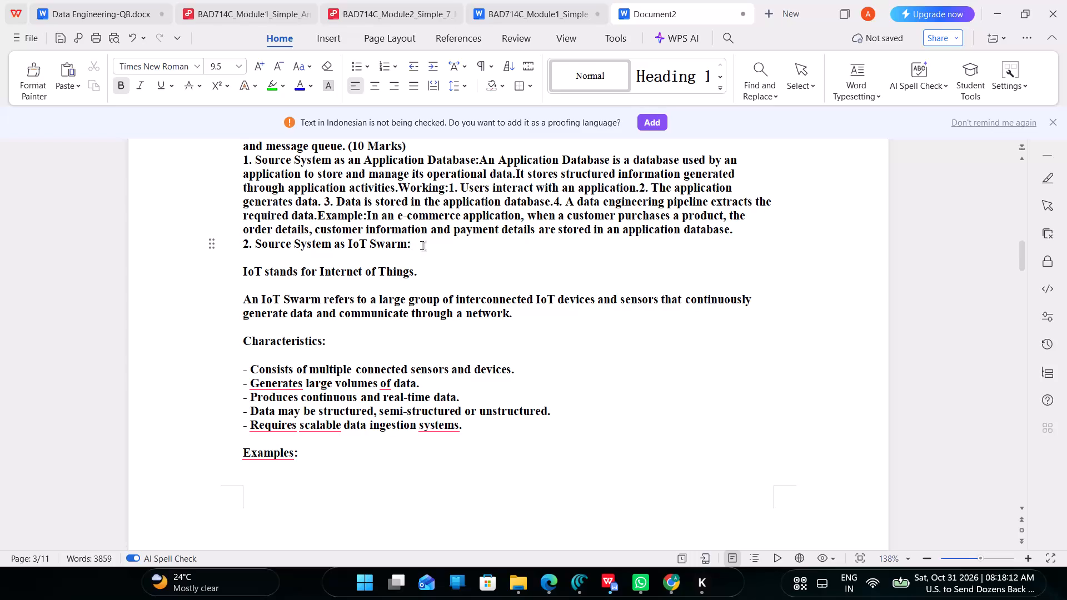
Run the "An IoT Swarm refers to" definition on after its heading, removing the sentence "IoT stands for Internet of Things." and the blank lines.
{"action": "left_click", "coordinate": [422, 246]}
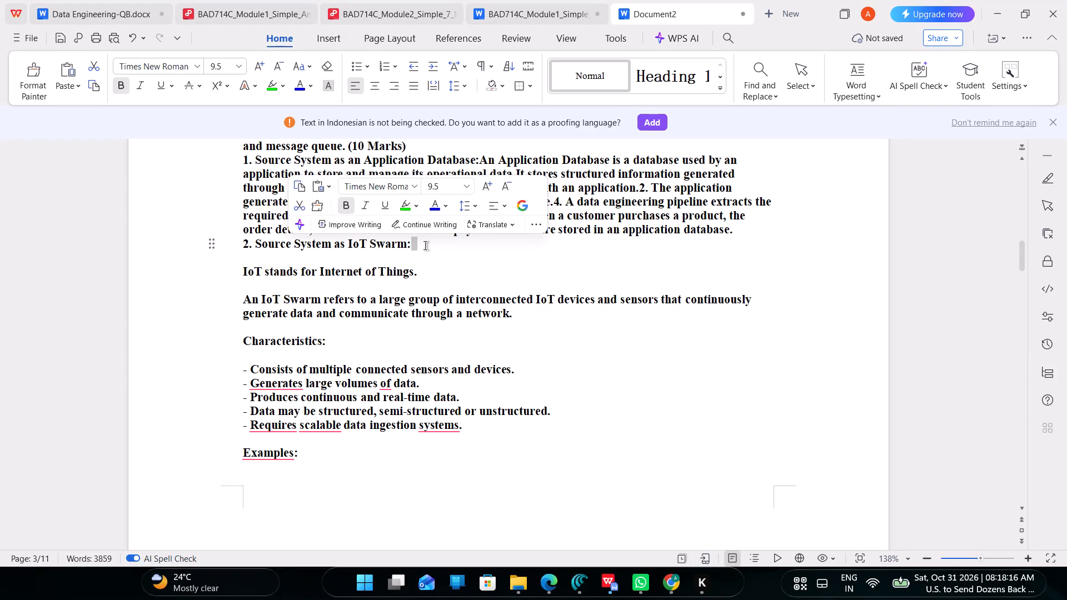
{"action": "left_click", "coordinate": [425, 246]}
{"action": "key", "text": "Delete"}
{"action": "key", "text": "Delete"}
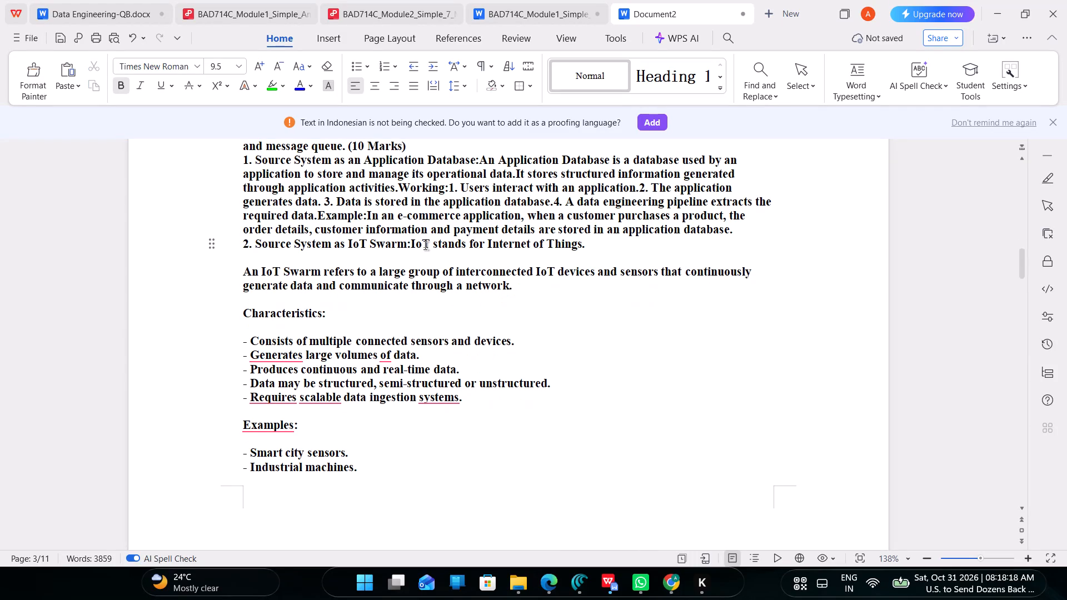
{"action": "key", "text": "space"}
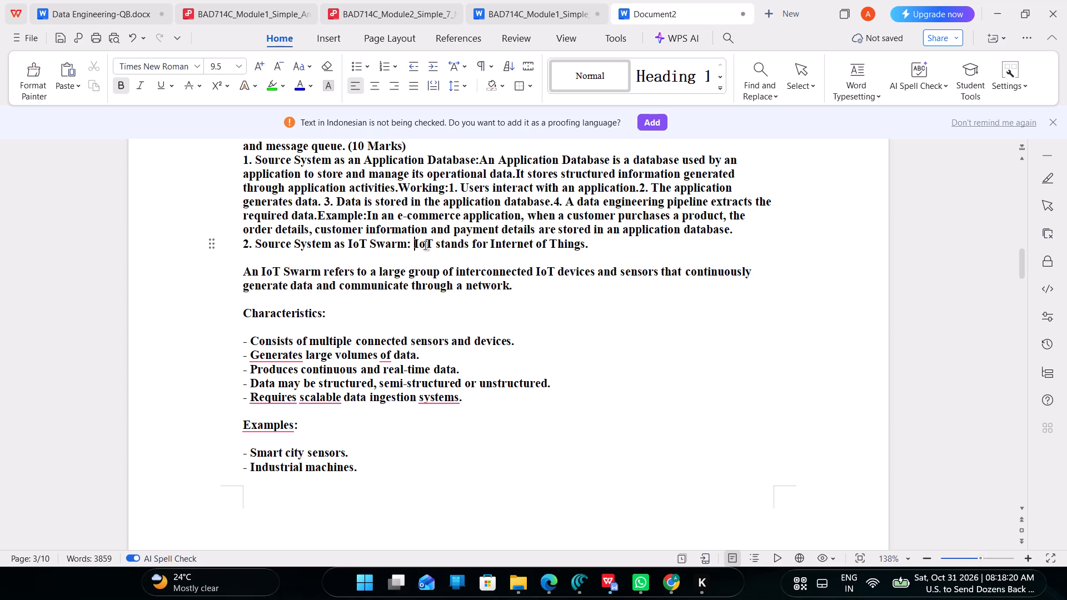
{"action": "left_click", "coordinate": [607, 246]}
{"action": "key", "text": "Delete"}
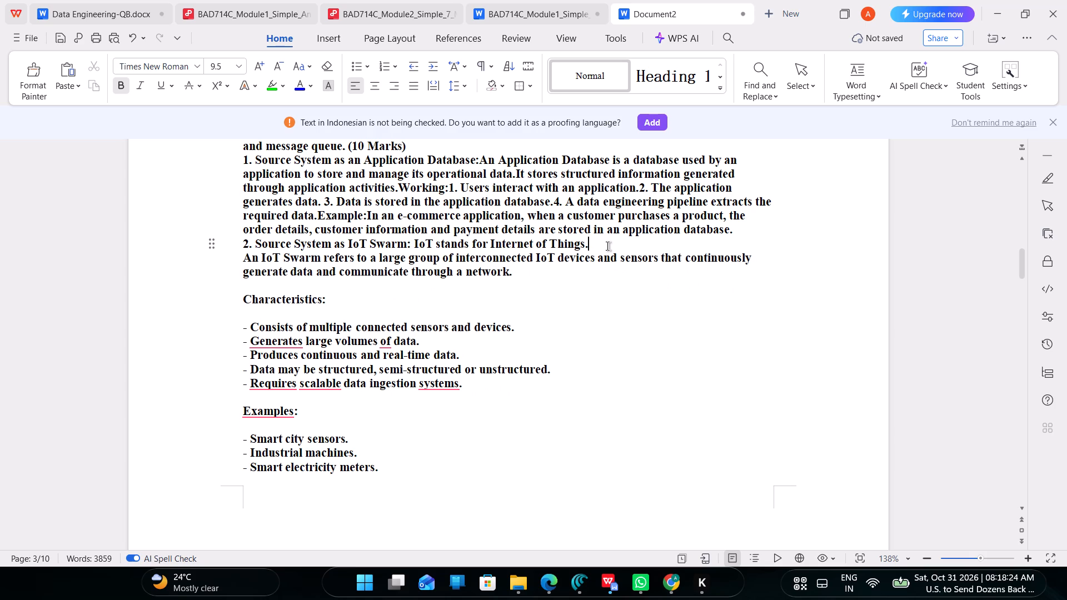
{"action": "left_click_drag", "start_coordinate": [607, 246], "coordinate": [413, 245]}
{"action": "key", "text": "BackSpace"}
{"action": "key", "text": "Delete"}
{"action": "key", "text": "Delete"}
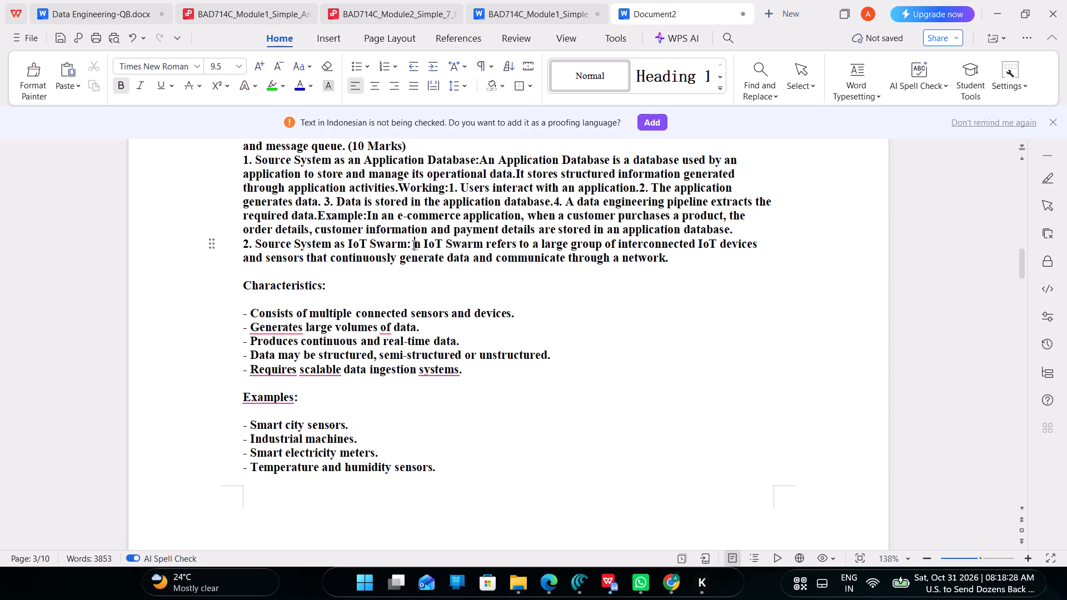
{"action": "key", "text": "shift+a"}
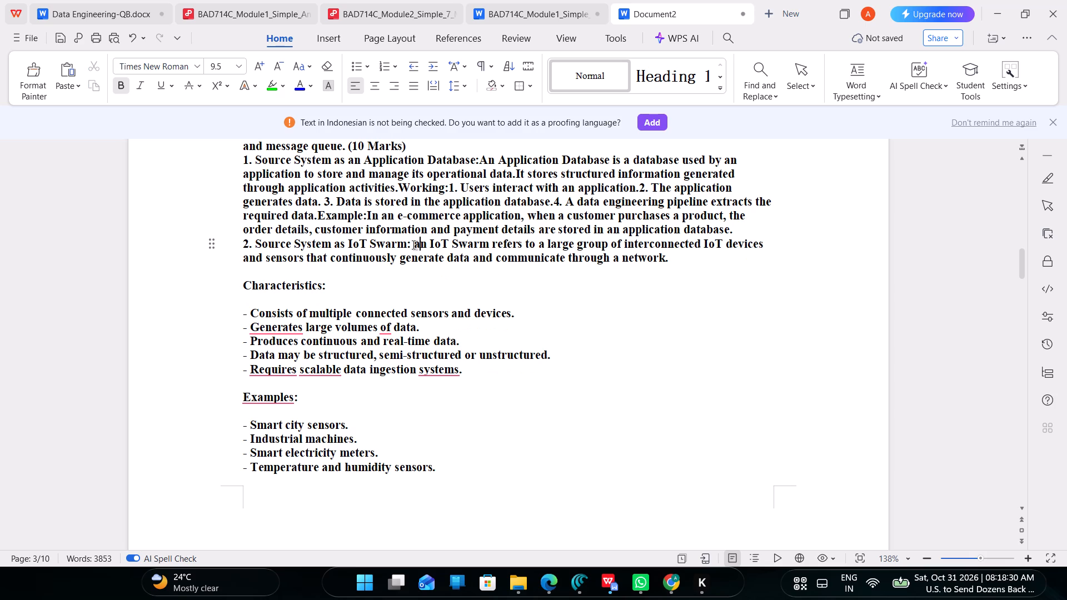
{"action": "key", "text": "BackSpace"}
{"action": "key", "text": "a"}
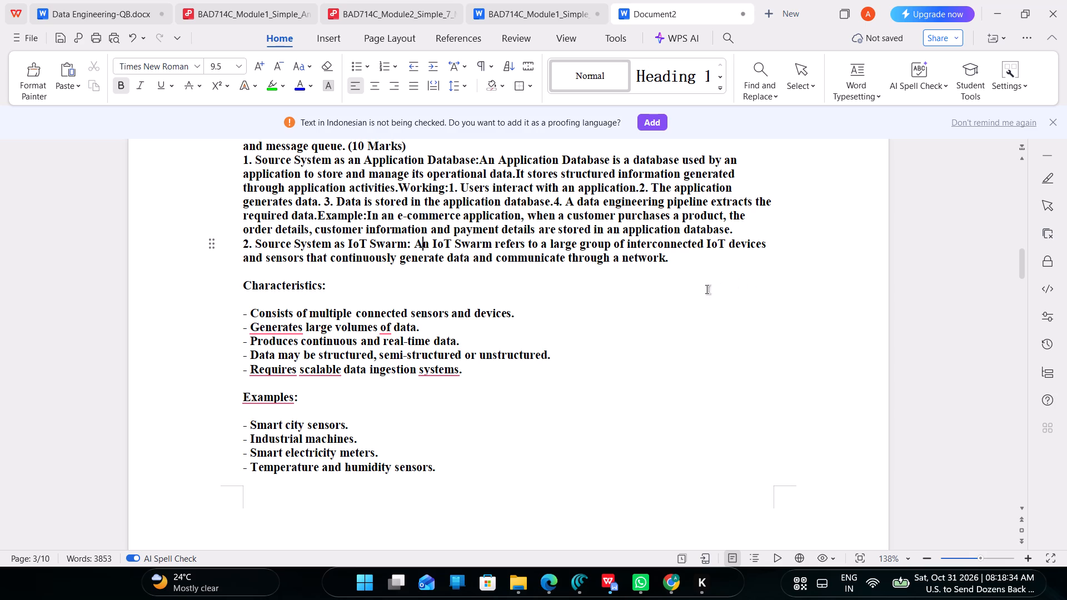
Delete the Characteristics and Examples sections of the IoT Swarm answer, including the "Connected vehicles" item.
{"action": "left_click_drag", "start_coordinate": [320, 277], "coordinate": [368, 437]}
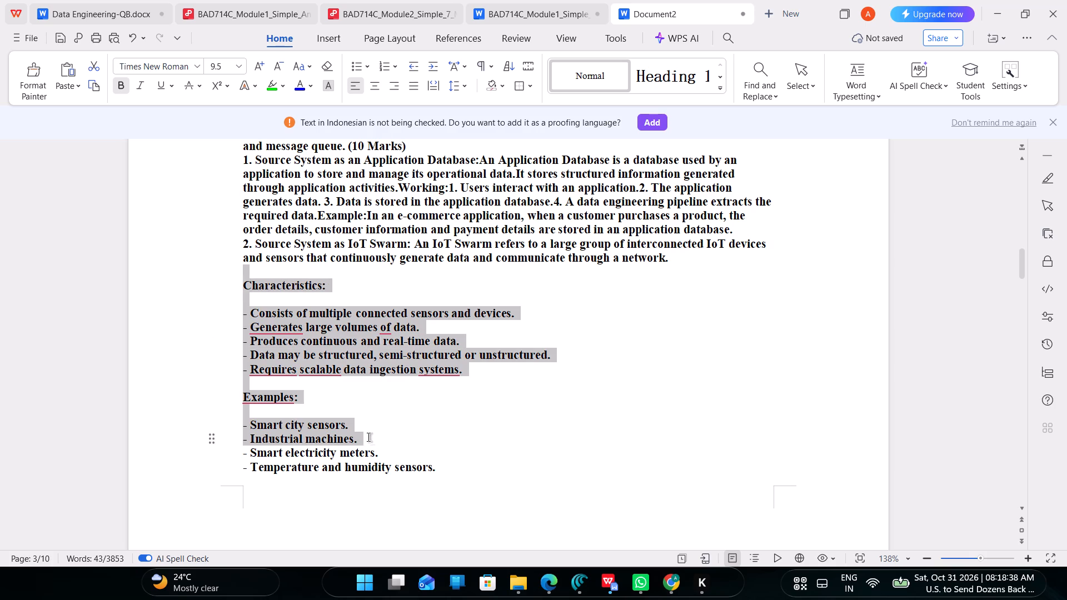
{"action": "left_click_drag", "start_coordinate": [368, 437], "coordinate": [461, 481]}
{"action": "key", "text": "Delete"}
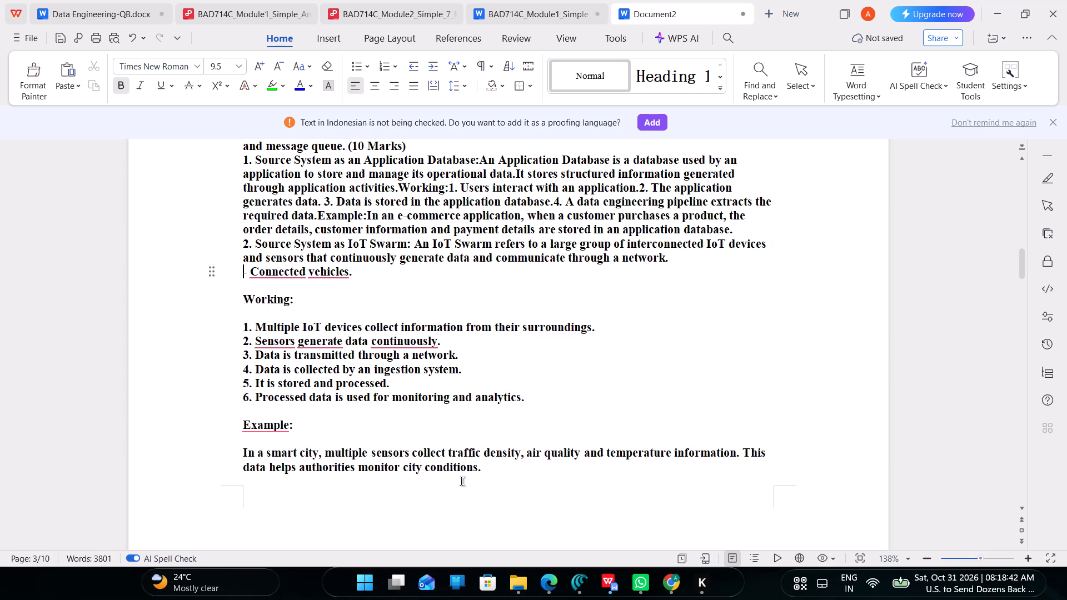
{"action": "key", "text": "Delete"}
{"action": "key", "text": "Delete"}
{"action": "key", "text": "Delete"}
{"action": "key", "text": "Delete"}
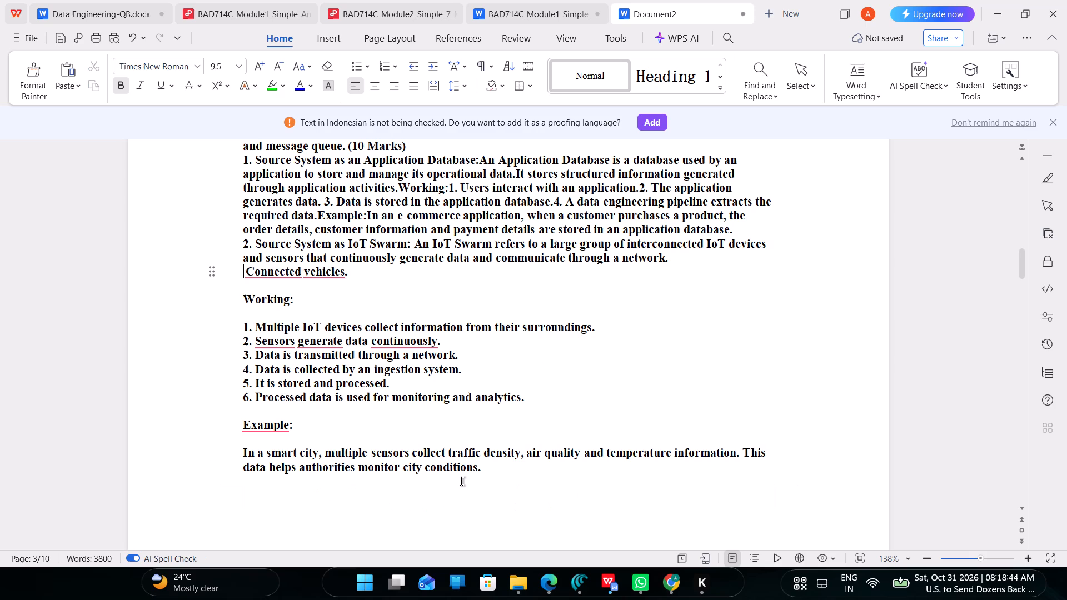
{"action": "key", "text": "Delete"}
{"action": "key", "text": "Delete"}
{"action": "key", "text": "Delete"}
{"action": "key", "text": "Delete"}
{"action": "key", "text": "Delete"}
{"action": "key", "text": "Delete"}
{"action": "key", "text": "Delete"}
{"action": "key", "text": "Delete"}
{"action": "key", "text": "Delete"}
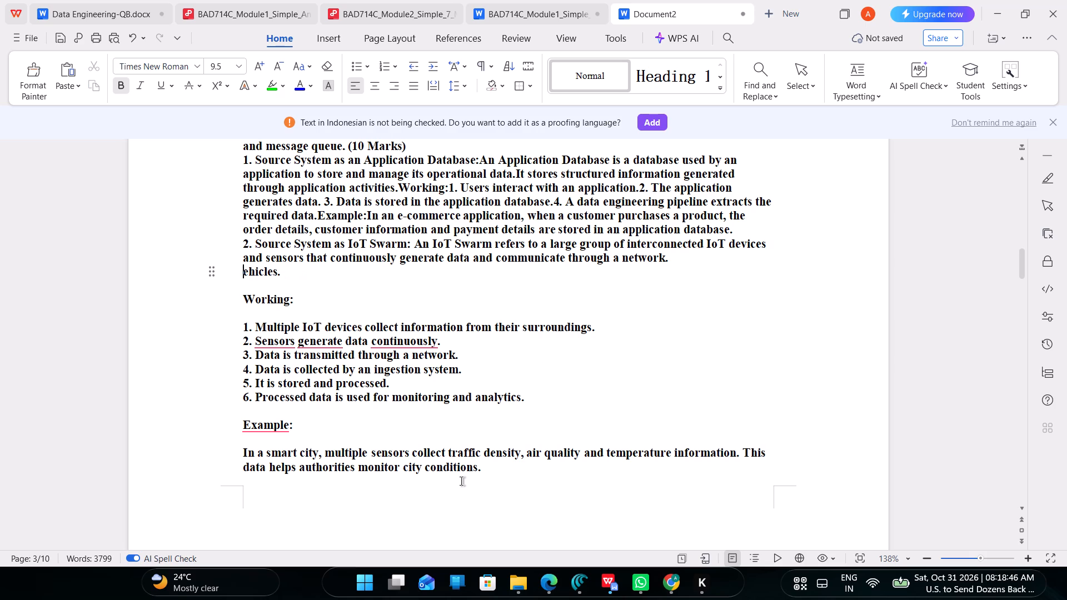
{"action": "key", "text": "Delete"}
{"action": "key", "text": "Delete"}
{"action": "key", "text": "Delete"}
{"action": "key", "text": "Delete"}
{"action": "key", "text": "Delete"}
{"action": "key", "text": "Delete"}
{"action": "key", "text": "Delete"}
{"action": "key", "text": "Delete"}
{"action": "key", "text": "BackSpace"}
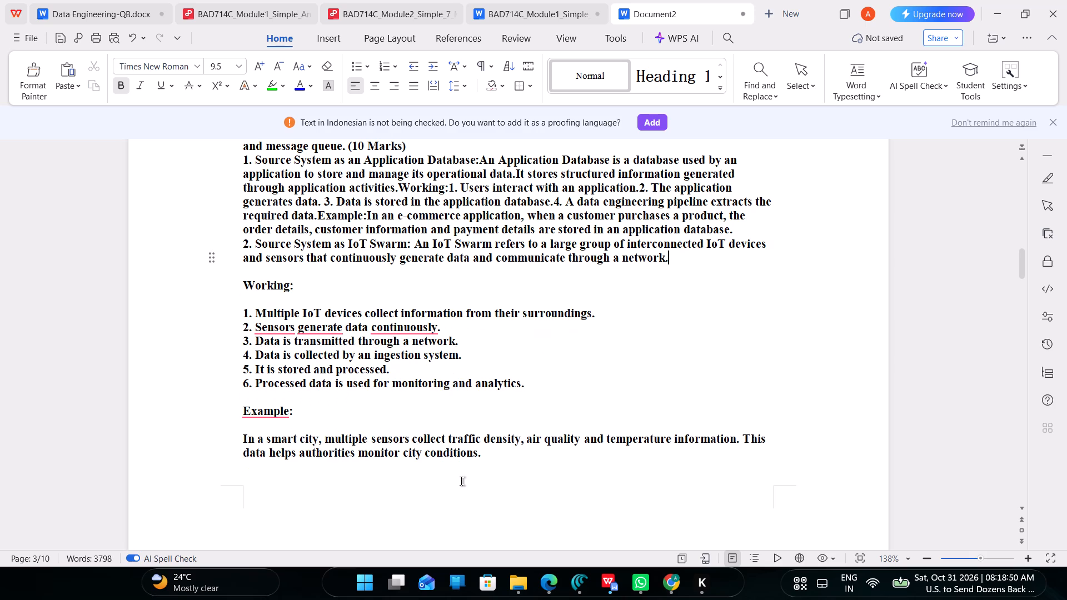
Run "Working:" on after the IoT Swarm definition and remove the blank line before its numbered items.
{"action": "key", "text": "Delete"}
{"action": "key", "text": "Delete"}
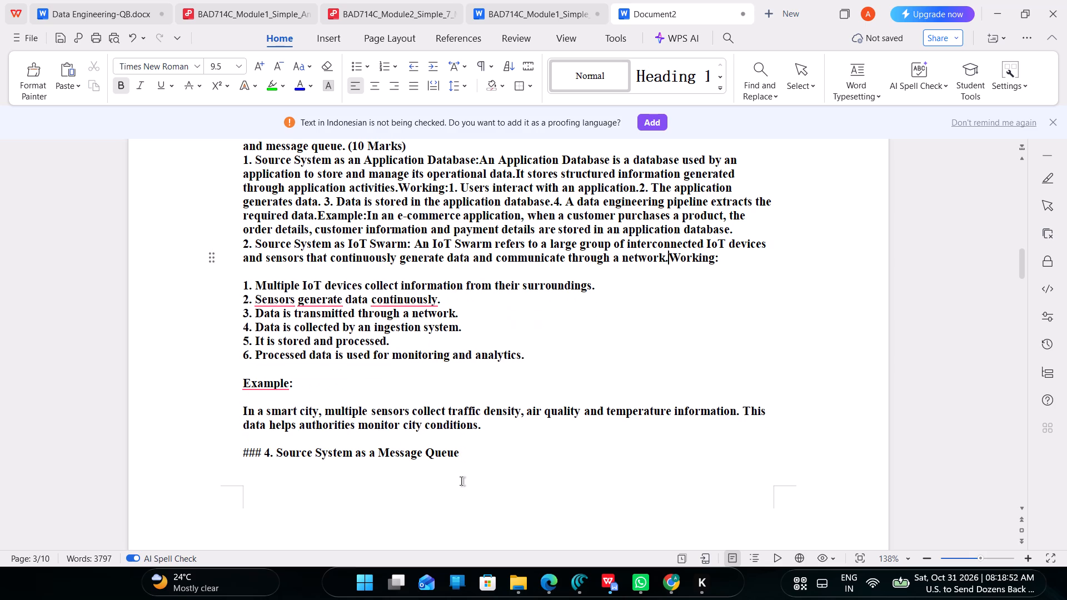
{"action": "left_click", "coordinate": [733, 262]}
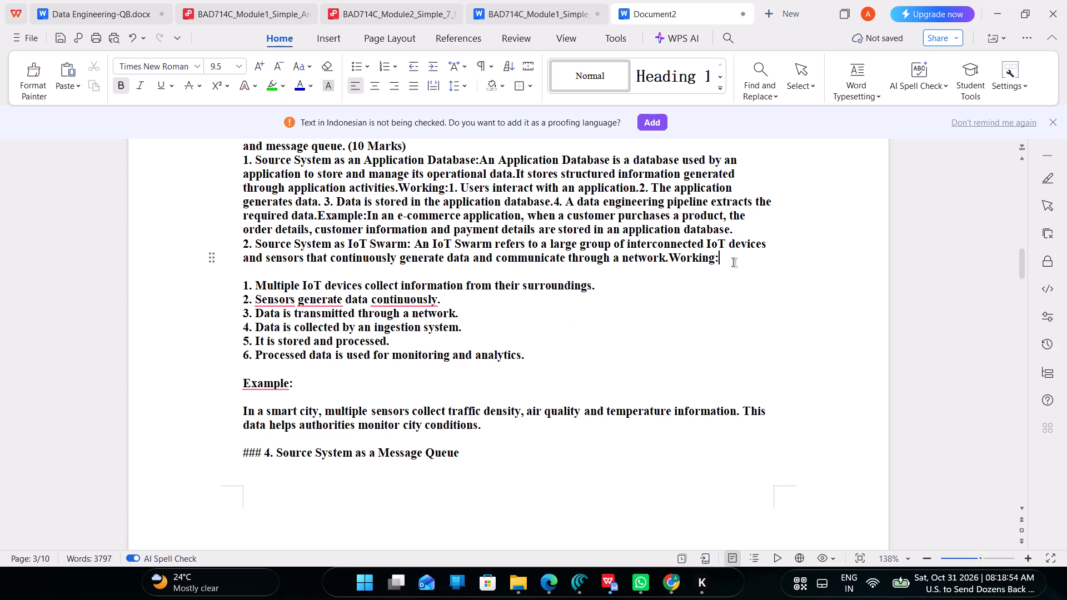
{"action": "key", "text": "Delete"}
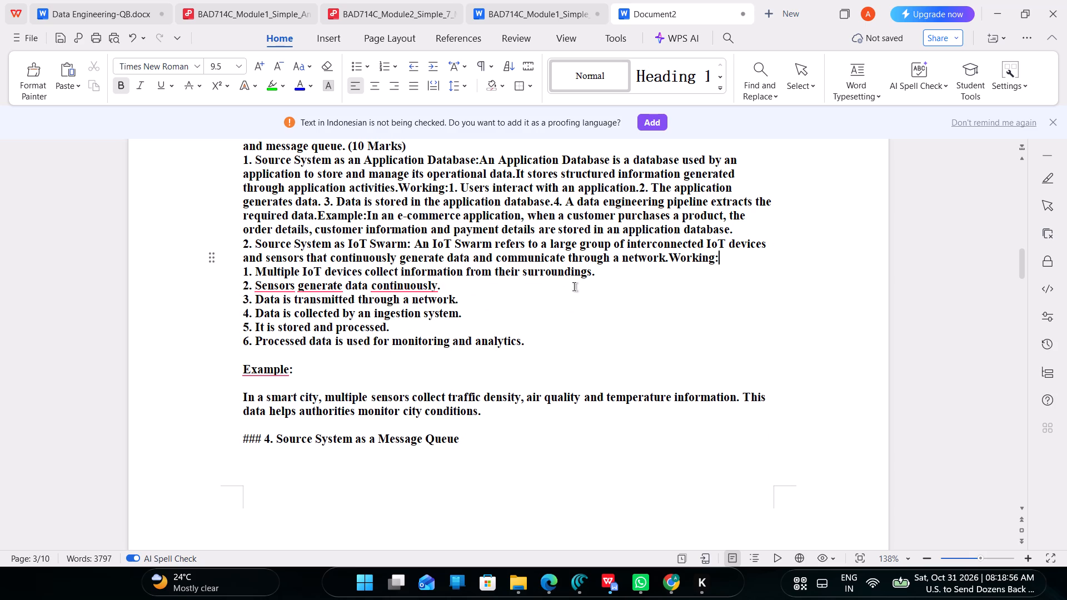
Join items 1 to 4 of the IoT Swarm Working list into one running paragraph.
{"action": "left_click", "coordinate": [603, 273]}
{"action": "key", "text": "Delete"}
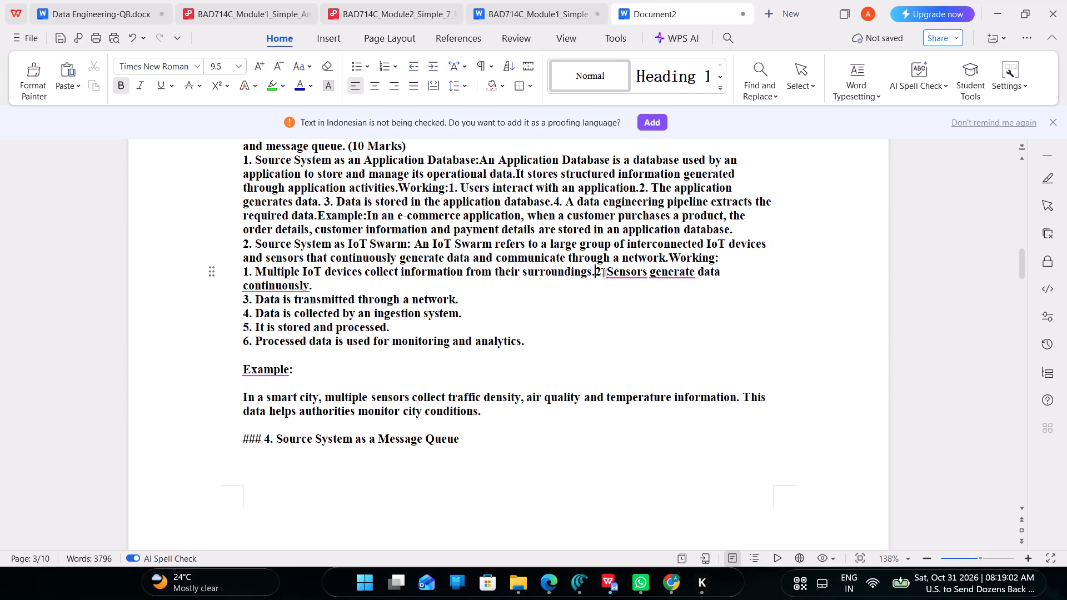
{"action": "left_click", "coordinate": [334, 288]}
{"action": "key", "text": "Delete"}
{"action": "left_click_drag", "start_coordinate": [545, 284], "coordinate": [545, 296]}
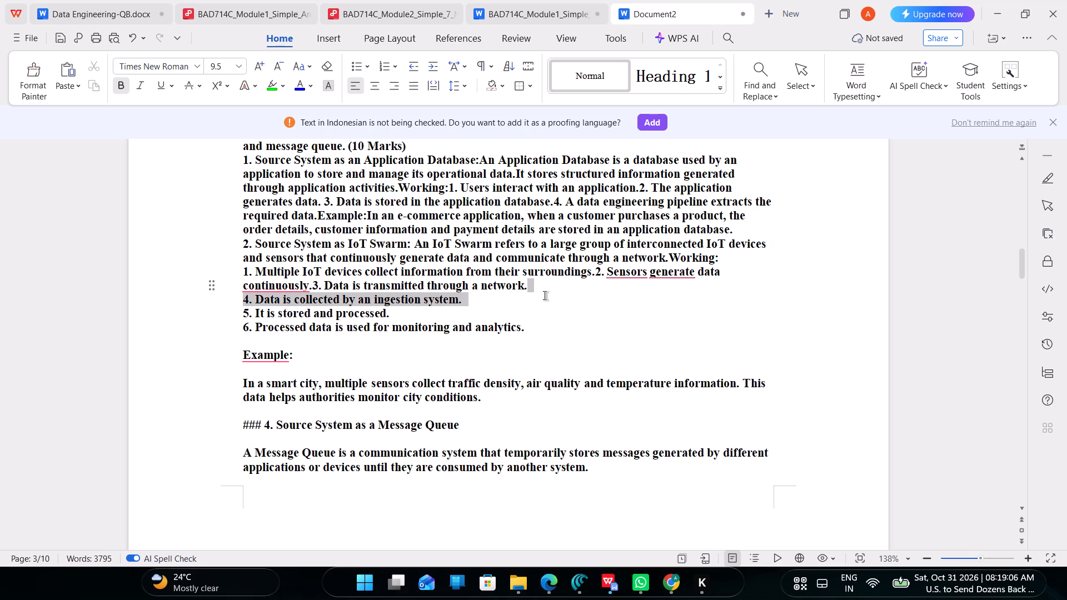
{"action": "left_click_drag", "start_coordinate": [545, 296], "coordinate": [549, 276]}
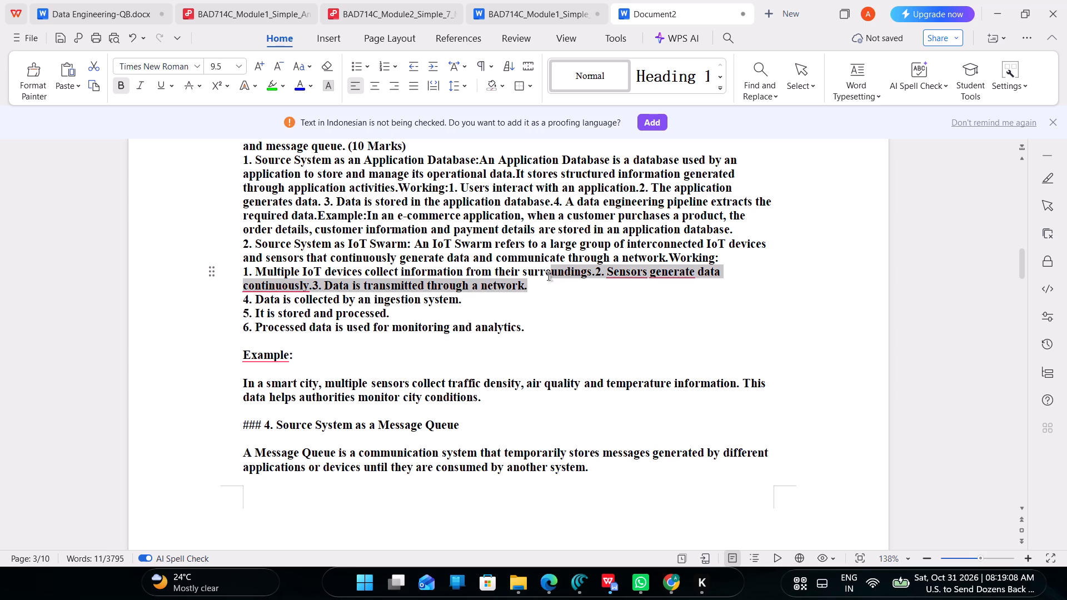
{"action": "left_click_drag", "start_coordinate": [549, 276], "coordinate": [551, 300]}
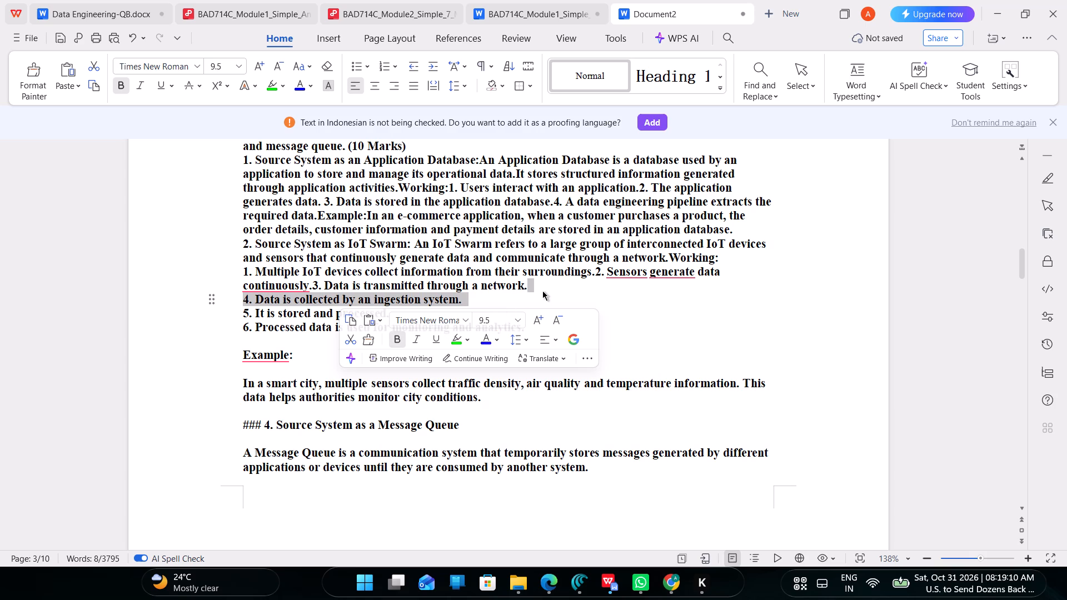
{"action": "left_click", "coordinate": [542, 291]}
{"action": "key", "text": "Delete"}
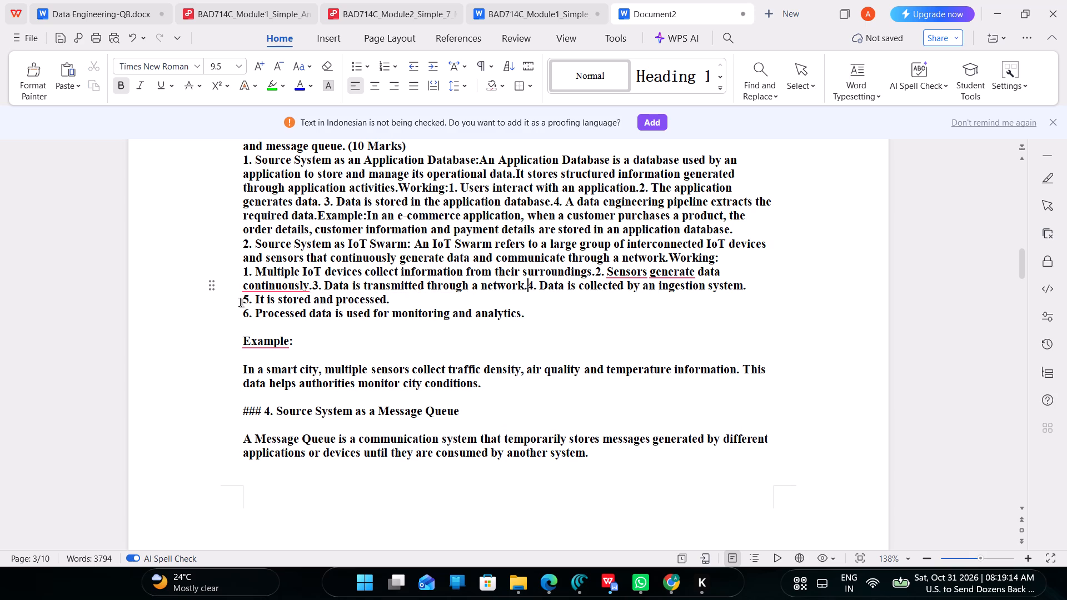
Delete items 5 and 6 of the IoT Swarm Working list, along with the blank line before "Example:".
{"action": "left_click_drag", "start_coordinate": [240, 302], "coordinate": [531, 320]}
{"action": "key", "text": "BackSpace"}
{"action": "key", "text": "Delete"}
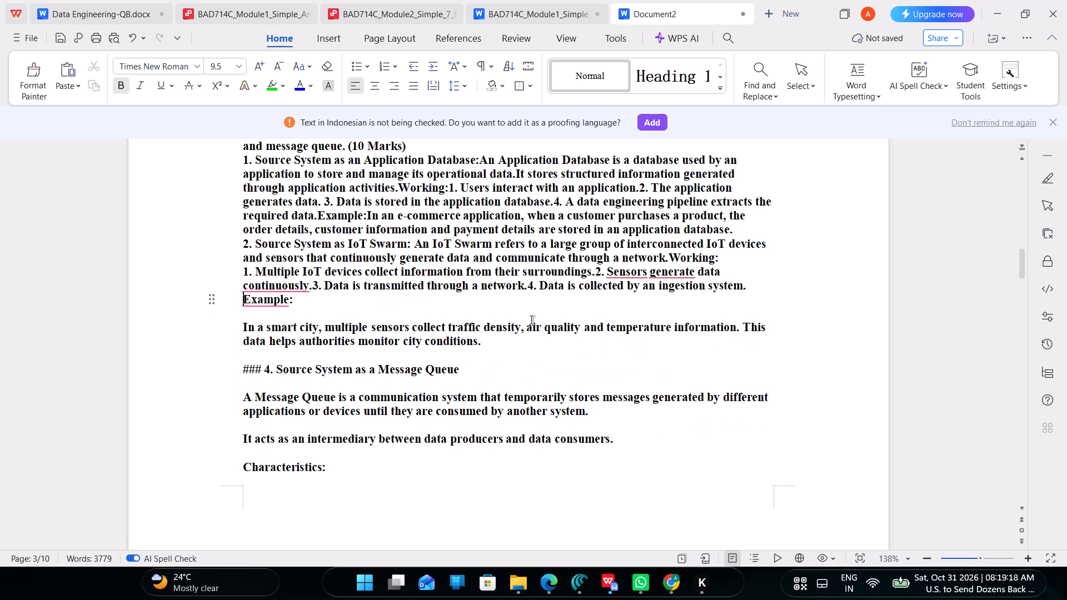
Run the smart city text on directly after the IoT Swarm "Example:" label.
{"action": "left_click", "coordinate": [463, 306]}
{"action": "key", "text": "Delete"}
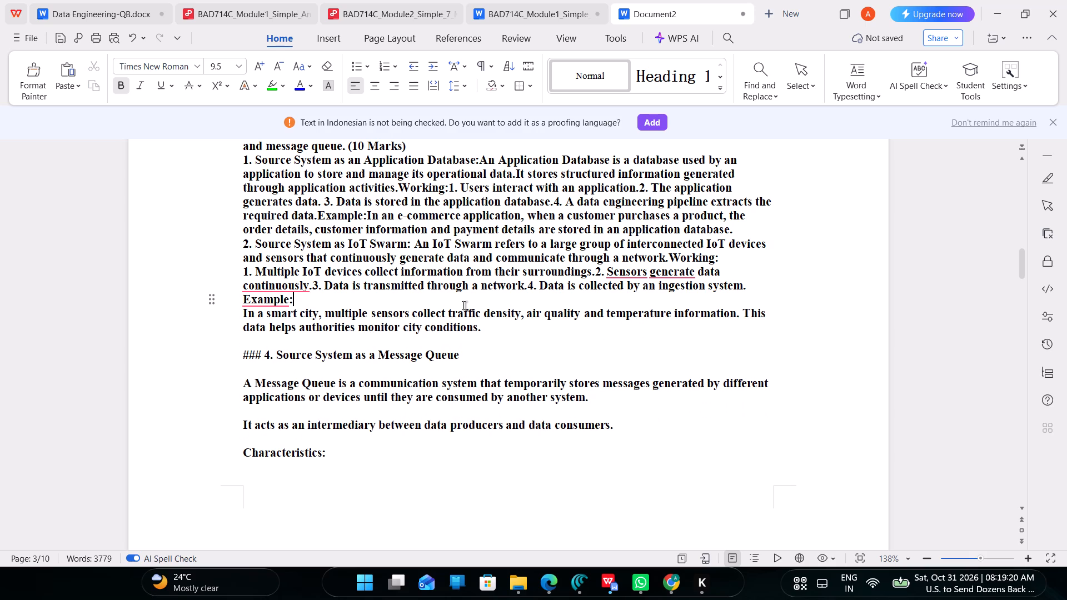
{"action": "key", "text": "Delete"}
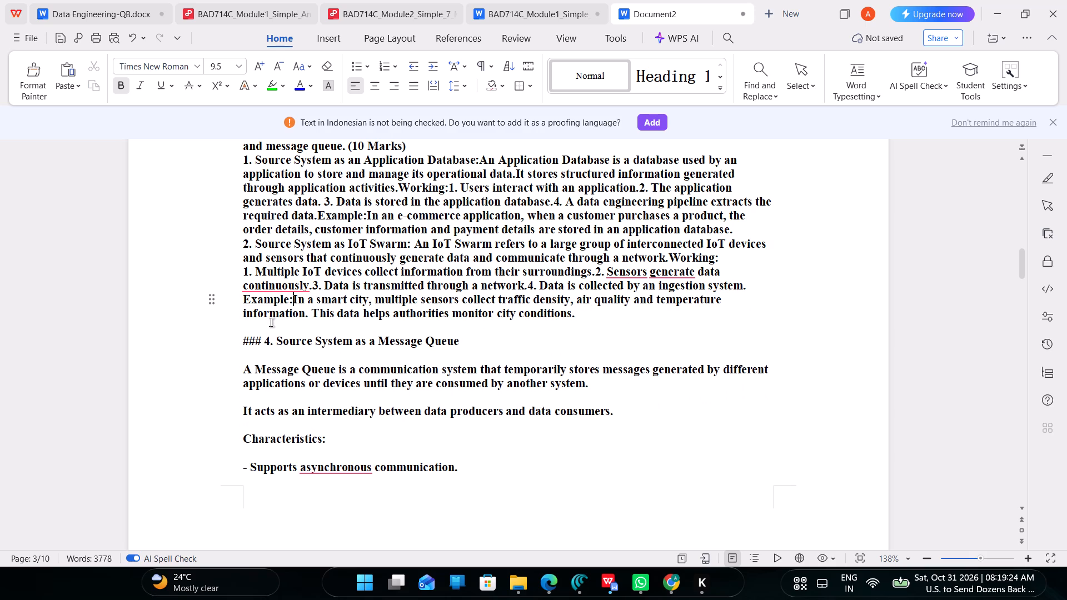
Run the Message Queue heading on after the smart city example, removing its ### marks and renumbering it as 3.
{"action": "scroll", "coordinate": [435, 227], "scroll_direction": "up", "scroll_amount": 2}
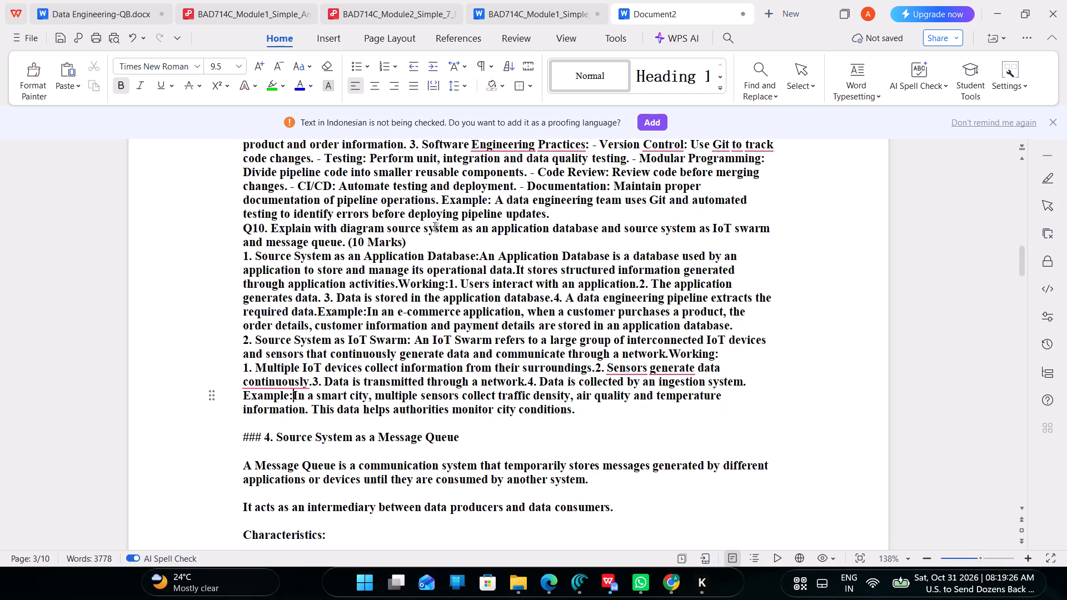
{"action": "scroll", "coordinate": [435, 227], "scroll_direction": "up", "scroll_amount": 1}
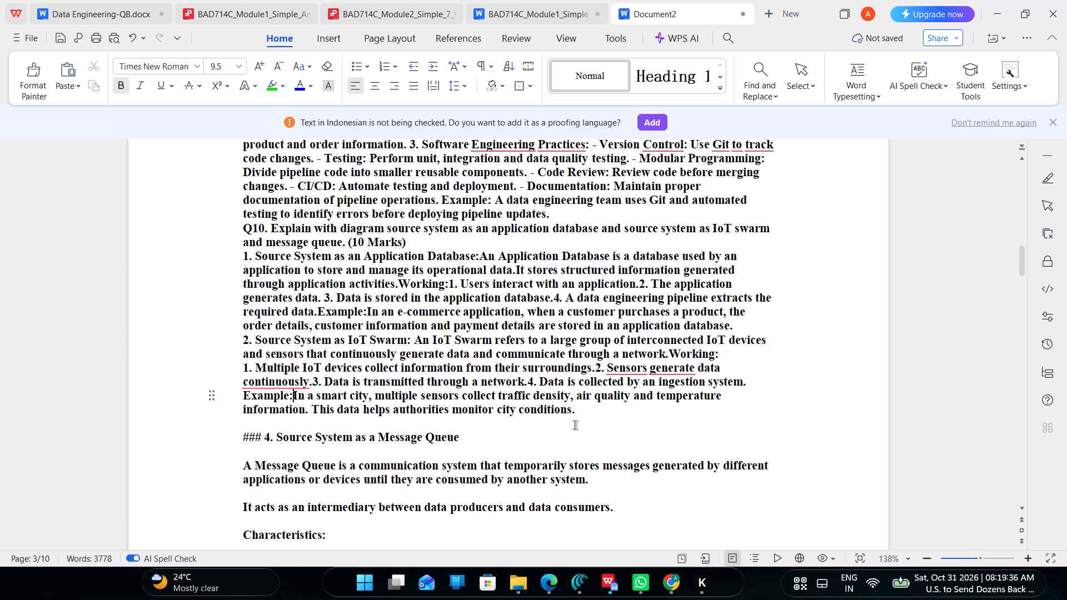
{"action": "left_click", "coordinate": [589, 416]}
{"action": "key", "text": "Delete"}
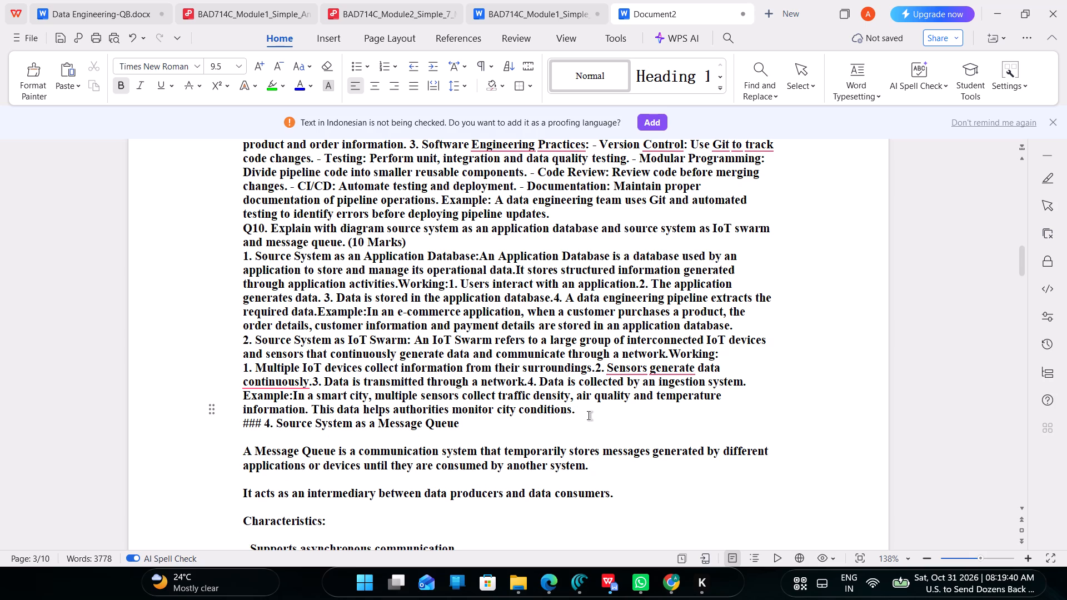
{"action": "key", "text": "Delete"}
{"action": "key", "text": "Delete"}
{"action": "key", "text": "Delete"}
{"action": "key", "text": "Delete"}
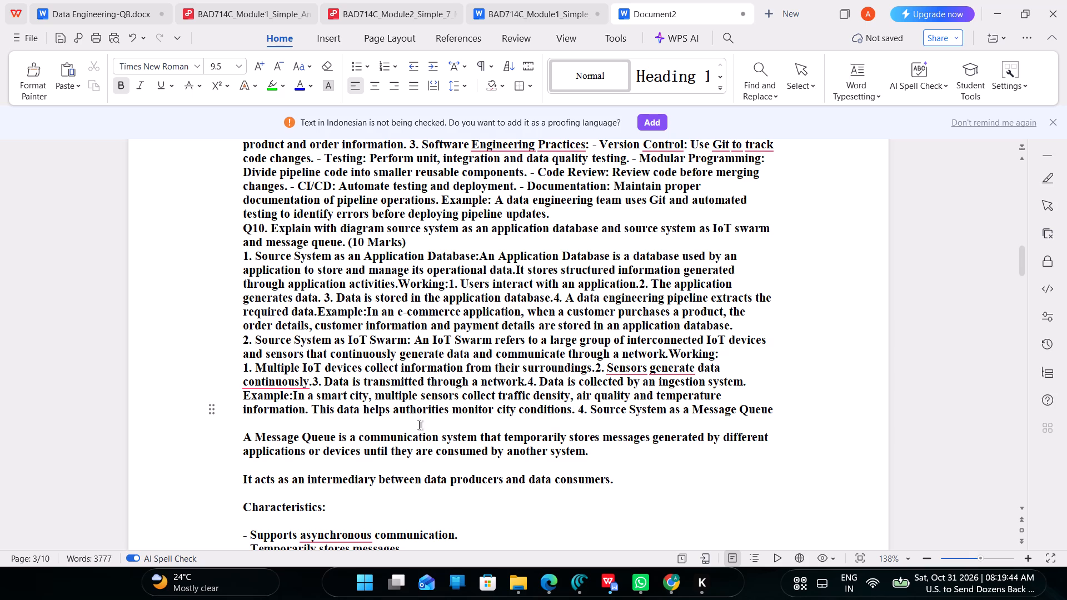
{"action": "scroll", "coordinate": [419, 425], "scroll_direction": "down", "scroll_amount": 3}
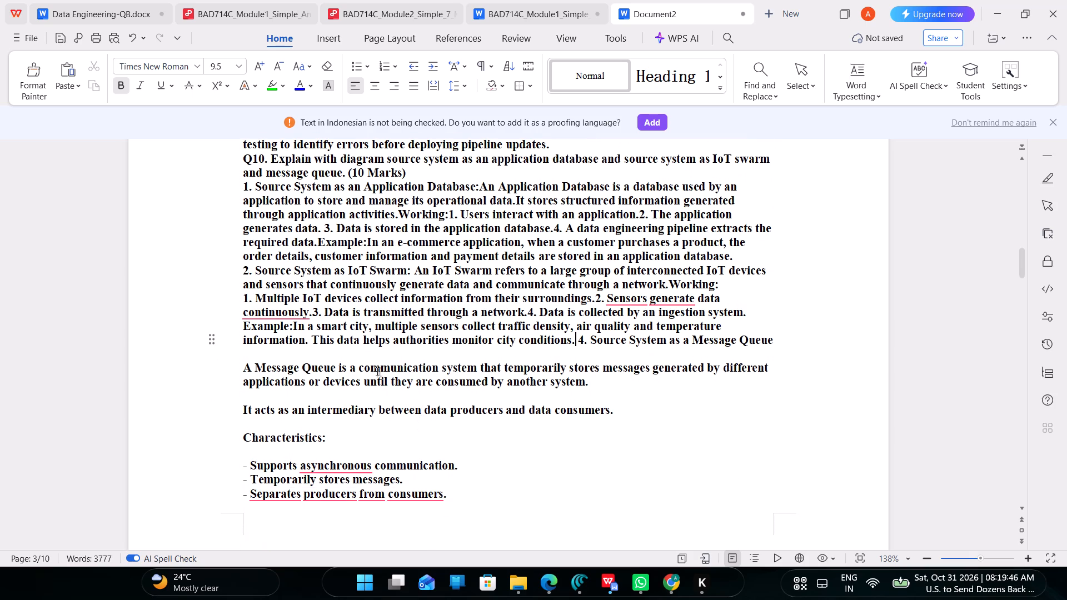
{"action": "key", "text": "Delete"}
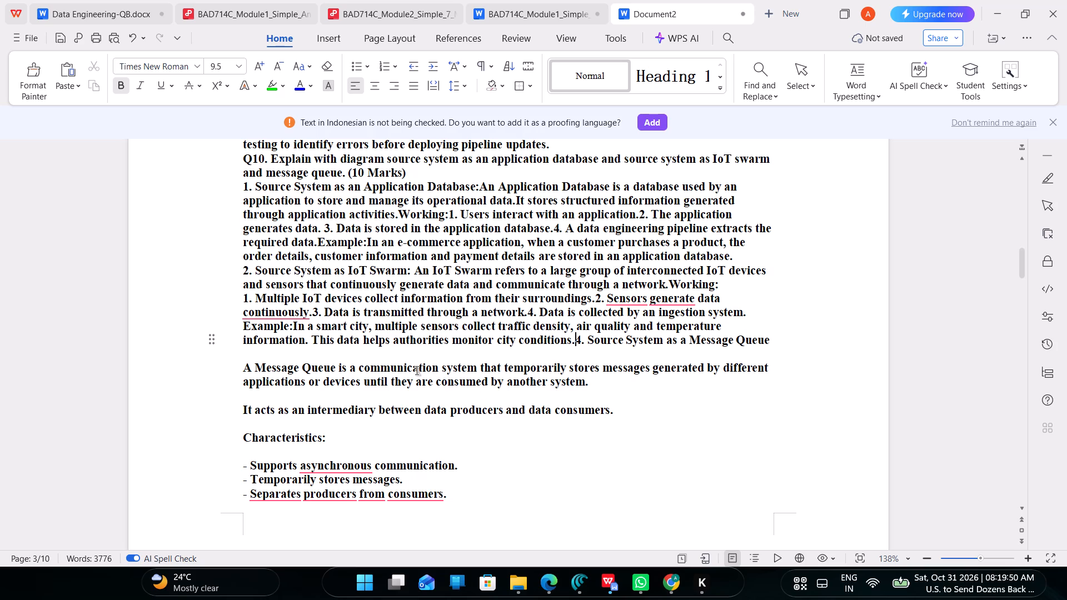
{"action": "key", "text": "Delete"}
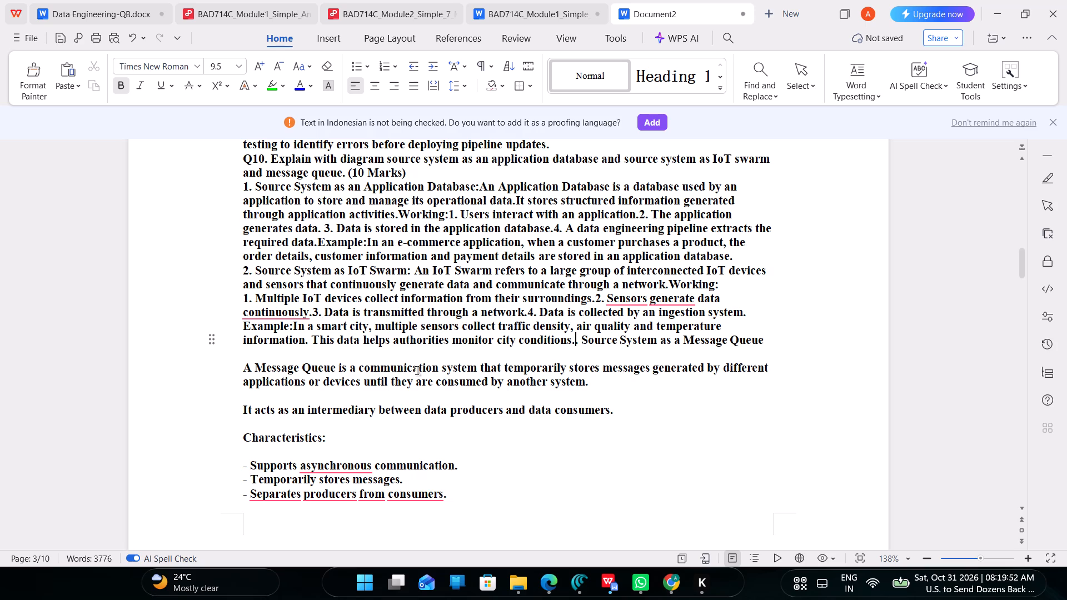
{"action": "key", "text": "3"}
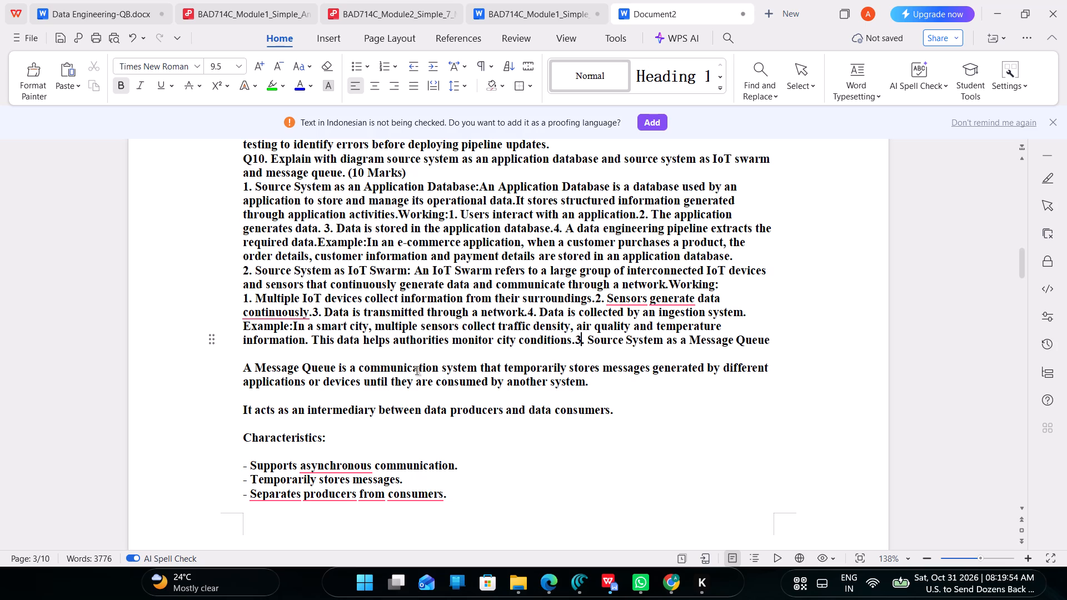
Add a colon after "Source System as a Message Queue" and remove the blank line before its definition.
{"action": "left_click", "coordinate": [273, 361]}
{"action": "left_click", "coordinate": [778, 333]}
{"action": "key", "text": "shift+colon"}
{"action": "key", "text": "Delete"}
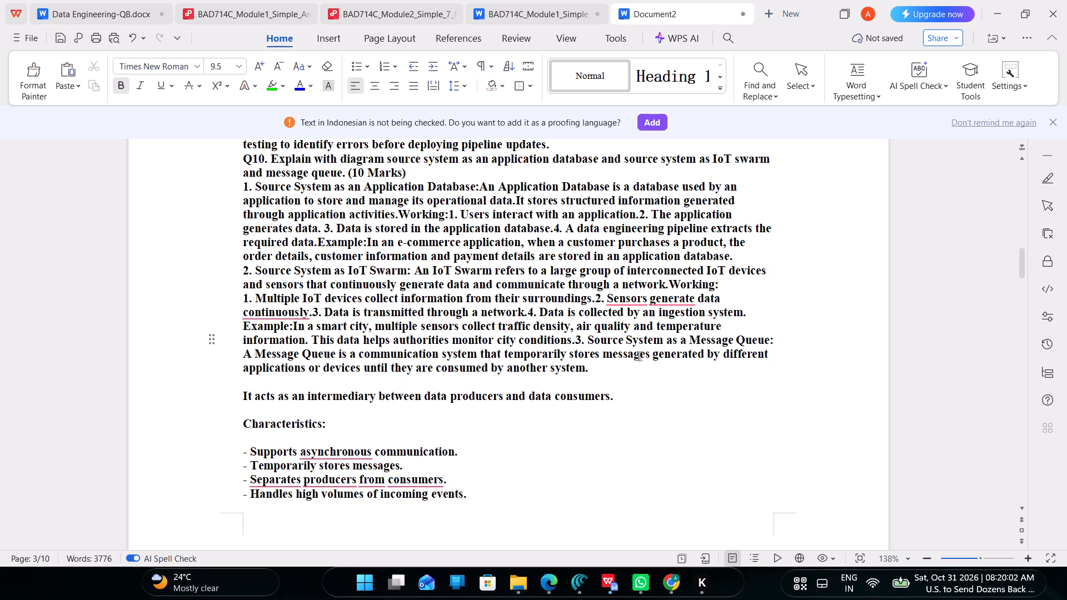
Delete the Message Queue text from "It acts as an intermediary" through the Examples list, running "Working:" on after the definition.
{"action": "left_click", "coordinate": [627, 370]}
{"action": "left_click_drag", "start_coordinate": [627, 370], "coordinate": [604, 504]}
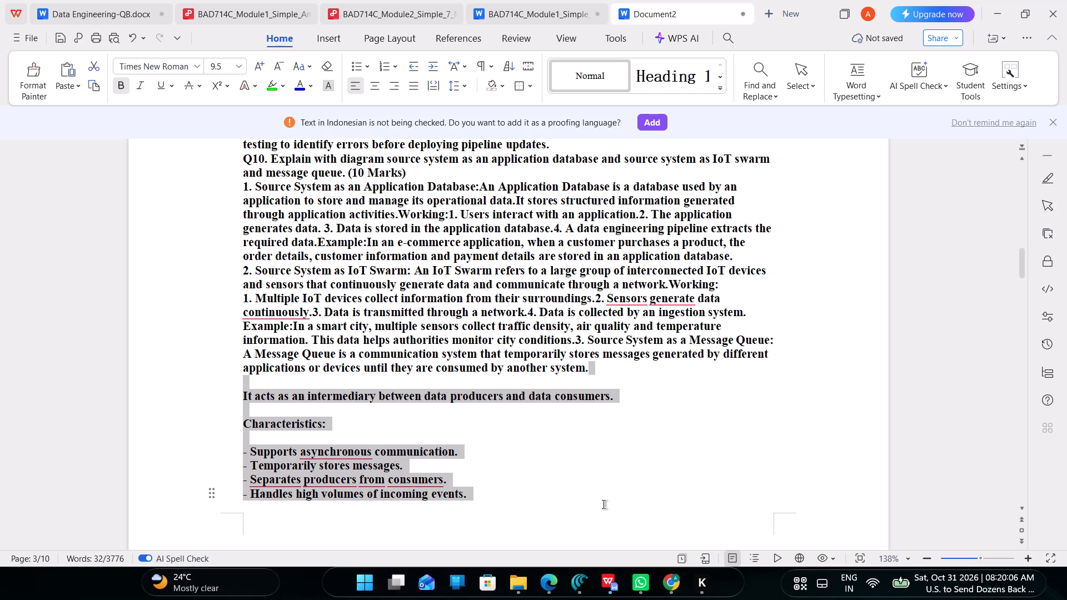
{"action": "left_click_drag", "start_coordinate": [604, 504], "coordinate": [562, 523]}
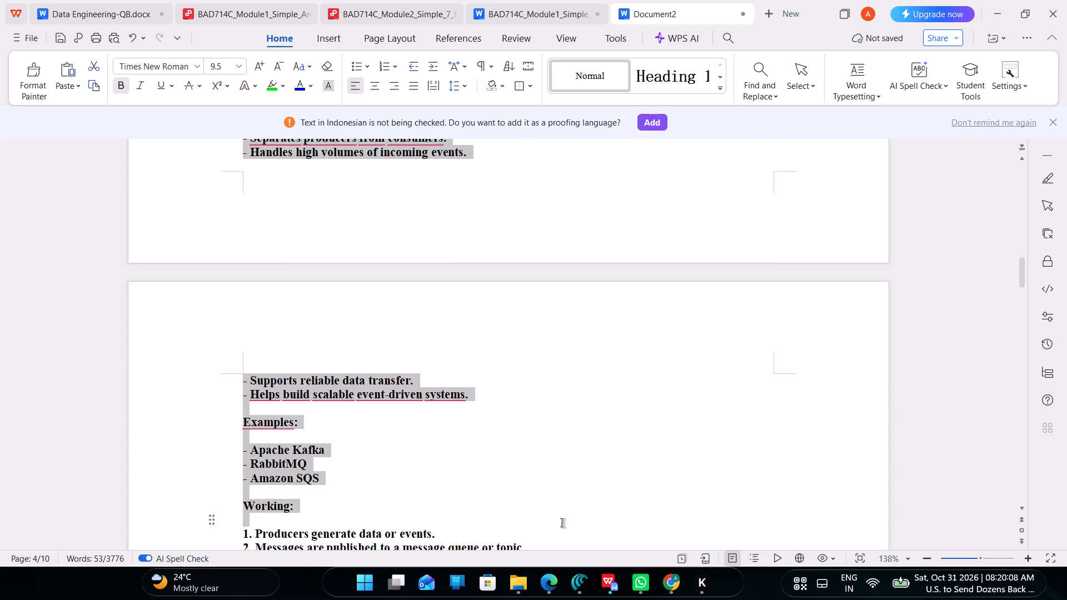
{"action": "left_click_drag", "start_coordinate": [562, 523], "coordinate": [463, 497]}
{"action": "key", "text": "BackSpace"}
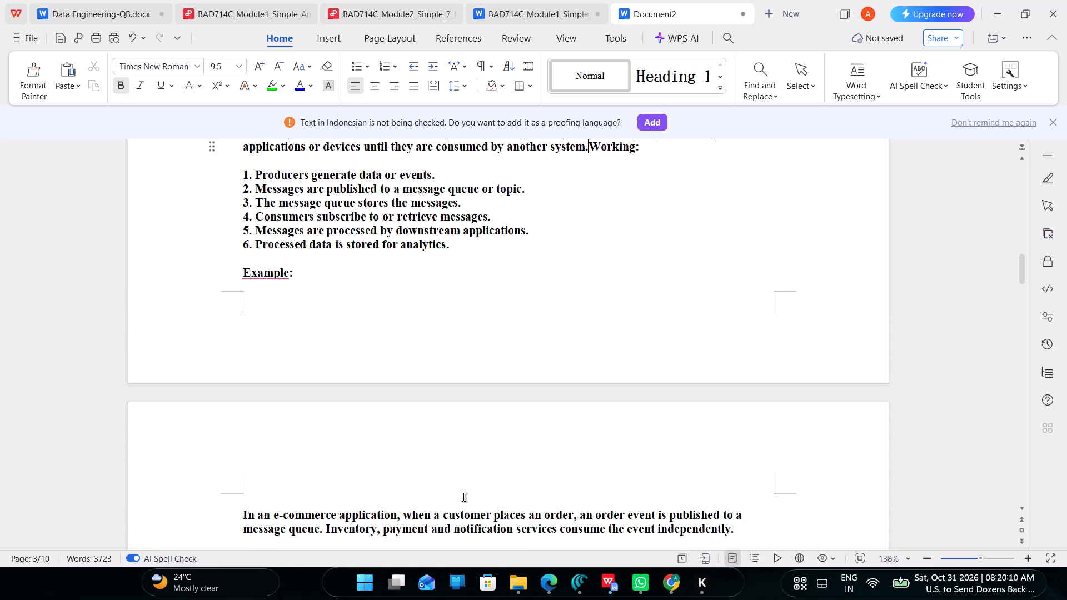
Run Message Queue working points 1 to 4 on after "Working:" as continuous text, removing the blank line and line breaks.
{"action": "scroll", "coordinate": [463, 497], "scroll_direction": "up", "scroll_amount": 4}
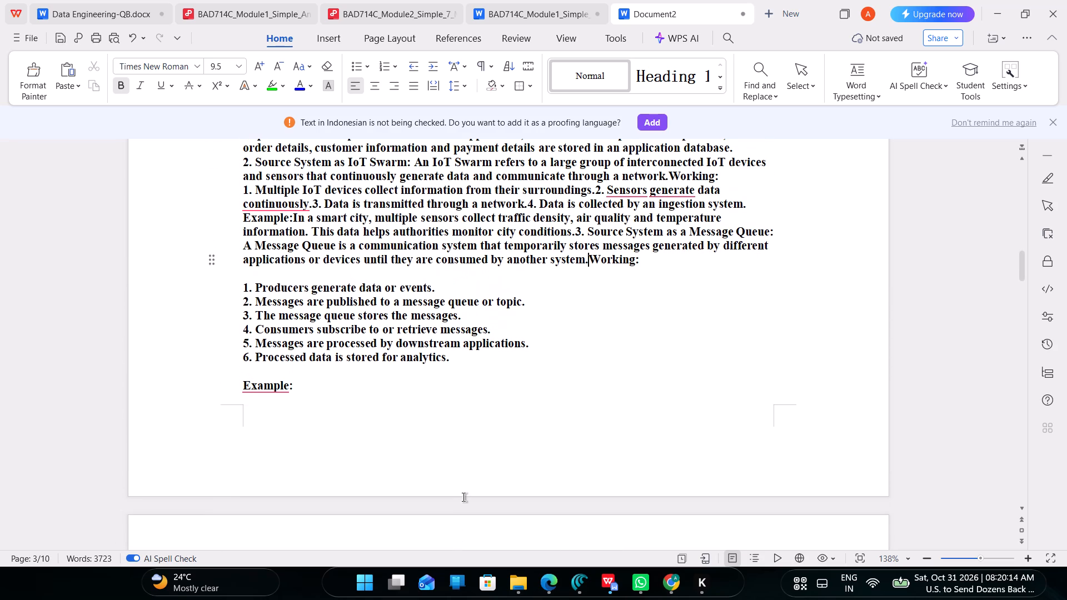
{"action": "left_click", "coordinate": [663, 260]}
{"action": "key", "text": "Delete"}
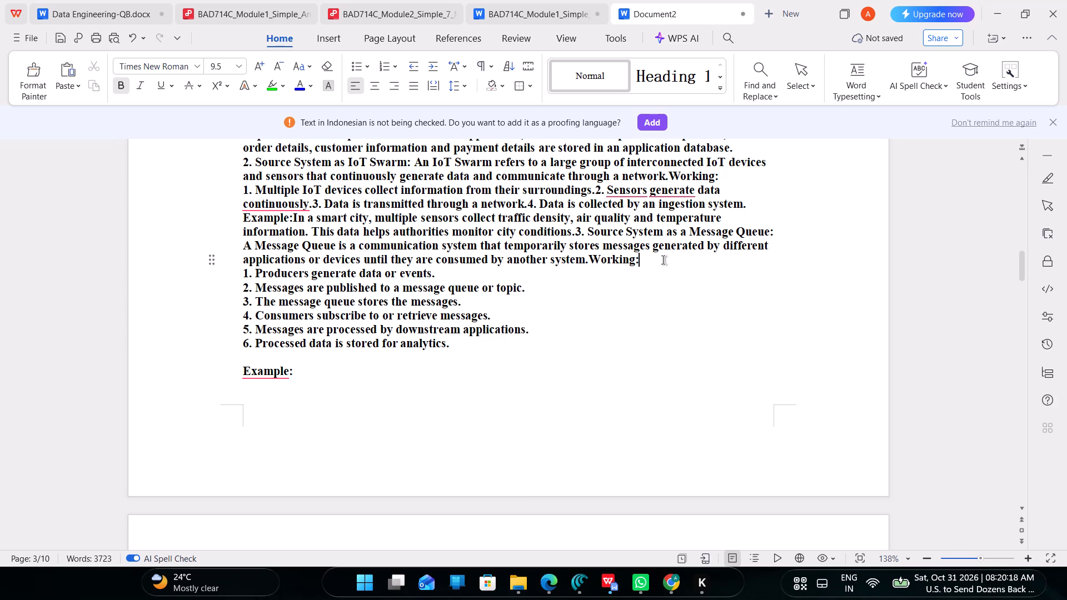
{"action": "key", "text": "Delete"}
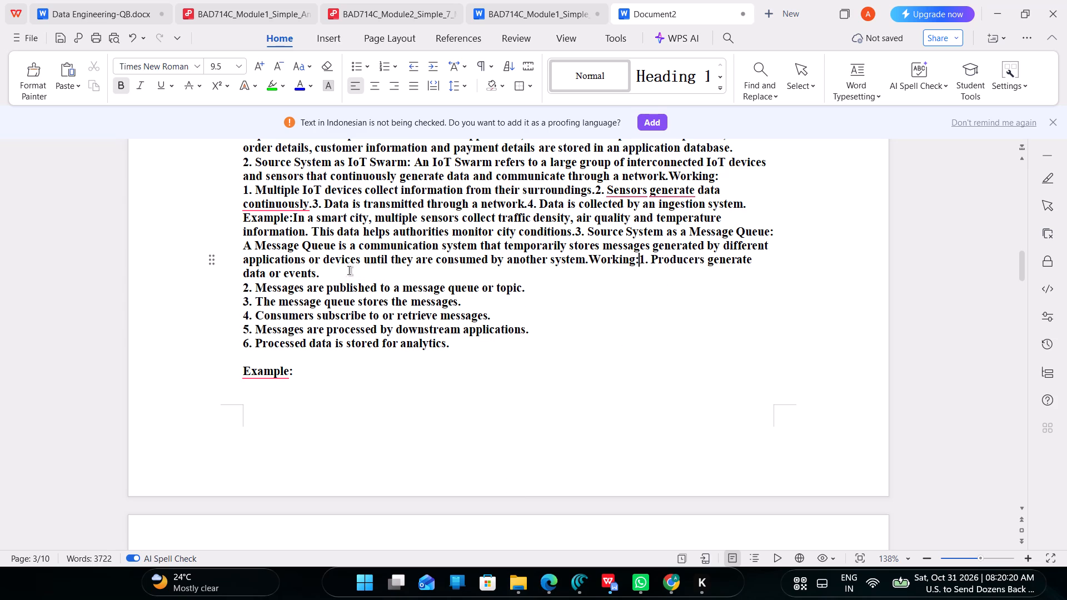
{"action": "left_click", "coordinate": [340, 274]}
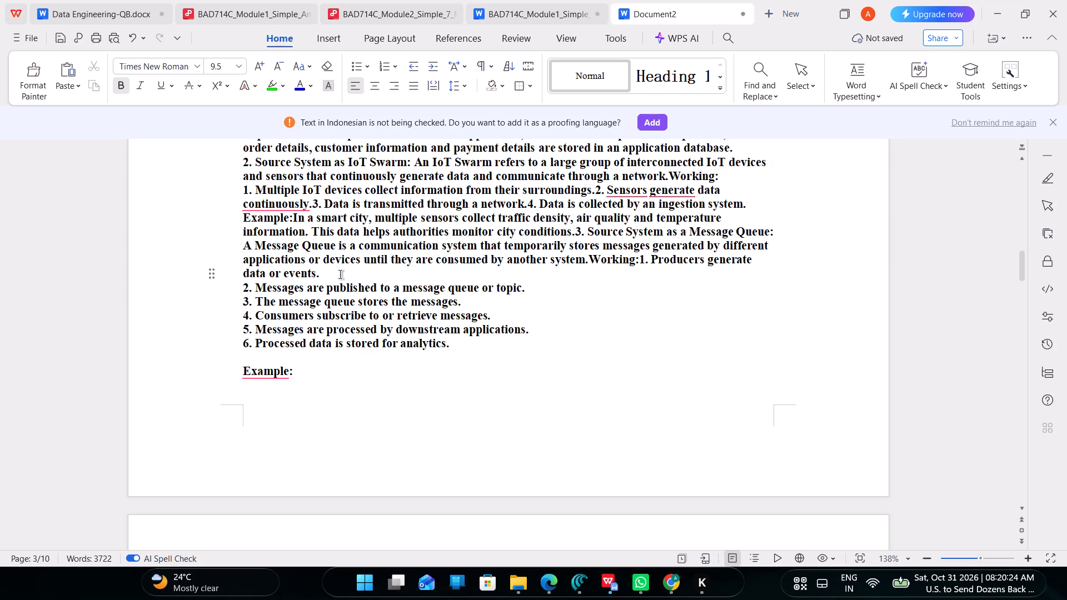
{"action": "key", "text": "Delete"}
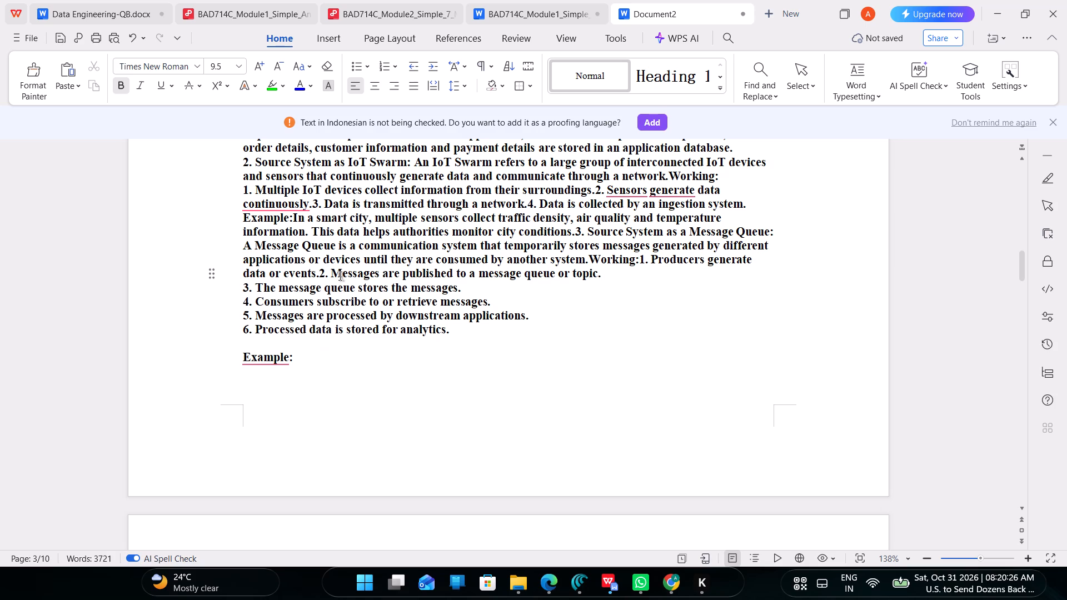
{"action": "left_click", "coordinate": [637, 277]}
{"action": "key", "text": "Delete"}
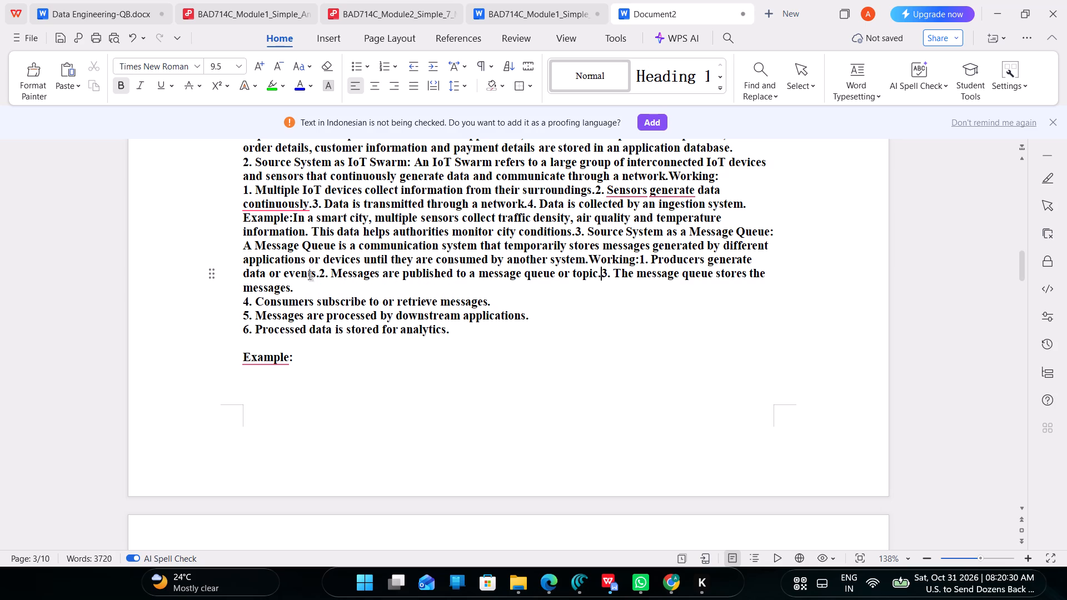
{"action": "left_click", "coordinate": [305, 291]}
{"action": "key", "text": "Delete"}
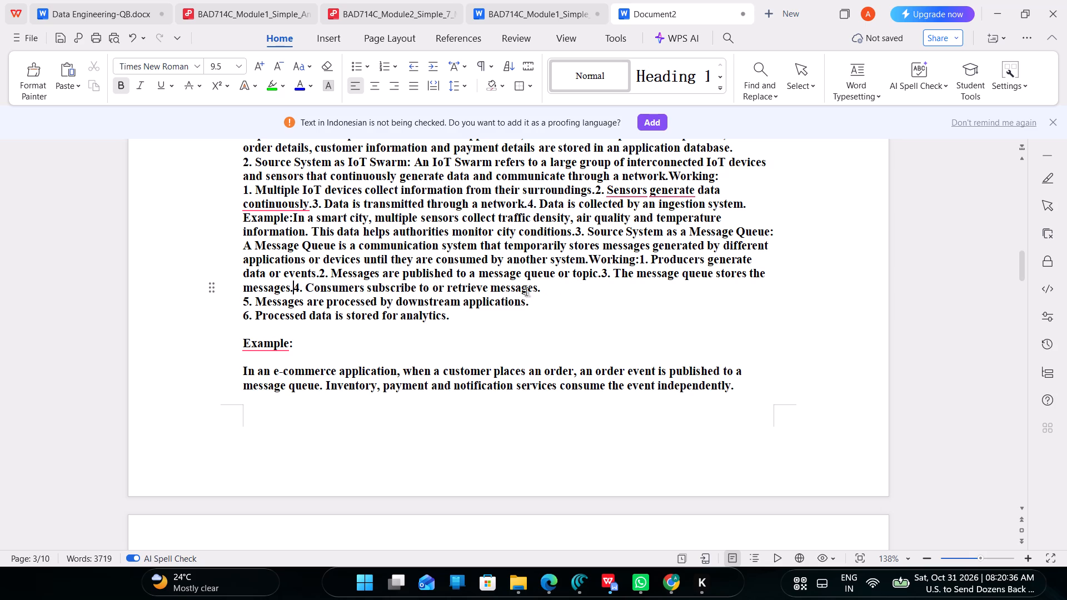
Delete Message Queue working points 5 and 6, running the "Example:" label on directly after point 4.
{"action": "left_click_drag", "start_coordinate": [467, 326], "coordinate": [208, 301]}
{"action": "key", "text": "BackSpace"}
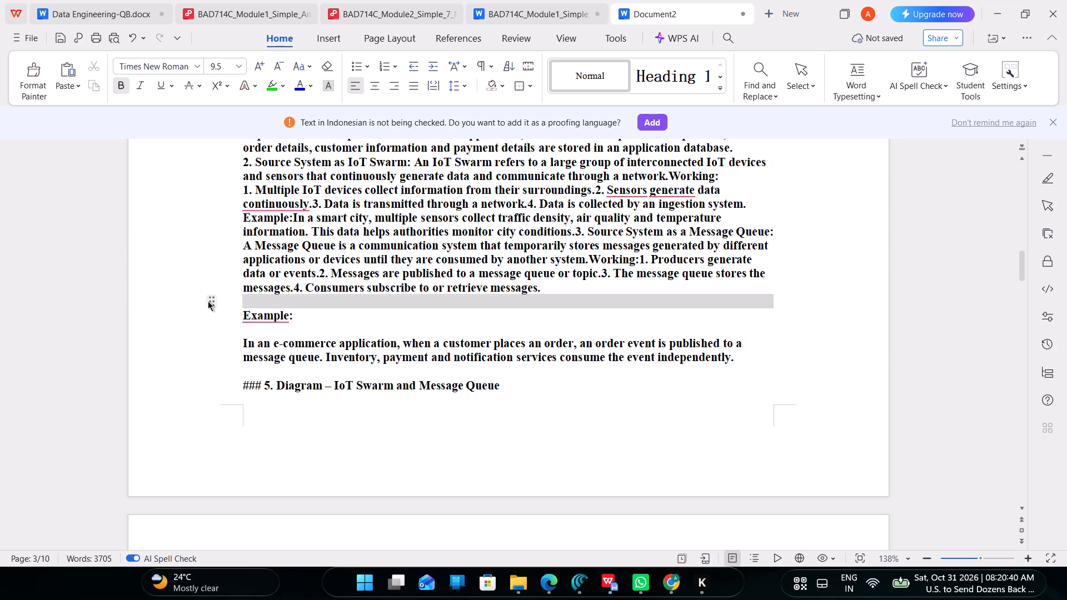
{"action": "key", "text": "Delete"}
{"action": "key", "text": "BackSpace"}
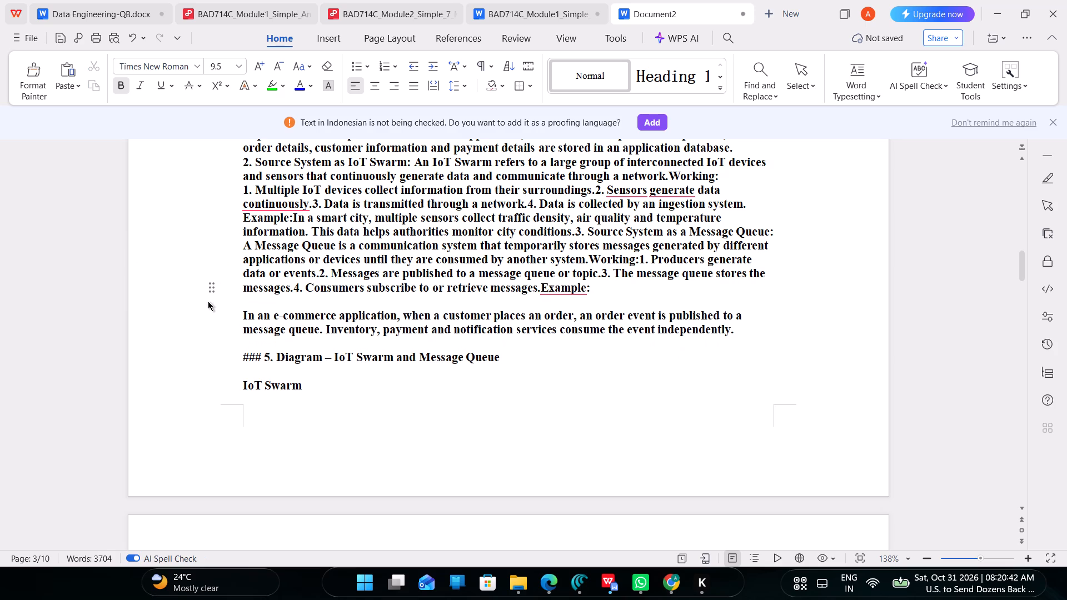
Run the e-commerce application text on directly after the Message Queue "Example:" label.
{"action": "left_click", "coordinate": [607, 293]}
{"action": "key", "text": "Delete"}
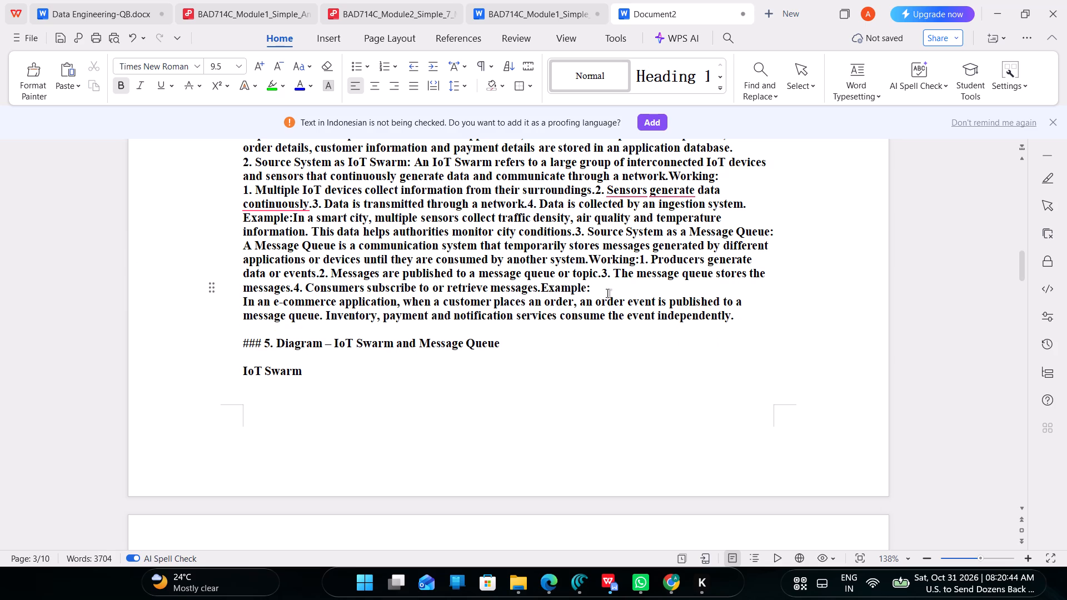
{"action": "key", "text": "Delete"}
Delete the rest of Q10 after the e-commerce example, from the section 5 Diagram heading through the section 7 Conclusion text.
{"action": "left_click", "coordinate": [565, 314]}
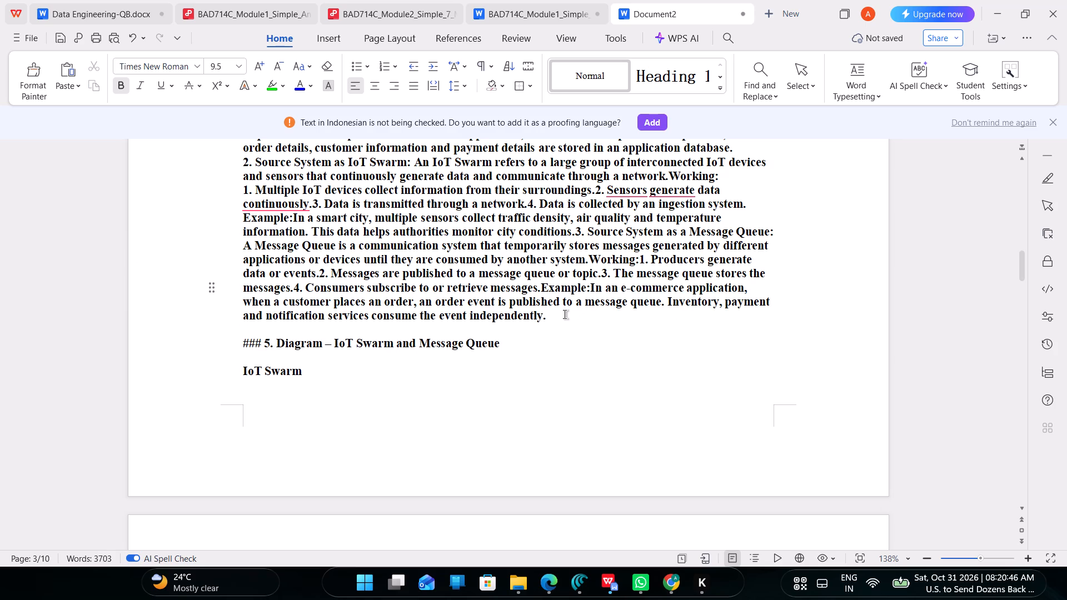
{"action": "left_click_drag", "start_coordinate": [565, 314], "coordinate": [567, 568]}
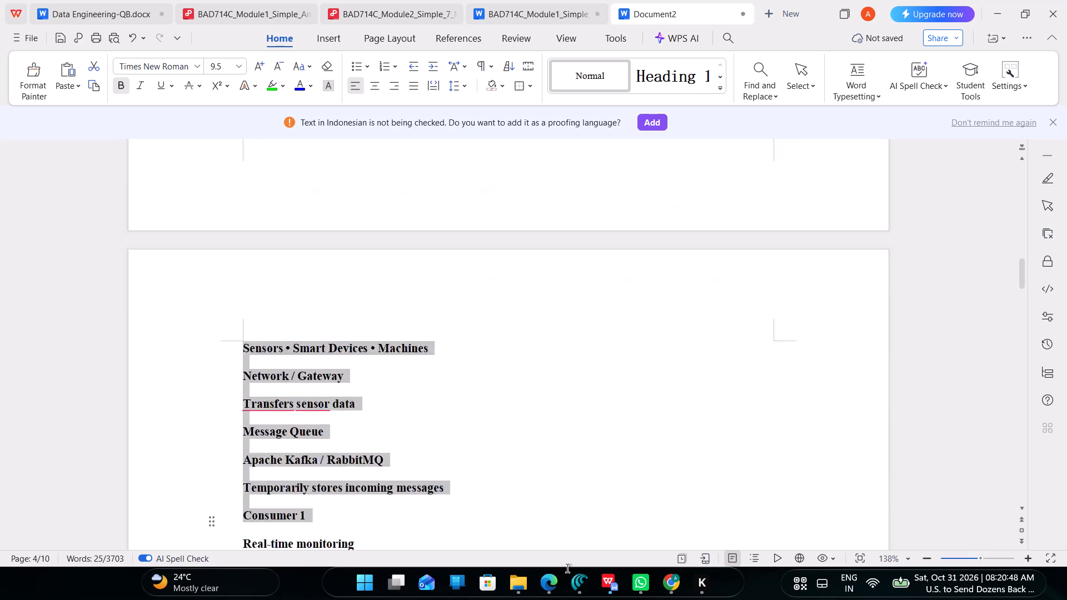
{"action": "left_click_drag", "start_coordinate": [567, 568], "coordinate": [410, 313]}
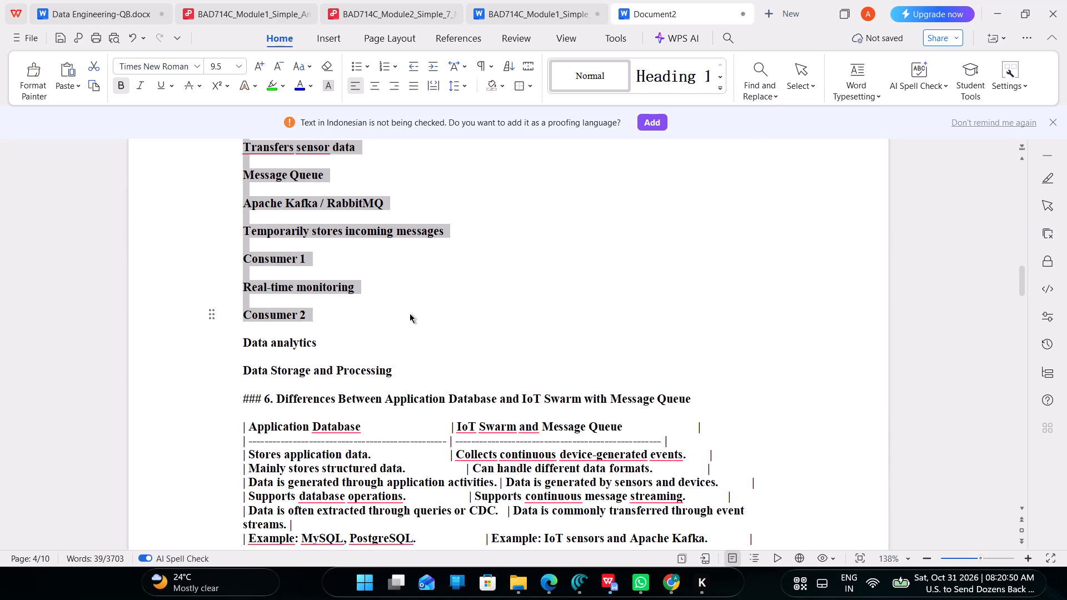
{"action": "left_click_drag", "start_coordinate": [410, 313], "coordinate": [407, 384]}
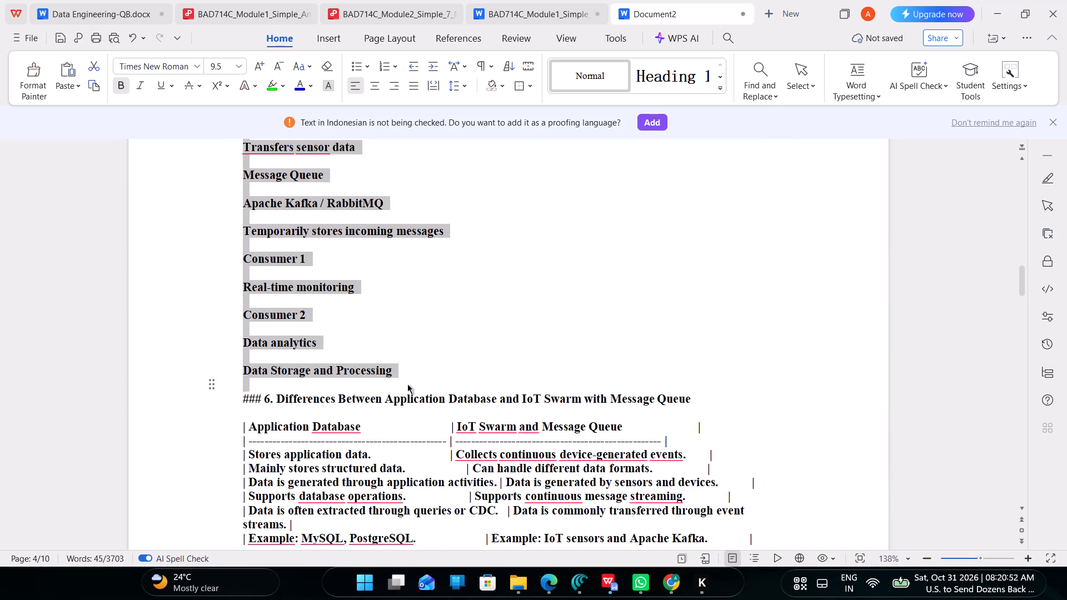
{"action": "left_click_drag", "start_coordinate": [407, 384], "coordinate": [403, 379]}
{"action": "left_click_drag", "start_coordinate": [403, 379], "coordinate": [436, 540]}
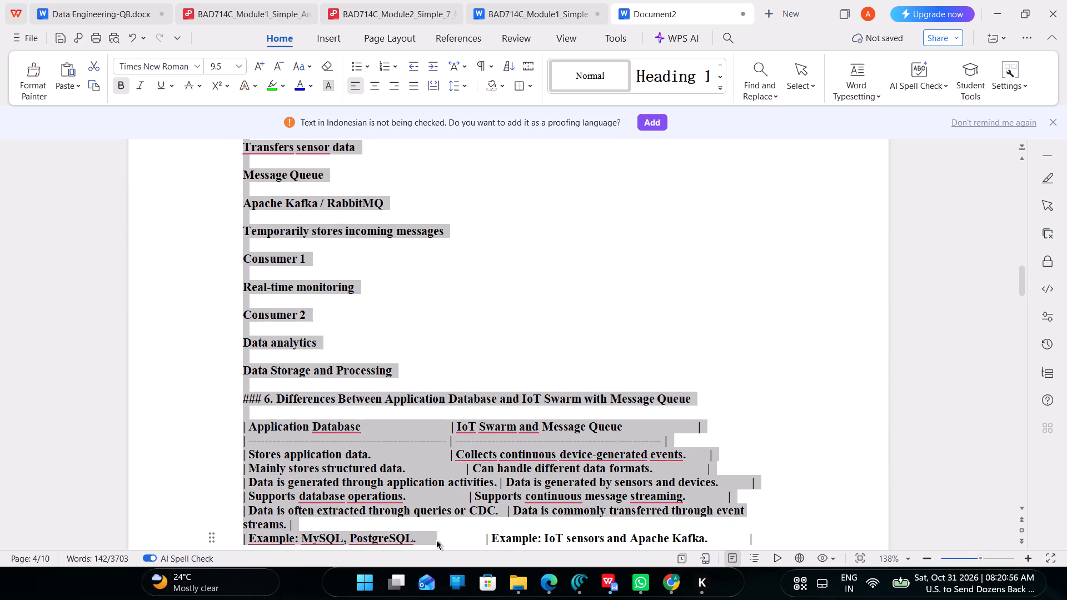
{"action": "left_click_drag", "start_coordinate": [436, 540], "coordinate": [379, 356]}
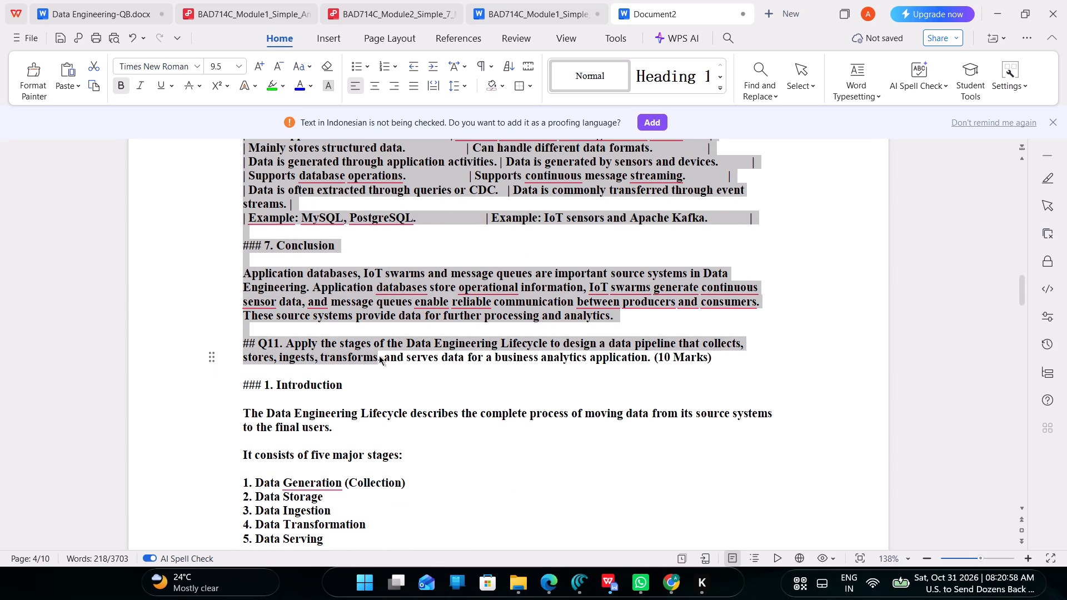
{"action": "left_click_drag", "start_coordinate": [379, 356], "coordinate": [627, 326]}
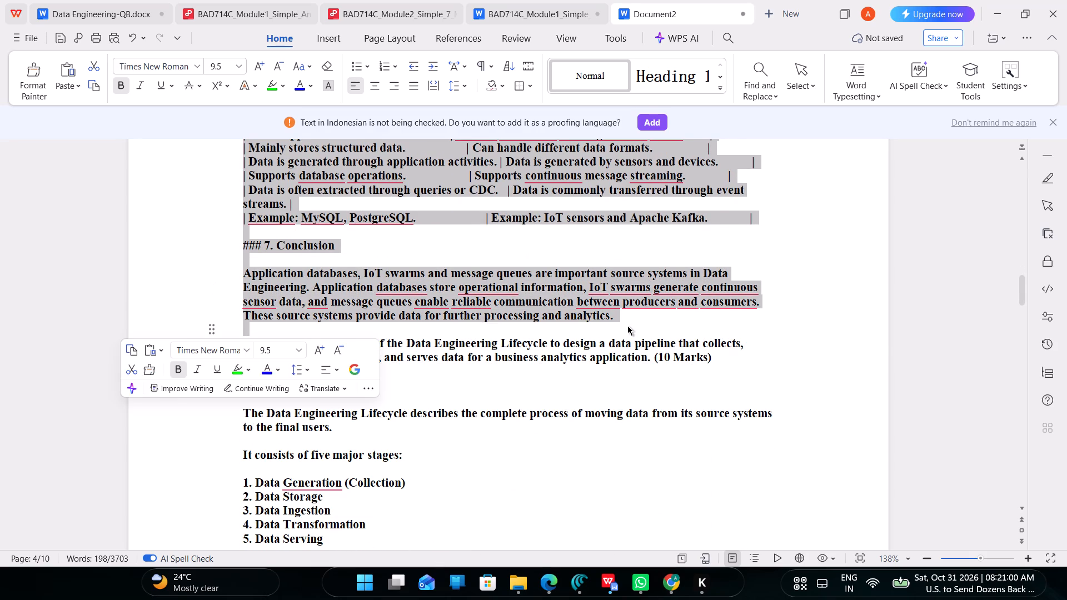
{"action": "key", "text": "BackSpace"}
Separate the Q11 heading from the end of Q10's answer with blank lines so that it starts on the following page.
{"action": "scroll", "coordinate": [627, 326], "scroll_direction": "up", "scroll_amount": 2}
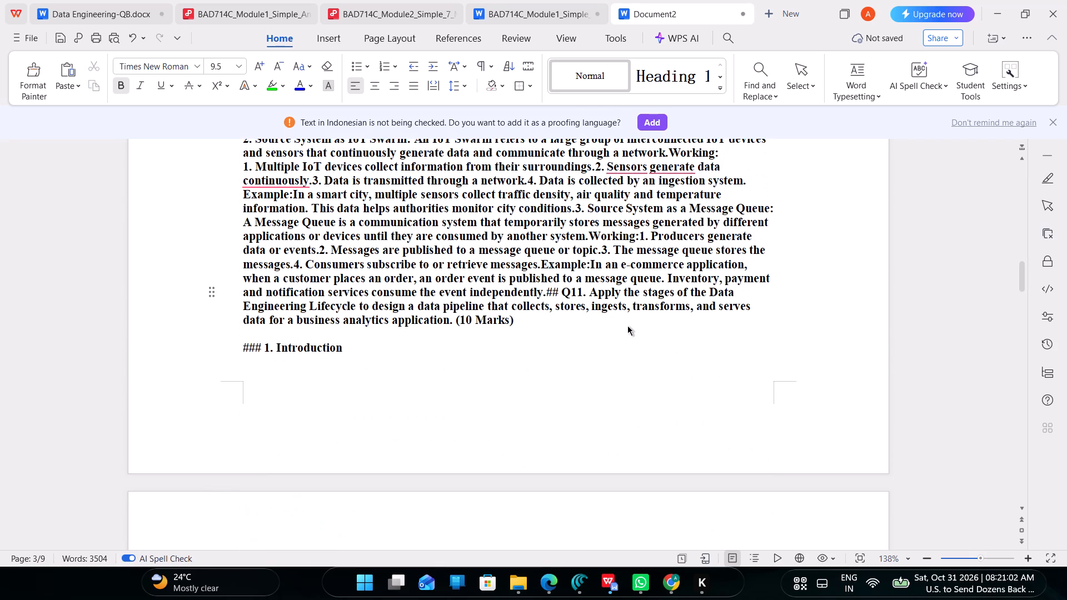
{"action": "scroll", "coordinate": [627, 326], "scroll_direction": "up", "scroll_amount": 1}
{"action": "key", "text": "shift+Return"}
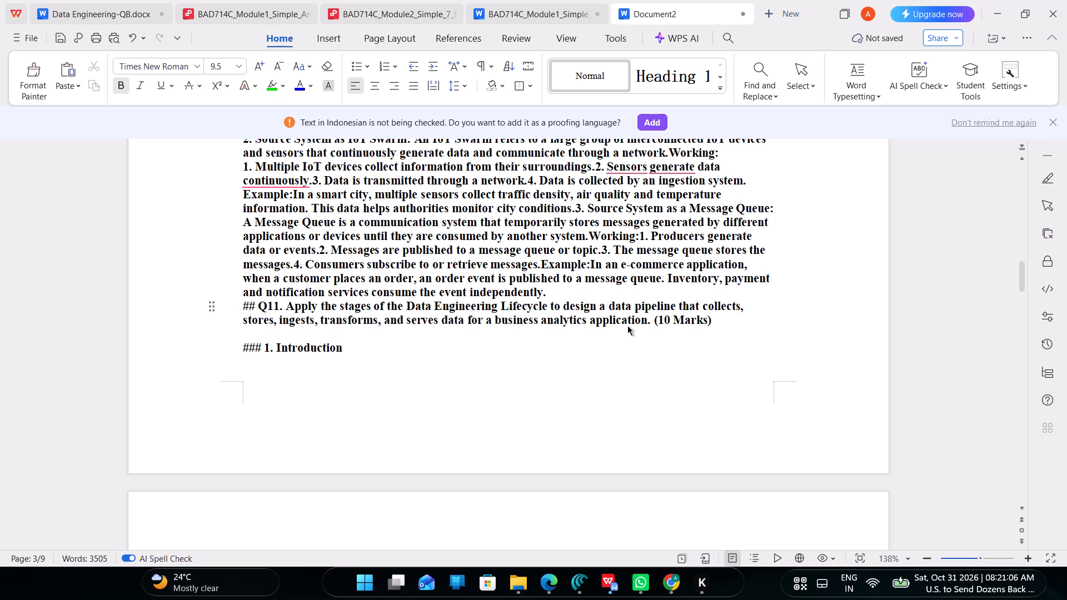
{"action": "key", "text": "Return"}
{"action": "key", "text": "Return"}
{"action": "key", "text": "Return"}
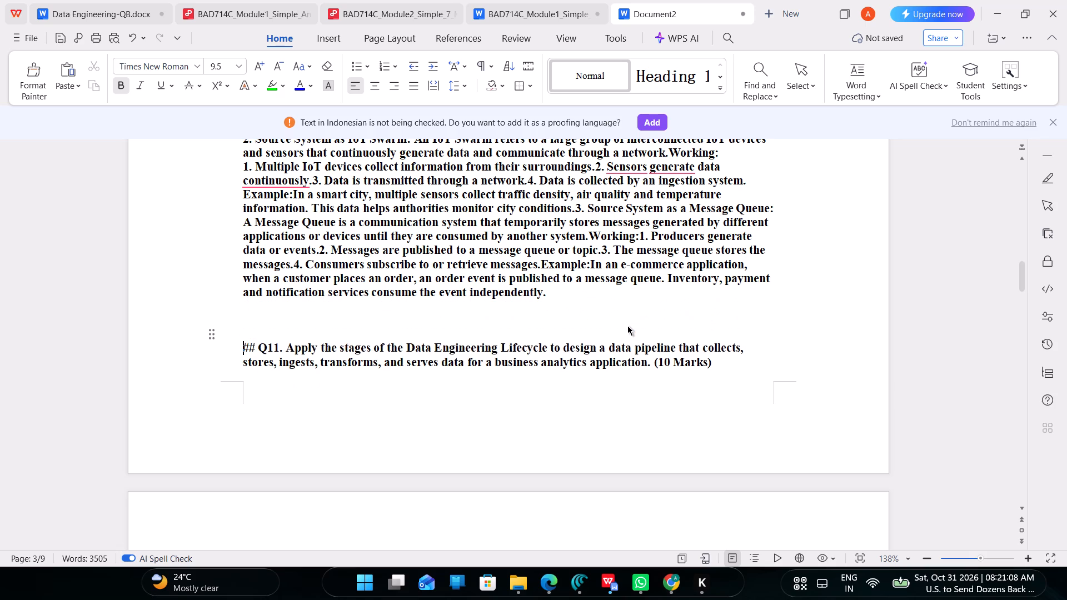
{"action": "key", "text": "Return"}
Remove the ## marks and the space in front of the Q11 heading.
{"action": "scroll", "coordinate": [627, 326], "scroll_direction": "down", "scroll_amount": 3}
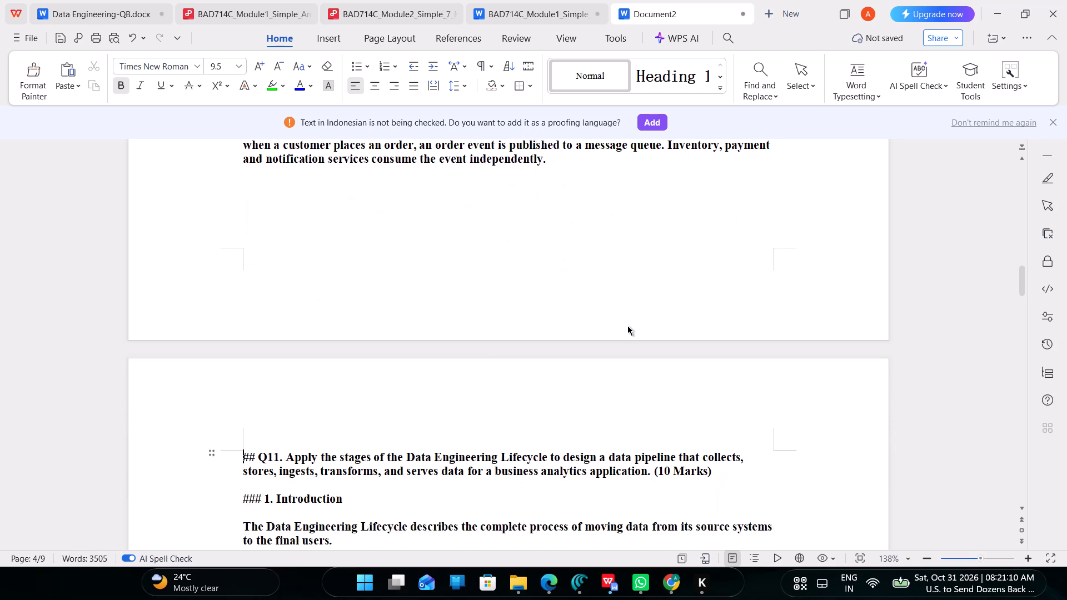
{"action": "scroll", "coordinate": [627, 326], "scroll_direction": "down", "scroll_amount": 2}
{"action": "key", "text": "Delete"}
{"action": "key", "text": "Delete"}
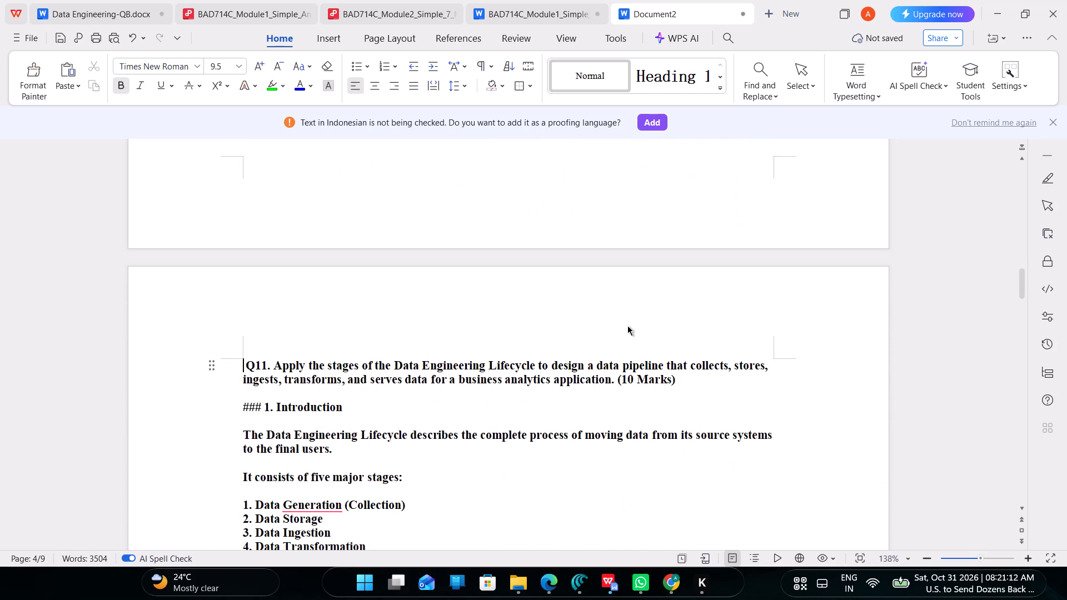
{"action": "key", "text": "Delete"}
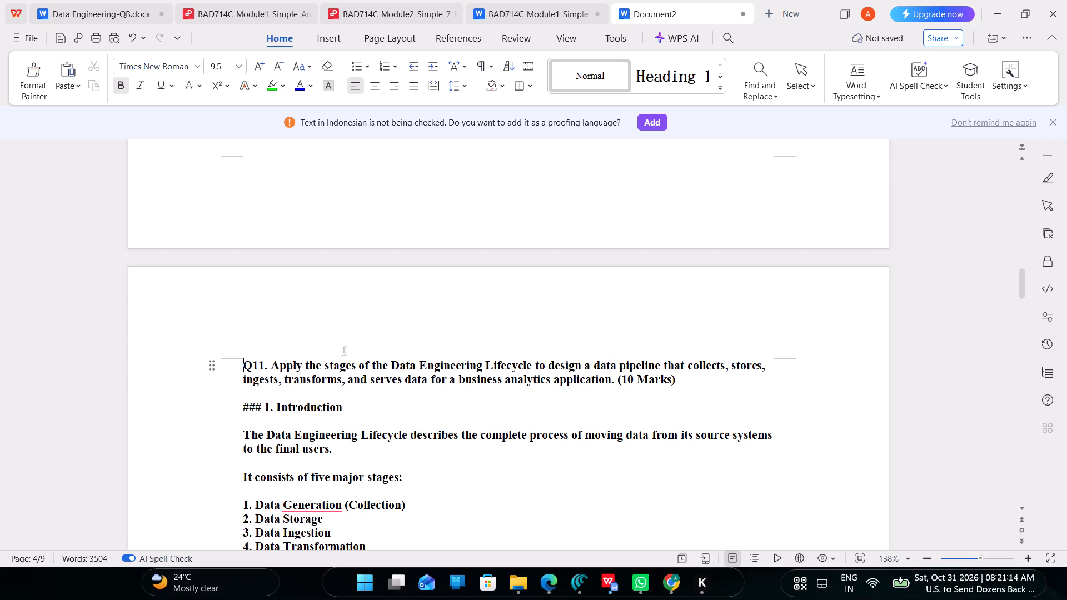
Look over the start of Q11's answer and the condensed answers to the preceding questions.
{"action": "left_click", "coordinate": [264, 395]}
{"action": "scroll", "coordinate": [264, 395], "scroll_direction": "down", "scroll_amount": 3}
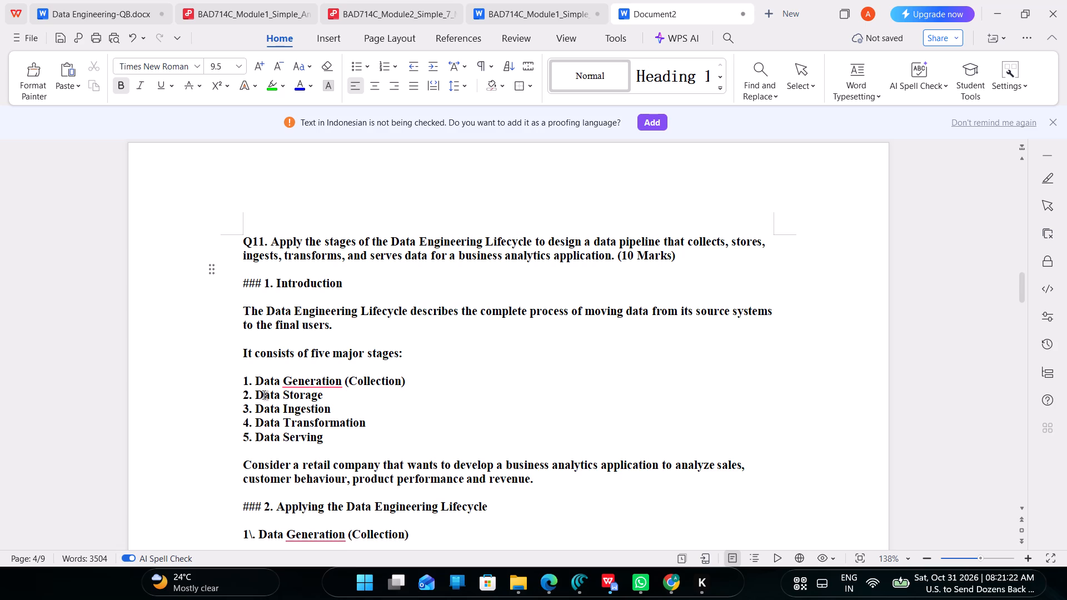
{"action": "scroll", "coordinate": [264, 395], "scroll_direction": "down", "scroll_amount": 5}
{"action": "scroll", "coordinate": [264, 395], "scroll_direction": "up", "scroll_amount": 6}
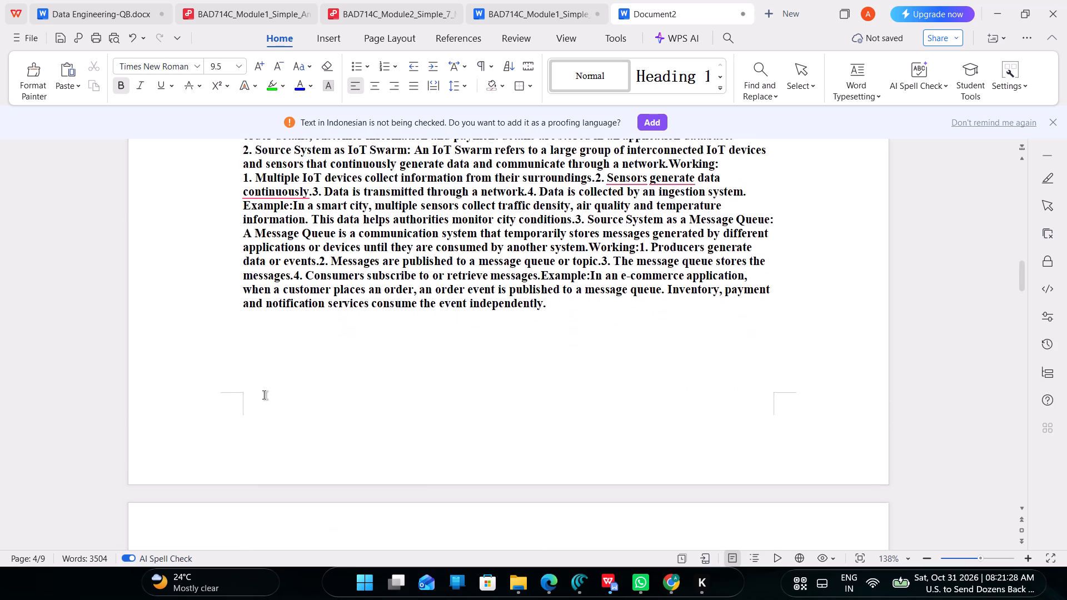
{"action": "scroll", "coordinate": [264, 395], "scroll_direction": "up", "scroll_amount": 6}
{"action": "scroll", "coordinate": [264, 395], "scroll_direction": "down", "scroll_amount": 1}
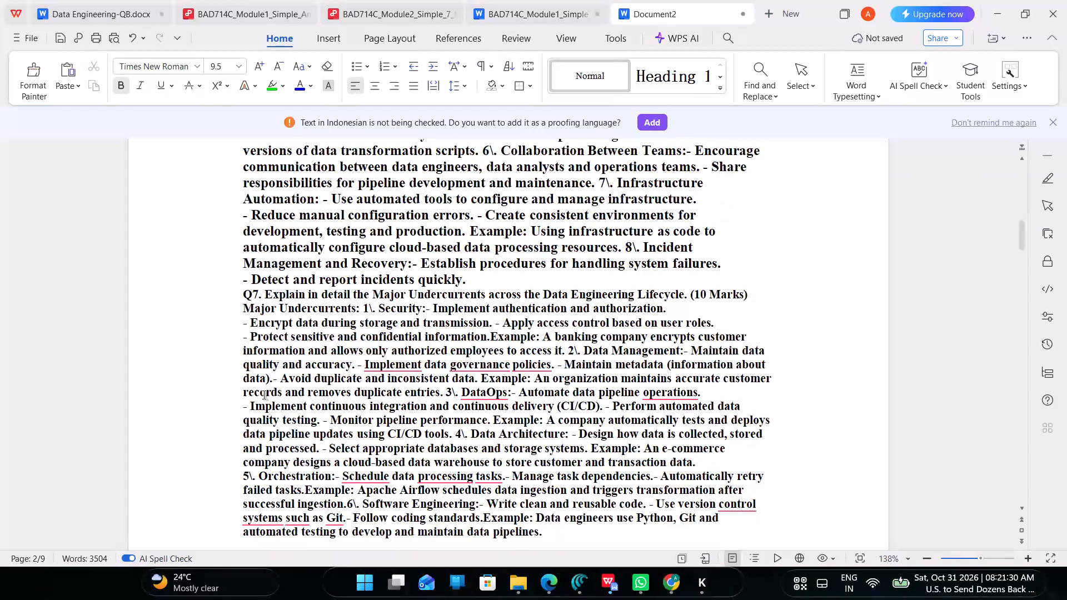
{"action": "scroll", "coordinate": [264, 395], "scroll_direction": "down", "scroll_amount": 1}
Switch to Data Engineering-QB.docx and read through its numbered question list from question 1 onward.
{"action": "left_click", "coordinate": [84, 0]}
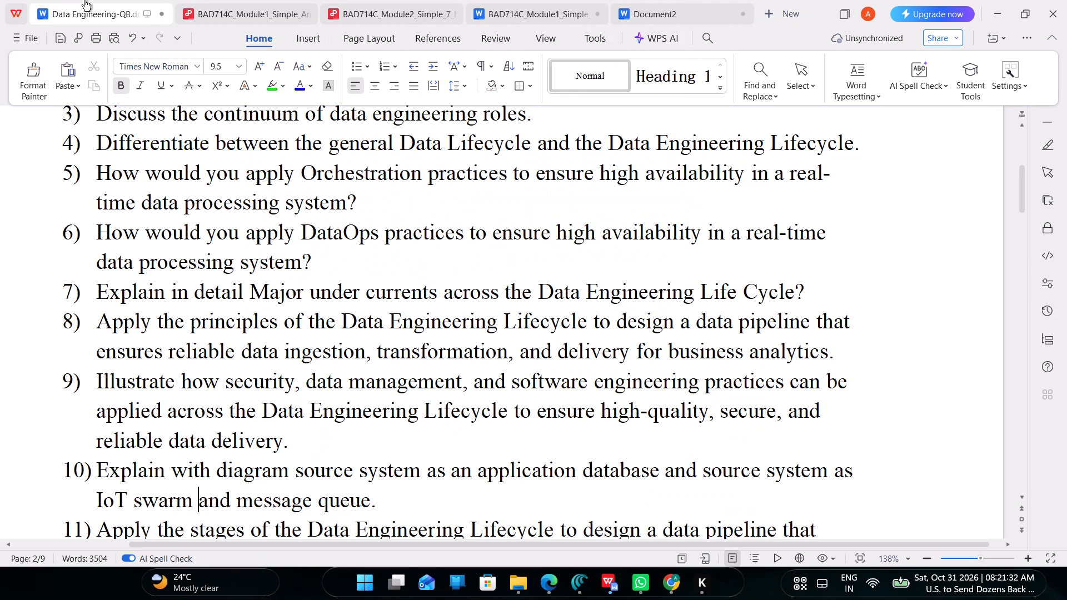
{"action": "scroll", "coordinate": [193, 309], "scroll_direction": "up", "scroll_amount": 1}
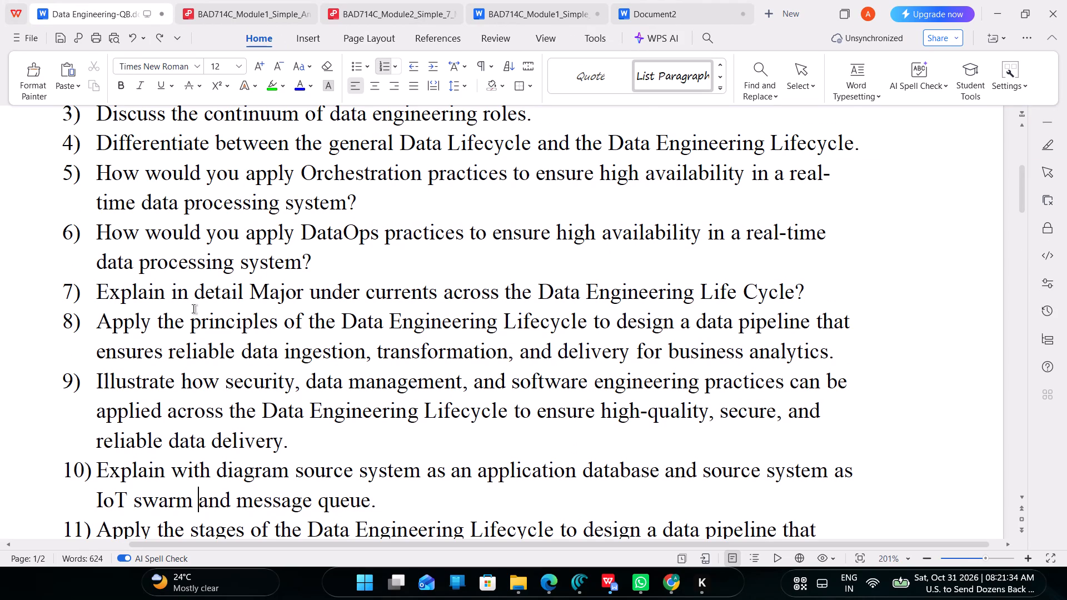
{"action": "scroll", "coordinate": [193, 309], "scroll_direction": "up", "scroll_amount": 2}
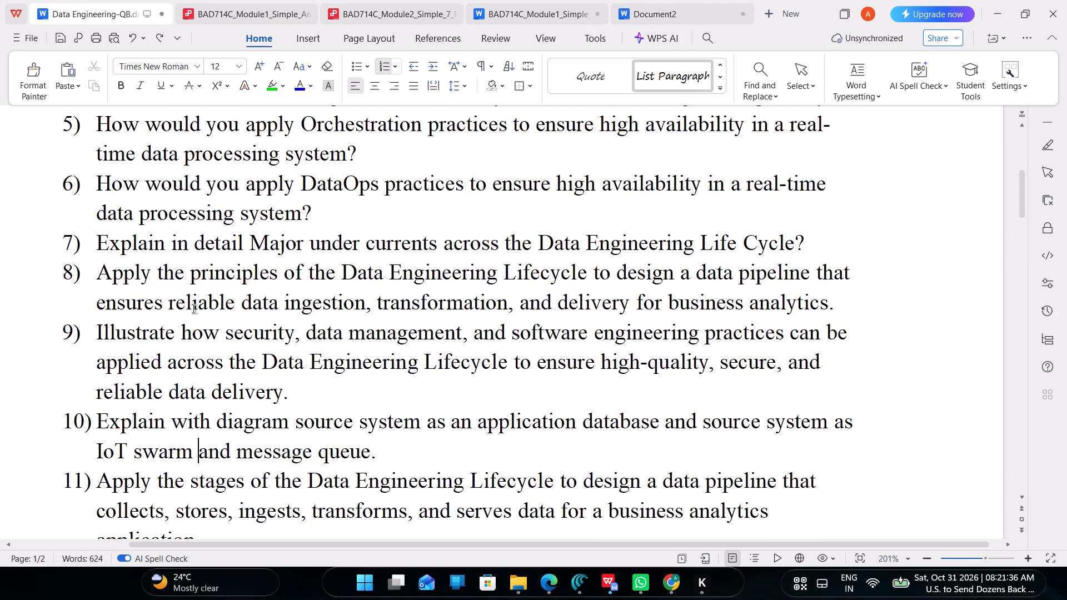
{"action": "scroll", "coordinate": [193, 309], "scroll_direction": "up", "scroll_amount": 3}
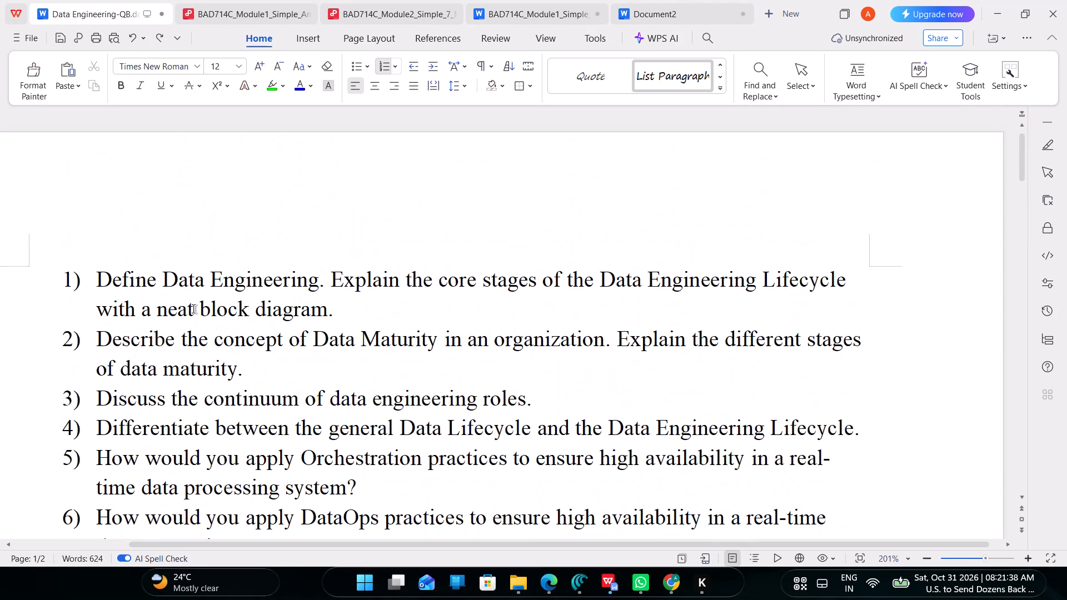
{"action": "scroll", "coordinate": [193, 309], "scroll_direction": "up", "scroll_amount": 1}
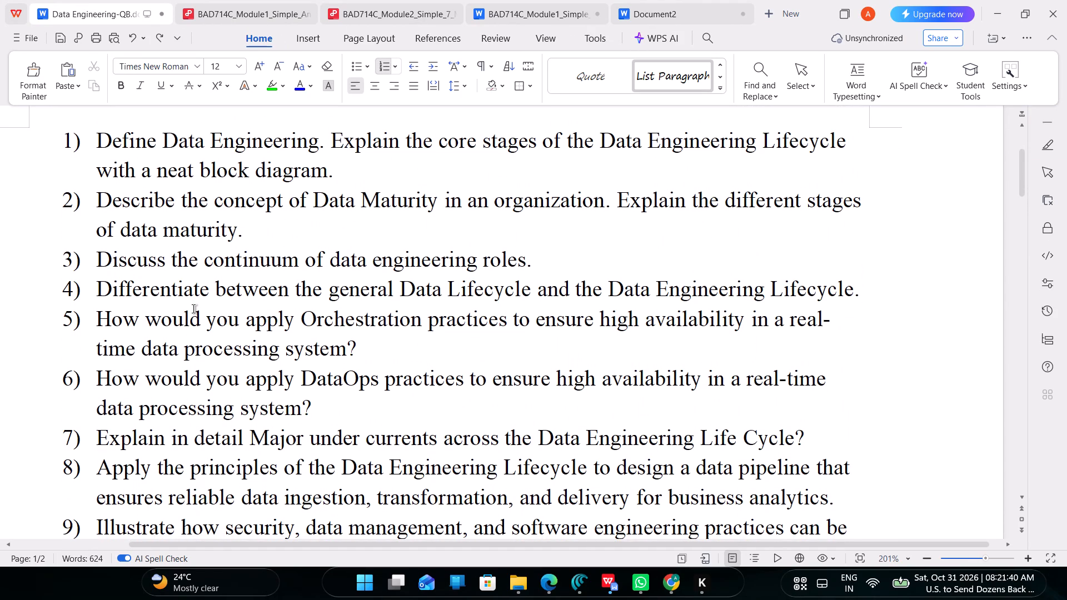
{"action": "scroll", "coordinate": [193, 309], "scroll_direction": "up", "scroll_amount": 5}
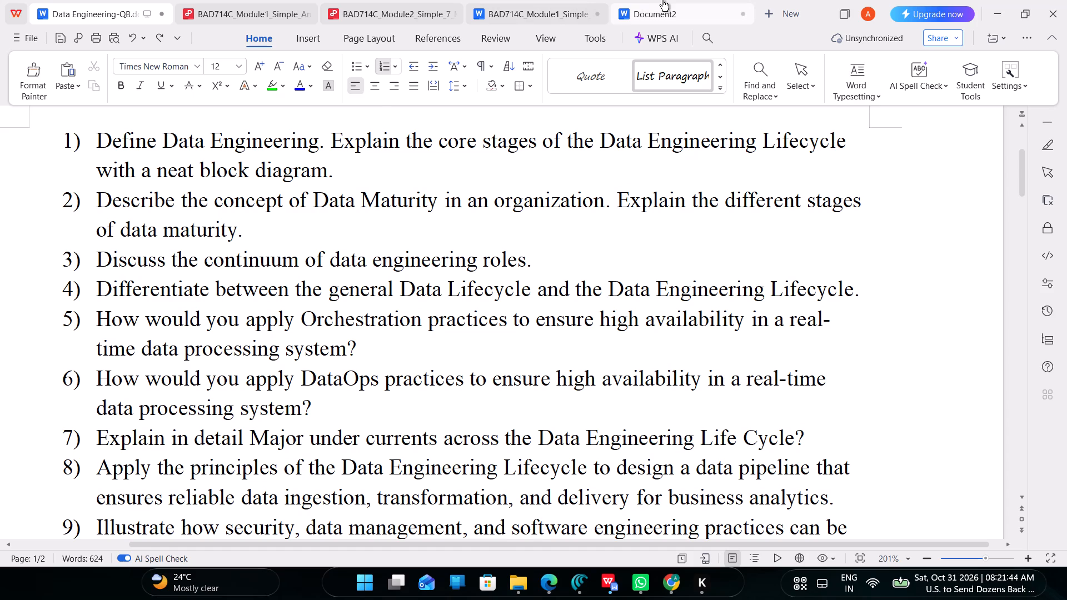
Return to Document2 and look over the condensed answers from Q7 through Q10 up to the start of Q11.
{"action": "left_click", "coordinate": [663, 0]}
{"action": "scroll", "coordinate": [422, 386], "scroll_direction": "down", "scroll_amount": 2}
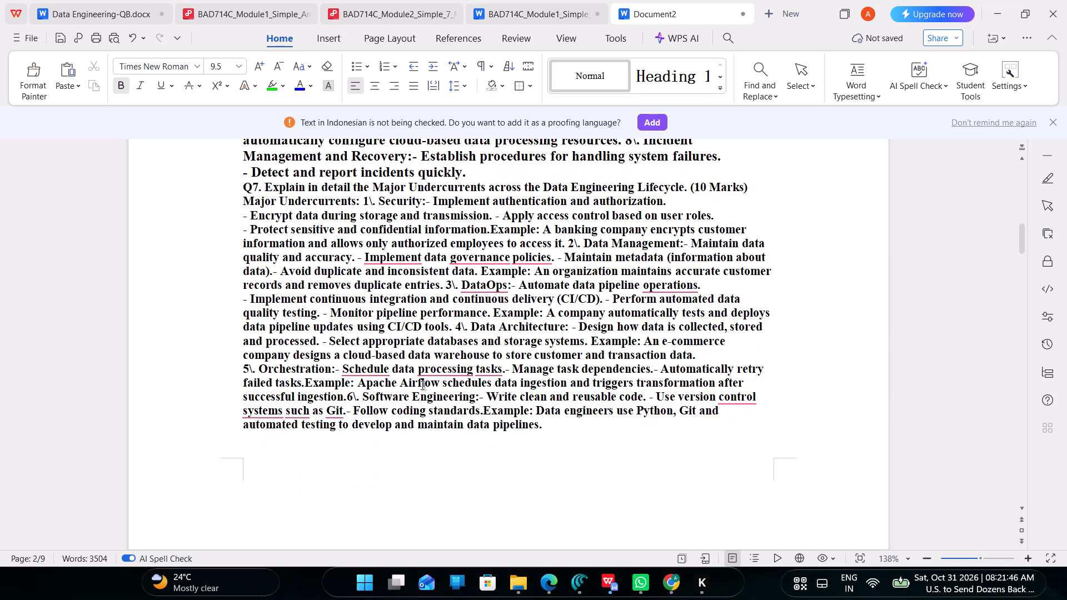
{"action": "scroll", "coordinate": [422, 386], "scroll_direction": "down", "scroll_amount": 1}
{"action": "left_click", "coordinate": [400, 368]}
{"action": "scroll", "coordinate": [400, 368], "scroll_direction": "down", "scroll_amount": 1}
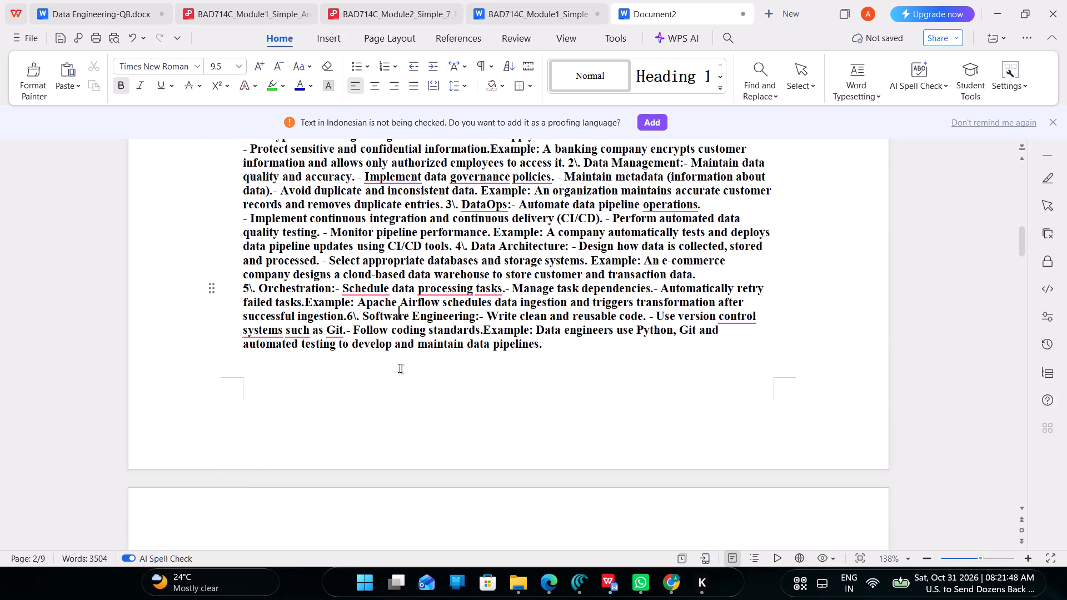
{"action": "scroll", "coordinate": [400, 368], "scroll_direction": "down", "scroll_amount": 2}
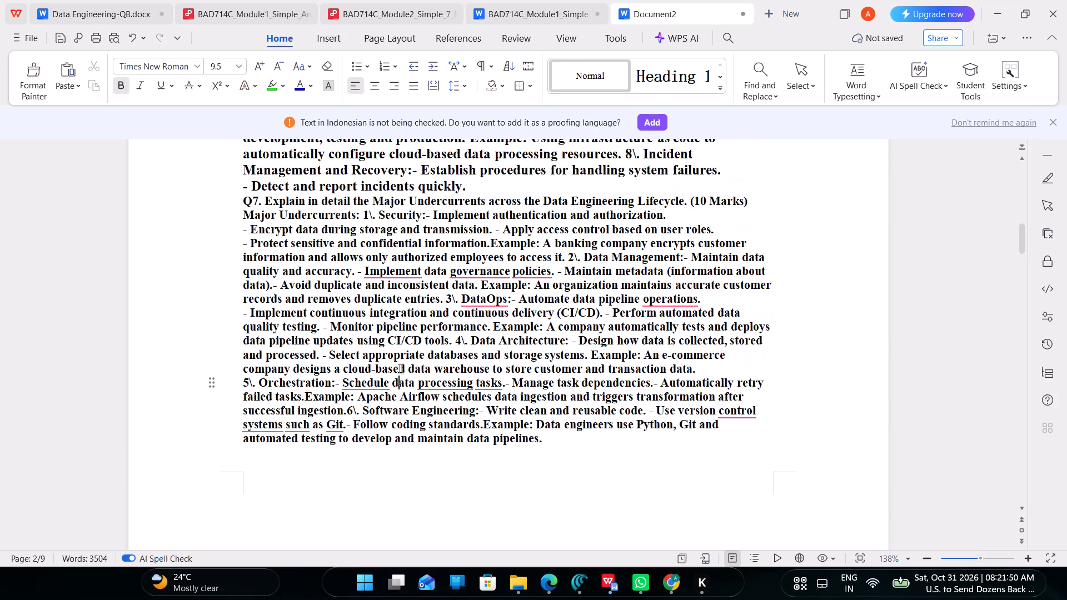
{"action": "scroll", "coordinate": [400, 368], "scroll_direction": "down", "scroll_amount": 3}
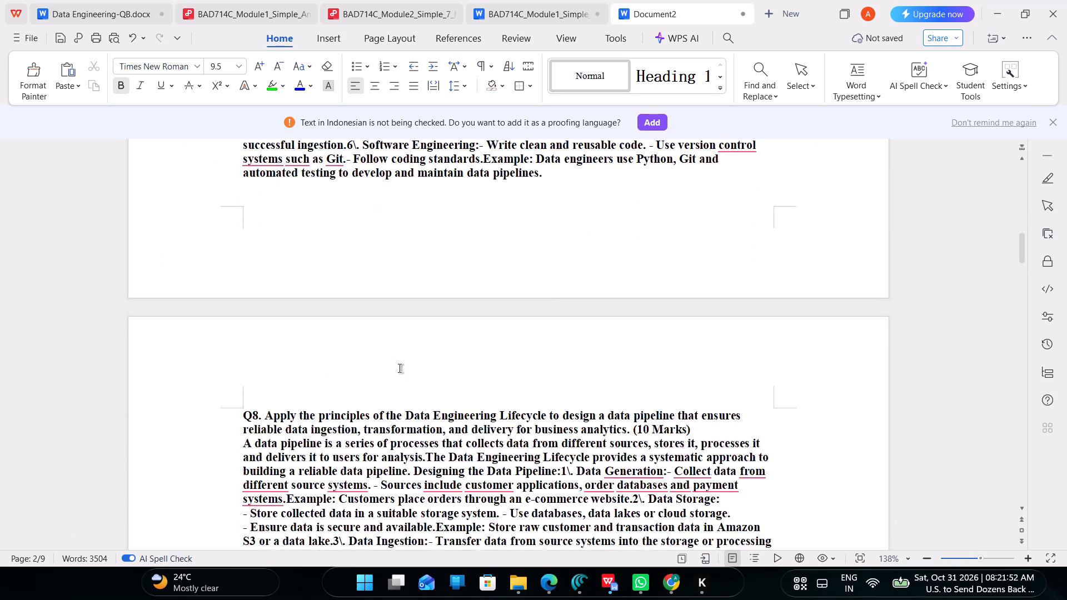
{"action": "scroll", "coordinate": [400, 368], "scroll_direction": "down", "scroll_amount": 7}
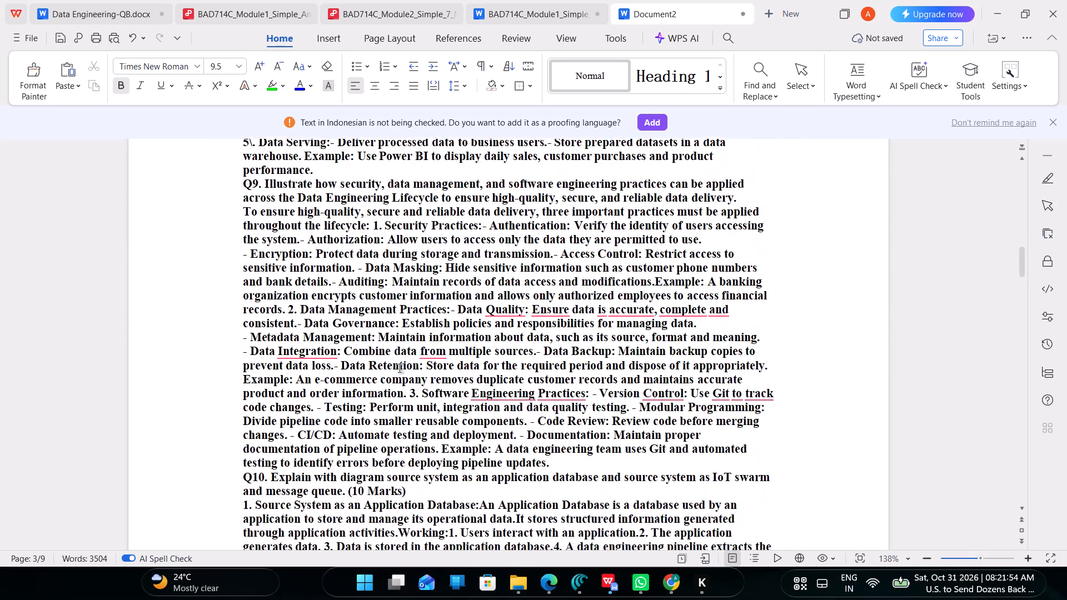
{"action": "scroll", "coordinate": [400, 368], "scroll_direction": "down", "scroll_amount": 3}
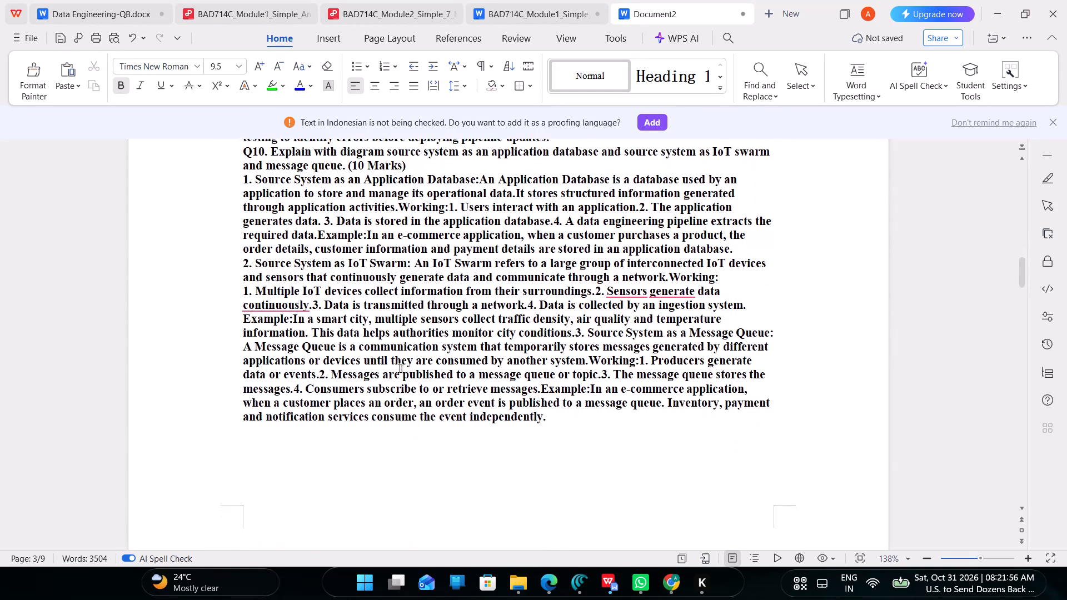
{"action": "scroll", "coordinate": [400, 368], "scroll_direction": "down", "scroll_amount": 3}
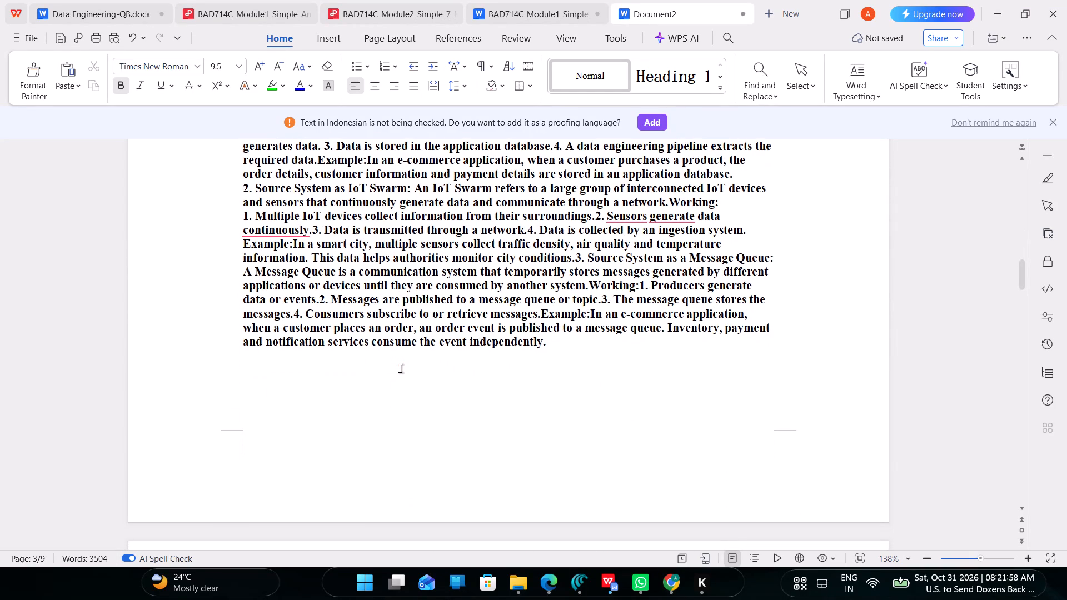
{"action": "scroll", "coordinate": [400, 368], "scroll_direction": "down", "scroll_amount": 5}
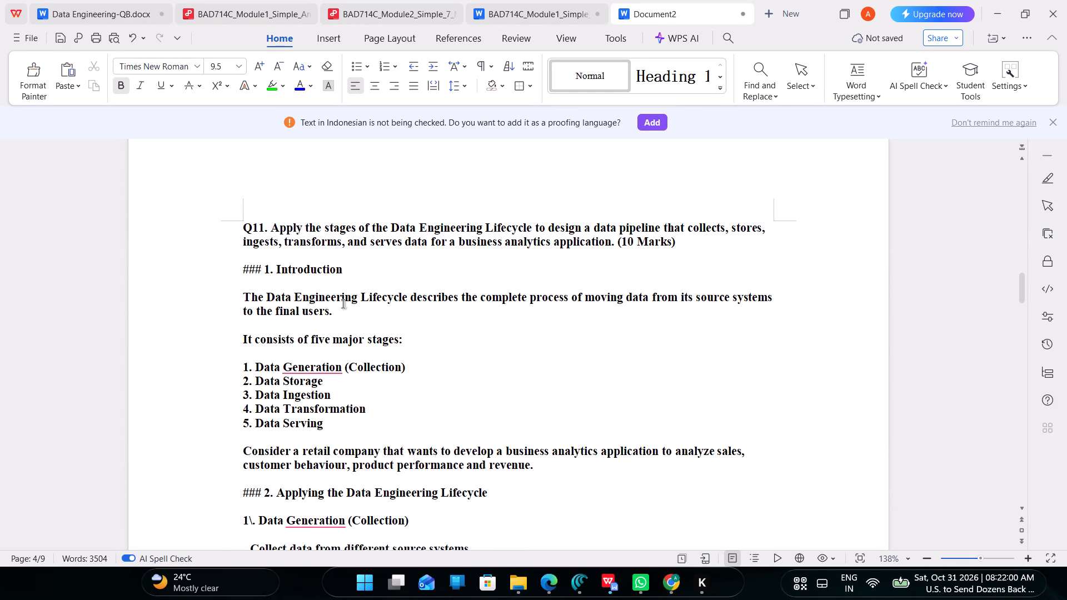
Delete Q11's Introduction section, from its heading through the paragraph about the retail company's business analytics application.
{"action": "left_click_drag", "start_coordinate": [247, 254], "coordinate": [331, 321]}
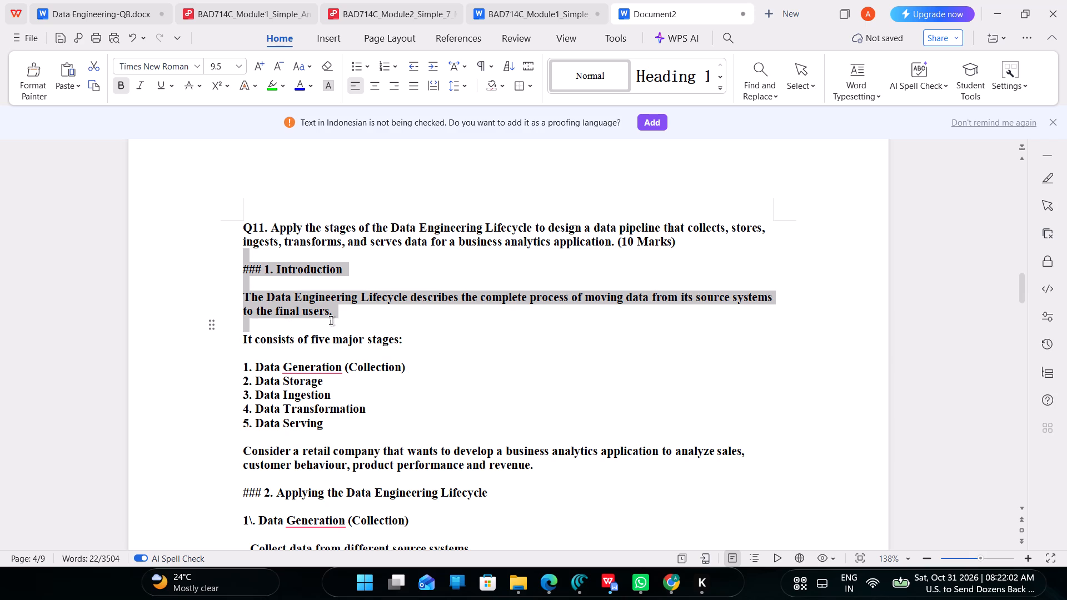
{"action": "left_click_drag", "start_coordinate": [331, 321], "coordinate": [365, 323]}
{"action": "left_click_drag", "start_coordinate": [365, 323], "coordinate": [413, 480]}
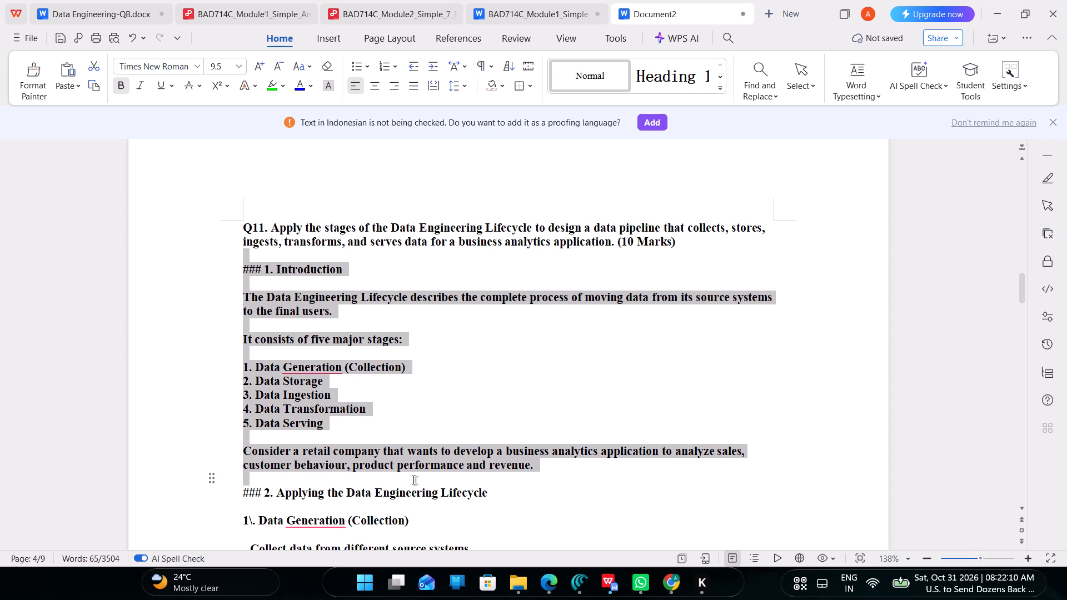
{"action": "left_click_drag", "start_coordinate": [413, 480], "coordinate": [549, 468]}
{"action": "key", "text": "BackSpace"}
{"action": "key", "text": "Delete"}
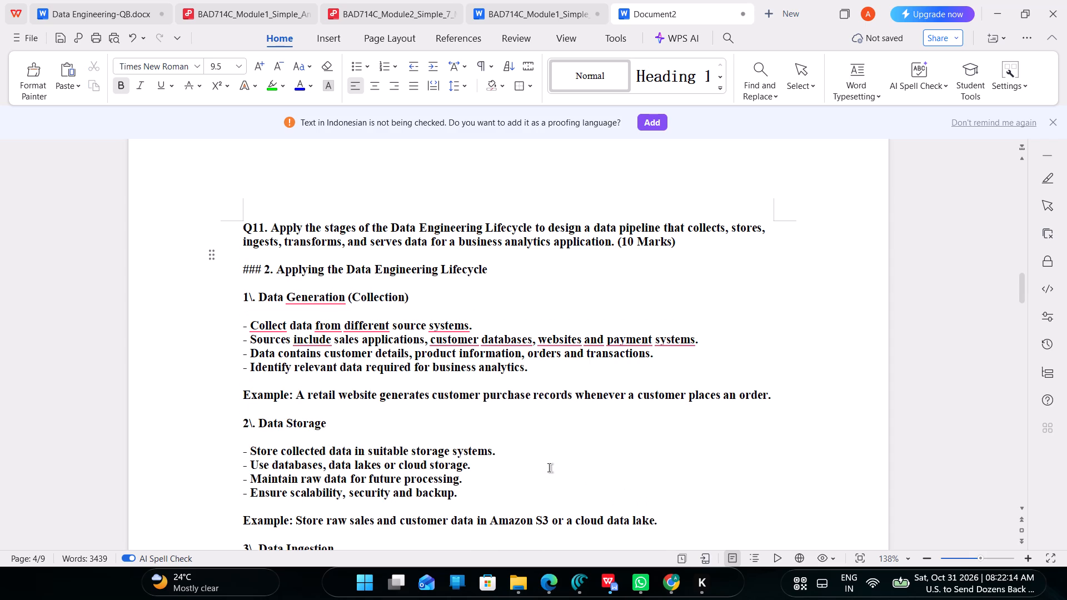
Strip the ### 2. prefix from the Applying the Data Engineering Lifecycle heading and close the gap below the Q11 question.
{"action": "key", "text": "Delete"}
{"action": "key", "text": "Delete"}
{"action": "key", "text": "Delete"}
{"action": "key", "text": "Delete"}
{"action": "key", "text": "Delete"}
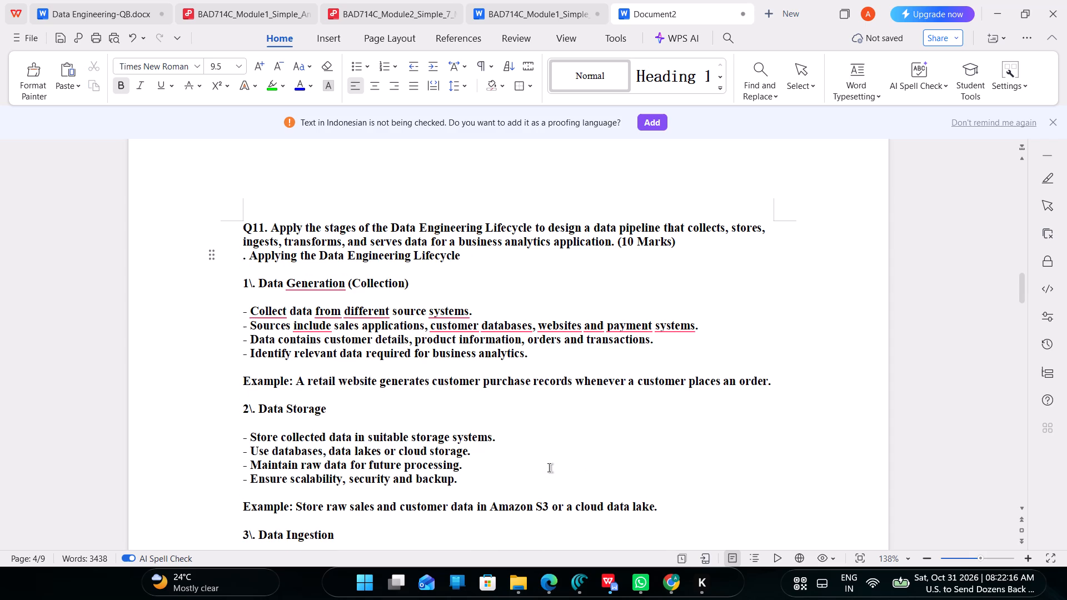
{"action": "key", "text": "Delete"}
{"action": "key", "text": "Delete"}
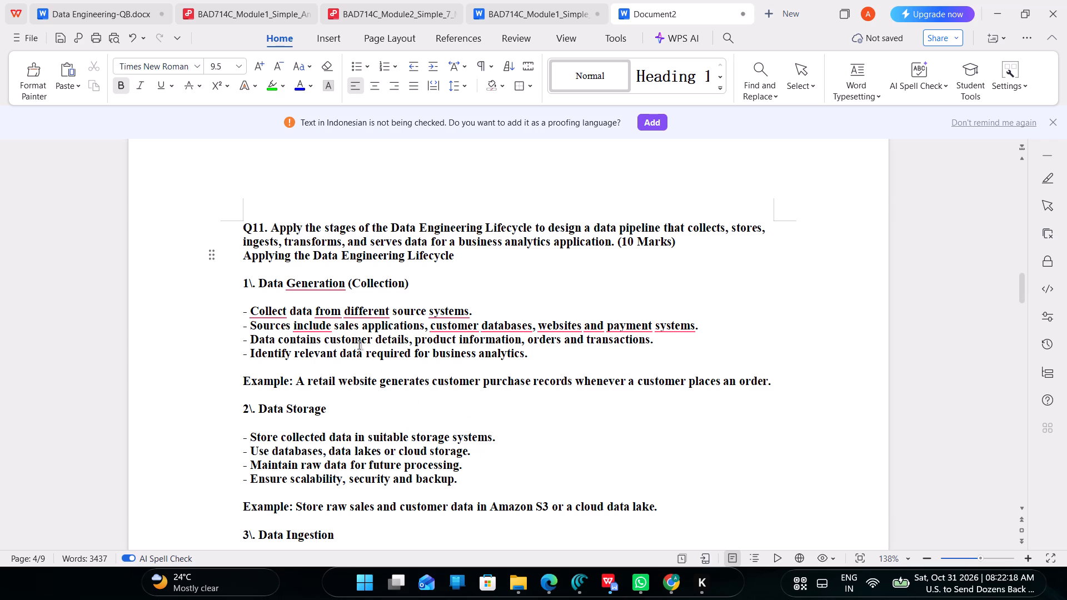
Look over the remaining stages of Q11's answer, down to its section 3 Diagram.
{"action": "scroll", "coordinate": [359, 345], "scroll_direction": "down", "scroll_amount": 6}
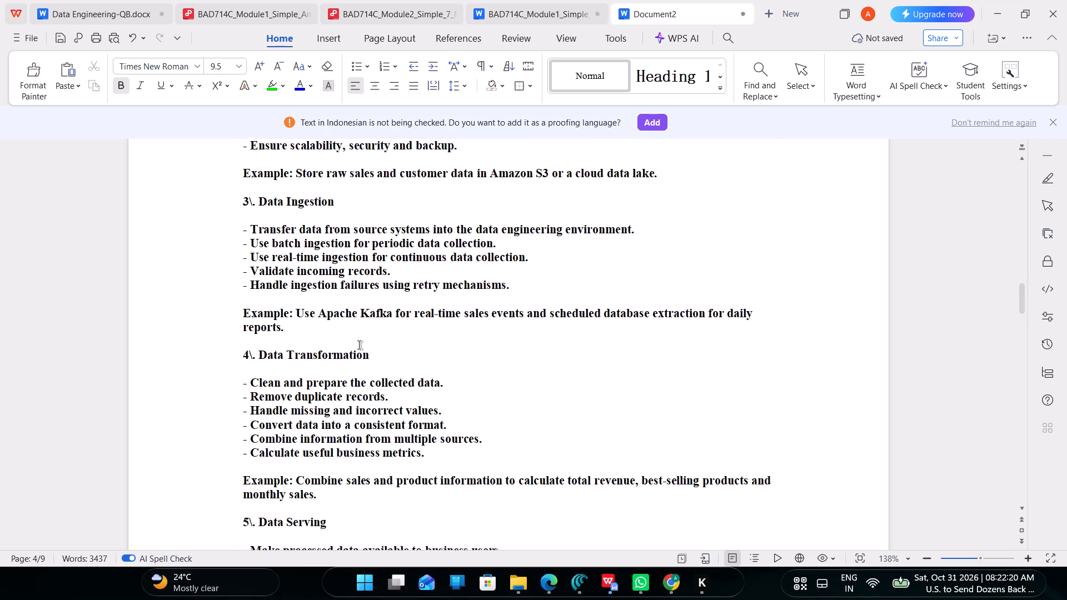
{"action": "scroll", "coordinate": [359, 345], "scroll_direction": "down", "scroll_amount": 5}
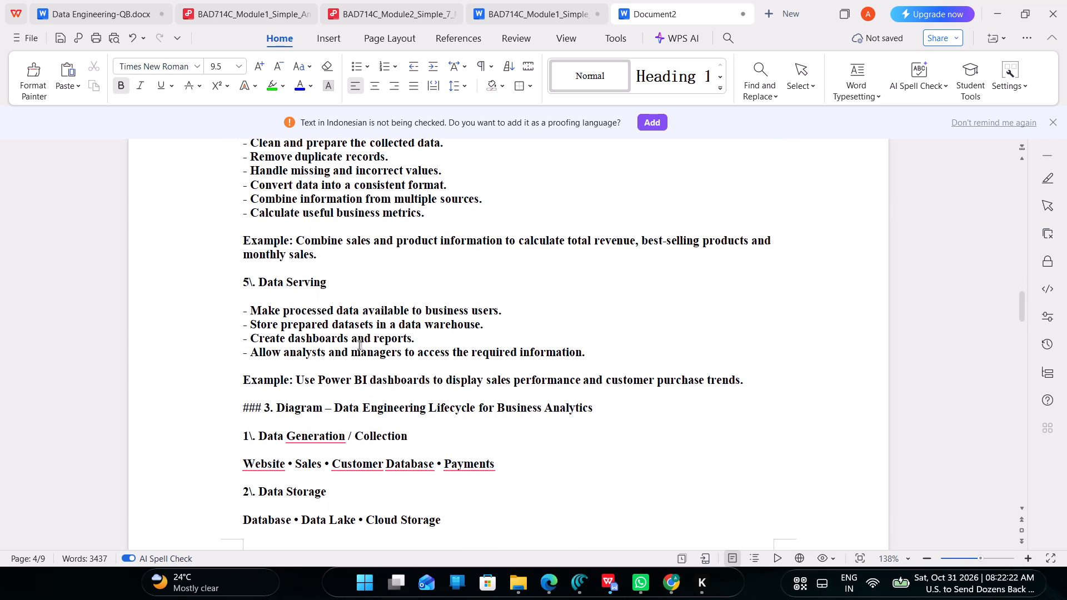
{"action": "scroll", "coordinate": [359, 345], "scroll_direction": "down", "scroll_amount": 1}
{"action": "scroll", "coordinate": [359, 345], "scroll_direction": "up", "scroll_amount": 7}
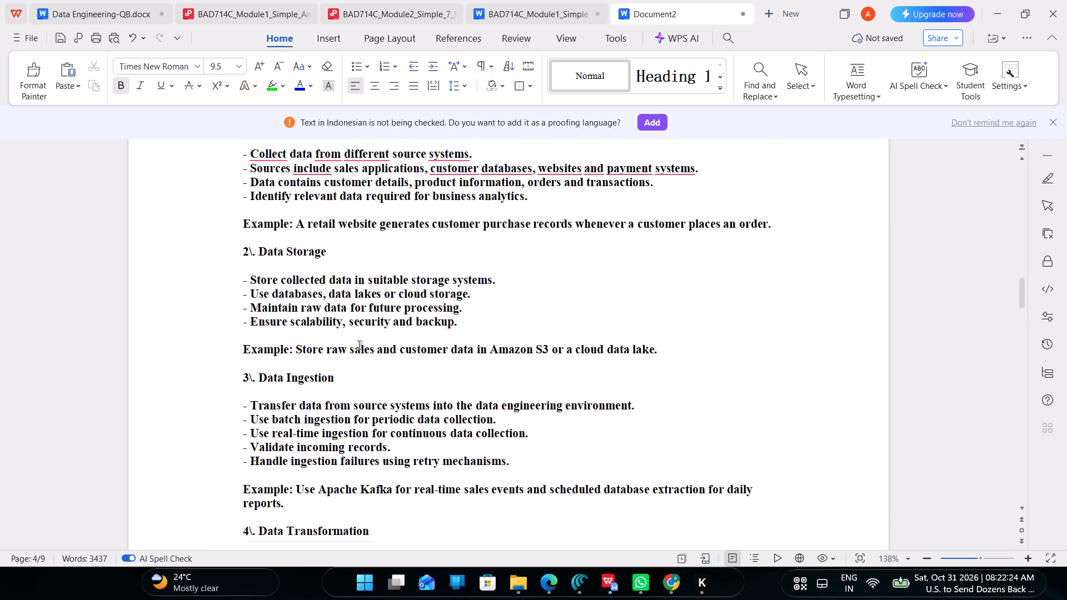
{"action": "scroll", "coordinate": [359, 345], "scroll_direction": "up", "scroll_amount": 2}
Add a colon after Applying the Data Engineering Lifecycle and join the Data Generation heading onto the same line.
{"action": "left_click", "coordinate": [463, 186]}
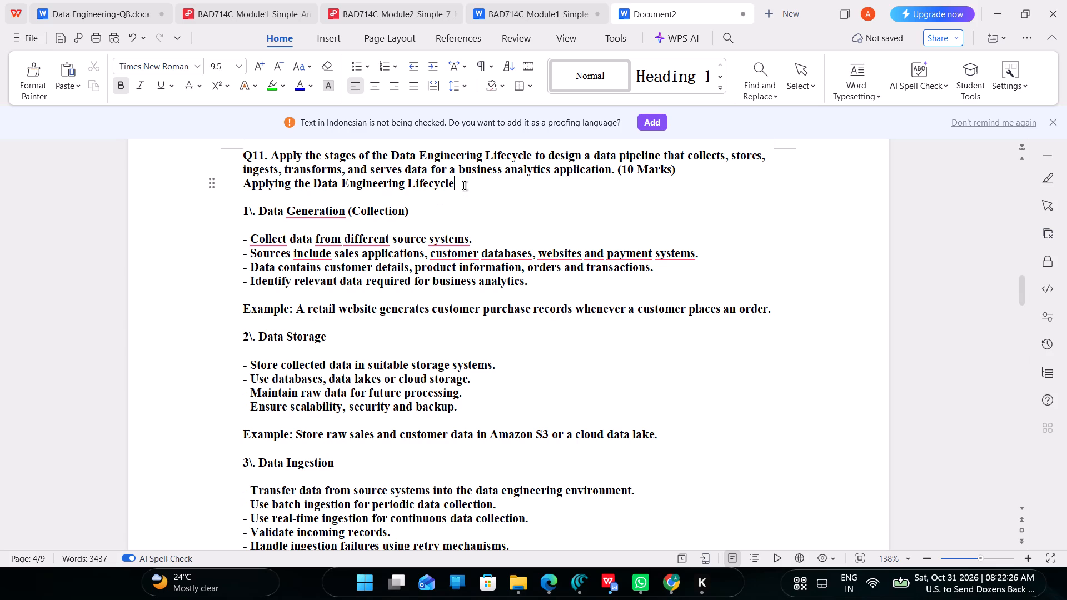
{"action": "key", "text": "shift+colon"}
{"action": "key", "text": "Delete"}
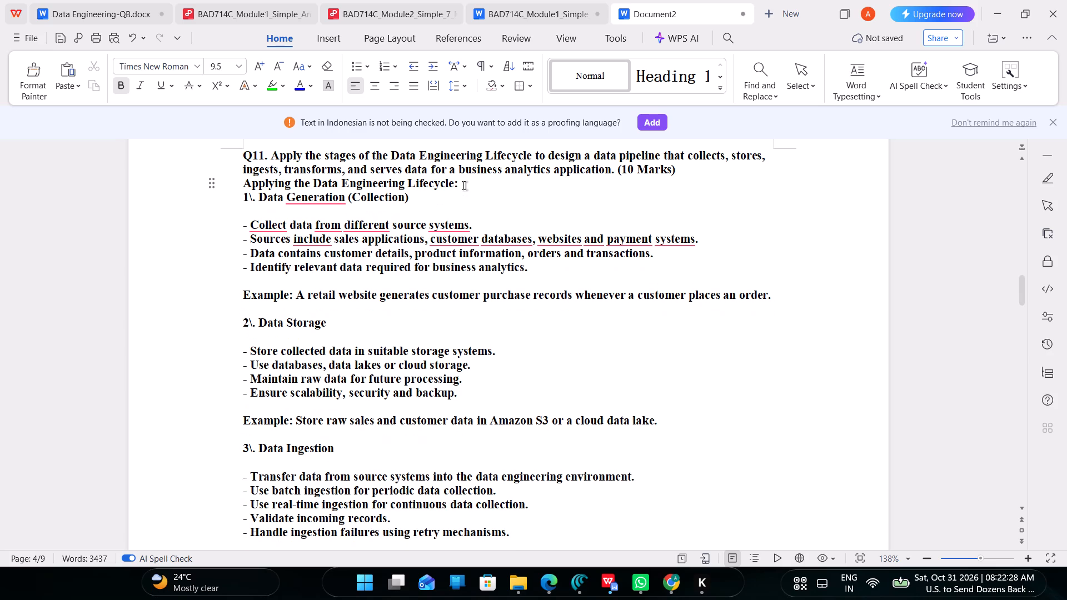
{"action": "key", "text": "Delete"}
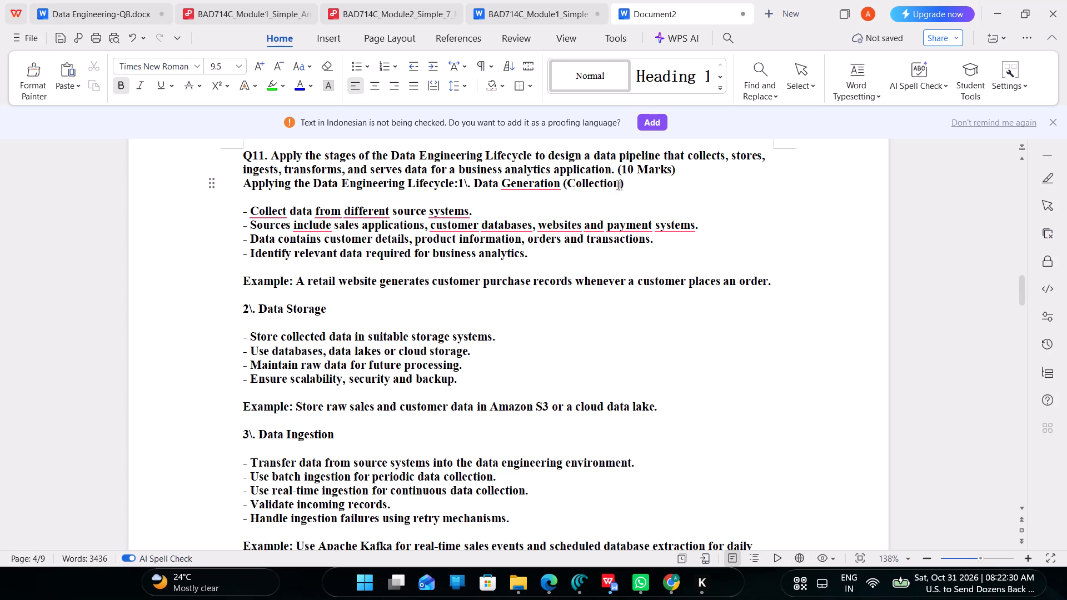
Remove the word (Collection) from Q11's Data Generation heading.
{"action": "left_click_drag", "start_coordinate": [626, 184], "coordinate": [561, 191]}
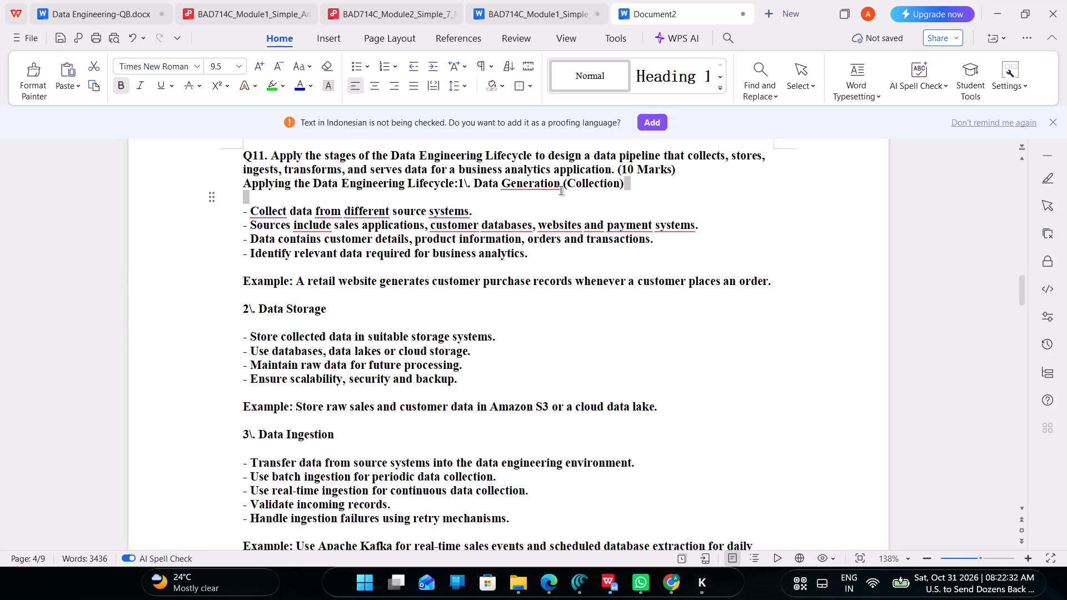
{"action": "left_click_drag", "start_coordinate": [561, 191], "coordinate": [561, 192]}
{"action": "left_click", "coordinate": [561, 187]}
{"action": "key", "text": "Delete"}
{"action": "key", "text": "Delete"}
{"action": "key", "text": "Delete"}
{"action": "key", "text": "Delete"}
{"action": "key", "text": "Delete"}
{"action": "key", "text": "Delete"}
{"action": "key", "text": "Delete"}
{"action": "key", "text": "Delete"}
{"action": "key", "text": "Delete"}
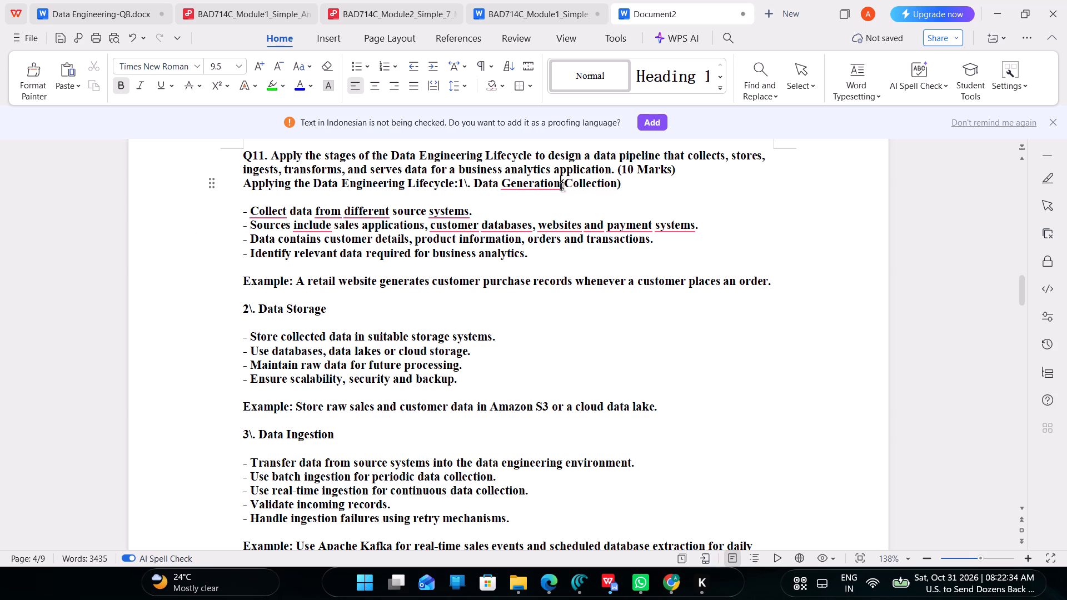
{"action": "key", "text": "Delete"}
{"action": "key", "text": "Delete"}
{"action": "key", "text": "Delete"}
{"action": "key", "text": "Delete"}
Add a colon after Data Generation and run its first two bullets, on collecting data and on sources, into the same paragraph.
{"action": "key", "text": "shift+colon"}
{"action": "key", "text": "Delete"}
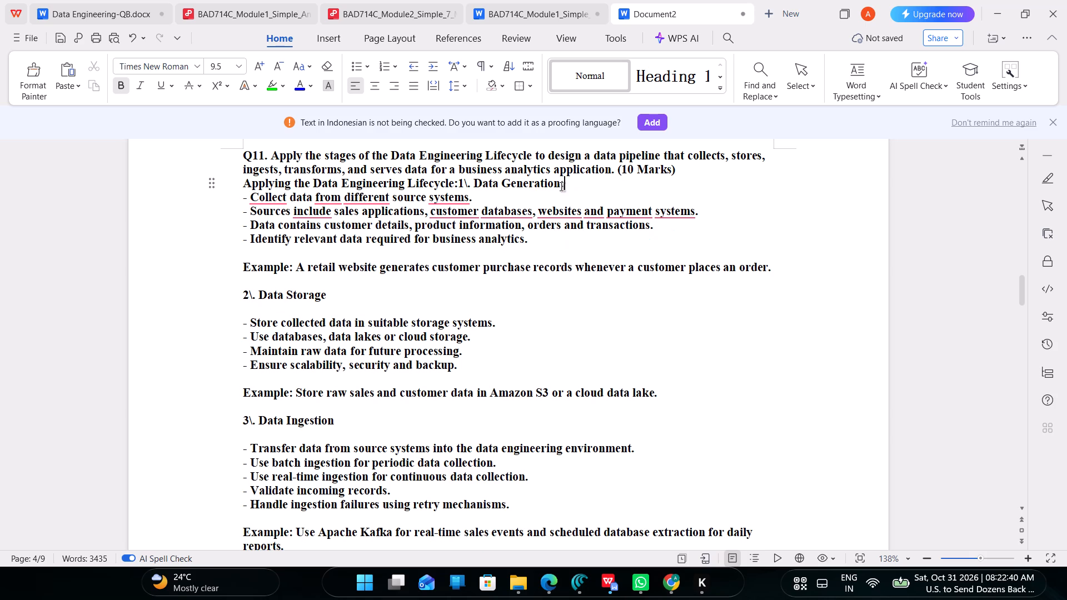
{"action": "key", "text": "Delete"}
{"action": "left_click", "coordinate": [314, 196]}
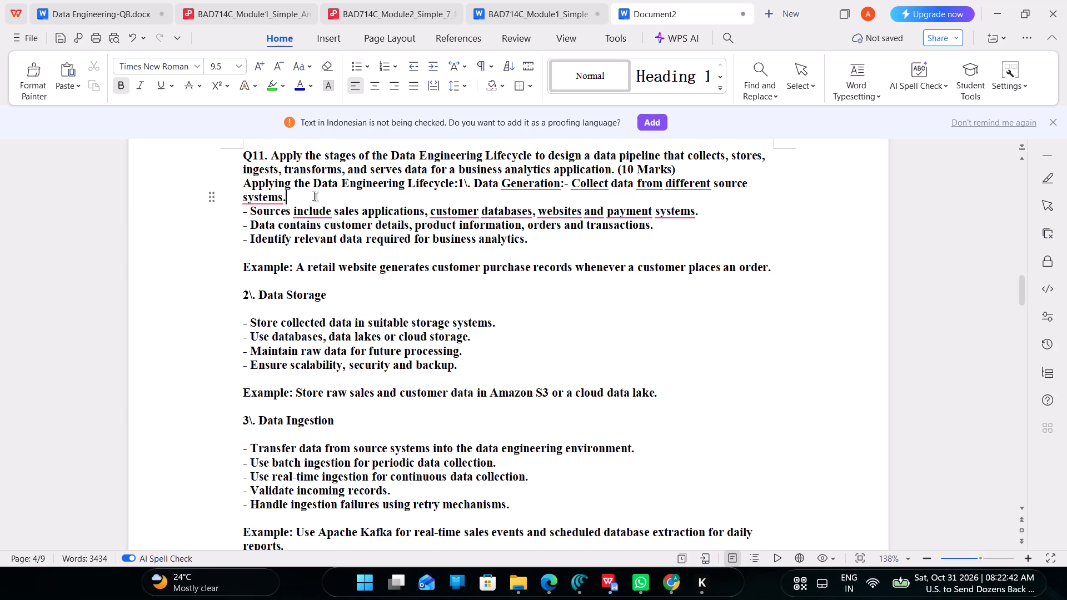
{"action": "key", "text": "Delete"}
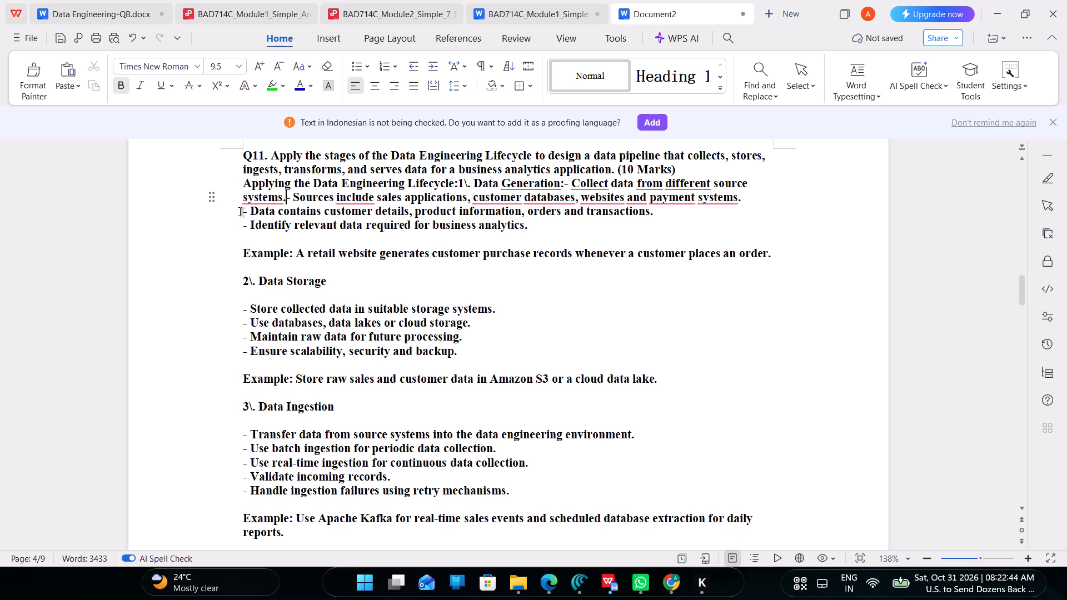
Delete the last two Data Generation bullets, on data contents and identifying relevant data, and the blank lines around the retail website example.
{"action": "left_click_drag", "start_coordinate": [240, 212], "coordinate": [533, 226]}
{"action": "key", "text": "BackSpace"}
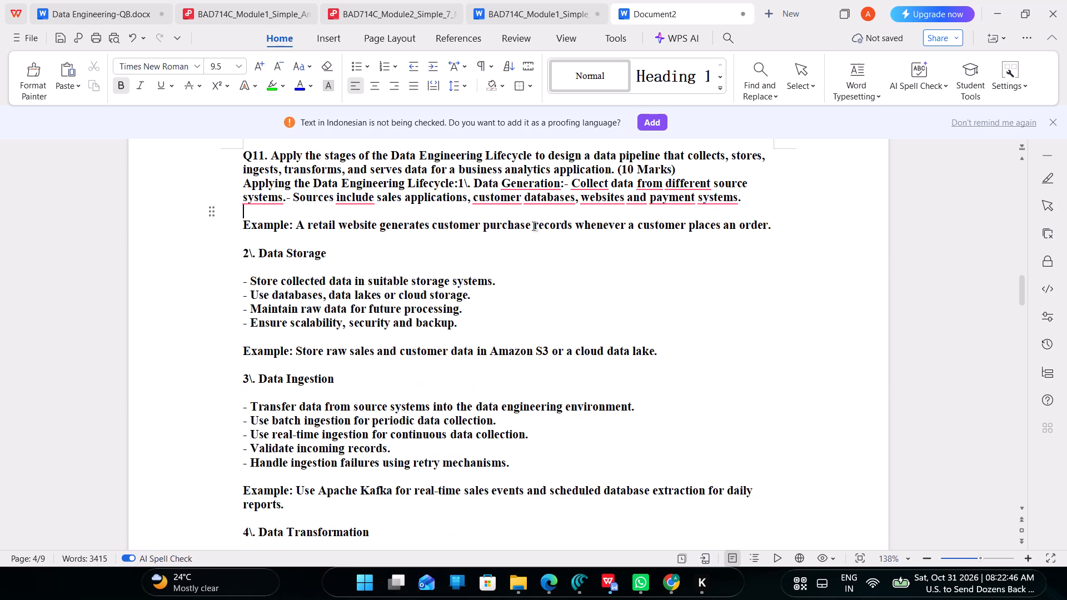
{"action": "key", "text": "Delete"}
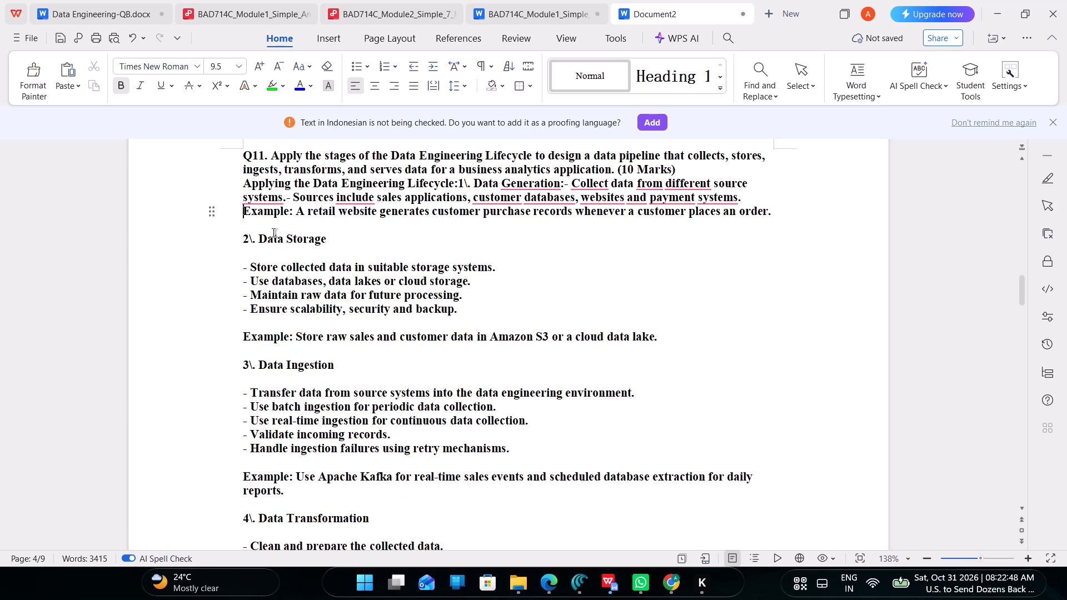
{"action": "left_click", "coordinate": [266, 228]}
{"action": "key", "text": "Delete"}
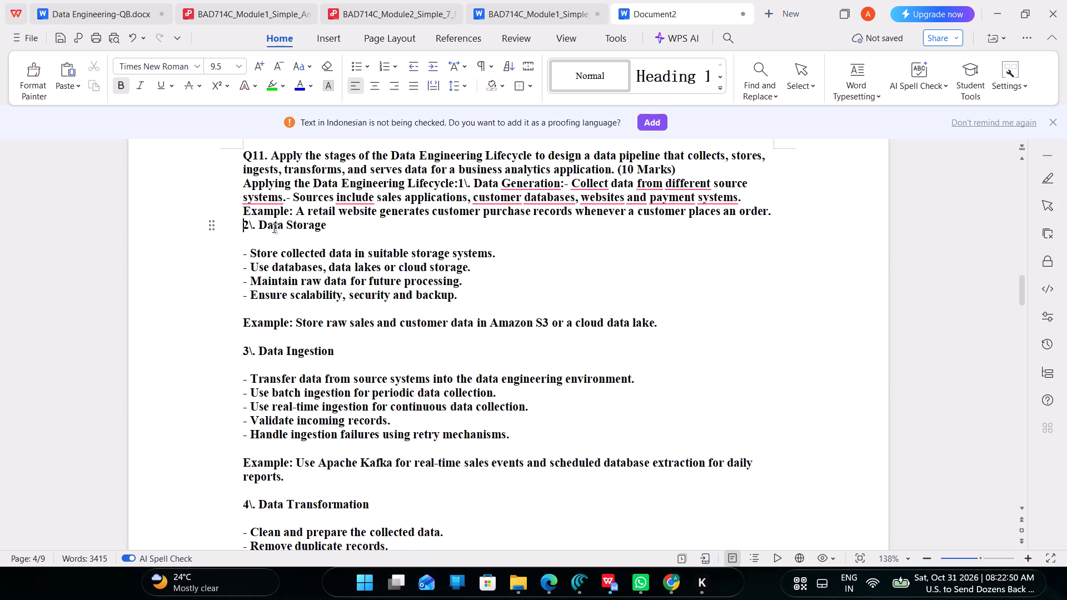
Add a colon after Q11's Data Storage heading and run its first two bullets, on storing data and on databases, onto it.
{"action": "left_click", "coordinate": [337, 230]}
{"action": "key", "text": "shift+colon"}
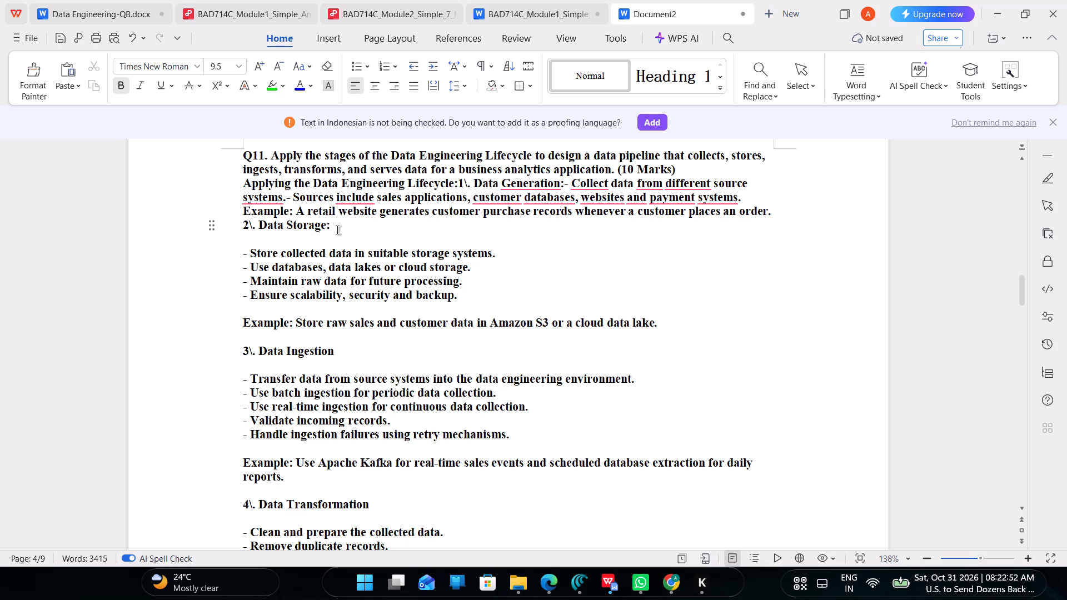
{"action": "key", "text": "Delete"}
{"action": "key", "text": "Delete"}
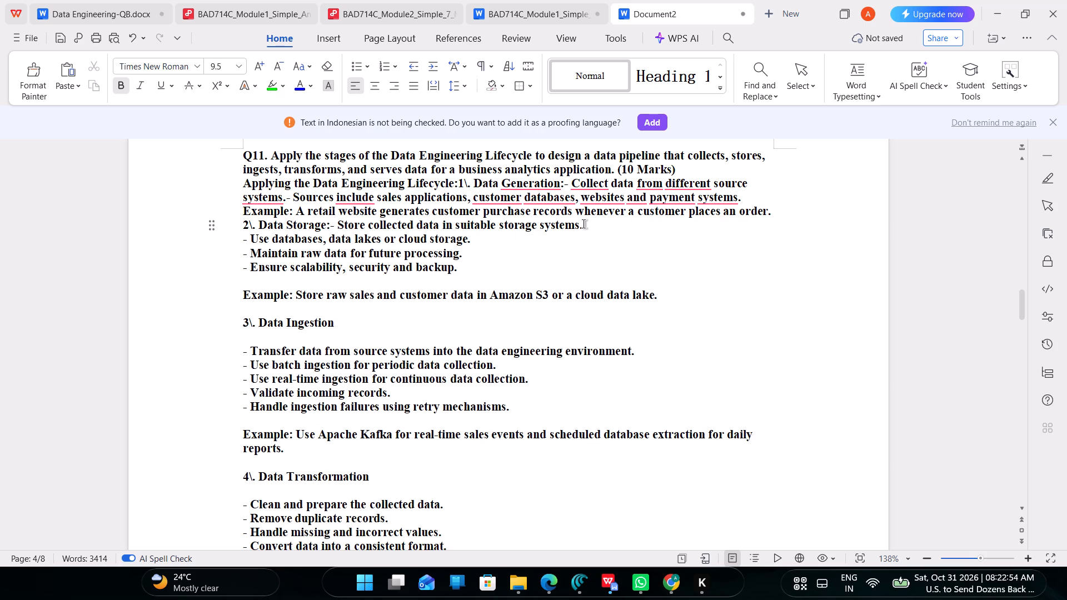
{"action": "left_click", "coordinate": [585, 224]}
{"action": "key", "text": "Delete"}
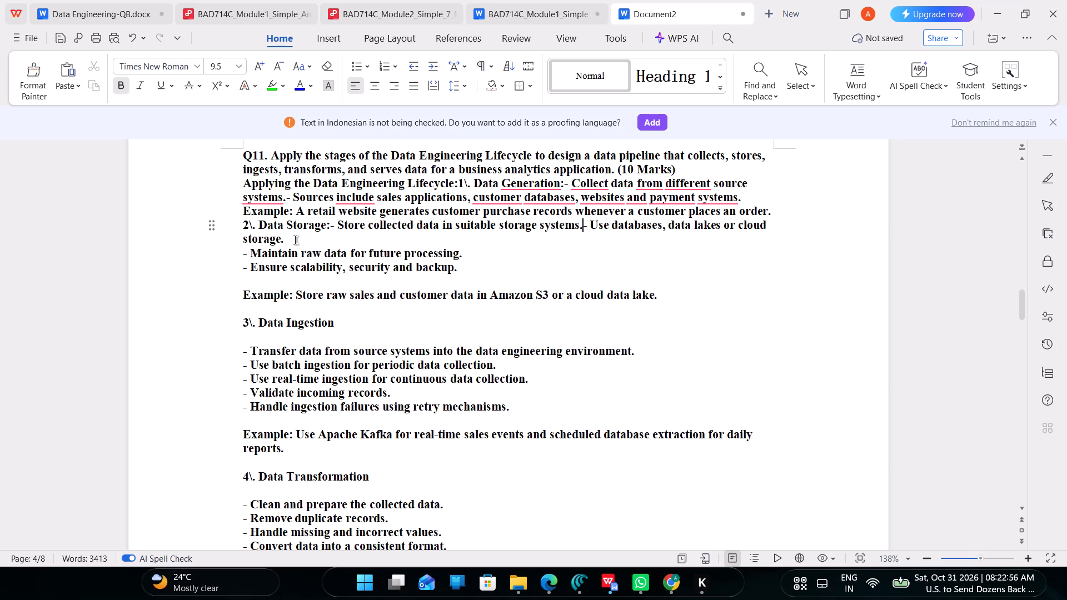
Delete the last two Data Storage bullets and the blank lines around the Amazon S3 example, running the example into the paragraph.
{"action": "left_click_drag", "start_coordinate": [295, 240], "coordinate": [491, 282]}
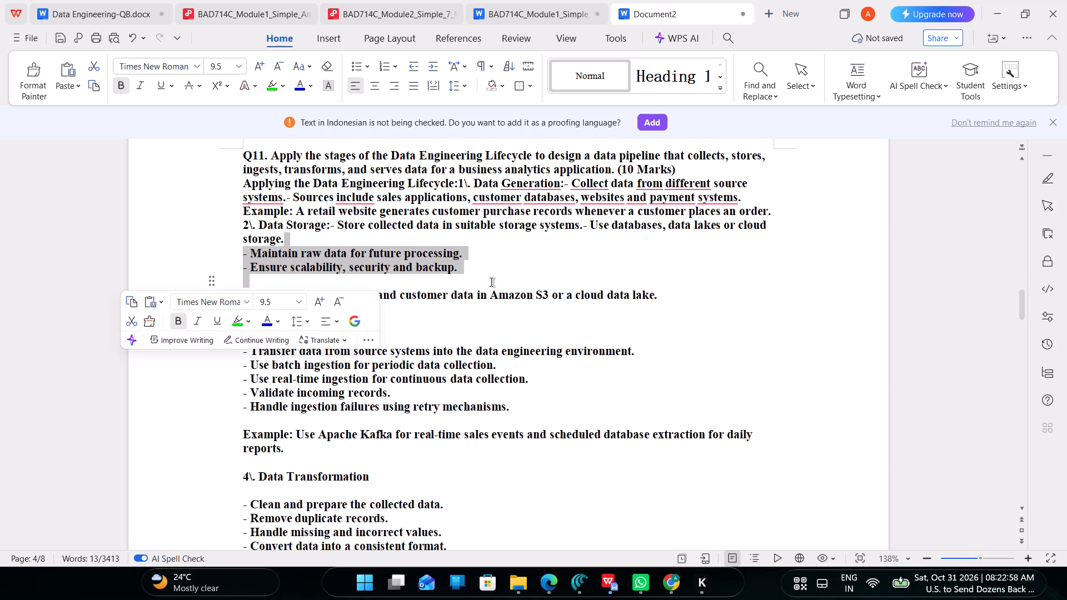
{"action": "key", "text": "Delete"}
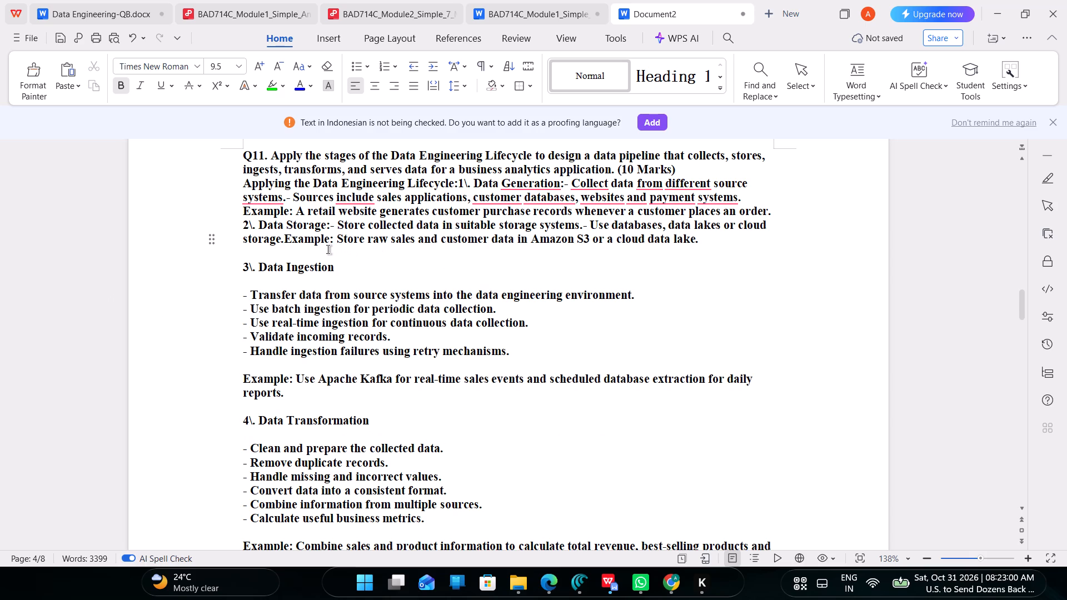
{"action": "left_click", "coordinate": [328, 249]}
{"action": "key", "text": "Delete"}
Add a colon after Data Ingestion and join its first bullet, on transferring data from source systems, onto the same line.
{"action": "left_click", "coordinate": [345, 253]}
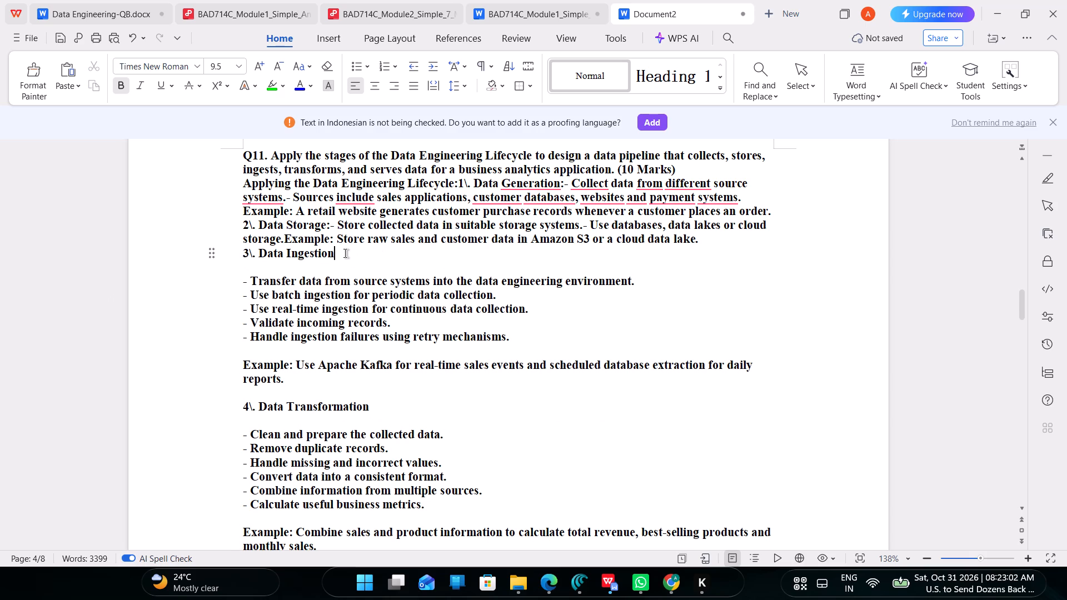
{"action": "key", "text": "shift+colon"}
{"action": "key", "text": "Delete"}
{"action": "key", "text": "Delete"}
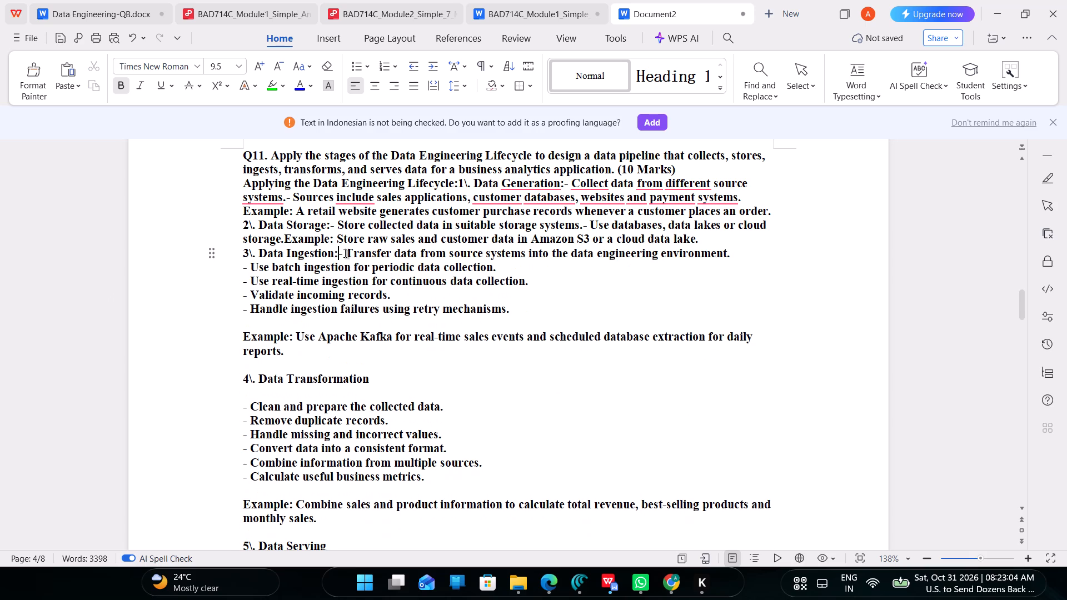
Delete the last three Data Ingestion bullets and run the Apache Kafka example on after the batch ingestion bullet.
{"action": "left_click", "coordinate": [508, 264]}
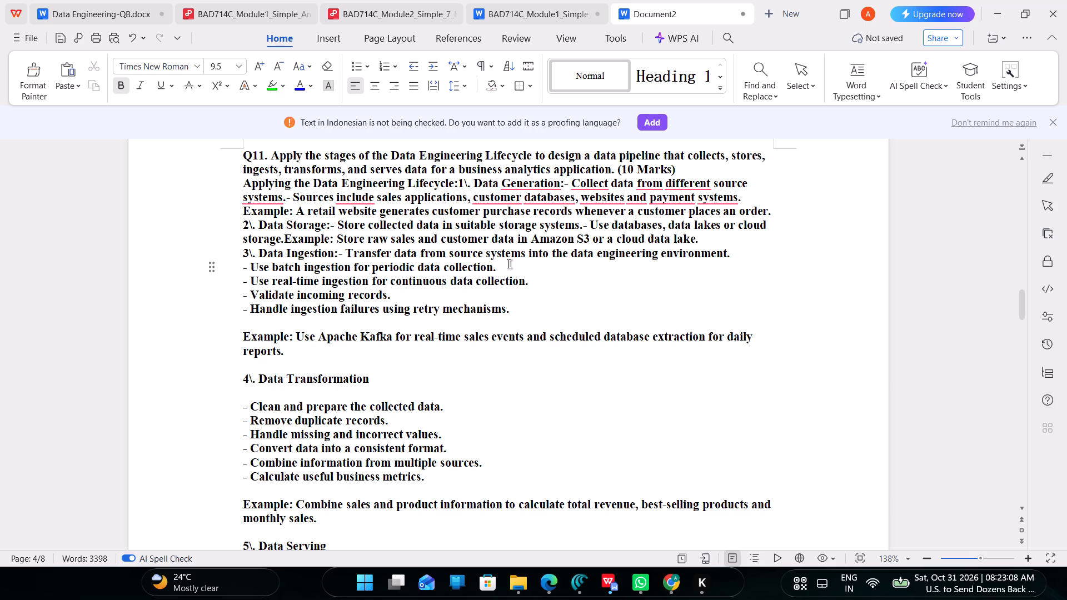
{"action": "left_click_drag", "start_coordinate": [508, 264], "coordinate": [531, 316]}
{"action": "key", "text": "Delete"}
{"action": "key", "text": "Delete"}
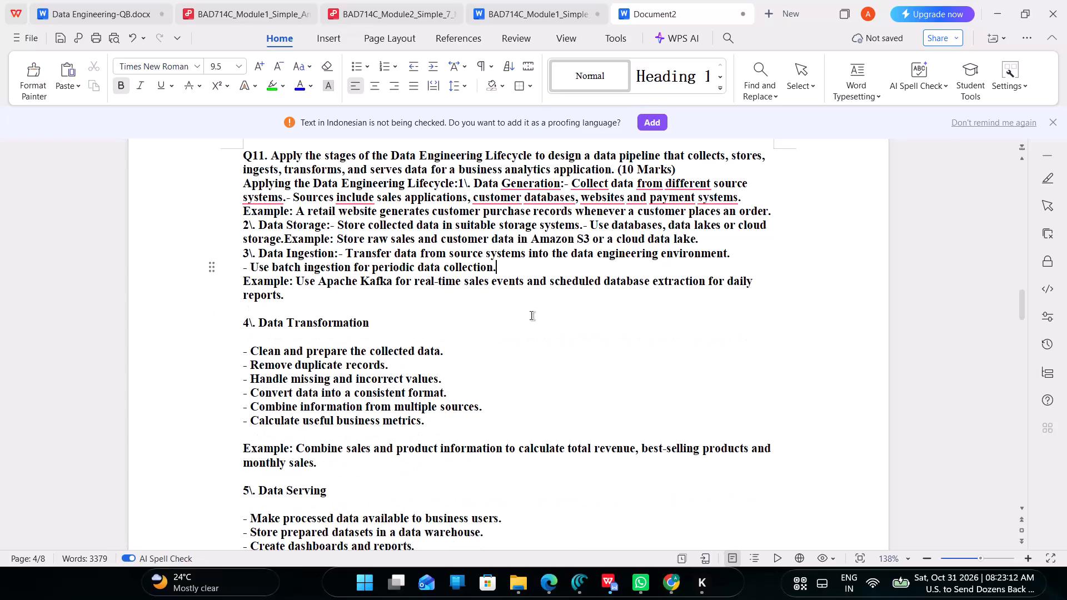
{"action": "key", "text": "Delete"}
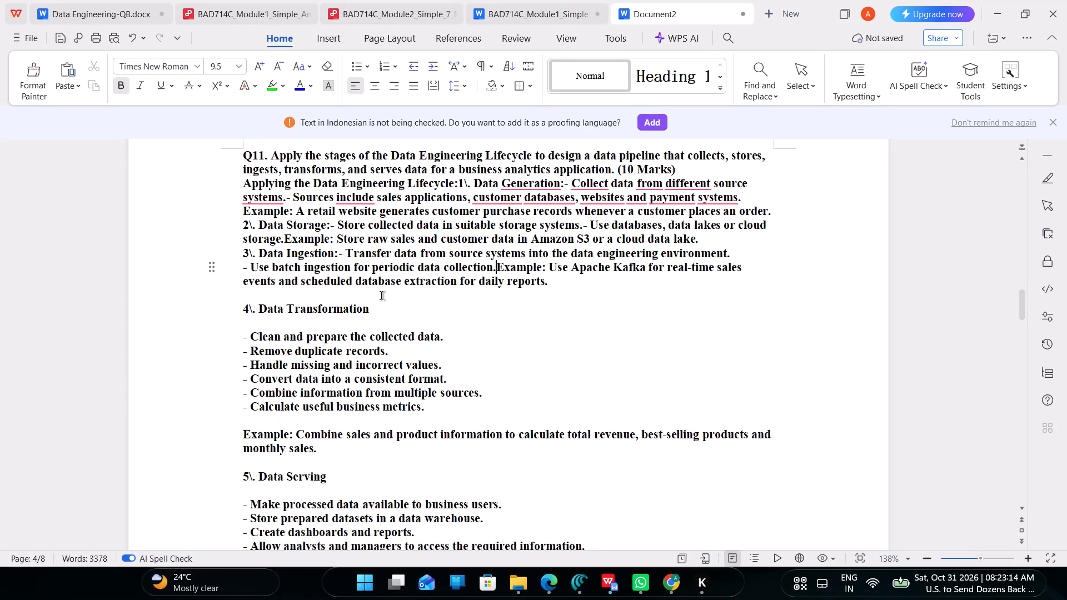
Join the Data Transformation heading onto the end of the Apache Kafka example and add a colon after it.
{"action": "left_click", "coordinate": [381, 296]}
{"action": "left_click", "coordinate": [565, 280]}
{"action": "key", "text": "Delete"}
{"action": "key", "text": "Delete"}
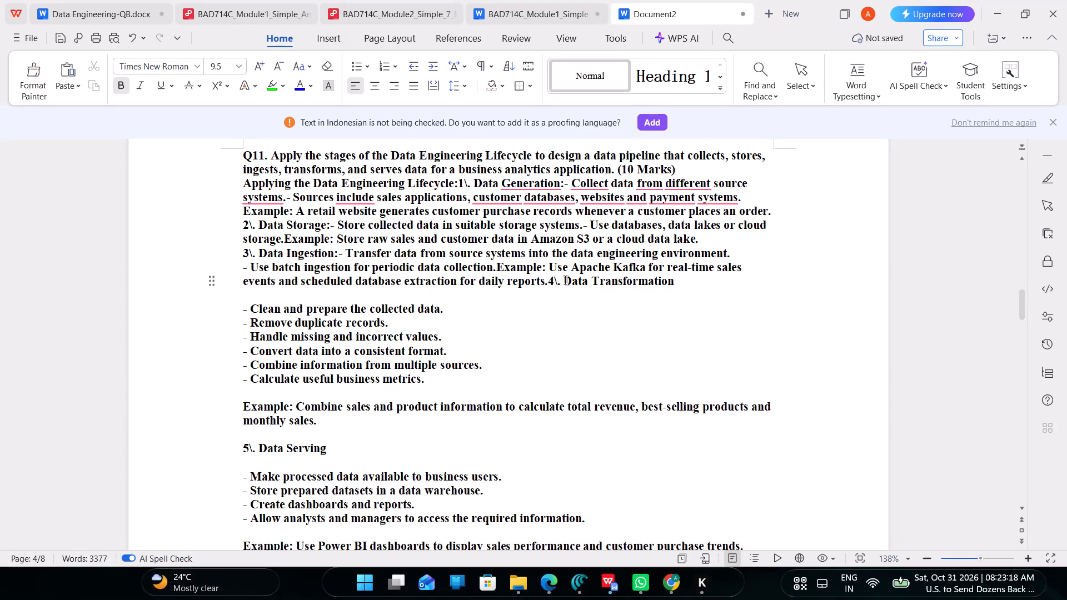
{"action": "left_click", "coordinate": [677, 280]}
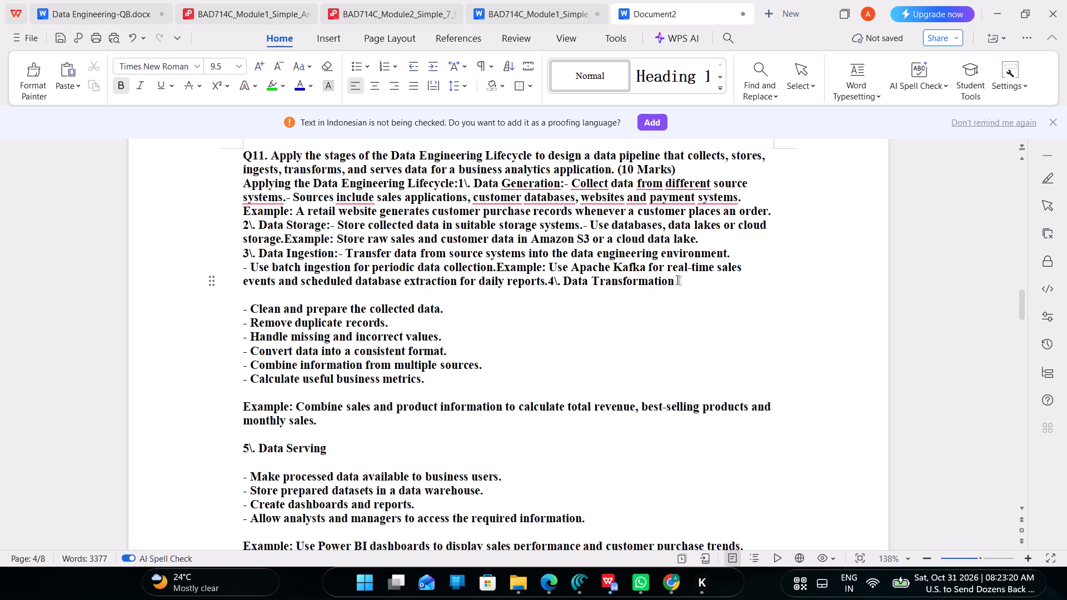
{"action": "key", "text": "shift+colon"}
Run the first two Data Transformation bullets onto the heading line, with a space between the cleaning and duplicate-removal points.
{"action": "key", "text": "Delete"}
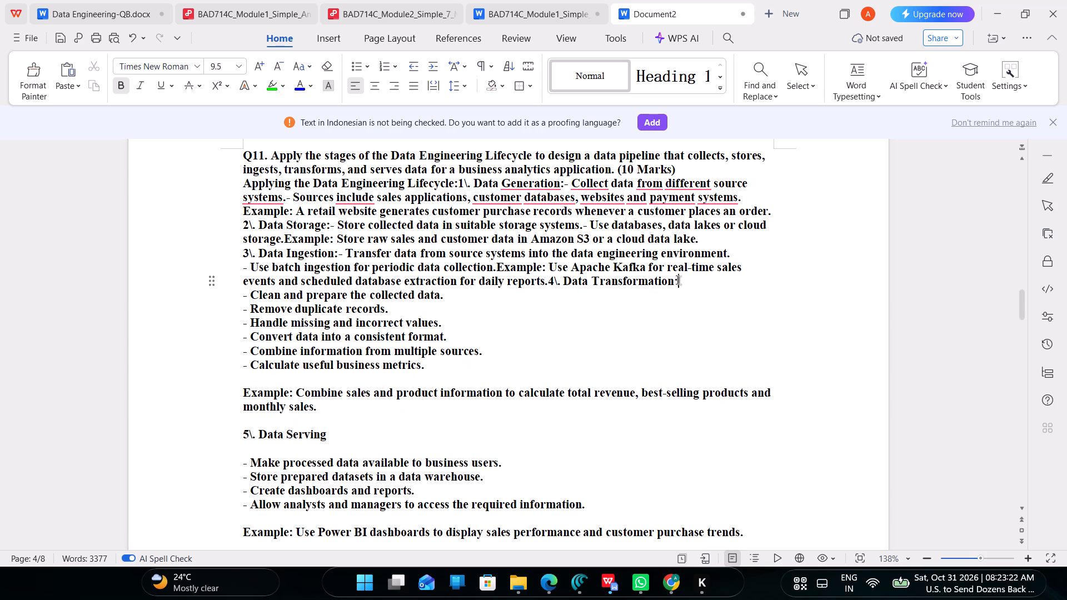
{"action": "key", "text": "Delete"}
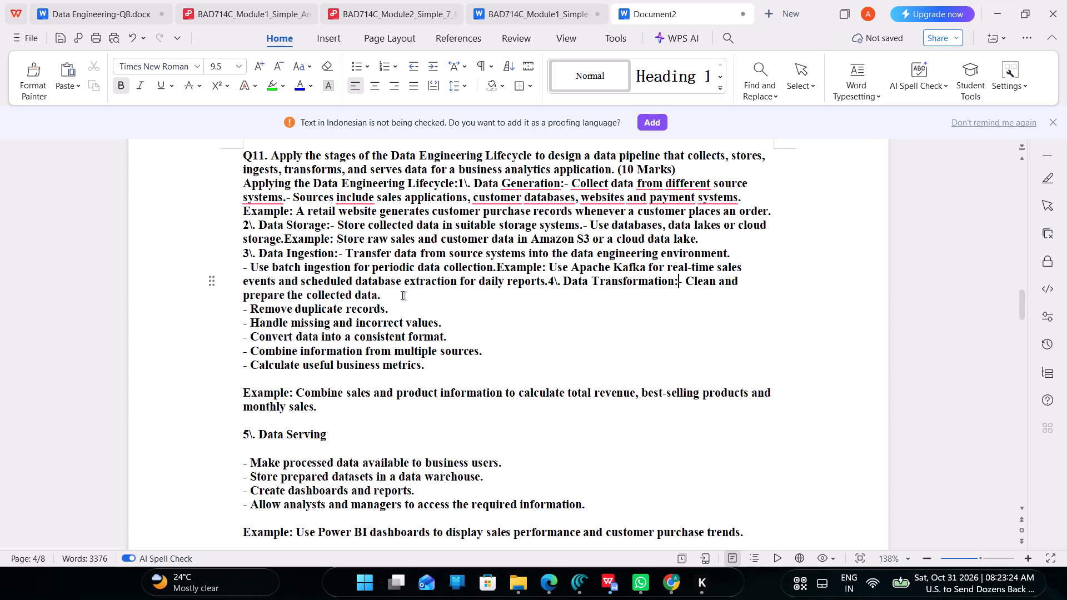
{"action": "left_click", "coordinate": [402, 296]}
{"action": "key", "text": "Delete"}
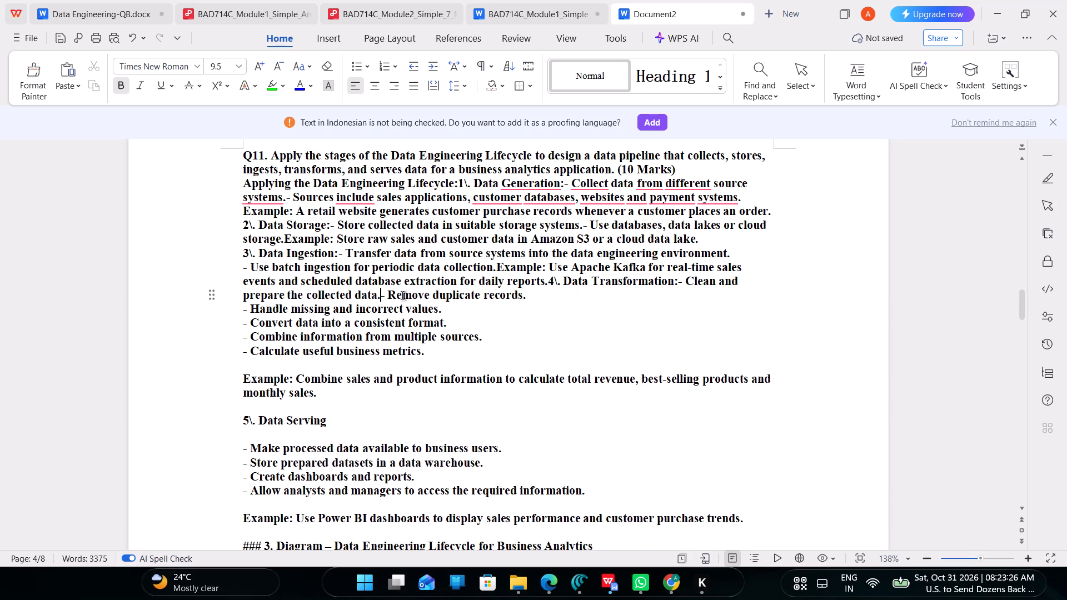
{"action": "key", "text": "space"}
Delete the last four Data Transformation bullets and run the sales and product example on after the duplicate records point.
{"action": "left_click_drag", "start_coordinate": [540, 299], "coordinate": [541, 351]}
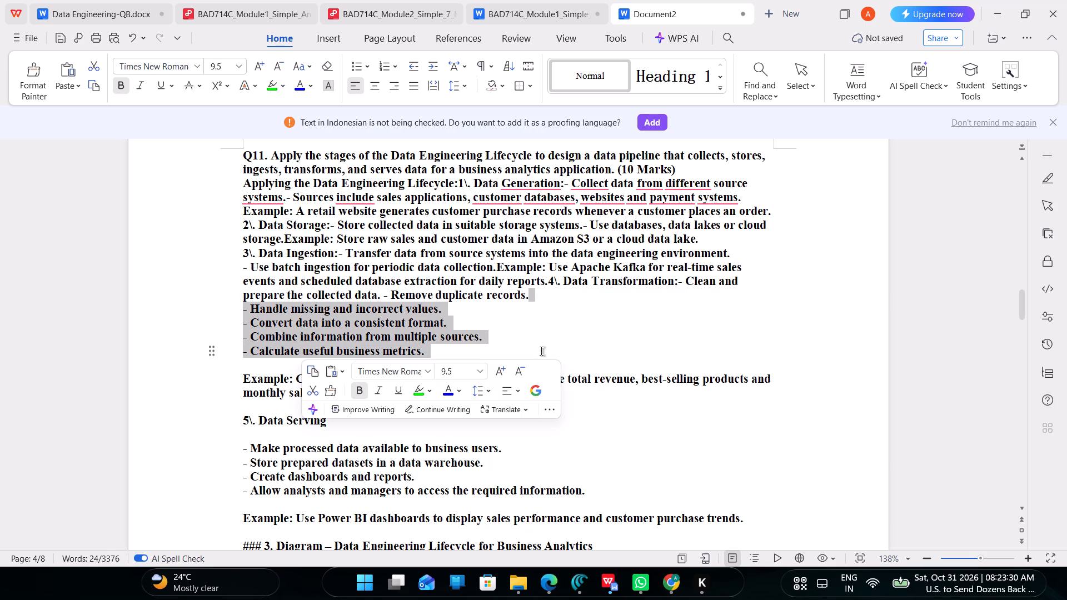
{"action": "key", "text": "Delete"}
{"action": "key", "text": "Delete"}
{"action": "key", "text": "Delete"}
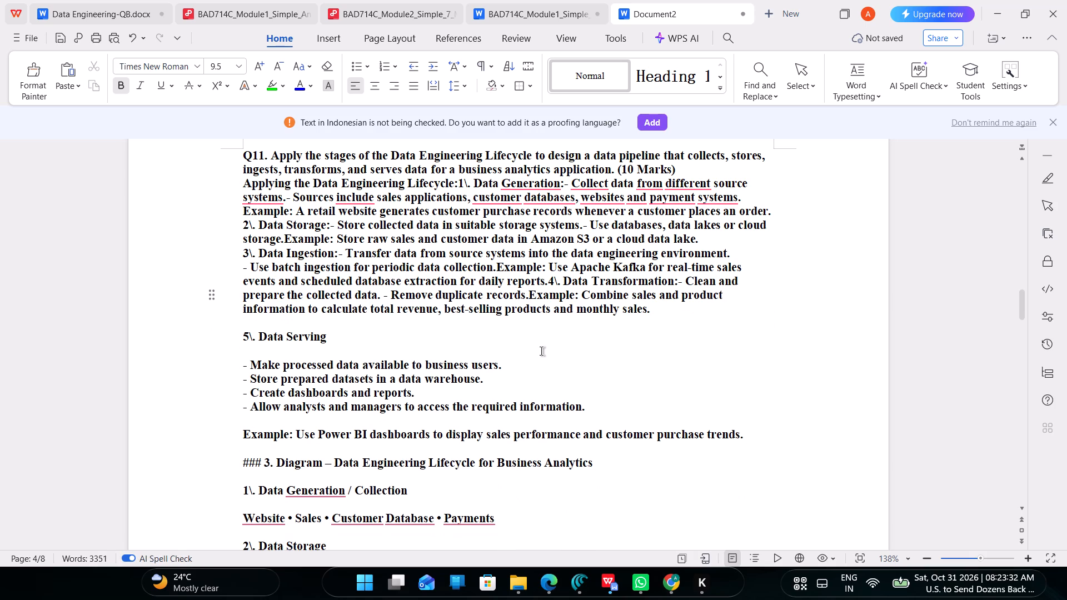
Join the Data Serving heading onto the end of the monthly sales example and add a colon after it.
{"action": "left_click", "coordinate": [323, 320]}
{"action": "key", "text": "Delete"}
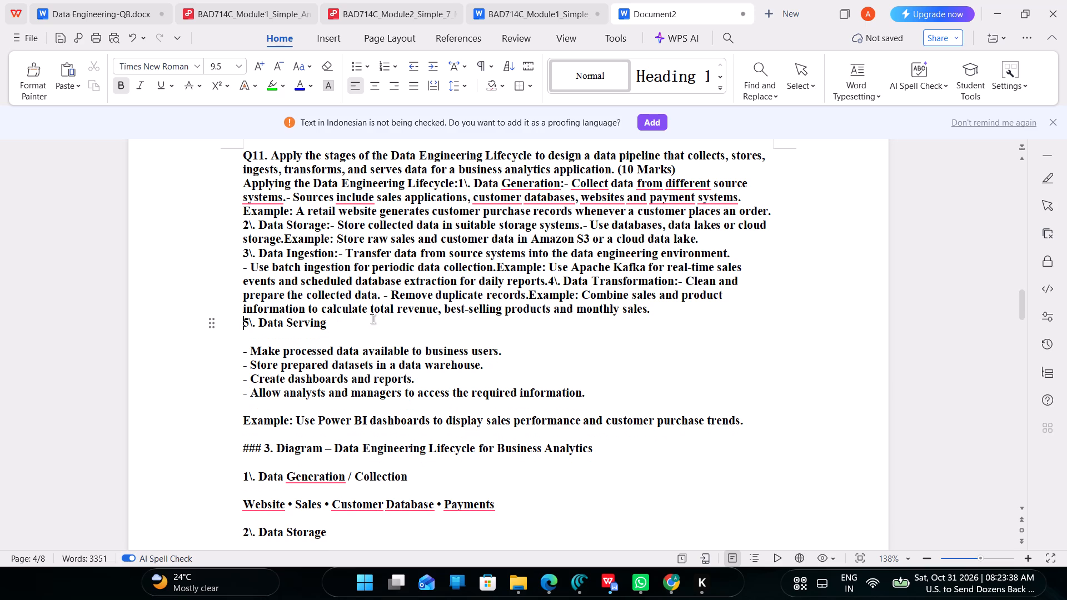
{"action": "key", "text": "BackSpace"}
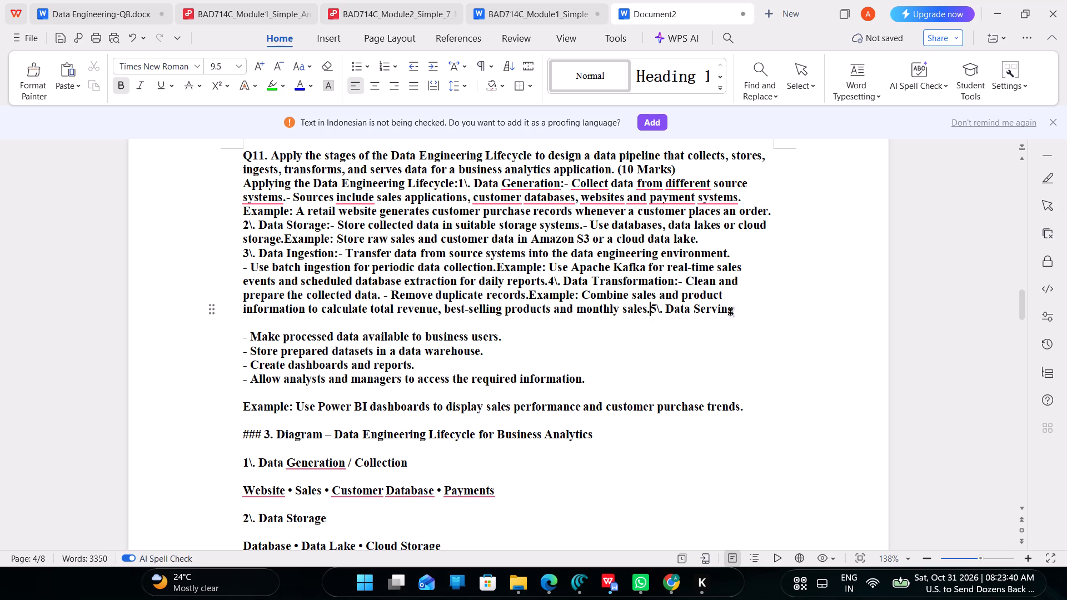
{"action": "left_click", "coordinate": [732, 311]}
{"action": "key", "text": "shift+colon"}
Remove the blank line below Data Serving and join its first two bullets, on processed data and prepared datasets, into one line.
{"action": "key", "text": "Delete"}
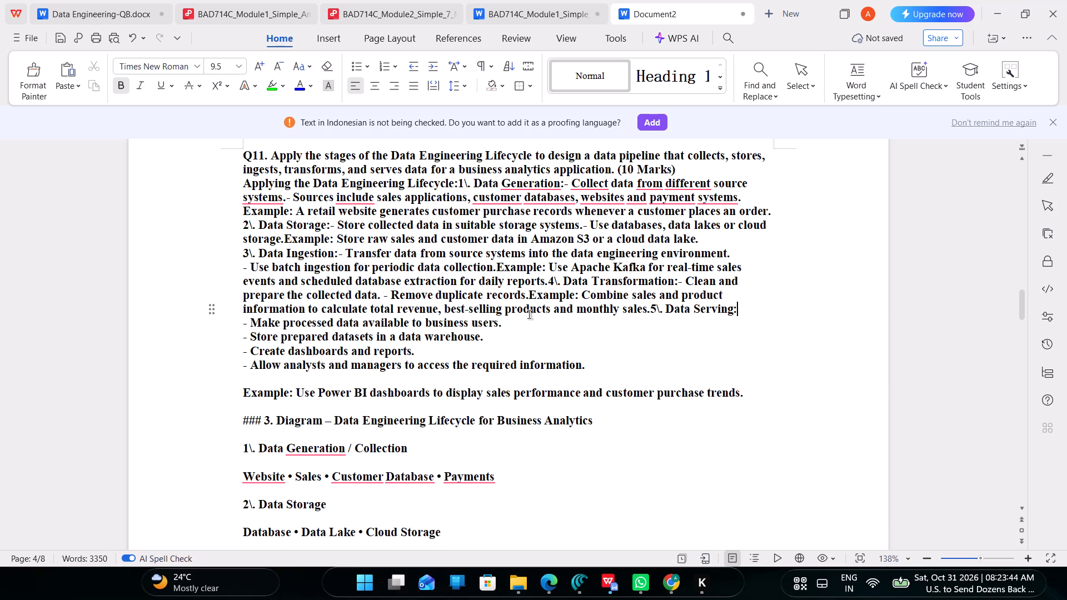
{"action": "left_click", "coordinate": [522, 331]}
{"action": "left_click", "coordinate": [506, 321]}
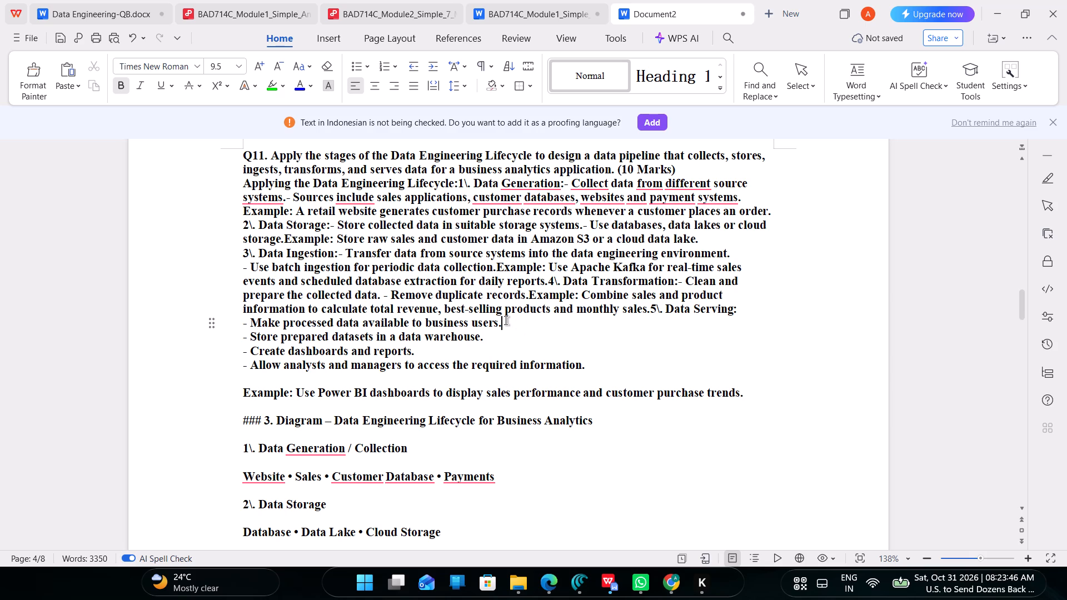
{"action": "key", "text": "Delete"}
Delete the Data Serving bullet on analyst and manager access and run the Power BI example on after the dashboards bullet.
{"action": "left_click_drag", "start_coordinate": [452, 333], "coordinate": [603, 353]}
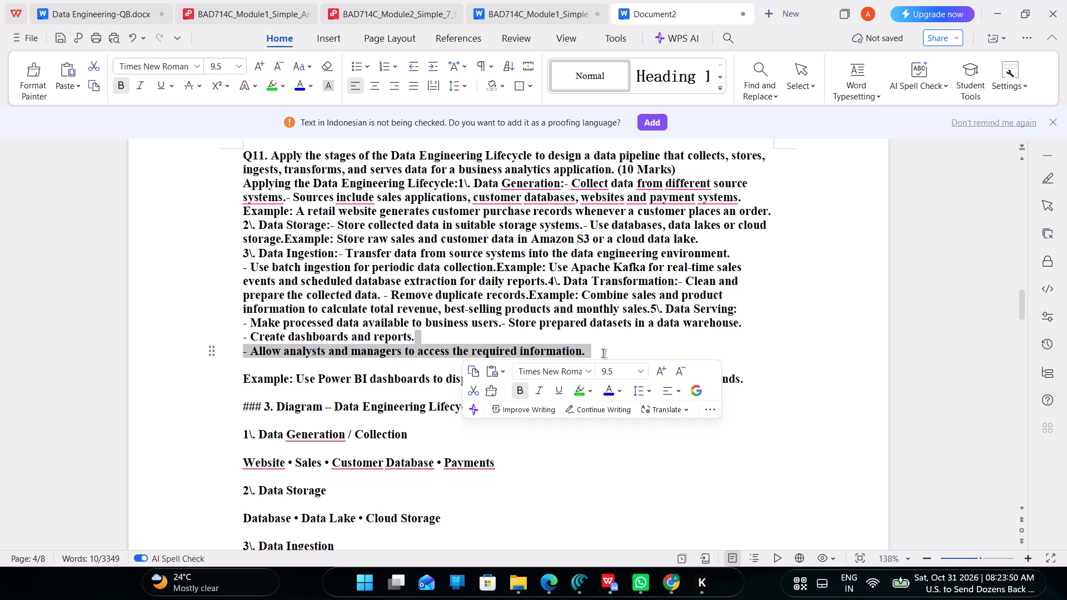
{"action": "key", "text": "BackSpace"}
{"action": "key", "text": "Delete"}
{"action": "key", "text": "Delete"}
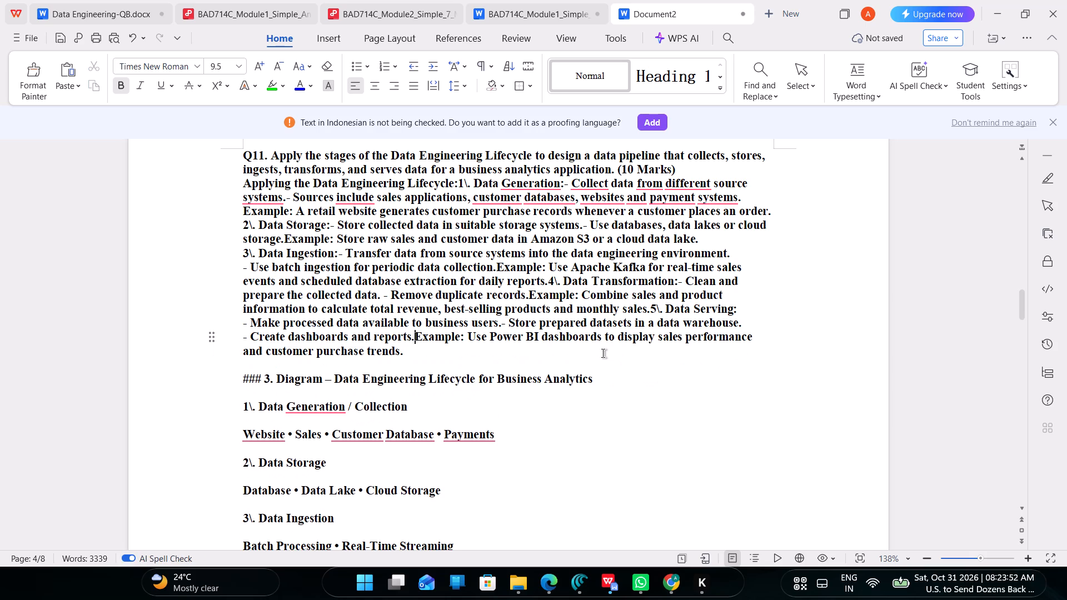
Delete the rest of Q11's answer, from the Diagram section through the end of the Conclusion paragraph.
{"action": "left_click_drag", "start_coordinate": [428, 352], "coordinate": [400, 371]}
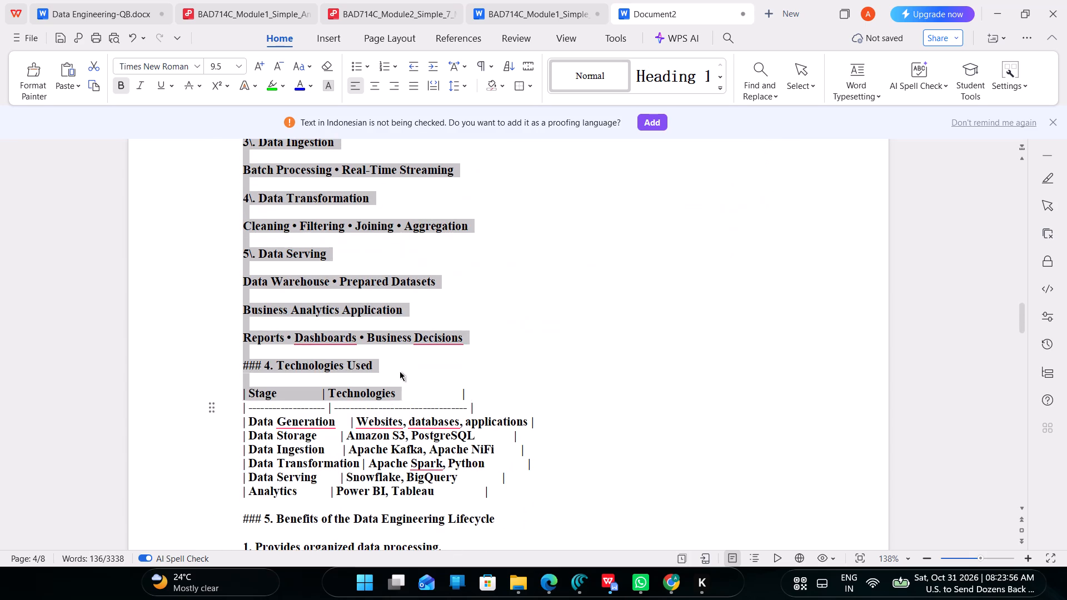
{"action": "left_click_drag", "start_coordinate": [400, 371], "coordinate": [431, 532]}
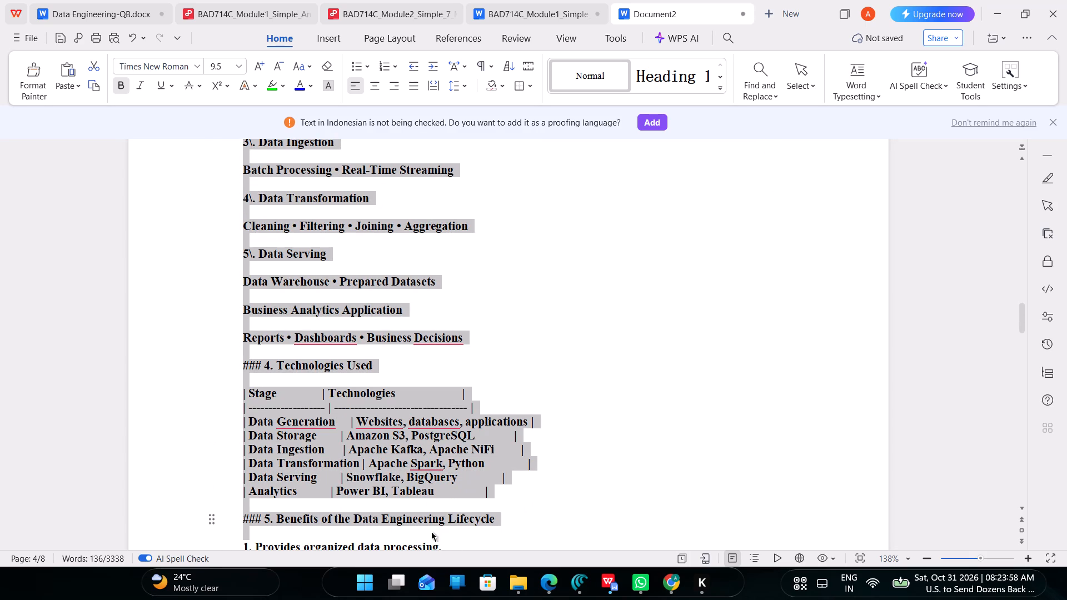
{"action": "left_click_drag", "start_coordinate": [431, 532], "coordinate": [440, 550]}
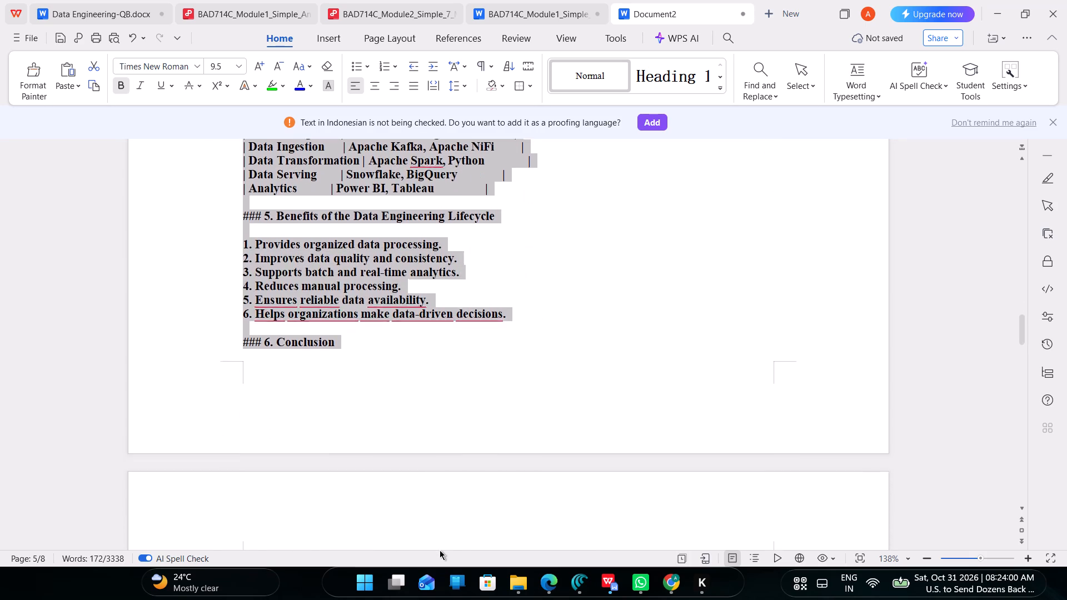
{"action": "left_click_drag", "start_coordinate": [440, 550], "coordinate": [612, 441]}
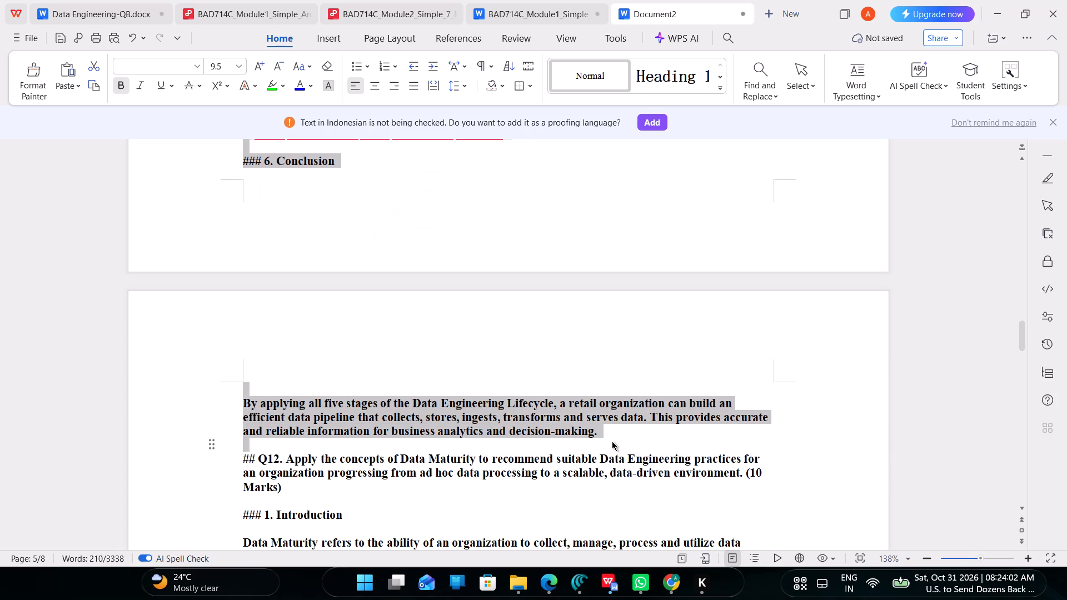
{"action": "left_click_drag", "start_coordinate": [612, 441], "coordinate": [611, 433]}
{"action": "key", "text": "BackSpace"}
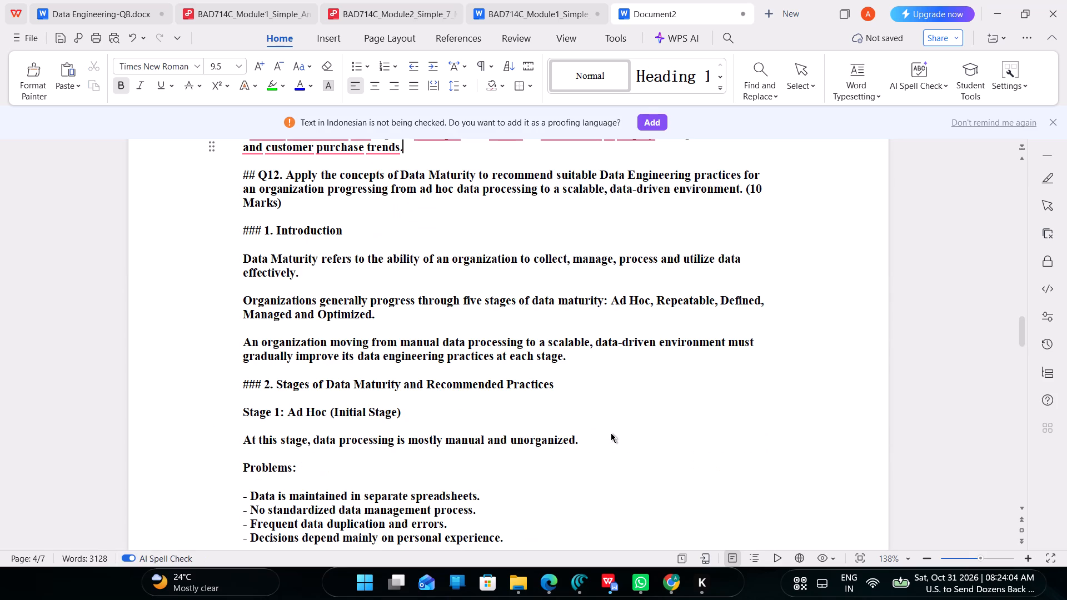
Remove the ## marker in front of the Q12 question.
{"action": "scroll", "coordinate": [611, 433], "scroll_direction": "up", "scroll_amount": 3}
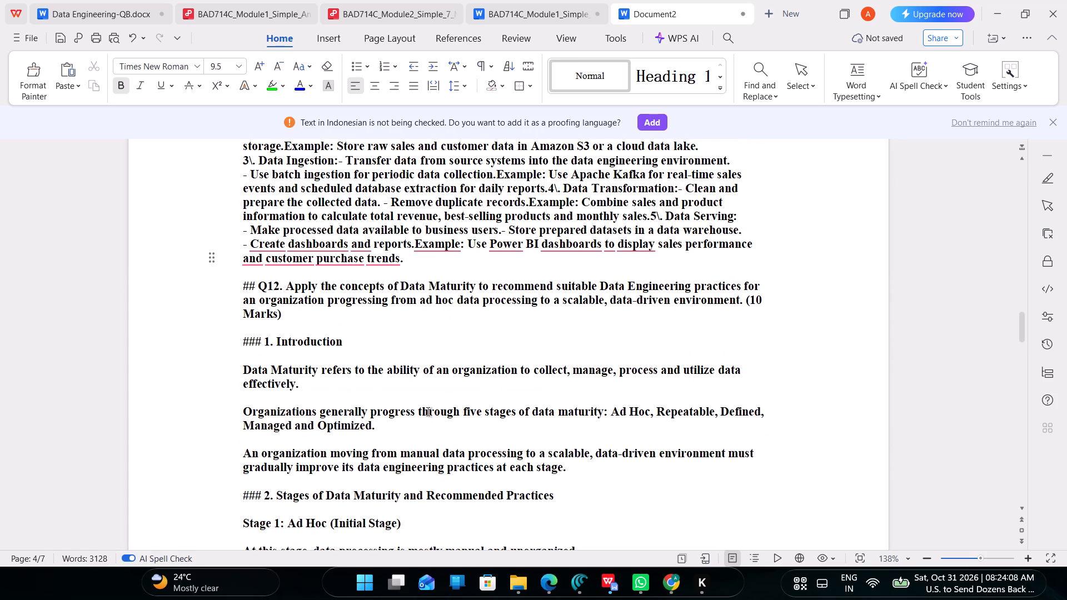
{"action": "left_click", "coordinate": [243, 287]}
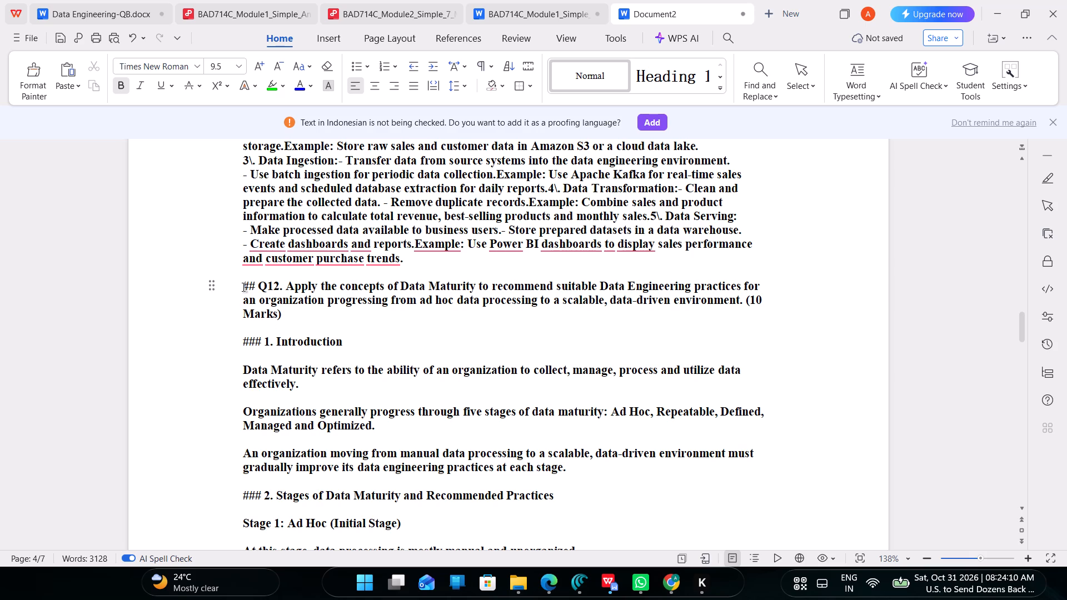
{"action": "key", "text": "Delete"}
{"action": "key", "text": "Delete"}
{"action": "key", "text": "Delete"}
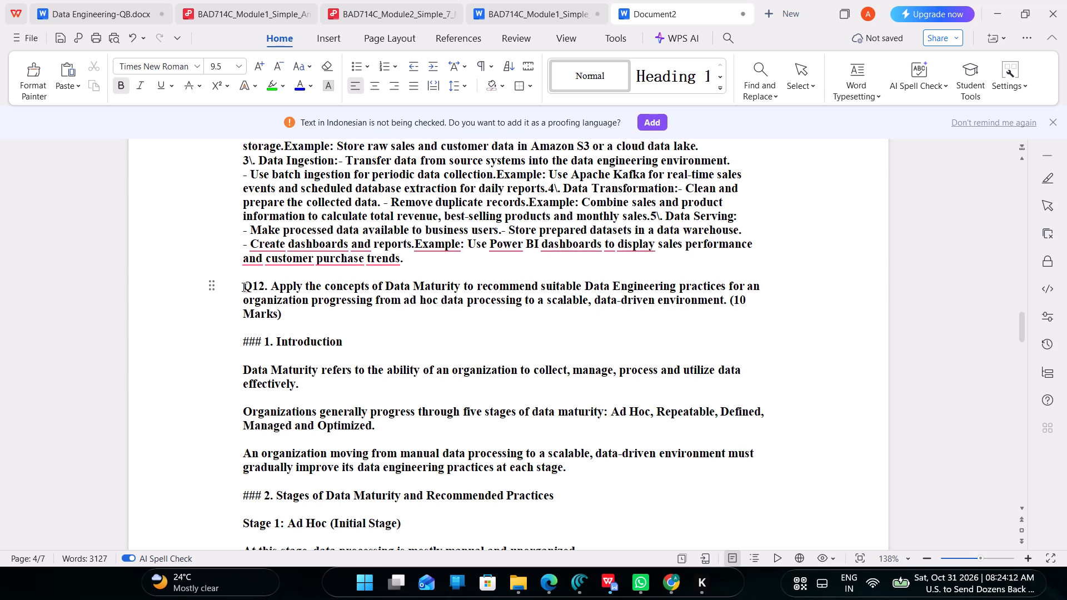
Delete the "(10 Marks)" label at the end of the Q12 question.
{"action": "left_click", "coordinate": [311, 311]}
{"action": "key", "text": "BackSpace"}
{"action": "key", "text": "BackSpace"}
{"action": "key", "text": "BackSpace"}
{"action": "key", "text": "BackSpace"}
{"action": "key", "text": "BackSpace"}
{"action": "key", "text": "BackSpace"}
{"action": "key", "text": "BackSpace"}
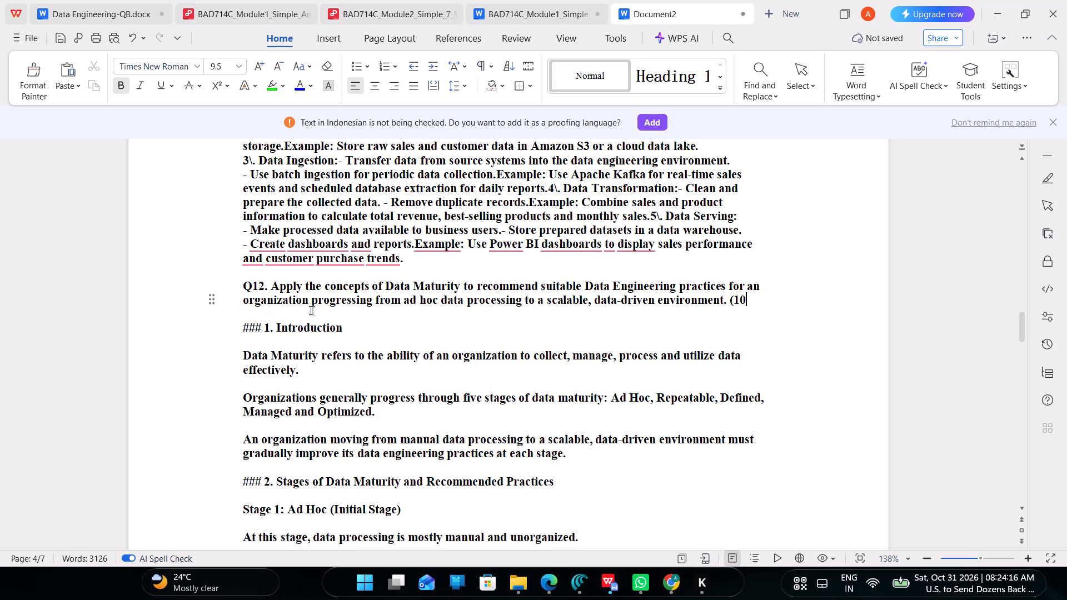
{"action": "key", "text": "BackSpace"}
{"action": "key", "text": "BackSpace"}
{"action": "key", "text": "BackSpace"}
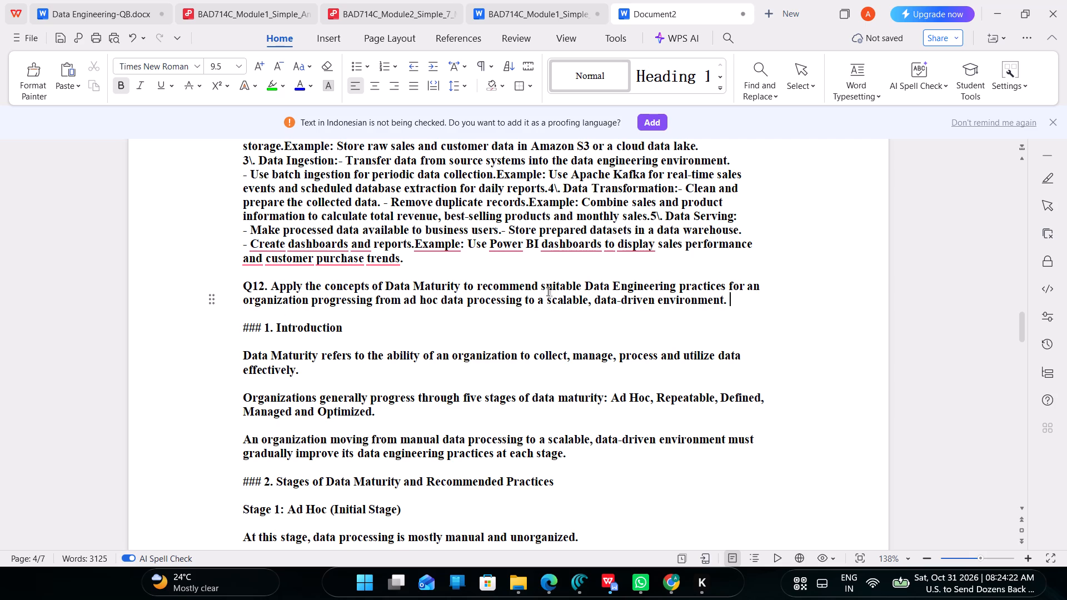
Consult the question list in Data Engineering-QB.docx and return to Document2.
{"action": "left_click", "coordinate": [87, 0]}
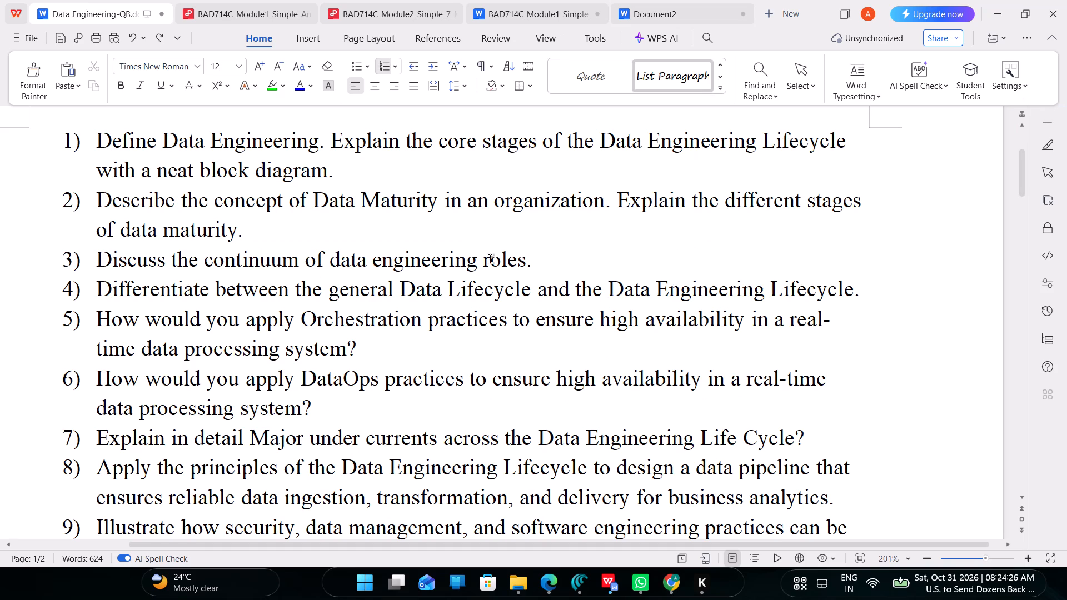
{"action": "left_click", "coordinate": [616, 0]}
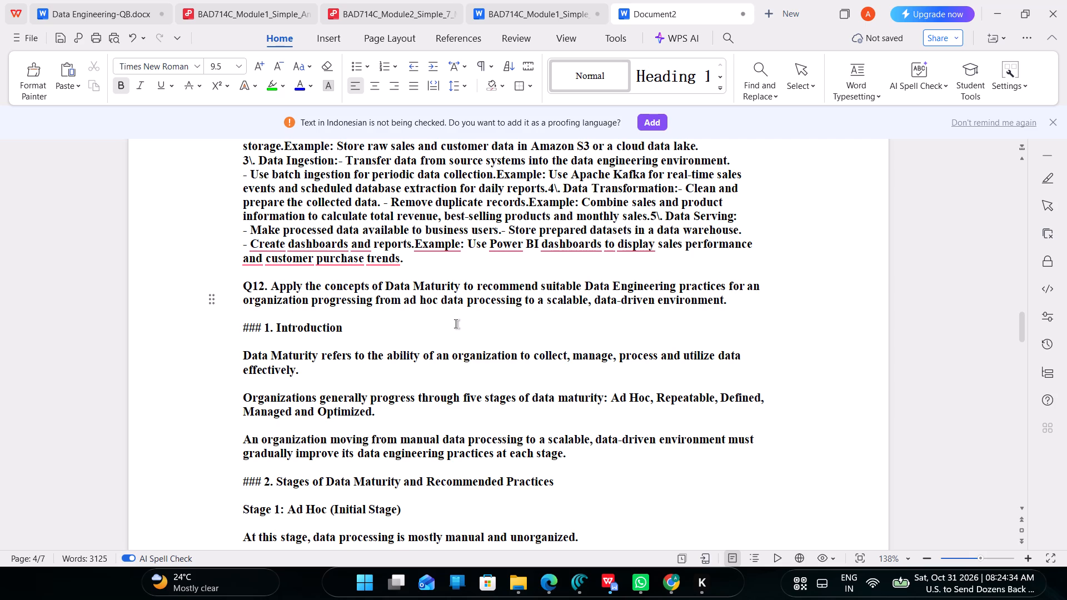
Look over the start of Q12's answer and compare it with Q2's condensed answer on the stages of Data Maturity.
{"action": "scroll", "coordinate": [456, 324], "scroll_direction": "left", "scroll_amount": 2}
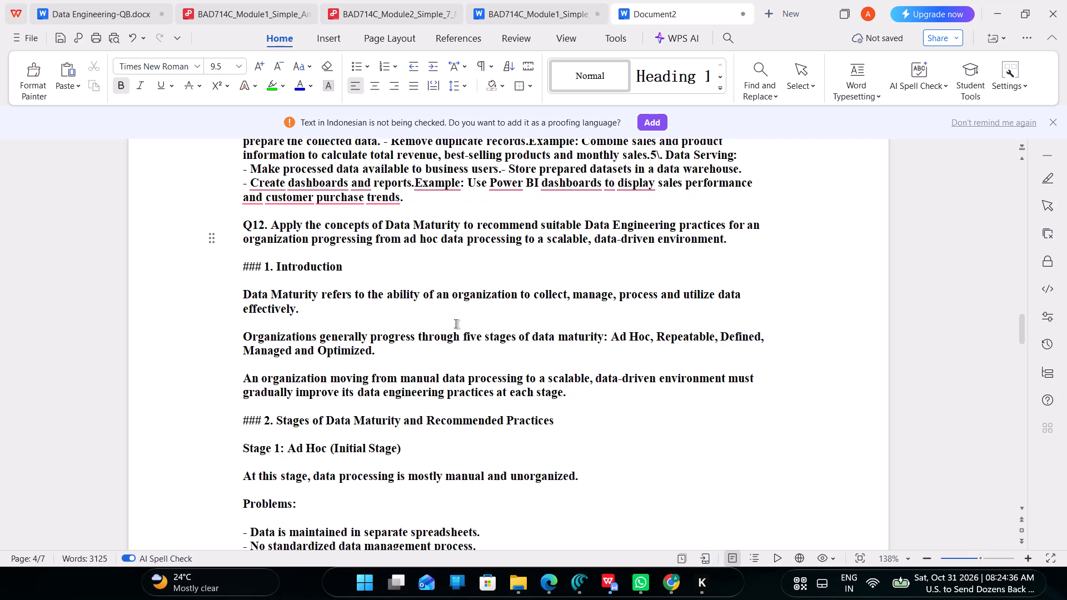
{"action": "scroll", "coordinate": [456, 324], "scroll_direction": "down", "scroll_amount": 1}
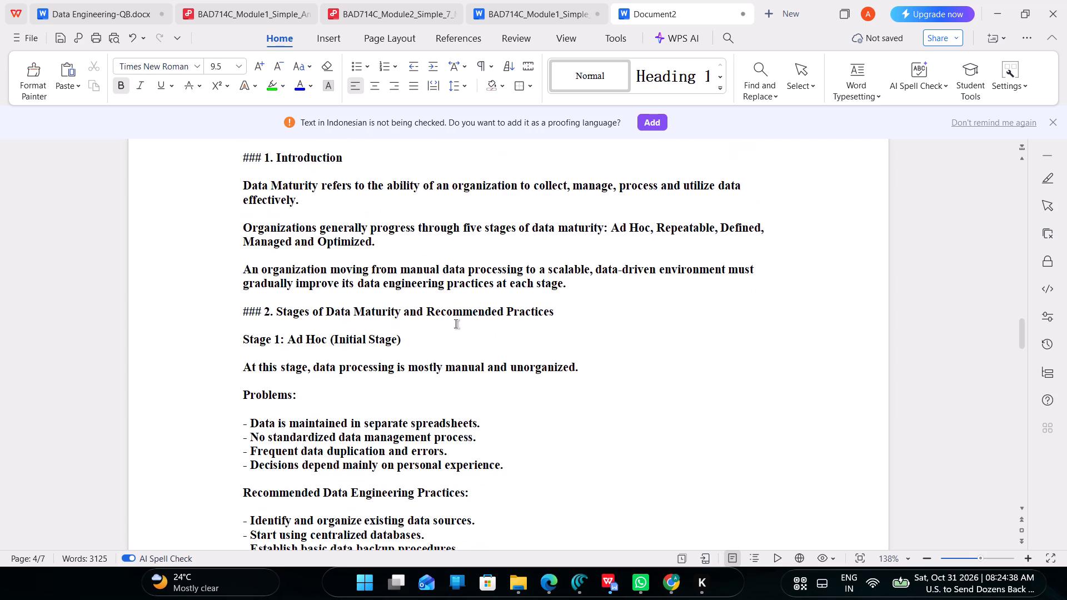
{"action": "scroll", "coordinate": [456, 324], "scroll_direction": "down", "scroll_amount": 6}
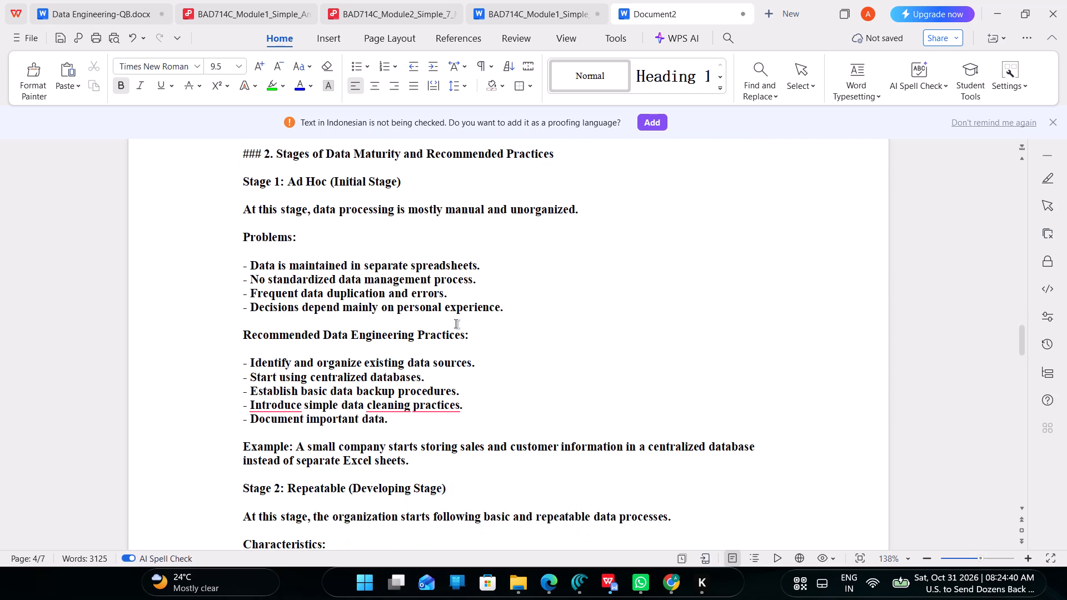
{"action": "scroll", "coordinate": [456, 324], "scroll_direction": "down", "scroll_amount": 1}
{"action": "scroll", "coordinate": [456, 324], "scroll_direction": "up", "scroll_amount": 8}
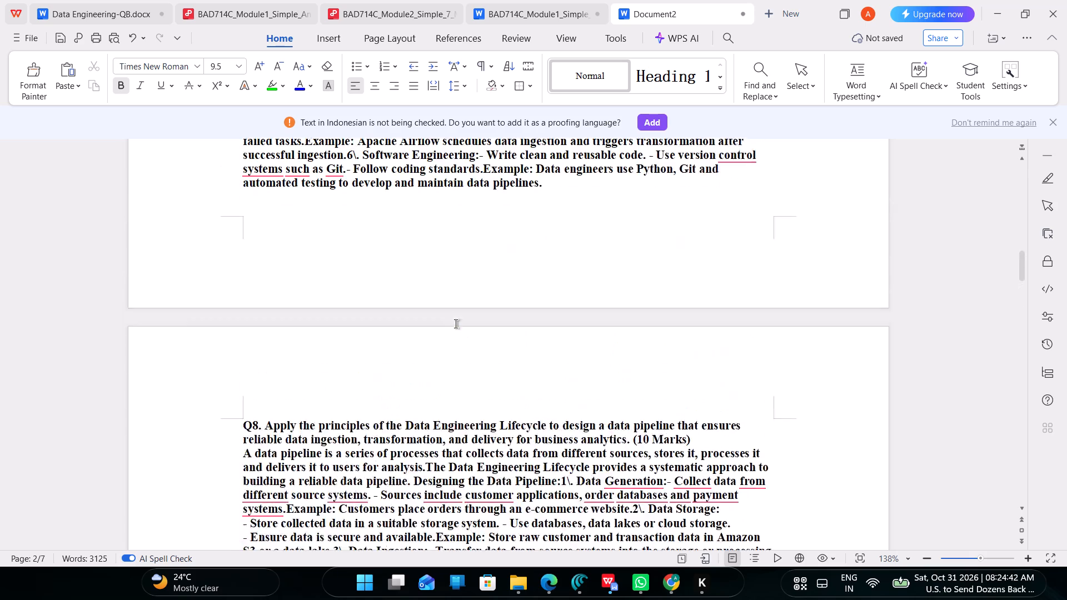
{"action": "scroll", "coordinate": [456, 324], "scroll_direction": "up", "scroll_amount": 3}
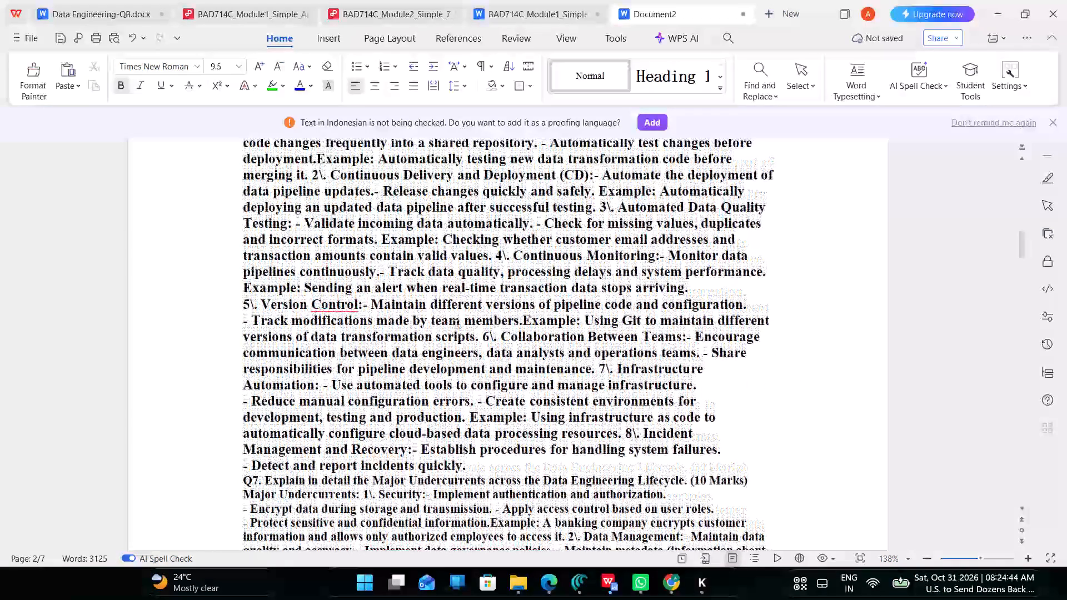
{"action": "scroll", "coordinate": [456, 324], "scroll_direction": "up", "scroll_amount": 9}
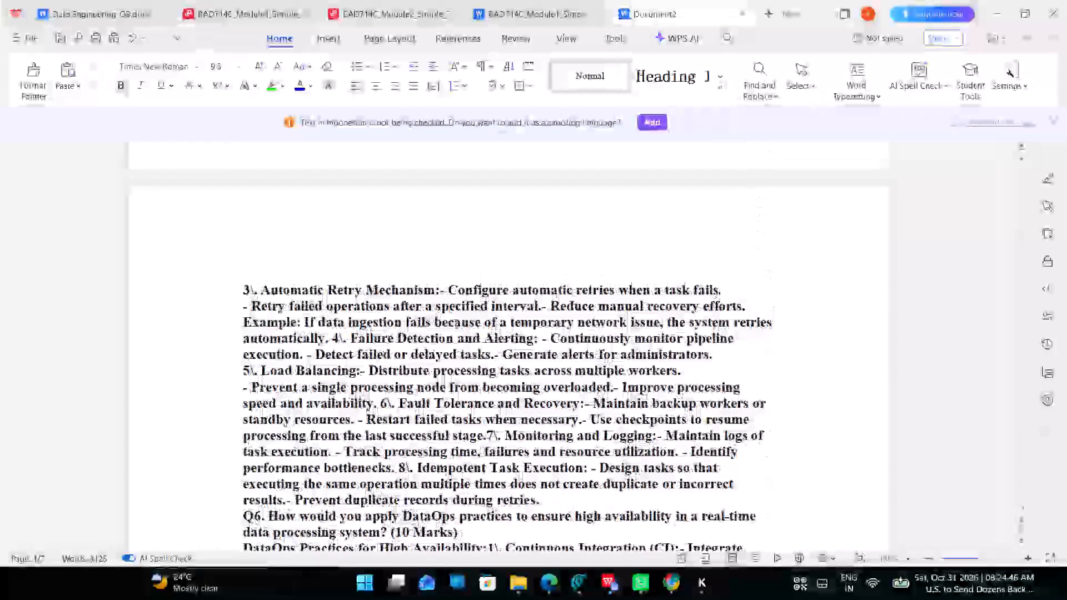
{"action": "scroll", "coordinate": [456, 324], "scroll_direction": "up", "scroll_amount": 7}
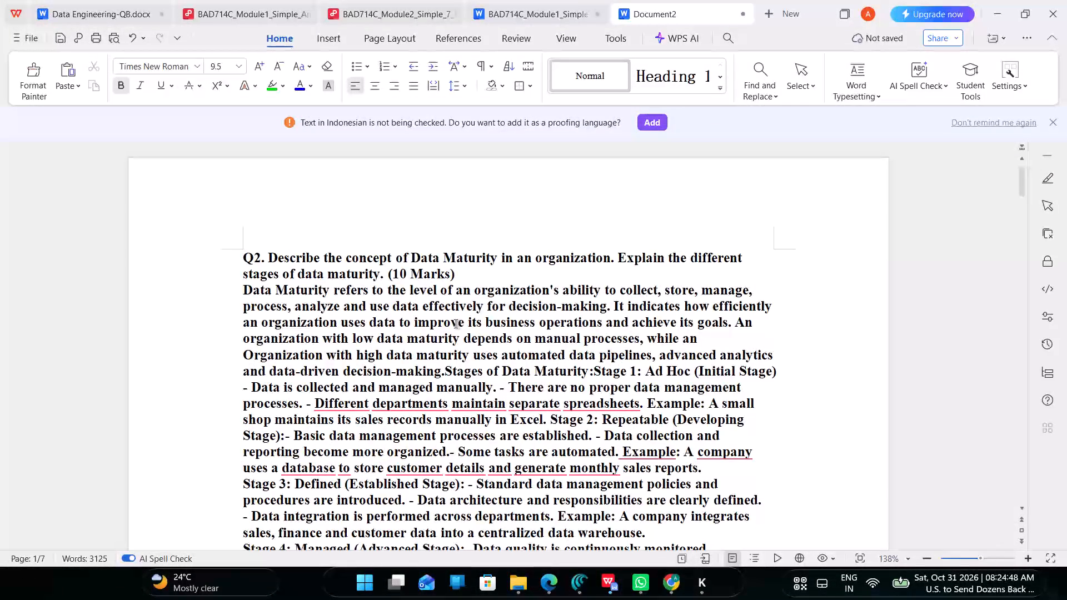
{"action": "scroll", "coordinate": [456, 324], "scroll_direction": "down", "scroll_amount": 1}
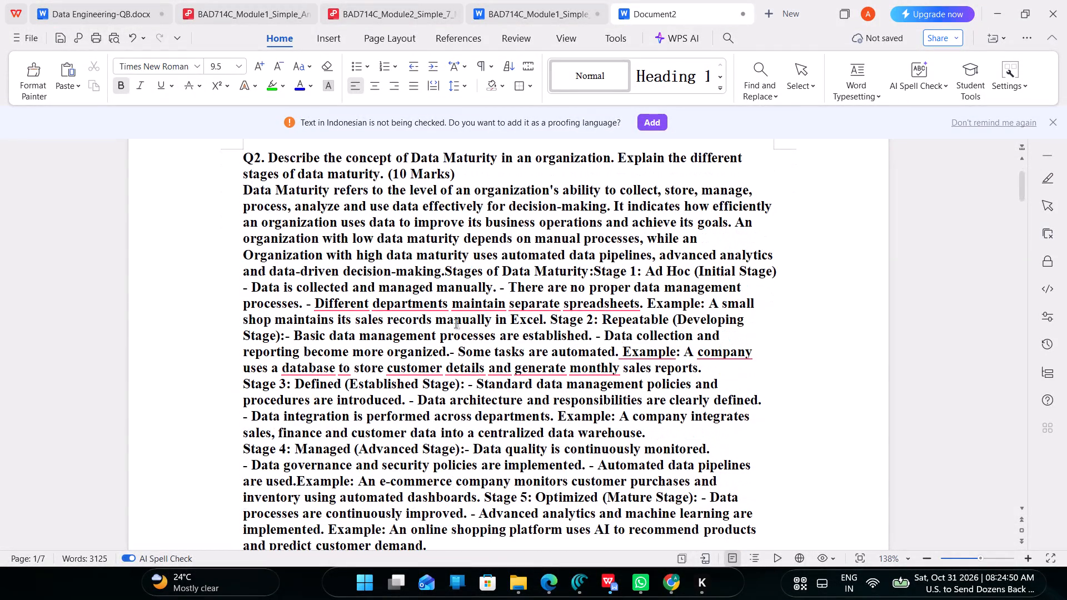
{"action": "scroll", "coordinate": [456, 324], "scroll_direction": "down", "scroll_amount": 3}
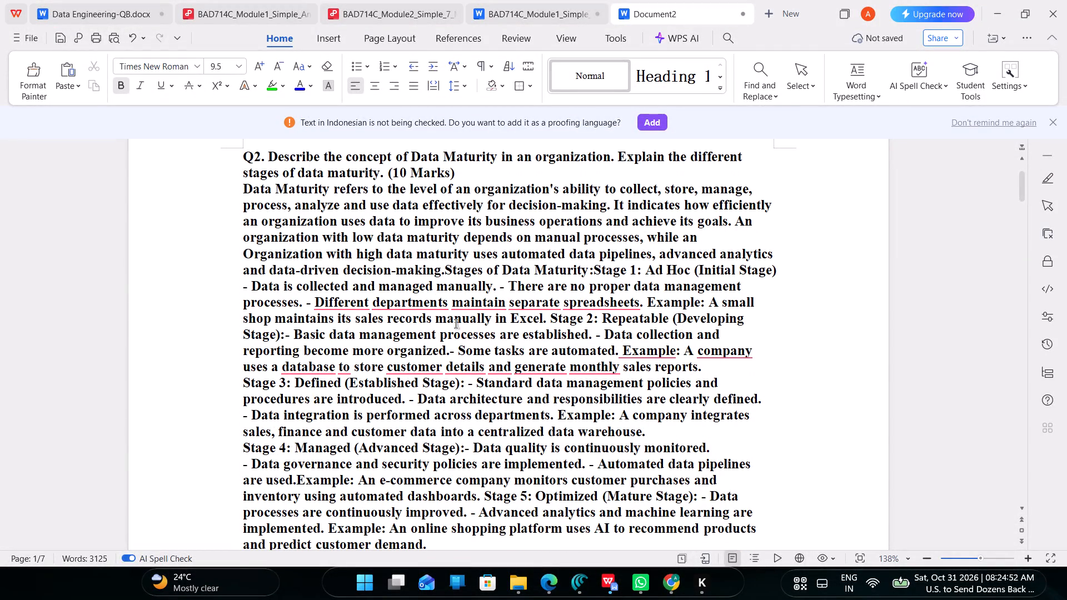
{"action": "scroll", "coordinate": [456, 324], "scroll_direction": "down", "scroll_amount": 4}
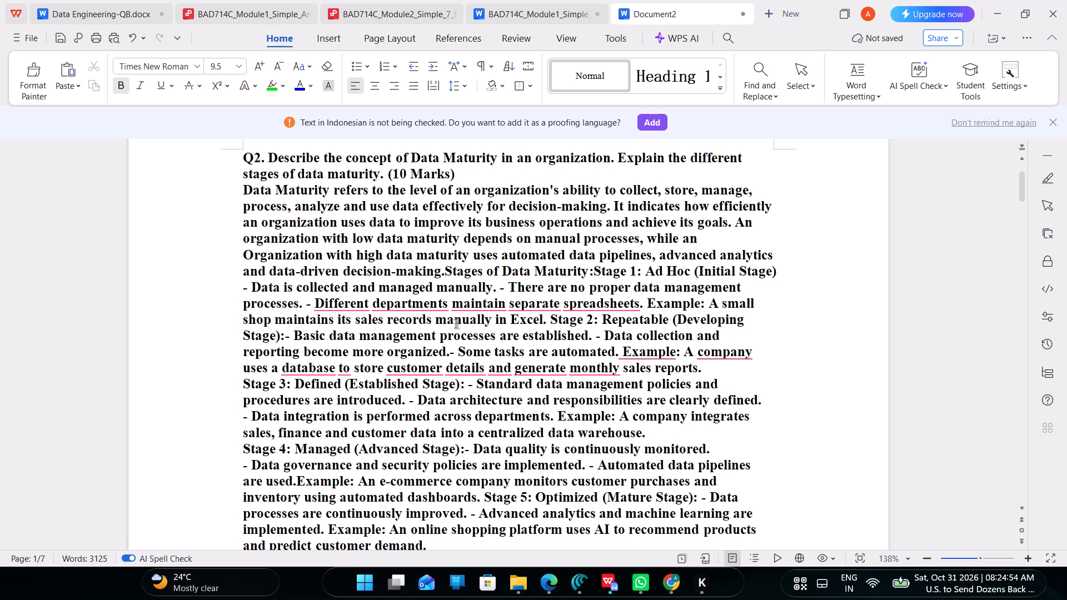
{"action": "scroll", "coordinate": [456, 324], "scroll_direction": "down", "scroll_amount": 2}
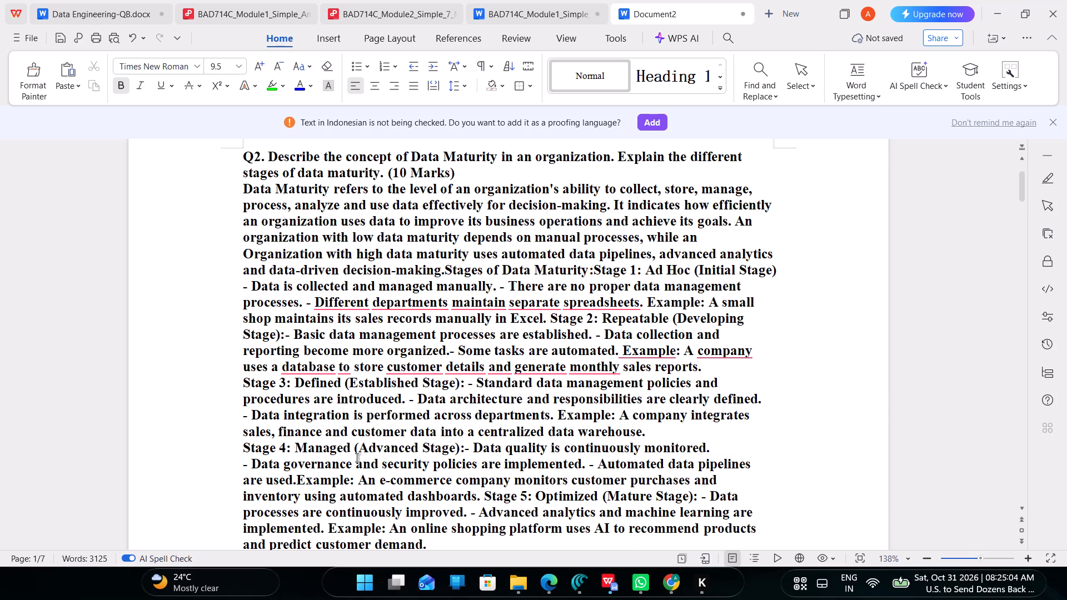
Read through Q12's uncondensed answer, from the Ad Hoc stage to the Optimized stage and the start of its Diagram section.
{"action": "scroll", "coordinate": [357, 458], "scroll_direction": "down", "scroll_amount": 11}
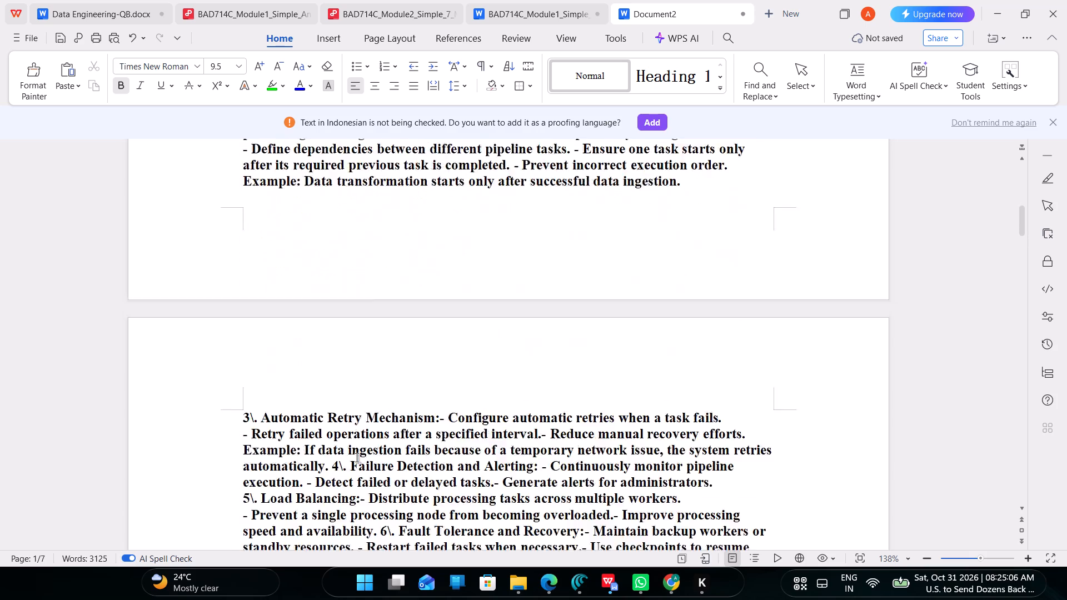
{"action": "scroll", "coordinate": [357, 458], "scroll_direction": "down", "scroll_amount": 16}
{"action": "scroll", "coordinate": [357, 458], "scroll_direction": "down", "scroll_amount": 7}
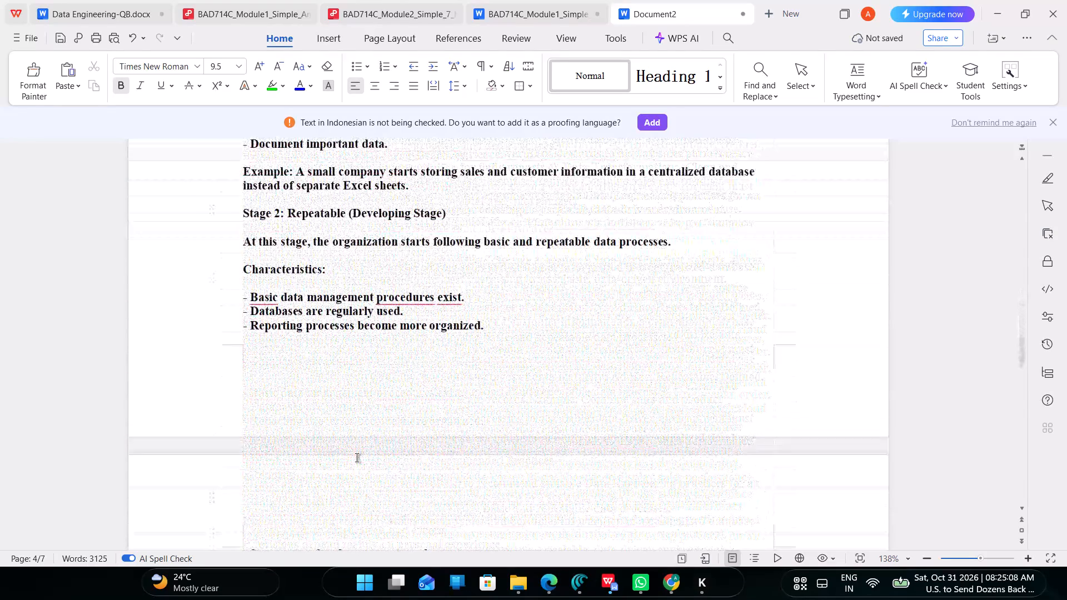
{"action": "scroll", "coordinate": [357, 458], "scroll_direction": "down", "scroll_amount": 17}
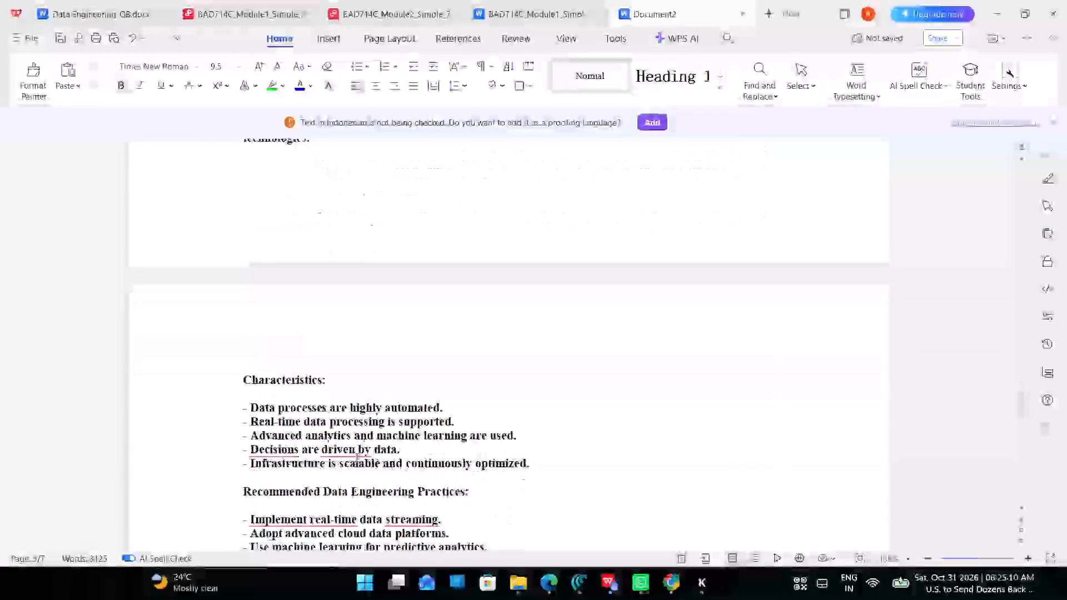
{"action": "scroll", "coordinate": [357, 458], "scroll_direction": "down", "scroll_amount": 6}
{"action": "scroll", "coordinate": [357, 458], "scroll_direction": "up", "scroll_amount": 5}
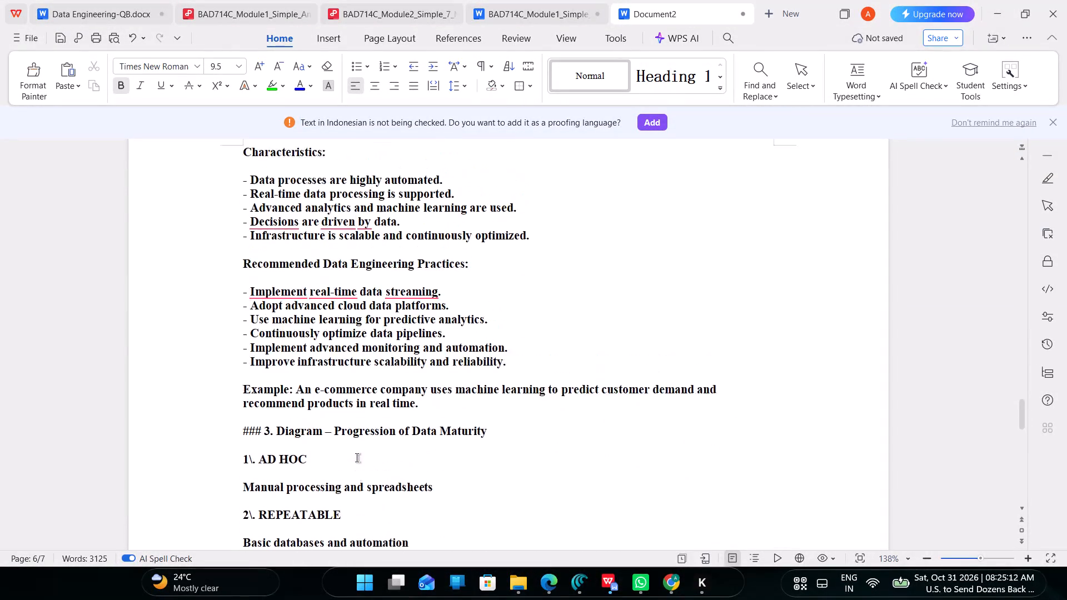
{"action": "scroll", "coordinate": [357, 458], "scroll_direction": "up", "scroll_amount": 8}
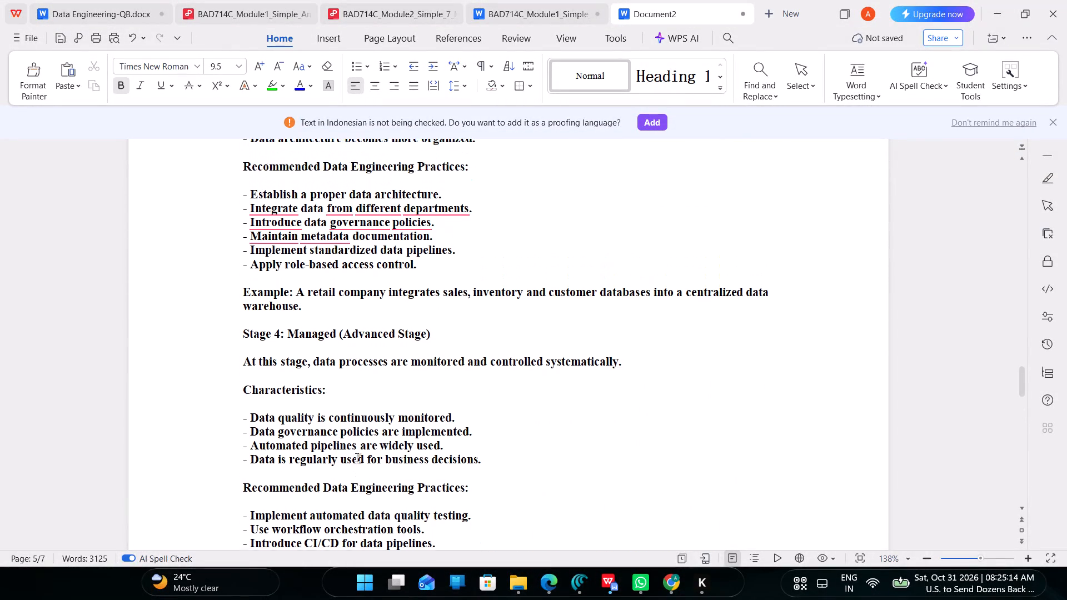
{"action": "scroll", "coordinate": [357, 458], "scroll_direction": "up", "scroll_amount": 8}
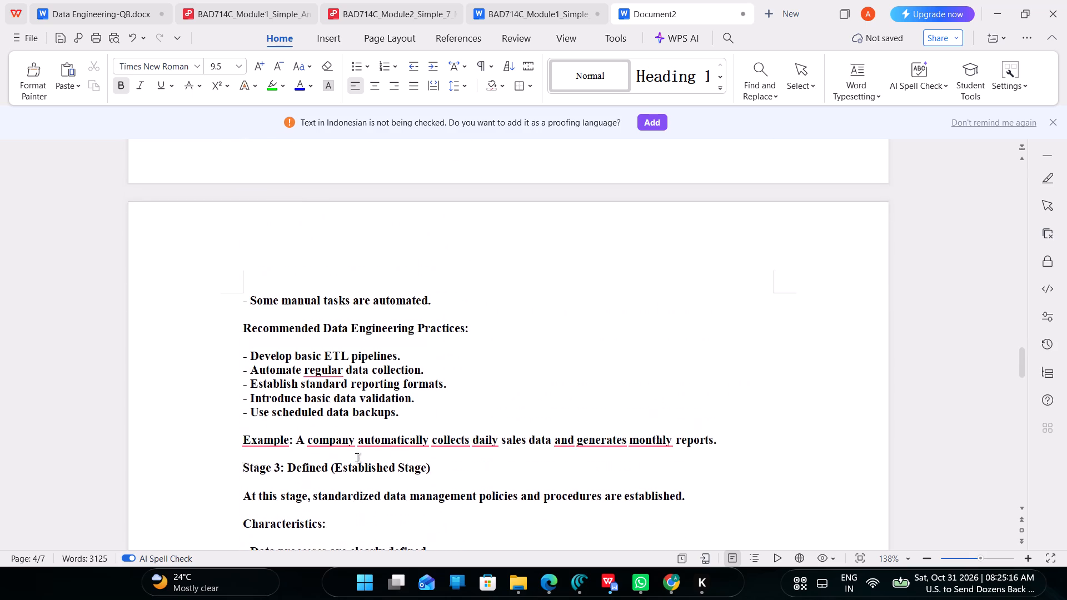
{"action": "scroll", "coordinate": [357, 458], "scroll_direction": "up", "scroll_amount": 2}
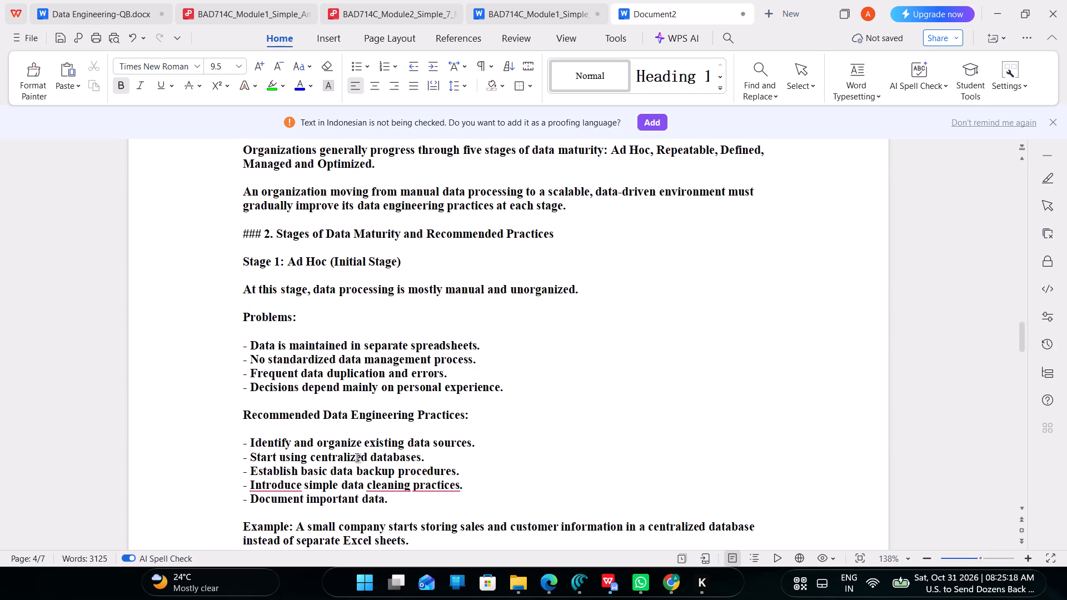
{"action": "scroll", "coordinate": [240, 471], "scroll_direction": "down", "scroll_amount": 4}
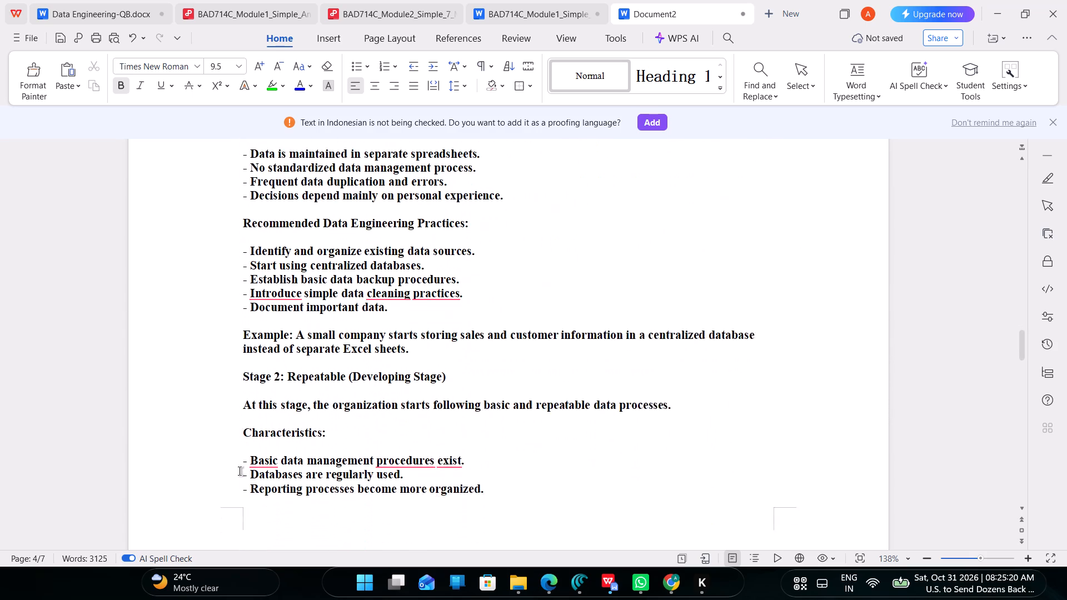
{"action": "scroll", "coordinate": [240, 471], "scroll_direction": "down", "scroll_amount": 7}
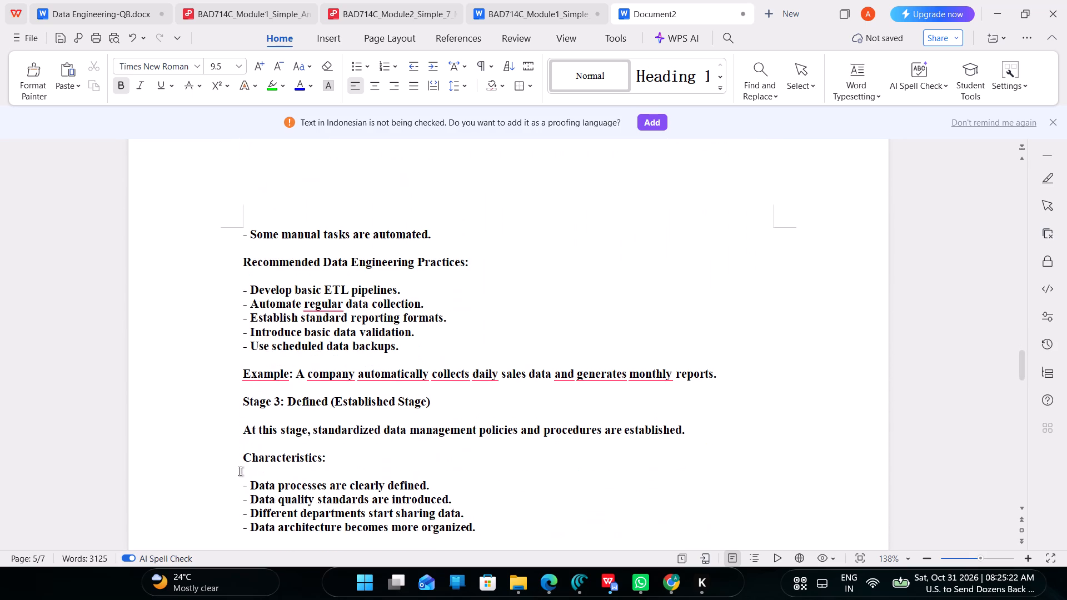
{"action": "scroll", "coordinate": [240, 471], "scroll_direction": "down", "scroll_amount": 6}
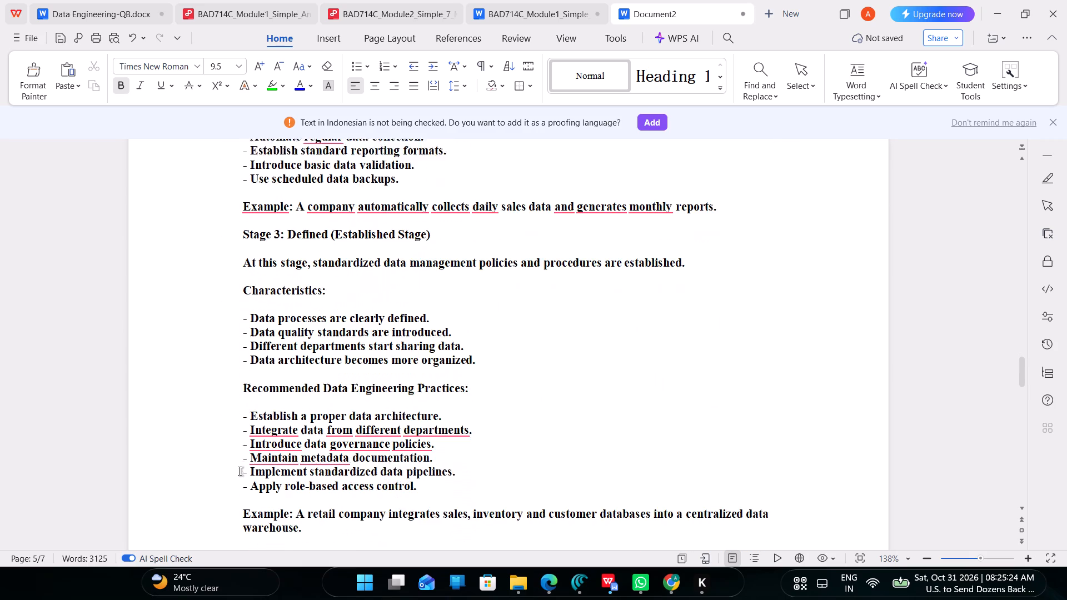
{"action": "scroll", "coordinate": [240, 471], "scroll_direction": "down", "scroll_amount": 7}
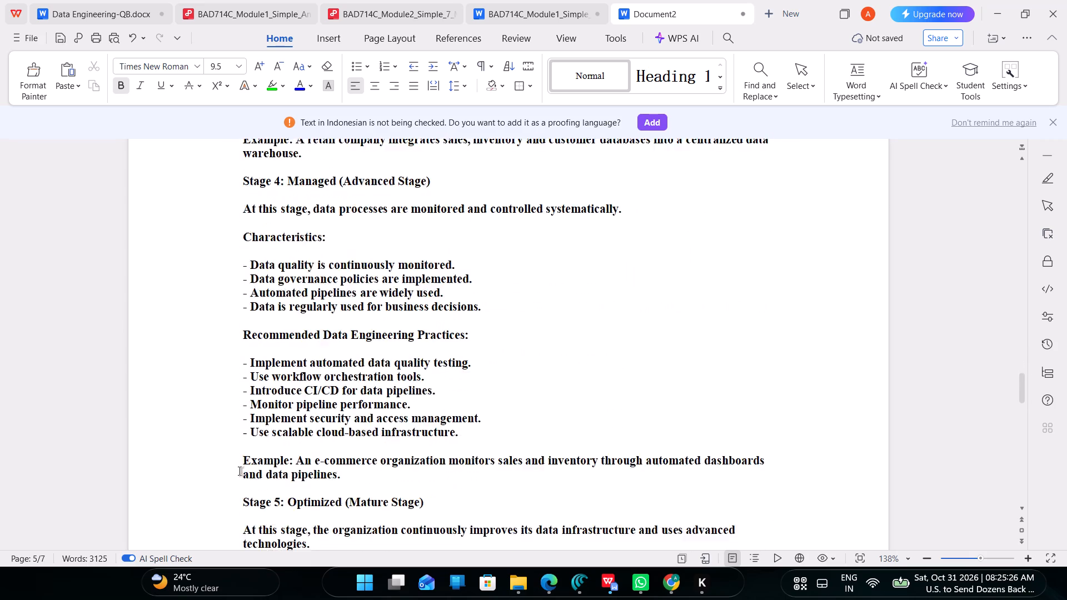
{"action": "scroll", "coordinate": [240, 471], "scroll_direction": "down", "scroll_amount": 3}
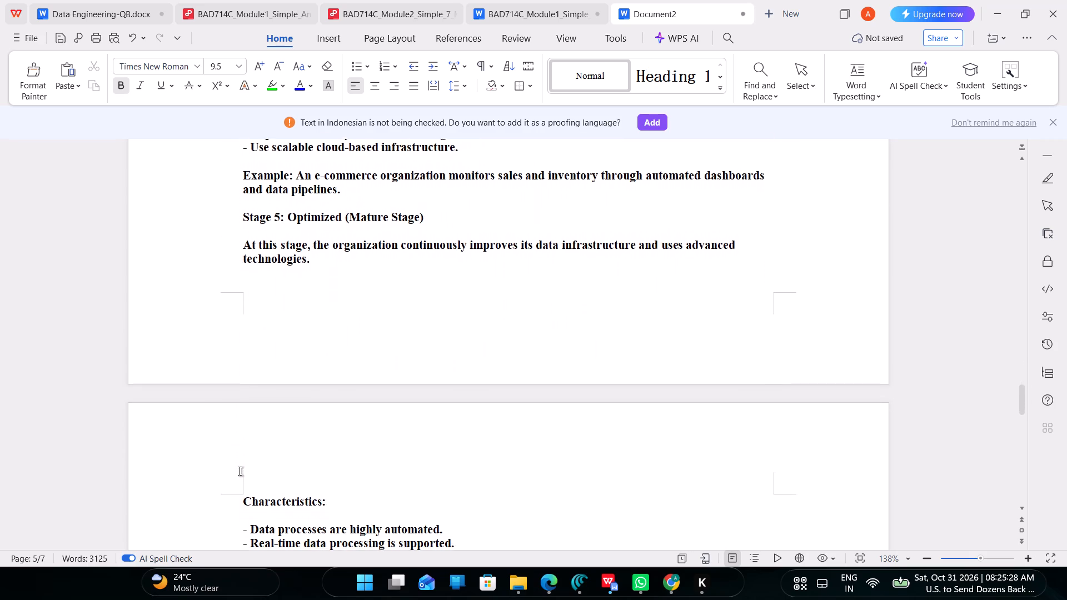
{"action": "scroll", "coordinate": [240, 471], "scroll_direction": "down", "scroll_amount": 3}
{"action": "scroll", "coordinate": [240, 471], "scroll_direction": "up", "scroll_amount": 1}
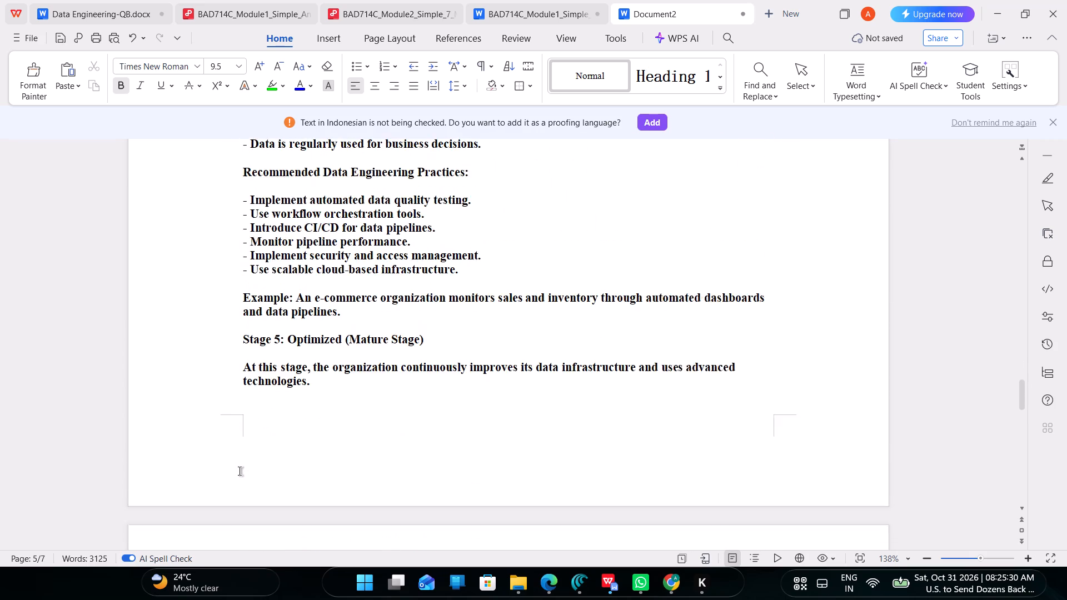
{"action": "scroll", "coordinate": [240, 471], "scroll_direction": "up", "scroll_amount": 2}
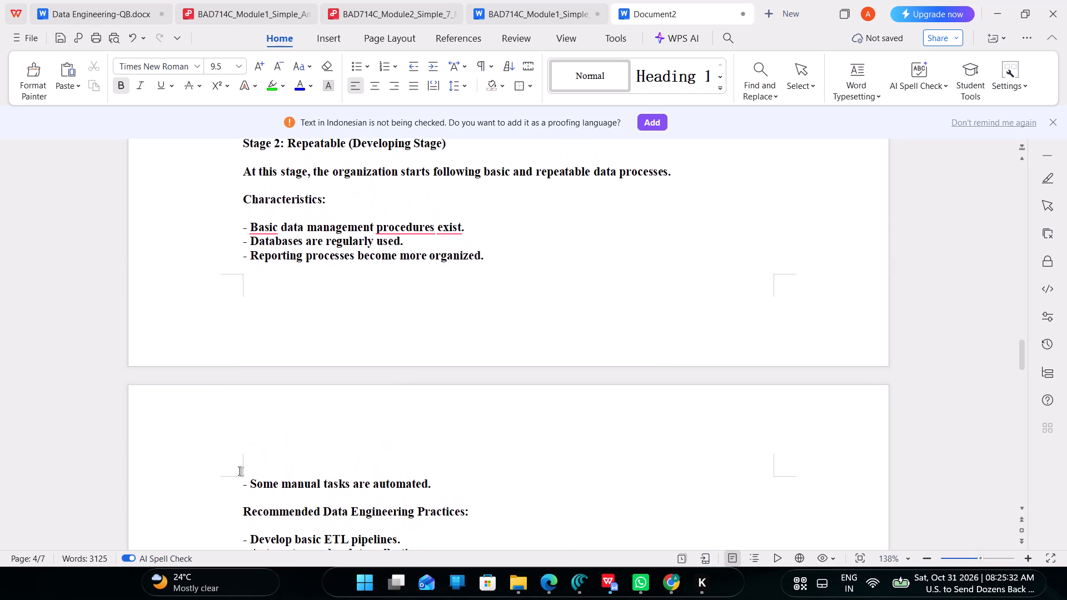
{"action": "scroll", "coordinate": [240, 471], "scroll_direction": "up", "scroll_amount": 6}
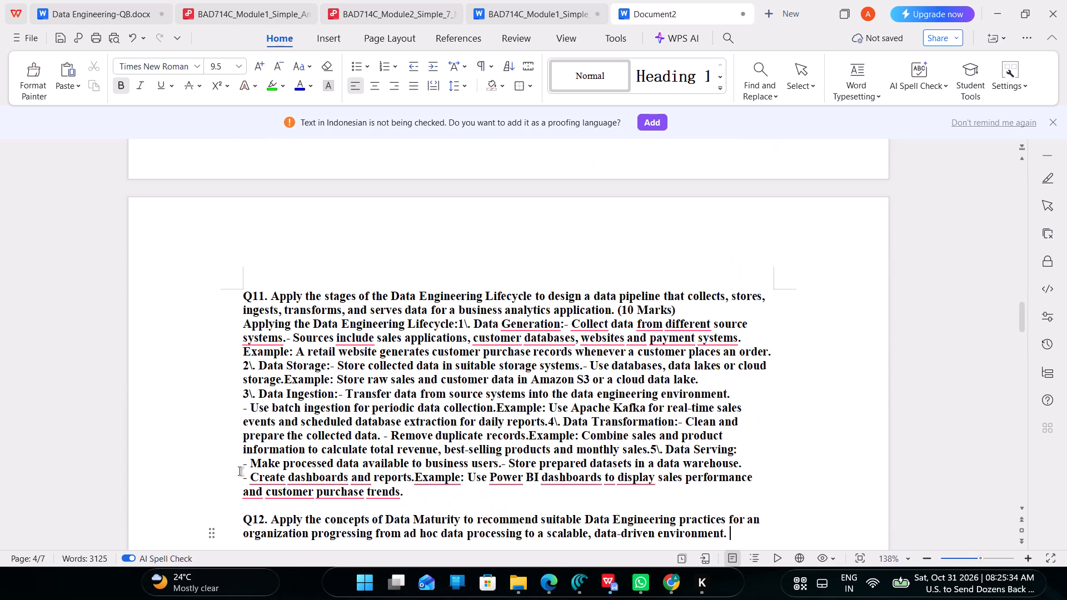
Copy the full text of the Q12 question on applying Data Maturity concepts, without its answer.
{"action": "left_click", "coordinate": [240, 471]}
{"action": "scroll", "coordinate": [316, 385], "scroll_direction": "down", "scroll_amount": 2}
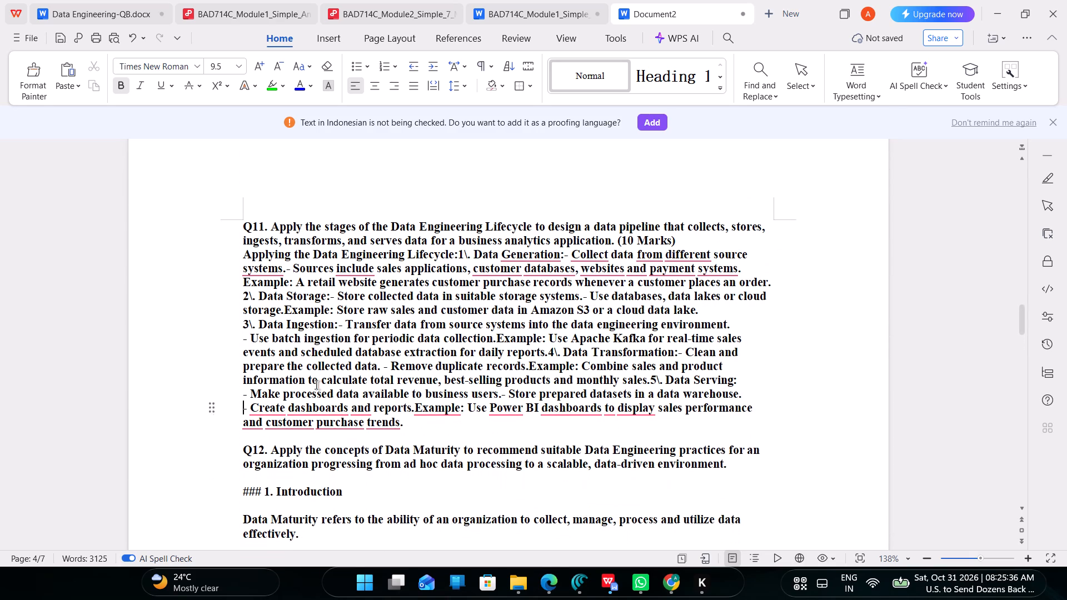
{"action": "scroll", "coordinate": [316, 385], "scroll_direction": "down", "scroll_amount": 1}
{"action": "left_click", "coordinate": [301, 414]}
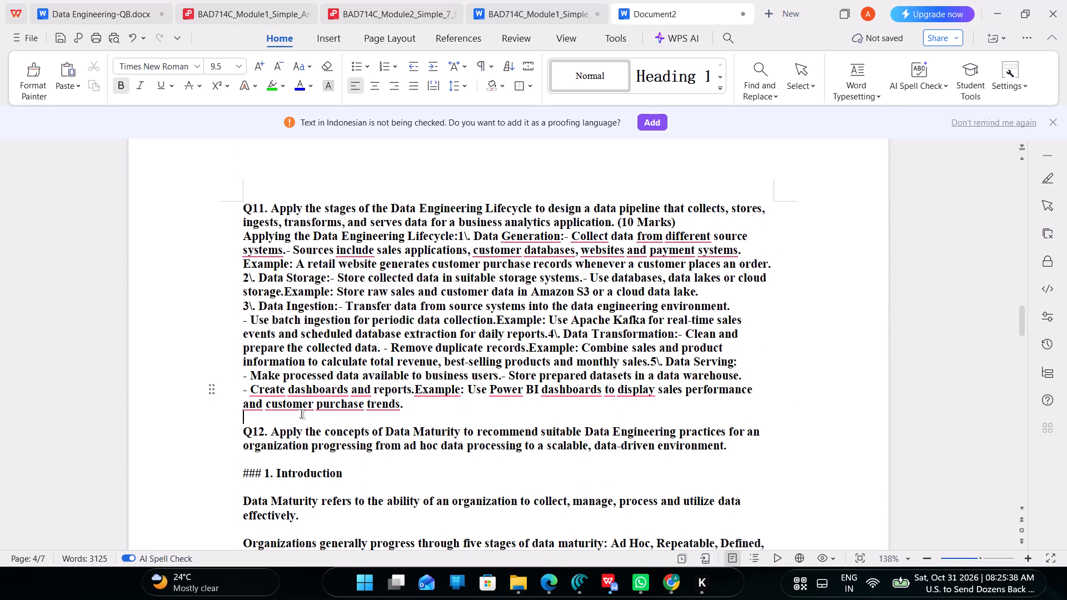
{"action": "scroll", "coordinate": [301, 414], "scroll_direction": "down", "scroll_amount": 1}
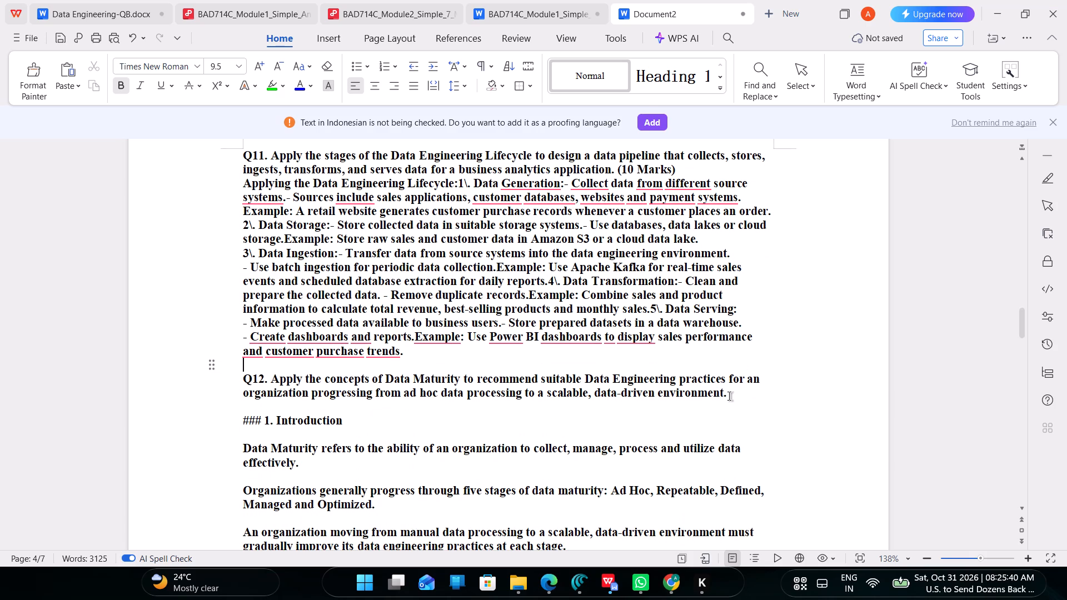
{"action": "left_click_drag", "start_coordinate": [729, 398], "coordinate": [217, 384]}
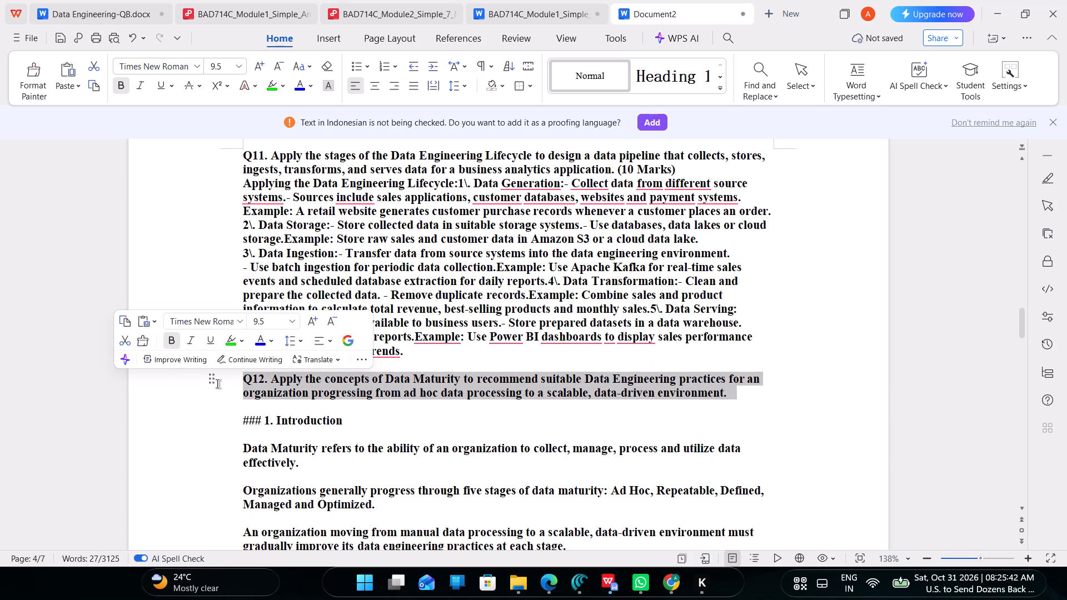
{"action": "left_click", "coordinate": [121, 320]}
{"action": "left_click", "coordinate": [408, 287]}
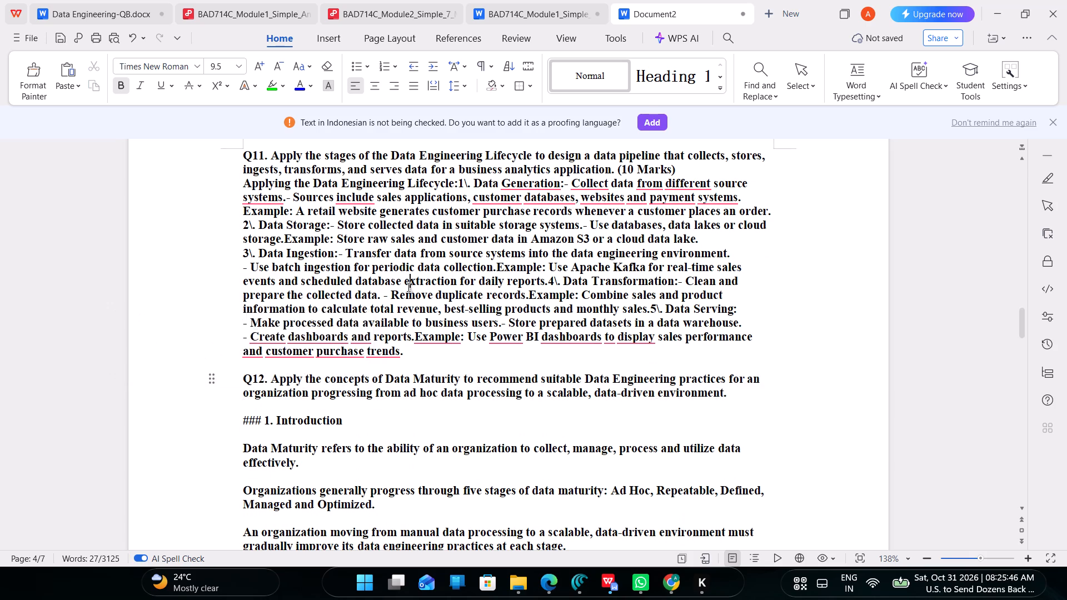
Delete the "(10 Marks)" label at the end of the Q2 question on Data Maturity.
{"action": "scroll", "coordinate": [408, 287], "scroll_direction": "up", "scroll_amount": 16}
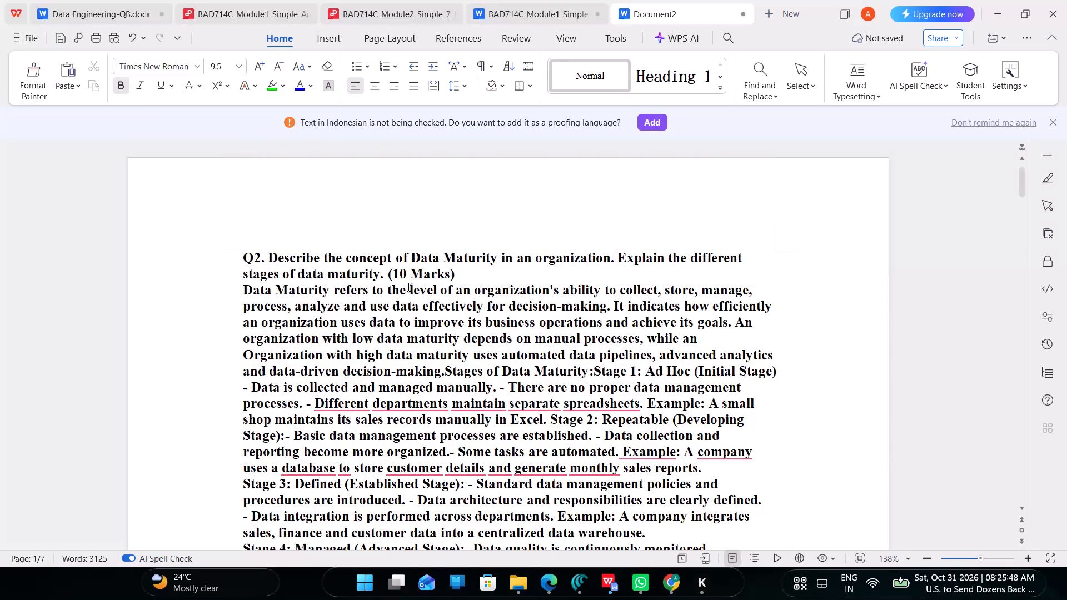
{"action": "left_click", "coordinate": [476, 281]}
{"action": "key", "text": "BackSpace"}
{"action": "key", "text": "BackSpace"}
{"action": "key", "text": "BackSpace"}
{"action": "key", "text": "BackSpace"}
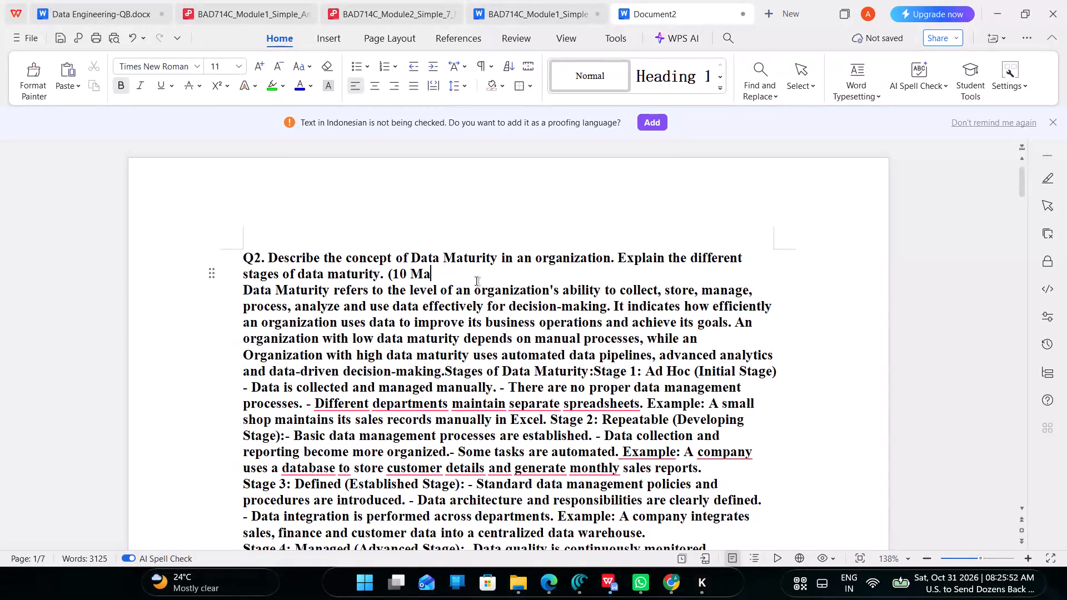
{"action": "key", "text": "BackSpace"}
{"action": "key", "text": "BackSpace"}
{"action": "key", "text": "BackSpace"}
{"action": "key", "text": "BackSpace"}
{"action": "key", "text": "BackSpace"}
{"action": "key", "text": "BackSpace"}
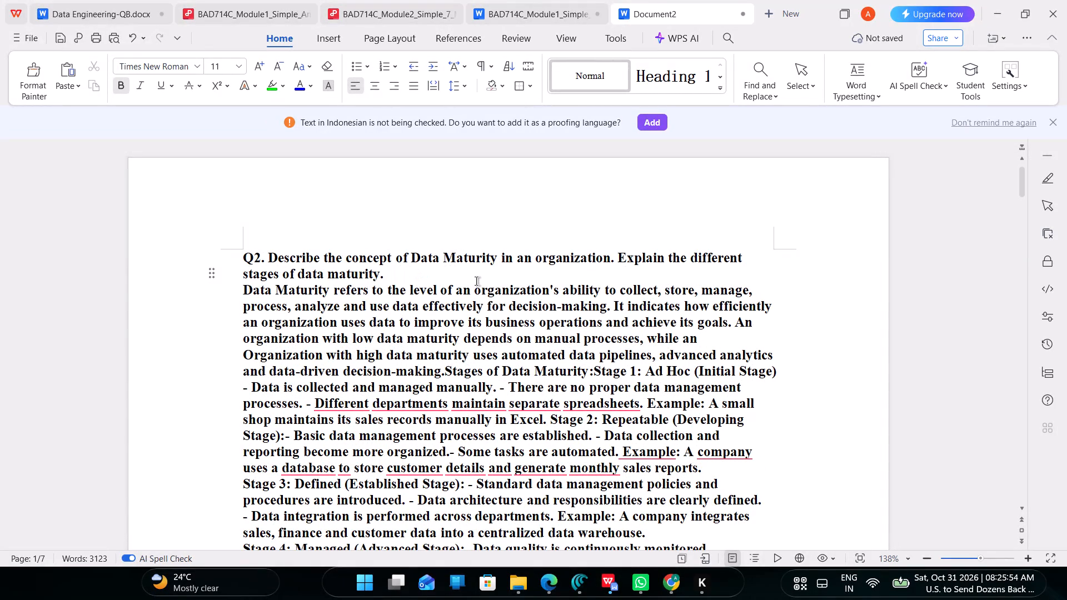
Paste the copied Q12 question directly after the Q2 question and remove the empty line before the shared answer.
{"action": "key", "text": "ctrl+v"}
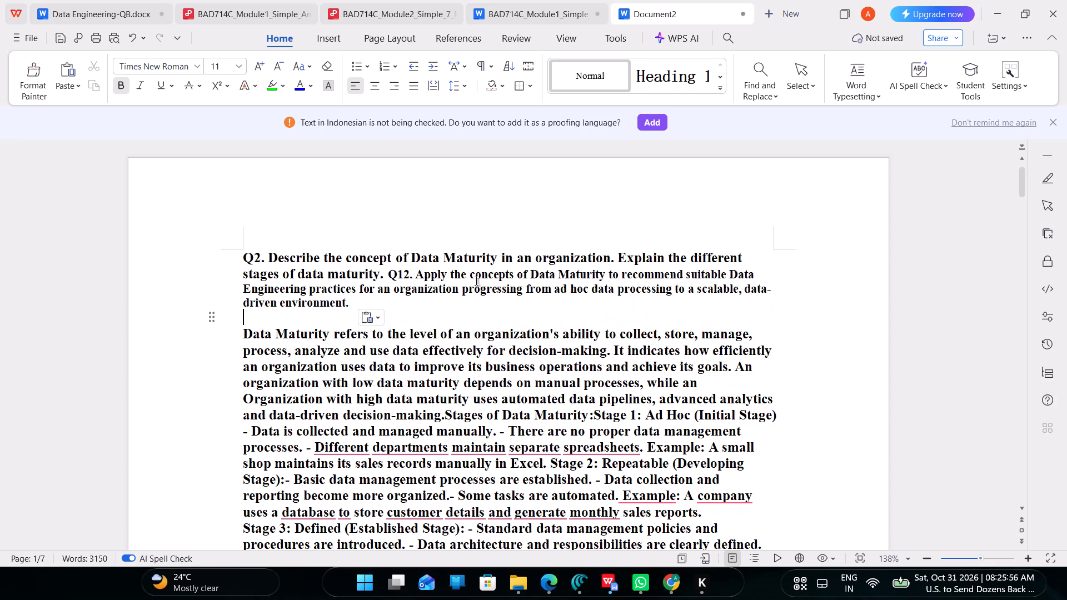
{"action": "key", "text": "Delete"}
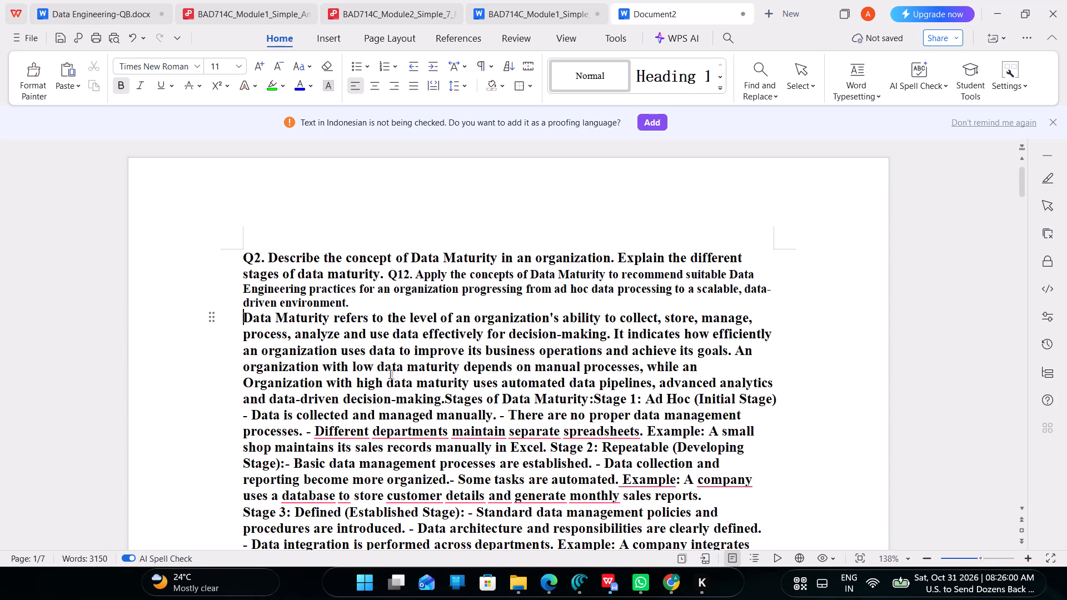
Delete the original Q12 question after Q11 together with its entire answer, down to the "Module 1 – Final Revision Guide" heading.
{"action": "scroll", "coordinate": [372, 393], "scroll_direction": "down", "scroll_amount": 7}
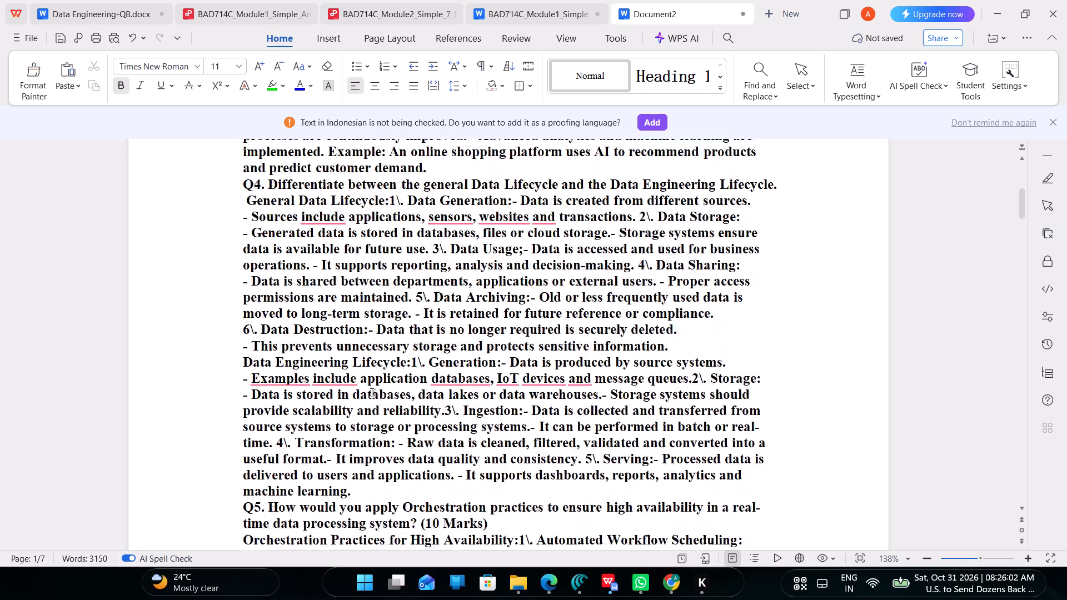
{"action": "scroll", "coordinate": [372, 393], "scroll_direction": "down", "scroll_amount": 12}
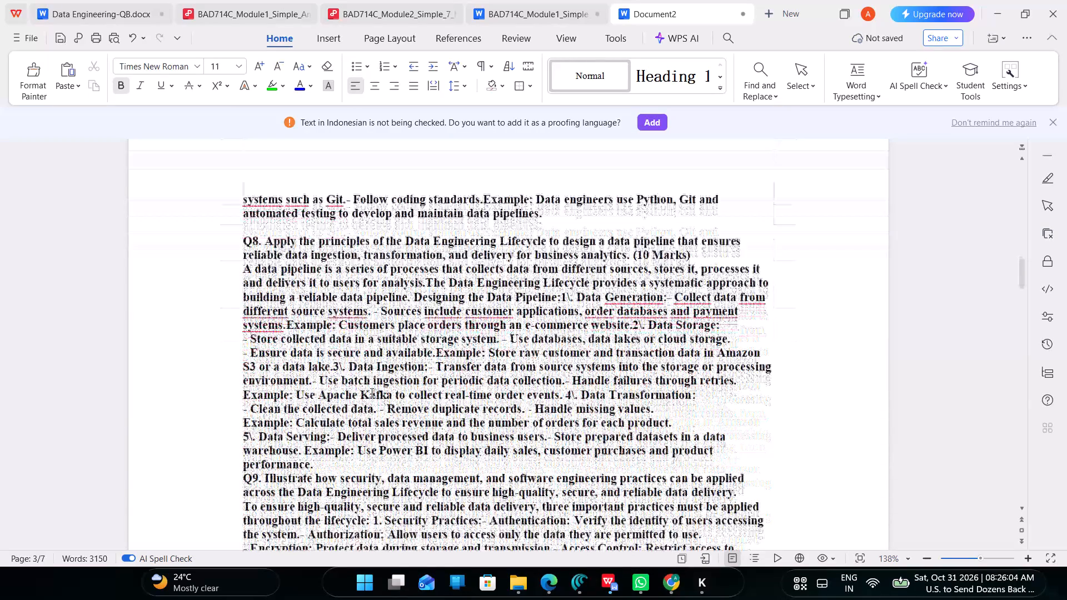
{"action": "scroll", "coordinate": [372, 393], "scroll_direction": "down", "scroll_amount": 10}
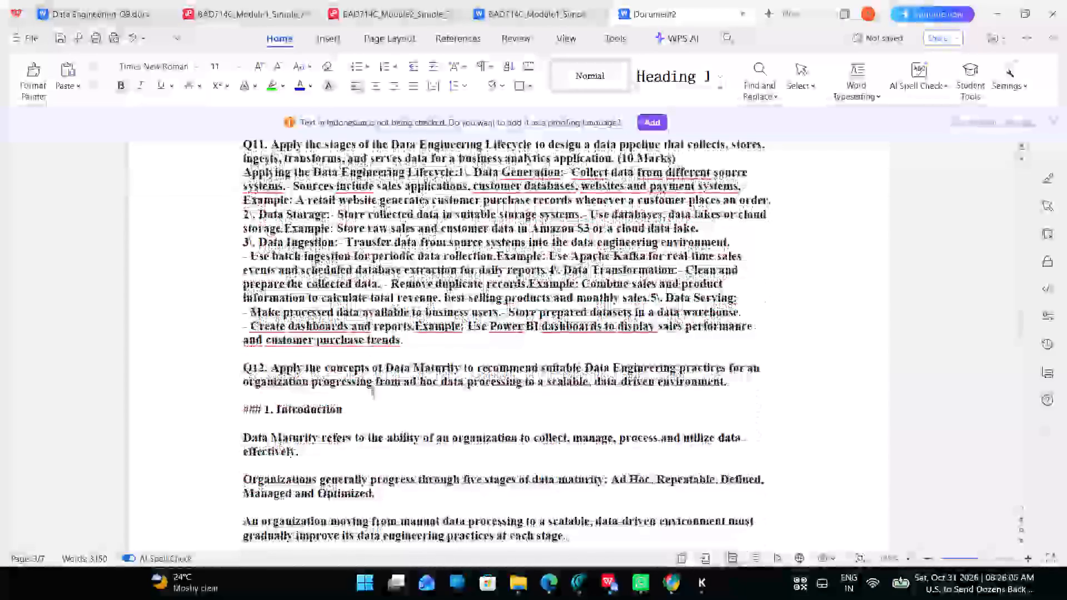
{"action": "scroll", "coordinate": [372, 393], "scroll_direction": "down", "scroll_amount": 2}
{"action": "left_click_drag", "start_coordinate": [267, 333], "coordinate": [329, 428]}
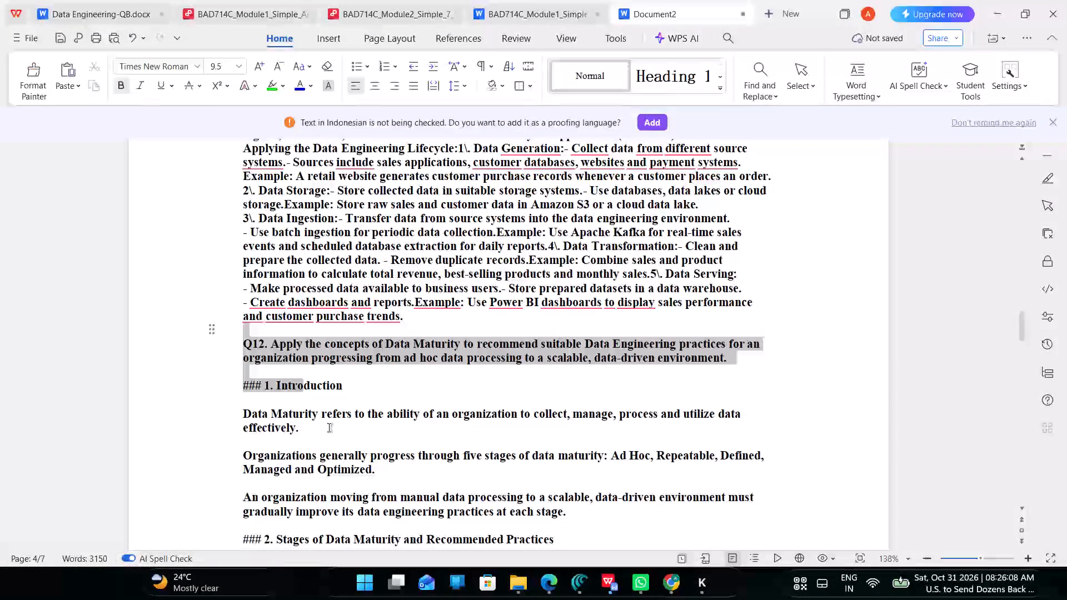
{"action": "left_click_drag", "start_coordinate": [329, 428], "coordinate": [322, 544]}
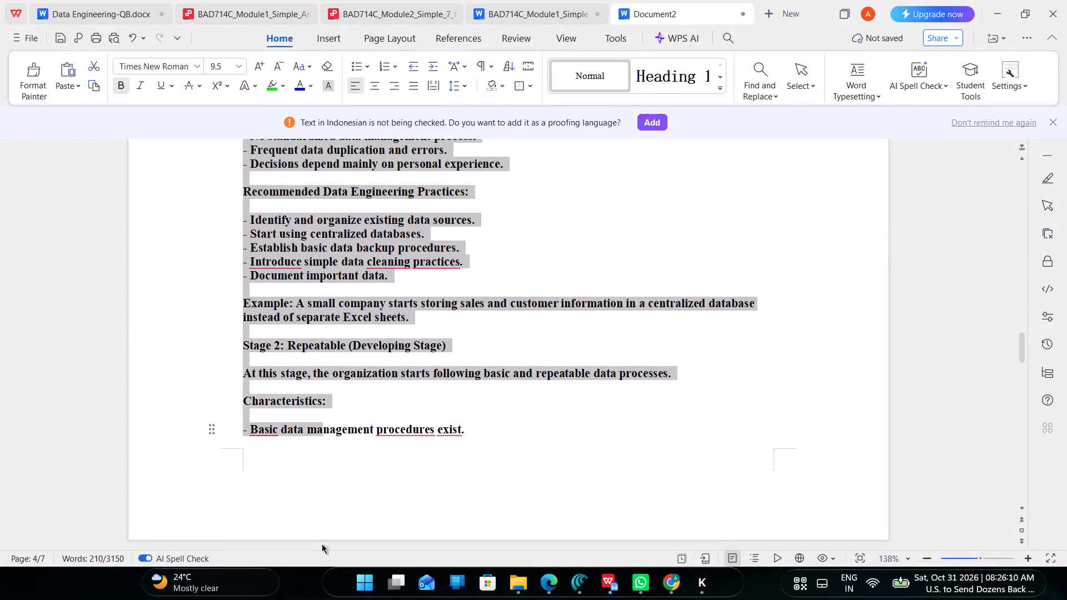
{"action": "left_click_drag", "start_coordinate": [322, 544], "coordinate": [301, 474]}
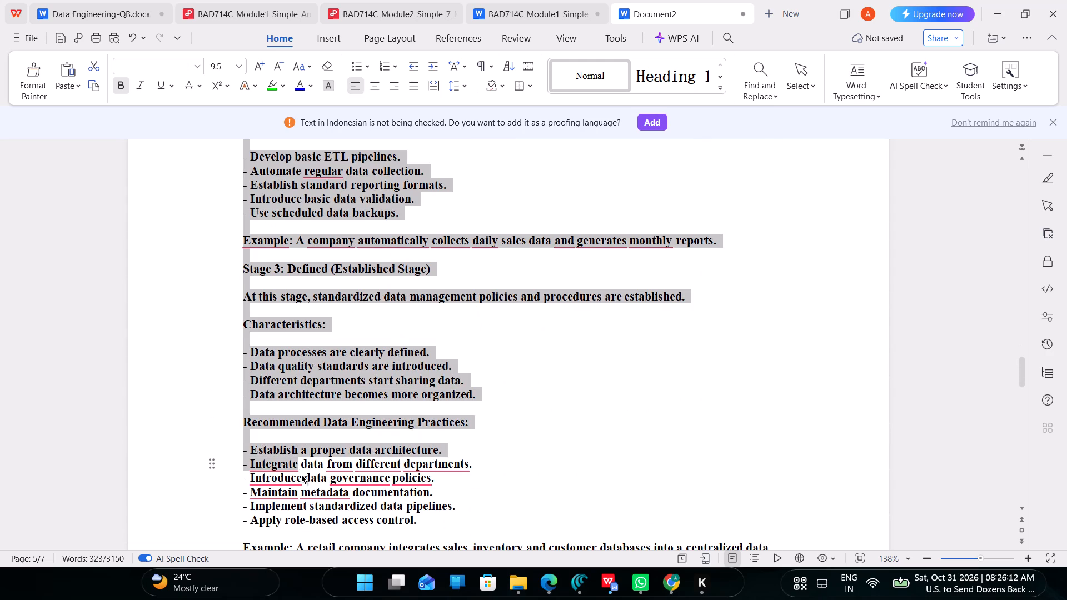
{"action": "left_click_drag", "start_coordinate": [301, 474], "coordinate": [288, 403]}
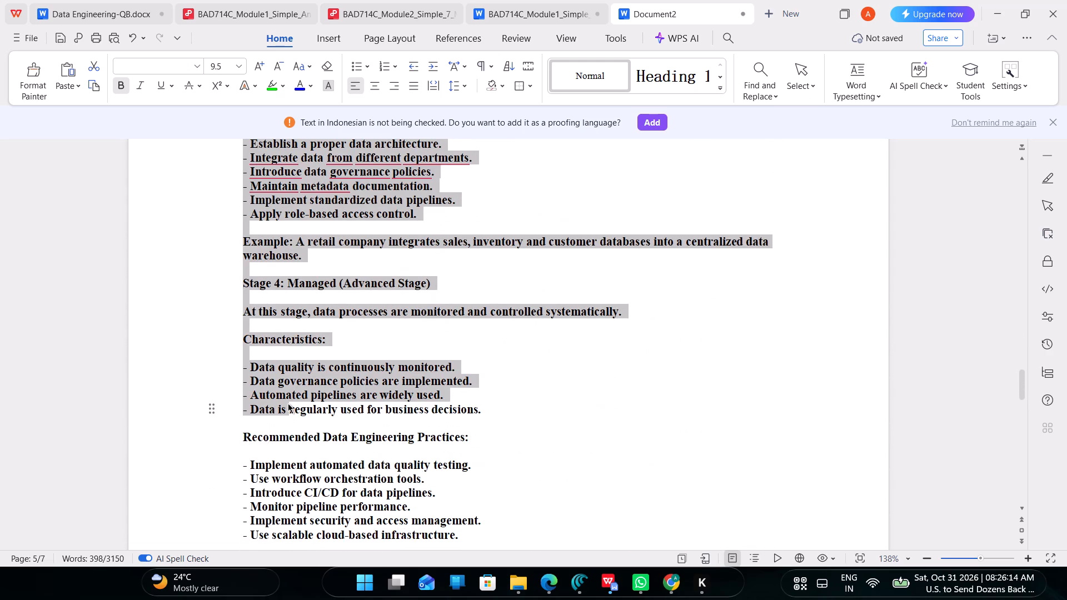
{"action": "left_click_drag", "start_coordinate": [288, 403], "coordinate": [309, 519]}
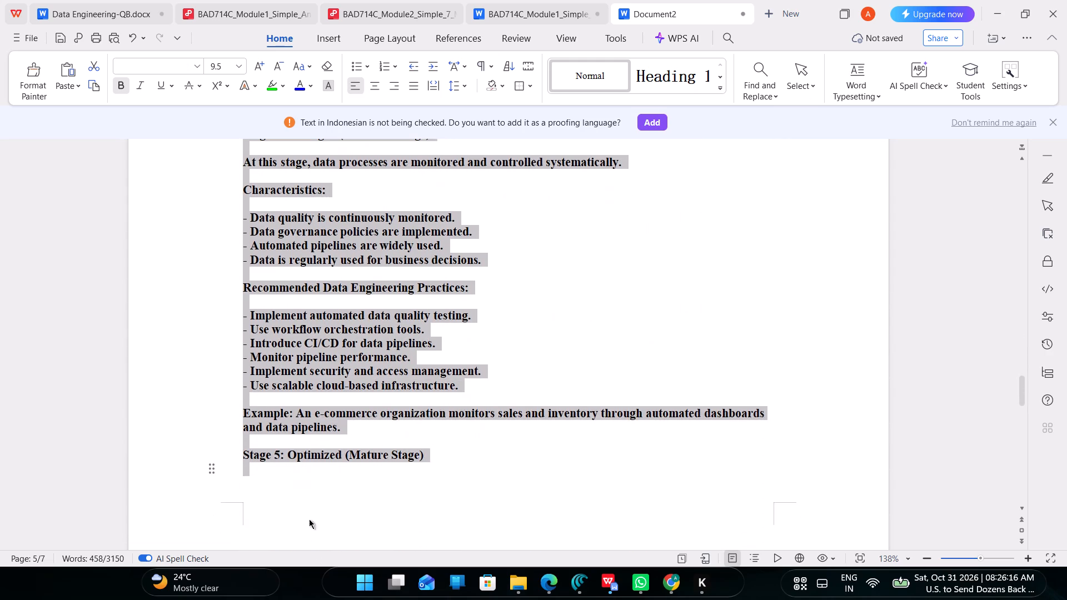
{"action": "left_click_drag", "start_coordinate": [309, 519], "coordinate": [303, 553]}
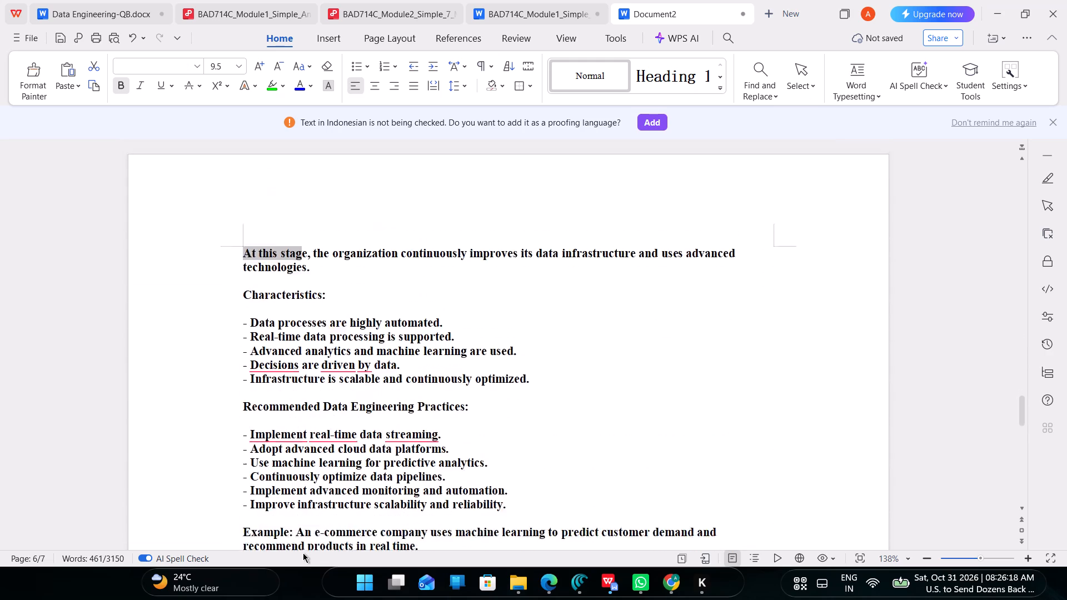
{"action": "left_click_drag", "start_coordinate": [303, 553], "coordinate": [295, 559]}
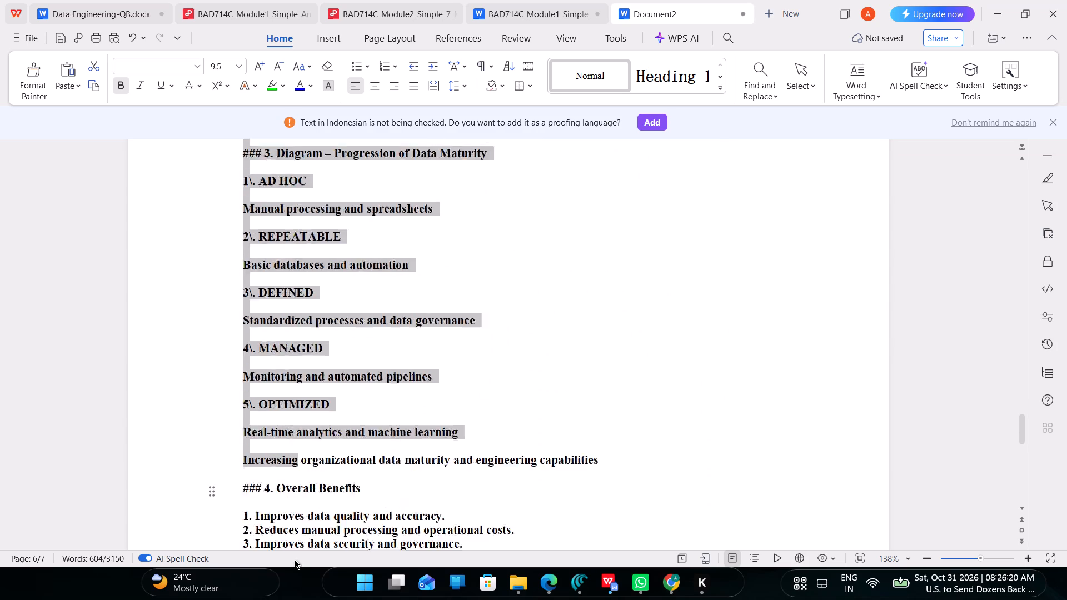
{"action": "left_click_drag", "start_coordinate": [295, 559], "coordinate": [292, 459]}
{"action": "key", "text": "BackSpace"}
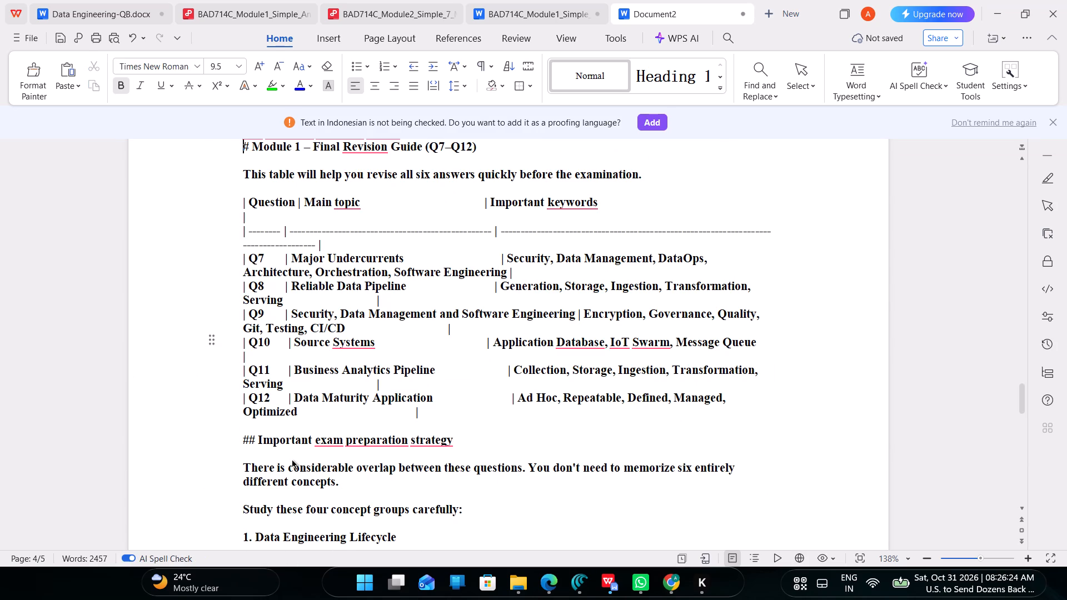
Delete the "Module 1 – Final Revision Guide (Q7–Q12)" section, including the exam preparation strategy and closing note, through the document's end.
{"action": "scroll", "coordinate": [259, 345], "scroll_direction": "up", "scroll_amount": 2}
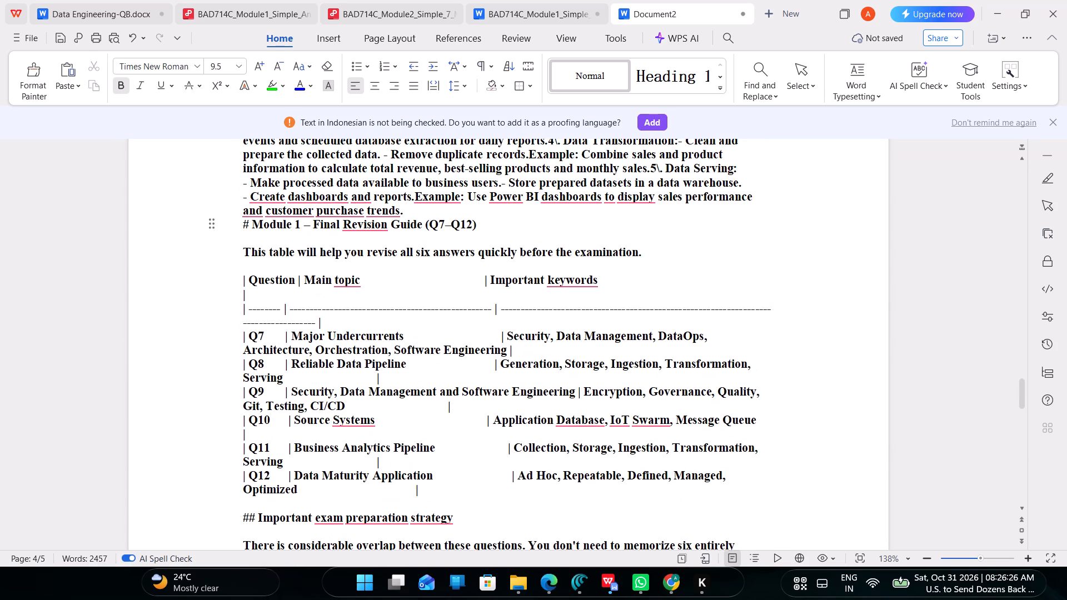
{"action": "left_click_drag", "start_coordinate": [241, 223], "coordinate": [272, 408]}
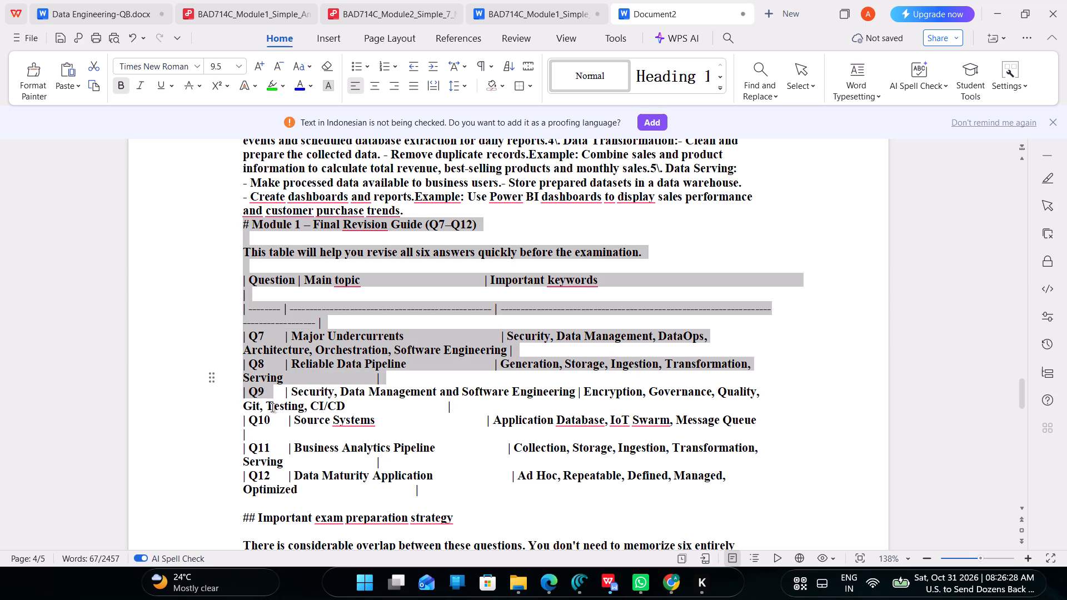
{"action": "left_click_drag", "start_coordinate": [272, 408], "coordinate": [313, 138]}
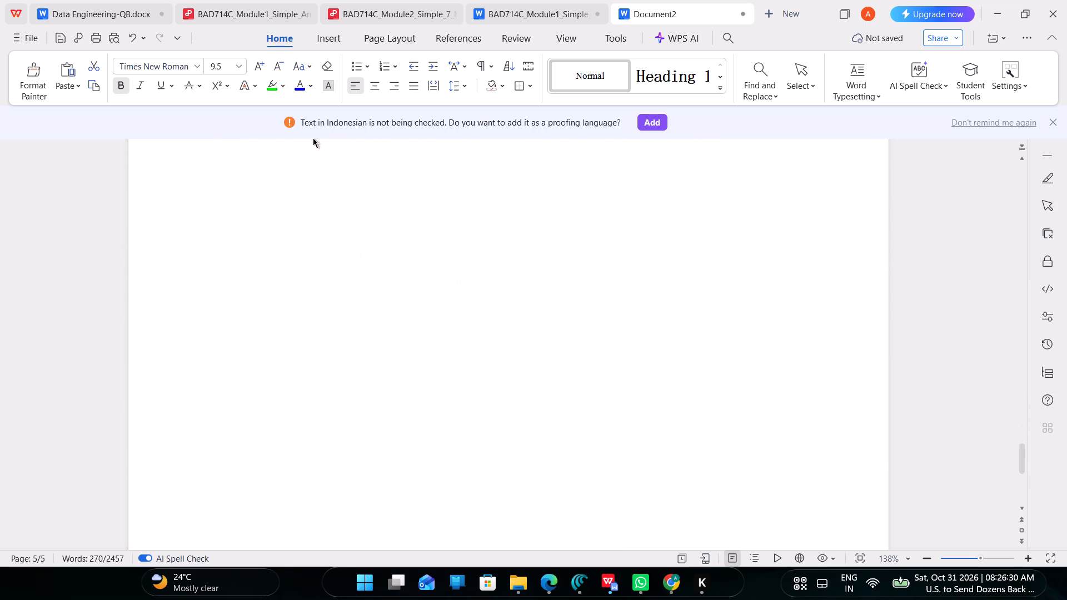
{"action": "left_click_drag", "start_coordinate": [313, 138], "coordinate": [460, 208]}
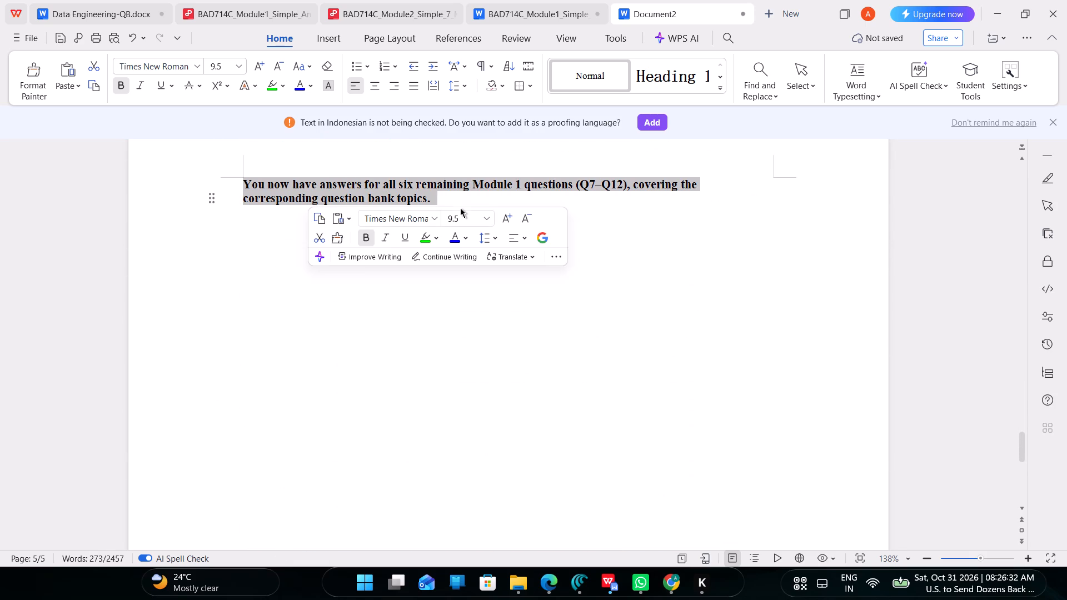
{"action": "key", "text": "BackSpace"}
Review the condensed document, checking the end of Q11, the merged Q2 and Q12 question, and the answers from Q4 to Q10.
{"action": "scroll", "coordinate": [460, 208], "scroll_direction": "up", "scroll_amount": 3}
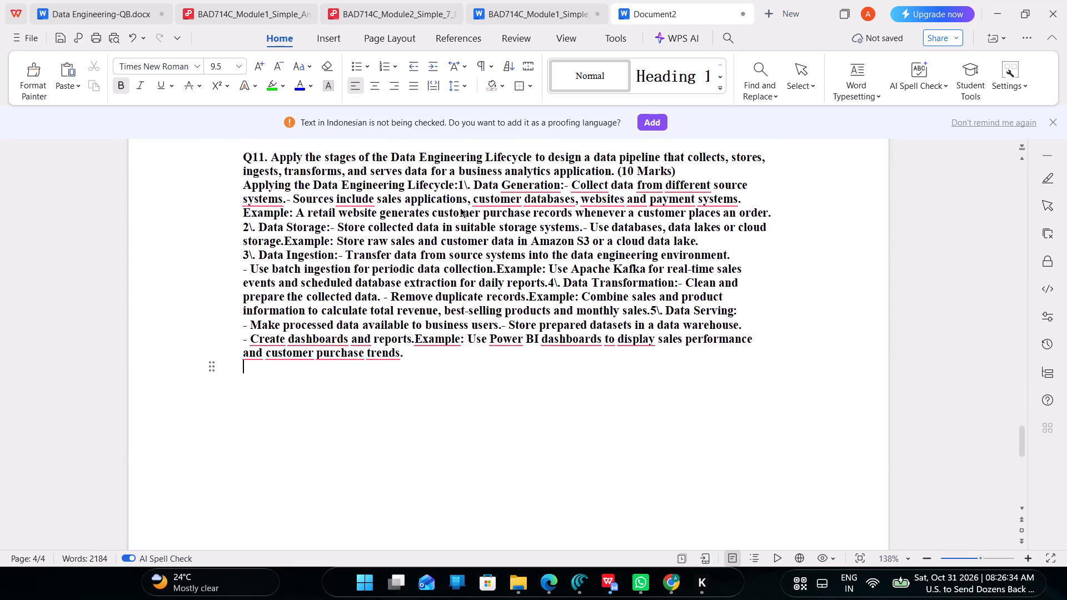
{"action": "scroll", "coordinate": [460, 208], "scroll_direction": "up", "scroll_amount": 1}
{"action": "scroll", "coordinate": [460, 208], "scroll_direction": "down", "scroll_amount": 7}
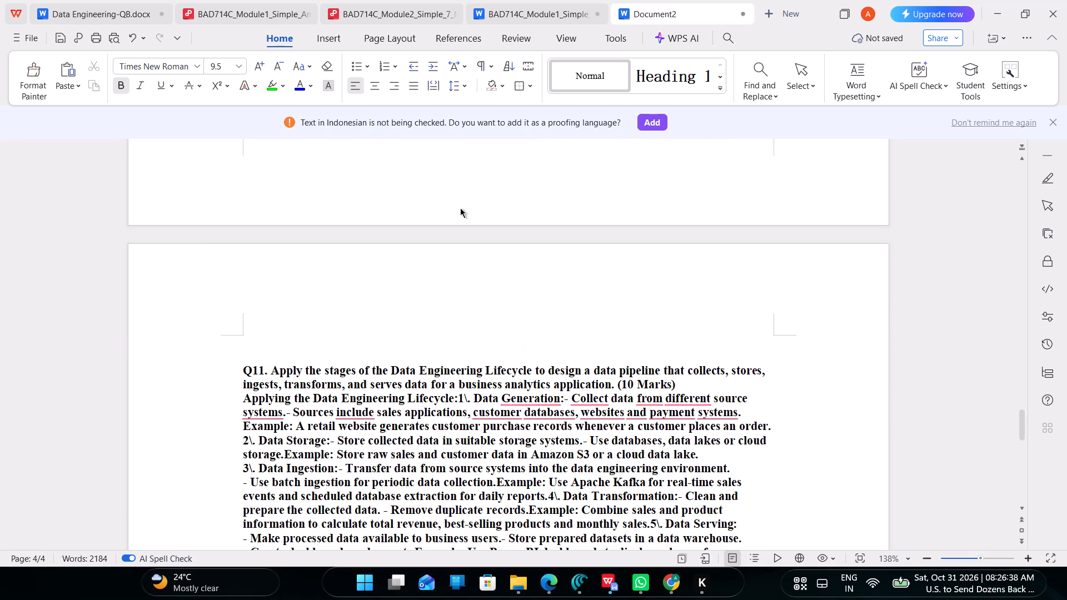
{"action": "scroll", "coordinate": [460, 208], "scroll_direction": "down", "scroll_amount": 1}
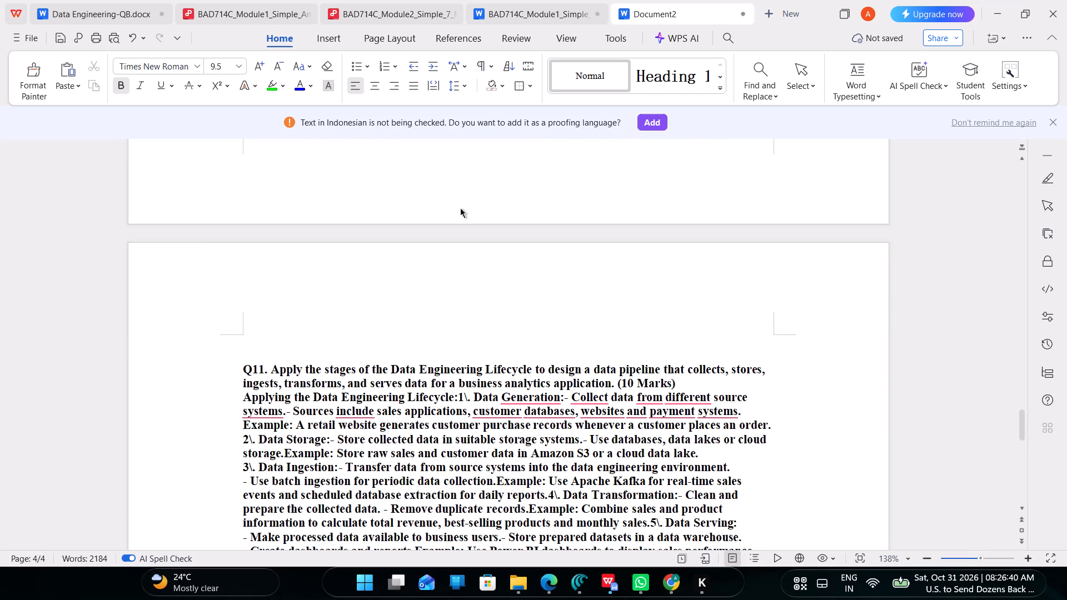
{"action": "scroll", "coordinate": [460, 208], "scroll_direction": "up", "scroll_amount": 1}
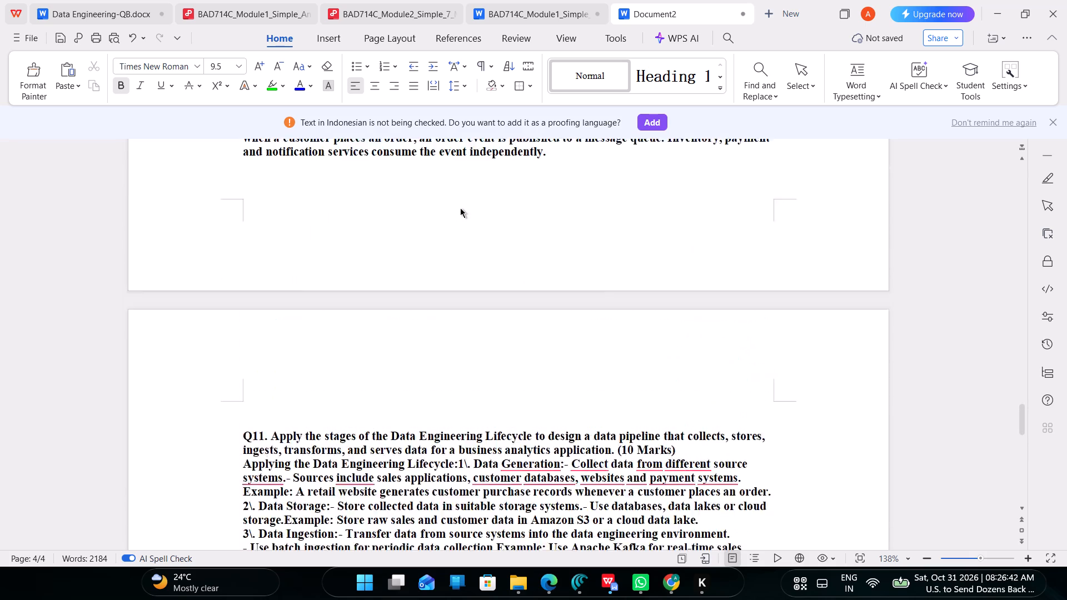
{"action": "scroll", "coordinate": [460, 208], "scroll_direction": "up", "scroll_amount": 19}
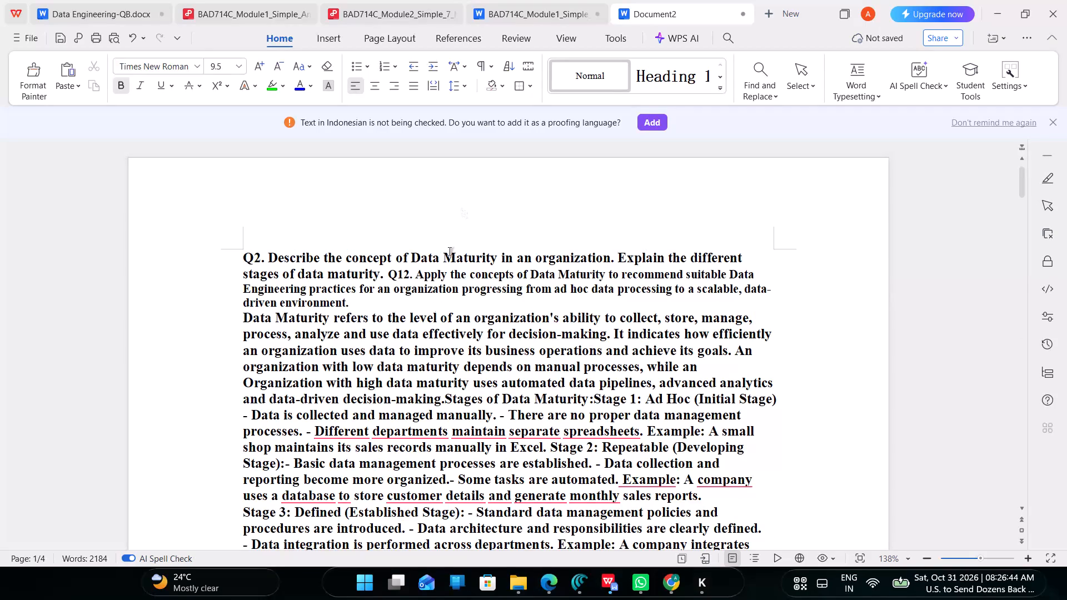
{"action": "left_click", "coordinate": [390, 383]}
{"action": "scroll", "coordinate": [390, 383], "scroll_direction": "down", "scroll_amount": 7}
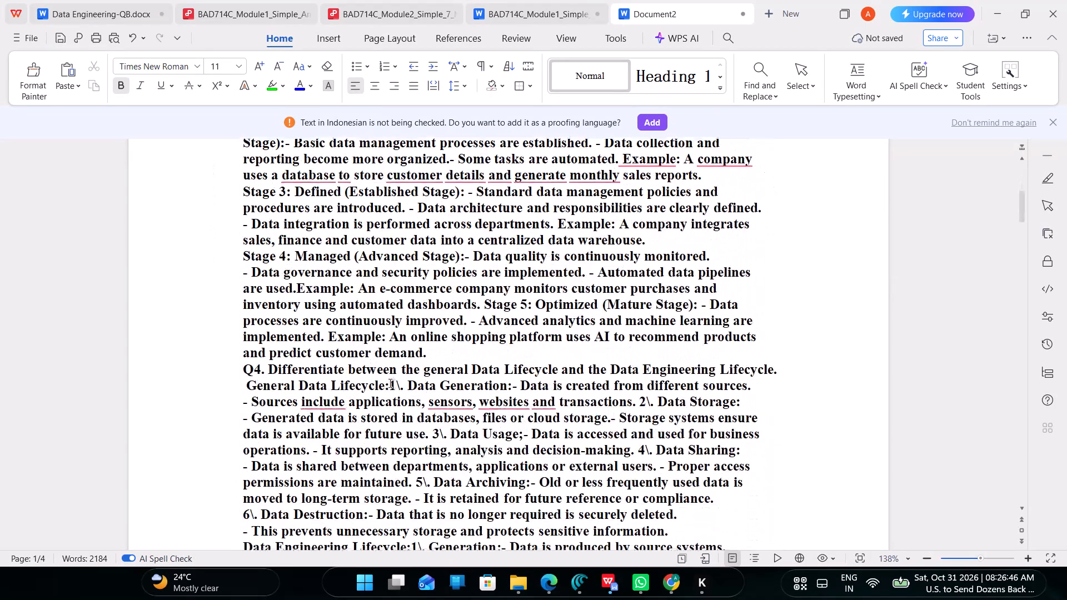
{"action": "scroll", "coordinate": [390, 383], "scroll_direction": "down", "scroll_amount": 1}
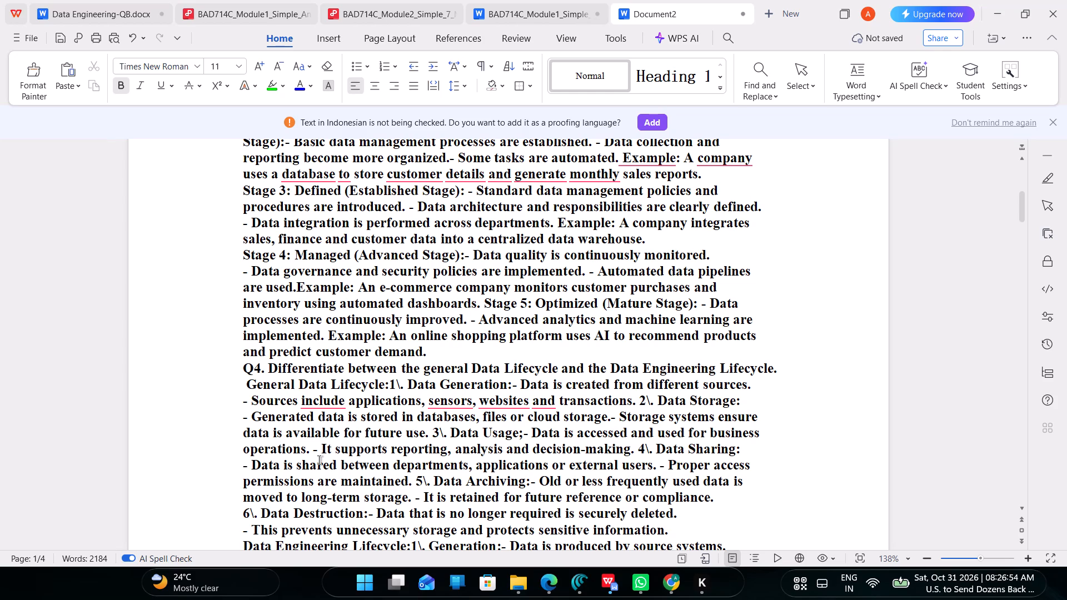
{"action": "scroll", "coordinate": [468, 451], "scroll_direction": "down", "scroll_amount": 1}
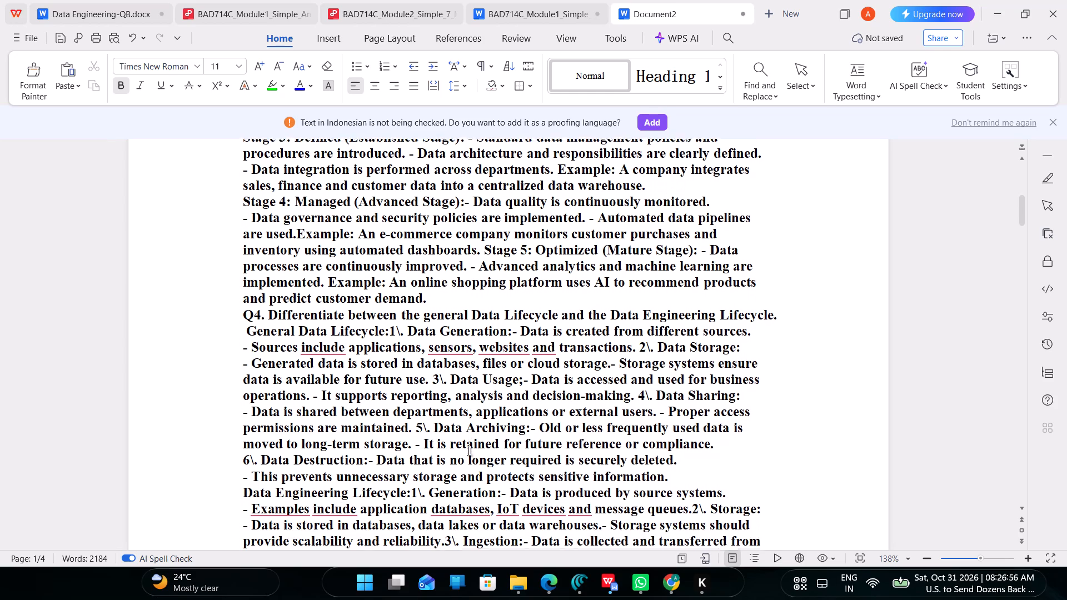
{"action": "scroll", "coordinate": [468, 451], "scroll_direction": "down", "scroll_amount": 2}
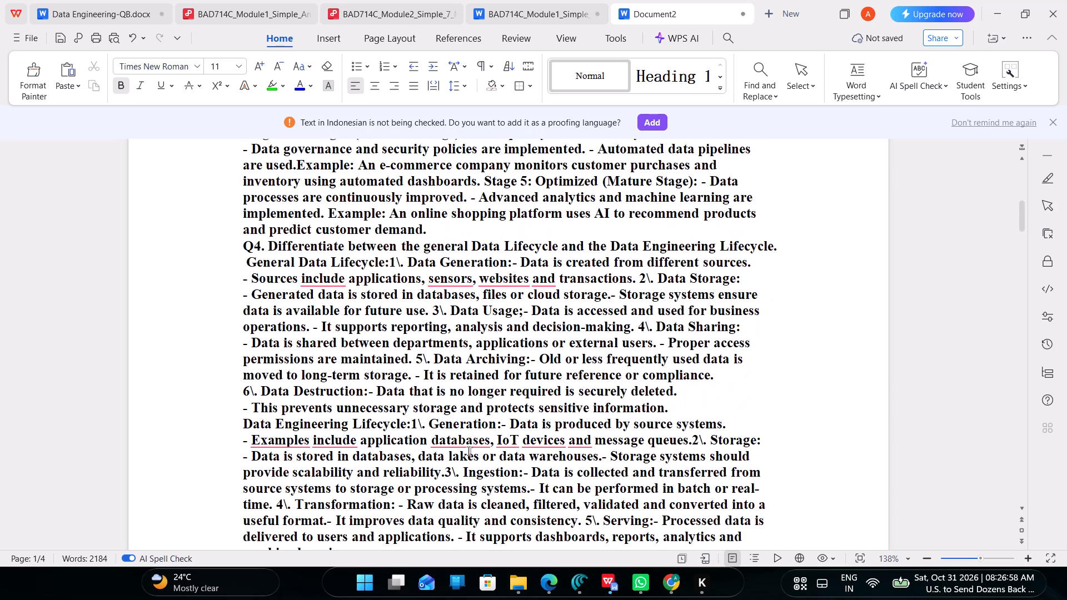
{"action": "scroll", "coordinate": [468, 451], "scroll_direction": "down", "scroll_amount": 20}
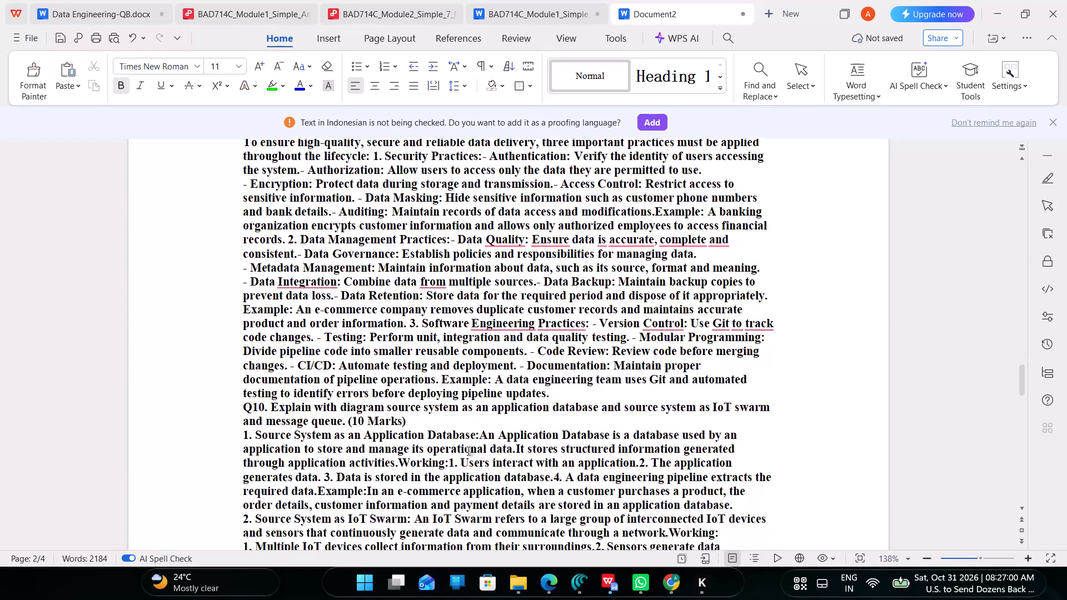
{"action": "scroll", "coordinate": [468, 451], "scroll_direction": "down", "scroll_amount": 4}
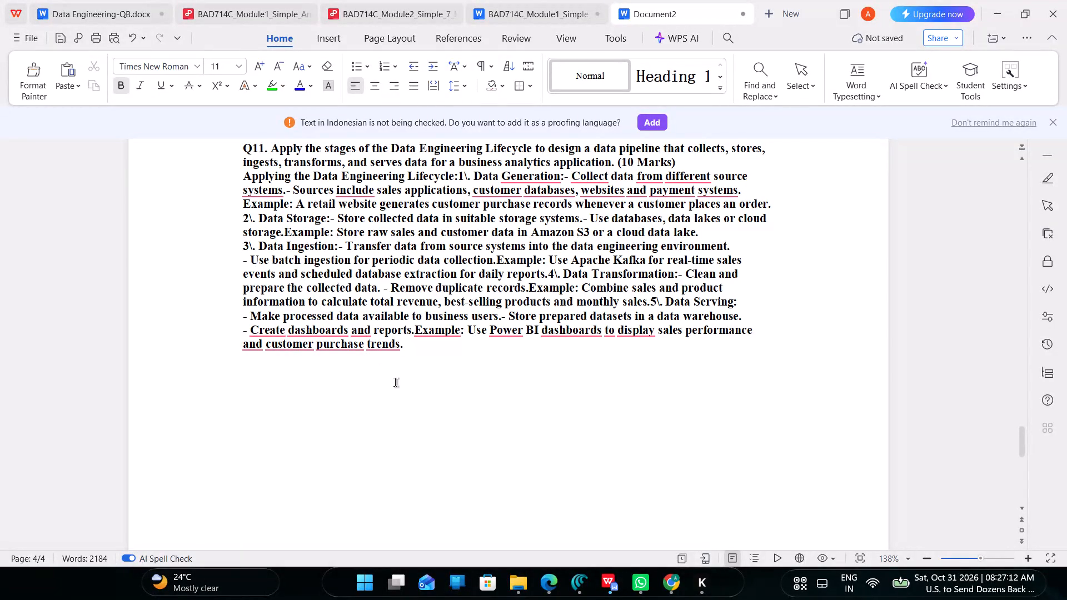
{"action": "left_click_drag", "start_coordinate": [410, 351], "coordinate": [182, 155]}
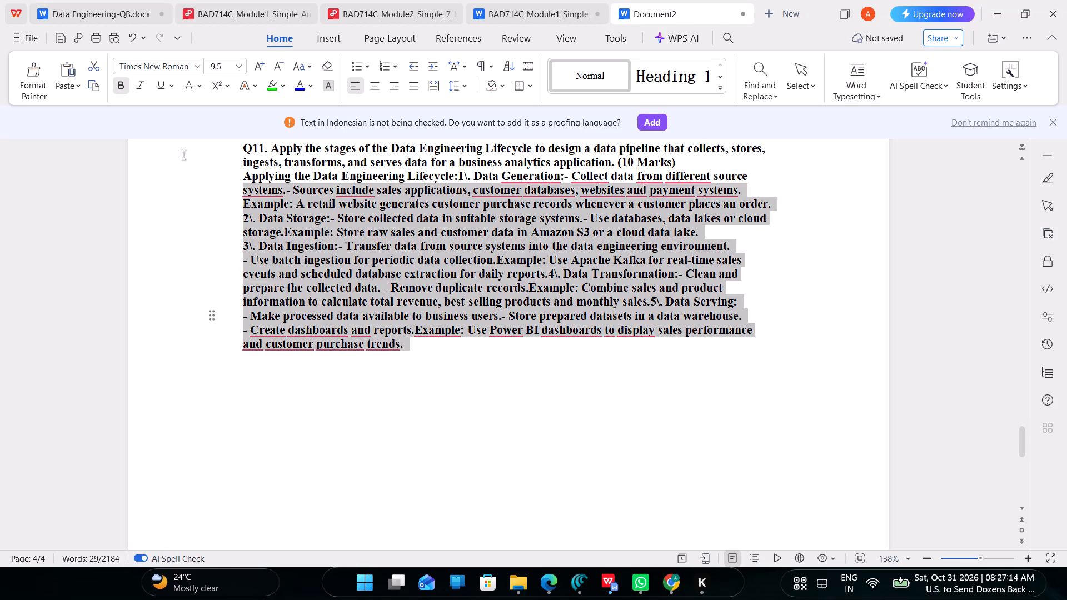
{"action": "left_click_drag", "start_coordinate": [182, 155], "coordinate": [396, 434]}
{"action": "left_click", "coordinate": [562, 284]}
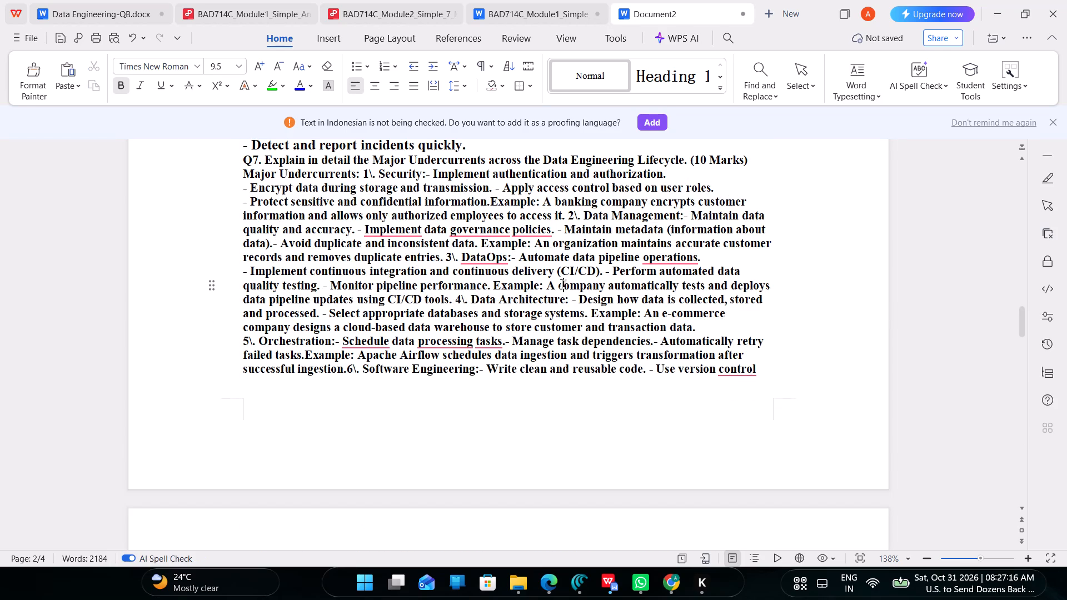
Set the font size of the entire document's text to 11.
{"action": "left_click", "coordinate": [802, 78]}
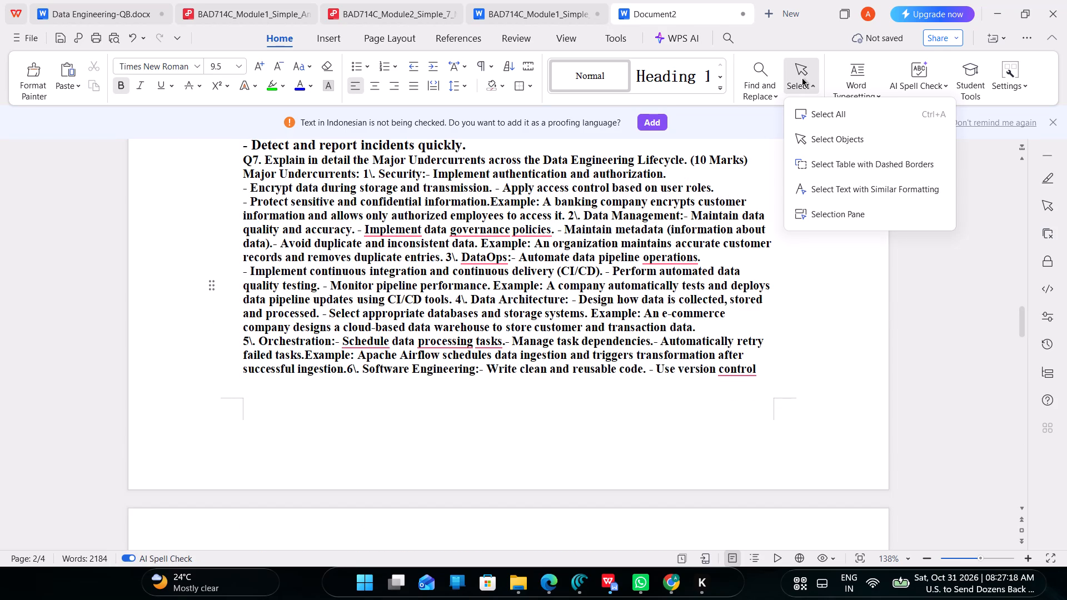
{"action": "left_click", "coordinate": [811, 114]}
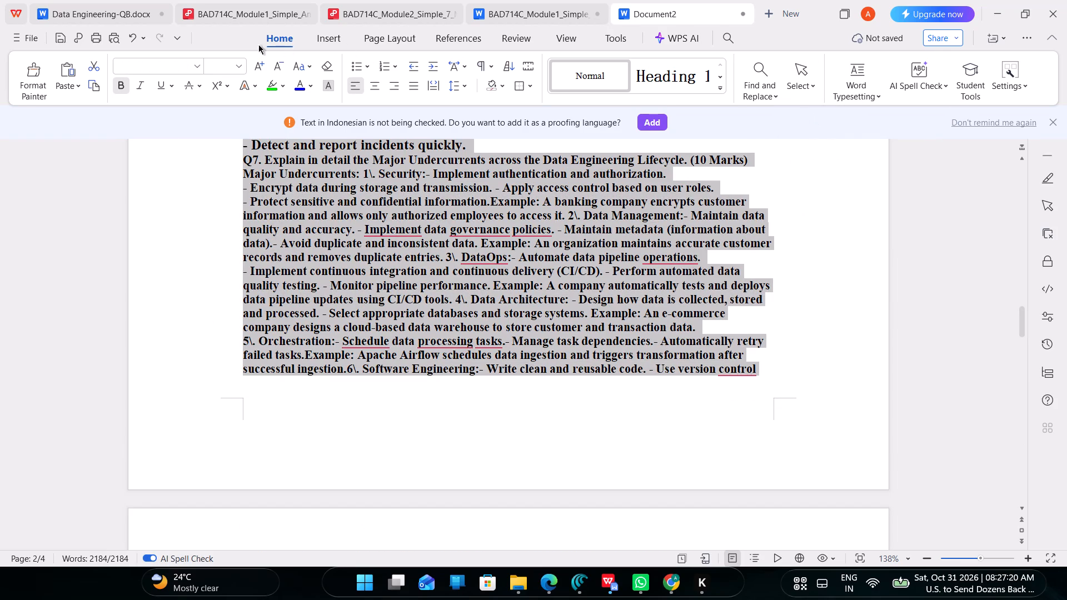
{"action": "left_click", "coordinate": [221, 62]}
{"action": "type", "text": "11"}
{"action": "key", "text": "Return"}
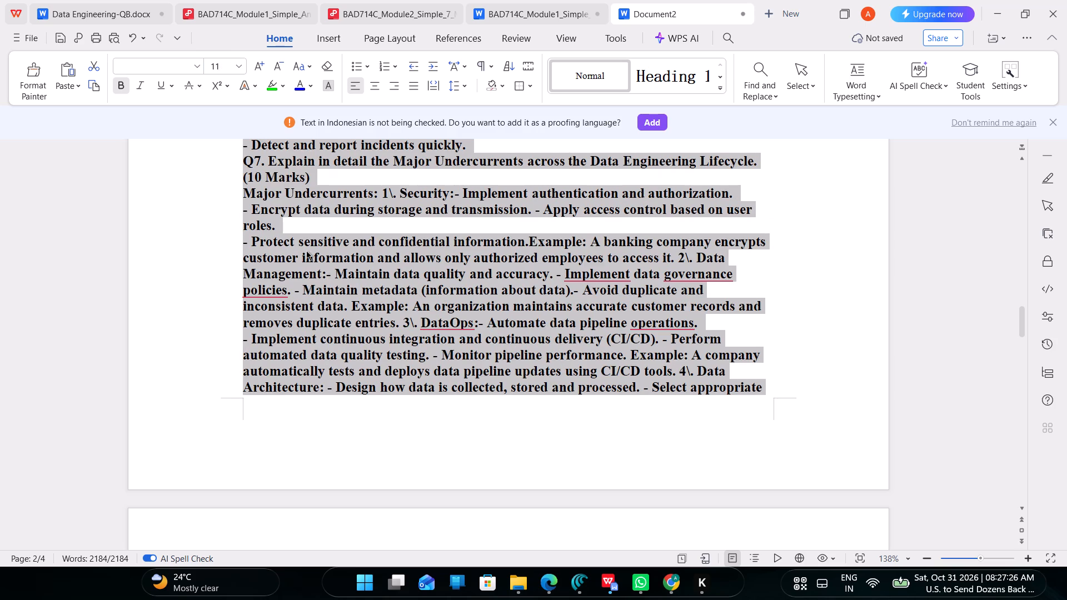
Review the resized text around Q7 and Q8 and back through the earlier pages to the document's beginning.
{"action": "left_click", "coordinate": [328, 277]}
{"action": "scroll", "coordinate": [328, 277], "scroll_direction": "down", "scroll_amount": 4}
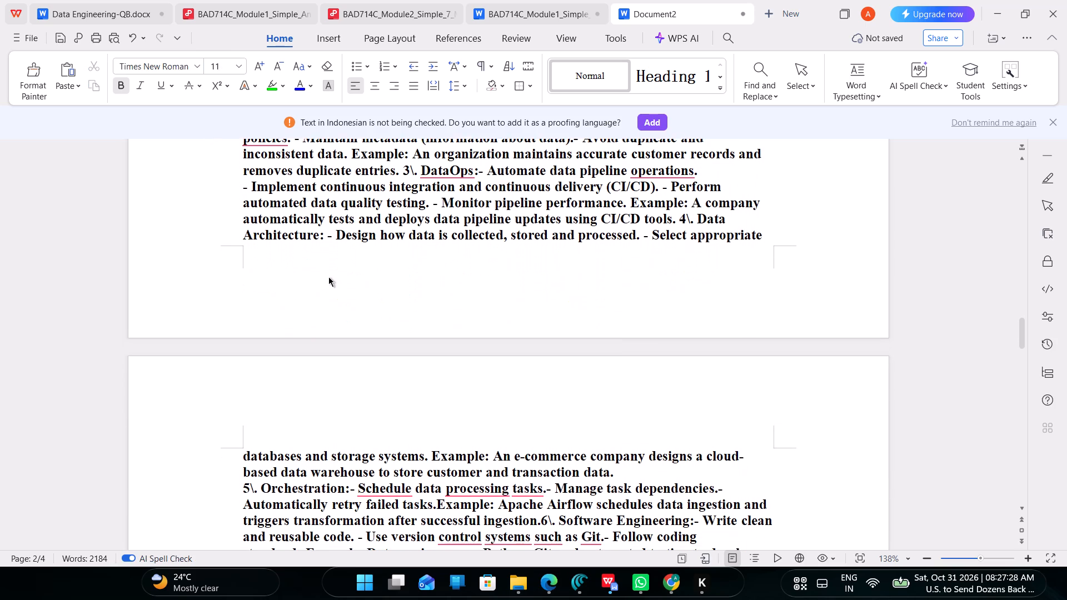
{"action": "scroll", "coordinate": [328, 277], "scroll_direction": "down", "scroll_amount": 4}
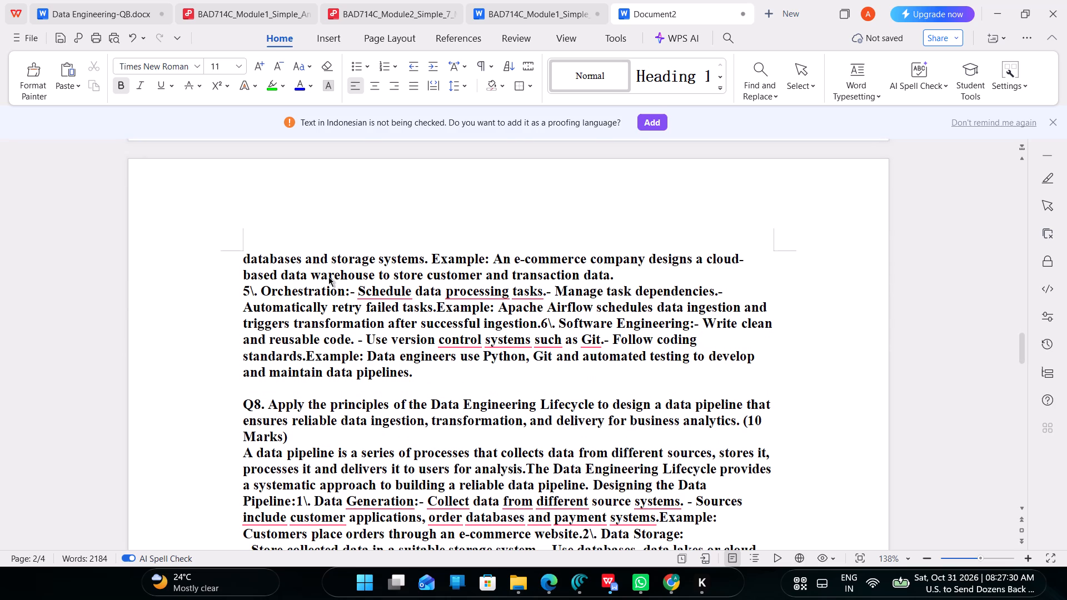
{"action": "scroll", "coordinate": [328, 277], "scroll_direction": "up", "scroll_amount": 11}
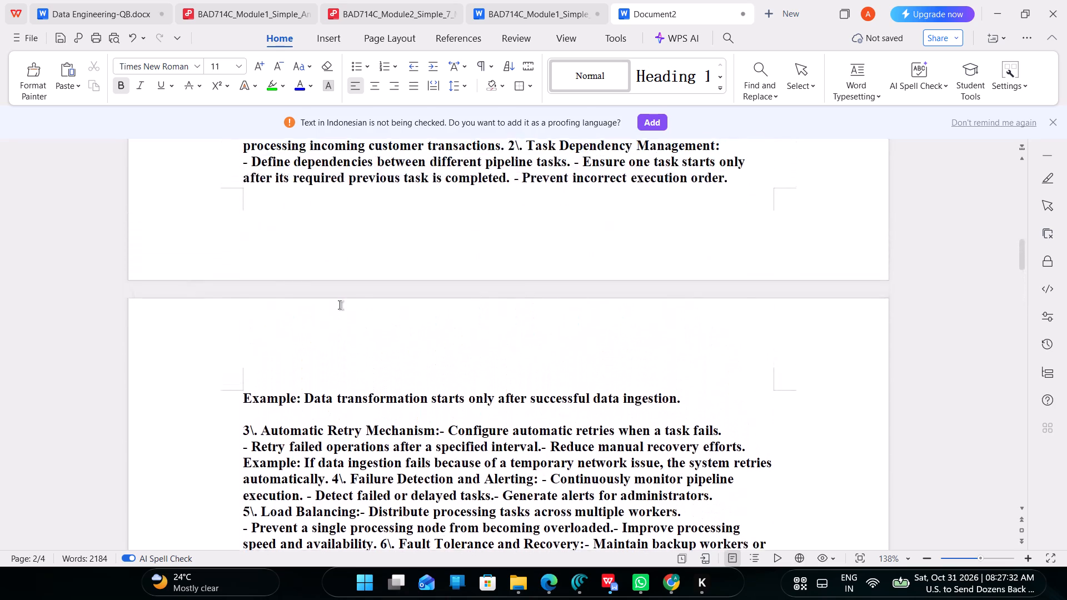
{"action": "scroll", "coordinate": [340, 305], "scroll_direction": "up", "scroll_amount": 7}
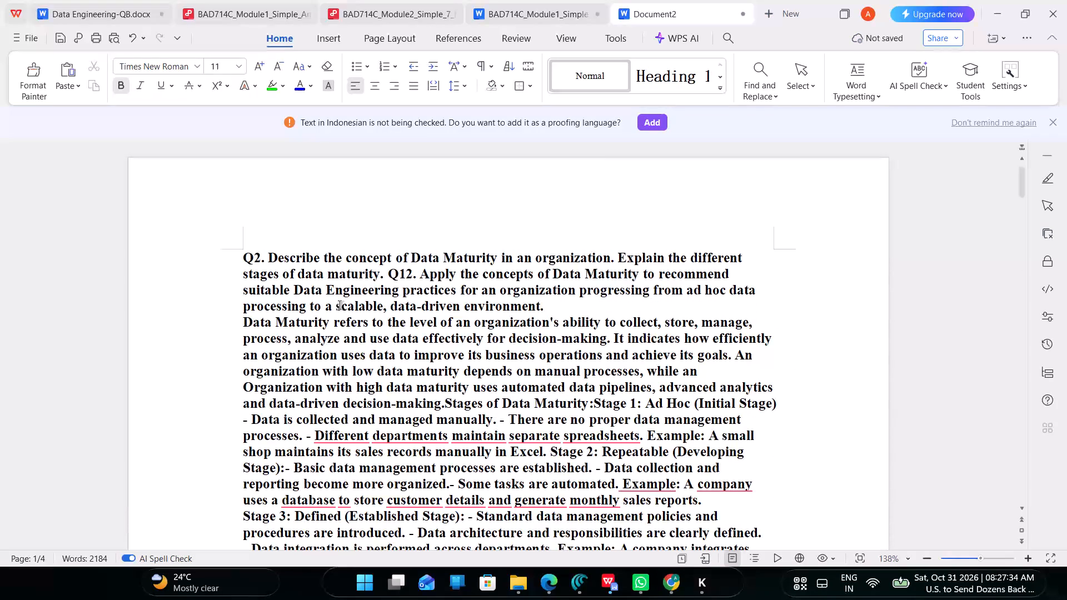
{"action": "scroll", "coordinate": [340, 305], "scroll_direction": "up", "scroll_amount": 1}
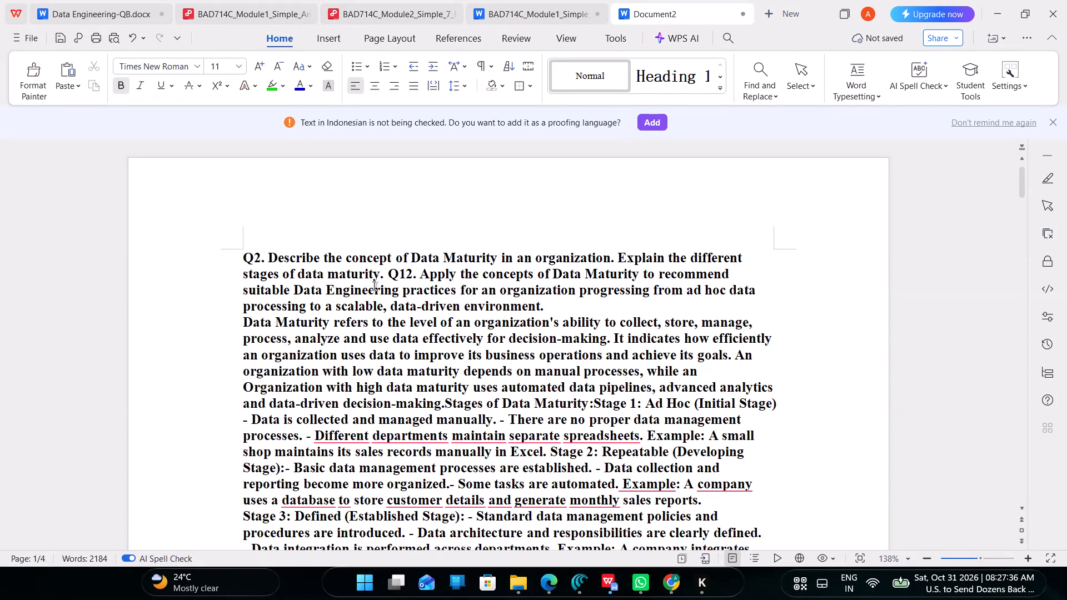
Examine the layout of the merged Q2 and Q12 answer and the Q4 answer, down to where Q5 begins.
{"action": "left_click", "coordinate": [565, 304]}
{"action": "scroll", "coordinate": [565, 304], "scroll_direction": "down", "scroll_amount": 2}
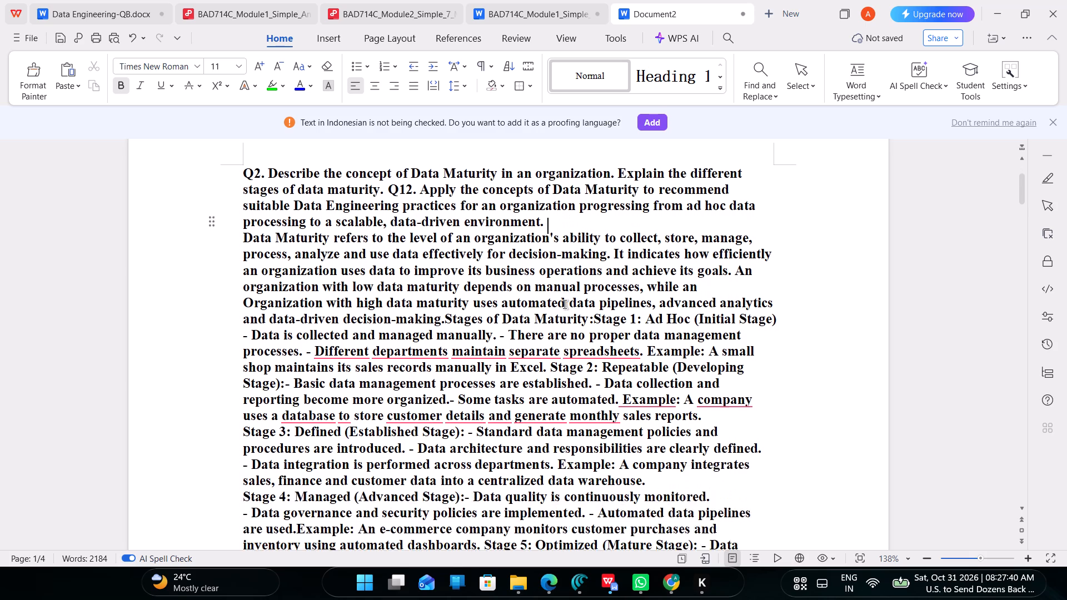
{"action": "scroll", "coordinate": [565, 304], "scroll_direction": "down", "scroll_amount": 6}
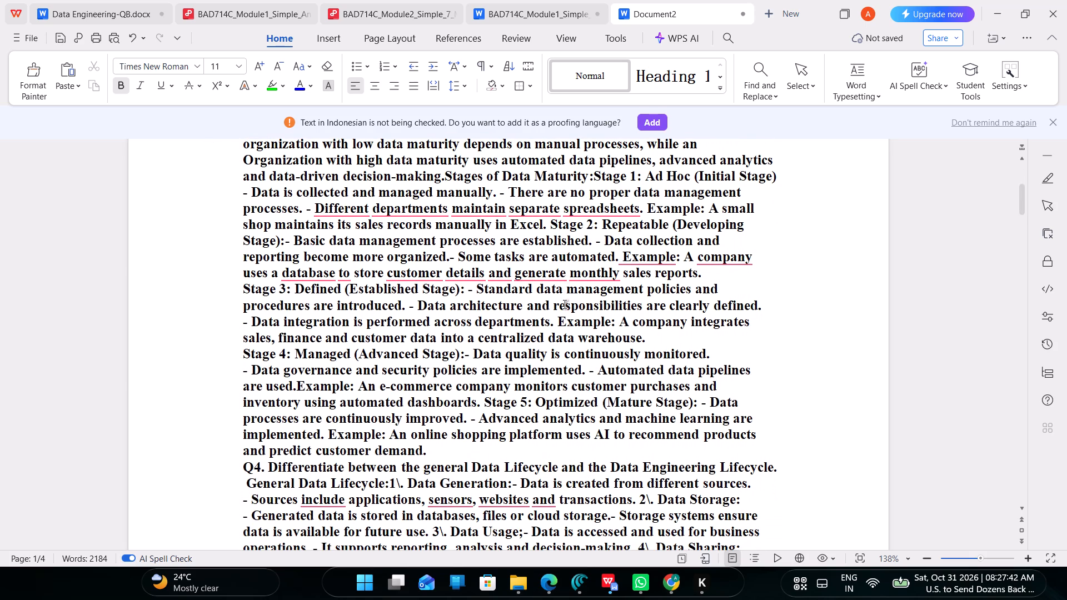
{"action": "scroll", "coordinate": [366, 426], "scroll_direction": "down", "scroll_amount": 2}
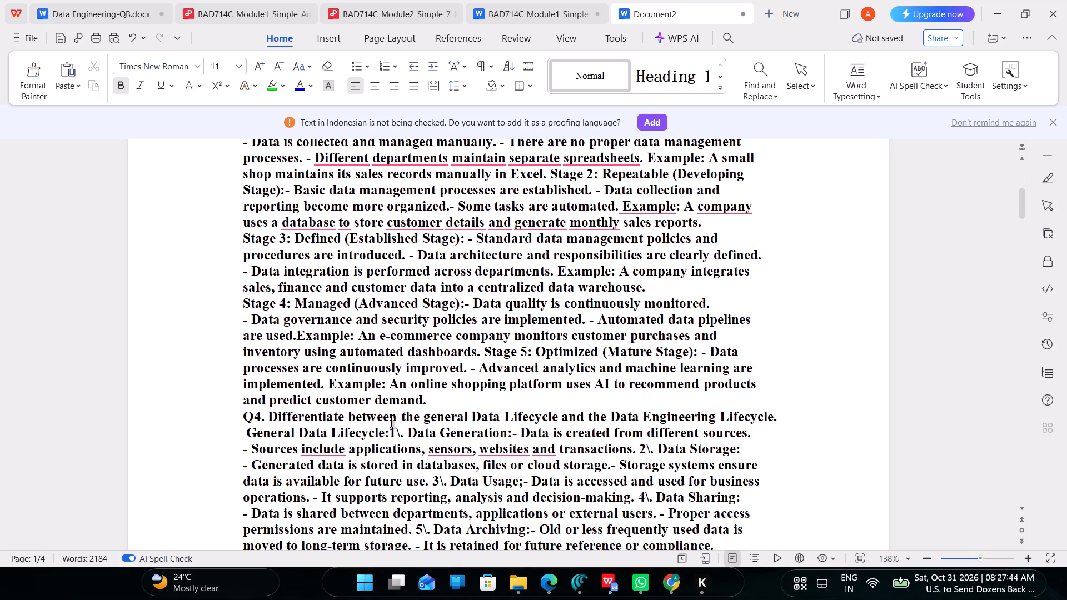
{"action": "left_click", "coordinate": [452, 406]}
{"action": "scroll", "coordinate": [452, 406], "scroll_direction": "down", "scroll_amount": 5}
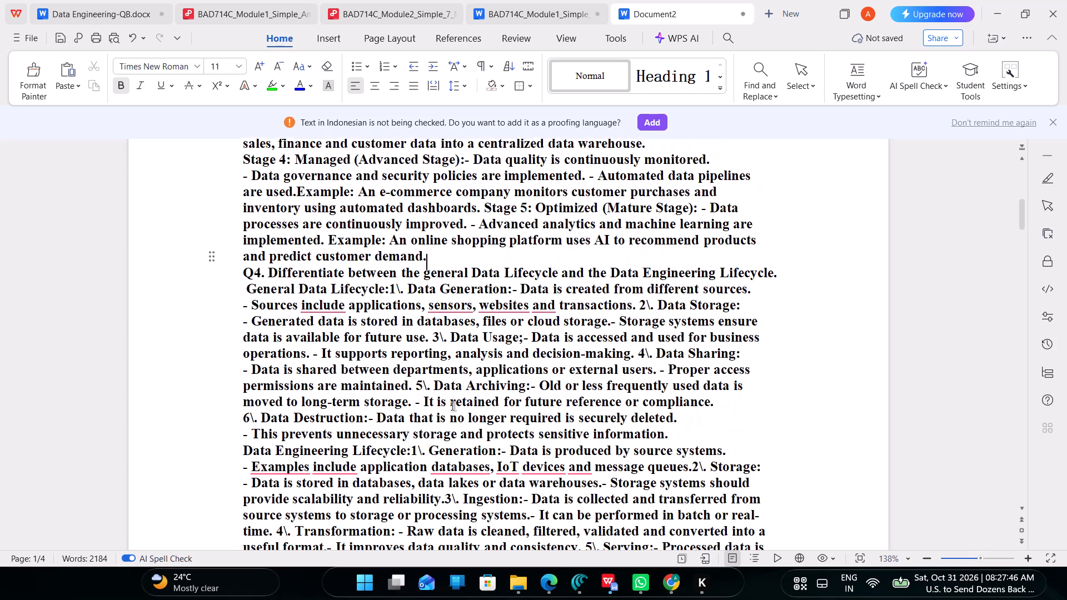
{"action": "scroll", "coordinate": [452, 406], "scroll_direction": "down", "scroll_amount": 2}
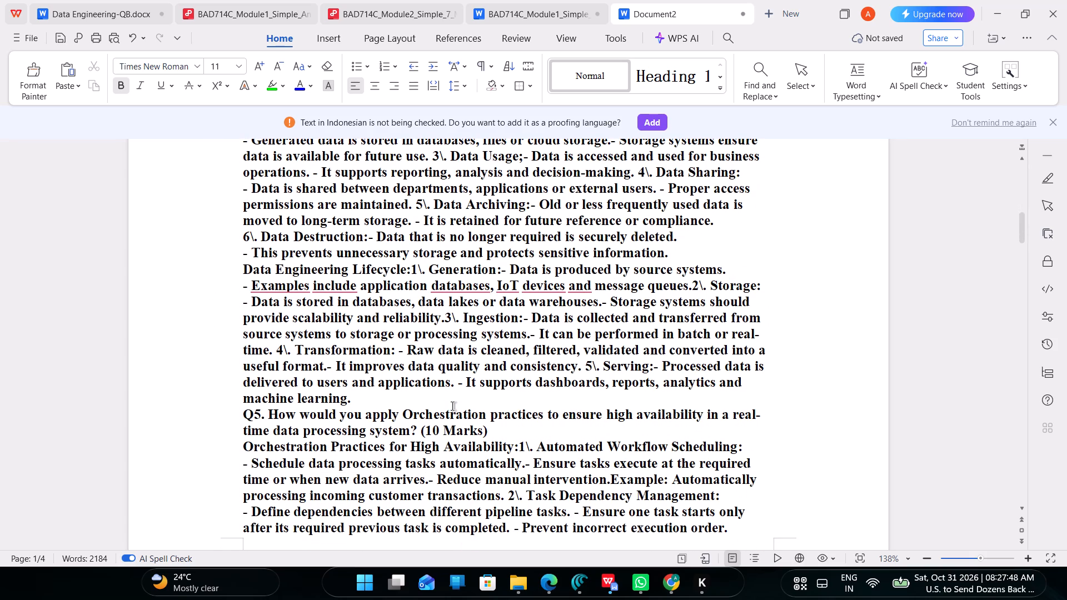
{"action": "scroll", "coordinate": [452, 406], "scroll_direction": "down", "scroll_amount": 1}
{"action": "scroll", "coordinate": [383, 397], "scroll_direction": "down", "scroll_amount": 1}
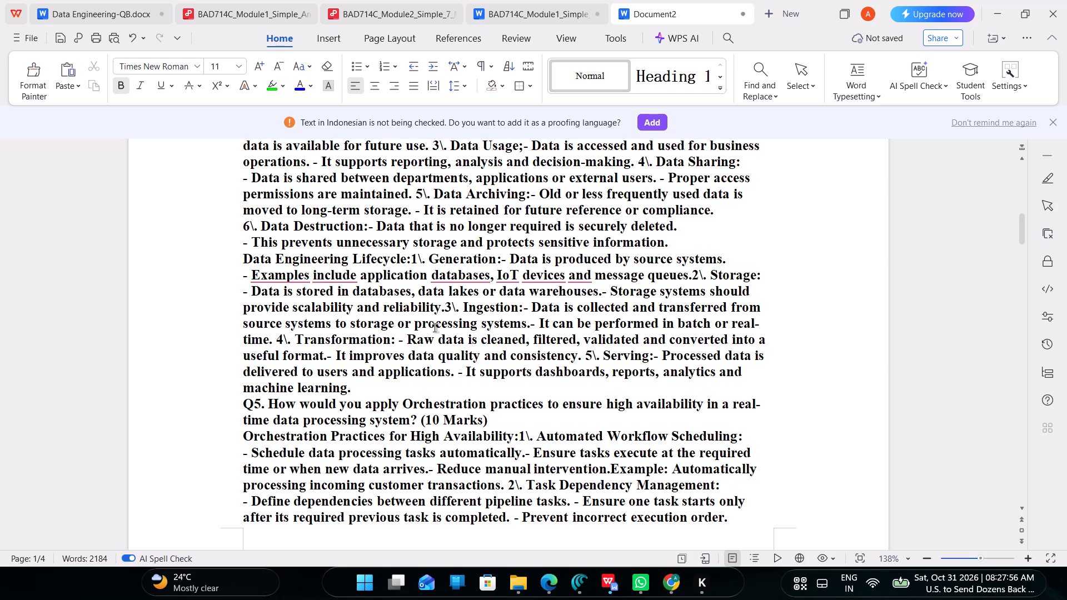
{"action": "scroll", "coordinate": [435, 328], "scroll_direction": "down", "scroll_amount": 3}
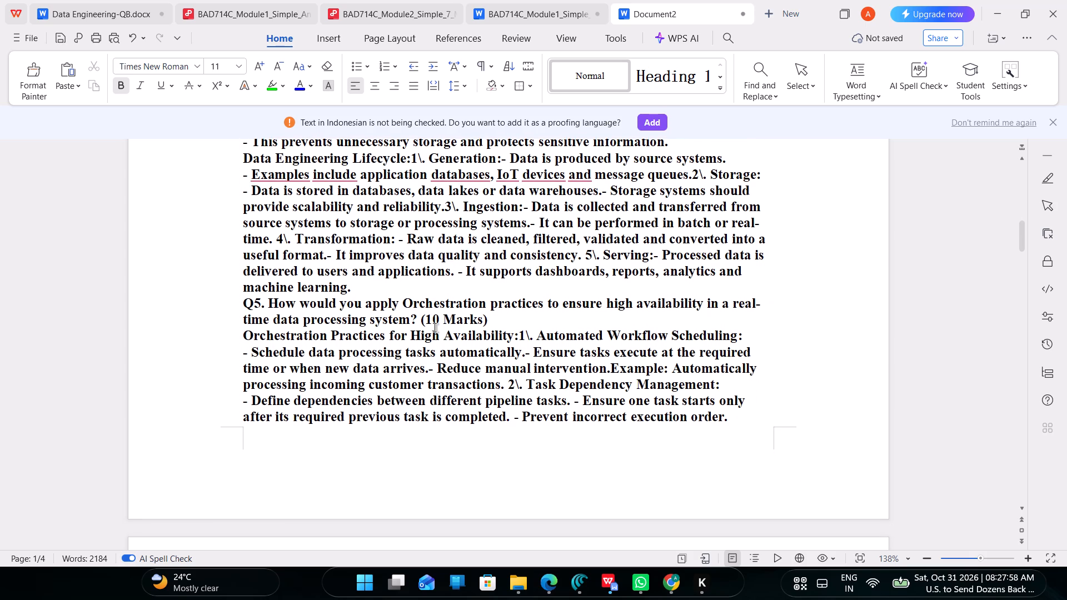
{"action": "scroll", "coordinate": [435, 328], "scroll_direction": "down", "scroll_amount": 3}
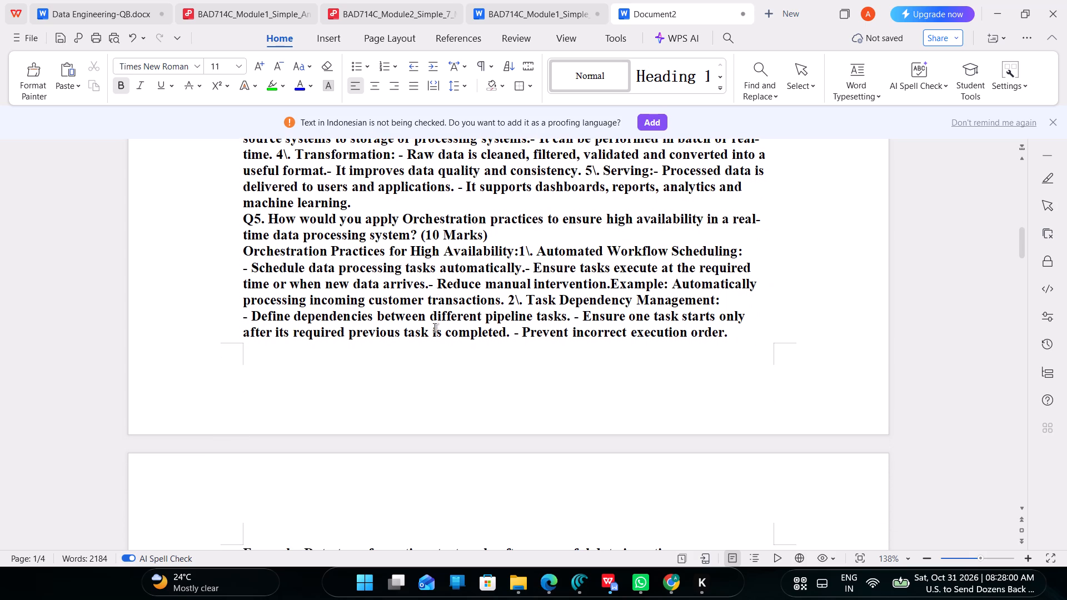
Insert blank lines after the Q4 answer's closing words "machine learning." so that Q5 starts at the top of the second page.
{"action": "left_click", "coordinate": [365, 206]}
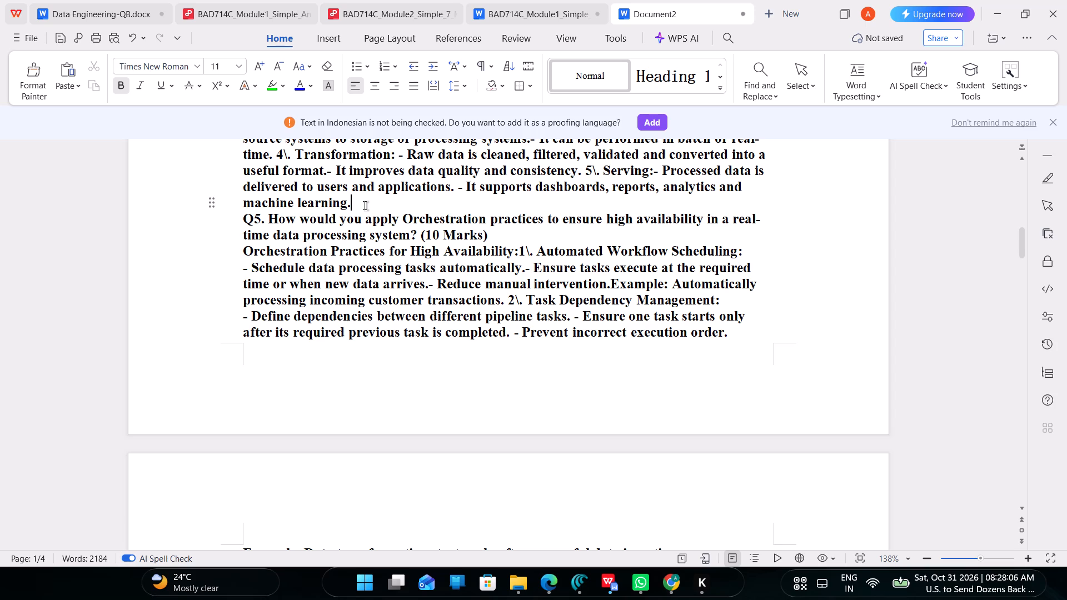
{"action": "key", "text": "Return"}
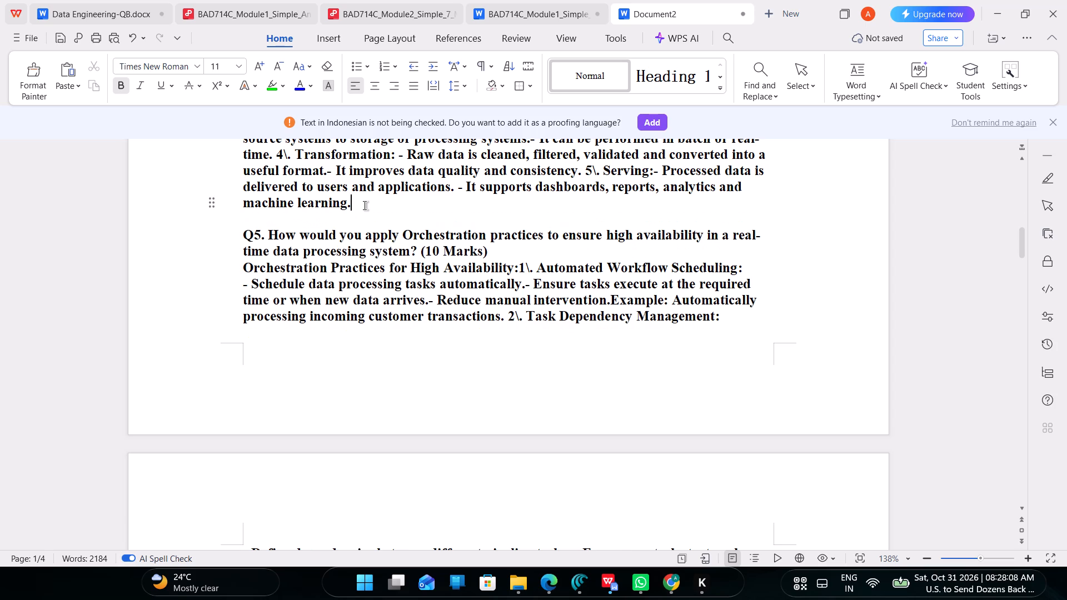
{"action": "key", "text": "Return"}
{"action": "key", "text": "Return"}
{"action": "key", "text": "Return"}
{"action": "key", "text": "Return"}
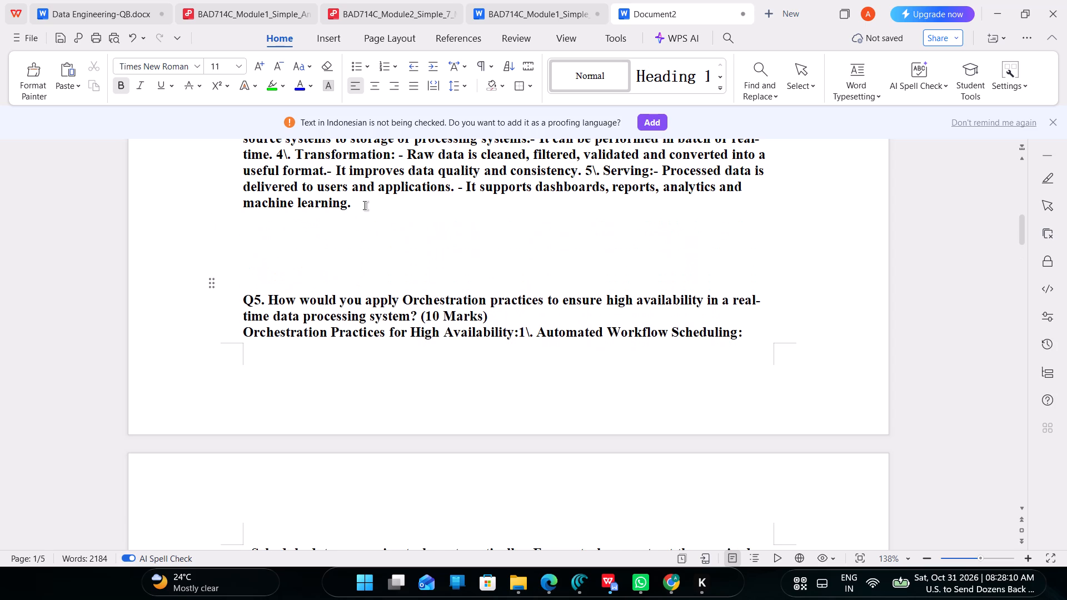
{"action": "key", "text": "Return"}
{"action": "key", "text": "Return"}
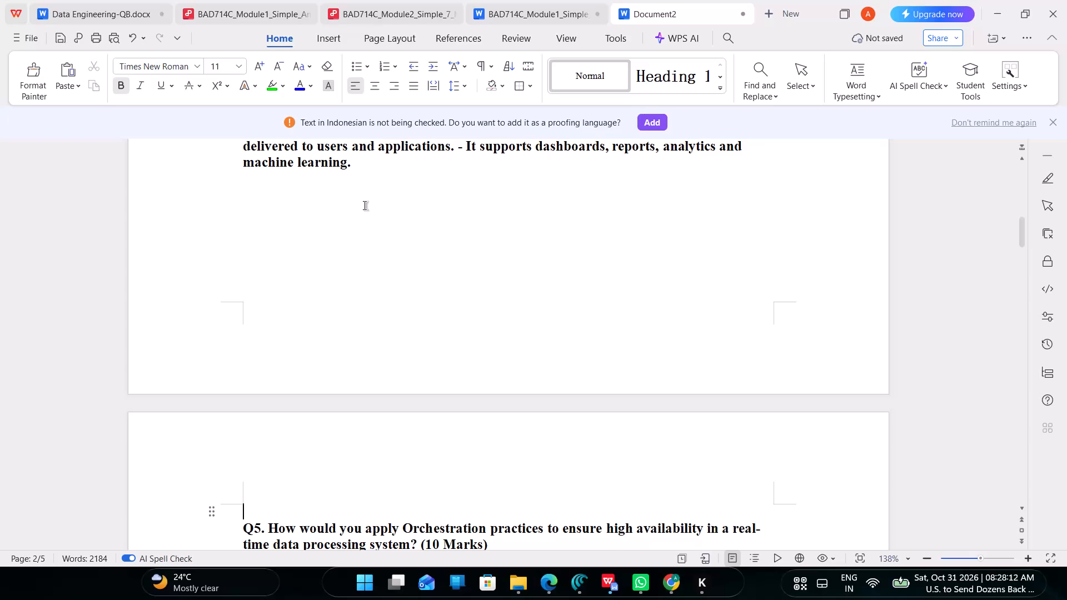
{"action": "key", "text": "Delete"}
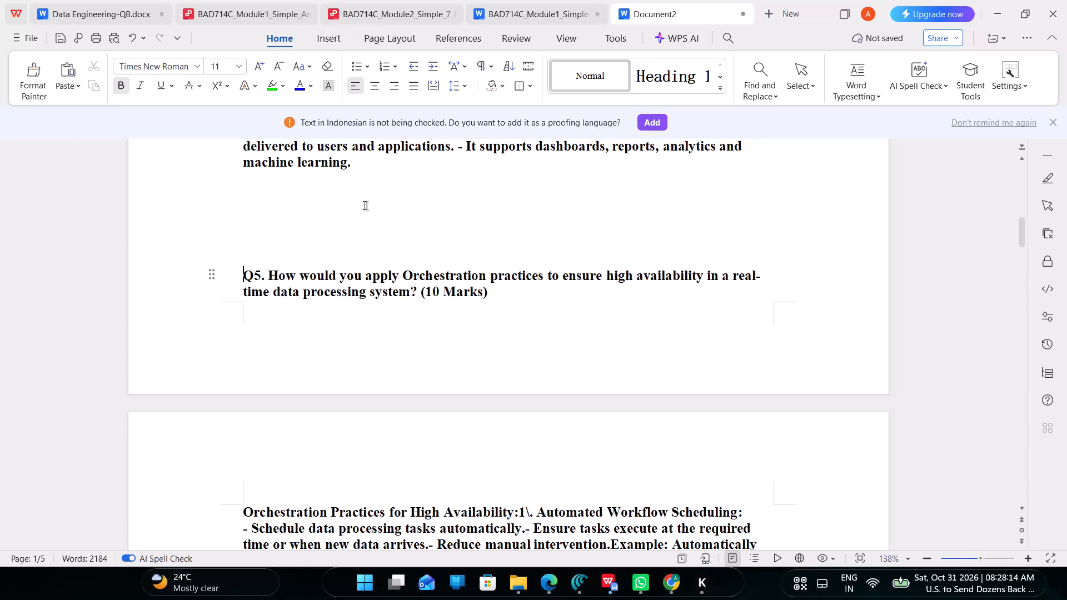
{"action": "key", "text": "Return"}
Remove the empty line before "Automatic Retry Mechanism" in the Q5 answer.
{"action": "scroll", "coordinate": [365, 206], "scroll_direction": "down", "scroll_amount": 6}
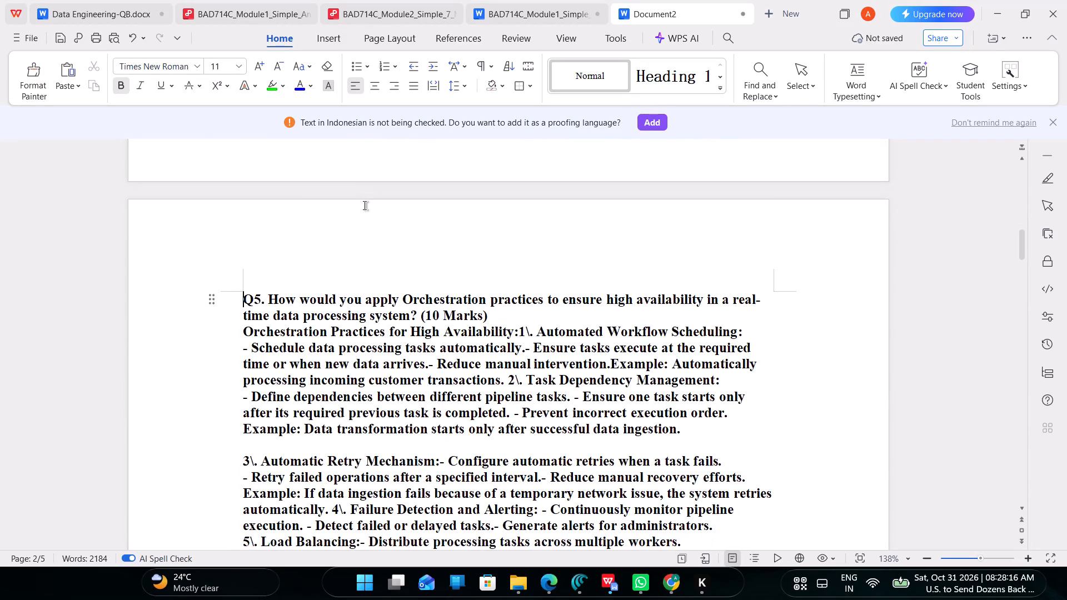
{"action": "scroll", "coordinate": [365, 206], "scroll_direction": "down", "scroll_amount": 1}
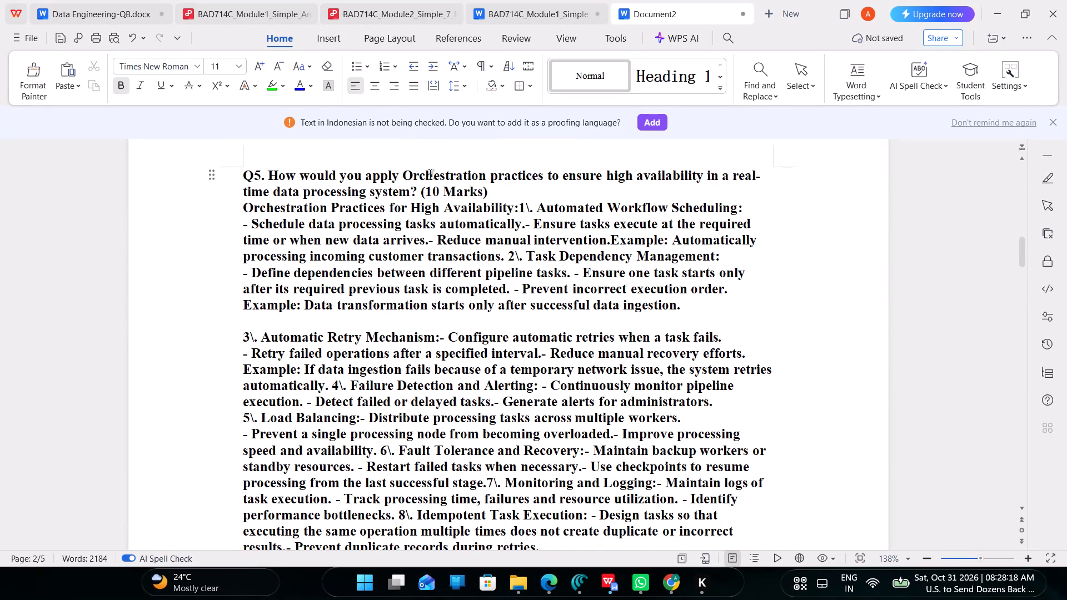
{"action": "left_click", "coordinate": [271, 321]}
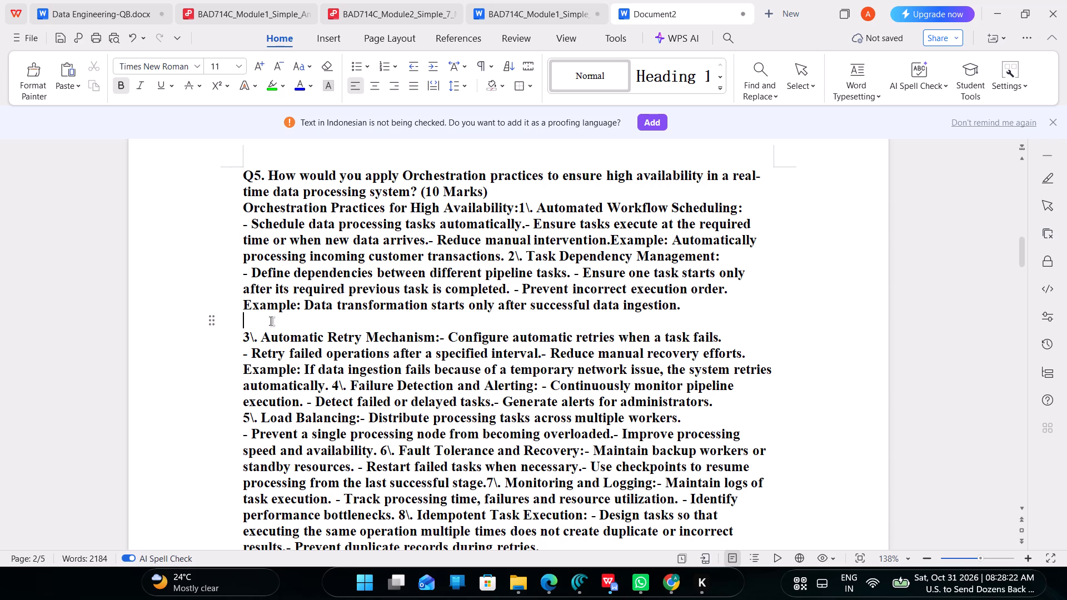
{"action": "key", "text": "Delete"}
Examine the layout of the Q5 to Q9 answers, checking how the text breaks across the second and third pages.
{"action": "scroll", "coordinate": [271, 321], "scroll_direction": "down", "scroll_amount": 1}
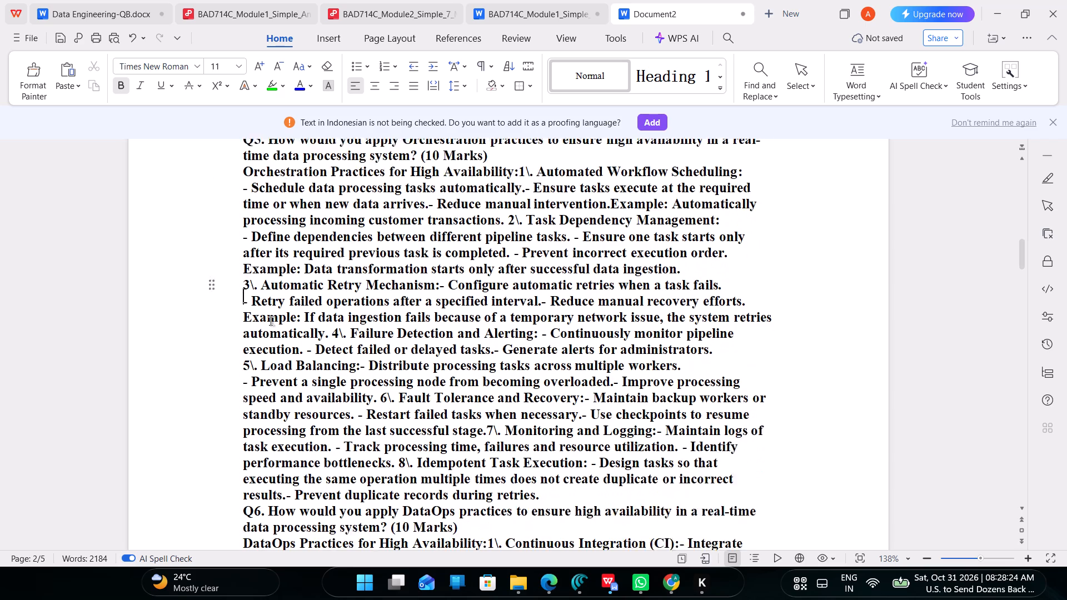
{"action": "scroll", "coordinate": [271, 321], "scroll_direction": "down", "scroll_amount": 4}
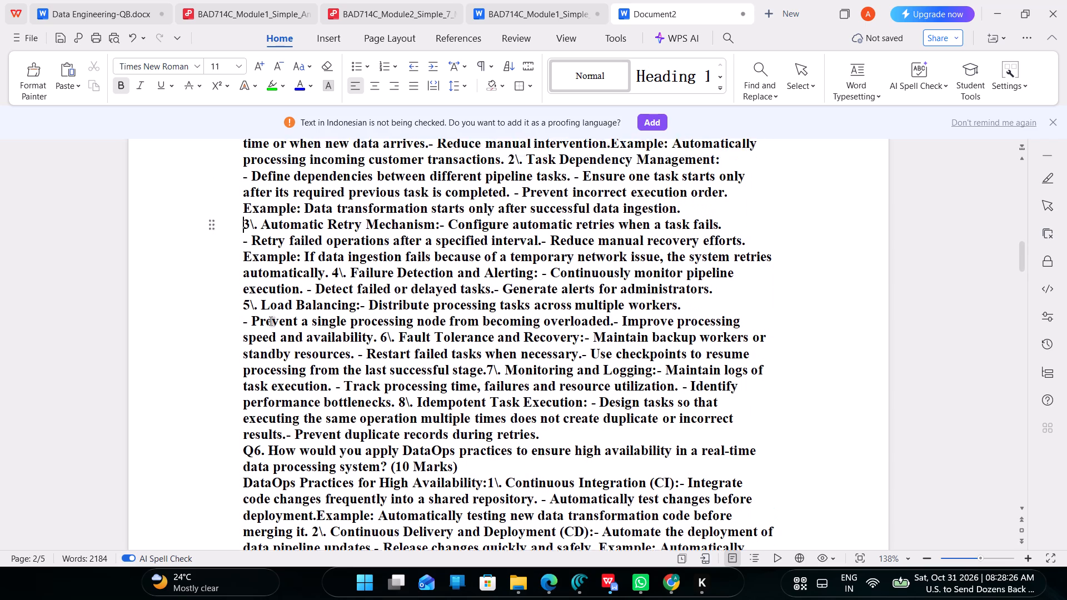
{"action": "scroll", "coordinate": [271, 321], "scroll_direction": "down", "scroll_amount": 1}
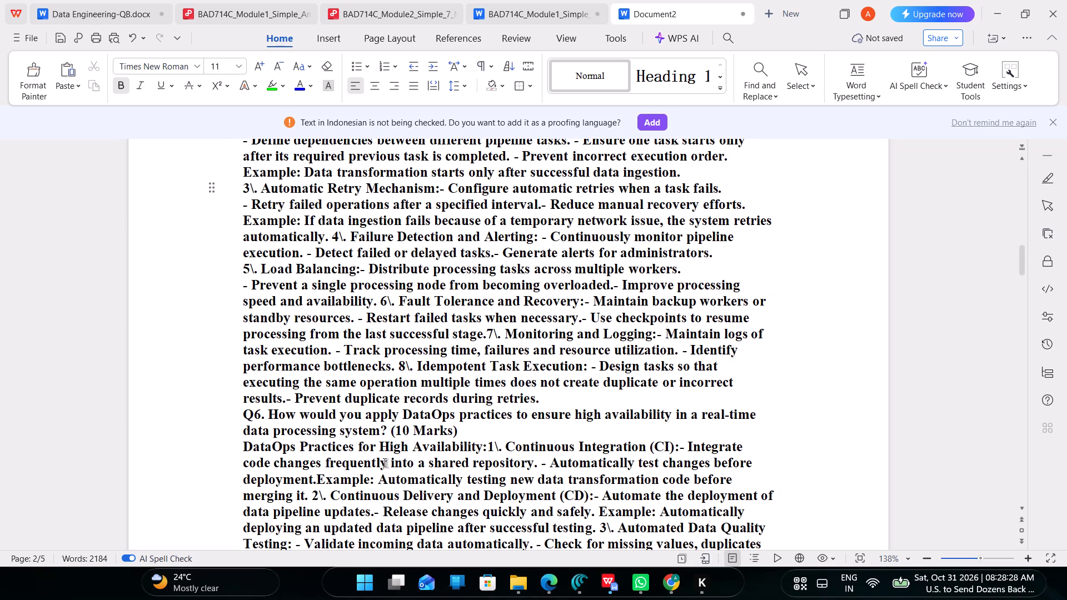
{"action": "scroll", "coordinate": [295, 433], "scroll_direction": "down", "scroll_amount": 6}
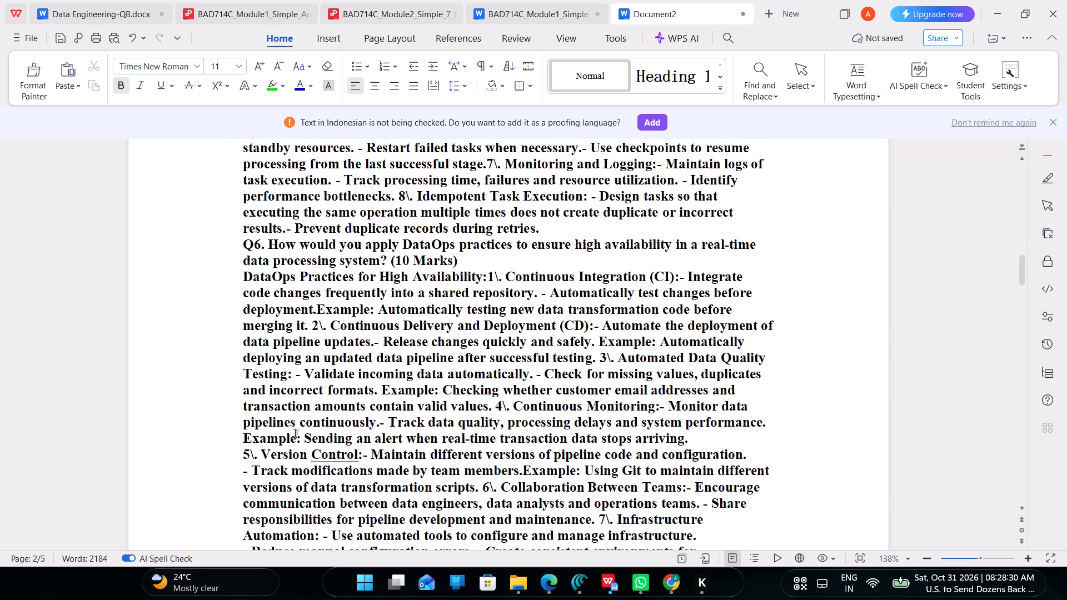
{"action": "scroll", "coordinate": [295, 433], "scroll_direction": "down", "scroll_amount": 6}
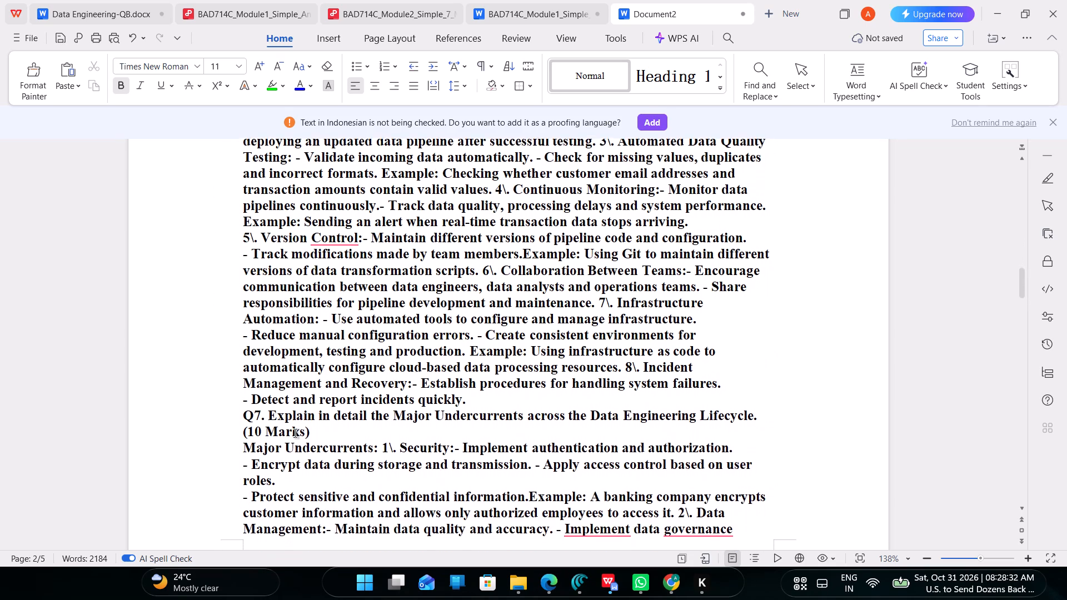
{"action": "scroll", "coordinate": [295, 433], "scroll_direction": "down", "scroll_amount": 2}
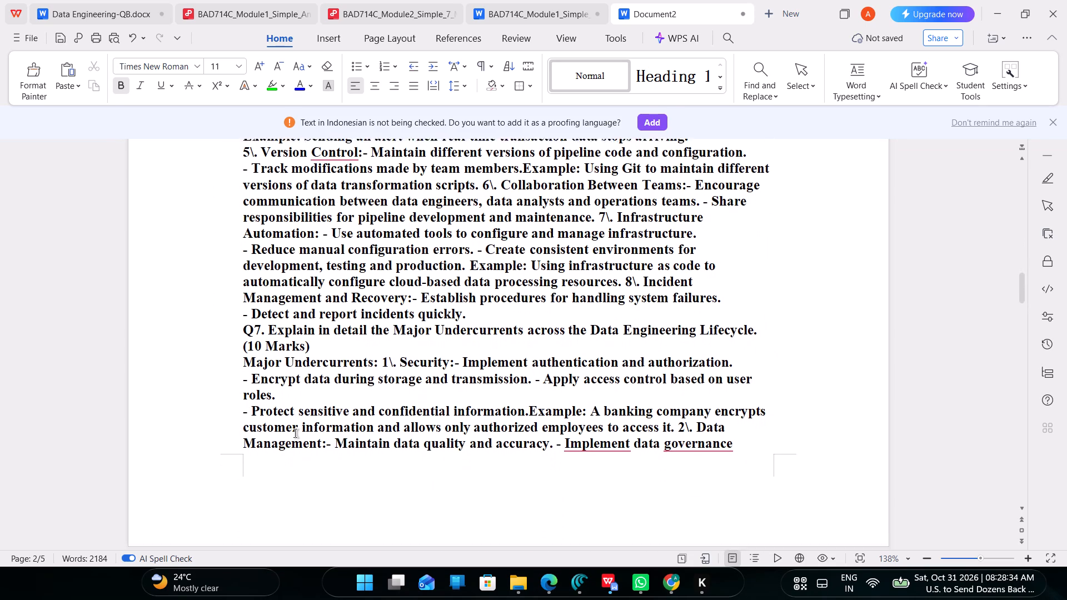
{"action": "scroll", "coordinate": [295, 433], "scroll_direction": "down", "scroll_amount": 3}
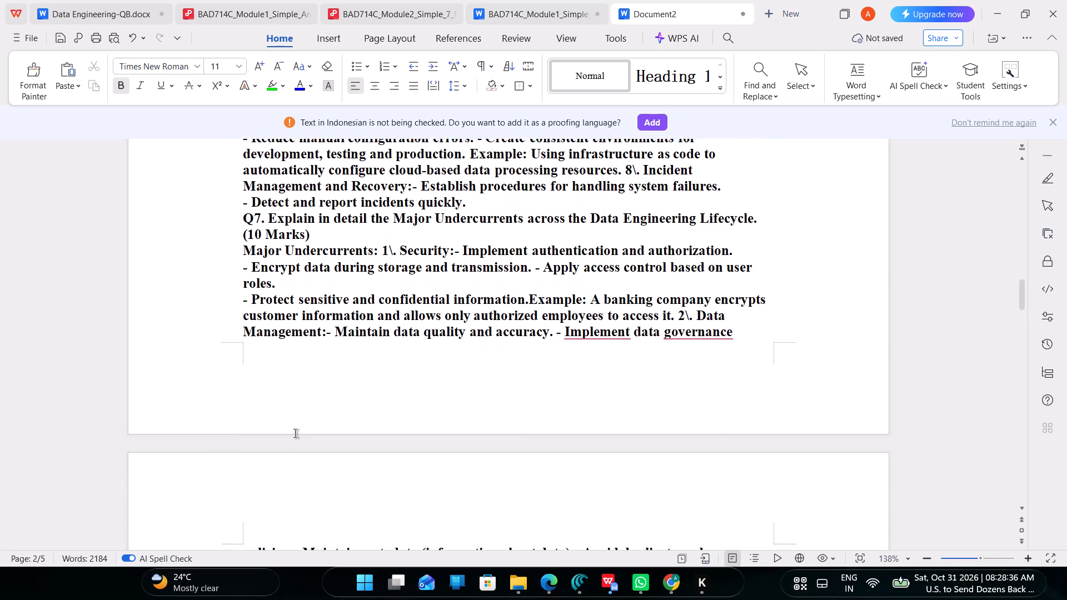
{"action": "scroll", "coordinate": [295, 433], "scroll_direction": "down", "scroll_amount": 13}
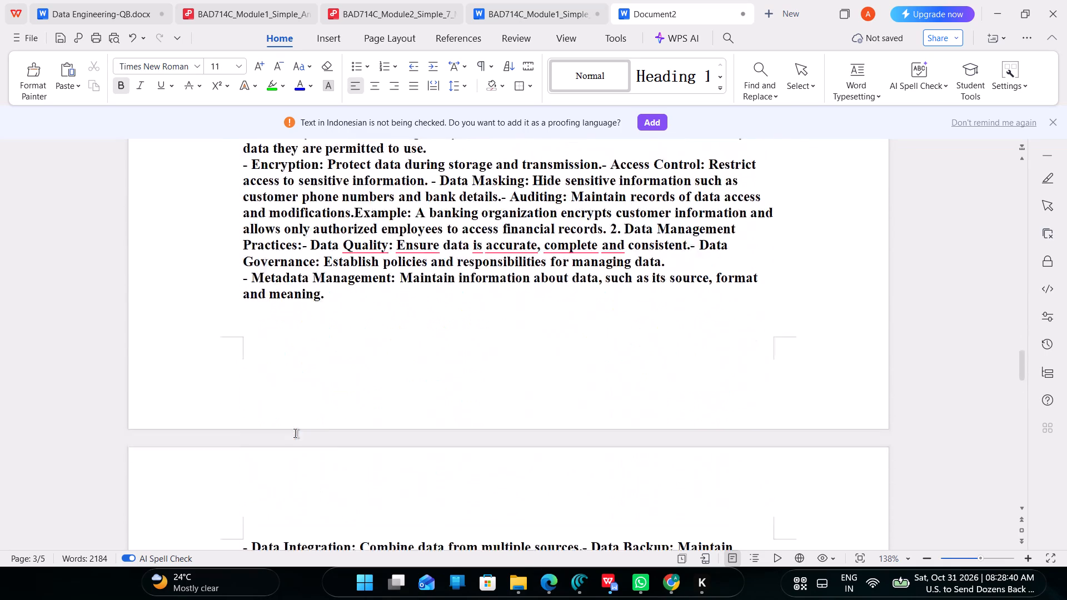
Remove the blank lines before Q11 so it directly follows the Message Queue text ending in "consume the event independently.".
{"action": "scroll", "coordinate": [295, 433], "scroll_direction": "down", "scroll_amount": 4}
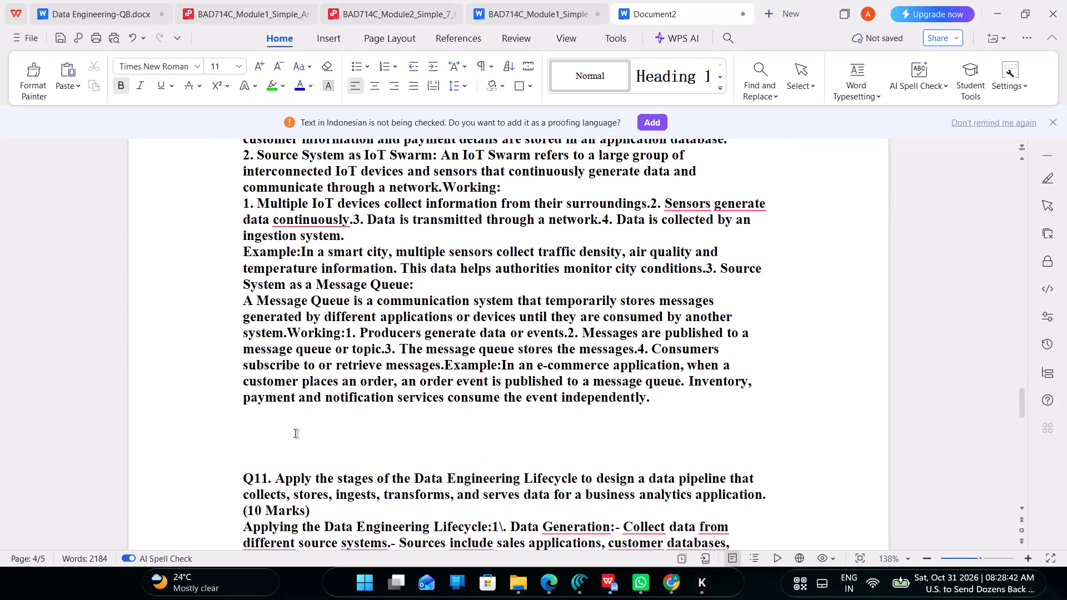
{"action": "left_click", "coordinate": [295, 296]}
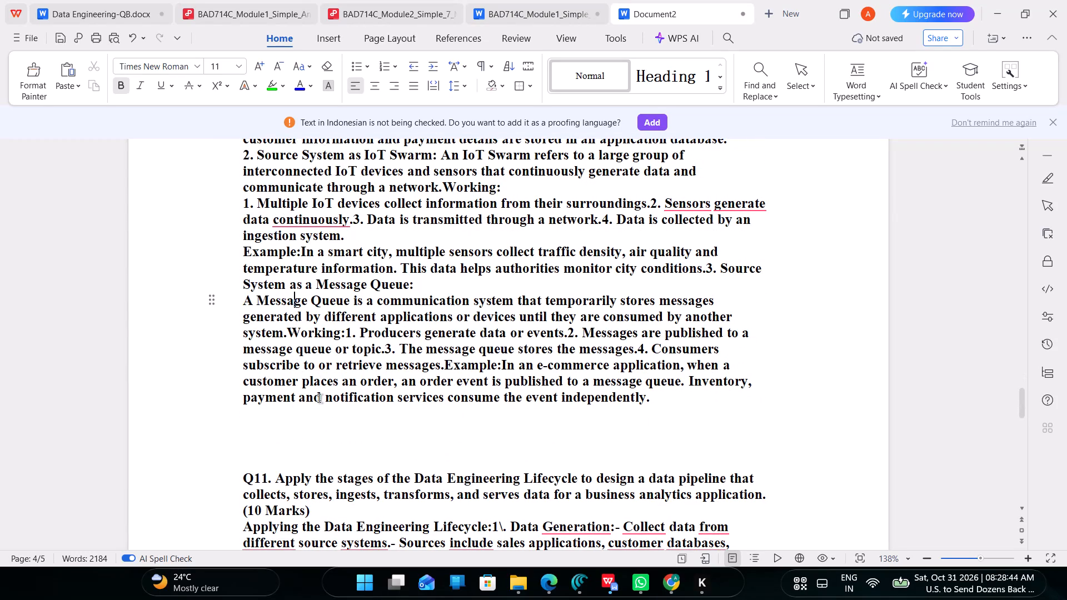
{"action": "left_click", "coordinate": [319, 398]}
{"action": "left_click", "coordinate": [303, 435]}
{"action": "left_click", "coordinate": [280, 413]}
{"action": "key", "text": "Delete"}
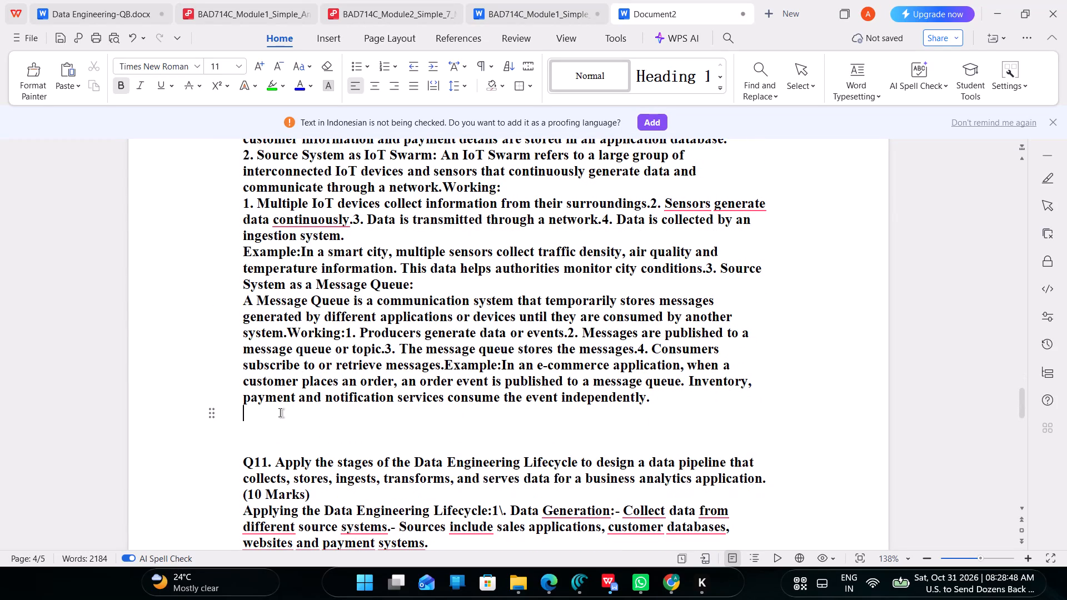
{"action": "key", "text": "Delete"}
{"action": "key", "text": "Delete"}
{"action": "key", "text": "Delete"}
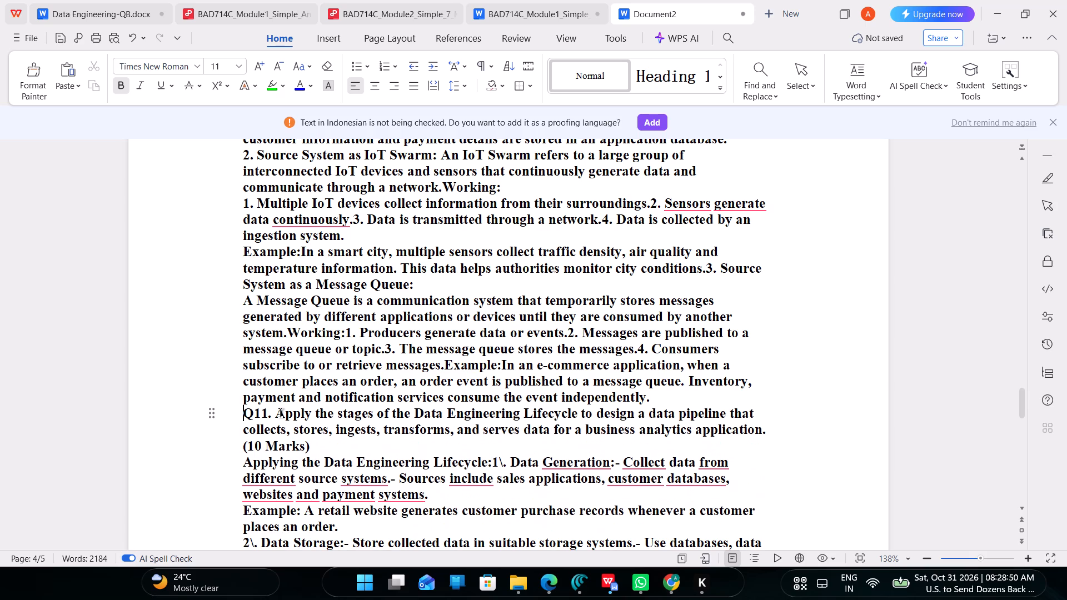
Review the layout again from the end of the Q4 answer through Q5 and Q6 to the start of Q7.
{"action": "scroll", "coordinate": [337, 244], "scroll_direction": "up", "scroll_amount": 8}
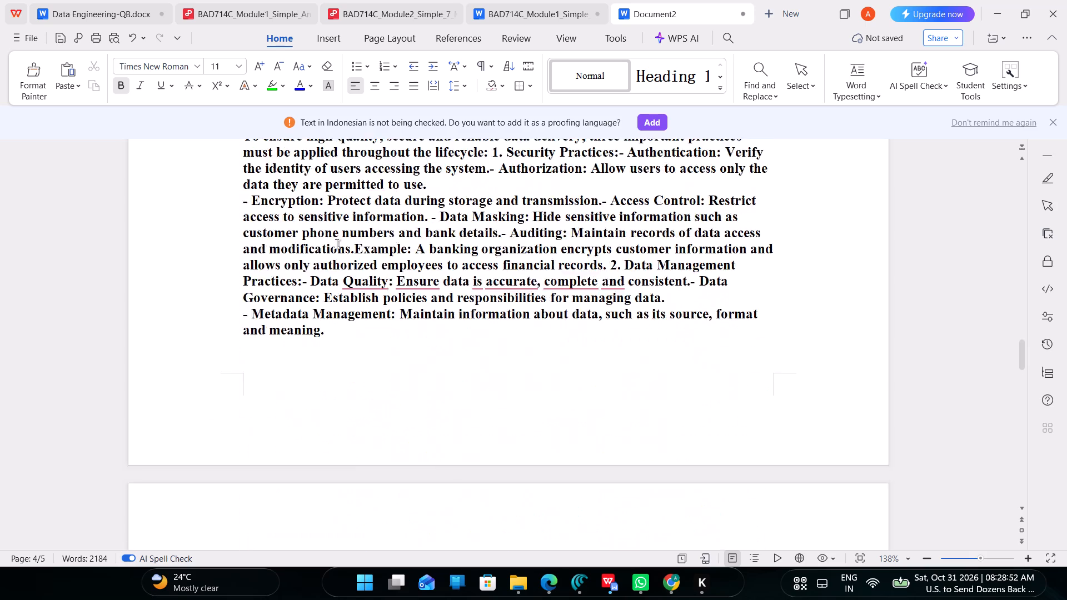
{"action": "scroll", "coordinate": [337, 244], "scroll_direction": "up", "scroll_amount": 7}
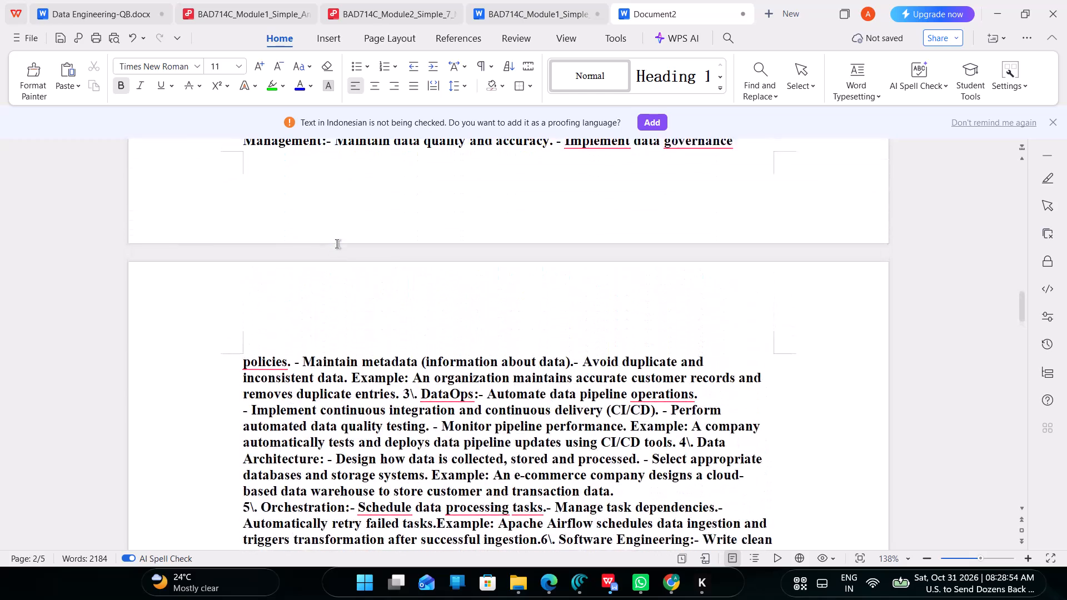
{"action": "scroll", "coordinate": [337, 244], "scroll_direction": "up", "scroll_amount": 5}
{"action": "scroll", "coordinate": [337, 244], "scroll_direction": "down", "scroll_amount": 1}
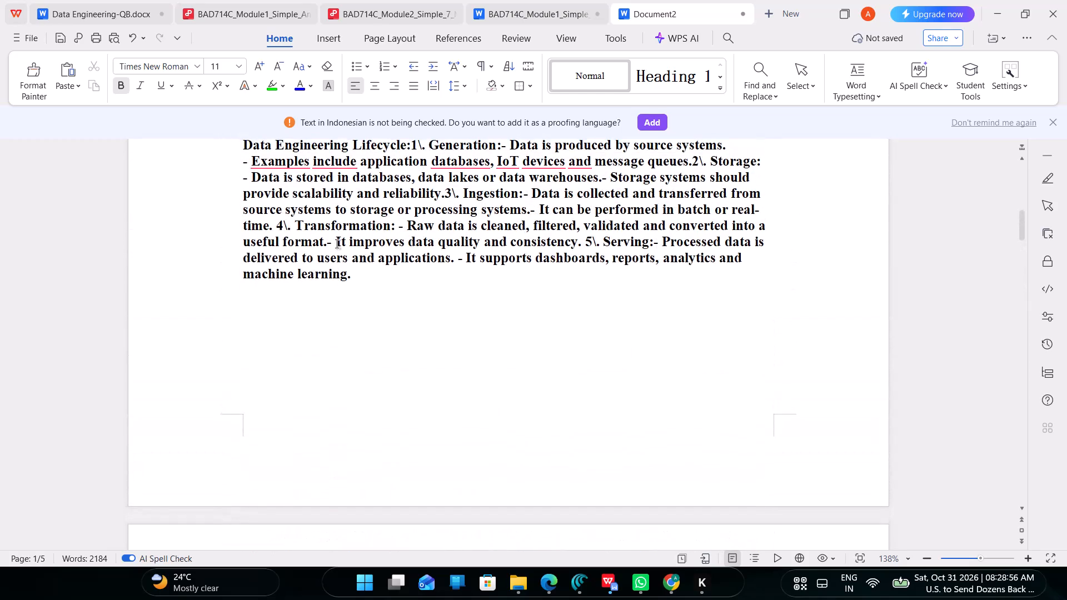
{"action": "scroll", "coordinate": [337, 244], "scroll_direction": "down", "scroll_amount": 6}
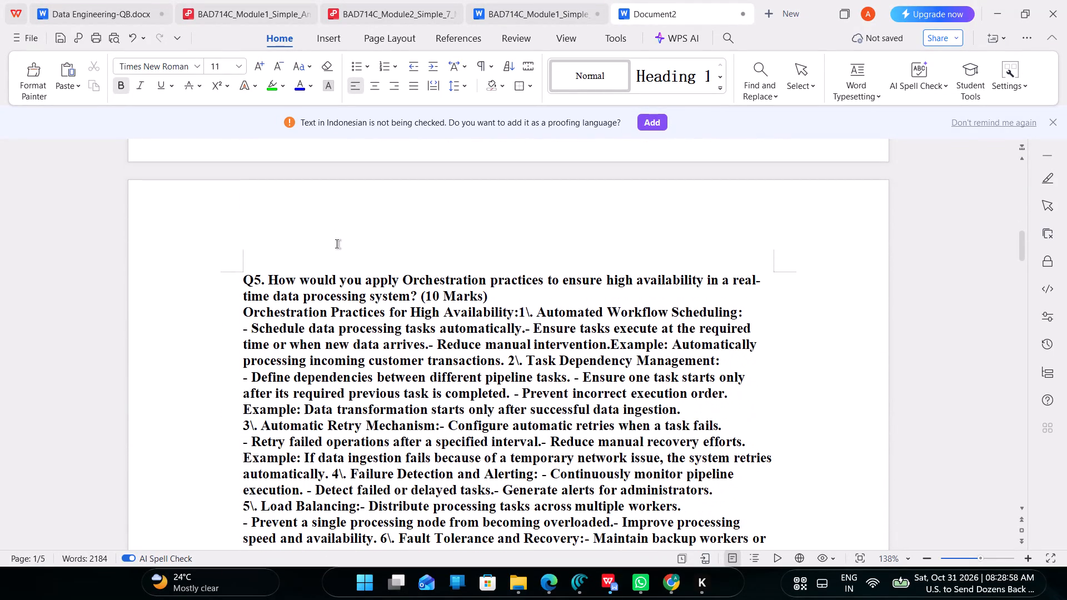
{"action": "scroll", "coordinate": [337, 244], "scroll_direction": "down", "scroll_amount": 8}
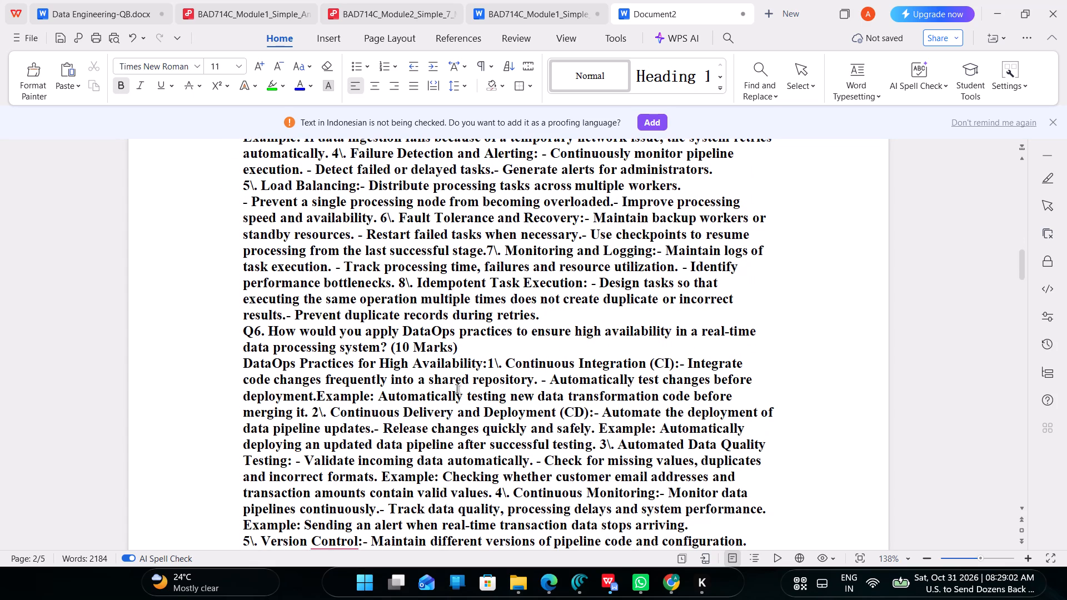
{"action": "scroll", "coordinate": [443, 410], "scroll_direction": "down", "scroll_amount": 6}
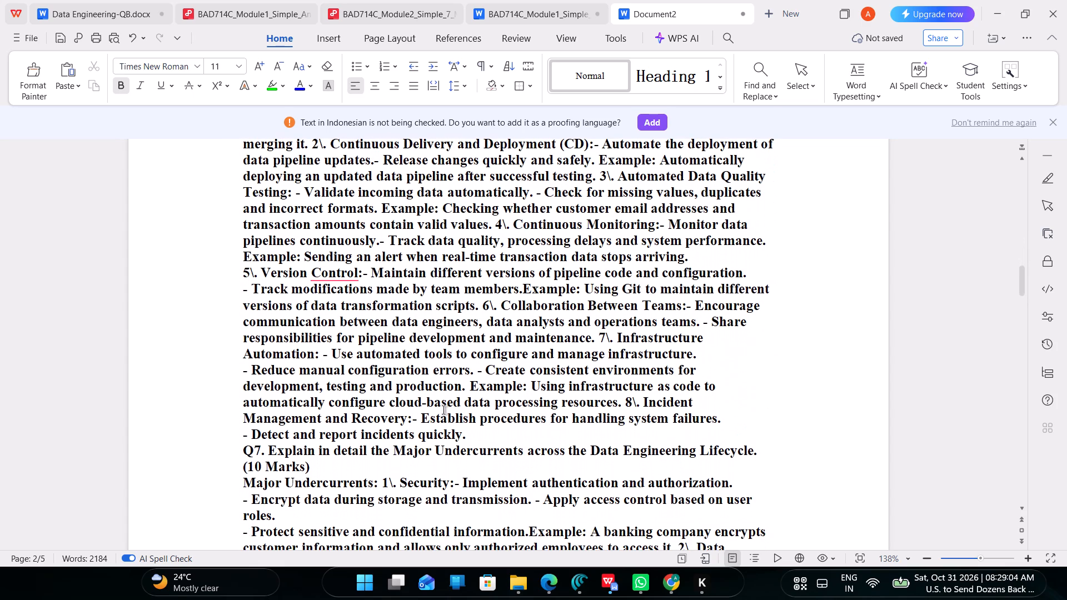
In the Q7 answer, join the "- Protect sensitive" and "5\. Orchestration" lines onto their preceding paragraphs, each separated by a space.
{"action": "scroll", "coordinate": [448, 453], "scroll_direction": "down", "scroll_amount": 3}
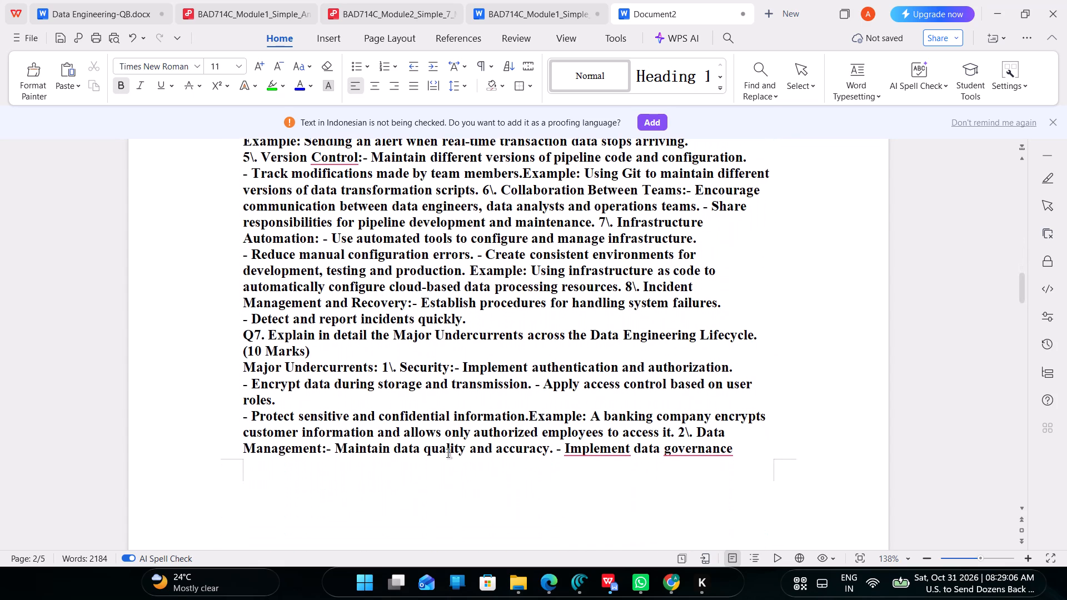
{"action": "left_click", "coordinate": [339, 401]}
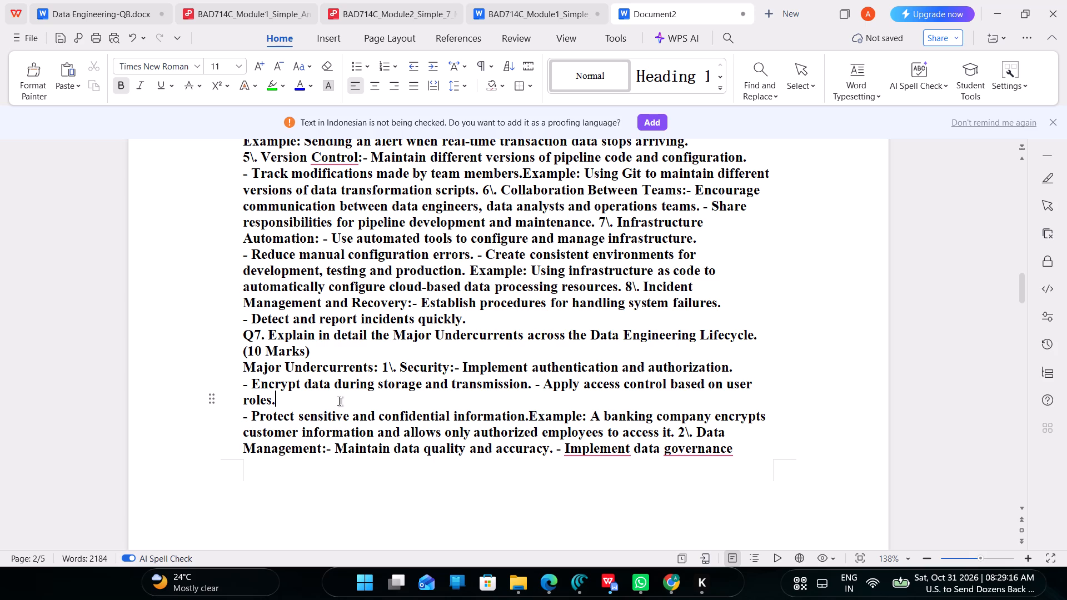
{"action": "key", "text": "Delete"}
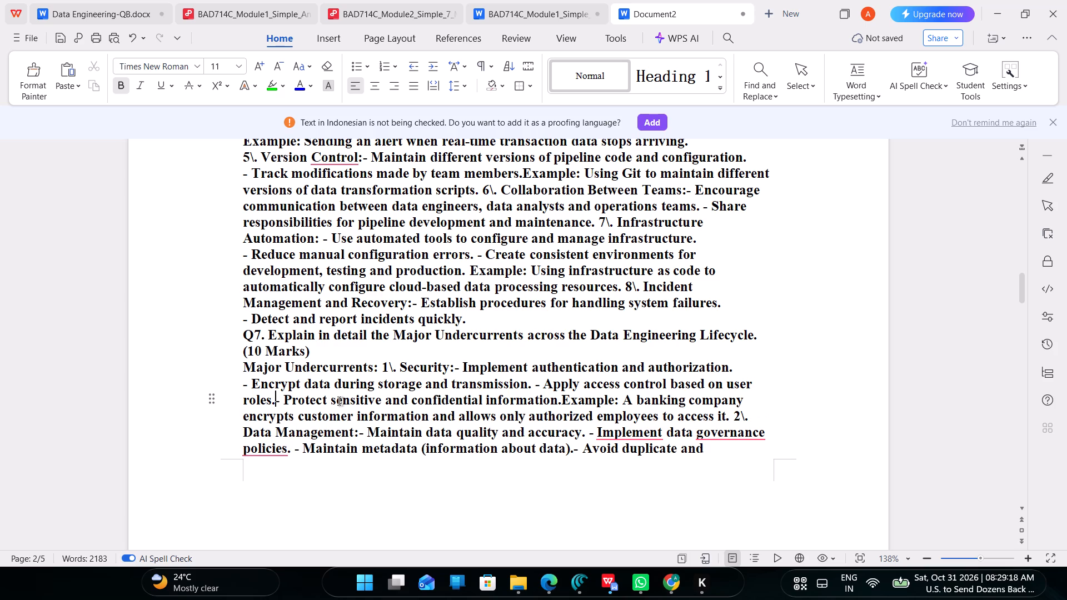
{"action": "key", "text": "space"}
{"action": "scroll", "coordinate": [484, 453], "scroll_direction": "down", "scroll_amount": 5}
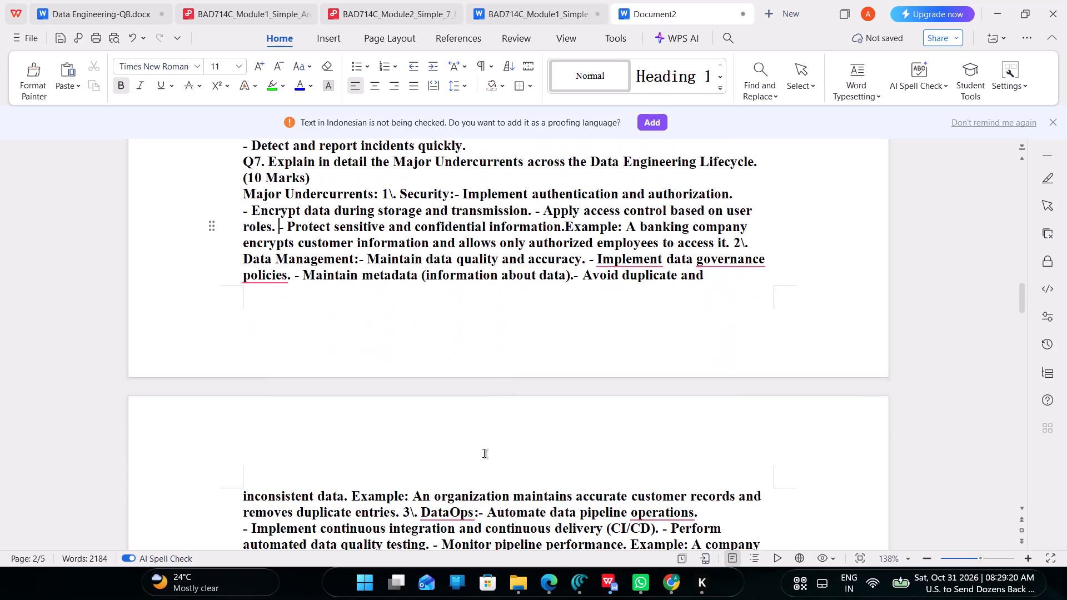
{"action": "scroll", "coordinate": [484, 453], "scroll_direction": "down", "scroll_amount": 2}
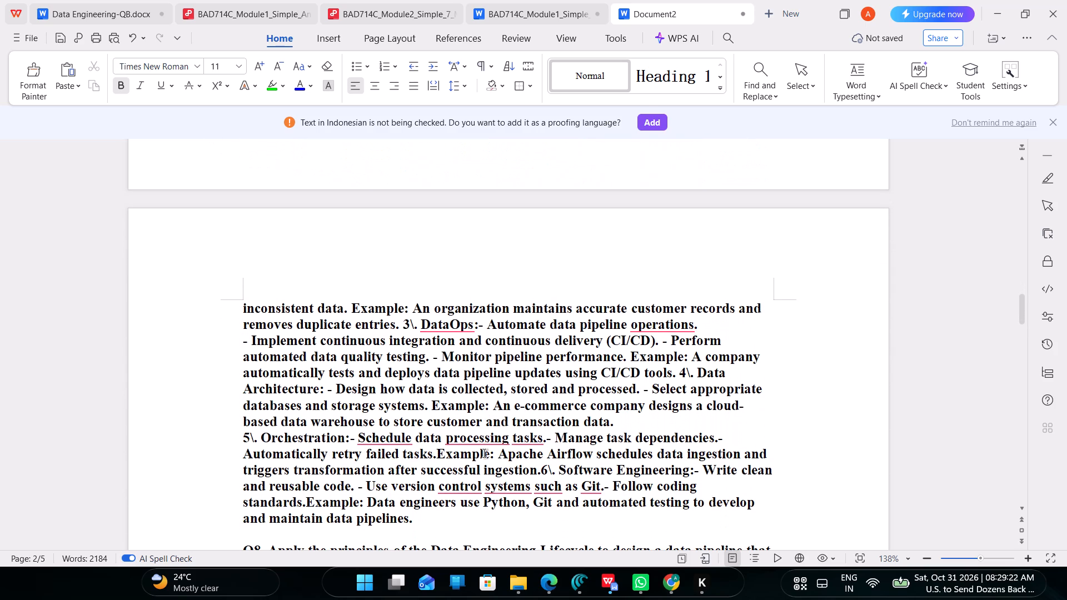
{"action": "scroll", "coordinate": [484, 453], "scroll_direction": "down", "scroll_amount": 1}
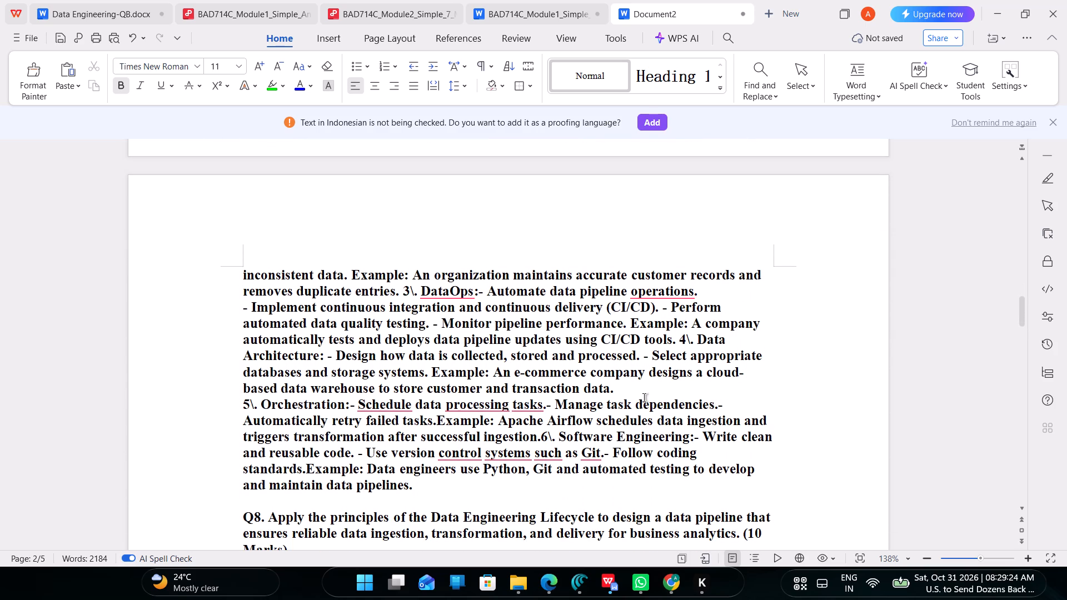
{"action": "left_click", "coordinate": [634, 387]}
{"action": "key", "text": "Delete"}
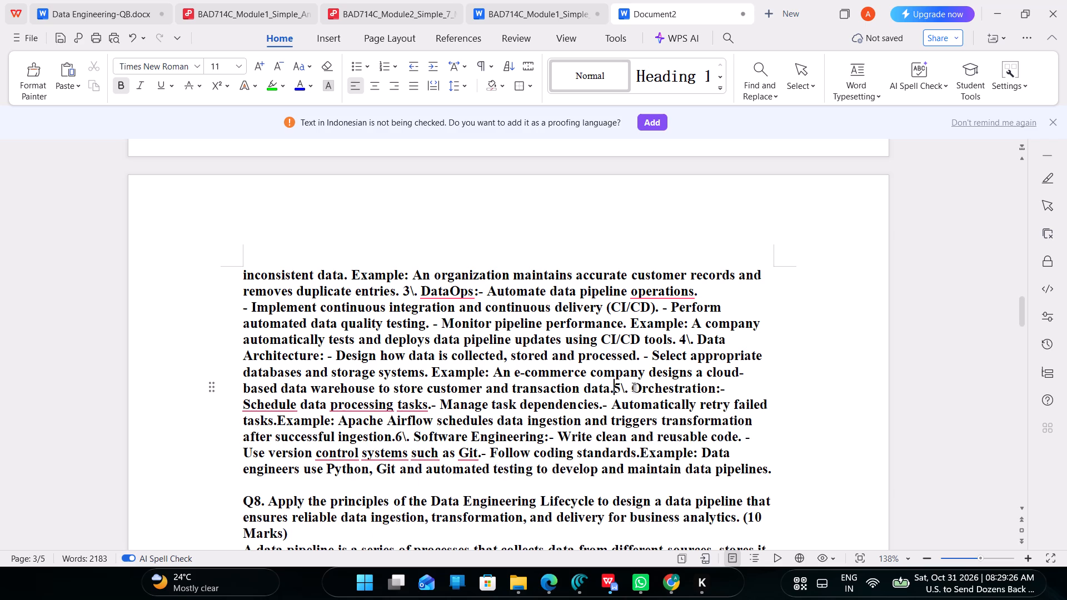
{"action": "key", "text": "space"}
In the Q8 answer, join the "- Ensure data is secure" and "Example: Use Apache Kafka" lines onto the preceding text, each separated by a space.
{"action": "scroll", "coordinate": [634, 387], "scroll_direction": "down", "scroll_amount": 5}
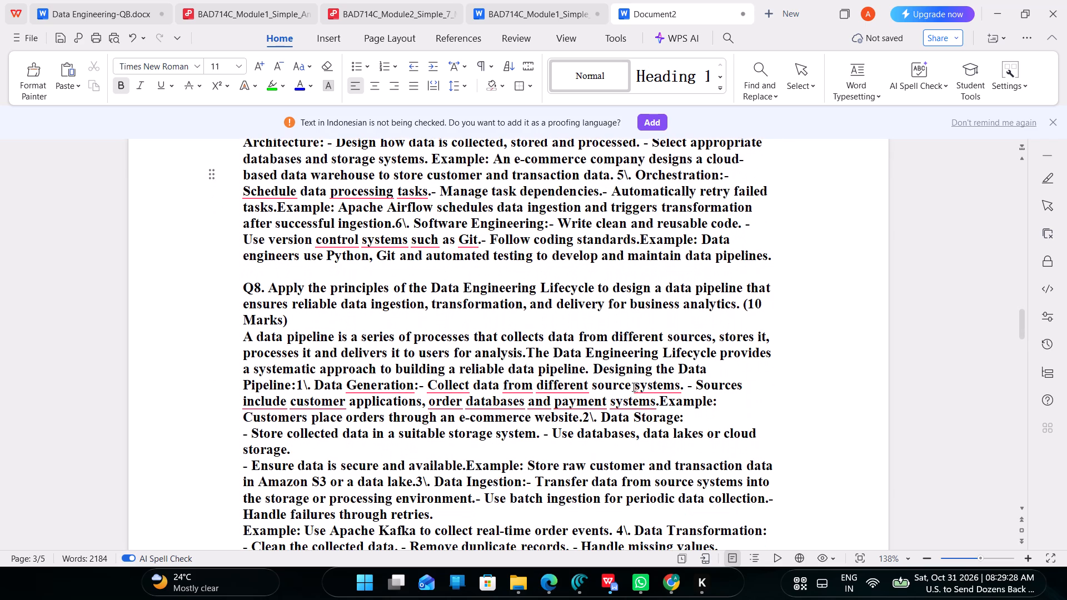
{"action": "scroll", "coordinate": [301, 332], "scroll_direction": "down", "scroll_amount": 1}
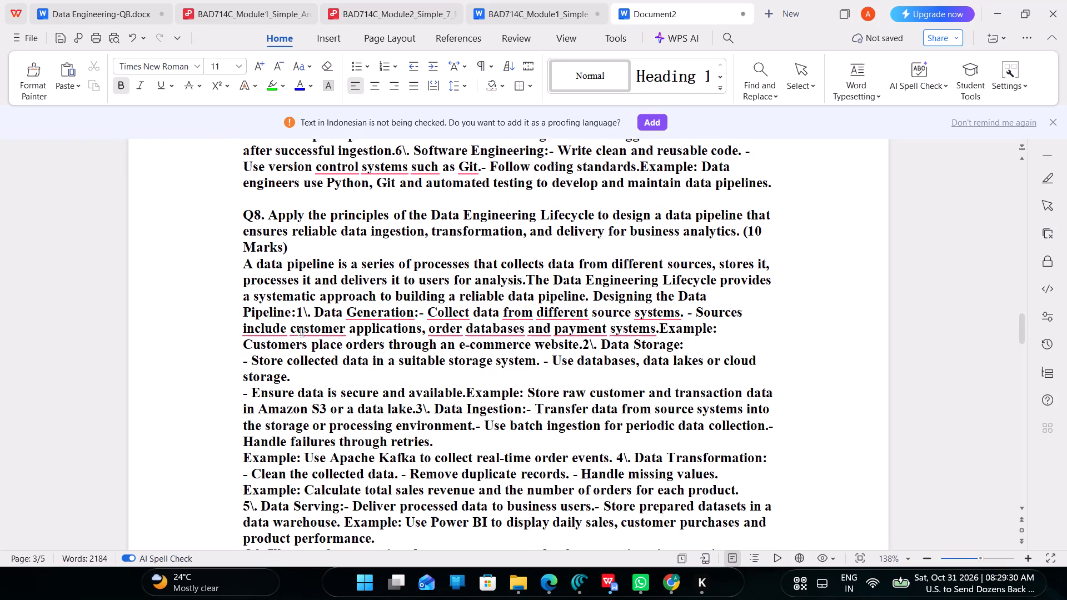
{"action": "scroll", "coordinate": [301, 332], "scroll_direction": "down", "scroll_amount": 2}
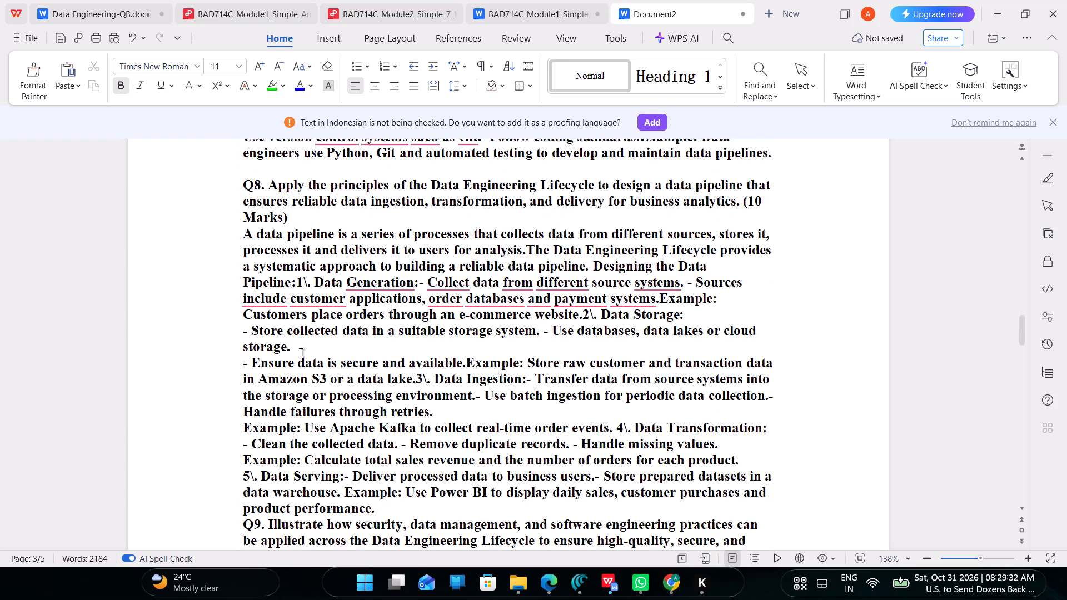
{"action": "left_click", "coordinate": [301, 353]}
{"action": "key", "text": "Delete"}
{"action": "key", "text": "space"}
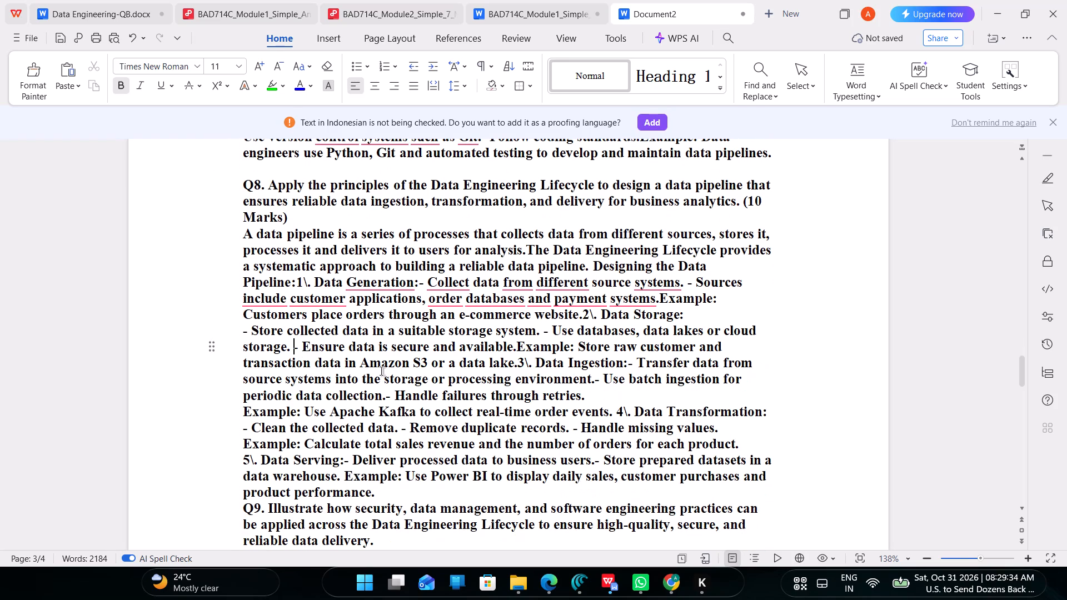
{"action": "left_click", "coordinate": [595, 396]}
{"action": "key", "text": "Delete"}
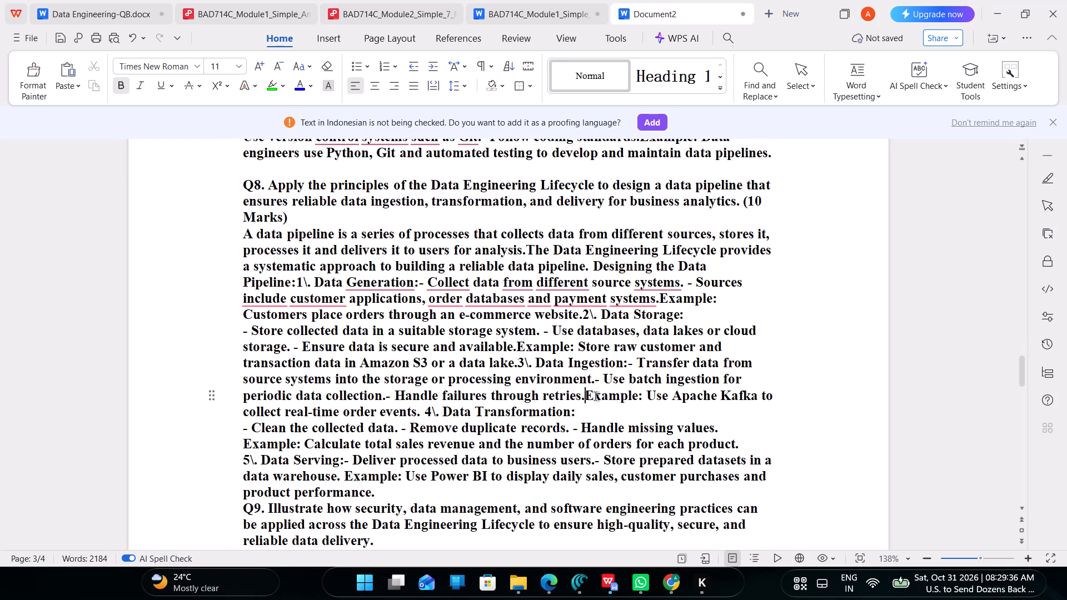
{"action": "key", "text": "space"}
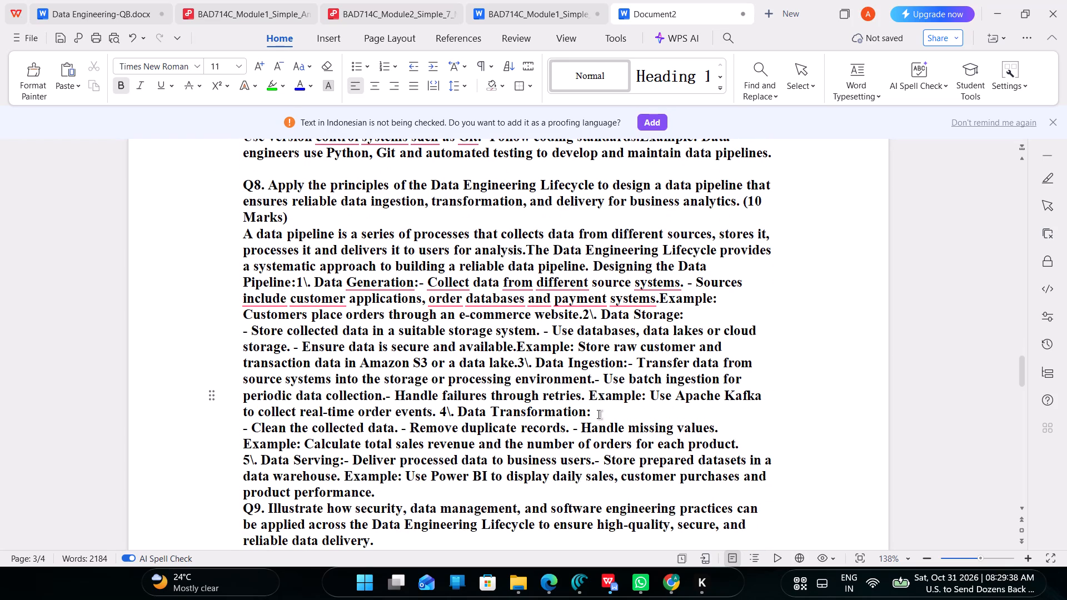
In the Q8 answer, join the "- Clean the collected data", "Example: Calculate total sales" and "5\. Data Serving" lines onto the preceding text, separated by spaces.
{"action": "left_click", "coordinate": [599, 414]}
{"action": "key", "text": "Delete"}
{"action": "key", "text": "space"}
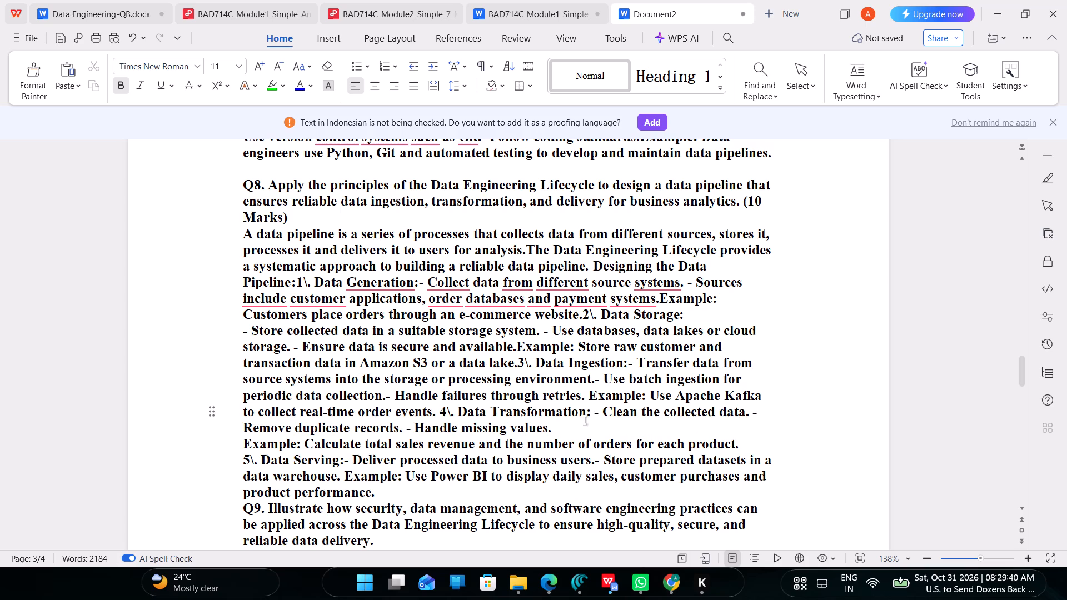
{"action": "left_click", "coordinate": [575, 432]}
{"action": "key", "text": "space"}
{"action": "key", "text": "Delete"}
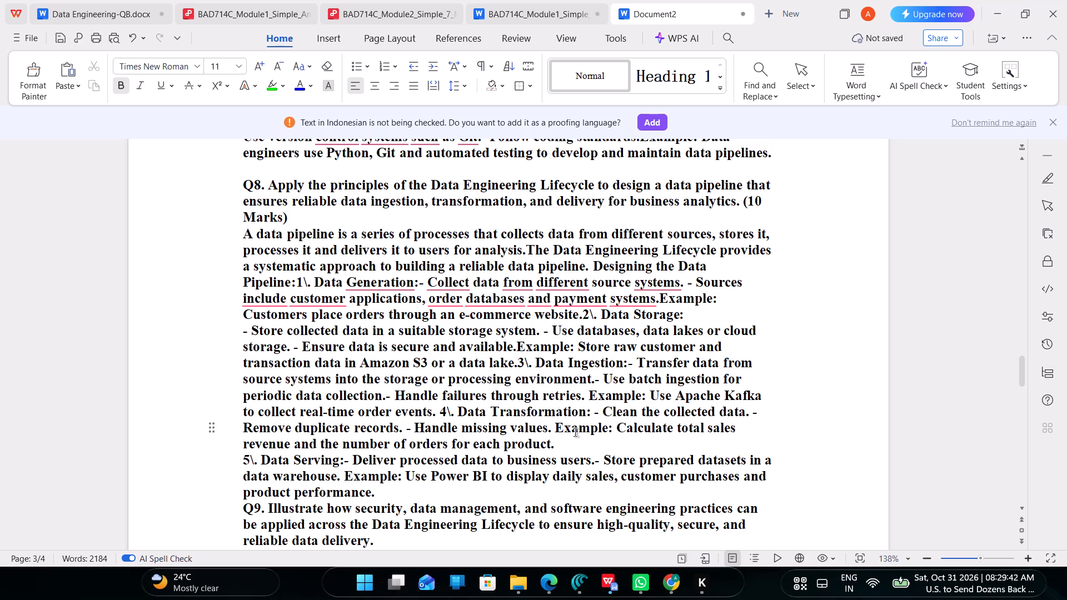
{"action": "left_click", "coordinate": [570, 442]}
{"action": "key", "text": "Delete"}
{"action": "key", "text": "space"}
Insert a blank line between the end of the Q8 answer and the Q9 heading.
{"action": "scroll", "coordinate": [500, 458], "scroll_direction": "down", "scroll_amount": 1}
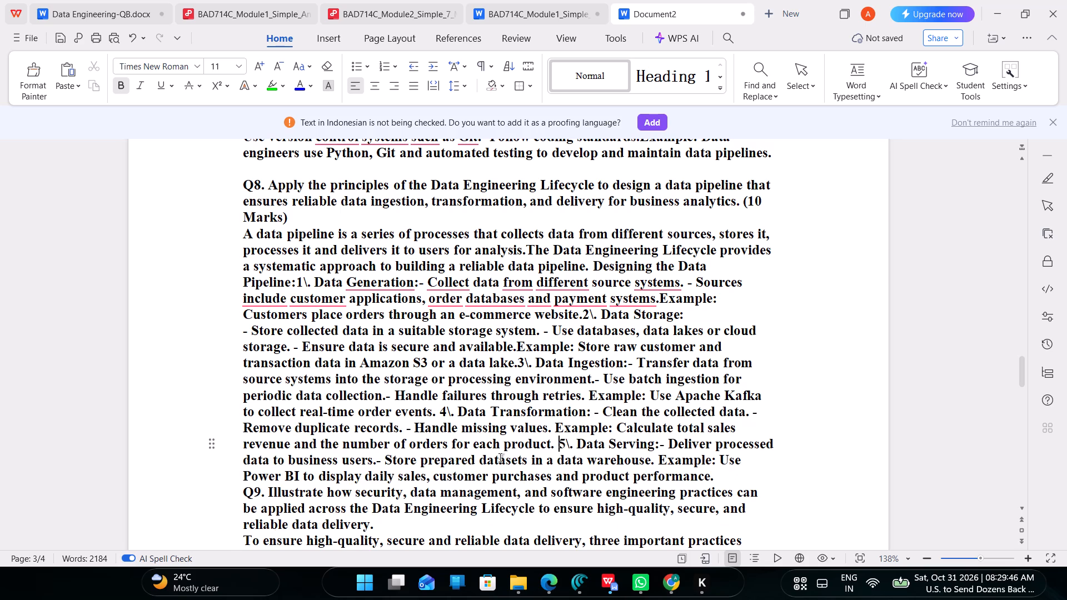
{"action": "scroll", "coordinate": [500, 458], "scroll_direction": "down", "scroll_amount": 1}
{"action": "left_click", "coordinate": [719, 398]}
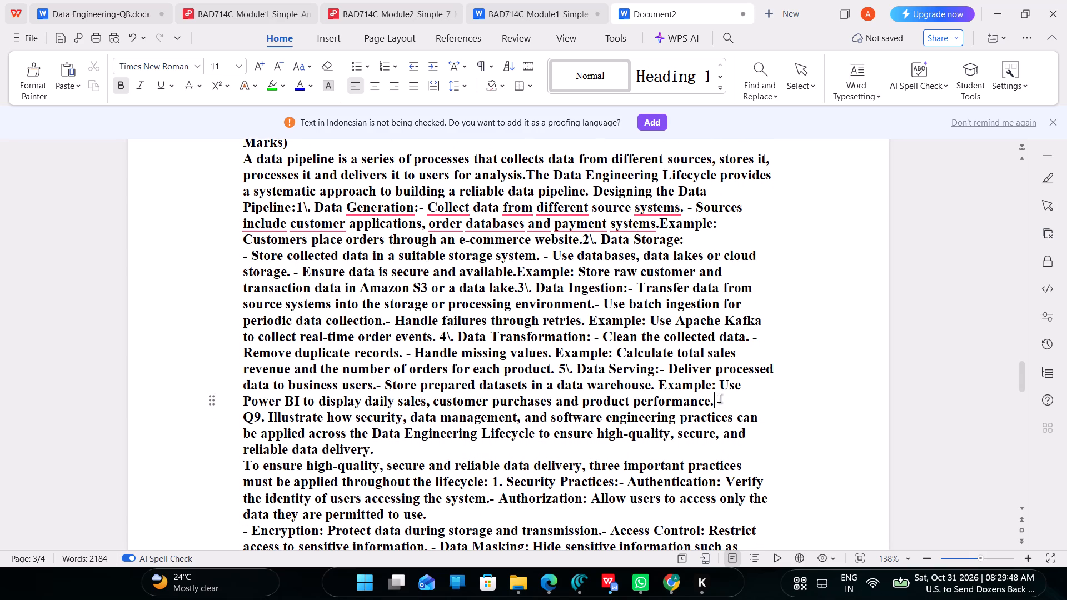
{"action": "key", "text": "shift+Return"}
In the Q9 answer, join the "- Encryption" and "- Metadata Management" lines onto the preceding text, each separated by a space.
{"action": "scroll", "coordinate": [719, 398], "scroll_direction": "down", "scroll_amount": 2}
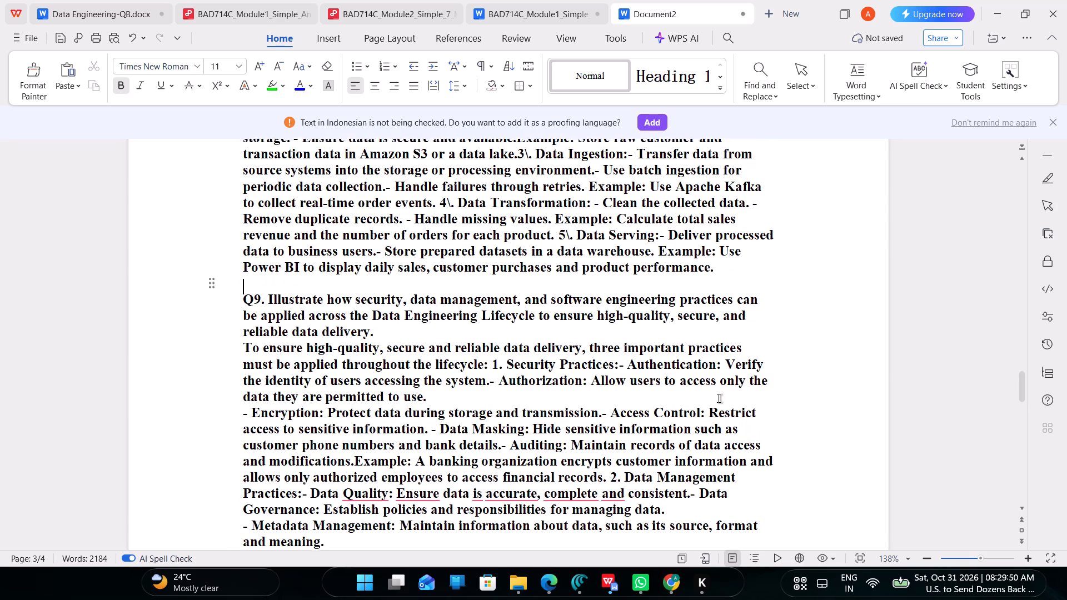
{"action": "scroll", "coordinate": [719, 398], "scroll_direction": "down", "scroll_amount": 2}
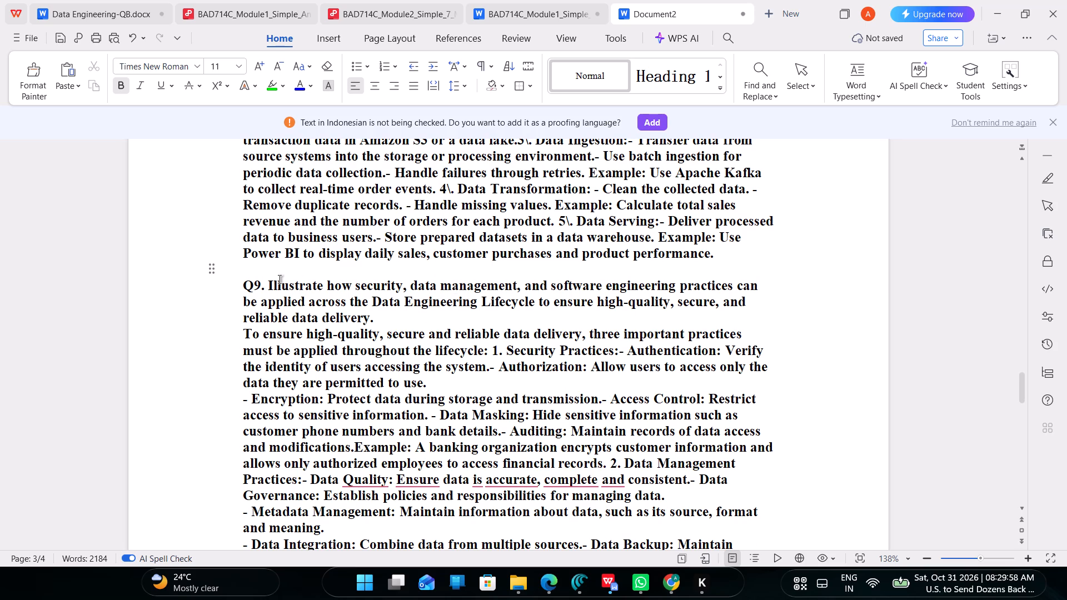
{"action": "left_click", "coordinate": [377, 321]}
{"action": "scroll", "coordinate": [377, 321], "scroll_direction": "down", "scroll_amount": 1}
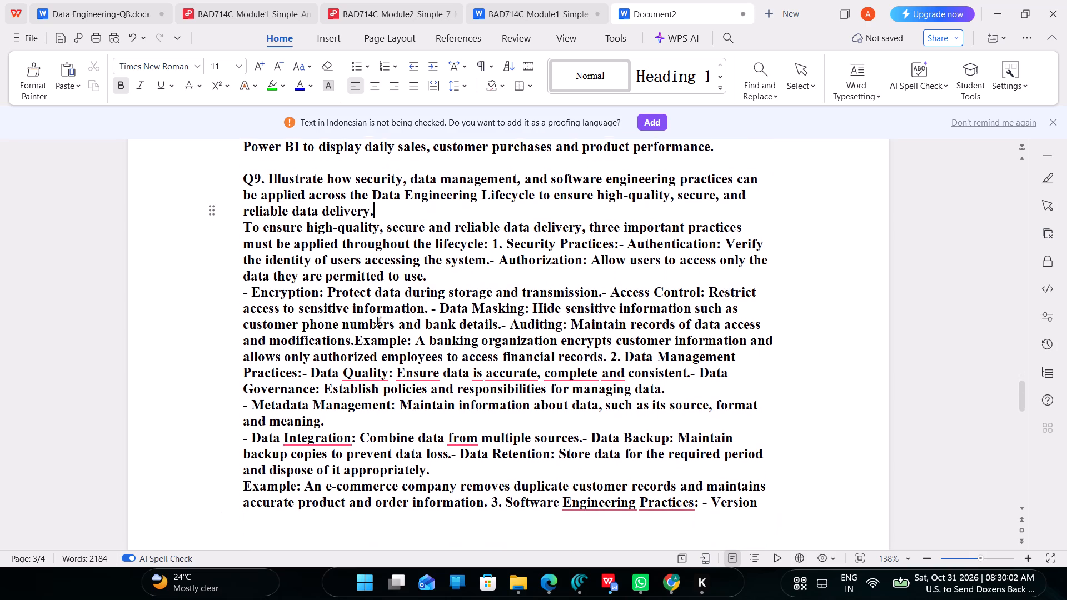
{"action": "scroll", "coordinate": [377, 321], "scroll_direction": "down", "scroll_amount": 2}
{"action": "left_click", "coordinate": [448, 272]}
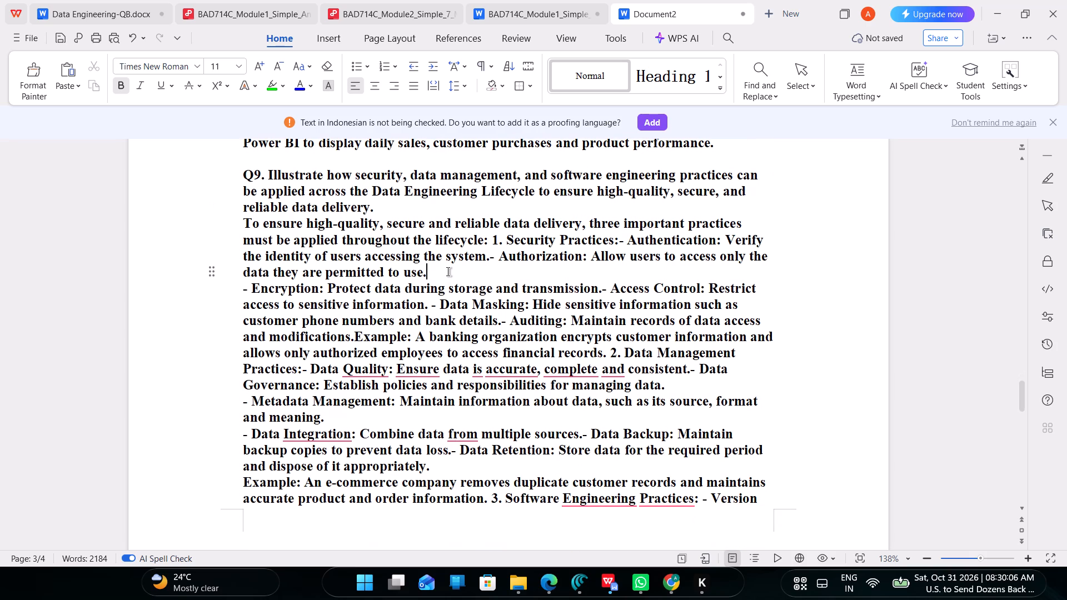
{"action": "key", "text": "Delete"}
{"action": "key", "text": "space"}
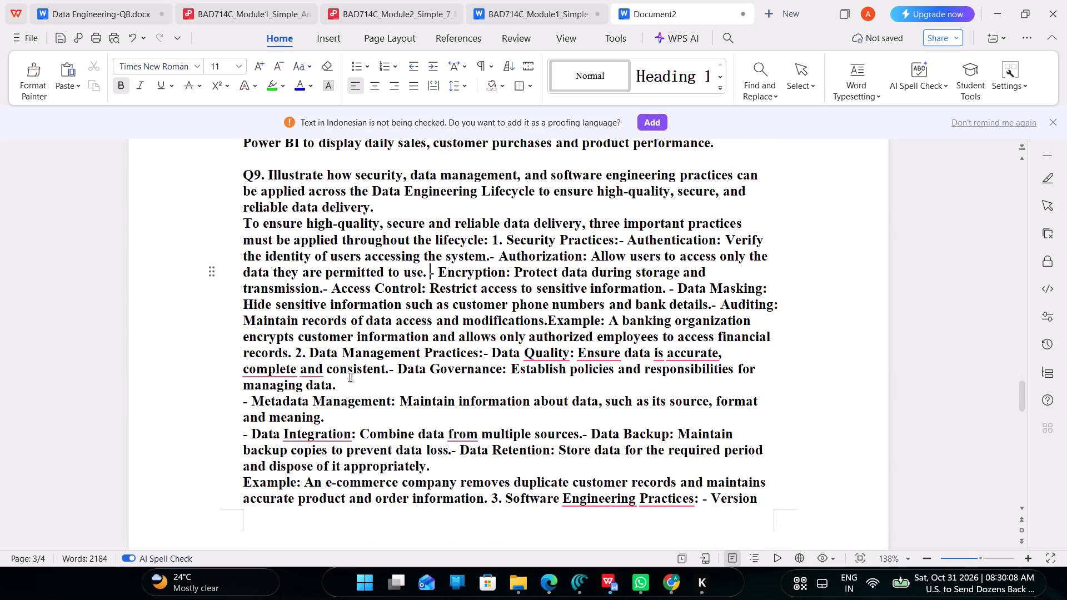
{"action": "left_click", "coordinate": [339, 386]}
{"action": "key", "text": "Delete"}
{"action": "key", "text": "space"}
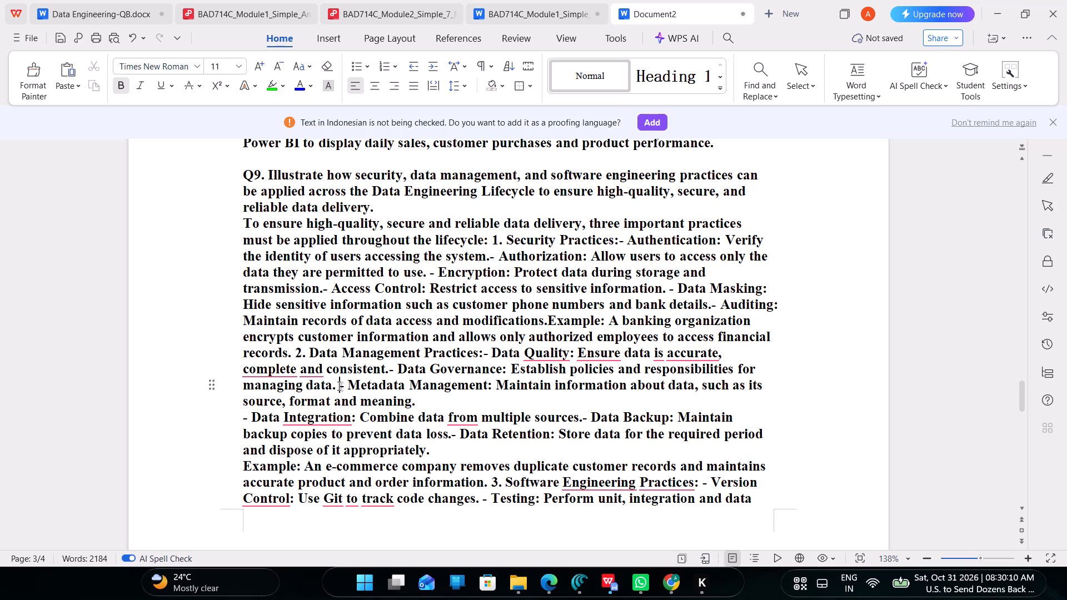
In the Q9 answer, join the "- Data Integration" and "Example: An e-commerce company" lines onto the preceding text, each separated by a space.
{"action": "left_click", "coordinate": [428, 407]}
{"action": "key", "text": "Delete"}
{"action": "key", "text": "space"}
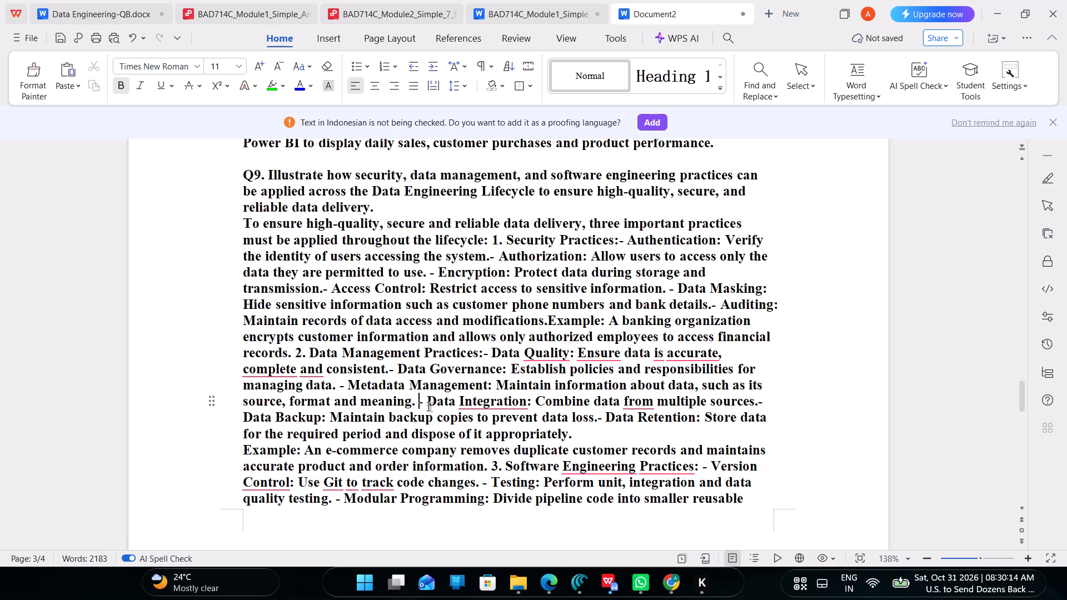
{"action": "left_click", "coordinate": [622, 440]}
{"action": "key", "text": "Delete"}
{"action": "key", "text": "space"}
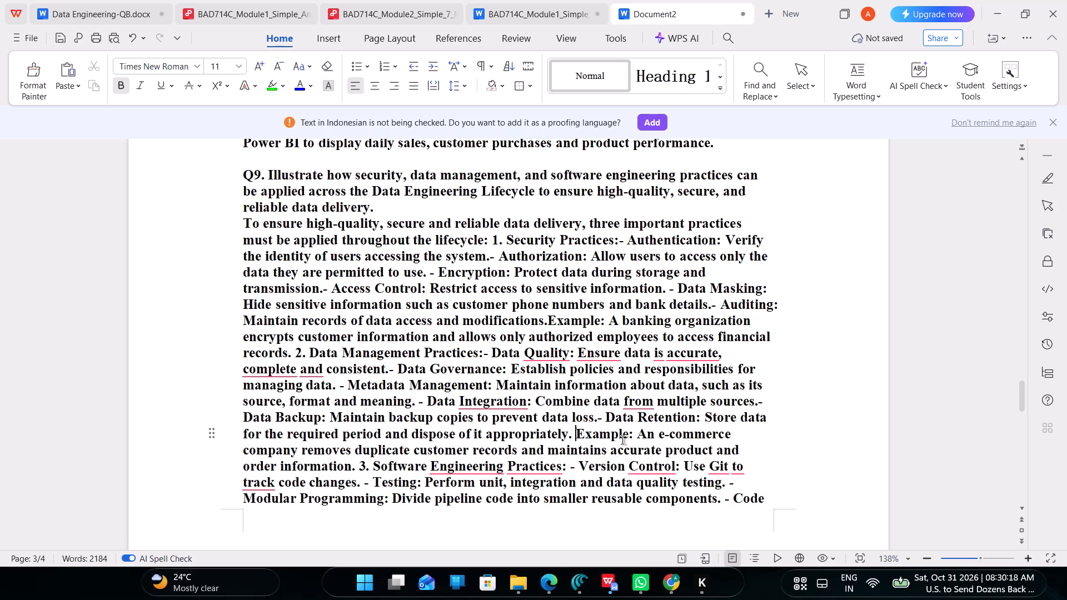
In Q10's IoT Swarm section, join the "1. Multiple IoT devices" and "Example:In a smart city" lines onto the preceding text, each separated by a space.
{"action": "scroll", "coordinate": [622, 440], "scroll_direction": "down", "scroll_amount": 9}
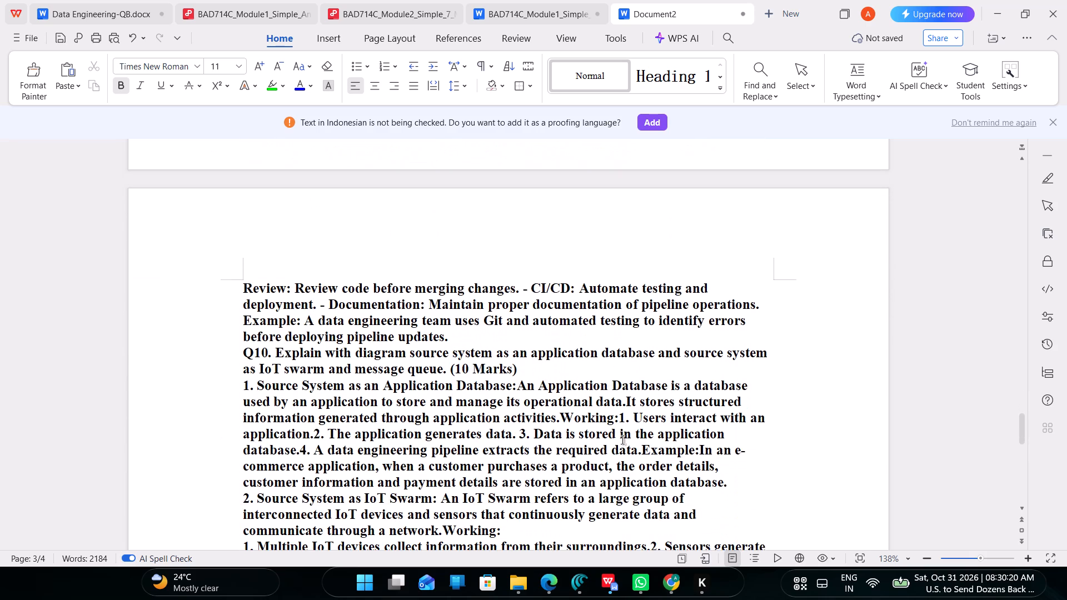
{"action": "scroll", "coordinate": [622, 440], "scroll_direction": "down", "scroll_amount": 1}
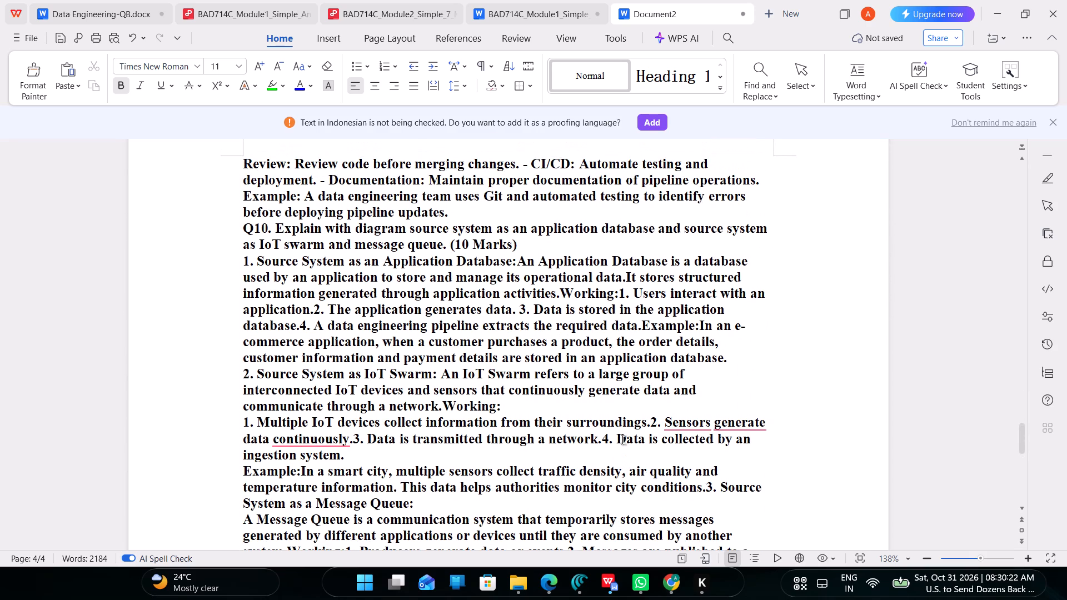
{"action": "scroll", "coordinate": [622, 440], "scroll_direction": "down", "scroll_amount": 4}
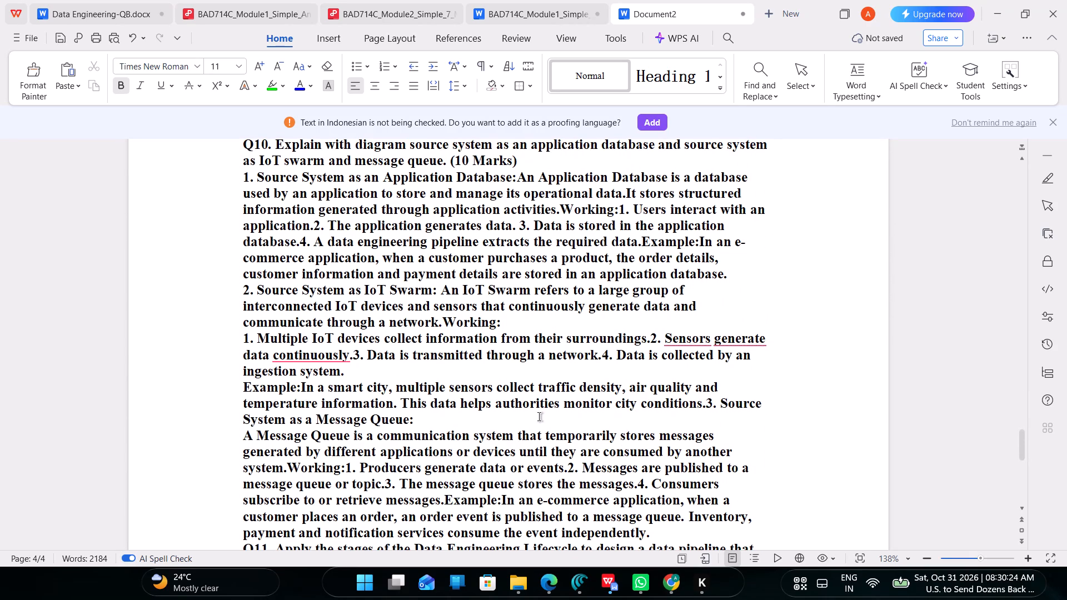
{"action": "left_click", "coordinate": [512, 325]}
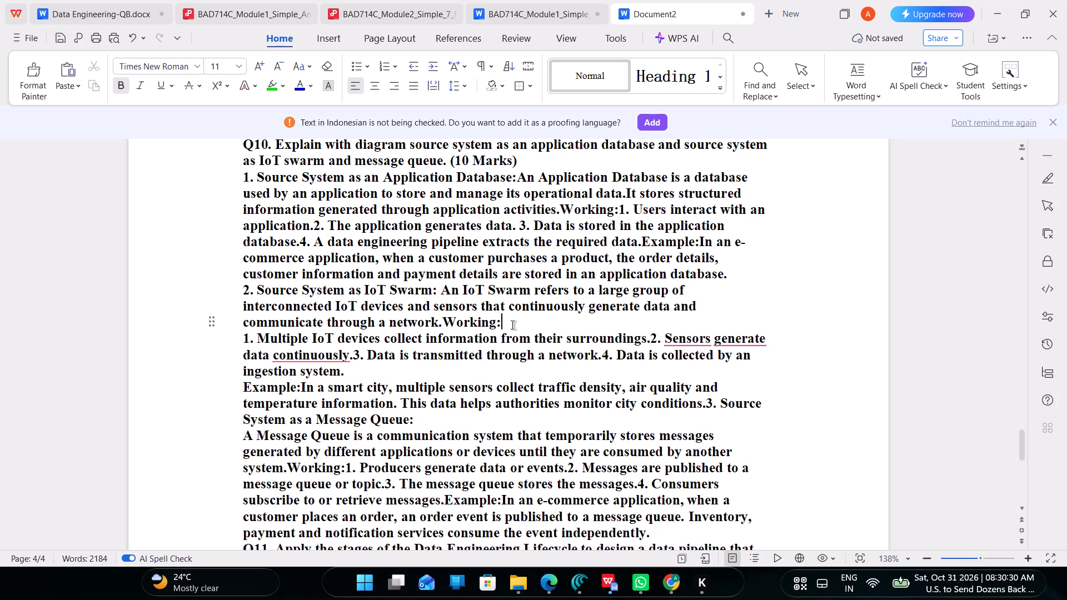
{"action": "key", "text": "Delete"}
{"action": "key", "text": "space"}
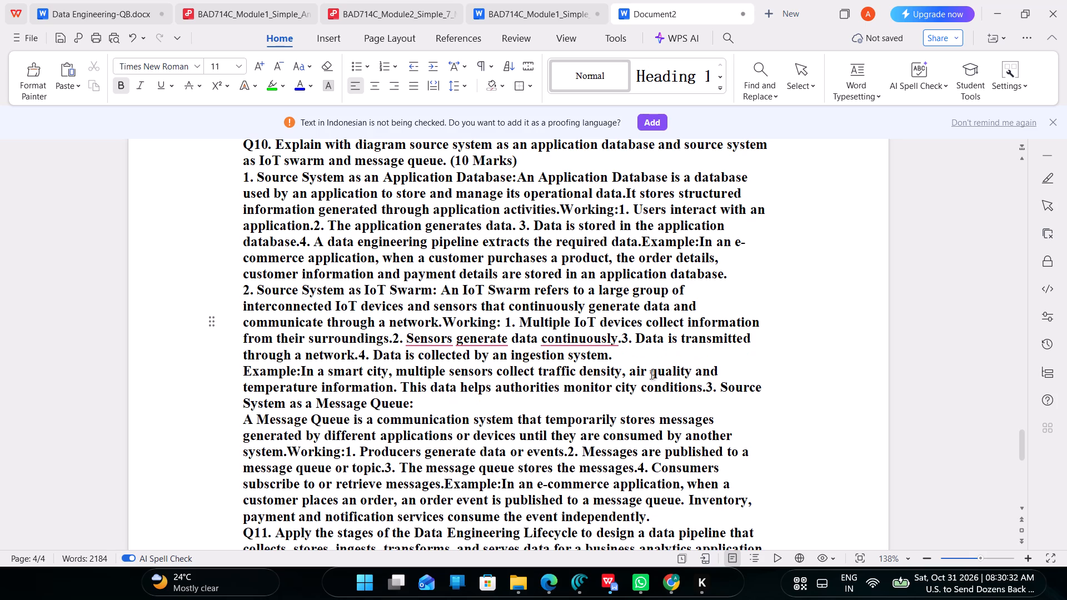
{"action": "left_click", "coordinate": [622, 356]}
{"action": "key", "text": "Delete"}
{"action": "key", "text": "space"}
Delete "(10 Marks)" from the end of the Q11 question heading.
{"action": "scroll", "coordinate": [622, 356], "scroll_direction": "down", "scroll_amount": 1}
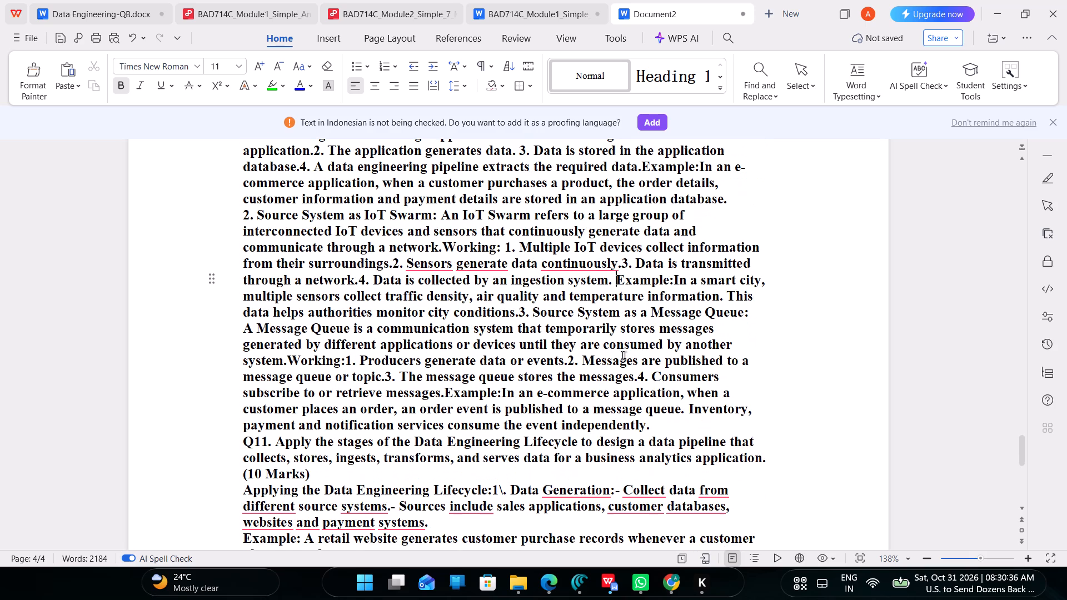
{"action": "scroll", "coordinate": [622, 356], "scroll_direction": "down", "scroll_amount": 1}
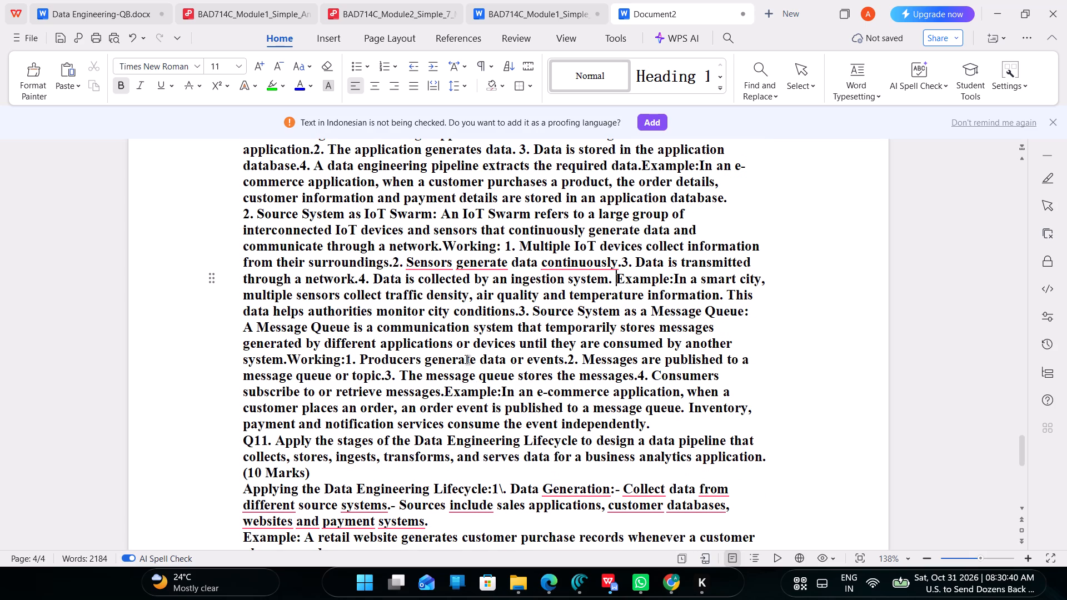
{"action": "scroll", "coordinate": [466, 359], "scroll_direction": "down", "scroll_amount": 4}
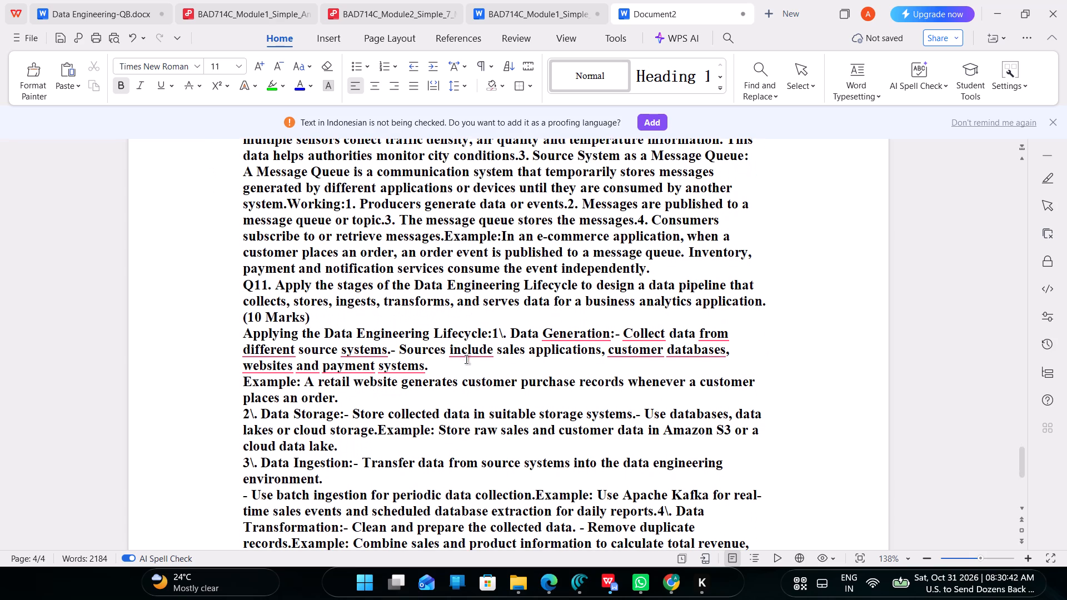
{"action": "left_click", "coordinate": [322, 316]}
{"action": "key", "text": "BackSpace"}
{"action": "key", "text": "BackSpace"}
{"action": "key", "text": "BackSpace"}
{"action": "key", "text": "BackSpace"}
{"action": "key", "text": "BackSpace"}
{"action": "key", "text": "BackSpace"}
{"action": "key", "text": "BackSpace"}
{"action": "key", "text": "BackSpace"}
{"action": "key", "text": "BackSpace"}
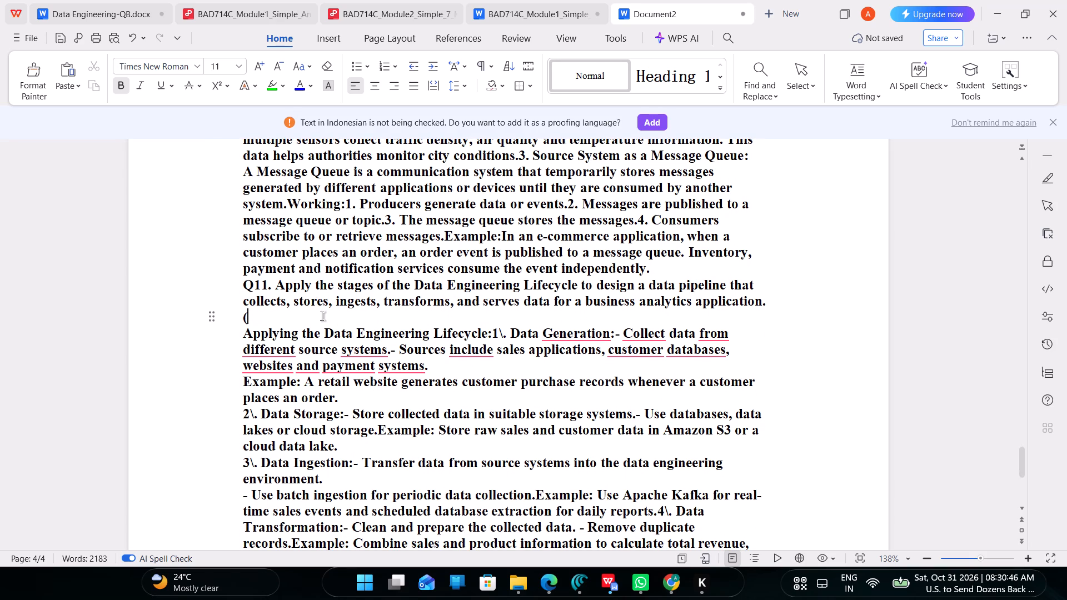
{"action": "key", "text": "BackSpace"}
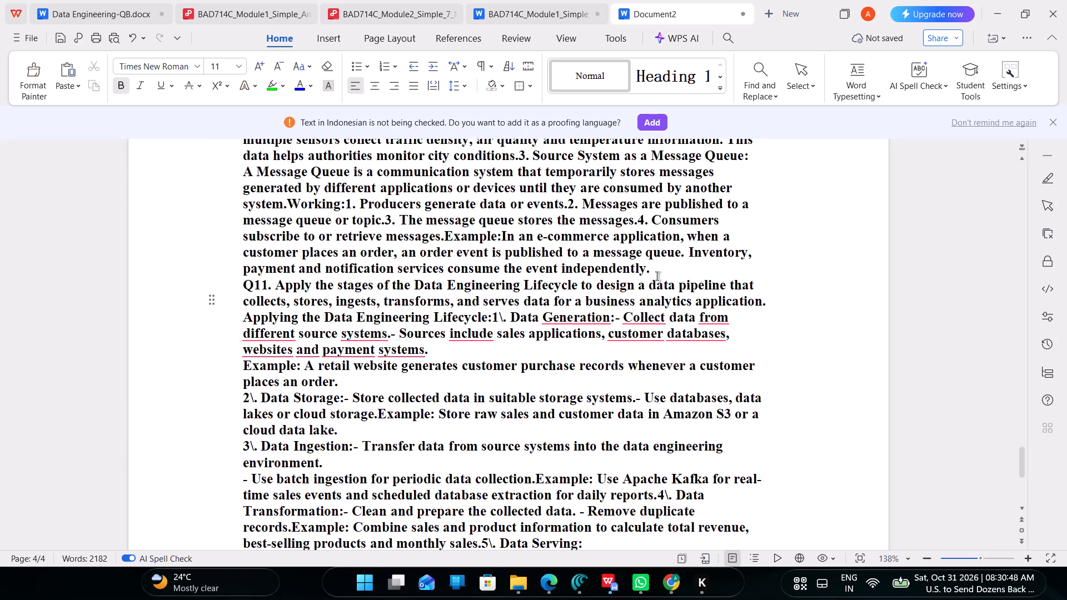
Insert a blank line between the end of the Q10 answer and the Q11 heading.
{"action": "left_click", "coordinate": [657, 276]}
{"action": "left_click", "coordinate": [657, 265]}
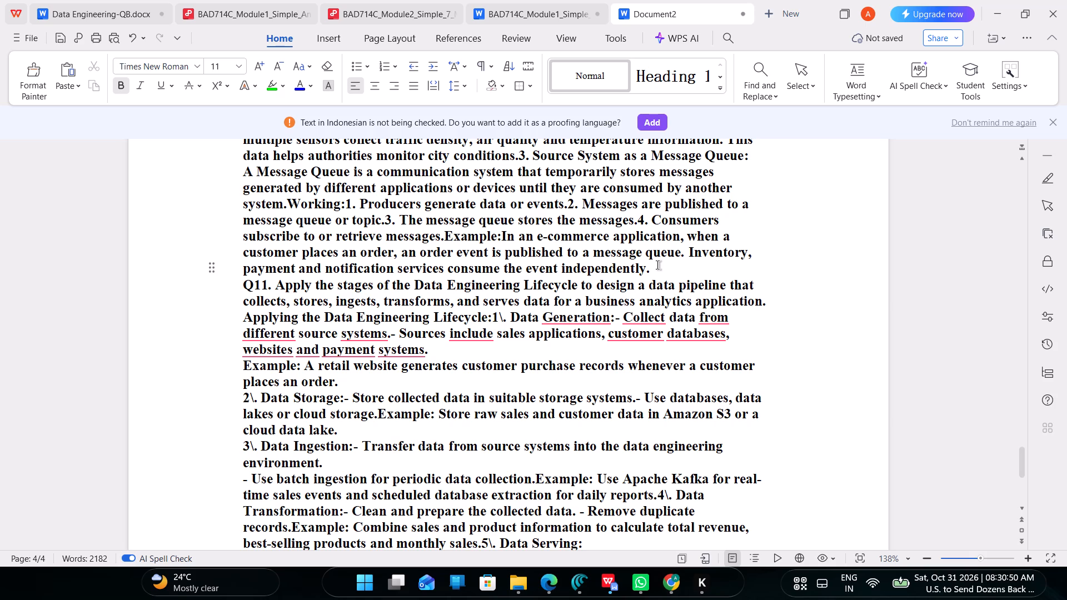
{"action": "key", "text": "shift+Return"}
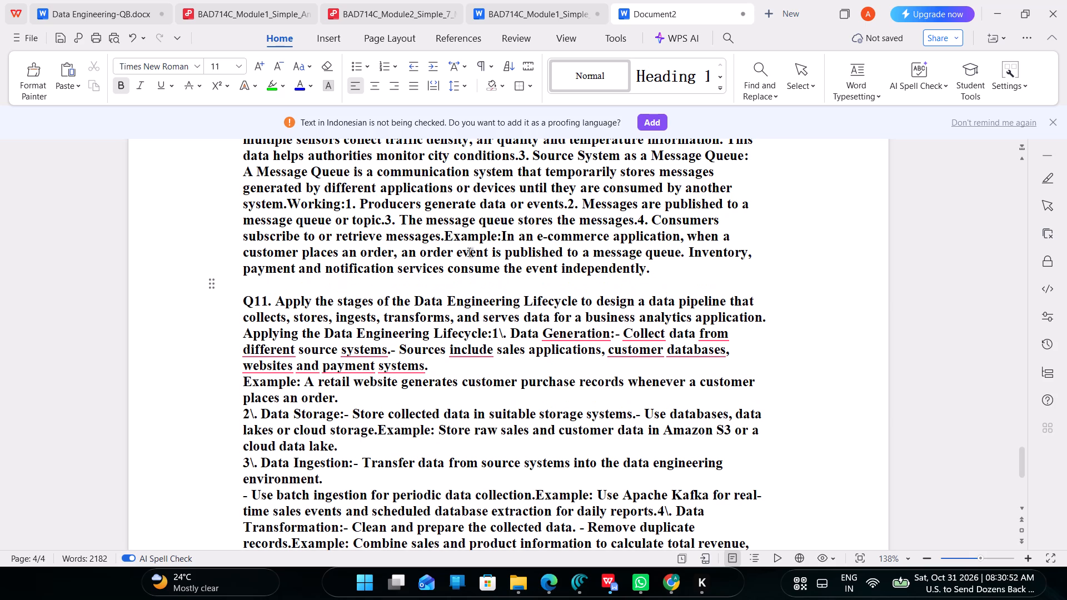
Review the layout from the end of the Q11 answer back up to the Q2 heading at the document's start.
{"action": "scroll", "coordinate": [447, 256], "scroll_direction": "down", "scroll_amount": 11}
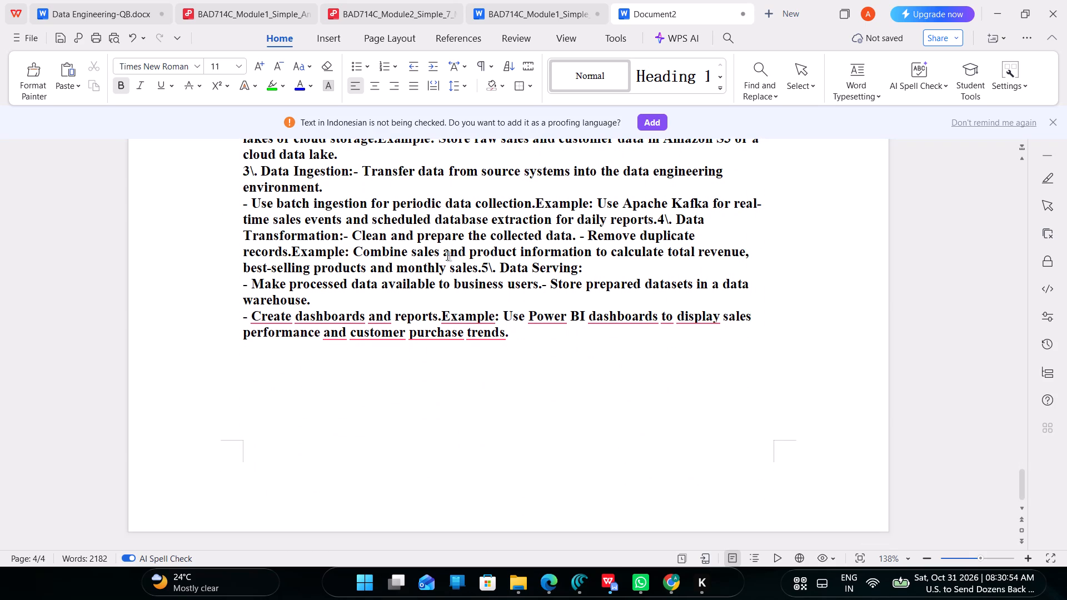
{"action": "scroll", "coordinate": [447, 256], "scroll_direction": "down", "scroll_amount": 1}
{"action": "scroll", "coordinate": [447, 256], "scroll_direction": "up", "scroll_amount": 7}
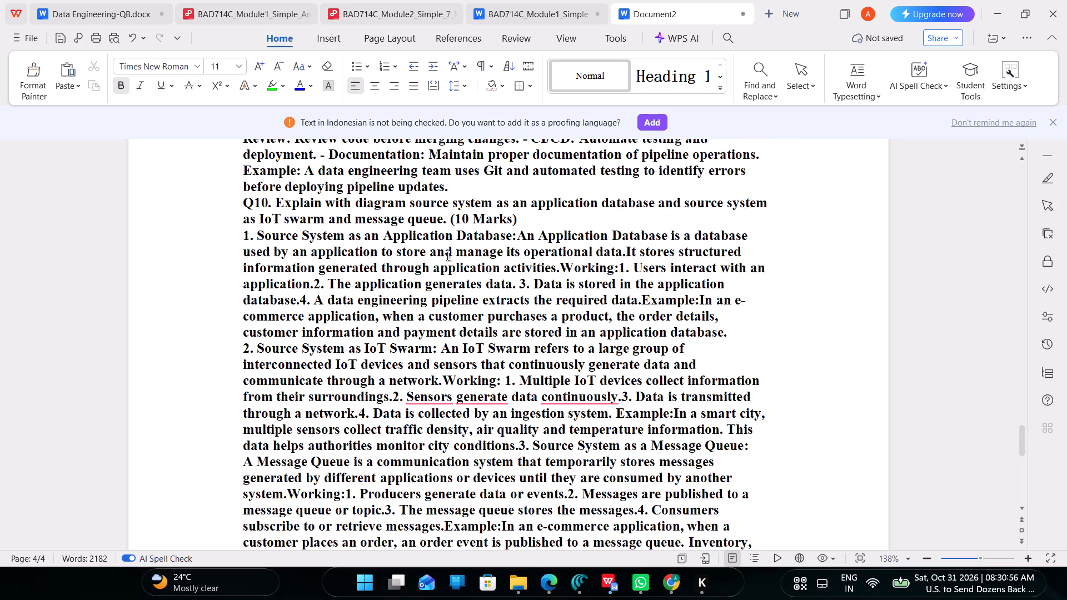
{"action": "scroll", "coordinate": [447, 256], "scroll_direction": "up", "scroll_amount": 4}
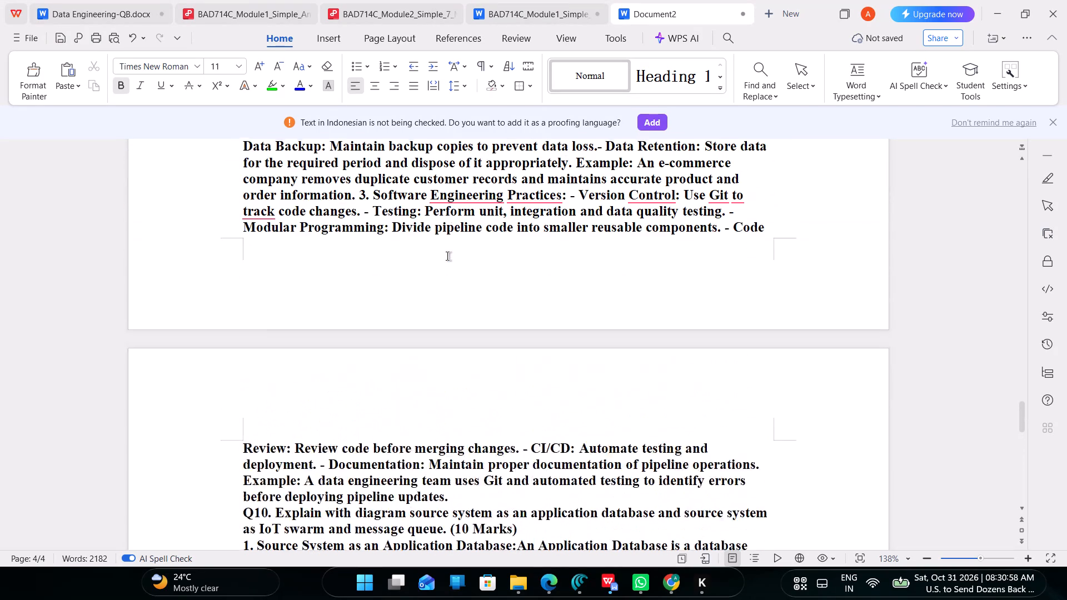
{"action": "scroll", "coordinate": [447, 256], "scroll_direction": "up", "scroll_amount": 3}
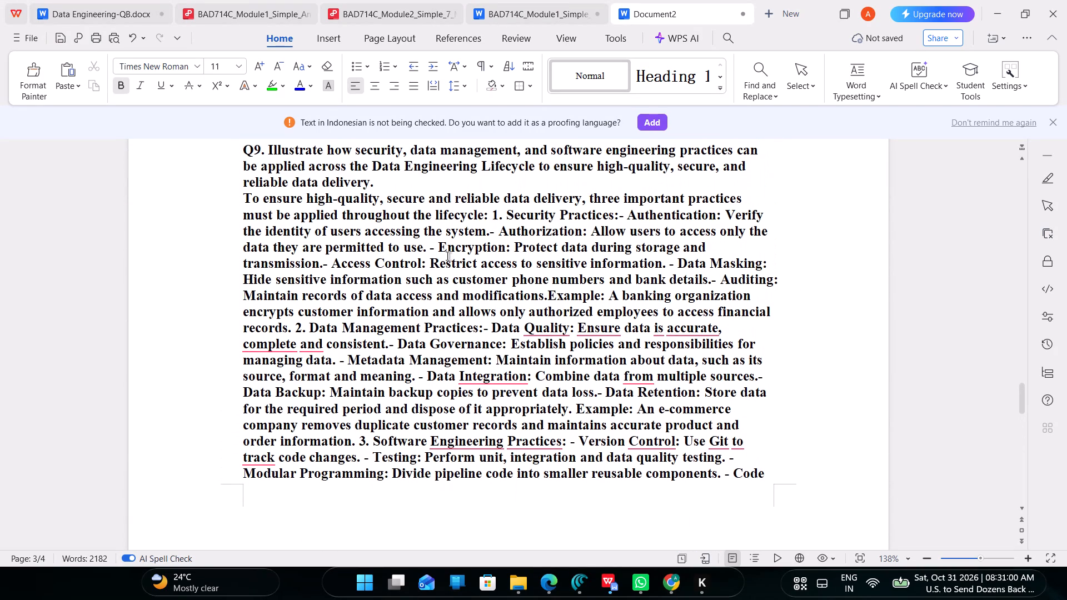
{"action": "scroll", "coordinate": [447, 256], "scroll_direction": "up", "scroll_amount": 11}
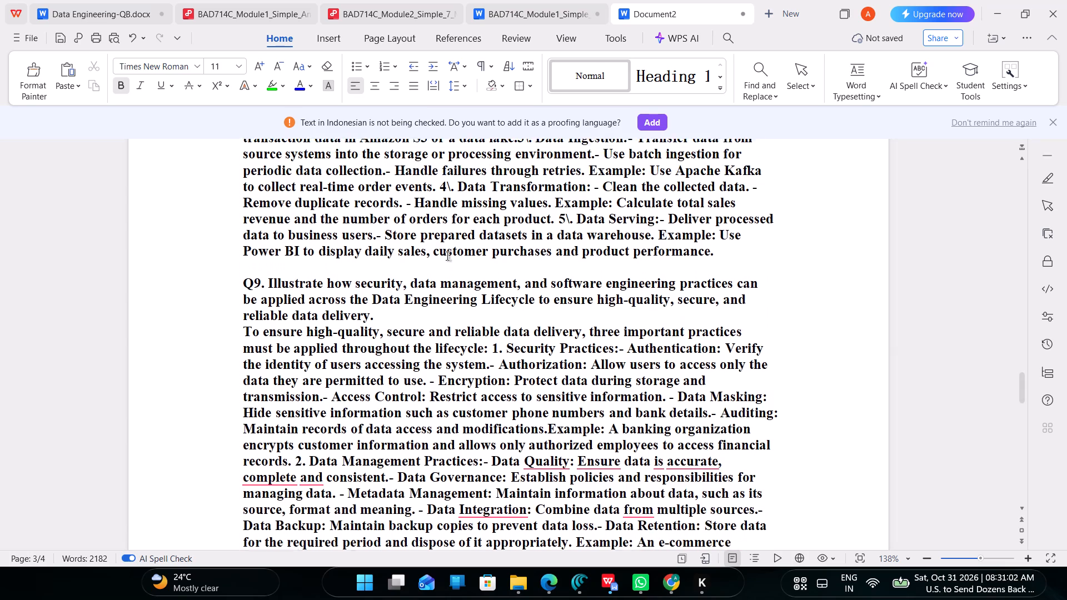
{"action": "scroll", "coordinate": [447, 256], "scroll_direction": "up", "scroll_amount": 9}
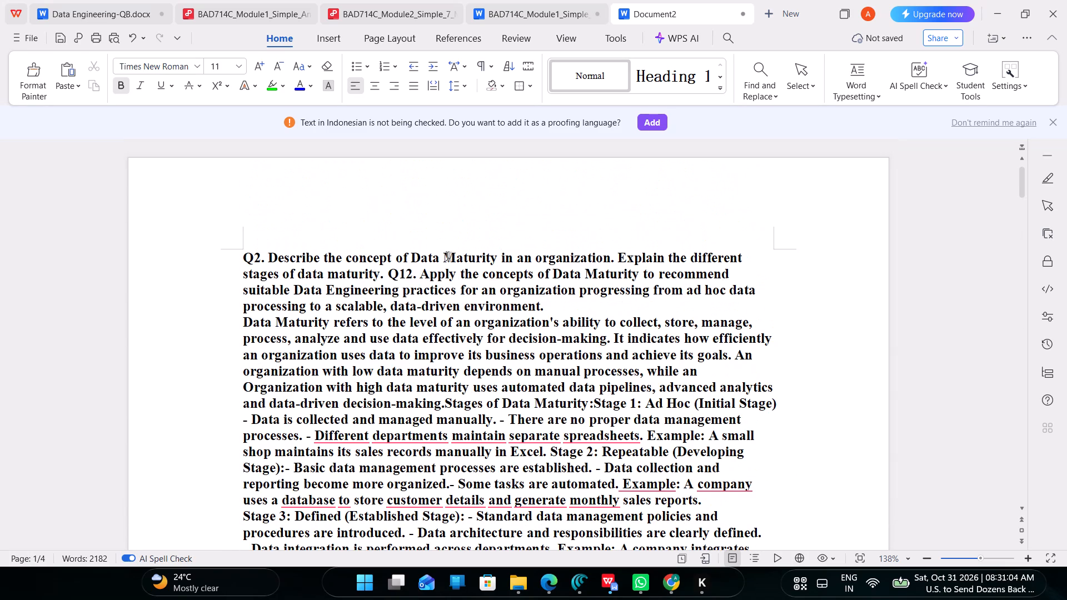
Insert a blank line between the end of the Q2 answer and the Q4 heading.
{"action": "scroll", "coordinate": [372, 447], "scroll_direction": "down", "scroll_amount": 5}
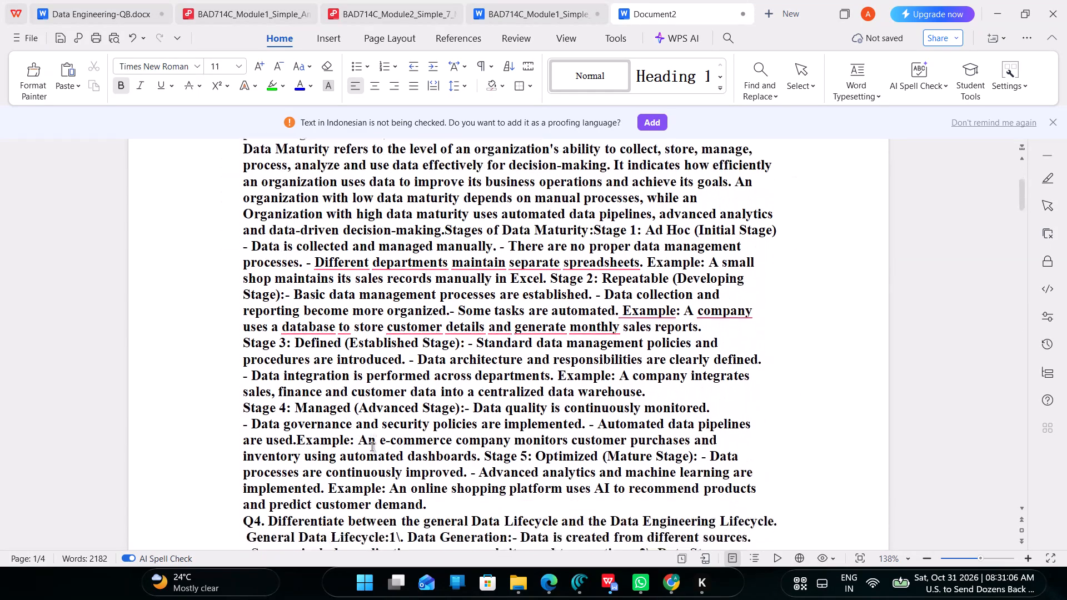
{"action": "scroll", "coordinate": [372, 447], "scroll_direction": "down", "scroll_amount": 3}
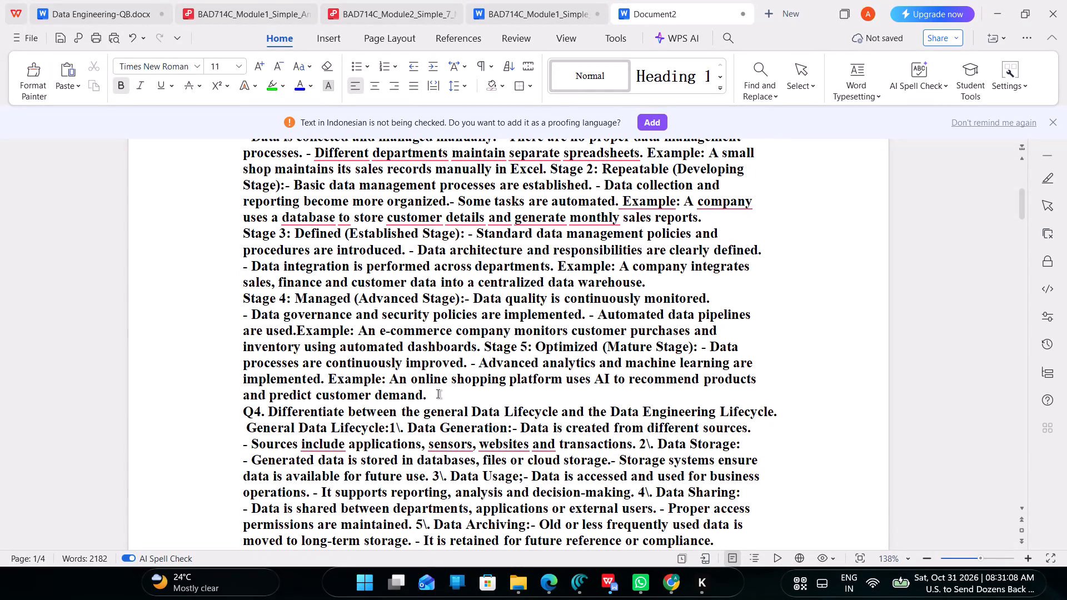
{"action": "left_click", "coordinate": [438, 396]}
{"action": "key", "text": "shift+Return"}
Insert a blank line between the end of the Q5 answer and the Q6 heading.
{"action": "scroll", "coordinate": [438, 396], "scroll_direction": "down", "scroll_amount": 3}
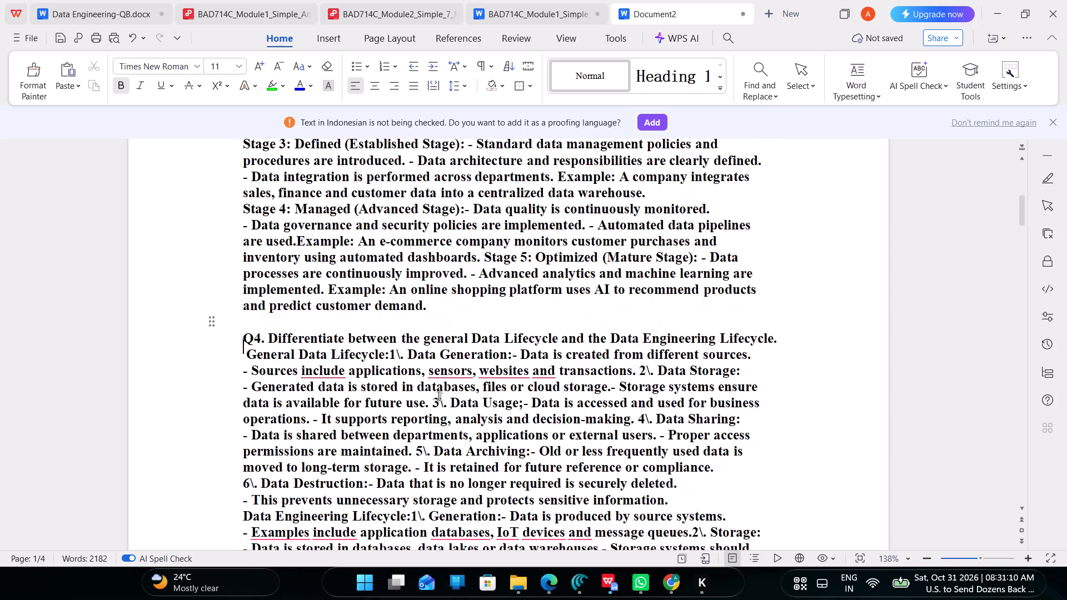
{"action": "scroll", "coordinate": [438, 396], "scroll_direction": "down", "scroll_amount": 7}
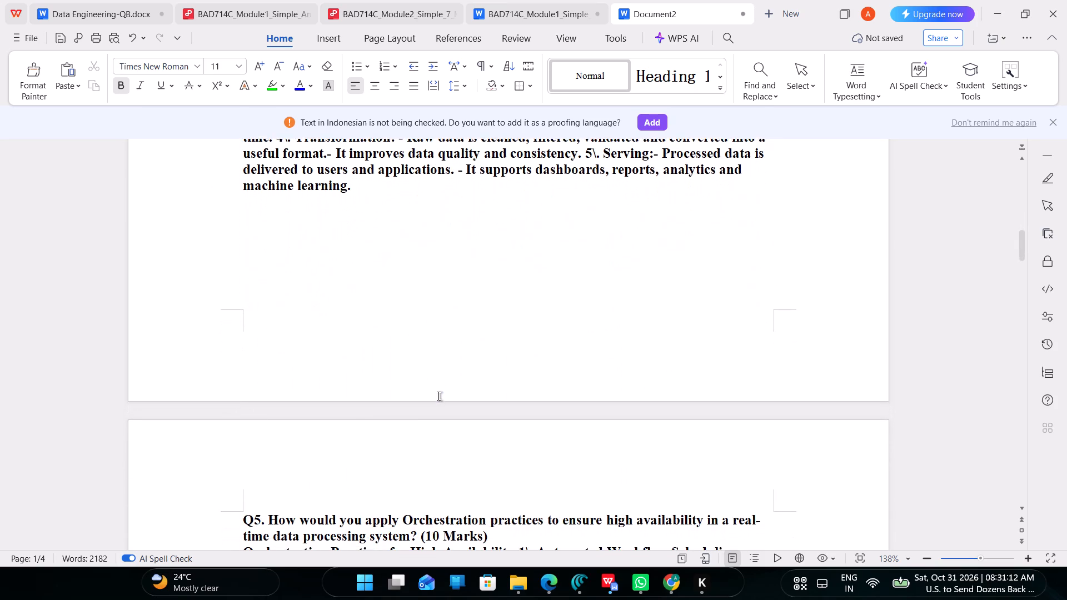
{"action": "scroll", "coordinate": [438, 396], "scroll_direction": "down", "scroll_amount": 6}
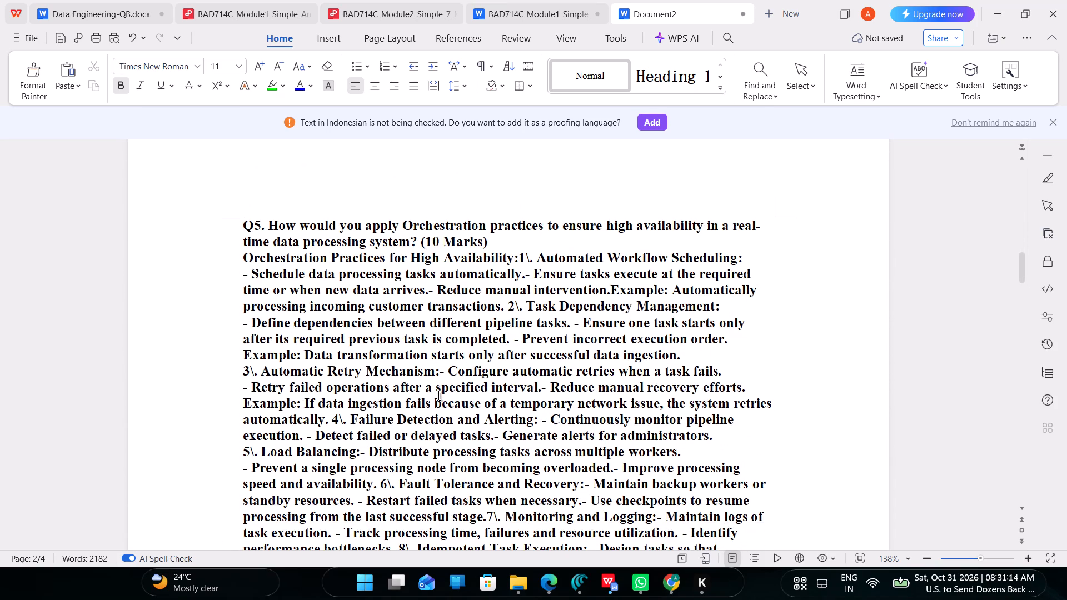
{"action": "scroll", "coordinate": [432, 441], "scroll_direction": "down", "scroll_amount": 5}
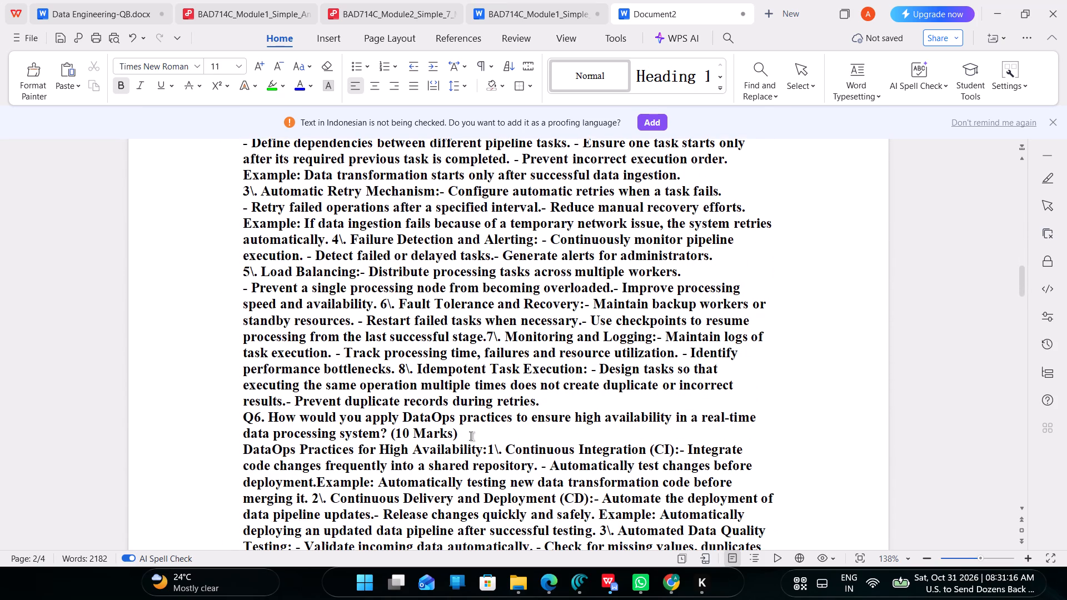
{"action": "left_click", "coordinate": [546, 400]}
{"action": "key", "text": "shift+Return"}
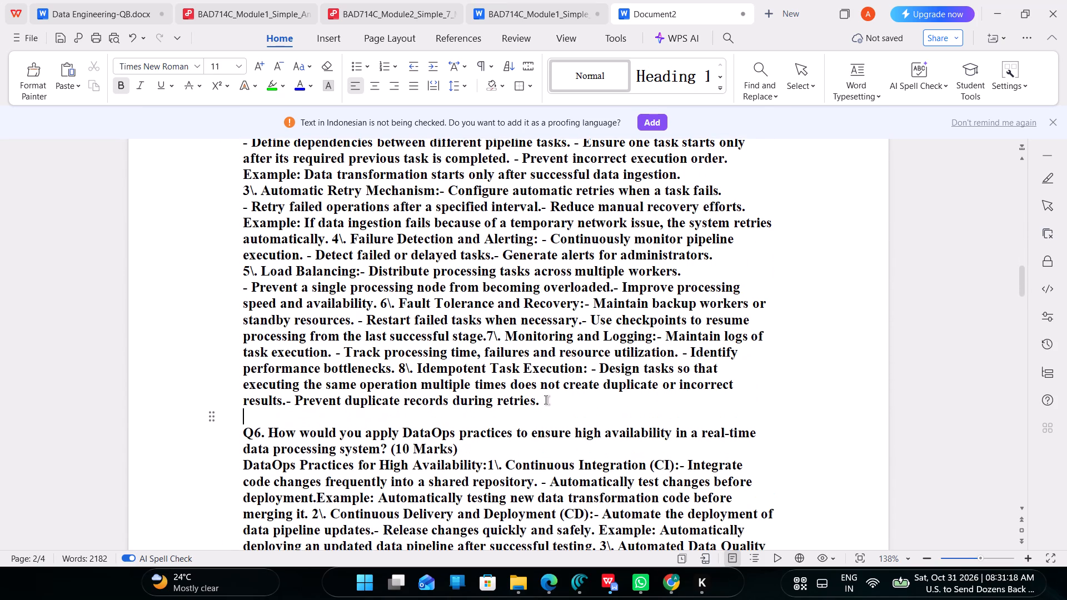
Insert a blank line between the end of the Q6 answer and the Q7 heading.
{"action": "scroll", "coordinate": [546, 400], "scroll_direction": "down", "scroll_amount": 11}
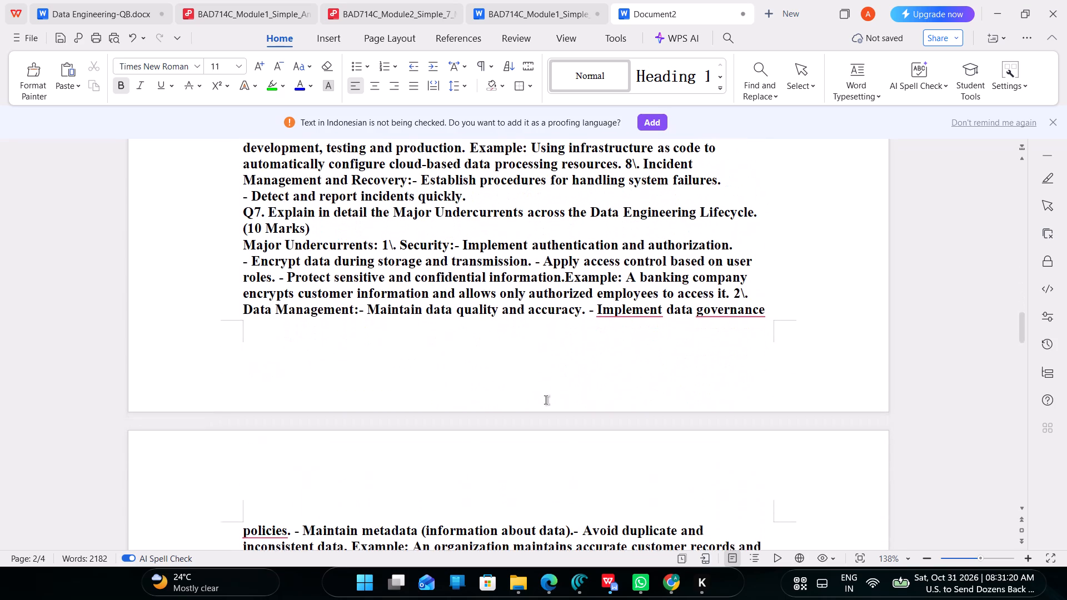
{"action": "scroll", "coordinate": [546, 400], "scroll_direction": "down", "scroll_amount": 1}
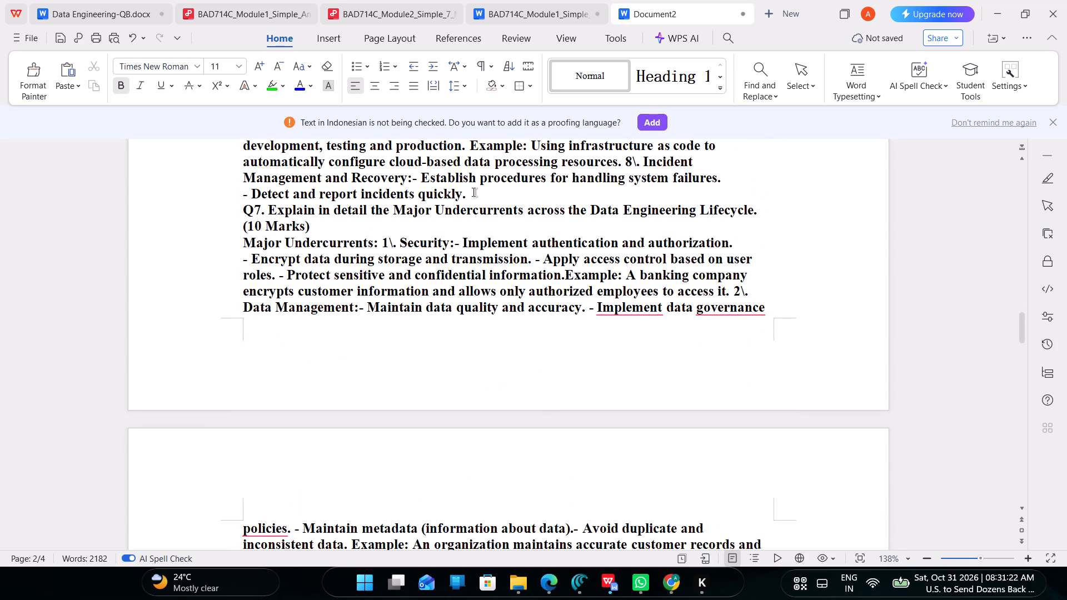
{"action": "left_click", "coordinate": [473, 192]}
{"action": "key", "text": "shift+Return"}
Review the layout from the Q7 answer to the end of the Q11 answer and back up to the Q7 heading.
{"action": "scroll", "coordinate": [473, 192], "scroll_direction": "down", "scroll_amount": 4}
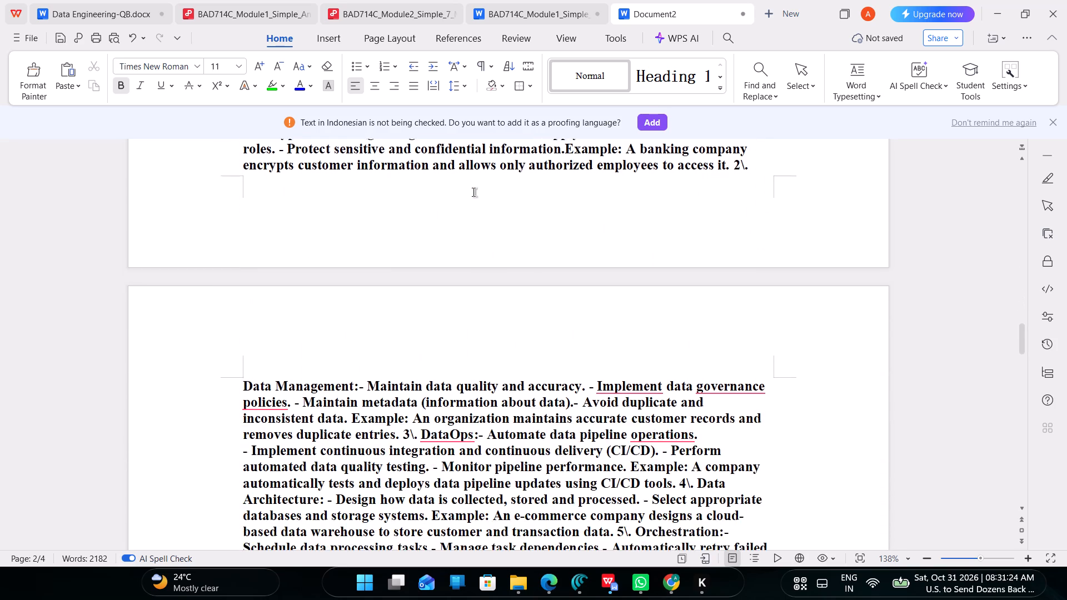
{"action": "scroll", "coordinate": [473, 192], "scroll_direction": "down", "scroll_amount": 3}
{"action": "scroll", "coordinate": [468, 299], "scroll_direction": "down", "scroll_amount": 3}
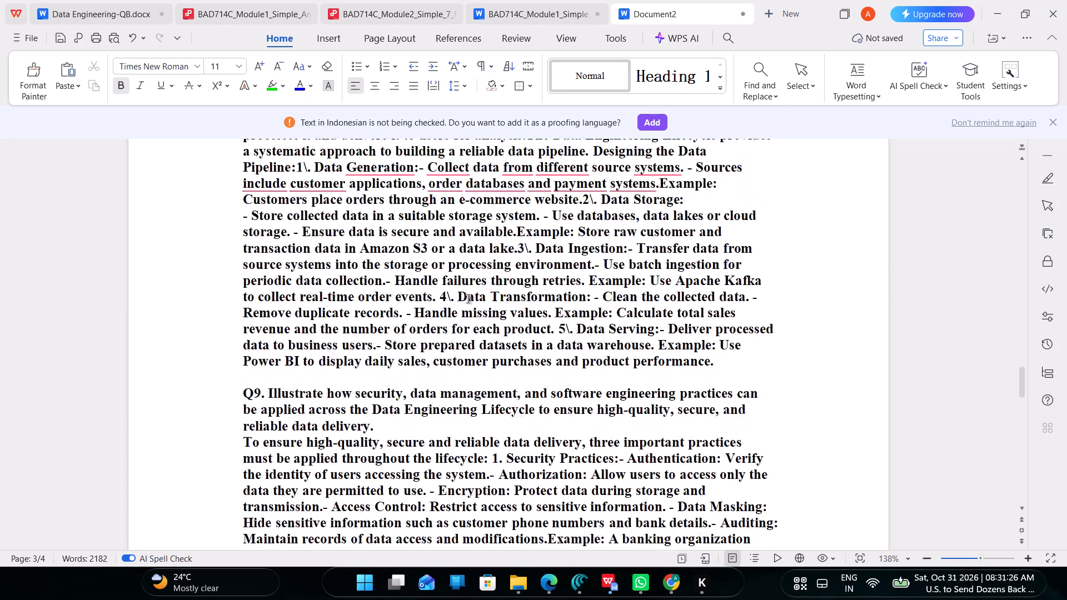
{"action": "scroll", "coordinate": [468, 299], "scroll_direction": "down", "scroll_amount": 6}
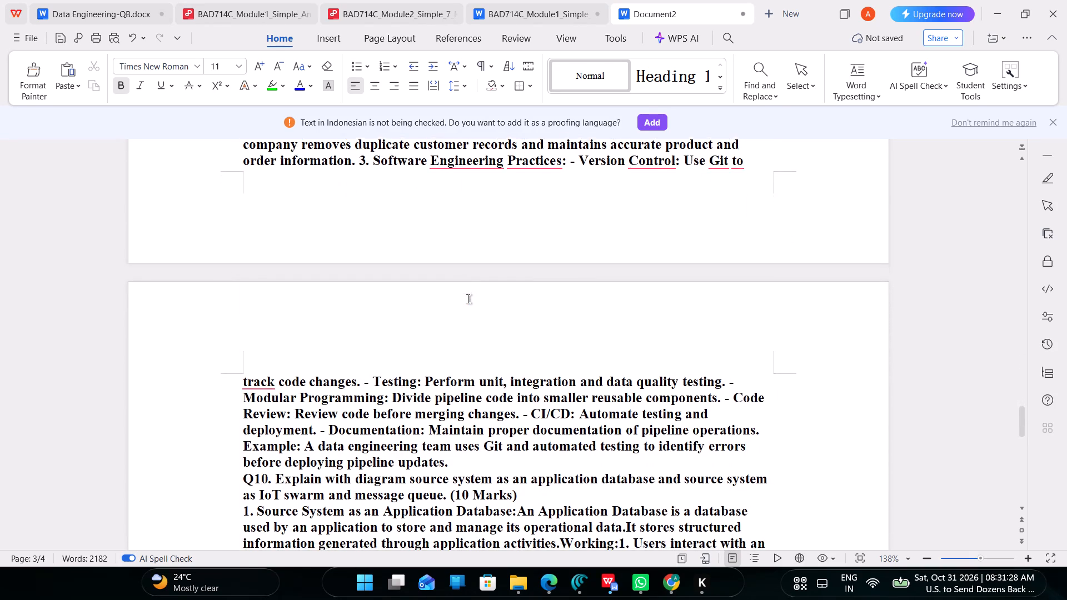
{"action": "scroll", "coordinate": [468, 299], "scroll_direction": "down", "scroll_amount": 8}
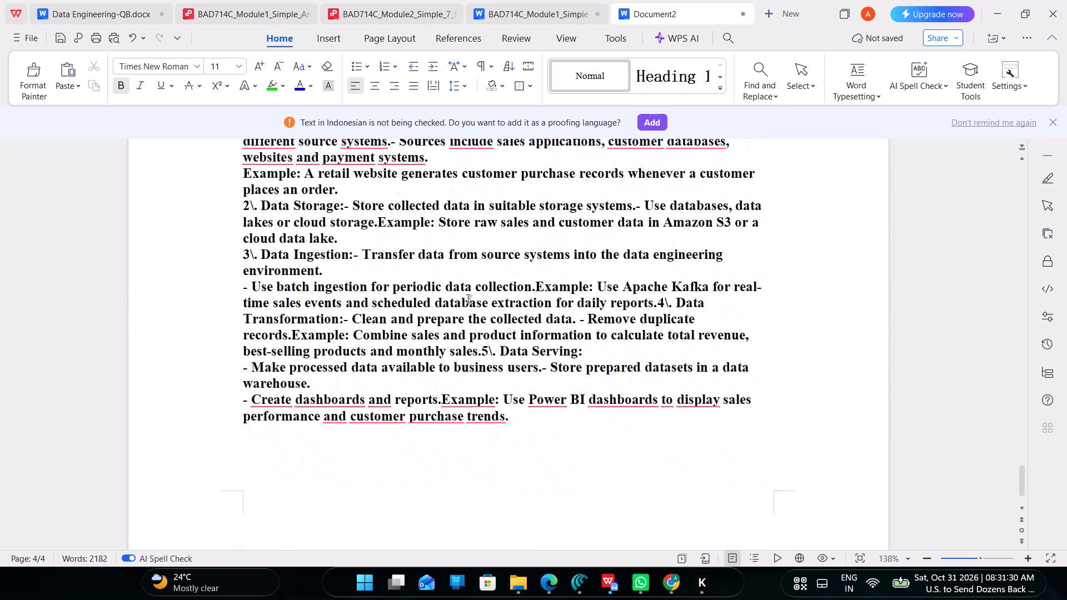
{"action": "scroll", "coordinate": [468, 299], "scroll_direction": "down", "scroll_amount": 1}
{"action": "scroll", "coordinate": [468, 299], "scroll_direction": "up", "scroll_amount": 5}
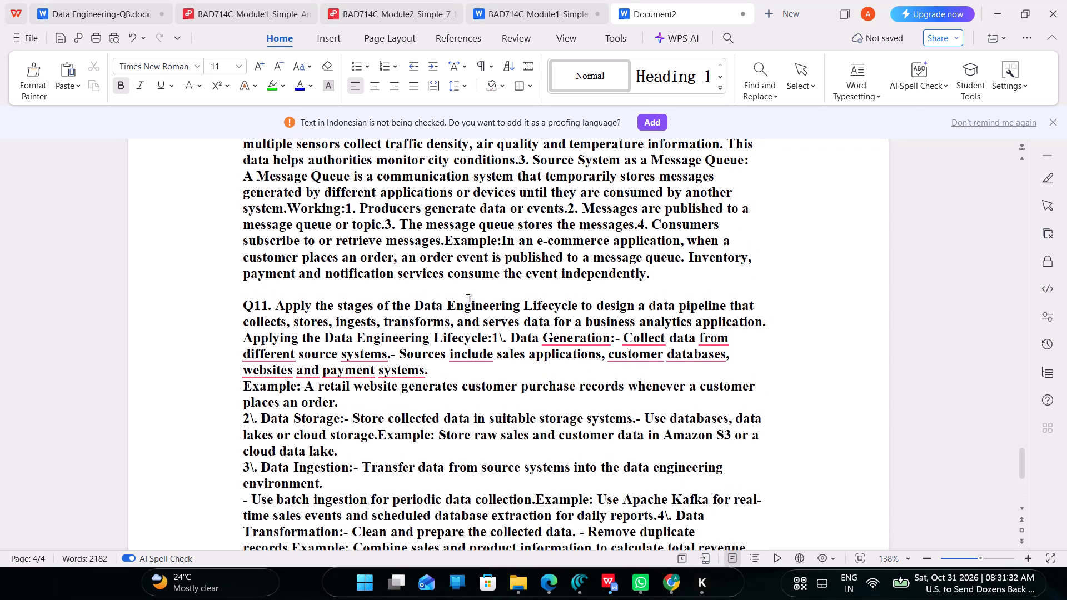
{"action": "scroll", "coordinate": [468, 299], "scroll_direction": "up", "scroll_amount": 7}
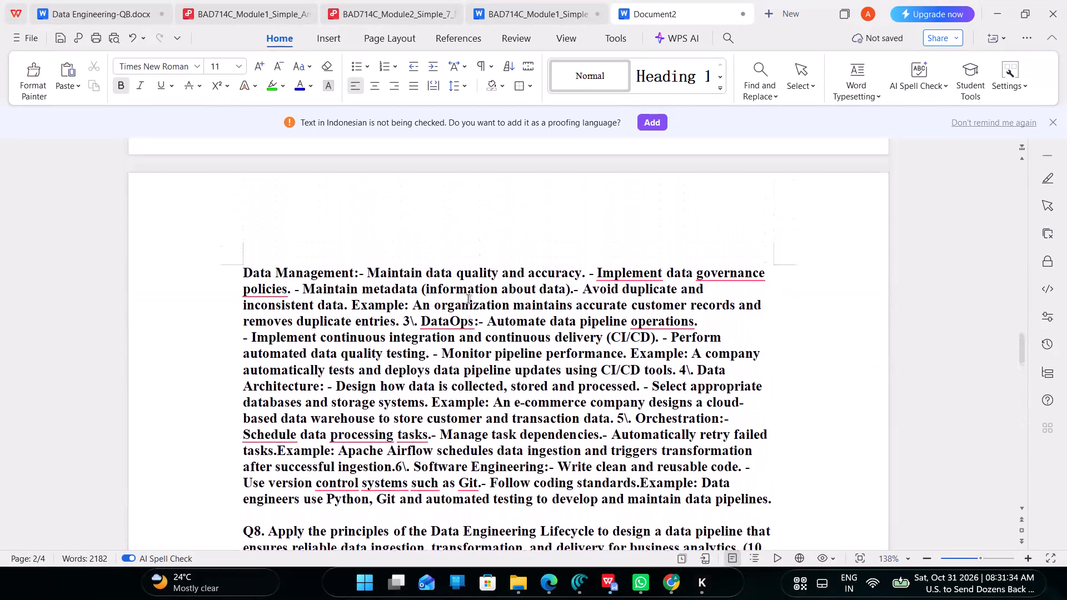
{"action": "scroll", "coordinate": [468, 299], "scroll_direction": "up", "scroll_amount": 4}
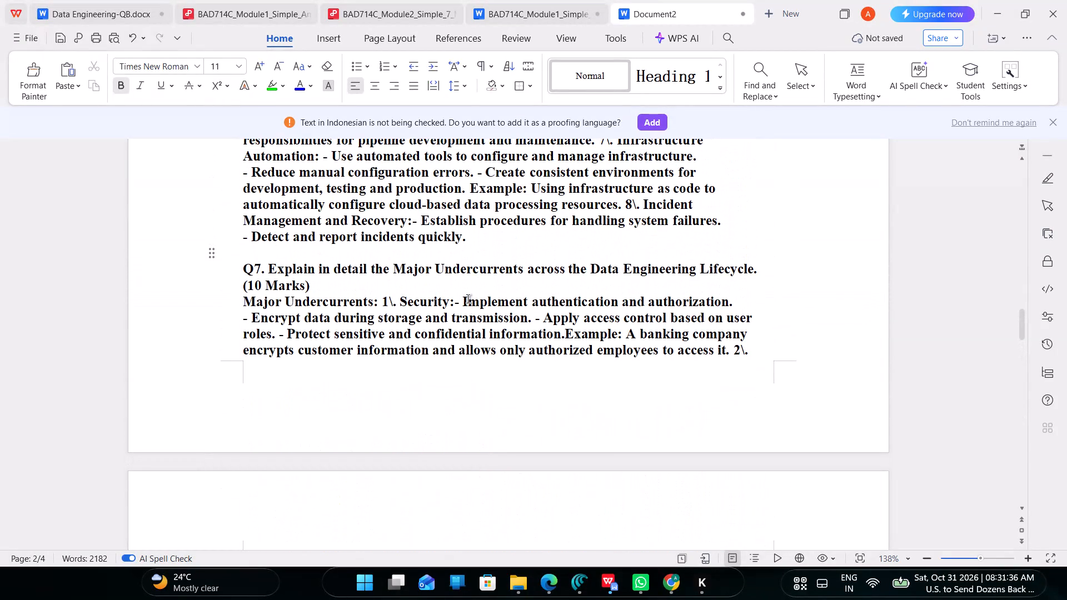
Add five more blank lines above the Q7 heading so that Q7 starts on a new page.
{"action": "key", "text": "shift+Return"}
{"action": "key", "text": "shift+Return"}
{"action": "key", "text": "shift+Return"}
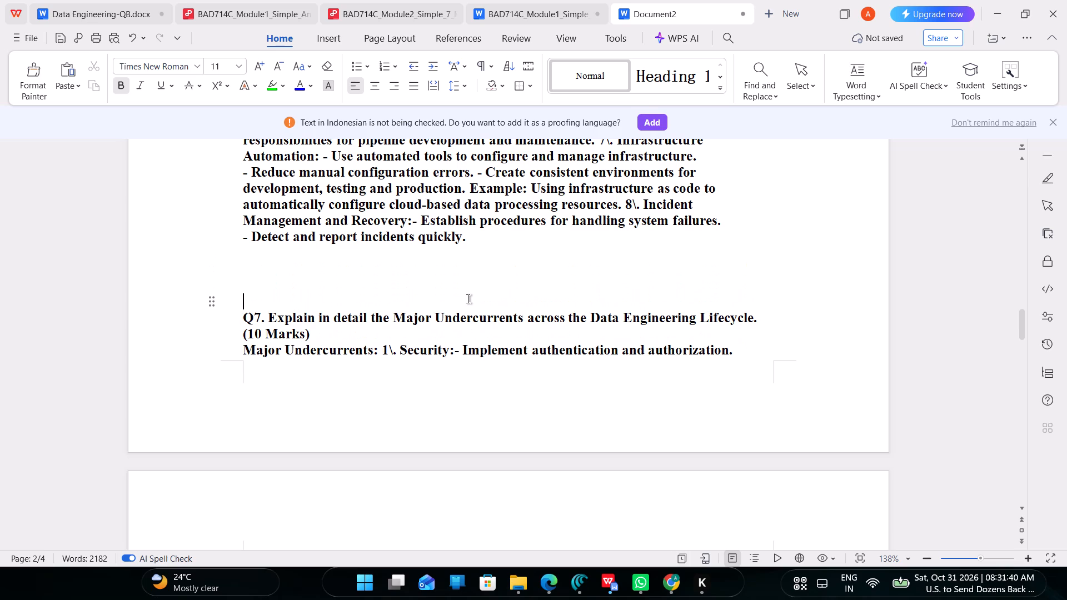
{"action": "key", "text": "shift+Return"}
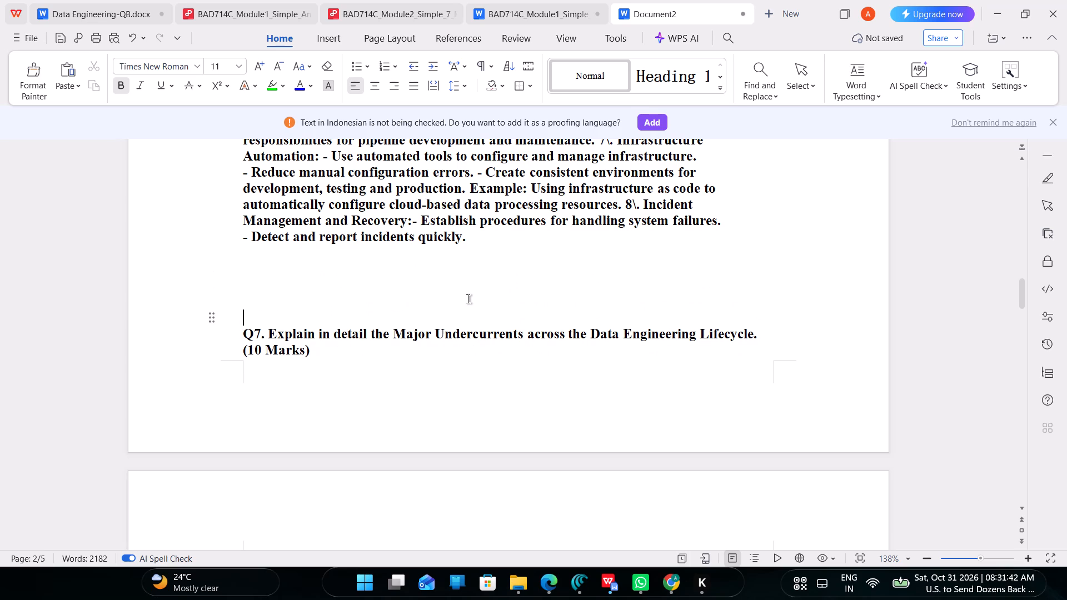
{"action": "key", "text": "shift+Return"}
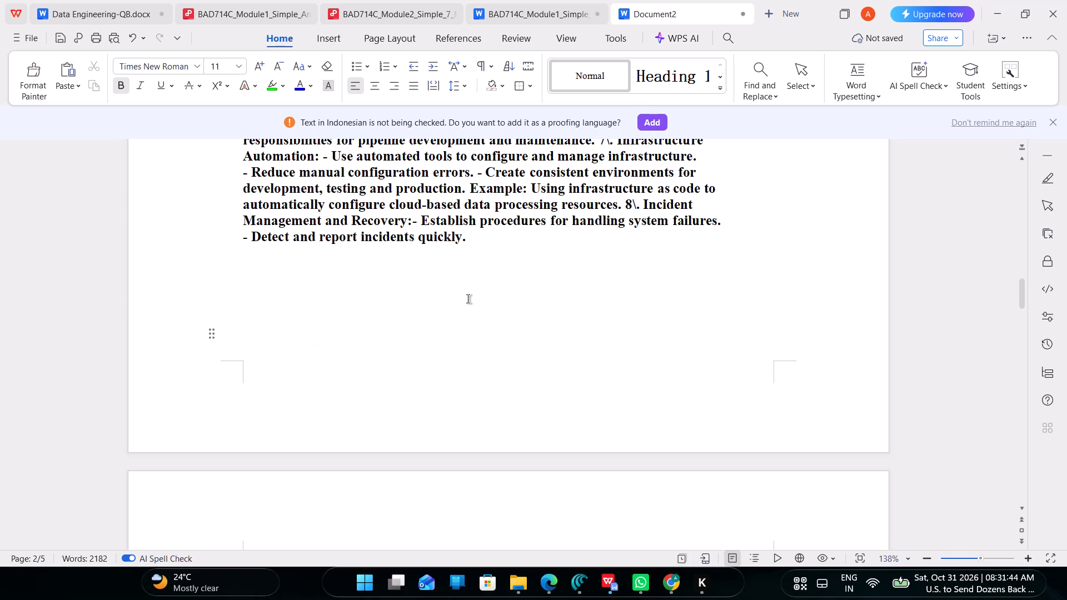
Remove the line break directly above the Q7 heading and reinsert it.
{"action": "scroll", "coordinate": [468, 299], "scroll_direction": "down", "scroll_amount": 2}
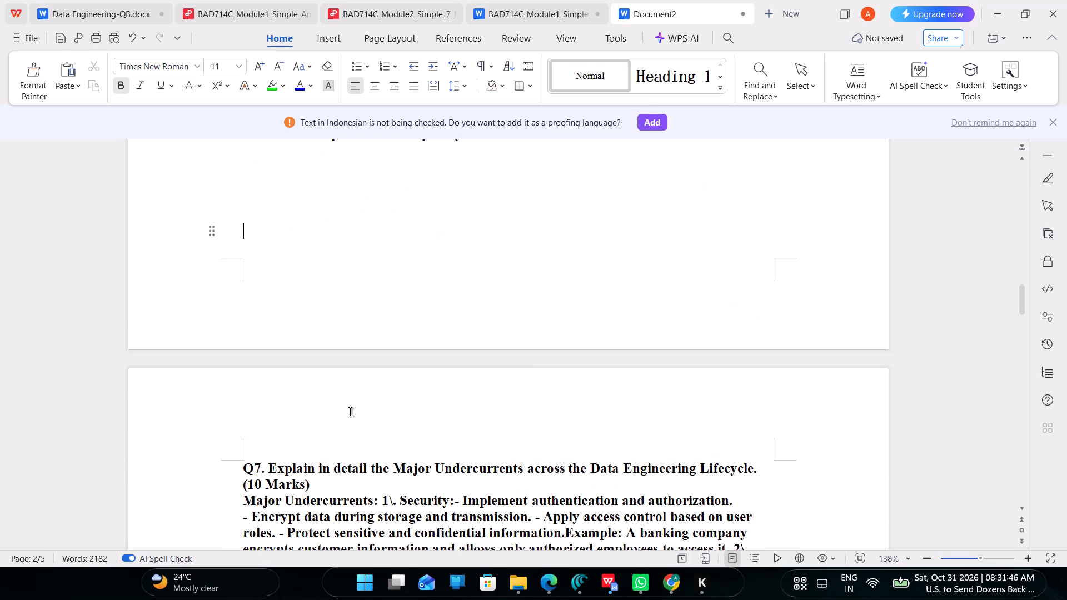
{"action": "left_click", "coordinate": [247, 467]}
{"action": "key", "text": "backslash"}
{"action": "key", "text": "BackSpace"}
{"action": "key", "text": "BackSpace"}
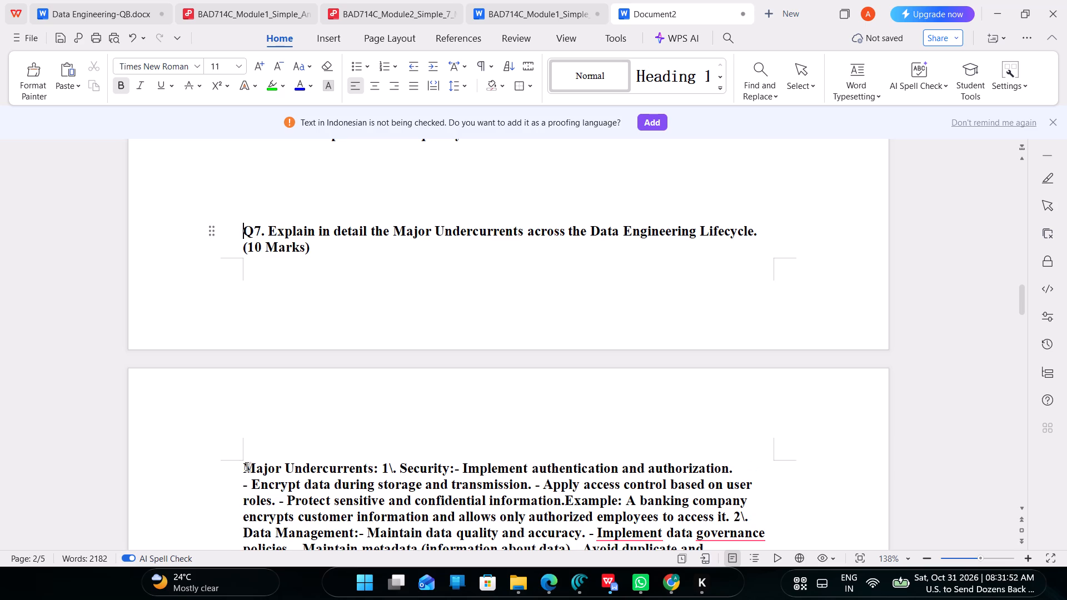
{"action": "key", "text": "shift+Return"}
Examine the page layout from the Q7 heading to the document's end, including the page break in Q11's Data Serving section.
{"action": "scroll", "coordinate": [247, 467], "scroll_direction": "down", "scroll_amount": 3}
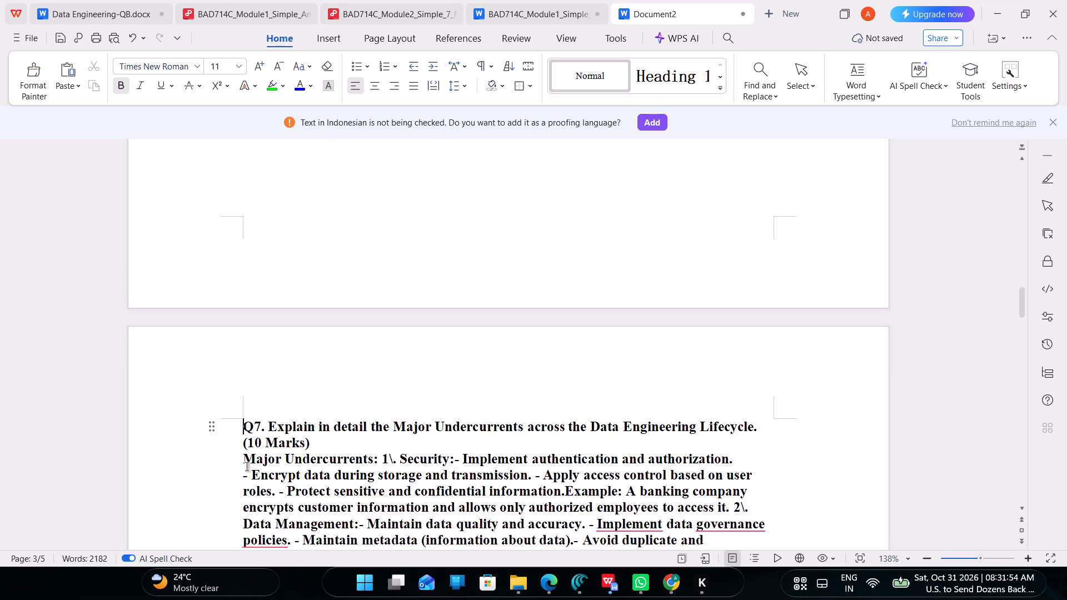
{"action": "scroll", "coordinate": [247, 467], "scroll_direction": "down", "scroll_amount": 16}
{"action": "scroll", "coordinate": [247, 467], "scroll_direction": "down", "scroll_amount": 6}
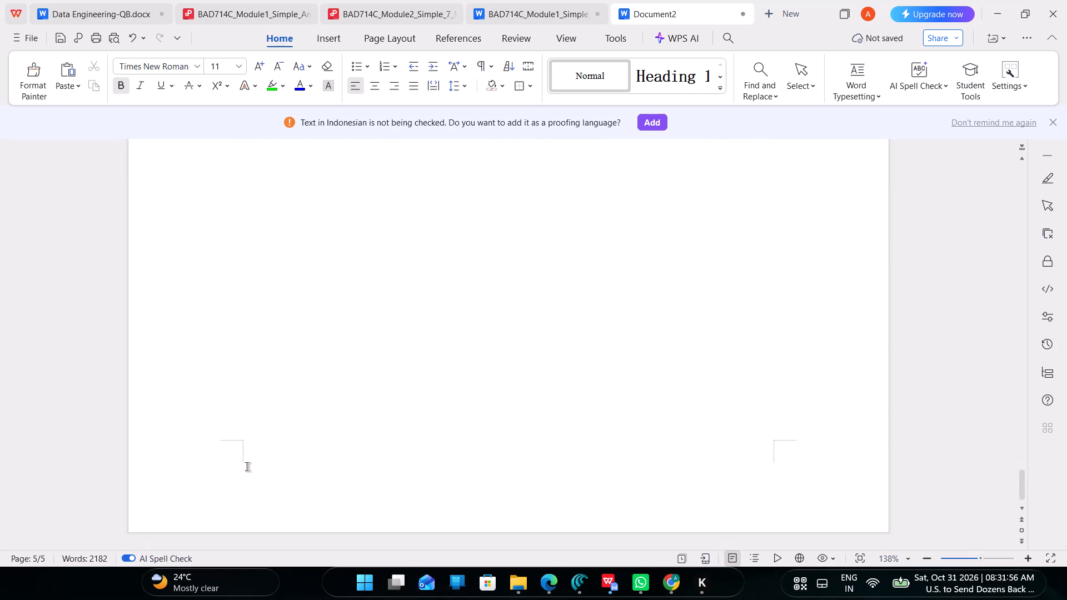
{"action": "scroll", "coordinate": [247, 467], "scroll_direction": "up", "scroll_amount": 7}
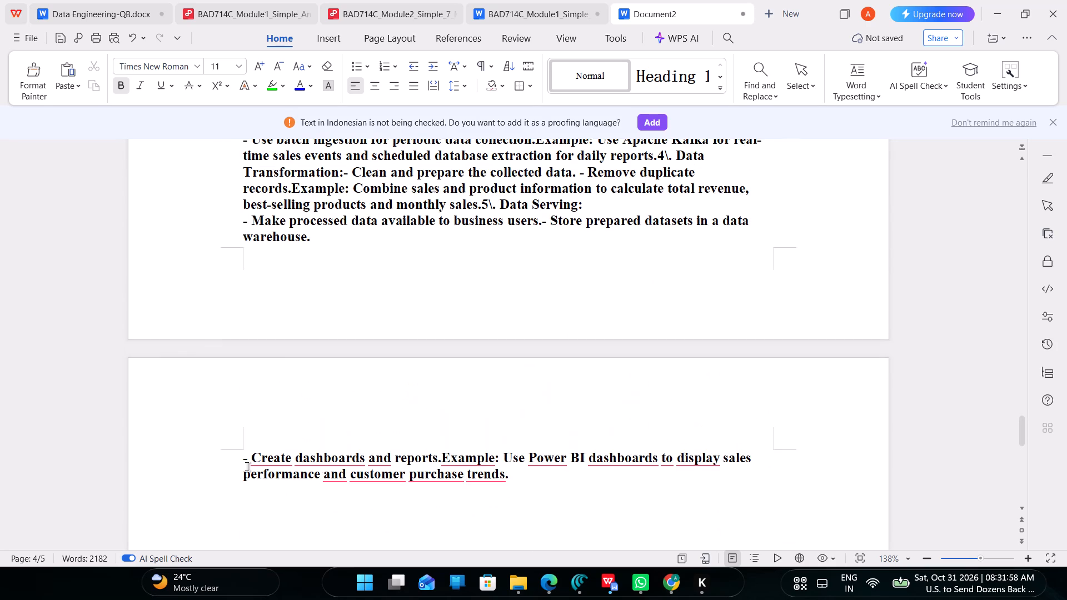
{"action": "scroll", "coordinate": [247, 467], "scroll_direction": "up", "scroll_amount": 2}
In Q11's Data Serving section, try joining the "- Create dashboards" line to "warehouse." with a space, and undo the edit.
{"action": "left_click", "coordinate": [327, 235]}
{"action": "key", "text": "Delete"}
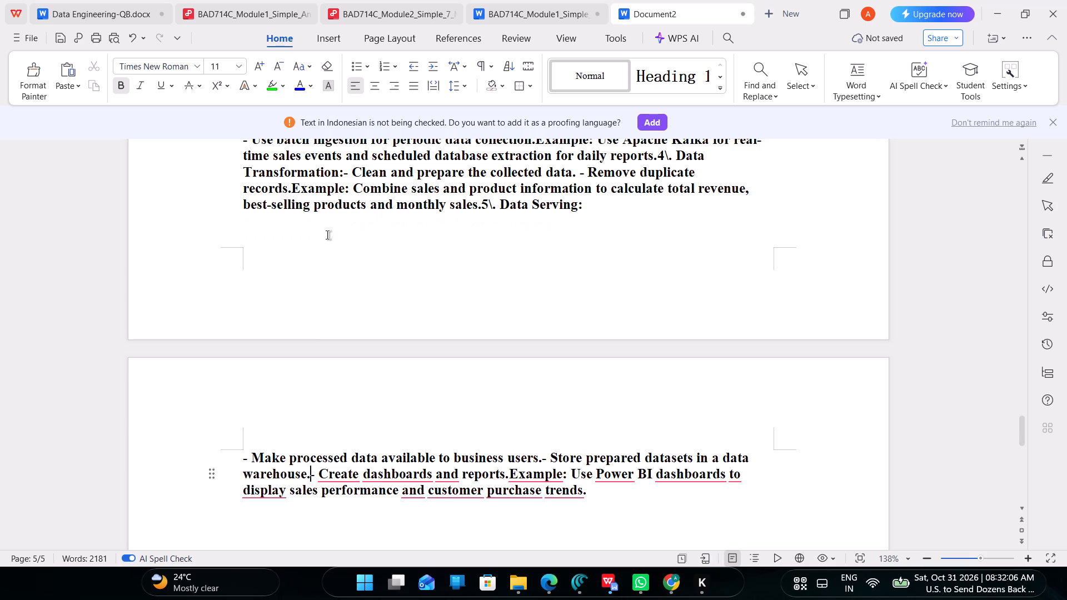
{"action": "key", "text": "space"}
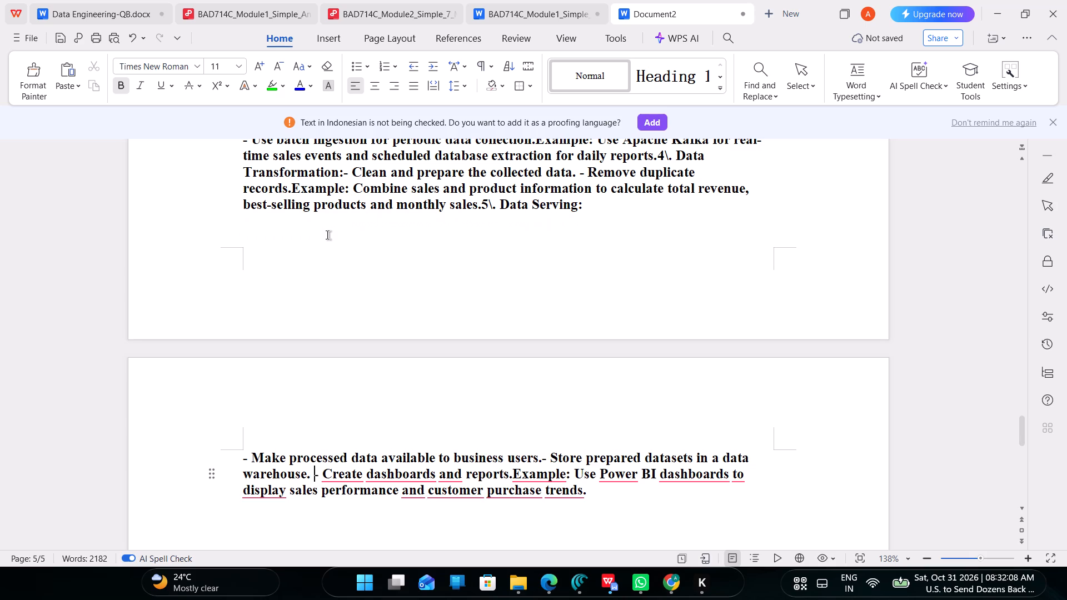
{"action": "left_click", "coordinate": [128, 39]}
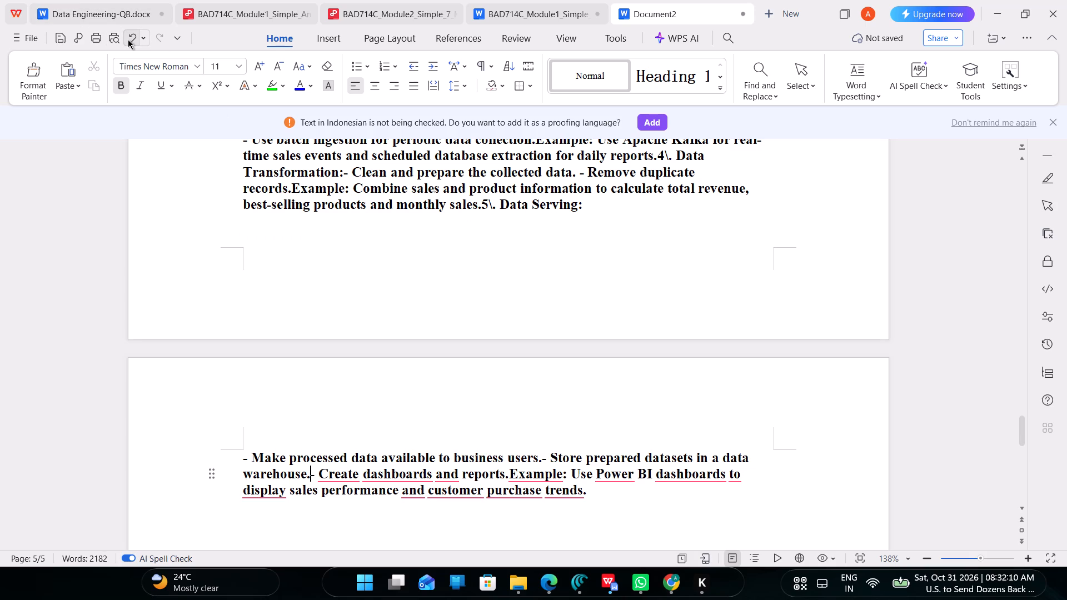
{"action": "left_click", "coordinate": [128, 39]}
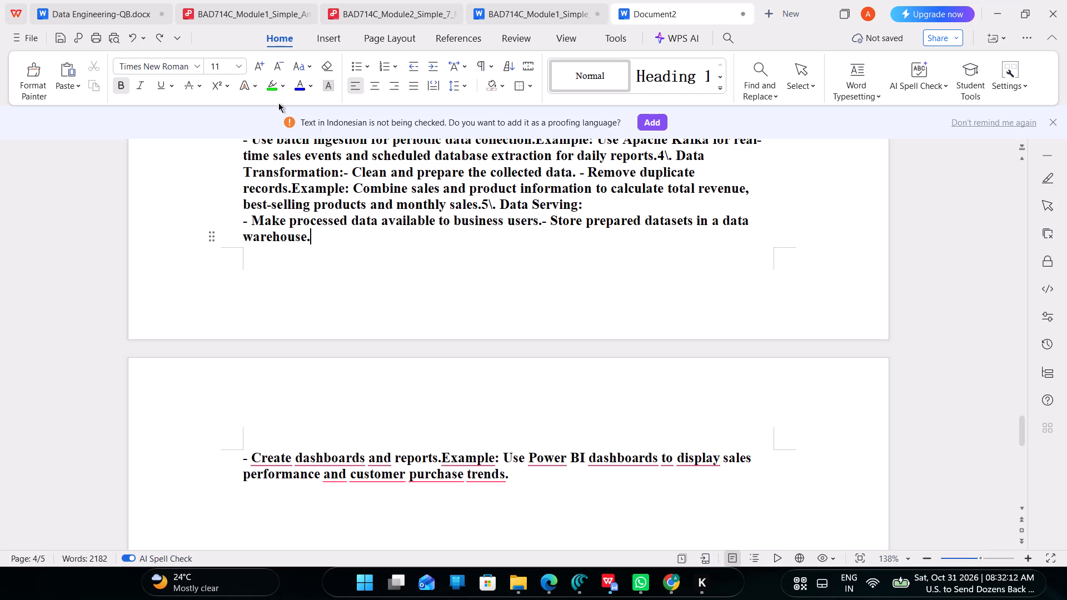
In Q11's Data Serving section, join the "- Make processed data" and "- Create dashboards" lines directly onto the preceding text.
{"action": "left_click", "coordinate": [594, 202]}
{"action": "key", "text": "Delete"}
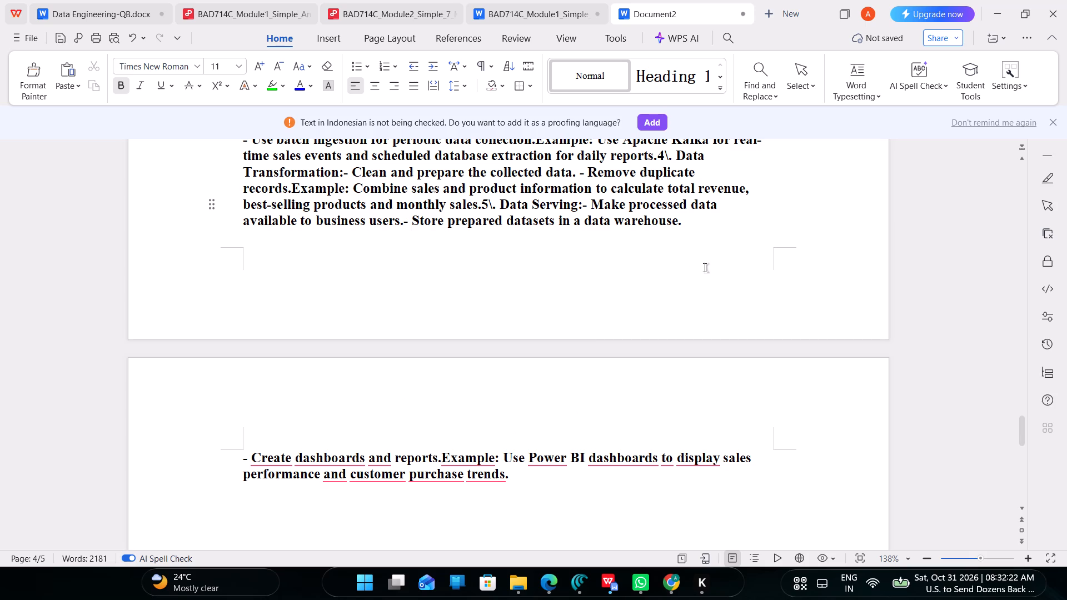
{"action": "left_click", "coordinate": [703, 225]}
{"action": "key", "text": "Delete"}
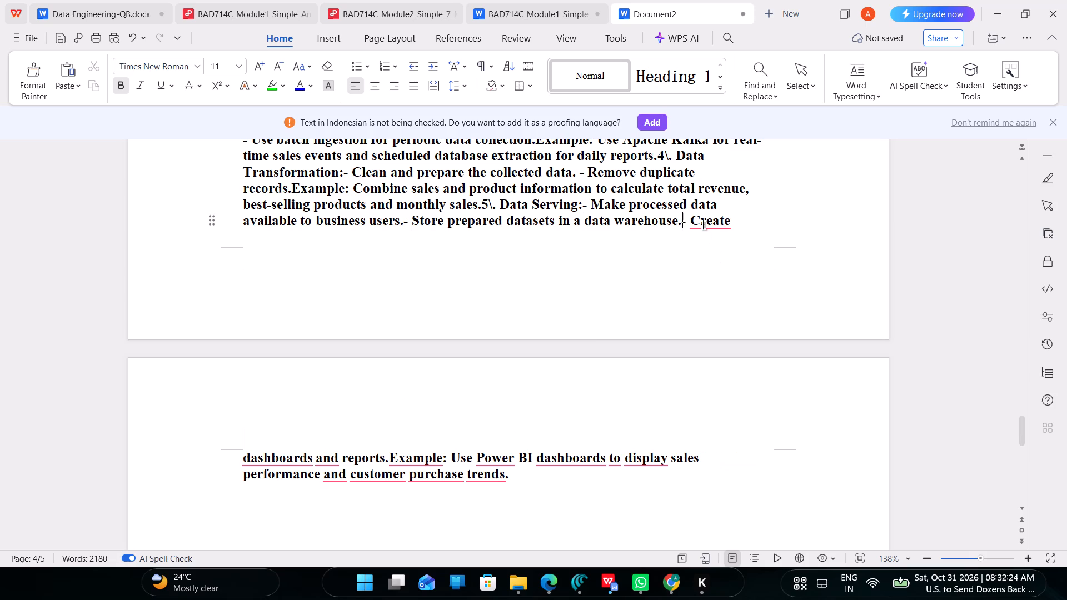
{"action": "left_click", "coordinate": [753, 220]}
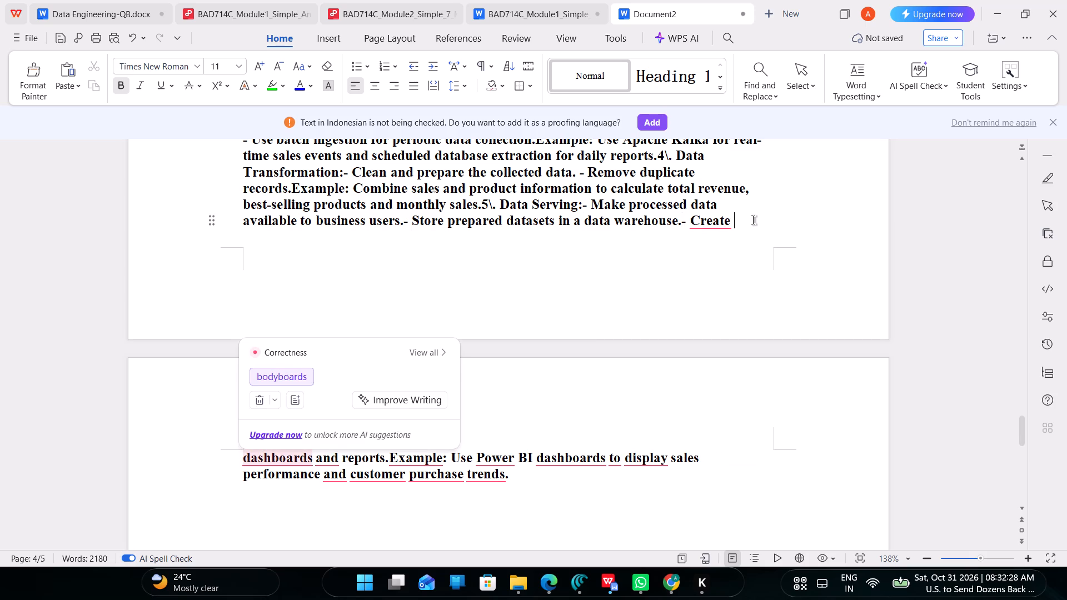
Delete the "- Create dashboards and reports." text before the Power BI example in Q11's Data Serving section.
{"action": "left_click", "coordinate": [387, 457]}
{"action": "key", "text": "BackSpace"}
{"action": "key", "text": "BackSpace"}
{"action": "key", "text": "BackSpace"}
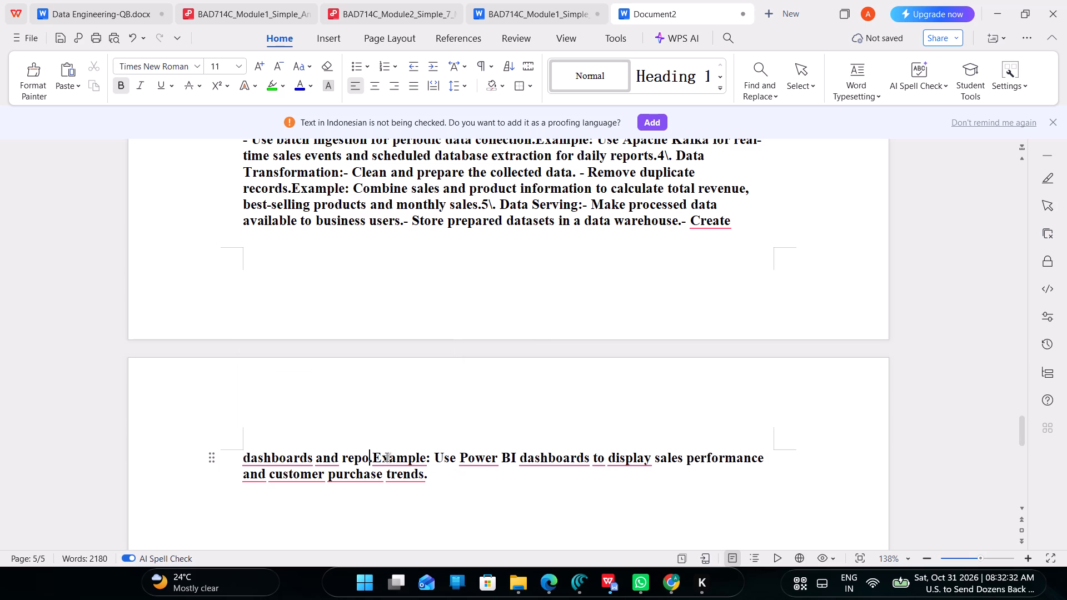
{"action": "key", "text": "BackSpace"}
{"action": "key", "text": "BackSpace"}
{"action": "key", "text": "Delete"}
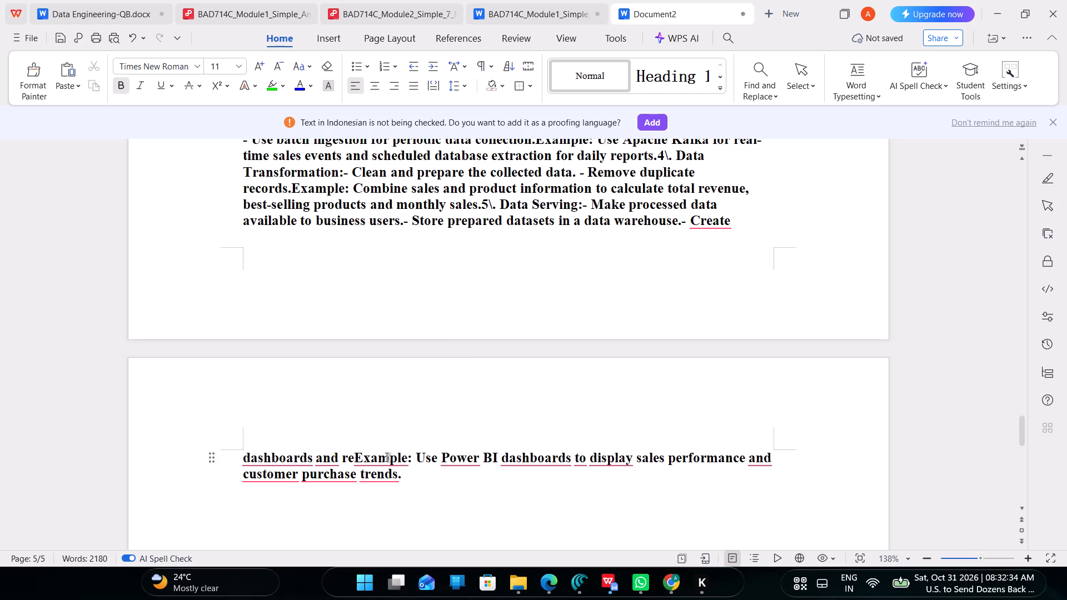
{"action": "key", "text": "BackSpace"}
{"action": "key", "text": "BackSpace"}
{"action": "key", "text": "BackSpace"}
{"action": "key", "text": "BackSpace"}
{"action": "key", "text": "BackSpace"}
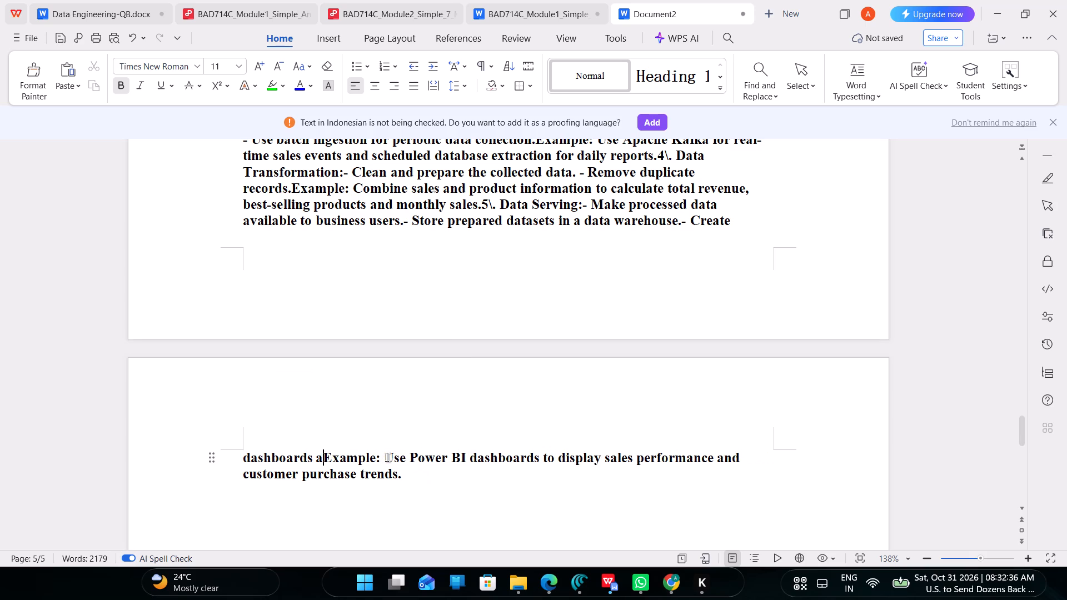
{"action": "key", "text": "BackSpace"}
{"action": "key", "text": "BackSpace"}
{"action": "key", "text": "BackSpace"}
{"action": "key", "text": "BackSpace"}
{"action": "key", "text": "BackSpace"}
{"action": "key", "text": "BackSpace"}
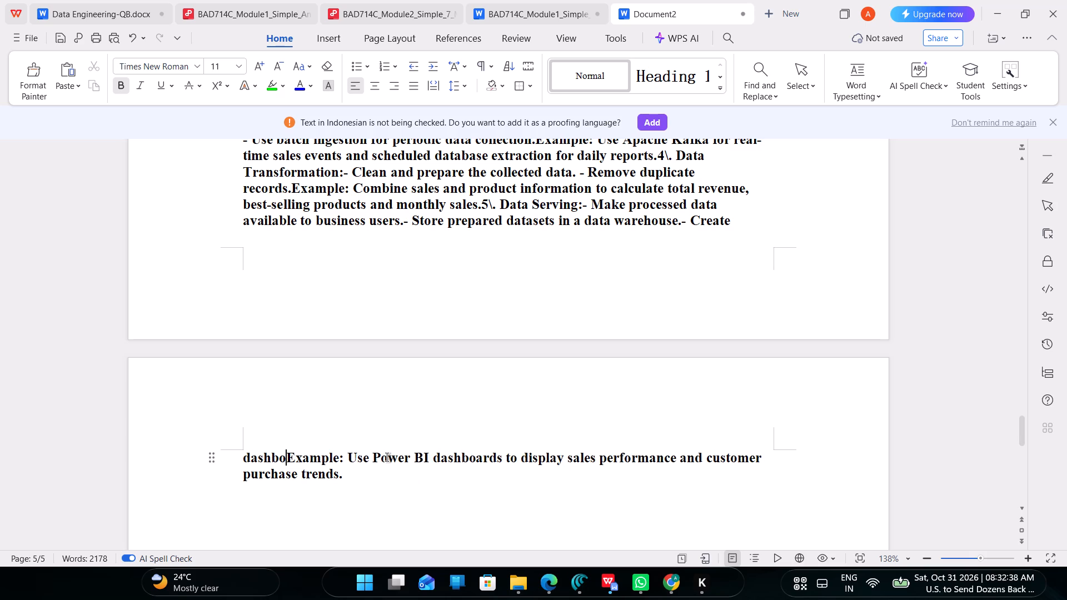
{"action": "key", "text": "BackSpace"}
{"action": "key", "text": "BackSpace"}
{"action": "key", "text": "BackSpace"}
{"action": "key", "text": "BackSpace"}
{"action": "key", "text": "BackSpace"}
{"action": "key", "text": "BackSpace"}
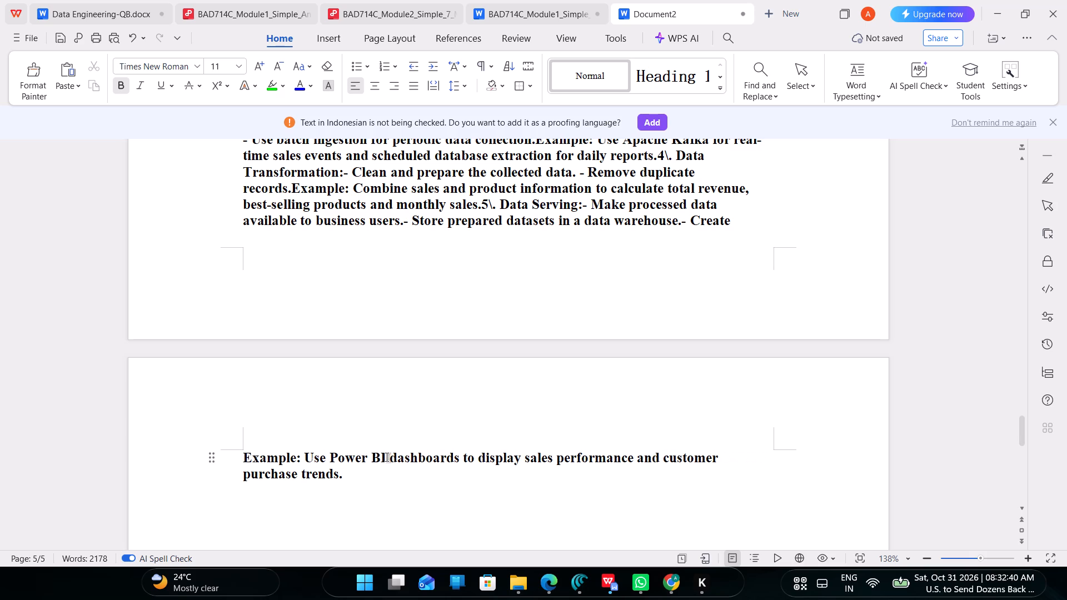
{"action": "key", "text": "BackSpace"}
{"action": "key", "text": "BackSpace"}
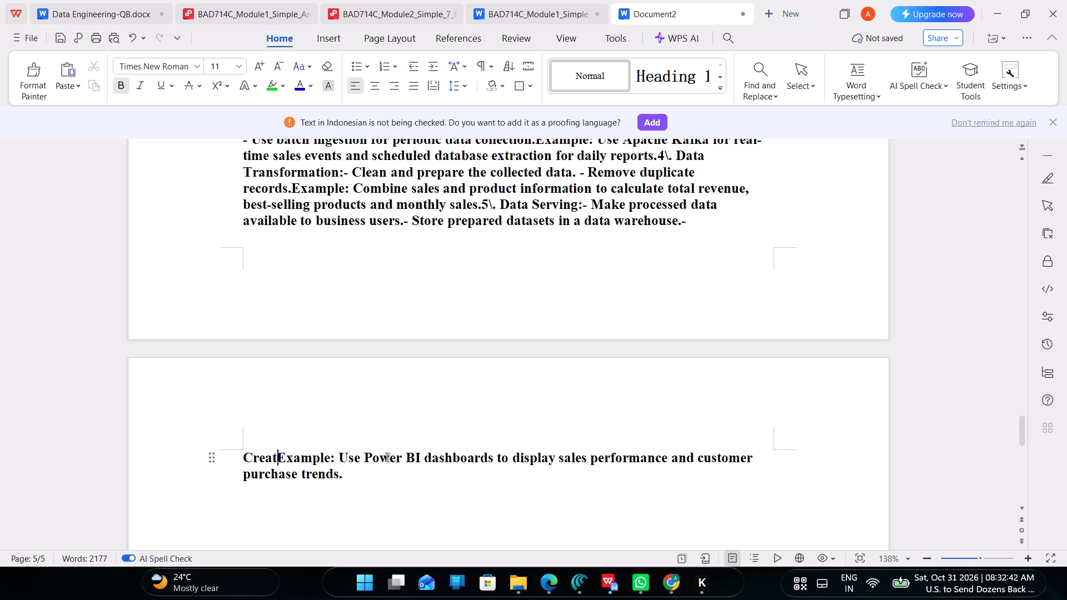
{"action": "key", "text": "BackSpace"}
{"action": "key", "text": "BackSpace"}
{"action": "key", "text": "BackSpace"}
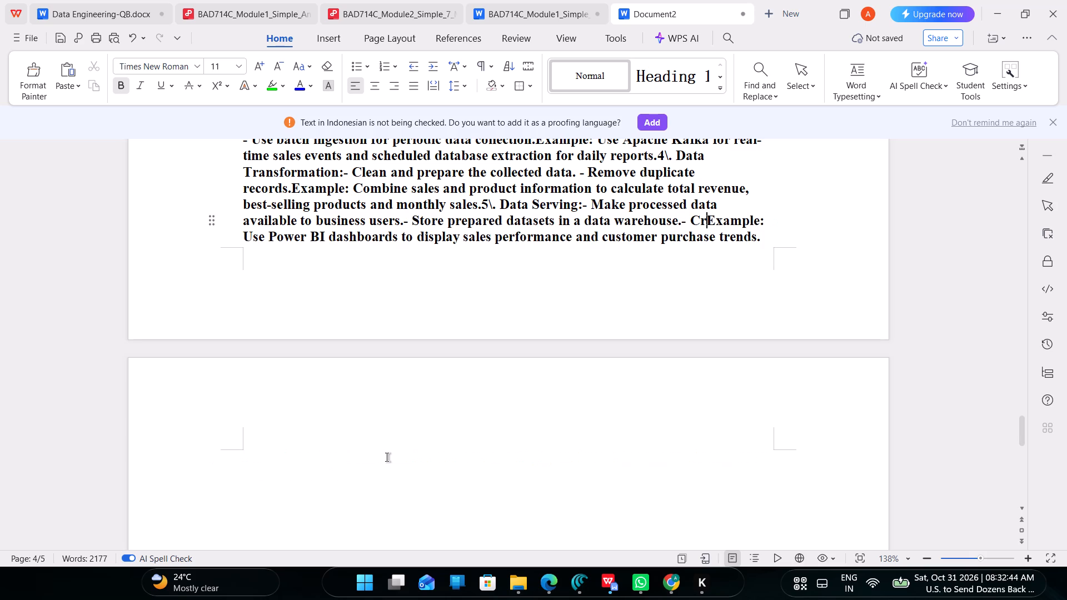
{"action": "key", "text": "BackSpace"}
{"action": "key", "text": "BackSpace"}
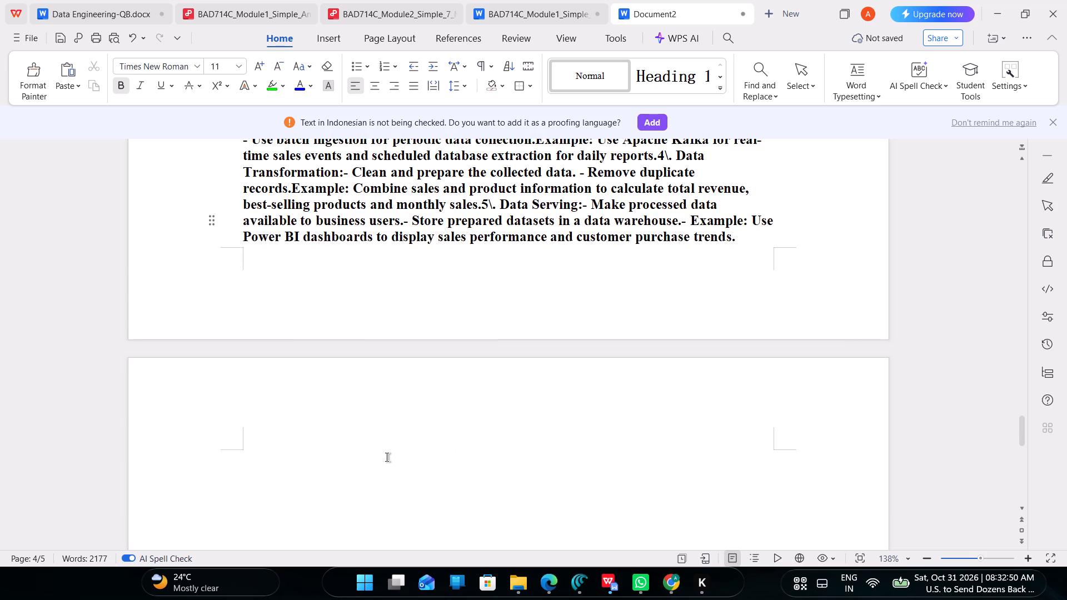
{"action": "key", "text": "BackSpace"}
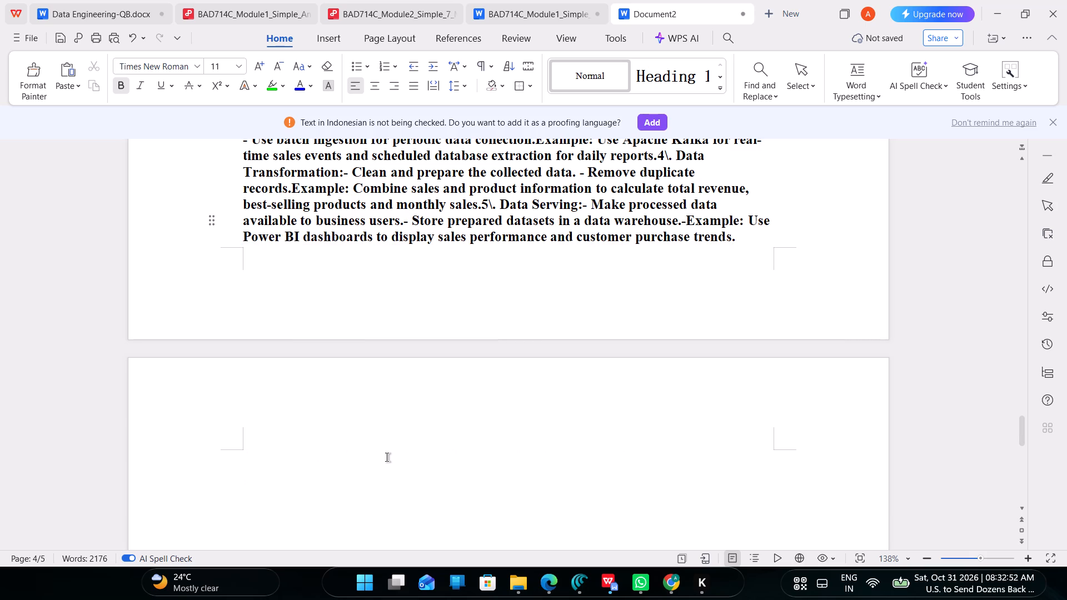
{"action": "key", "text": "BackSpace"}
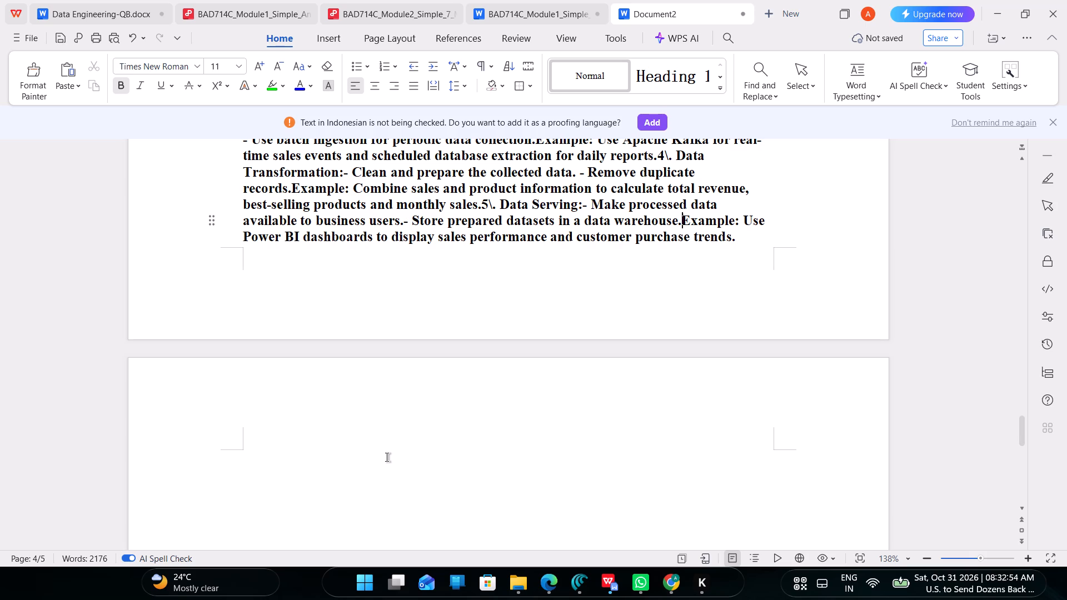
Examine the page layout and page breaks of the whole document, from the Q2 heading to the end of Q11.
{"action": "scroll", "coordinate": [387, 457], "scroll_direction": "up", "scroll_amount": 6}
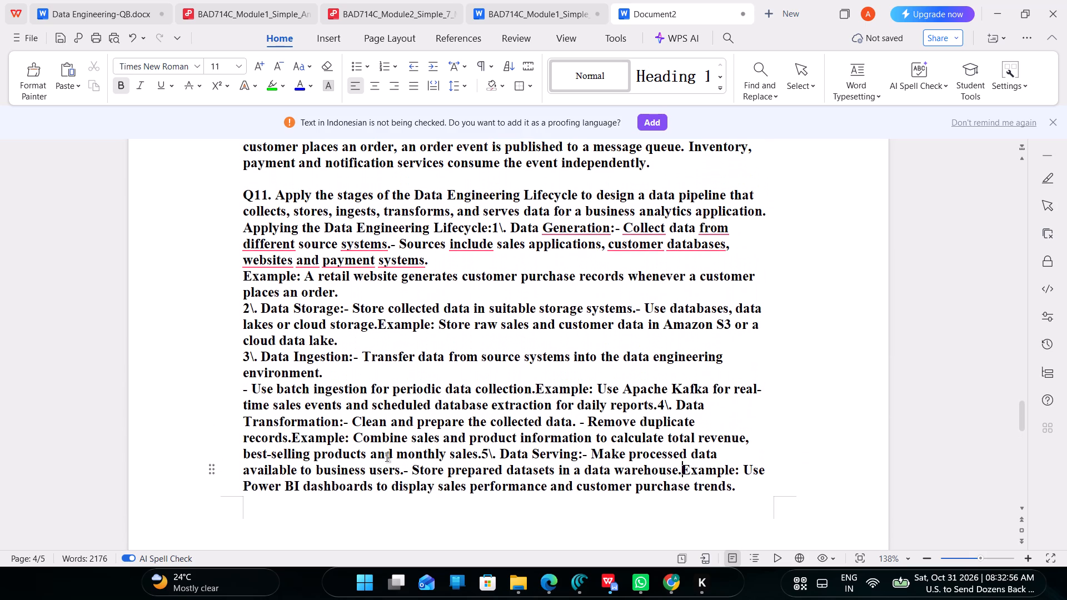
{"action": "scroll", "coordinate": [387, 457], "scroll_direction": "up", "scroll_amount": 4}
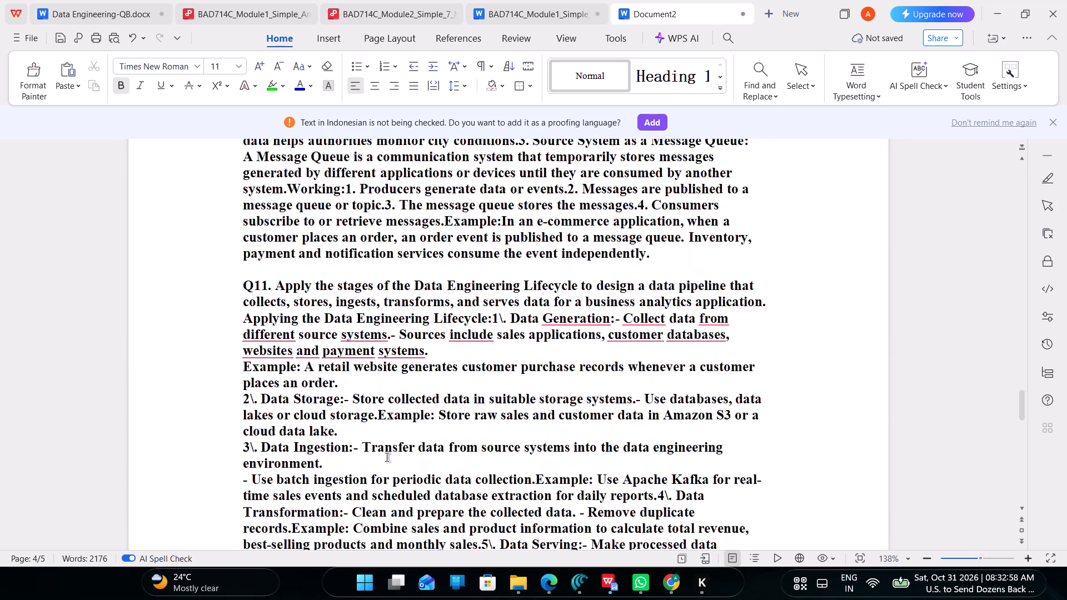
{"action": "scroll", "coordinate": [387, 457], "scroll_direction": "up", "scroll_amount": 16}
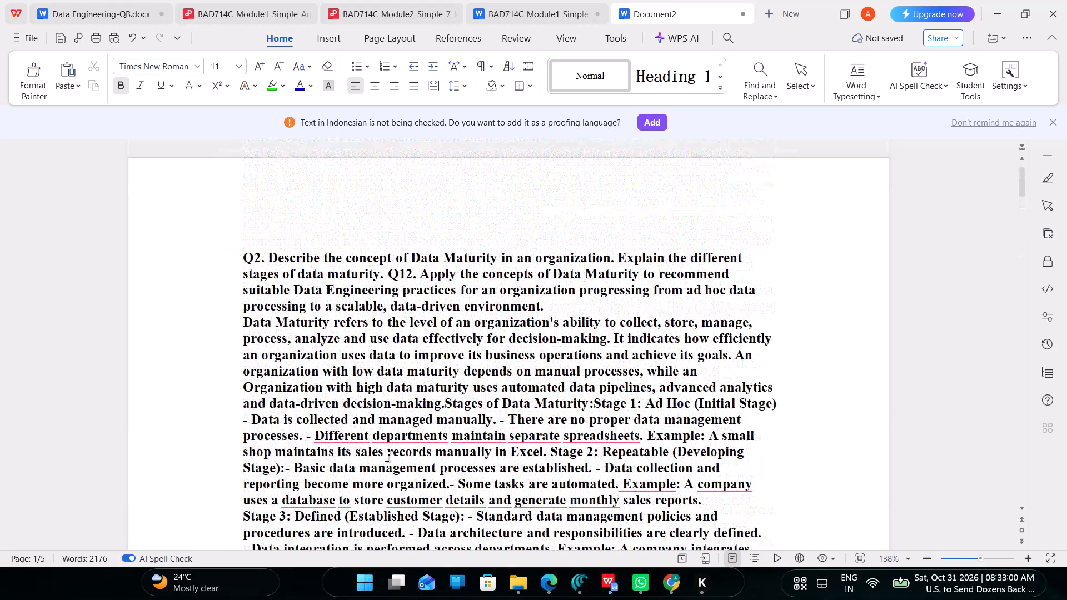
{"action": "scroll", "coordinate": [387, 457], "scroll_direction": "down", "scroll_amount": 5}
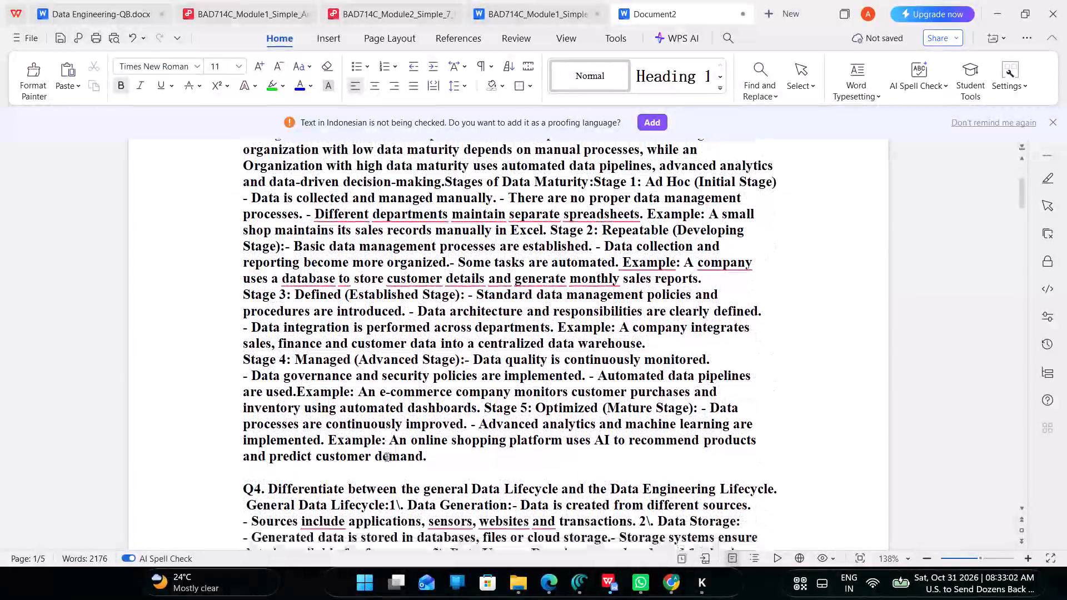
{"action": "scroll", "coordinate": [387, 457], "scroll_direction": "down", "scroll_amount": 8}
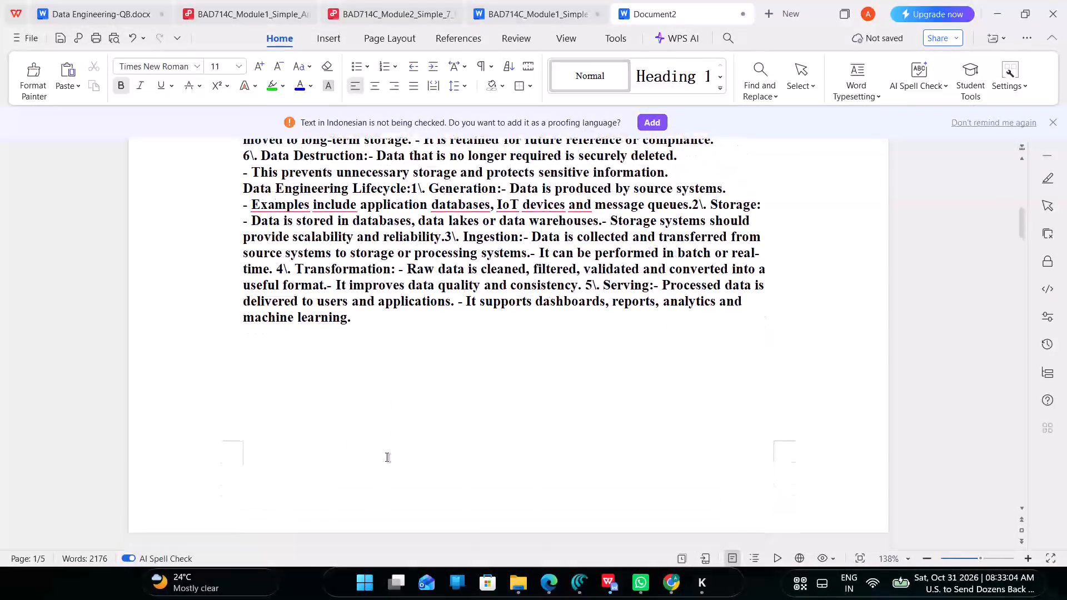
{"action": "scroll", "coordinate": [387, 457], "scroll_direction": "down", "scroll_amount": 14}
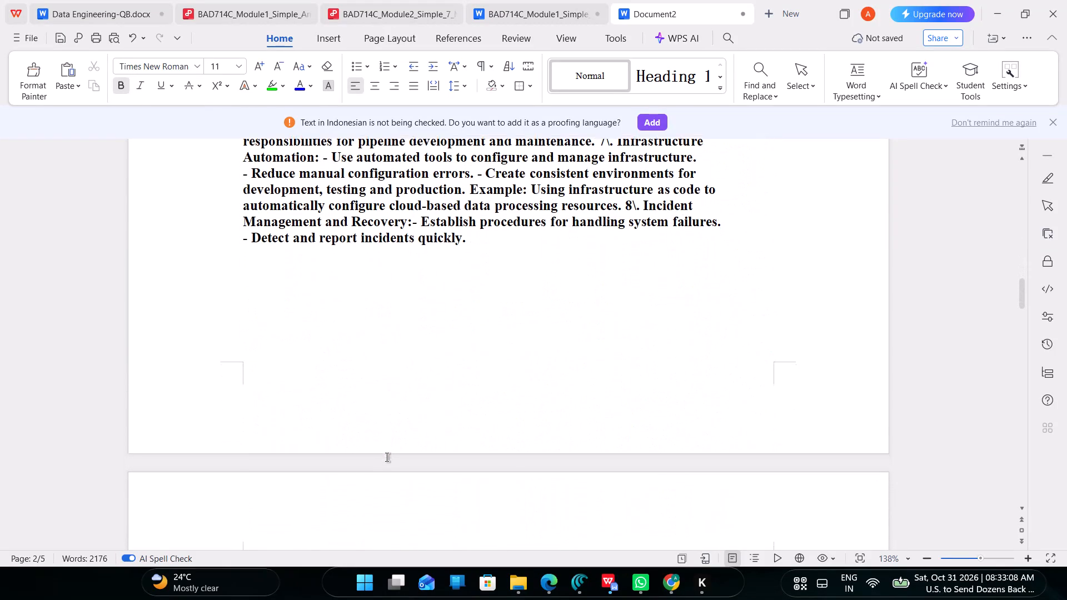
{"action": "scroll", "coordinate": [387, 457], "scroll_direction": "down", "scroll_amount": 4}
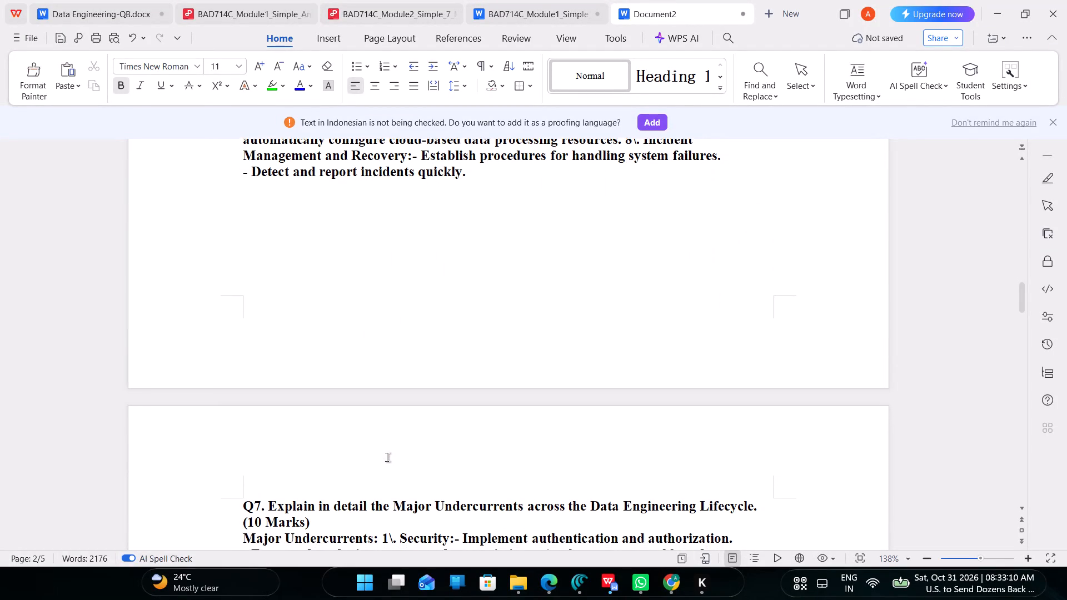
{"action": "scroll", "coordinate": [387, 457], "scroll_direction": "down", "scroll_amount": 6}
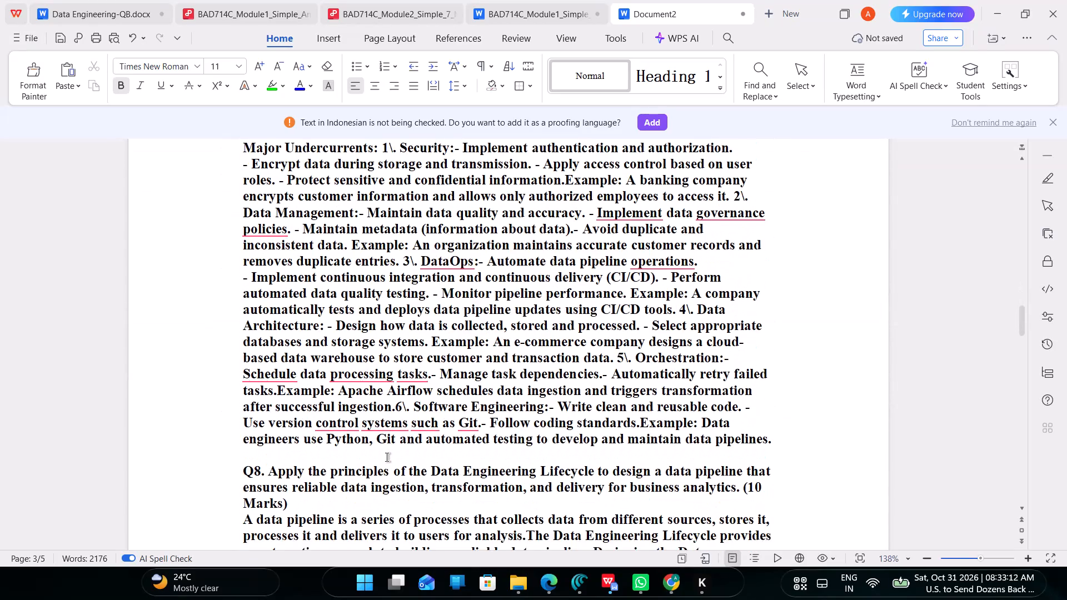
{"action": "scroll", "coordinate": [387, 457], "scroll_direction": "down", "scroll_amount": 6}
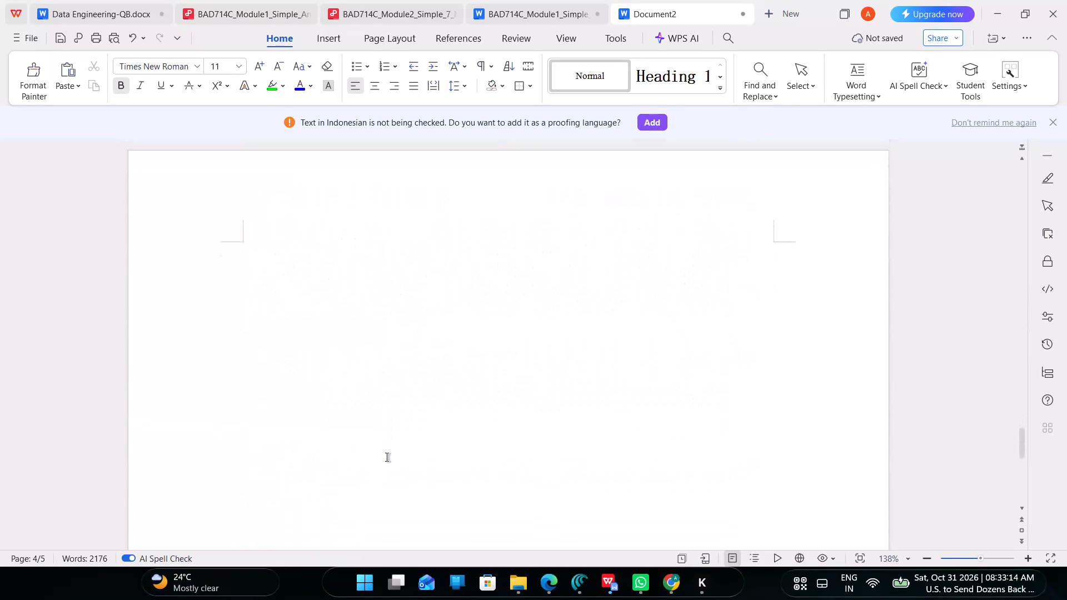
Remove the trailing blank page after Q11's final sentence, ending in "customer purchase trends.".
{"action": "scroll", "coordinate": [387, 457], "scroll_direction": "up", "scroll_amount": 4}
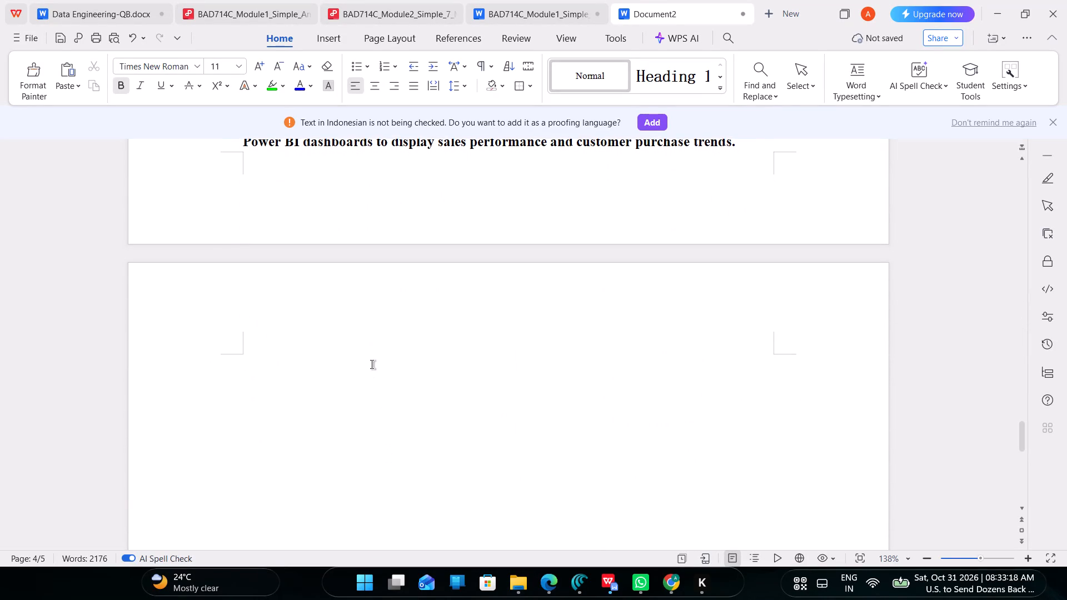
{"action": "scroll", "coordinate": [372, 363], "scroll_direction": "up", "scroll_amount": 3}
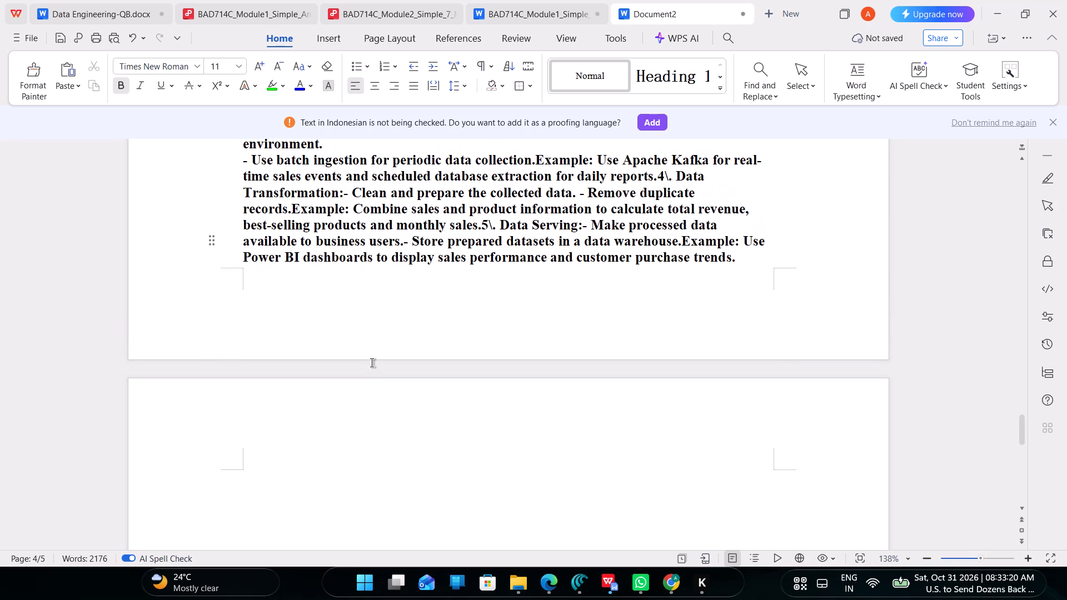
{"action": "left_click", "coordinate": [748, 262]}
{"action": "key", "text": "Delete"}
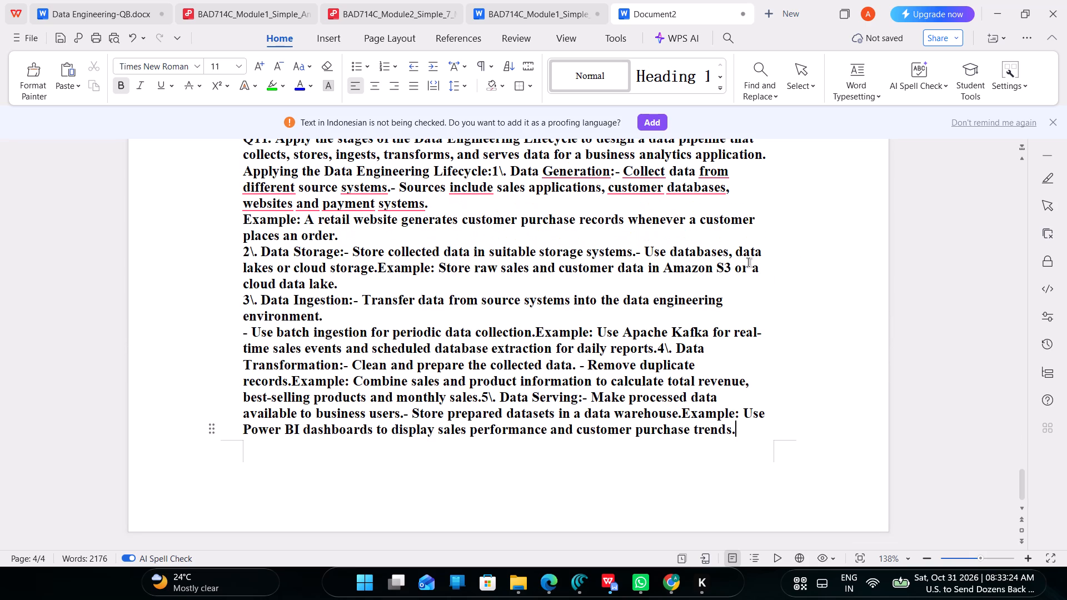
{"action": "scroll", "coordinate": [748, 262], "scroll_direction": "up", "scroll_amount": 2}
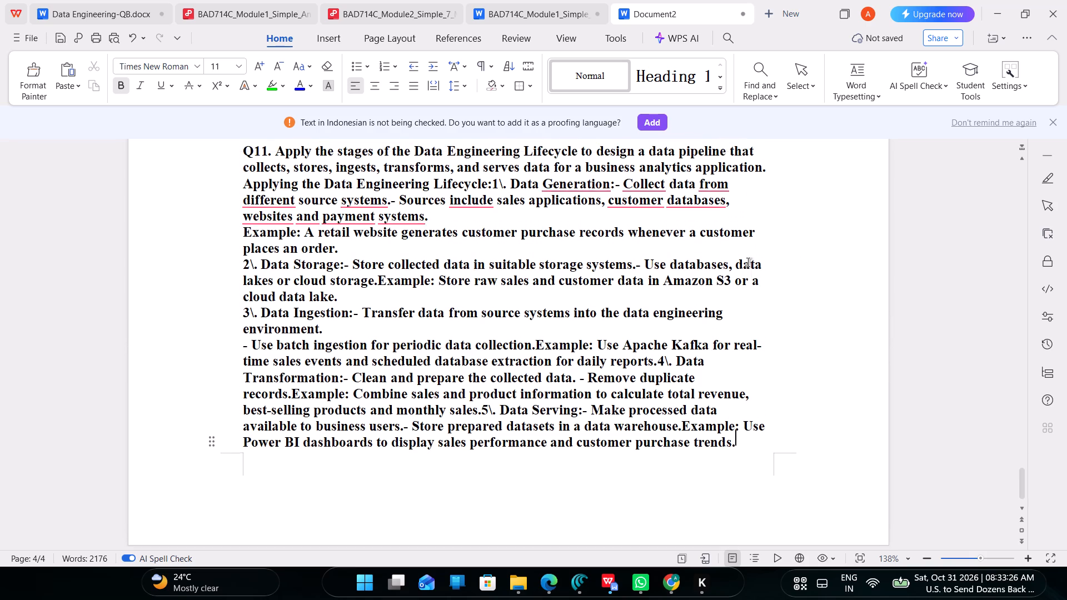
{"action": "scroll", "coordinate": [748, 262], "scroll_direction": "up", "scroll_amount": 10}
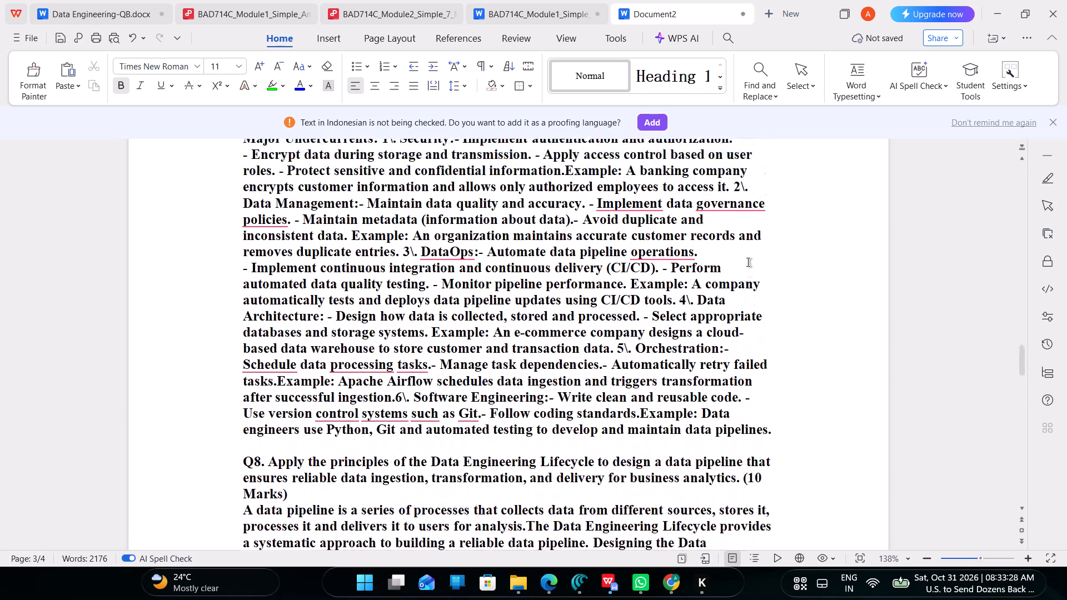
{"action": "scroll", "coordinate": [748, 262], "scroll_direction": "down", "scroll_amount": 16}
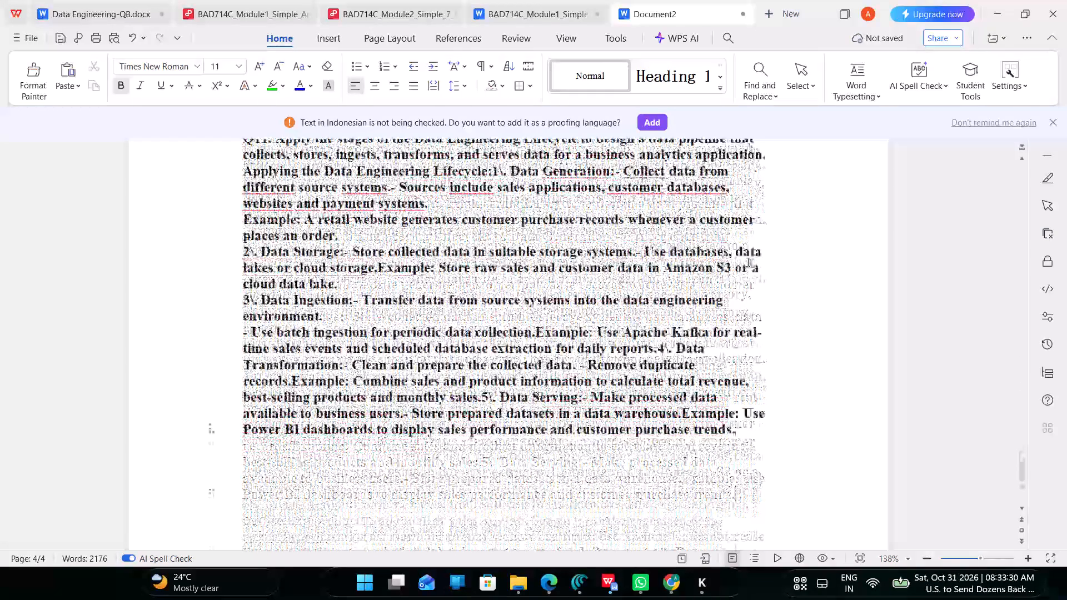
{"action": "key", "text": "Delete"}
{"action": "key", "text": "Delete"}
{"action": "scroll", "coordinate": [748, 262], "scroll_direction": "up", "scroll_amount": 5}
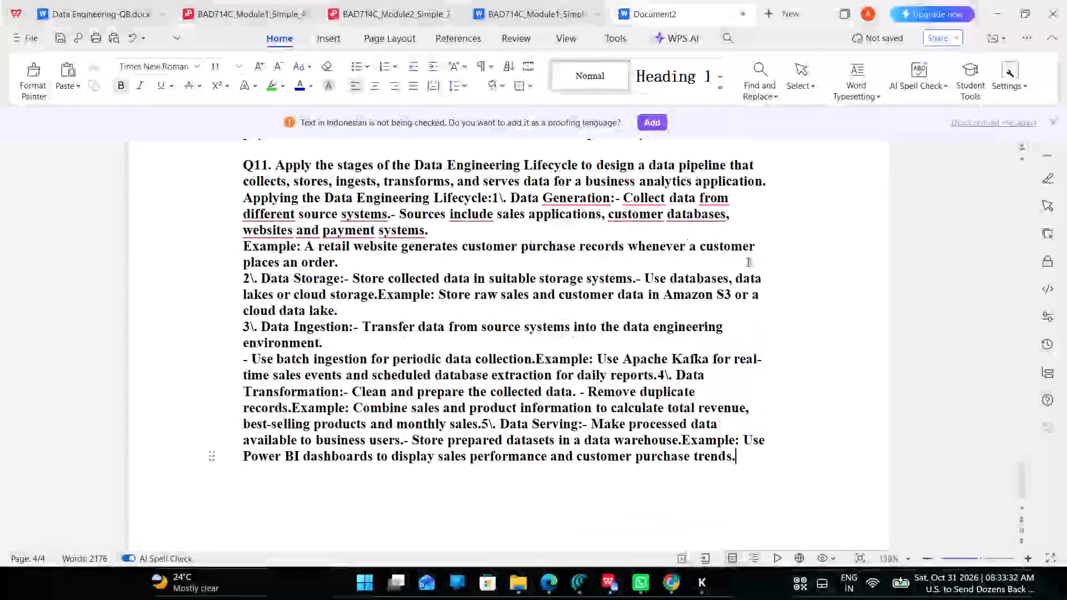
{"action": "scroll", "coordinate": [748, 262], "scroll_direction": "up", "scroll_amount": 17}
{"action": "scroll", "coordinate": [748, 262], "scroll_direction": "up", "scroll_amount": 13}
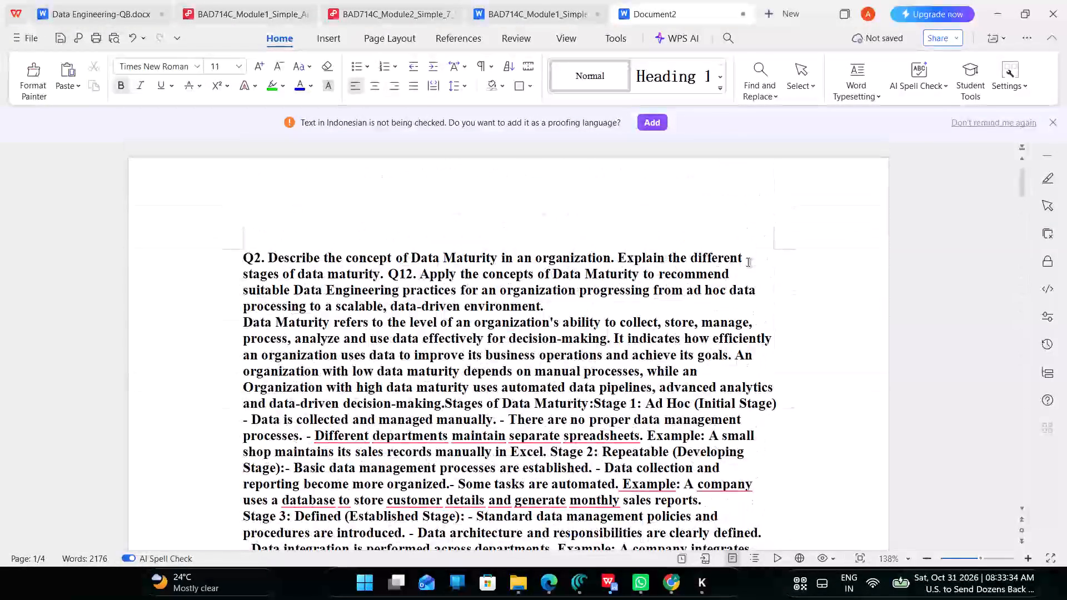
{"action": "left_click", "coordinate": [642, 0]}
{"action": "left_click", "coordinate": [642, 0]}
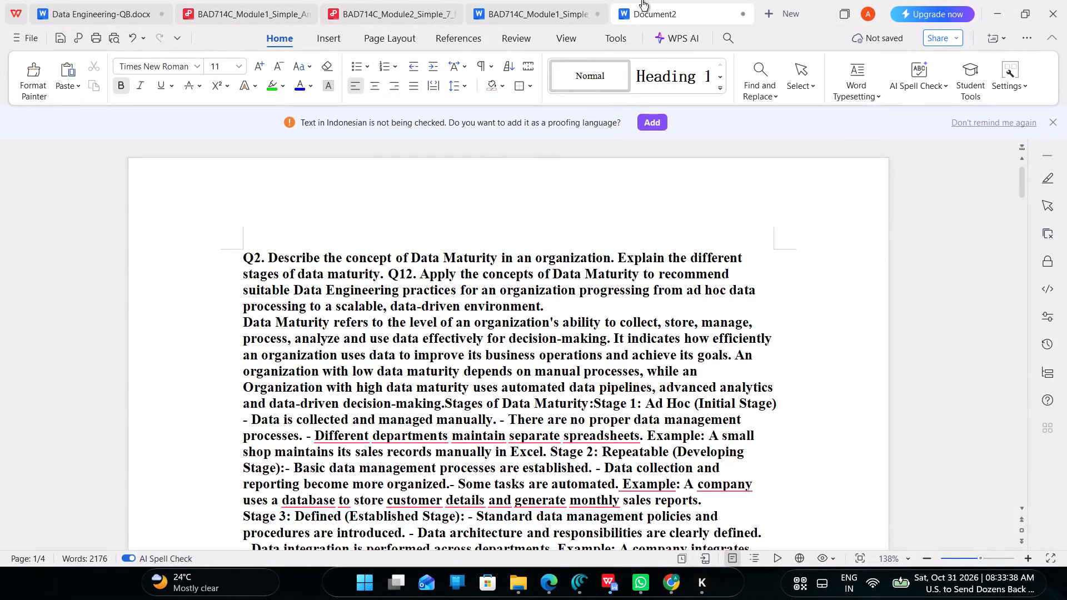
Save the condensed answers document on the Desktop as "mlops m1.docx" and close it.
{"action": "left_click", "coordinate": [64, 42]}
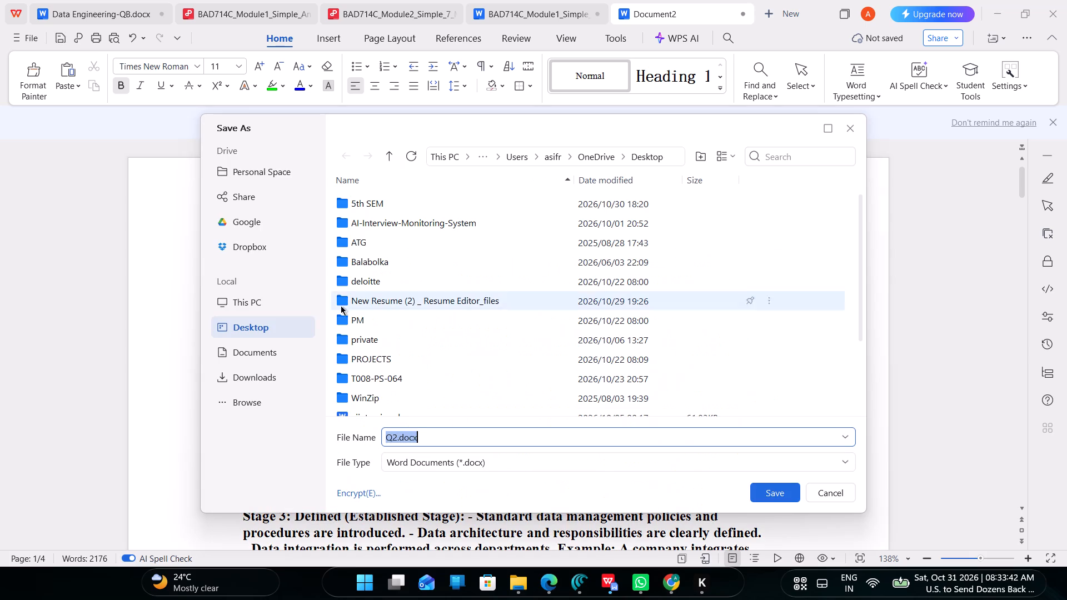
{"action": "left_click", "coordinate": [400, 439]}
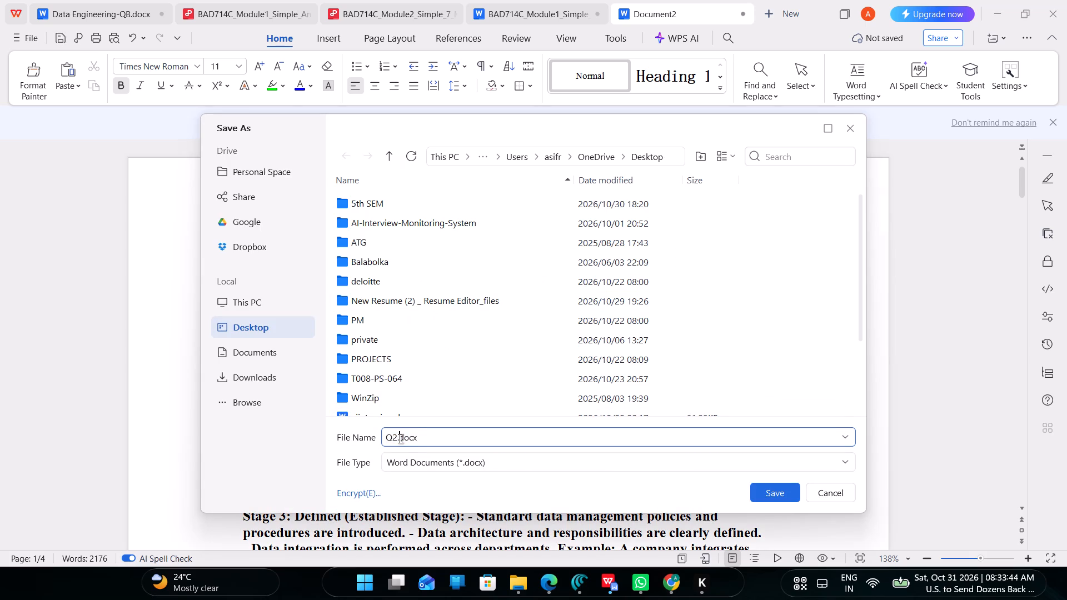
{"action": "key", "text": "Left"}
{"action": "key", "text": "BackSpace"}
{"action": "key", "text": "BackSpace"}
{"action": "key", "text": "BackSpace"}
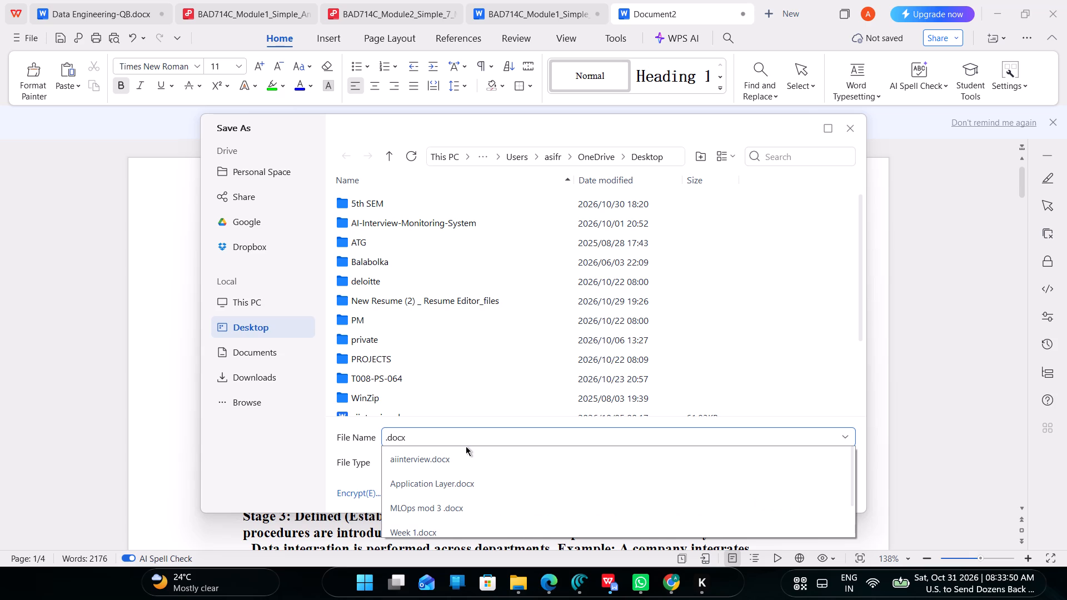
{"action": "key", "text": "shift+m"}
{"action": "key", "text": "1"}
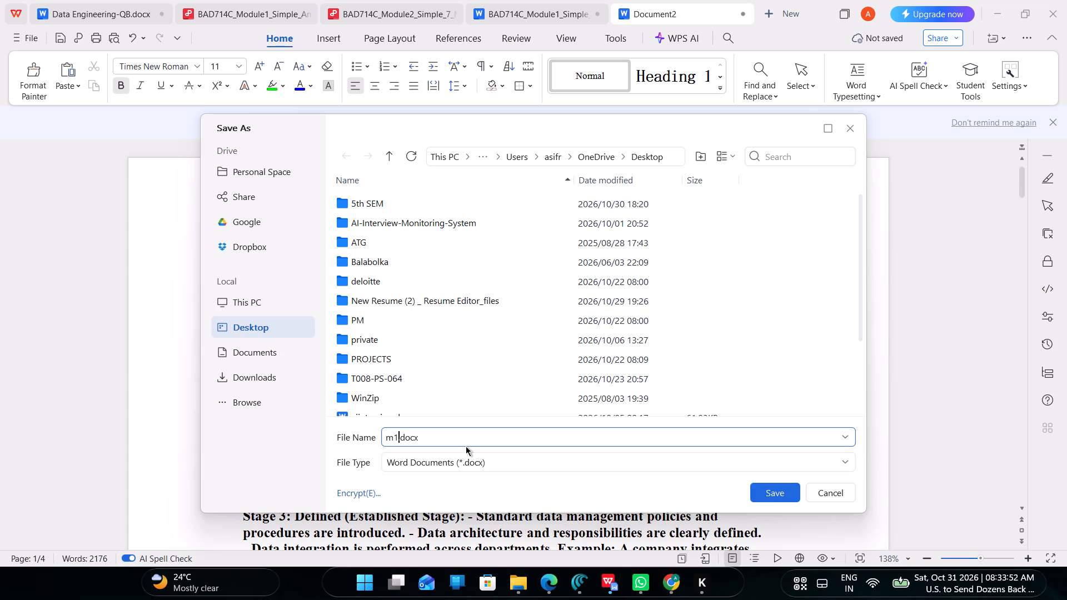
{"action": "key", "text": "Left"}
{"action": "key", "text": "Left"}
{"action": "key", "text": "Left"}
{"action": "type", "text": "mloP"}
{"action": "key", "text": "BackSpace"}
{"action": "type", "text": "PS"}
{"action": "key", "text": "BackSpace"}
{"action": "key", "text": "BackSpace"}
{"action": "type", "text": "ps"}
{"action": "key", "text": "space"}
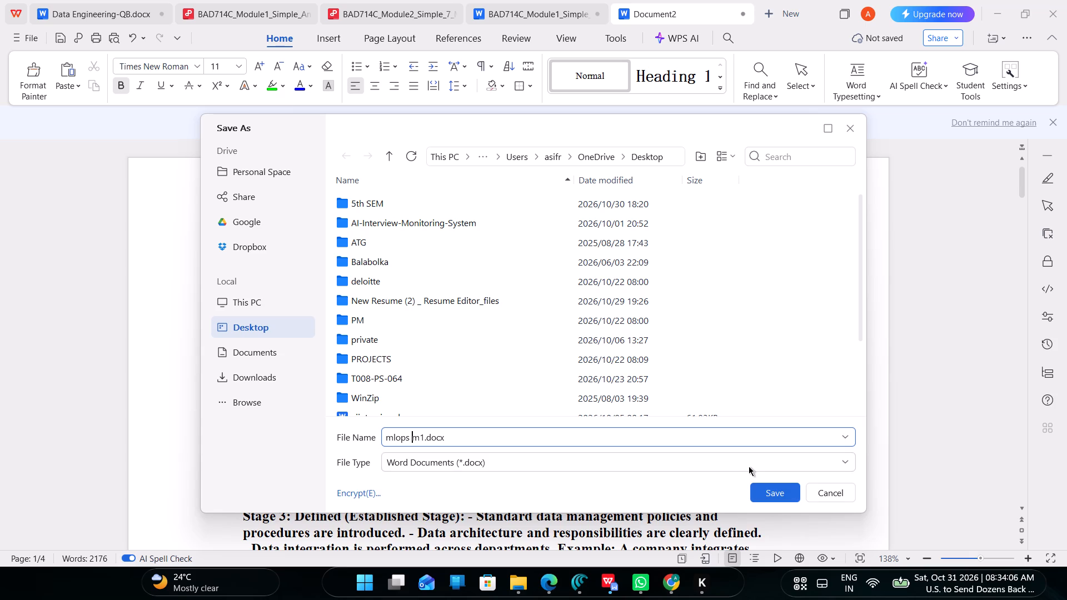
{"action": "left_click", "coordinate": [764, 489]}
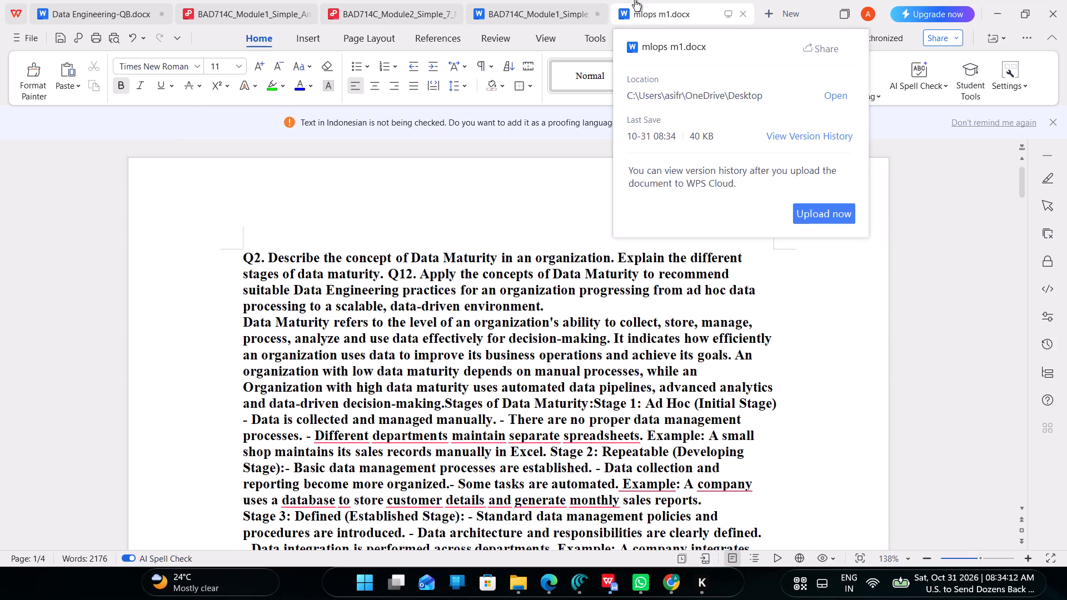
{"action": "left_click", "coordinate": [740, 13]}
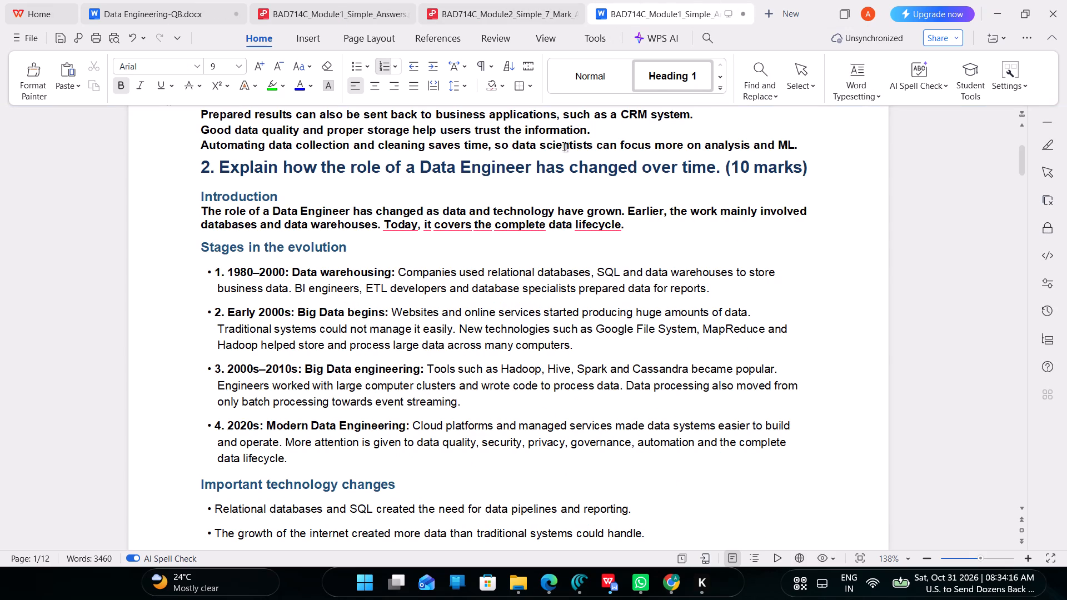
Close BAD714C_Module1_Simple_Answers.docx without saving its changes.
{"action": "left_click", "coordinate": [684, 0]}
{"action": "left_click", "coordinate": [742, 13]}
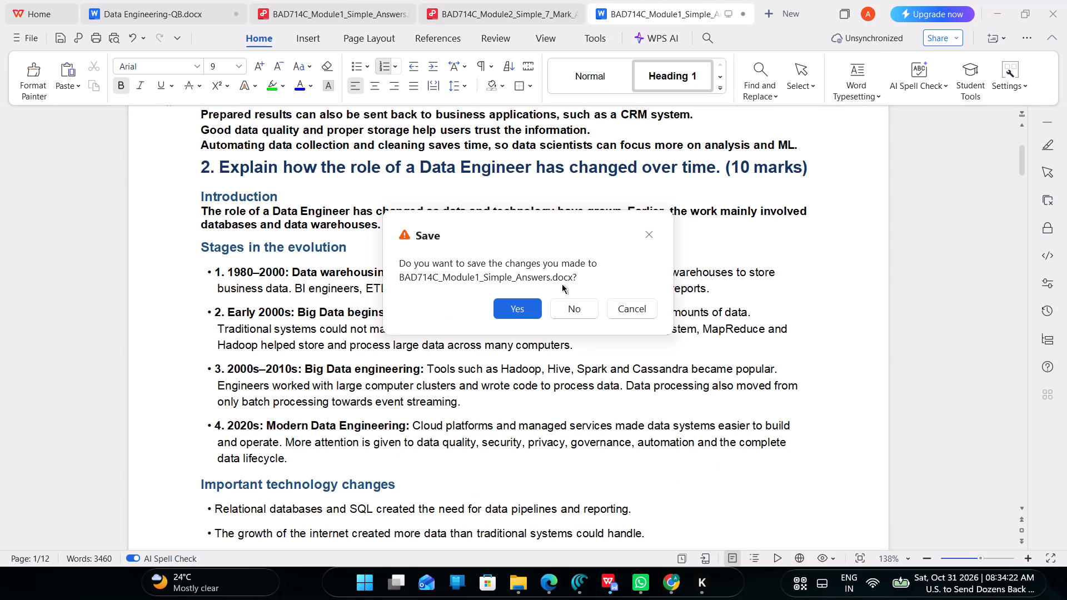
{"action": "left_click", "coordinate": [563, 305]}
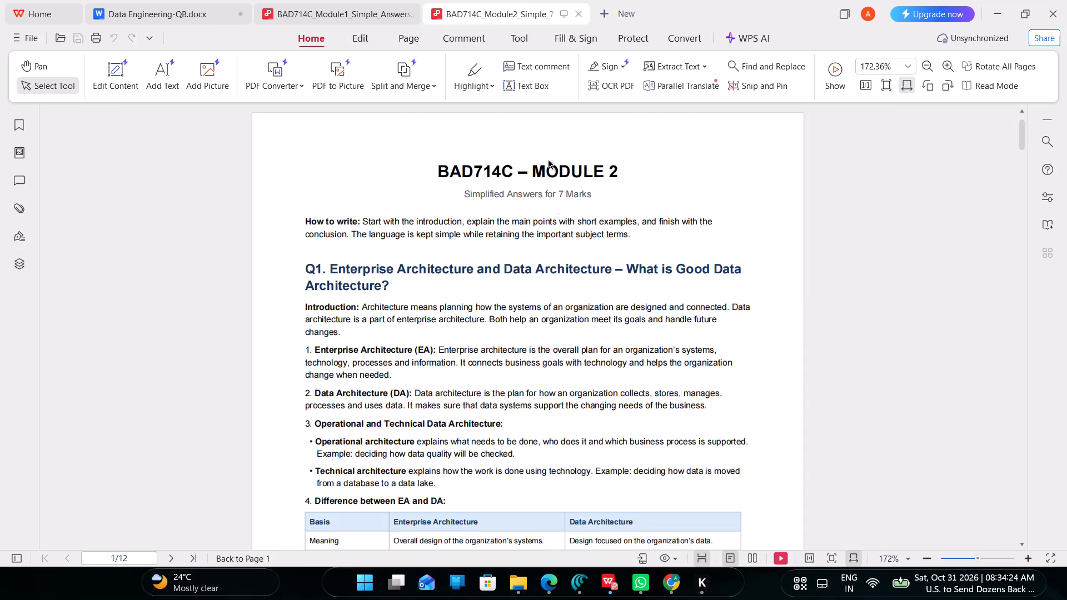
Examine the simplified 7-mark answers in the BAD714C Module 2 PDF, from Q1 to the last page.
{"action": "left_click", "coordinate": [524, 0]}
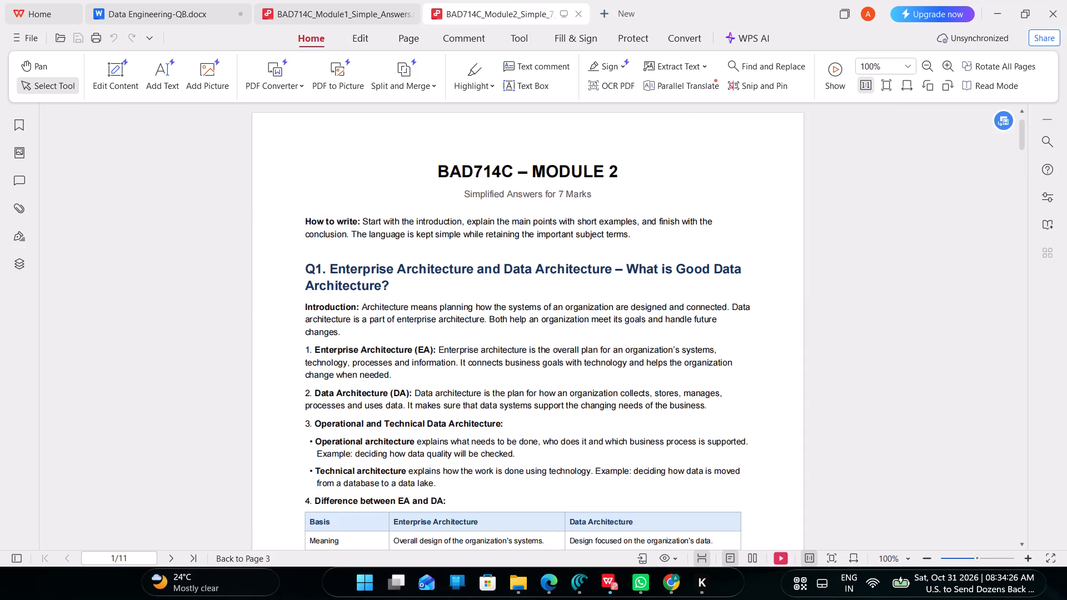
{"action": "scroll", "coordinate": [494, 272], "scroll_direction": "down", "scroll_amount": 2}
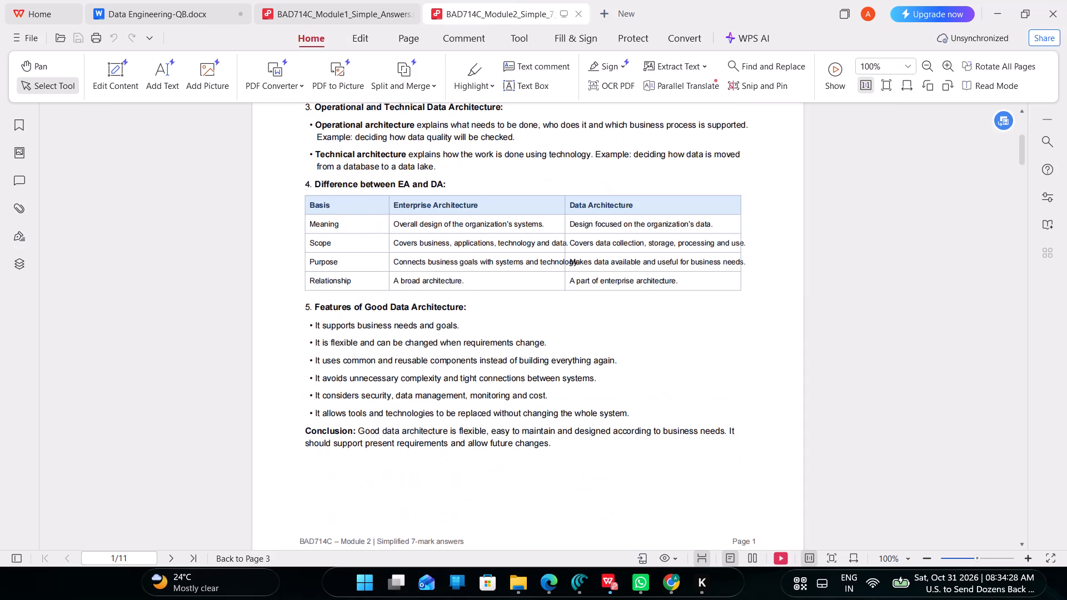
{"action": "scroll", "coordinate": [494, 272], "scroll_direction": "down", "scroll_amount": 9}
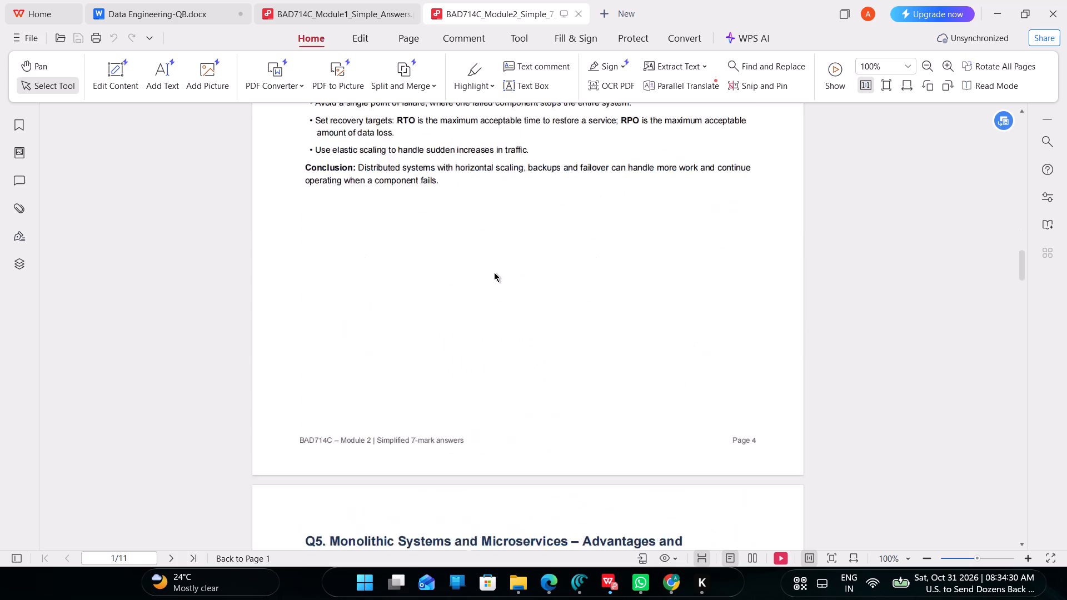
{"action": "scroll", "coordinate": [494, 272], "scroll_direction": "down", "scroll_amount": 10}
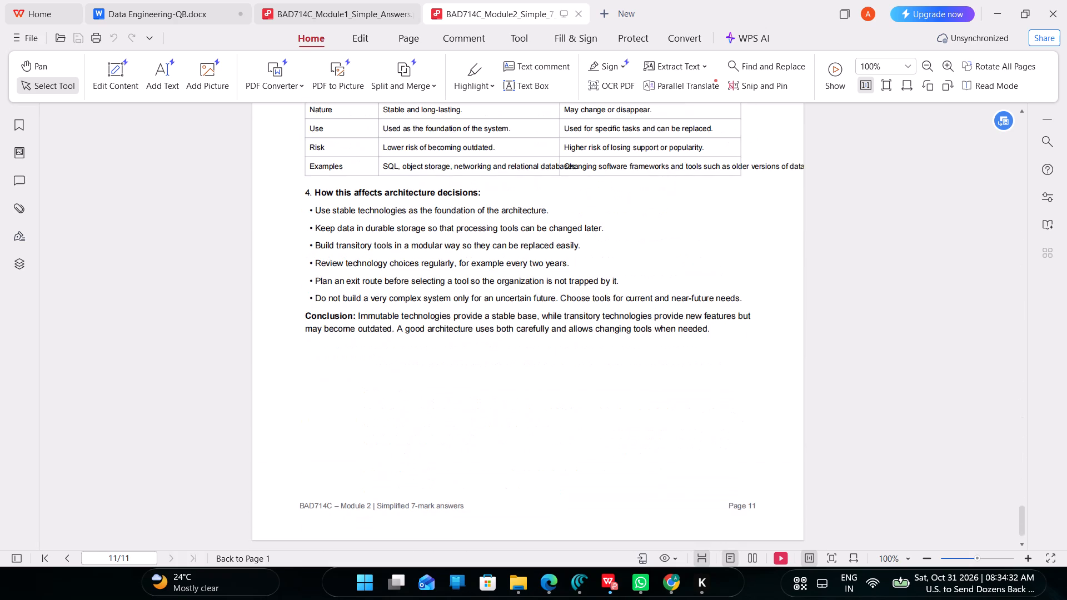
{"action": "scroll", "coordinate": [494, 272], "scroll_direction": "up", "scroll_amount": 11}
{"action": "scroll", "coordinate": [494, 272], "scroll_direction": "up", "scroll_amount": 15}
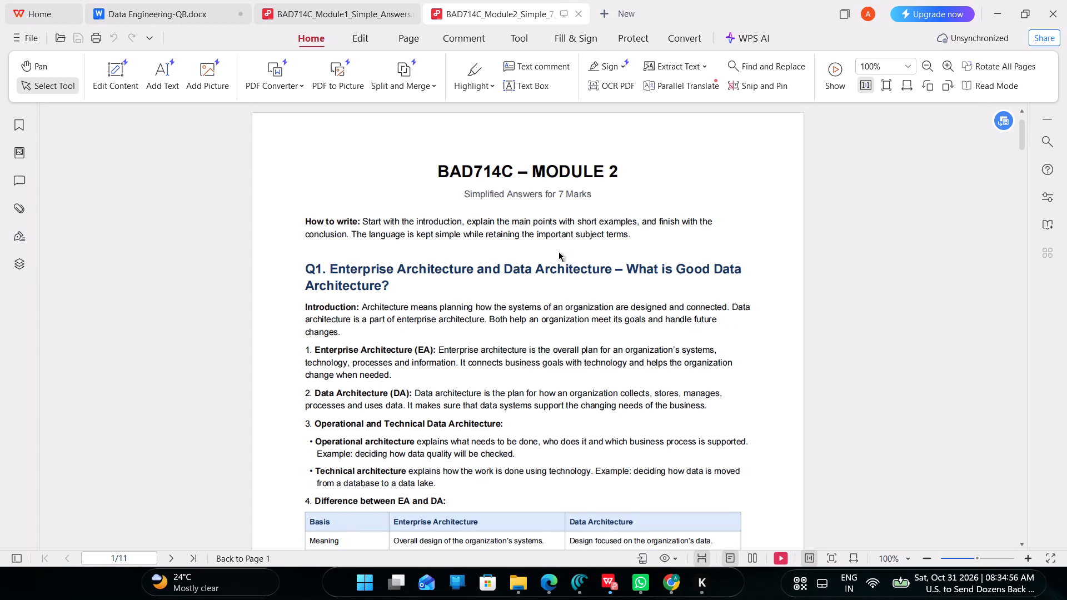
Examine the numbered questions in Data Engineering-QB.docx down to question 21.
{"action": "left_click", "coordinate": [150, 0]}
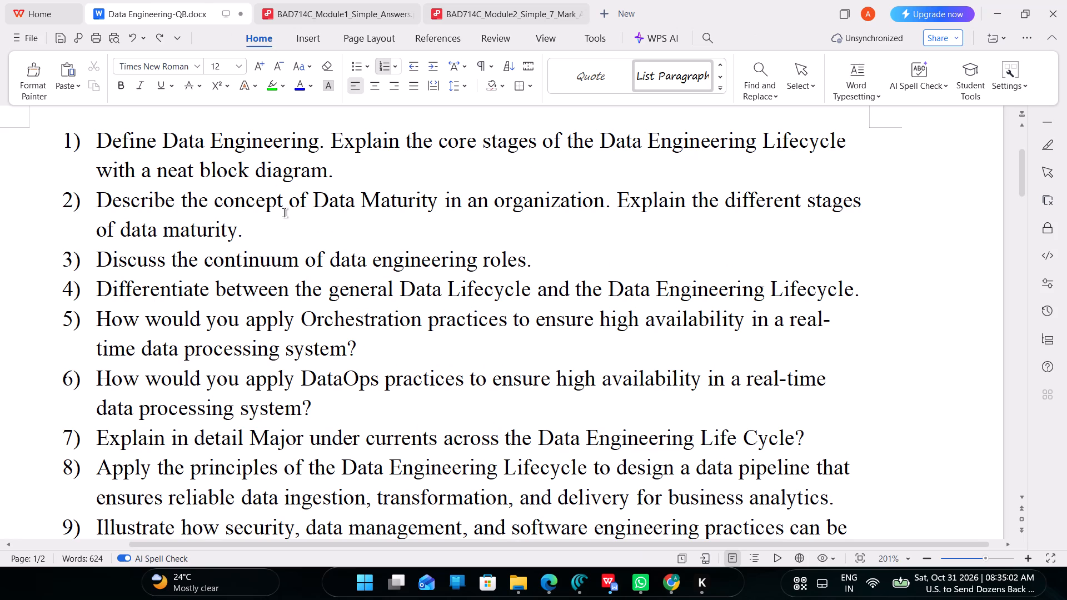
{"action": "scroll", "coordinate": [199, 5], "scroll_direction": "down", "scroll_amount": 6}
{"action": "scroll", "coordinate": [510, 272], "scroll_direction": "down", "scroll_amount": 10}
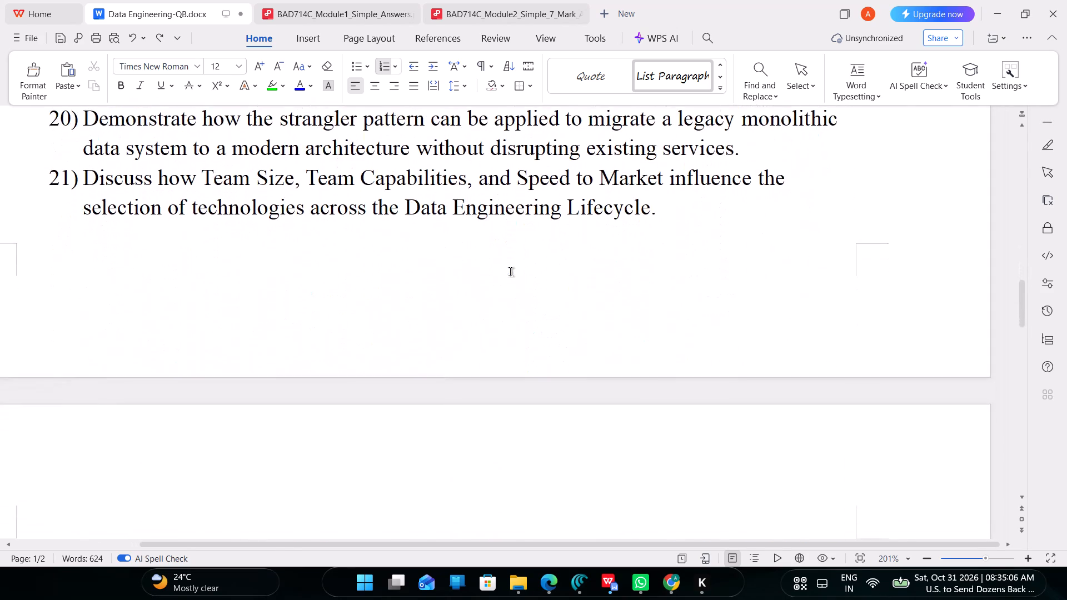
{"action": "scroll", "coordinate": [510, 272], "scroll_direction": "up", "scroll_amount": 1}
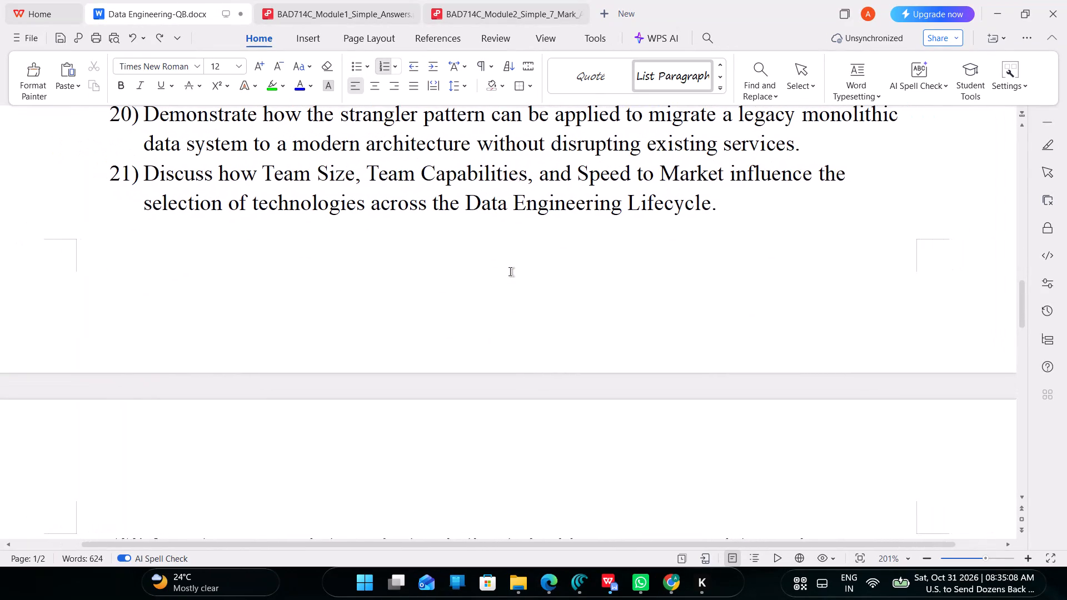
{"action": "scroll", "coordinate": [510, 272], "scroll_direction": "up", "scroll_amount": 2}
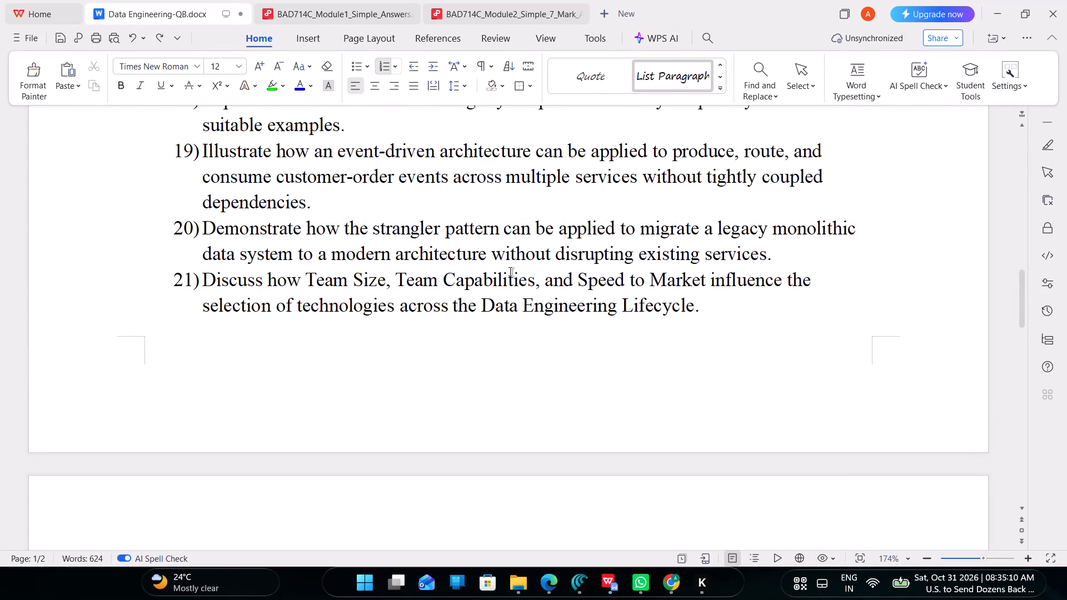
{"action": "scroll", "coordinate": [510, 272], "scroll_direction": "up", "scroll_amount": 1}
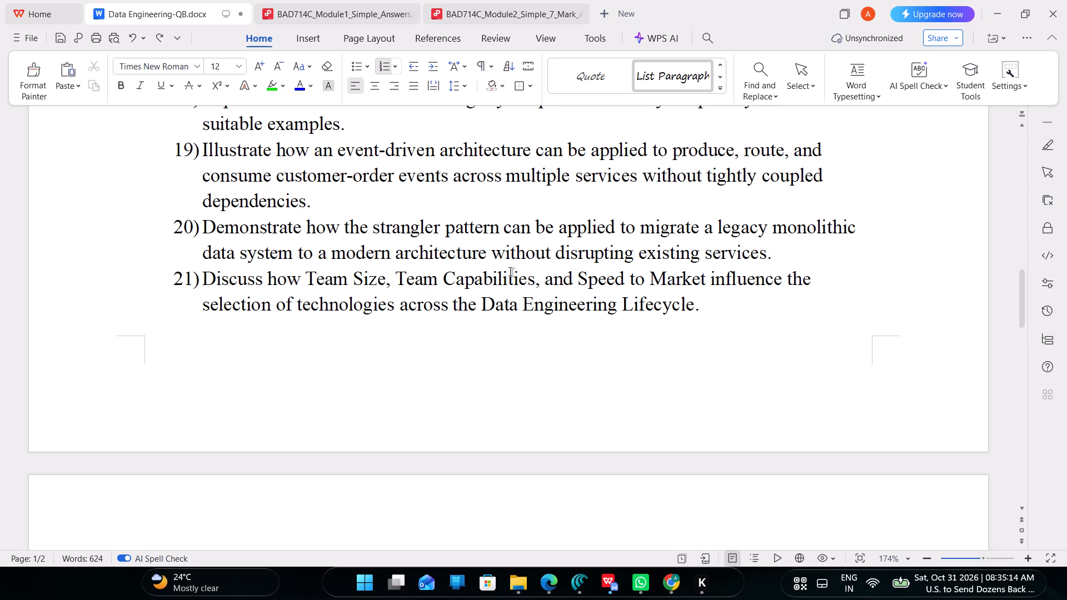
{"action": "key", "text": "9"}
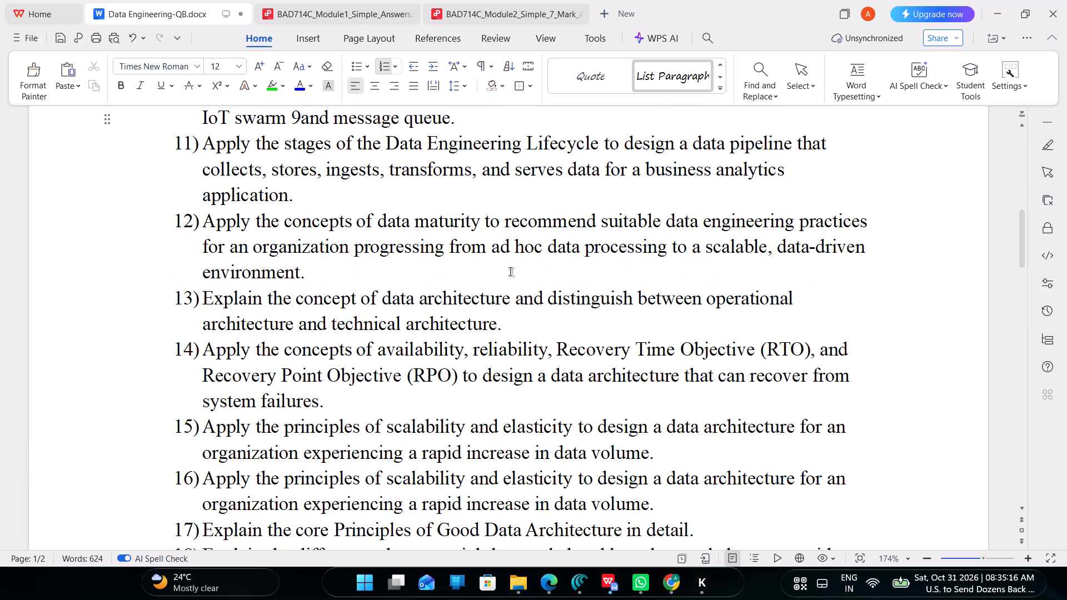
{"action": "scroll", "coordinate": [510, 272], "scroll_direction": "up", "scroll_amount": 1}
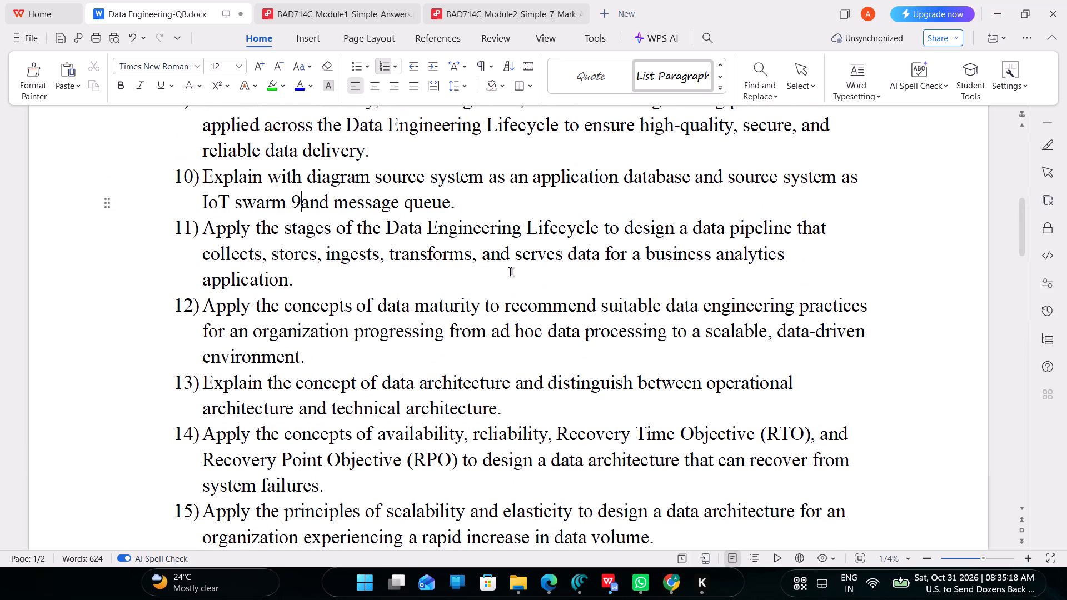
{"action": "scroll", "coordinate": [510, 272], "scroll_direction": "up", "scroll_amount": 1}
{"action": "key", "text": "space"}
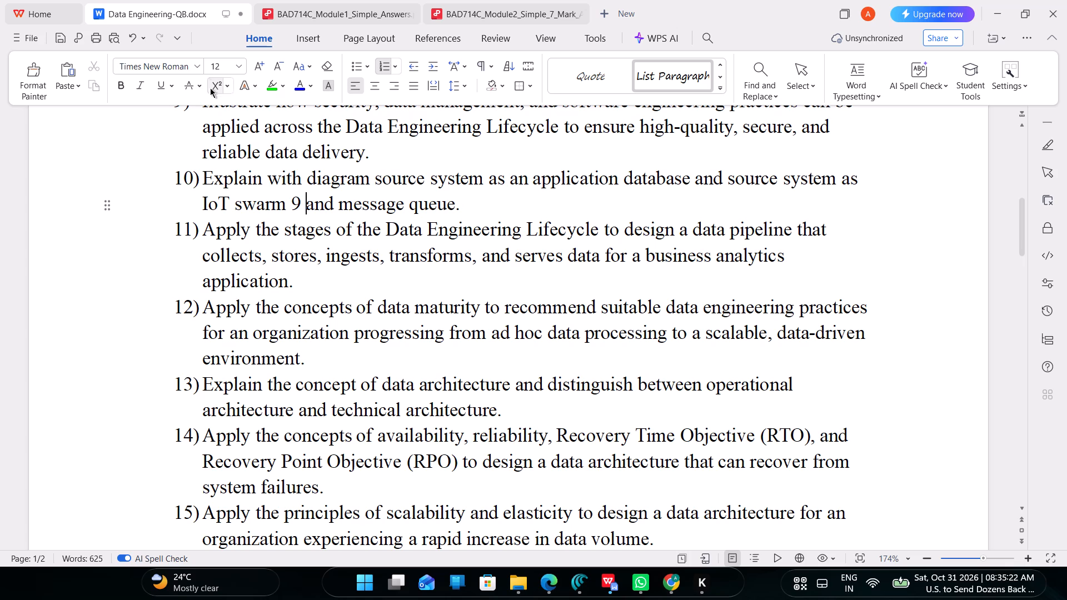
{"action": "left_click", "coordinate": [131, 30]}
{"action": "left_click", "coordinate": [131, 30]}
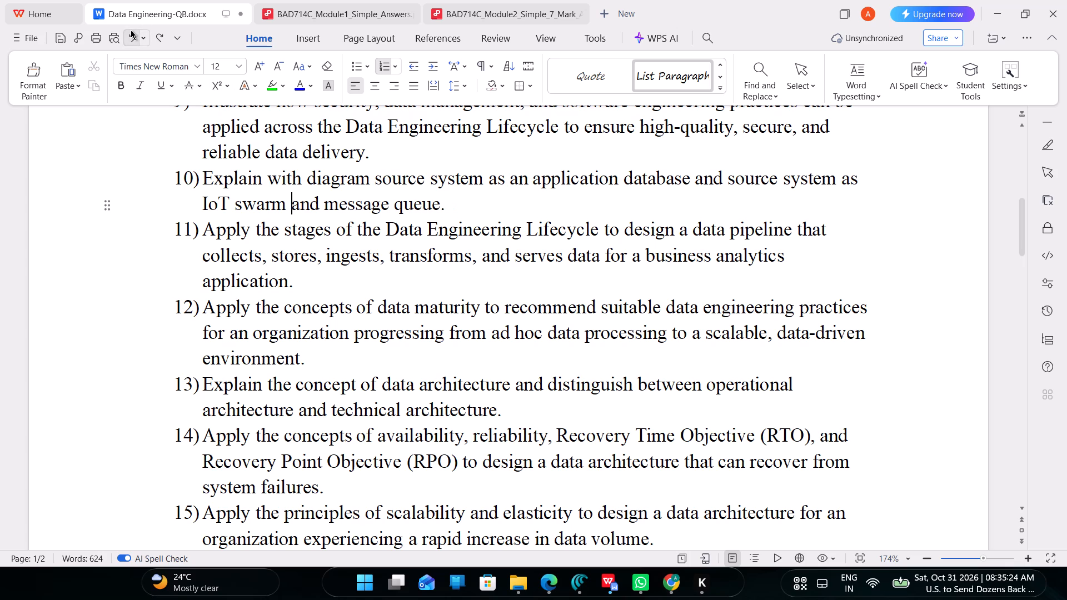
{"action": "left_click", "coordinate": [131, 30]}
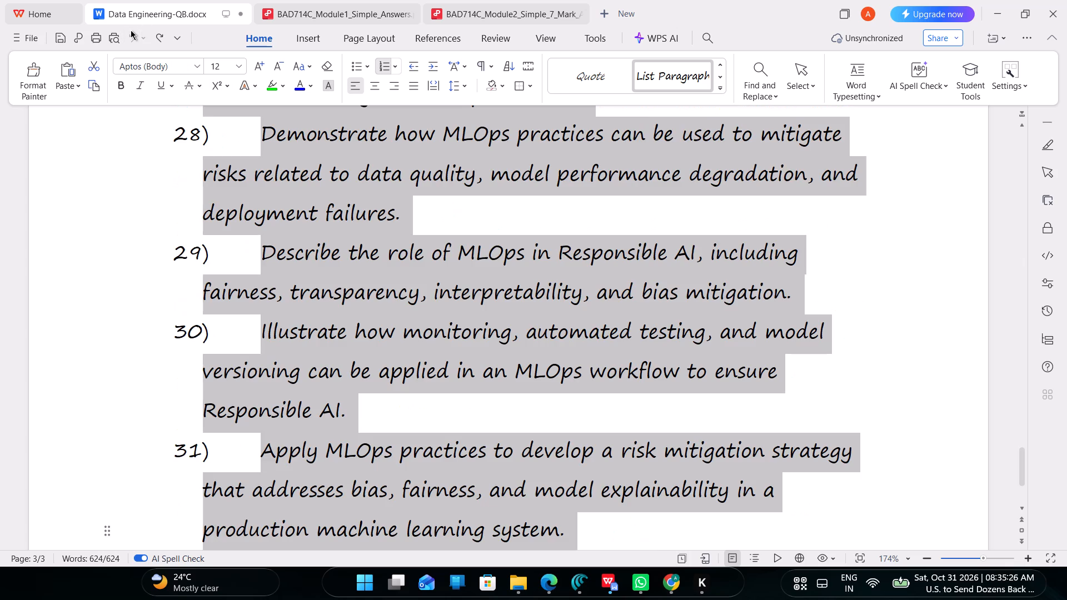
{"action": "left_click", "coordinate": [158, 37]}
Copy questions 13 to 16, from data architecture through scalability and elasticity, in Data Engineering-QB.docx.
{"action": "left_click", "coordinate": [257, 232]}
{"action": "scroll", "coordinate": [257, 232], "scroll_direction": "up", "scroll_amount": 9}
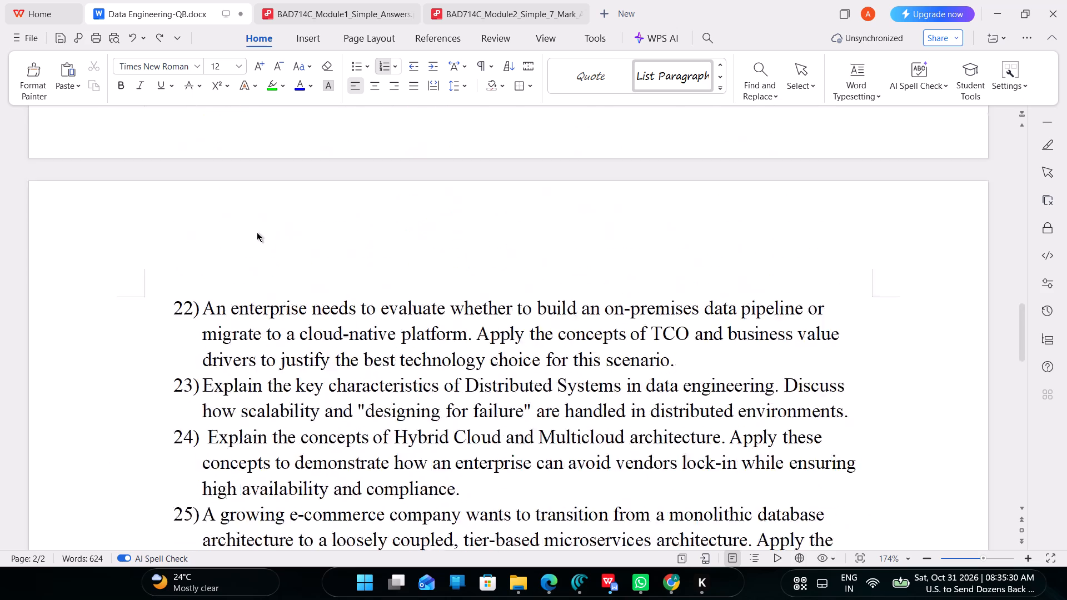
{"action": "scroll", "coordinate": [257, 232], "scroll_direction": "up", "scroll_amount": 8}
{"action": "scroll", "coordinate": [257, 232], "scroll_direction": "left", "scroll_amount": 1}
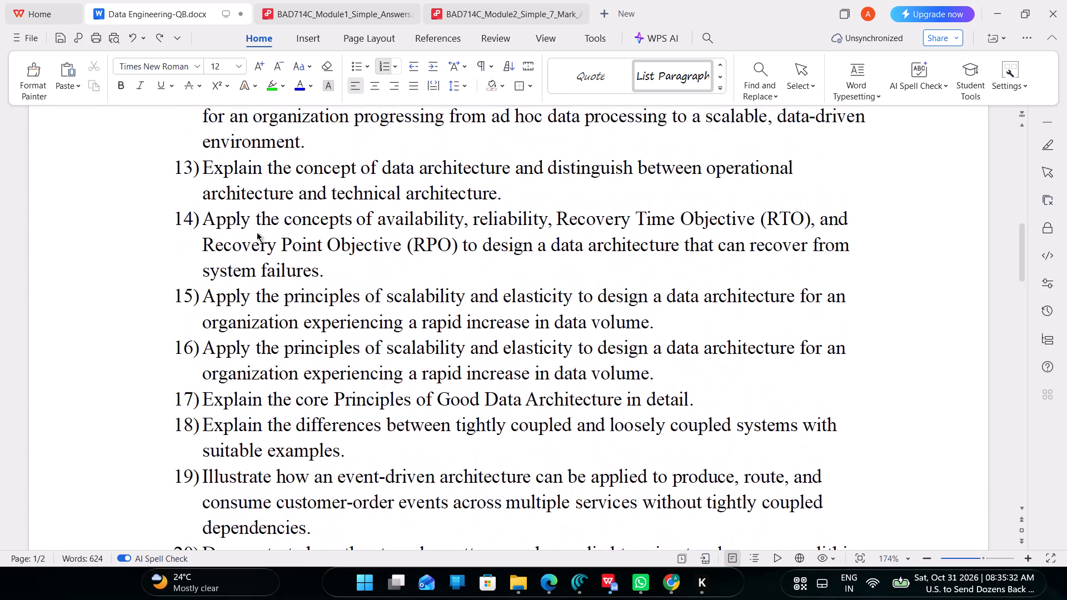
{"action": "scroll", "coordinate": [257, 232], "scroll_direction": "left", "scroll_amount": 1}
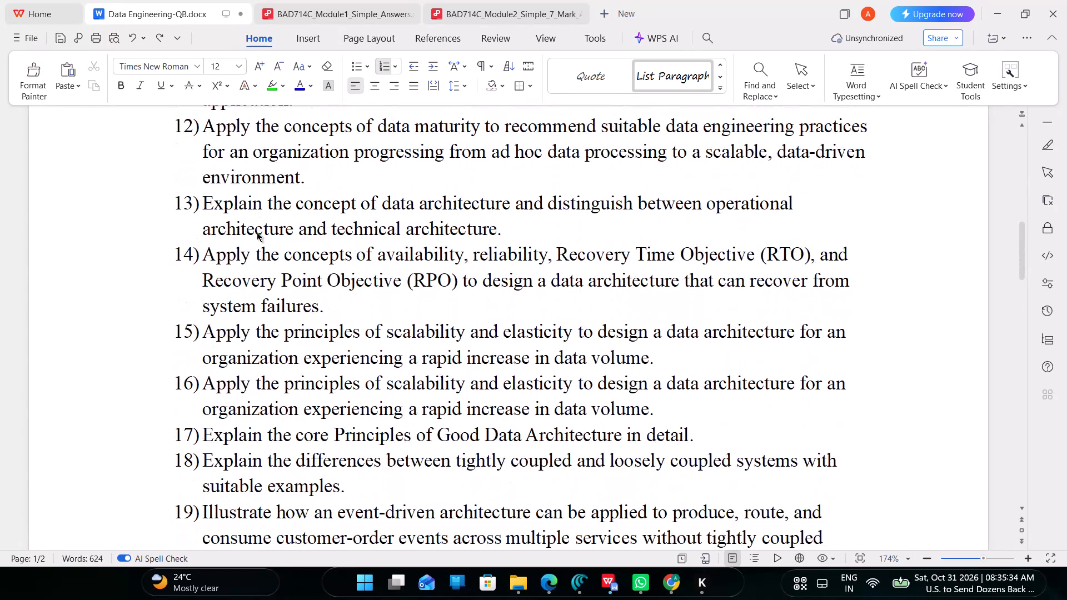
{"action": "scroll", "coordinate": [257, 232], "scroll_direction": "left", "scroll_amount": 1}
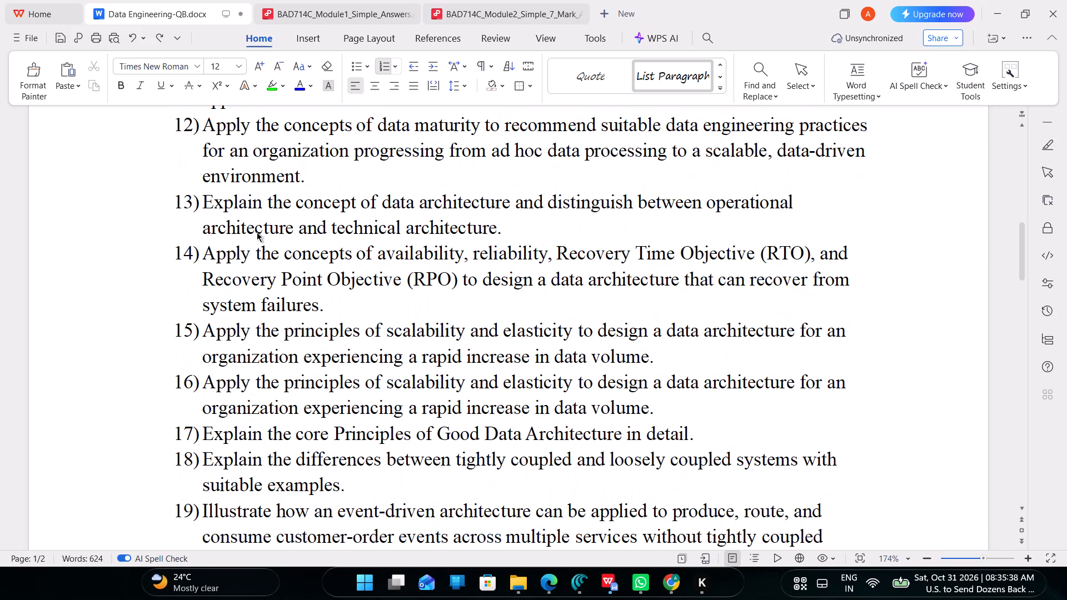
{"action": "left_click_drag", "start_coordinate": [201, 201], "coordinate": [241, 261]}
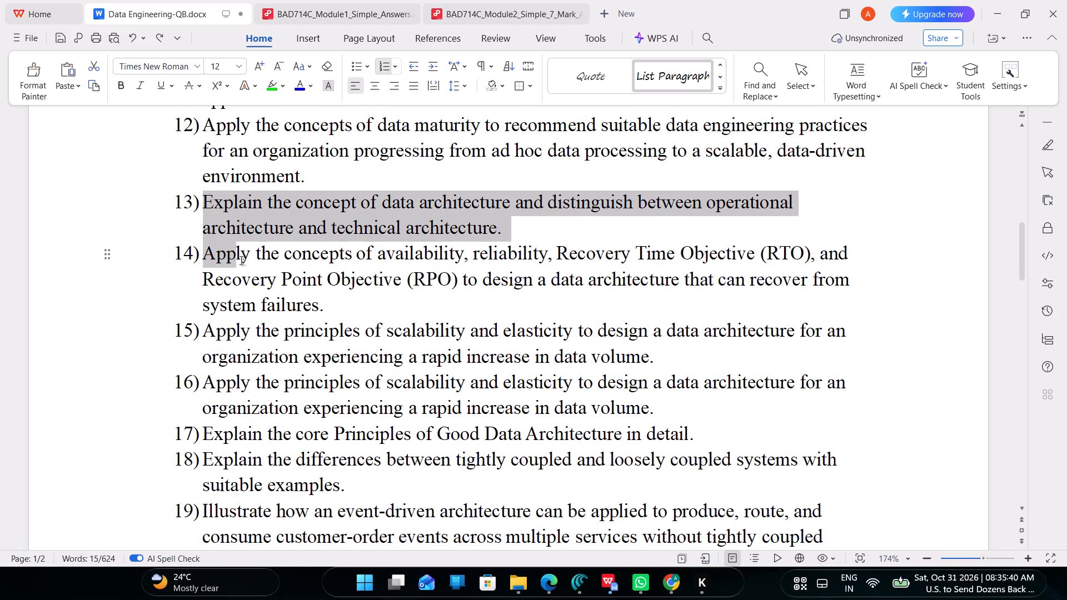
{"action": "left_click_drag", "start_coordinate": [241, 261], "coordinate": [281, 357]}
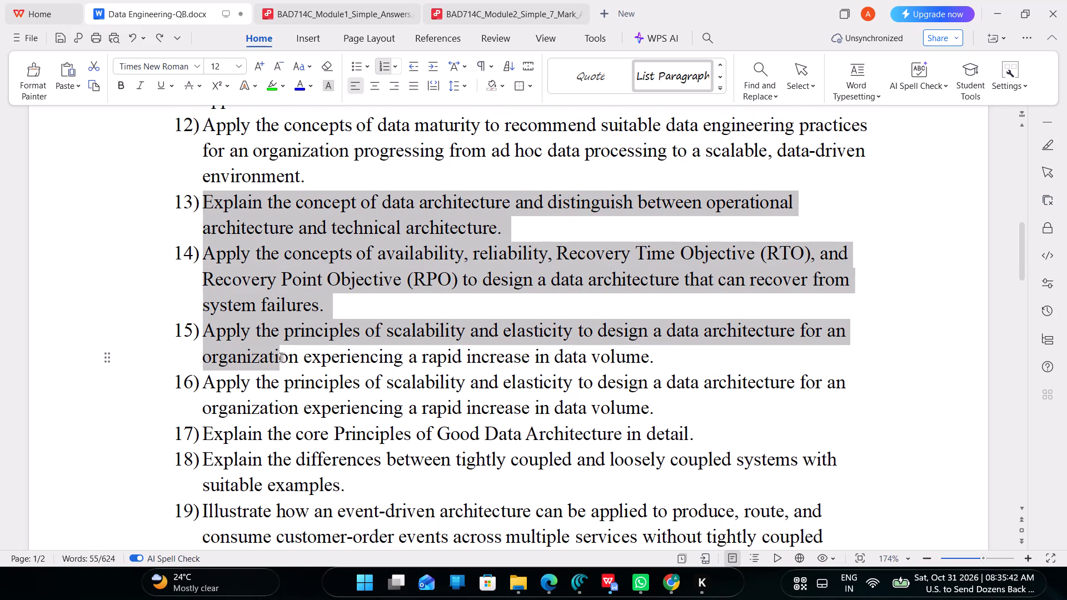
{"action": "left_click_drag", "start_coordinate": [281, 357], "coordinate": [319, 398]}
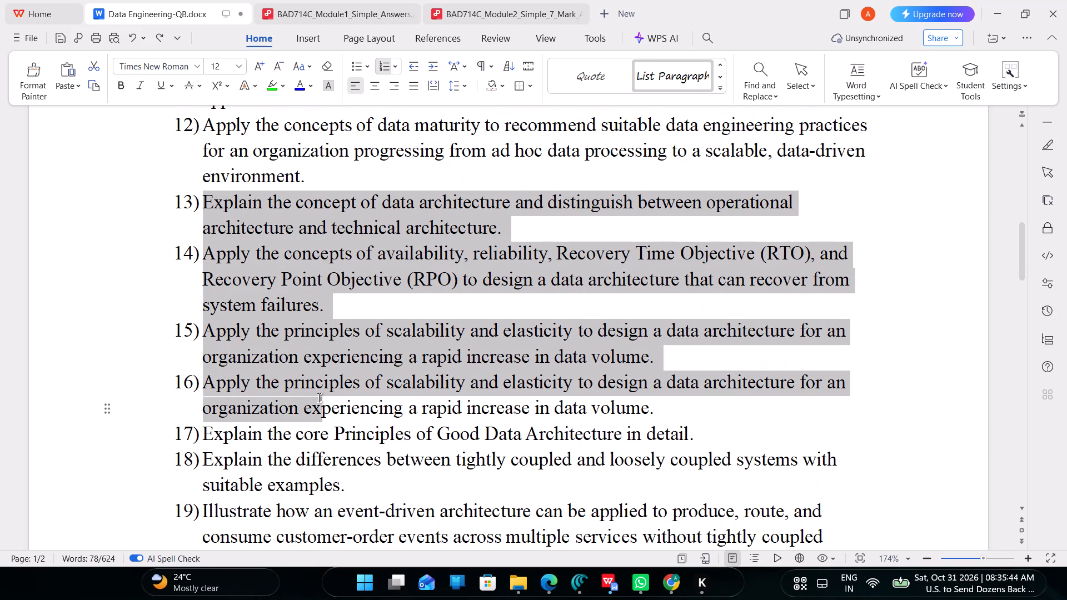
{"action": "left_click_drag", "start_coordinate": [319, 398], "coordinate": [336, 403]}
{"action": "left_click_drag", "start_coordinate": [336, 403], "coordinate": [375, 453]}
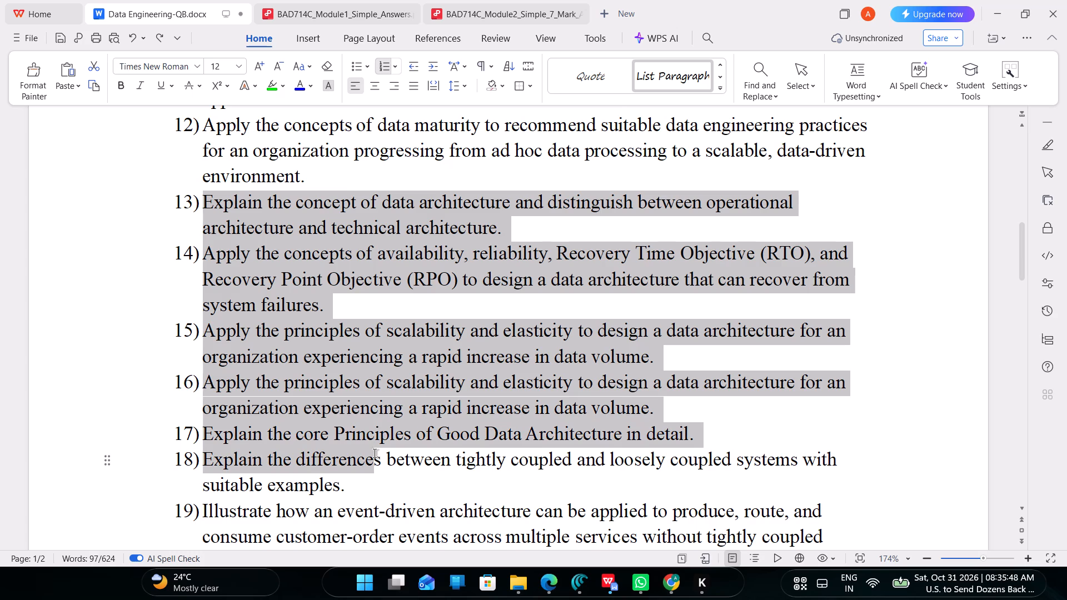
{"action": "left_click_drag", "start_coordinate": [375, 453], "coordinate": [360, 376]}
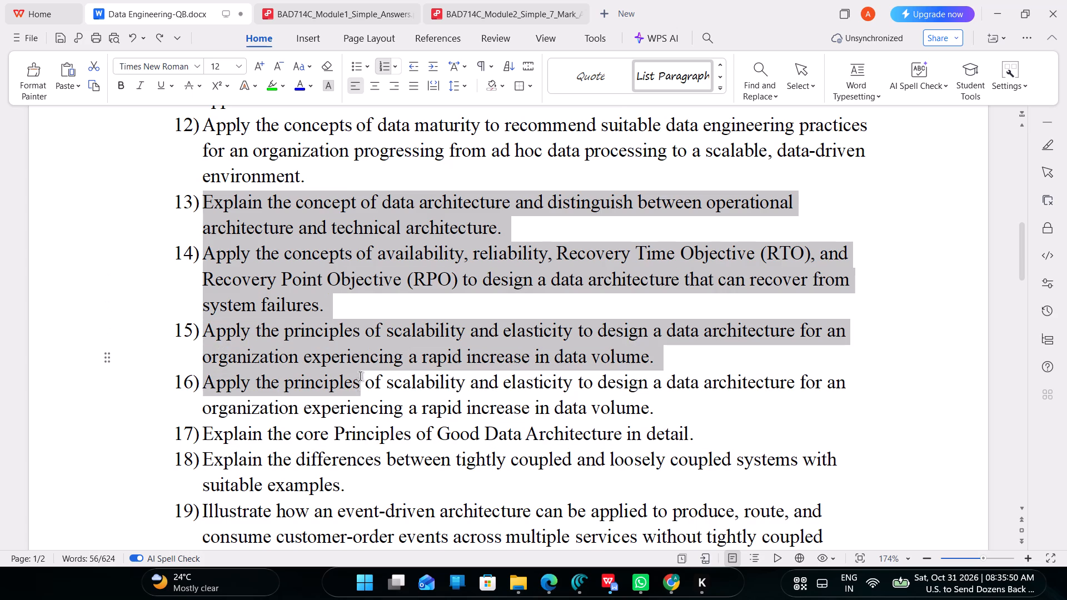
{"action": "left_click_drag", "start_coordinate": [360, 376], "coordinate": [358, 439]}
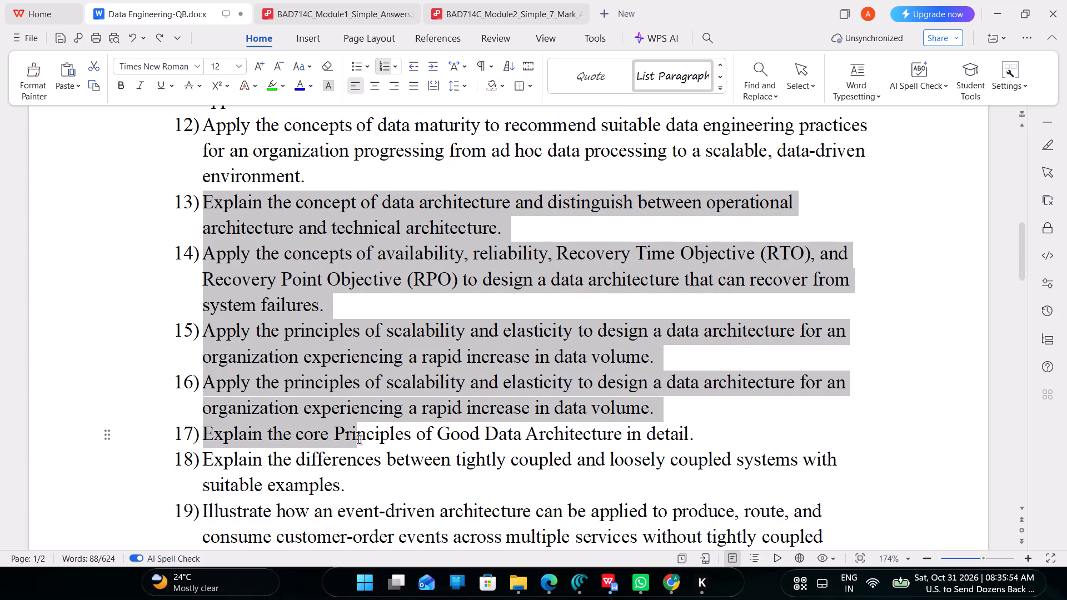
{"action": "left_click_drag", "start_coordinate": [358, 439], "coordinate": [652, 408]}
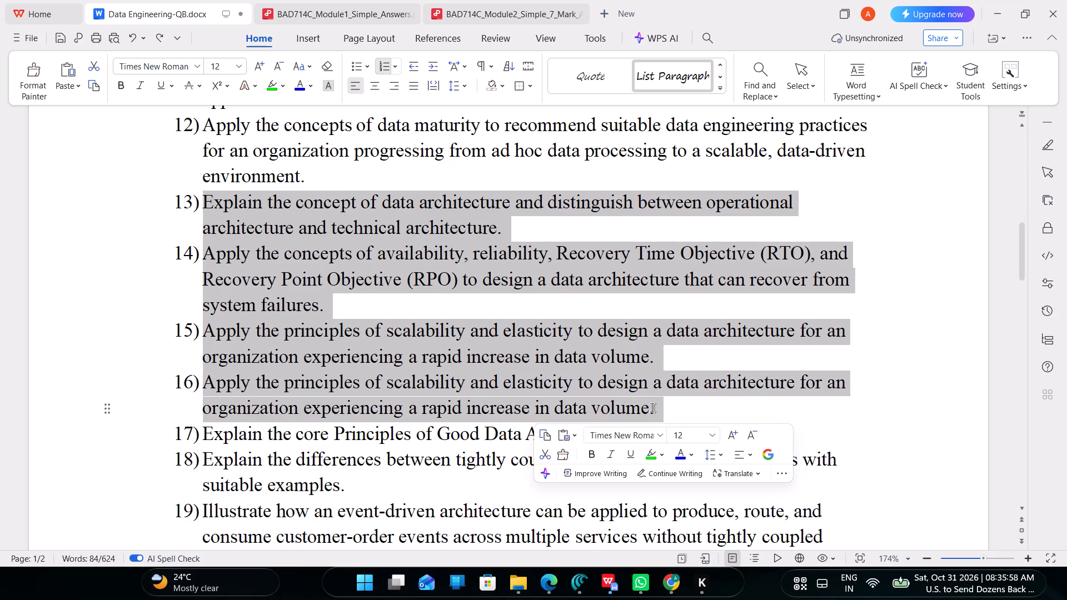
{"action": "key", "text": "ctrl+c"}
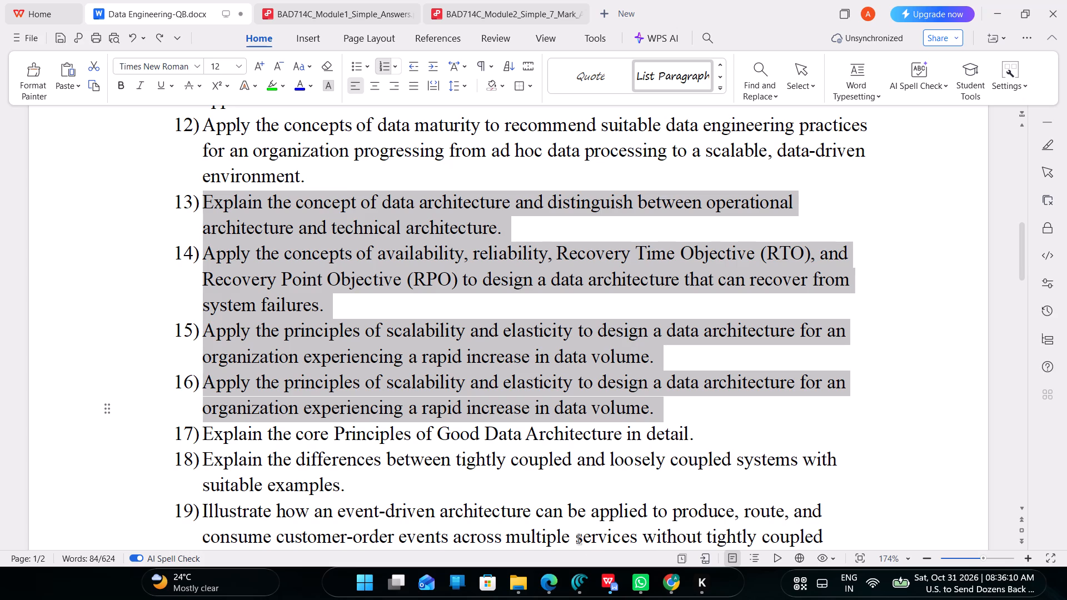
Switch to ChatGPT in Comet and branch the original MLOPs conversation from its last reply into a new chat.
{"action": "left_click", "coordinate": [574, 584]}
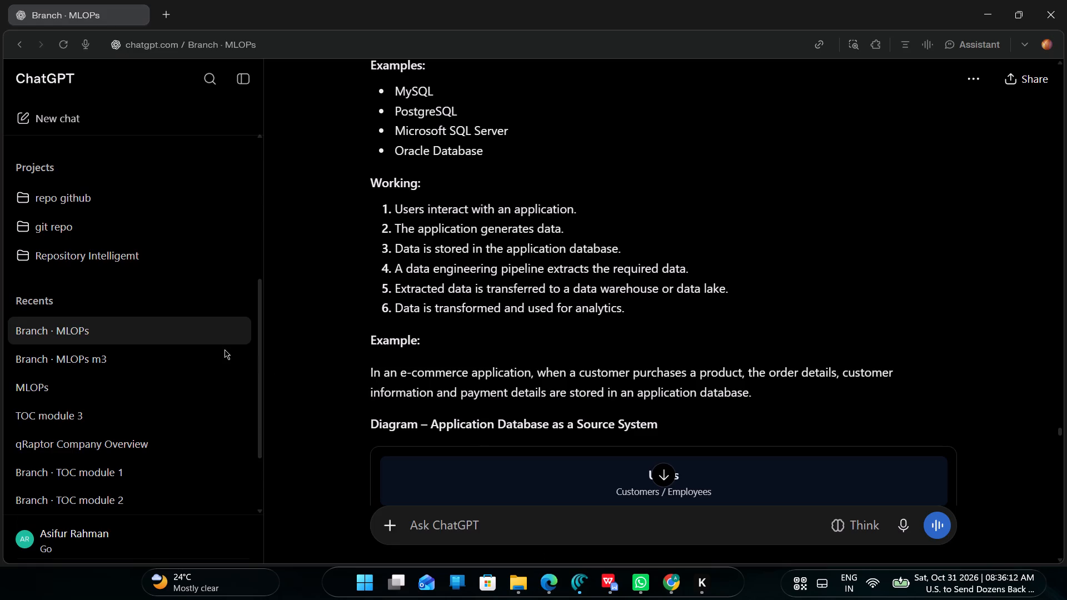
{"action": "left_click", "coordinate": [122, 381]}
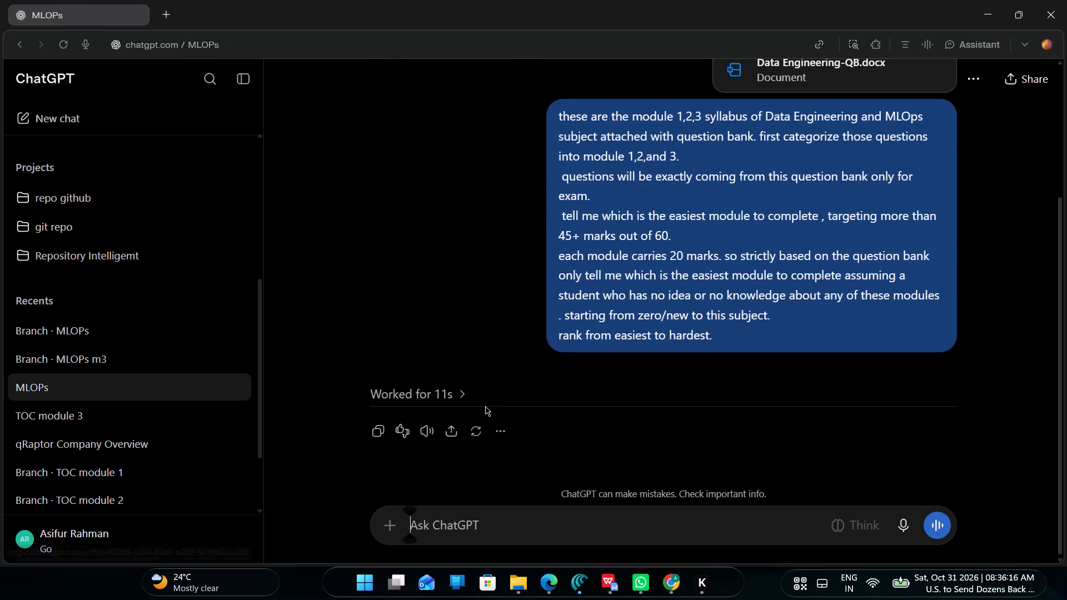
{"action": "left_click", "coordinate": [494, 431]}
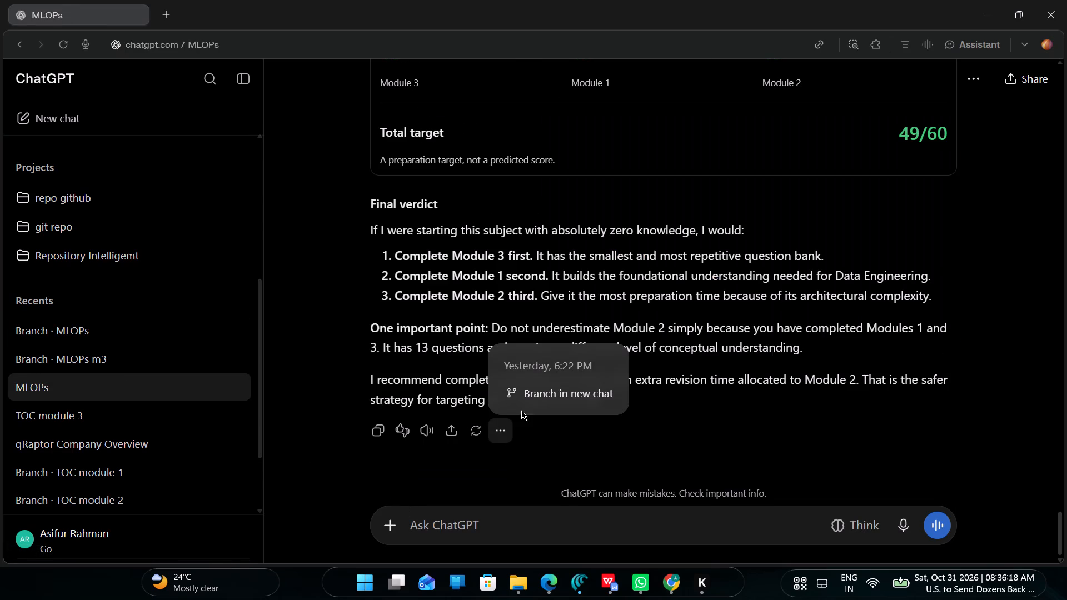
{"action": "left_click", "coordinate": [568, 399]}
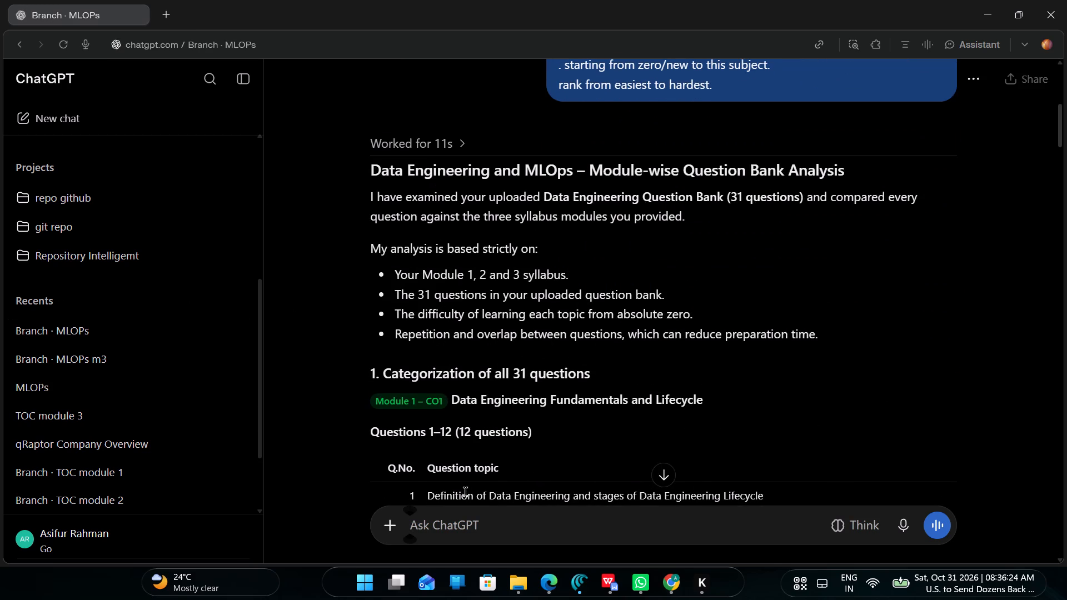
Paste the four copied questions into the new branch's message draft and add a new line below them.
{"action": "left_click", "coordinate": [669, 472]}
{"action": "left_click", "coordinate": [439, 516]}
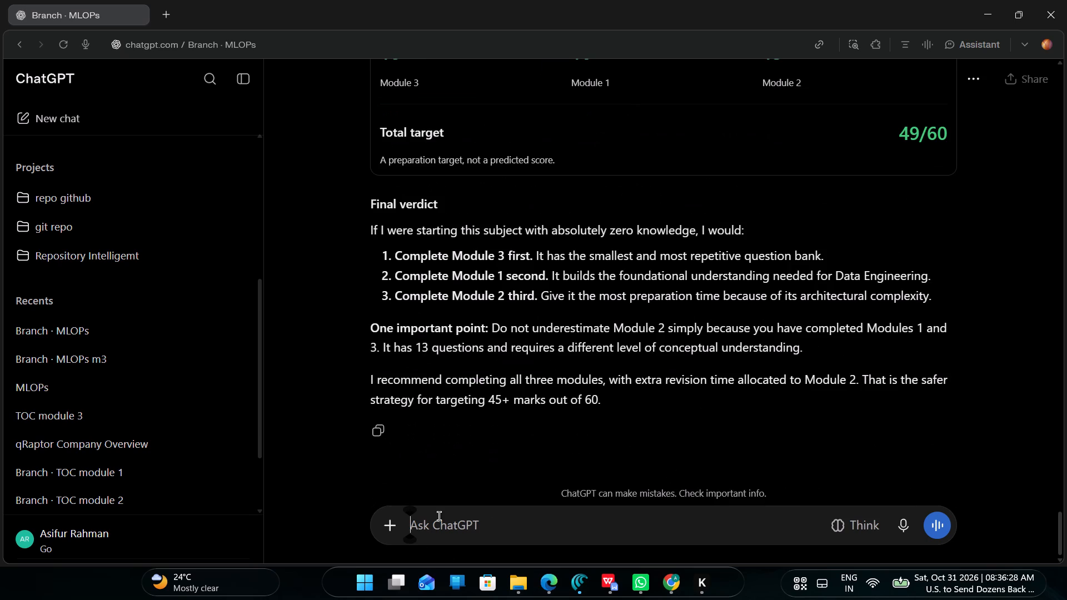
{"action": "key", "text": "ctrl+v"}
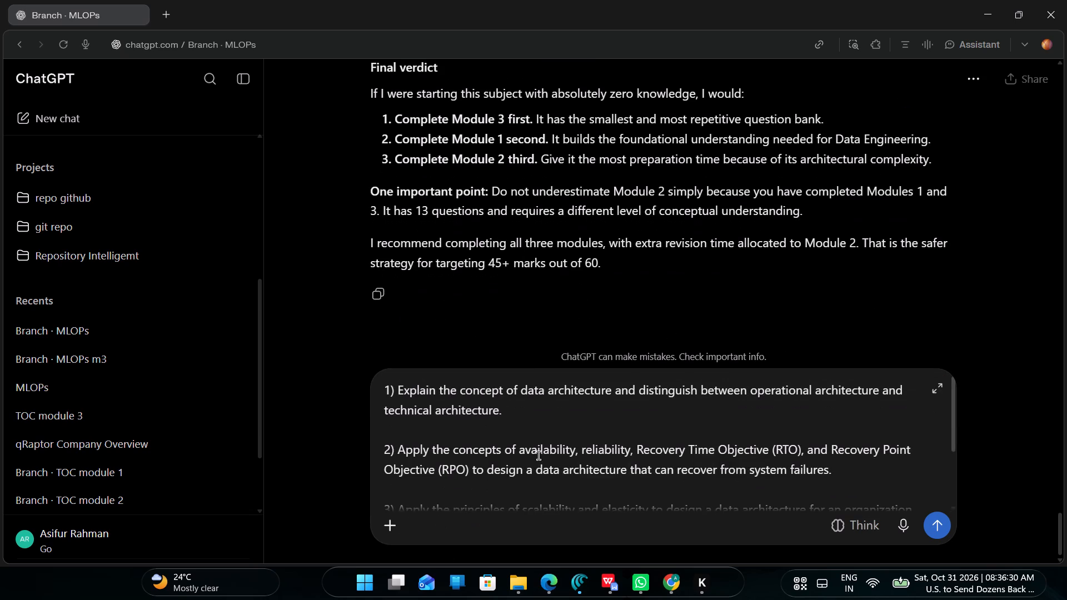
{"action": "scroll", "coordinate": [540, 456], "scroll_direction": "down", "scroll_amount": 6}
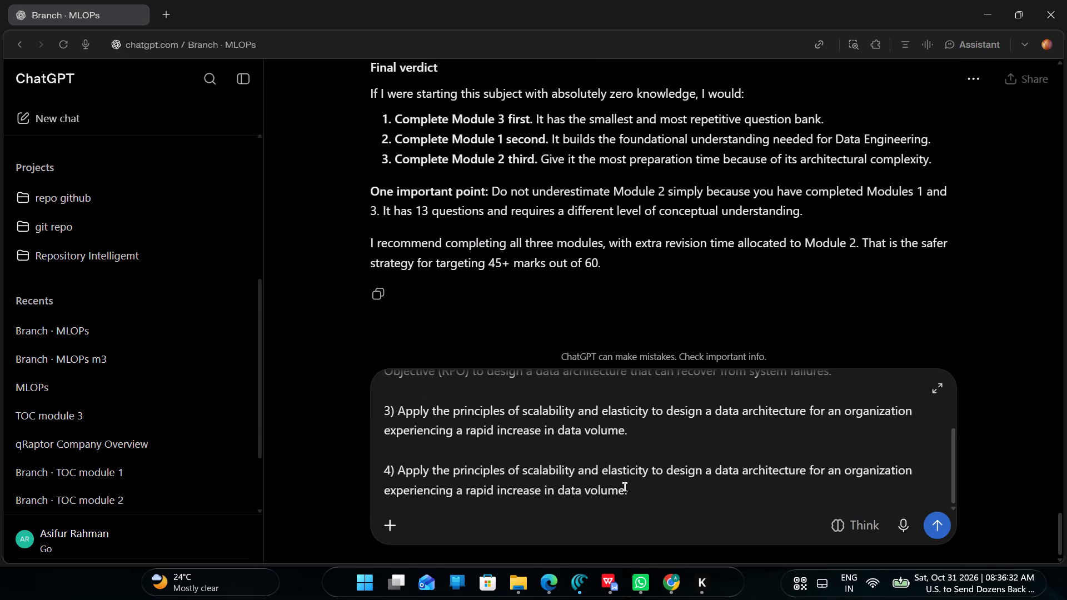
{"action": "key", "text": "shift+Return"}
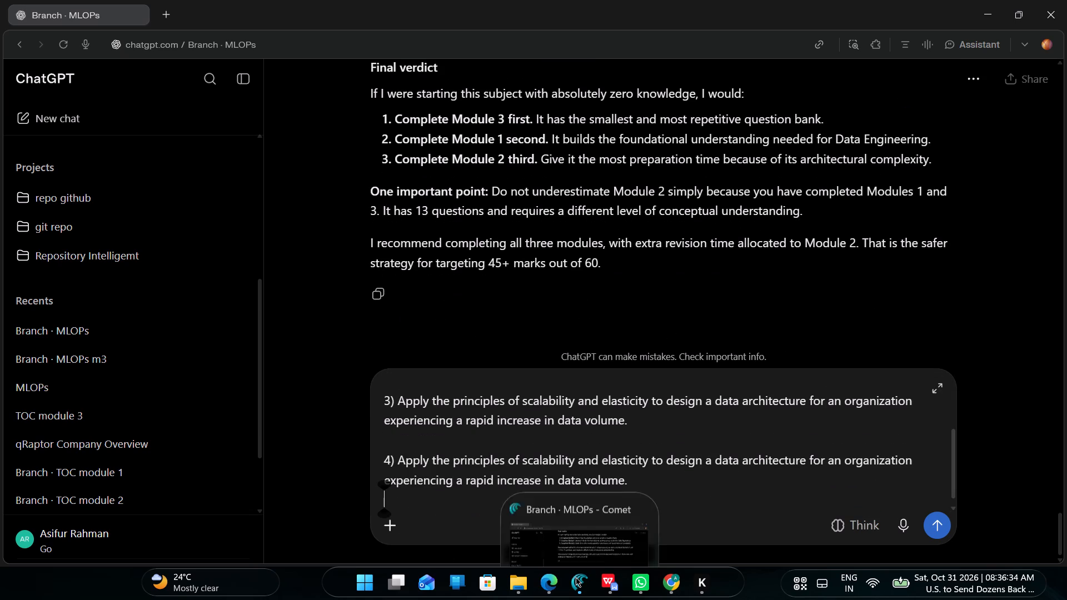
Copy questions 19 to 21 from Data Engineering-QB.docx in WPS Office into the ChatGPT draft, below the four questions.
{"action": "left_click", "coordinate": [576, 577]}
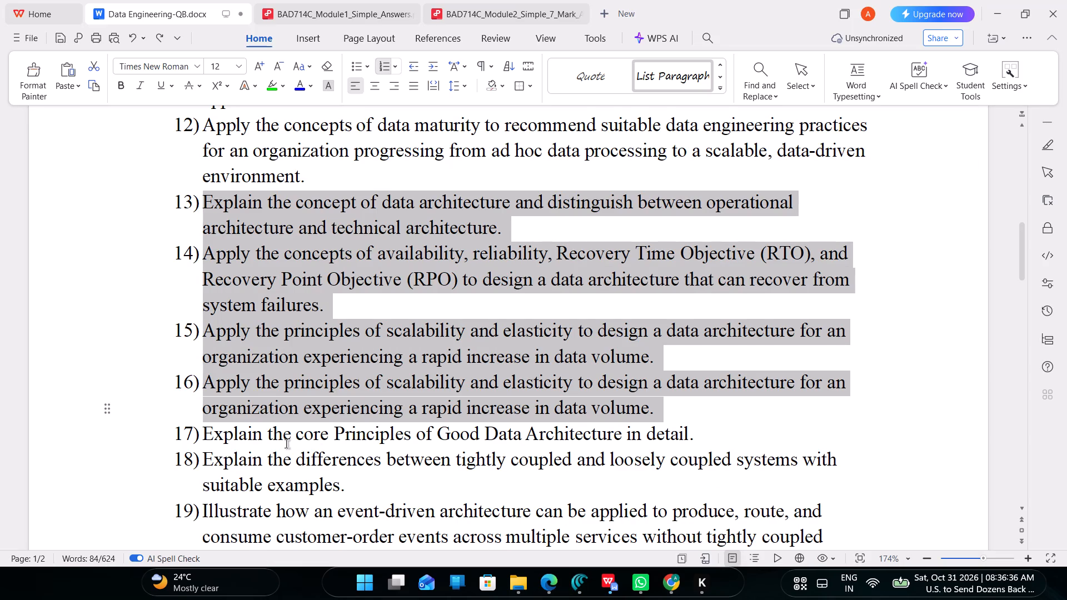
{"action": "scroll", "coordinate": [286, 444], "scroll_direction": "down", "scroll_amount": 6}
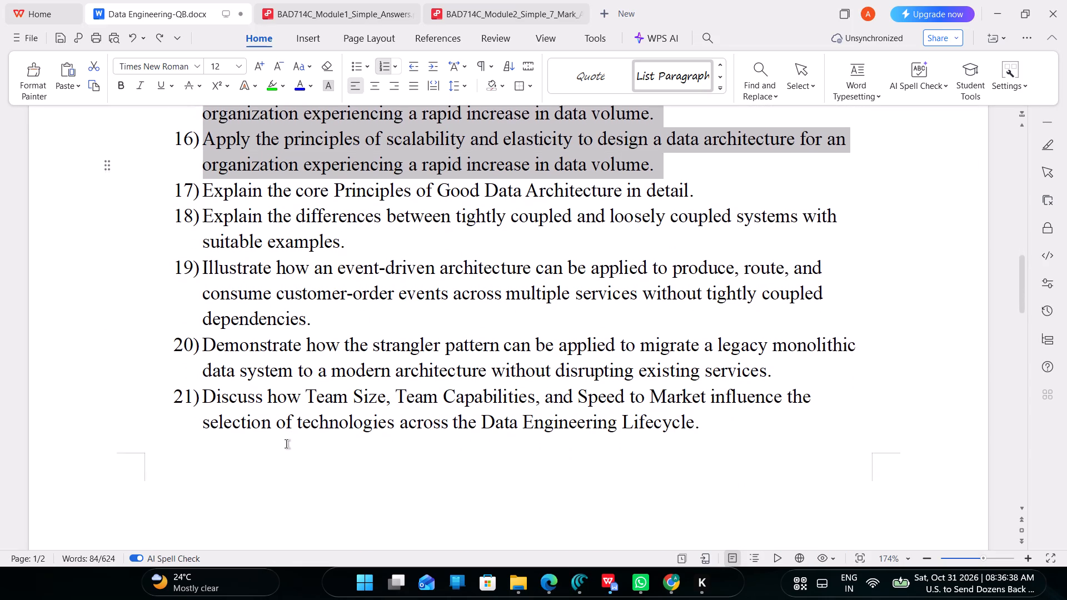
{"action": "scroll", "coordinate": [286, 444], "scroll_direction": "down", "scroll_amount": 1}
{"action": "left_click_drag", "start_coordinate": [203, 243], "coordinate": [256, 285]}
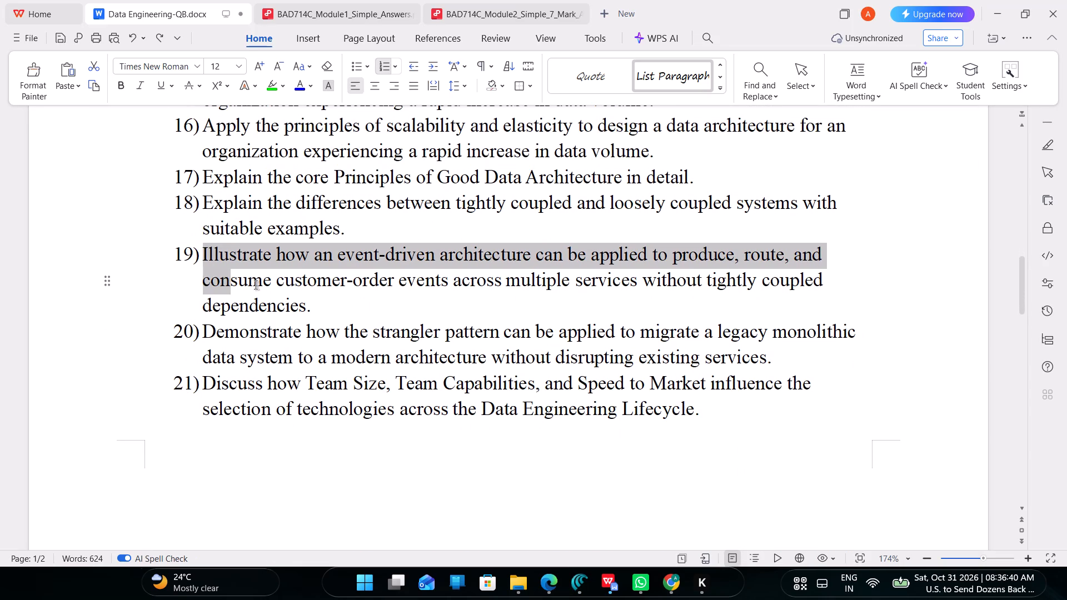
{"action": "left_click_drag", "start_coordinate": [256, 285], "coordinate": [680, 421]}
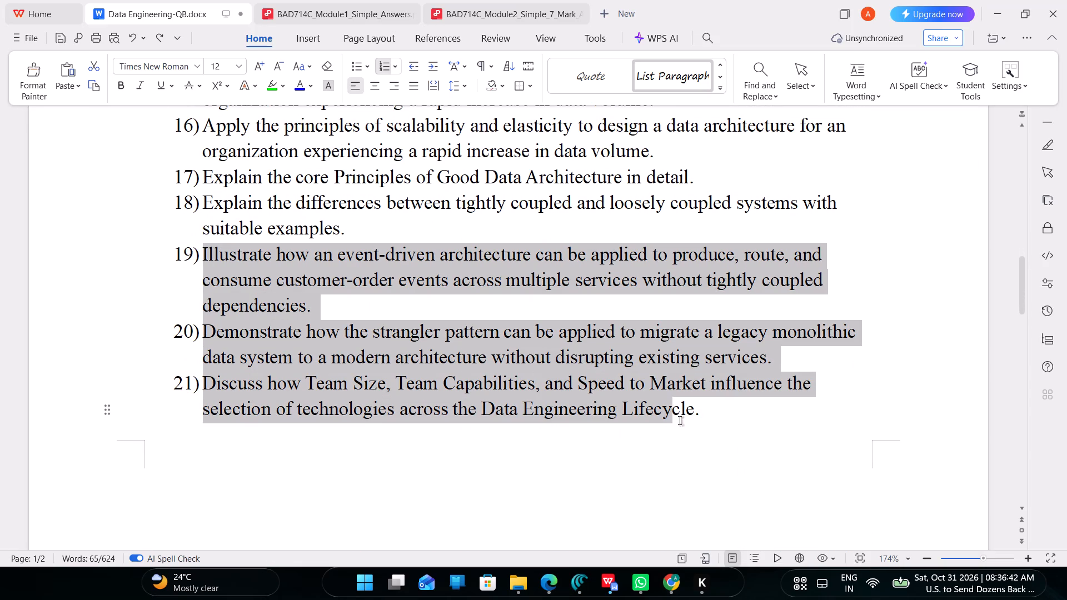
{"action": "left_click_drag", "start_coordinate": [680, 421], "coordinate": [708, 422]}
{"action": "key", "text": "ctrl+c"}
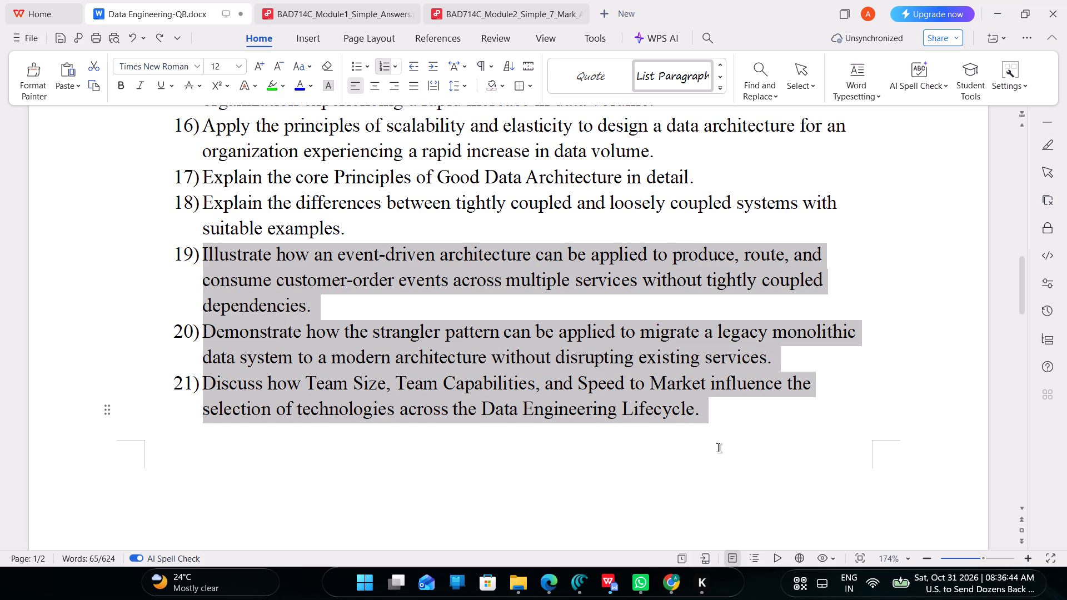
{"action": "left_click", "coordinate": [583, 593]}
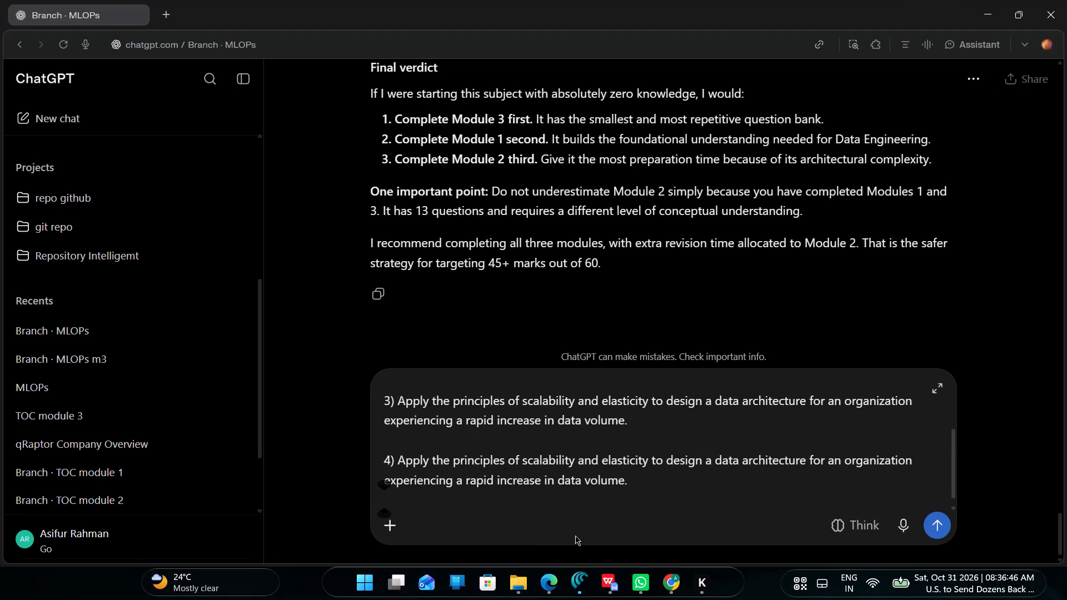
{"action": "key", "text": "ctrl+v"}
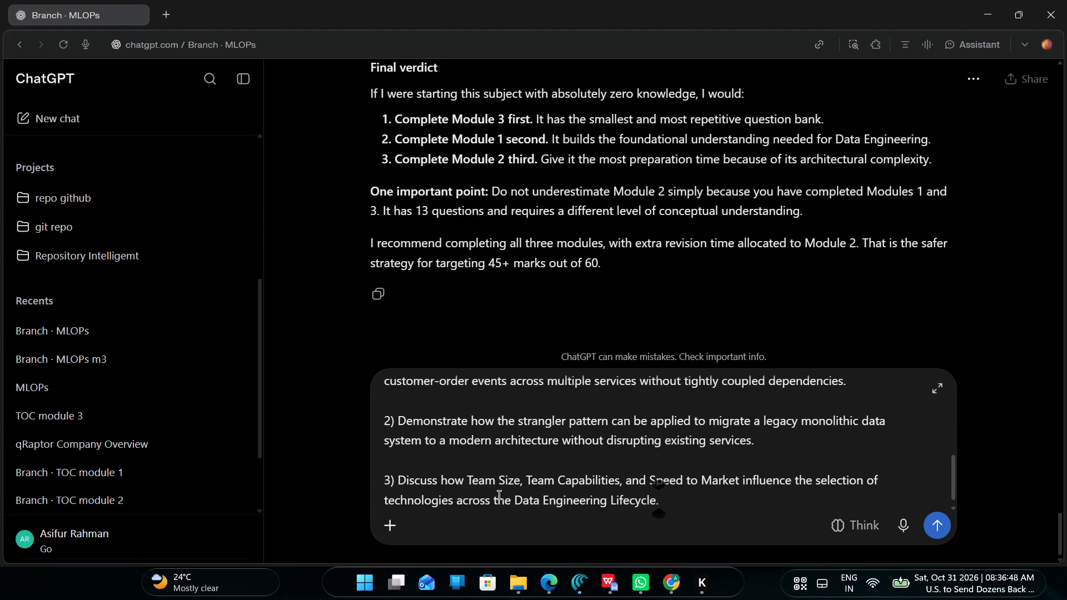
Renumber the three added questions in the draft as 5, 6 and 7, and place the cursor at the draft's end.
{"action": "scroll", "coordinate": [499, 495], "scroll_direction": "up", "scroll_amount": 2}
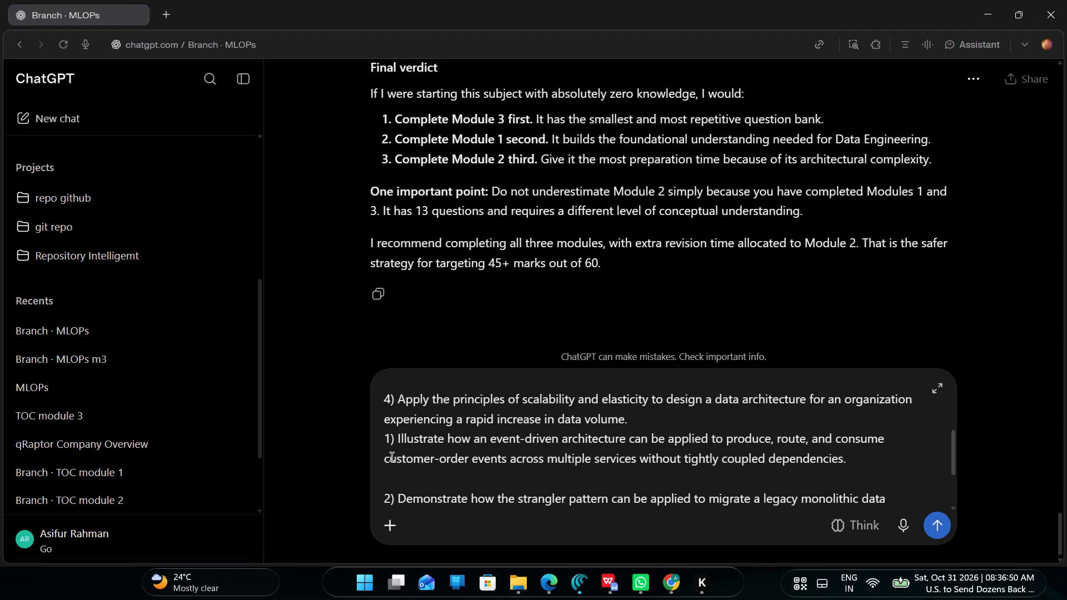
{"action": "left_click", "coordinate": [392, 440]}
{"action": "key", "text": "BackSpace"}
{"action": "key", "text": "5"}
{"action": "key", "text": "Down"}
{"action": "key", "text": "Down"}
{"action": "key", "text": "Down"}
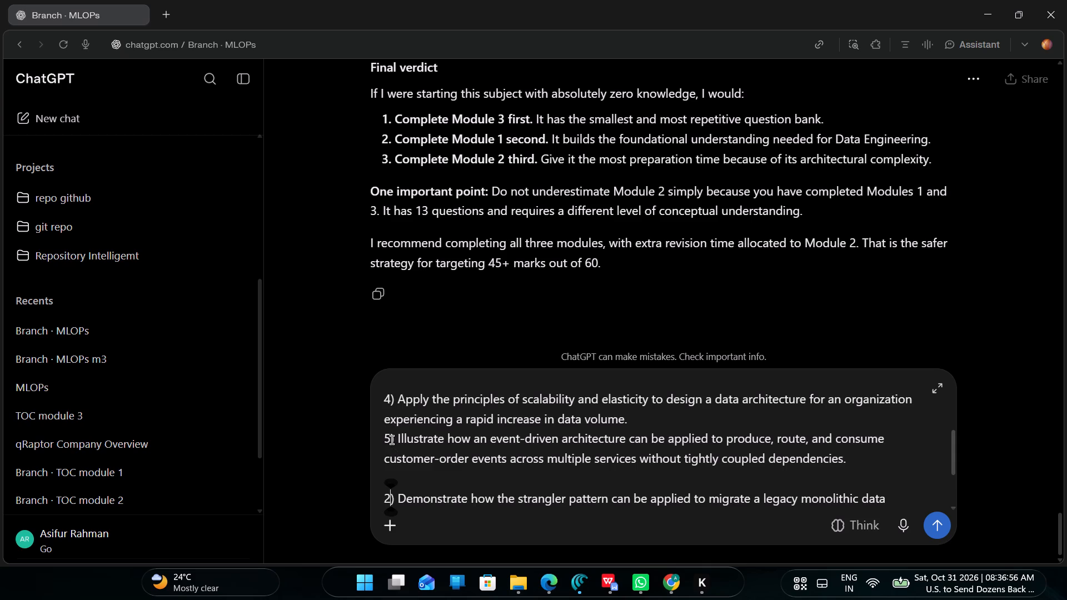
{"action": "key", "text": "BackSpace"}
{"action": "key", "text": "6"}
{"action": "key", "text": "Down"}
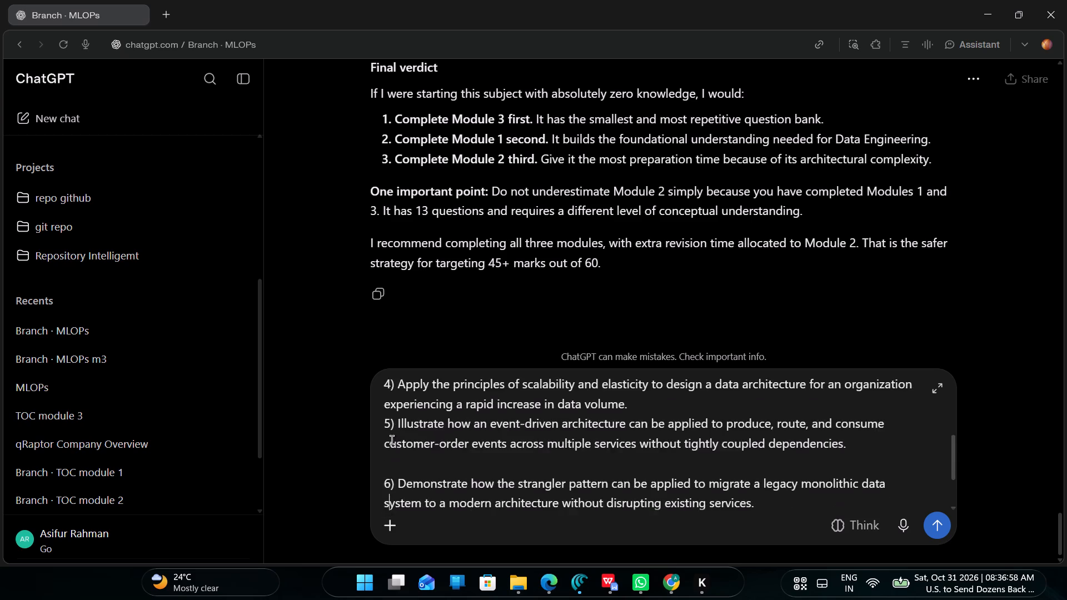
{"action": "key", "text": "Down"}
{"action": "key", "text": "Down"}
{"action": "key", "text": "BackSpace"}
{"action": "key", "text": "7"}
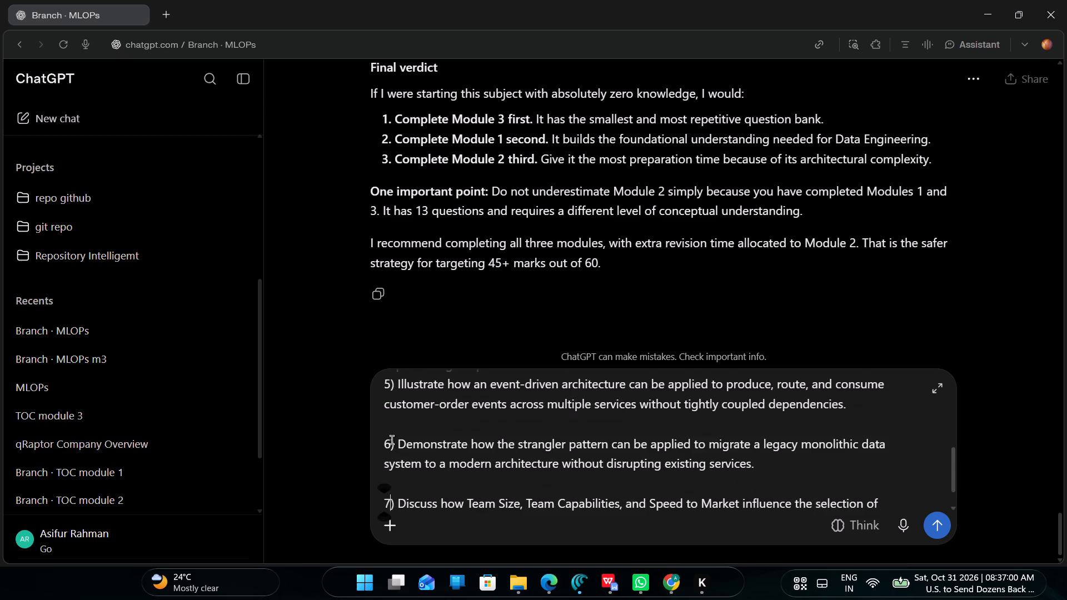
{"action": "key", "text": "Down"}
{"action": "key", "text": "Down"}
{"action": "key", "text": "Down"}
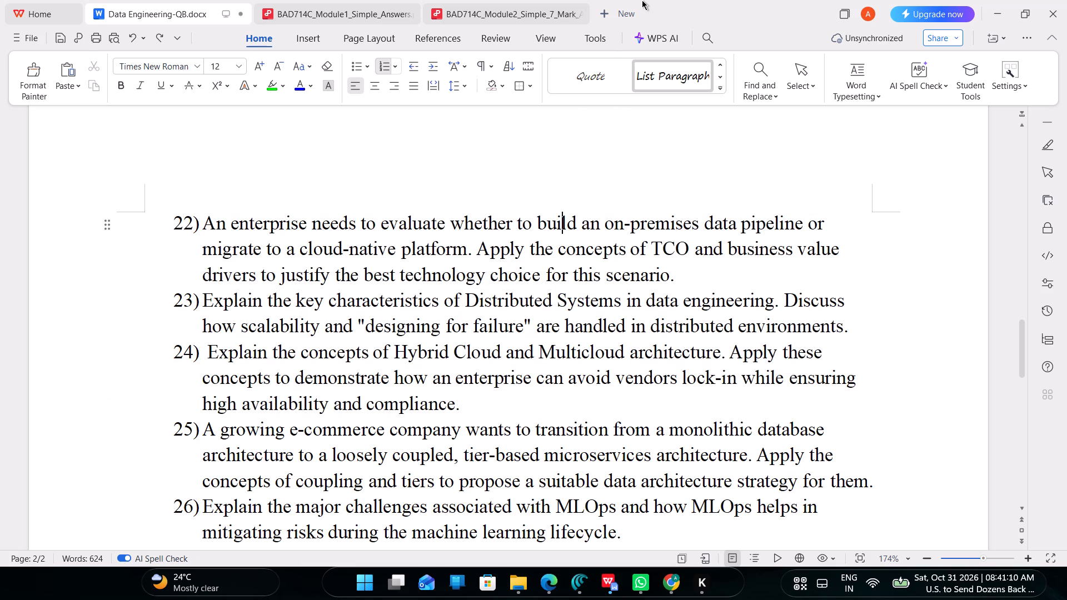
{"action": "left_click", "coordinate": [642, 0]}
{"action": "left_click", "coordinate": [614, 7]}
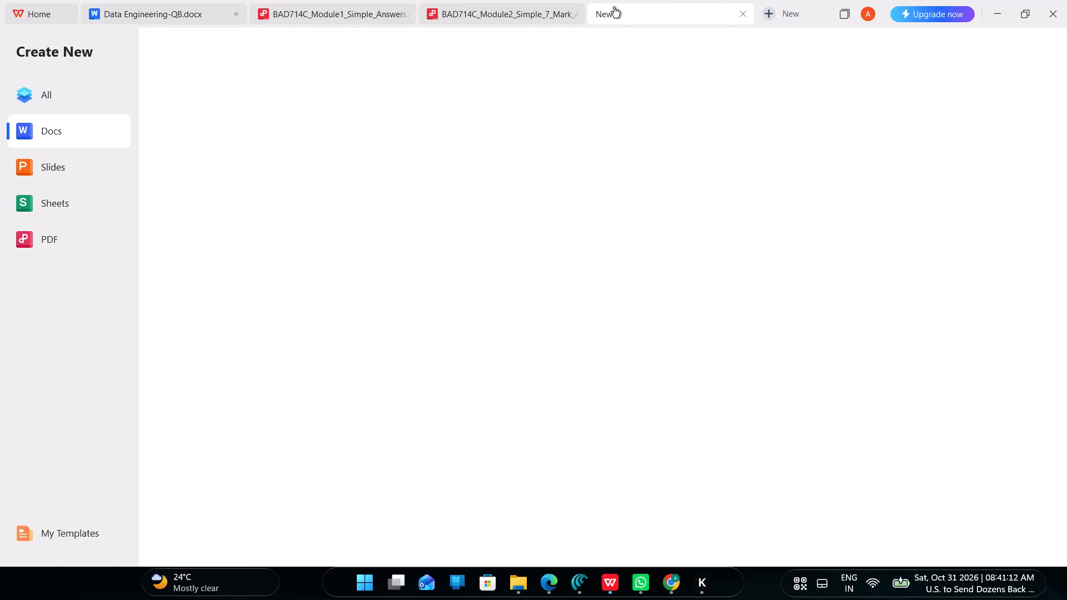
{"action": "left_click", "coordinate": [206, 156]}
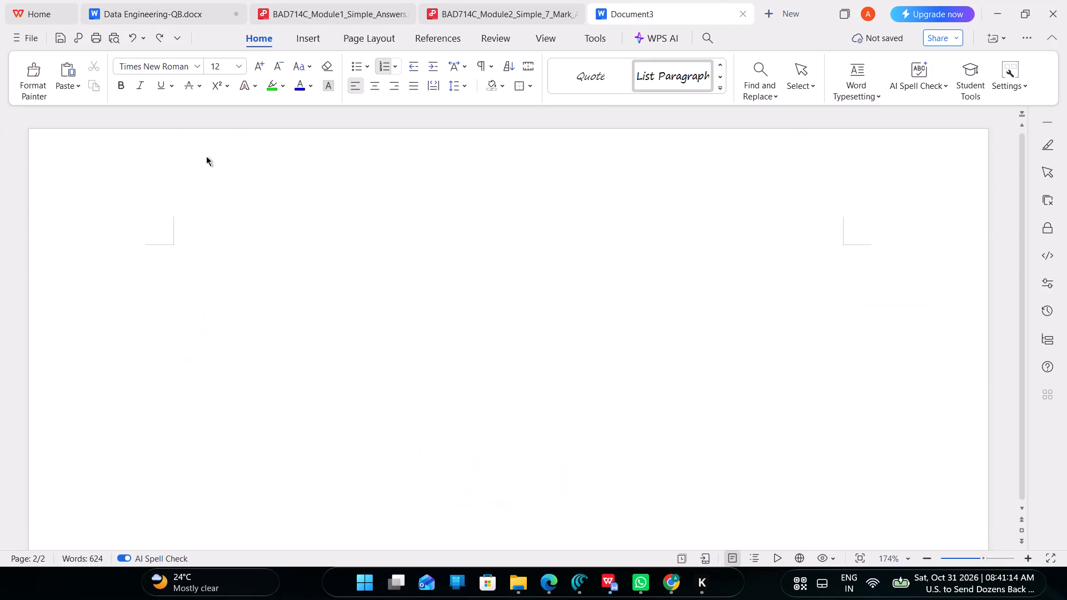
Paste the copied answers into the blank document as unformatted text.
{"action": "left_click", "coordinate": [287, 236]}
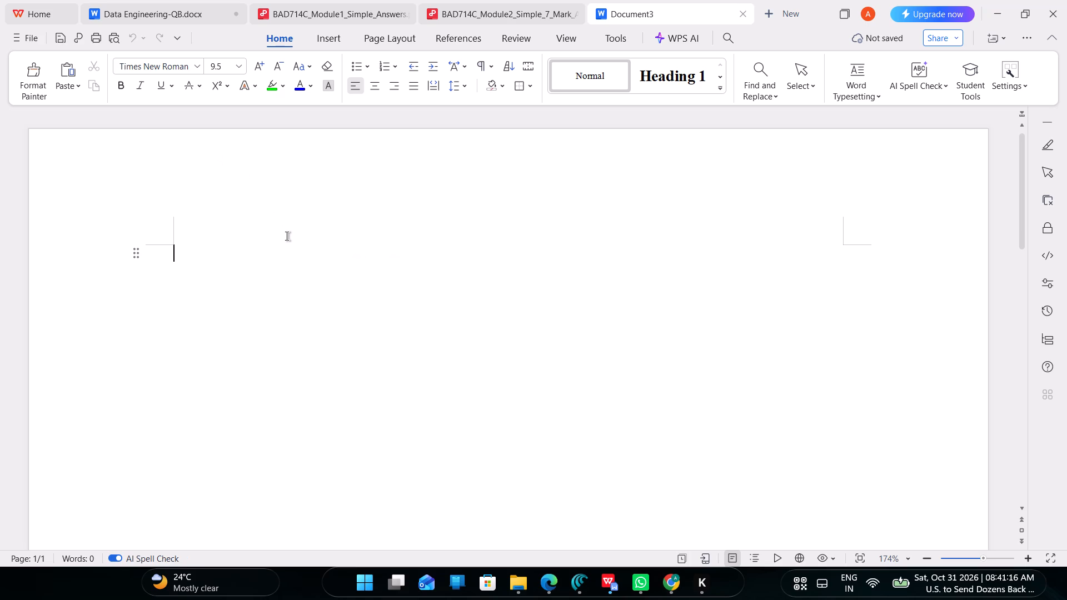
{"action": "key", "text": "ctrl+v"}
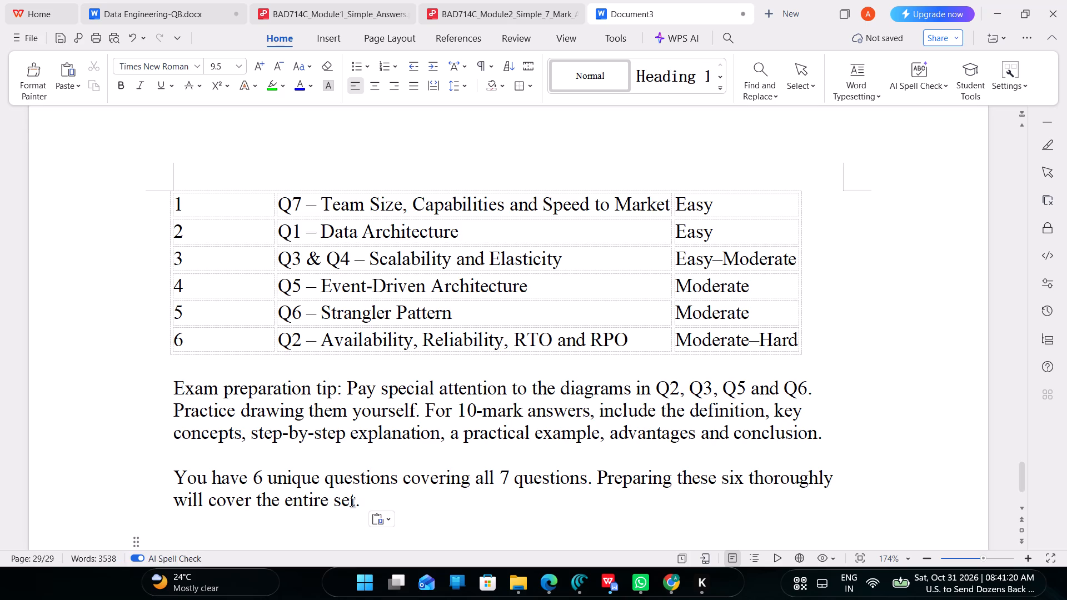
{"action": "left_click", "coordinate": [382, 515]}
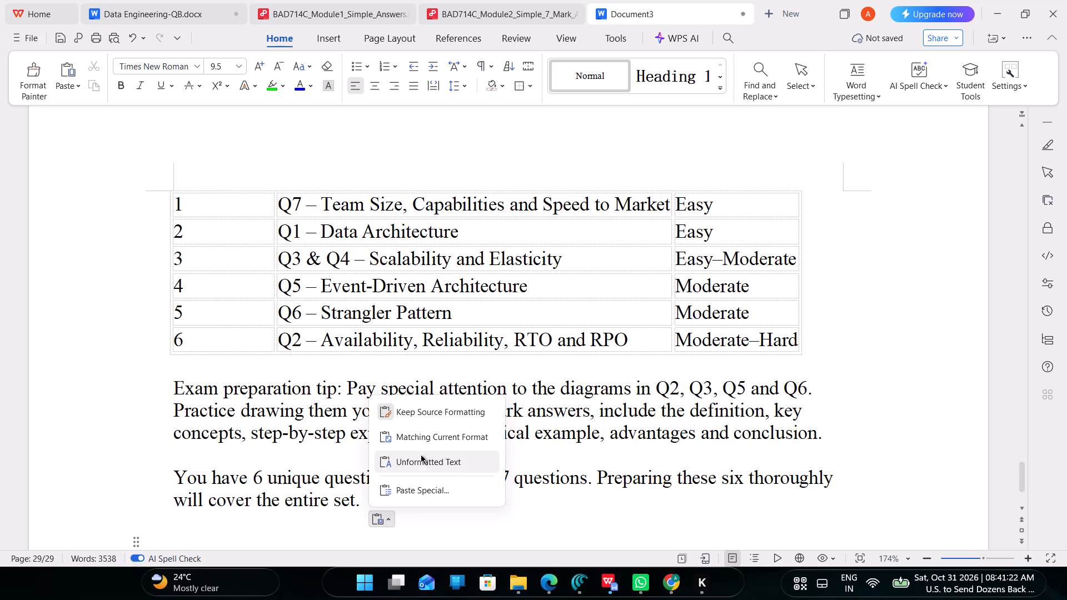
{"action": "left_click", "coordinate": [425, 462]}
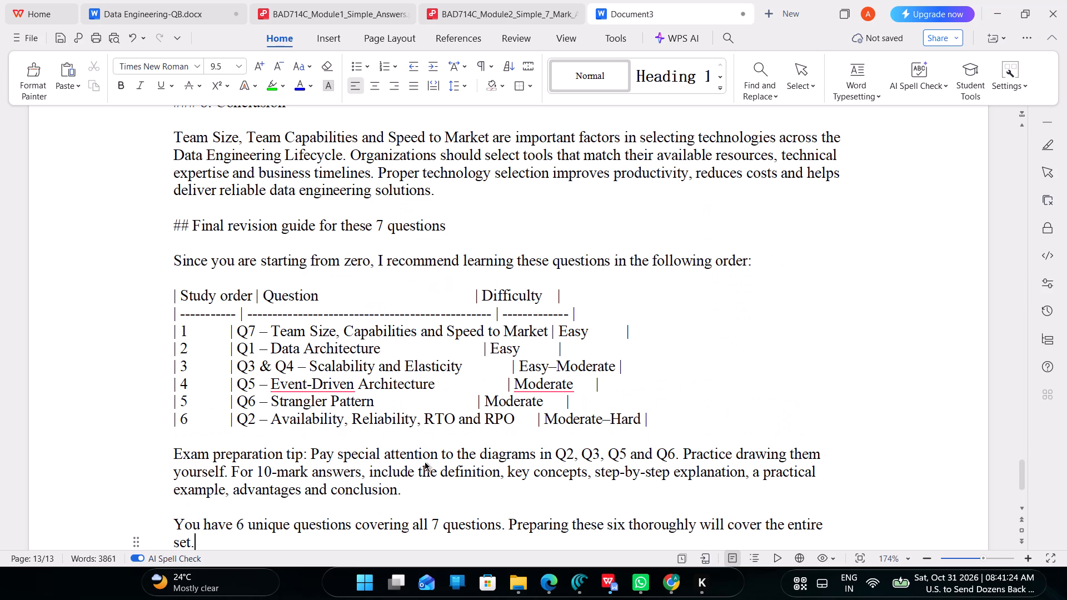
Make all of the document's text bold and set its font size to 11.
{"action": "left_click", "coordinate": [798, 73]}
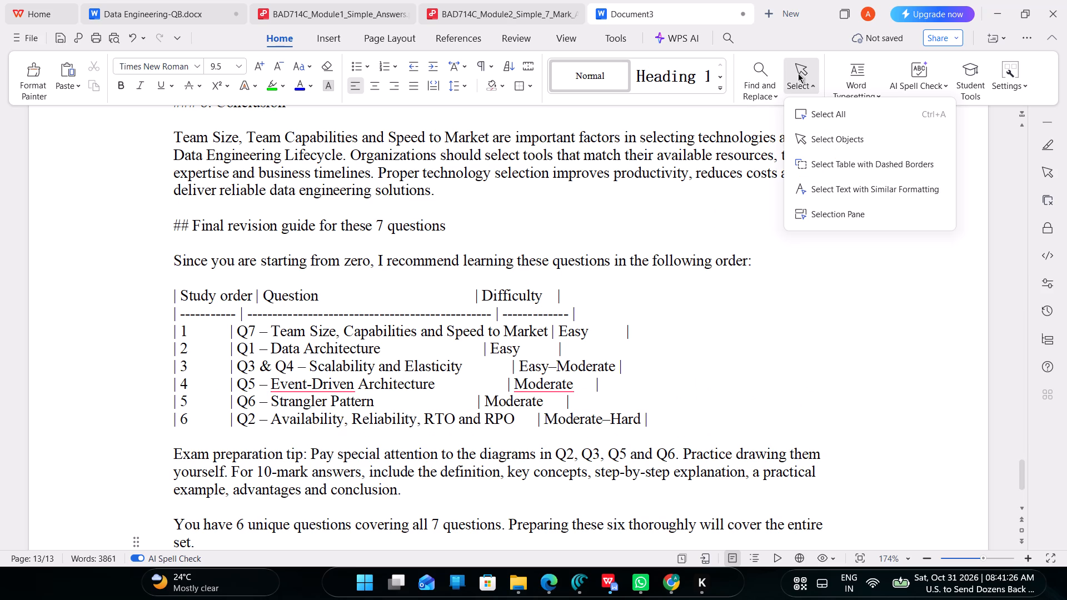
{"action": "left_click", "coordinate": [829, 114]}
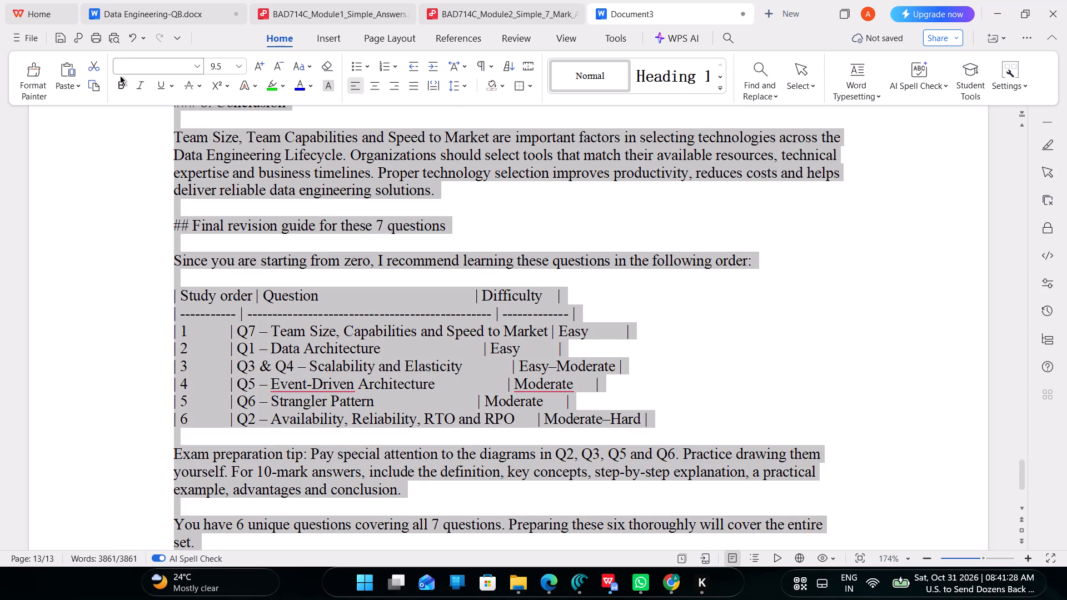
{"action": "left_click", "coordinate": [123, 90]}
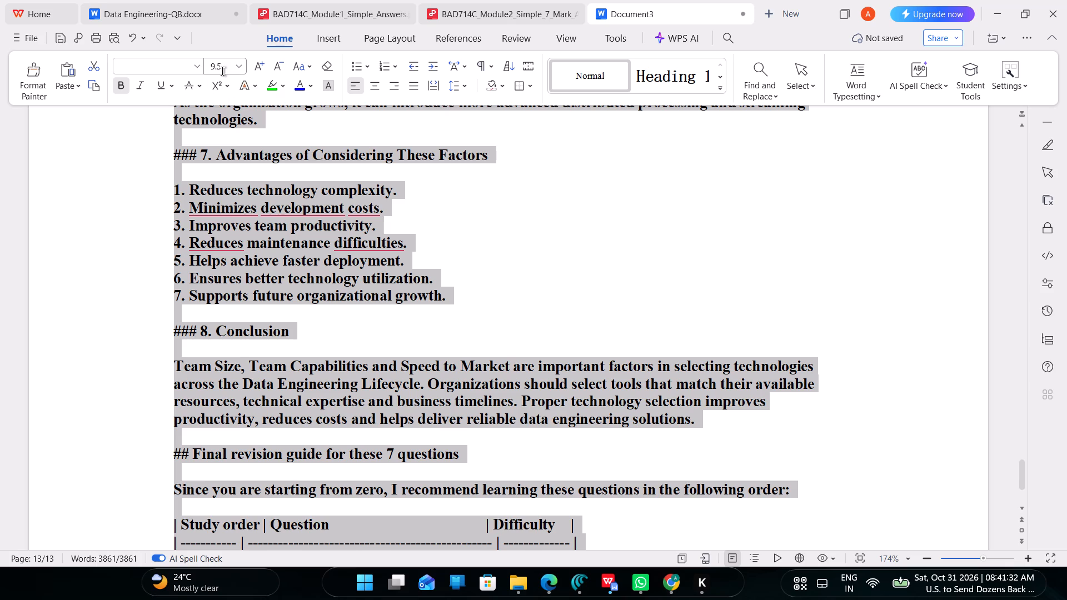
{"action": "left_click", "coordinate": [222, 70]}
{"action": "key", "text": "BackSpace"}
{"action": "type", "text": "11"}
{"action": "key", "text": "Return"}
{"action": "left_click", "coordinate": [297, 242]}
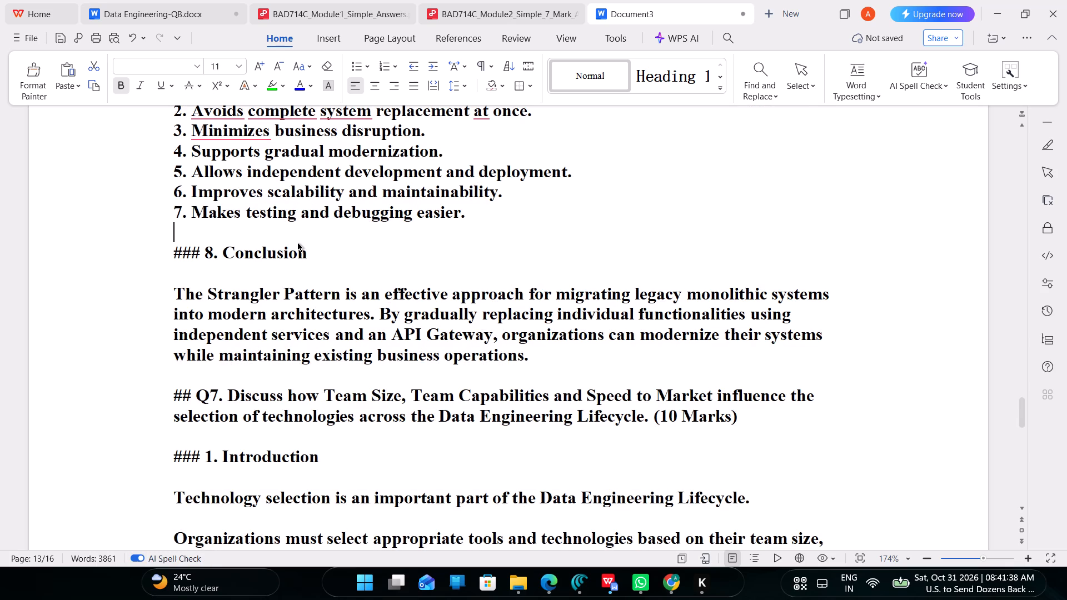
Delete the introductory text above question 1, from the "Module 2 – Data Architecture" title through the note about questions 3 and 4.
{"action": "scroll", "coordinate": [297, 242], "scroll_direction": "up", "scroll_amount": 19}
{"action": "scroll", "coordinate": [297, 242], "scroll_direction": "up", "scroll_amount": 20}
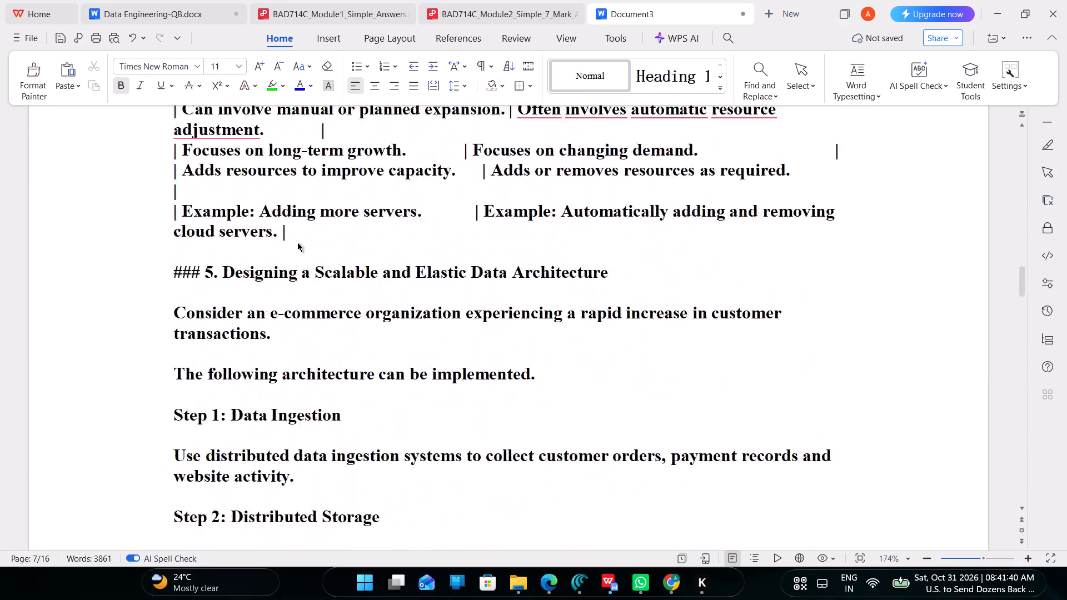
{"action": "scroll", "coordinate": [297, 242], "scroll_direction": "up", "scroll_amount": 19}
{"action": "scroll", "coordinate": [297, 242], "scroll_direction": "up", "scroll_amount": 13}
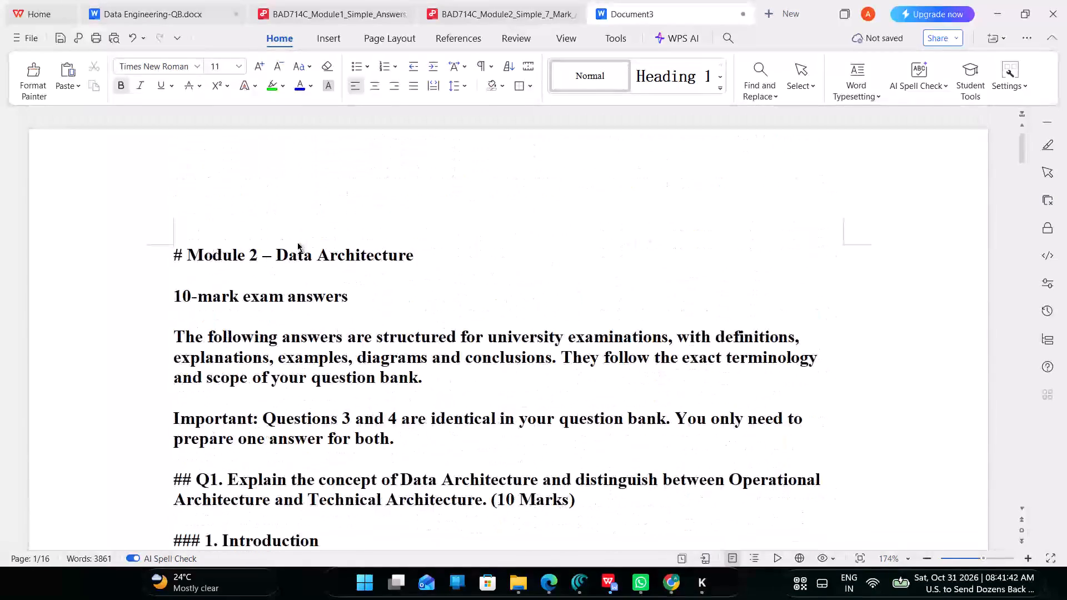
{"action": "scroll", "coordinate": [297, 242], "scroll_direction": "up", "scroll_amount": 4}
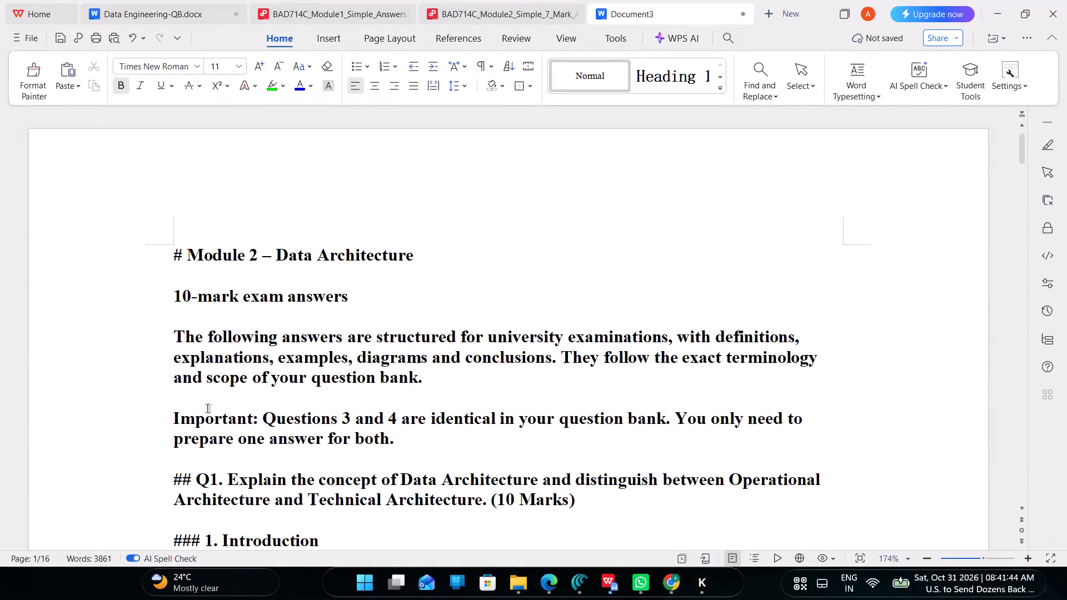
{"action": "left_click_drag", "start_coordinate": [202, 464], "coordinate": [131, 259]}
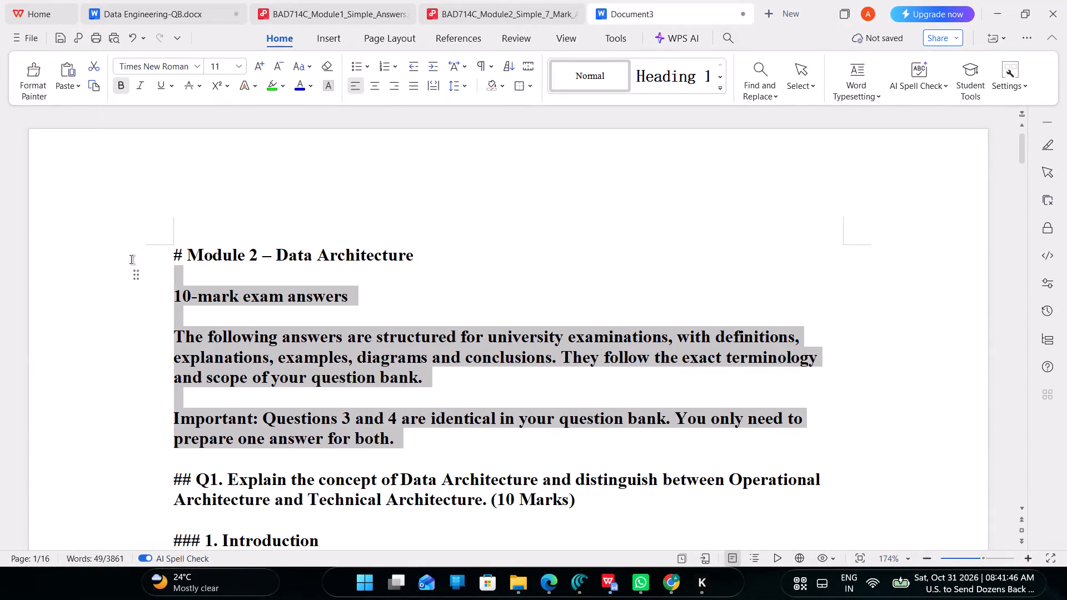
{"action": "left_click_drag", "start_coordinate": [131, 259], "coordinate": [112, 226]}
{"action": "key", "text": "BackSpace"}
{"action": "key", "text": "Delete"}
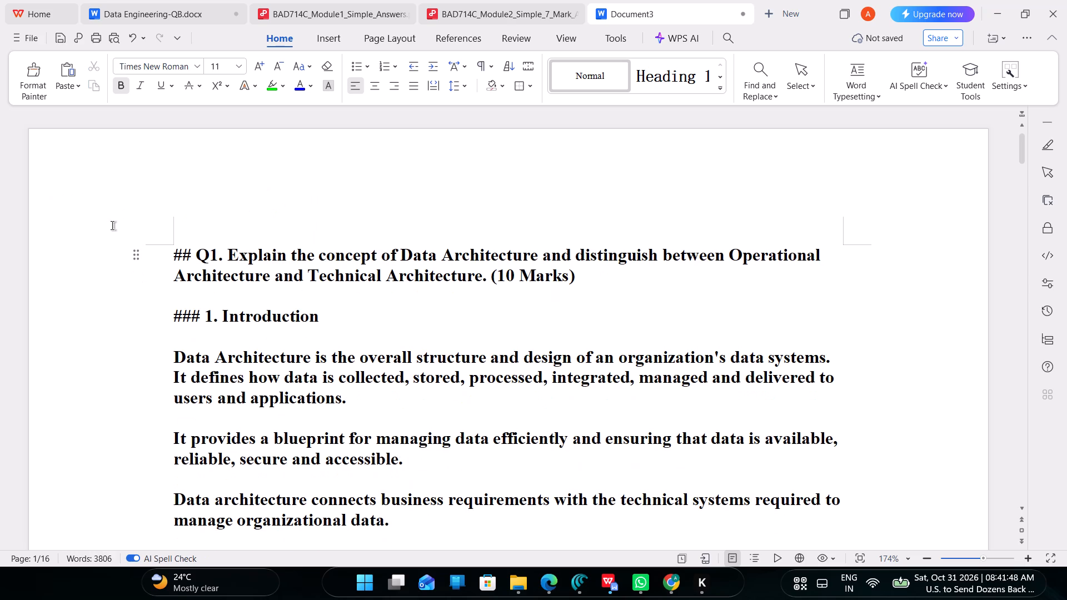
Remove the "##" marker and its following space from the start of the Q1 heading.
{"action": "key", "text": "Delete"}
{"action": "key", "text": "Delete"}
{"action": "key", "text": "Delete"}
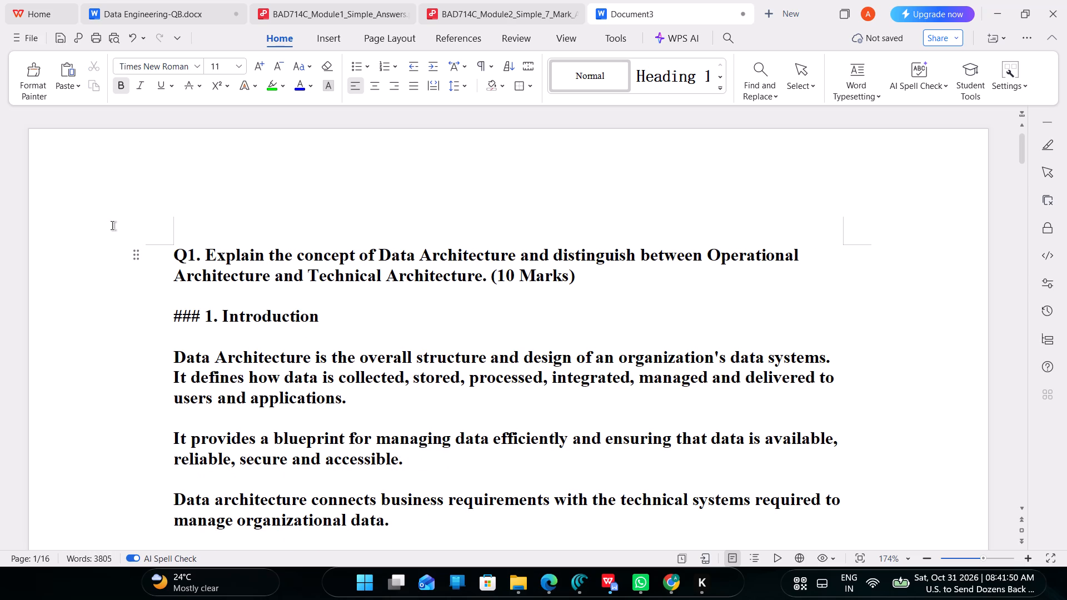
Delete the blank line under the Q1 question along with the whole "### 1. Introduction" heading.
{"action": "left_click", "coordinate": [210, 292]}
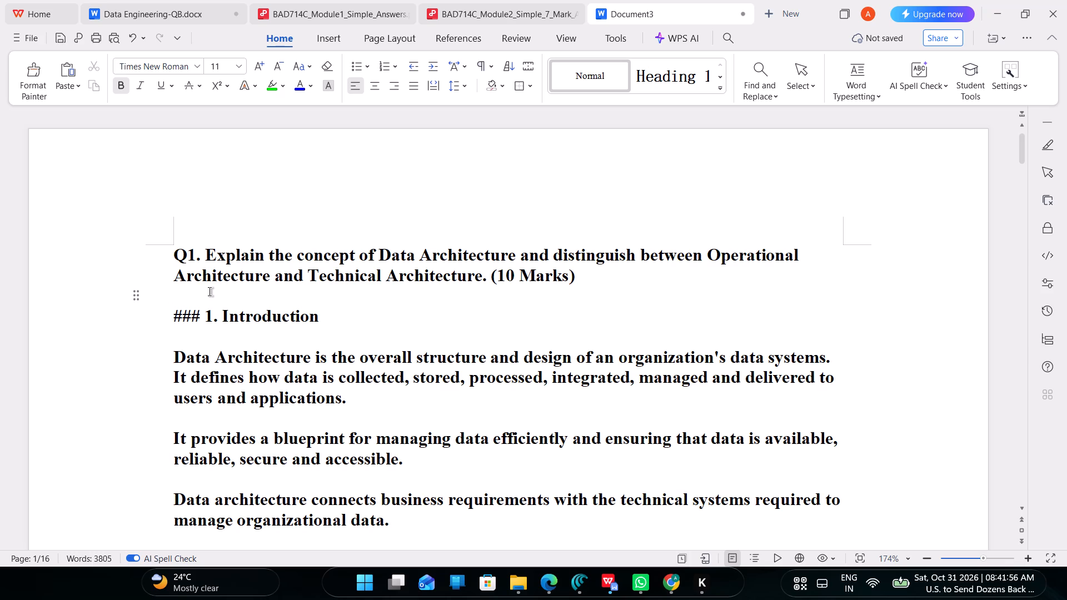
{"action": "key", "text": "Delete"}
{"action": "key", "text": "Delete"}
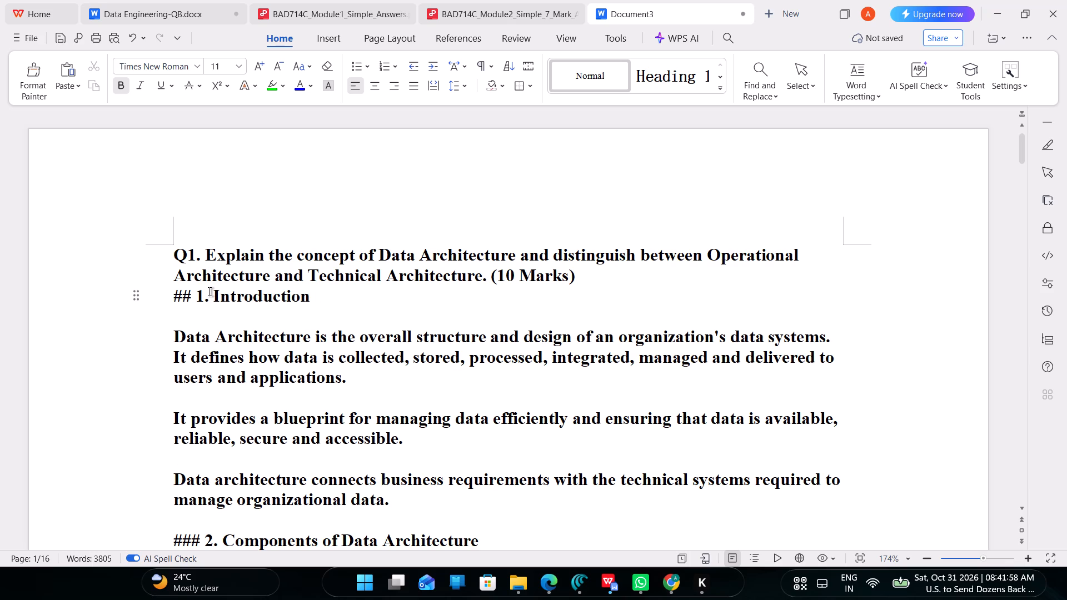
{"action": "key", "text": "Delete"}
{"action": "key", "text": "Delete"}
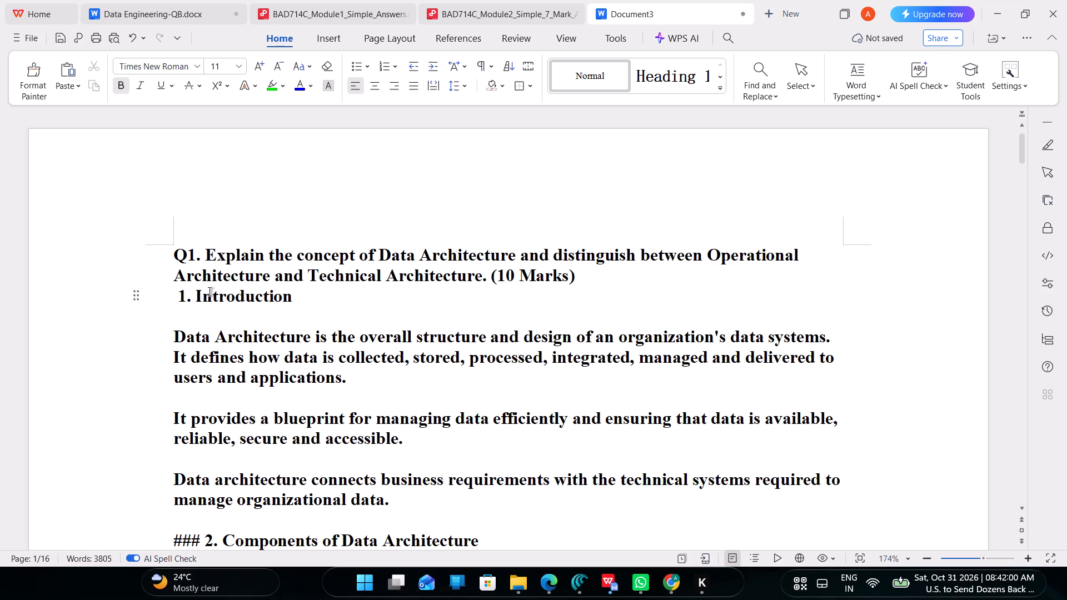
{"action": "key", "text": "Delete"}
{"action": "key", "text": "Delete"}
{"action": "key", "text": "Delete"}
{"action": "key", "text": "Delete"}
{"action": "key", "text": "Delete"}
{"action": "key", "text": "Delete"}
{"action": "key", "text": "Delete"}
{"action": "key", "text": "Delete"}
{"action": "key", "text": "Delete"}
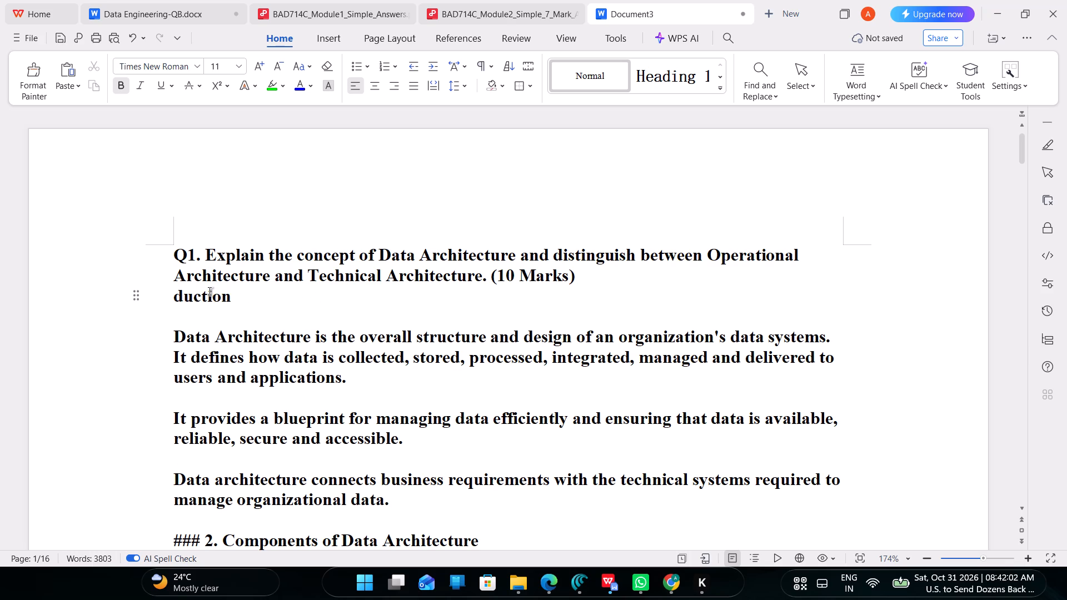
{"action": "key", "text": "Delete"}
{"action": "key", "text": "Delete"}
{"action": "key", "text": "Delete"}
{"action": "key", "text": "Delete"}
{"action": "key", "text": "Delete"}
{"action": "key", "text": "Delete"}
{"action": "key", "text": "Delete"}
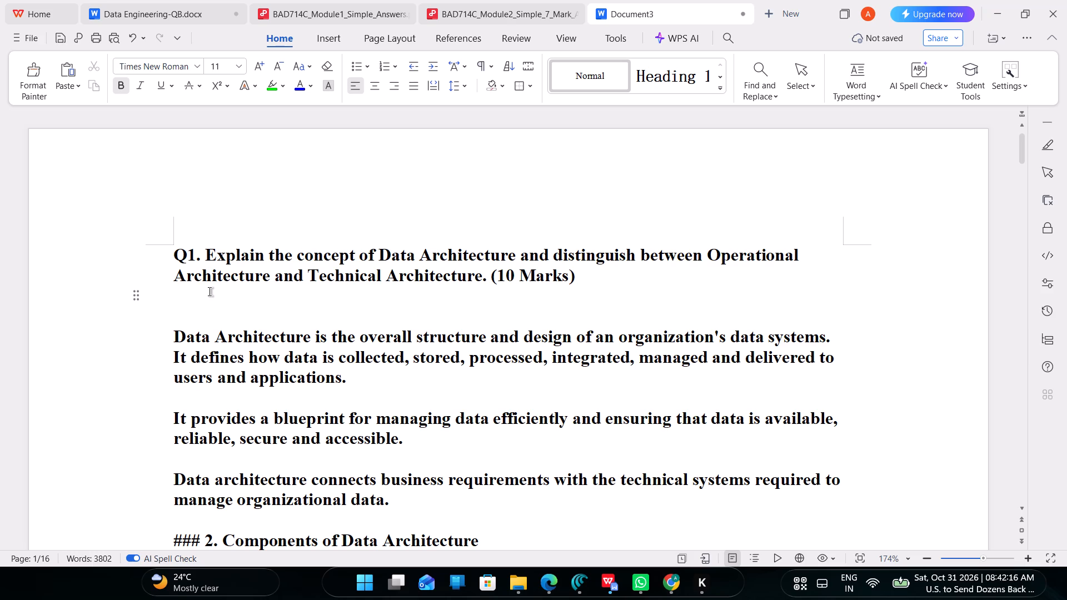
Remove the blank lines between the Q1 question and the paragraph starting "Data Architecture is the overall structure".
{"action": "key", "text": "Delete"}
{"action": "key", "text": "Delete"}
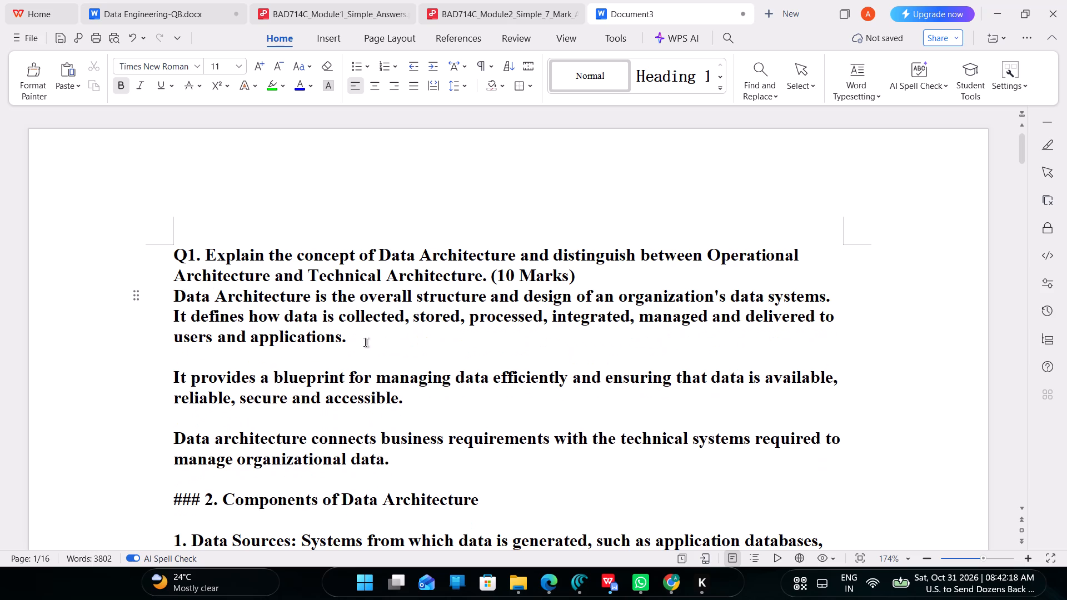
Check the Airdopes 111v2 earphones' entry in the system's Bluetooth devices and return to the document.
{"action": "left_click", "coordinate": [368, 341]}
{"action": "left_click", "coordinate": [859, 599]}
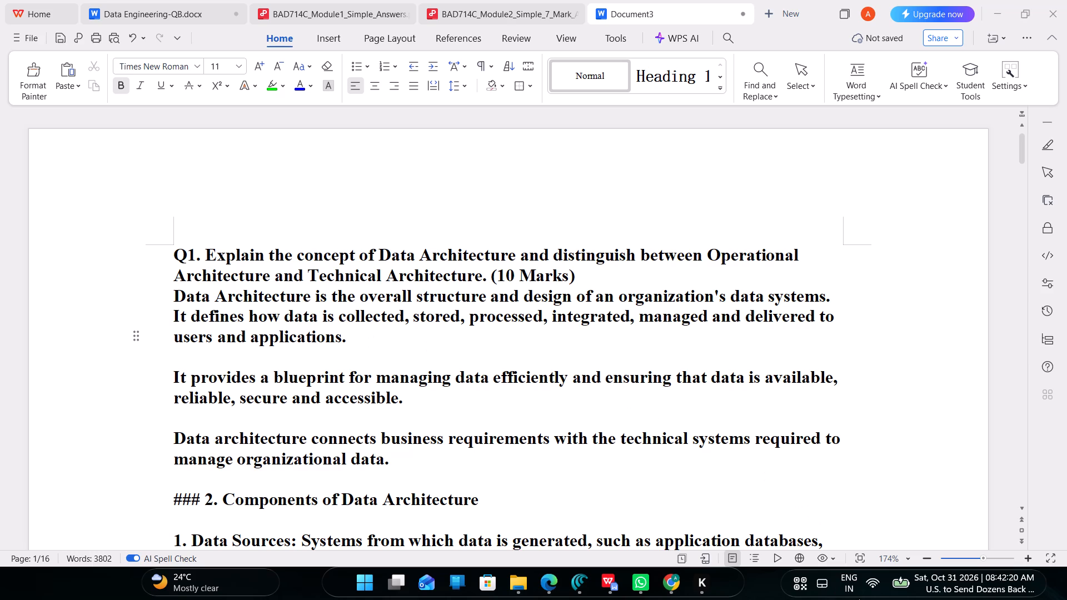
{"action": "left_click", "coordinate": [867, 583]}
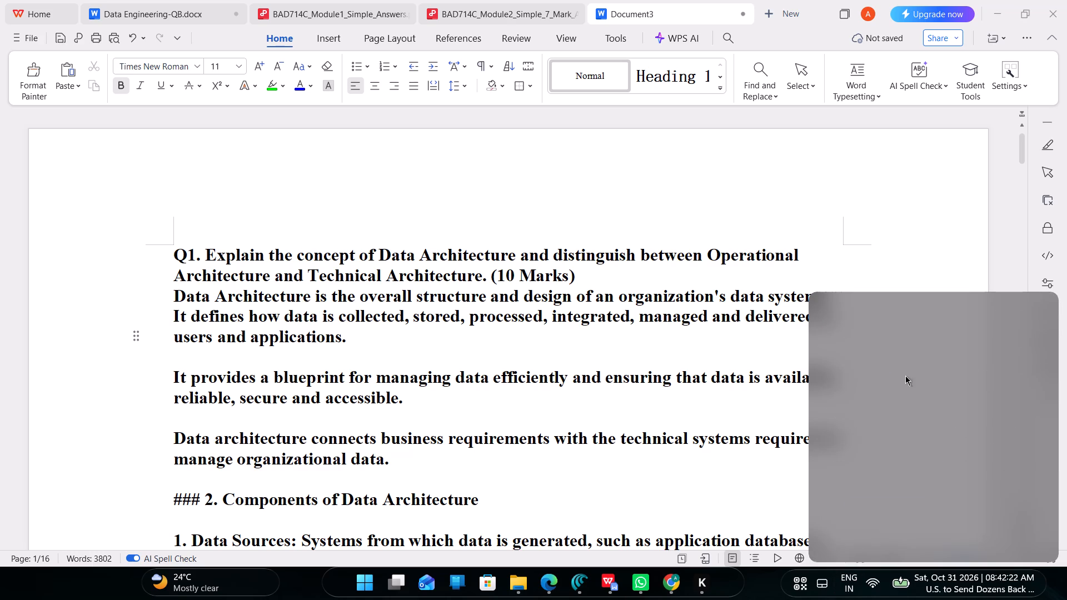
{"action": "left_click", "coordinate": [948, 327]}
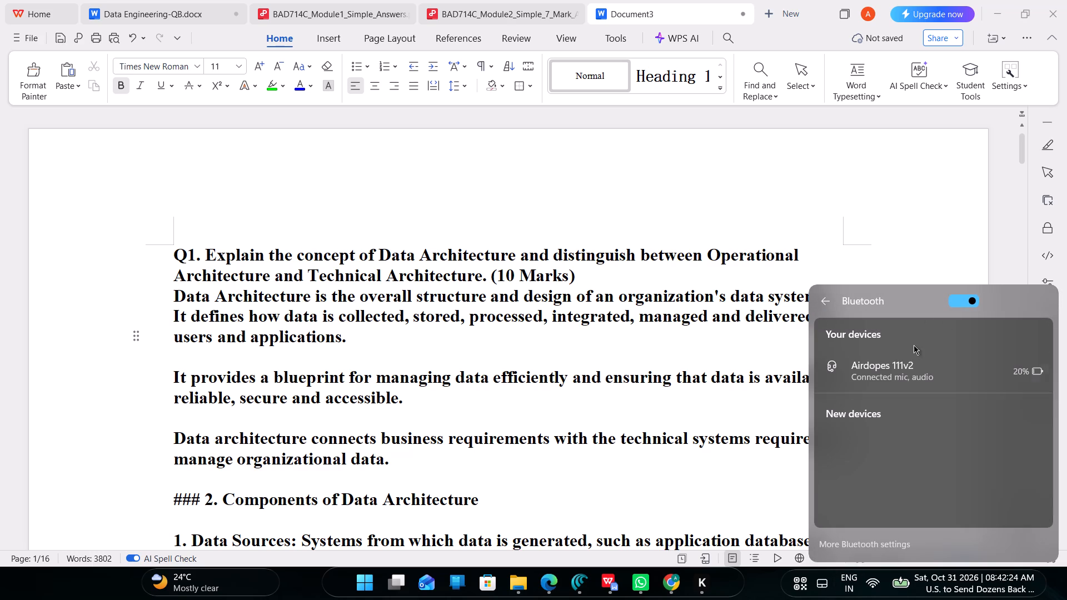
{"action": "left_click", "coordinate": [908, 366]}
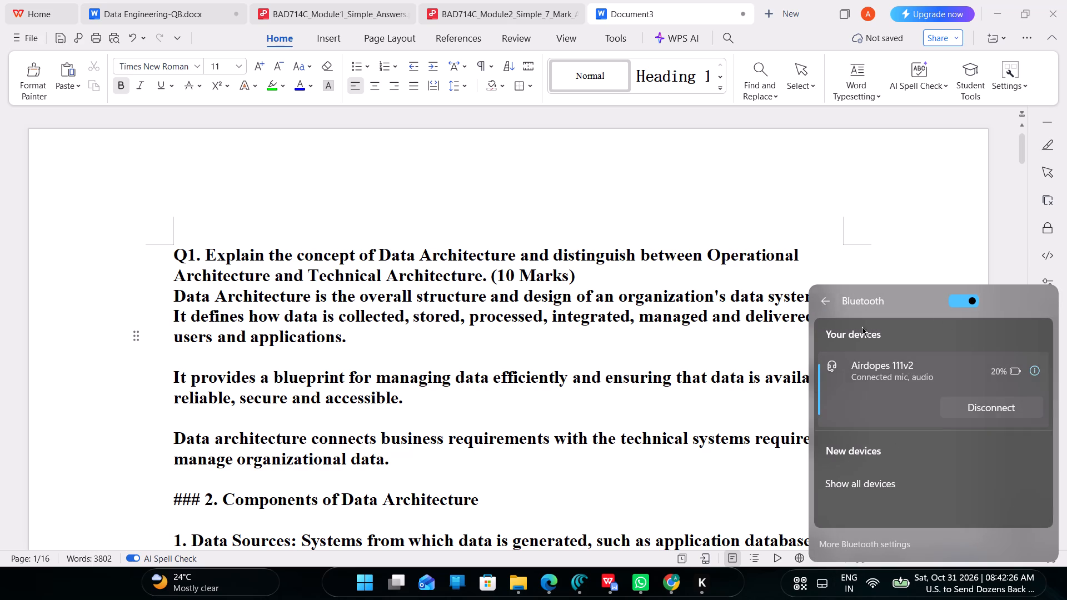
{"action": "left_click", "coordinate": [699, 297]}
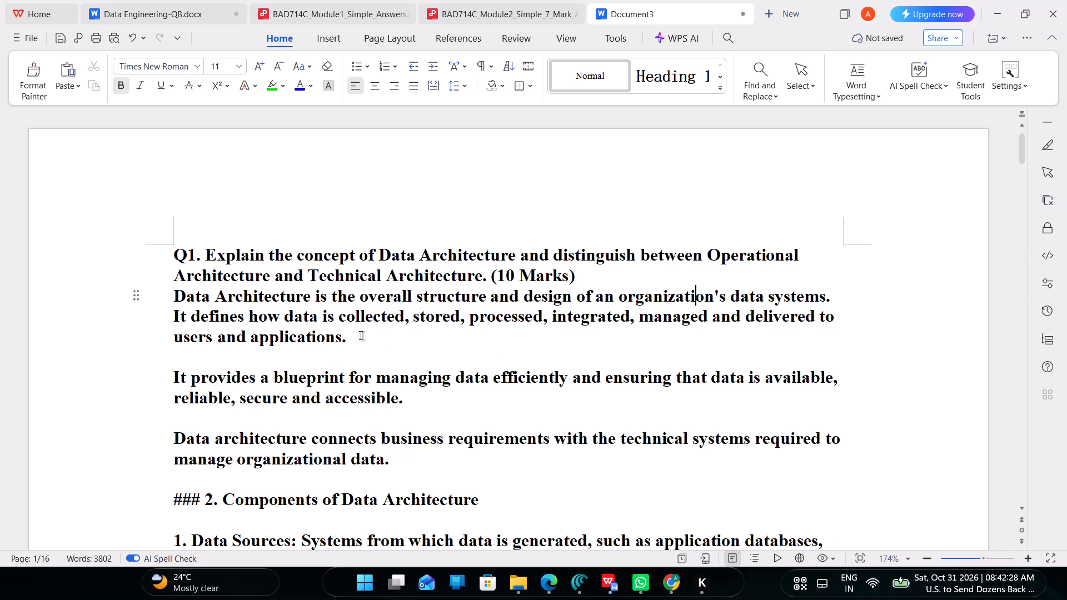
Join the "It provides a blueprint" paragraph to the first one and remove the blank line before "Data architecture connects business requirements".
{"action": "left_click", "coordinate": [363, 337]}
{"action": "key", "text": "Delete"}
{"action": "key", "text": "Delete"}
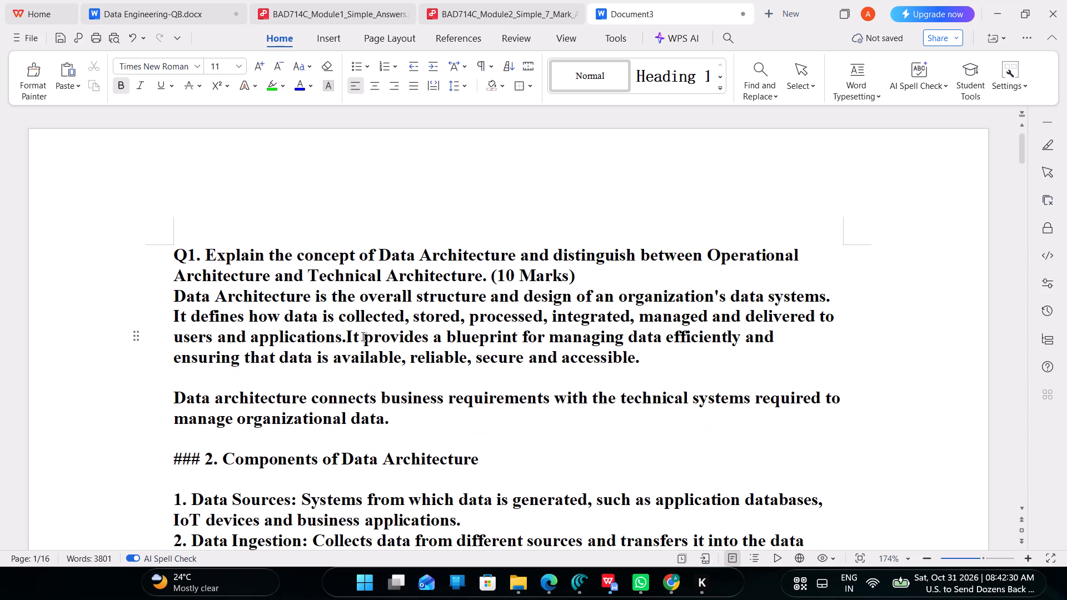
{"action": "left_click", "coordinate": [650, 355]}
{"action": "key", "text": "Delete"}
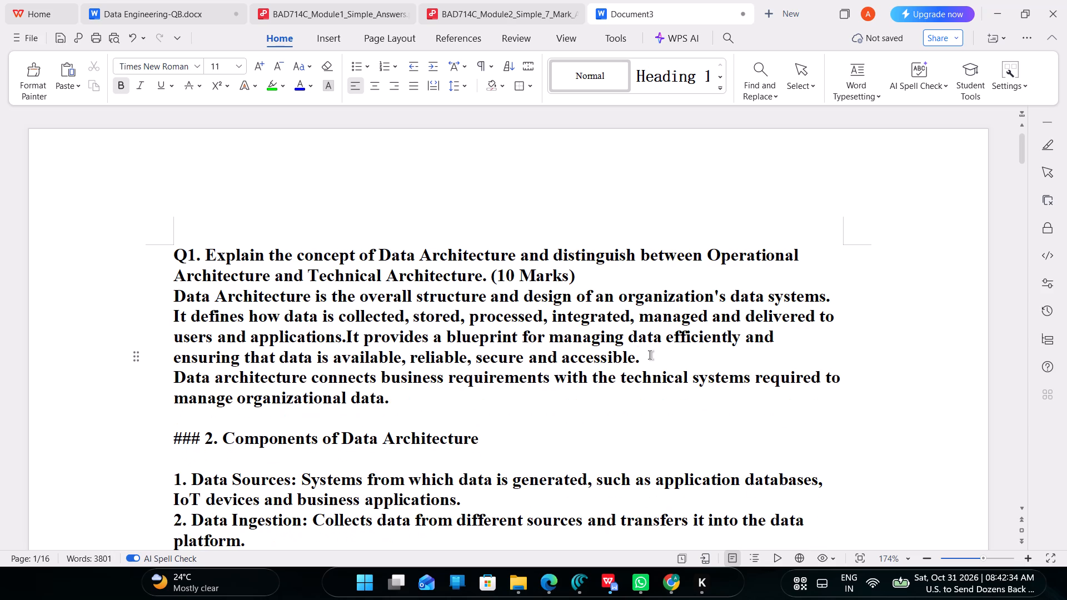
Examine the rest of the Q1 answer, from the components section through the Operational versus Technical Architecture comparison.
{"action": "left_click", "coordinate": [441, 409]}
{"action": "scroll", "coordinate": [441, 409], "scroll_direction": "down", "scroll_amount": 6}
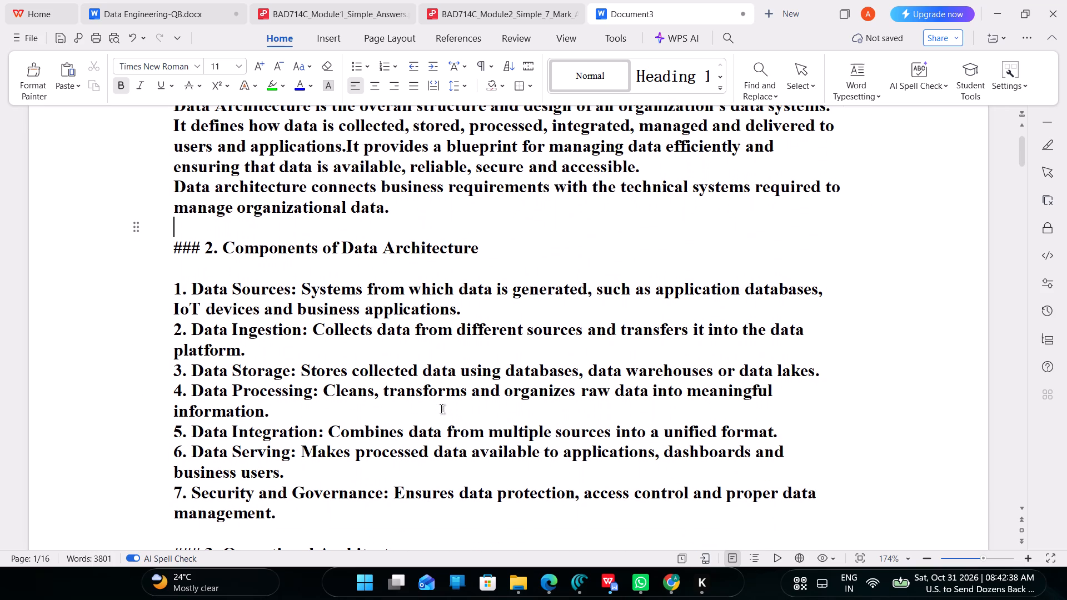
{"action": "scroll", "coordinate": [420, 402], "scroll_direction": "down", "scroll_amount": 6}
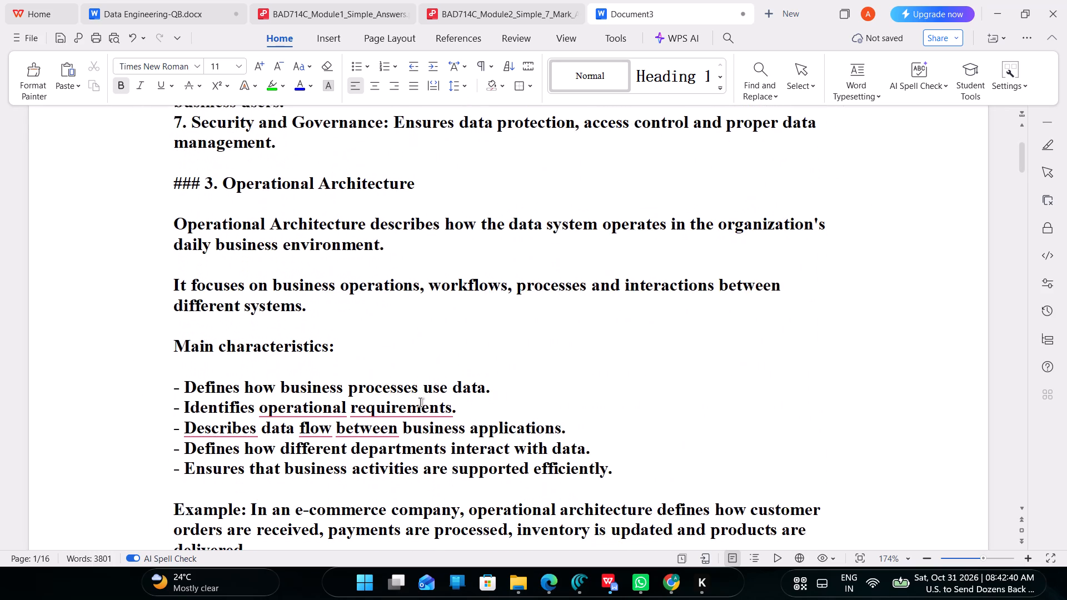
{"action": "scroll", "coordinate": [420, 402], "scroll_direction": "down", "scroll_amount": 4}
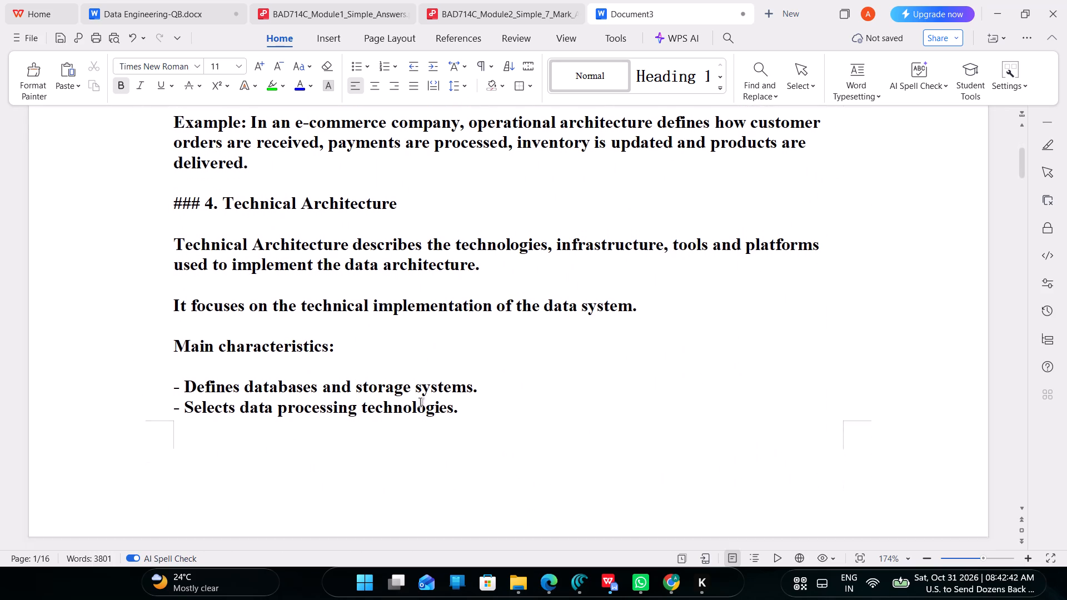
{"action": "scroll", "coordinate": [420, 402], "scroll_direction": "down", "scroll_amount": 6}
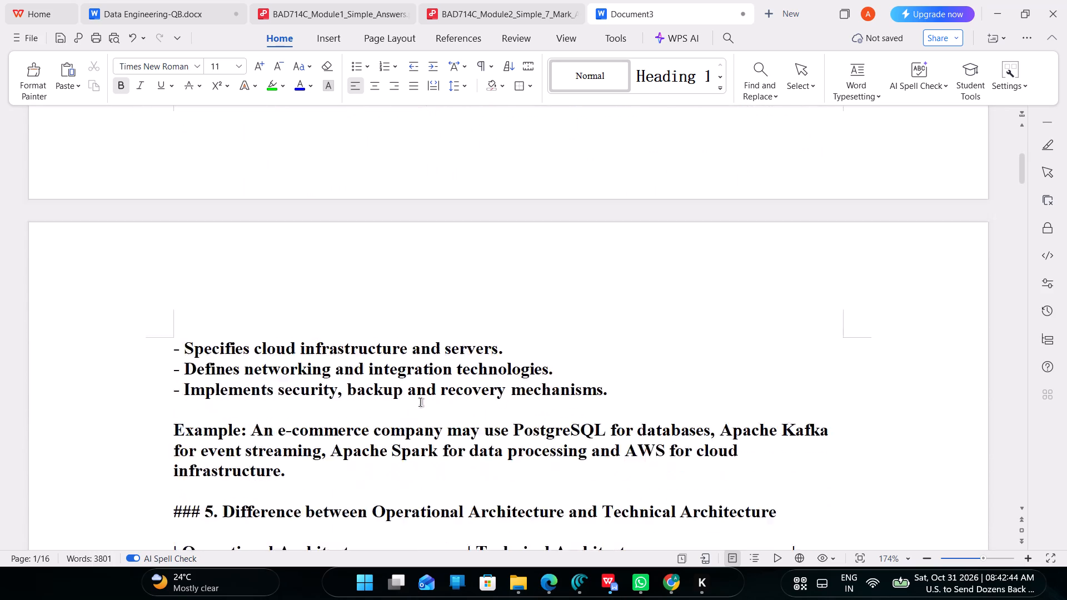
{"action": "scroll", "coordinate": [420, 402], "scroll_direction": "down", "scroll_amount": 2}
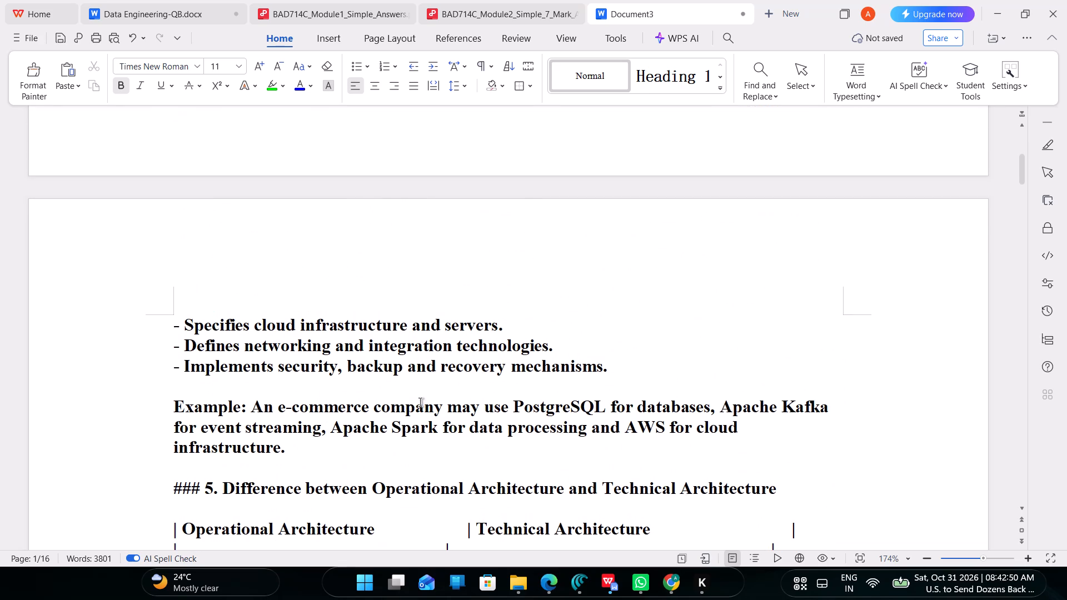
{"action": "scroll", "coordinate": [420, 402], "scroll_direction": "up", "scroll_amount": 6}
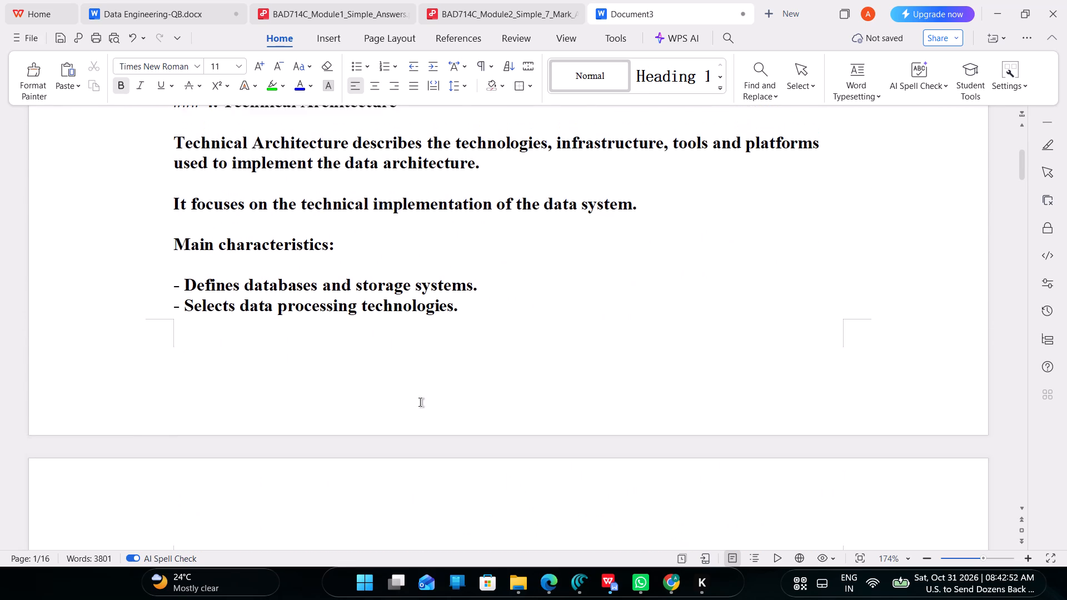
{"action": "scroll", "coordinate": [420, 402], "scroll_direction": "up", "scroll_amount": 6}
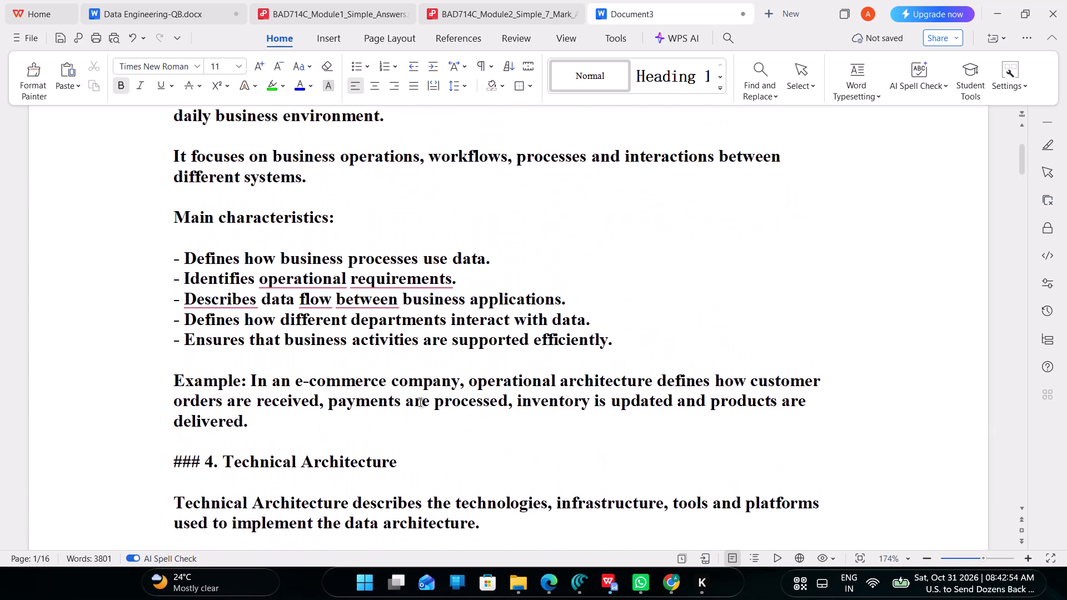
{"action": "scroll", "coordinate": [420, 402], "scroll_direction": "up", "scroll_amount": 2}
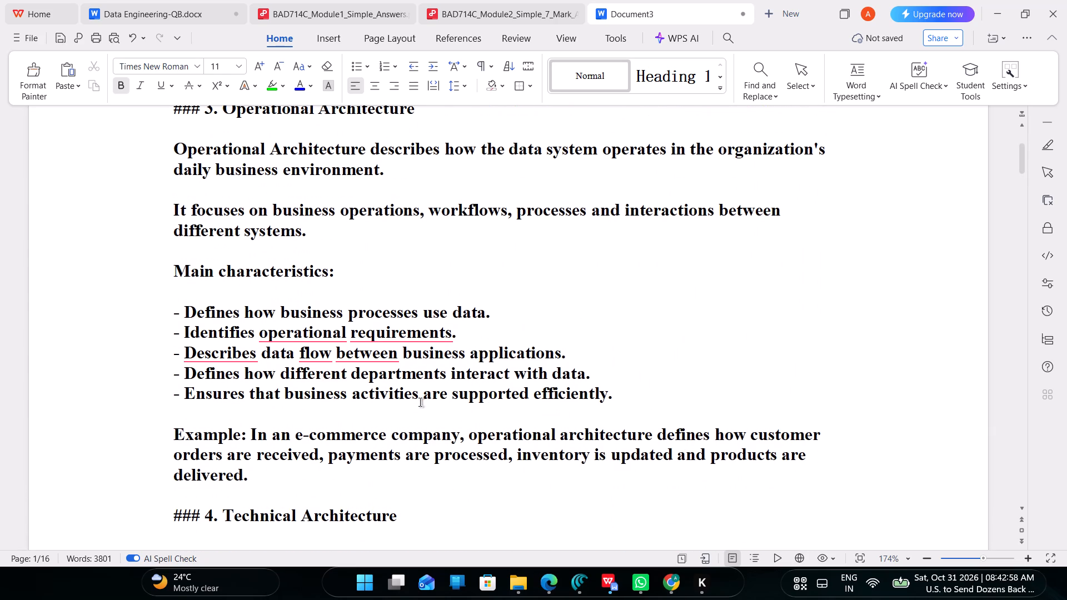
{"action": "scroll", "coordinate": [420, 402], "scroll_direction": "down", "scroll_amount": 6}
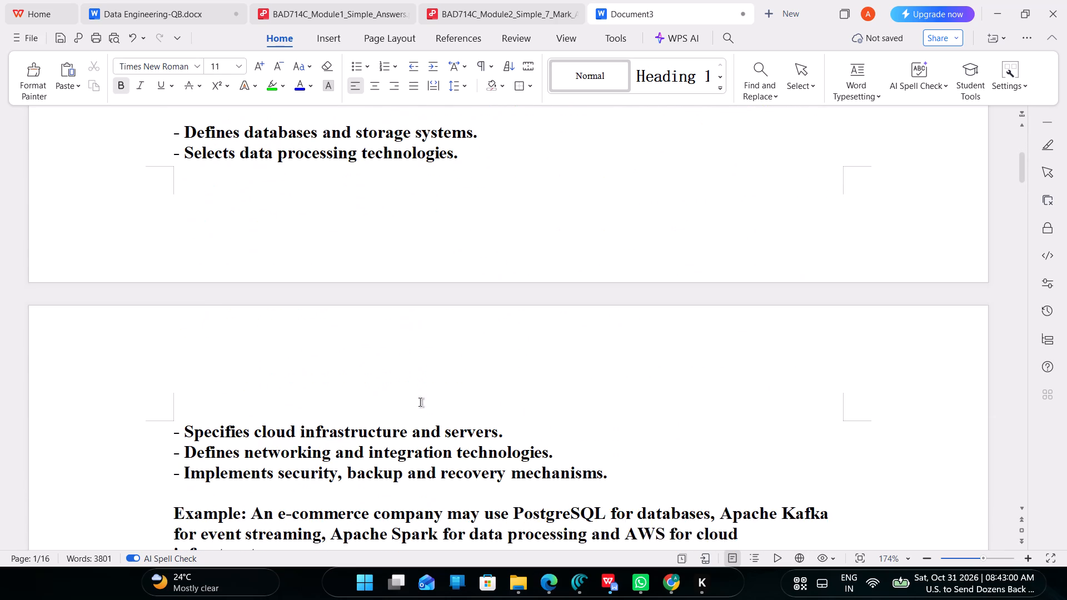
{"action": "scroll", "coordinate": [420, 402], "scroll_direction": "down", "scroll_amount": 6}
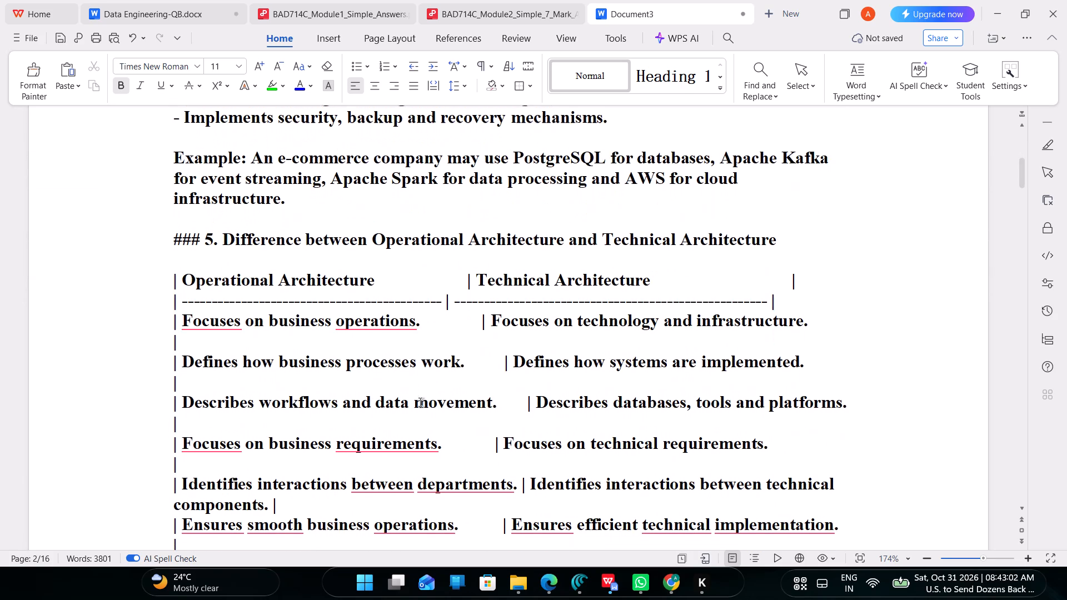
{"action": "scroll", "coordinate": [420, 402], "scroll_direction": "down", "scroll_amount": 1}
{"action": "scroll", "coordinate": [420, 402], "scroll_direction": "up", "scroll_amount": 1}
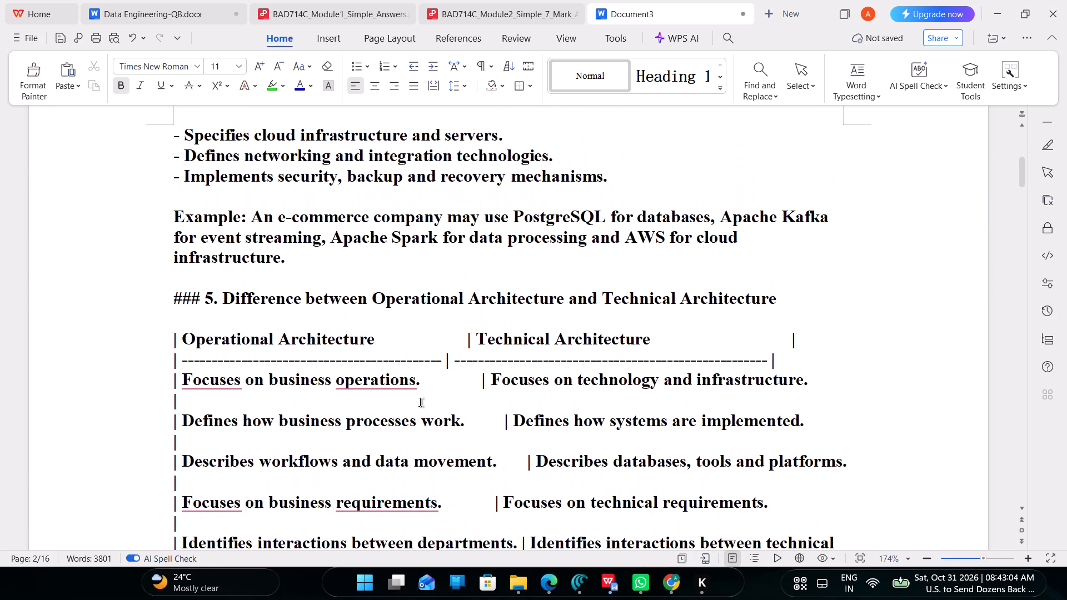
Delete sections 2 to 4 of the Q1 answer, from "### 2. Components of Data Architecture" through the PostgreSQL, Kafka and AWS example.
{"action": "left_click", "coordinate": [213, 273]}
{"action": "left_click_drag", "start_coordinate": [213, 273], "coordinate": [197, 305]}
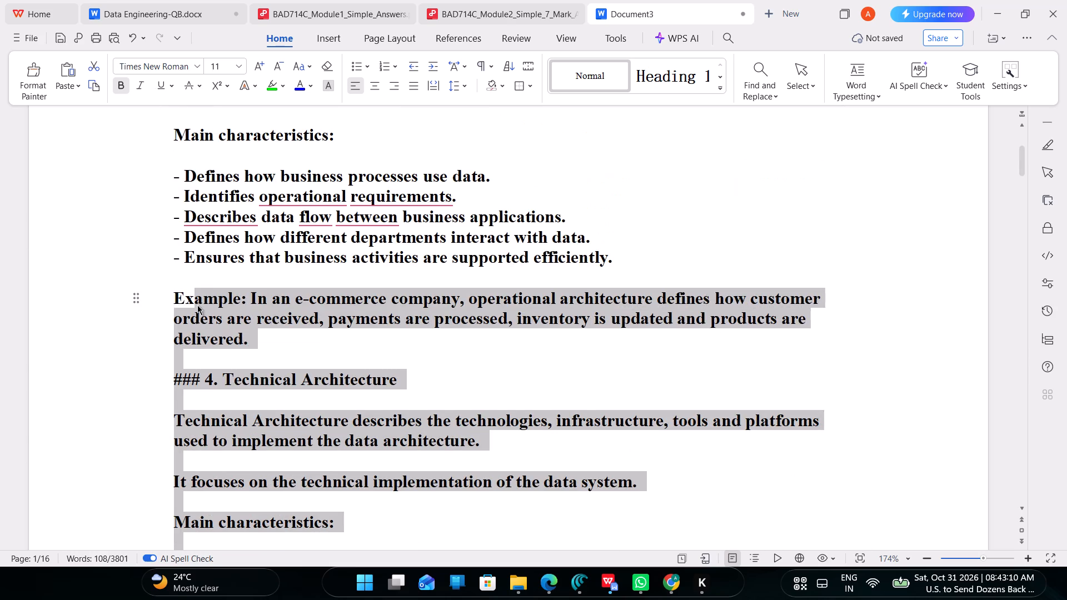
{"action": "left_click_drag", "start_coordinate": [197, 305], "coordinate": [158, 131]}
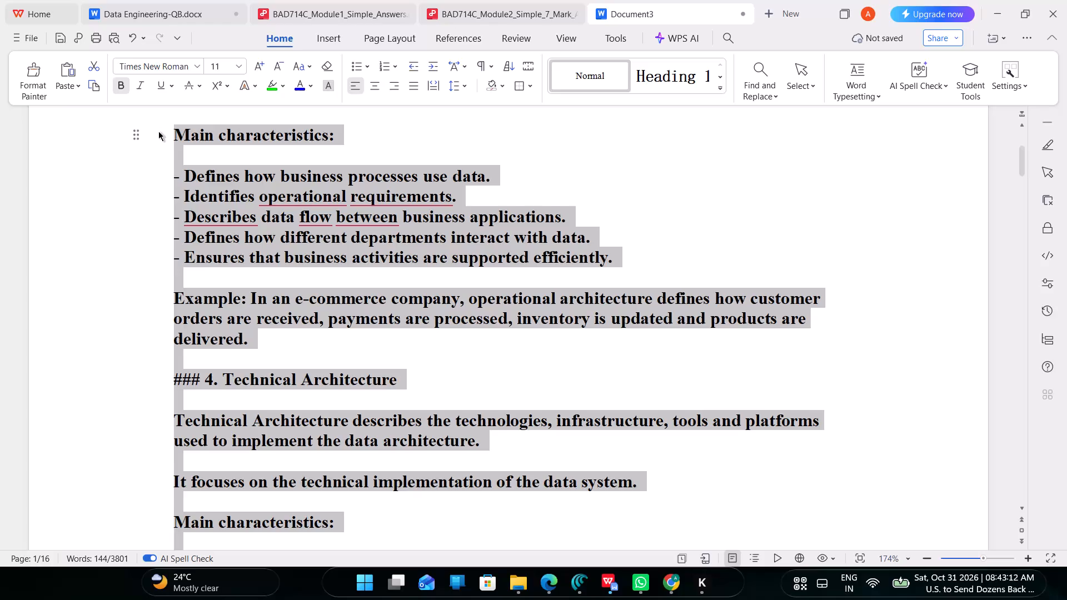
{"action": "left_click_drag", "start_coordinate": [158, 131], "coordinate": [156, 129]}
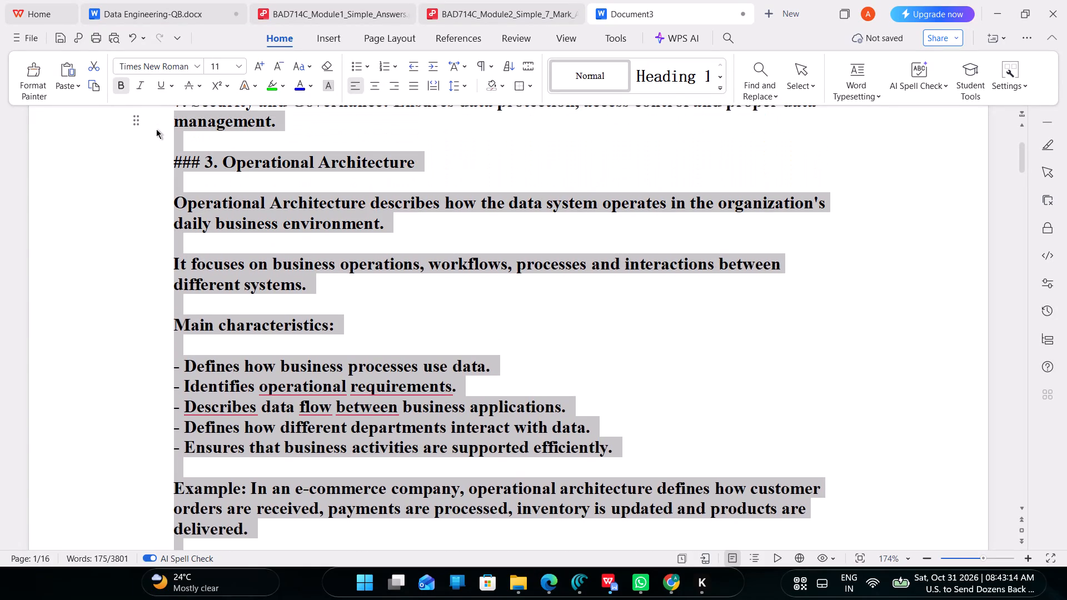
{"action": "left_click_drag", "start_coordinate": [156, 129], "coordinate": [164, 293]}
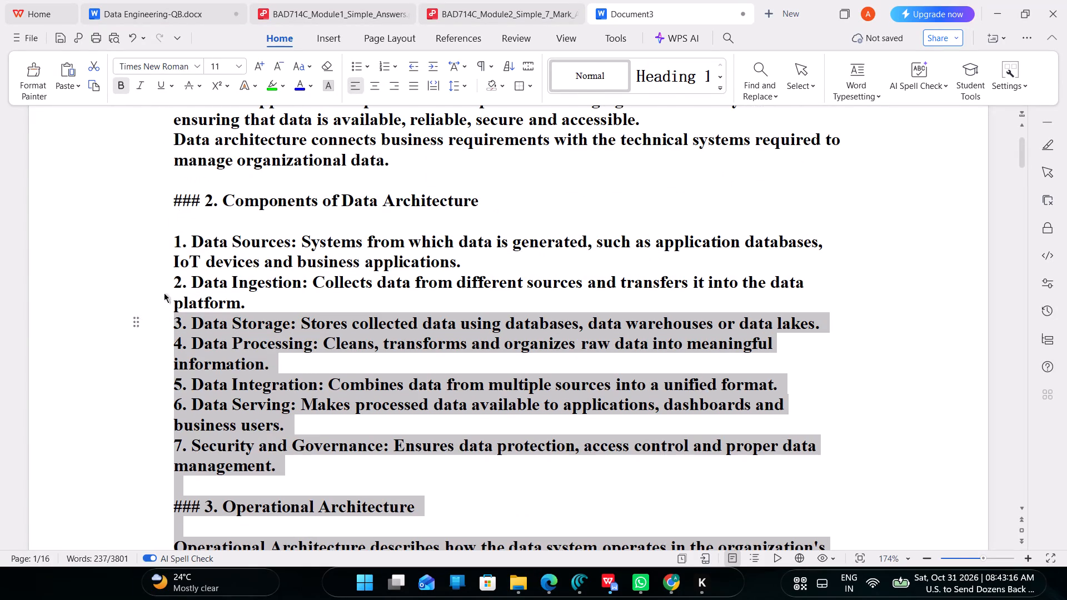
{"action": "left_click_drag", "start_coordinate": [164, 293], "coordinate": [146, 201]}
{"action": "key", "text": "BackSpace"}
{"action": "key", "text": "Delete"}
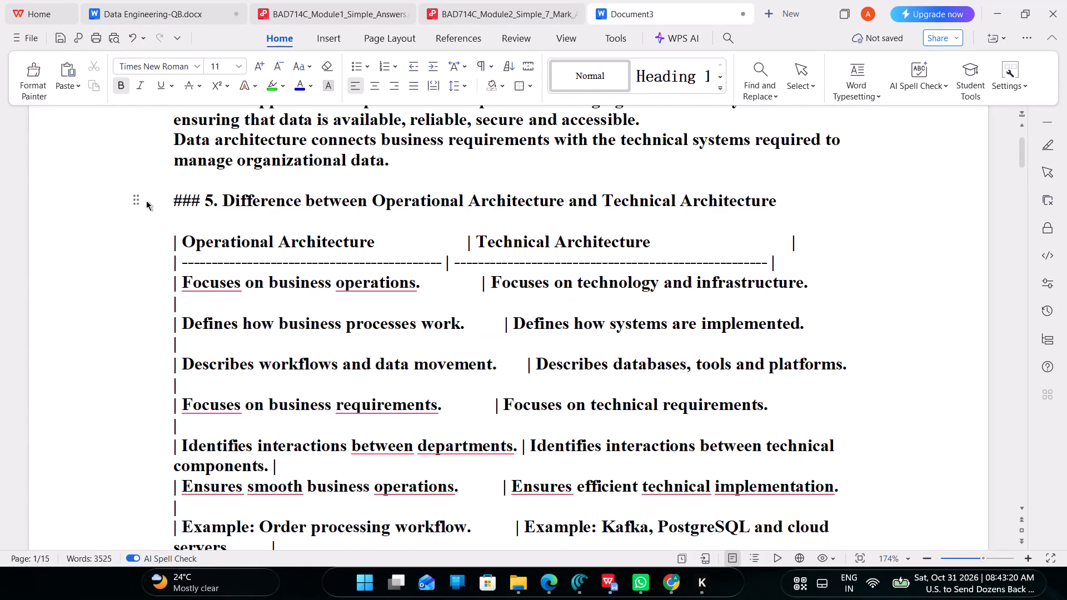
Remove the "### 5." prefix from the "Difference between Operational Architecture and Technical Architecture" heading, along with the blank line above it.
{"action": "key", "text": "Delete"}
{"action": "key", "text": "Delete"}
{"action": "key", "text": "Delete"}
{"action": "key", "text": "BackSpace"}
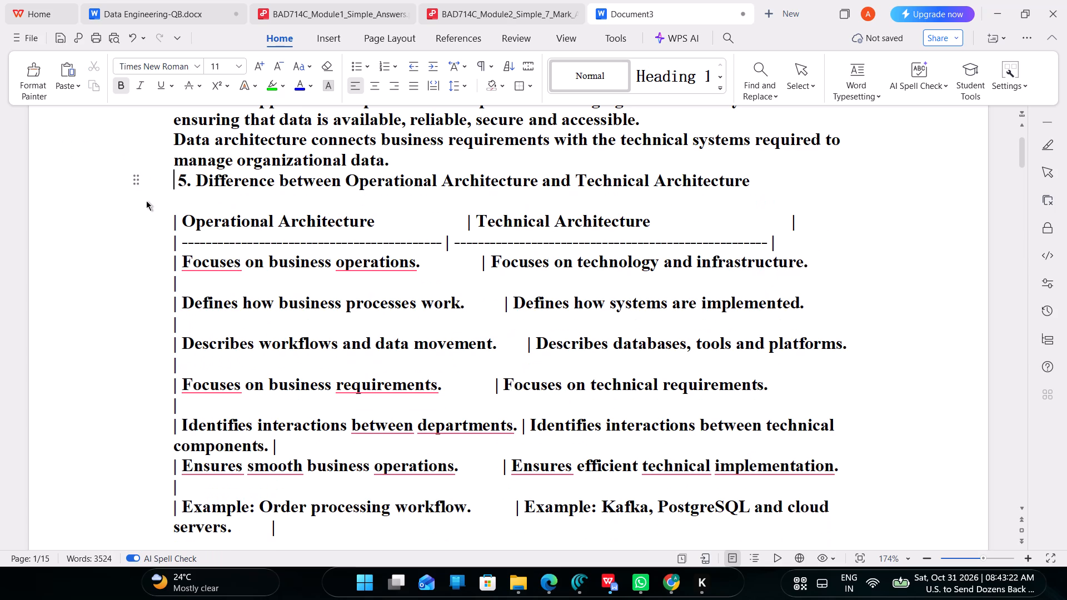
{"action": "key", "text": "Delete"}
{"action": "key", "text": "Delete"}
{"action": "key", "text": "Delete"}
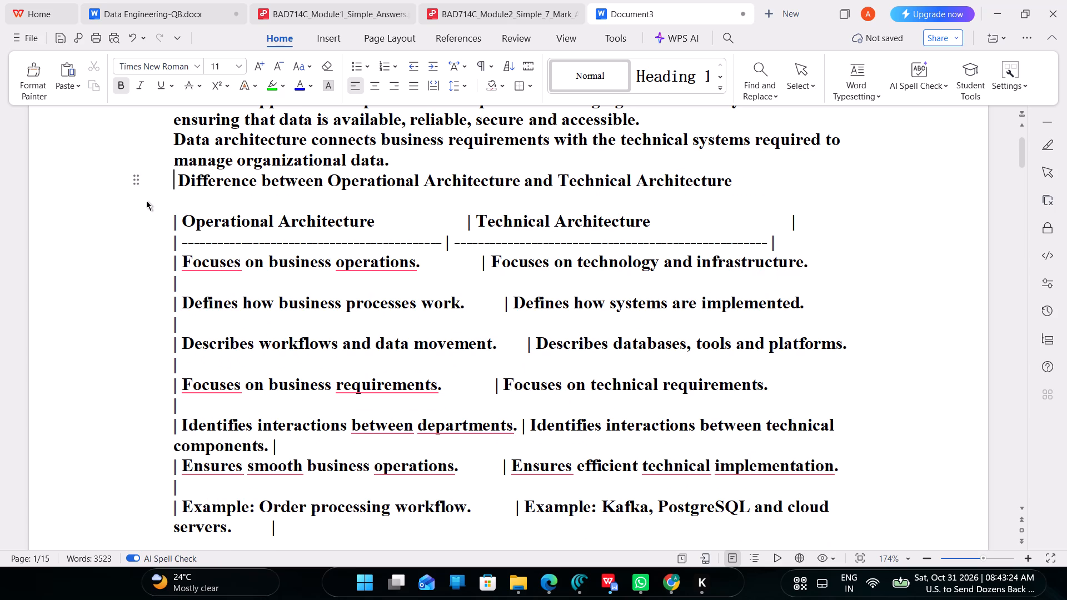
{"action": "key", "text": "Delete"}
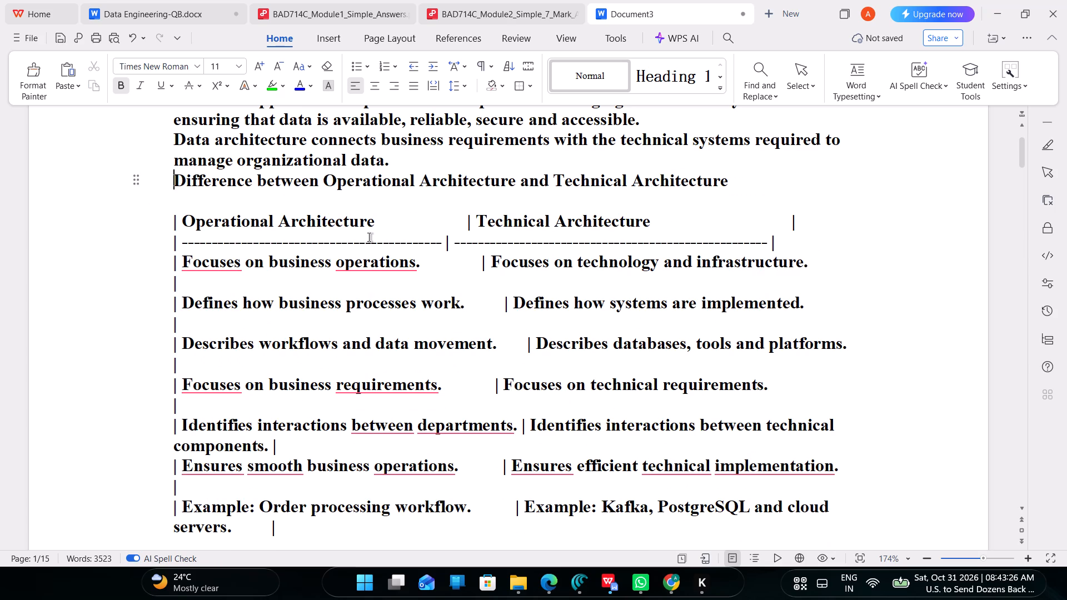
Delete the "### 6. Diagram" and "### 7. Conclusion" sections, with their surrounding blank lines, between the Q1 comparison and the Q2 heading.
{"action": "scroll", "coordinate": [369, 237], "scroll_direction": "down", "scroll_amount": 2}
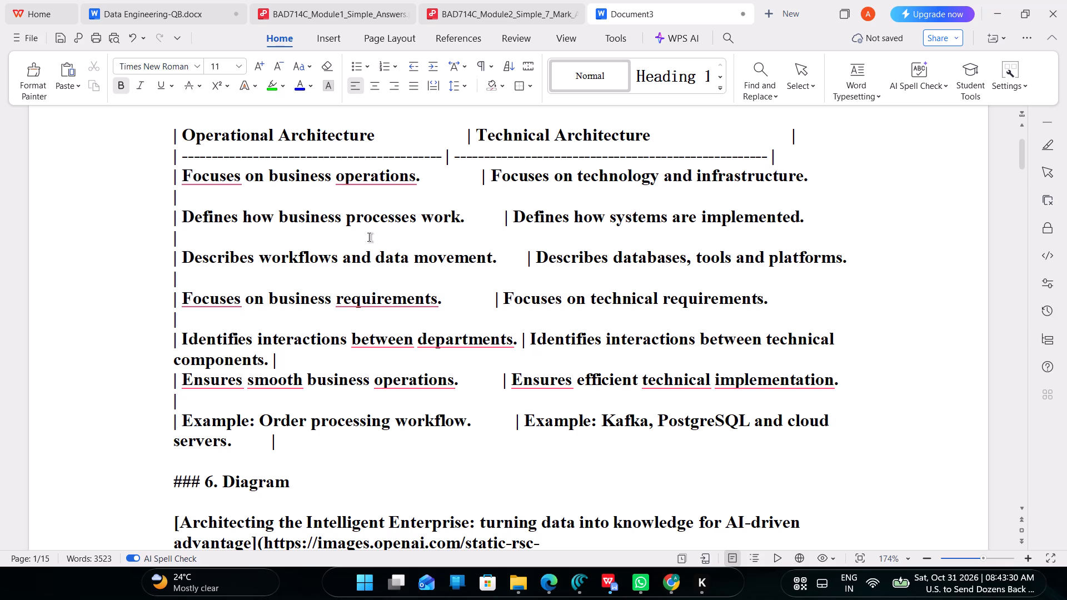
{"action": "scroll", "coordinate": [369, 237], "scroll_direction": "down", "scroll_amount": 3}
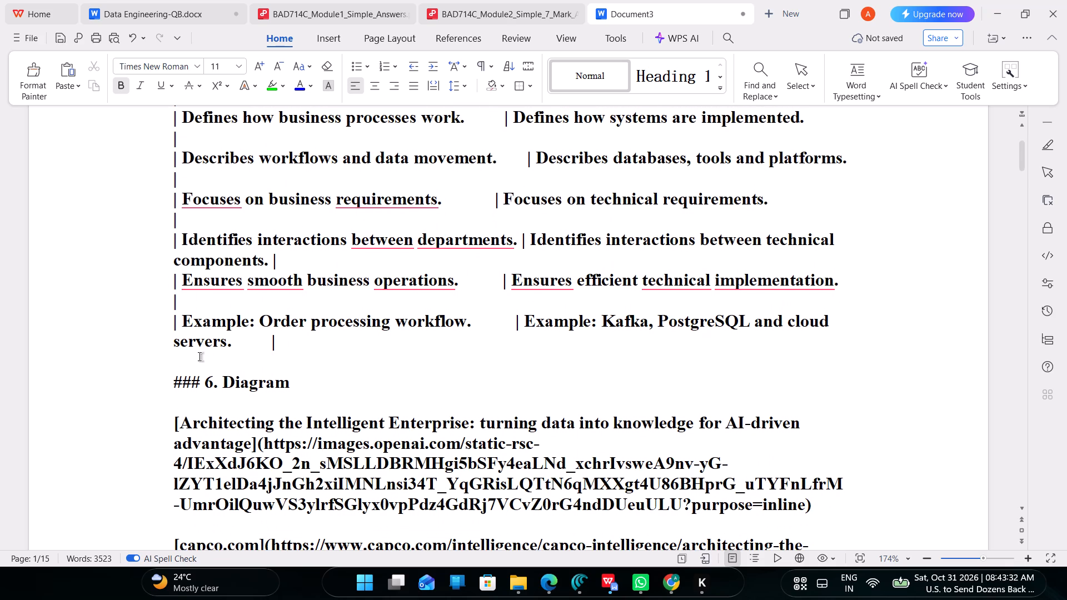
{"action": "left_click_drag", "start_coordinate": [189, 360], "coordinate": [226, 295]}
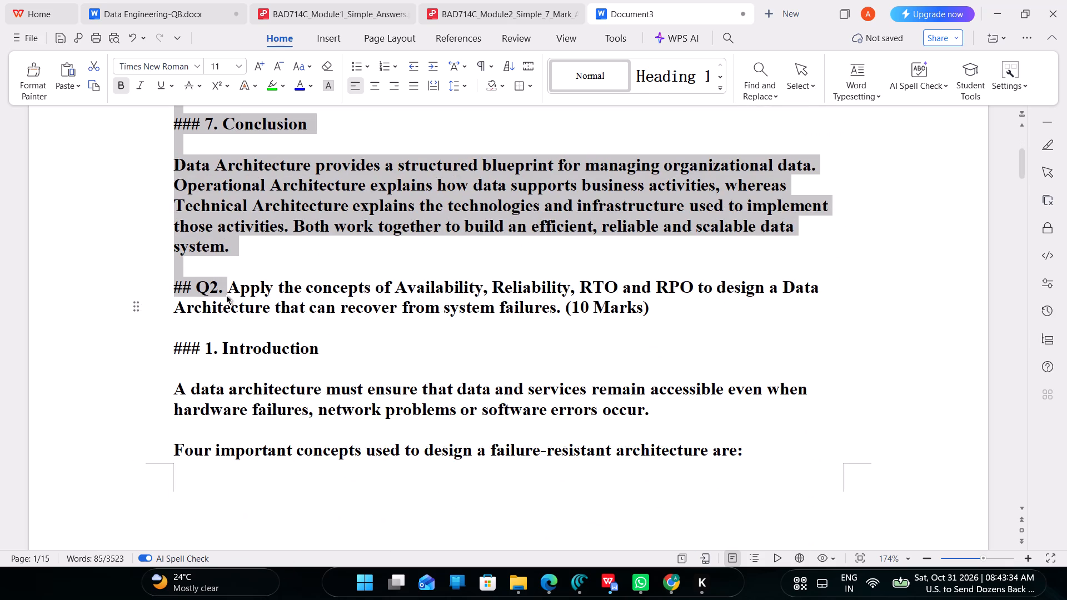
{"action": "left_click_drag", "start_coordinate": [226, 295], "coordinate": [285, 263]}
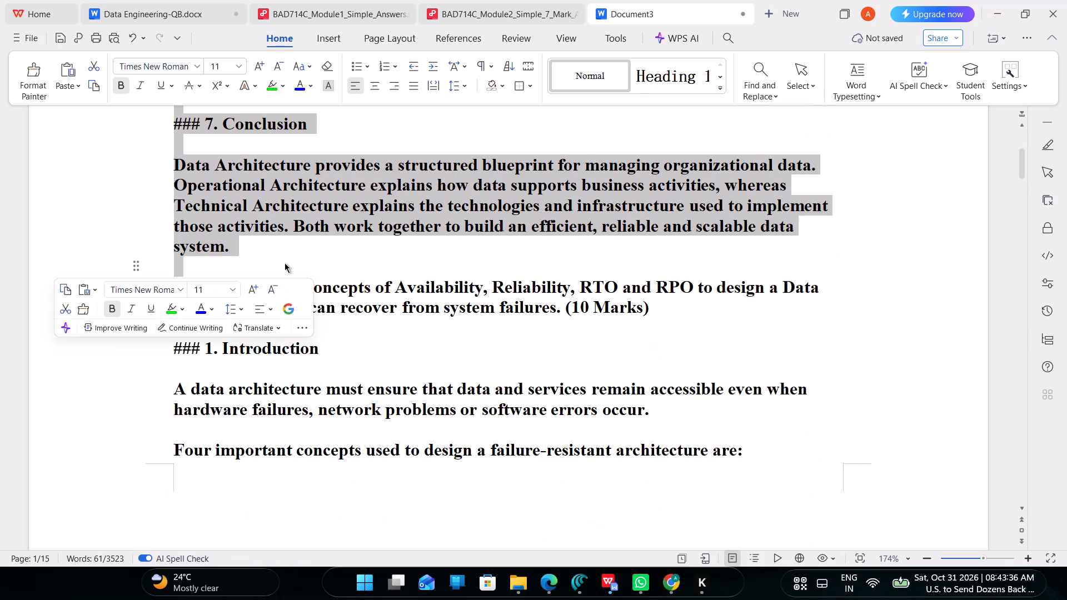
{"action": "key", "text": "BackSpace"}
Insert a blank line between the end of the Q1 comparison and the Q2 heading.
{"action": "scroll", "coordinate": [285, 263], "scroll_direction": "up", "scroll_amount": 2}
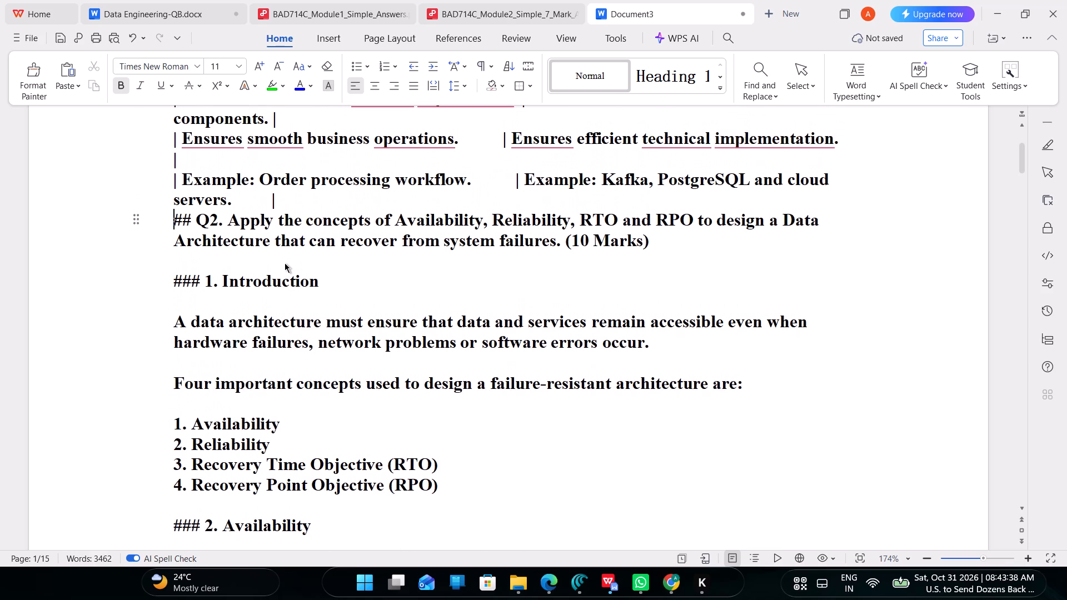
{"action": "scroll", "coordinate": [285, 263], "scroll_direction": "up", "scroll_amount": 2}
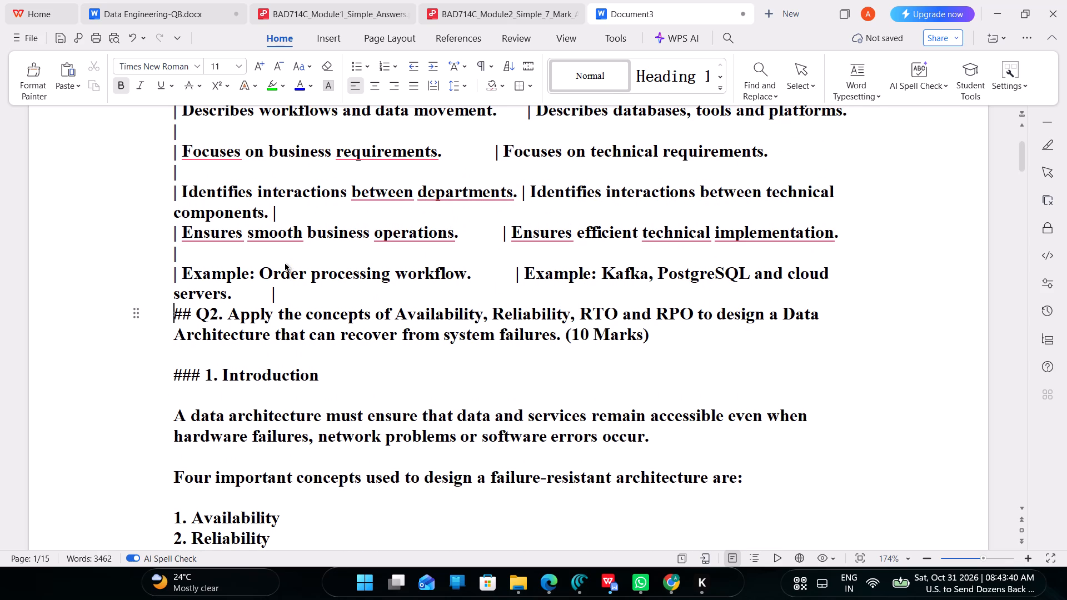
{"action": "key", "text": "shift+Return"}
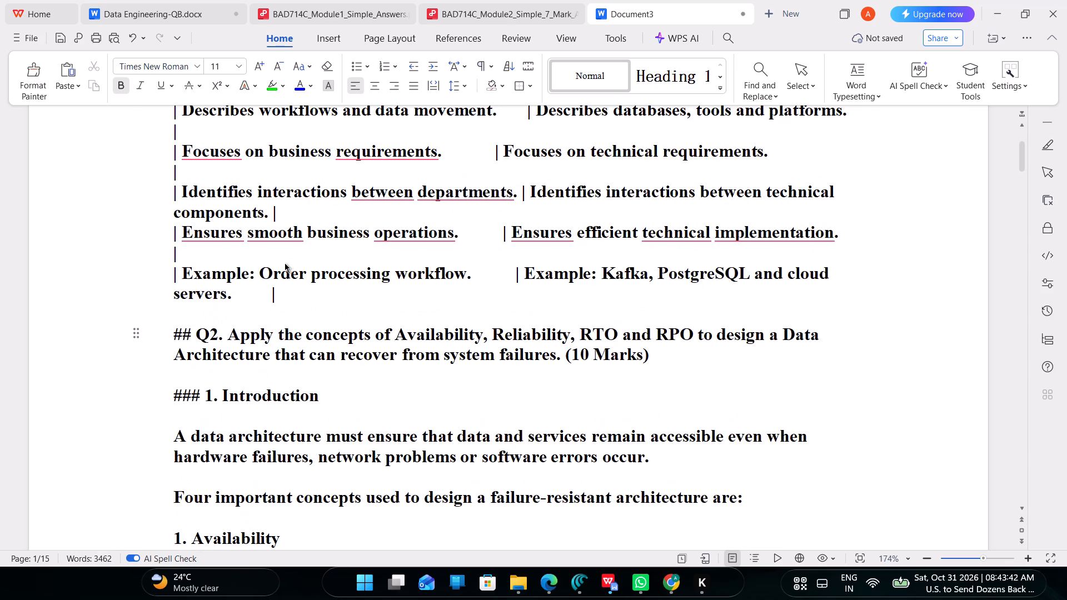
Remove the "## " marker from the start of the Q2 heading.
{"action": "key", "text": "Delete"}
{"action": "key", "text": "Delete"}
{"action": "key", "text": "Delete"}
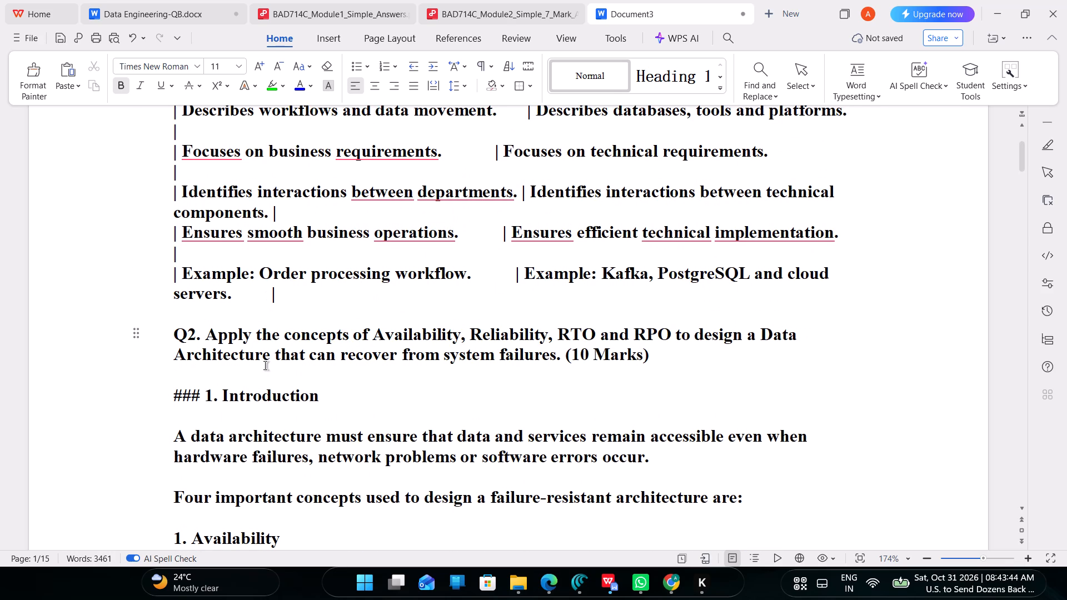
Delete the Q2 "### 1. Introduction" section, including the four-concept list through "Recovery Point Objective (RPO)", with its surrounding blank lines.
{"action": "left_click", "coordinate": [250, 372]}
{"action": "scroll", "coordinate": [250, 372], "scroll_direction": "down", "scroll_amount": 4}
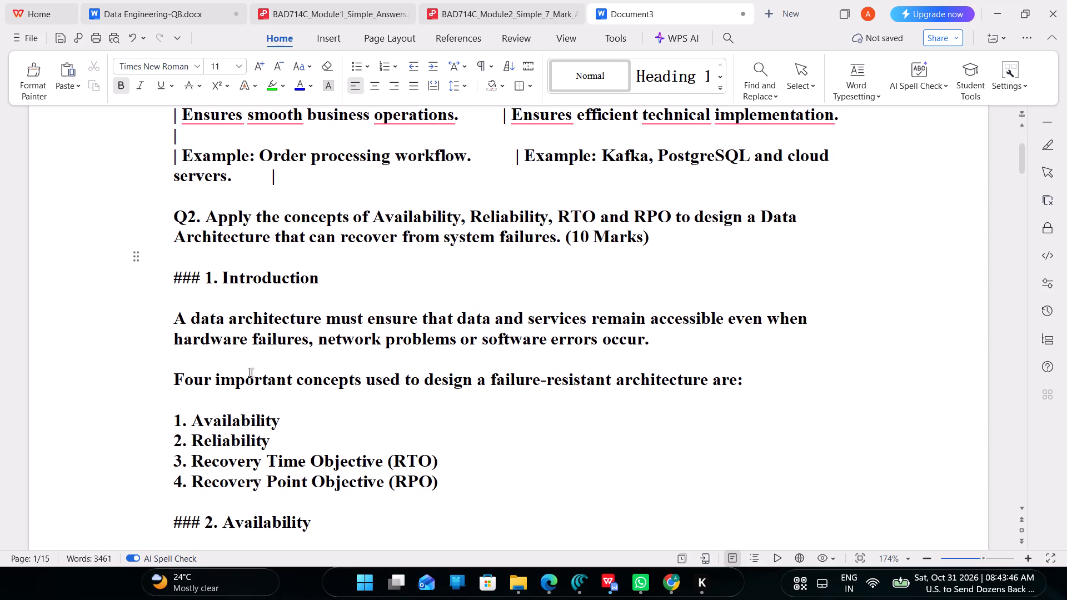
{"action": "scroll", "coordinate": [250, 372], "scroll_direction": "down", "scroll_amount": 1}
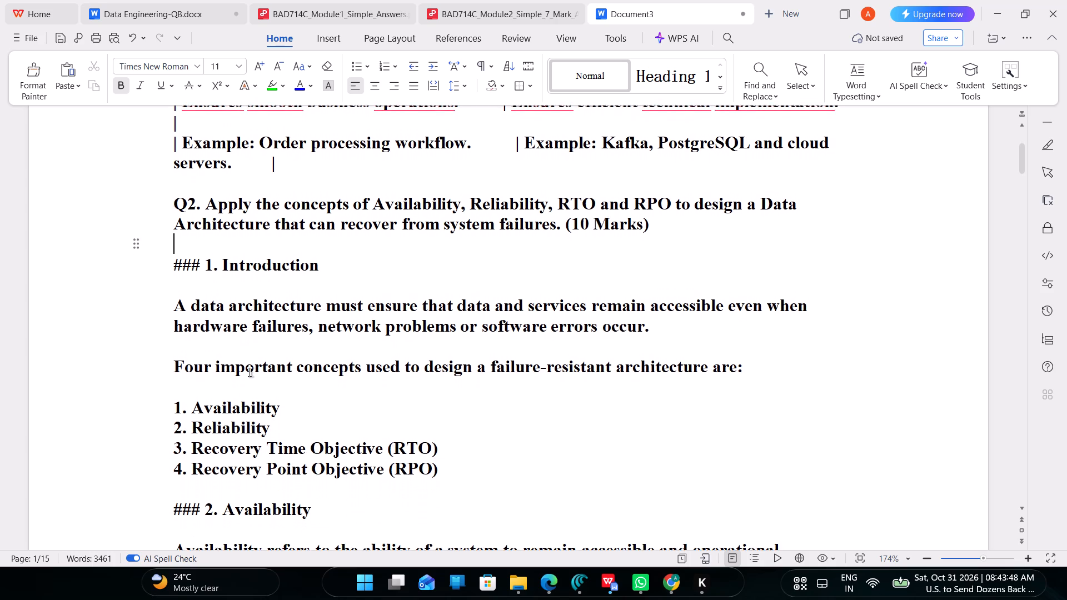
{"action": "scroll", "coordinate": [250, 372], "scroll_direction": "down", "scroll_amount": 1}
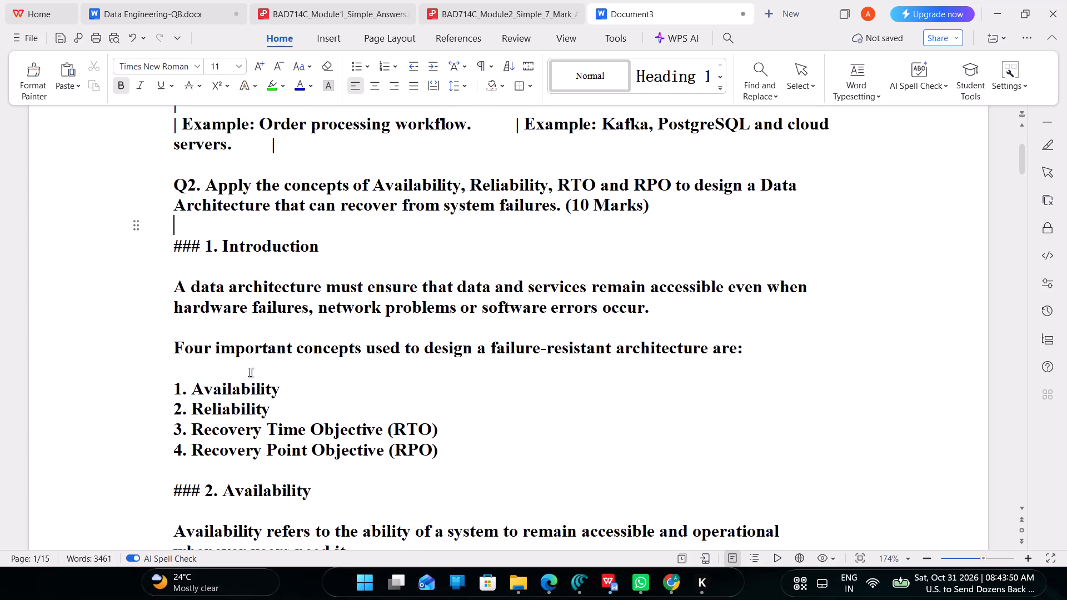
{"action": "scroll", "coordinate": [250, 372], "scroll_direction": "down", "scroll_amount": 2}
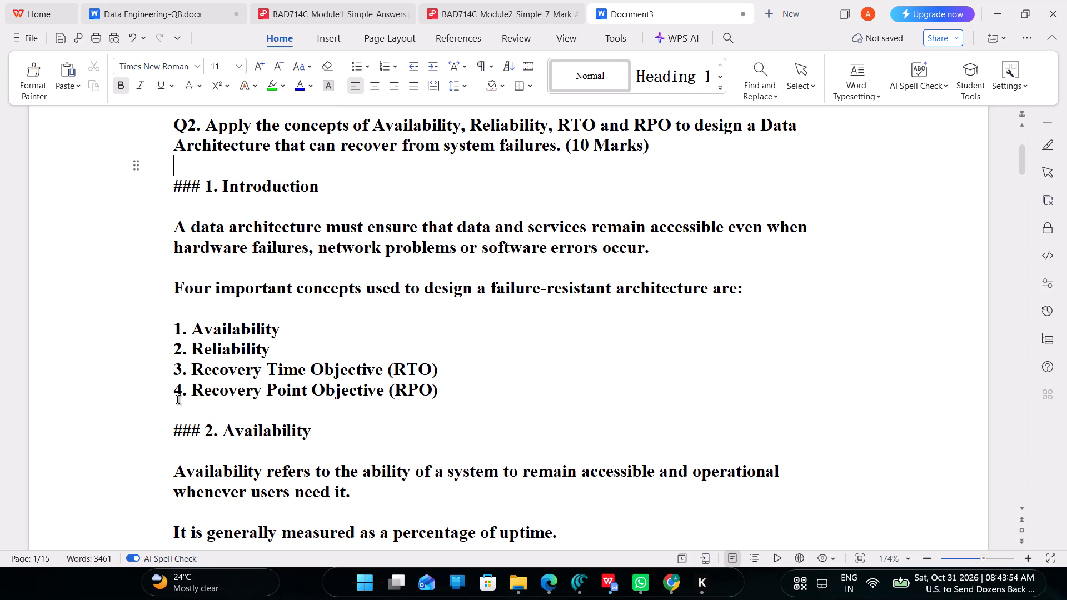
{"action": "left_click_drag", "start_coordinate": [176, 399], "coordinate": [151, 189]}
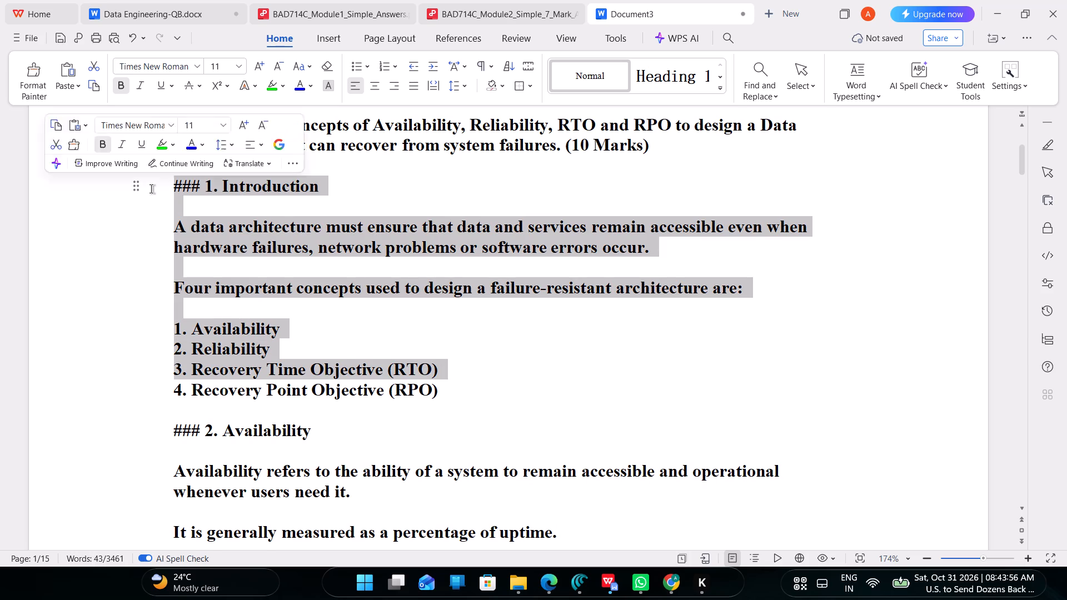
{"action": "key", "text": "BackSpace"}
{"action": "key", "text": "Delete"}
{"action": "key", "text": "Delete"}
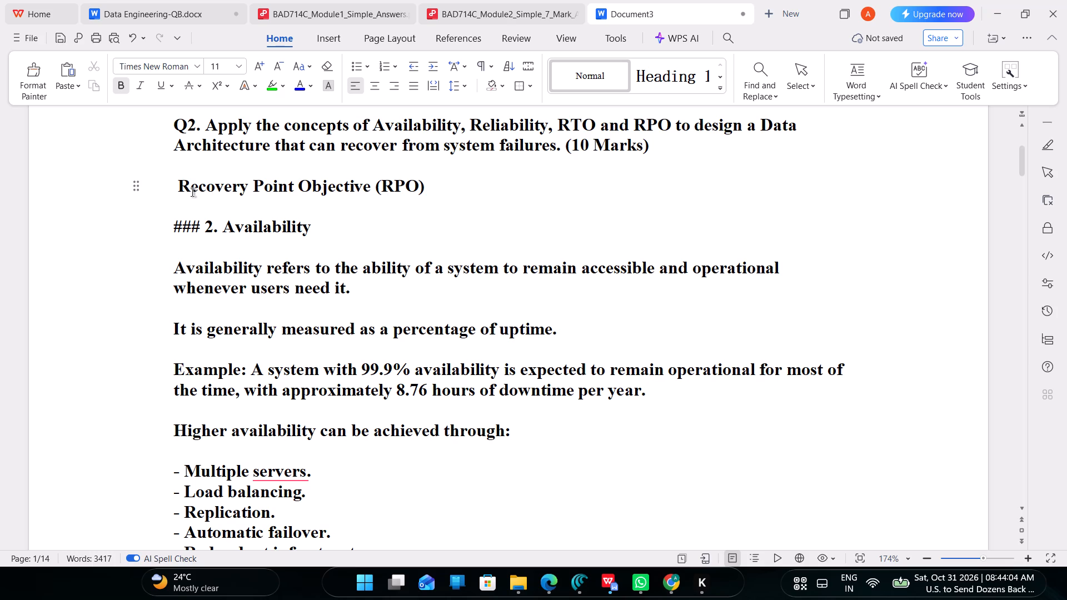
{"action": "key", "text": "Delete"}
{"action": "key", "text": "Delete"}
{"action": "key", "text": "Delete"}
{"action": "key", "text": "Delete"}
{"action": "key", "text": "Delete"}
{"action": "key", "text": "Delete"}
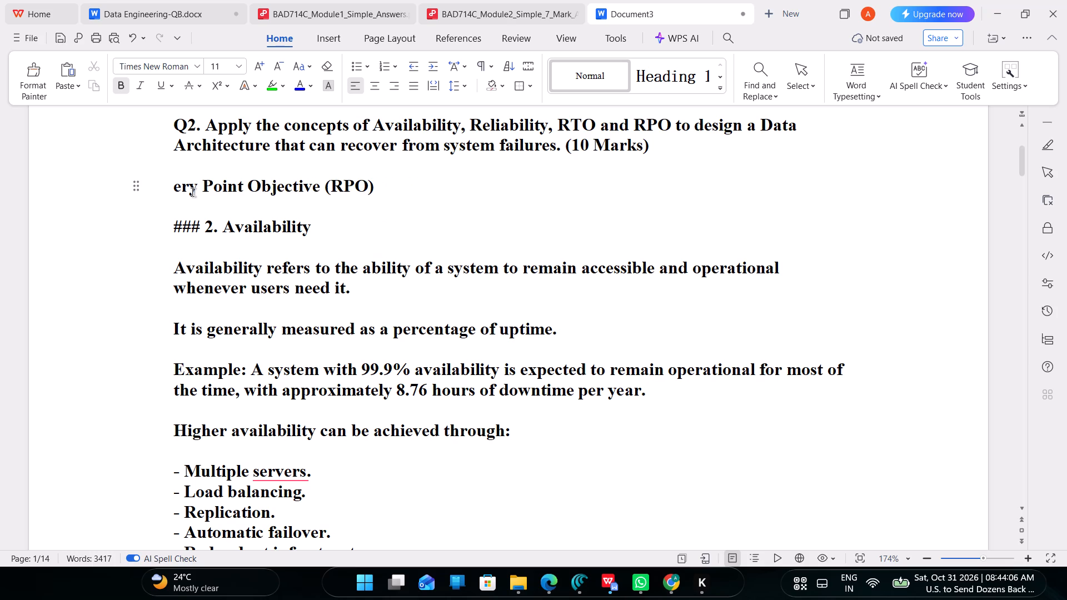
{"action": "key", "text": "Delete"}
{"action": "key", "text": "Delete"}
{"action": "key", "text": "Delete"}
{"action": "key", "text": "Delete"}
{"action": "key", "text": "Delete"}
{"action": "key", "text": "Delete"}
{"action": "key", "text": "Delete"}
{"action": "key", "text": "Delete"}
{"action": "key", "text": "Delete"}
{"action": "key", "text": "Delete"}
{"action": "key", "text": "Delete"}
{"action": "key", "text": "Delete"}
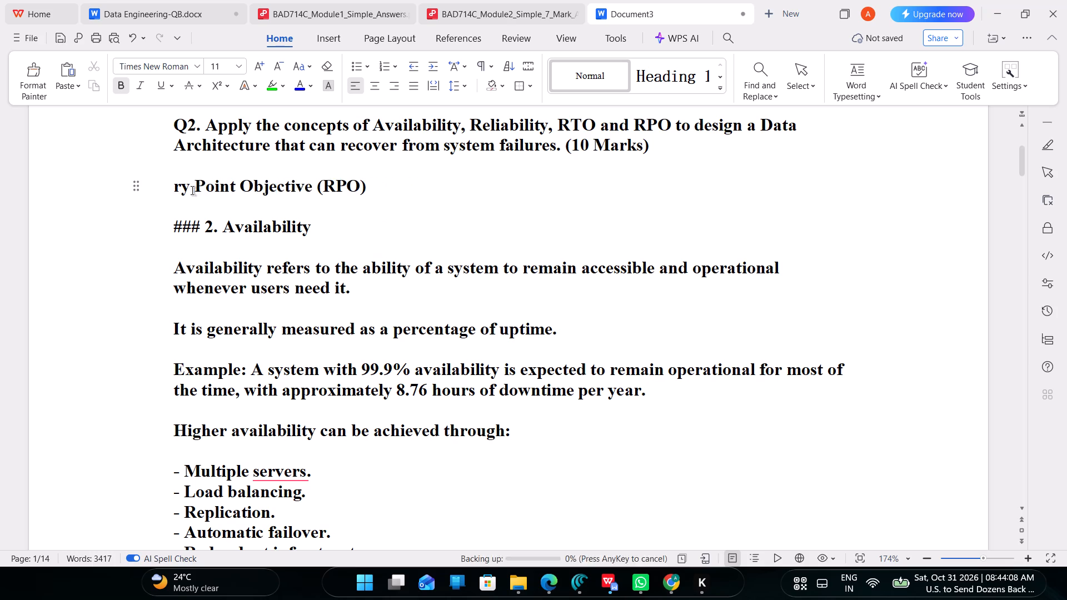
{"action": "key", "text": "Delete"}
{"action": "key", "text": "Delete"}
{"action": "key", "text": "Delete"}
{"action": "key", "text": "Delete"}
{"action": "key", "text": "Delete"}
{"action": "key", "text": "Delete"}
{"action": "key", "text": "Delete"}
{"action": "key", "text": "Delete"}
{"action": "key", "text": "Delete"}
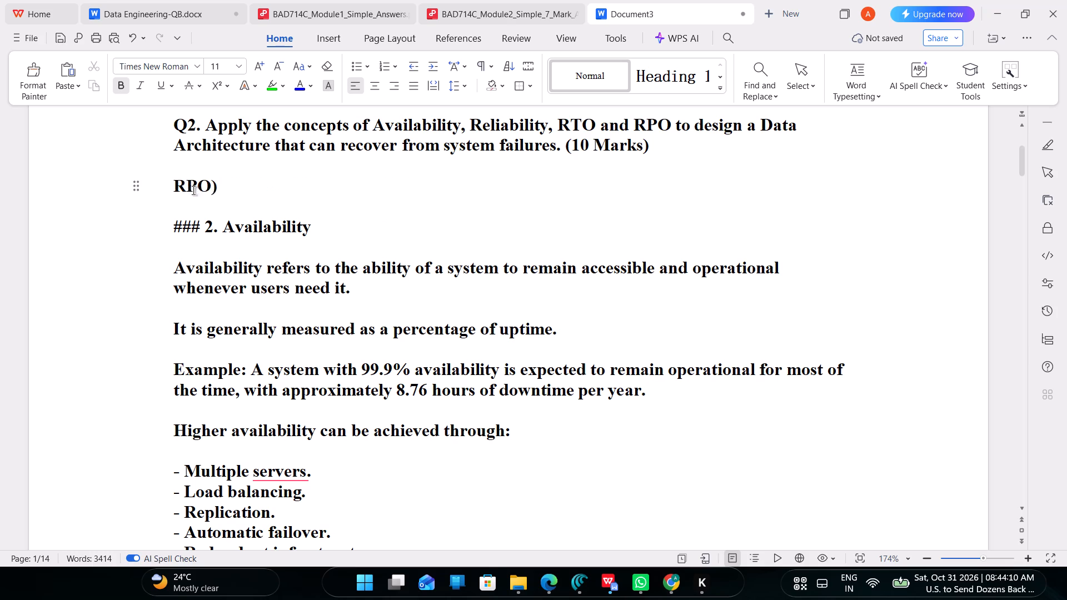
{"action": "key", "text": "Delete"}
{"action": "key", "text": "Delete"}
{"action": "key", "text": "Delete"}
{"action": "key", "text": "Delete"}
{"action": "key", "text": "Delete"}
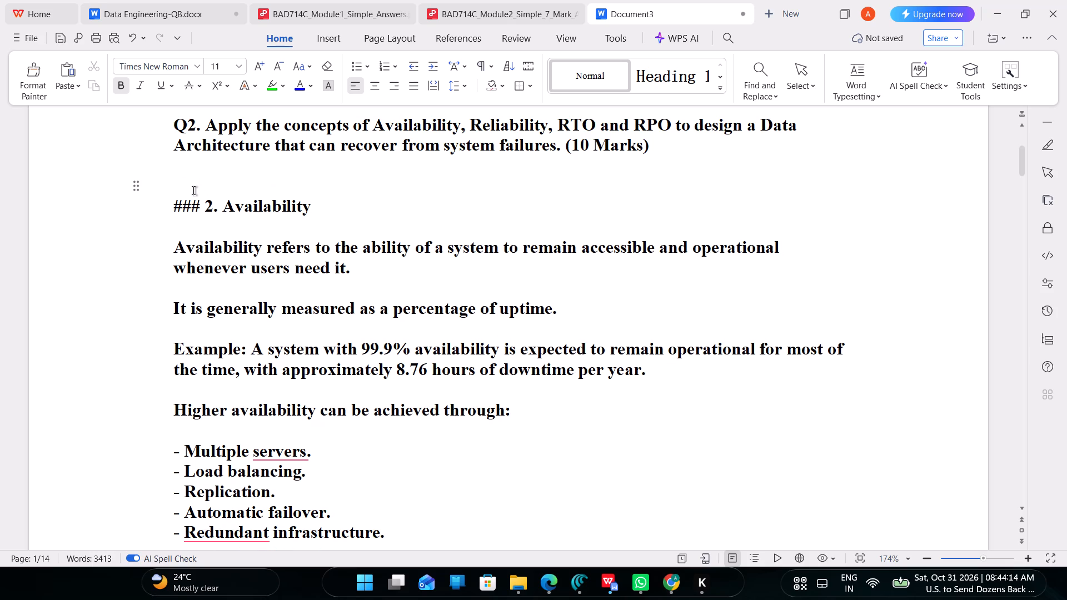
{"action": "key", "text": "Delete"}
{"action": "key", "text": "BackSpace"}
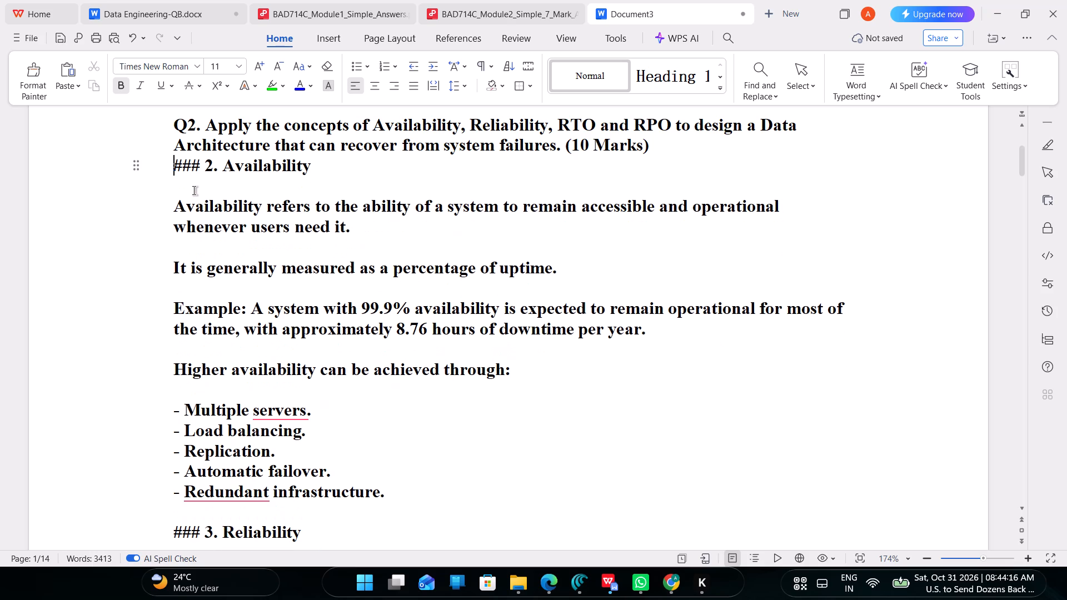
Remove the "### 2. " prefix from the Q2 "Availability" heading.
{"action": "key", "text": "Delete"}
{"action": "key", "text": "Delete"}
{"action": "key", "text": "Delete"}
{"action": "key", "text": "Delete"}
{"action": "key", "text": "Delete"}
{"action": "key", "text": "Delete"}
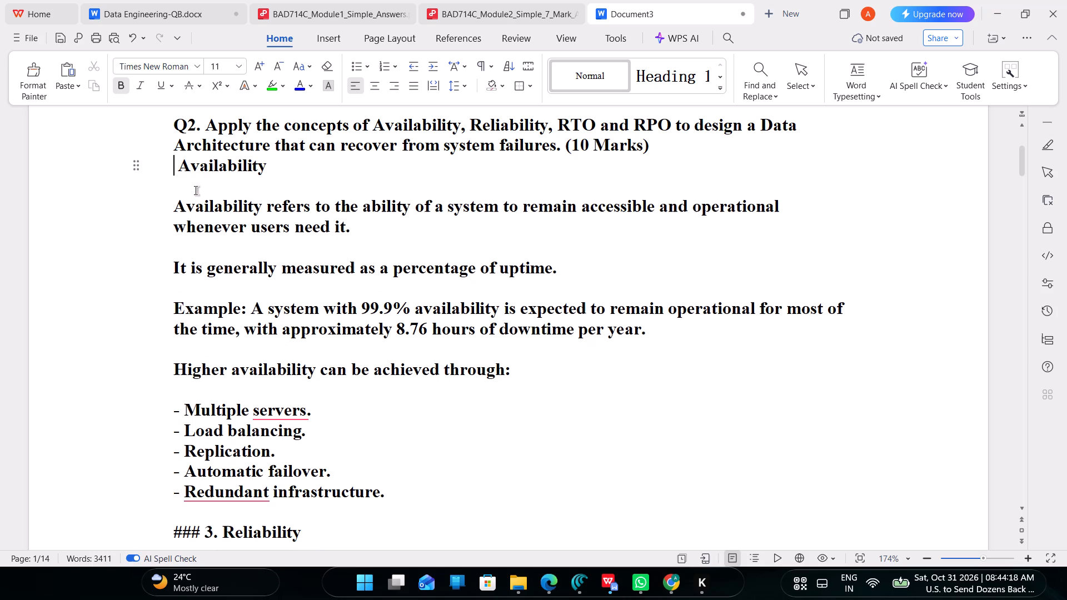
{"action": "key", "text": "Delete"}
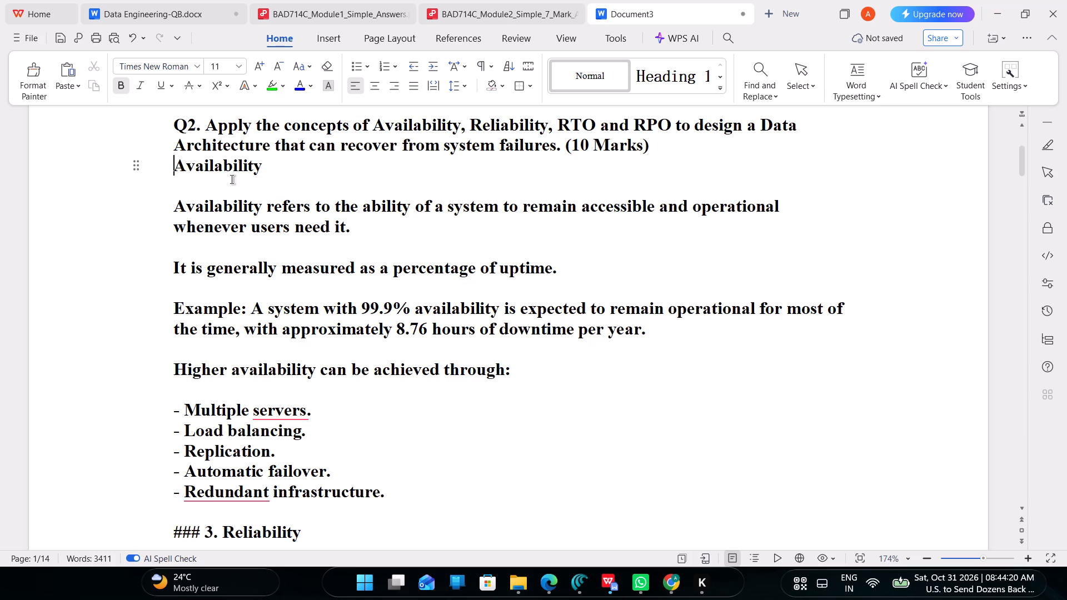
Add a colon after the "Availability" heading, join its definition and uptime sentence onto that line, and remove the blank line before the example.
{"action": "left_click", "coordinate": [273, 169]}
{"action": "key", "text": "shift+colon"}
{"action": "key", "text": "Delete"}
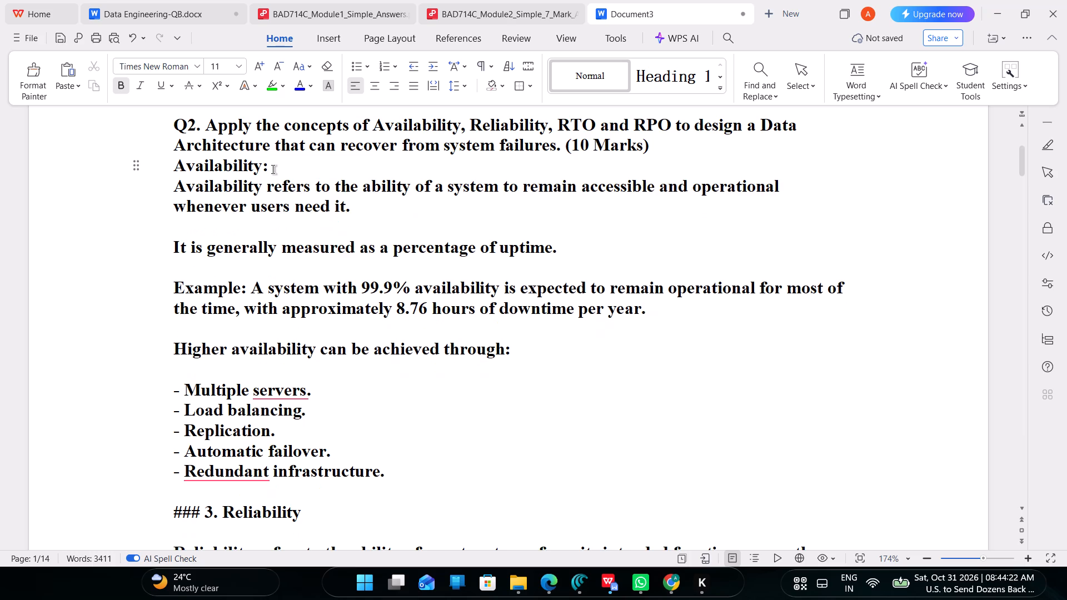
{"action": "key", "text": "Delete"}
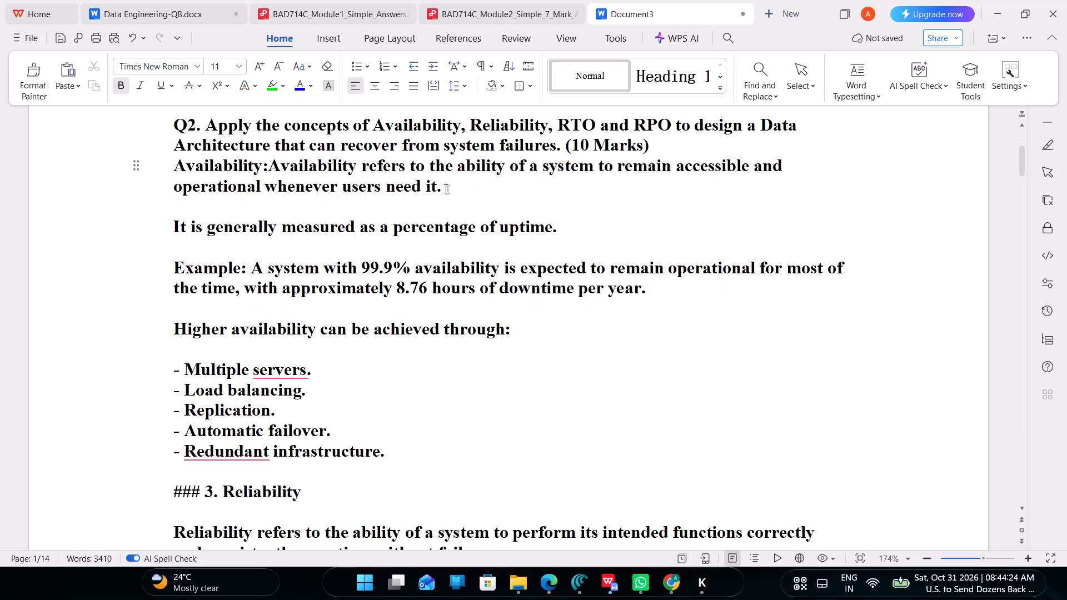
{"action": "left_click", "coordinate": [446, 189]}
{"action": "key", "text": "Delete"}
{"action": "key", "text": "Delete"}
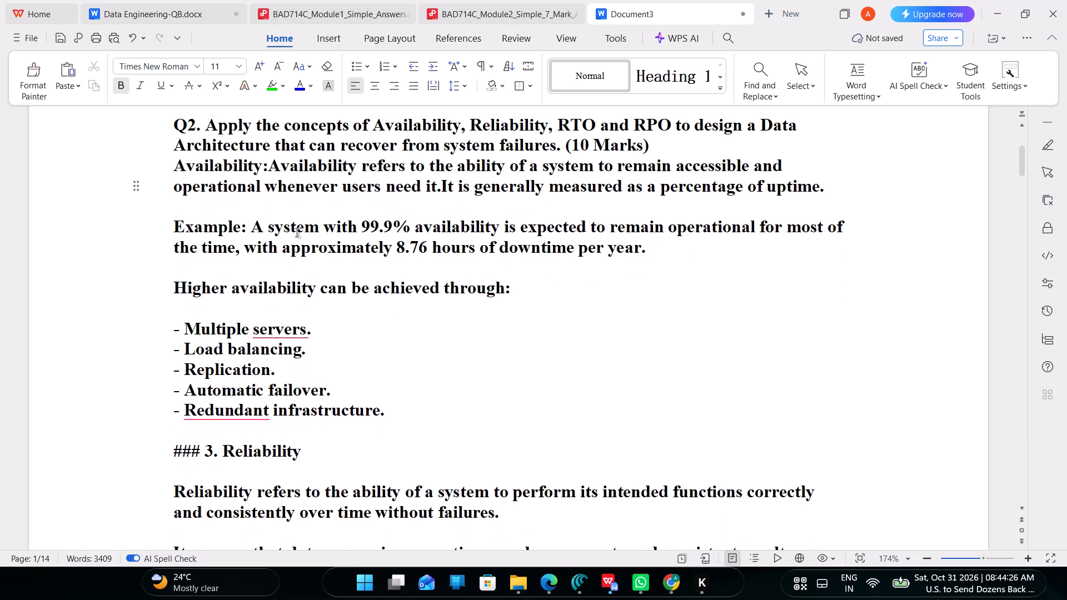
{"action": "left_click", "coordinate": [212, 209]}
{"action": "key", "text": "Delete"}
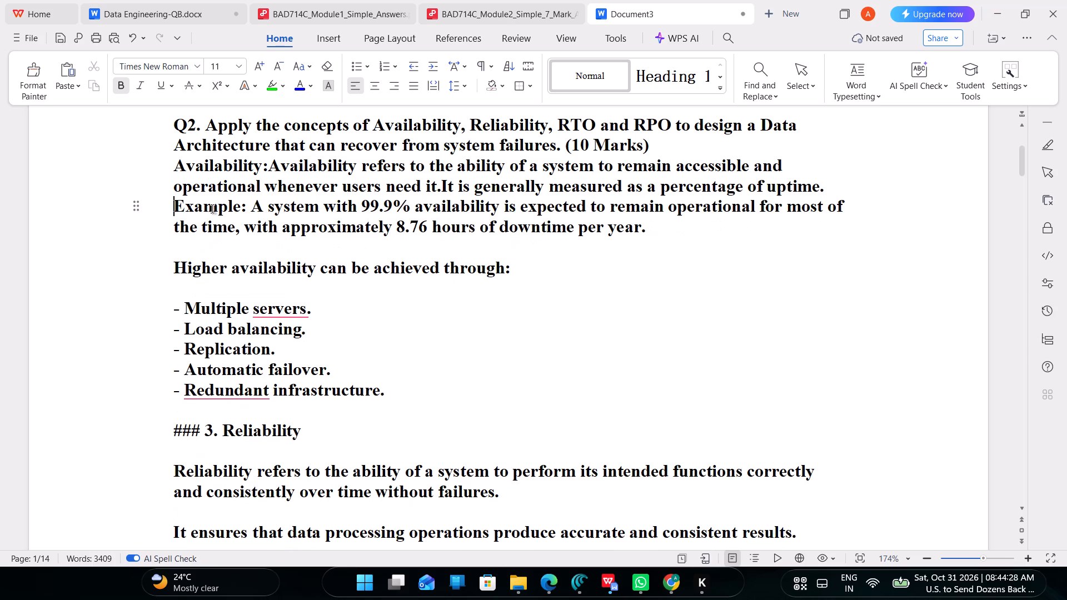
Delete the "Higher availability can be achieved through:" line and its bulleted list from "Multiple servers" to "Redundant infrastructure".
{"action": "left_click_drag", "start_coordinate": [186, 256], "coordinate": [348, 399]}
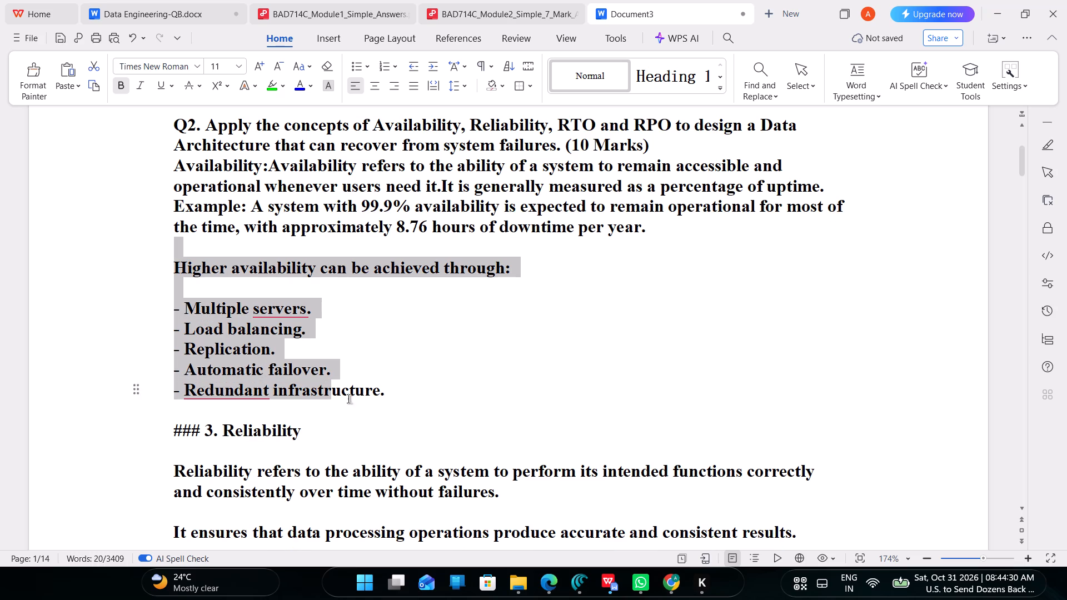
{"action": "left_click_drag", "start_coordinate": [348, 399], "coordinate": [405, 392]}
{"action": "key", "text": "Delete"}
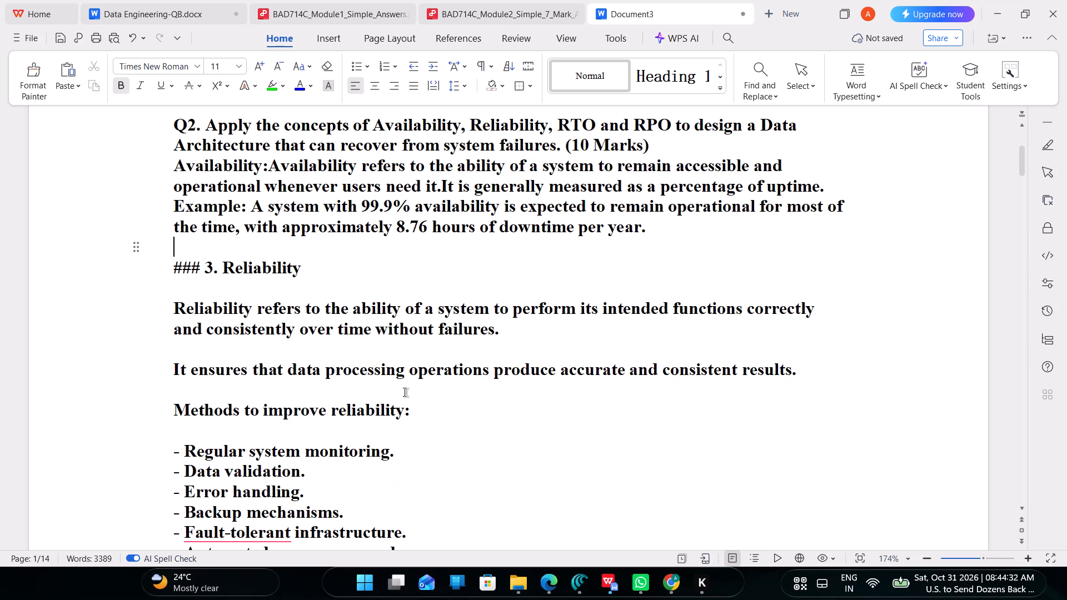
Remove the "### 3. " prefix and blank line before the "Reliability" heading, joining it to the end of the availability example.
{"action": "key", "text": "Delete"}
{"action": "key", "text": "Delete"}
{"action": "key", "text": "Delete"}
{"action": "key", "text": "Delete"}
{"action": "key", "text": "Delete"}
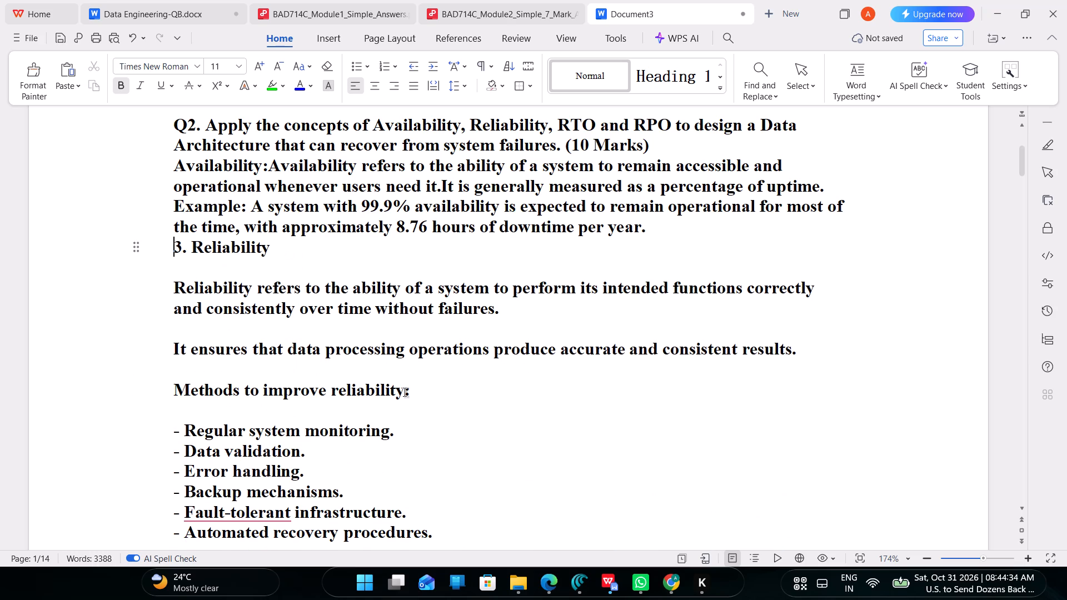
{"action": "key", "text": "Delete"}
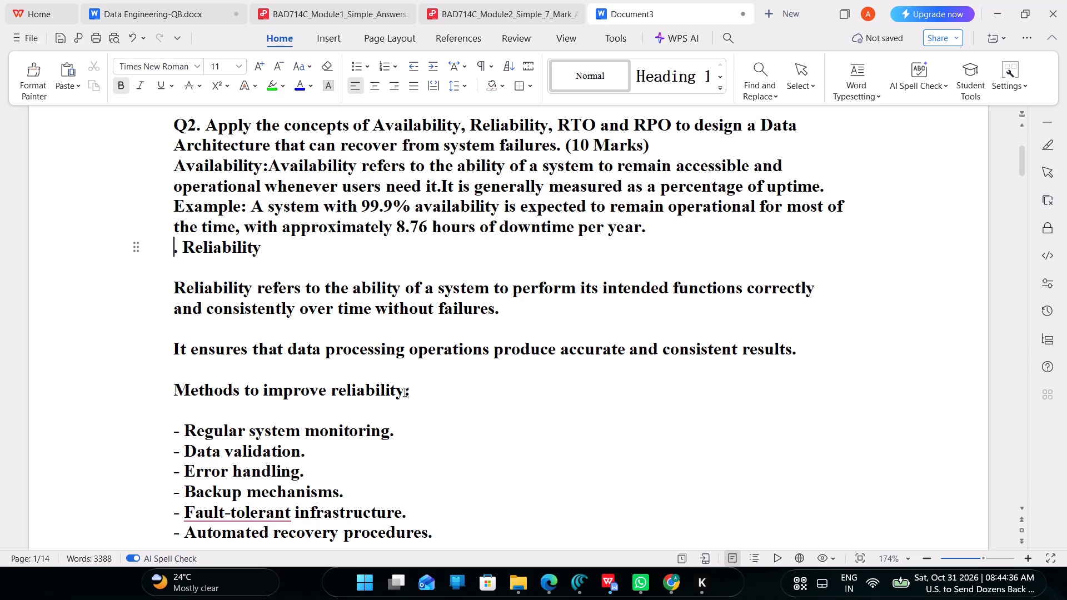
{"action": "key", "text": "Delete"}
{"action": "key", "text": "Delete"}
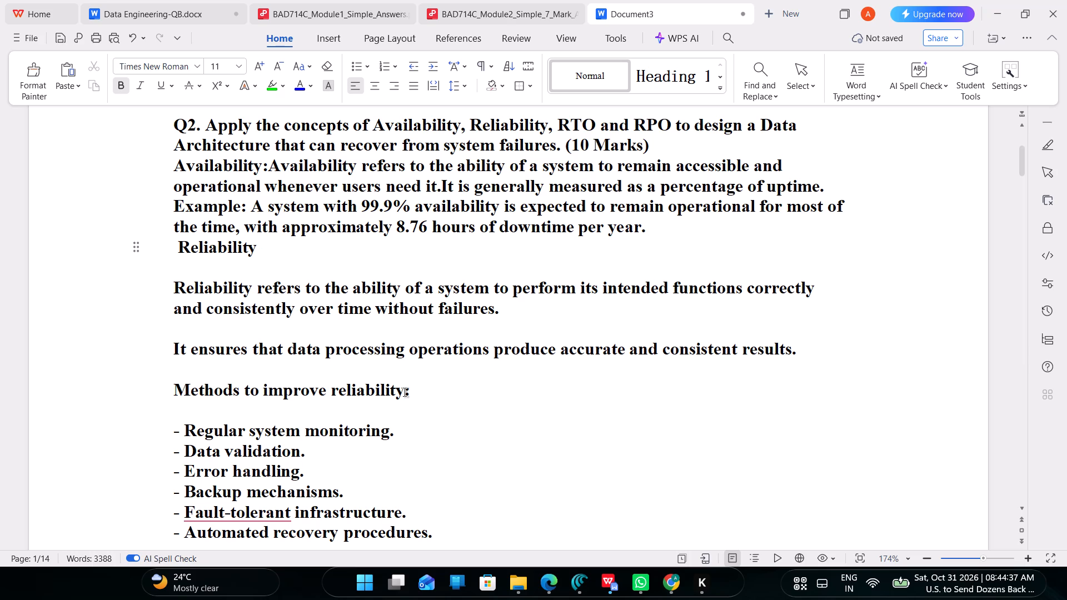
{"action": "key", "text": "BackSpace"}
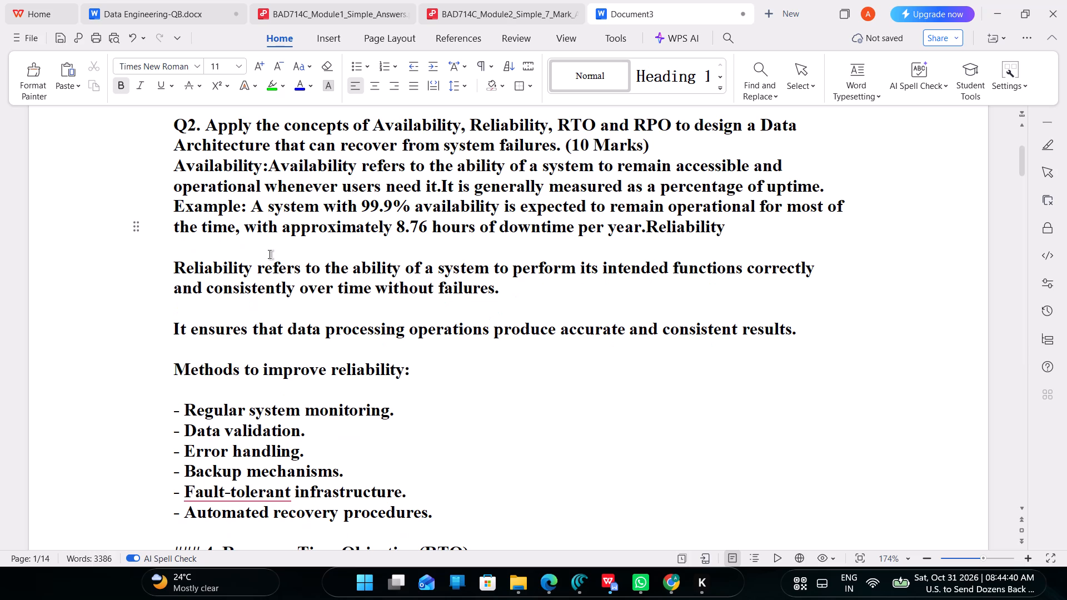
Number the Q2 concepts by inserting "1. " before "Availability:" and "2. " before the "Reliability" heading.
{"action": "left_click", "coordinate": [177, 163]}
{"action": "key", "text": "1"}
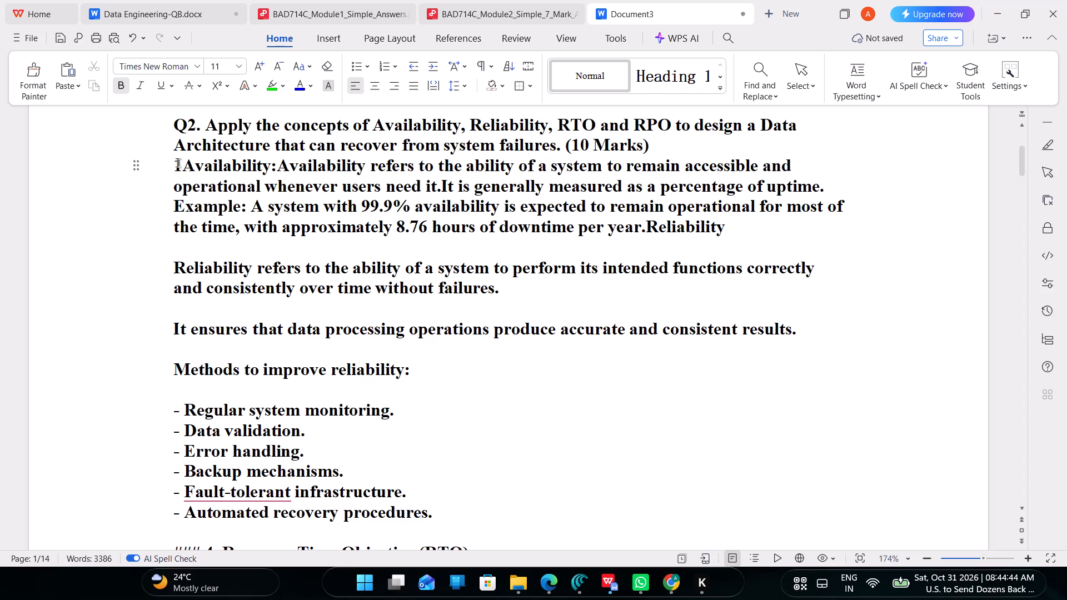
{"action": "type", "text": "."}
{"action": "key", "text": "space"}
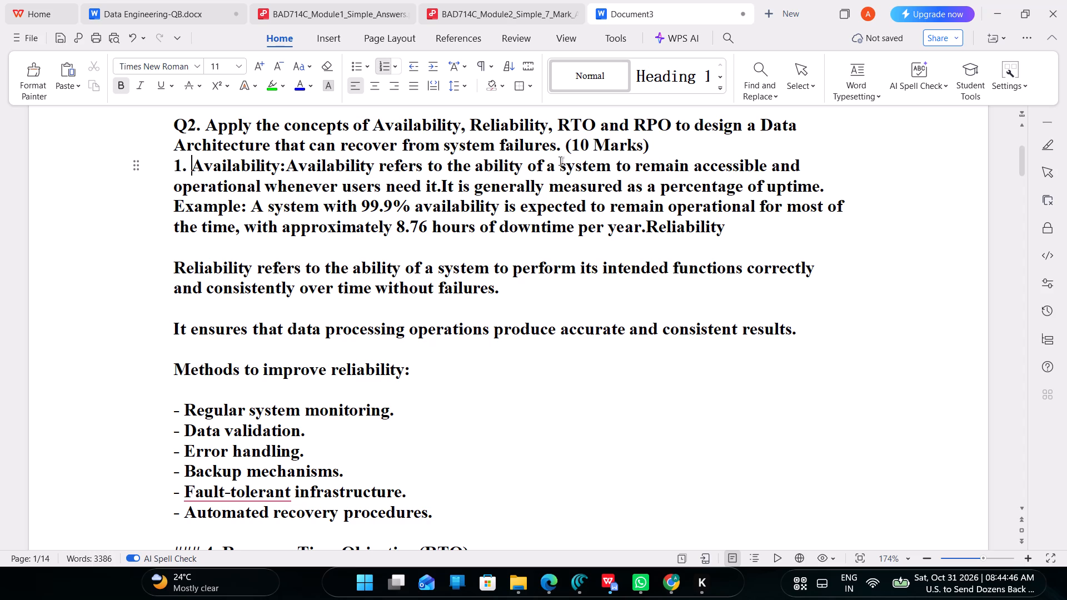
{"action": "left_click", "coordinate": [648, 223]}
{"action": "type", "text": "2."}
{"action": "key", "text": "space"}
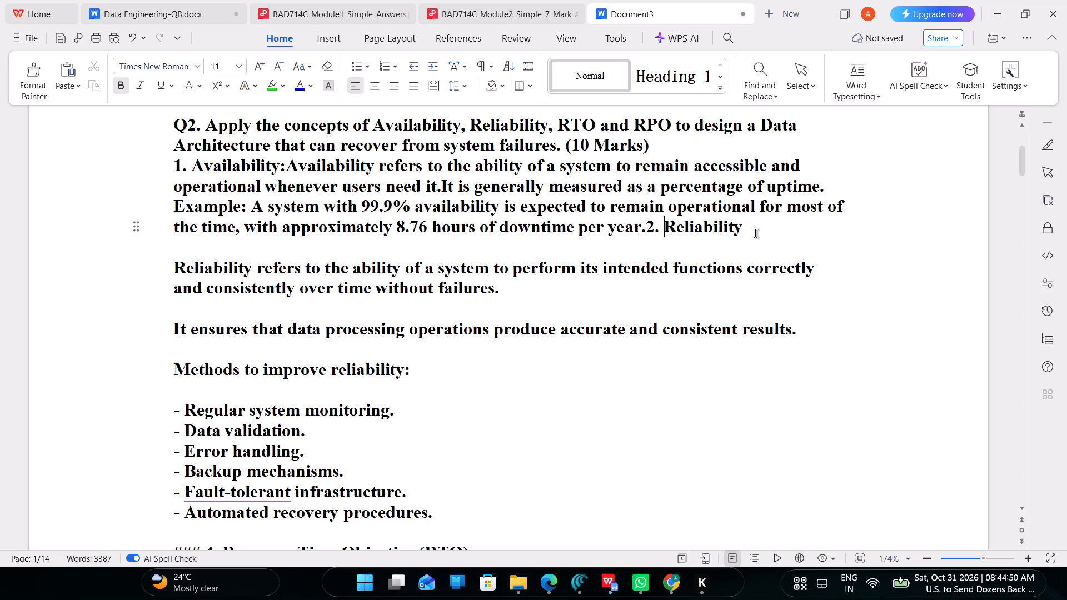
Join the Reliability definition to its heading with ": " between them, and run the "It ensures that data processing operations" sentence on after it.
{"action": "left_click", "coordinate": [754, 231]}
{"action": "key", "text": "Delete"}
{"action": "key", "text": "Delete"}
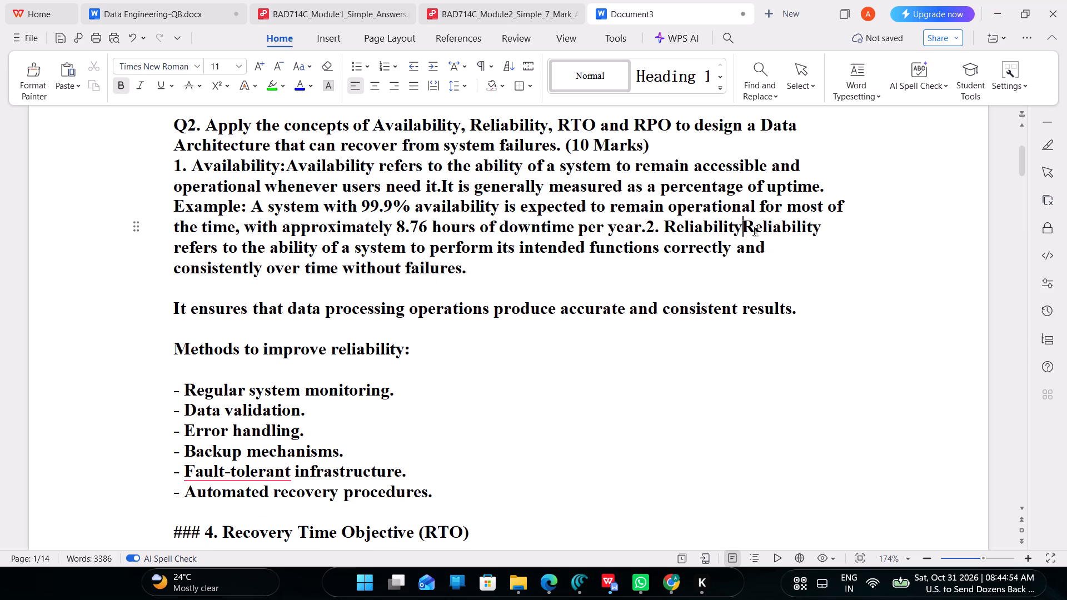
{"action": "type", "text": ":"}
{"action": "key", "text": "space"}
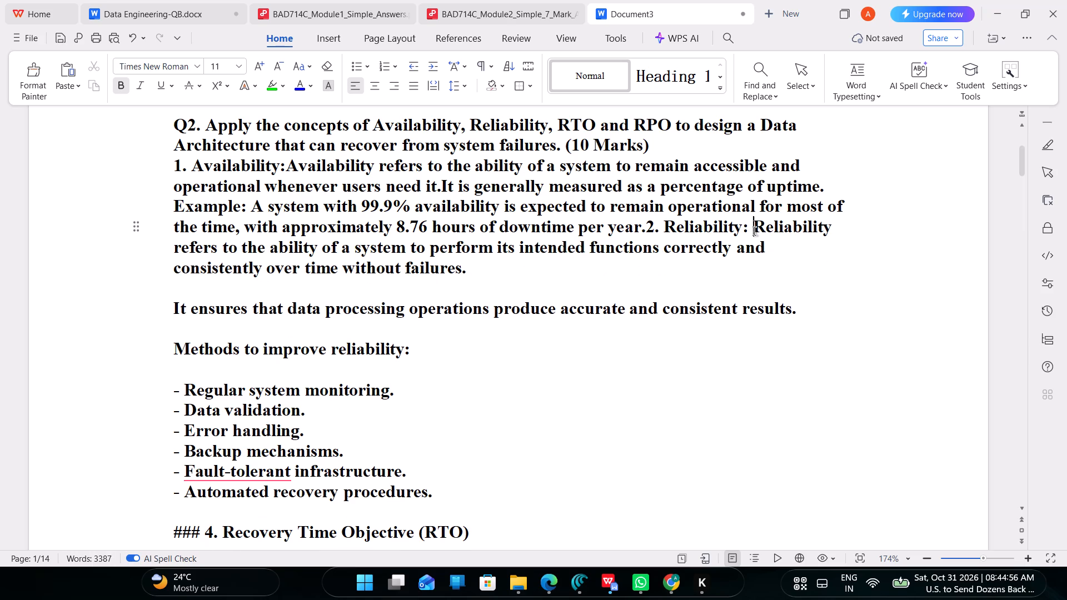
{"action": "left_click", "coordinate": [564, 261]}
{"action": "key", "text": "Delete"}
{"action": "key", "text": "Delete"}
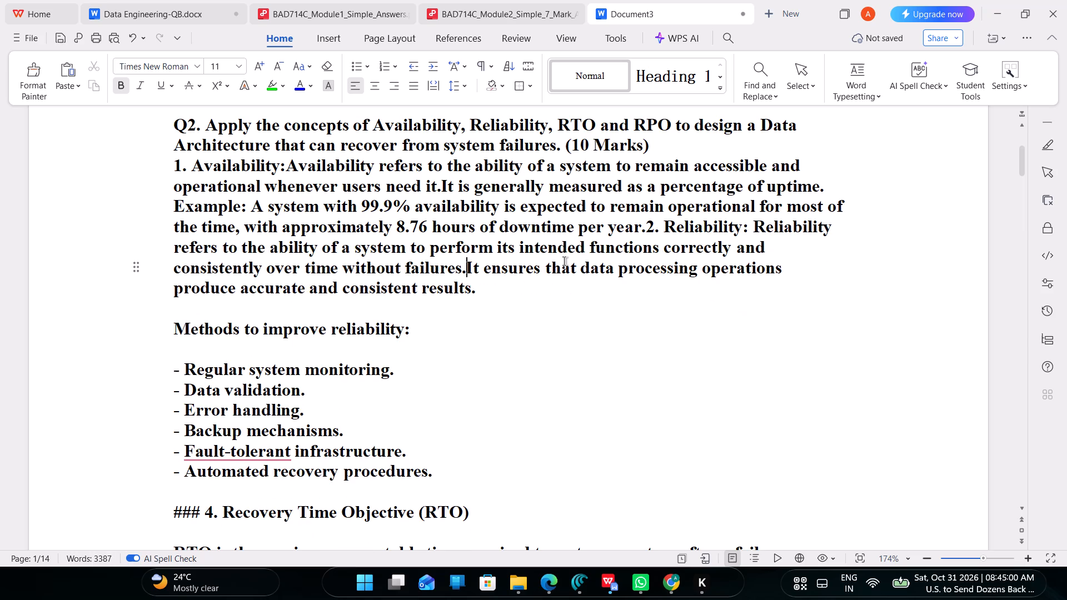
Delete the "Methods to improve reliability:" line and its list from "Regular system monitoring" to "Automated recovery procedures".
{"action": "left_click_drag", "start_coordinate": [513, 288], "coordinate": [514, 317]}
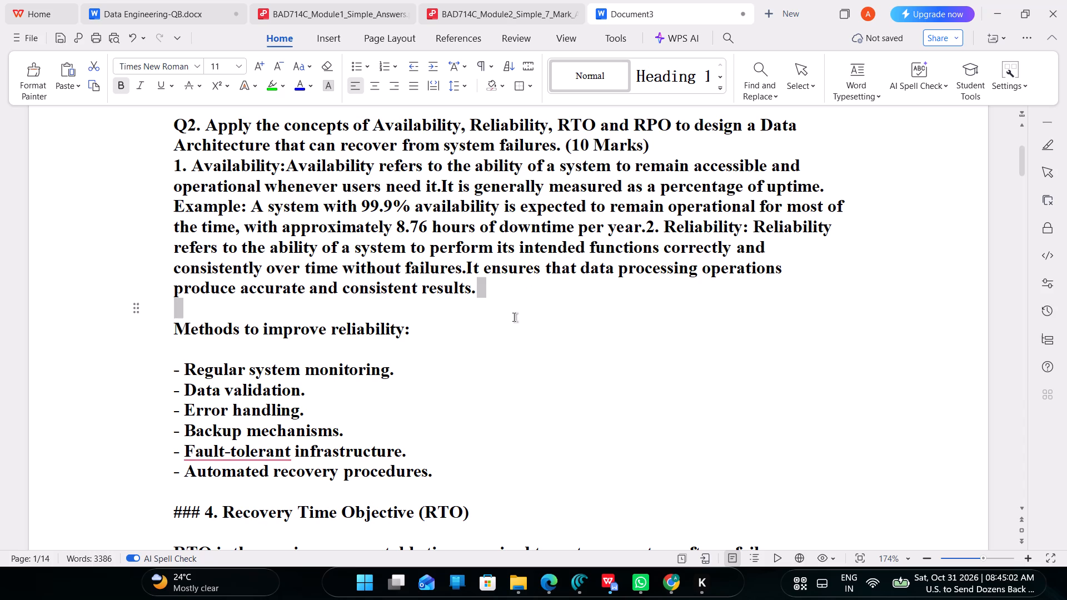
{"action": "left_click_drag", "start_coordinate": [514, 317], "coordinate": [528, 478]}
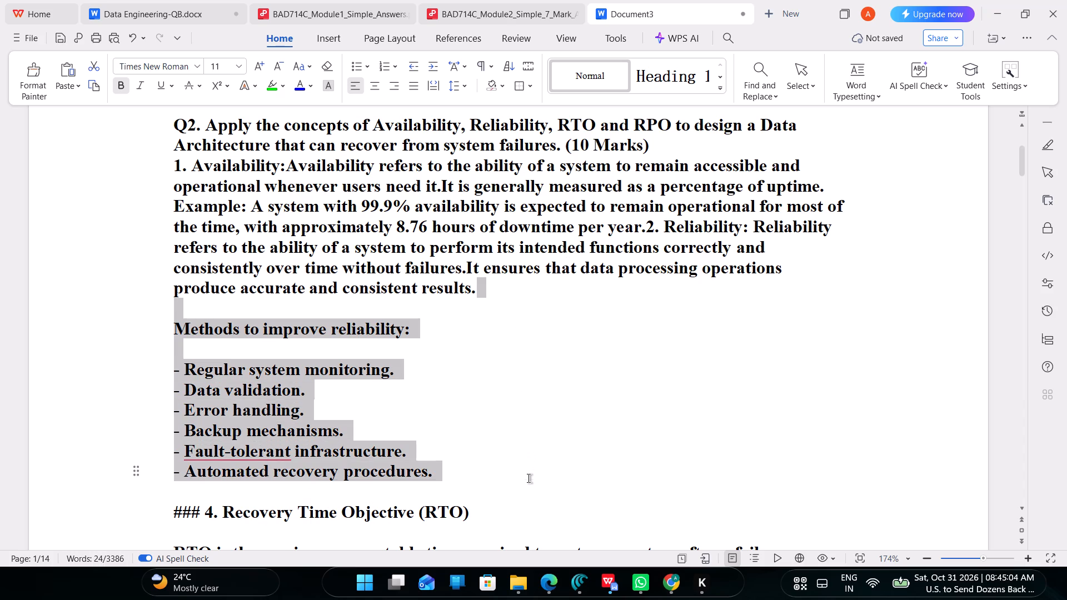
{"action": "key", "text": "Delete"}
Join the "Recovery Time Objective (RTO)" heading to the end of the Reliability text, removing its "###" marker and renumbering it 3.
{"action": "key", "text": "Delete"}
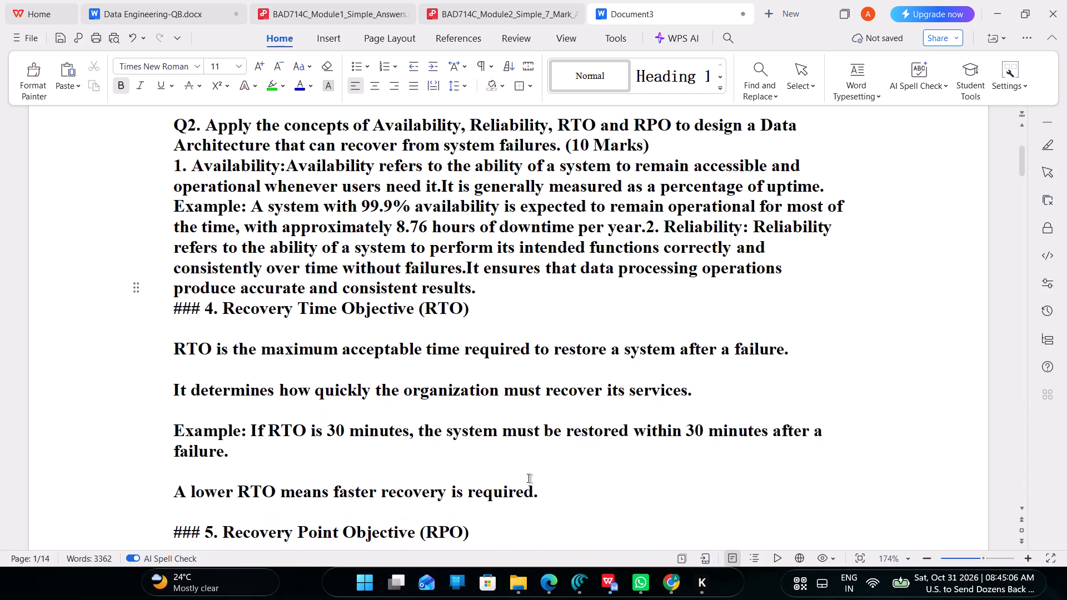
{"action": "key", "text": "Delete"}
{"action": "key", "text": "Delete"}
{"action": "key", "text": "Delete"}
{"action": "key", "text": "Delete"}
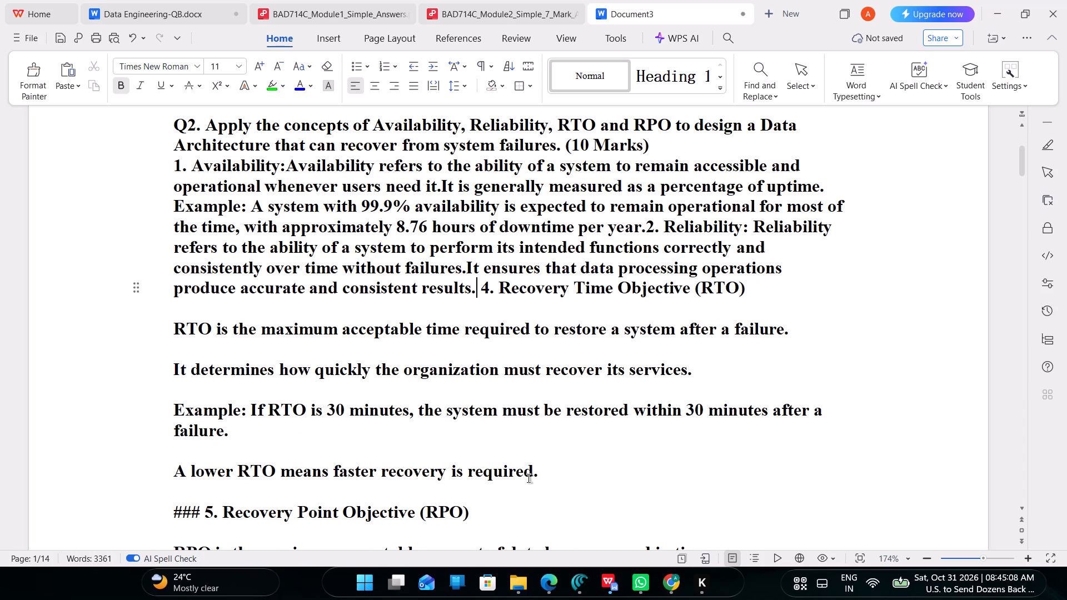
{"action": "key", "text": "Delete"}
{"action": "key", "text": "Delete"}
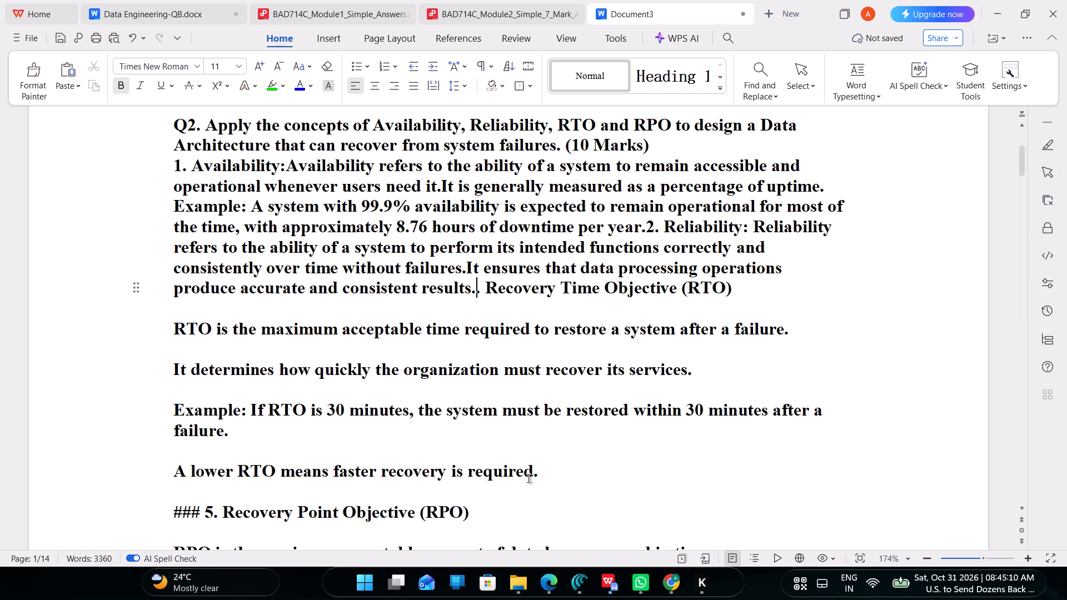
{"action": "key", "text": "3"}
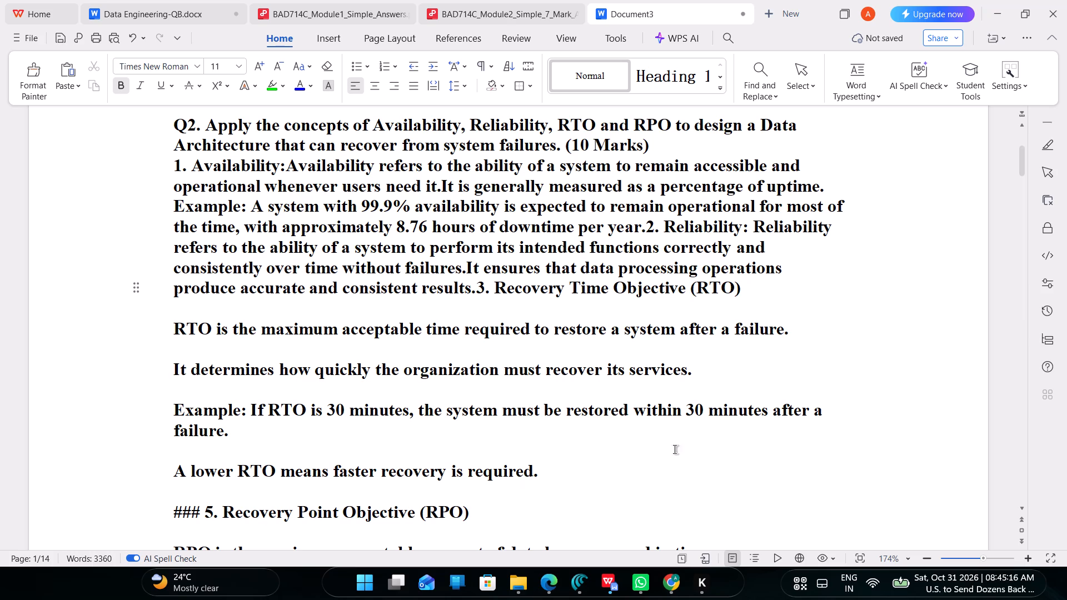
Replace "(RTO)" in the Recovery Time Objective heading with a colon and run the RTO definition on directly after it.
{"action": "left_click", "coordinate": [750, 288]}
{"action": "left_click", "coordinate": [688, 289]}
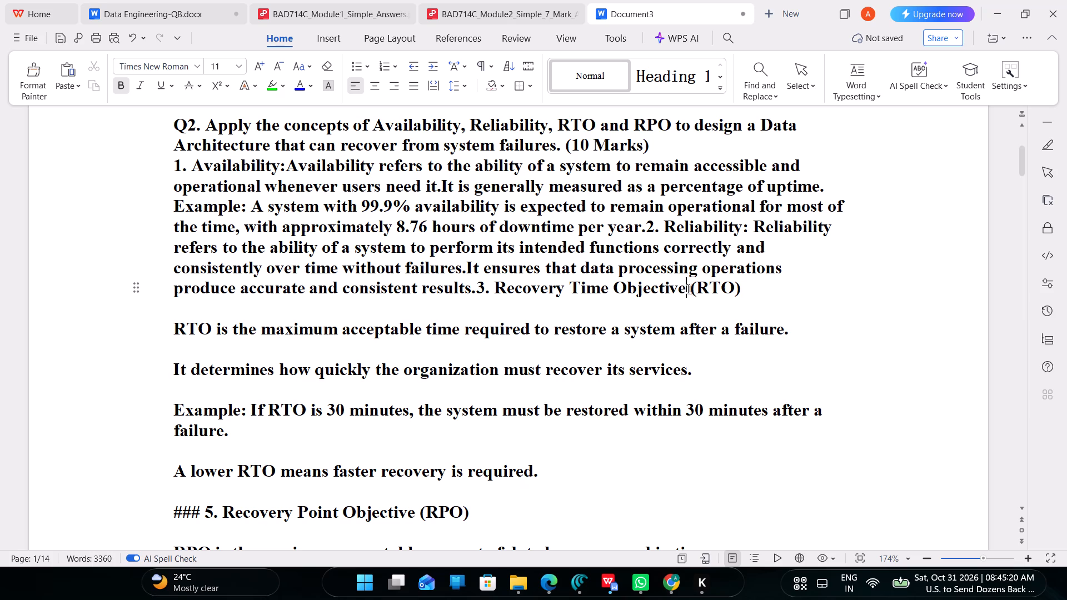
{"action": "left_click", "coordinate": [688, 289]}
{"action": "key", "text": "Delete"}
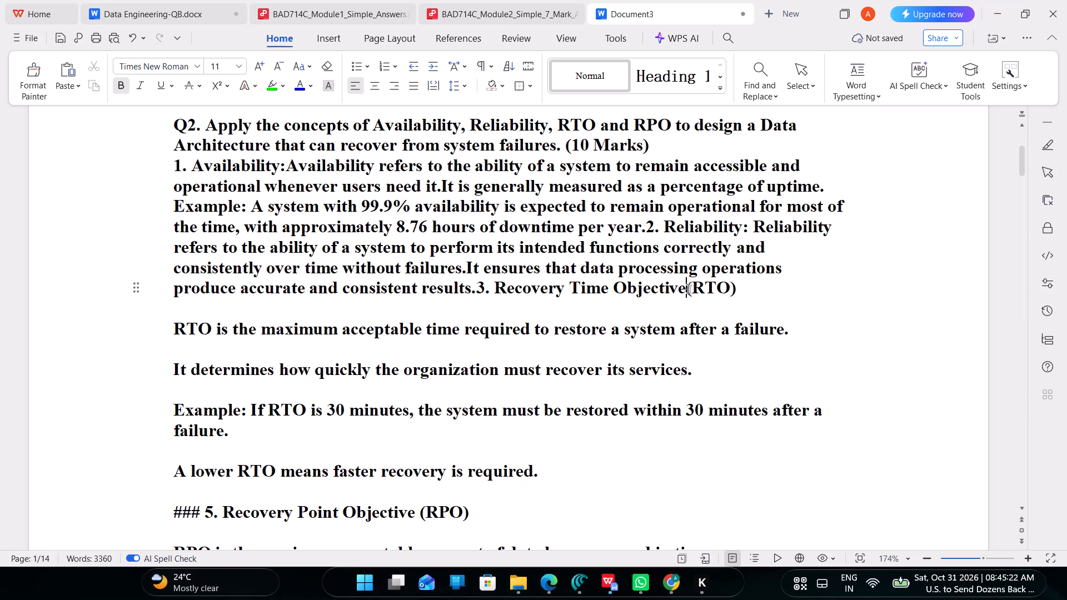
{"action": "key", "text": "Delete"}
{"action": "key", "text": "Delete"}
{"action": "key", "text": "Delete"}
{"action": "key", "text": "Delete"}
{"action": "key", "text": "Delete"}
{"action": "key", "text": "shift+colon"}
{"action": "key", "text": "Delete"}
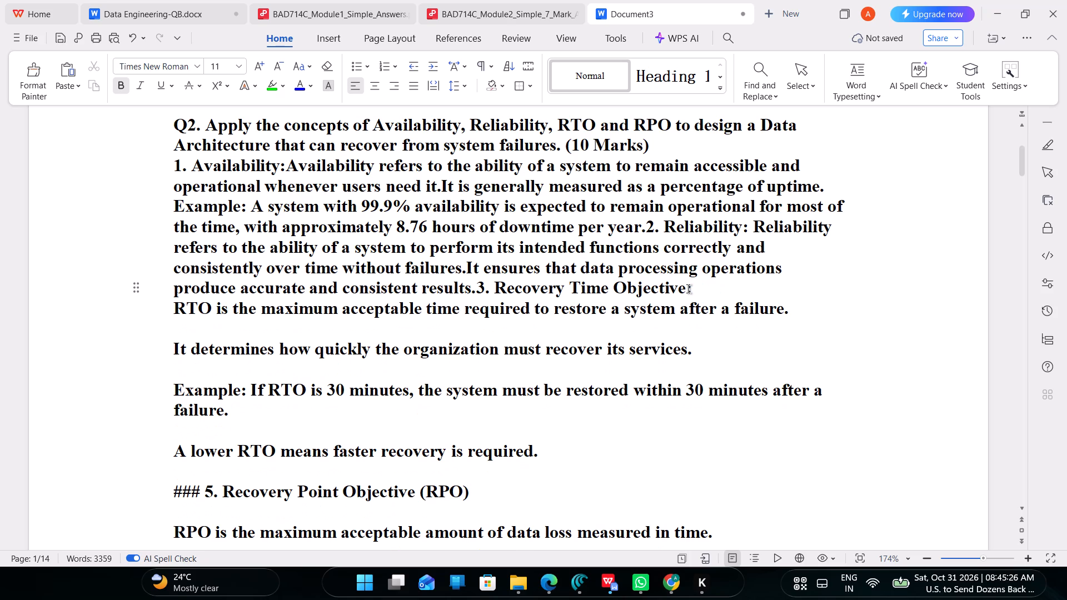
{"action": "key", "text": "Delete"}
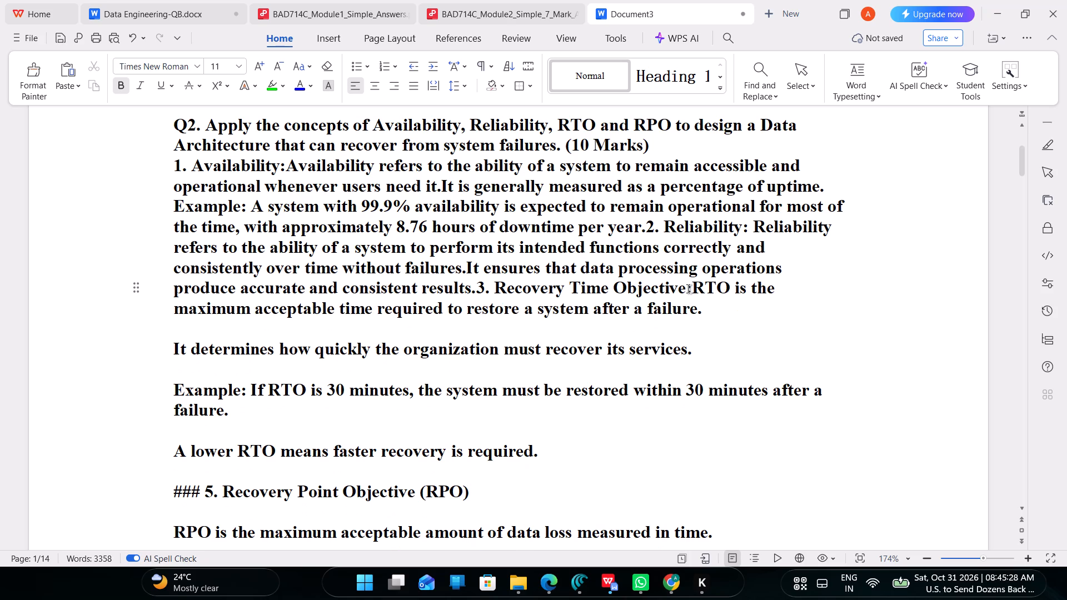
Run the "It determines how quickly" sentence and the RTO example on after the RTO definition, removing the blank lines between them.
{"action": "left_click", "coordinate": [716, 307]}
{"action": "key", "text": "Delete"}
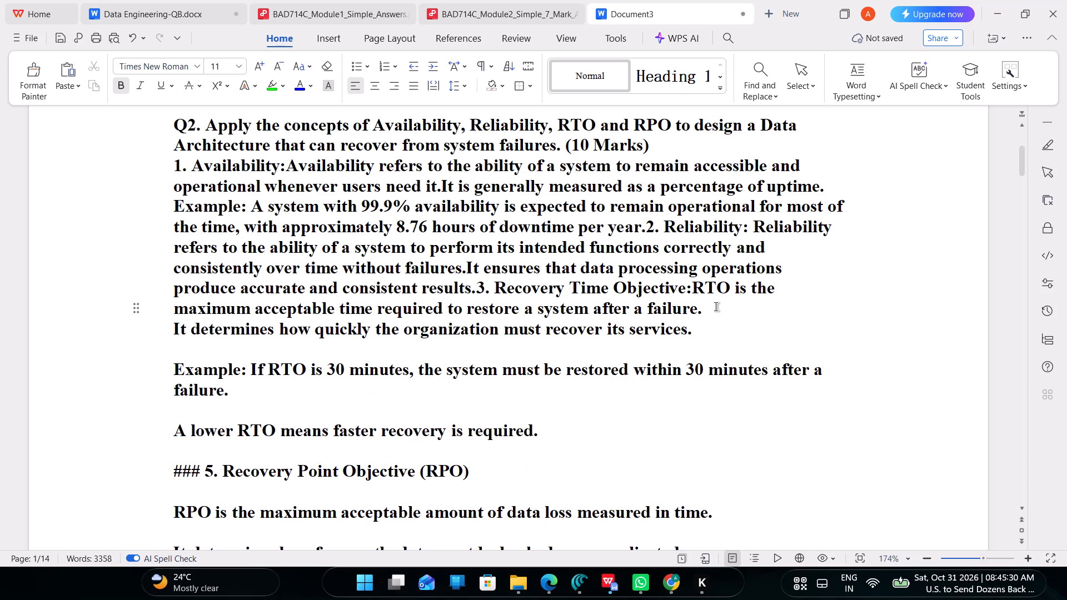
{"action": "key", "text": "Delete"}
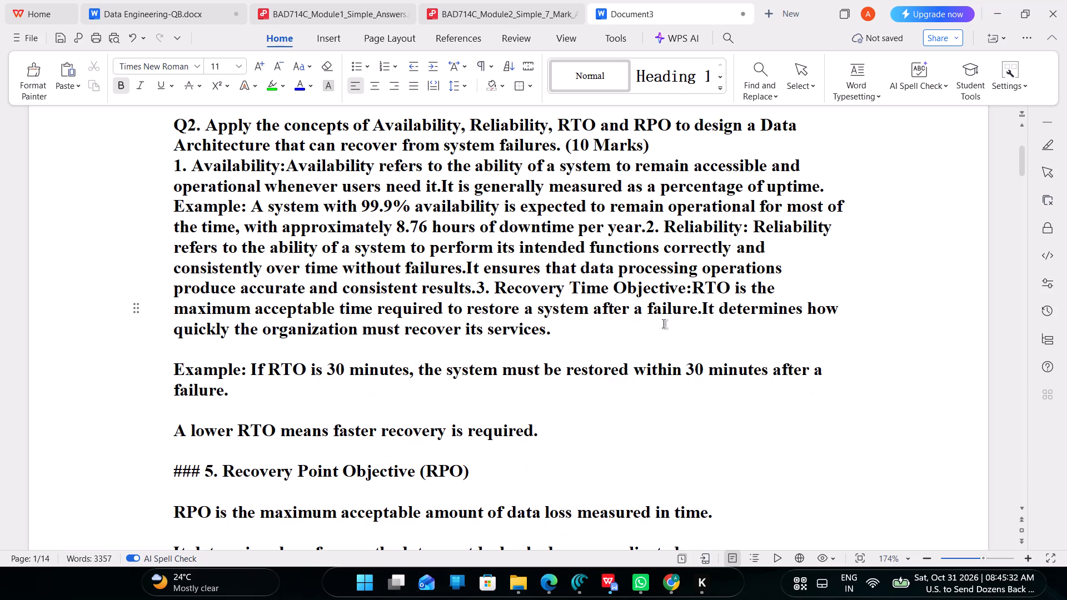
{"action": "left_click", "coordinate": [584, 329]}
{"action": "key", "text": "Delete"}
{"action": "key", "text": "Delete"}
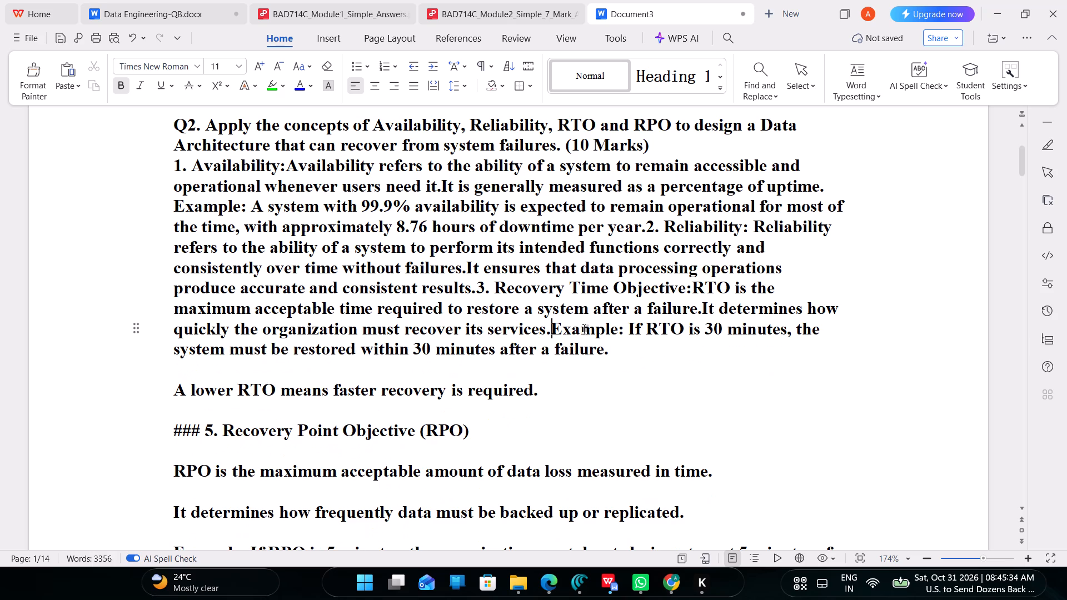
Delete the sentence "A lower RTO means faster recovery is required." below the RTO example.
{"action": "left_click", "coordinate": [625, 352]}
{"action": "left_click_drag", "start_coordinate": [625, 352], "coordinate": [641, 397]}
{"action": "key", "text": "Delete"}
Join the "Recovery Point Objective (RPO)" heading to the RTO example after a space, removing its "###" marker and renumbering it 4.
{"action": "key", "text": "Delete"}
{"action": "key", "text": "Delete"}
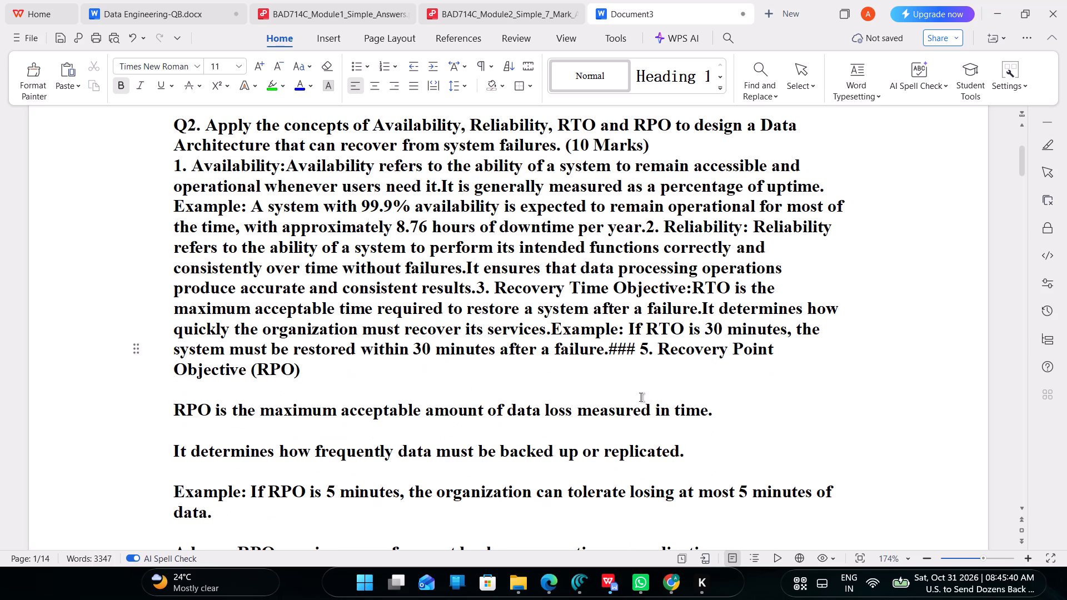
{"action": "key", "text": "Delete"}
{"action": "key", "text": "Delete"}
{"action": "key", "text": "Delete"}
{"action": "key", "text": "Delete"}
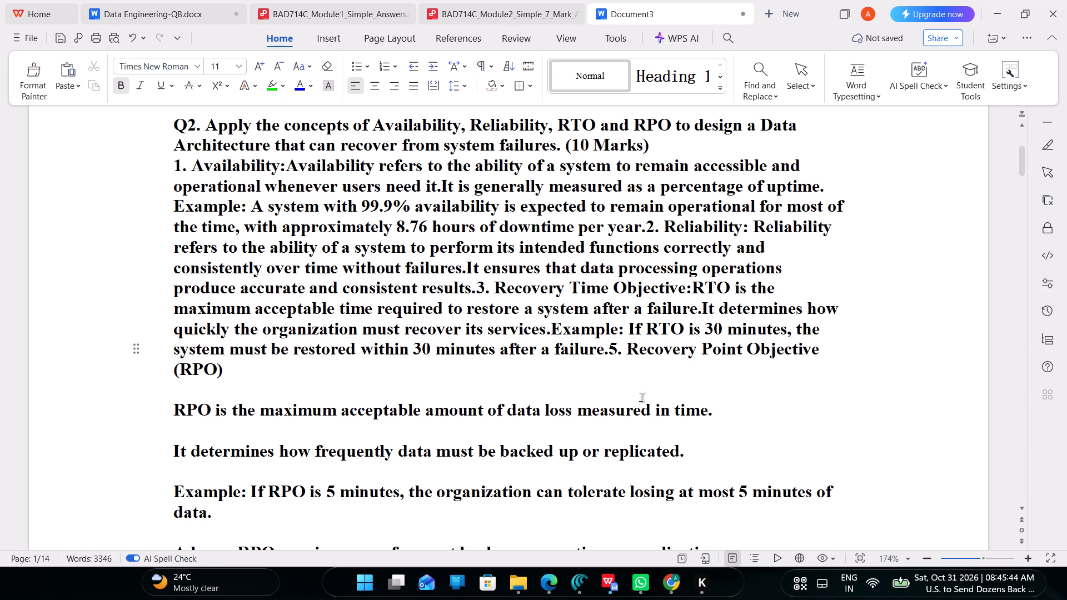
{"action": "key", "text": "Delete"}
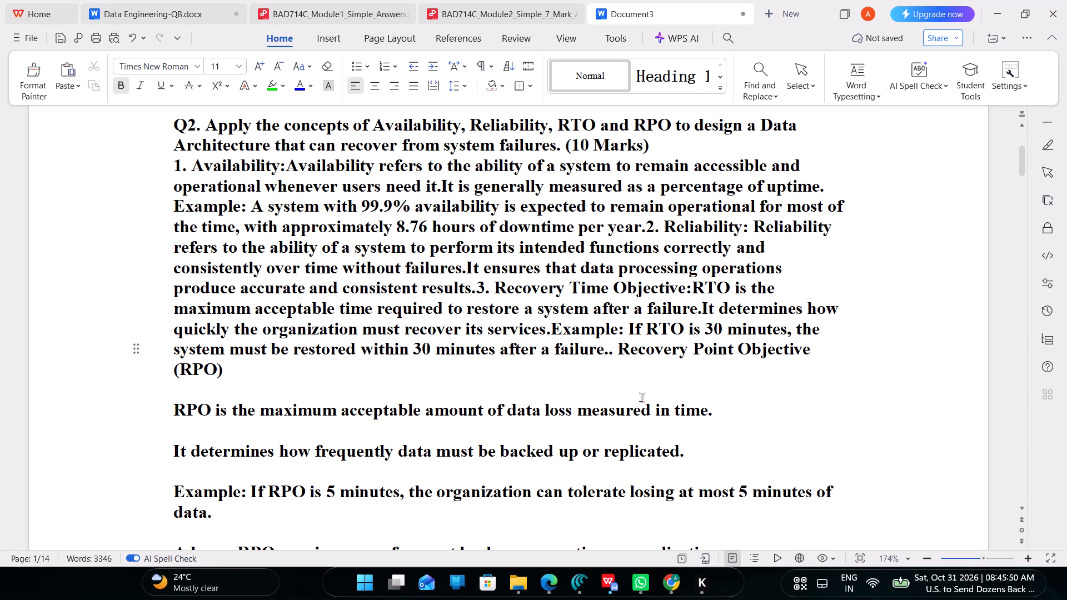
{"action": "key", "text": "4"}
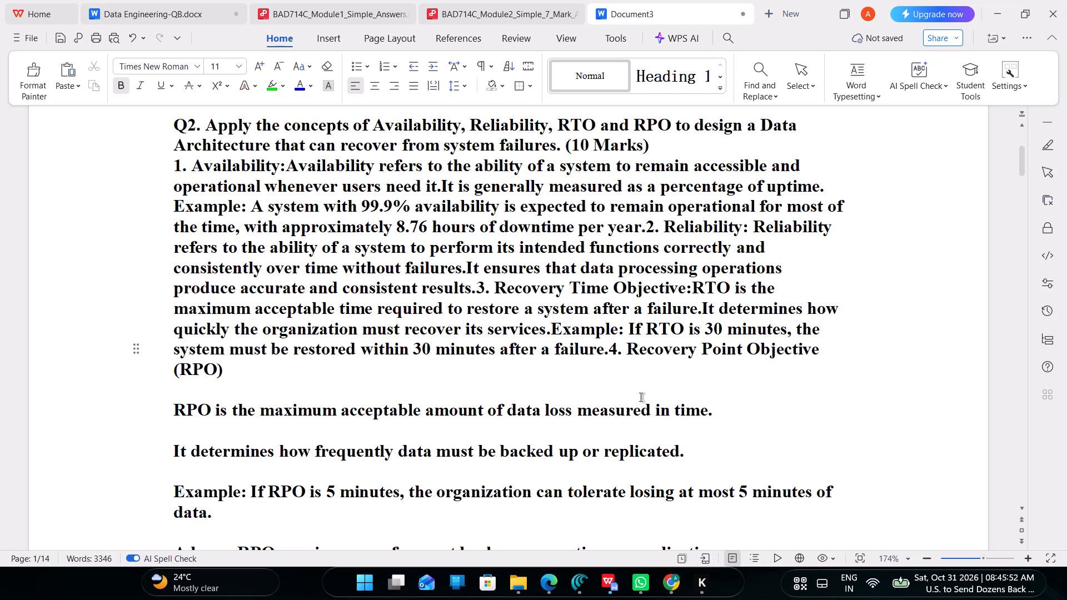
{"action": "key", "text": "Left"}
{"action": "key", "text": "space"}
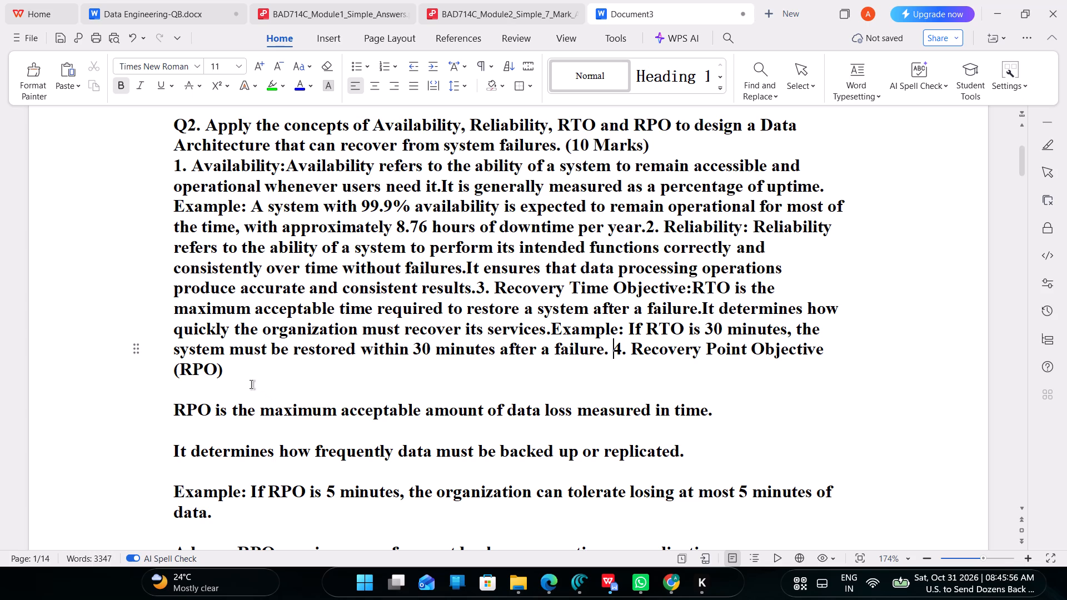
Replace "(RPO)" in the Recovery Point Objective heading with a colon and remove the blank line before the RPO definition.
{"action": "left_click", "coordinate": [227, 366]}
{"action": "key", "text": "BackSpace"}
{"action": "key", "text": "BackSpace"}
{"action": "key", "text": "BackSpace"}
{"action": "key", "text": "BackSpace"}
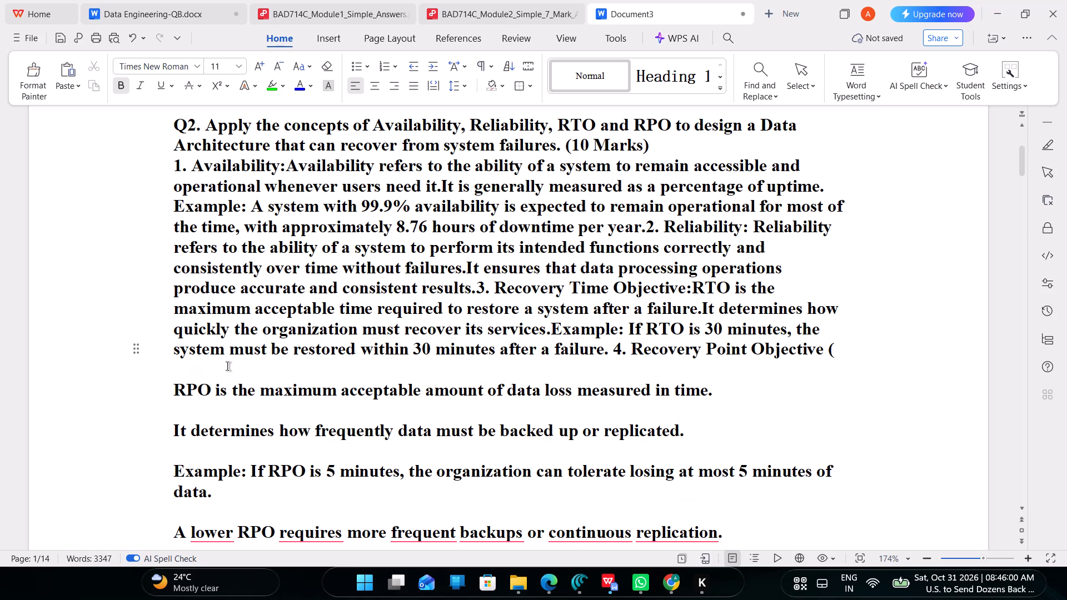
{"action": "key", "text": "BackSpace"}
{"action": "key", "text": "BackSpace"}
{"action": "key", "text": "shift+colon"}
{"action": "key", "text": "Delete"}
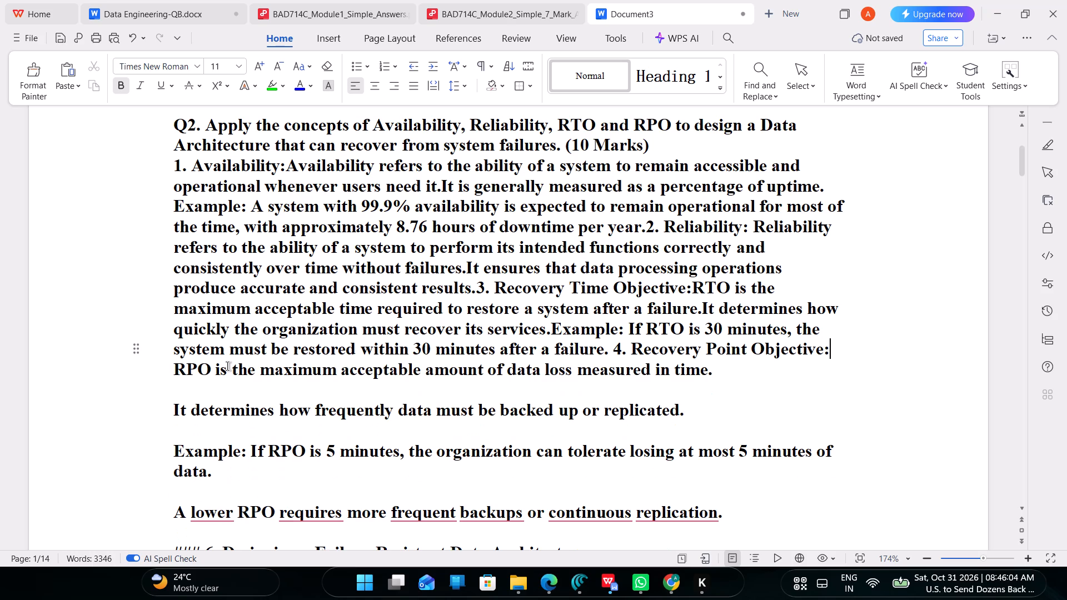
Run the "It determines how frequently" sentence and the RPO example on after the RPO definition, removing the blank lines between them.
{"action": "left_click", "coordinate": [723, 377]}
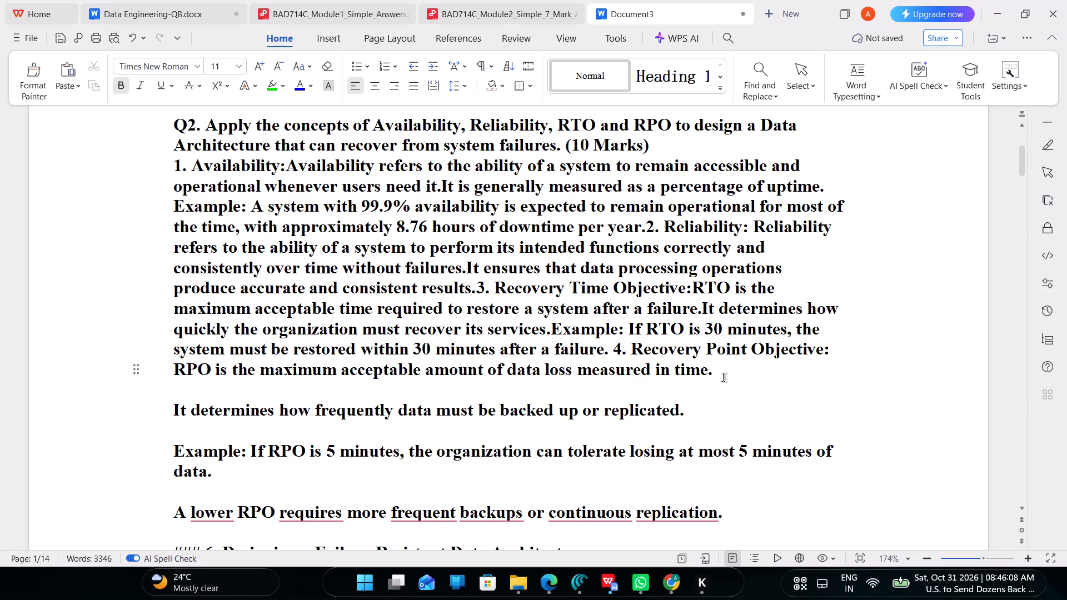
{"action": "key", "text": "Delete"}
{"action": "key", "text": "Delete"}
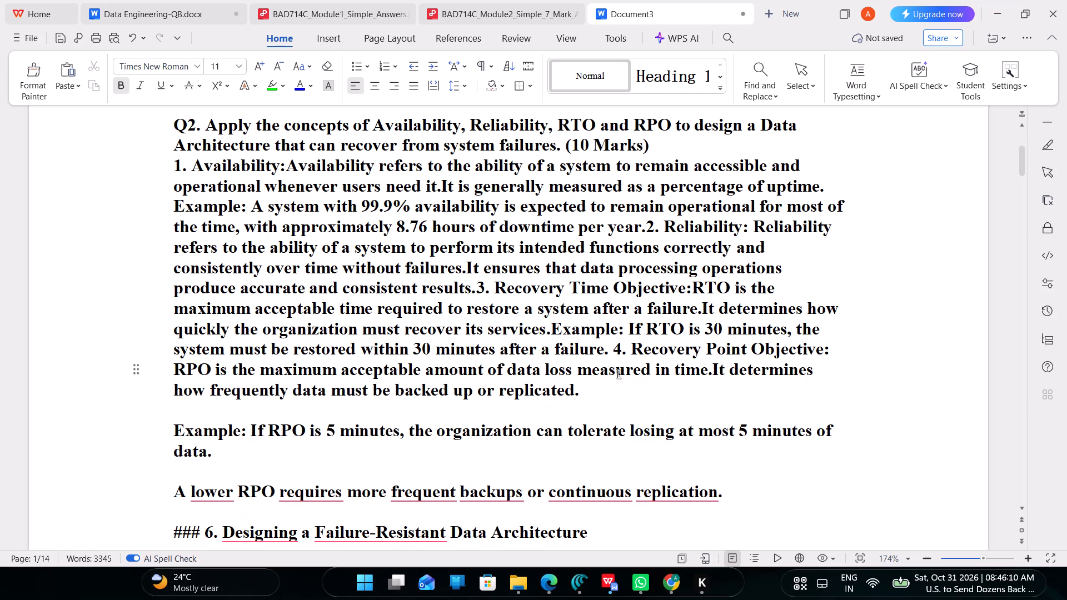
{"action": "left_click", "coordinate": [589, 389]}
{"action": "key", "text": "Delete"}
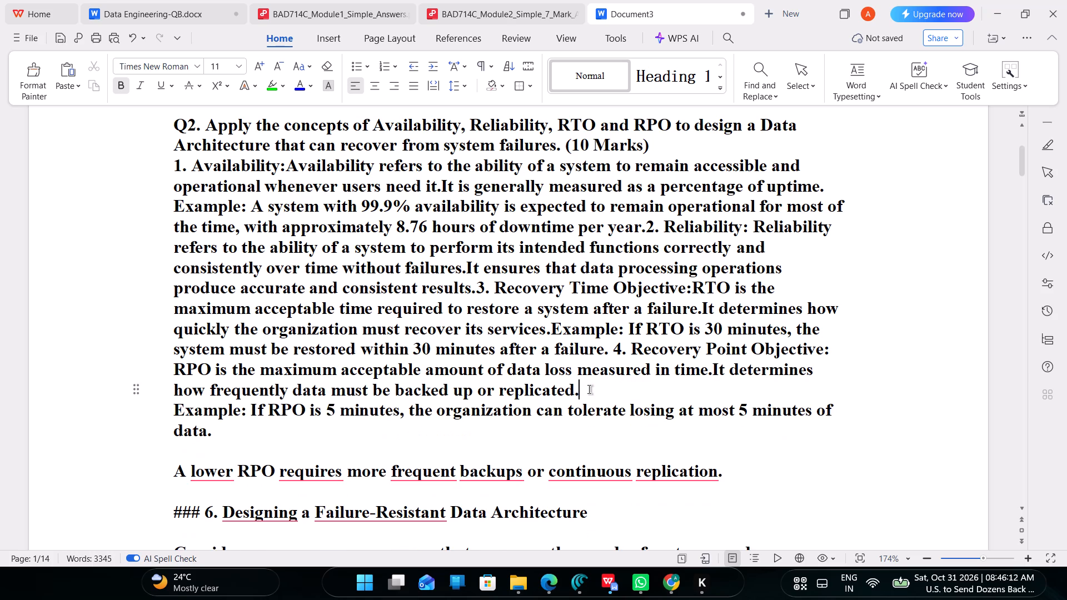
{"action": "key", "text": "Delete"}
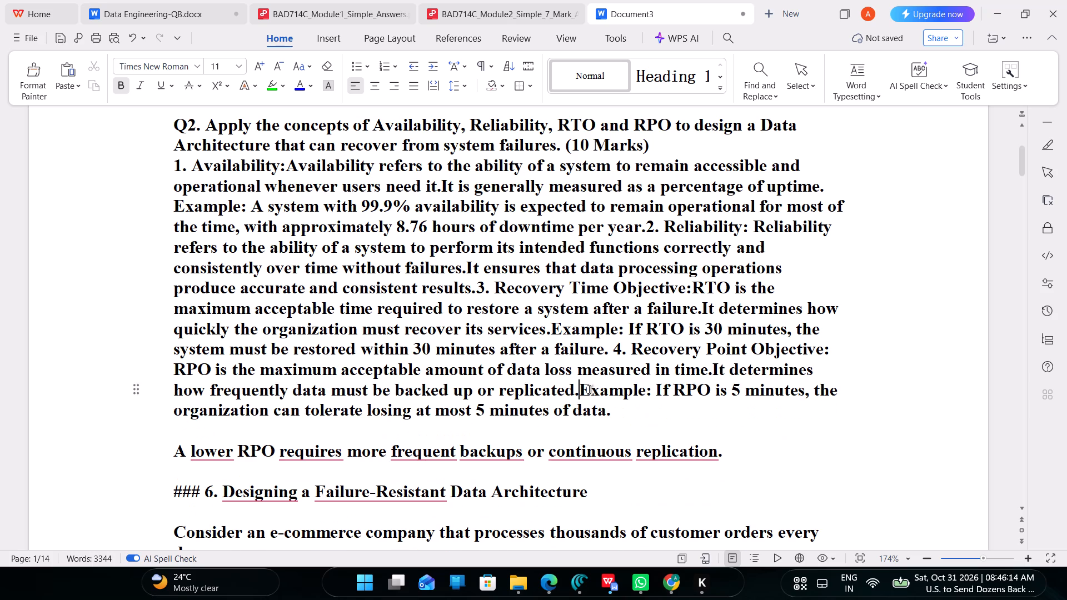
Delete the "A lower RPO requires more frequent backups" sentence and its blank lines, joining the "Designing a Failure-Resistant Data Architecture" heading to the RPO example.
{"action": "left_click", "coordinate": [641, 416]}
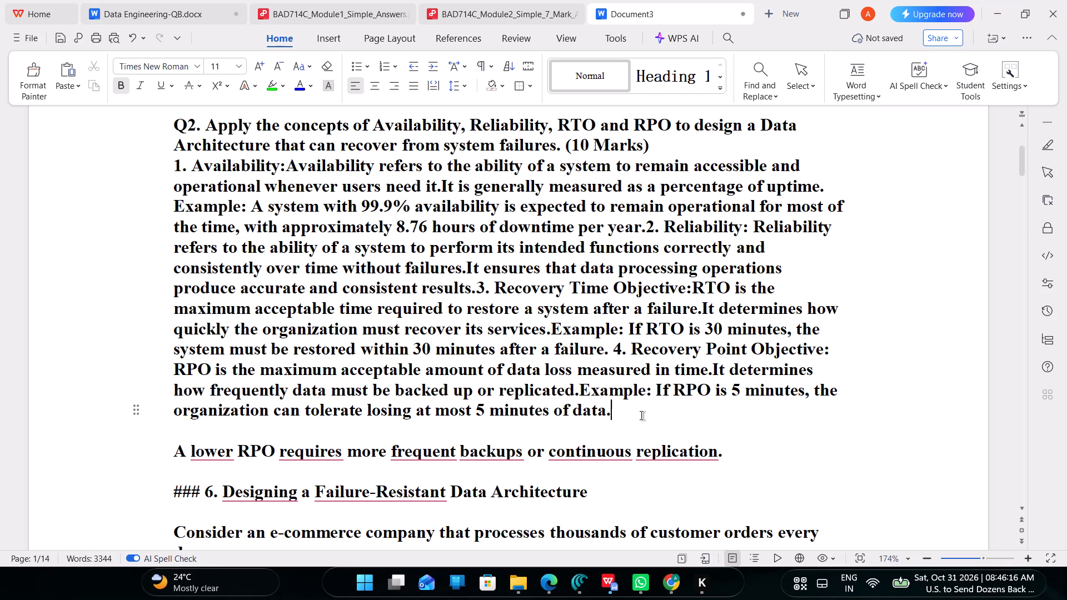
{"action": "key", "text": "Delete"}
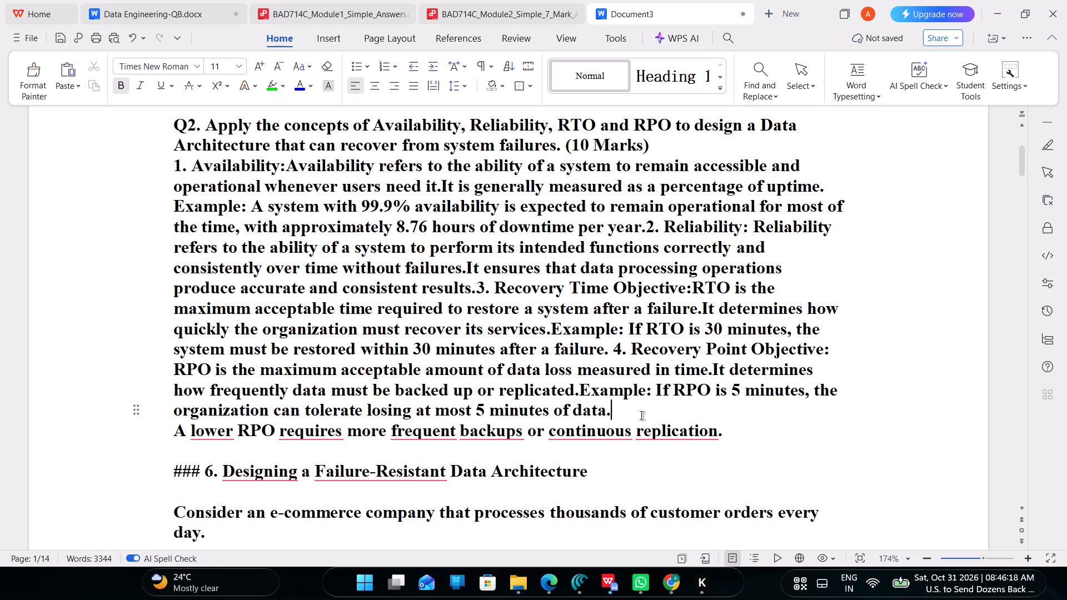
{"action": "left_click", "coordinate": [641, 416]}
{"action": "left_click_drag", "start_coordinate": [641, 416], "coordinate": [696, 443]}
{"action": "key", "text": "Delete"}
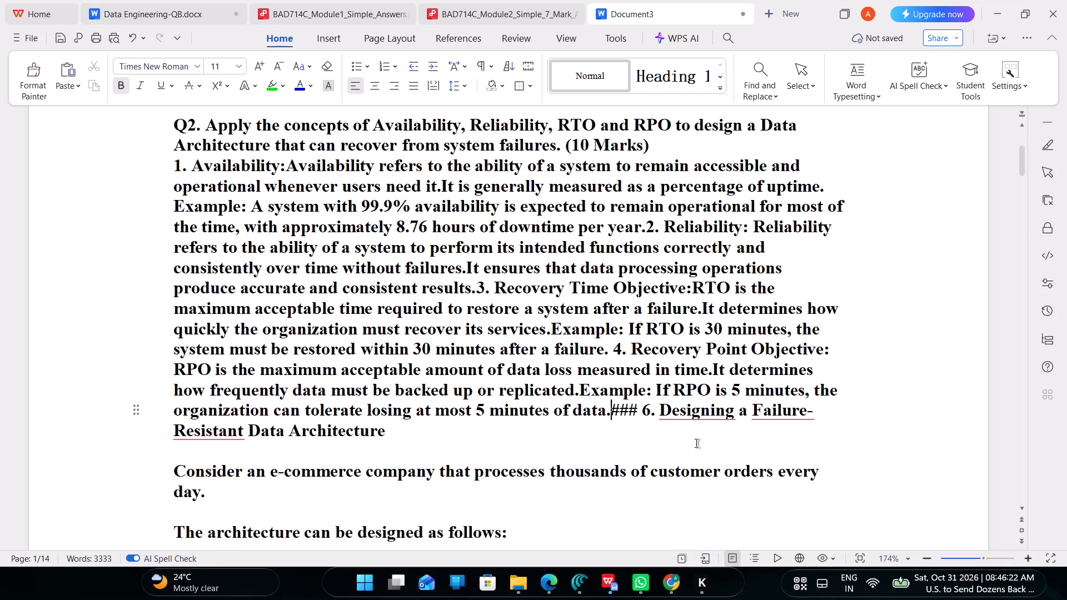
Remove the "###" marker before "6. Designing a Failure-Resistant Data Architecture".
{"action": "key", "text": "Delete"}
{"action": "key", "text": "Delete"}
{"action": "key", "text": "Delete"}
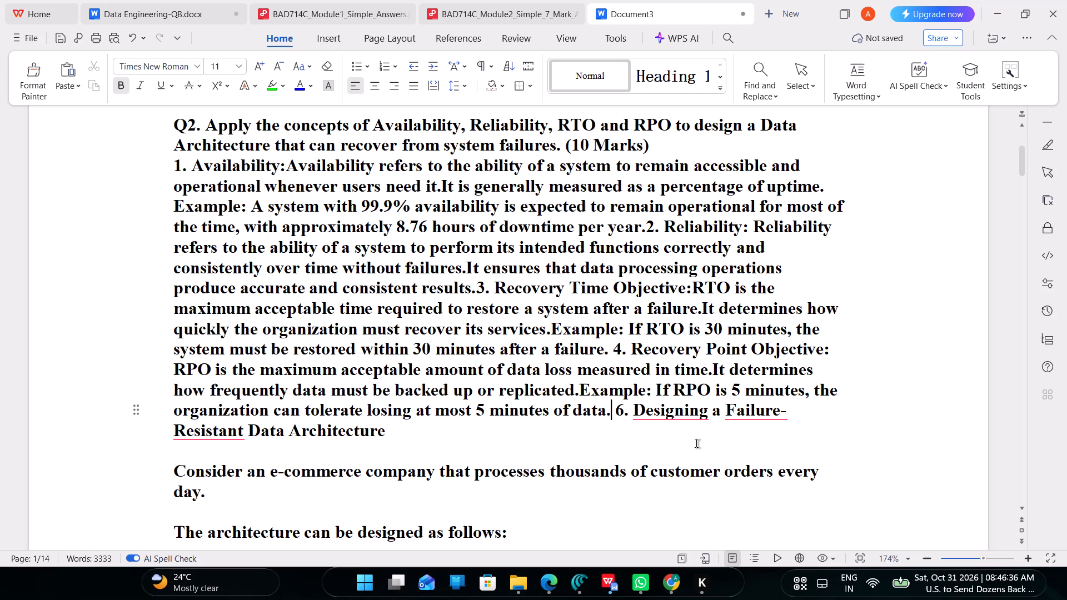
Read through the rest of the Q2 answer, from the failure-resistant architecture section to its conclusion and the start of Q3.
{"action": "scroll", "coordinate": [696, 443], "scroll_direction": "down", "scroll_amount": 2}
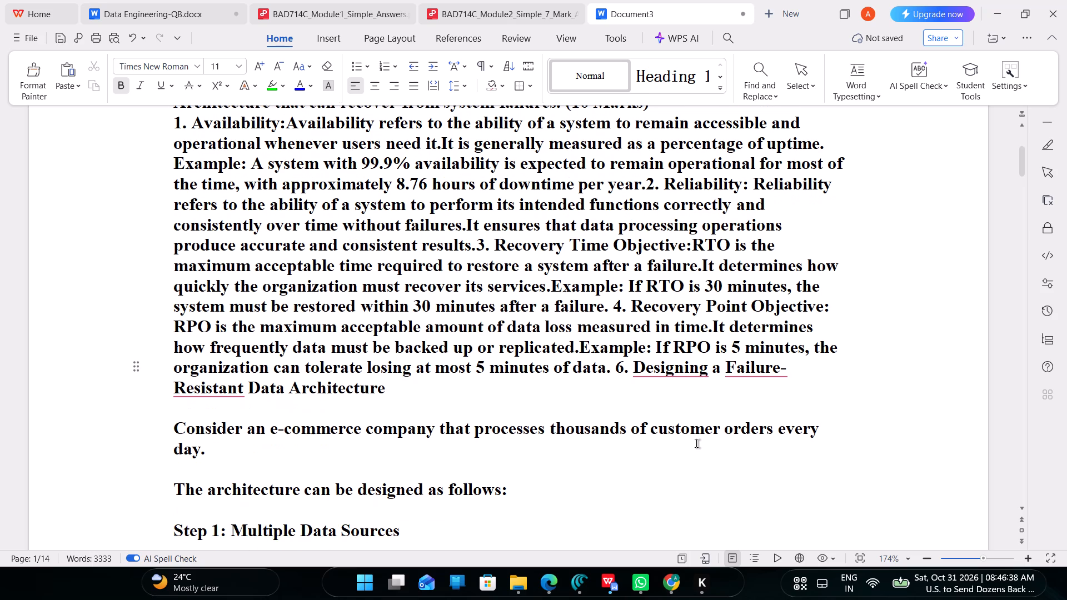
{"action": "scroll", "coordinate": [696, 443], "scroll_direction": "down", "scroll_amount": 6}
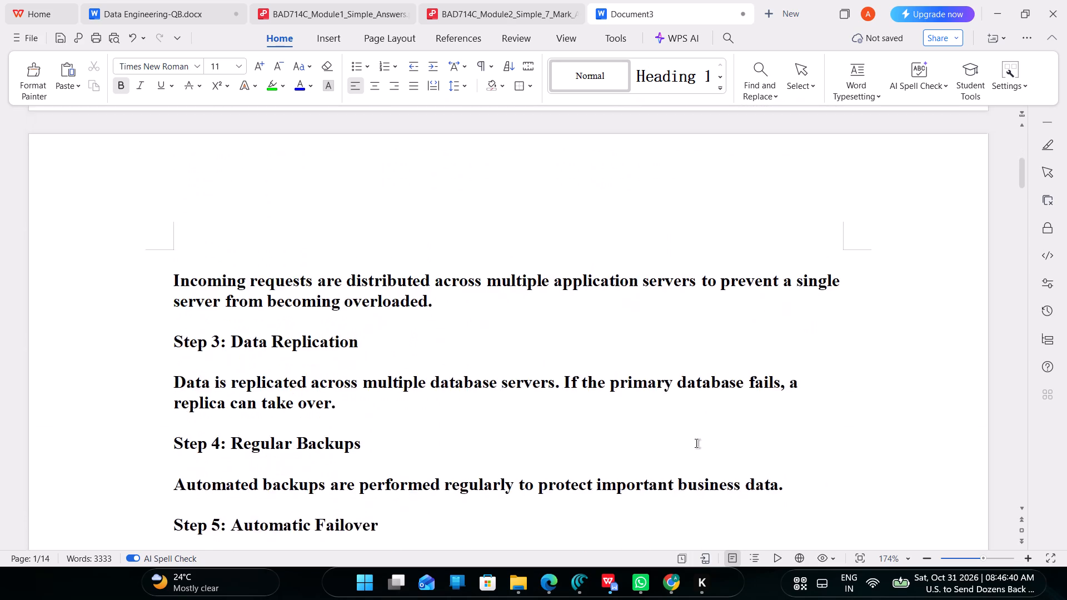
{"action": "scroll", "coordinate": [696, 443], "scroll_direction": "down", "scroll_amount": 4}
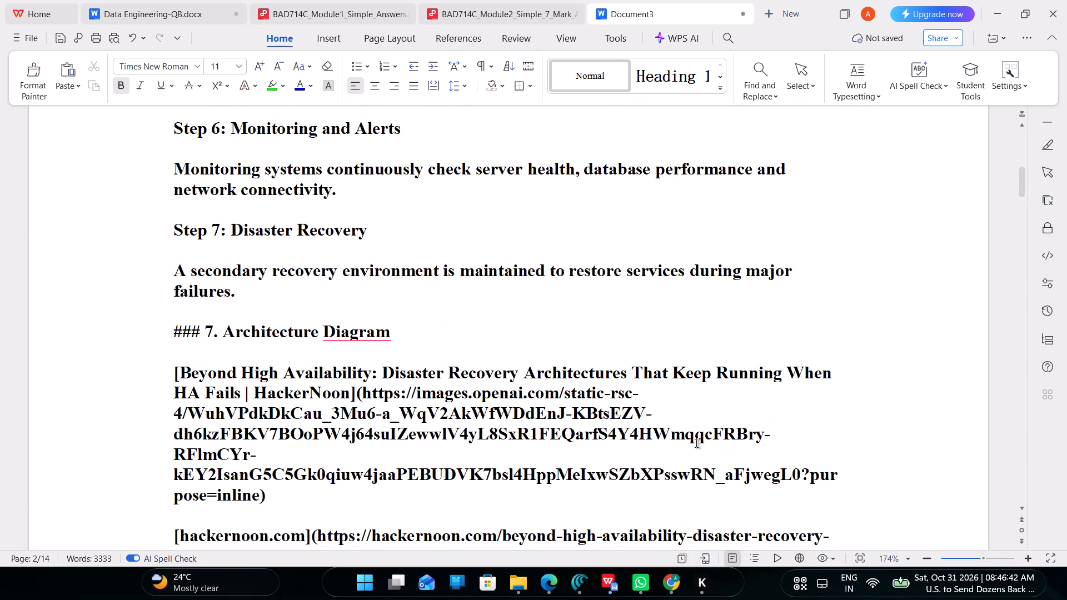
{"action": "scroll", "coordinate": [696, 443], "scroll_direction": "down", "scroll_amount": 5}
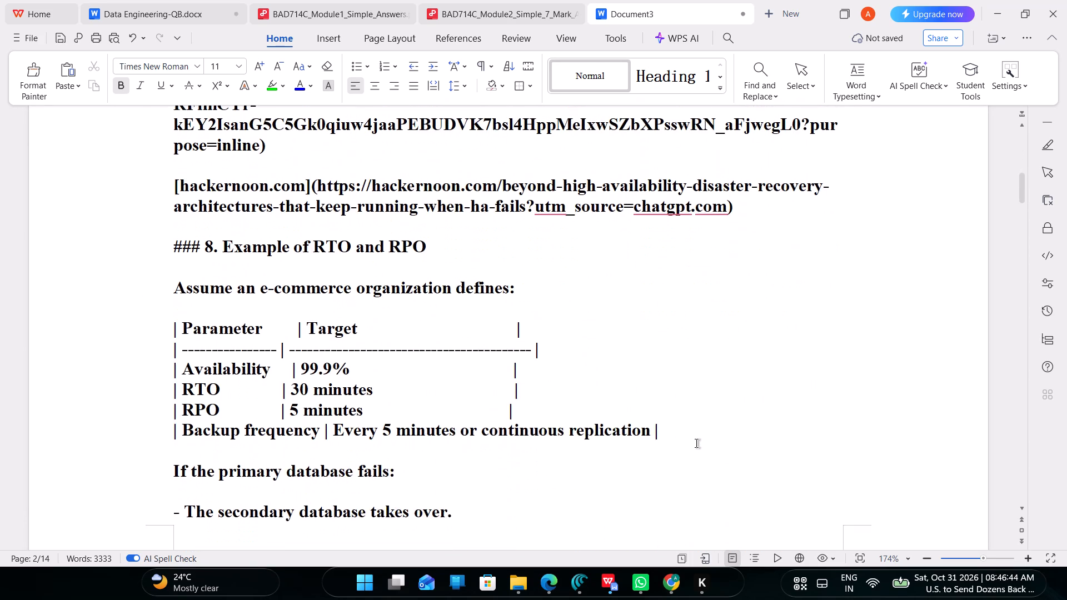
{"action": "scroll", "coordinate": [696, 443], "scroll_direction": "down", "scroll_amount": 5}
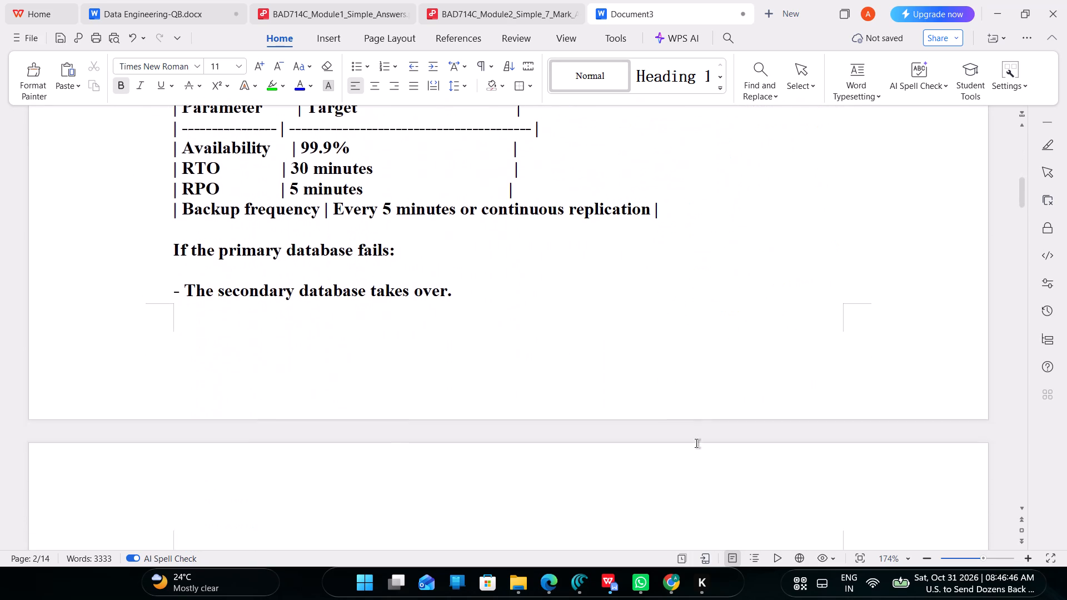
{"action": "scroll", "coordinate": [696, 443], "scroll_direction": "down", "scroll_amount": 3}
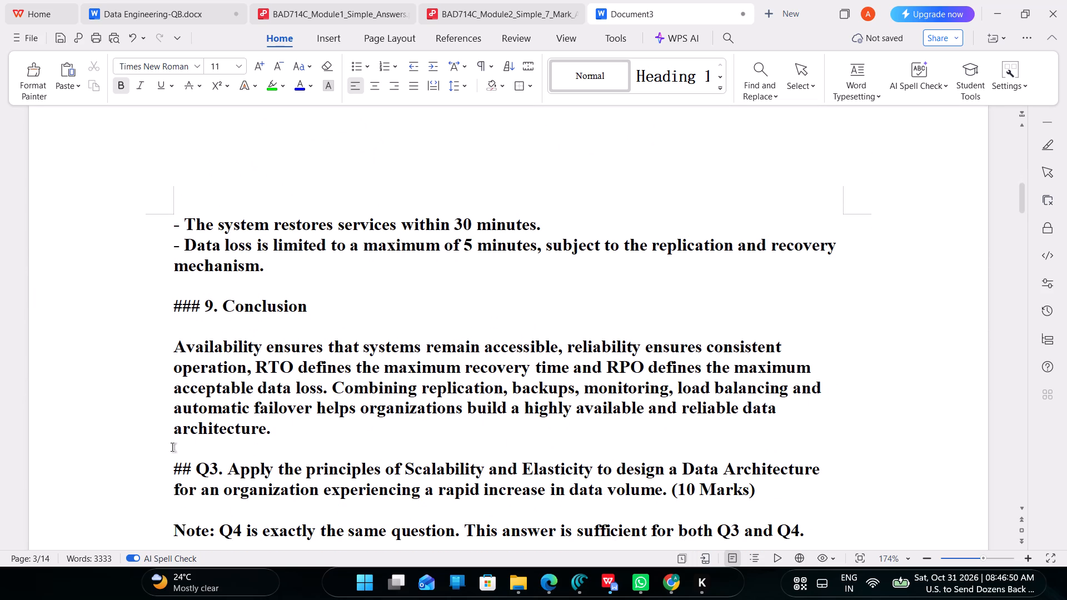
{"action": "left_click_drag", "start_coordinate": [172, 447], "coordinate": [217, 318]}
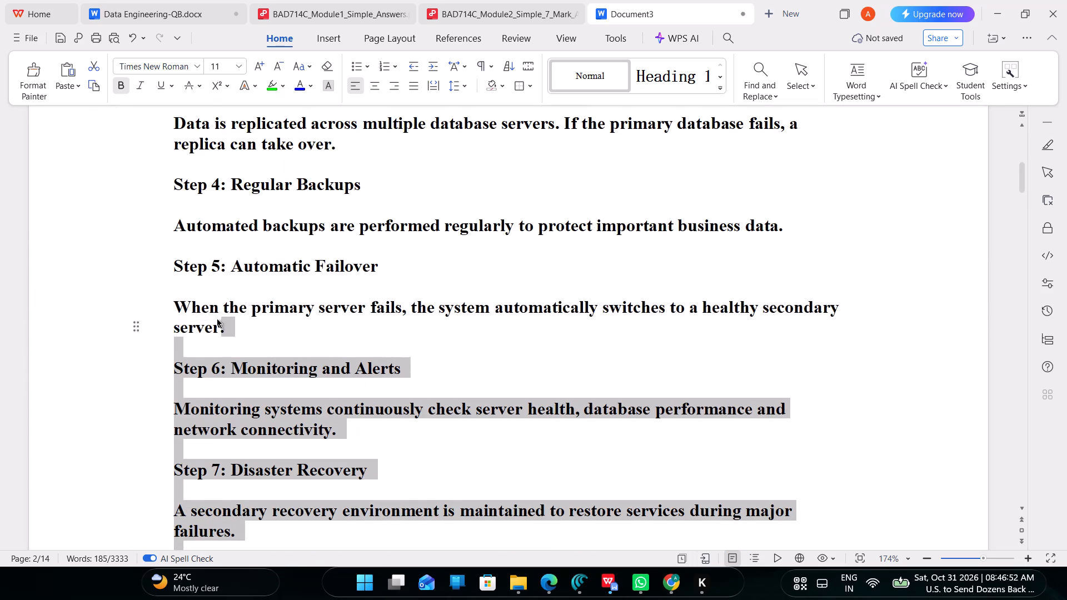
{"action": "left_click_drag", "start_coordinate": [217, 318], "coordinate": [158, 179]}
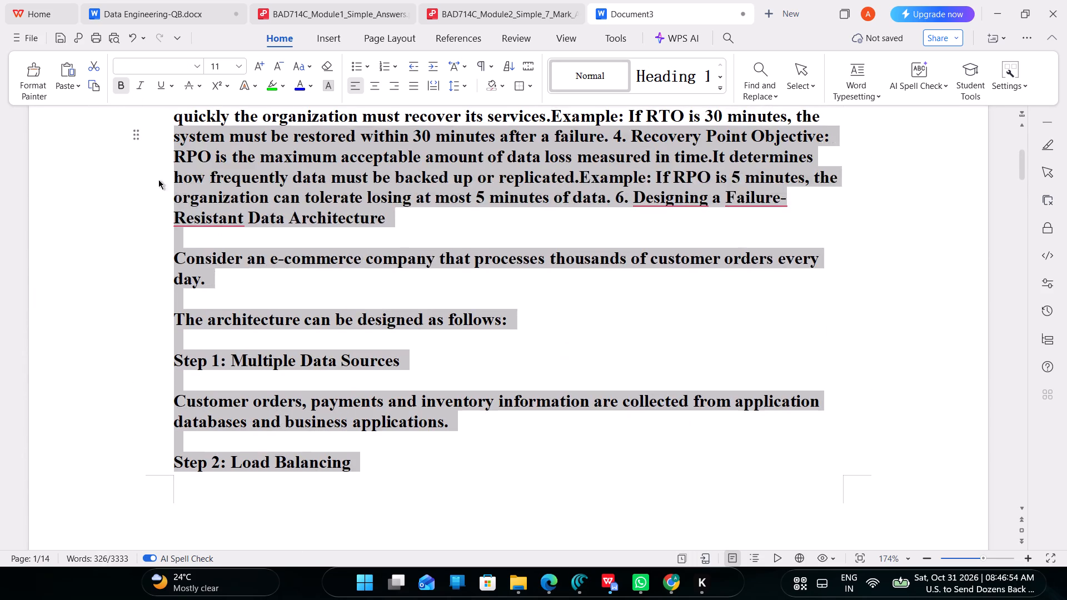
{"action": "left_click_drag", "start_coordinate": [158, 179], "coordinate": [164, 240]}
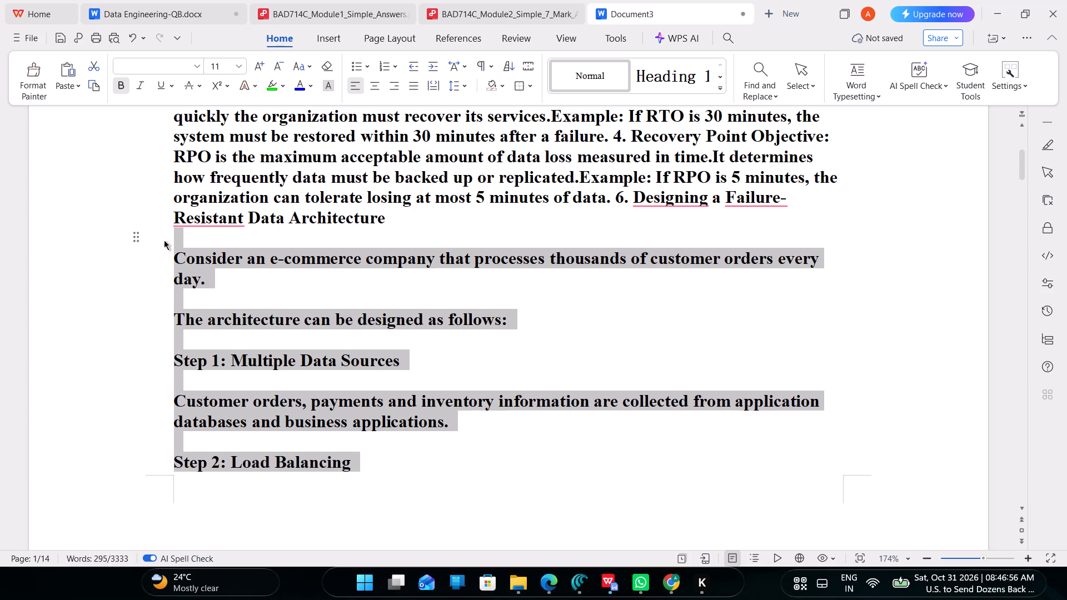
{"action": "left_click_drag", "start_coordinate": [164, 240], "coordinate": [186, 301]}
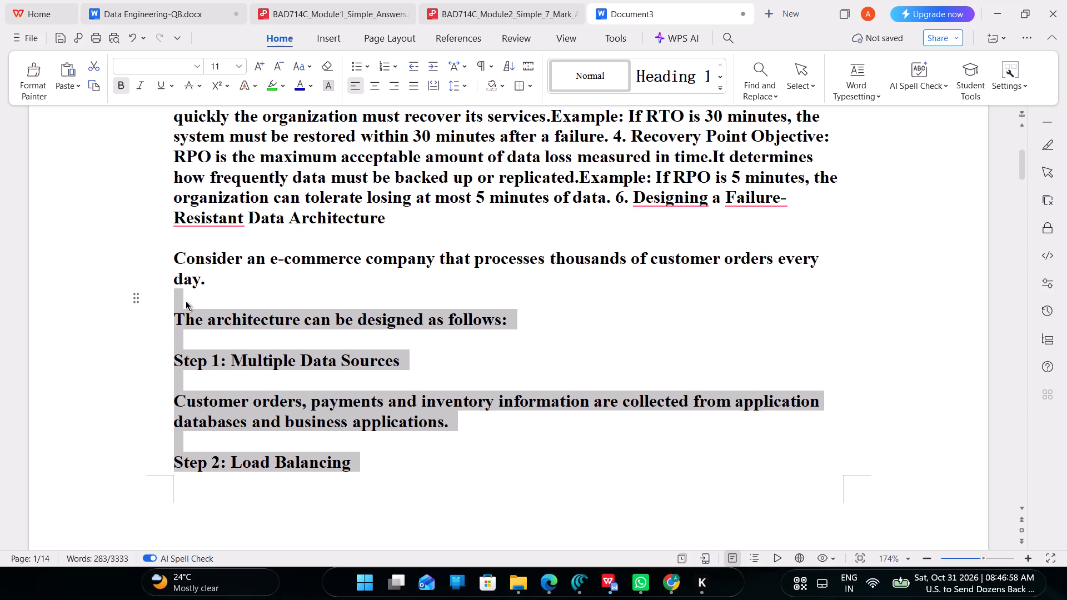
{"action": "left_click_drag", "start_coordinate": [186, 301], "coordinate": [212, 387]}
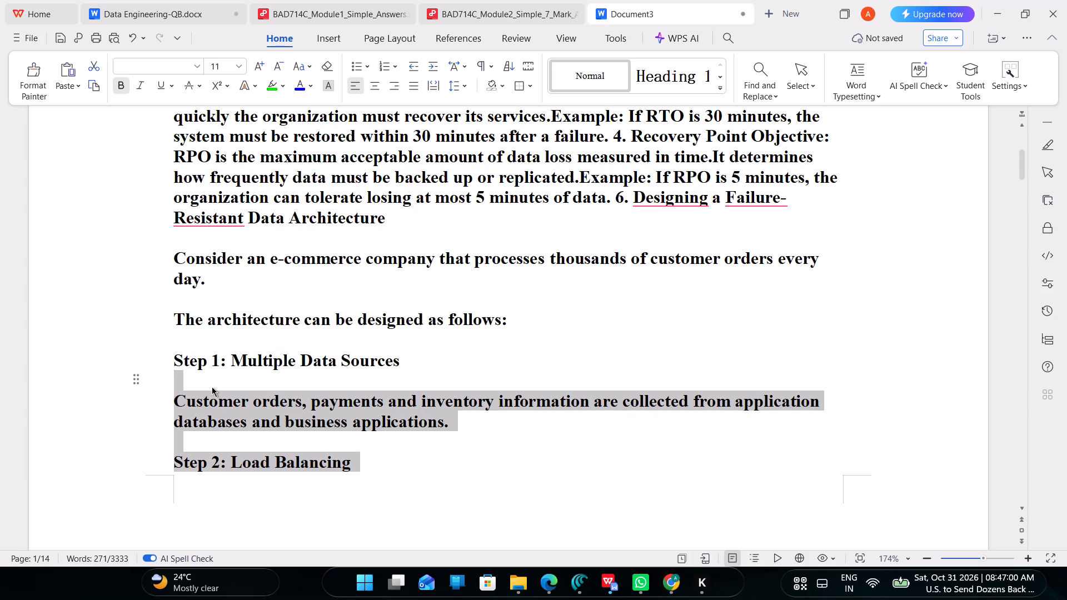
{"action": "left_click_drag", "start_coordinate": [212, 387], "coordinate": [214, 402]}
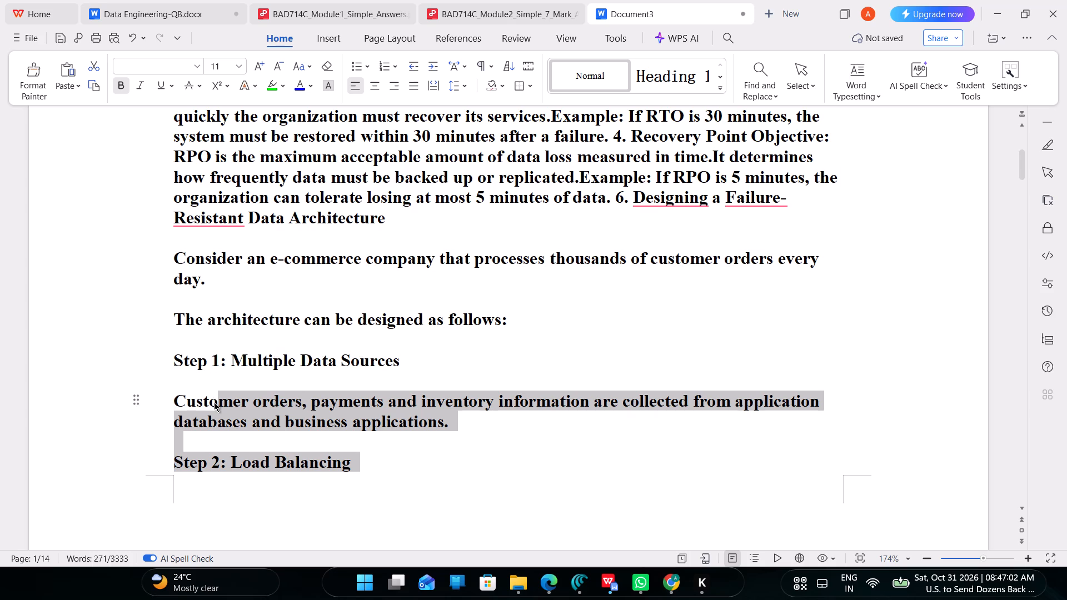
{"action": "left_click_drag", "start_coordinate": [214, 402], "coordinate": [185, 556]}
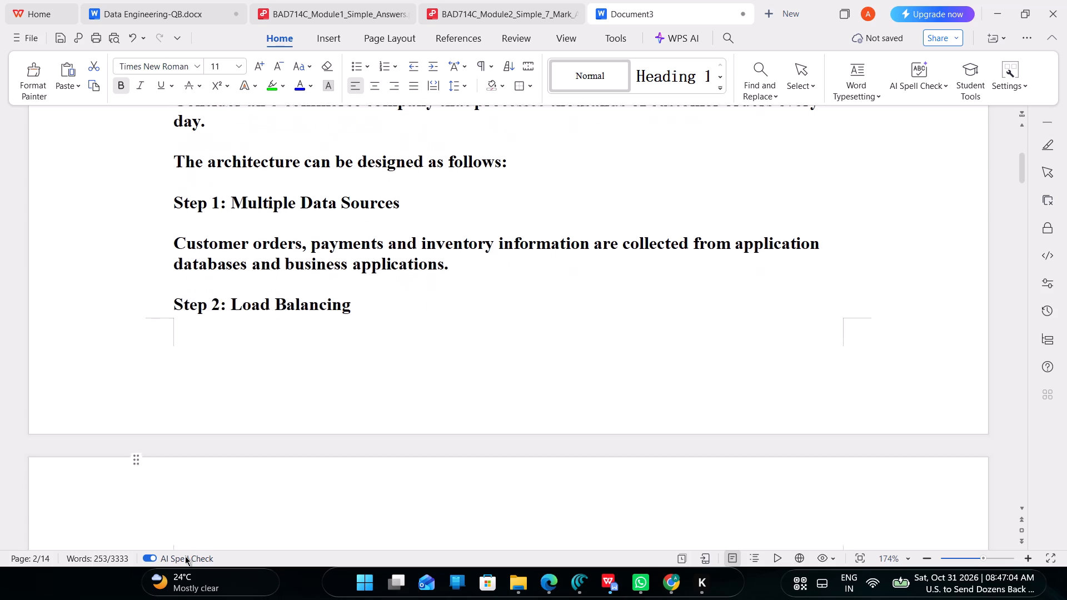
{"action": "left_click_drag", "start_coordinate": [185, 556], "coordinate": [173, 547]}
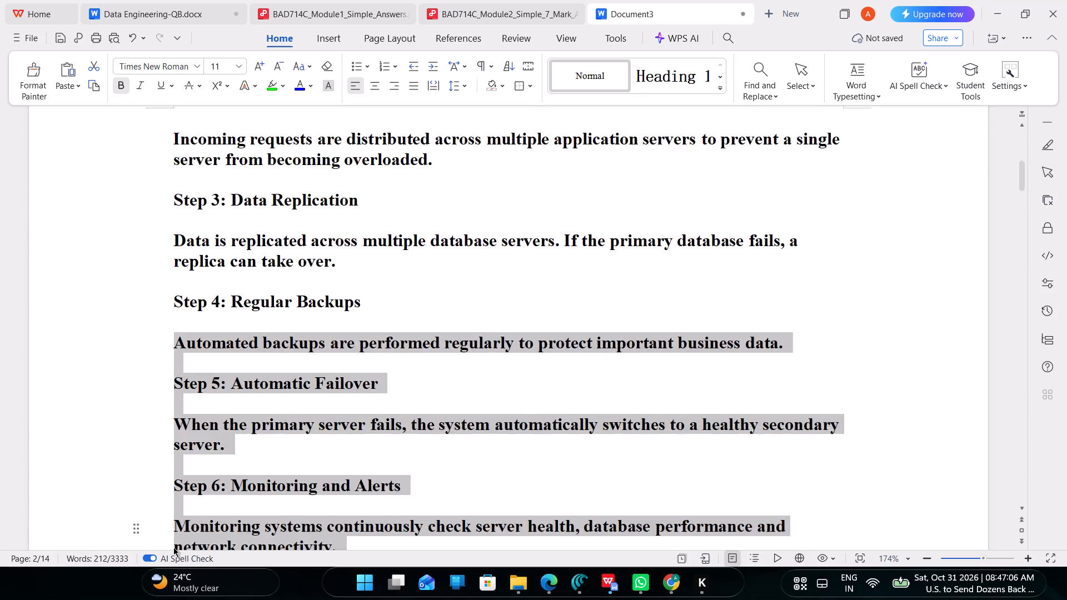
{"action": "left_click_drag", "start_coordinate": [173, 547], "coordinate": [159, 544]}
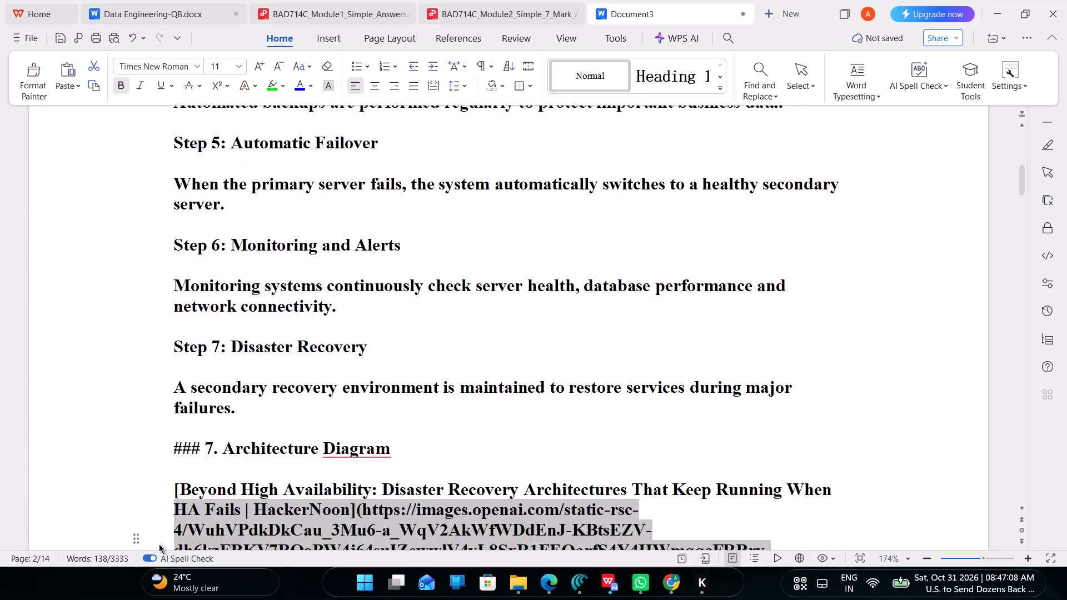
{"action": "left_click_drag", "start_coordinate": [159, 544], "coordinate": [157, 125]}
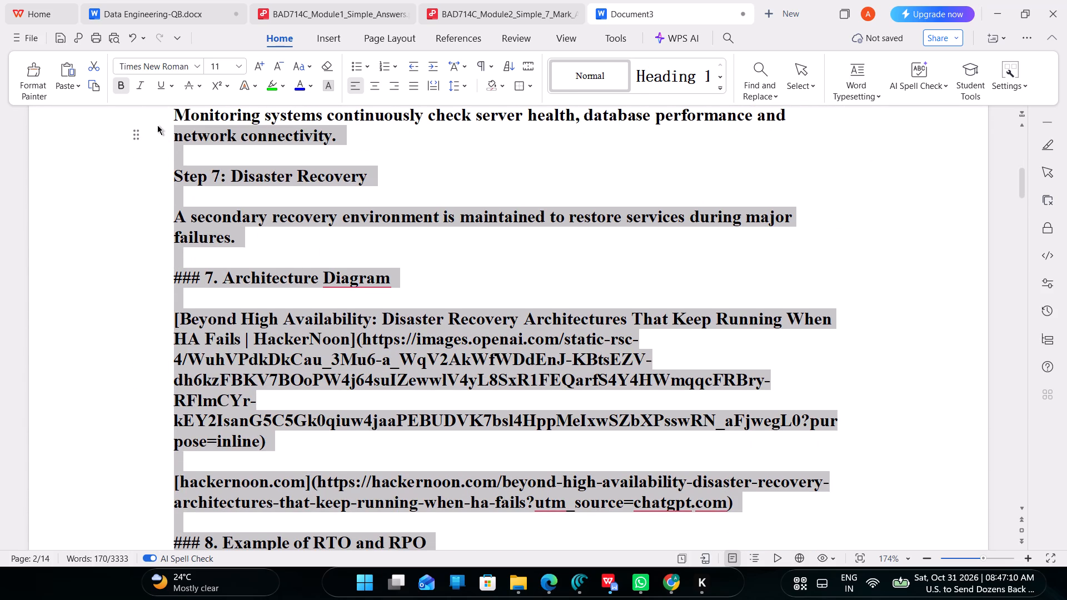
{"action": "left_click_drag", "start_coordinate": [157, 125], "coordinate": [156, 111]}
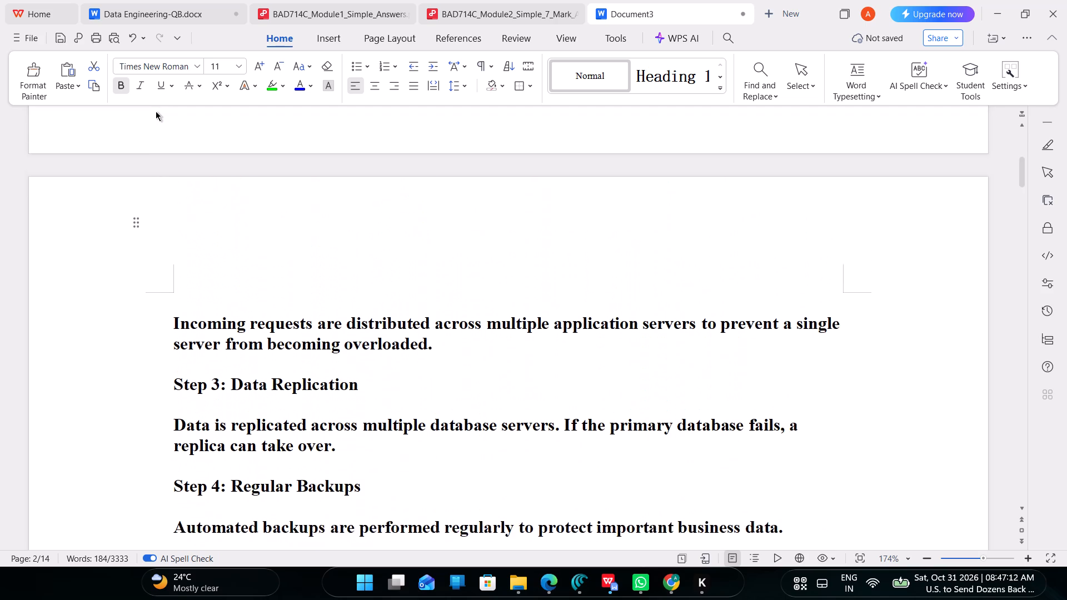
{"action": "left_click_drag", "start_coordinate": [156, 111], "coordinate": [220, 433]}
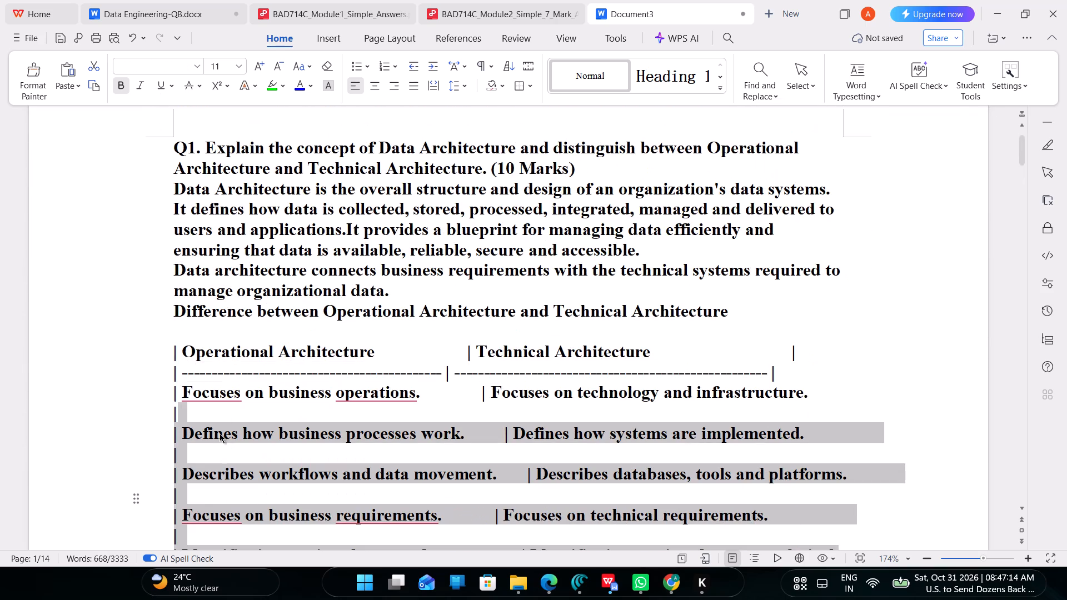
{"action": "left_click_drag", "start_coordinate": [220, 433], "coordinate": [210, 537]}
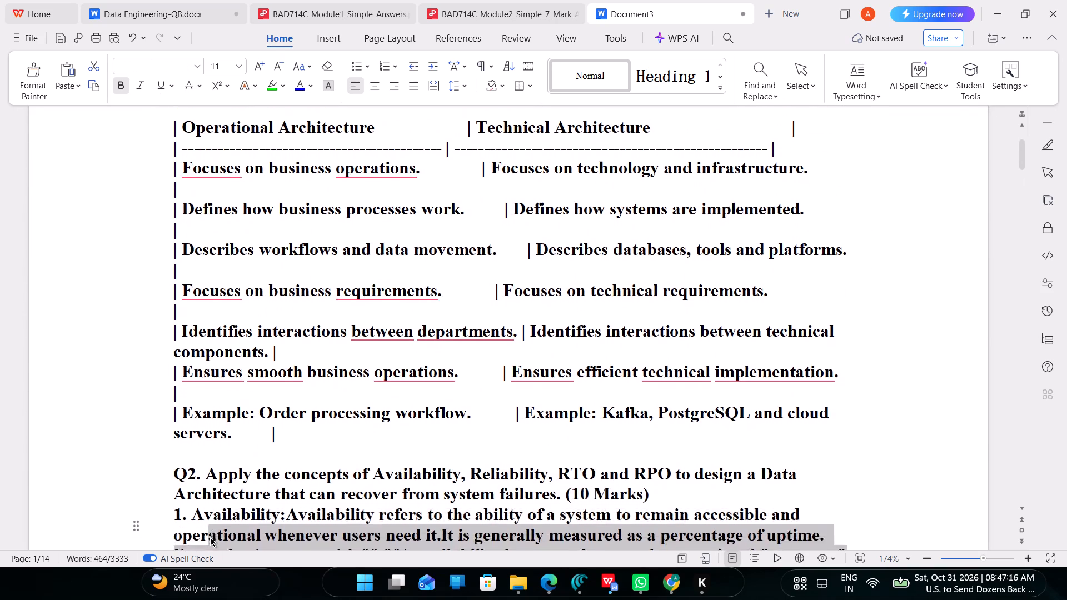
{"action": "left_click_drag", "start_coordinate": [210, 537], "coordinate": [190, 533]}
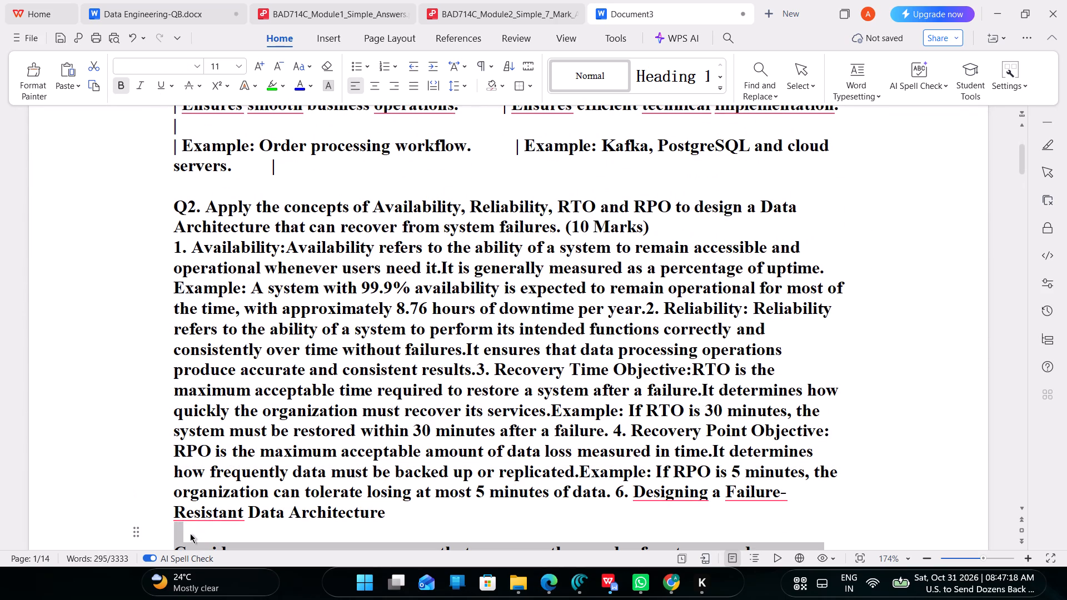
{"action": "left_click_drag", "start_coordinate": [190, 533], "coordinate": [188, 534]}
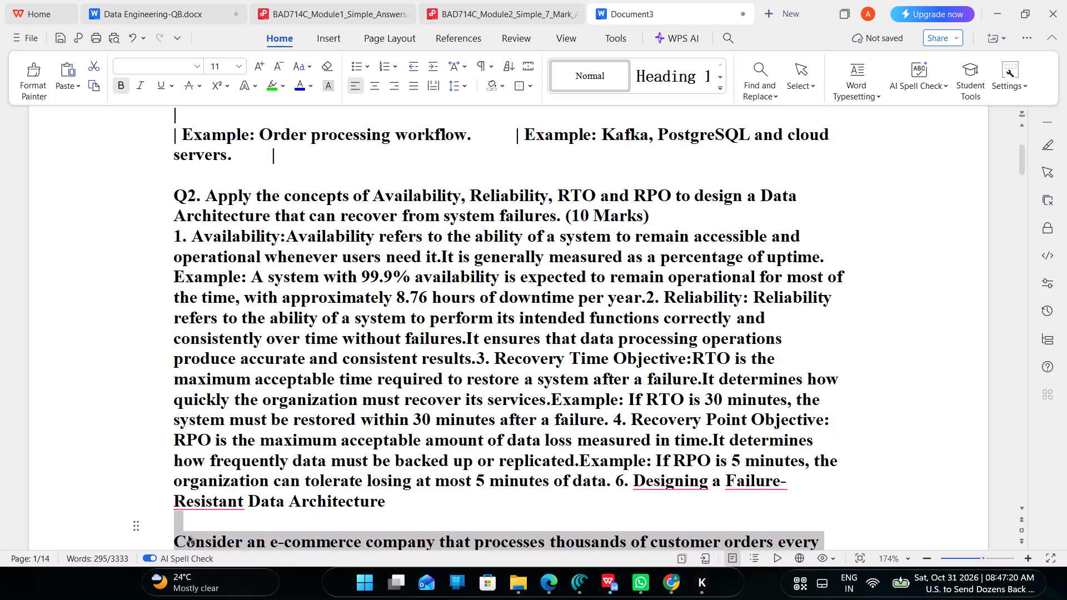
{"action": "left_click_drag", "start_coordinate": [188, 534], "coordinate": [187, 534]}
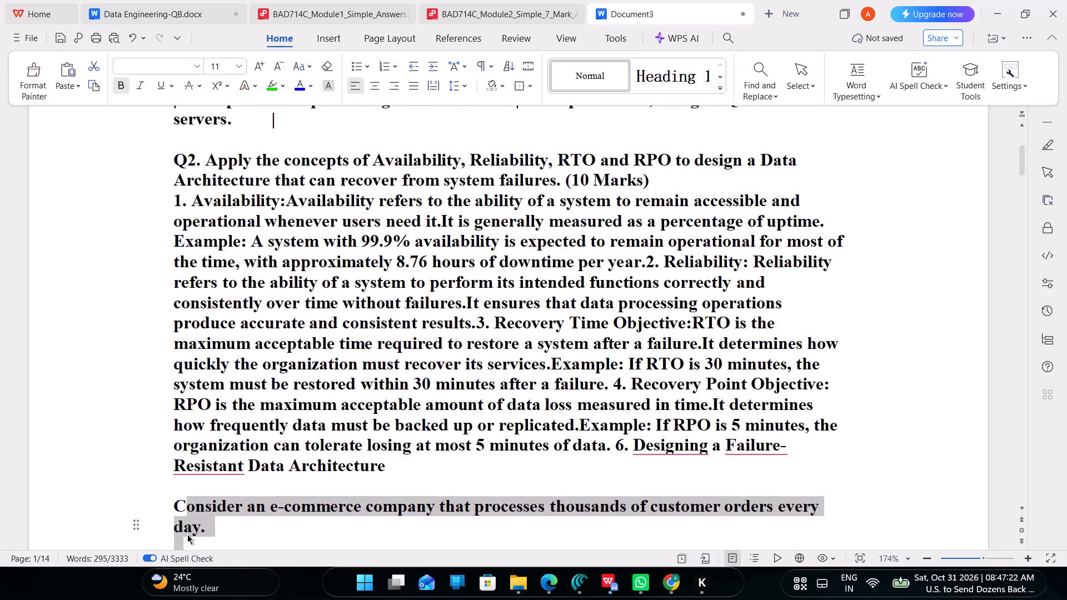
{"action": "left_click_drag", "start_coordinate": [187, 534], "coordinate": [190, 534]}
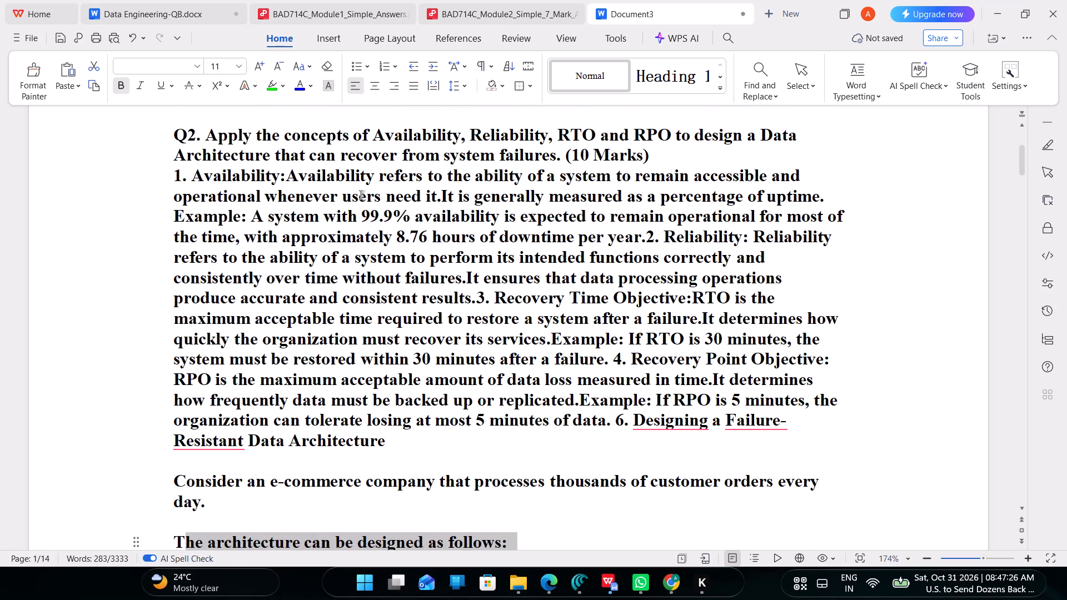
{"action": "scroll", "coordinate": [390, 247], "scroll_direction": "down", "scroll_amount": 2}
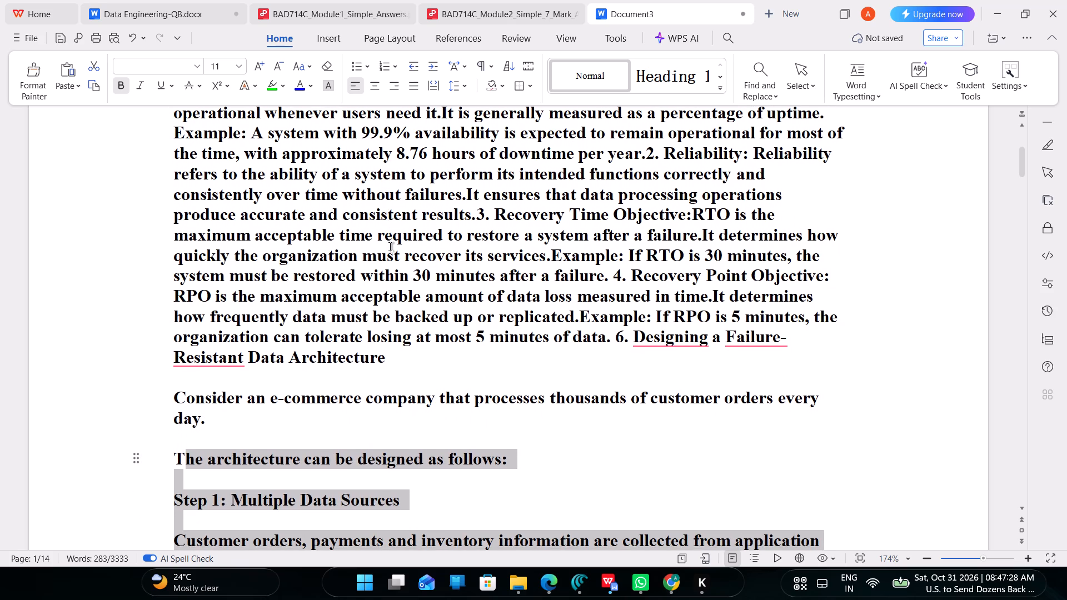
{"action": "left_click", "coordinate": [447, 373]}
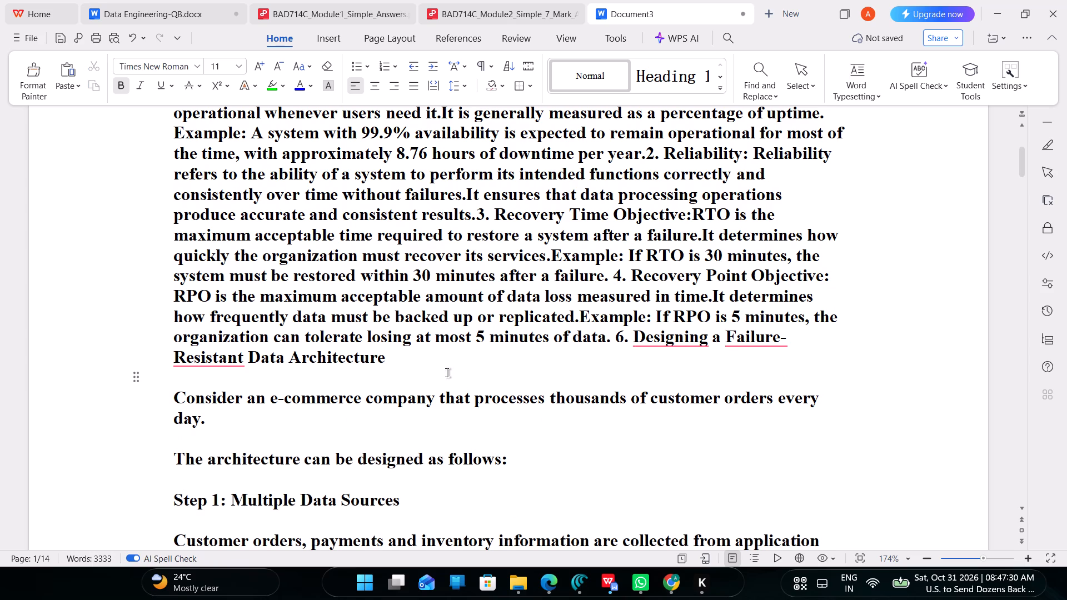
Delete the "Consider an e-commerce company" sentence and the blank lines around it, below the "Designing a Failure-Resistant Data Architecture" heading.
{"action": "scroll", "coordinate": [447, 373], "scroll_direction": "left", "scroll_amount": 2}
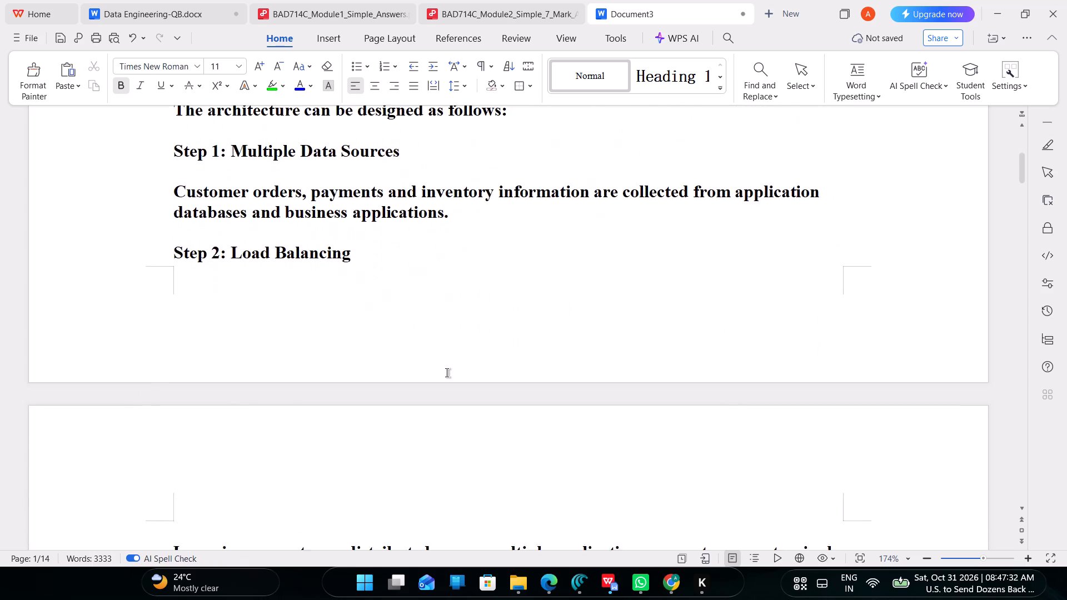
{"action": "scroll", "coordinate": [447, 373], "scroll_direction": "left", "scroll_amount": 1}
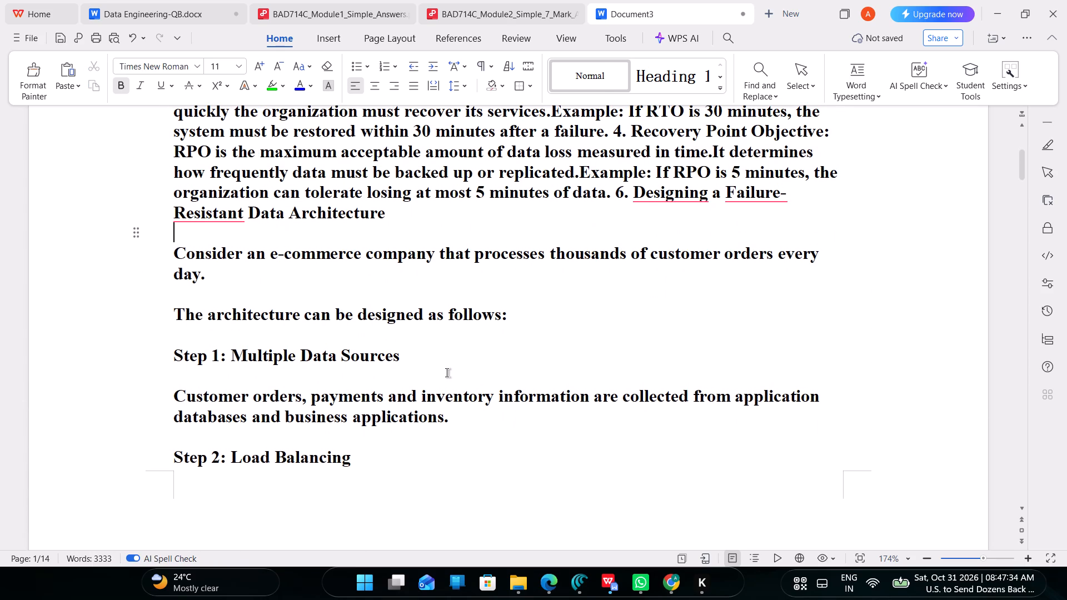
{"action": "left_click", "coordinate": [191, 332]}
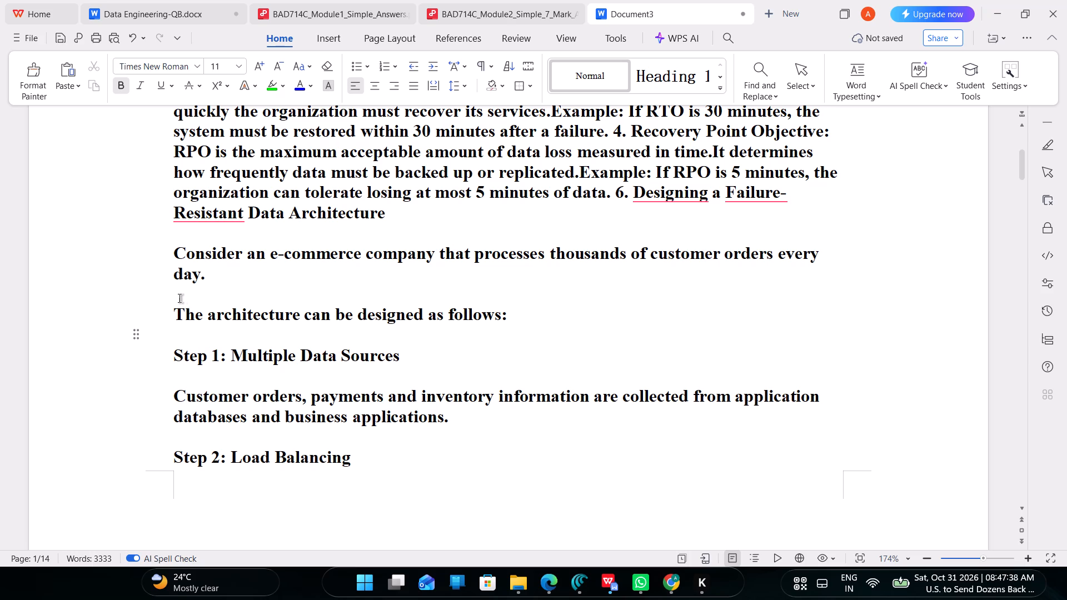
{"action": "left_click_drag", "start_coordinate": [180, 298], "coordinate": [163, 239]}
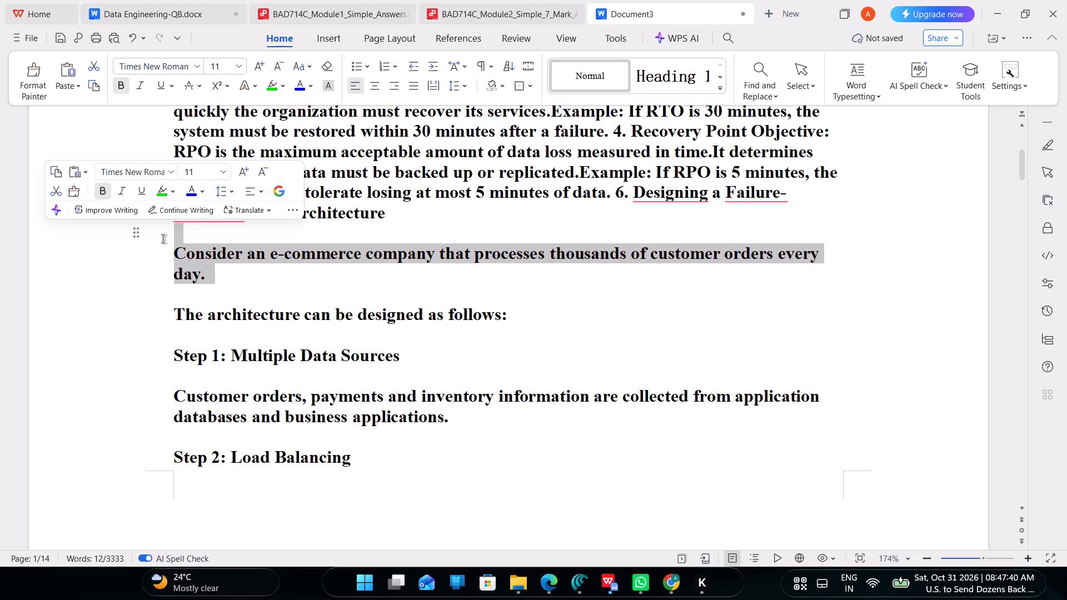
{"action": "key", "text": "BackSpace"}
{"action": "key", "text": "BackSpace"}
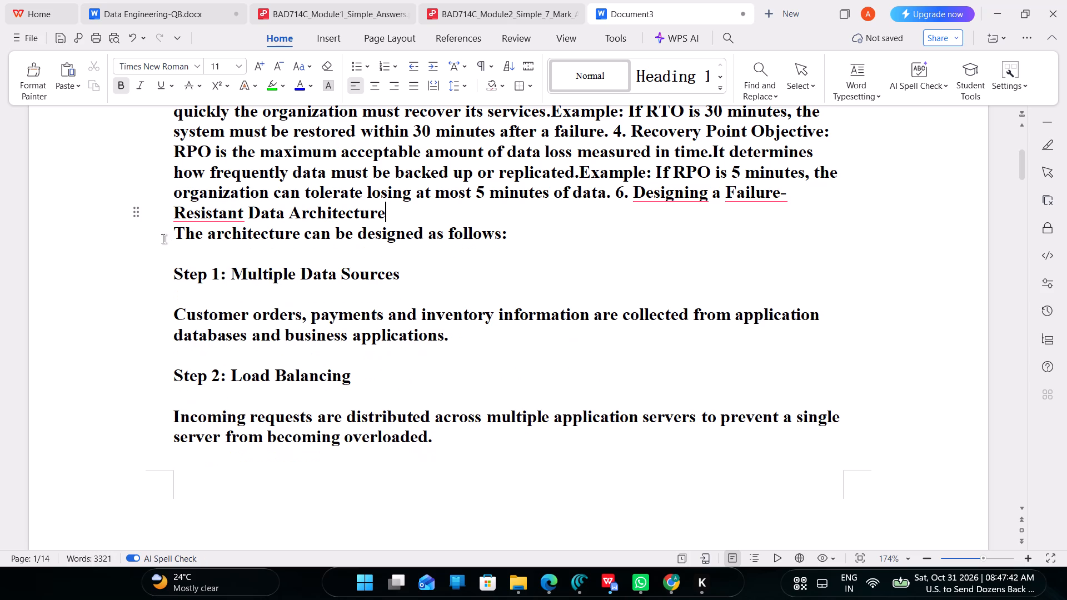
Delete the Q2 text from "1. Availability" through the "Designing a Failure-Resistant Data Architecture" heading, keeping the question and "The architecture can be designed as follows:".
{"action": "scroll", "coordinate": [443, 200], "scroll_direction": "up", "scroll_amount": 5}
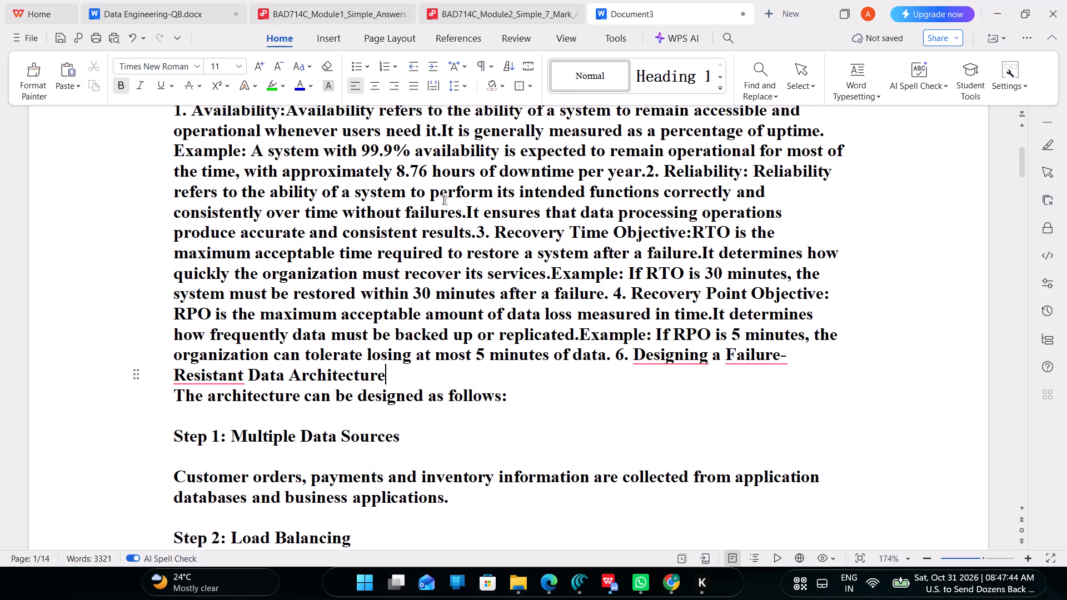
{"action": "scroll", "coordinate": [443, 200], "scroll_direction": "up", "scroll_amount": 3}
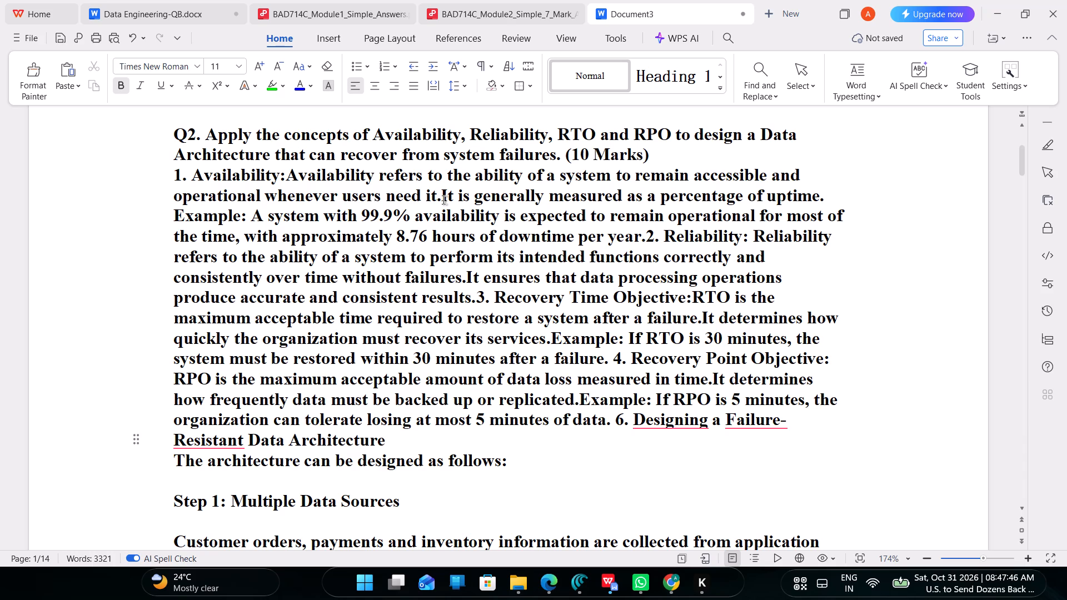
{"action": "scroll", "coordinate": [443, 200], "scroll_direction": "up", "scroll_amount": 3}
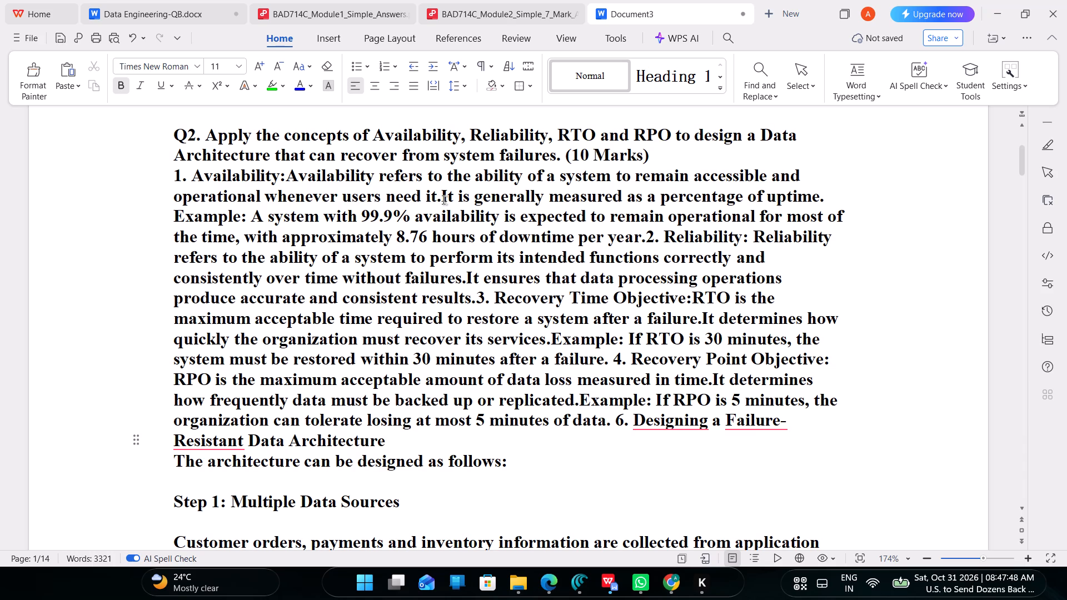
{"action": "scroll", "coordinate": [443, 200], "scroll_direction": "up", "scroll_amount": 1}
{"action": "left_click_drag", "start_coordinate": [399, 442], "coordinate": [133, 160]}
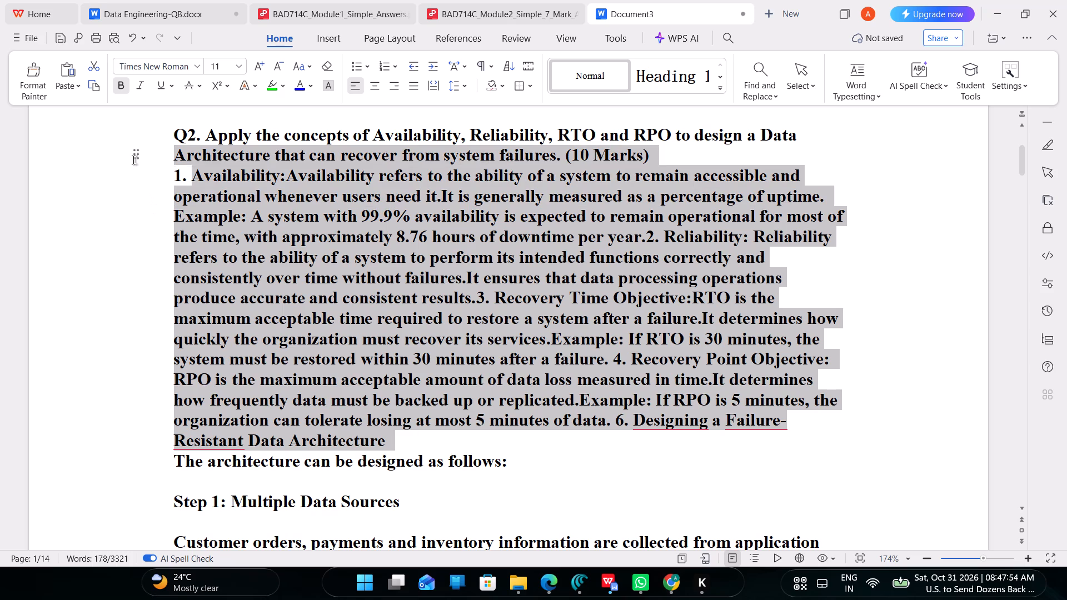
{"action": "left_click_drag", "start_coordinate": [133, 160], "coordinate": [123, 184]}
{"action": "key", "text": "BackSpace"}
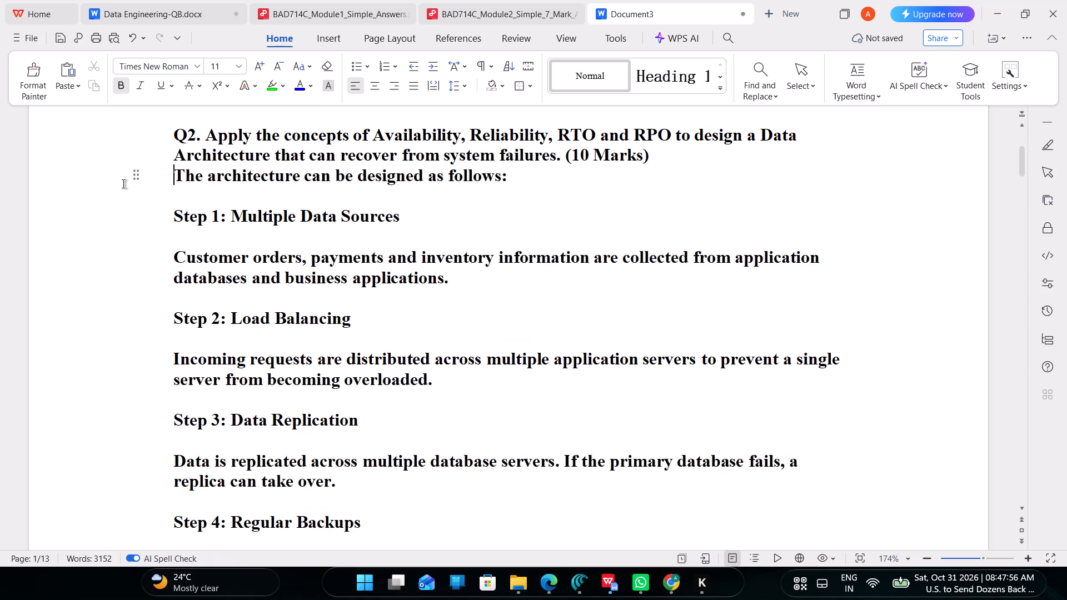
Join "Step 1: Multiple Data Sources" and its description to the "The architecture can be designed as follows:" line, adding a colon after "Sources".
{"action": "left_click", "coordinate": [517, 179]}
{"action": "key", "text": "Delete"}
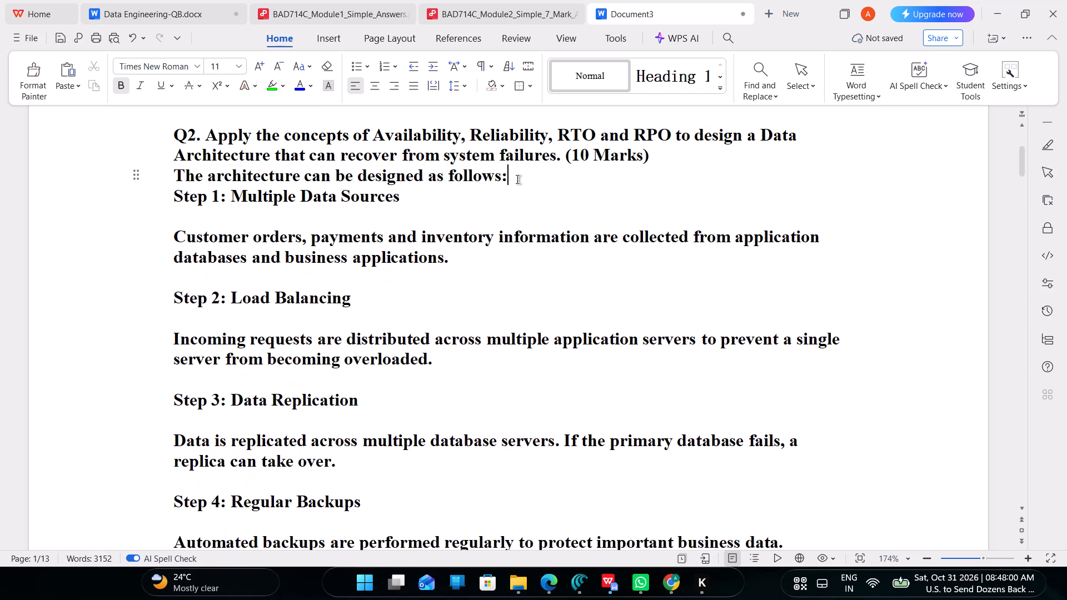
{"action": "key", "text": "Delete"}
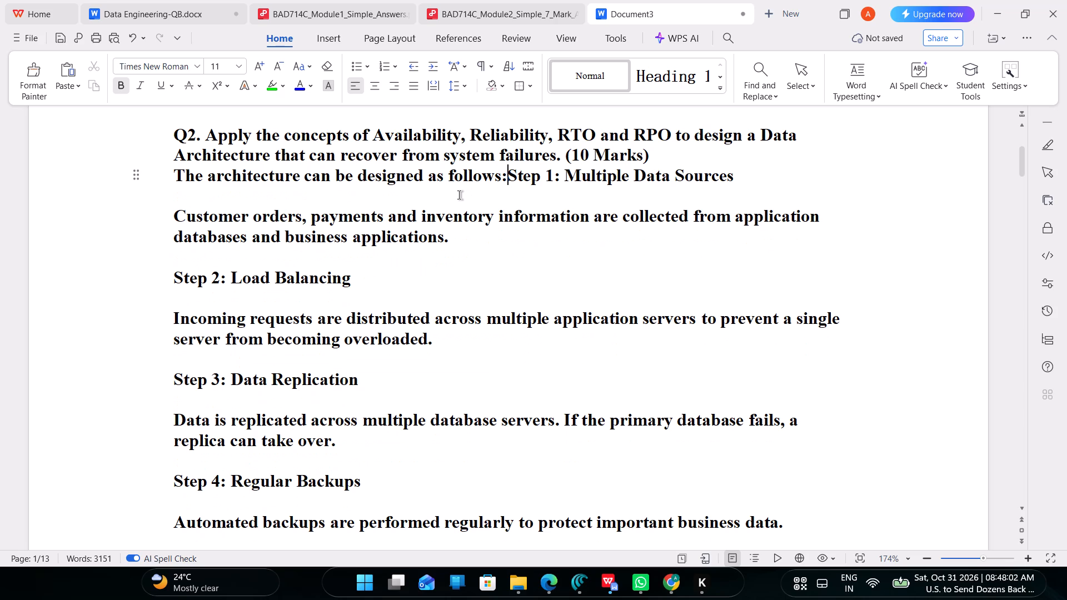
{"action": "left_click", "coordinate": [746, 176]}
{"action": "key", "text": "shift+colon"}
{"action": "key", "text": "Delete"}
{"action": "key", "text": "Delete"}
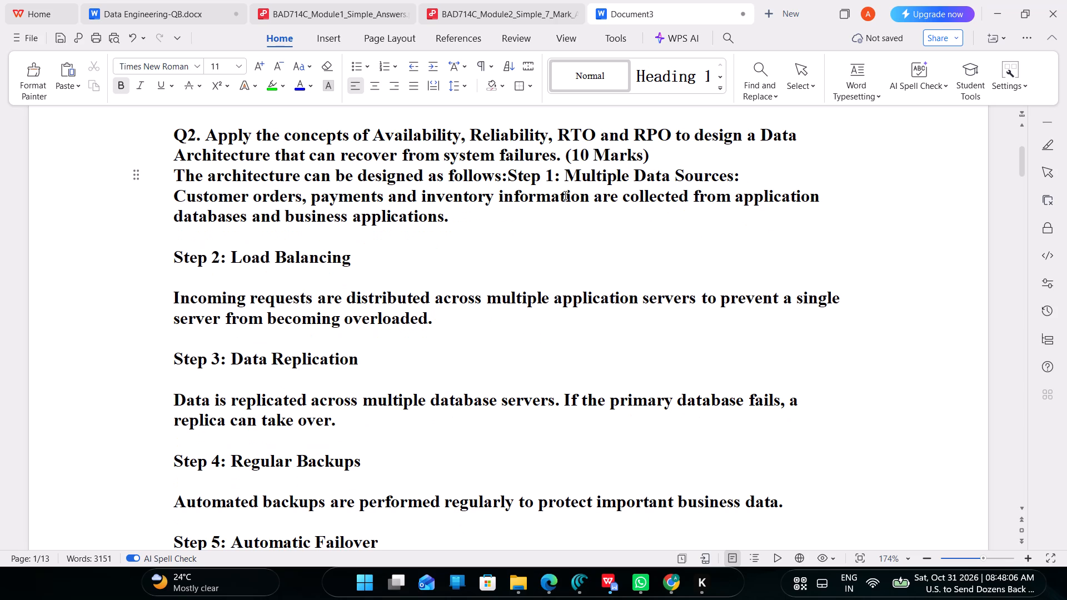
Join the "Step 2: Load Balancing" heading to the end of the Step 1 description, separated by a space.
{"action": "left_click", "coordinate": [398, 221]}
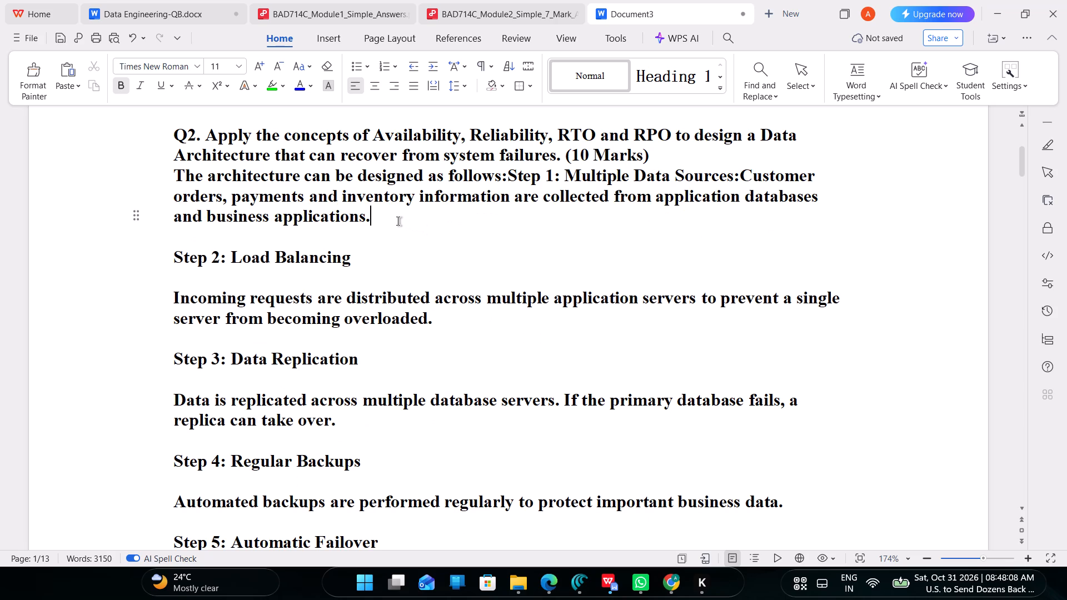
{"action": "key", "text": "Delete"}
{"action": "key", "text": "Delete"}
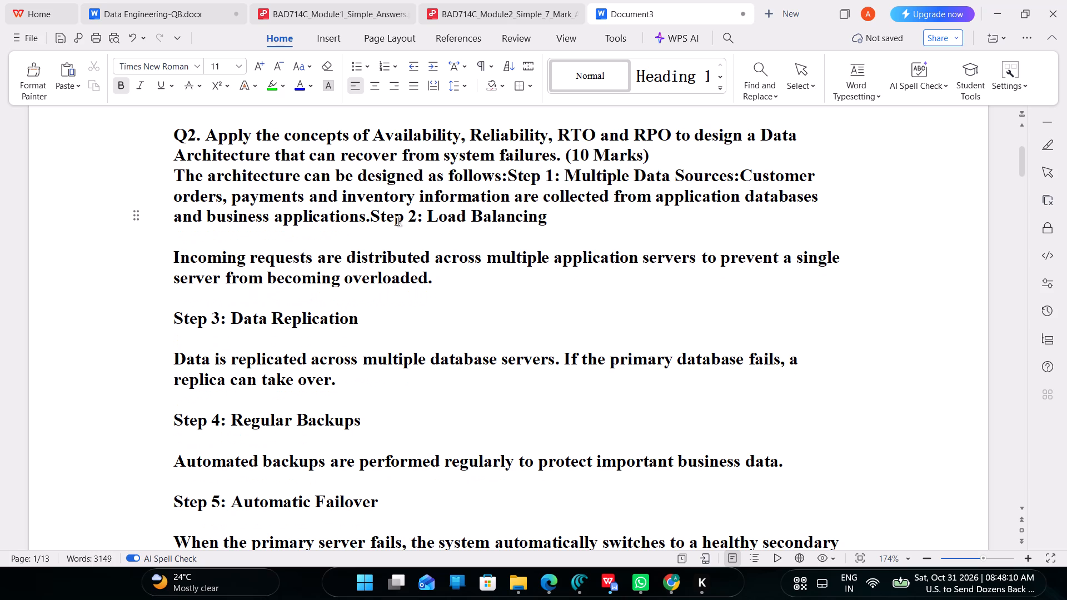
{"action": "key", "text": "space"}
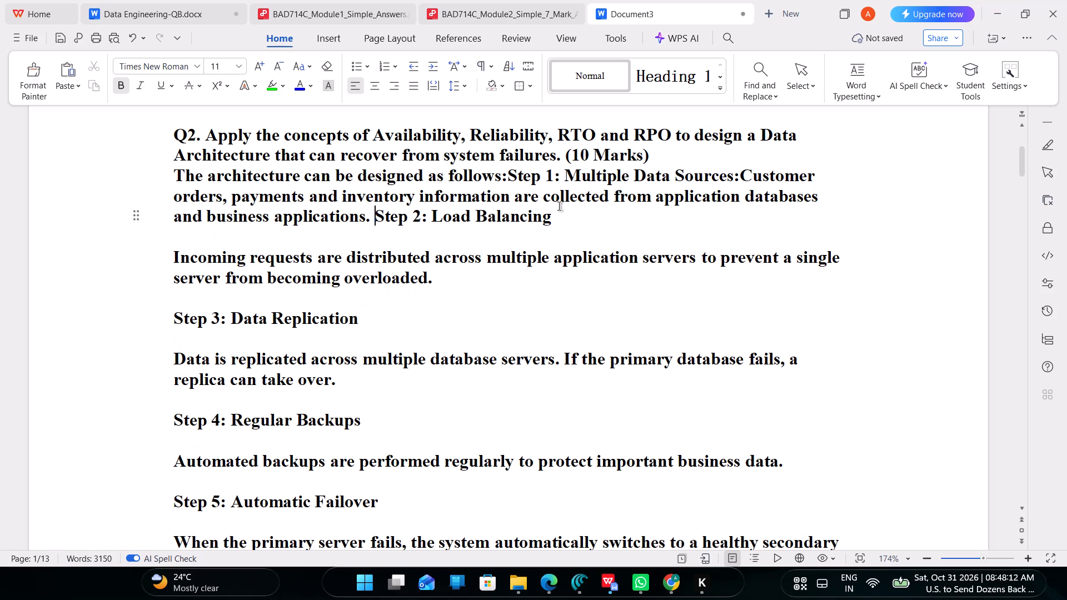
Add a colon after "Step 2: Load Balancing" and join its description about distributing incoming requests onto the same line.
{"action": "left_click", "coordinate": [552, 213]}
{"action": "key", "text": "shift+colon"}
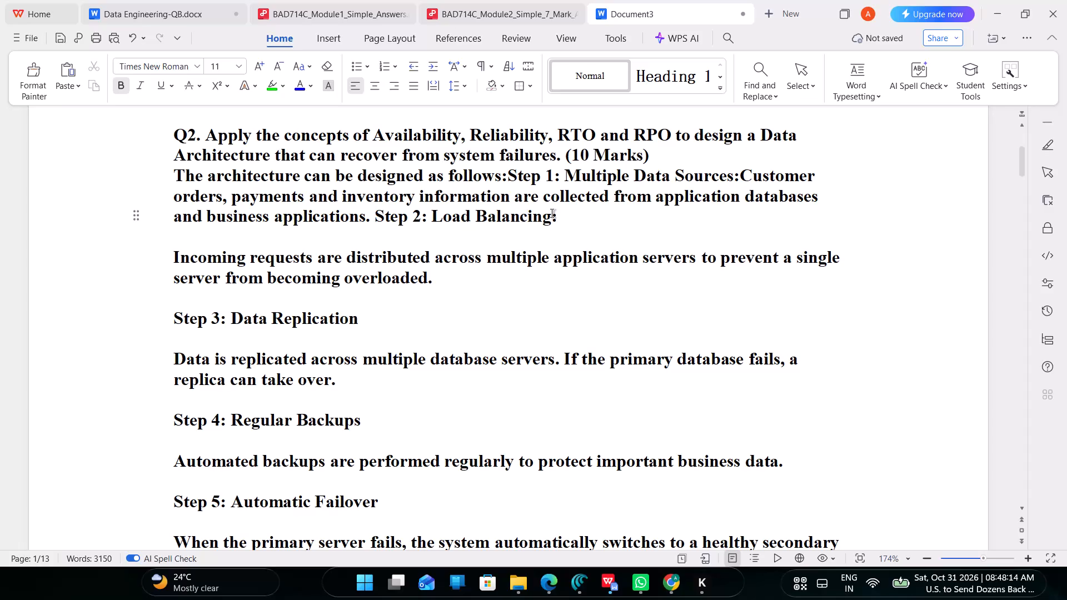
{"action": "key", "text": "Delete"}
{"action": "key", "text": "Delete"}
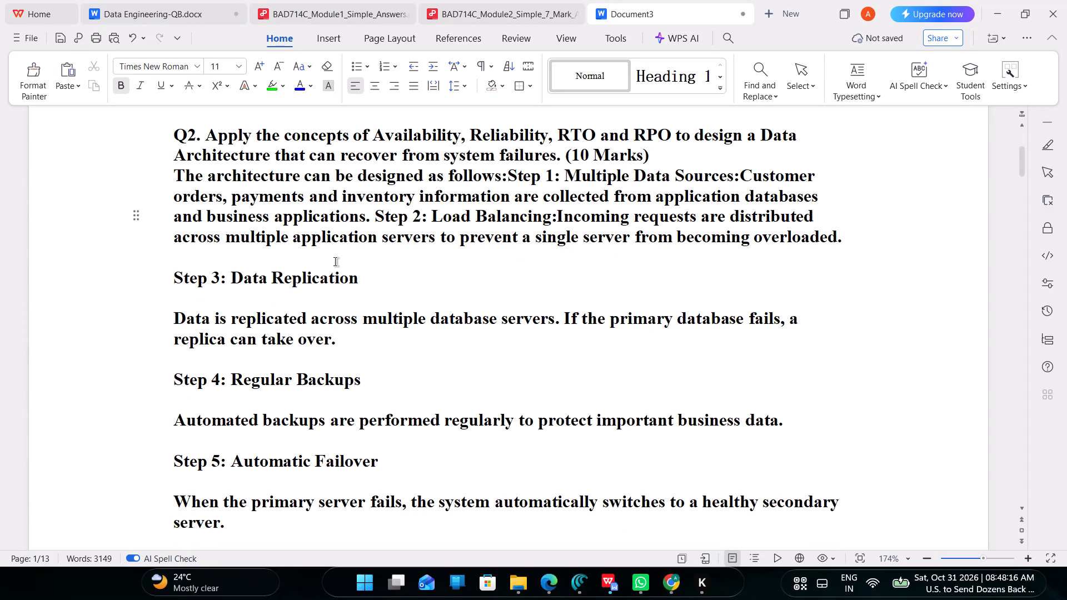
Remove the blank line above "Step 3: Data Replication", add a colon after the heading and join its description to it.
{"action": "left_click", "coordinate": [316, 253]}
{"action": "key", "text": "Delete"}
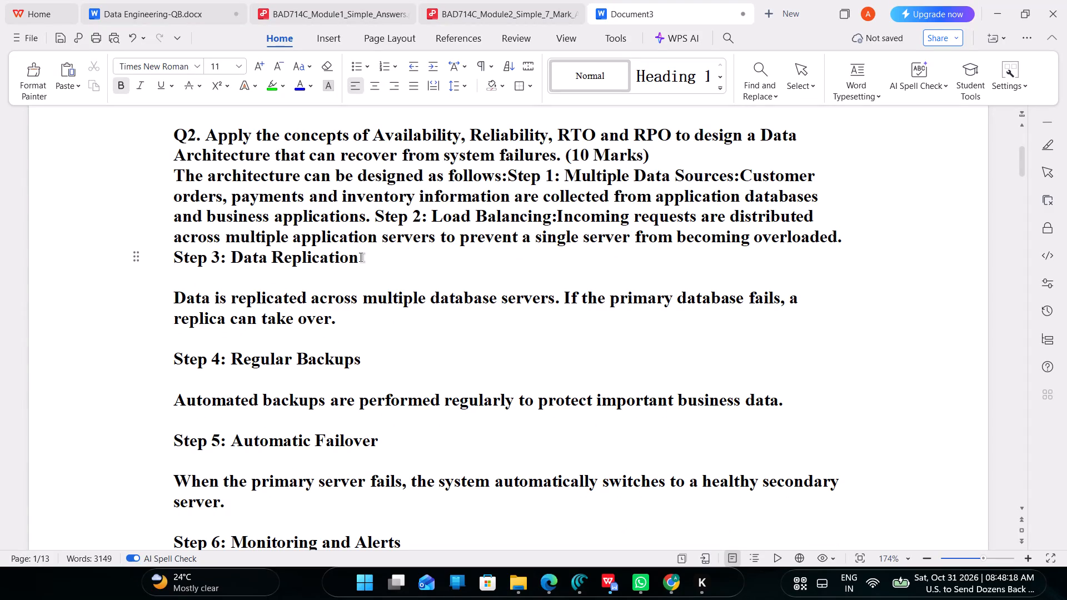
{"action": "left_click", "coordinate": [361, 257]}
{"action": "key", "text": "shift+colon"}
{"action": "key", "text": "Delete"}
{"action": "key", "text": "Delete"}
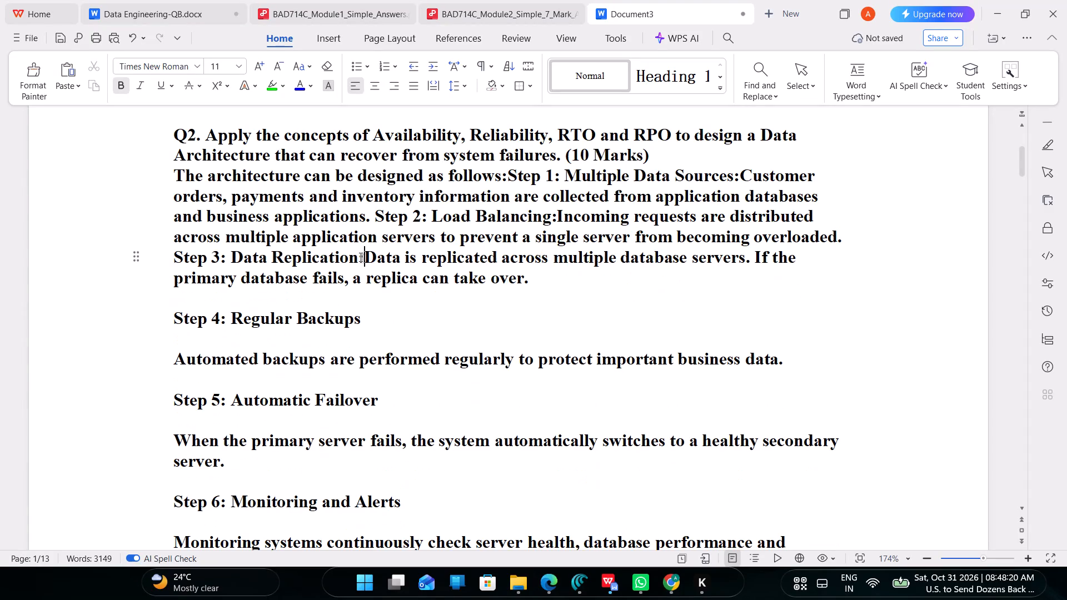
Join "Step 4: Regular Backups" to the end of the Step 3 description, add a colon and join its own description.
{"action": "left_click", "coordinate": [541, 279]}
{"action": "key", "text": "Delete"}
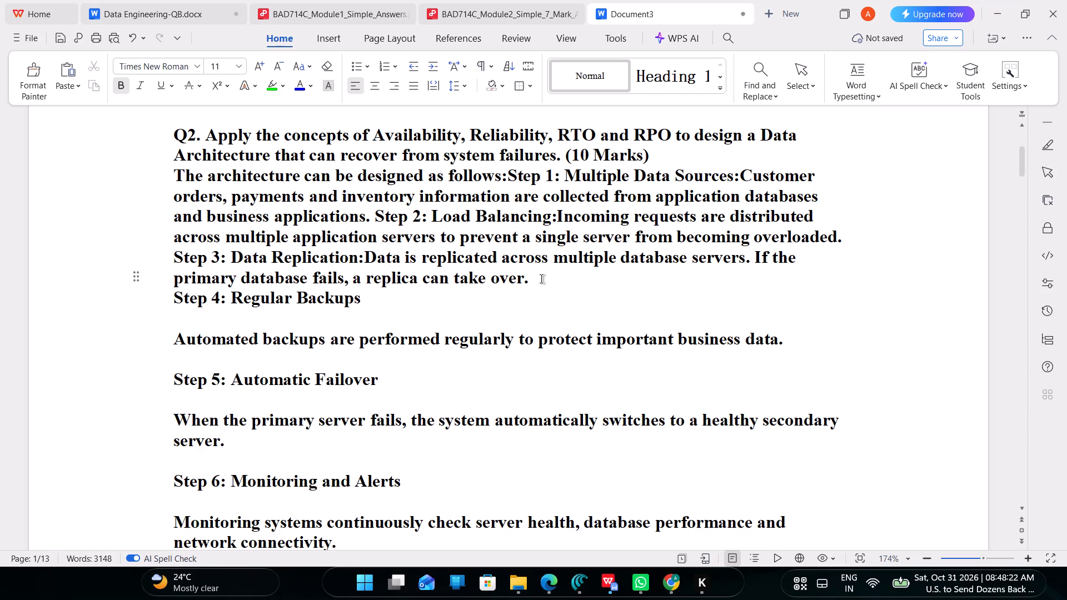
{"action": "key", "text": "Delete"}
{"action": "left_click", "coordinate": [731, 284]}
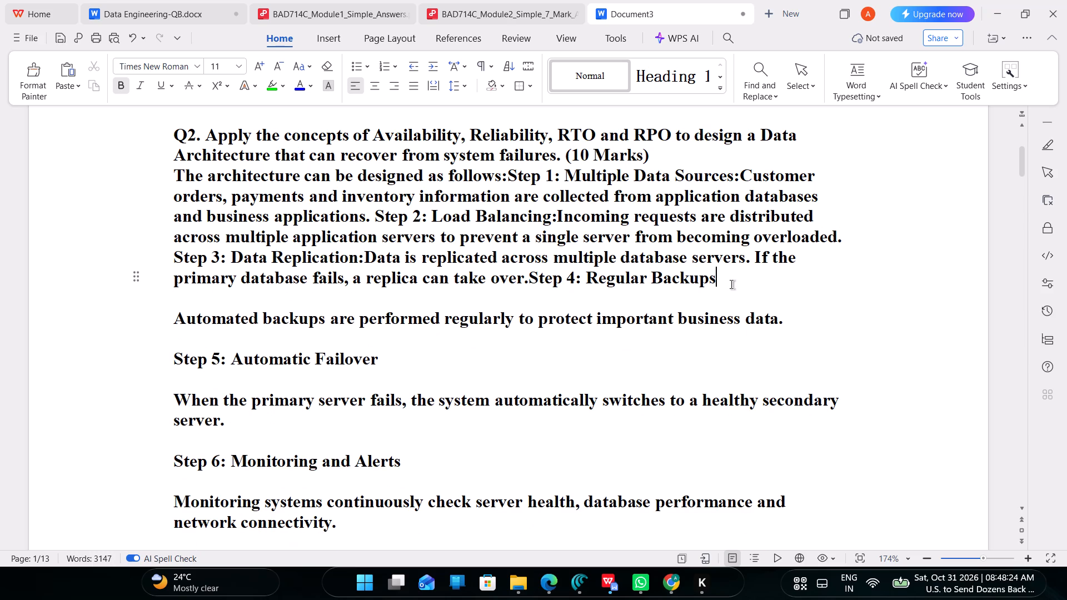
{"action": "key", "text": "shift+colon"}
{"action": "key", "text": "Delete"}
{"action": "key", "text": "Delete"}
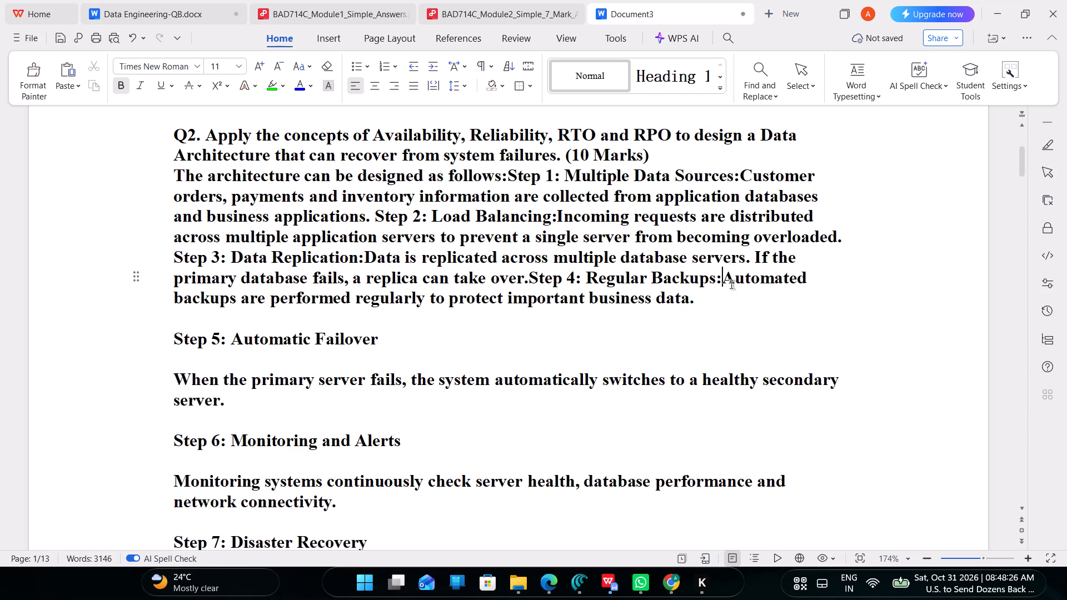
Join "Step 5: Automatic Failover" to the end of the Step 4 description, add a colon and join its own description.
{"action": "left_click", "coordinate": [700, 296]}
{"action": "key", "text": "Delete"}
{"action": "key", "text": "Delete"}
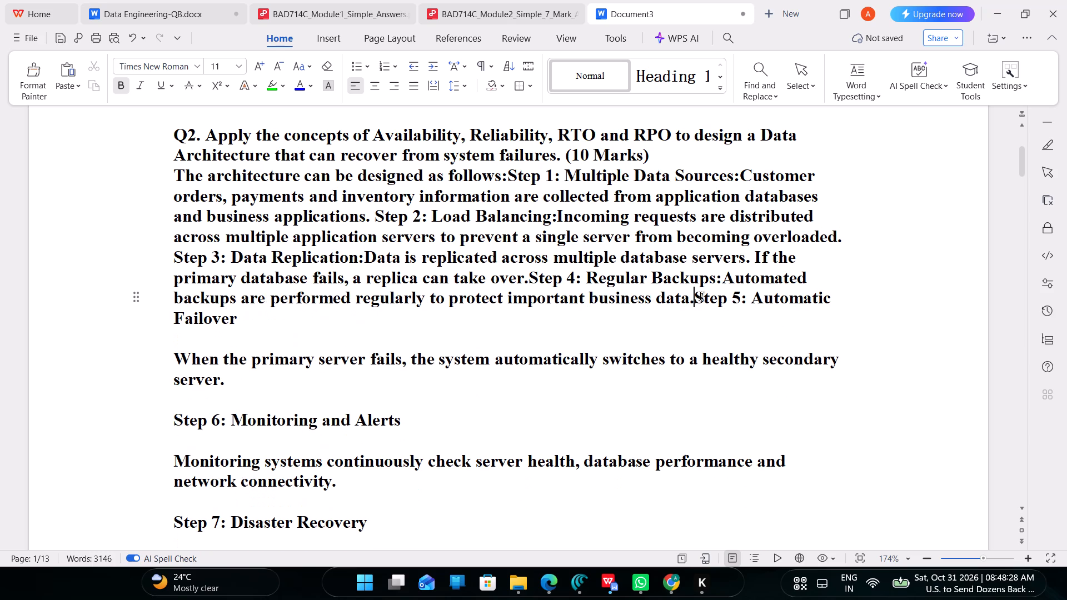
{"action": "left_click", "coordinate": [250, 317]}
{"action": "key", "text": "Delete"}
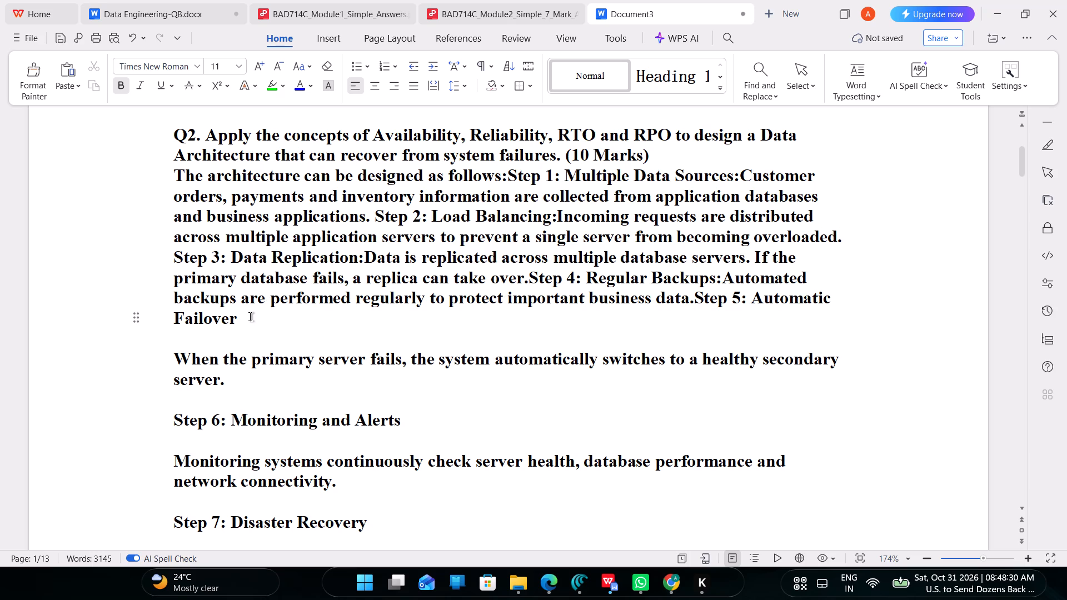
{"action": "key", "text": "Delete"}
{"action": "key", "text": "shift+colon"}
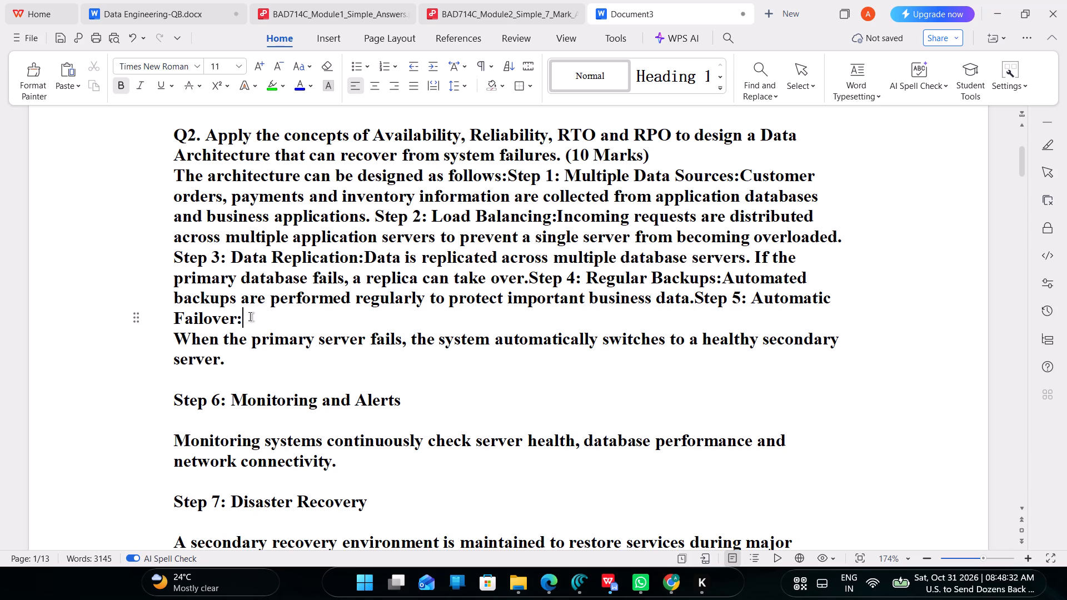
{"action": "key", "text": "Delete"}
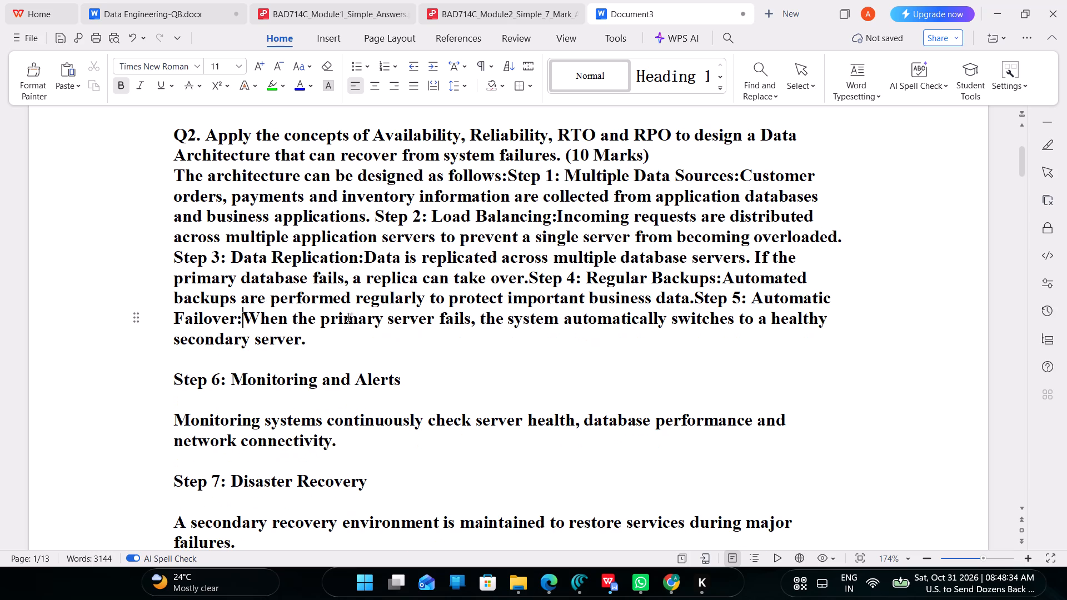
Join "Step 6: Monitoring and Alerts" after the Step 5 description with a space, add a colon and join its own description.
{"action": "left_click", "coordinate": [323, 335]}
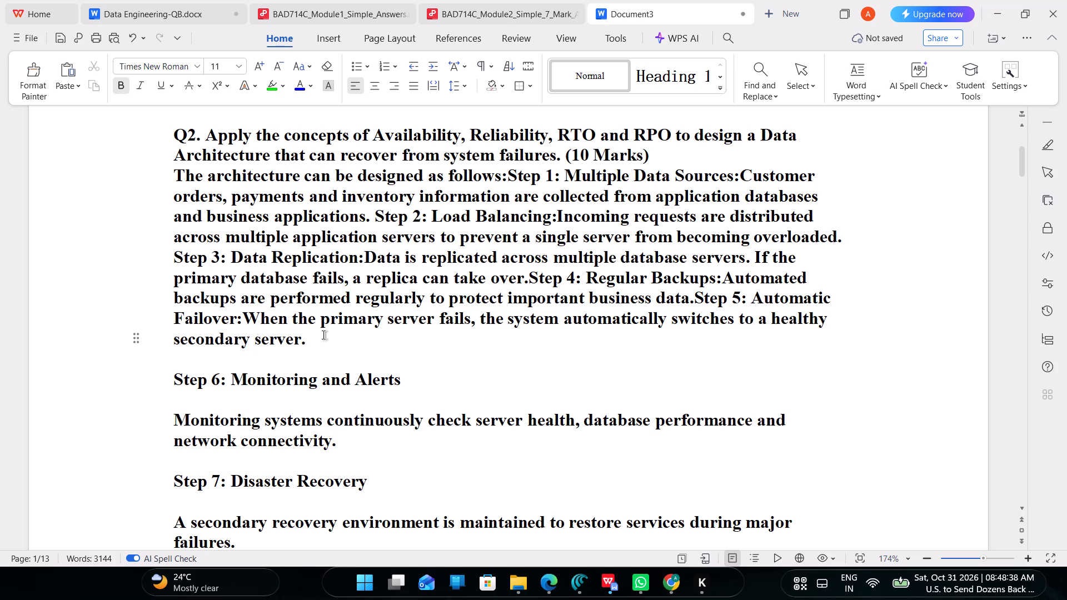
{"action": "key", "text": "Delete"}
{"action": "key", "text": "Delete"}
{"action": "key", "text": "space"}
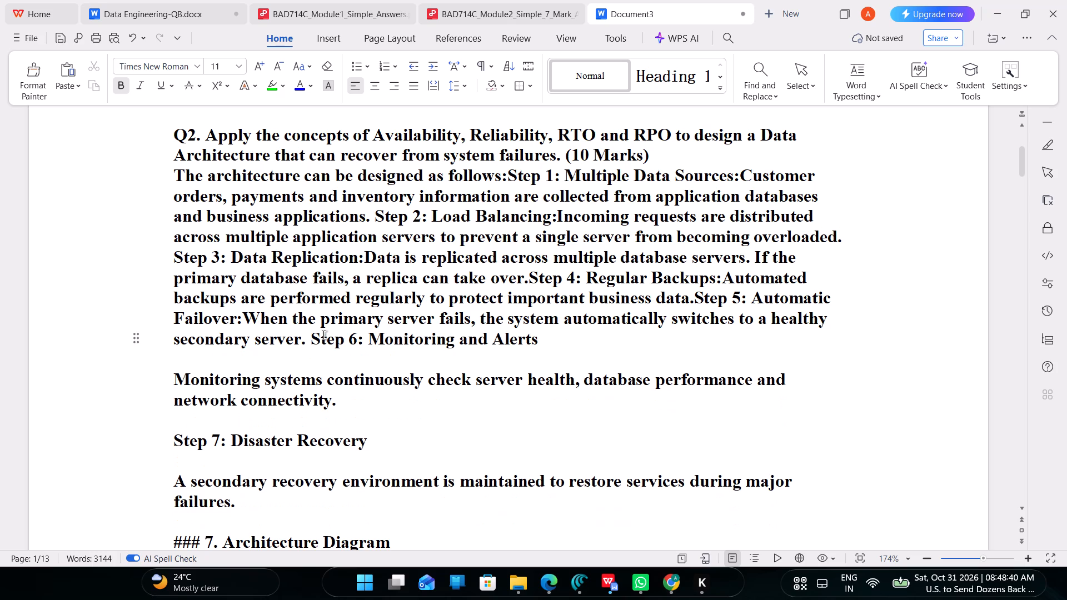
{"action": "left_click", "coordinate": [572, 339]}
{"action": "key", "text": "shift+colon"}
{"action": "key", "text": "Delete"}
{"action": "key", "text": "Delete"}
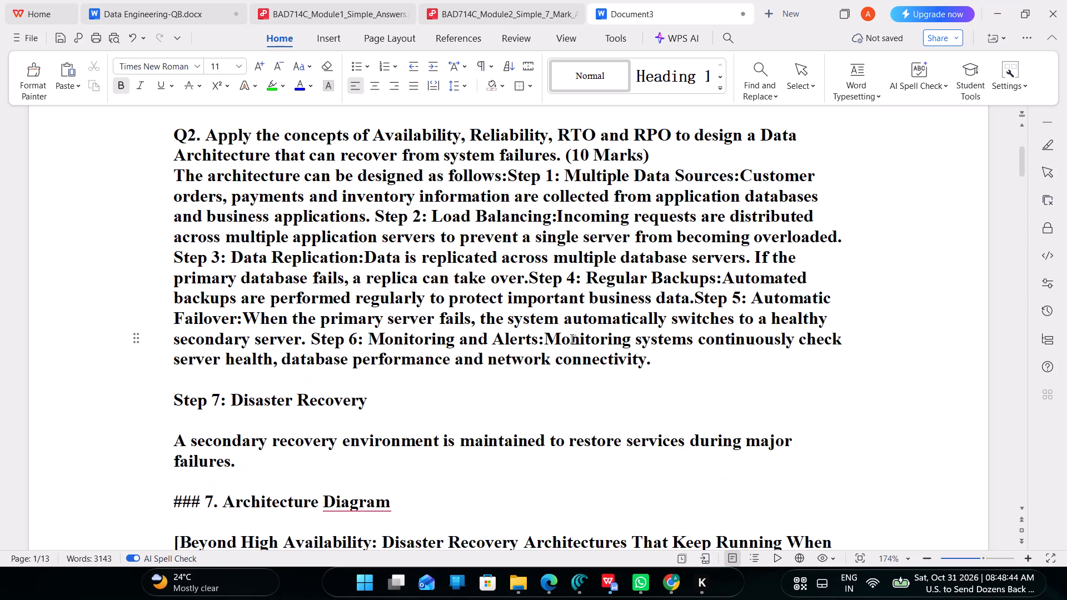
Join the Step 7 heading to the Step 6 description as "Step 7: Disaster recovery:" and remove the blank line below it.
{"action": "left_click", "coordinate": [662, 353]}
{"action": "key", "text": "Delete"}
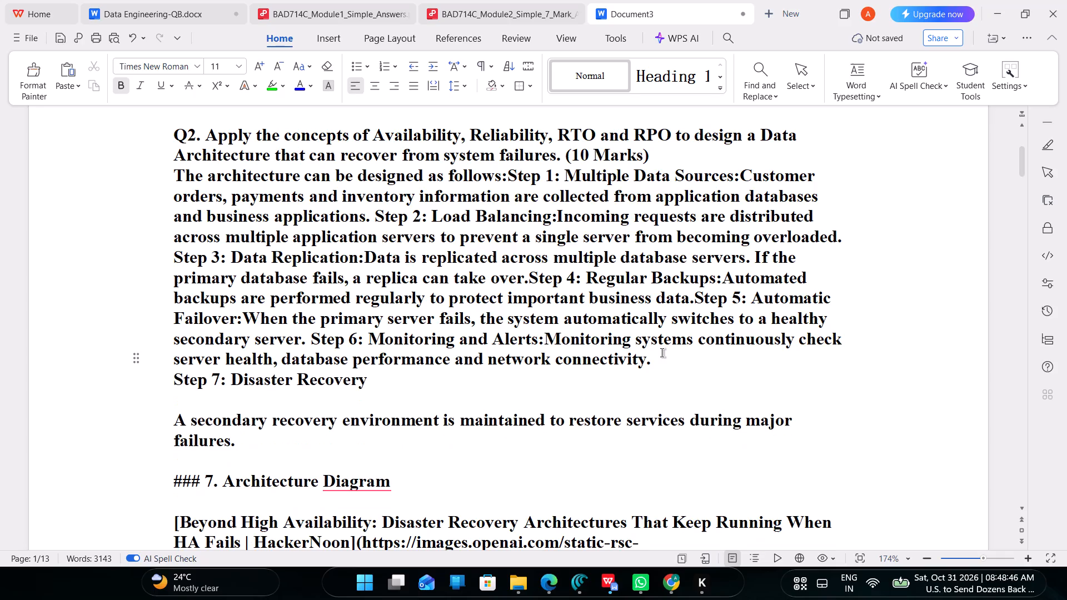
{"action": "key", "text": "Delete"}
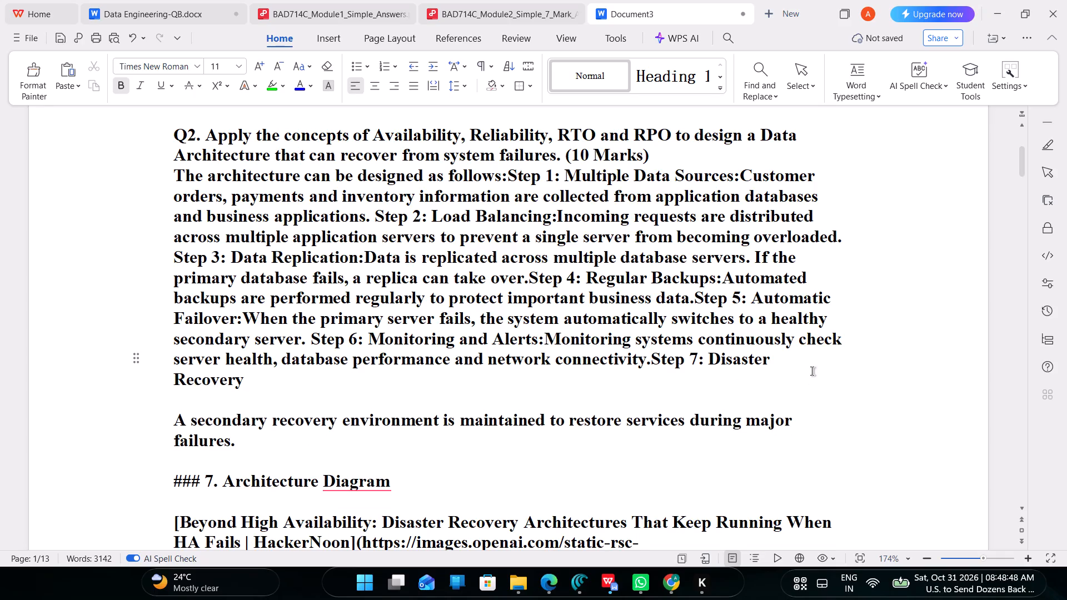
{"action": "left_click", "coordinate": [796, 361]}
{"action": "key", "text": "Delete"}
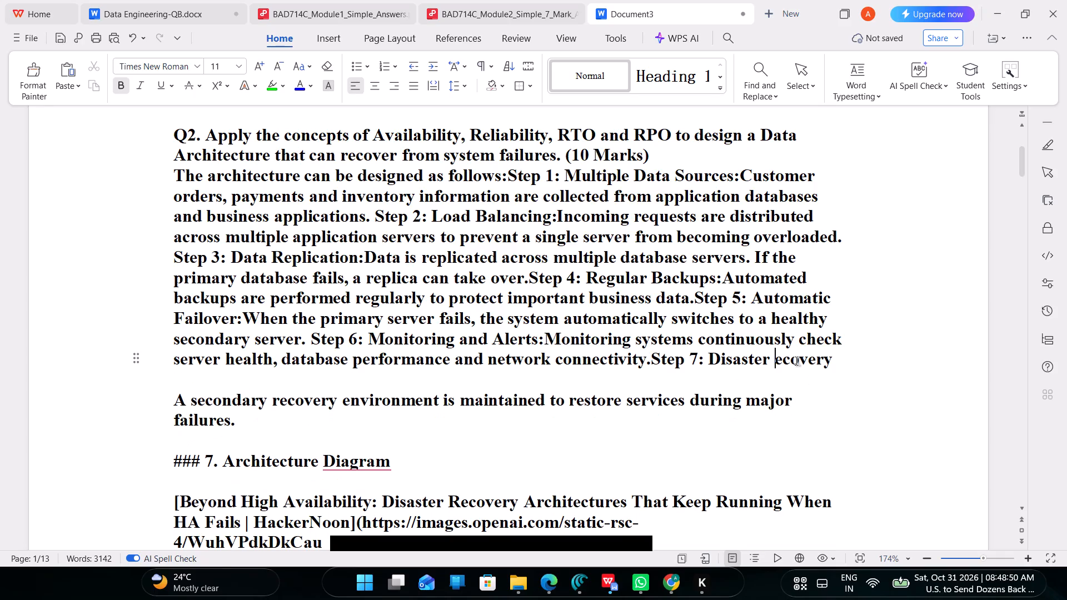
{"action": "key", "text": "r"}
{"action": "left_click", "coordinate": [202, 381]}
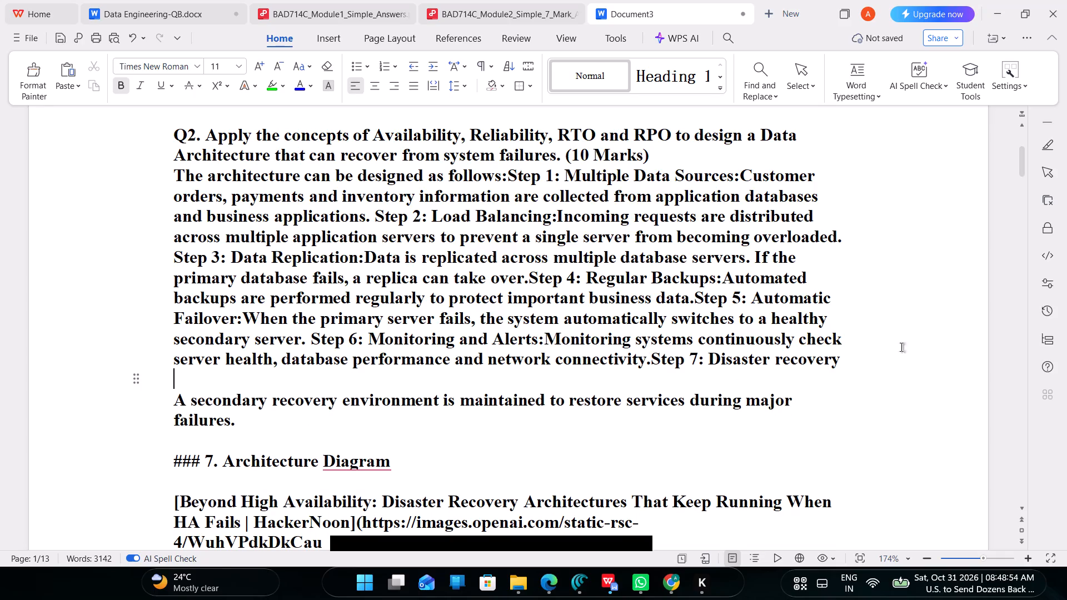
{"action": "left_click", "coordinate": [841, 359]}
{"action": "key", "text": "shift+colon"}
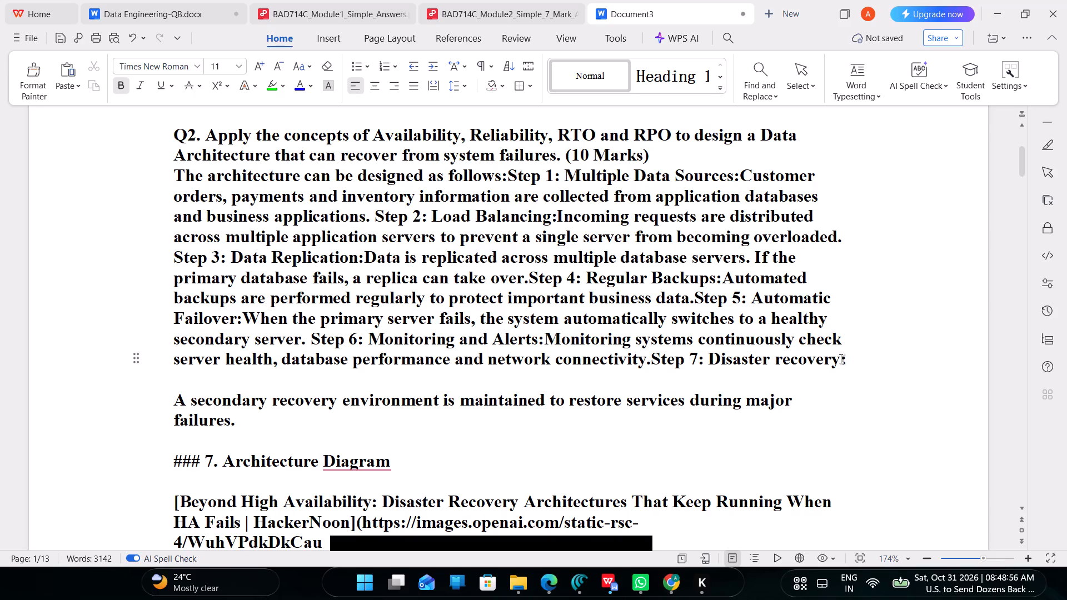
{"action": "key", "text": "Delete"}
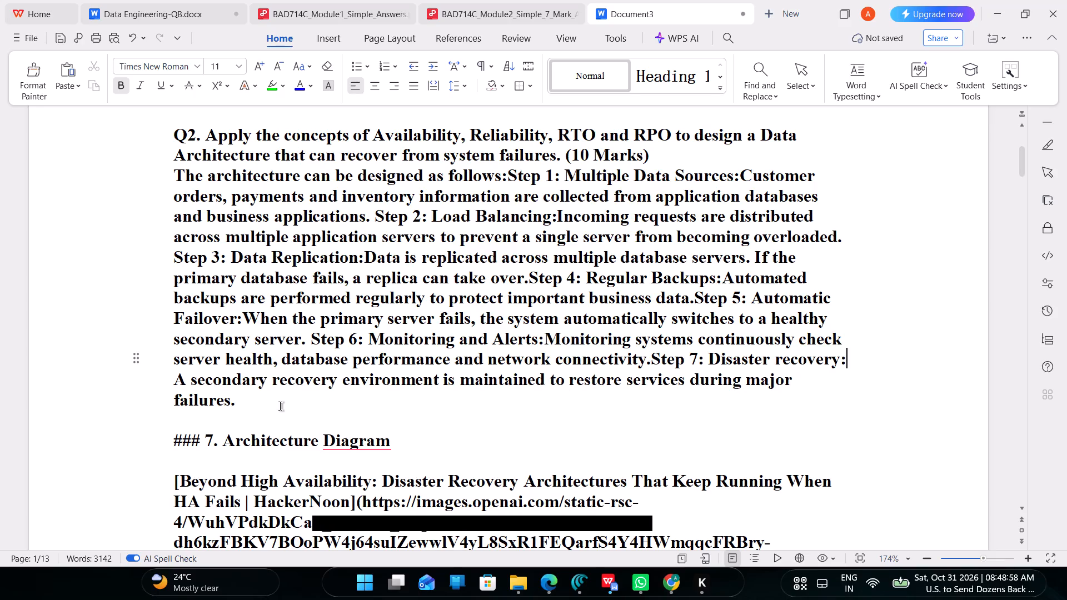
Delete the rest of the Q2 answer, from the "7. Architecture Diagram" heading through the end of the "9. Conclusion" paragraph.
{"action": "left_click", "coordinate": [247, 397]}
{"action": "scroll", "coordinate": [247, 397], "scroll_direction": "down", "scroll_amount": 5}
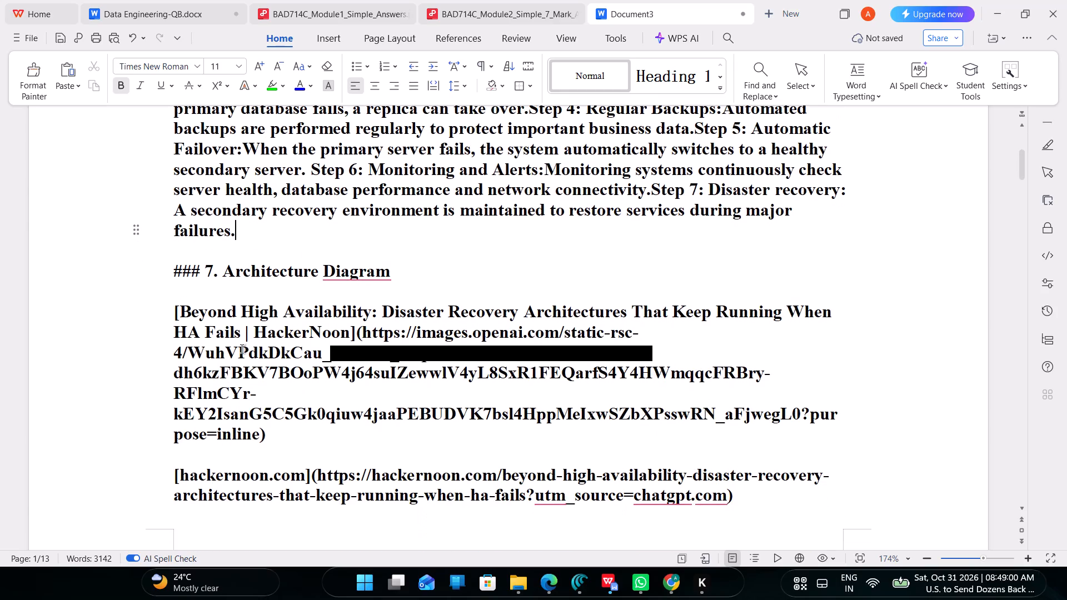
{"action": "left_click_drag", "start_coordinate": [245, 228], "coordinate": [352, 431]}
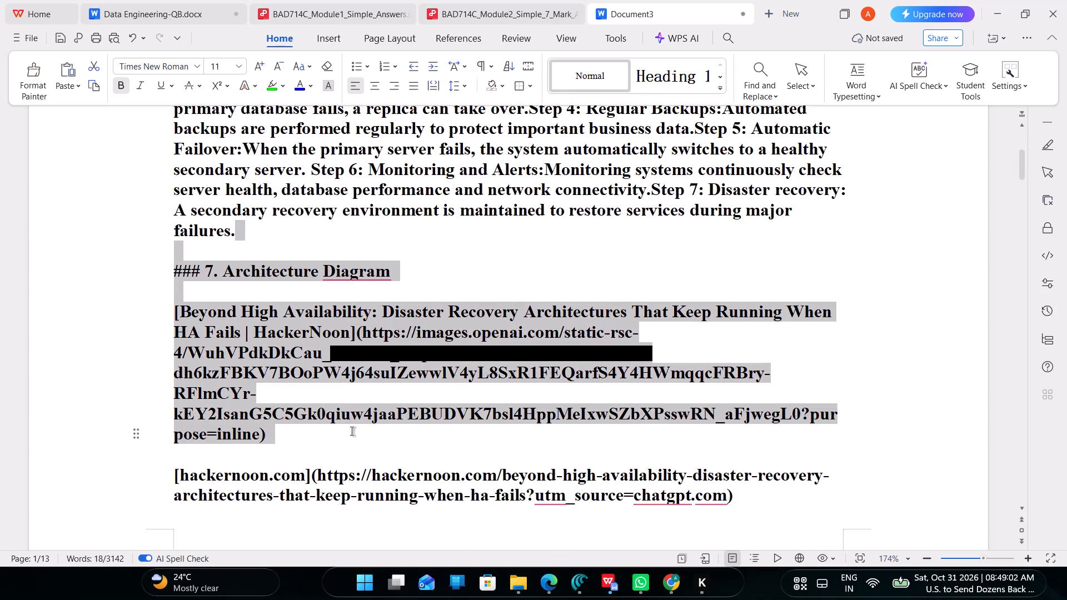
{"action": "left_click_drag", "start_coordinate": [352, 431], "coordinate": [350, 537]}
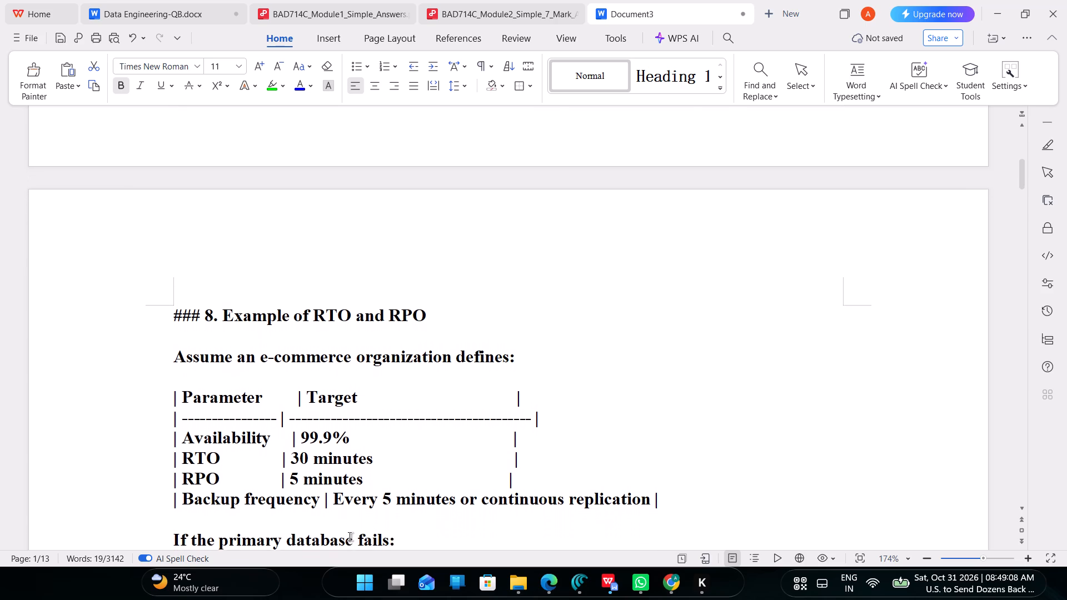
{"action": "left_click_drag", "start_coordinate": [350, 537], "coordinate": [332, 457]}
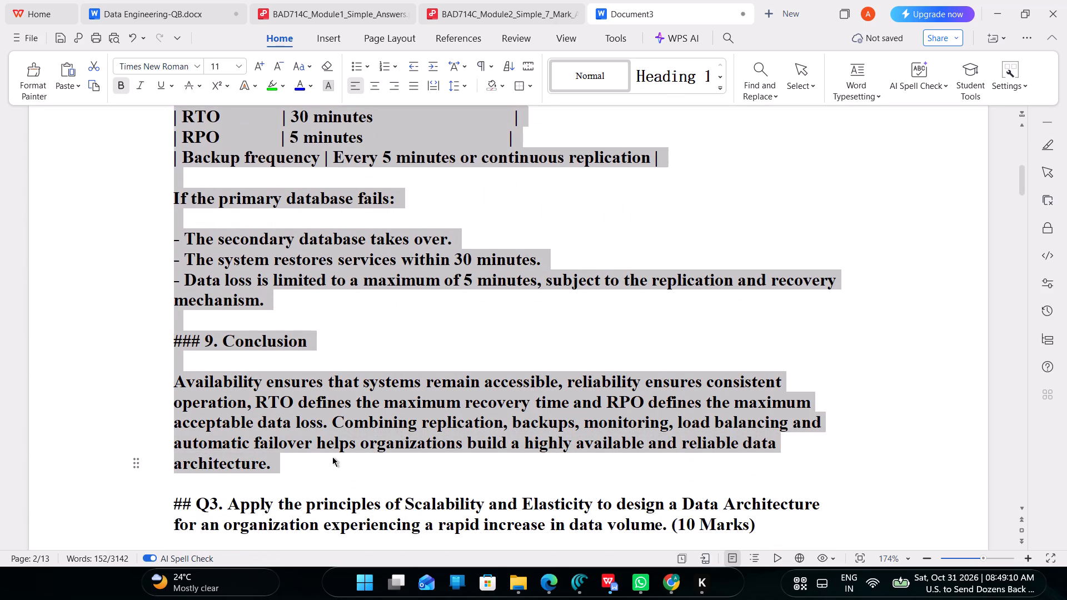
{"action": "left_click_drag", "start_coordinate": [332, 457], "coordinate": [333, 457]}
{"action": "key", "text": "BackSpace"}
Remove the blank line above the Q3 question and the "##" marker in front of it.
{"action": "scroll", "coordinate": [333, 457], "scroll_direction": "up", "scroll_amount": 1}
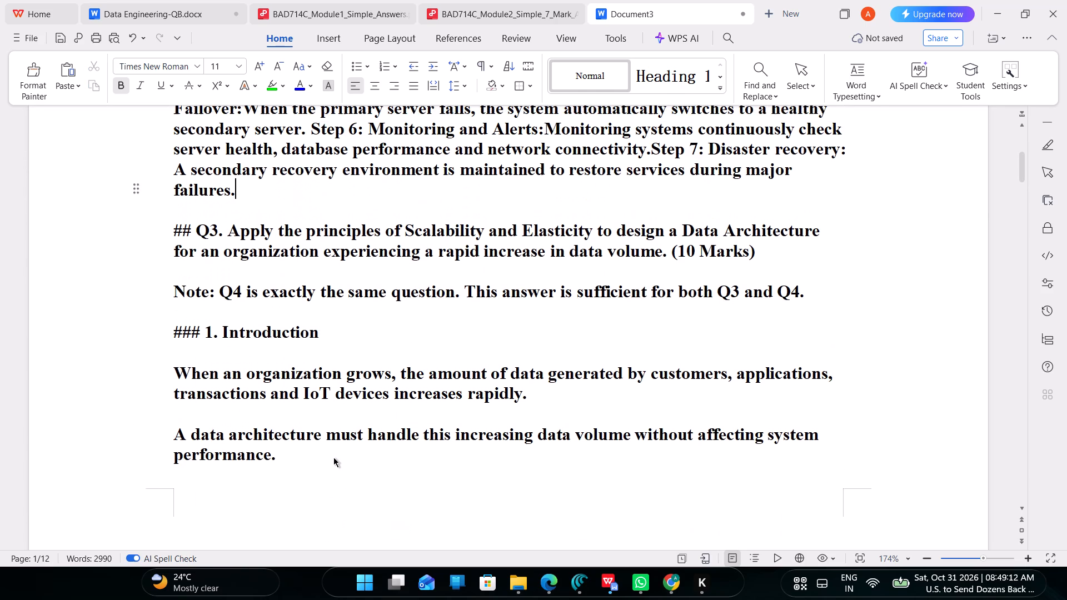
{"action": "scroll", "coordinate": [333, 457], "scroll_direction": "up", "scroll_amount": 2}
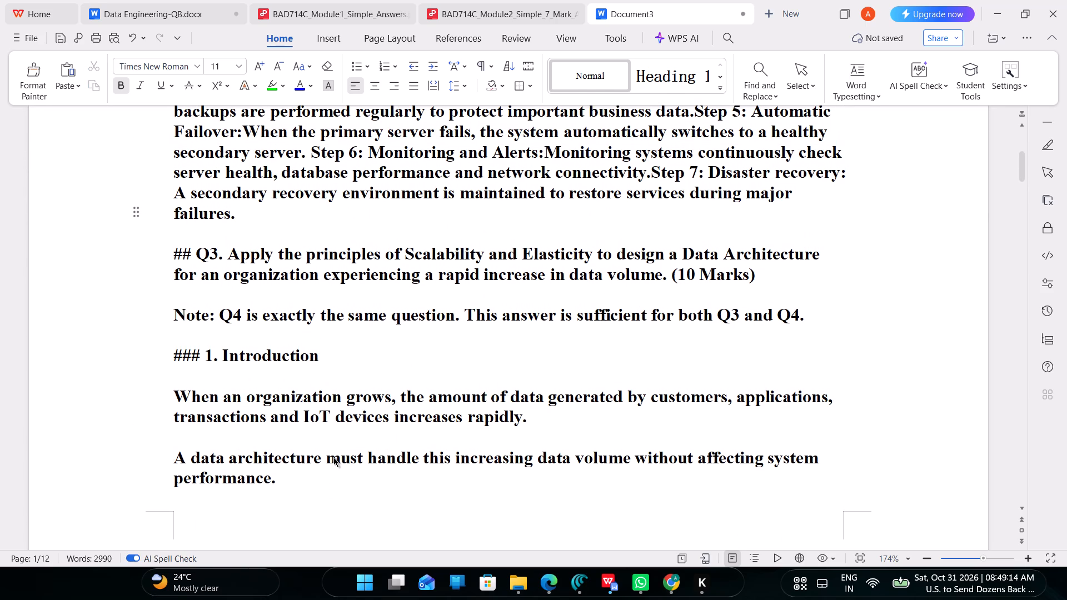
{"action": "key", "text": "Delete"}
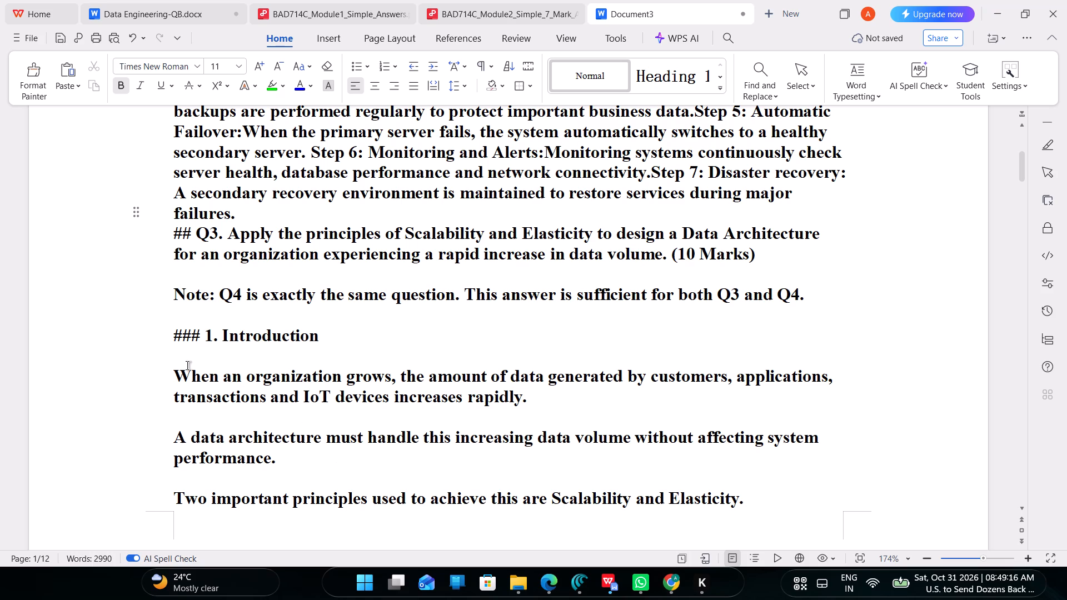
{"action": "left_click", "coordinate": [178, 231]}
{"action": "key", "text": "Delete"}
{"action": "key", "text": "Delete"}
{"action": "key", "text": "Delete"}
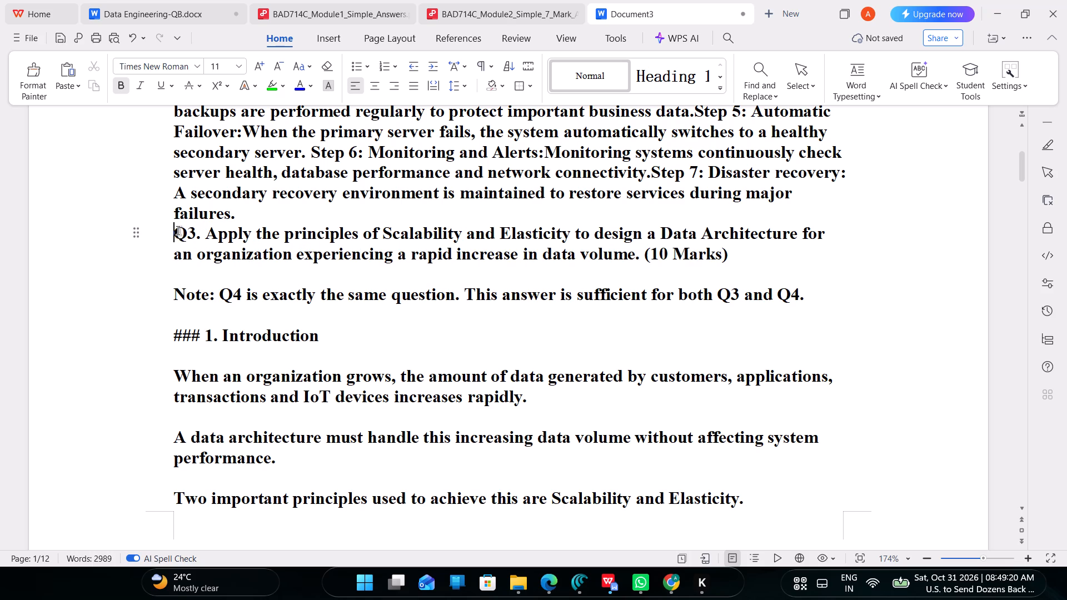
Delete the Q3 text from the "Note: Q4 is exactly the same question" line through the end of the Scalability and Elasticity comparison table.
{"action": "left_click", "coordinate": [277, 275]}
{"action": "scroll", "coordinate": [277, 275], "scroll_direction": "down", "scroll_amount": 3}
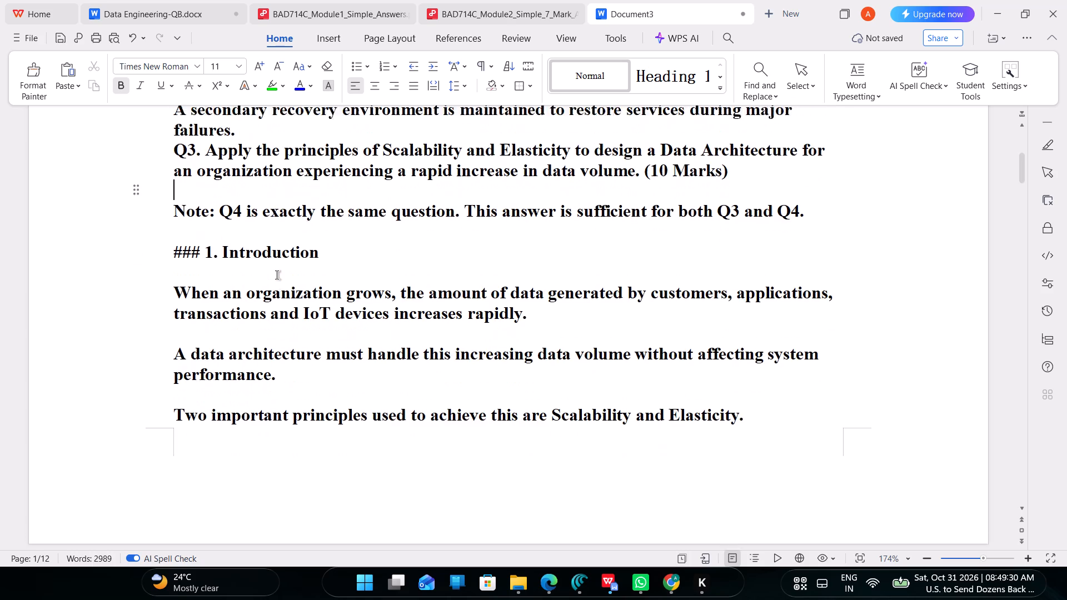
{"action": "scroll", "coordinate": [277, 275], "scroll_direction": "down", "scroll_amount": 7}
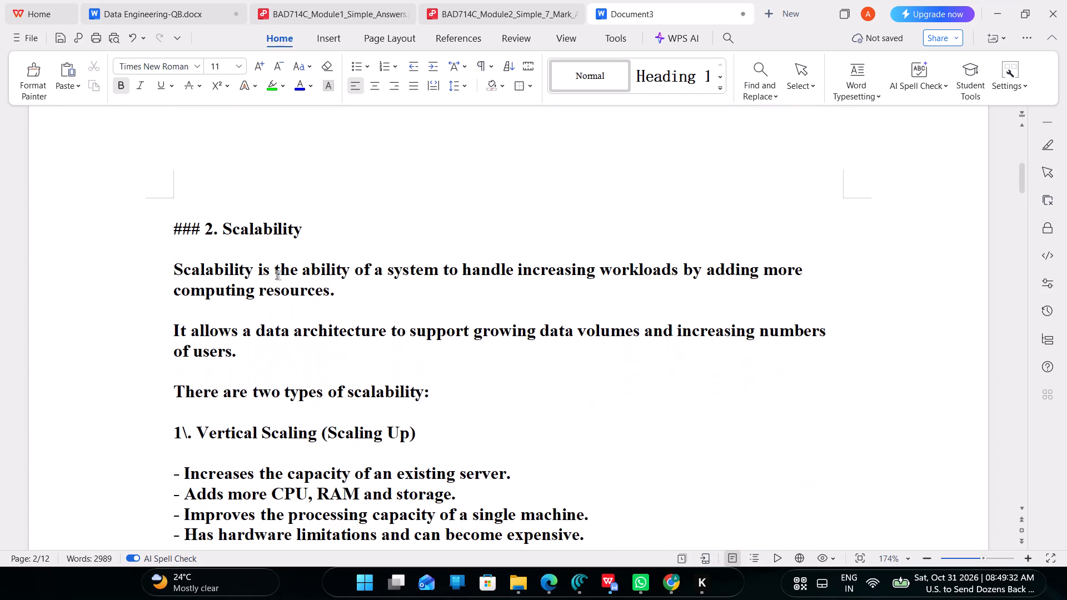
{"action": "scroll", "coordinate": [277, 275], "scroll_direction": "down", "scroll_amount": 4}
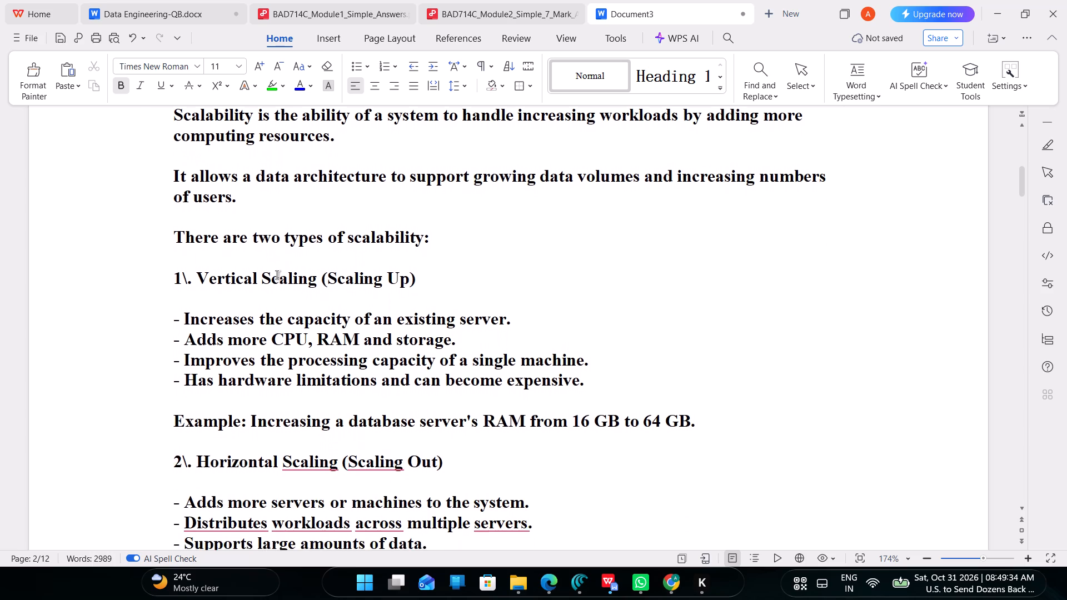
{"action": "scroll", "coordinate": [277, 275], "scroll_direction": "down", "scroll_amount": 7}
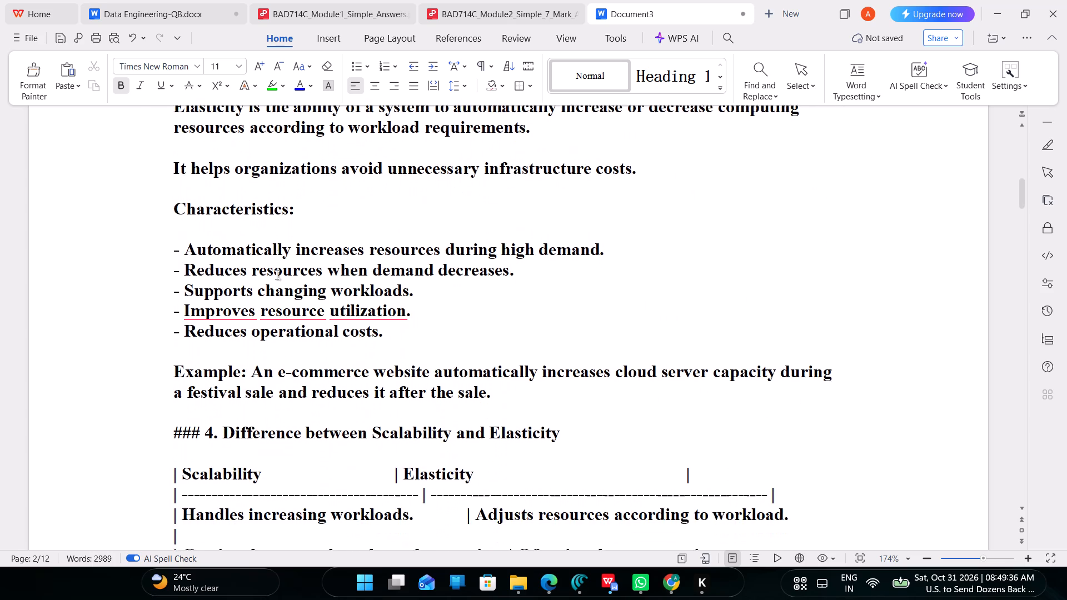
{"action": "scroll", "coordinate": [277, 275], "scroll_direction": "down", "scroll_amount": 3}
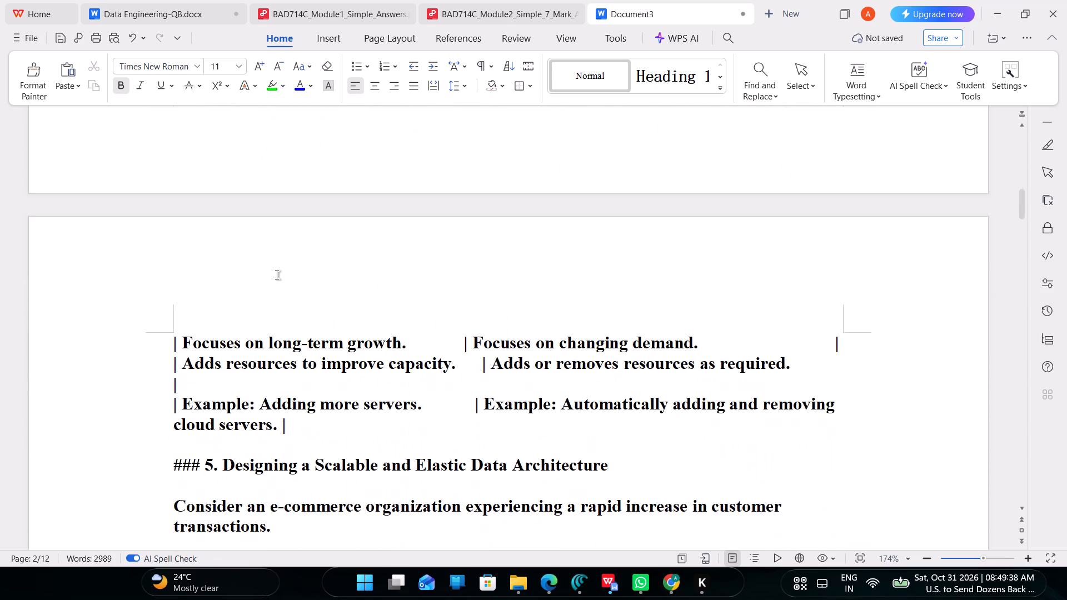
{"action": "scroll", "coordinate": [277, 275], "scroll_direction": "down", "scroll_amount": 2}
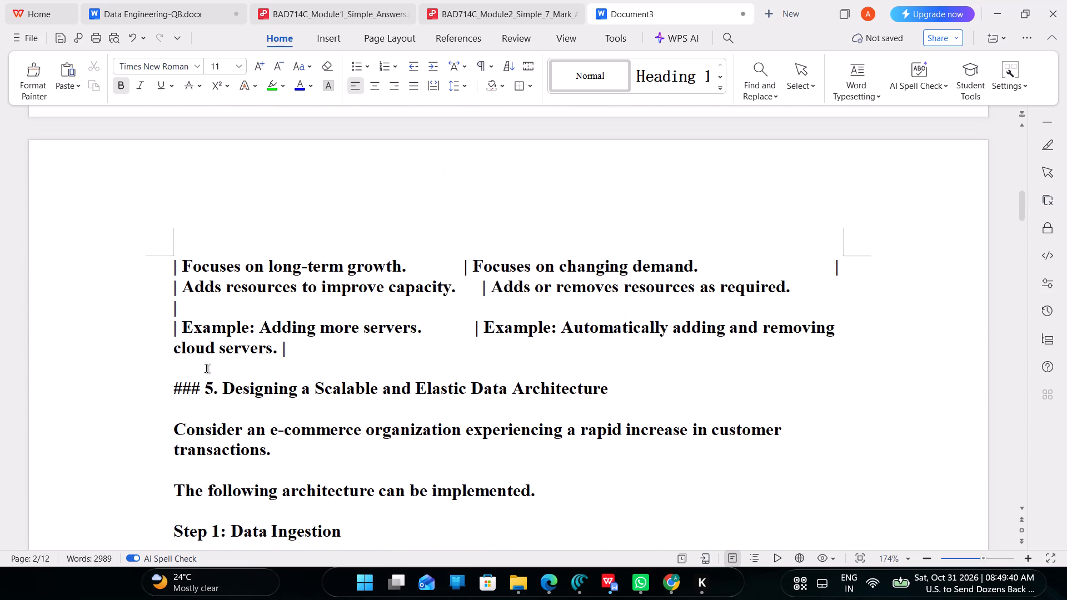
{"action": "left_click_drag", "start_coordinate": [193, 368], "coordinate": [178, 109]}
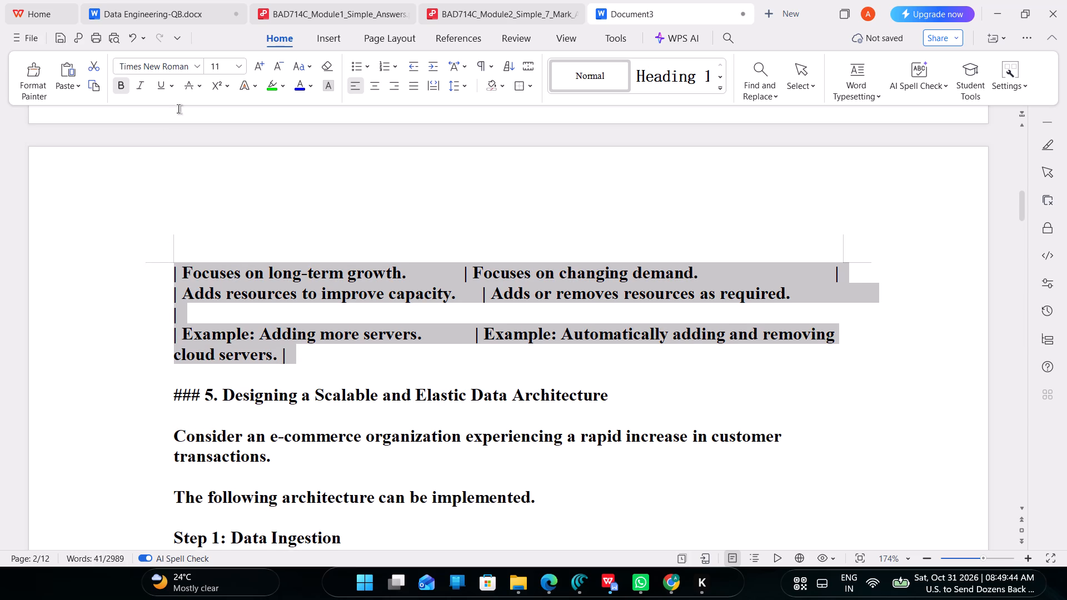
{"action": "left_click_drag", "start_coordinate": [178, 109], "coordinate": [183, 229]}
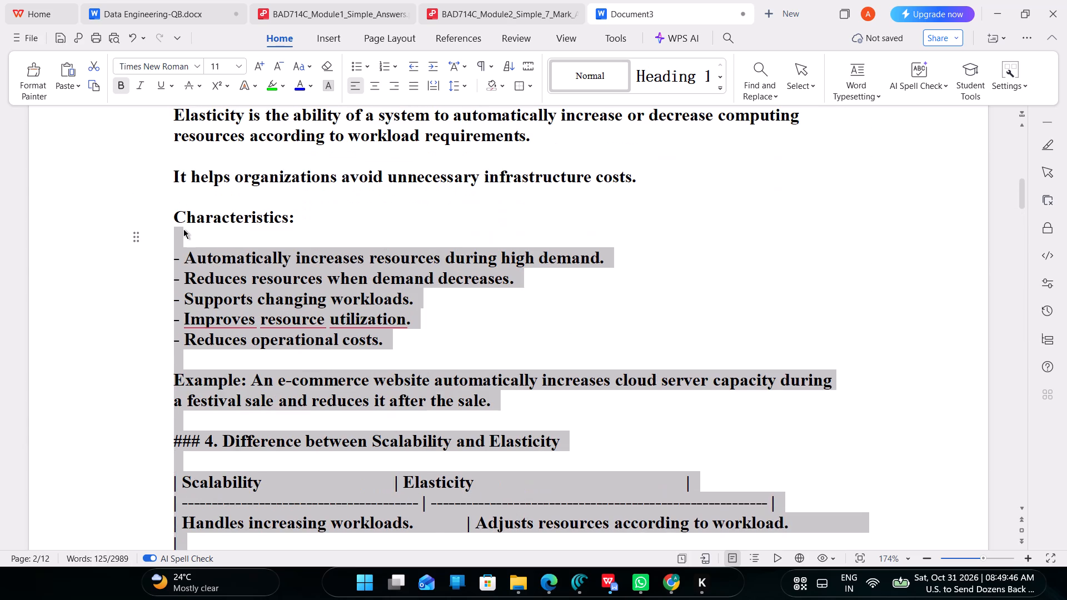
{"action": "left_click_drag", "start_coordinate": [183, 229], "coordinate": [173, 161]}
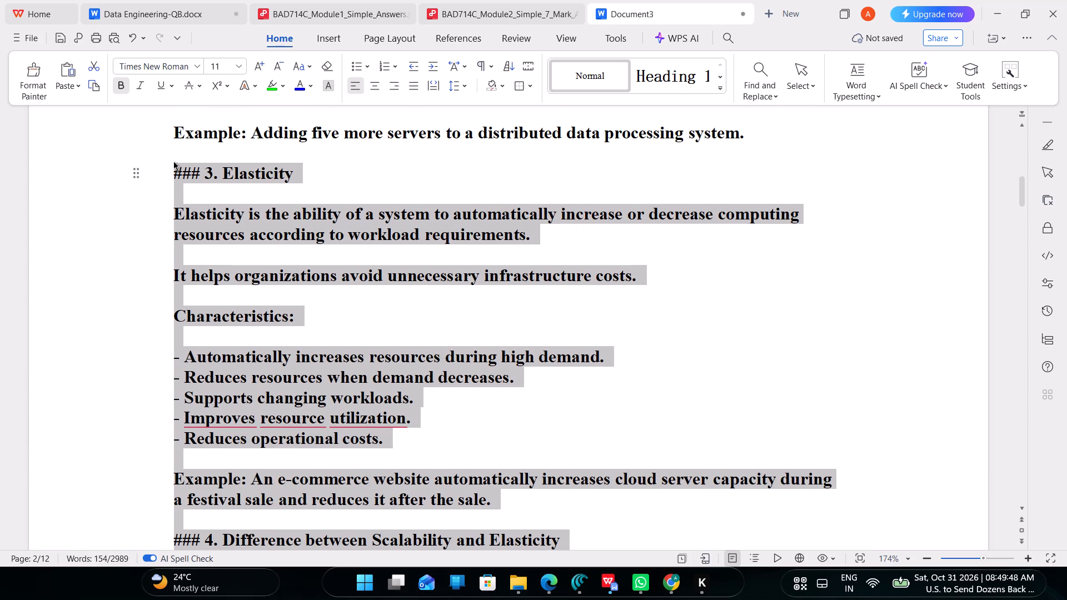
{"action": "left_click_drag", "start_coordinate": [173, 161], "coordinate": [178, 118]}
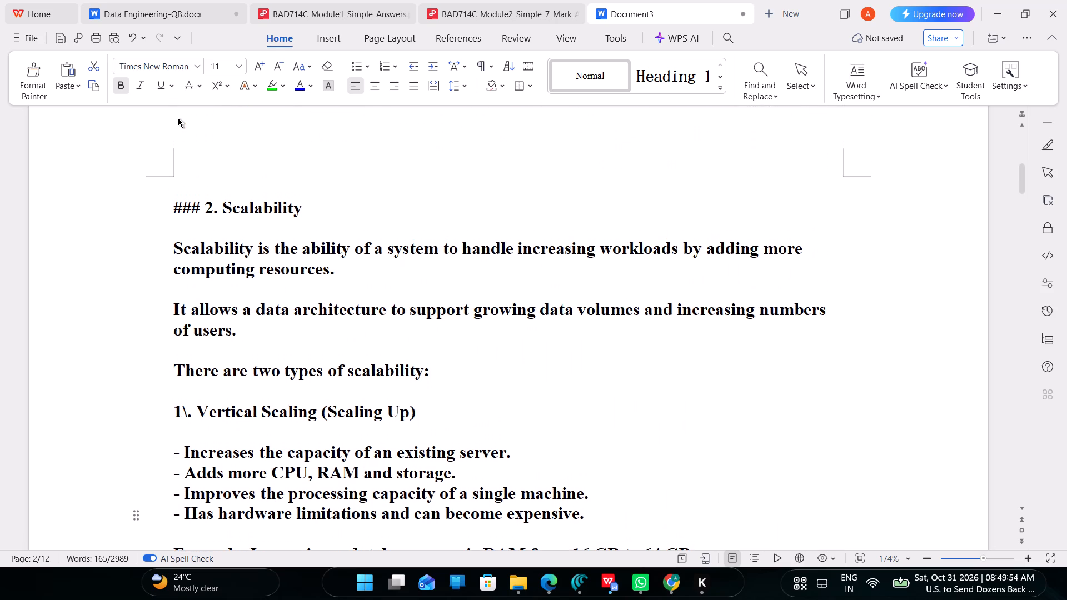
{"action": "left_click_drag", "start_coordinate": [178, 118], "coordinate": [176, 163]}
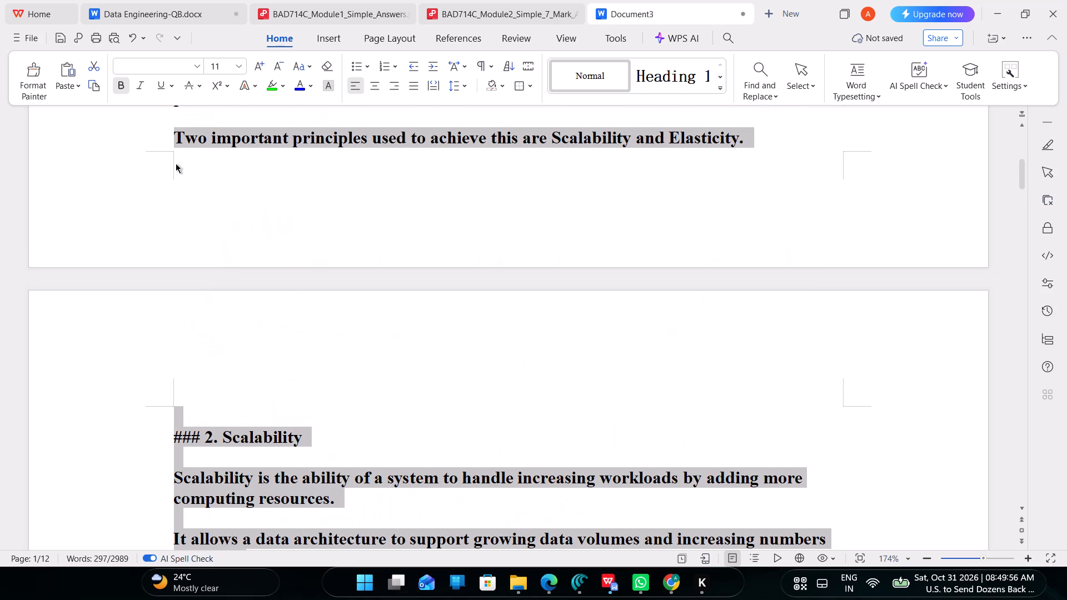
{"action": "left_click_drag", "start_coordinate": [176, 163], "coordinate": [174, 170]}
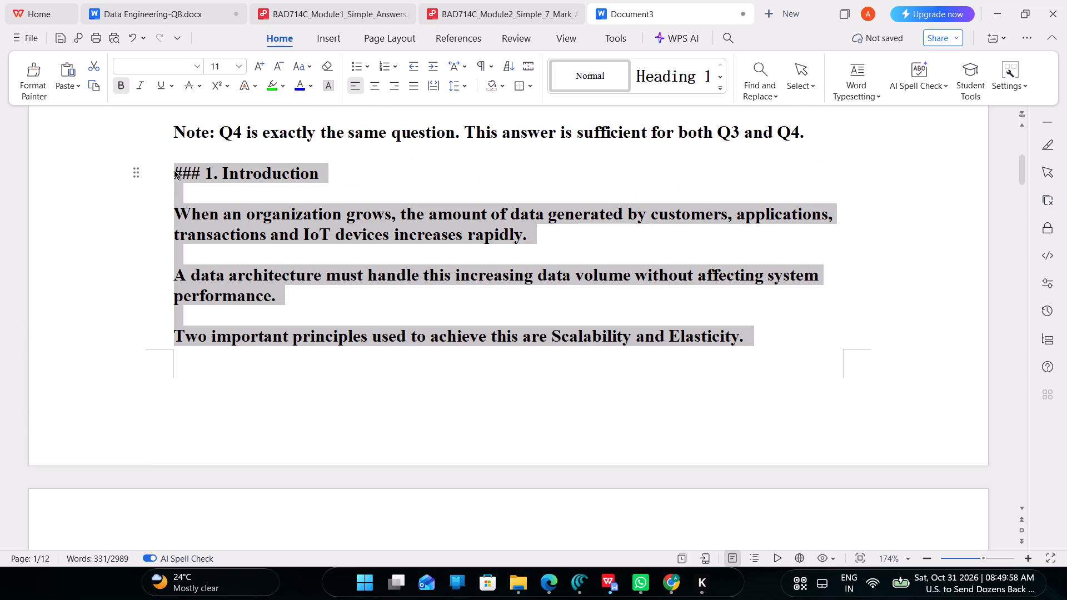
{"action": "left_click_drag", "start_coordinate": [174, 170], "coordinate": [168, 204]}
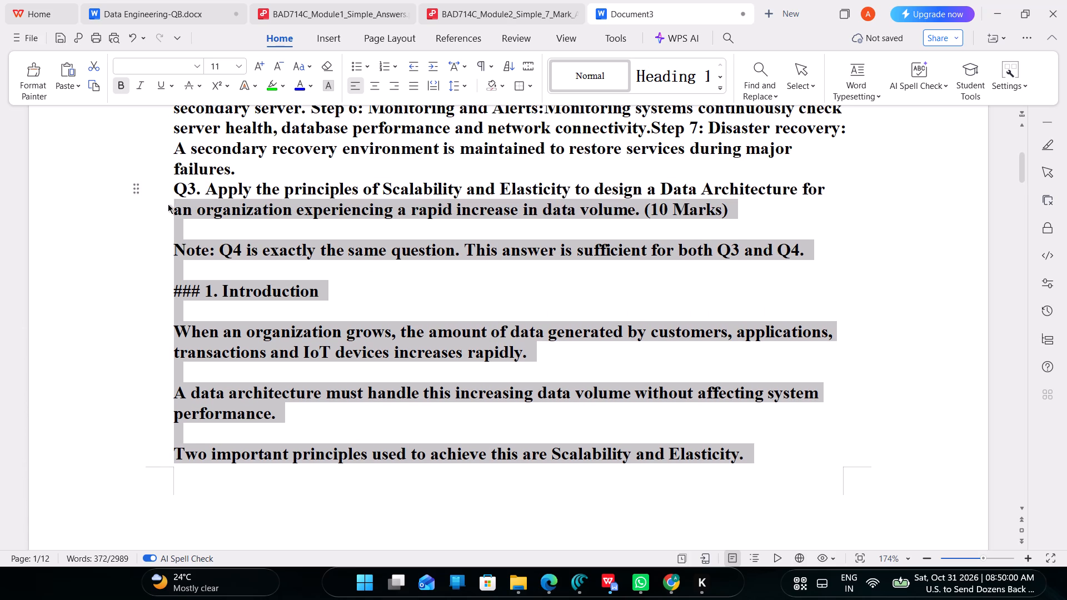
{"action": "left_click_drag", "start_coordinate": [168, 204], "coordinate": [166, 239]}
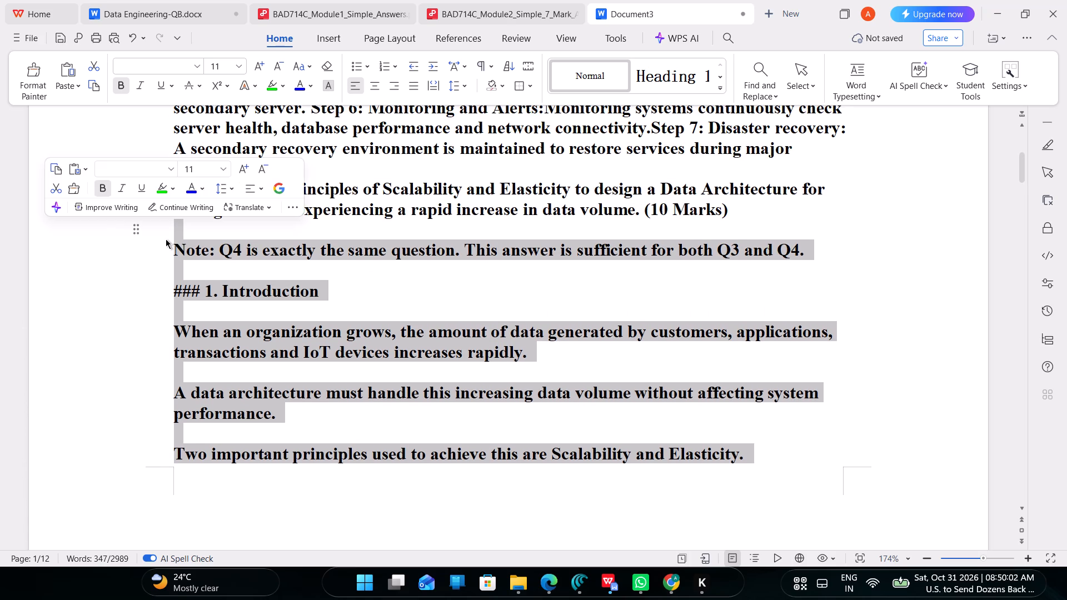
{"action": "key", "text": "BackSpace"}
Remove the "### 5." marker in front of "Designing a Scalable and Elastic Data Architecture" and the blank line above it.
{"action": "key", "text": "Delete"}
{"action": "key", "text": "Delete"}
{"action": "key", "text": "Delete"}
{"action": "key", "text": "Delete"}
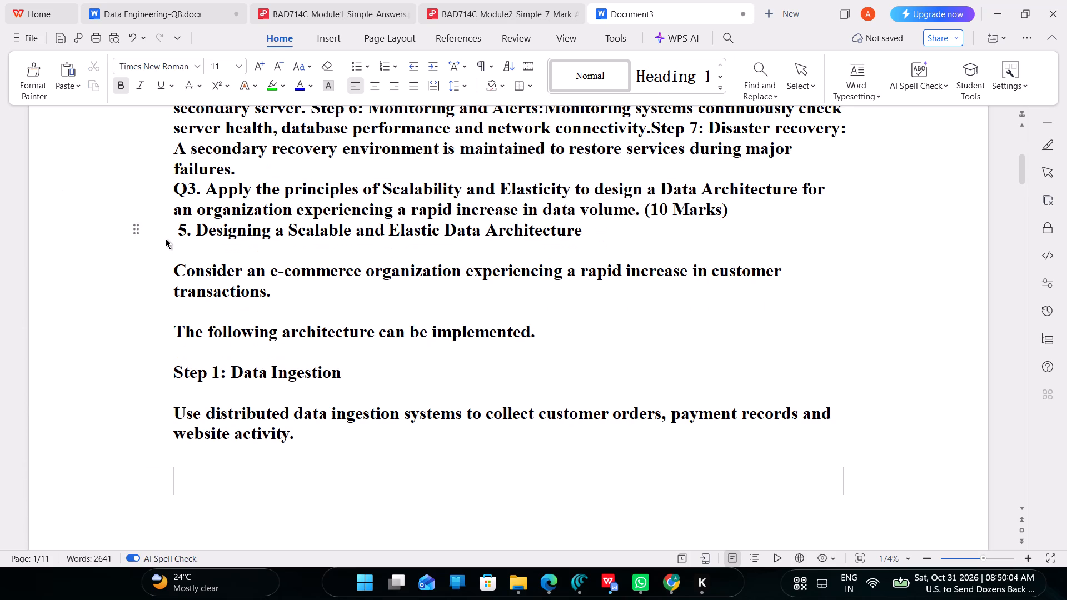
{"action": "key", "text": "Delete"}
{"action": "key", "text": "Delete"}
{"action": "key", "text": "Delete"}
{"action": "key", "text": "Delete"}
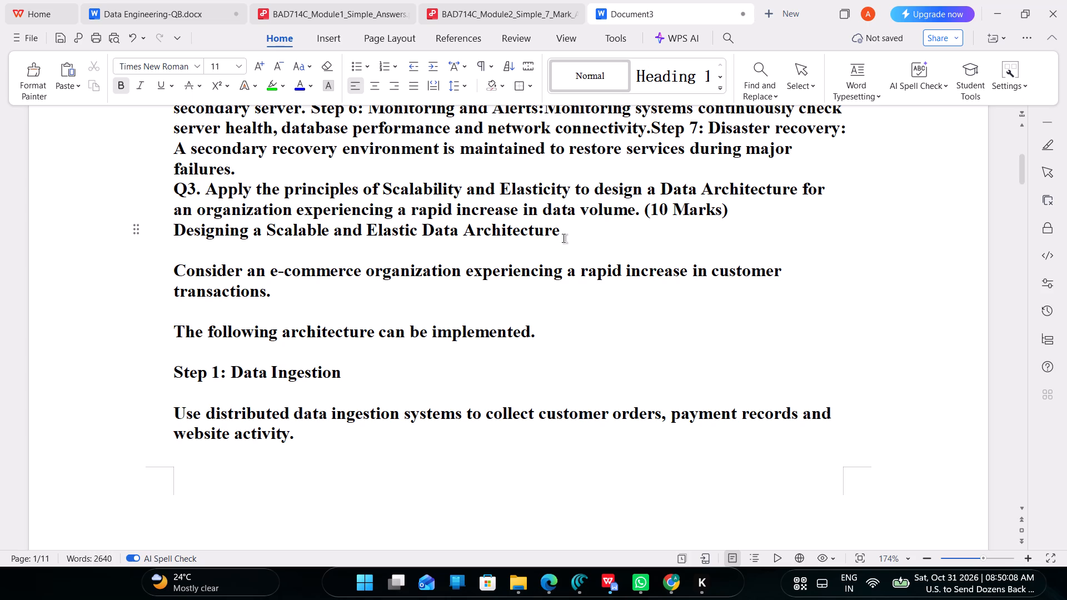
Add a colon after the "Designing a Scalable and Elastic Data Architecture" heading and join the two introductory sentences to it, separated by a space.
{"action": "left_click", "coordinate": [577, 232]}
{"action": "key", "text": "shift+colon"}
{"action": "key", "text": "Delete"}
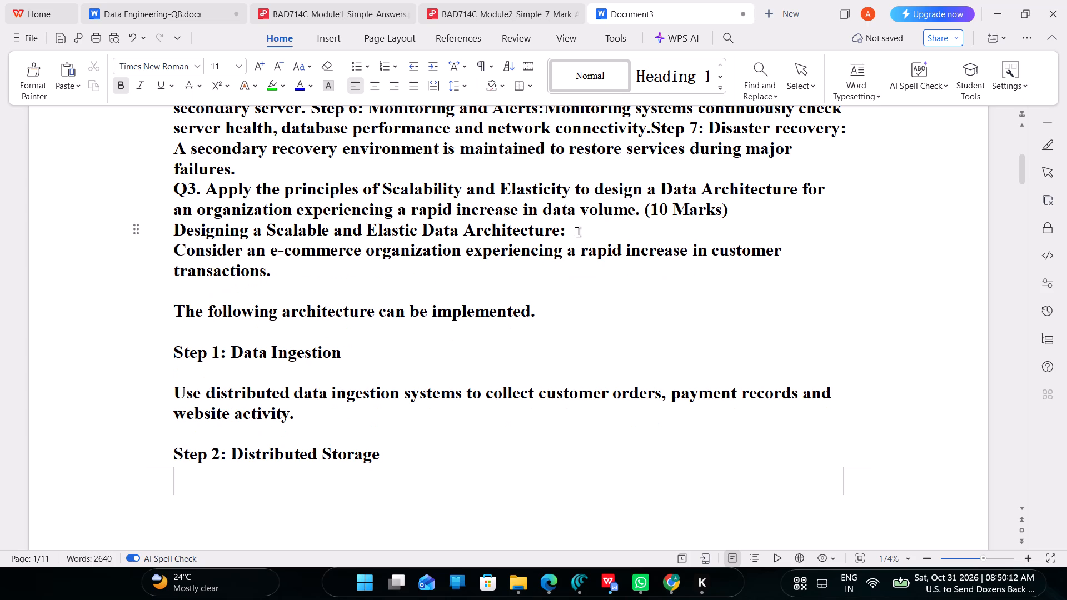
{"action": "key", "text": "Delete"}
{"action": "left_click", "coordinate": [735, 257]}
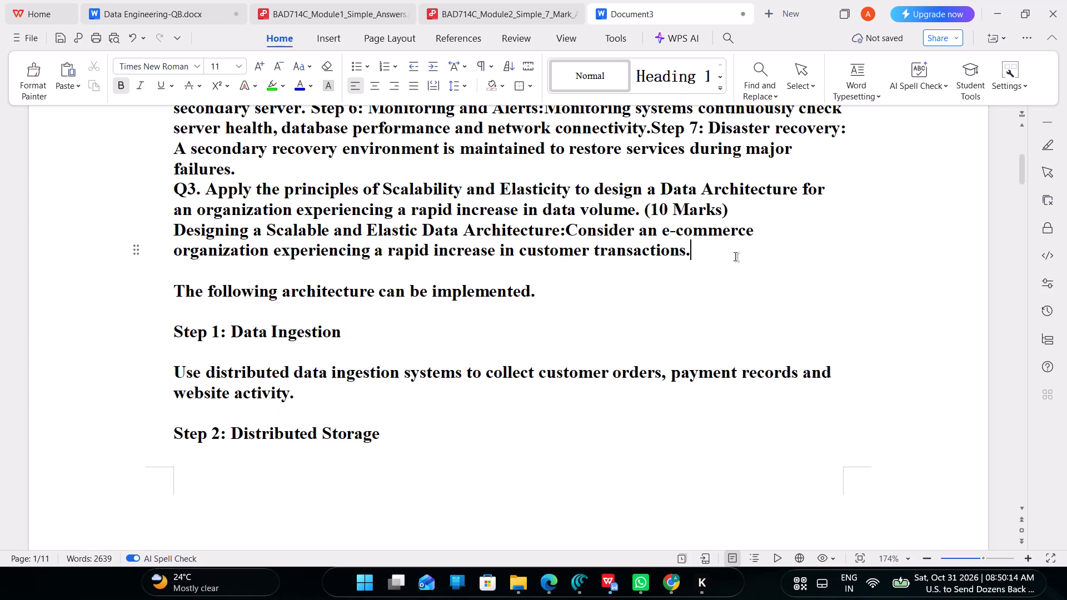
{"action": "key", "text": "Delete"}
{"action": "key", "text": "Delete"}
{"action": "key", "text": "space"}
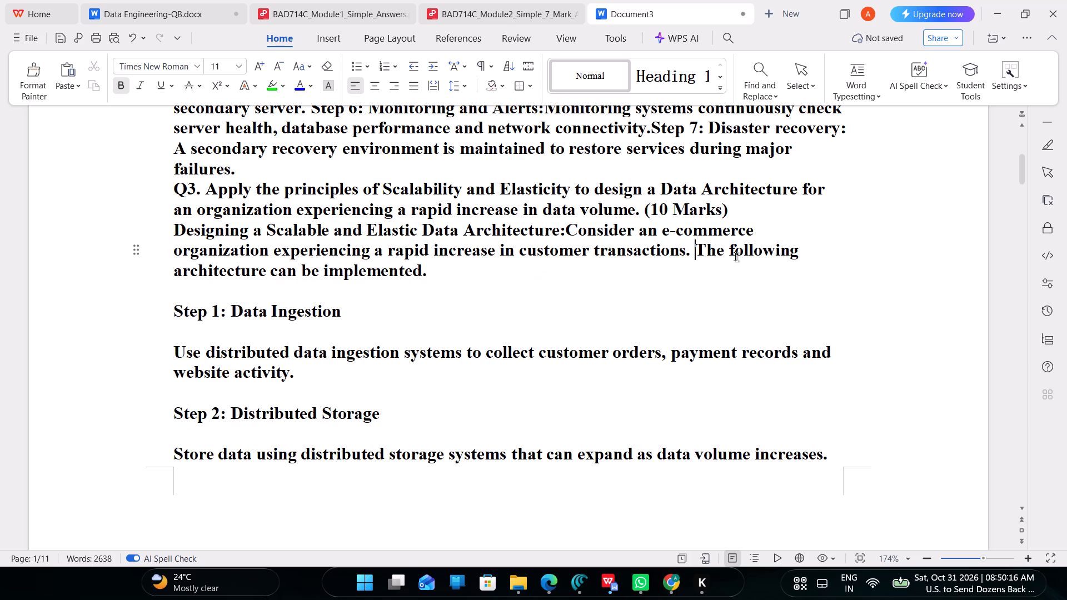
Join "Step 1: Data Ingestion" after the introductory sentences with a space, add a colon and join its own description.
{"action": "left_click", "coordinate": [478, 270]}
{"action": "key", "text": "Delete"}
{"action": "key", "text": "Delete"}
{"action": "key", "text": "space"}
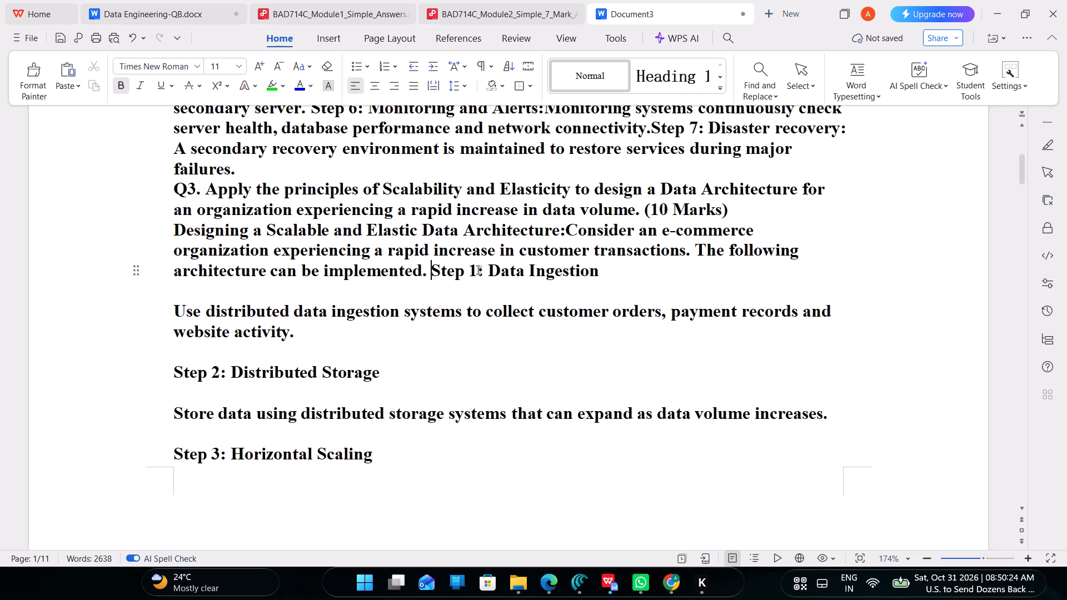
{"action": "left_click", "coordinate": [602, 268]}
{"action": "key", "text": "shift+colon"}
{"action": "key", "text": "Delete"}
{"action": "key", "text": "Delete"}
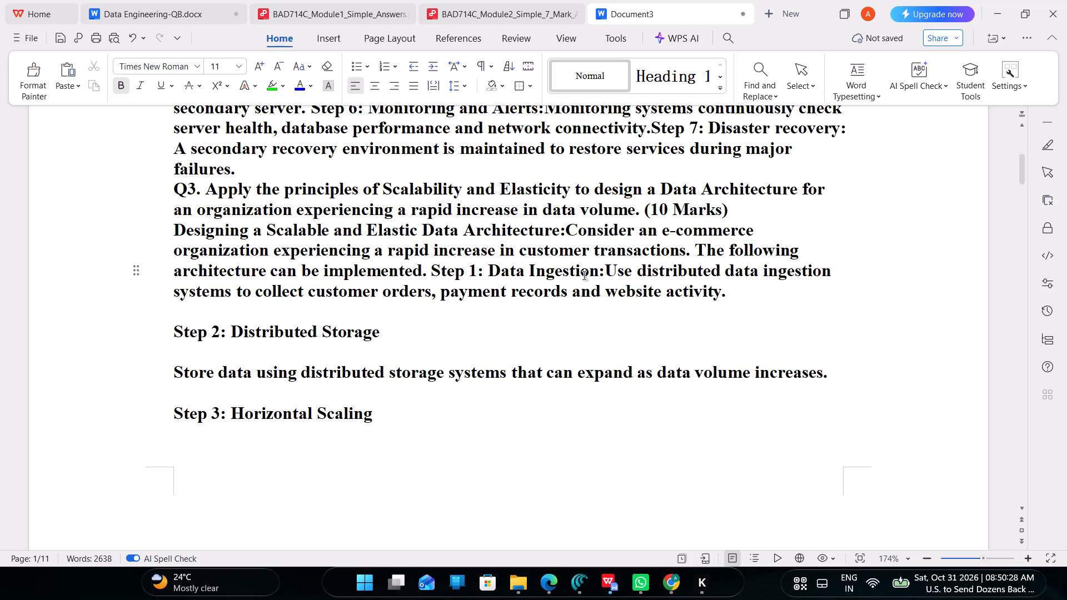
Join the "Step 2: Distributed Storage" heading after the Step 1 description with a space.
{"action": "left_click", "coordinate": [746, 301]}
{"action": "key", "text": "Delete"}
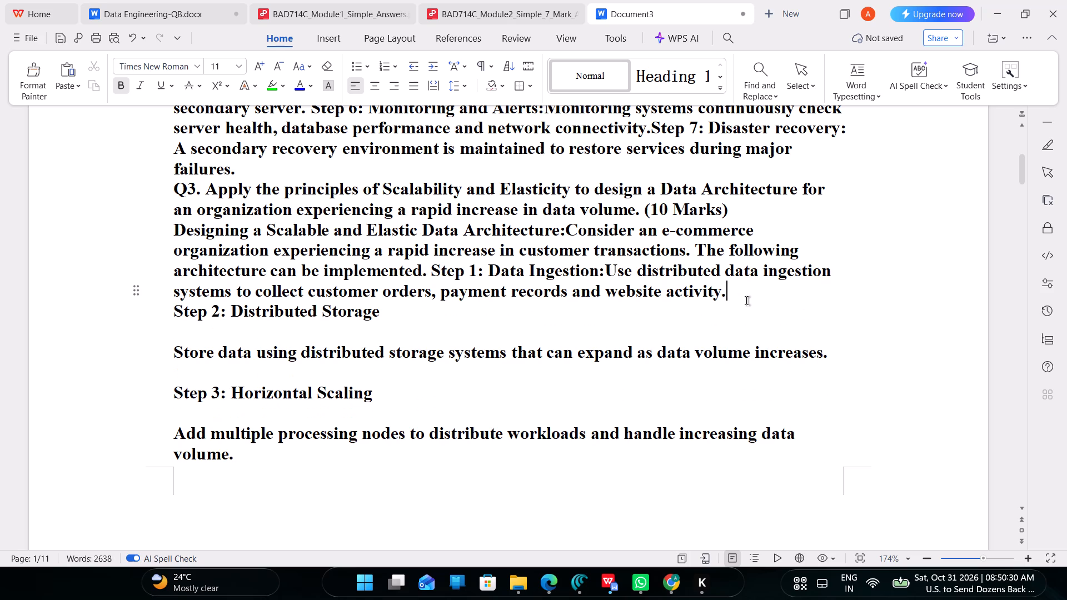
{"action": "key", "text": "space"}
{"action": "key", "text": "Delete"}
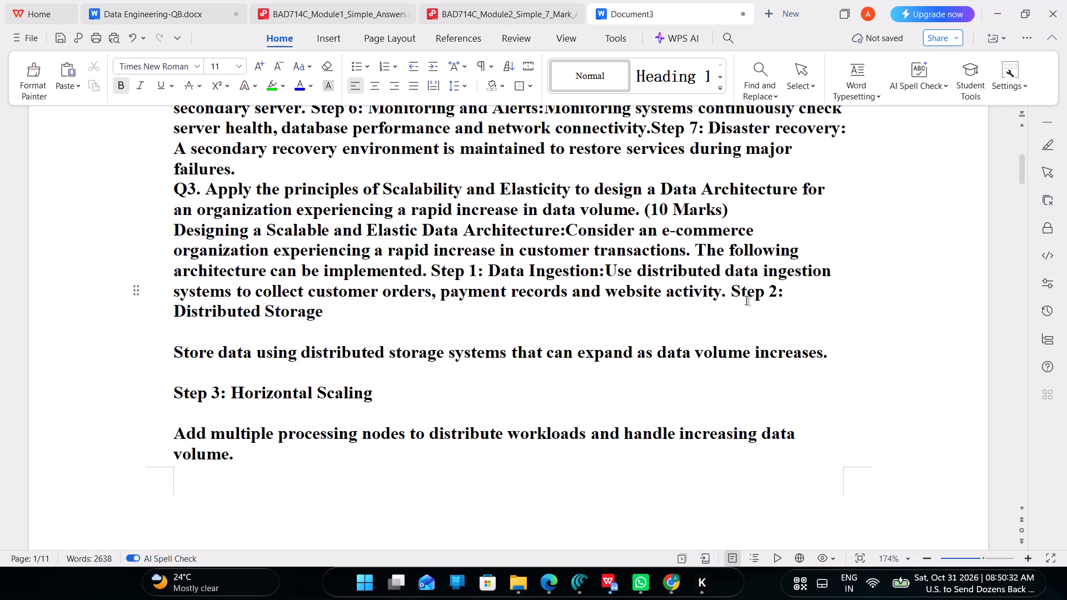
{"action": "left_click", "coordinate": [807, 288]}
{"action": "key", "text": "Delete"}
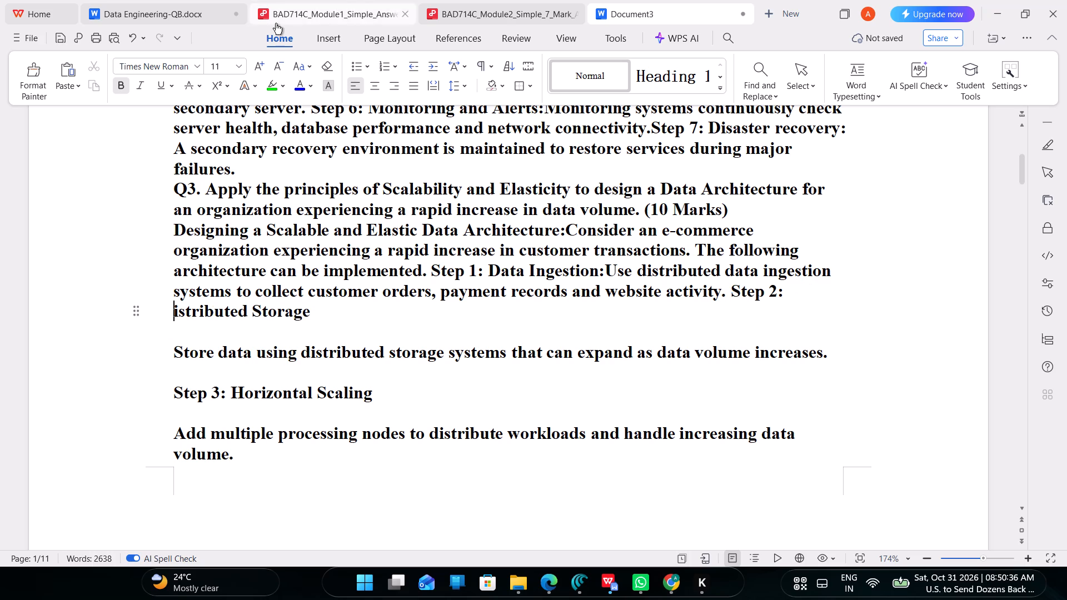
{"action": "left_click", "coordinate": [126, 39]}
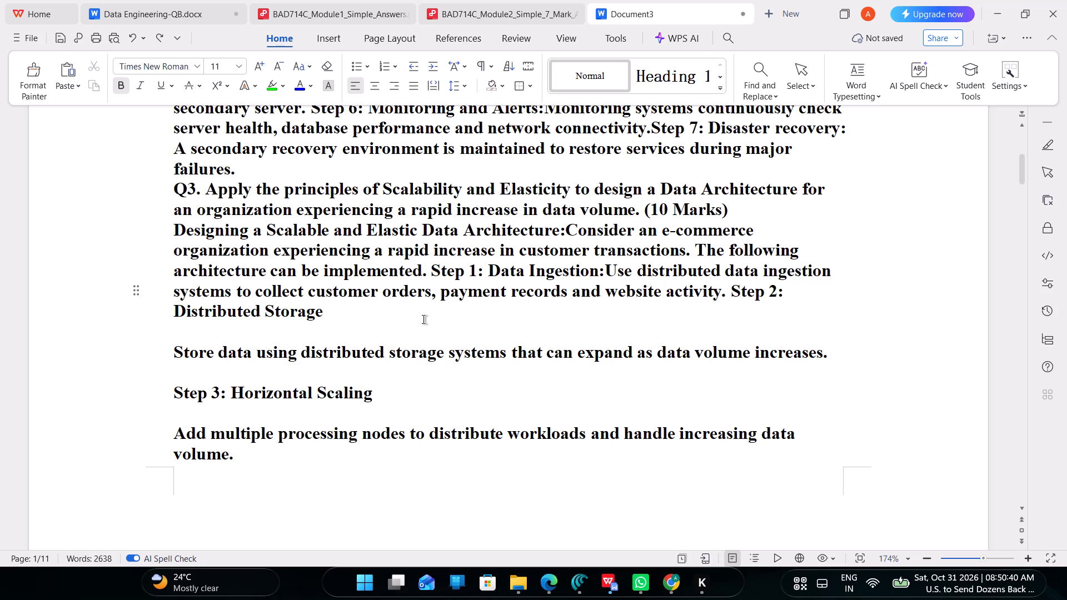
Add a period after "Step 2: Distributed Storage" and join its description on the same line with a space.
{"action": "left_click", "coordinate": [388, 314]}
{"action": "key", "text": "Delete"}
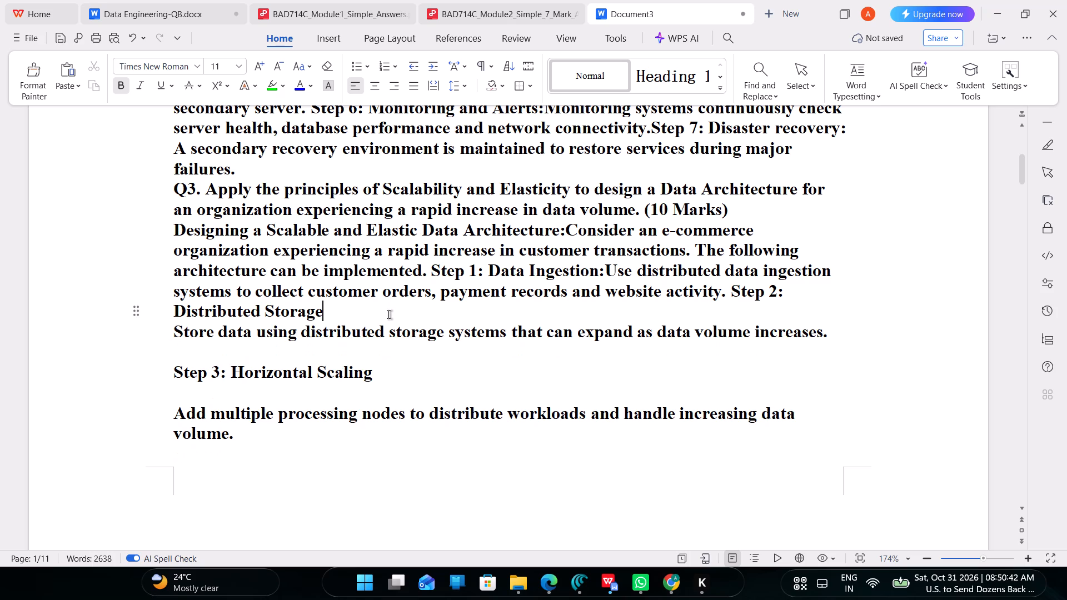
{"action": "key", "text": "period"}
{"action": "key", "text": "Delete"}
{"action": "key", "text": "space"}
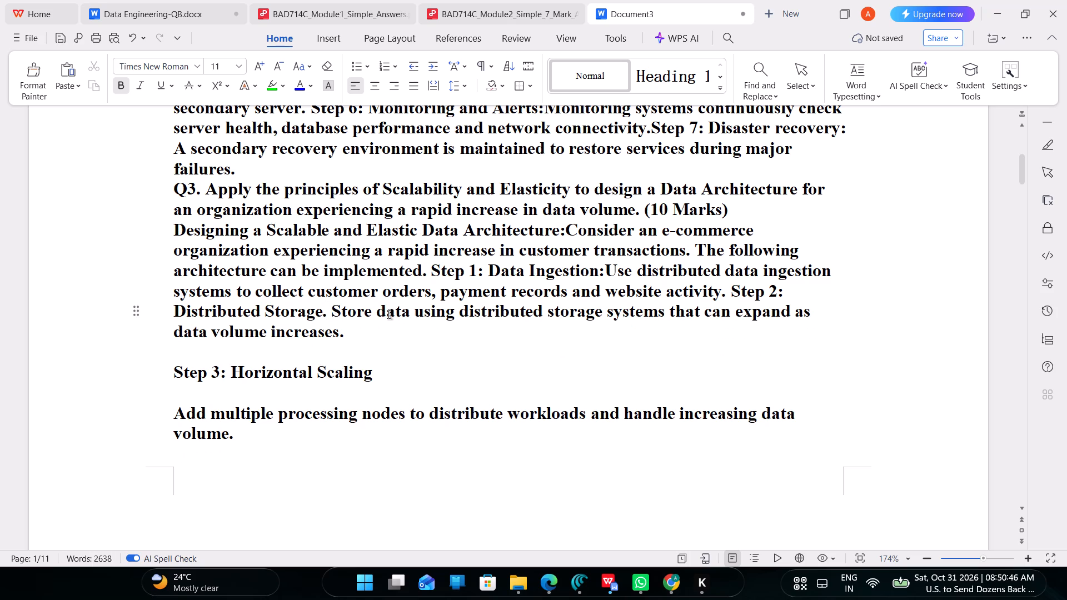
Join the "Step 3: Horizontal Scaling" heading after the Step 2 description with a space.
{"action": "left_click", "coordinate": [374, 338]}
{"action": "key", "text": "Delete"}
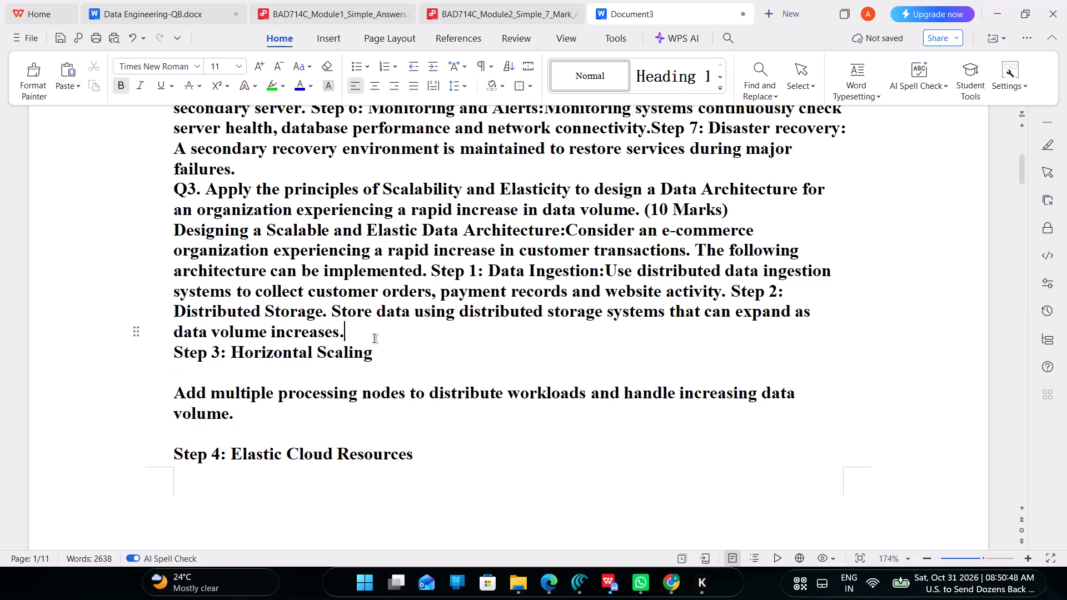
{"action": "key", "text": "Delete"}
{"action": "key", "text": "space"}
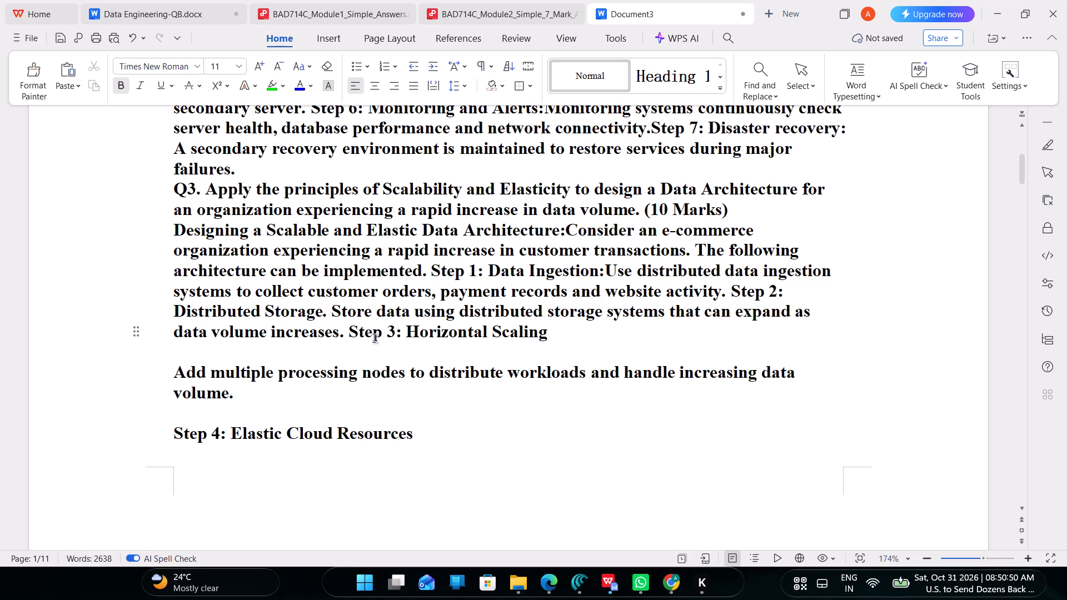
Add a colon after "Step 3: Horizontal Scaling" and join its description on the same line with a space.
{"action": "left_click", "coordinate": [556, 338]}
{"action": "key", "text": "shift+colon"}
{"action": "key", "text": "Delete"}
{"action": "key", "text": "Delete"}
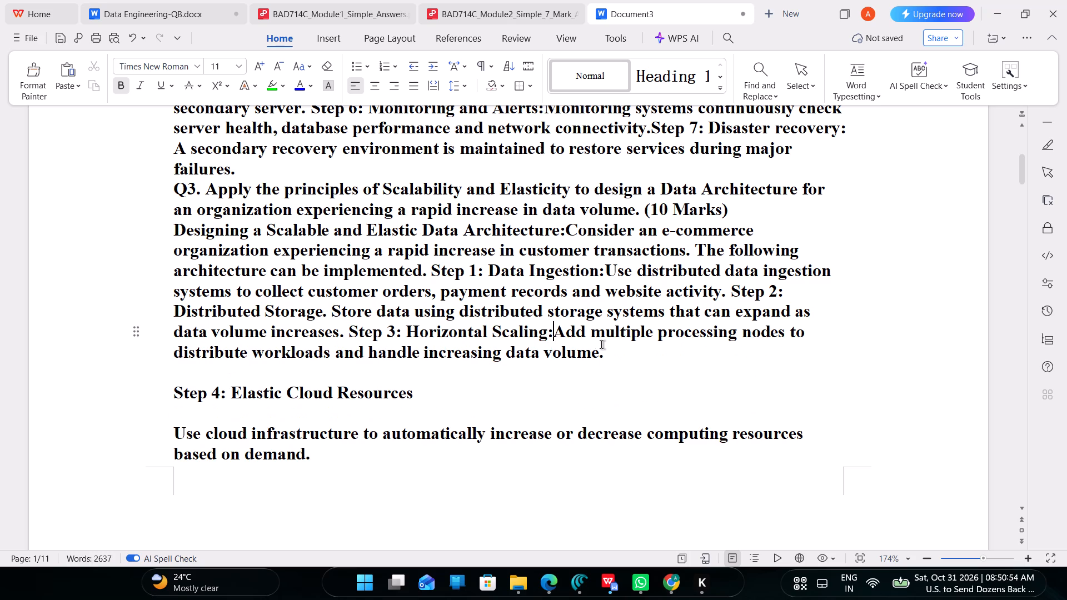
{"action": "key", "text": "space"}
Join the "Step 4: Elastic Cloud Resources" heading after the Step 3 description with a space.
{"action": "left_click", "coordinate": [609, 351]}
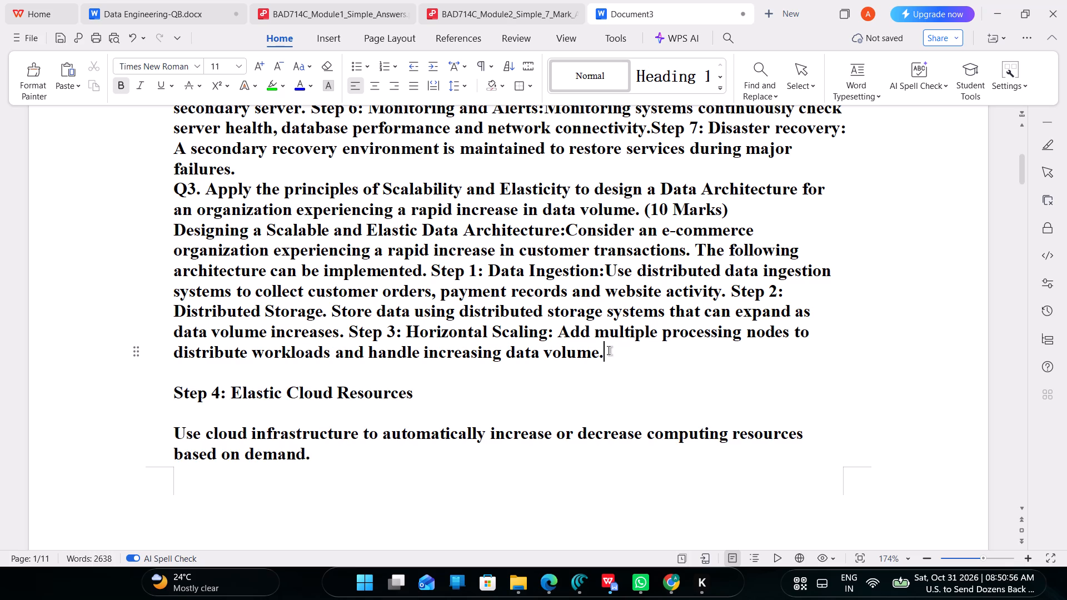
{"action": "key", "text": "Delete"}
{"action": "key", "text": "Delete"}
{"action": "left_click", "coordinate": [609, 351]}
{"action": "key", "text": "space"}
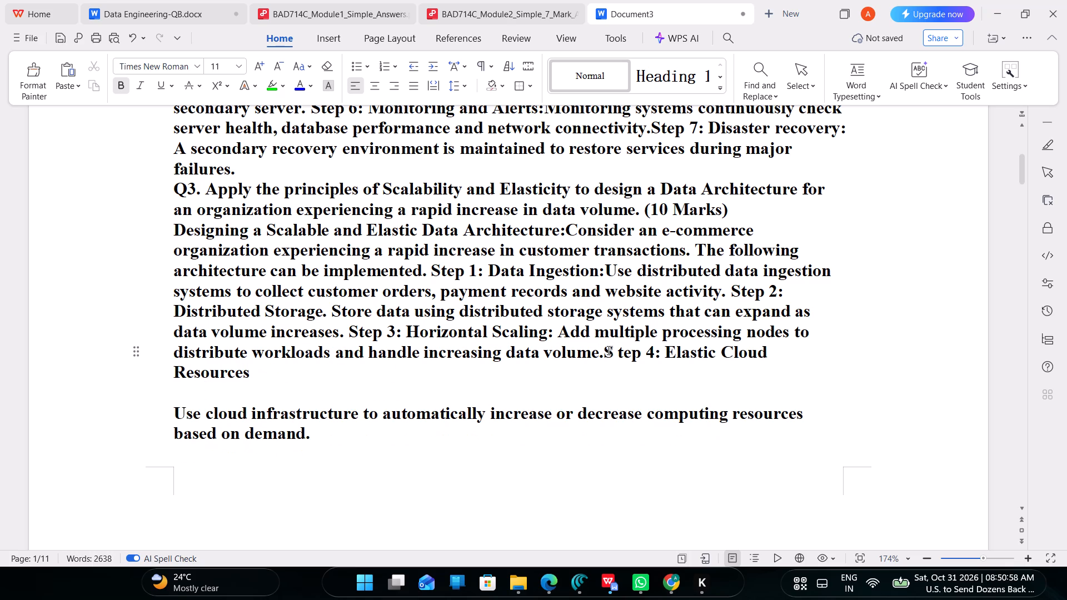
{"action": "key", "text": "Left"}
{"action": "key", "text": "Left"}
{"action": "key", "text": "space"}
{"action": "key", "text": "Right"}
{"action": "key", "text": "Delete"}
Join the Step 4 description directly to its heading, and the "Step 5: Load Balancing" heading directly after that description, without spaces.
{"action": "left_click", "coordinate": [318, 372]}
{"action": "key", "text": "Delete"}
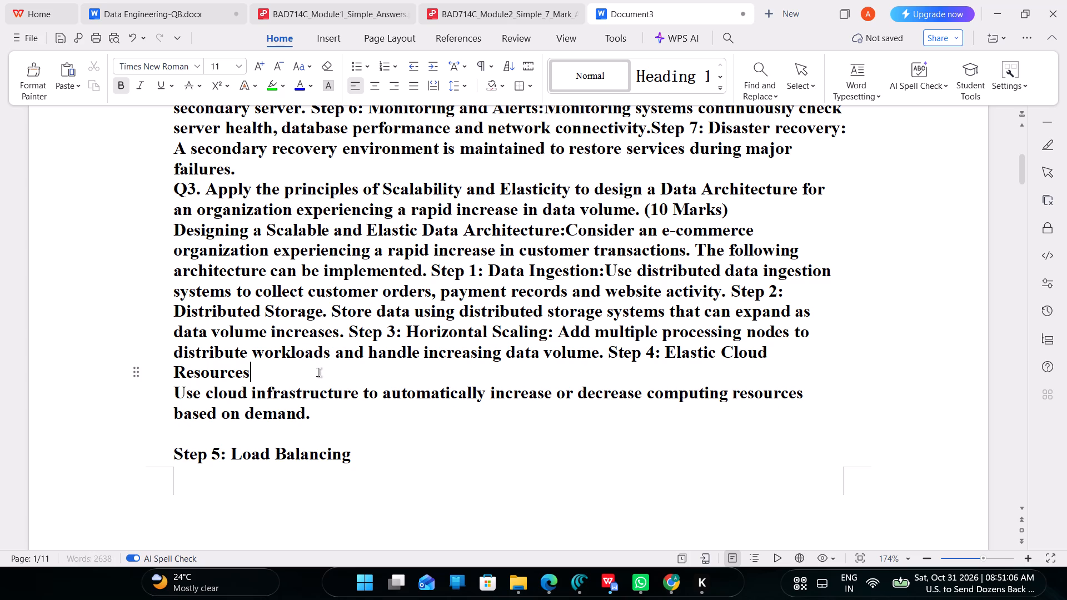
{"action": "key", "text": "Delete"}
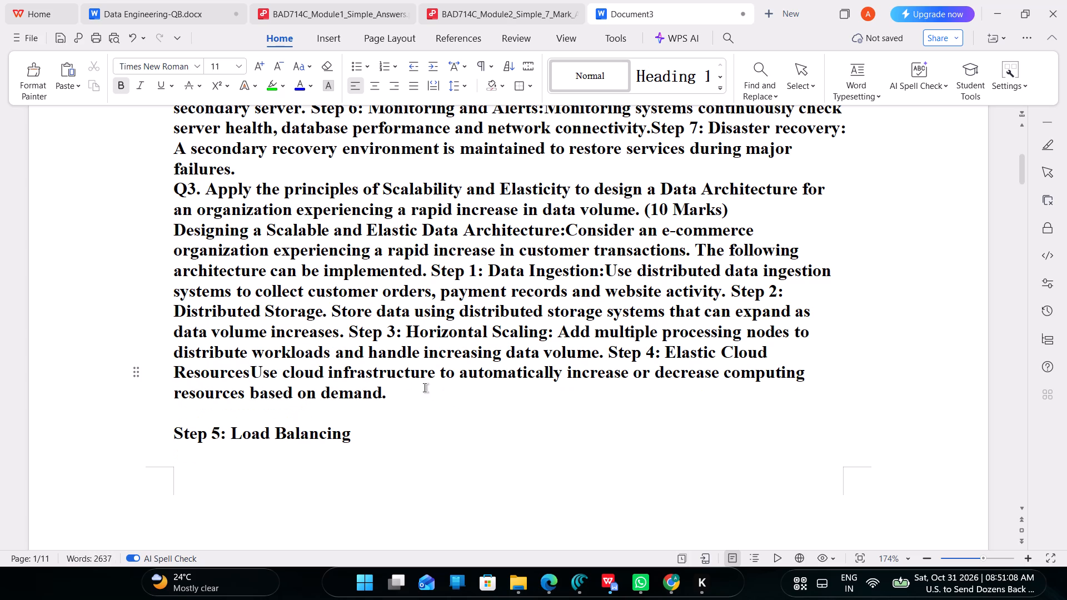
{"action": "left_click", "coordinate": [425, 388]}
{"action": "key", "text": "Delete"}
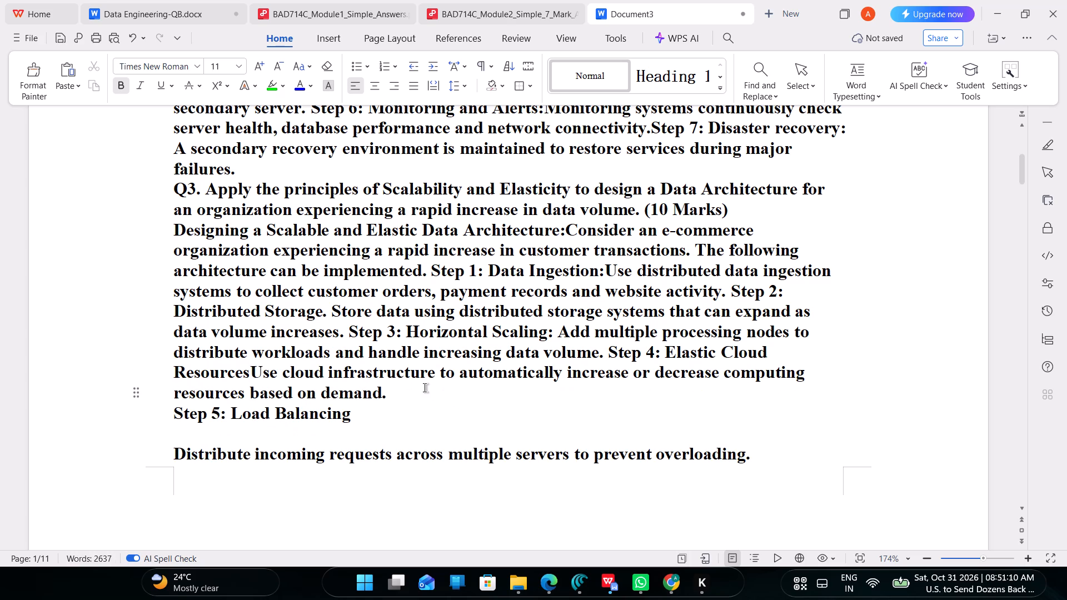
{"action": "key", "text": "Delete"}
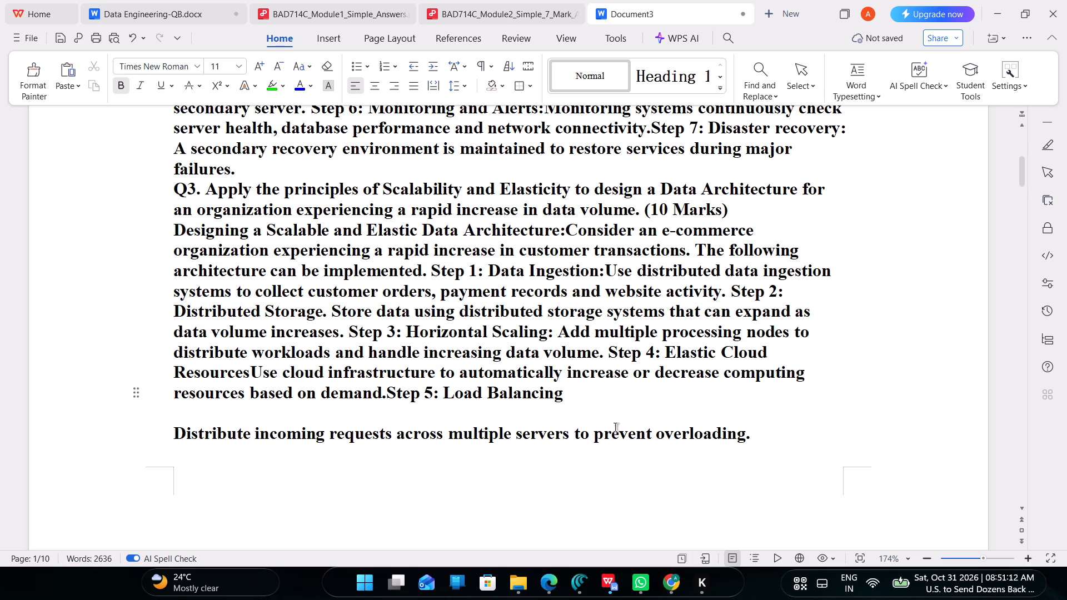
Insert a colon directly after "Elastic Cloud" in the Step 4 heading.
{"action": "left_click", "coordinate": [785, 352]}
{"action": "key", "text": "shift+colon"}
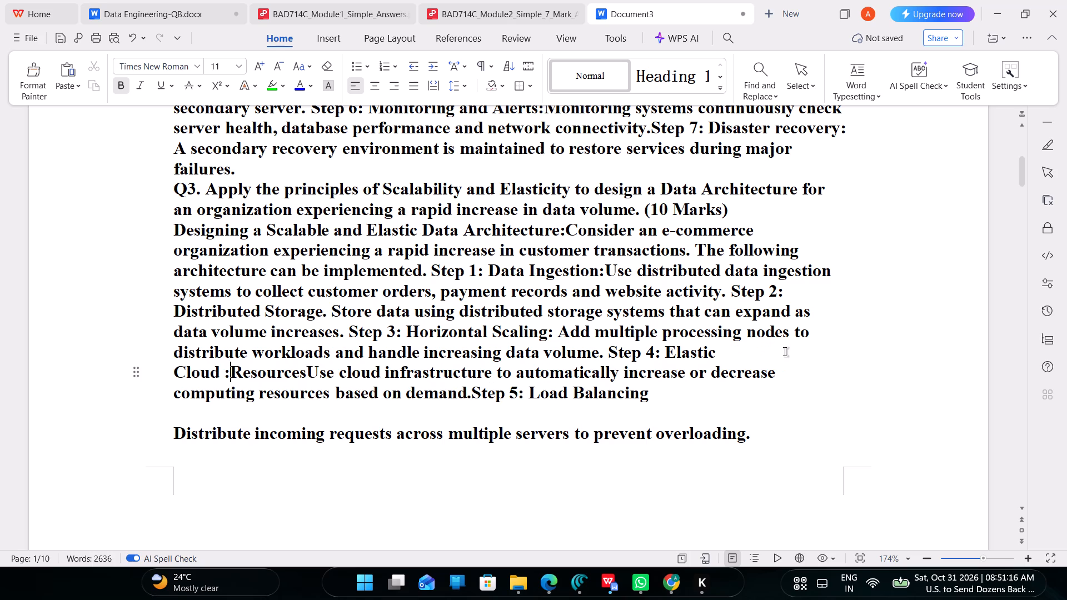
{"action": "key", "text": "BackSpace"}
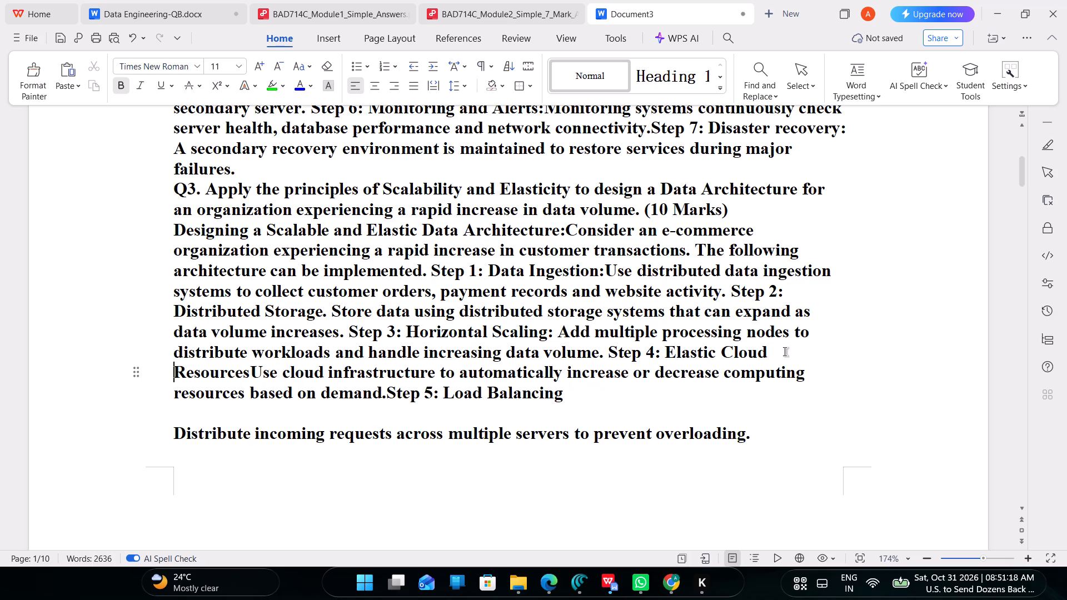
{"action": "key", "text": "Left"}
{"action": "key", "text": "shift+colon"}
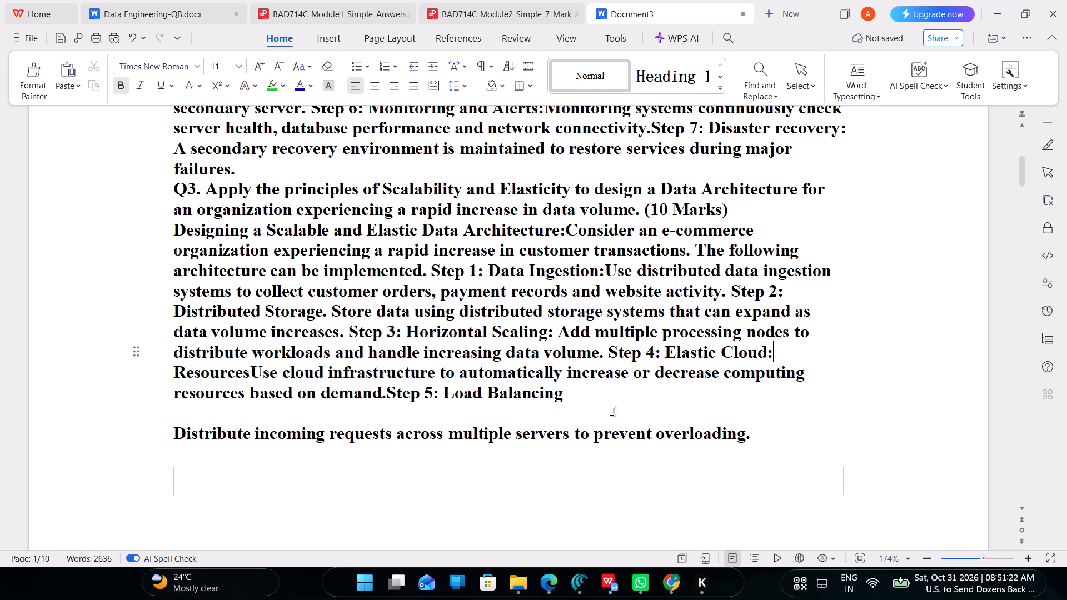
Add a colon after "Step 5: Load Balancing" and join its description on the same line with a space.
{"action": "left_click", "coordinate": [586, 393]}
{"action": "key", "text": "shift+colon"}
{"action": "key", "text": "Delete"}
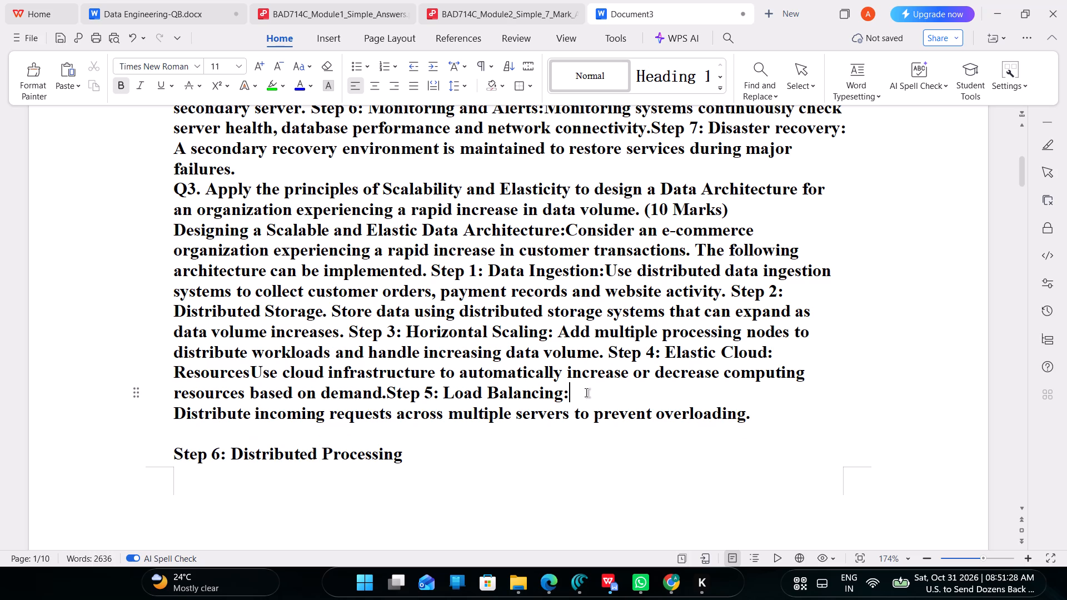
{"action": "key", "text": "Delete"}
{"action": "key", "text": "space"}
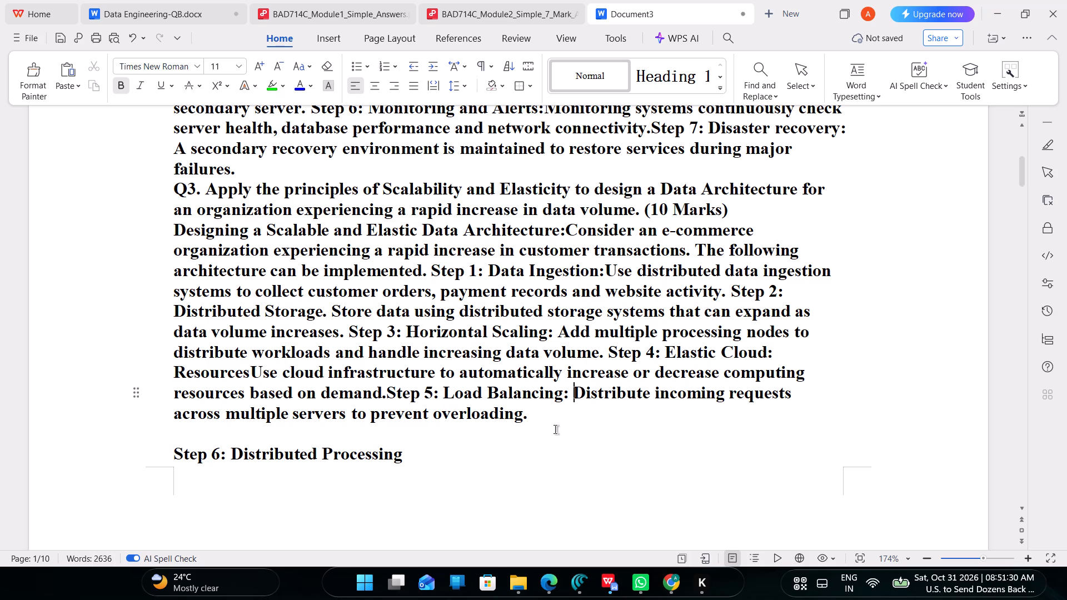
Join the "Step 6: Distributed Processing" heading after the Step 5 description with a space.
{"action": "left_click", "coordinate": [555, 408]}
{"action": "key", "text": "Delete"}
{"action": "key", "text": "Delete"}
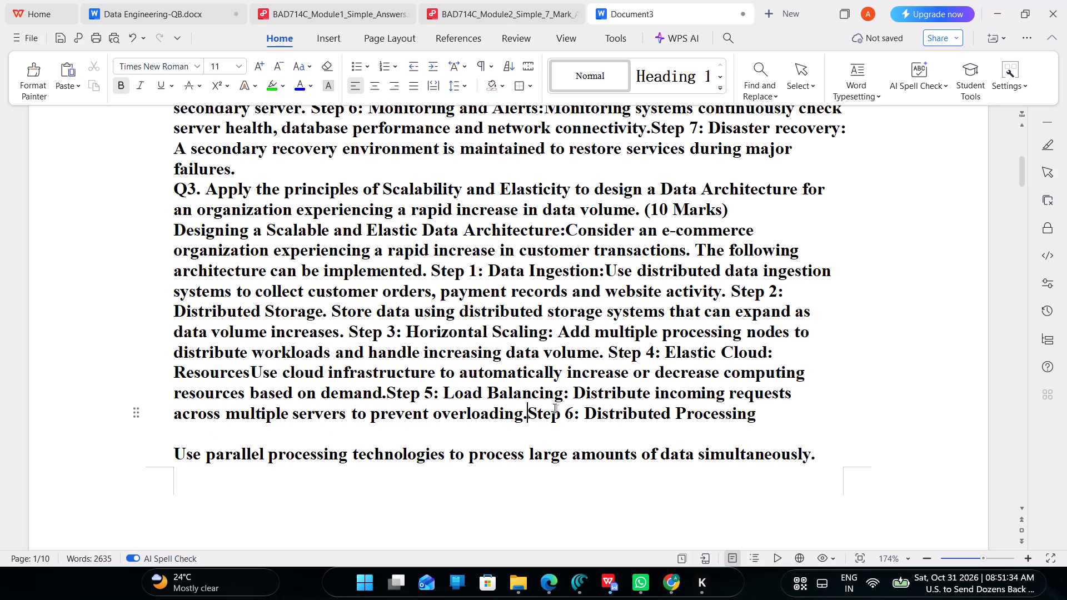
{"action": "key", "text": "space"}
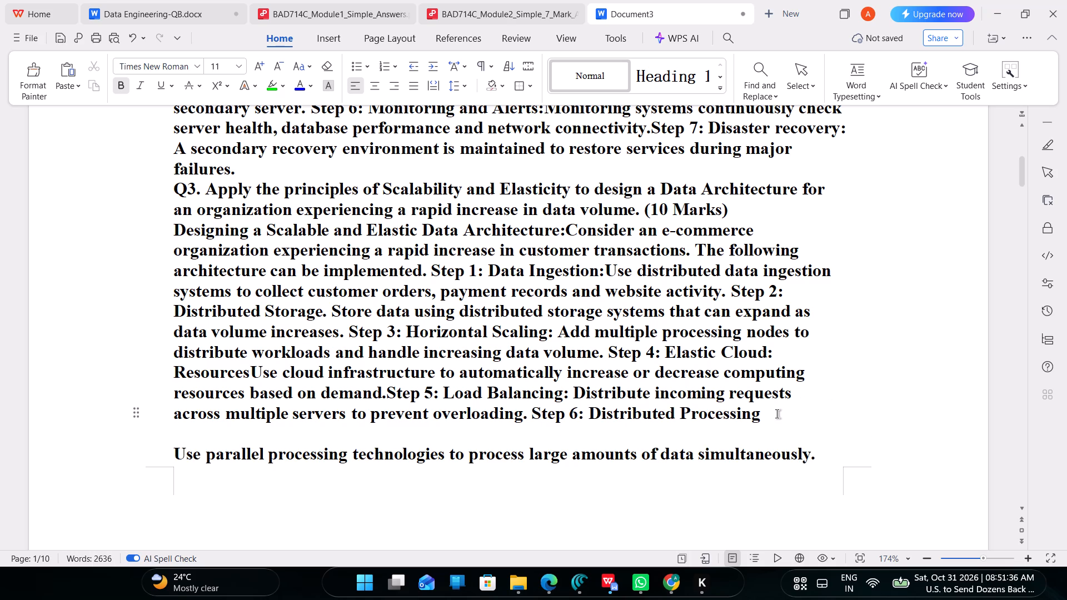
Add a colon after "Step 6: Distributed Processing" and remove the blank line before its description.
{"action": "left_click", "coordinate": [777, 414]}
{"action": "key", "text": "shift+colon"}
{"action": "key", "text": "Delete"}
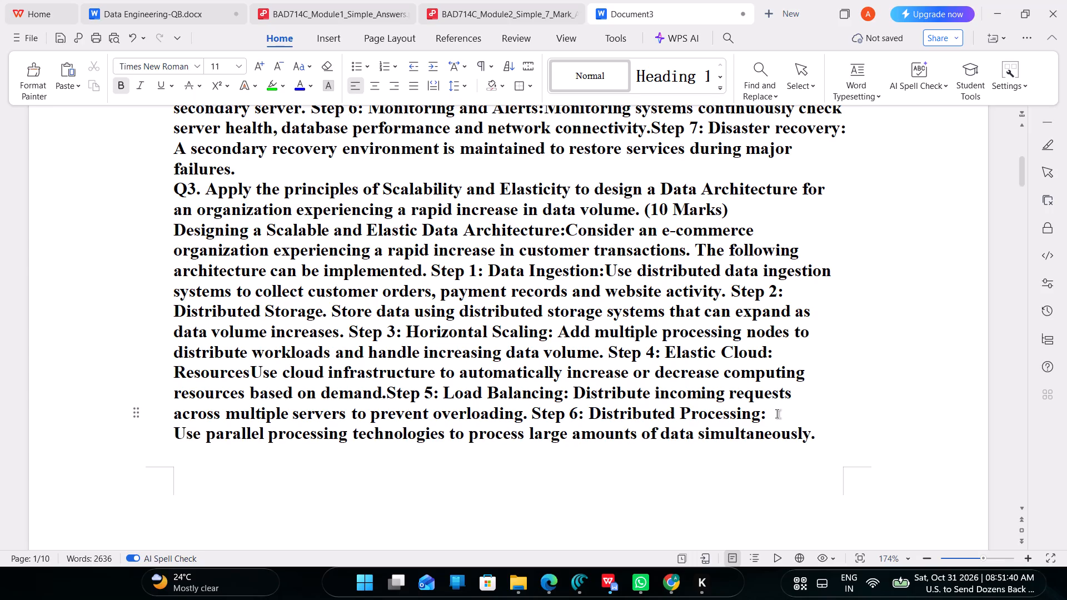
Add a colon after "Step 7: Monitoring" and join its description on the same line with a space.
{"action": "scroll", "coordinate": [777, 414], "scroll_direction": "down", "scroll_amount": 6}
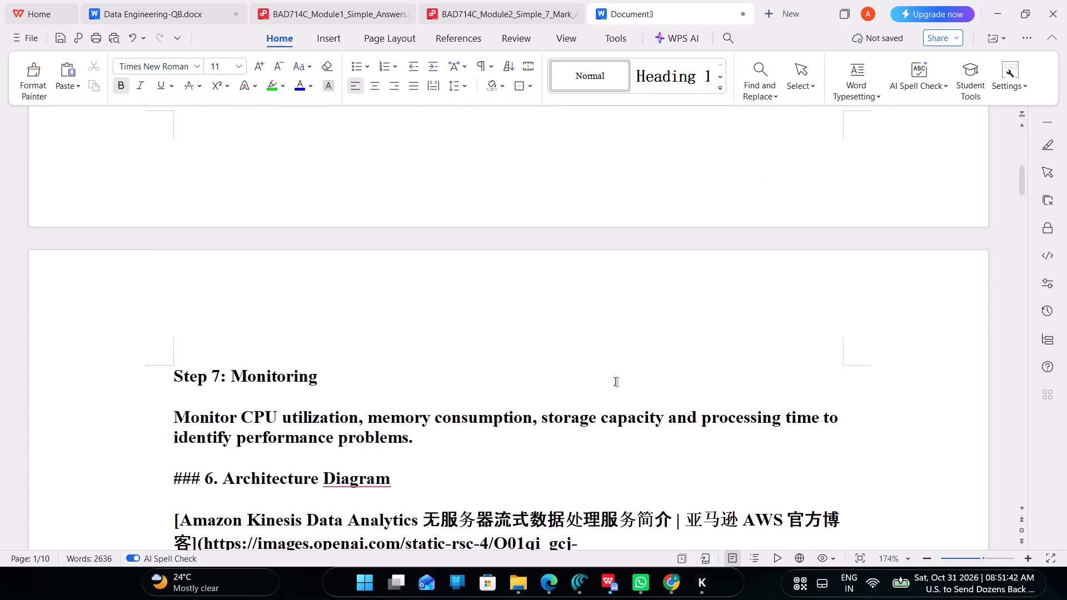
{"action": "left_click", "coordinate": [391, 380]}
{"action": "key", "text": "shift+colon"}
{"action": "key", "text": "Delete"}
{"action": "key", "text": "Delete"}
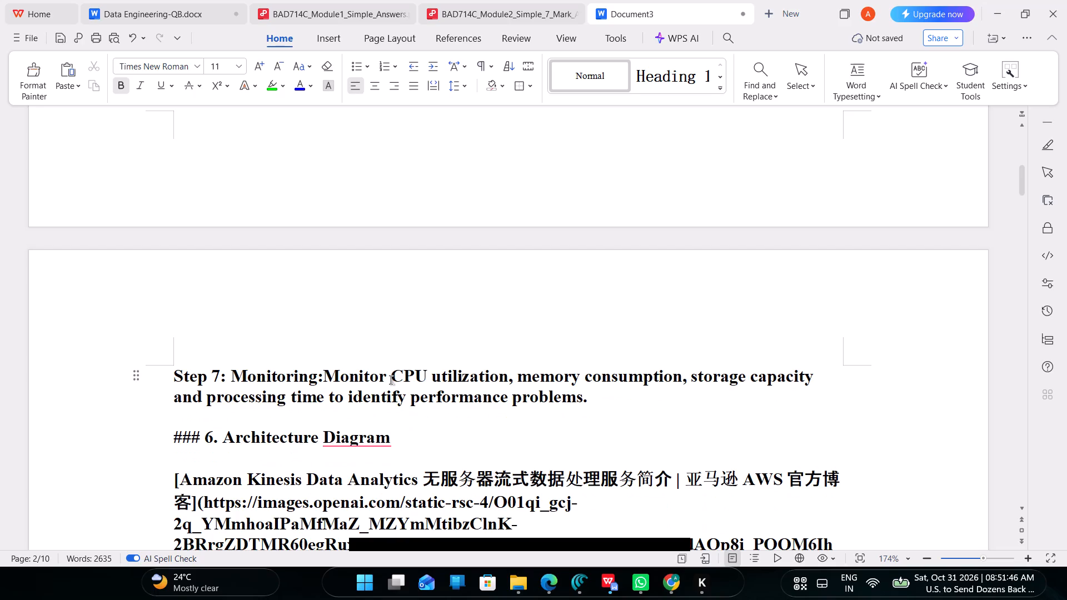
{"action": "key", "text": "space"}
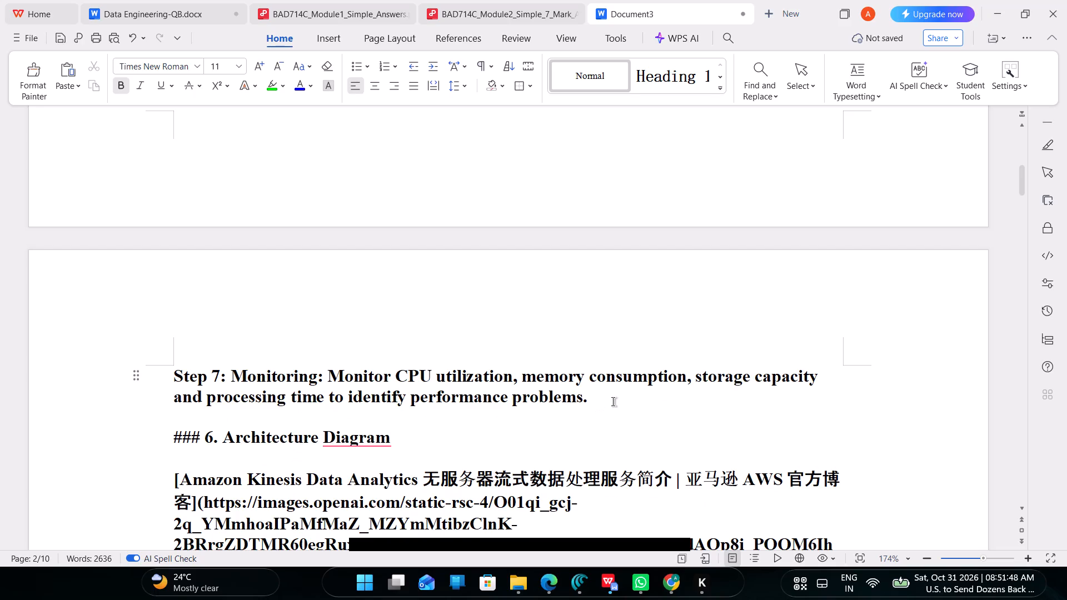
Delete everything between the Step 7 description and the Q5 question, from "### 6. Architecture Diagram" through the Conclusion section.
{"action": "left_click", "coordinate": [613, 402]}
{"action": "key", "text": "Delete"}
{"action": "key", "text": "Delete"}
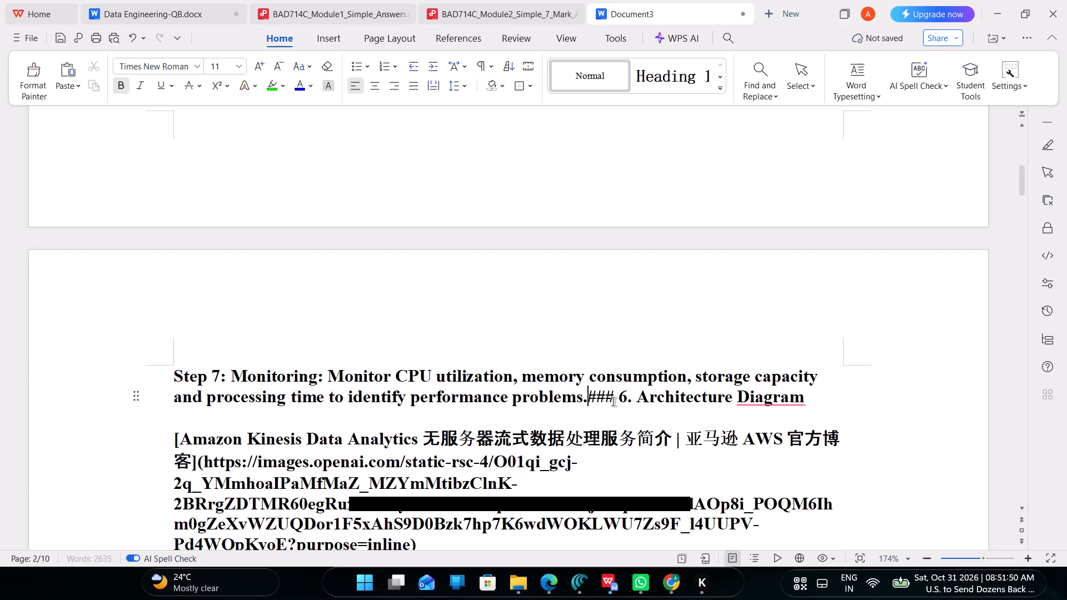
{"action": "left_click_drag", "start_coordinate": [589, 396], "coordinate": [635, 527]}
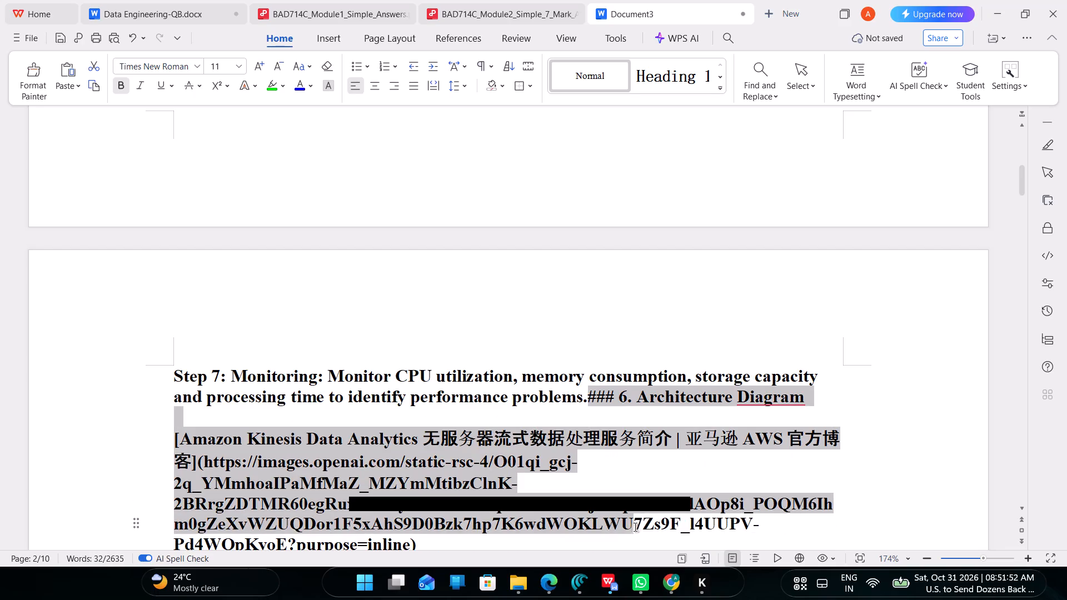
{"action": "left_click_drag", "start_coordinate": [635, 527], "coordinate": [537, 456]}
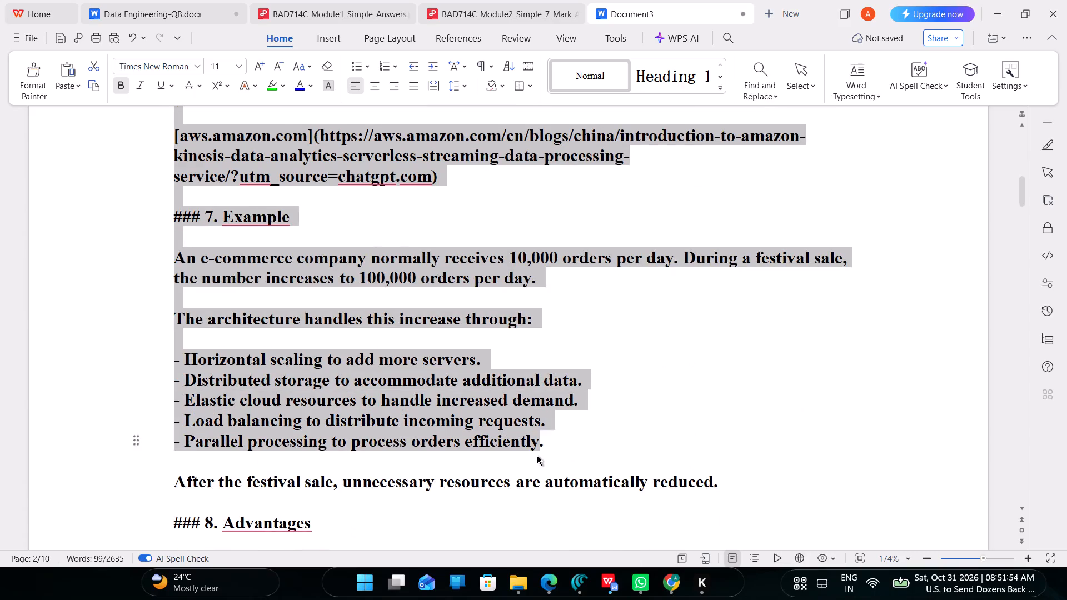
{"action": "left_click_drag", "start_coordinate": [537, 456], "coordinate": [533, 537]}
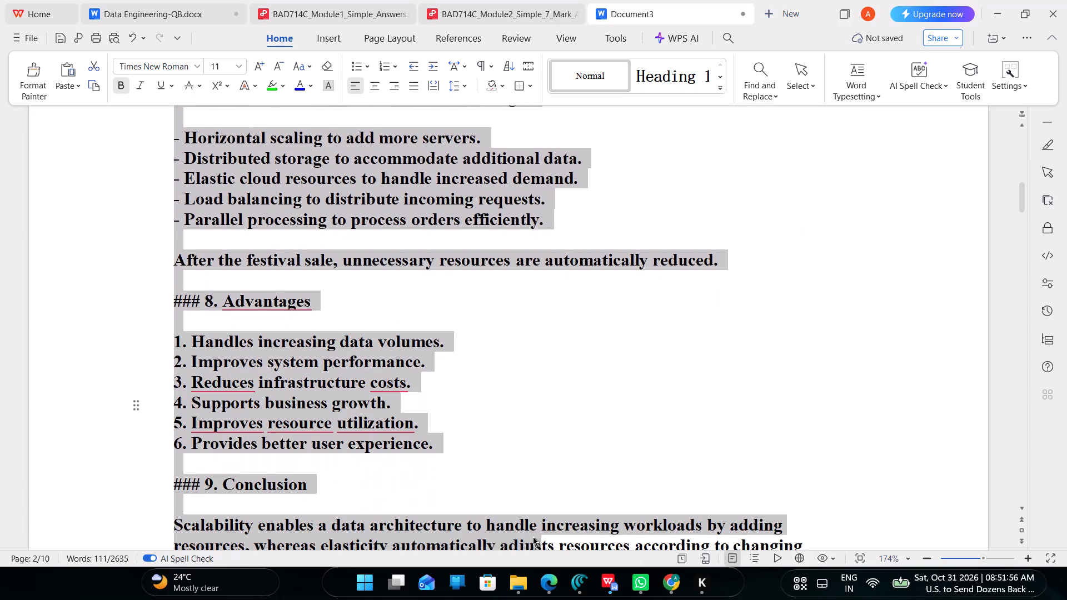
{"action": "left_click_drag", "start_coordinate": [533, 537], "coordinate": [441, 434]}
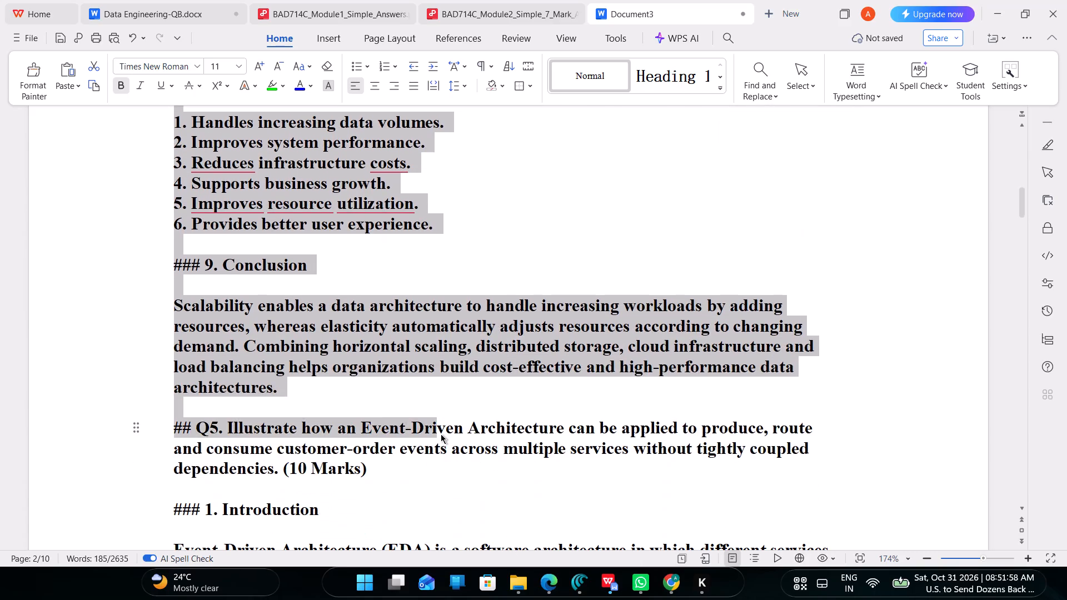
{"action": "left_click_drag", "start_coordinate": [441, 434], "coordinate": [405, 406]}
{"action": "key", "text": "BackSpace"}
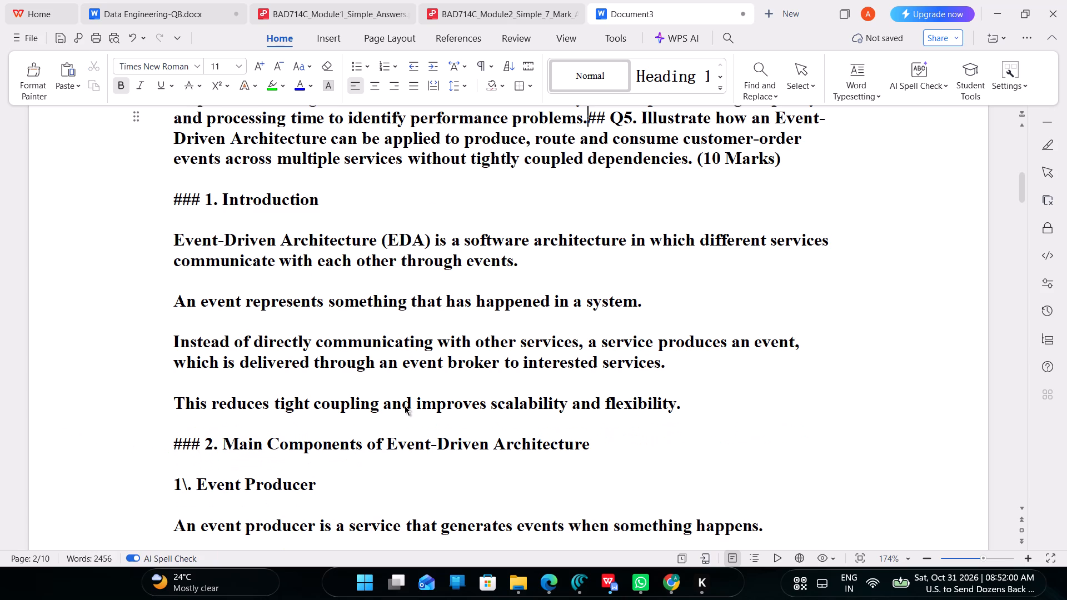
Put the Q5 question on its own line below the Step 7 description and remove its "##" marker.
{"action": "scroll", "coordinate": [405, 406], "scroll_direction": "up", "scroll_amount": 2}
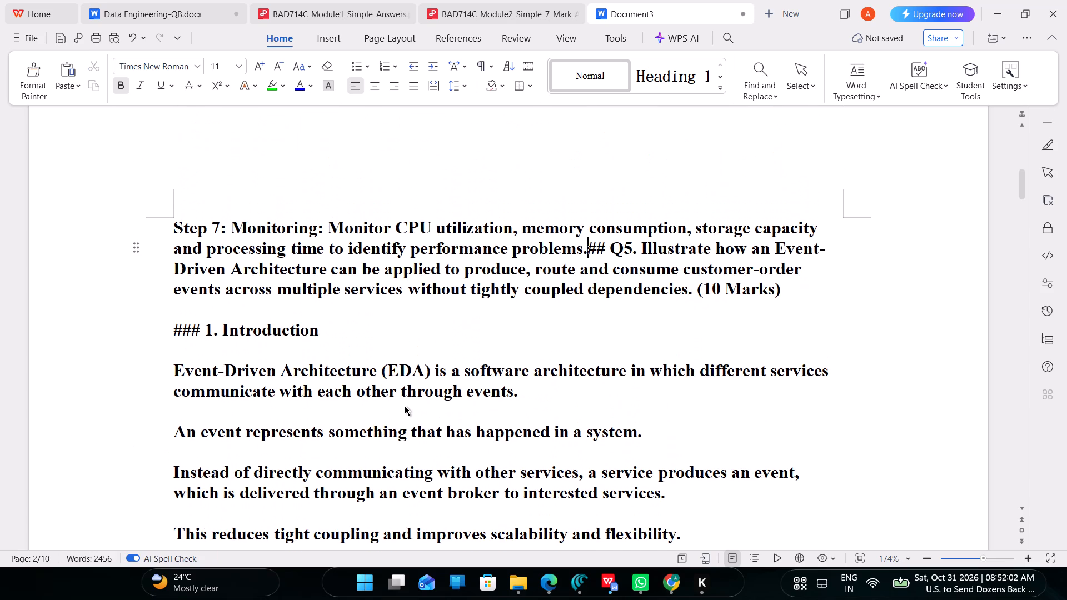
{"action": "key", "text": "shift+Return"}
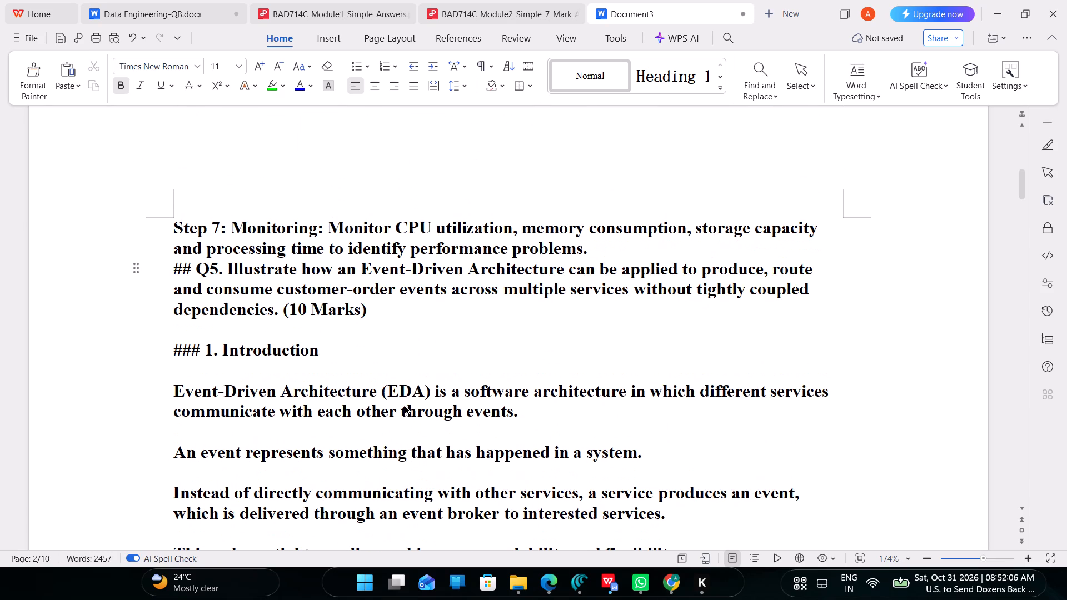
{"action": "key", "text": "Delete"}
{"action": "key", "text": "Delete"}
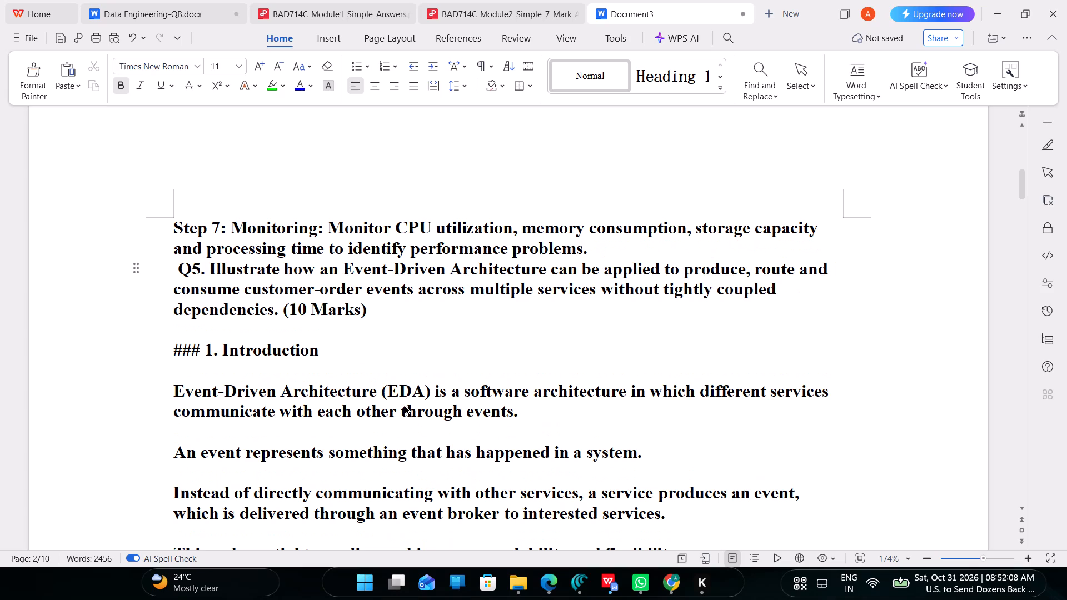
Remove the leading space before the Q5 question.
{"action": "key", "text": "Delete"}
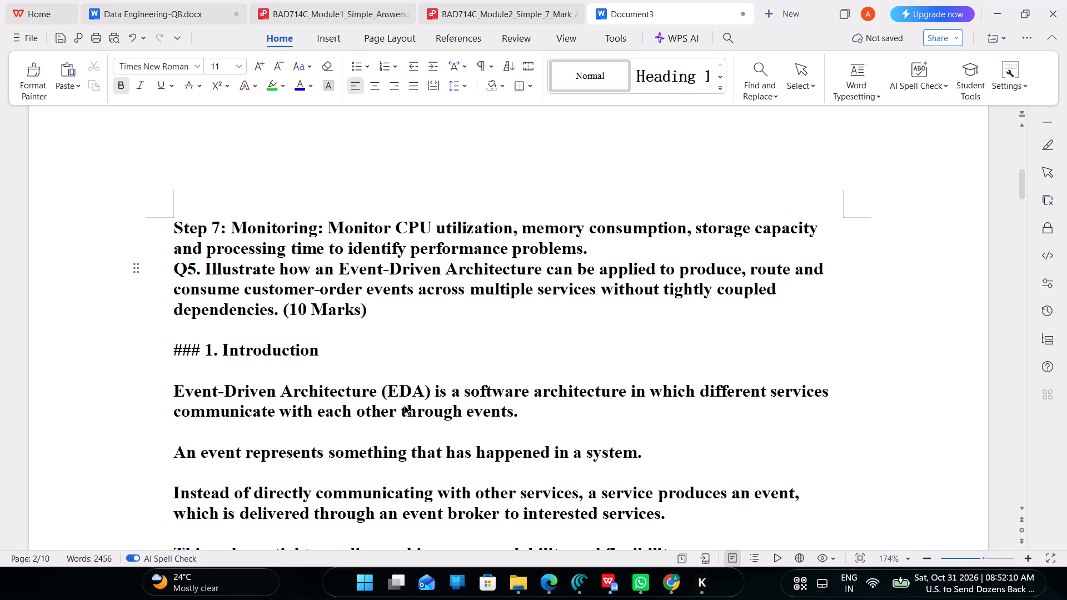
Remove "(10 Marks)" and the space before it from the end of the Q5 question.
{"action": "scroll", "coordinate": [405, 406], "scroll_direction": "down", "scroll_amount": 1}
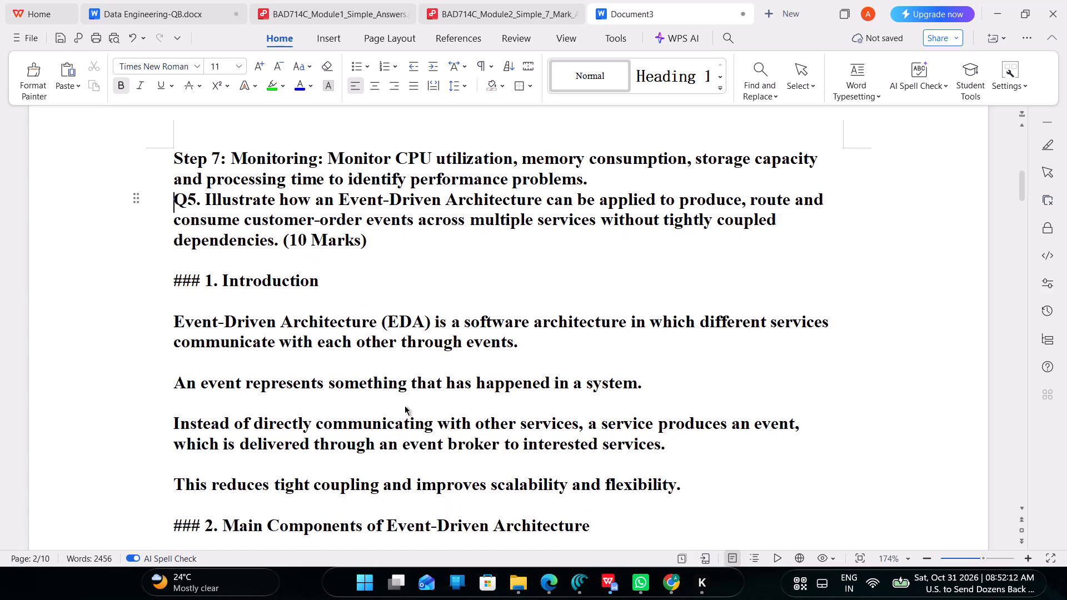
{"action": "scroll", "coordinate": [405, 406], "scroll_direction": "down", "scroll_amount": 1}
{"action": "left_click", "coordinate": [387, 238]}
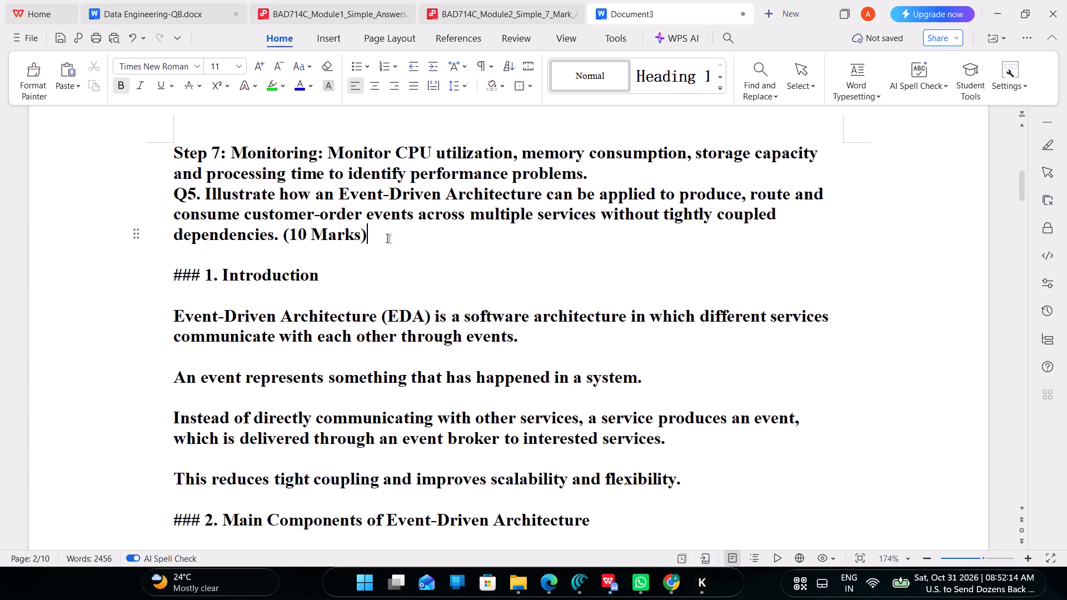
{"action": "key", "text": "backslash"}
{"action": "key", "text": "BackSpace"}
{"action": "key", "text": "BackSpace"}
{"action": "key", "text": "BackSpace"}
{"action": "key", "text": "BackSpace"}
{"action": "key", "text": "BackSpace"}
{"action": "key", "text": "BackSpace"}
{"action": "key", "text": "BackSpace"}
{"action": "key", "text": "BackSpace"}
{"action": "key", "text": "BackSpace"}
{"action": "key", "text": "BackSpace"}
{"action": "key", "text": "BackSpace"}
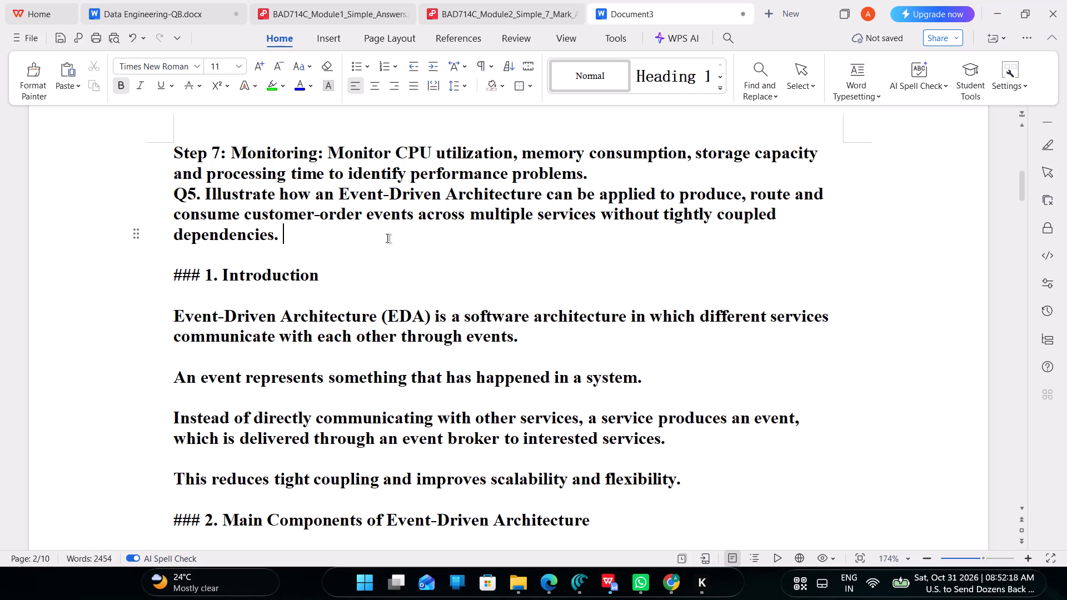
{"action": "key", "text": "BackSpace"}
Shorten the last word of the Q5 question from "dependencies." to "dencies.".
{"action": "left_click", "coordinate": [795, 221]}
{"action": "key", "text": "Delete"}
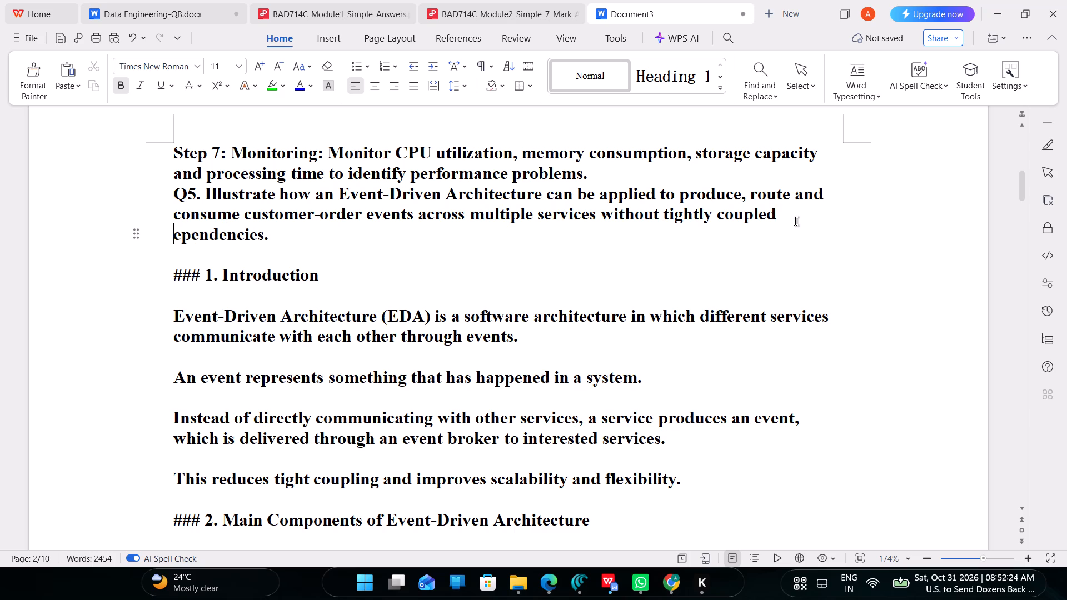
{"action": "key", "text": "Delete"}
{"action": "key", "text": "Delete"}
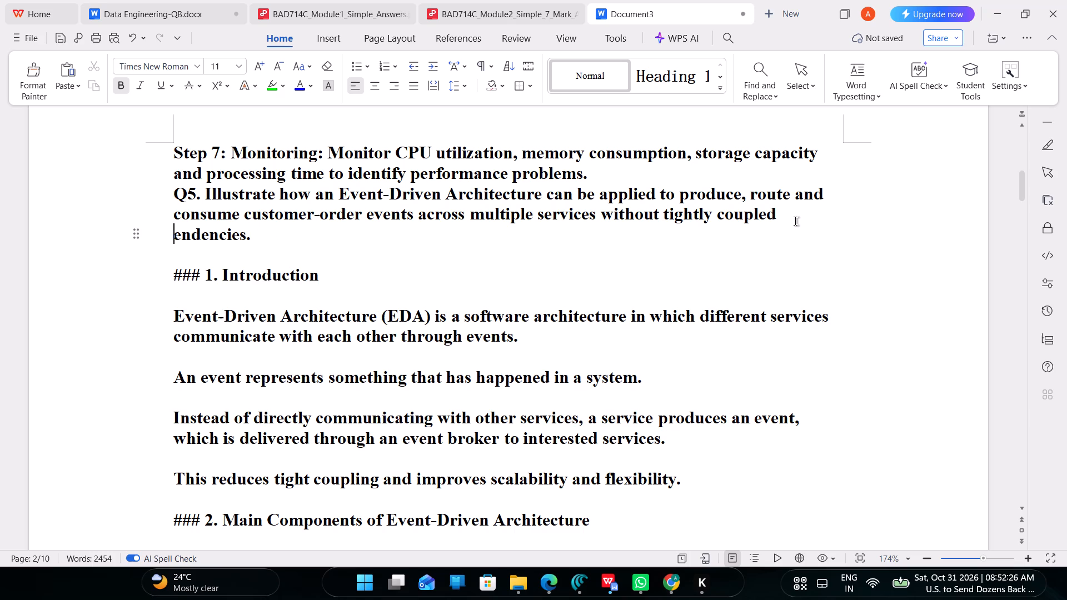
{"action": "key", "text": "Delete"}
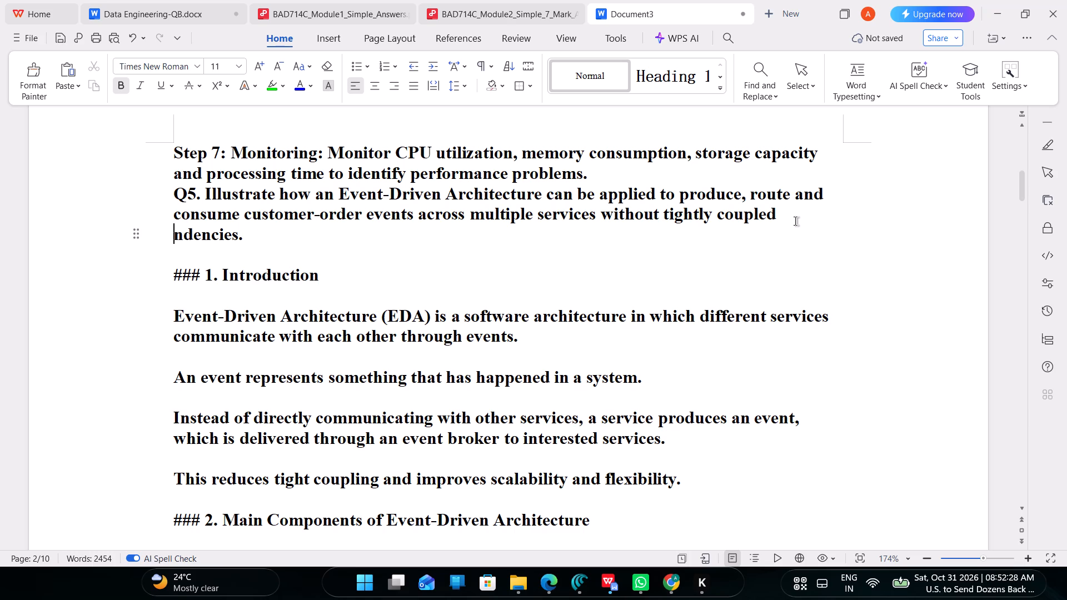
{"action": "key", "text": "Delete"}
{"action": "key", "text": "Delete"}
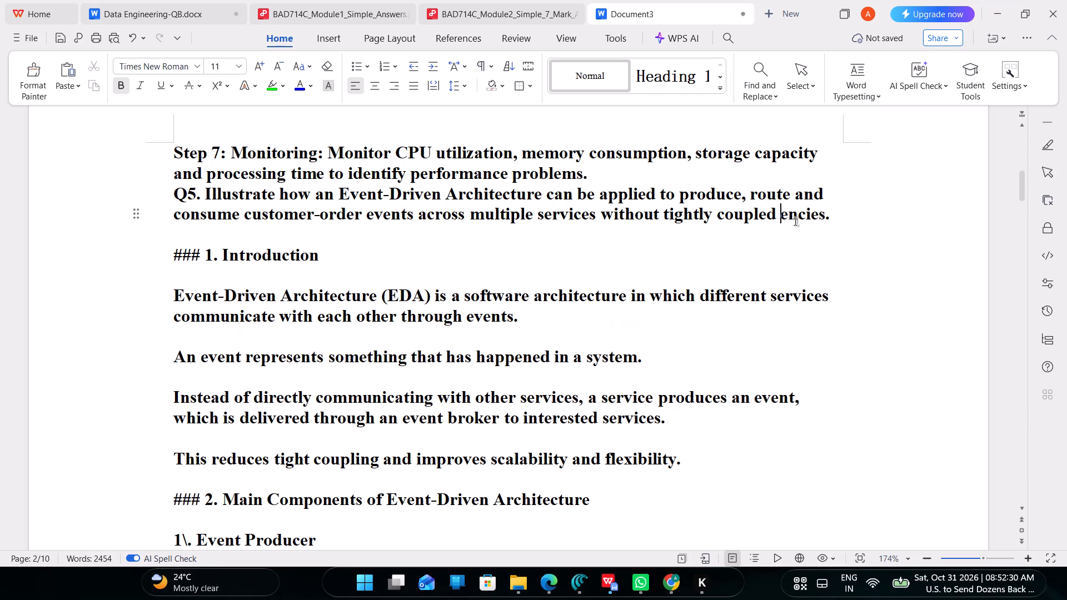
{"action": "key", "text": "d"}
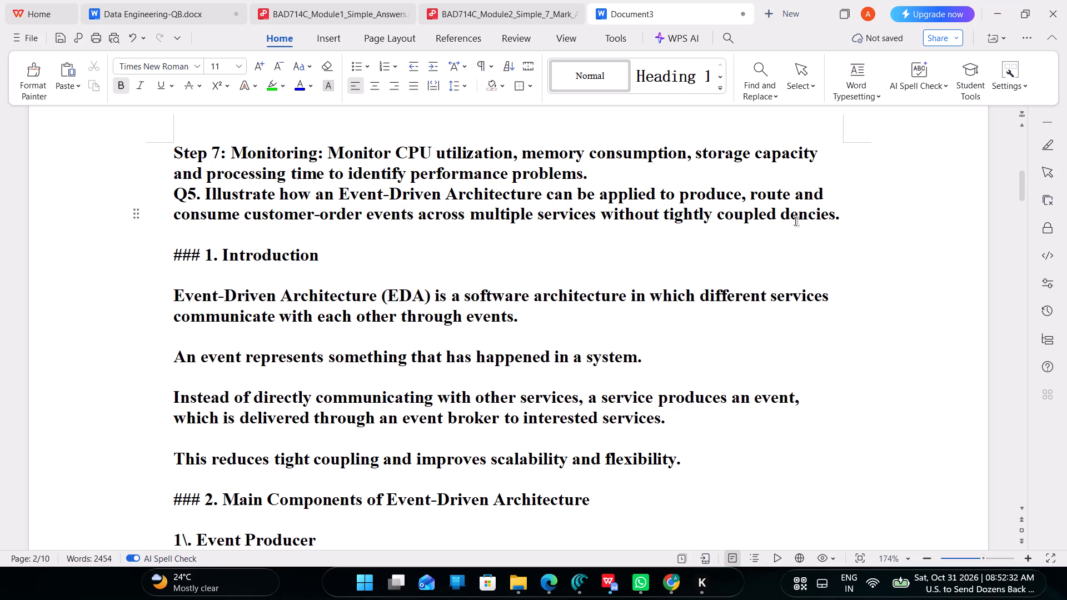
{"action": "key", "text": "Right"}
{"action": "key", "text": "p"}
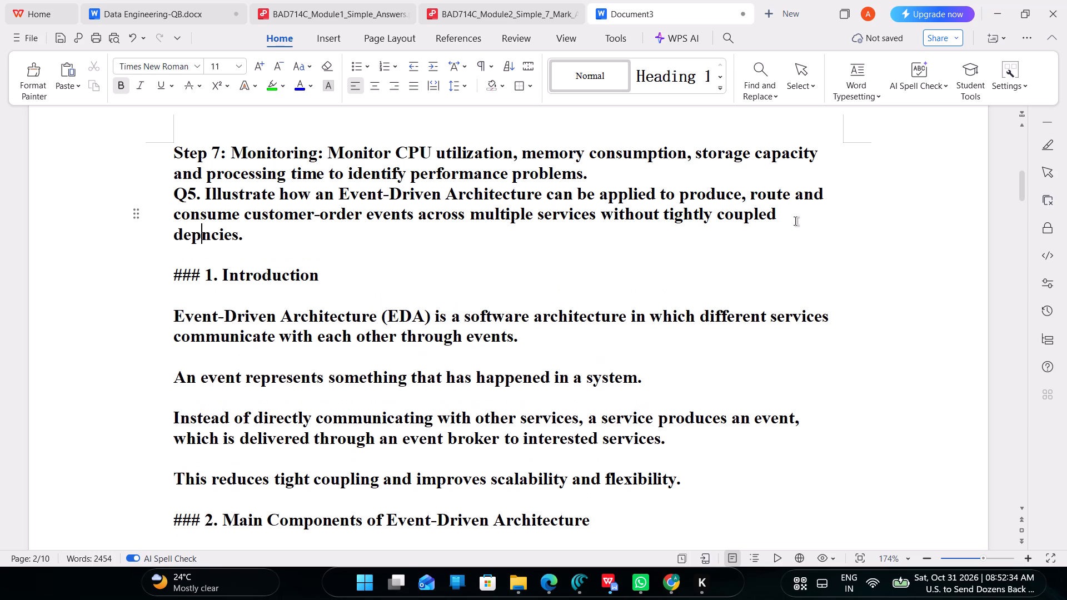
{"action": "key", "text": "BackSpace"}
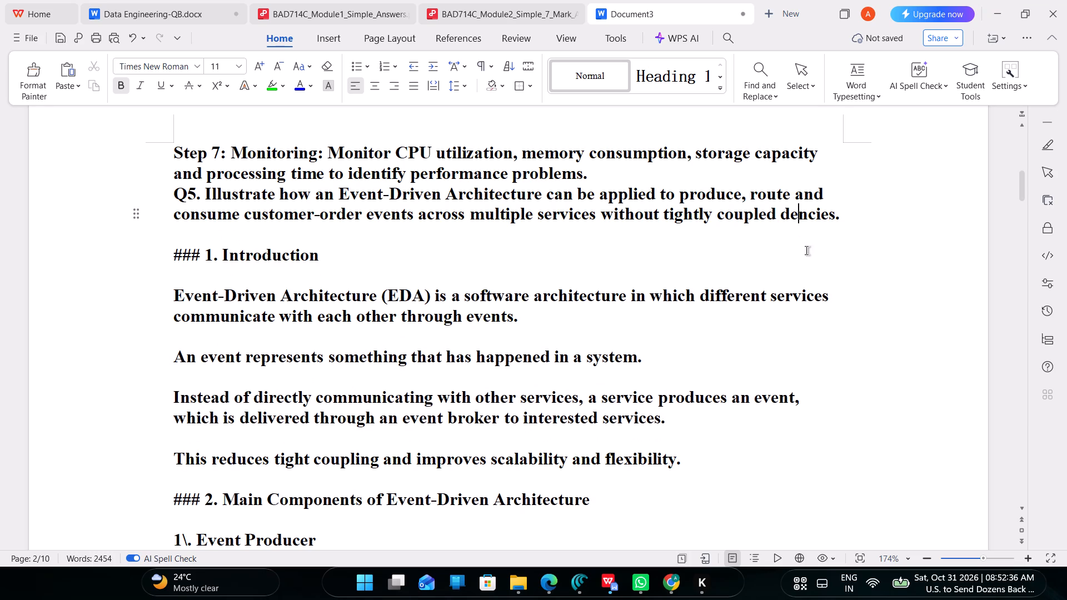
Examine the Q5 answer from its Introduction to the Architecture Diagram section to decide what to trim.
{"action": "left_click", "coordinate": [294, 232]}
{"action": "scroll", "coordinate": [252, 259], "scroll_direction": "down", "scroll_amount": 2}
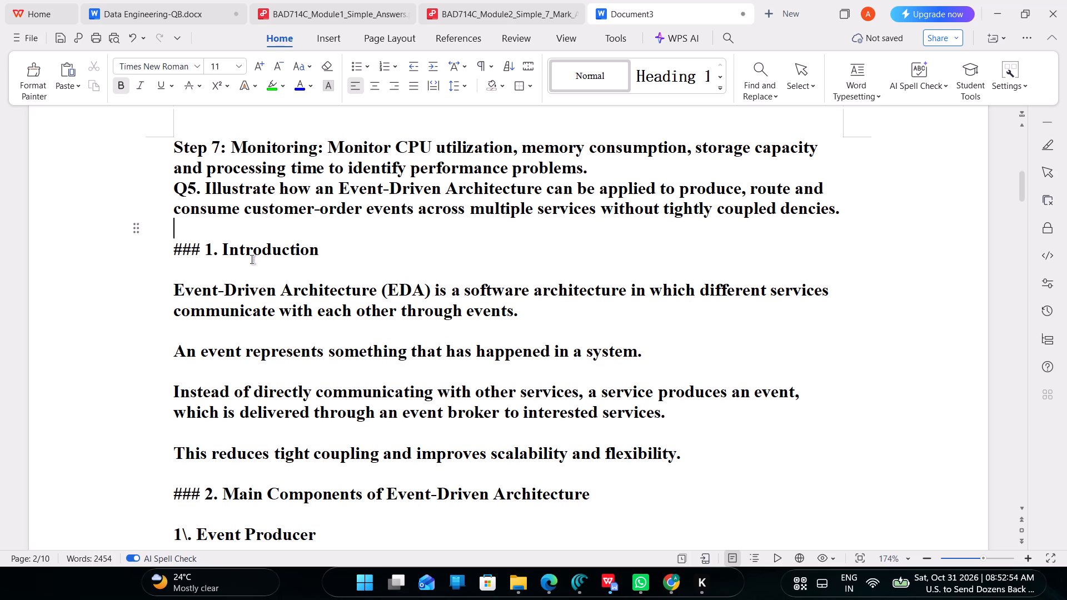
{"action": "scroll", "coordinate": [252, 259], "scroll_direction": "down", "scroll_amount": 6}
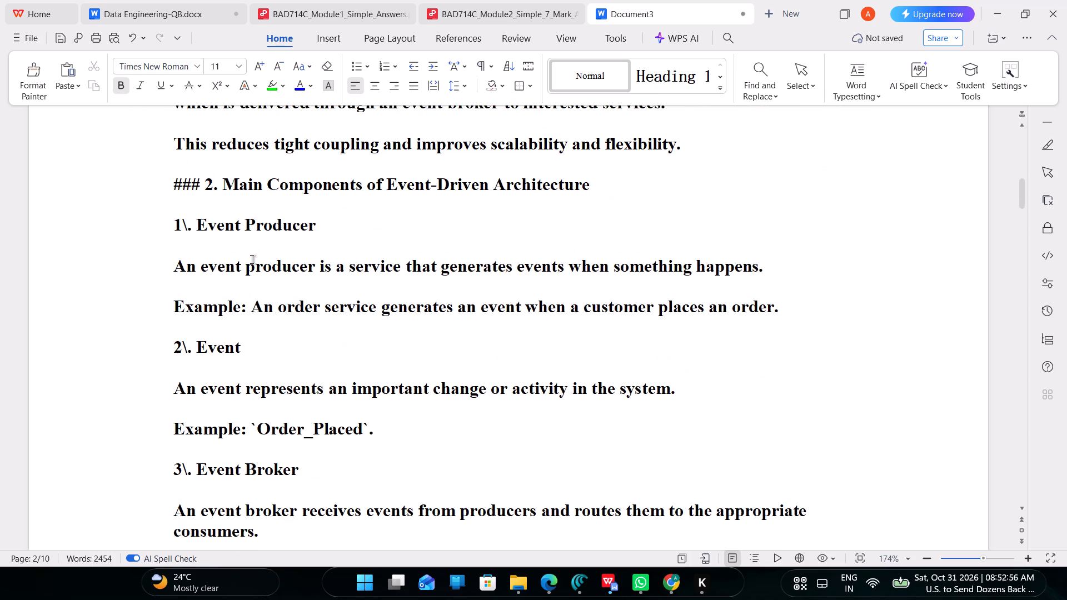
{"action": "scroll", "coordinate": [252, 259], "scroll_direction": "down", "scroll_amount": 8}
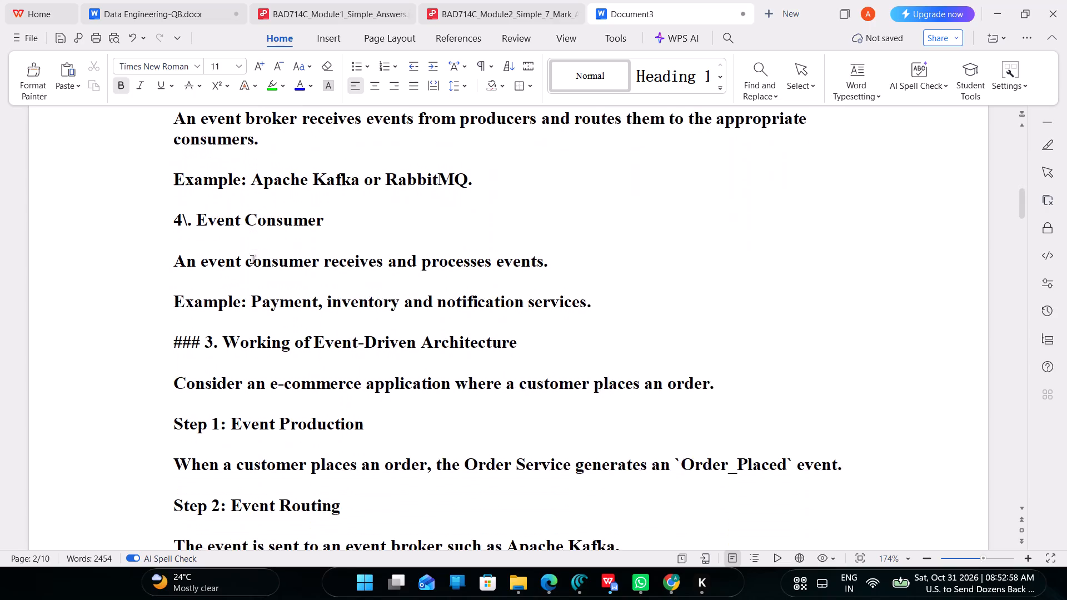
{"action": "scroll", "coordinate": [252, 259], "scroll_direction": "down", "scroll_amount": 5}
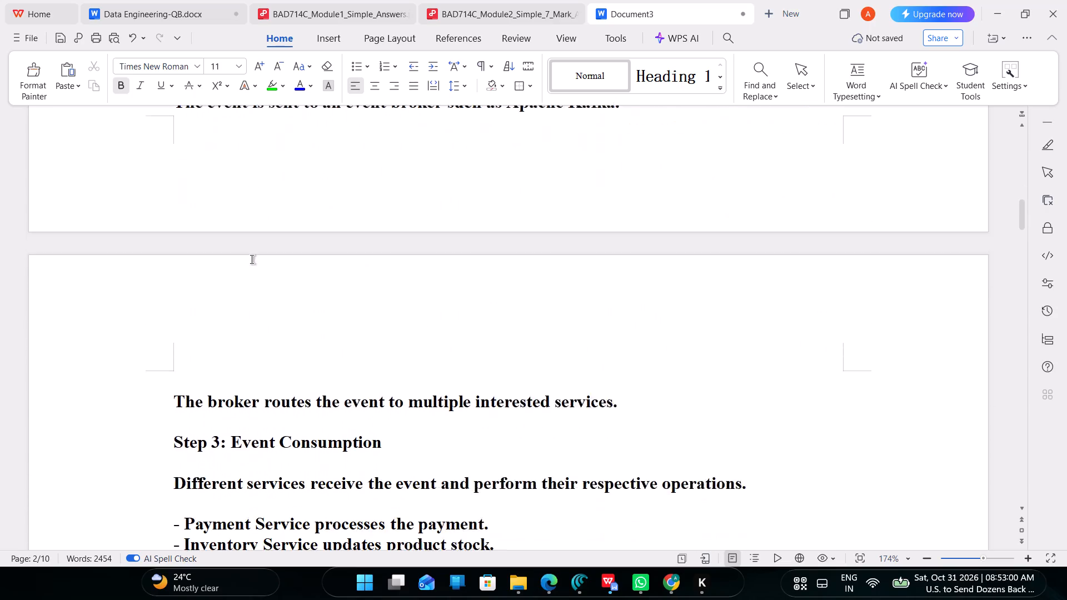
{"action": "scroll", "coordinate": [252, 259], "scroll_direction": "down", "scroll_amount": 7}
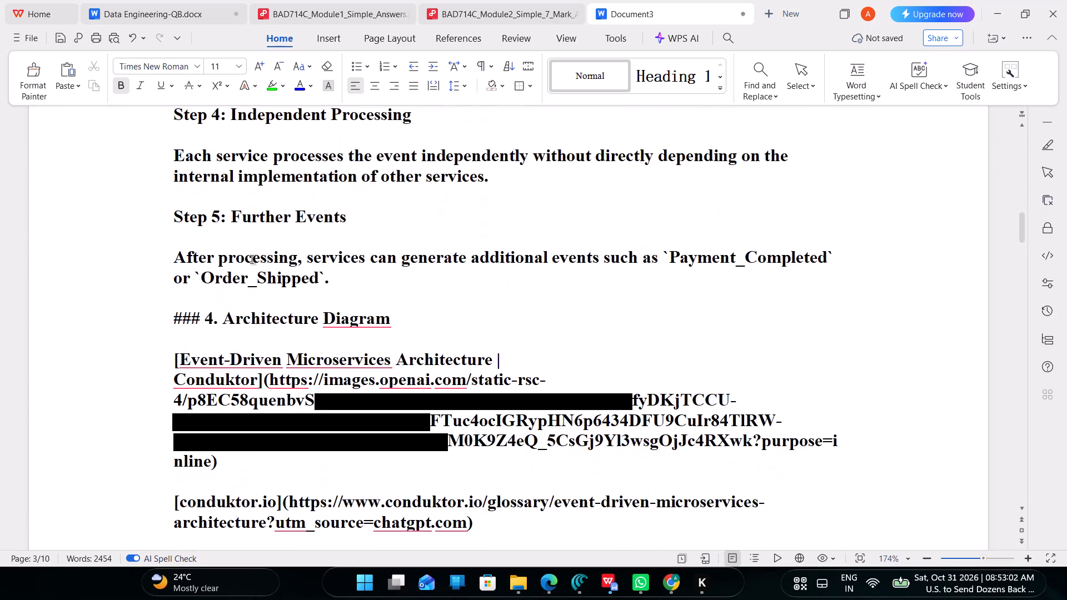
{"action": "scroll", "coordinate": [252, 259], "scroll_direction": "down", "scroll_amount": 1}
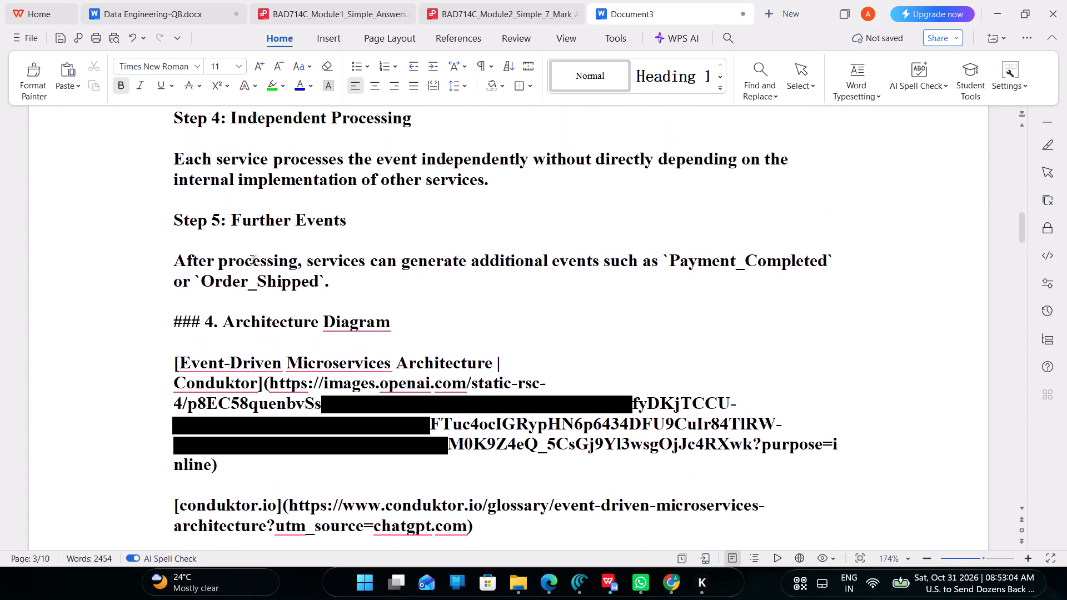
{"action": "scroll", "coordinate": [252, 259], "scroll_direction": "up", "scroll_amount": 6}
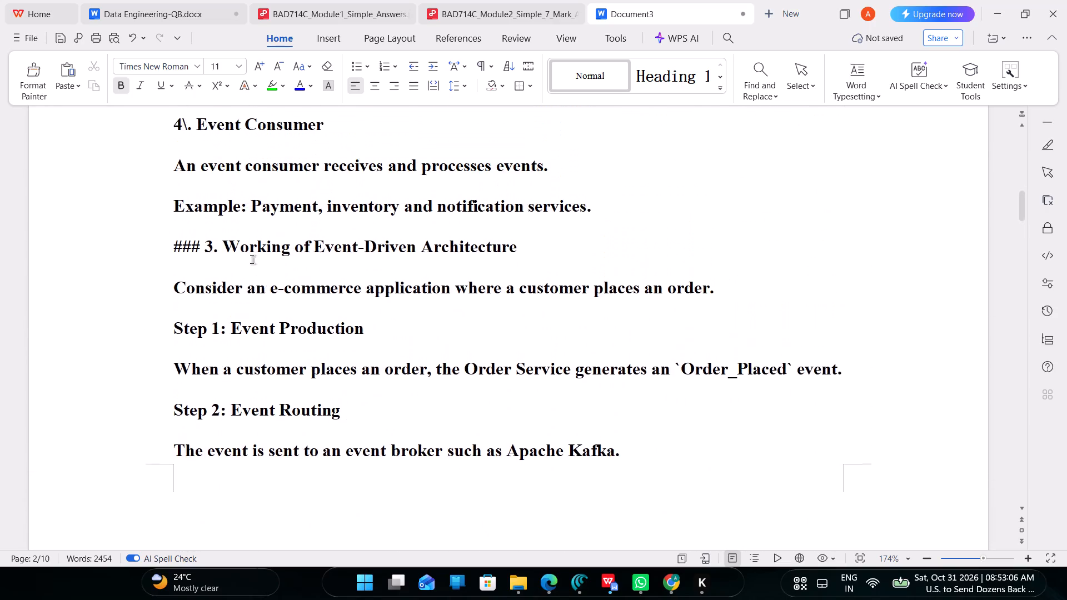
{"action": "scroll", "coordinate": [252, 259], "scroll_direction": "up", "scroll_amount": 3}
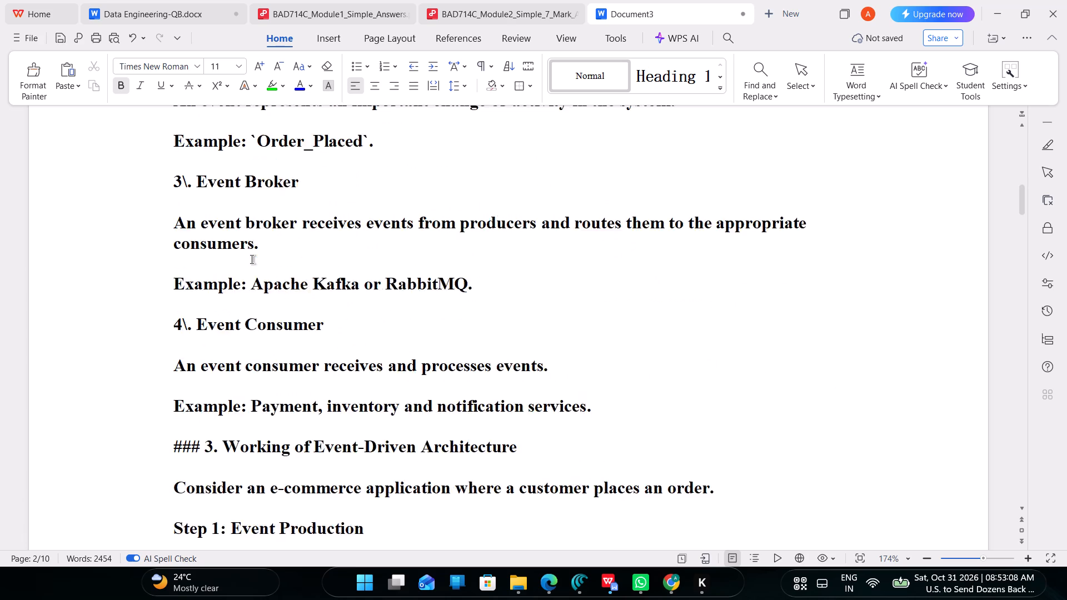
{"action": "scroll", "coordinate": [252, 259], "scroll_direction": "up", "scroll_amount": 5}
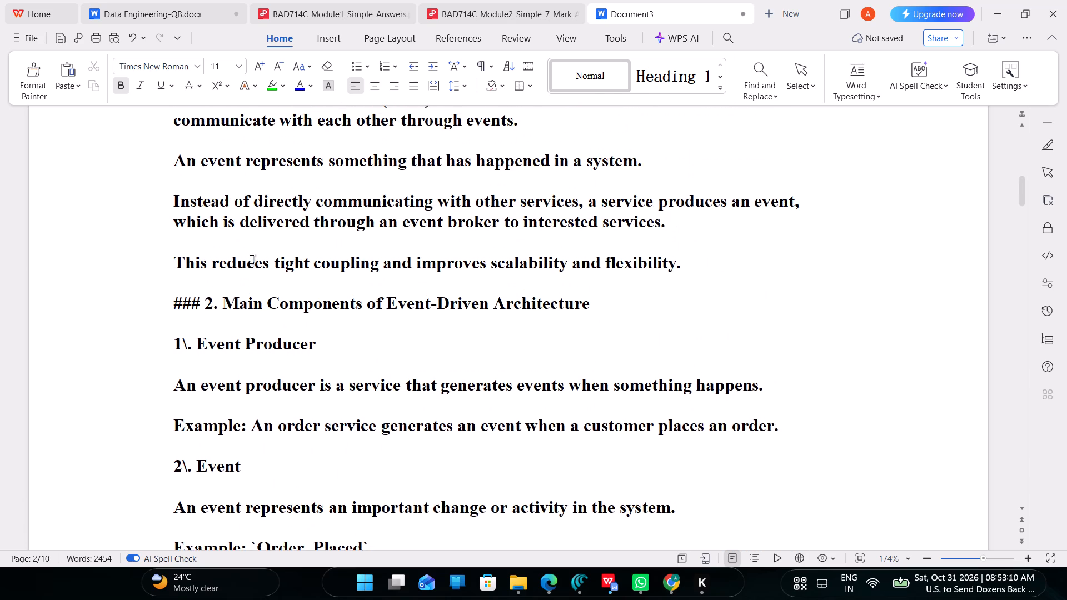
{"action": "scroll", "coordinate": [252, 259], "scroll_direction": "up", "scroll_amount": 3}
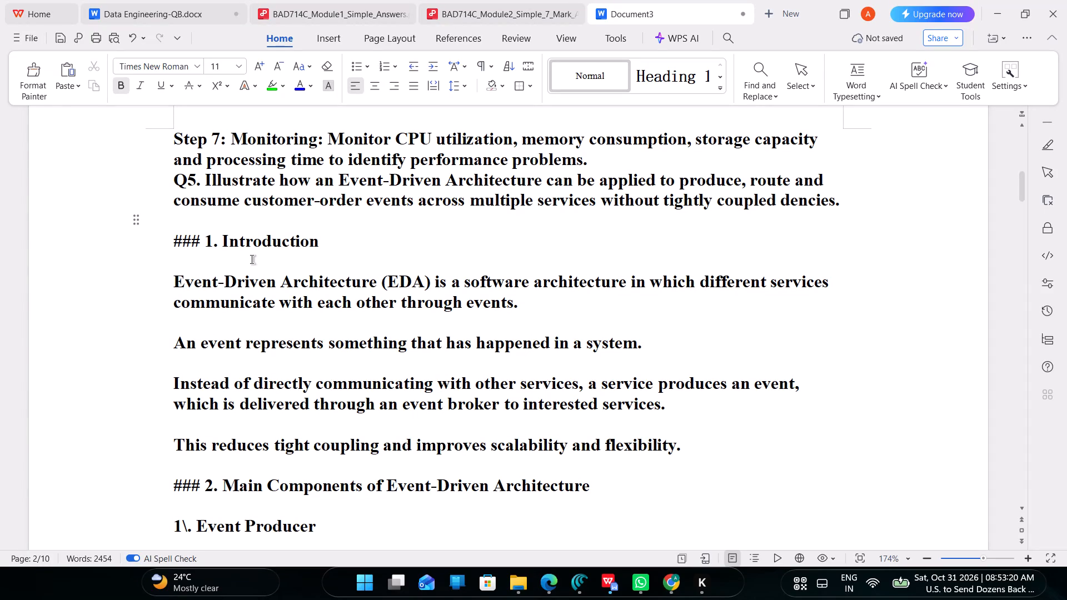
{"action": "scroll", "coordinate": [252, 259], "scroll_direction": "down", "scroll_amount": 1}
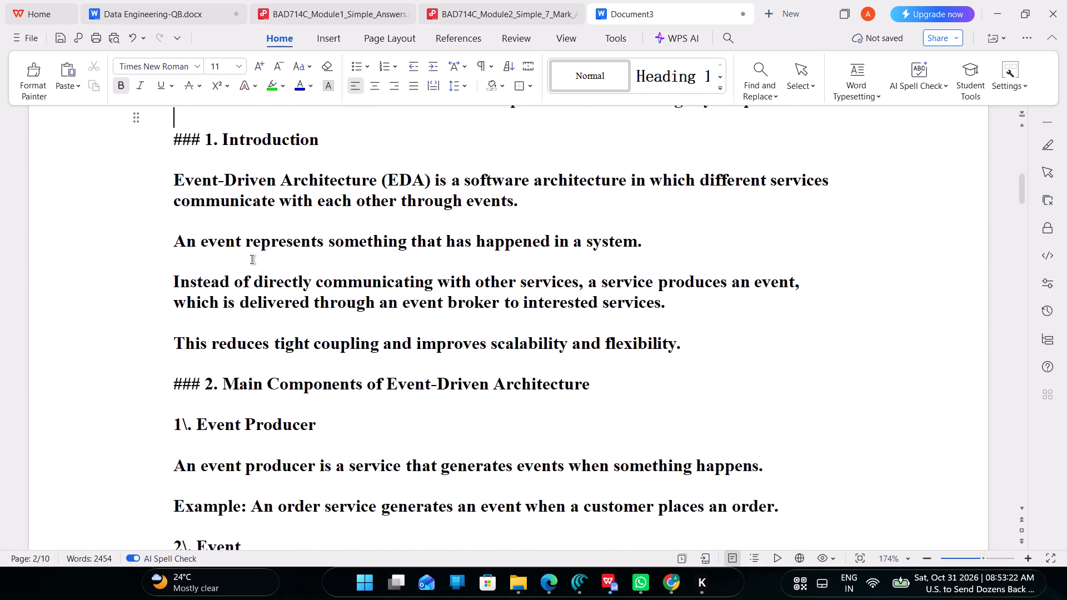
{"action": "scroll", "coordinate": [252, 259], "scroll_direction": "down", "scroll_amount": 5}
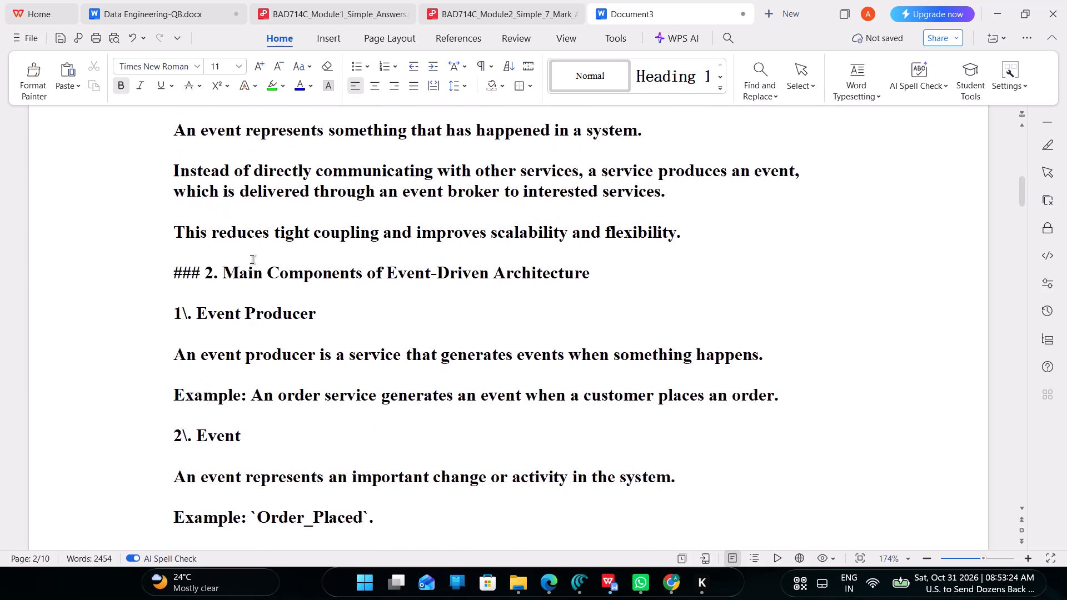
{"action": "scroll", "coordinate": [252, 259], "scroll_direction": "down", "scroll_amount": 4}
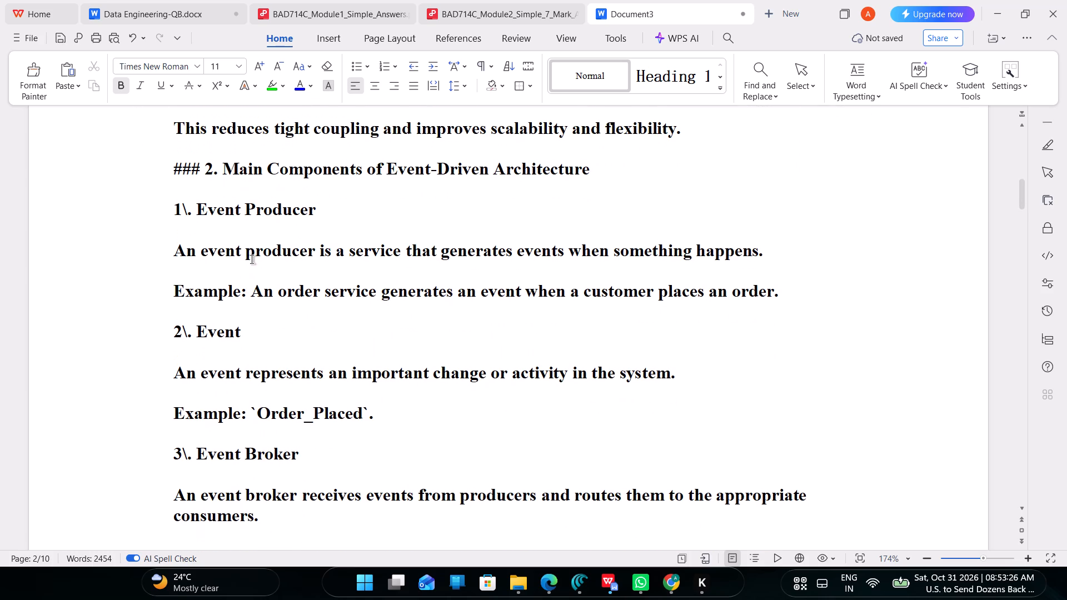
{"action": "scroll", "coordinate": [252, 259], "scroll_direction": "down", "scroll_amount": 5}
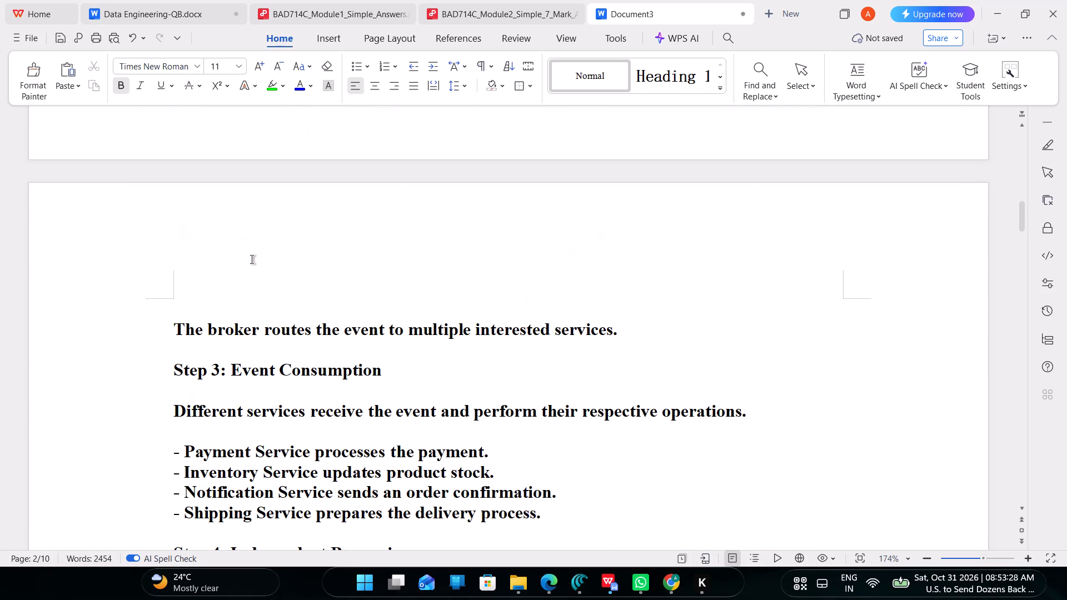
{"action": "scroll", "coordinate": [252, 259], "scroll_direction": "down", "scroll_amount": 6}
{"action": "scroll", "coordinate": [252, 259], "scroll_direction": "up", "scroll_amount": 1}
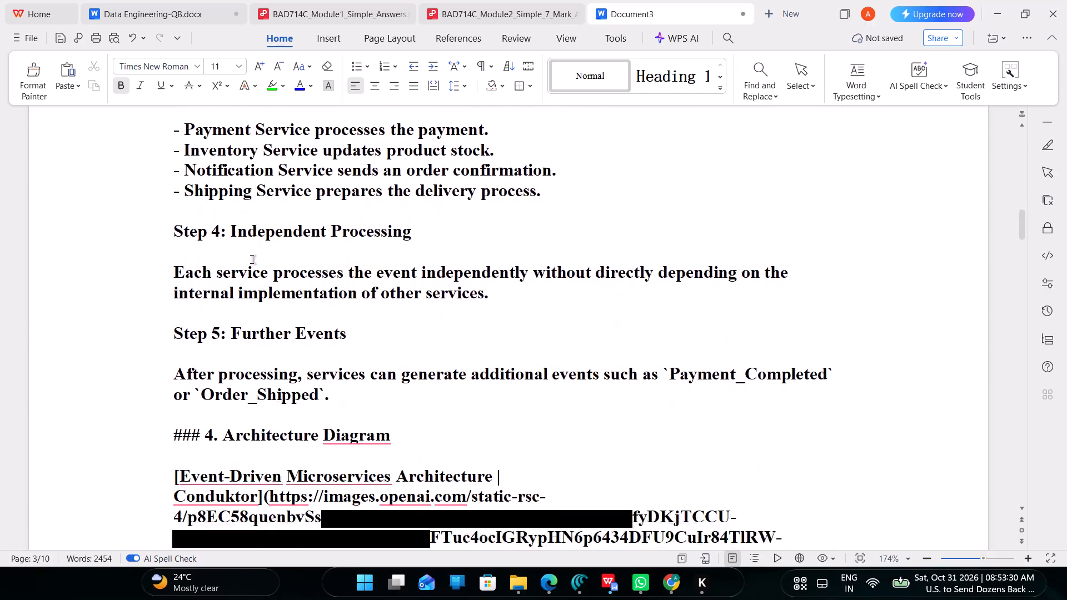
{"action": "scroll", "coordinate": [252, 259], "scroll_direction": "up", "scroll_amount": 1}
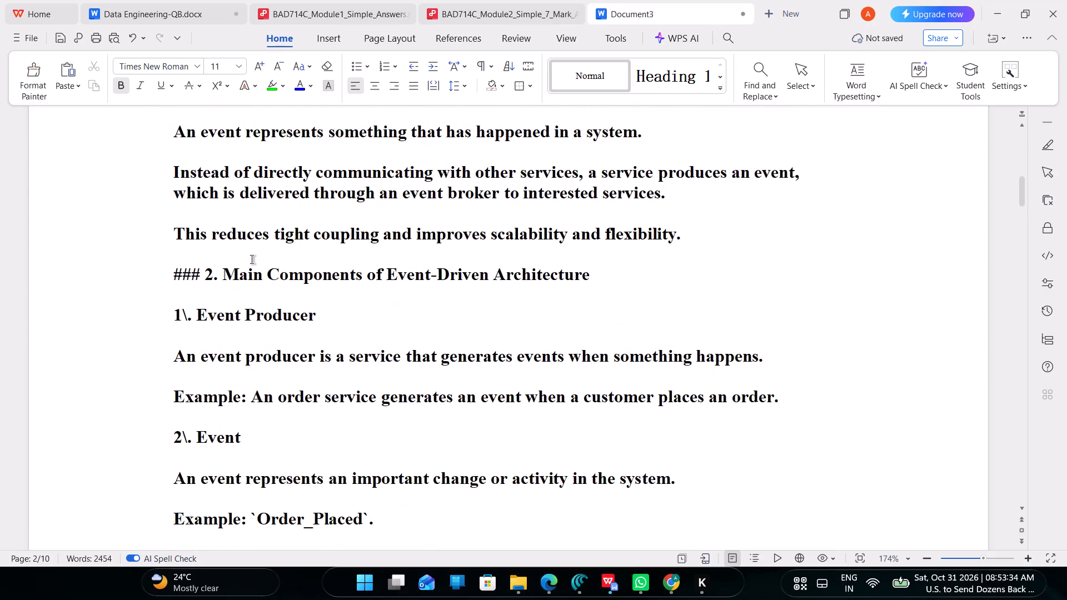
Delete the whole "### 1. Introduction" section of the Q5 answer, through the sentence on tight coupling.
{"action": "left_click_drag", "start_coordinate": [213, 253], "coordinate": [172, 114]}
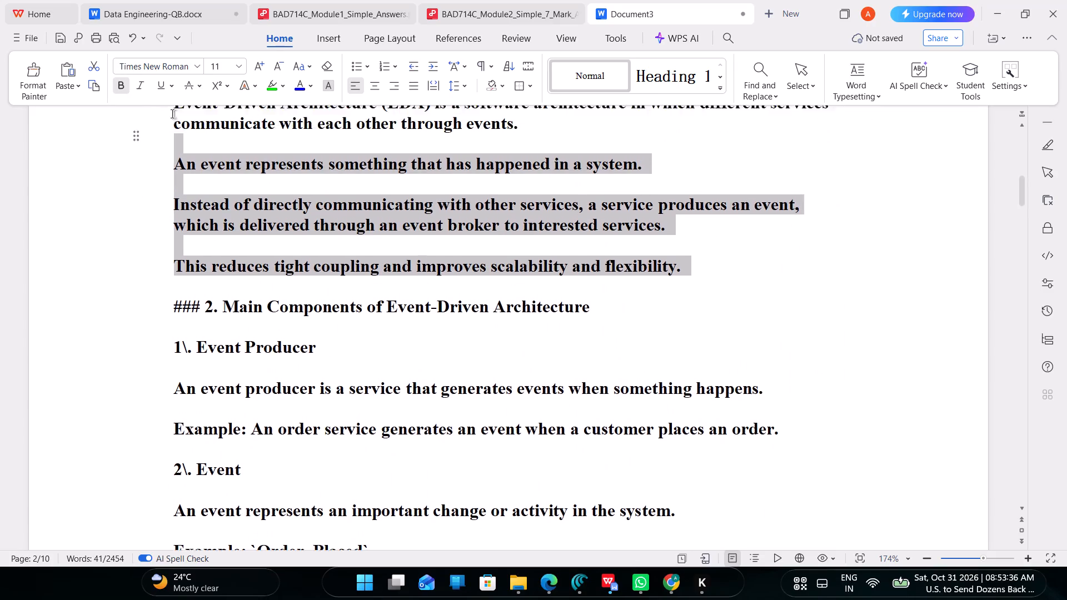
{"action": "left_click_drag", "start_coordinate": [172, 114], "coordinate": [177, 145]}
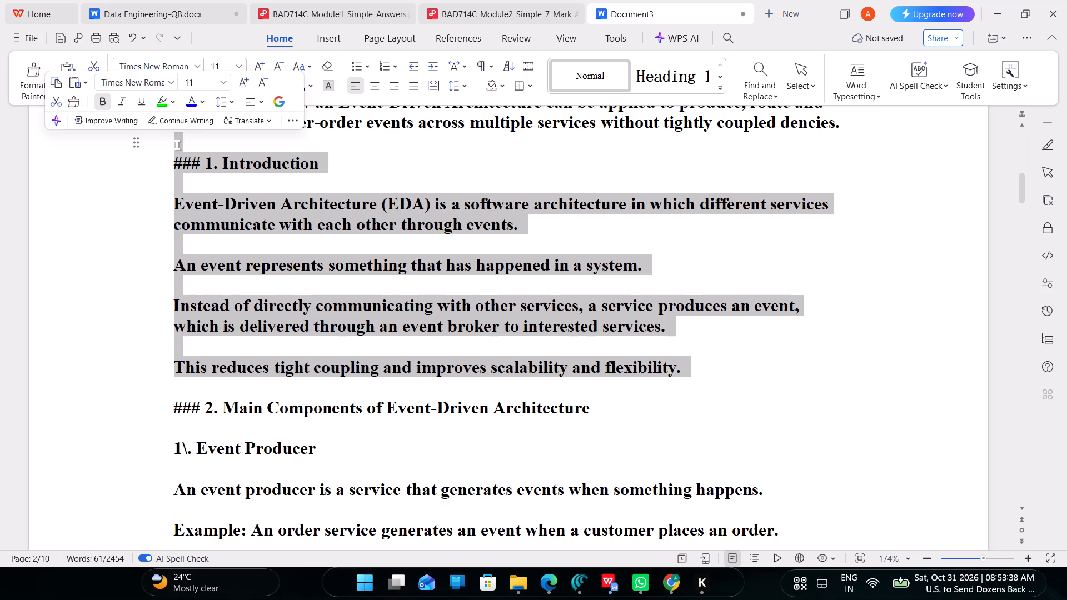
{"action": "key", "text": "BackSpace"}
Remove the blank line below the Q5 question and strip "### 2." from the "Main Components of Event-Driven Architecture" heading.
{"action": "key", "text": "Delete"}
{"action": "key", "text": "Delete"}
{"action": "key", "text": "Delete"}
{"action": "key", "text": "Delete"}
{"action": "key", "text": "Delete"}
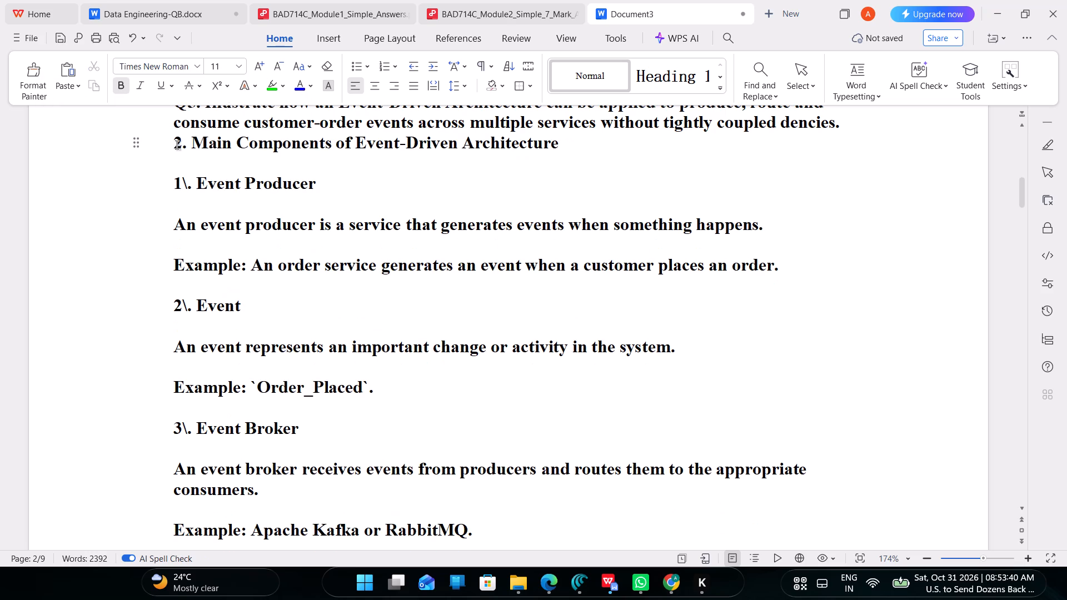
{"action": "key", "text": "Delete"}
{"action": "key", "text": "Delete"}
{"action": "key", "text": "Delete"}
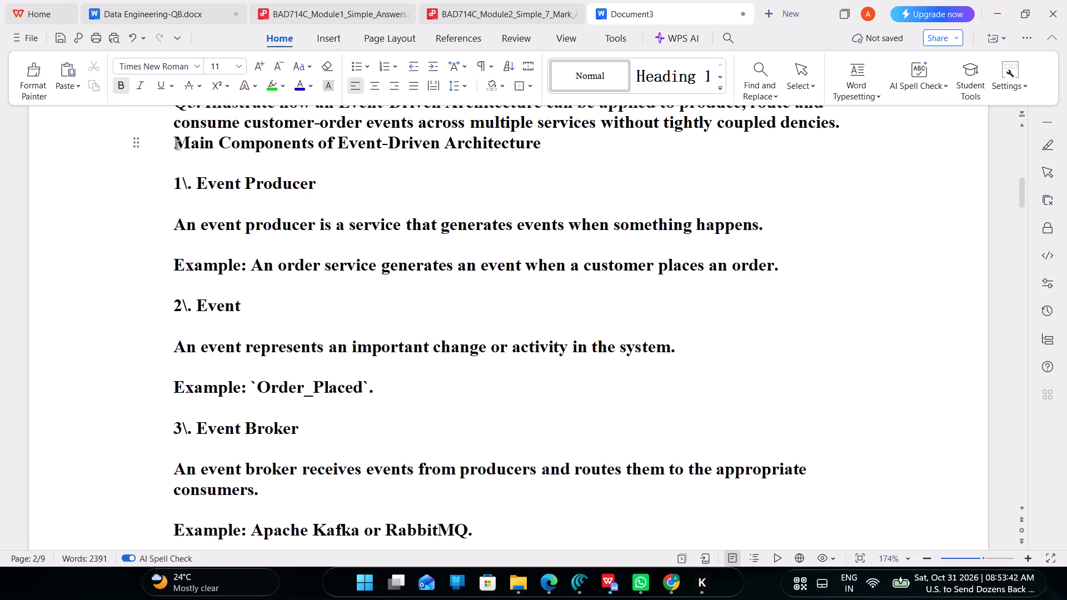
Add colons after the Main Components heading and "Event Producer", and run that item's heading, definition and example on in one paragraph.
{"action": "left_click", "coordinate": [555, 144]}
{"action": "key", "text": "shift+colon"}
{"action": "key", "text": "Delete"}
{"action": "key", "text": "Delete"}
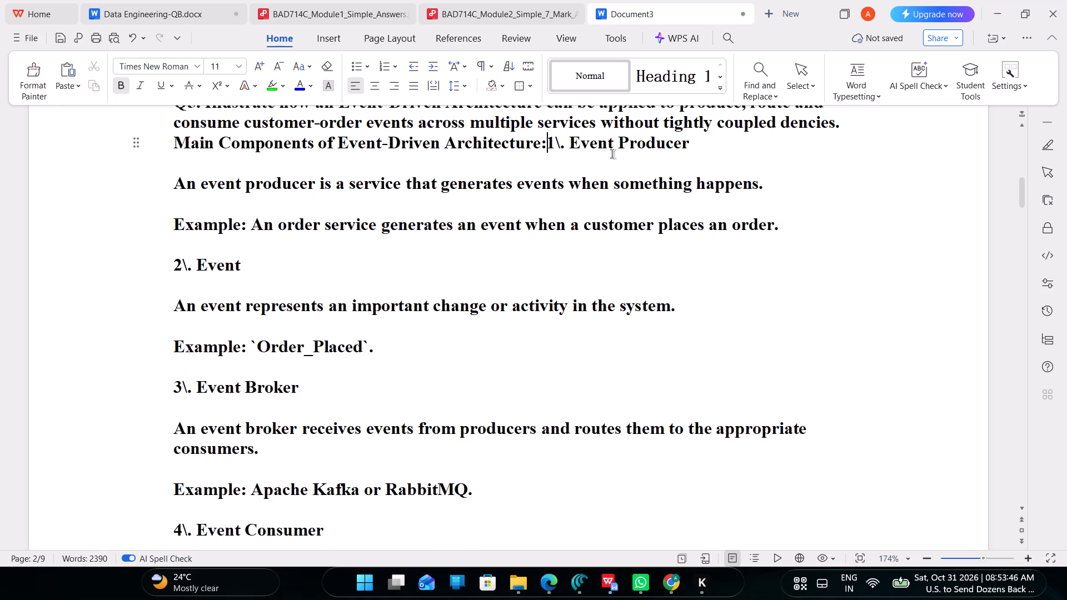
{"action": "left_click", "coordinate": [694, 147]}
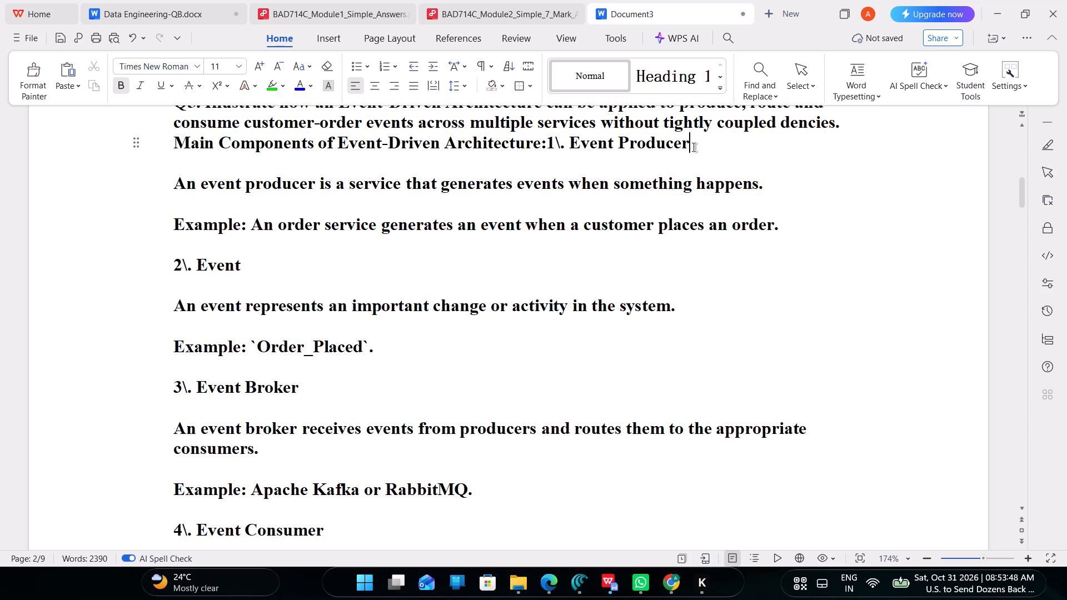
{"action": "key", "text": "shift+colon"}
{"action": "key", "text": "Delete"}
{"action": "key", "text": "Delete"}
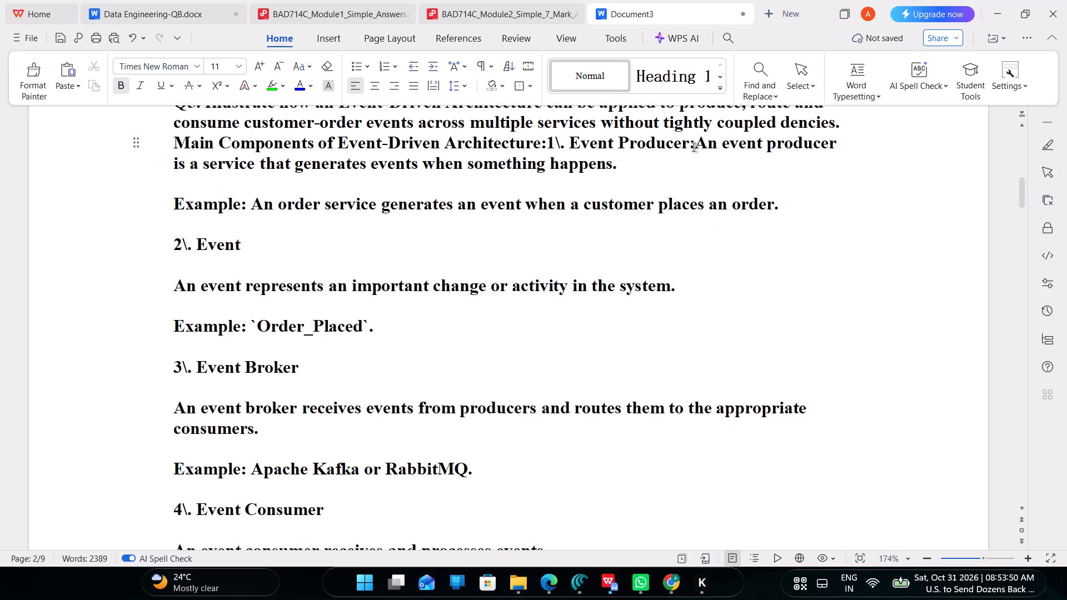
{"action": "left_click", "coordinate": [636, 158]}
{"action": "key", "text": "Delete"}
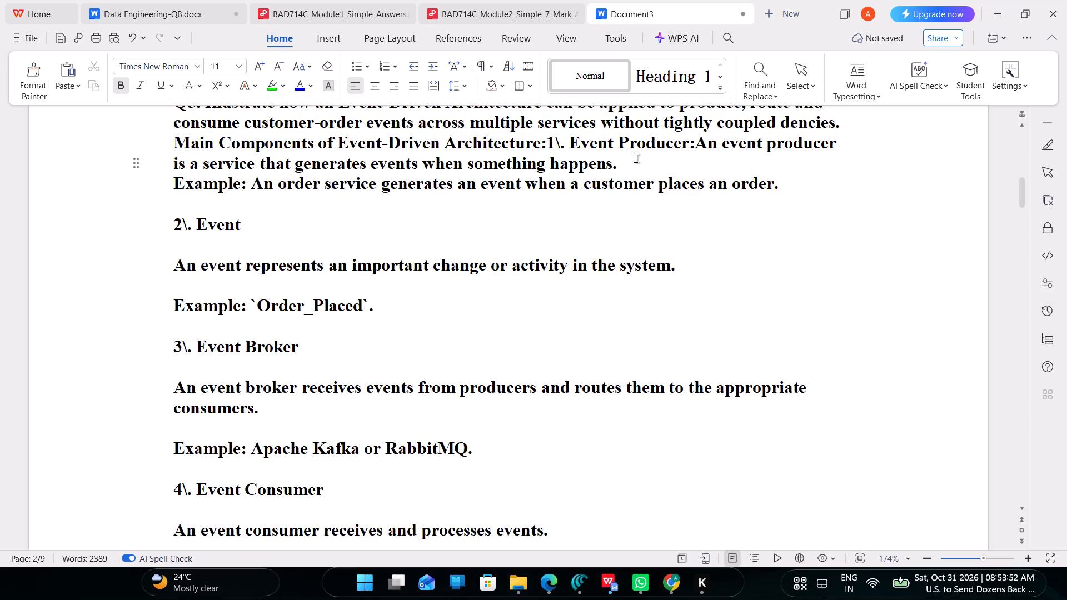
{"action": "key", "text": "space"}
{"action": "key", "text": "Delete"}
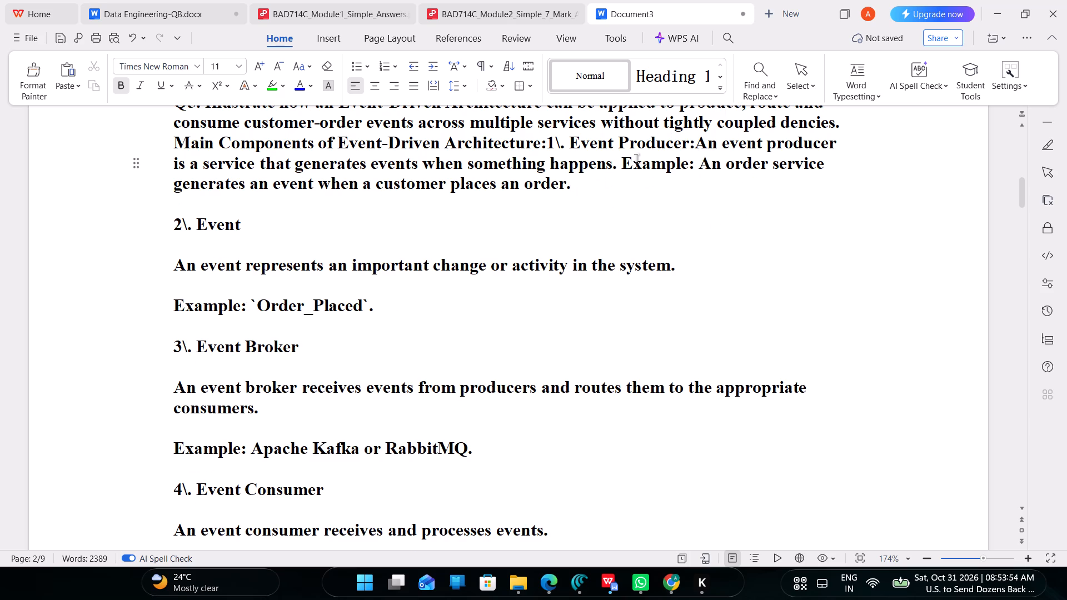
Run the Event item on after the Event Producer example, with a colon after "Event" and its definition and example joined.
{"action": "left_click", "coordinate": [592, 191]}
{"action": "key", "text": "Delete"}
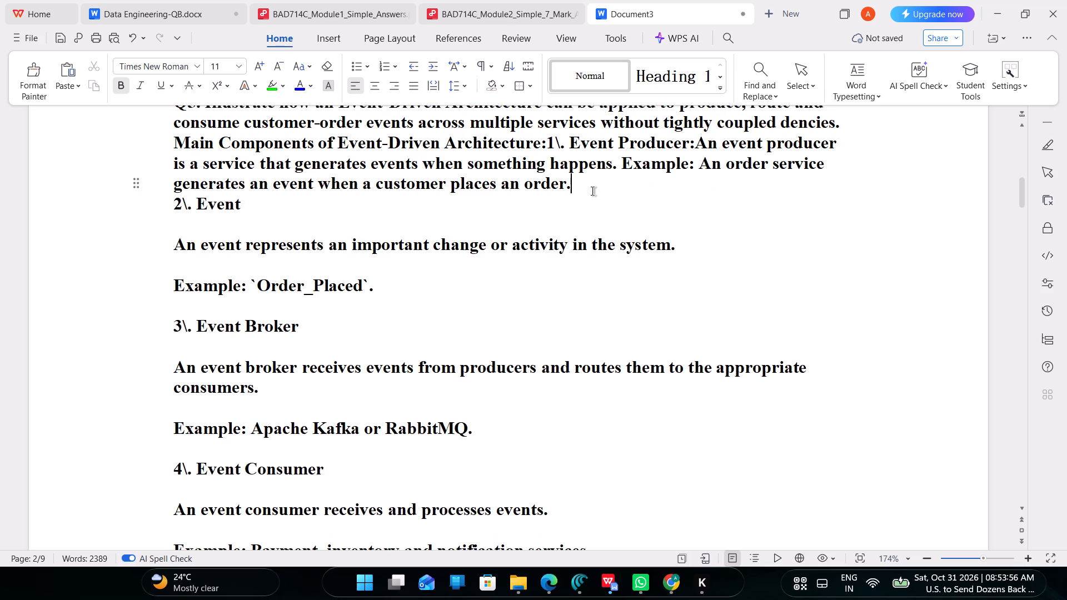
{"action": "key", "text": "Delete"}
{"action": "key", "text": "space"}
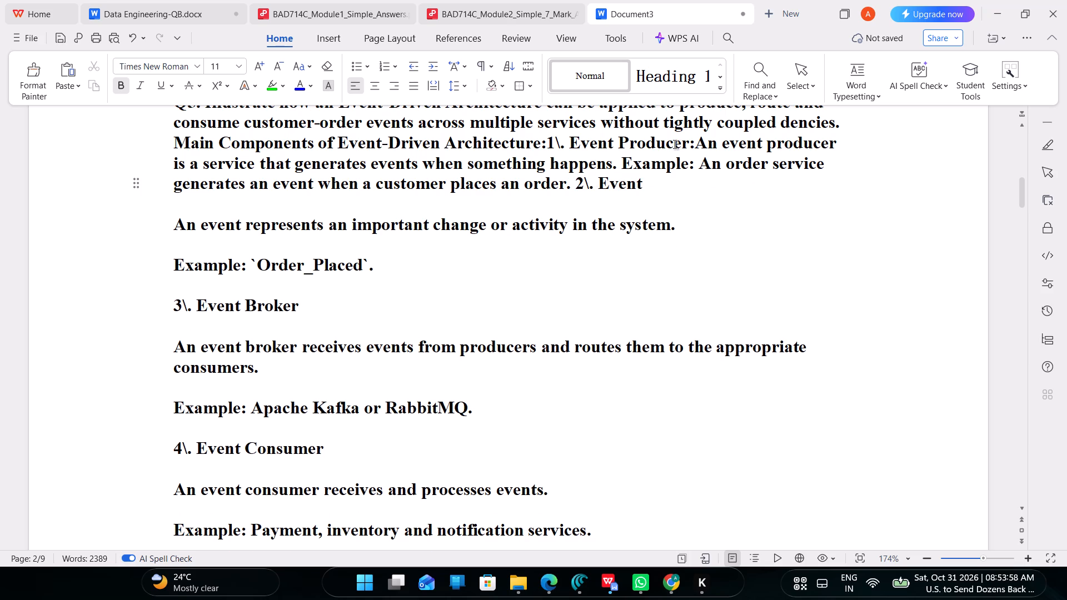
{"action": "left_click", "coordinate": [679, 184]}
{"action": "key", "text": "shift+colon"}
{"action": "key", "text": "Delete"}
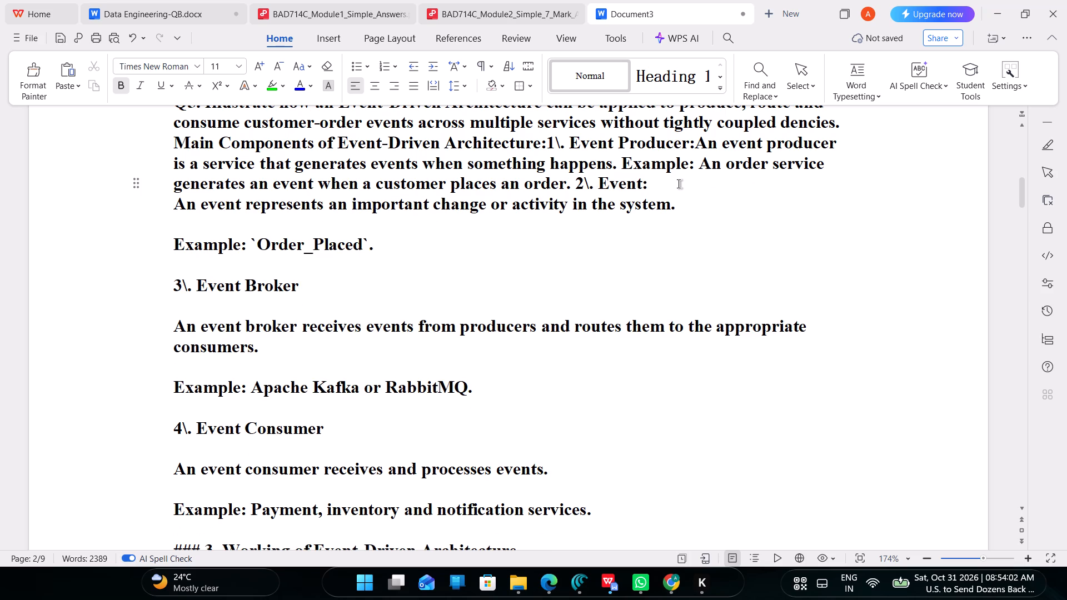
{"action": "key", "text": "Delete"}
{"action": "left_click", "coordinate": [552, 202]}
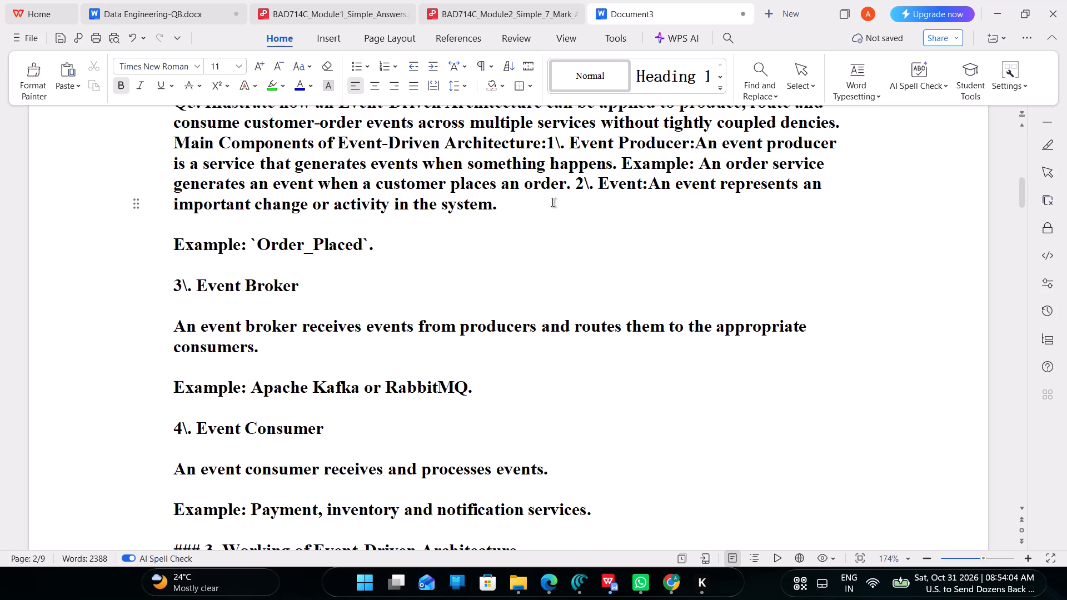
{"action": "key", "text": "Delete"}
{"action": "key", "text": "Delete"}
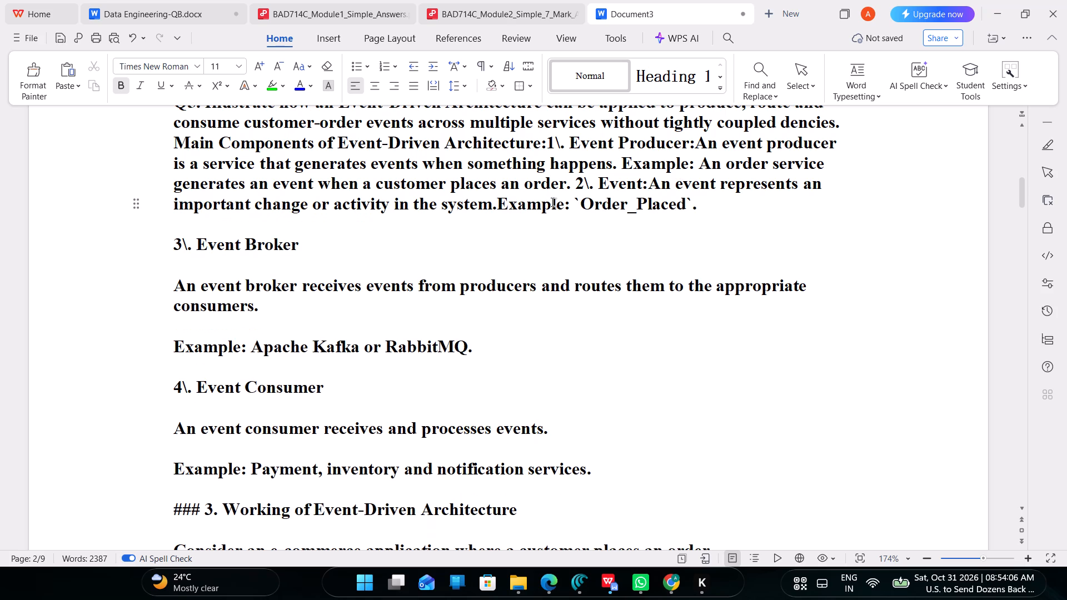
{"action": "key", "text": "space"}
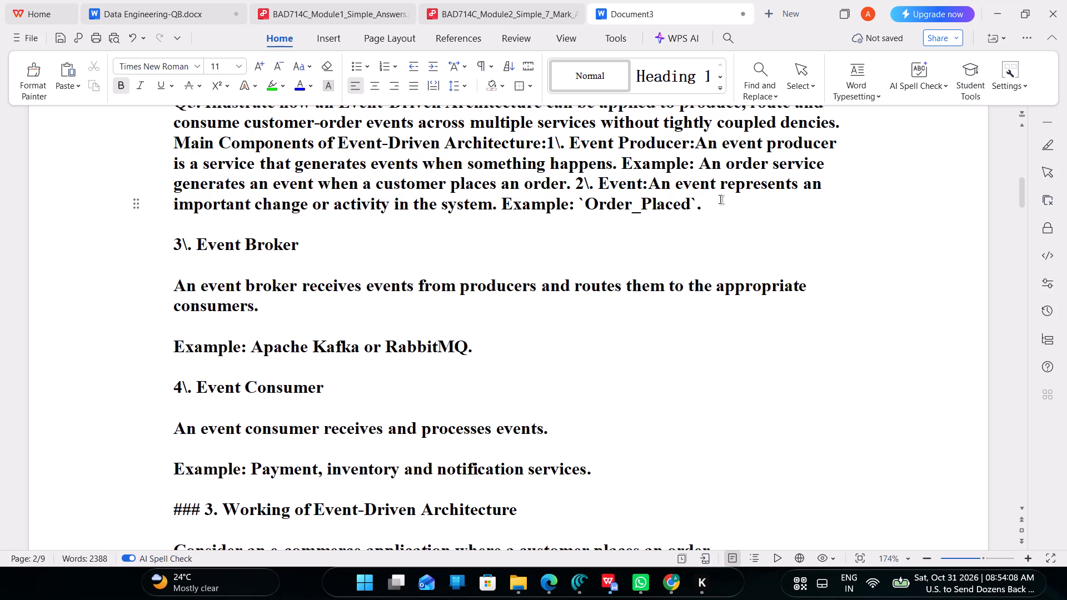
Join the Event Broker heading after the `Order_Placed` example, remove the blank line below it, and attach its example to its definition.
{"action": "left_click", "coordinate": [720, 199]}
{"action": "key", "text": "Delete"}
{"action": "key", "text": "Delete"}
{"action": "key", "text": "space"}
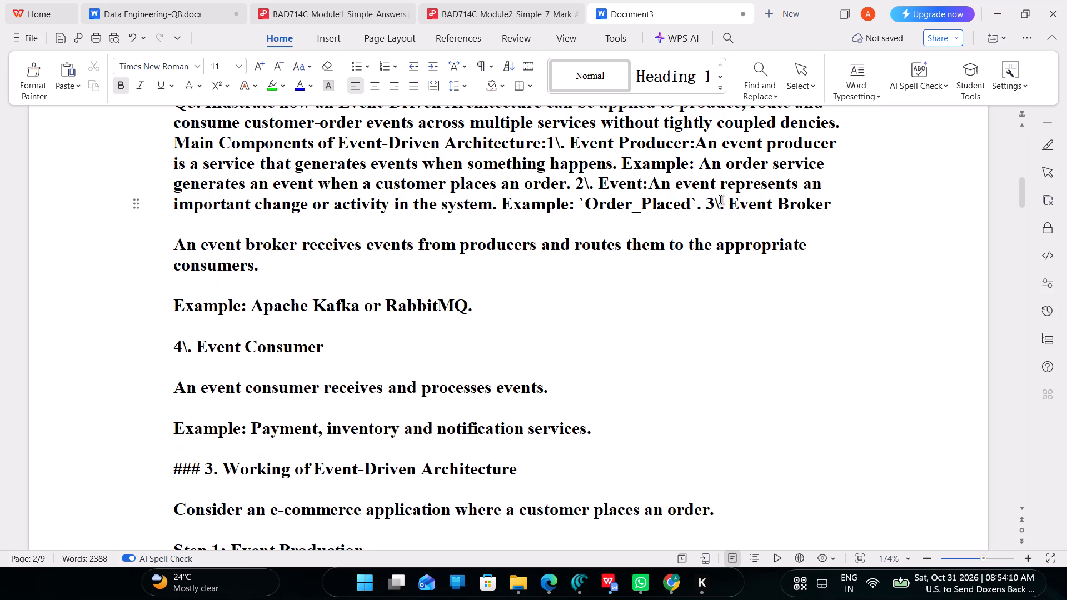
{"action": "left_click", "coordinate": [627, 231]}
{"action": "key", "text": "Delete"}
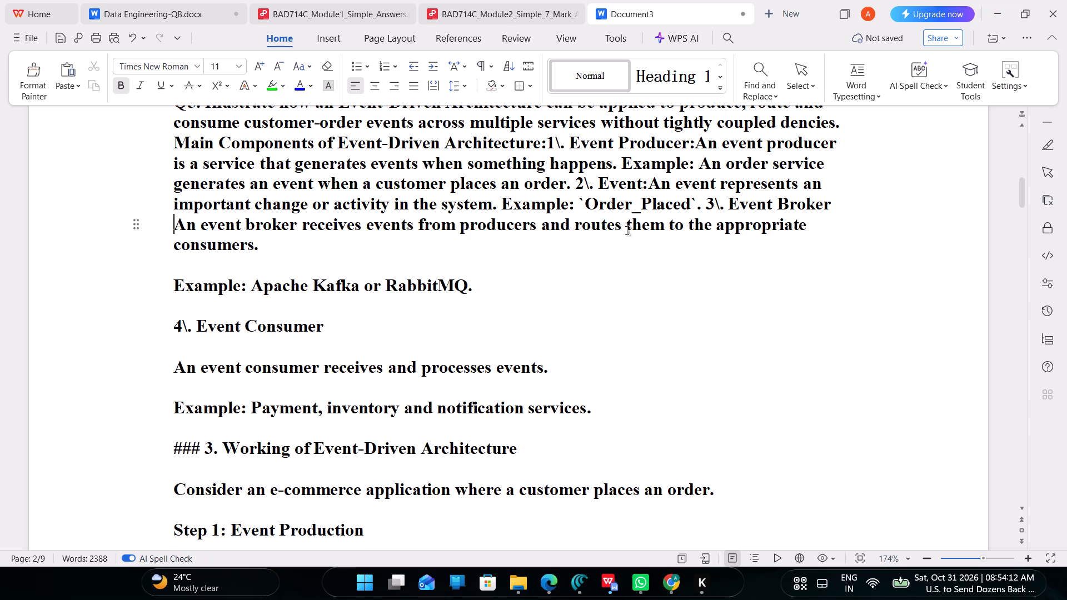
{"action": "left_click", "coordinate": [627, 231]}
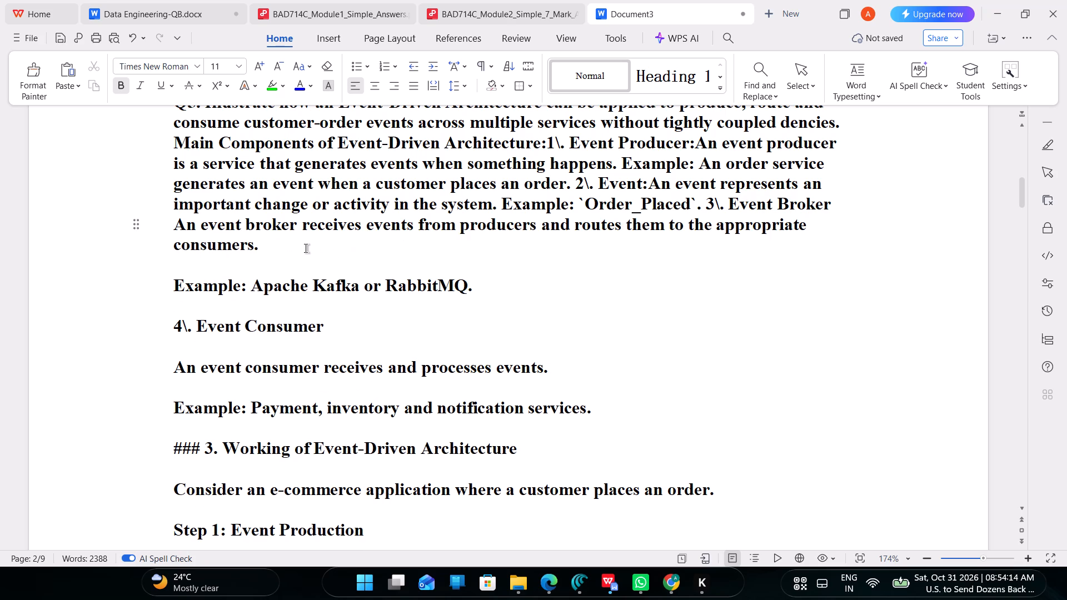
{"action": "left_click", "coordinate": [302, 246]}
{"action": "key", "text": "Delete"}
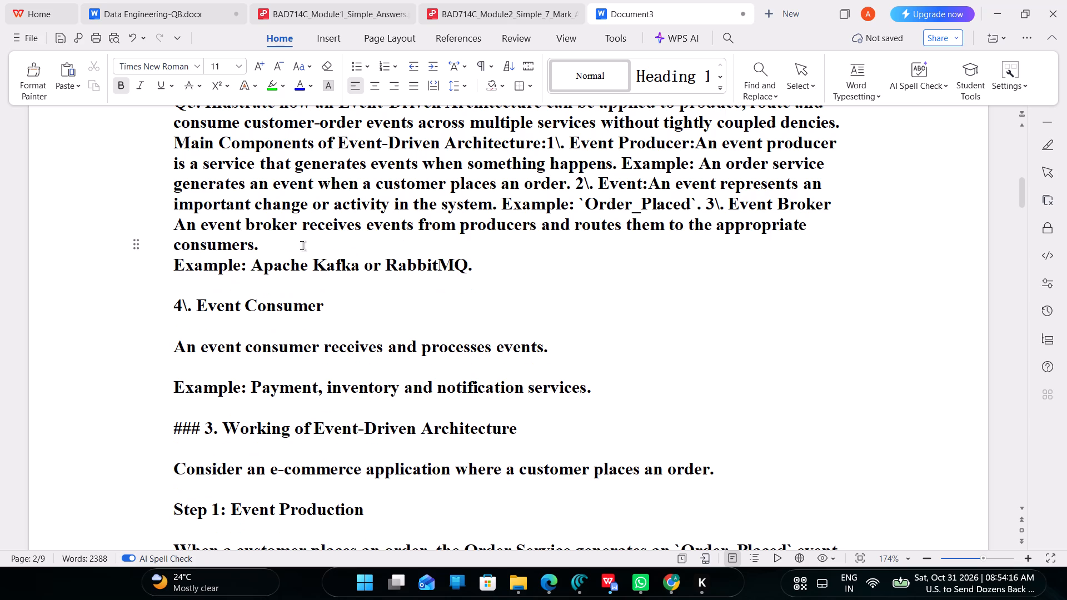
{"action": "key", "text": "Delete"}
{"action": "key", "text": "space"}
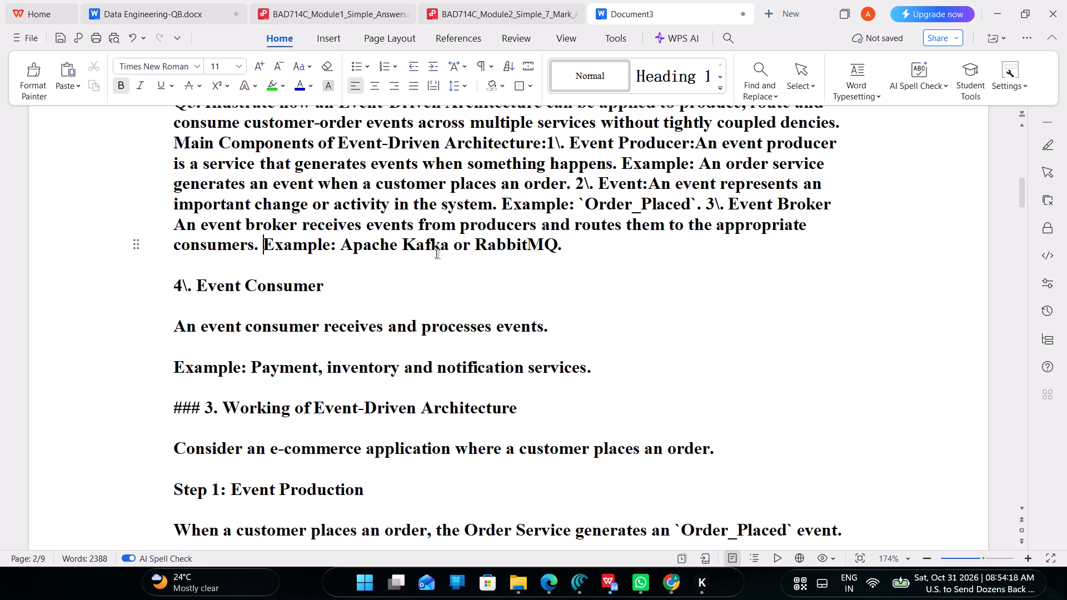
Run the Event Consumer heading on after the RabbitMQ example and join its definition to it with a colon.
{"action": "left_click", "coordinate": [580, 249]}
{"action": "key", "text": "Delete"}
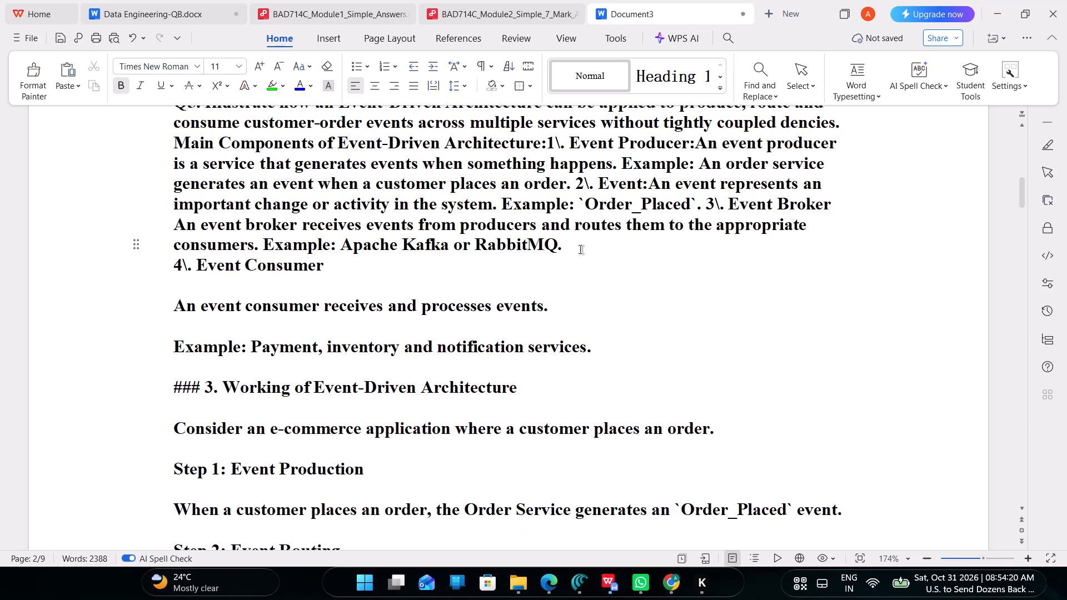
{"action": "key", "text": "Delete"}
{"action": "key", "text": "space"}
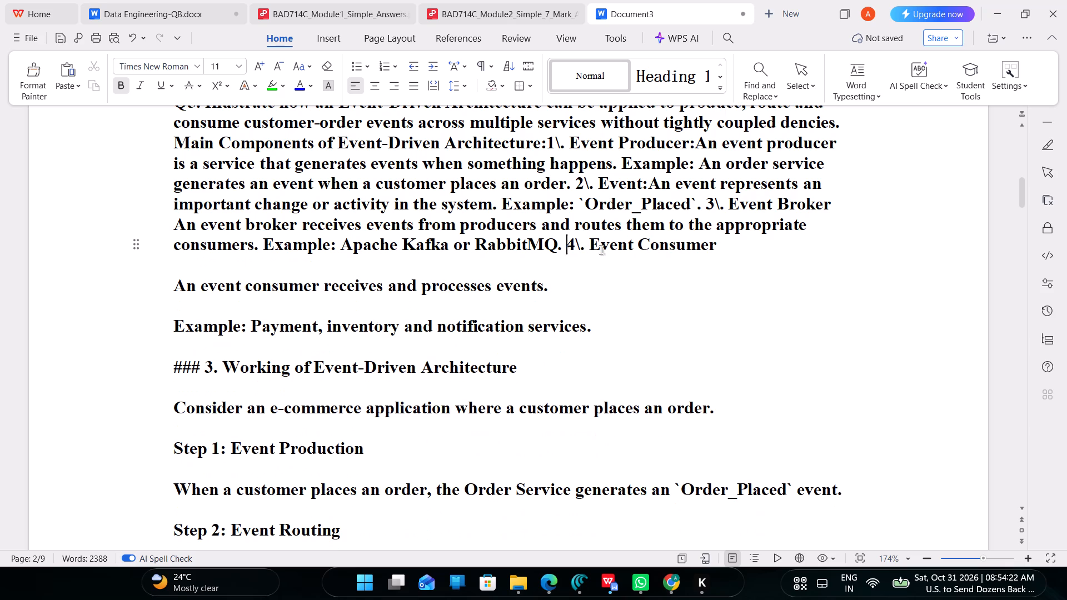
{"action": "left_click", "coordinate": [739, 247]}
{"action": "key", "text": "Delete"}
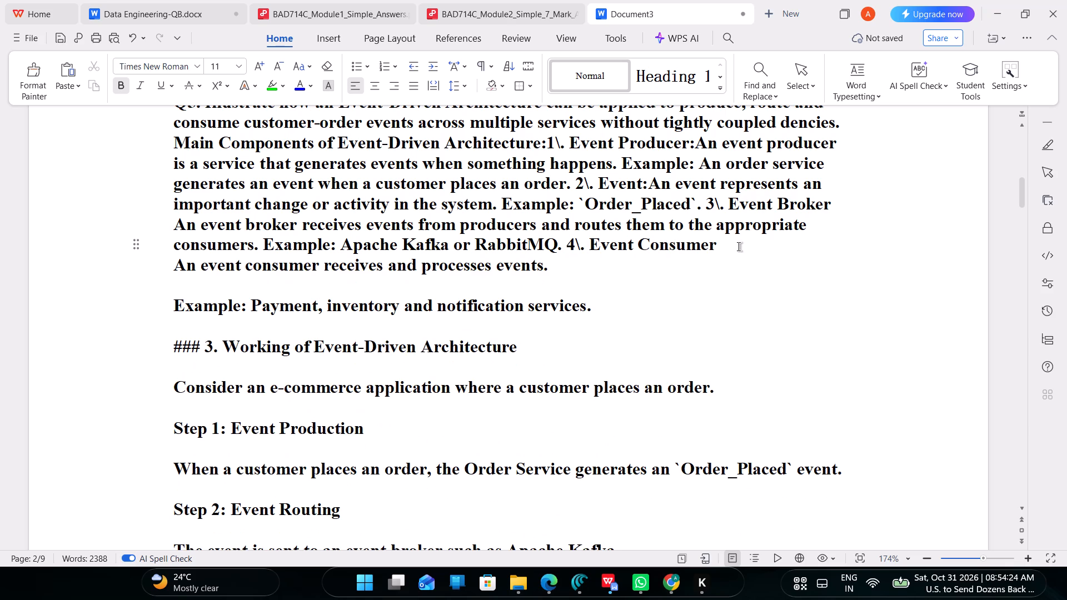
{"action": "key", "text": "Delete"}
{"action": "key", "text": "shift+colon"}
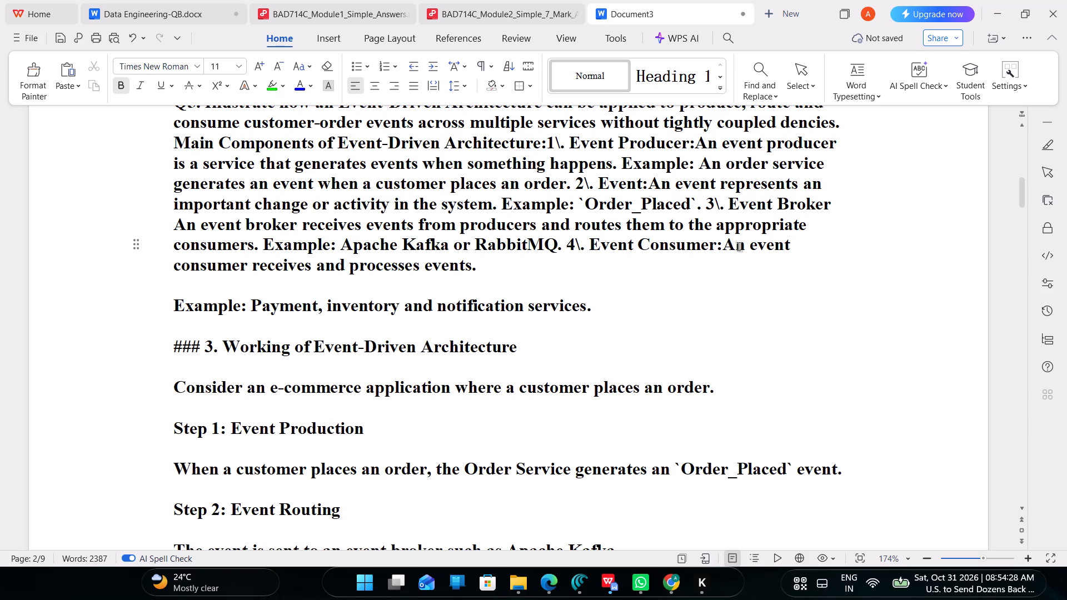
Add a colon after the "Event Broker" heading.
{"action": "left_click", "coordinate": [832, 204]}
{"action": "key", "text": "shift+colon"}
Join the Event Consumer example onto its definition, separated by a space.
{"action": "left_click", "coordinate": [532, 271]}
{"action": "key", "text": "Delete"}
{"action": "key", "text": "Delete"}
{"action": "key", "text": "space"}
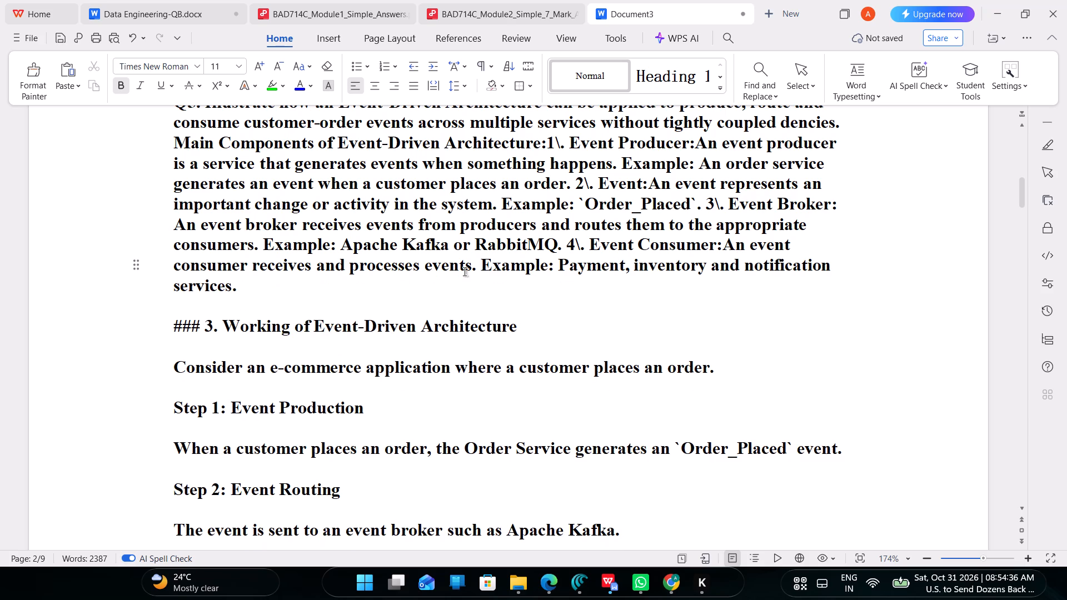
Join the "Working of Event-Driven Architecture" heading directly after "services." and strip its "### 3." marker.
{"action": "left_click", "coordinate": [312, 289]}
{"action": "key", "text": "Delete"}
{"action": "key", "text": "Delete"}
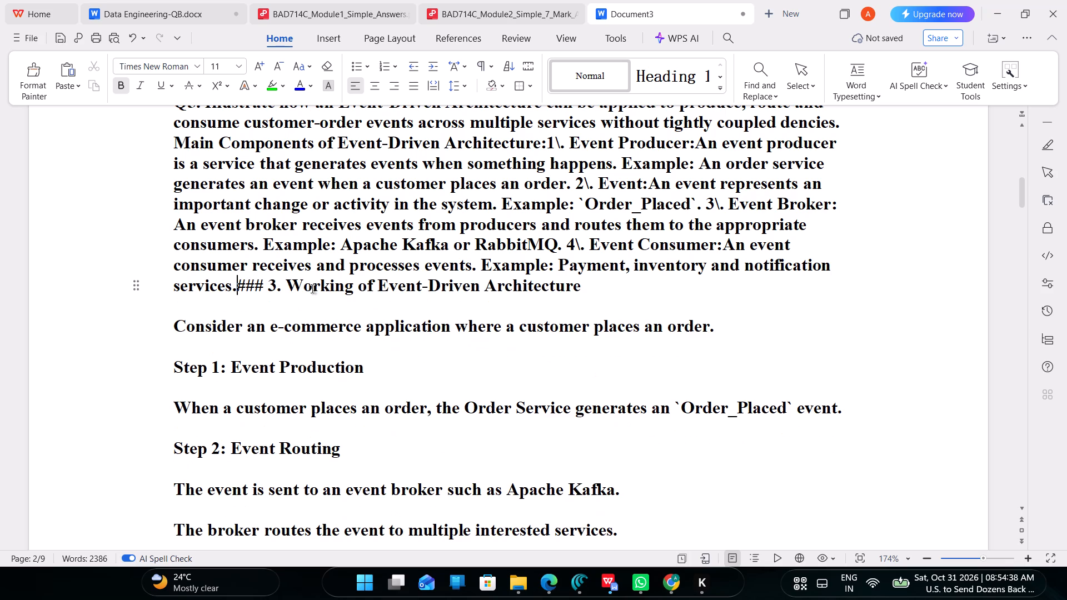
{"action": "key", "text": "Delete"}
{"action": "key", "text": "Delete"}
{"action": "key", "text": "Delete"}
{"action": "key", "text": "Delete"}
{"action": "key", "text": "Delete"}
{"action": "key", "text": "Delete"}
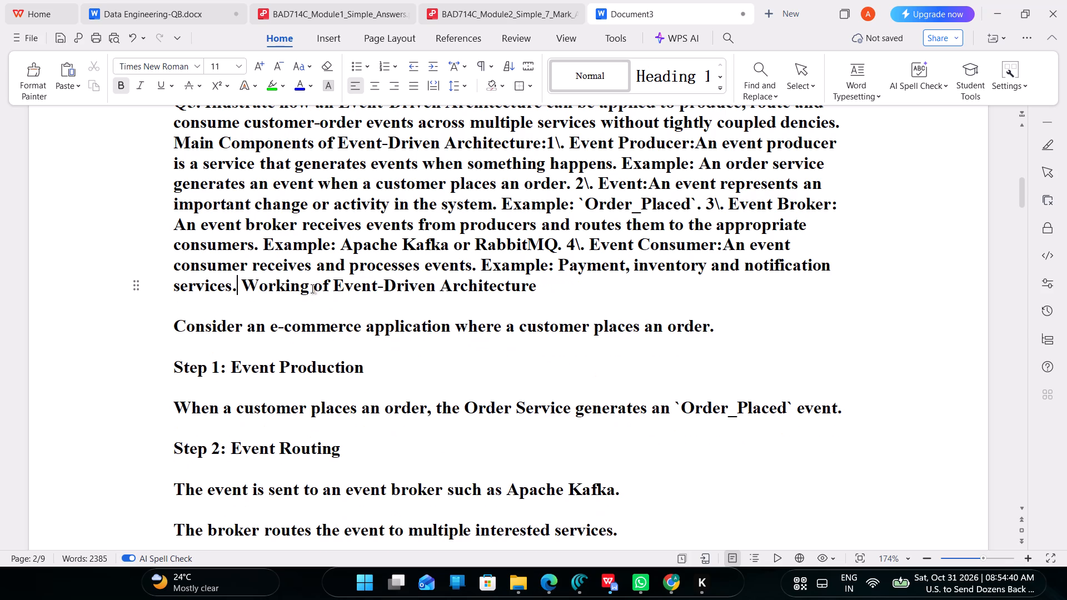
{"action": "key", "text": "Delete"}
Add a colon after "Working of Event-Driven Architecture" and run the e-commerce application sentence on after it with a space.
{"action": "left_click", "coordinate": [581, 282]}
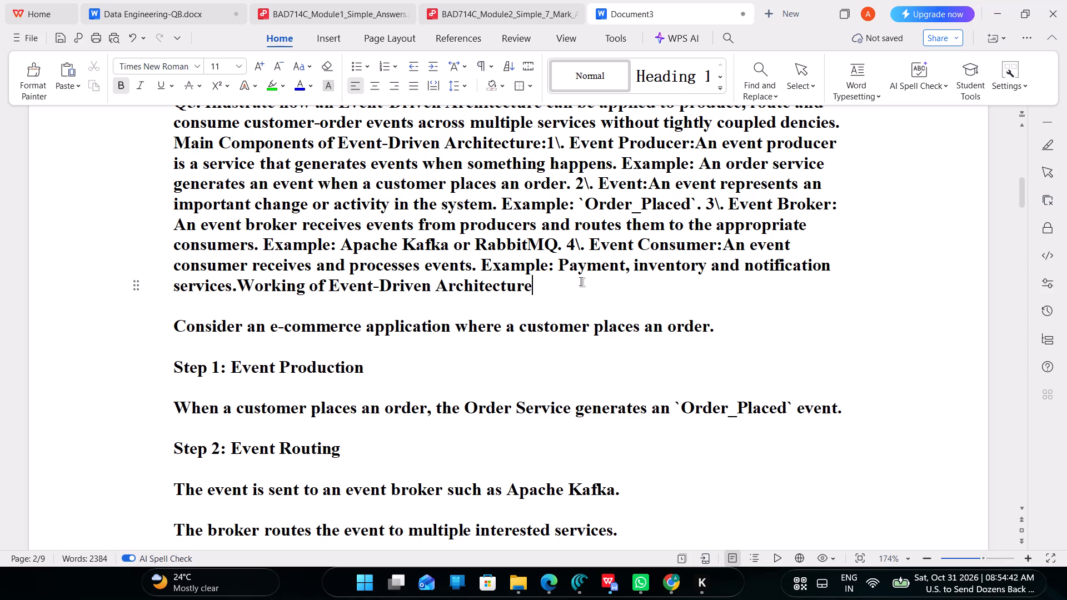
{"action": "key", "text": "shift+colon"}
{"action": "key", "text": "Delete"}
{"action": "key", "text": "Delete"}
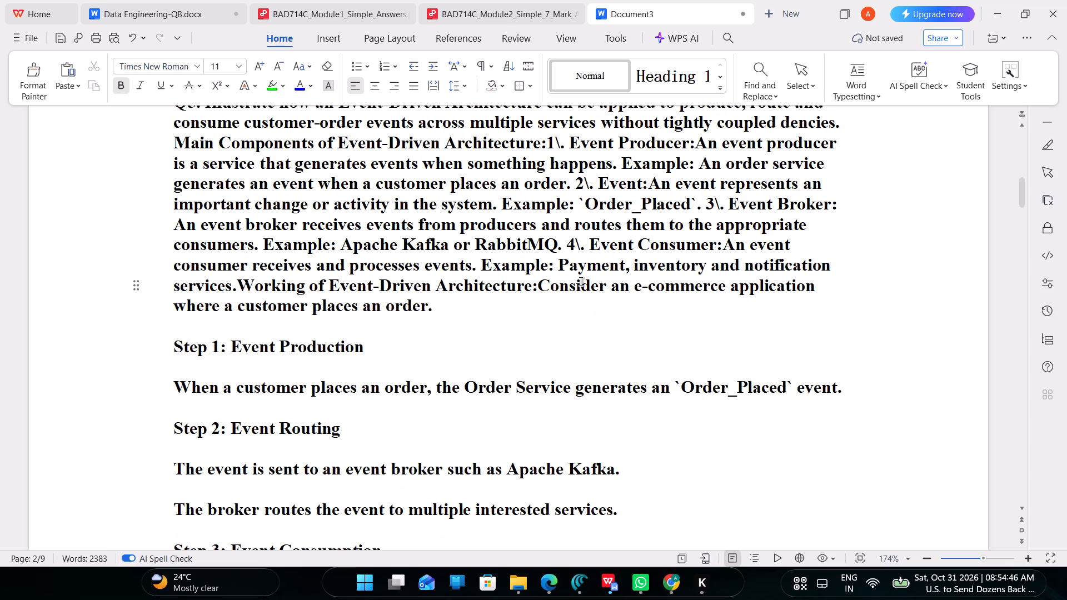
{"action": "key", "text": "space"}
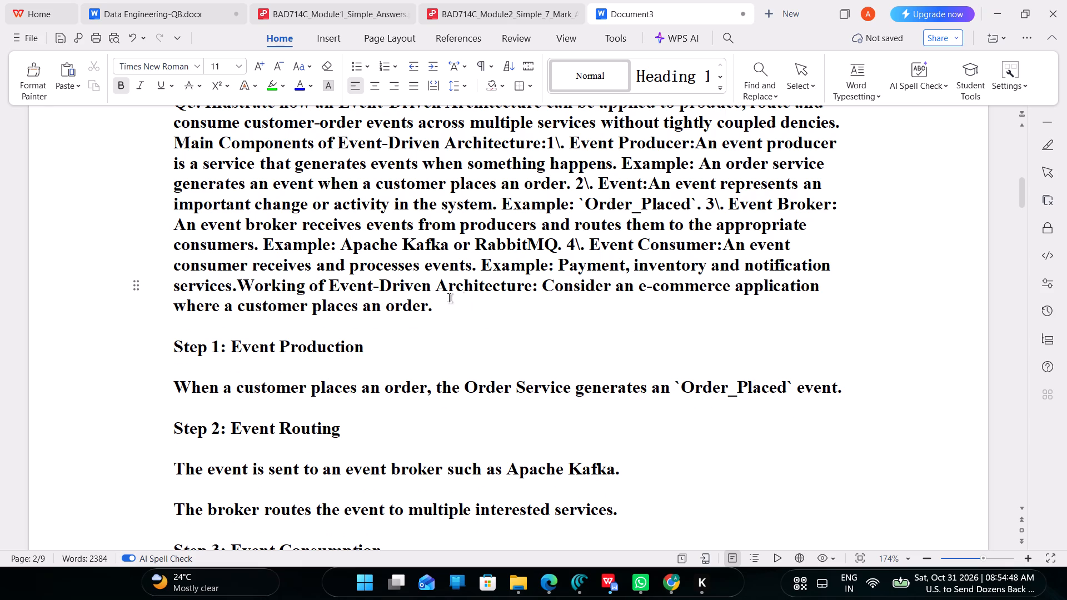
Run "Step 1: Event Production" on after the e-commerce sentence and join its description to it with a colon.
{"action": "left_click", "coordinate": [450, 315]}
{"action": "key", "text": "Delete"}
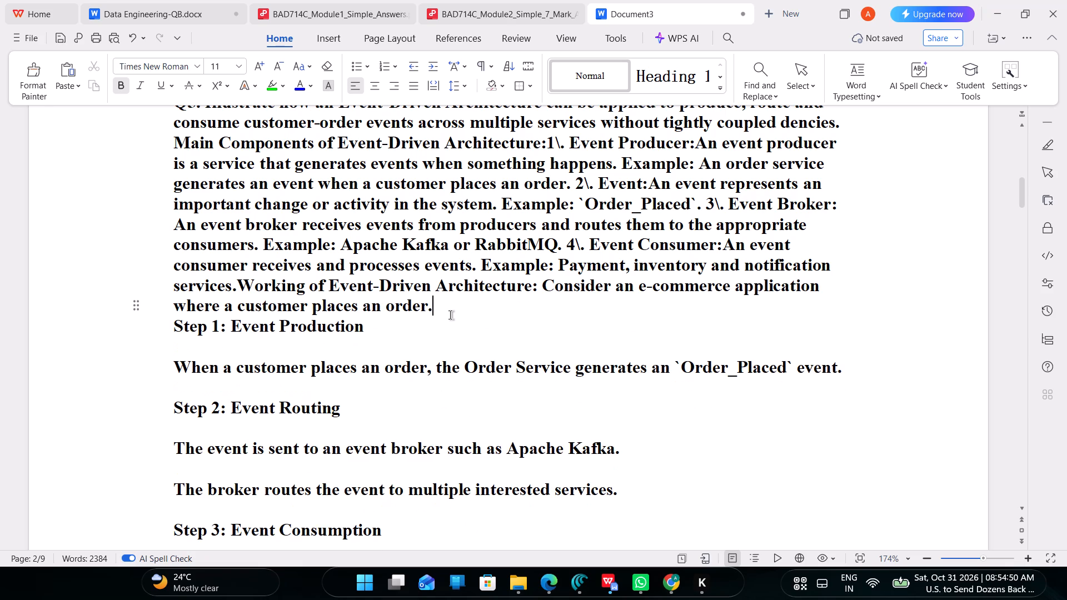
{"action": "key", "text": "space"}
{"action": "key", "text": "Delete"}
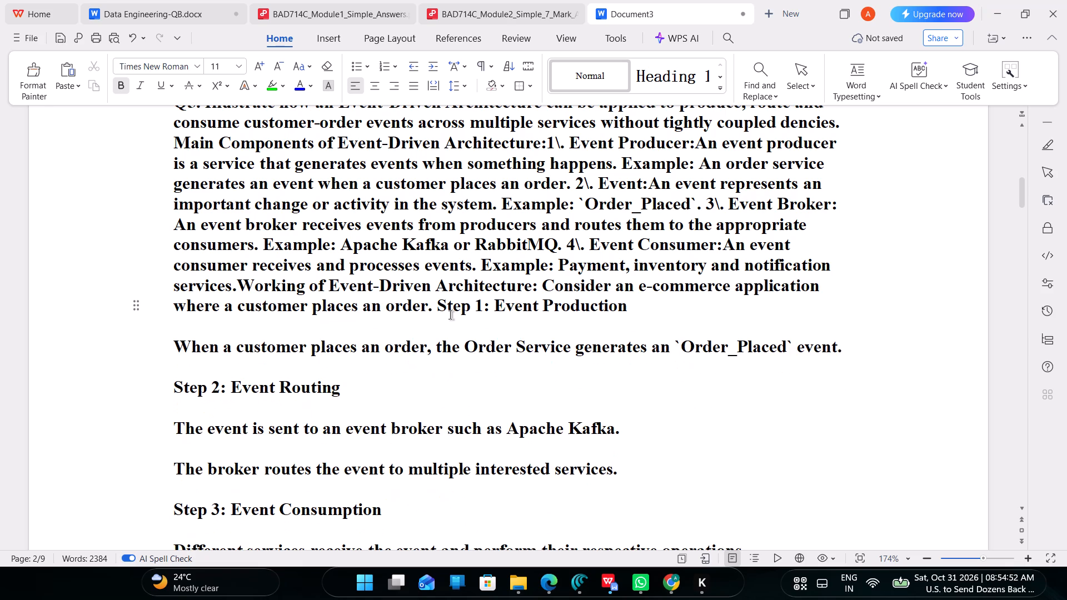
{"action": "left_click", "coordinate": [629, 311]}
{"action": "key", "text": "shift+colon"}
{"action": "key", "text": "Delete"}
{"action": "key", "text": "Delete"}
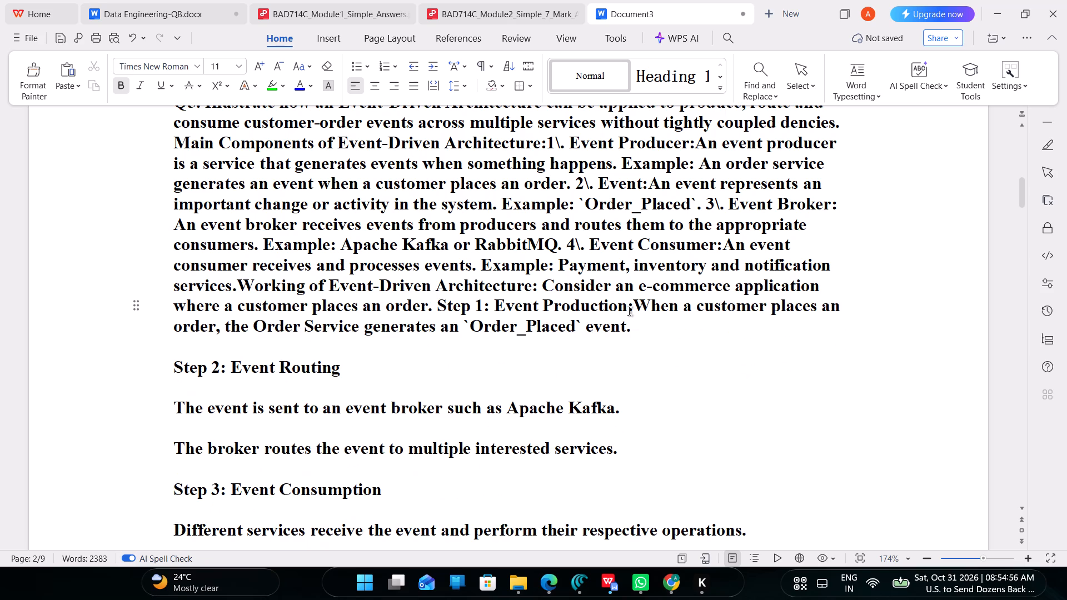
Run "Step 2: Event Routing" on after the Step 1 description with a space and remove the blank line below it.
{"action": "left_click", "coordinate": [628, 327]}
{"action": "key", "text": "Right"}
{"action": "key", "text": "Delete"}
{"action": "key", "text": "Delete"}
{"action": "key", "text": "space"}
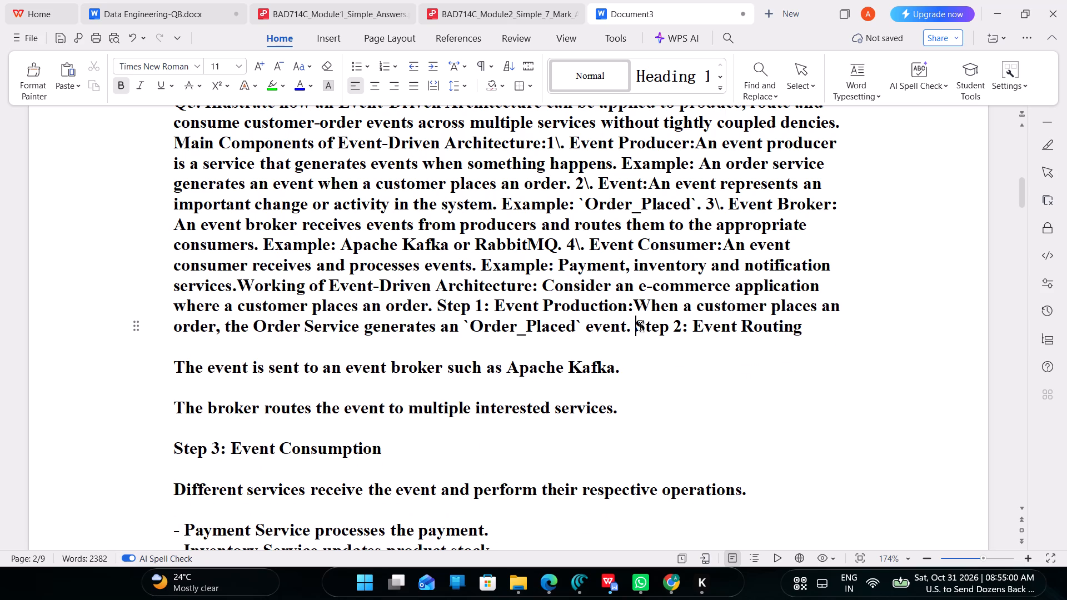
{"action": "left_click", "coordinate": [619, 342]}
{"action": "key", "text": "Delete"}
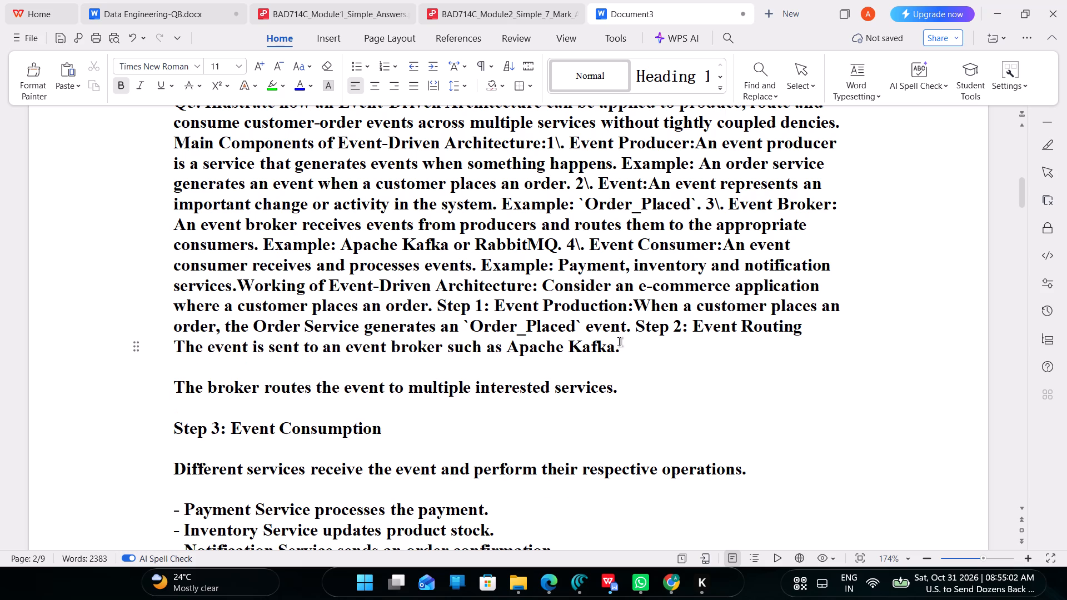
Join the sentence about the broker routing the event onto the Apache Kafka sentence, separated by a space.
{"action": "left_click", "coordinate": [651, 347]}
{"action": "key", "text": "Delete"}
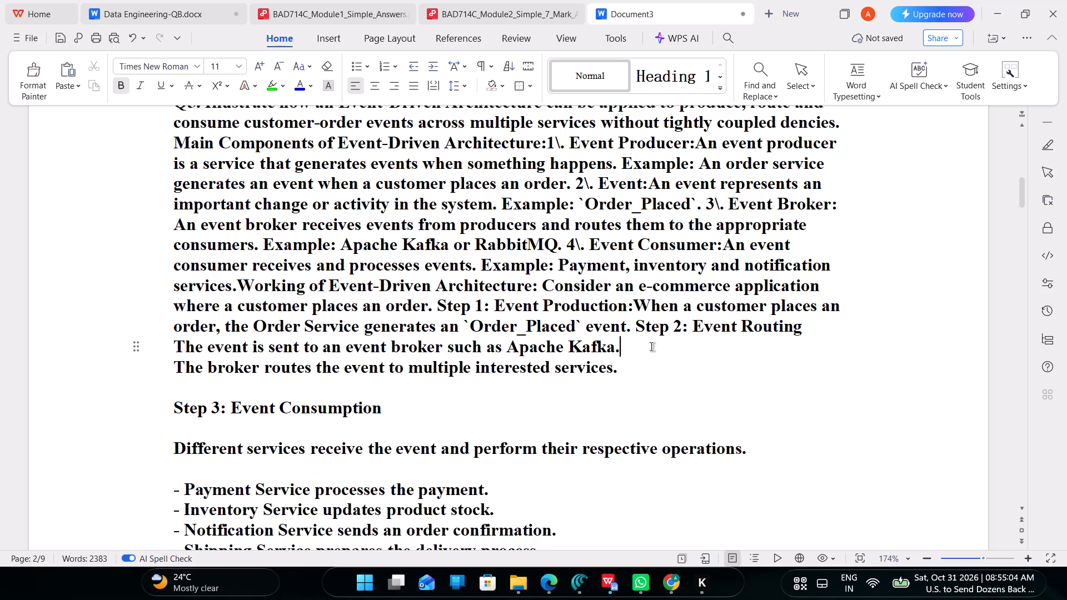
{"action": "key", "text": "Delete"}
{"action": "key", "text": "space"}
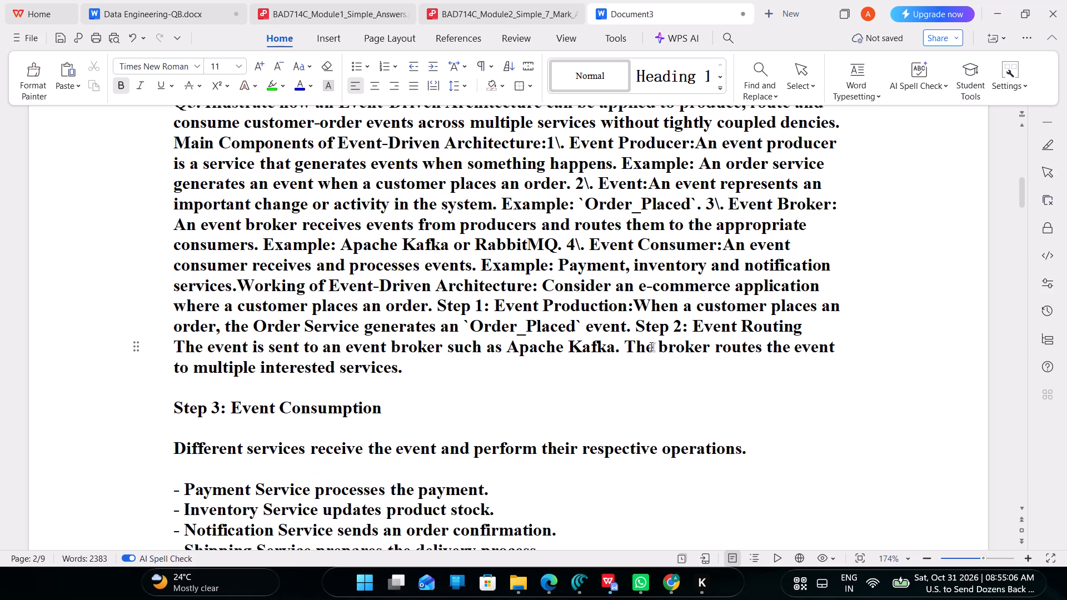
Run "Step 3: Event Consumption" on after "services." with a space and join its description with a colon and space.
{"action": "left_click", "coordinate": [417, 369]}
{"action": "key", "text": "Delete"}
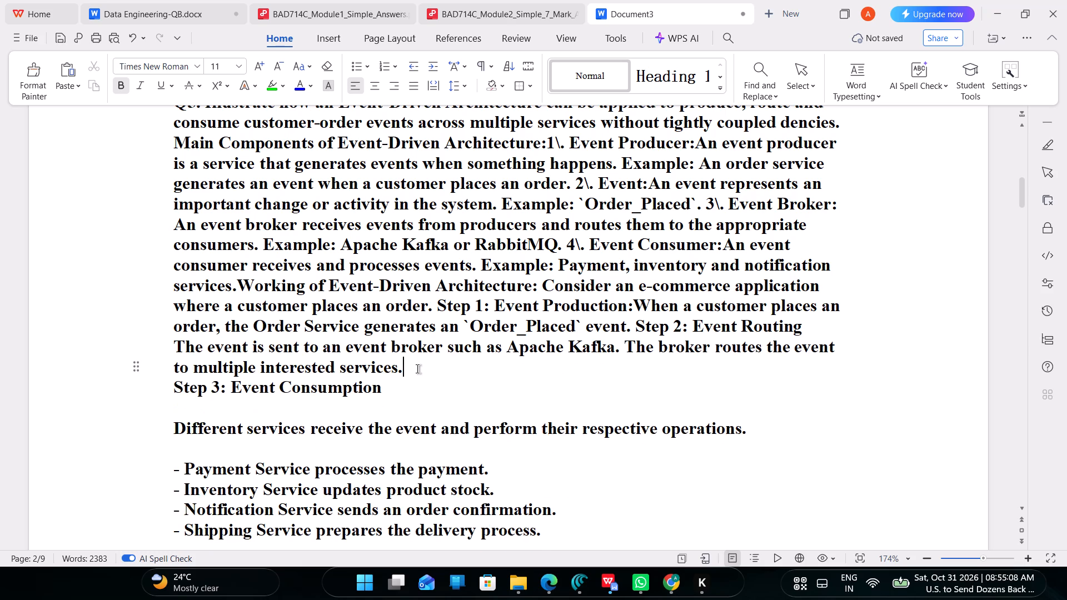
{"action": "key", "text": "Delete"}
{"action": "key", "text": "space"}
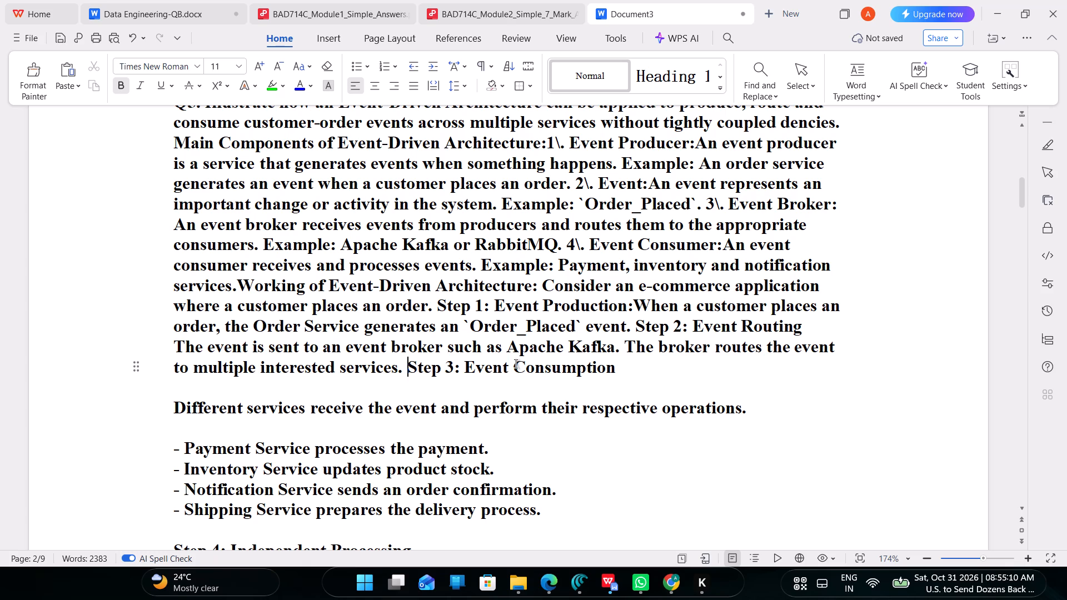
{"action": "left_click", "coordinate": [637, 373]}
{"action": "key", "text": "Delete"}
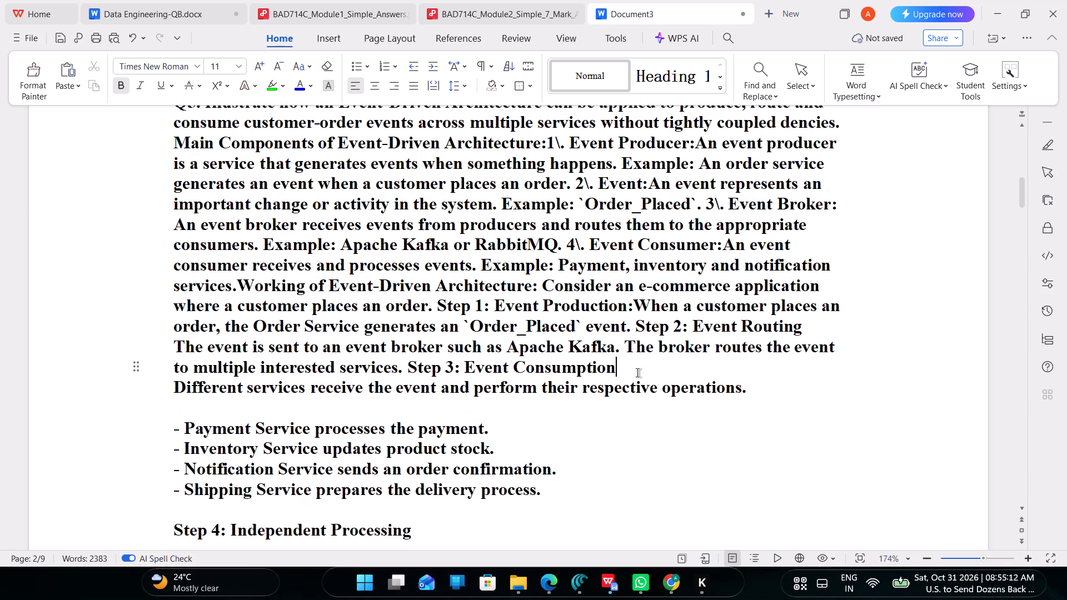
{"action": "key", "text": "shift+colon"}
{"action": "key", "text": "Delete"}
{"action": "key", "text": "space"}
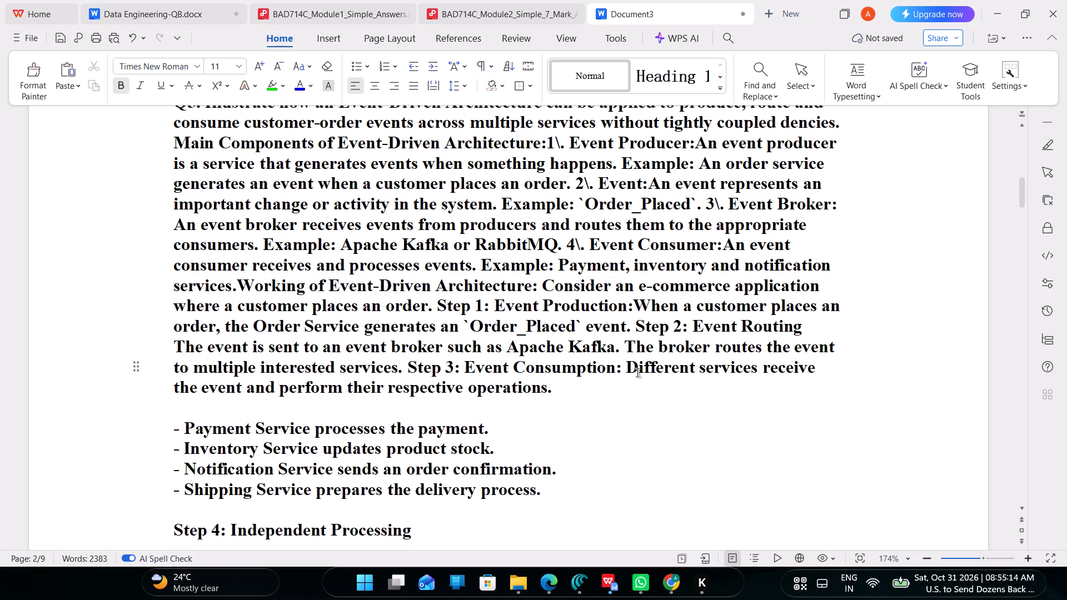
Run the Payment Service item directly on after "operations." and the Inventory Service item after it with a space, keeping their dashes.
{"action": "left_click", "coordinate": [589, 390]}
{"action": "scroll", "coordinate": [589, 390], "scroll_direction": "down", "scroll_amount": 3}
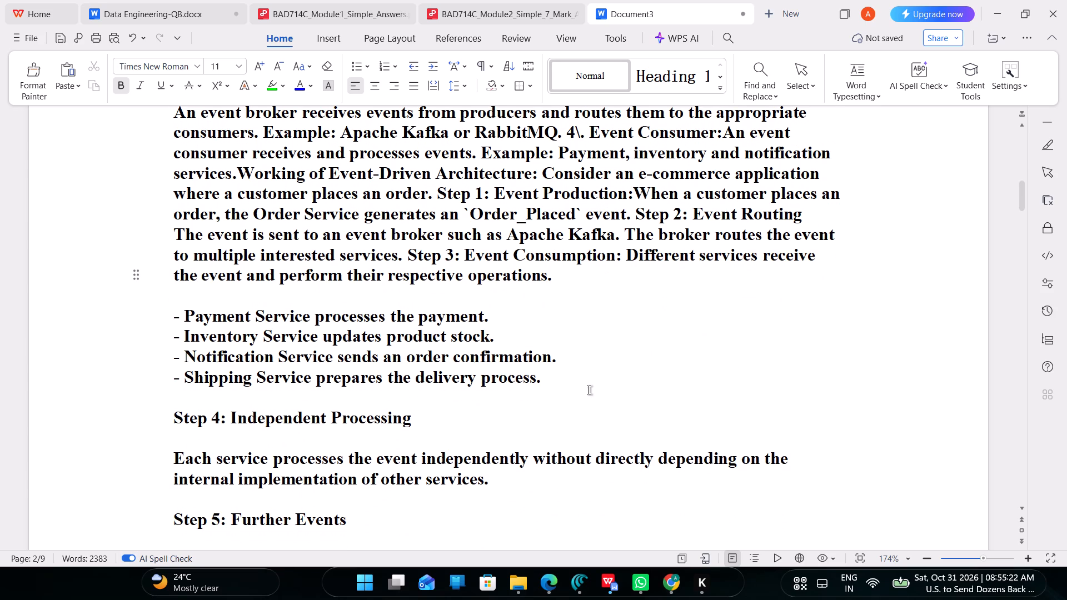
{"action": "key", "text": "Delete"}
{"action": "key", "text": "Delete"}
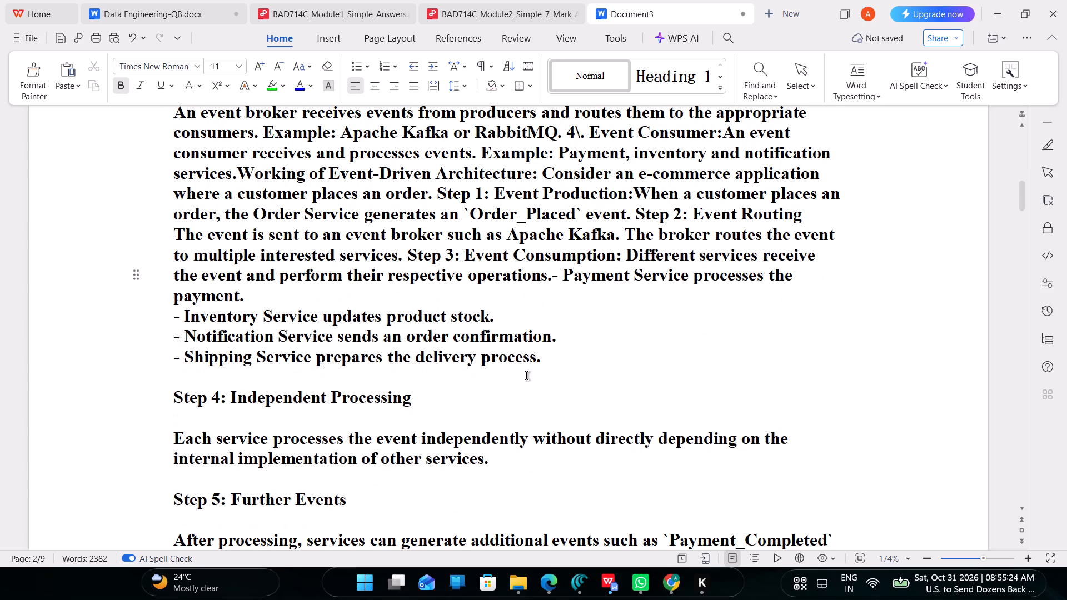
{"action": "left_click", "coordinate": [260, 290]}
{"action": "key", "text": "Delete"}
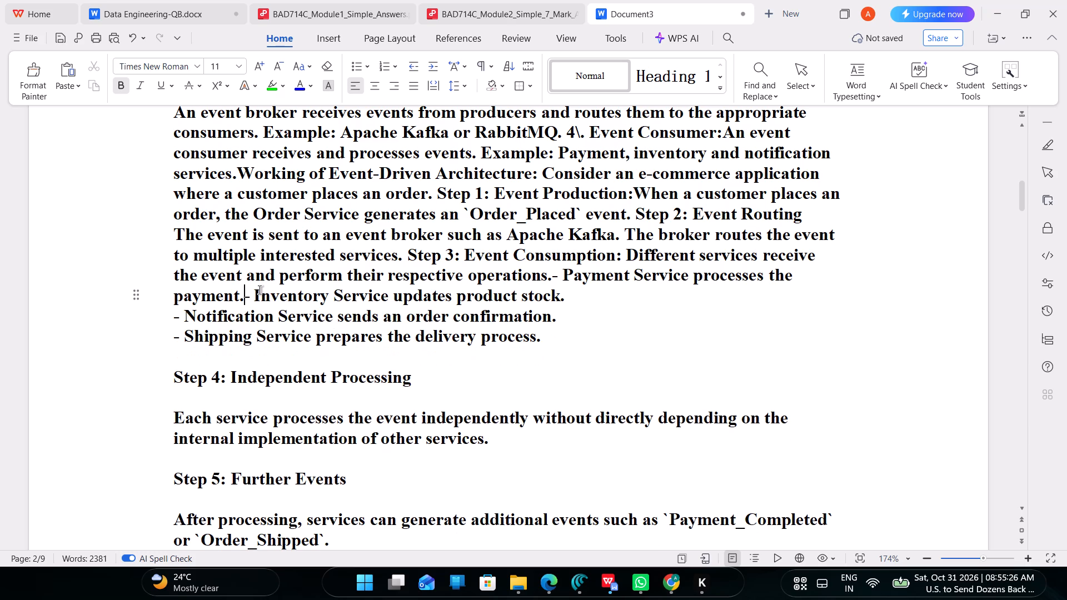
{"action": "key", "text": "space"}
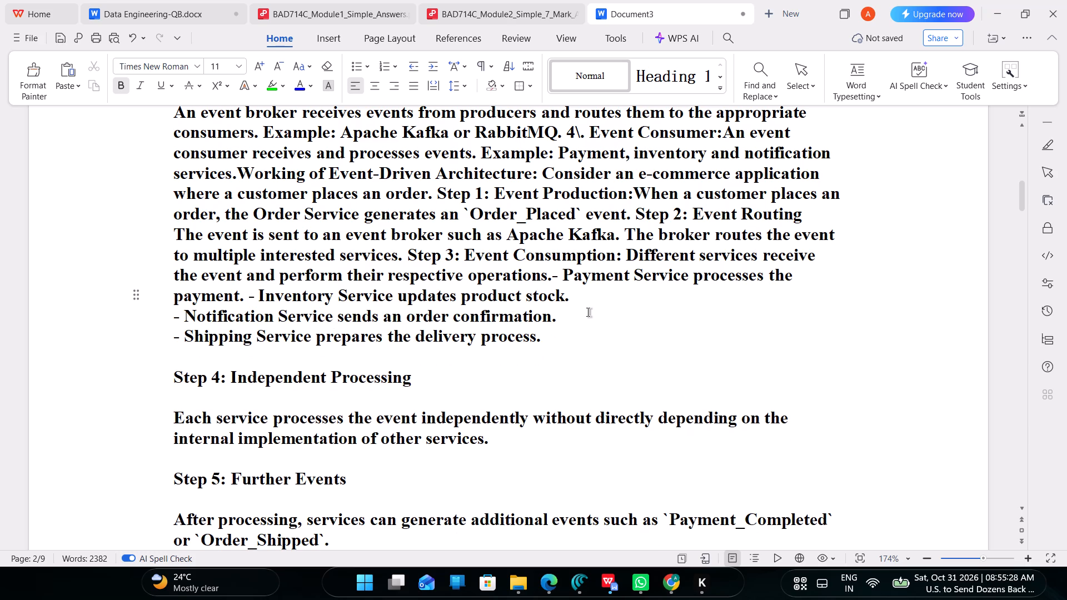
Delete the Notification Service and Shipping Service items and run "Step 4: Independent Processing" on after "stock." with a space.
{"action": "left_click_drag", "start_coordinate": [590, 301], "coordinate": [587, 346]}
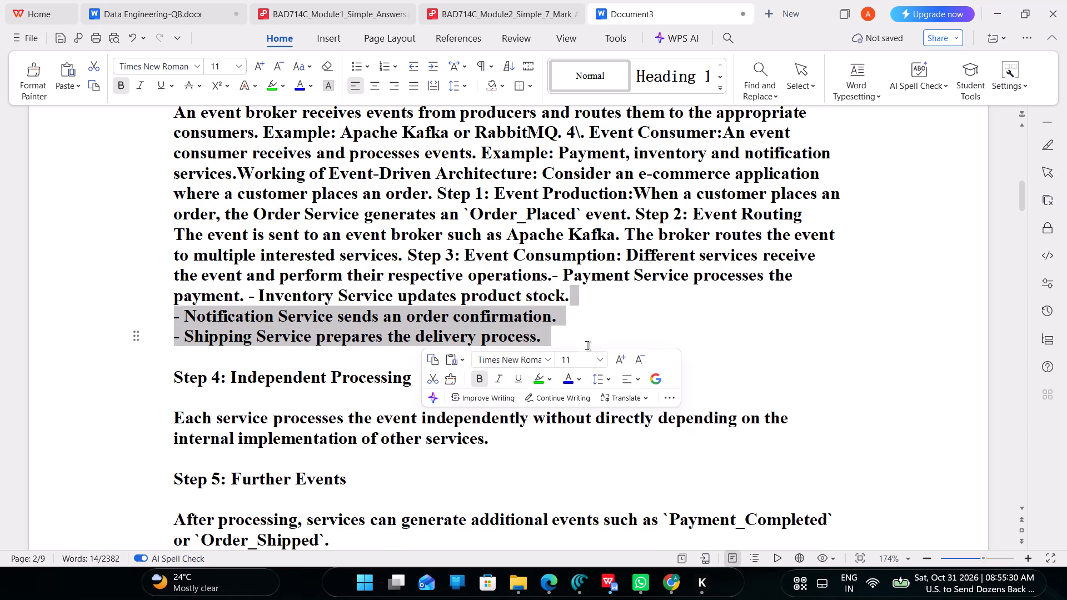
{"action": "key", "text": "BackSpace"}
{"action": "key", "text": "Delete"}
{"action": "key", "text": "Delete"}
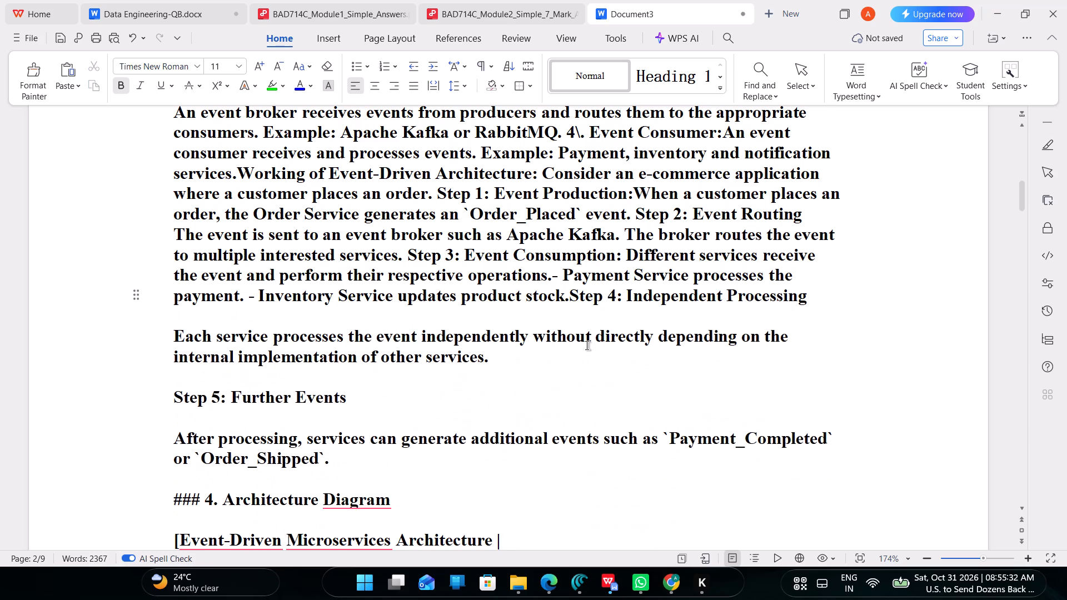
{"action": "key", "text": "space"}
Add a colon after "Step 2: Event Routing".
{"action": "left_click", "coordinate": [373, 317]}
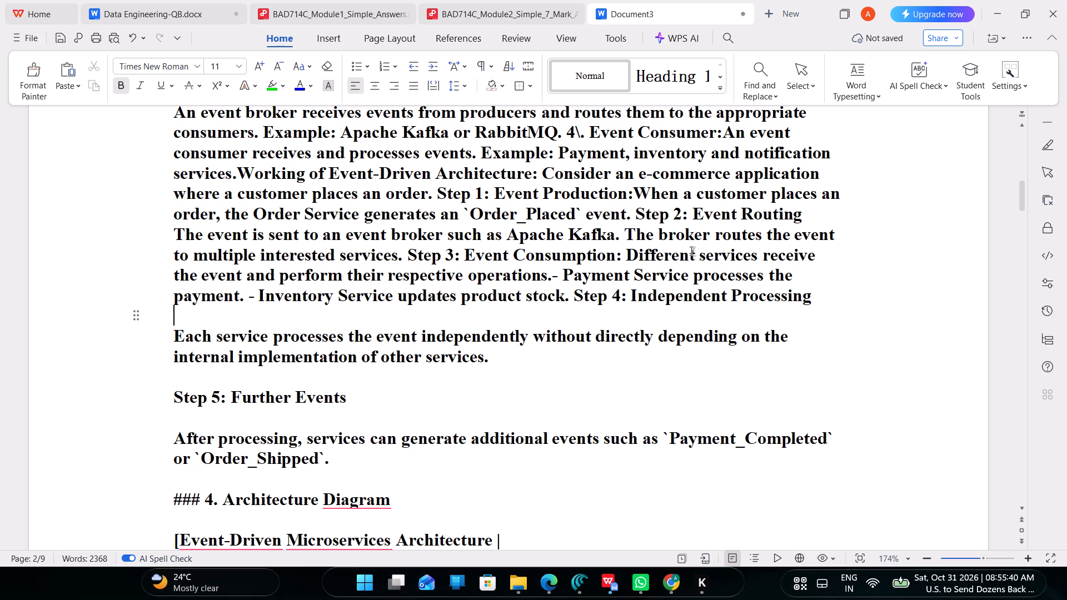
{"action": "left_click", "coordinate": [813, 218]}
{"action": "key", "text": "shift+colon"}
Add a colon after "Step 4: Independent Processing" and remove the blank line before its description.
{"action": "left_click", "coordinate": [815, 302]}
{"action": "key", "text": "shift+colon"}
{"action": "left_click", "coordinate": [674, 319]}
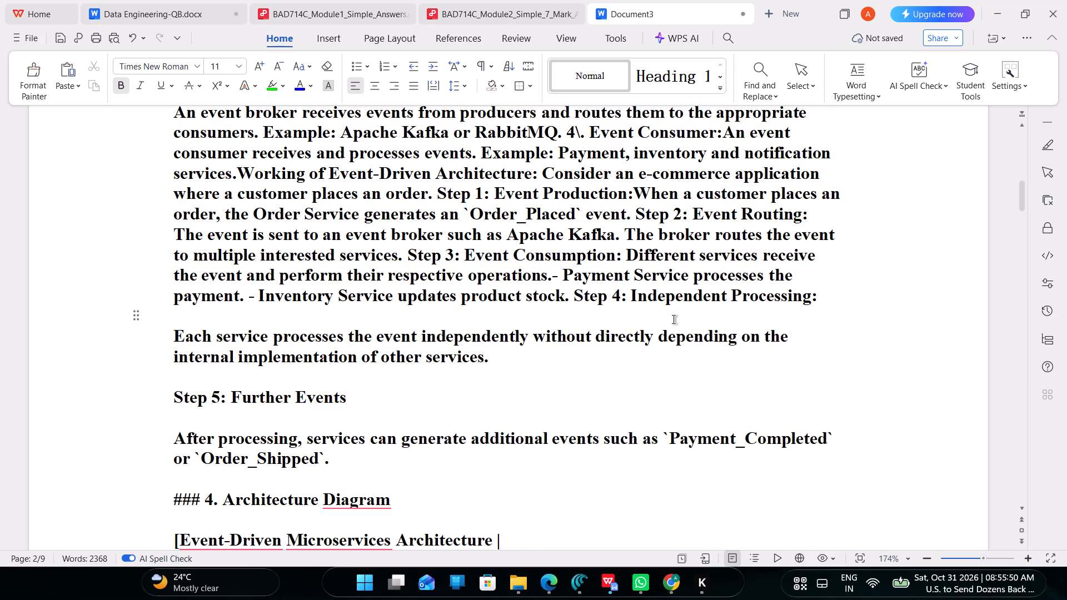
{"action": "key", "text": "Delete"}
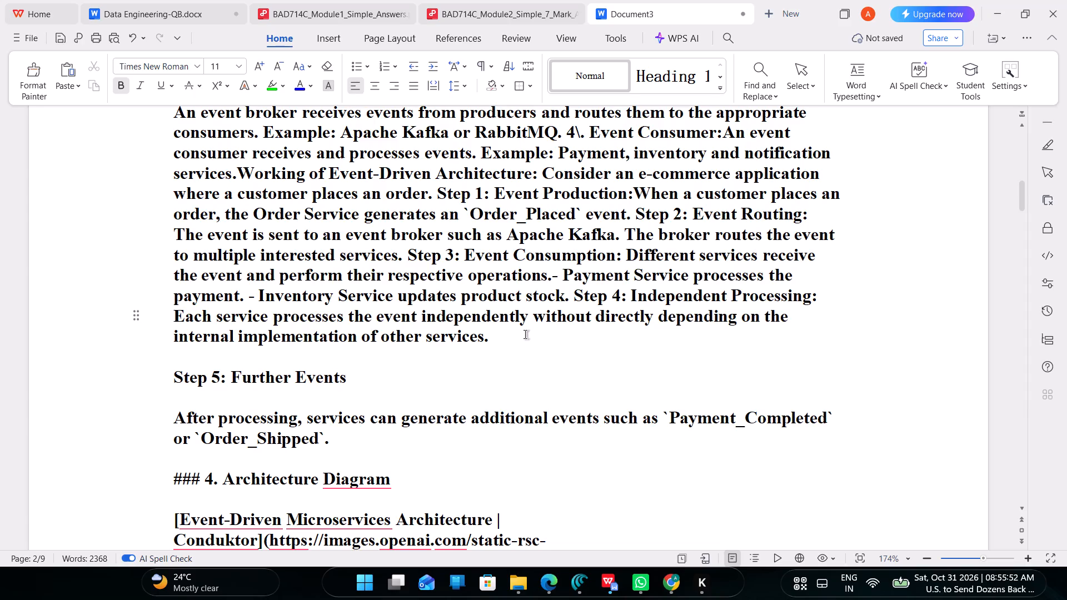
Run "Step 5: Further Events" on after the Step 4 description with a space and join its own description with a colon.
{"action": "left_click", "coordinate": [525, 334]}
{"action": "key", "text": "Delete"}
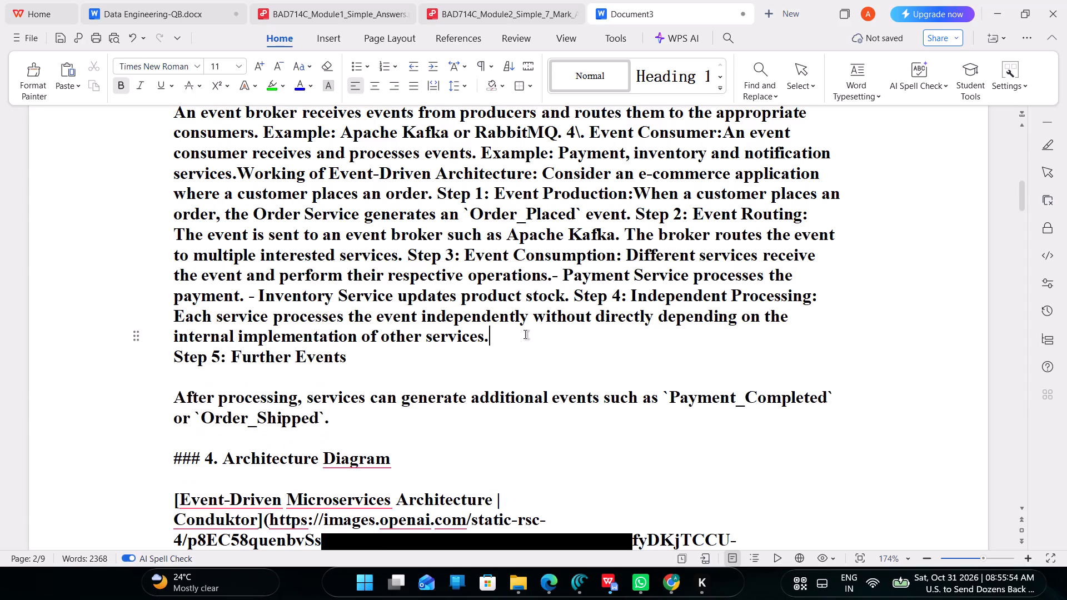
{"action": "key", "text": "Delete"}
{"action": "key", "text": "space"}
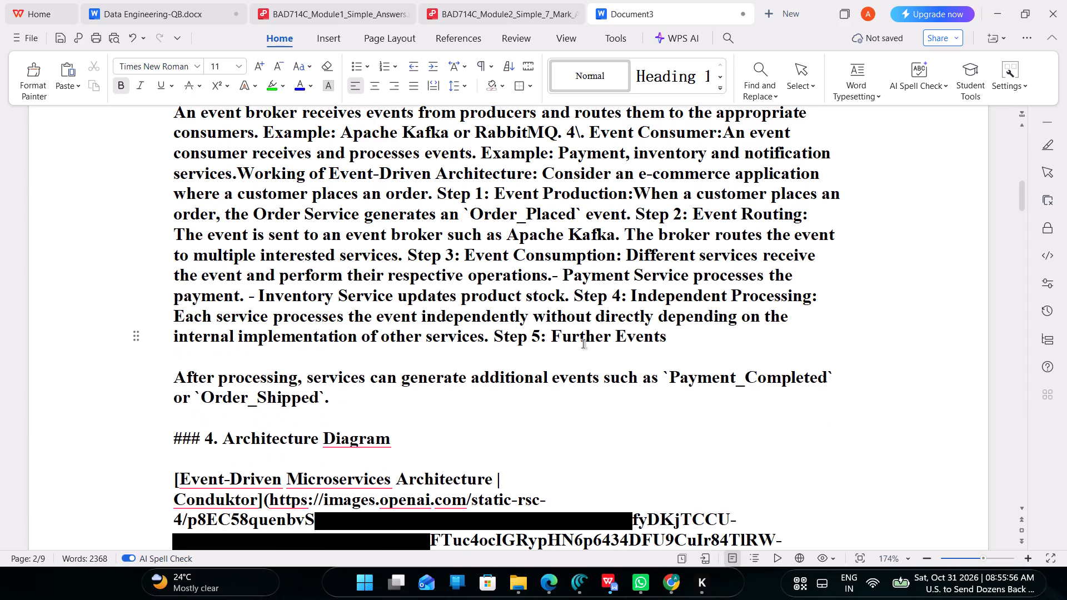
{"action": "left_click", "coordinate": [699, 337]}
{"action": "key", "text": "shift+colon"}
{"action": "key", "text": "Delete"}
{"action": "key", "text": "Delete"}
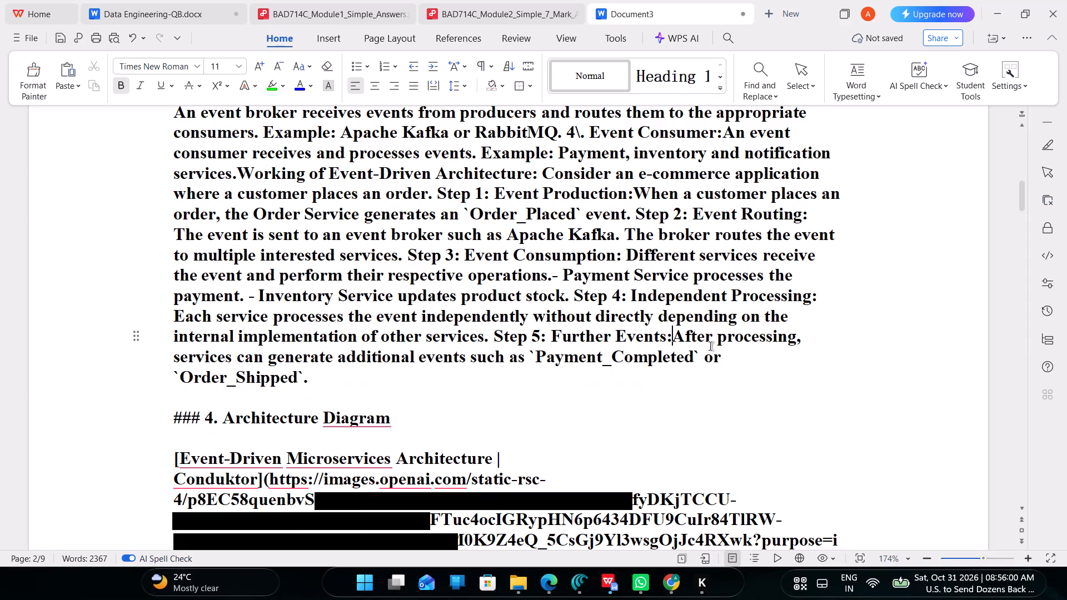
{"action": "key", "text": "Delete"}
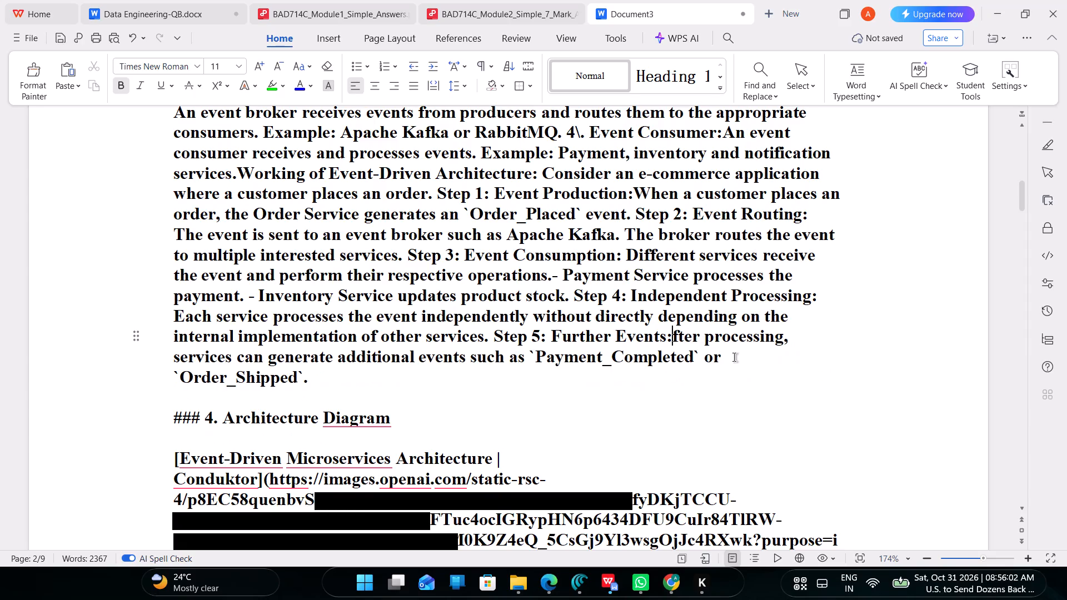
{"action": "key", "text": "shift+a"}
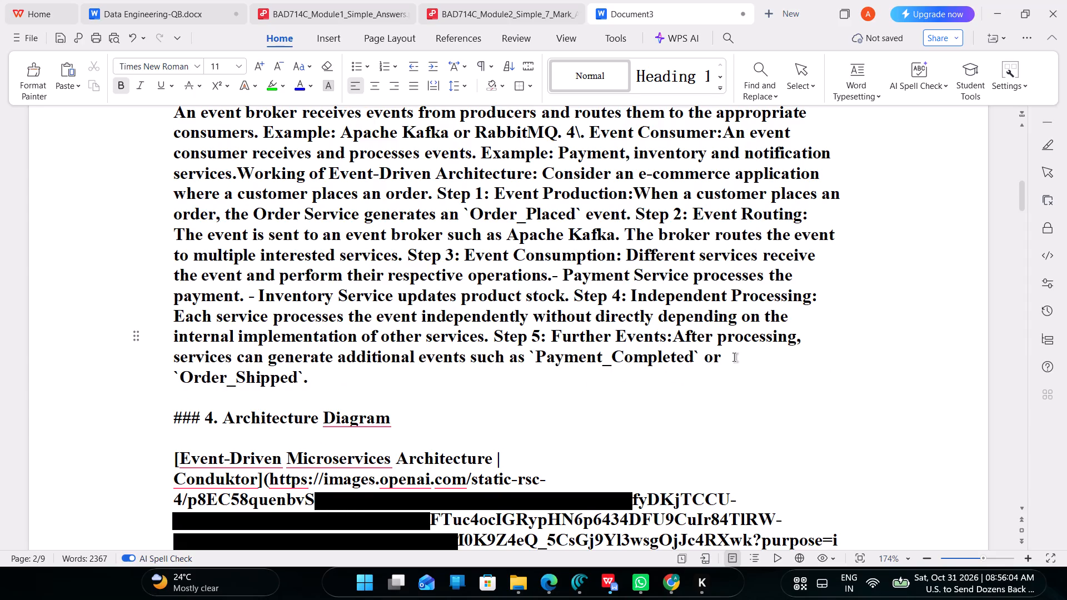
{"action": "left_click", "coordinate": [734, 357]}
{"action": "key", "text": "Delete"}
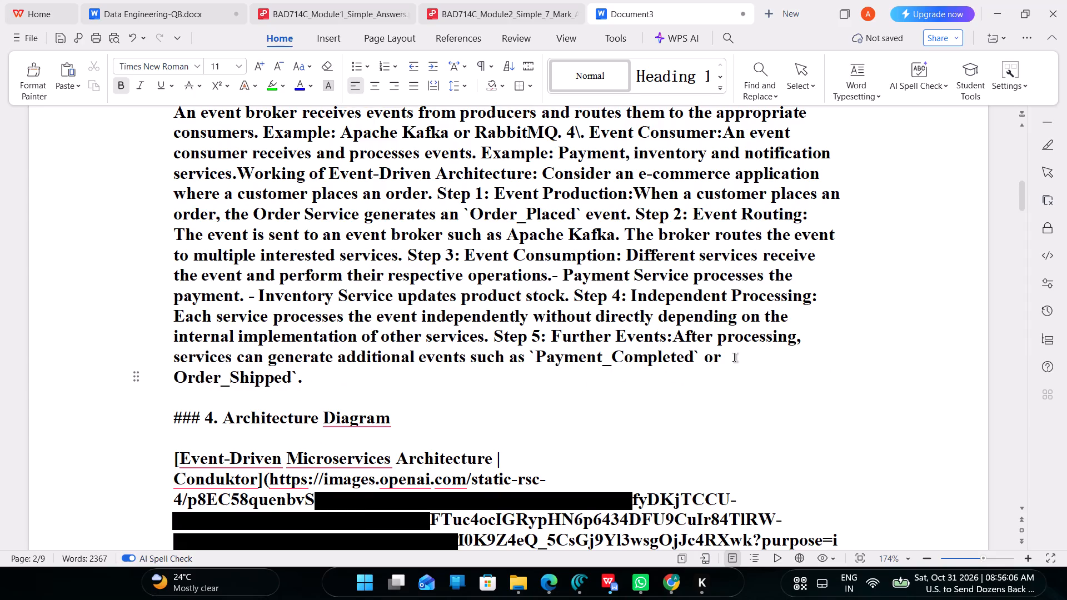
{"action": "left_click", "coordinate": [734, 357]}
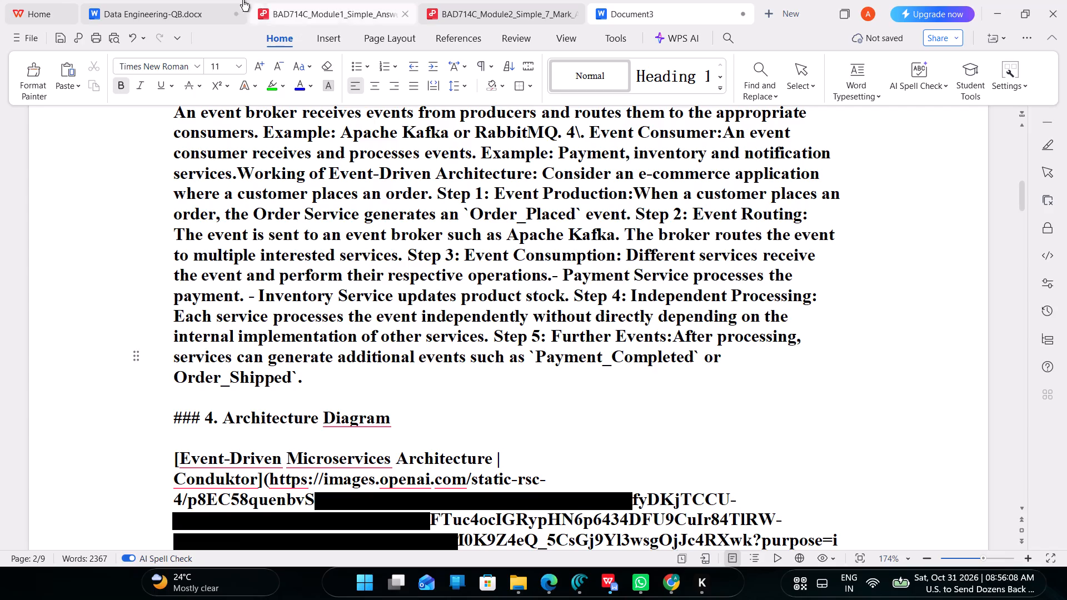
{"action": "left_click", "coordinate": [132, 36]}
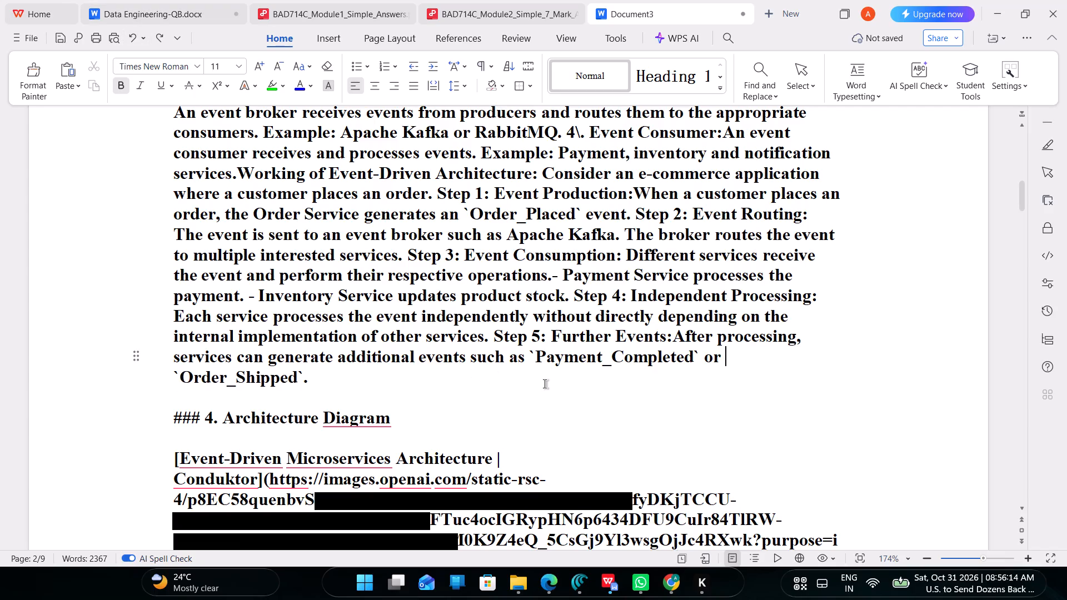
Delete "or `Order_Shipped`" from the Step 5 description so the sentence ends with `Payment_Completed` and a full stop.
{"action": "key", "text": "Delete"}
{"action": "key", "text": "Delete"}
{"action": "key", "text": "Delete"}
{"action": "key", "text": "Delete"}
{"action": "key", "text": "Delete"}
{"action": "key", "text": "Delete"}
{"action": "key", "text": "Delete"}
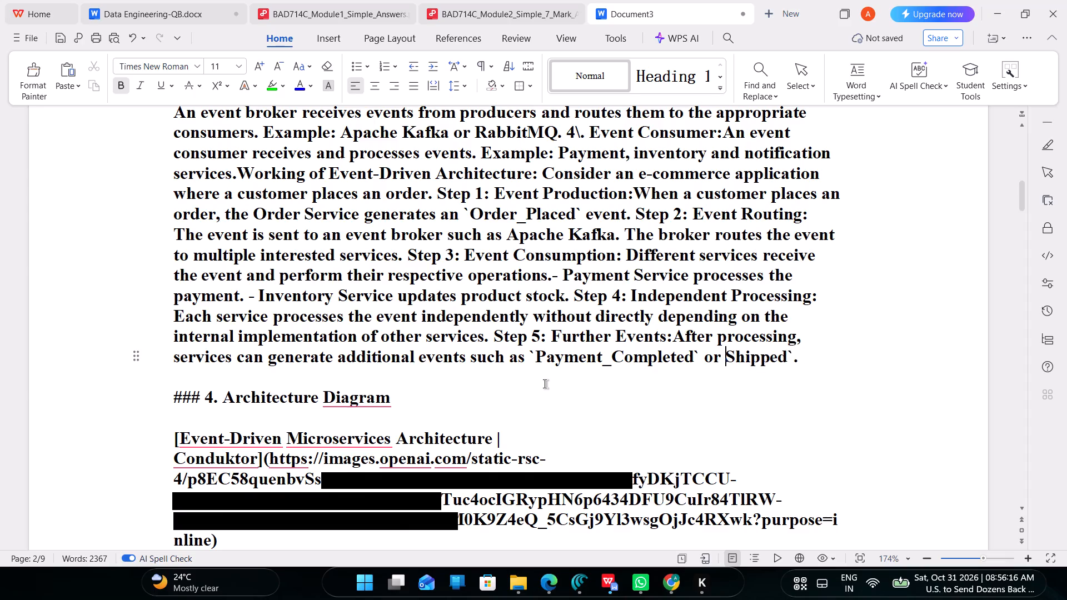
{"action": "key", "text": "Delete"}
{"action": "key", "text": "Delete"}
{"action": "key", "text": "Delete"}
{"action": "key", "text": "Delete"}
{"action": "key", "text": "Delete"}
{"action": "key", "text": "Delete"}
{"action": "key", "text": "Delete"}
{"action": "key", "text": "Delete"}
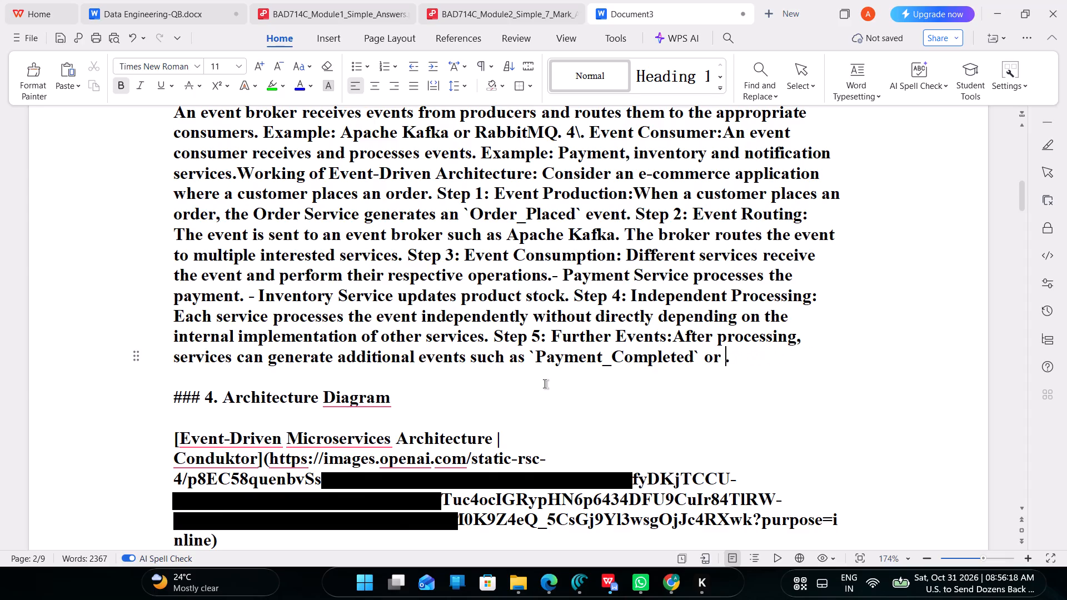
{"action": "key", "text": "BackSpace"}
{"action": "key", "text": "BackSpace"}
{"action": "key", "text": "BackSpace"}
{"action": "key", "text": "BackSpace"}
Delete the rest of the Q5 answer after the Step 5 description, from "### 4. Architecture Diagram" through the end of the Conclusion paragraph.
{"action": "left_click", "coordinate": [721, 354]}
{"action": "left_click_drag", "start_coordinate": [721, 354], "coordinate": [717, 473]}
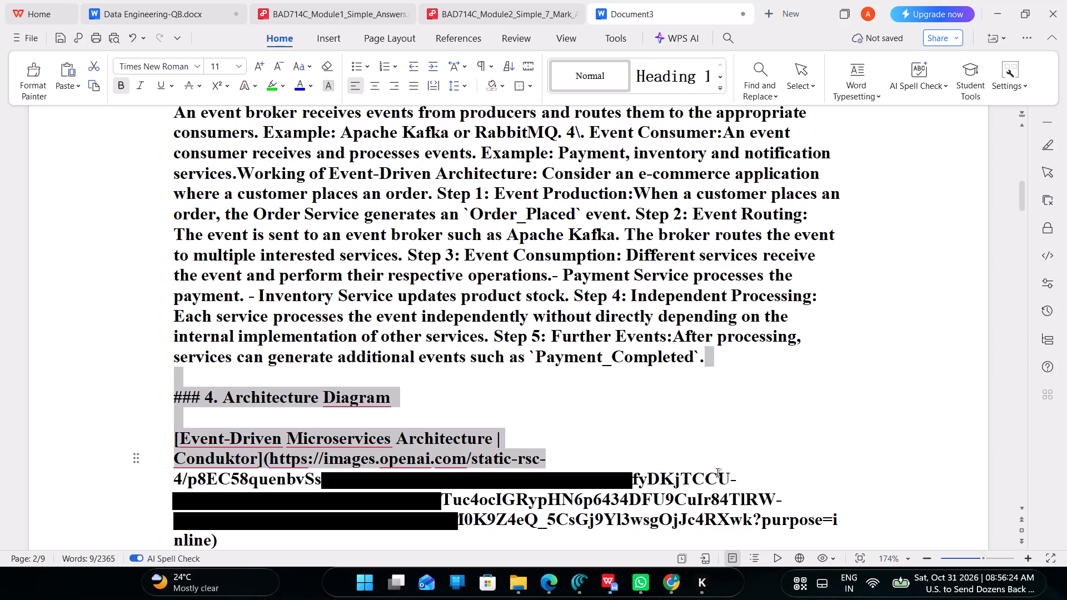
{"action": "left_click_drag", "start_coordinate": [717, 473], "coordinate": [551, 303]}
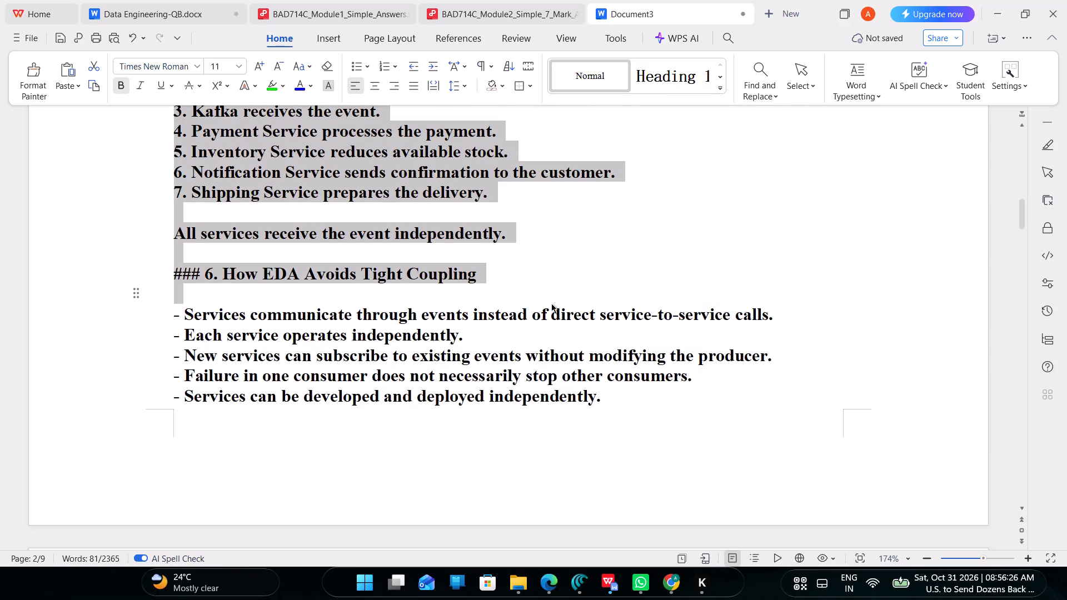
{"action": "left_click_drag", "start_coordinate": [551, 303], "coordinate": [558, 444]}
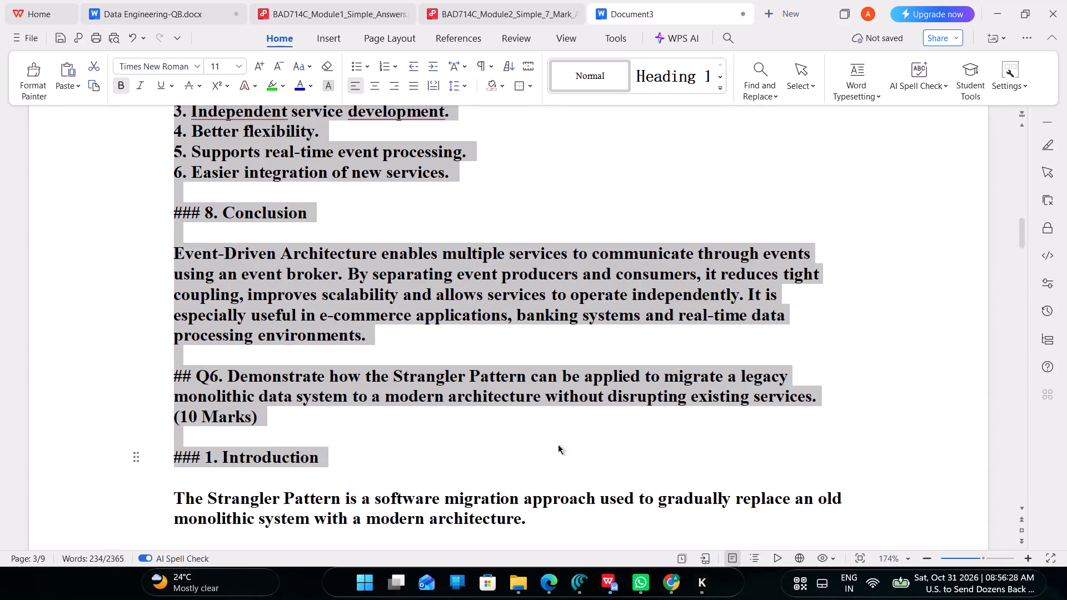
{"action": "left_click_drag", "start_coordinate": [558, 444], "coordinate": [532, 337]}
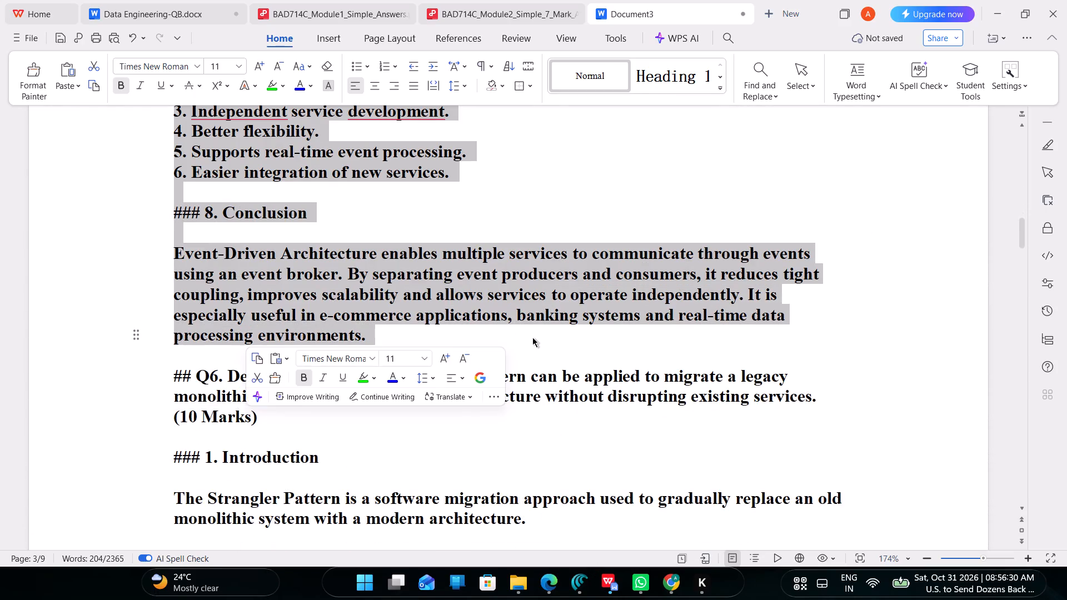
{"action": "key", "text": "BackSpace"}
Remove the blank line and the "##" marker in front of the Q6 Strangler Pattern question.
{"action": "scroll", "coordinate": [532, 337], "scroll_direction": "up", "scroll_amount": 7}
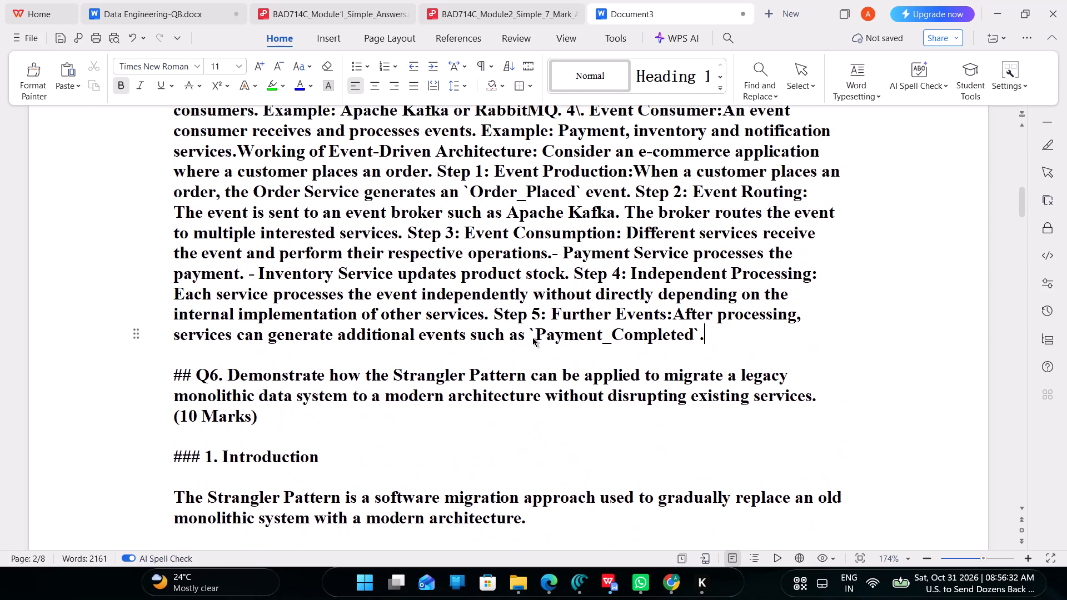
{"action": "scroll", "coordinate": [532, 337], "scroll_direction": "up", "scroll_amount": 2}
{"action": "scroll", "coordinate": [532, 337], "scroll_direction": "down", "scroll_amount": 5}
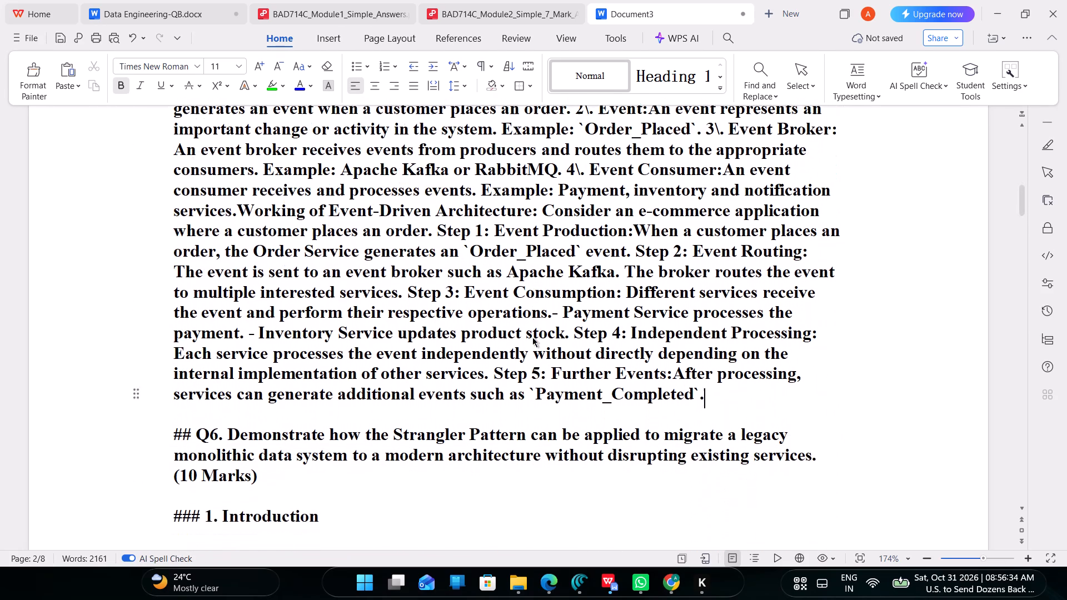
{"action": "scroll", "coordinate": [532, 337], "scroll_direction": "down", "scroll_amount": 2}
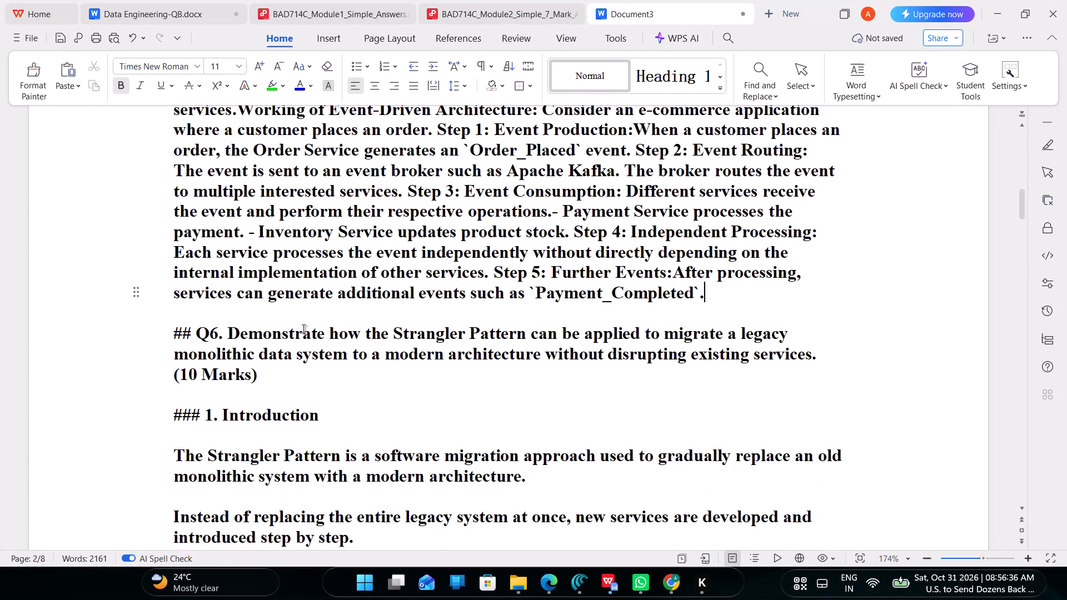
{"action": "left_click", "coordinate": [183, 314]}
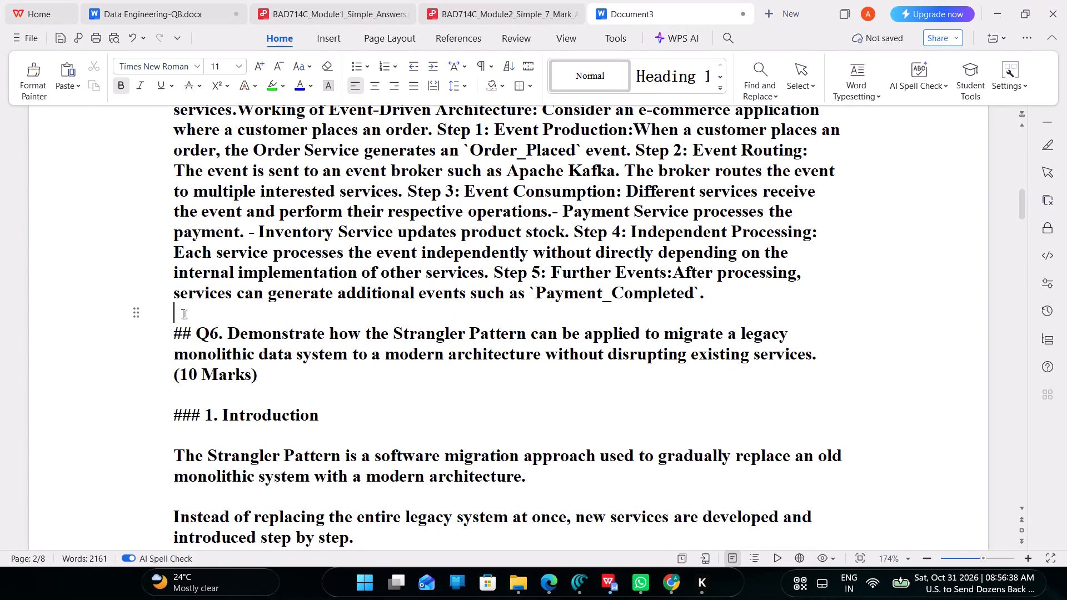
{"action": "key", "text": "Delete"}
{"action": "key", "text": "Delete"}
{"action": "key", "text": "Delete"}
{"action": "key", "text": "Delete"}
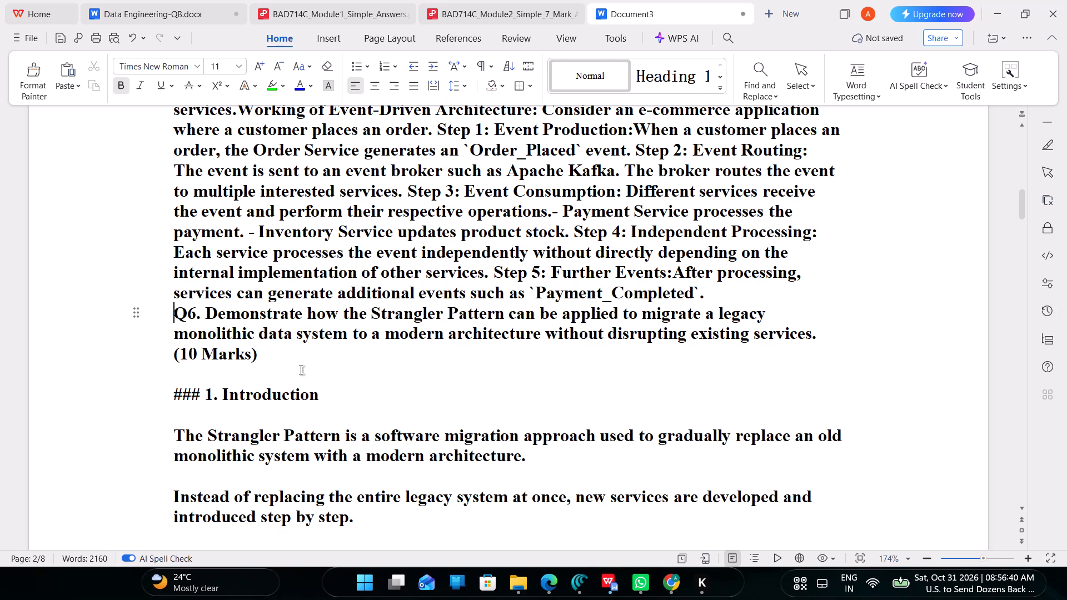
Delete "(10 Marks)" and the space before it from the end of the Q6 question.
{"action": "left_click", "coordinate": [280, 351]}
{"action": "key", "text": "BackSpace"}
{"action": "key", "text": "BackSpace"}
{"action": "key", "text": "BackSpace"}
{"action": "key", "text": "BackSpace"}
{"action": "key", "text": "BackSpace"}
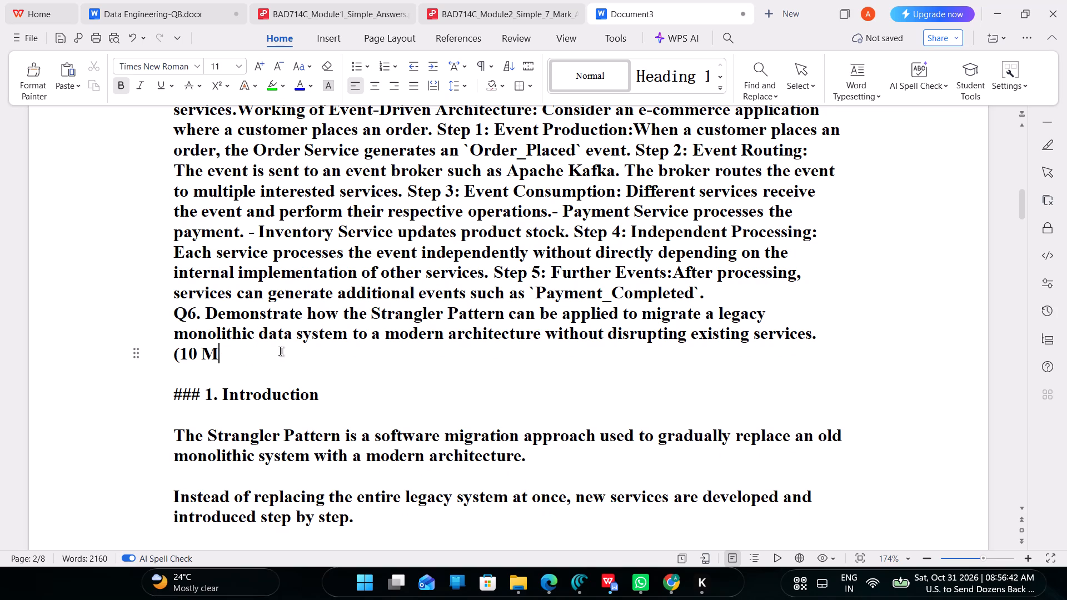
{"action": "key", "text": "BackSpace"}
{"action": "key", "text": "BackSpace"}
{"action": "key", "text": "BackSpace"}
{"action": "key", "text": "BackSpace"}
{"action": "key", "text": "BackSpace"}
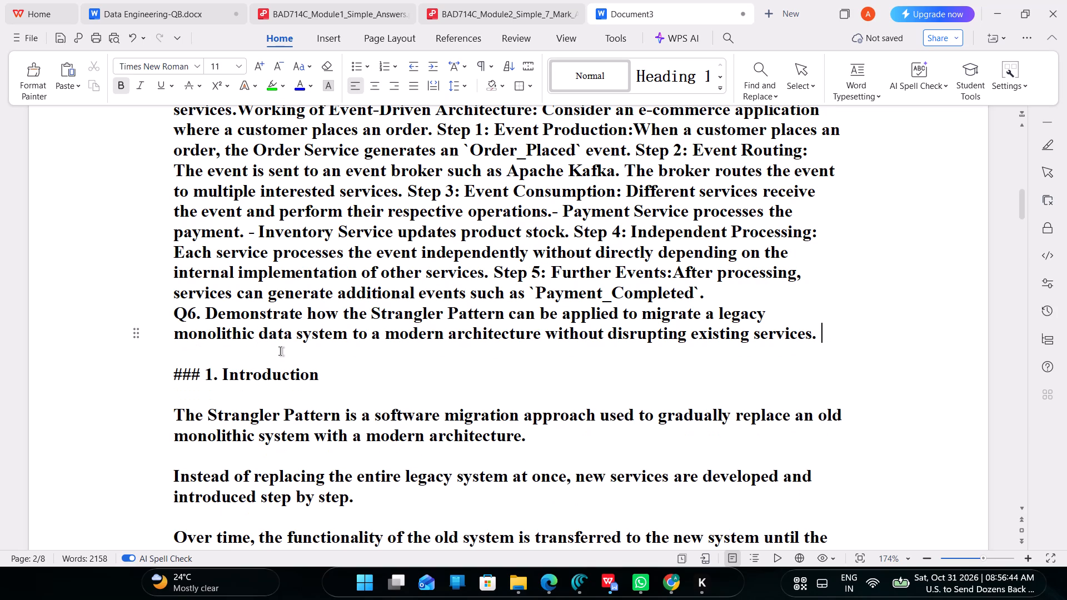
{"action": "key", "text": "BackSpace"}
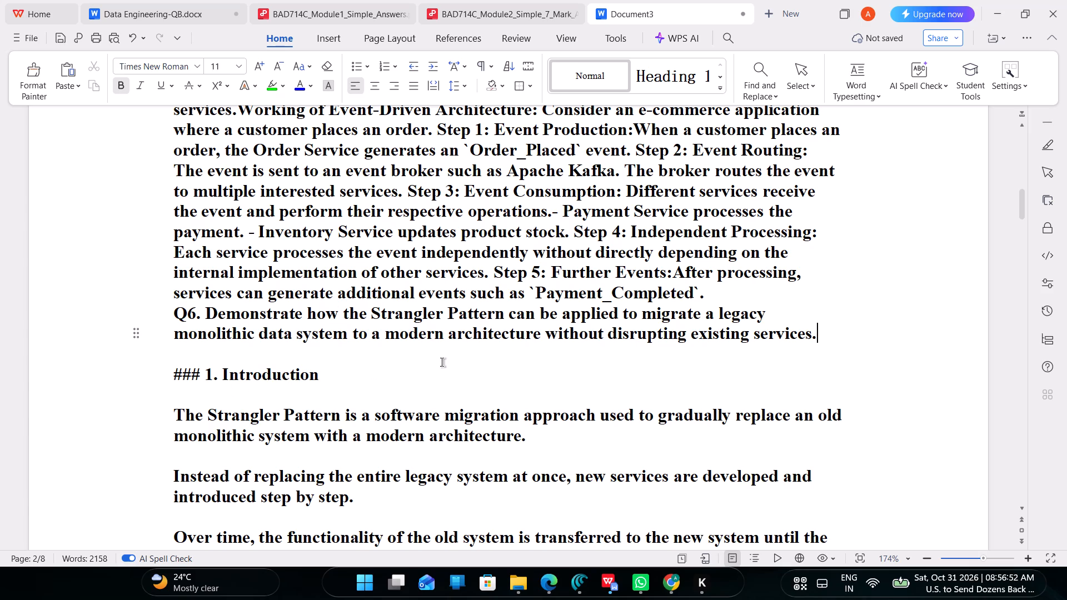
Delete Q6's sections 1 to 3 and the "### 4." marker so "Steps to Apply the Strangler Pattern" directly follows the question without a blank line.
{"action": "scroll", "coordinate": [462, 354], "scroll_direction": "down", "scroll_amount": 4}
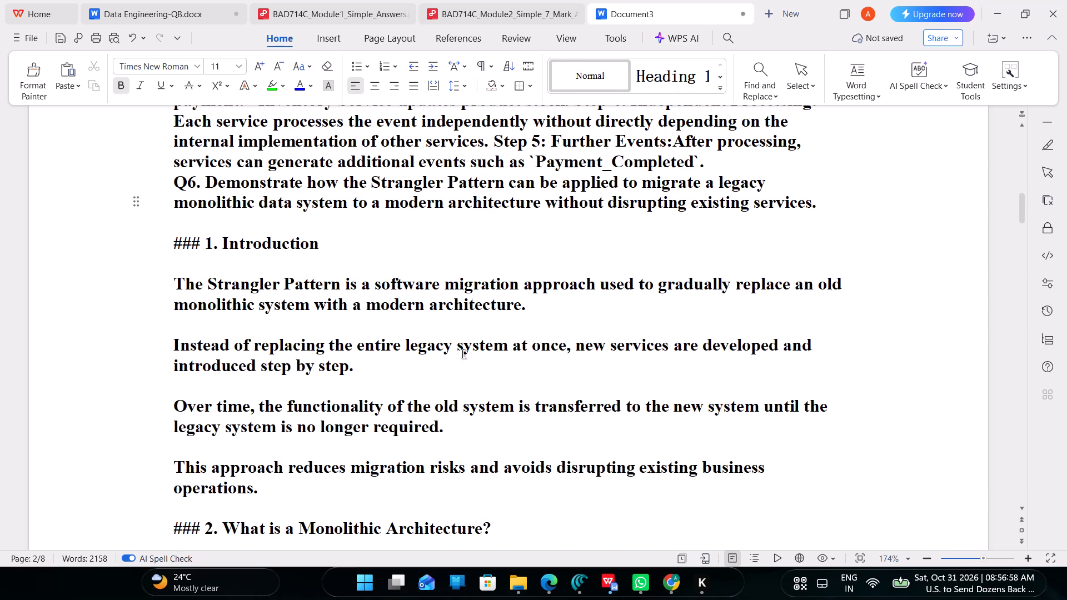
{"action": "scroll", "coordinate": [462, 354], "scroll_direction": "left", "scroll_amount": 1}
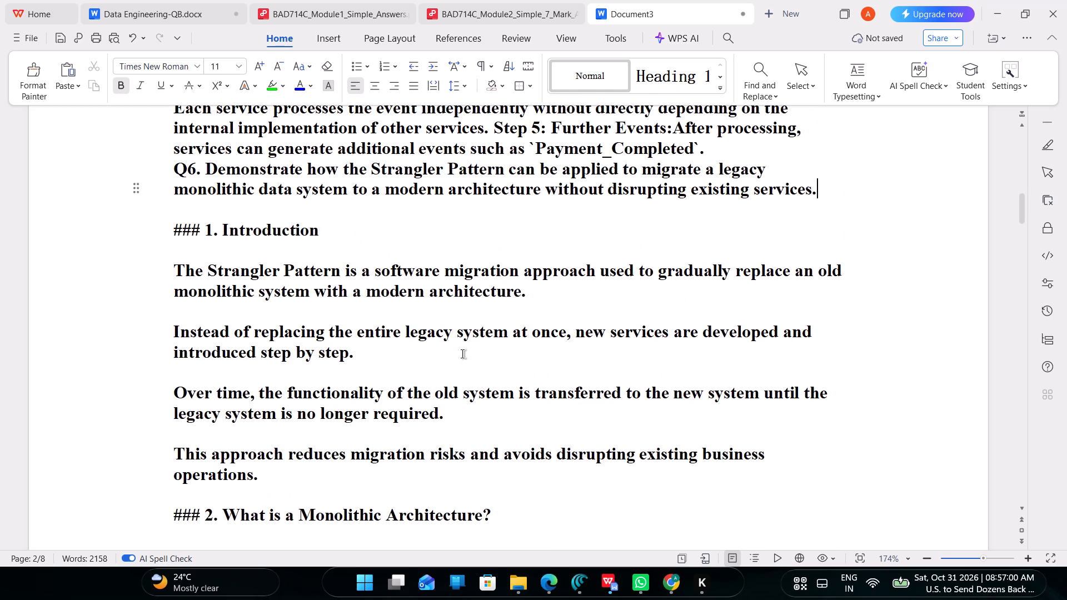
{"action": "scroll", "coordinate": [462, 354], "scroll_direction": "left", "scroll_amount": 1}
{"action": "scroll", "coordinate": [462, 354], "scroll_direction": "down", "scroll_amount": 1}
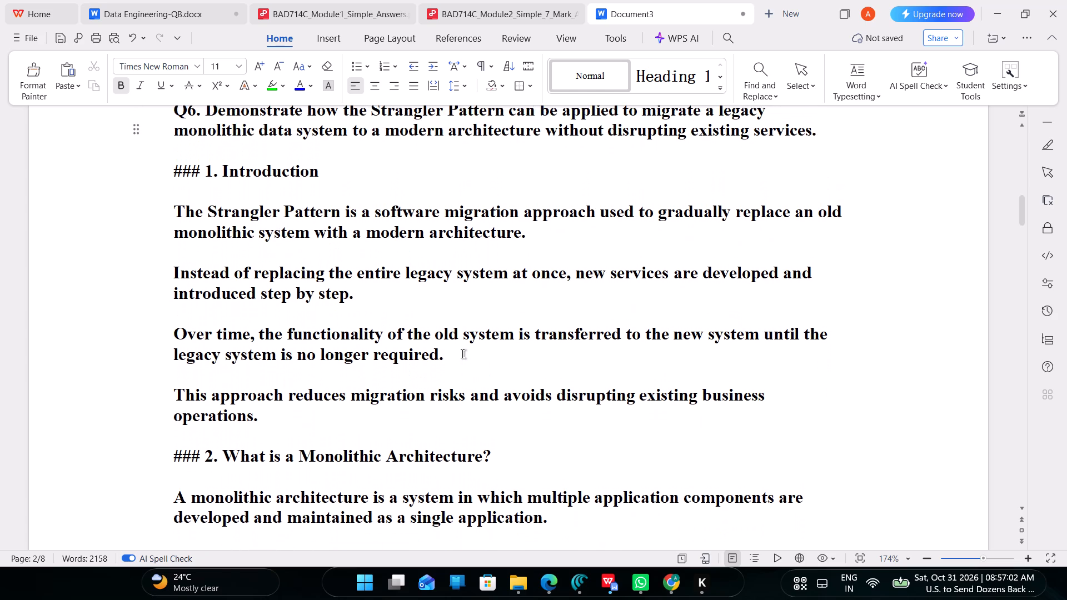
{"action": "scroll", "coordinate": [462, 354], "scroll_direction": "down", "scroll_amount": 6}
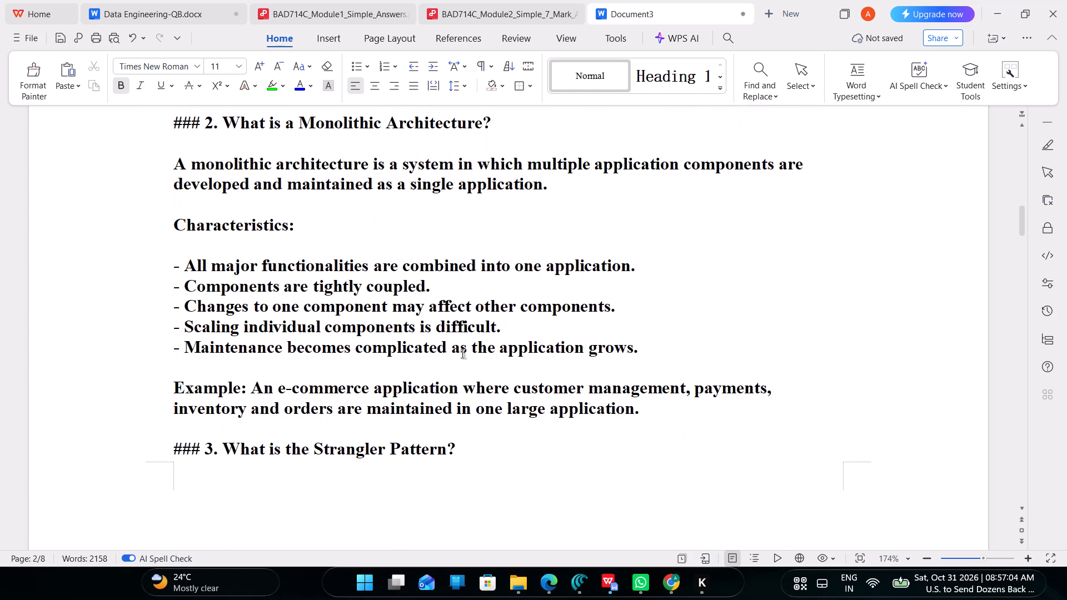
{"action": "scroll", "coordinate": [462, 354], "scroll_direction": "down", "scroll_amount": 5}
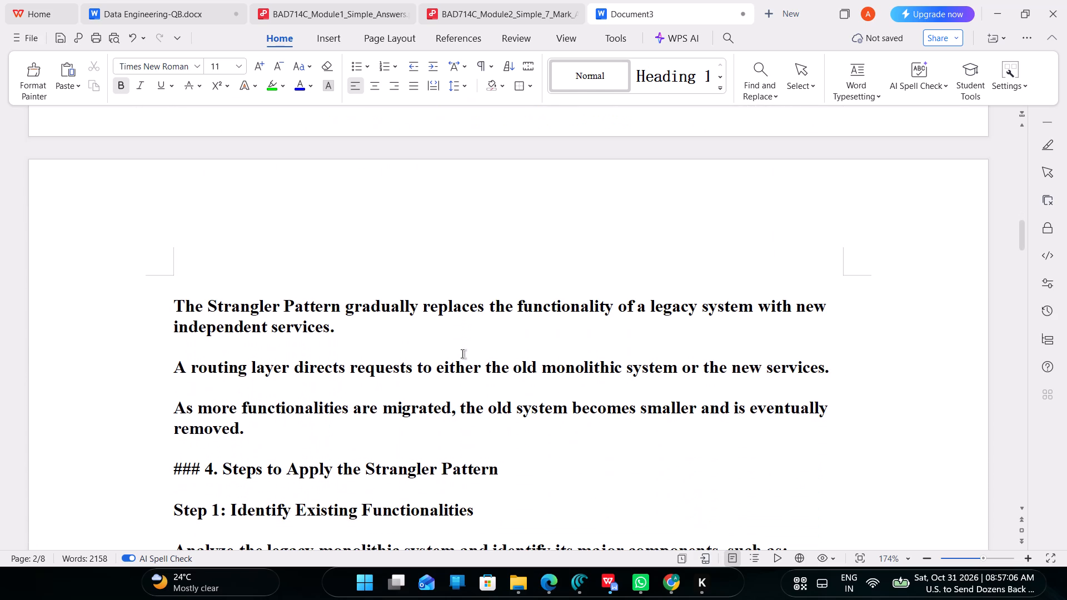
{"action": "scroll", "coordinate": [462, 354], "scroll_direction": "down", "scroll_amount": 1}
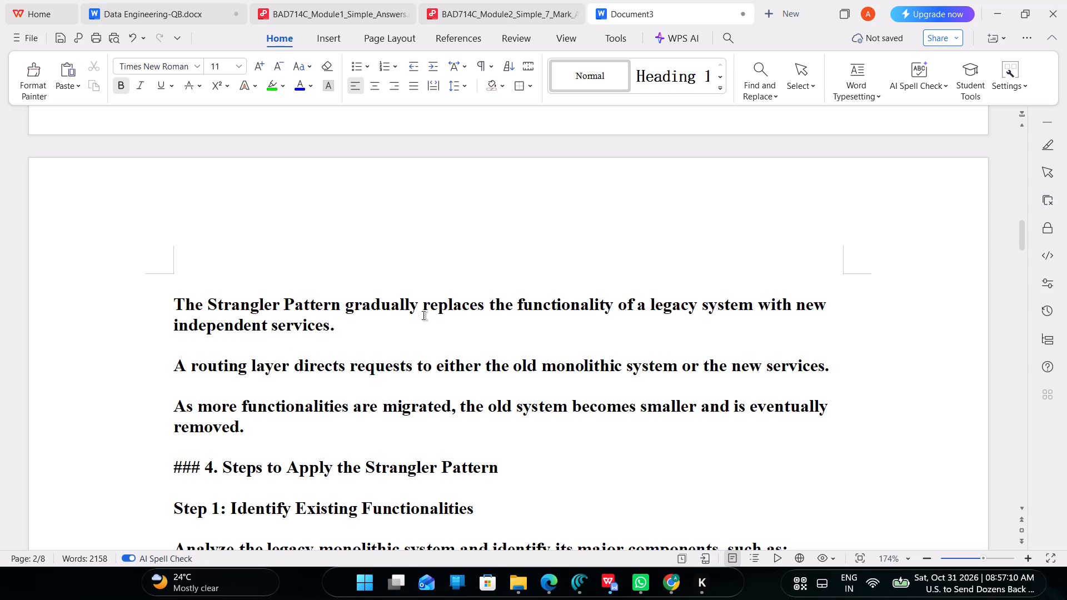
{"action": "scroll", "coordinate": [418, 346], "scroll_direction": "left", "scroll_amount": 1}
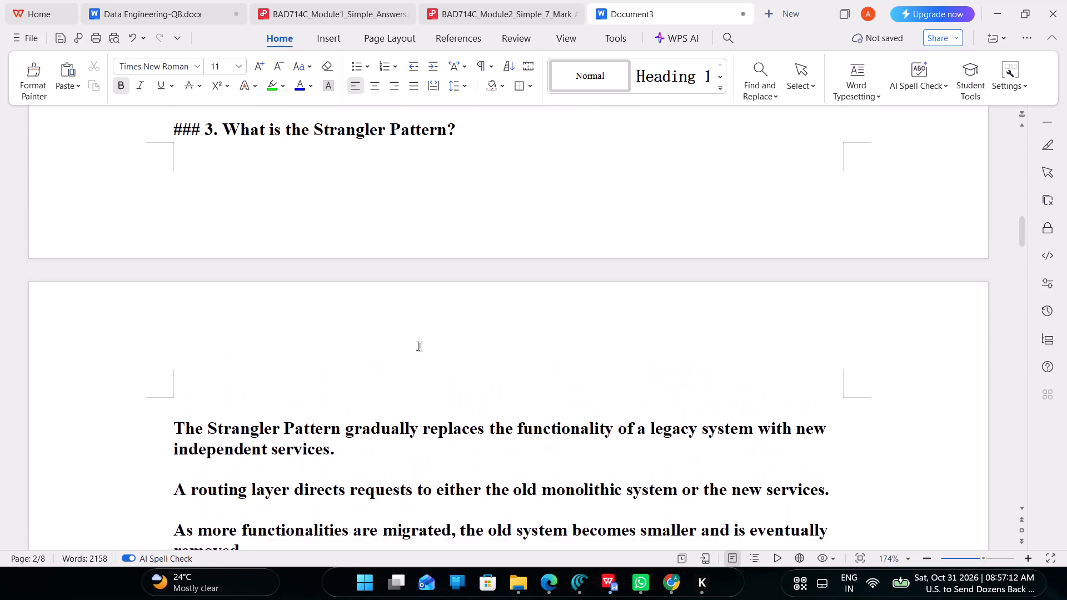
{"action": "scroll", "coordinate": [418, 346], "scroll_direction": "left", "scroll_amount": 1}
{"action": "scroll", "coordinate": [242, 420], "scroll_direction": "down", "scroll_amount": 1}
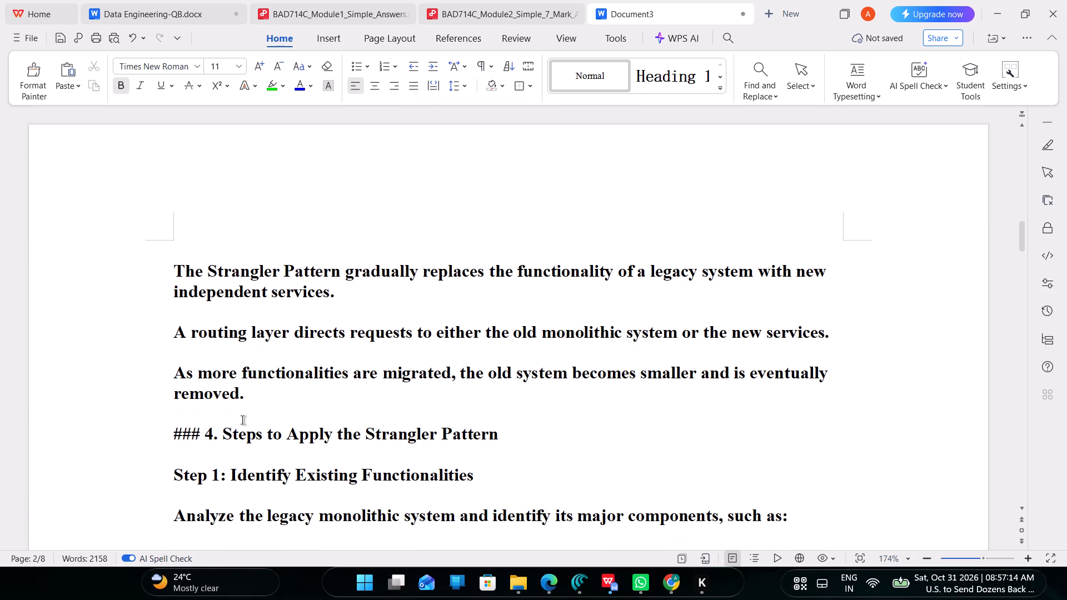
{"action": "scroll", "coordinate": [242, 420], "scroll_direction": "down", "scroll_amount": 2}
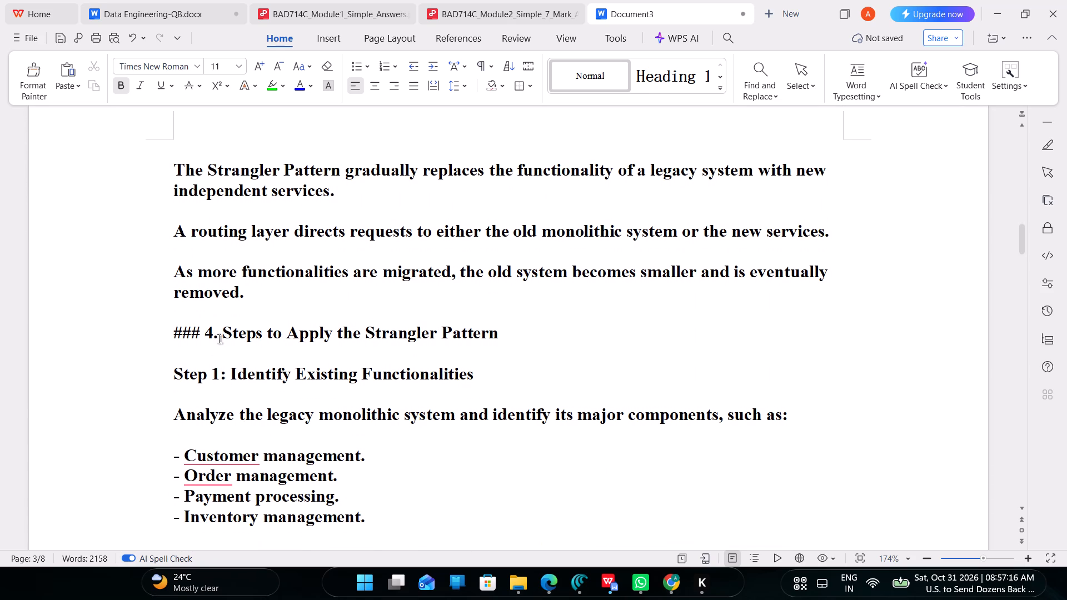
{"action": "left_click_drag", "start_coordinate": [221, 328], "coordinate": [157, 147]}
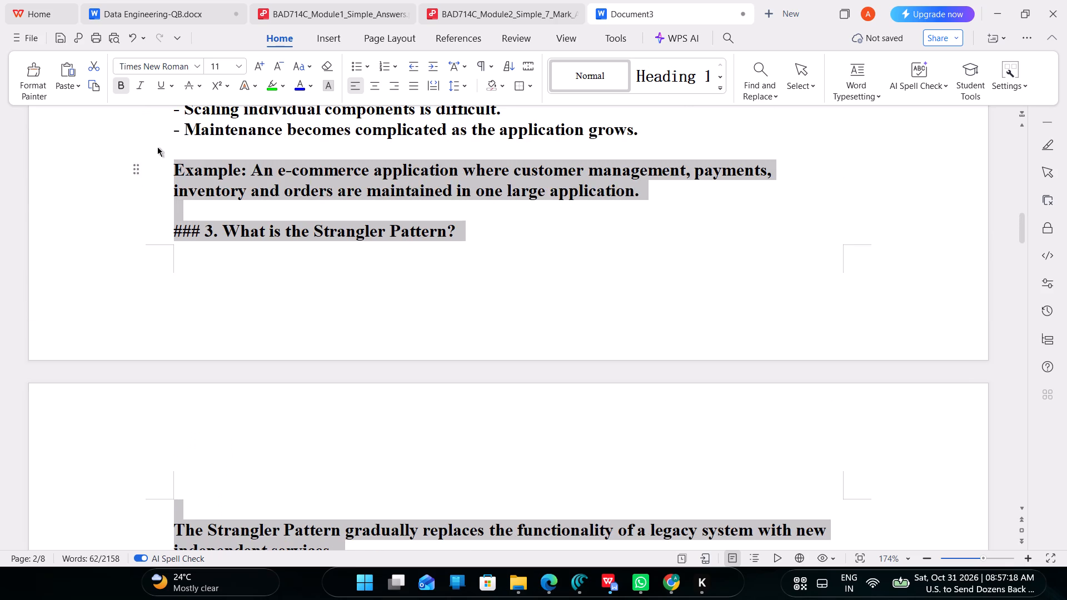
{"action": "left_click_drag", "start_coordinate": [157, 147], "coordinate": [174, 185]}
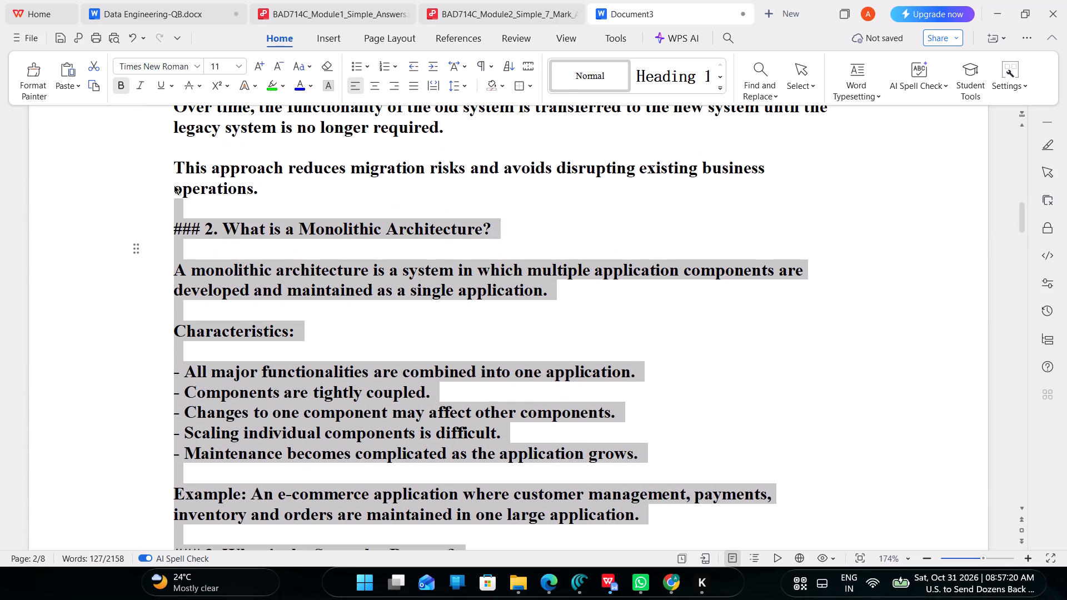
{"action": "left_click_drag", "start_coordinate": [174, 185], "coordinate": [167, 107]}
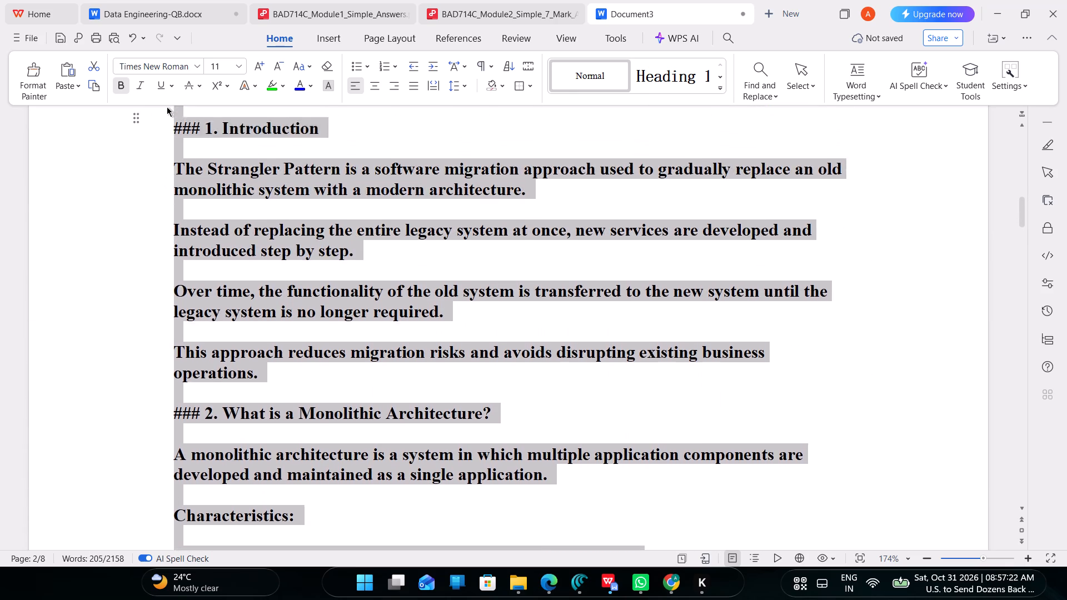
{"action": "left_click_drag", "start_coordinate": [167, 107], "coordinate": [167, 251]}
{"action": "key", "text": "BackSpace"}
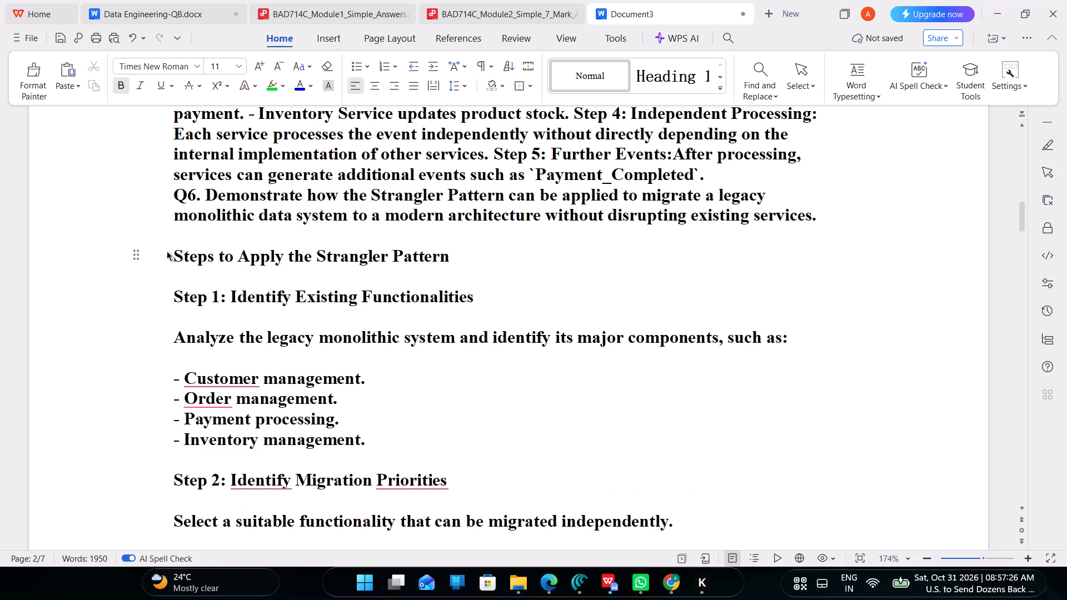
{"action": "key", "text": "BackSpace"}
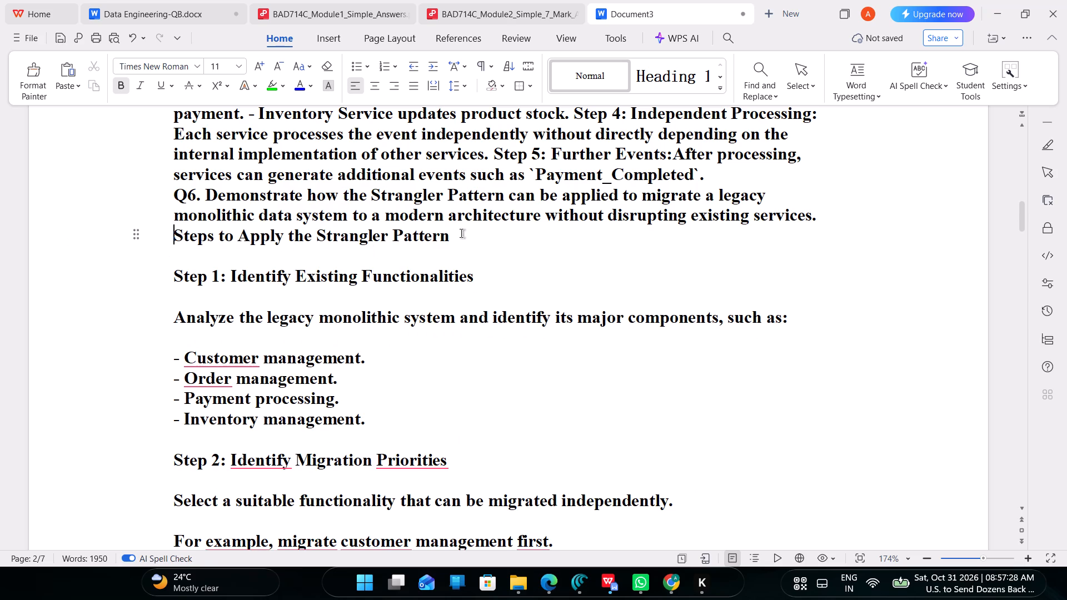
Add a colon after "Steps to Apply the Strangler Pattern" and run "Step 1: Identify Existing Functionalities" on directly after it.
{"action": "left_click", "coordinate": [461, 233]}
{"action": "key", "text": "shift+colon"}
{"action": "key", "text": "Delete"}
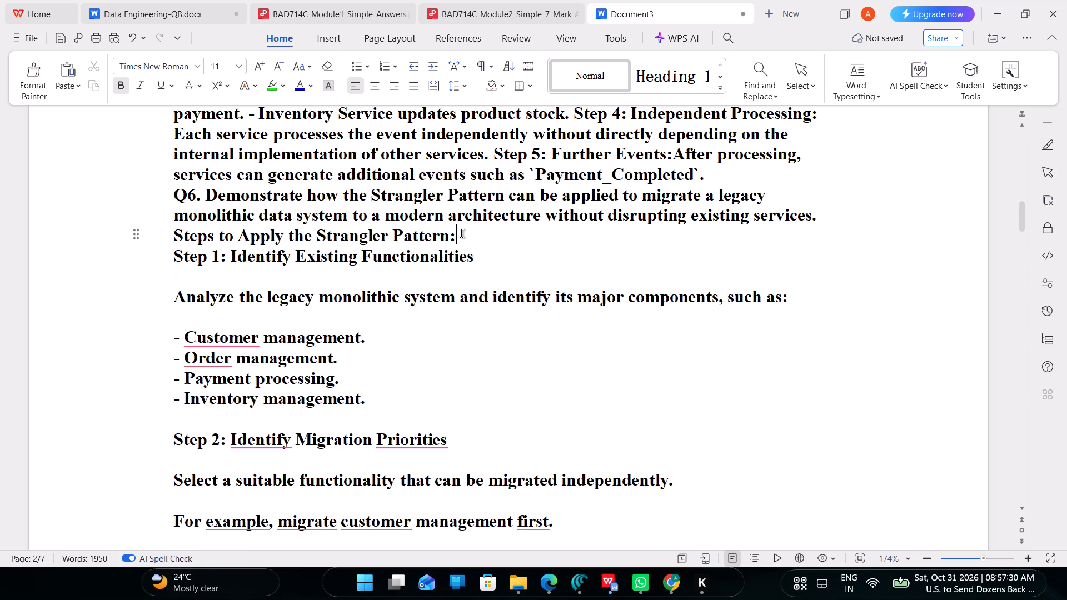
{"action": "key", "text": "Delete"}
Add a colon after "Step 1: Identify Existing Functionalities" and join its "Analyze the legacy monolithic system" description onto the same line.
{"action": "left_click", "coordinate": [467, 256]}
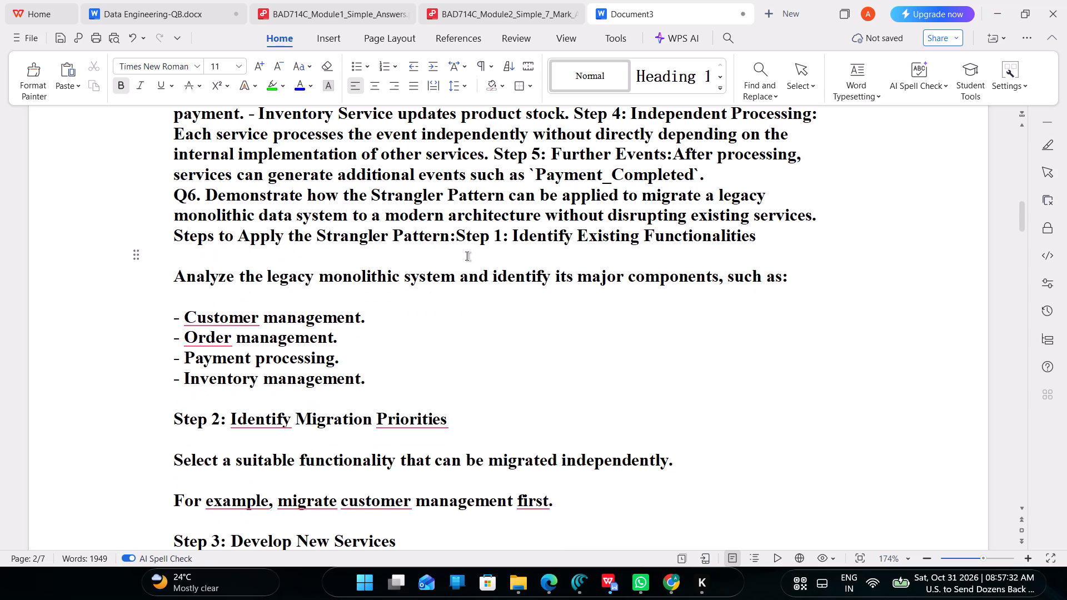
{"action": "left_click", "coordinate": [773, 237]}
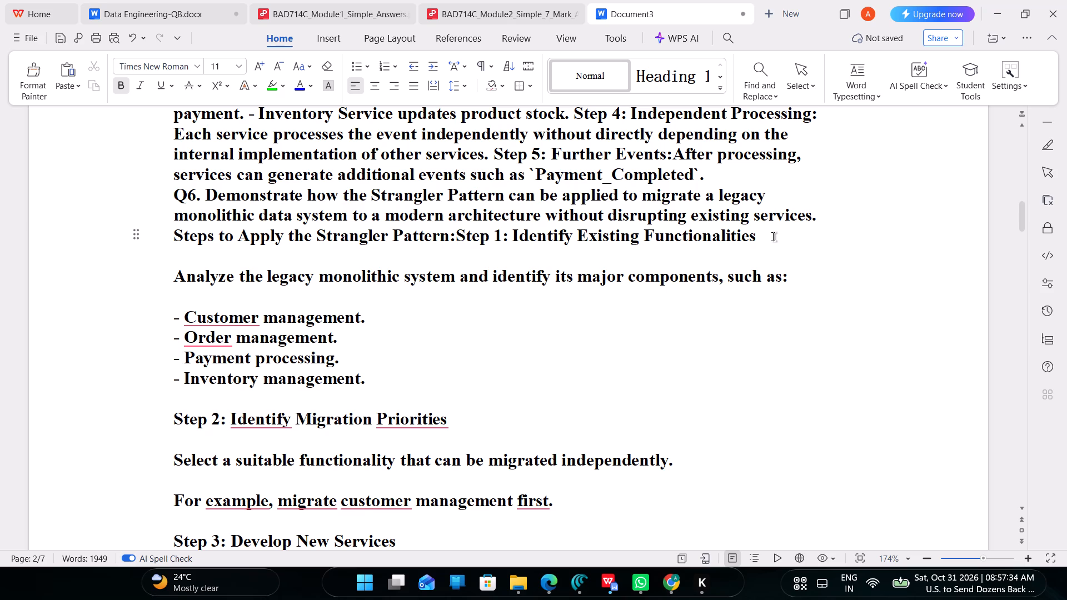
{"action": "key", "text": "shift+colon"}
{"action": "key", "text": "Delete"}
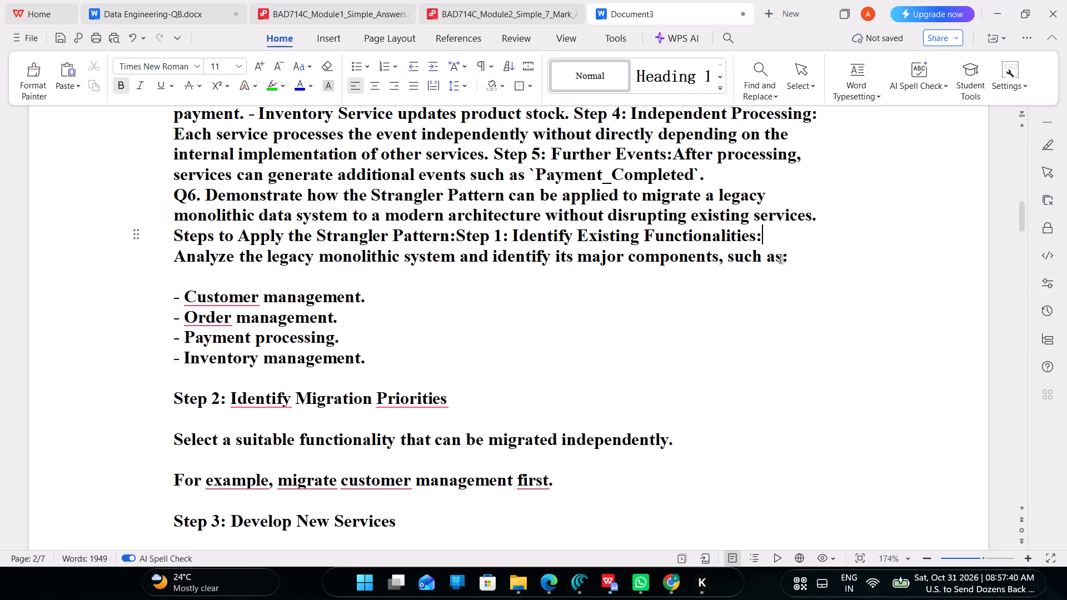
{"action": "key", "text": "Delete"}
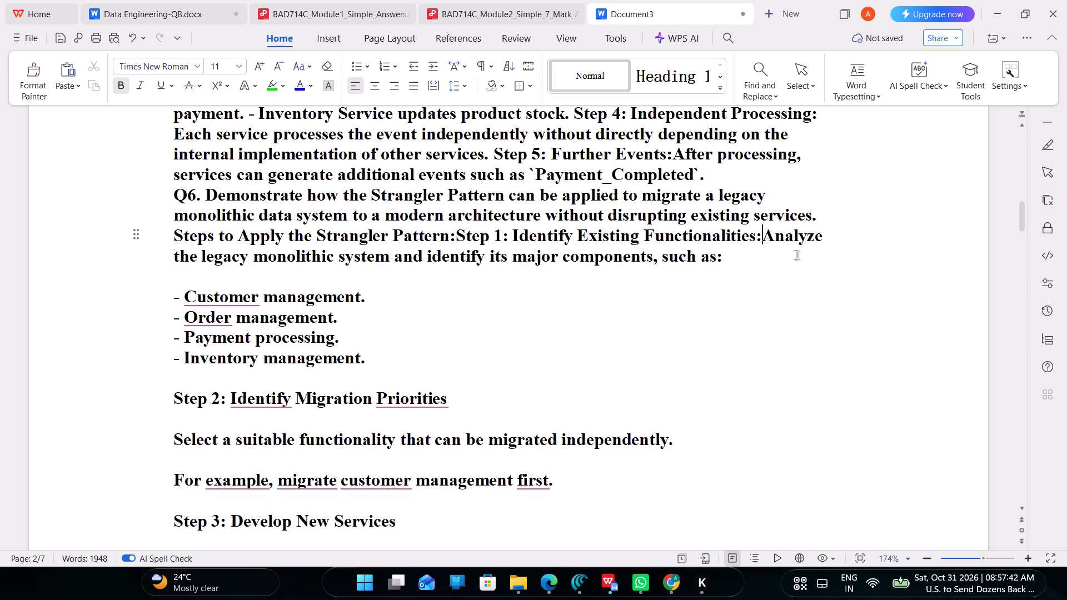
{"action": "left_click", "coordinate": [130, 35]}
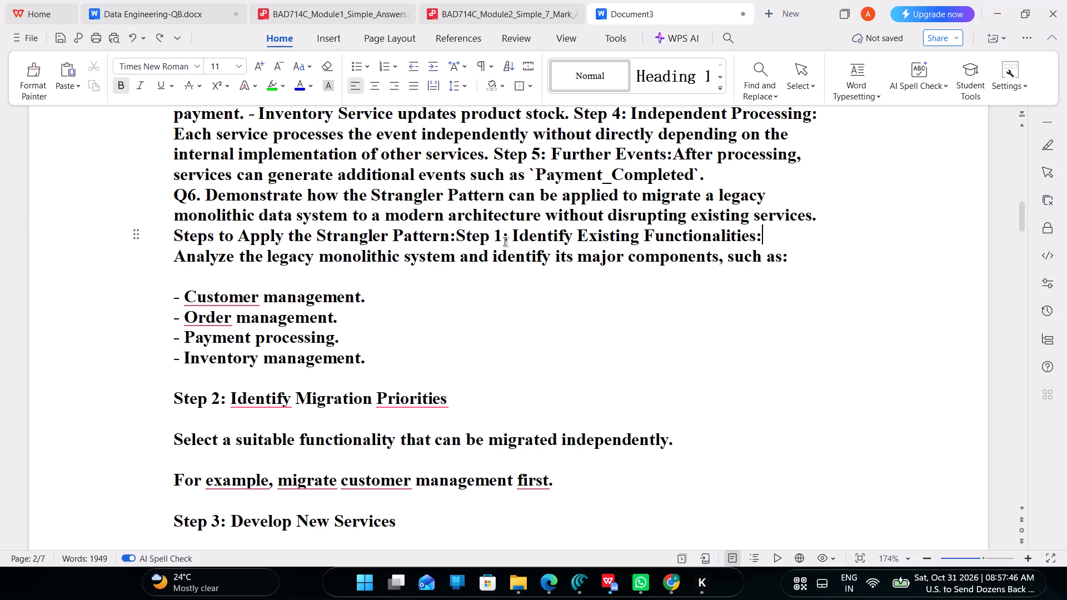
{"action": "key", "text": "Delete"}
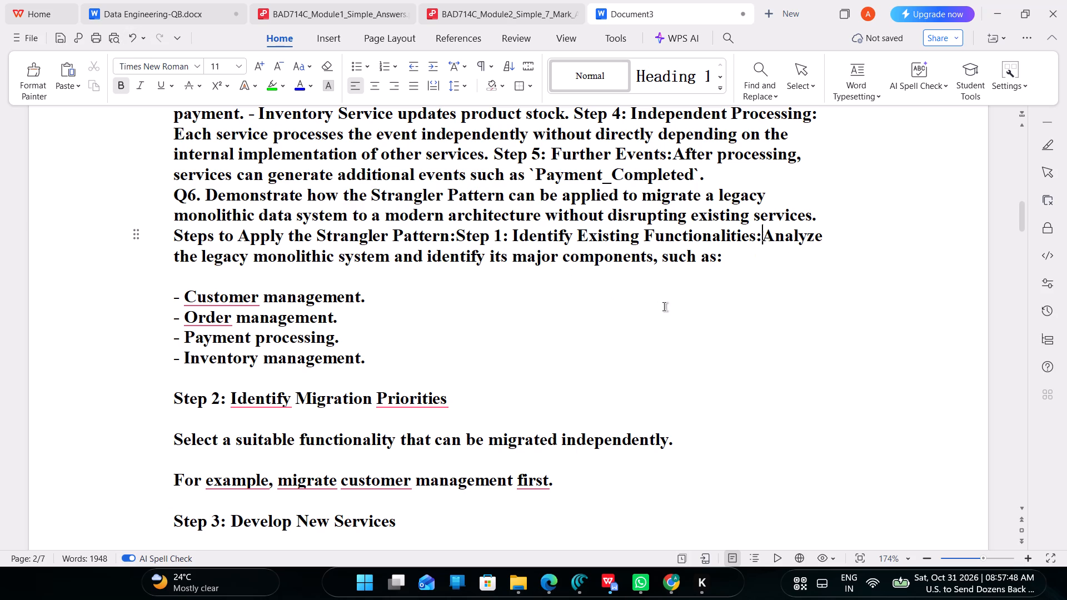
Run the "- Customer management." item on directly after "such as:" in the Step 1 description.
{"action": "left_click", "coordinate": [758, 260]}
{"action": "key", "text": "Delete"}
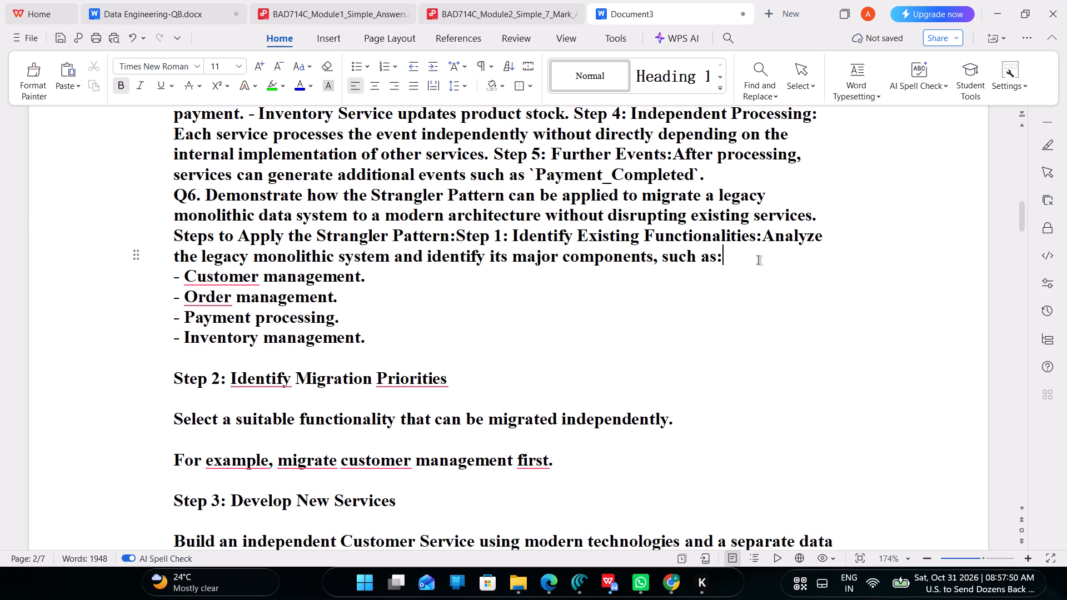
{"action": "key", "text": "Delete"}
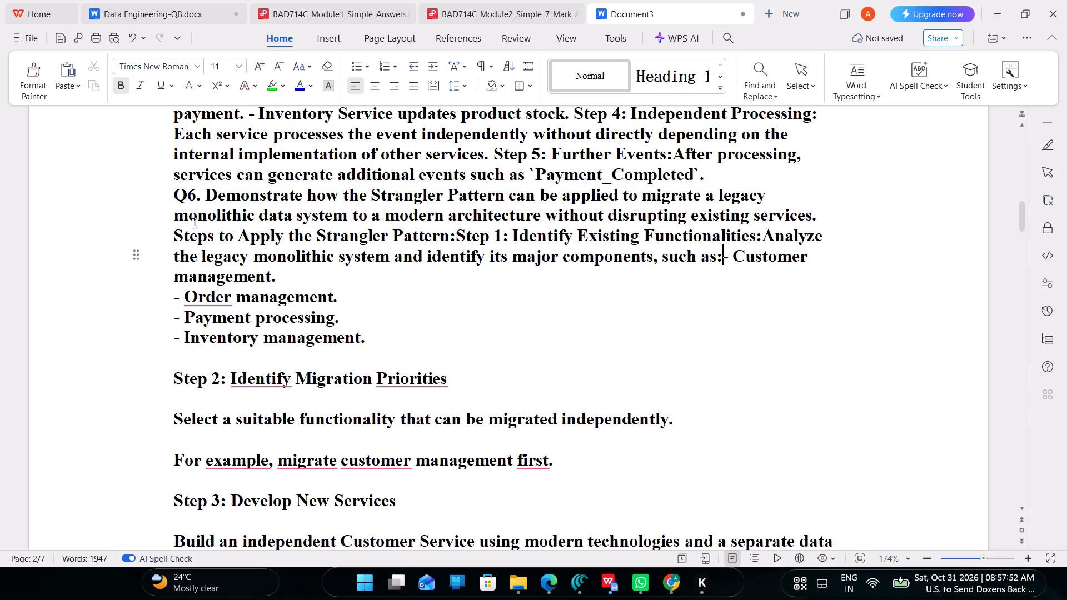
Run the "Order management", "Payment processing" and "Inventory management" items on directly after "Customer management." in Q6's Step 1.
{"action": "left_click", "coordinate": [291, 272]}
{"action": "key", "text": "Delete"}
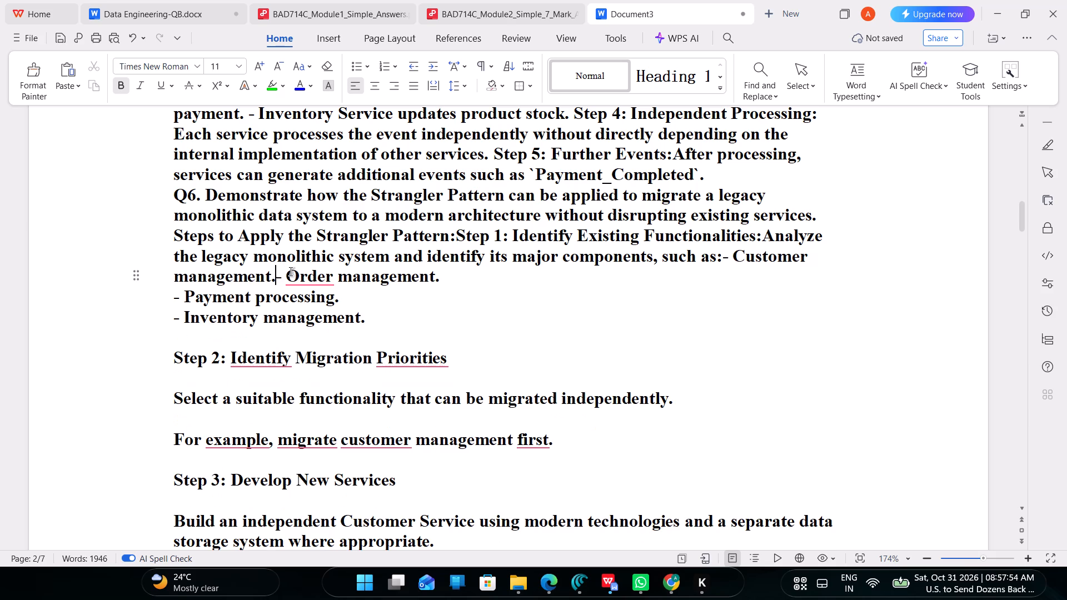
{"action": "left_click", "coordinate": [474, 279]}
{"action": "key", "text": "Delete"}
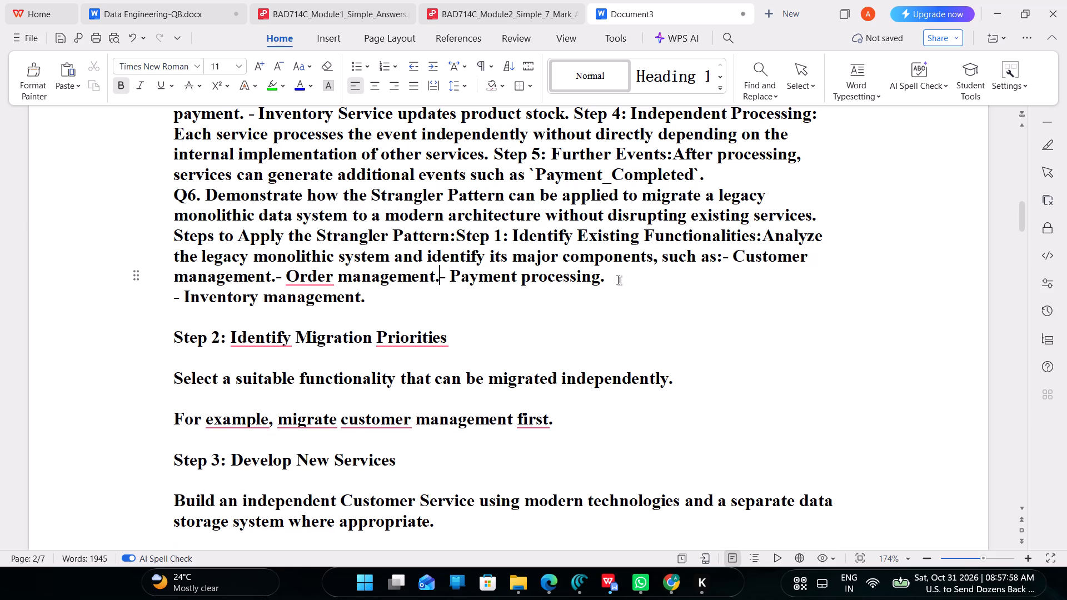
{"action": "left_click", "coordinate": [618, 280]}
{"action": "key", "text": "Delete"}
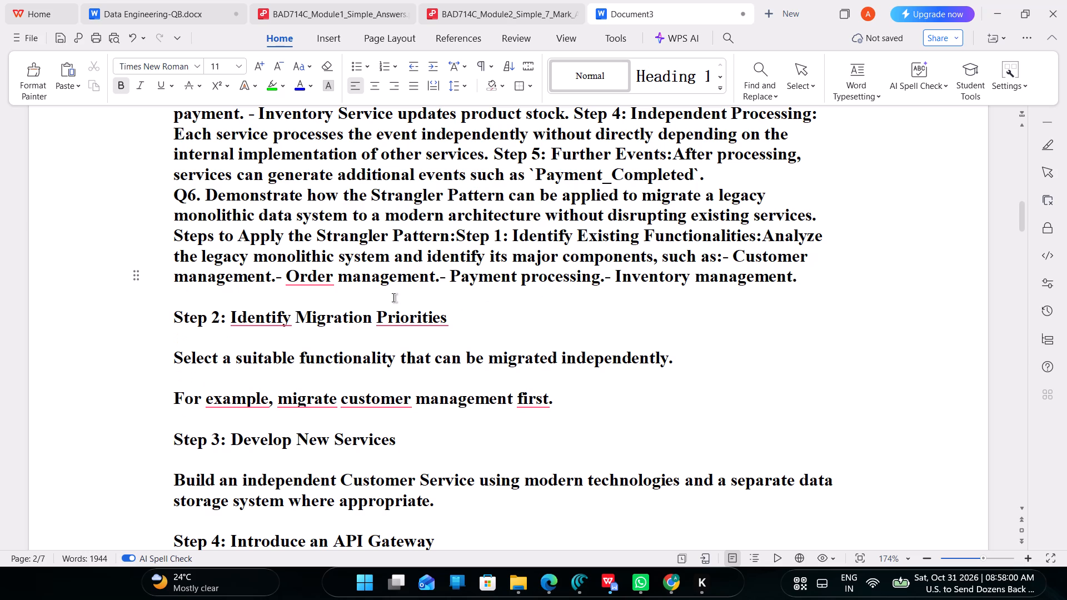
Remove the blank line above "Step 2: Identify Migration Priorities", add a colon after it, and join its description and example onto the same line.
{"action": "left_click", "coordinate": [393, 298]}
{"action": "key", "text": "Delete"}
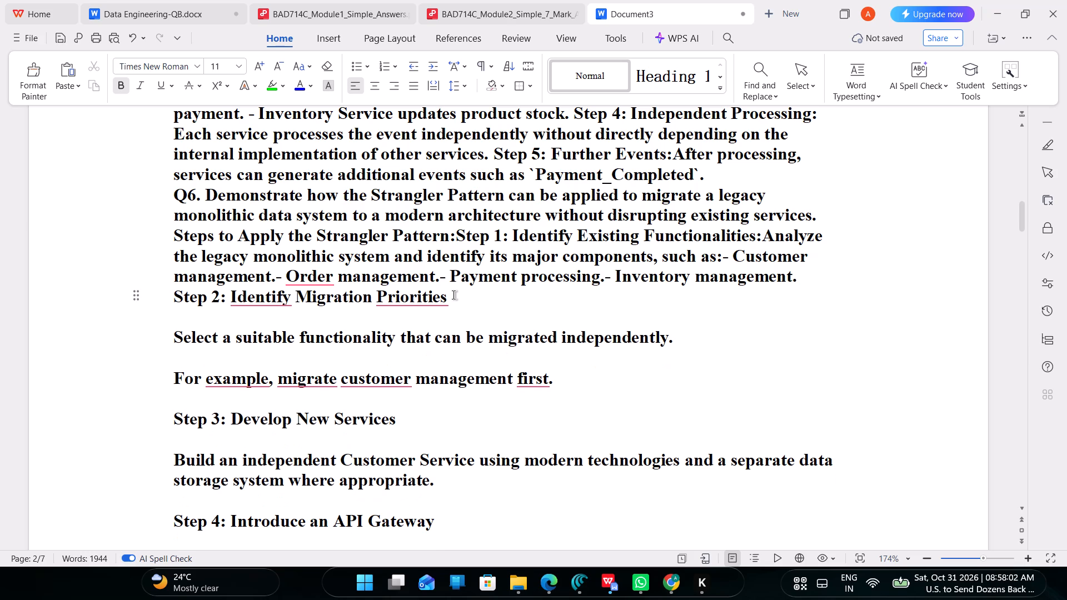
{"action": "left_click", "coordinate": [453, 295]}
{"action": "key", "text": "shift+colon"}
{"action": "key", "text": "Delete"}
{"action": "key", "text": "Delete"}
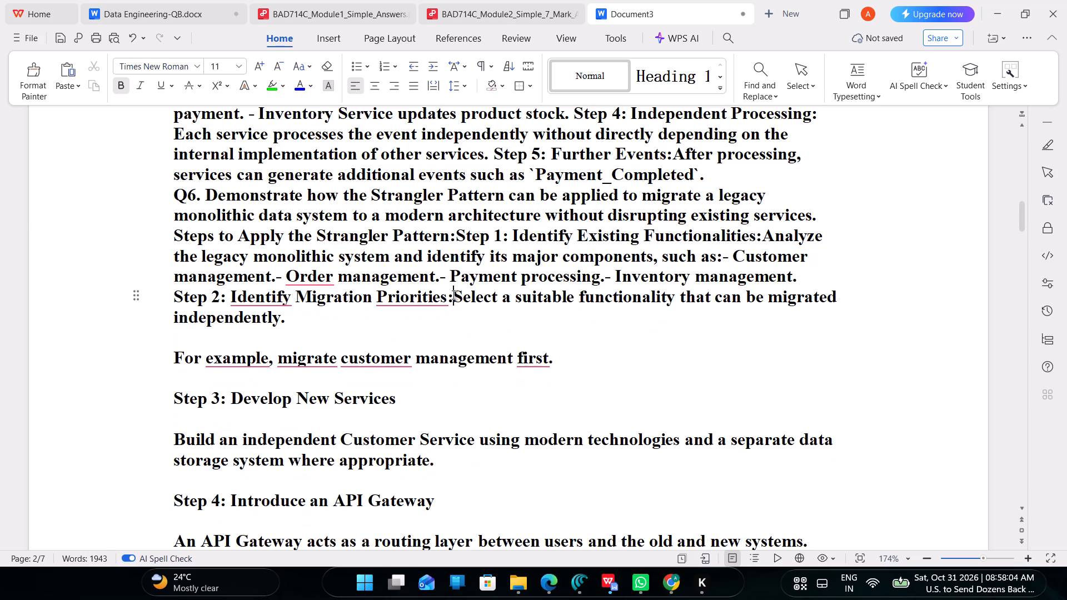
{"action": "left_click", "coordinate": [340, 320]}
{"action": "key", "text": "Delete"}
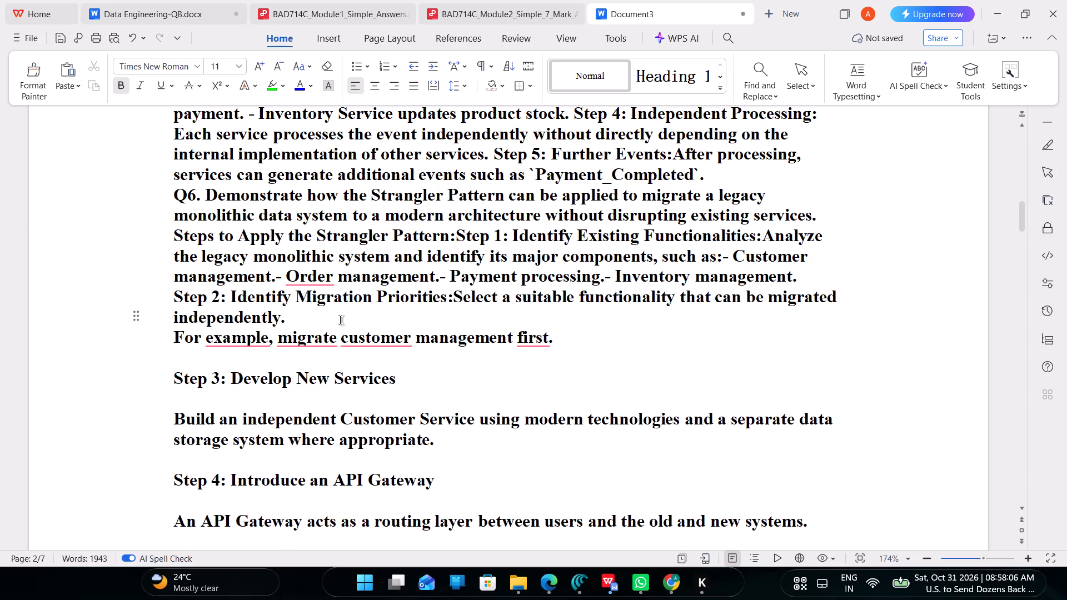
{"action": "key", "text": "Delete"}
Run "Step 3: Develop New Services" on directly after the Step 2 text, add a colon, and join its description onto it.
{"action": "left_click", "coordinate": [671, 322]}
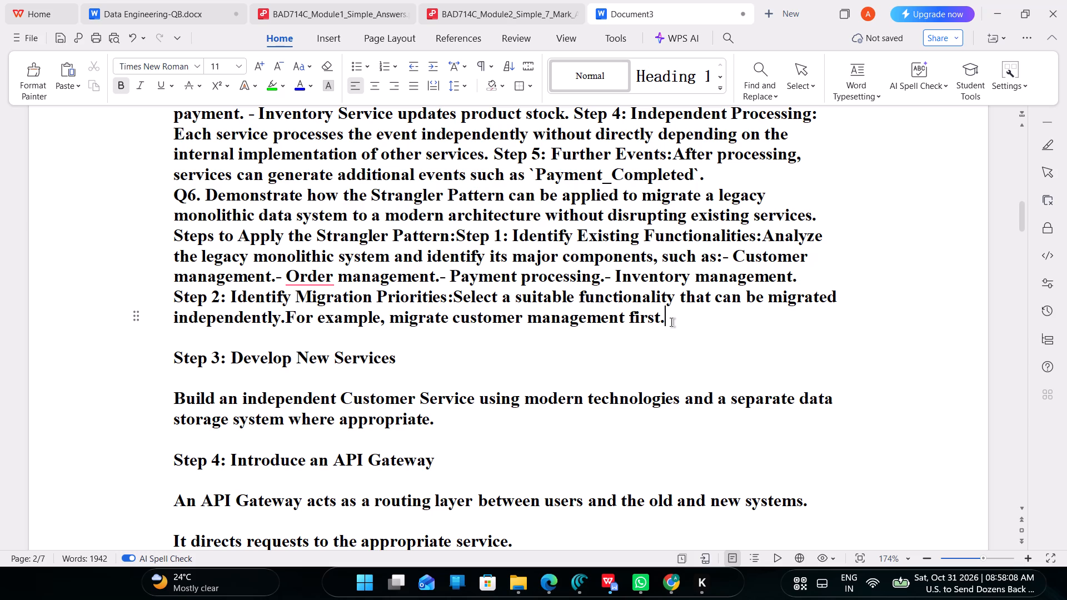
{"action": "key", "text": "Delete"}
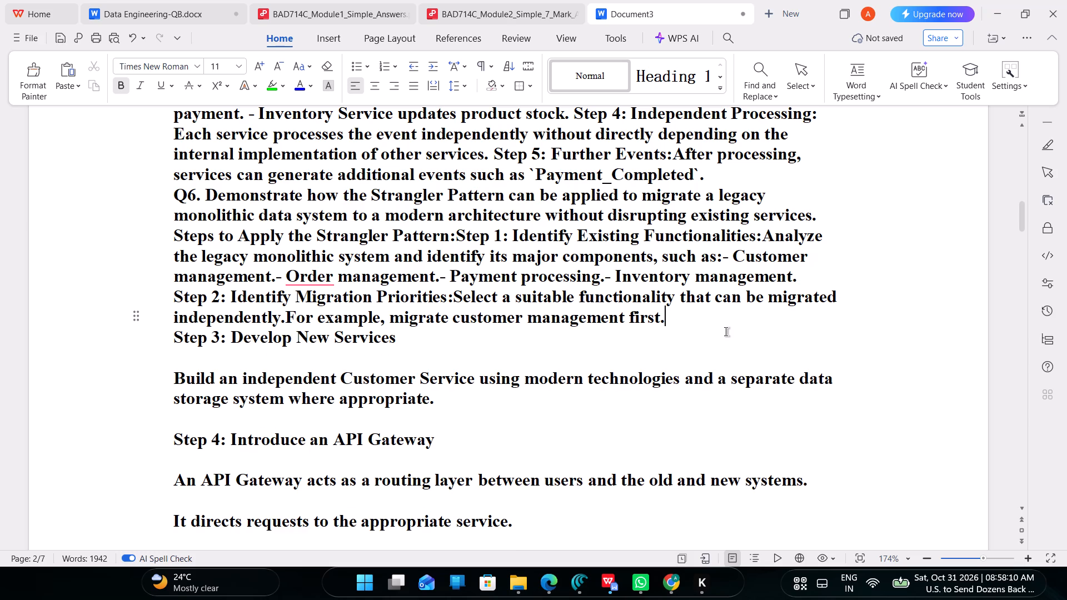
{"action": "key", "text": "Delete"}
{"action": "left_click", "coordinate": [480, 335]}
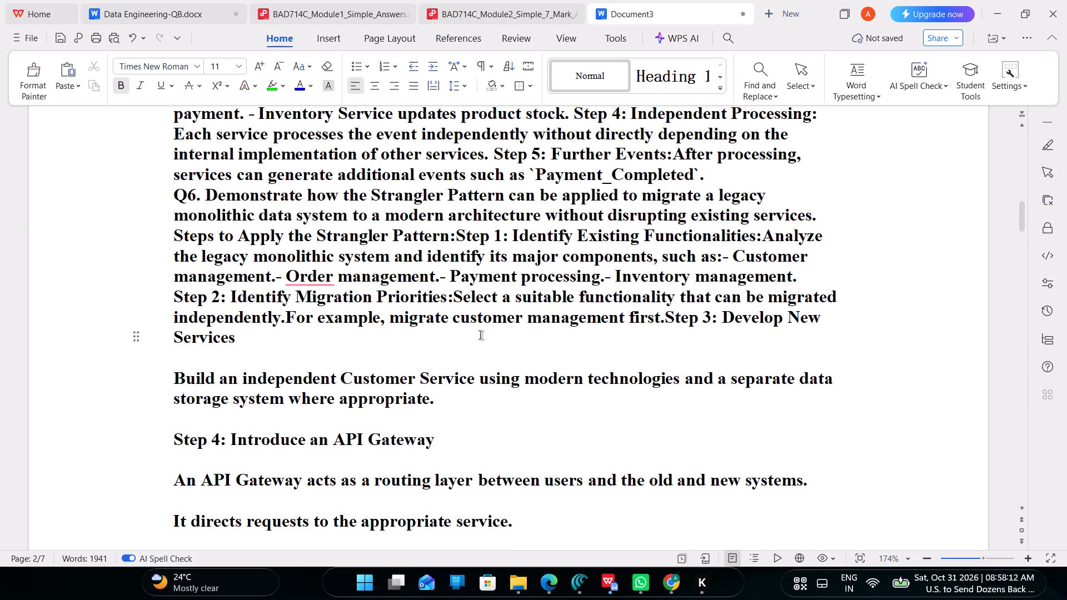
{"action": "key", "text": "shift+colon"}
{"action": "key", "text": "Delete"}
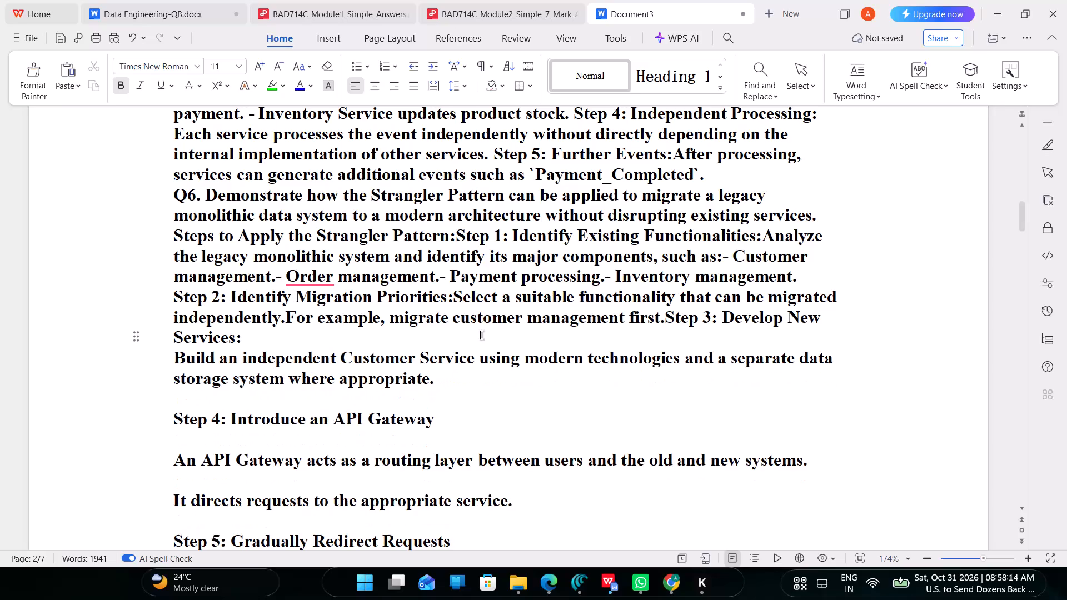
{"action": "key", "text": "Delete"}
Run "Step 4: Introduce an API Gateway" on after Step 3 with a space, add a colon, and remove the blank lines around its first description sentence.
{"action": "left_click", "coordinate": [585, 365]}
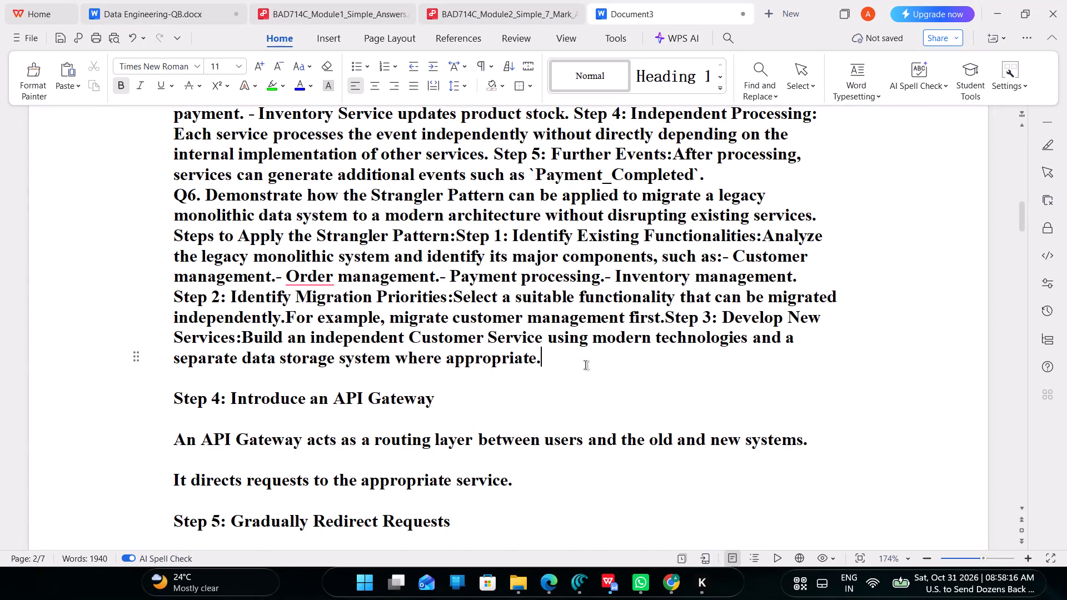
{"action": "key", "text": "Delete"}
{"action": "key", "text": "Delete"}
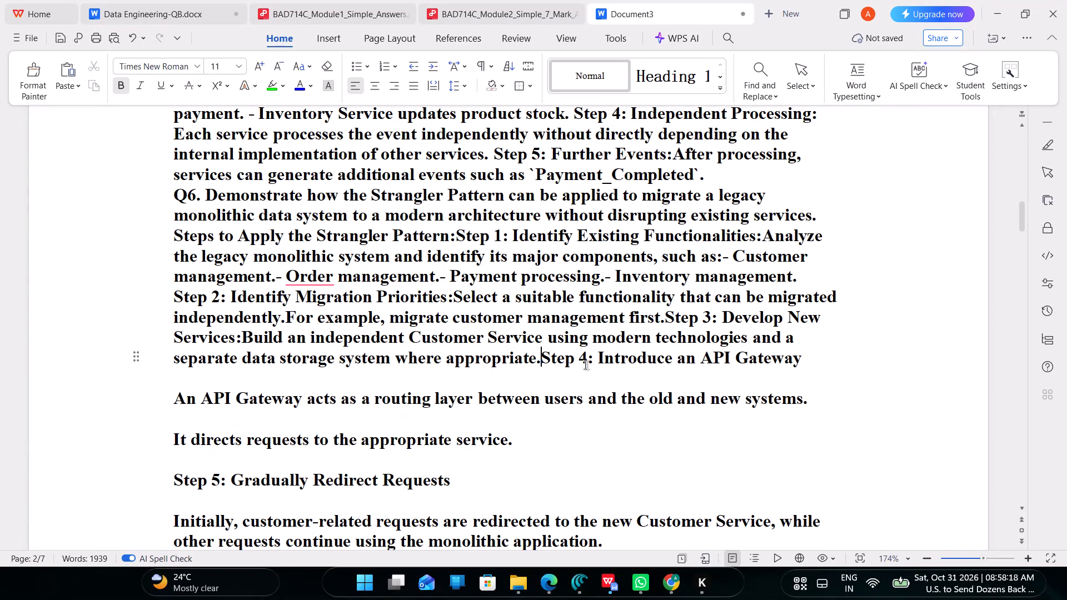
{"action": "key", "text": "space"}
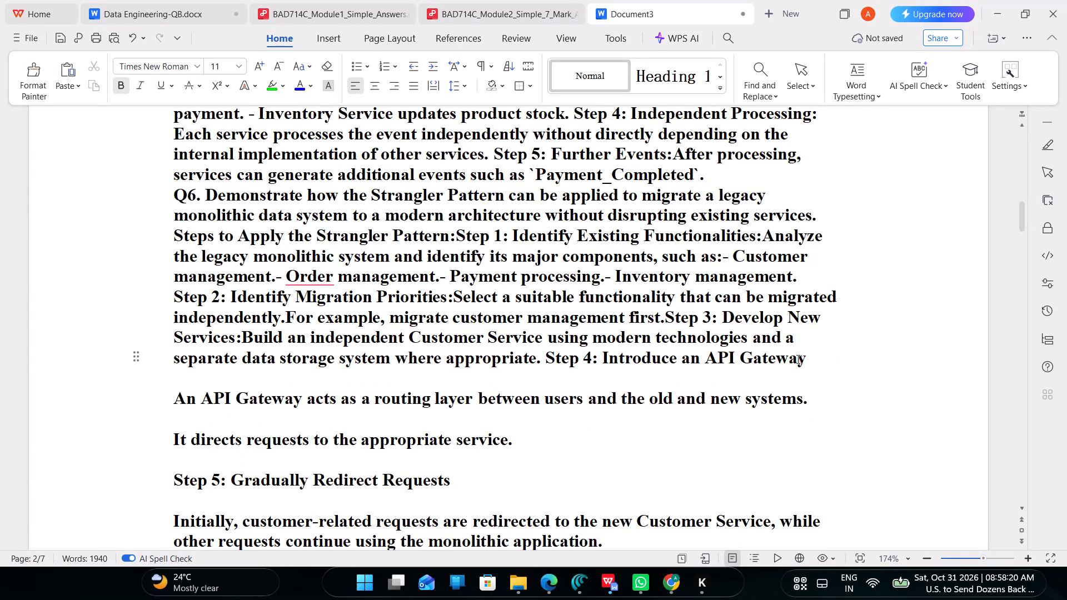
{"action": "left_click", "coordinate": [807, 357]}
{"action": "key", "text": "shift+colon"}
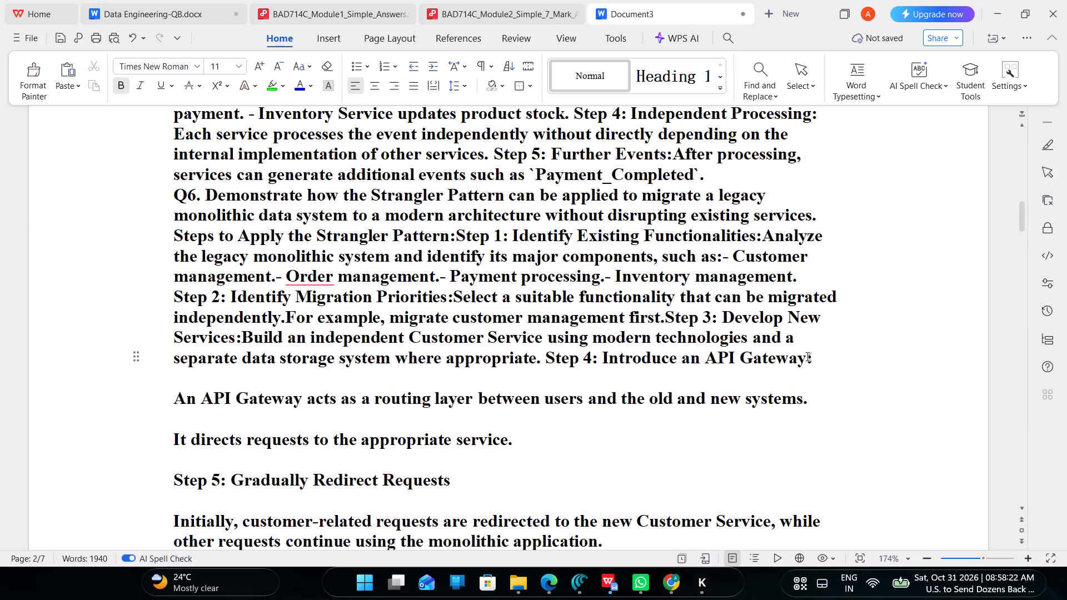
{"action": "key", "text": "Delete"}
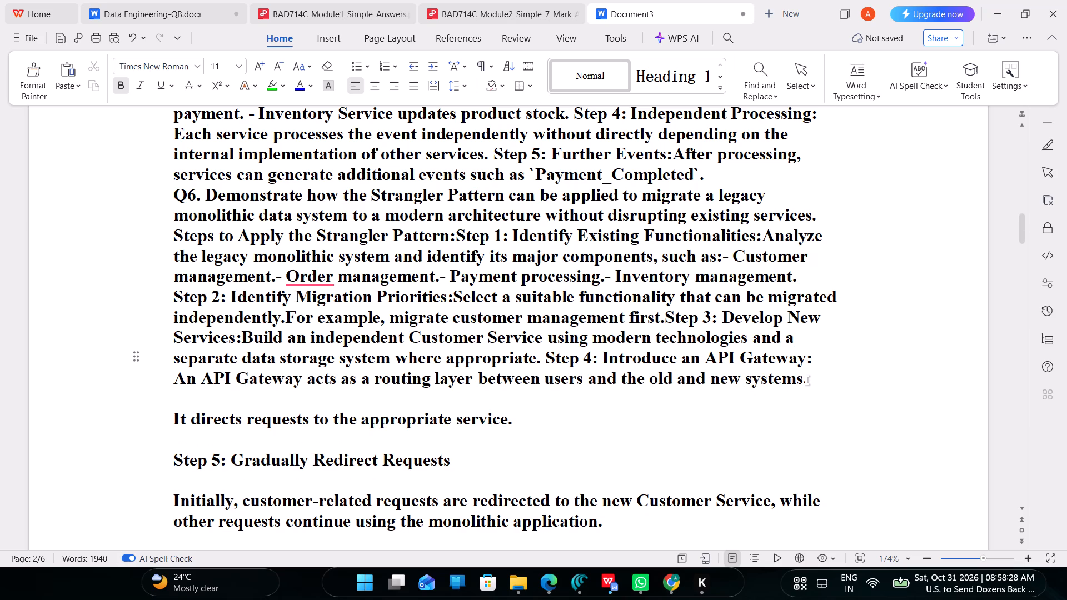
{"action": "left_click", "coordinate": [806, 380]}
{"action": "key", "text": "Delete"}
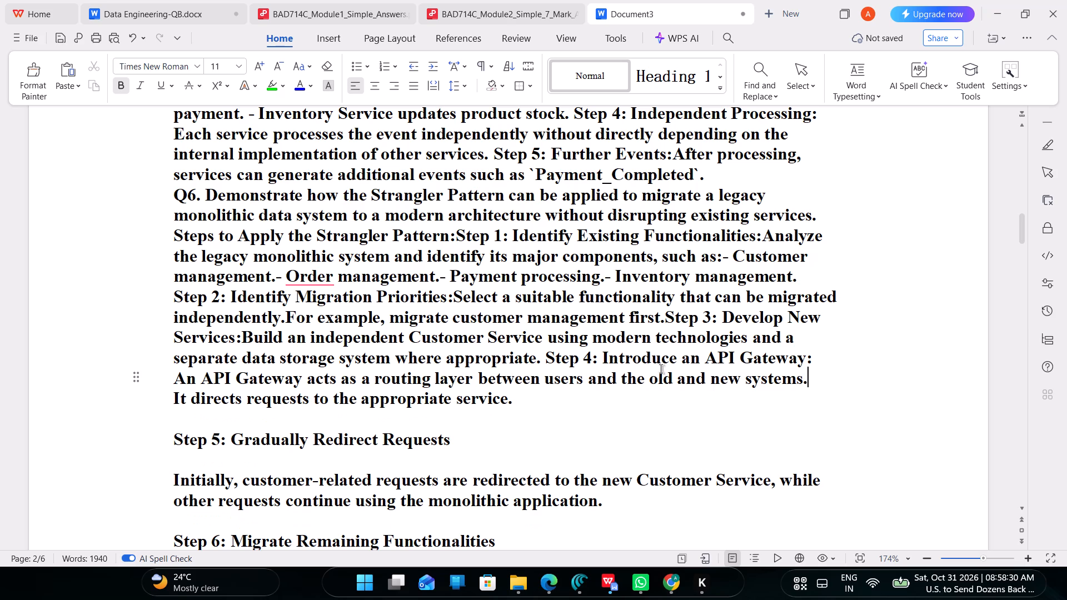
Run "Step 5: Gradually Redirect Requests" on after the Step 4 text and join its description after a colon and a space.
{"action": "left_click", "coordinate": [544, 400]}
{"action": "key", "text": "Delete"}
{"action": "key", "text": "Delete"}
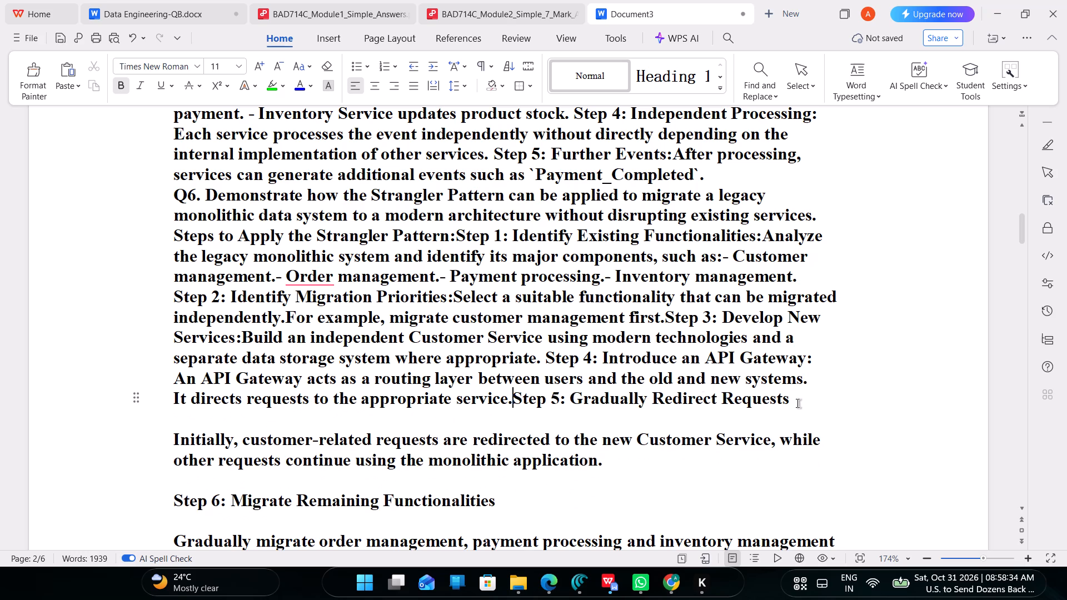
{"action": "left_click", "coordinate": [790, 403]}
{"action": "key", "text": "Delete"}
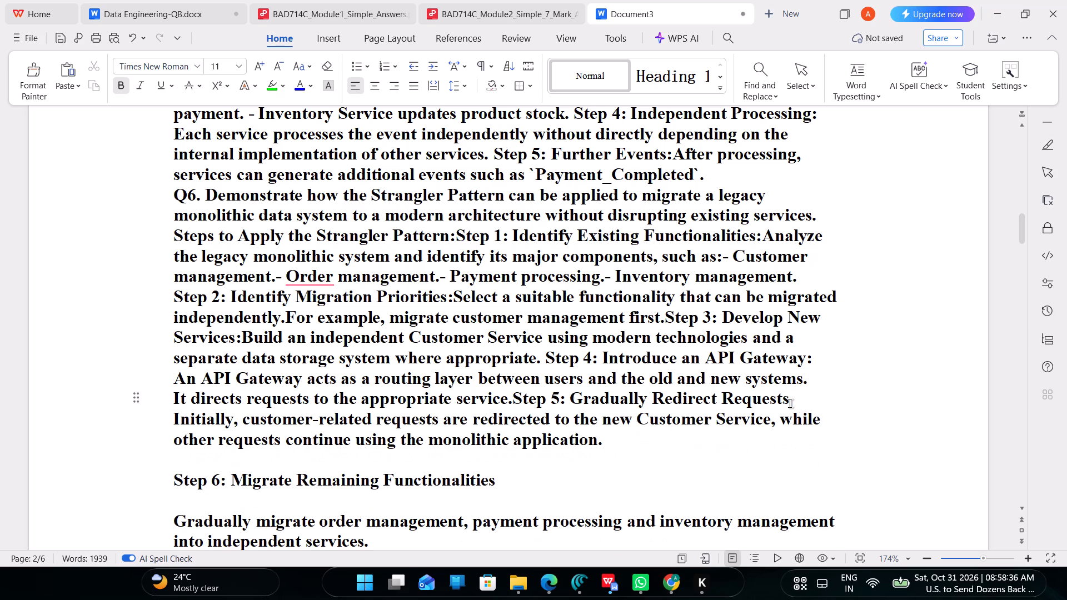
{"action": "key", "text": "shift+colon"}
{"action": "key", "text": "Delete"}
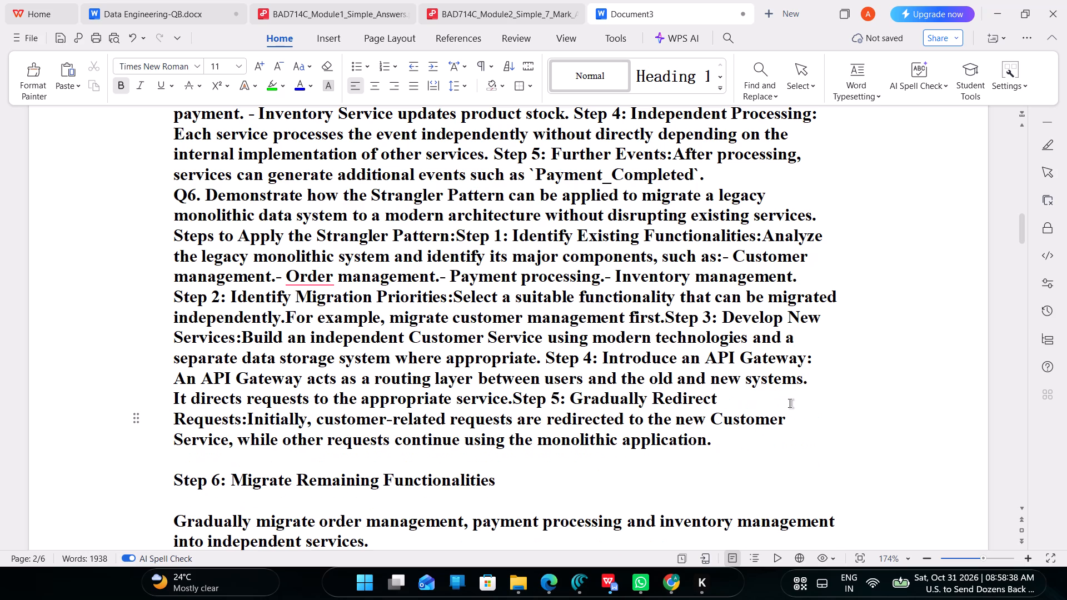
{"action": "key", "text": "space"}
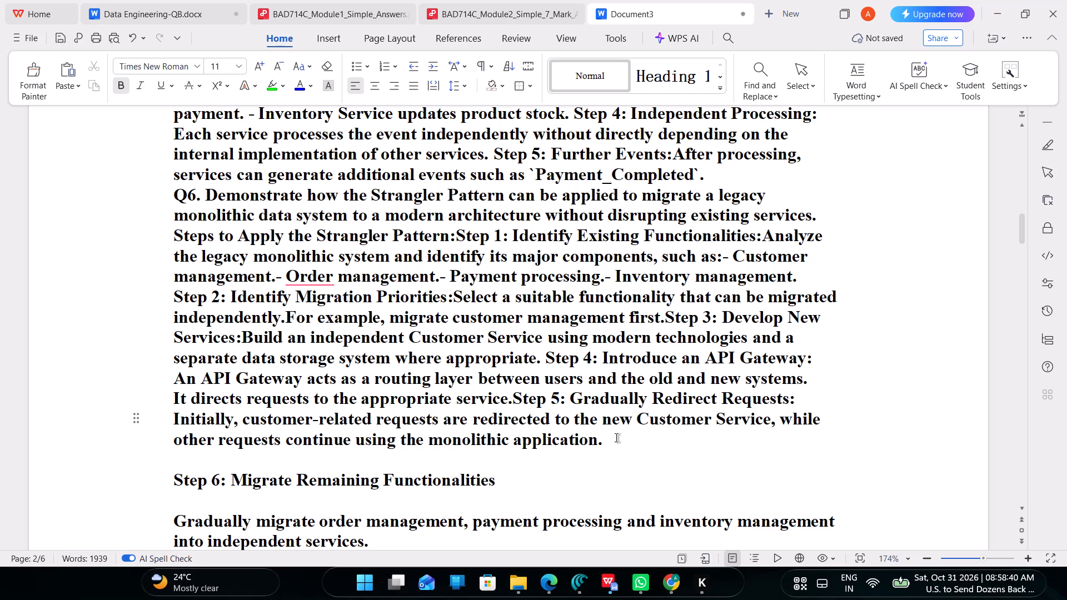
Run "Step 6: Migrate Remaining Functionalities" on directly after the Step 5 text, add a colon, and join its description onto it.
{"action": "left_click", "coordinate": [616, 438]}
{"action": "key", "text": "Delete"}
{"action": "key", "text": "Delete"}
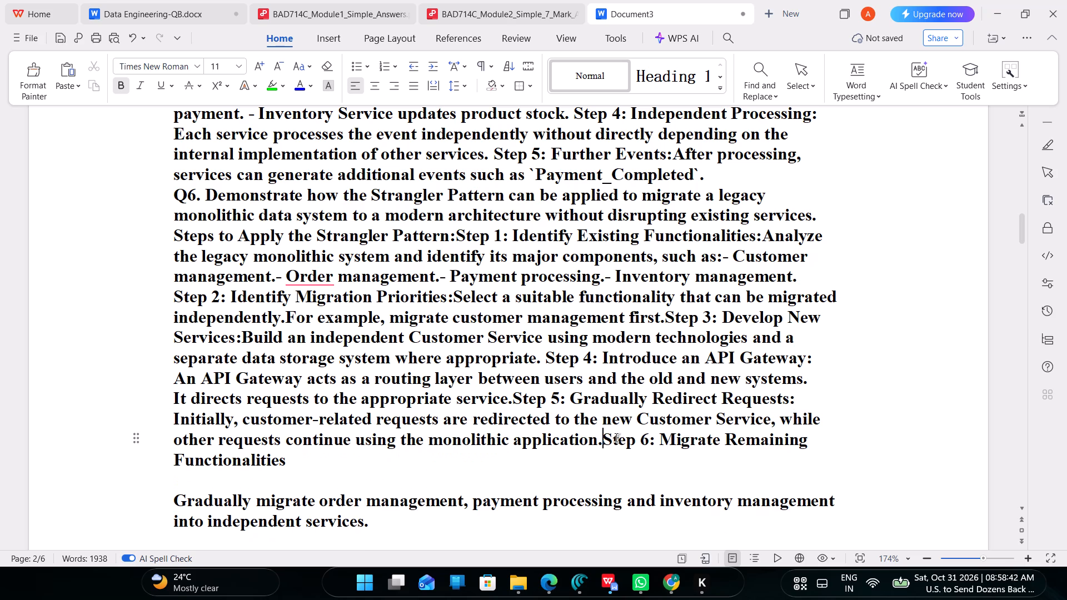
{"action": "left_click", "coordinate": [413, 466]}
{"action": "key", "text": "shift+colon"}
{"action": "key", "text": "Delete"}
{"action": "key", "text": "Delete"}
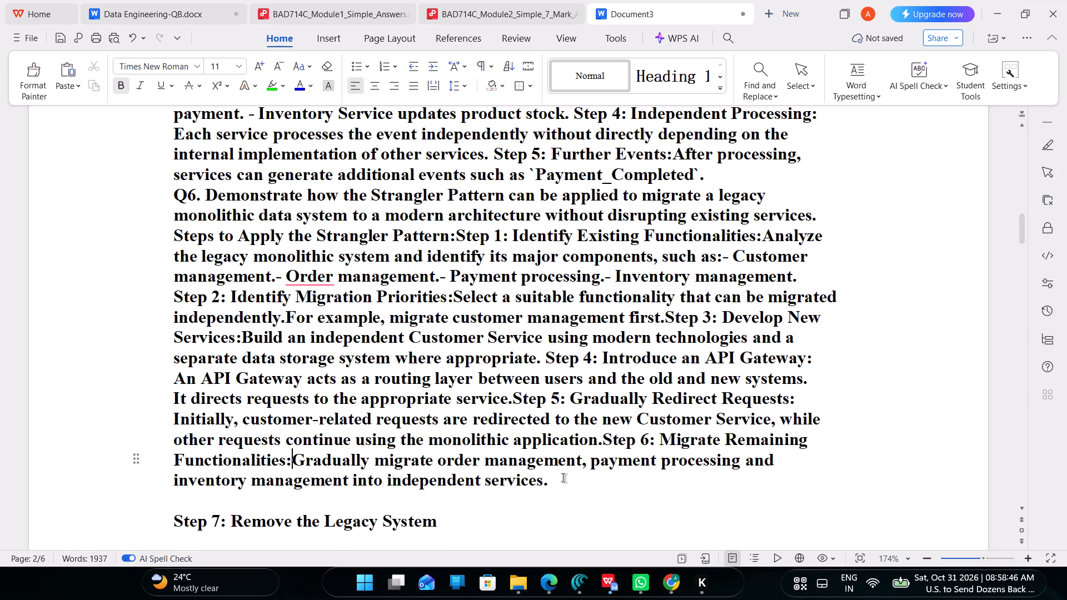
Run "Step 7: Remove the Legacy System" on after the Step 6 text with a space and remove the blank line below that heading.
{"action": "left_click", "coordinate": [564, 484]}
{"action": "key", "text": "Delete"}
{"action": "key", "text": "Delete"}
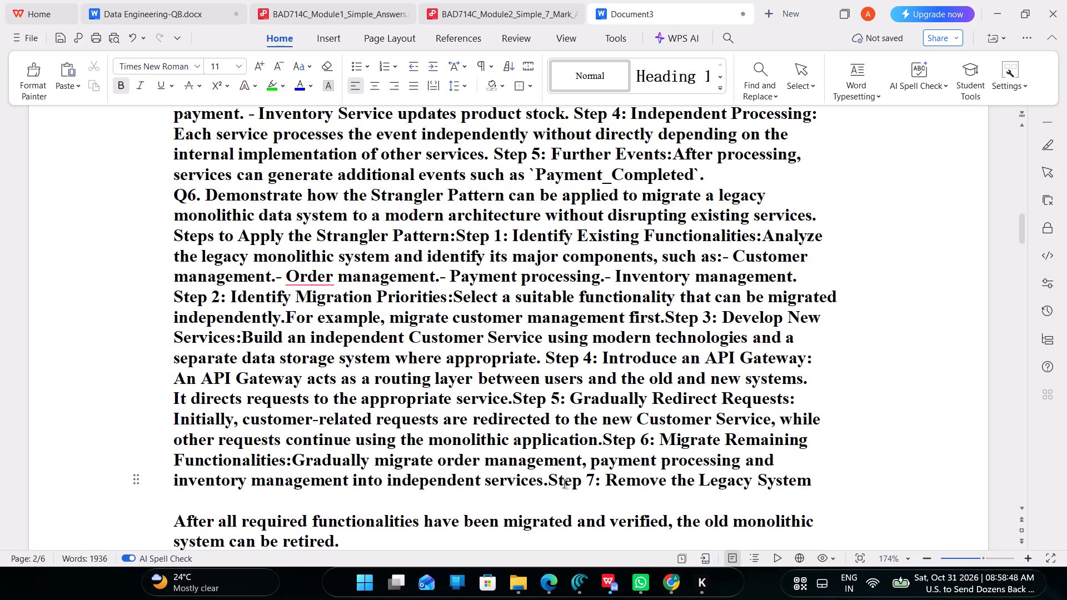
{"action": "key", "text": "space"}
{"action": "scroll", "coordinate": [564, 484], "scroll_direction": "down", "scroll_amount": 2}
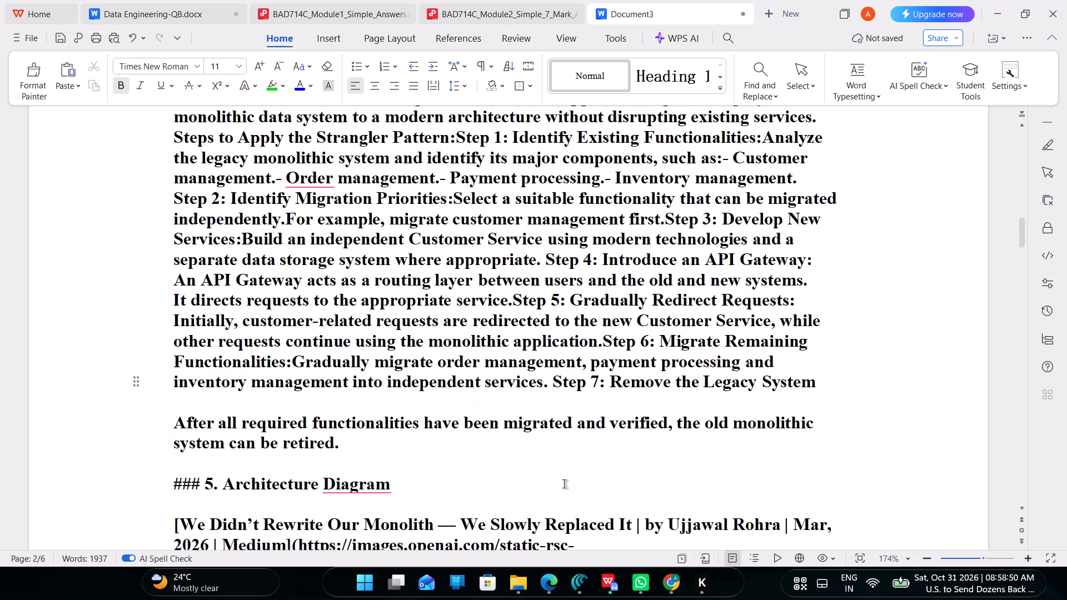
{"action": "left_click", "coordinate": [397, 406]}
{"action": "key", "text": "Delete"}
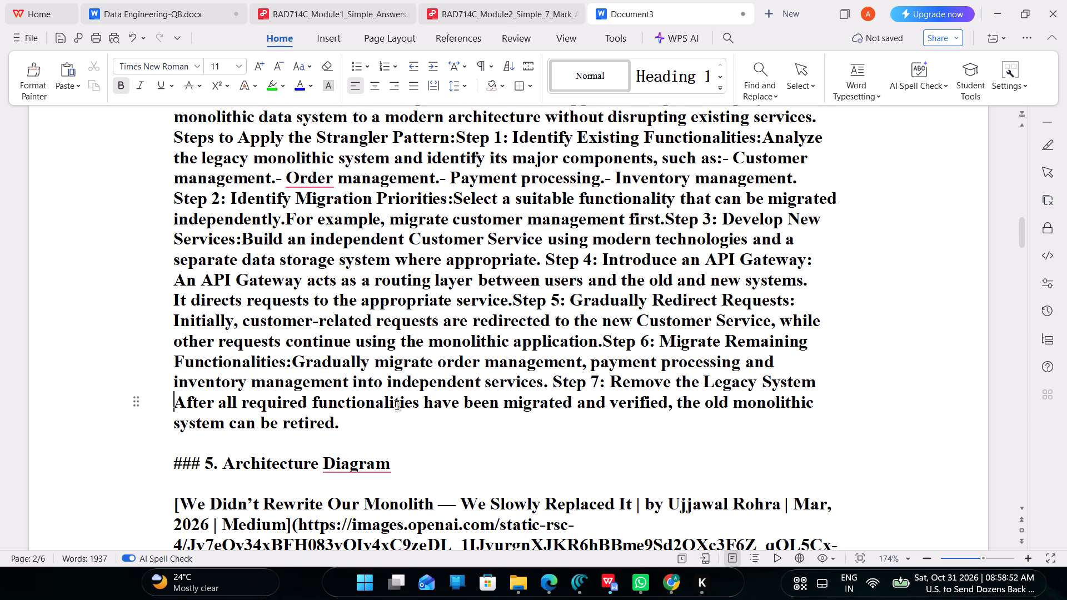
Delete the rest of Q6's answer from "### 5. Architecture Diagram" through the end of the text before Q7.
{"action": "left_click", "coordinate": [356, 432]}
{"action": "scroll", "coordinate": [356, 432], "scroll_direction": "down", "scroll_amount": 1}
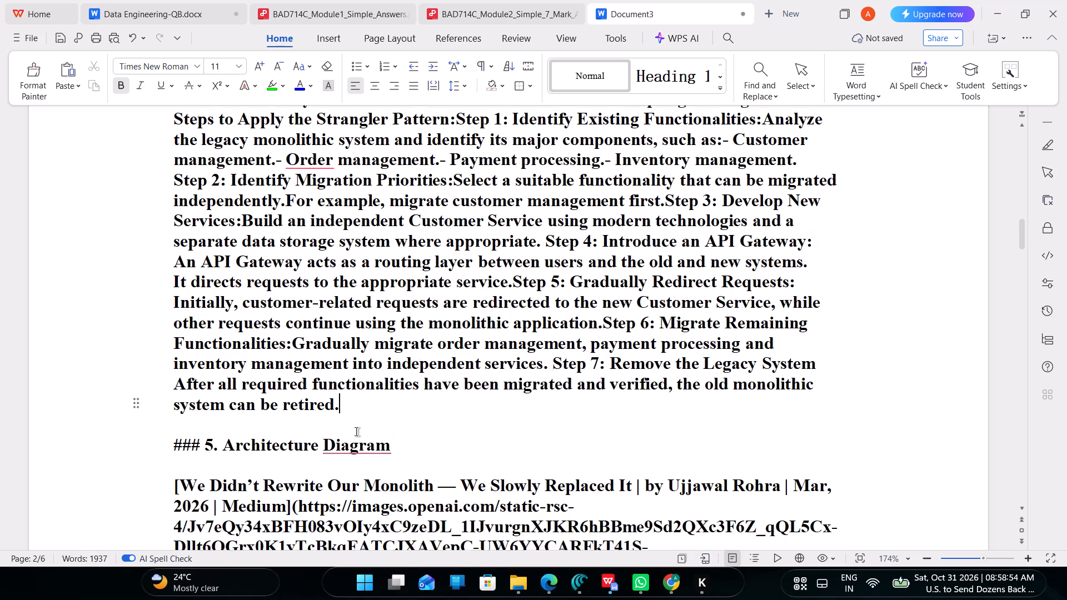
{"action": "scroll", "coordinate": [356, 432], "scroll_direction": "down", "scroll_amount": 1}
{"action": "left_click_drag", "start_coordinate": [368, 353], "coordinate": [415, 551]}
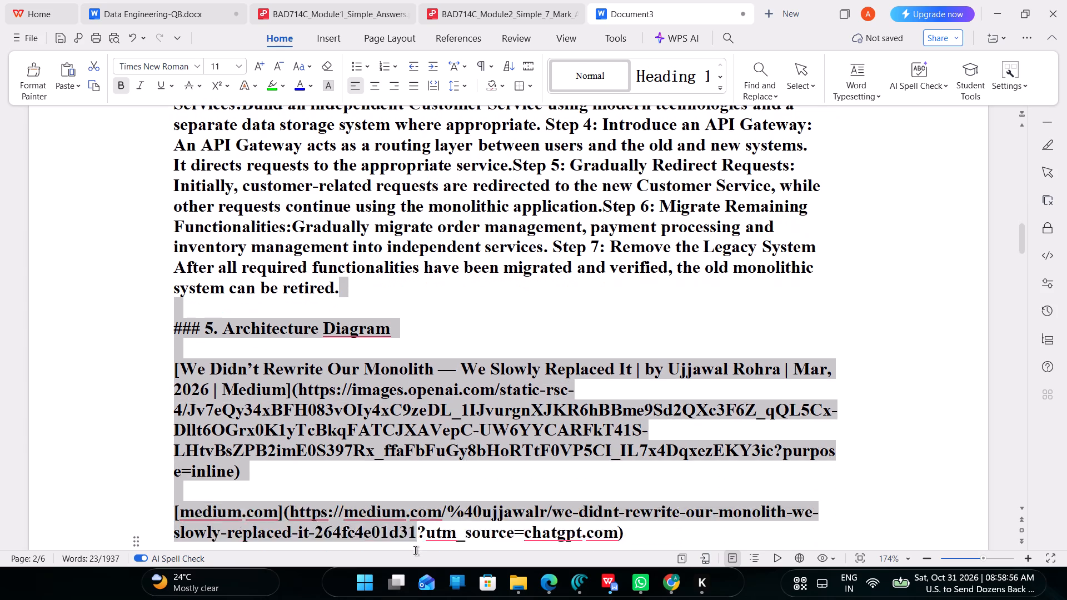
{"action": "left_click_drag", "start_coordinate": [415, 551], "coordinate": [401, 576]}
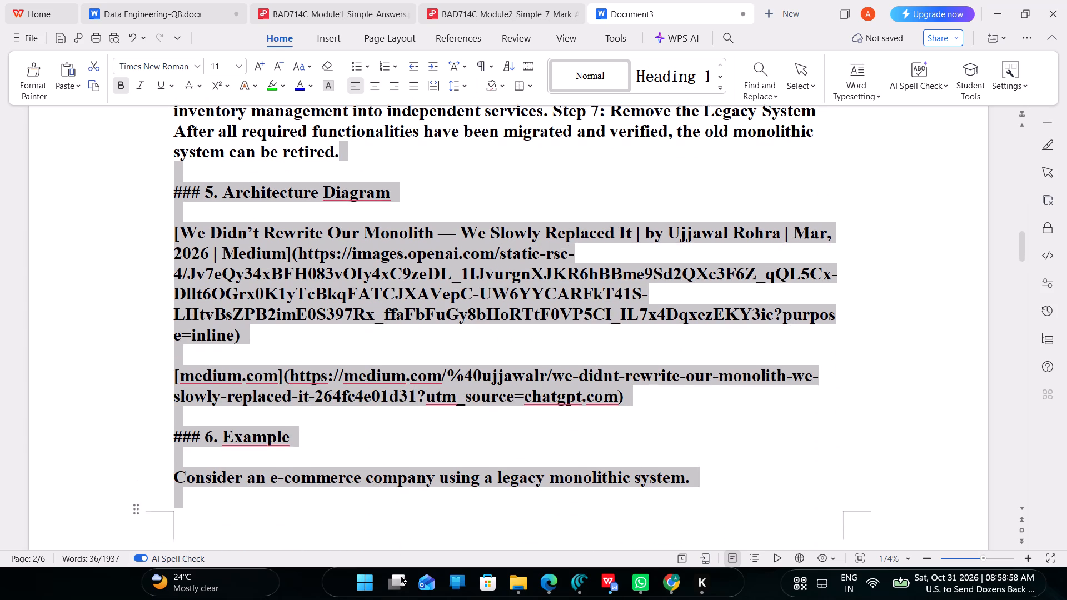
{"action": "left_click_drag", "start_coordinate": [401, 576], "coordinate": [542, 346]}
{"action": "key", "text": "BackSpace"}
{"action": "scroll", "coordinate": [542, 346], "scroll_direction": "up", "scroll_amount": 1}
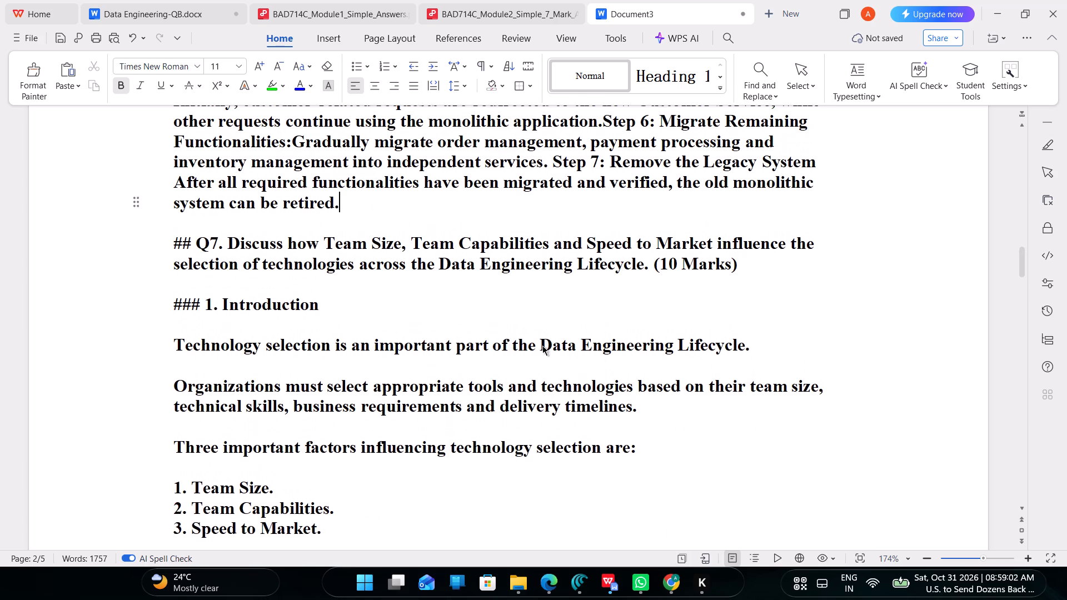
Remove the blank line and the "##" marker before Q7, starting the question on its own line directly below Q6's answer.
{"action": "scroll", "coordinate": [542, 346], "scroll_direction": "up", "scroll_amount": 1}
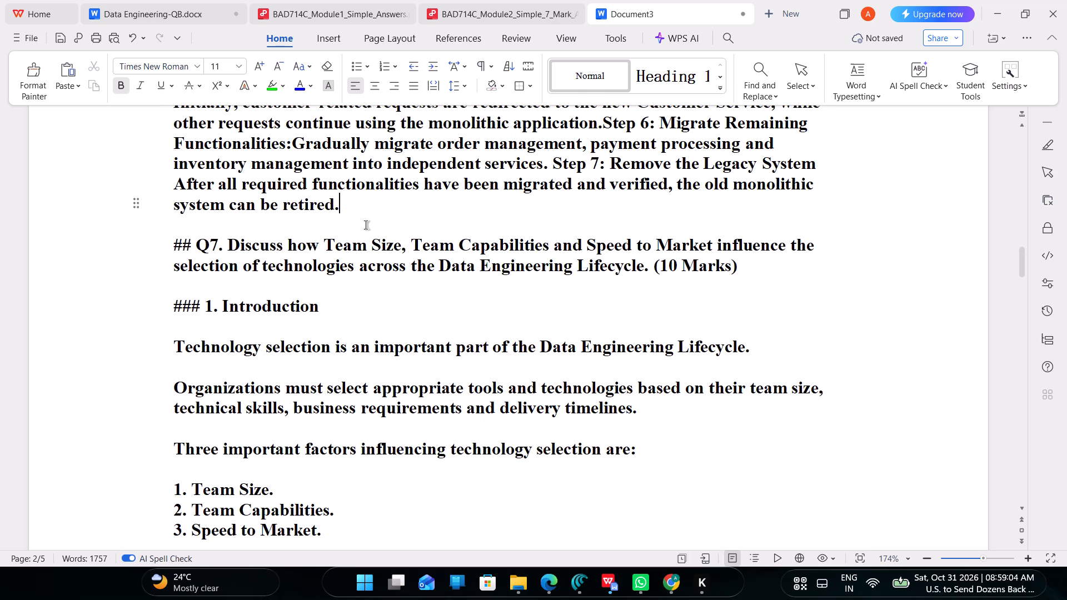
{"action": "key", "text": "Delete"}
{"action": "key", "text": "Delete"}
{"action": "key", "text": "Delete"}
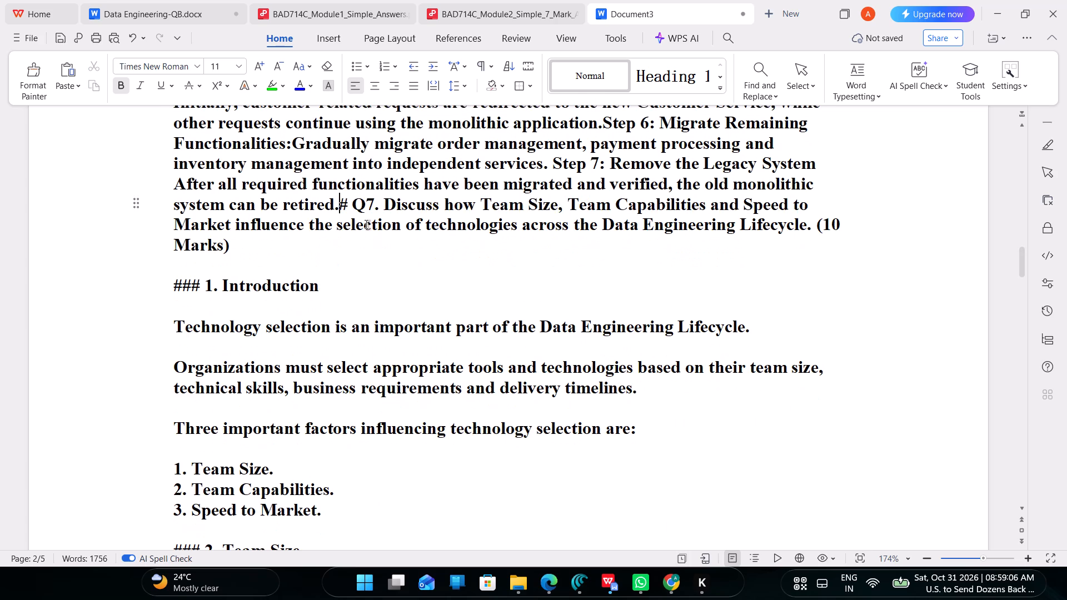
{"action": "key", "text": "Delete"}
{"action": "key", "text": "shift+Return"}
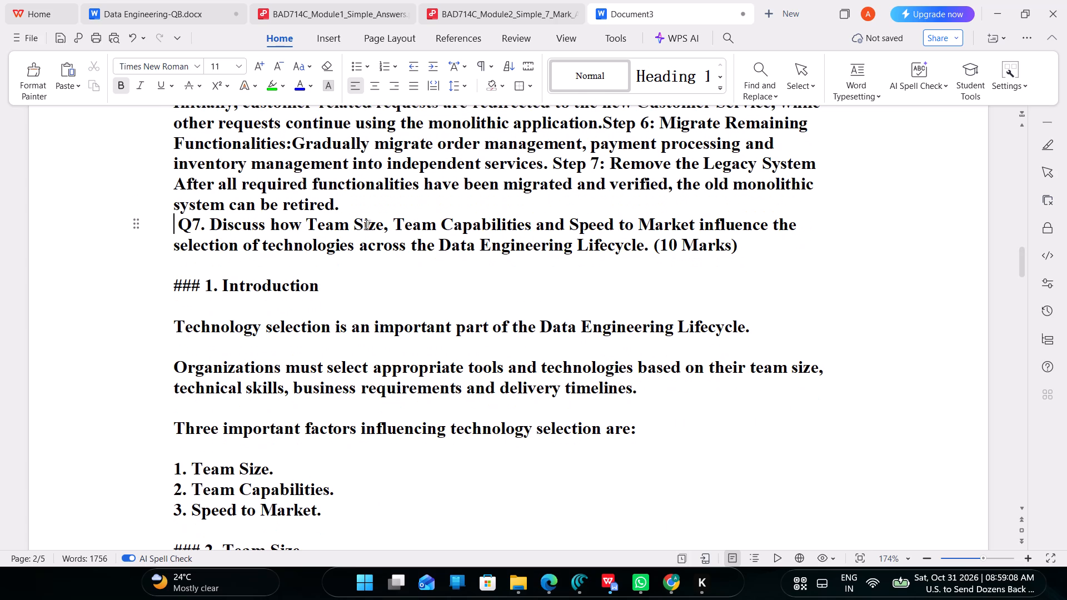
Read through Q7's answer from the introduction to the final revision guide to decide which sections to keep.
{"action": "left_click", "coordinate": [202, 267]}
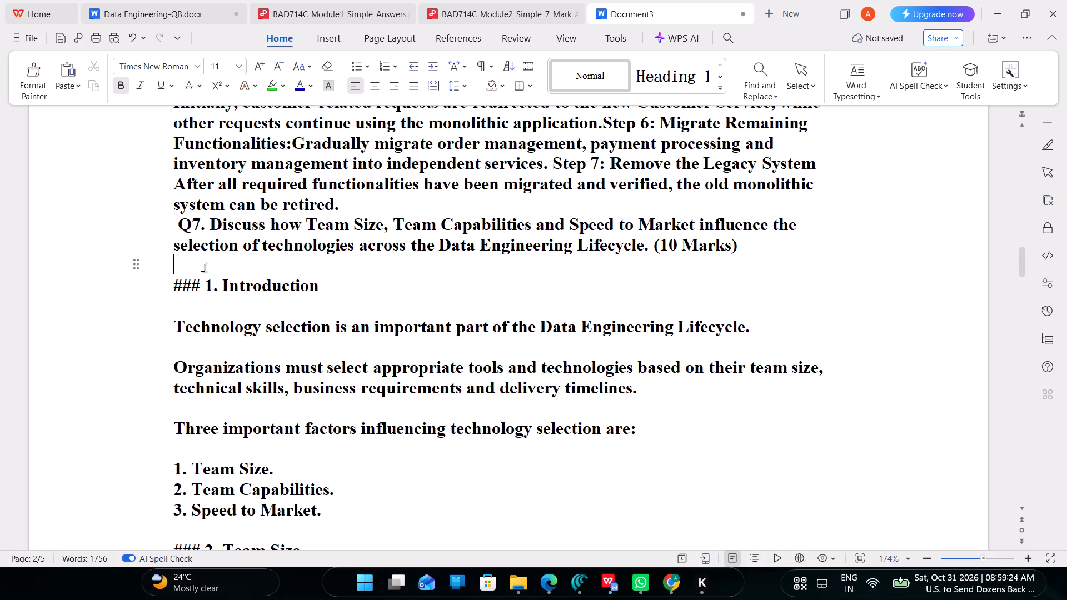
{"action": "scroll", "coordinate": [203, 267], "scroll_direction": "down", "scroll_amount": 6}
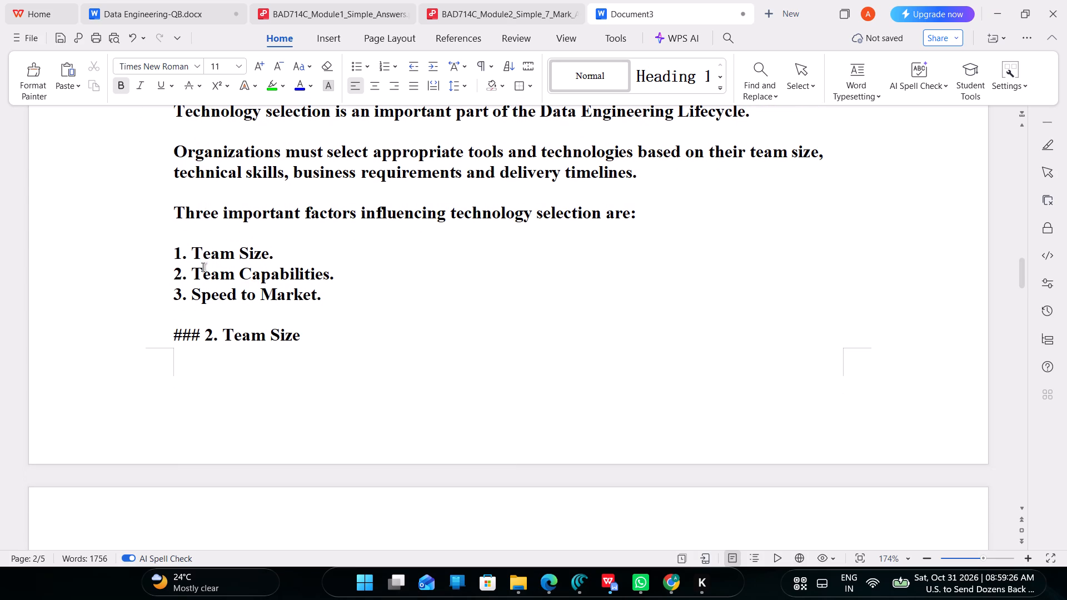
{"action": "scroll", "coordinate": [203, 267], "scroll_direction": "down", "scroll_amount": 5}
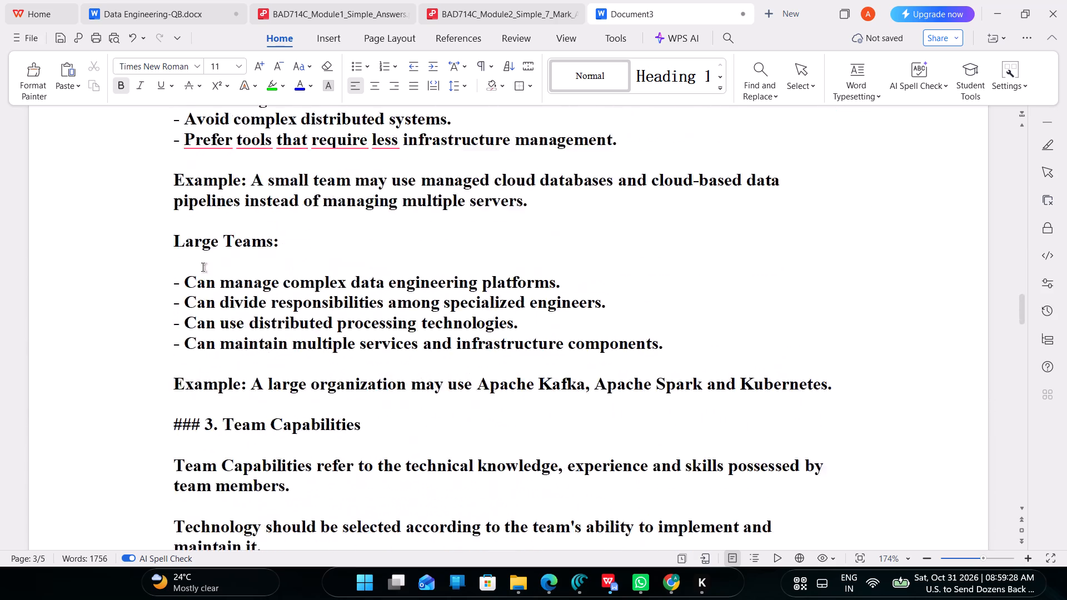
{"action": "scroll", "coordinate": [203, 267], "scroll_direction": "down", "scroll_amount": 3}
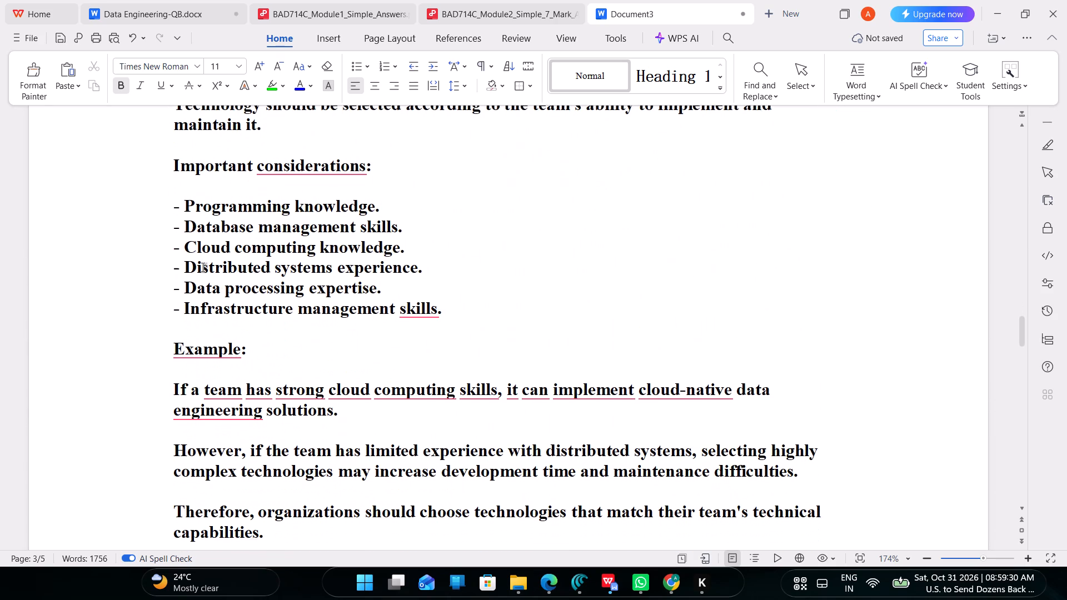
{"action": "scroll", "coordinate": [203, 267], "scroll_direction": "down", "scroll_amount": 7}
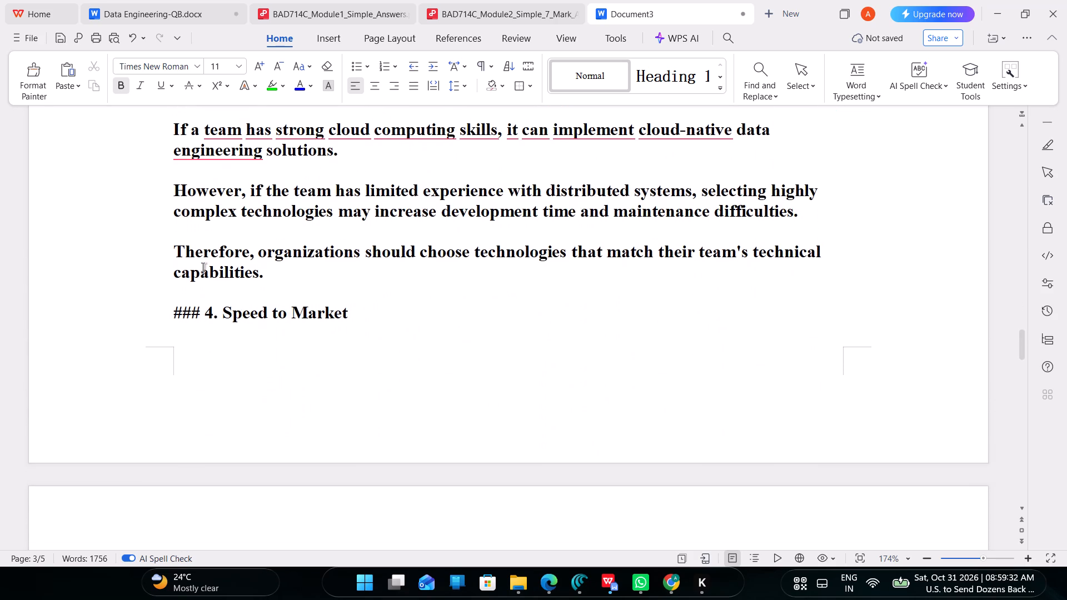
{"action": "scroll", "coordinate": [203, 267], "scroll_direction": "down", "scroll_amount": 7}
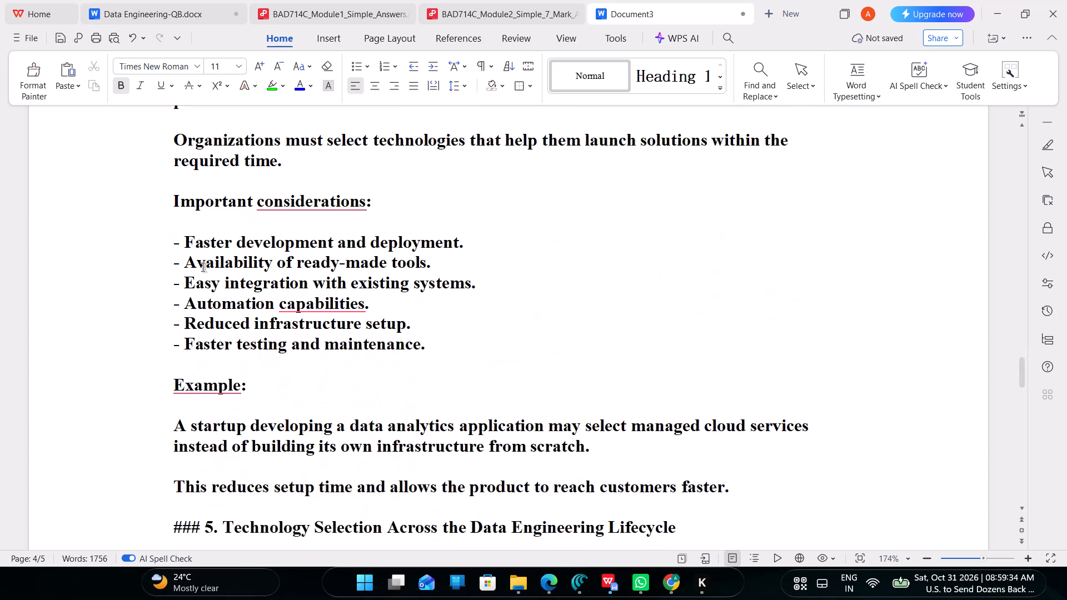
{"action": "scroll", "coordinate": [203, 267], "scroll_direction": "down", "scroll_amount": 3}
{"action": "scroll", "coordinate": [203, 267], "scroll_direction": "up", "scroll_amount": 1}
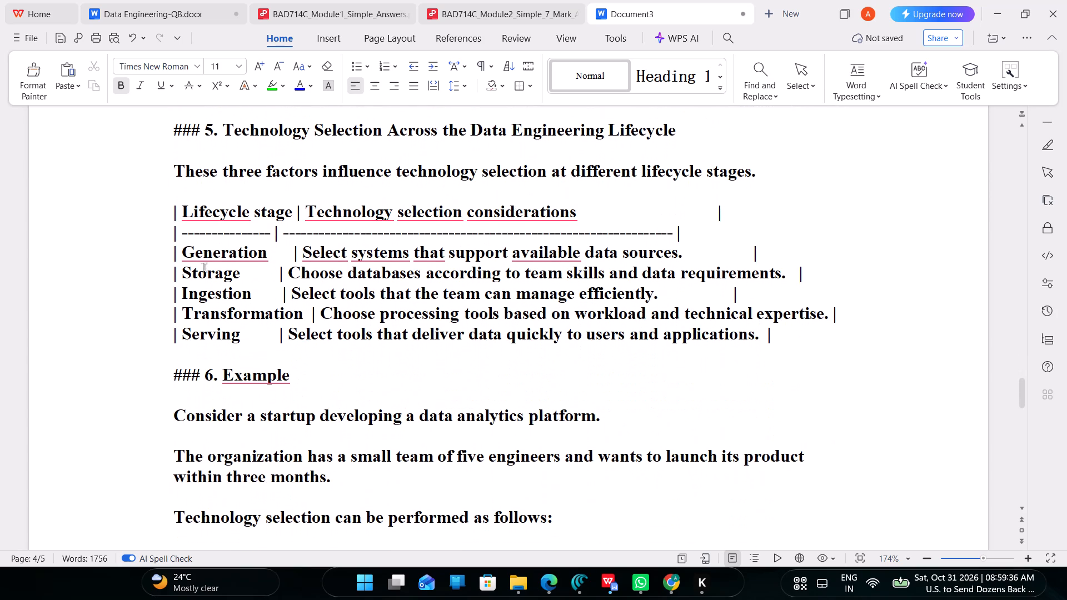
{"action": "scroll", "coordinate": [203, 267], "scroll_direction": "up", "scroll_amount": 3}
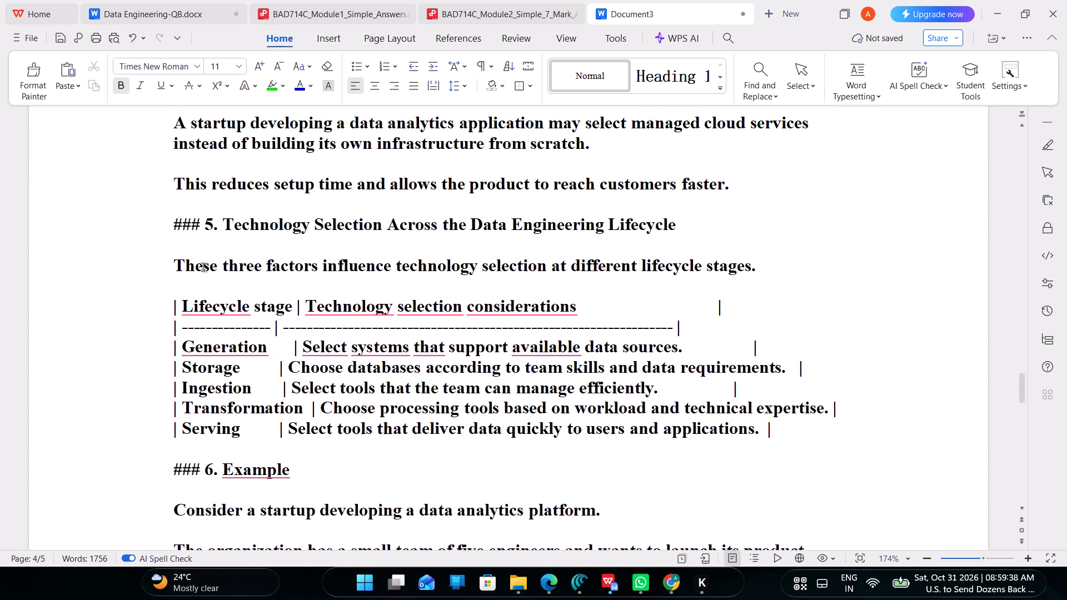
{"action": "scroll", "coordinate": [203, 267], "scroll_direction": "up", "scroll_amount": 2}
{"action": "scroll", "coordinate": [203, 267], "scroll_direction": "down", "scroll_amount": 1}
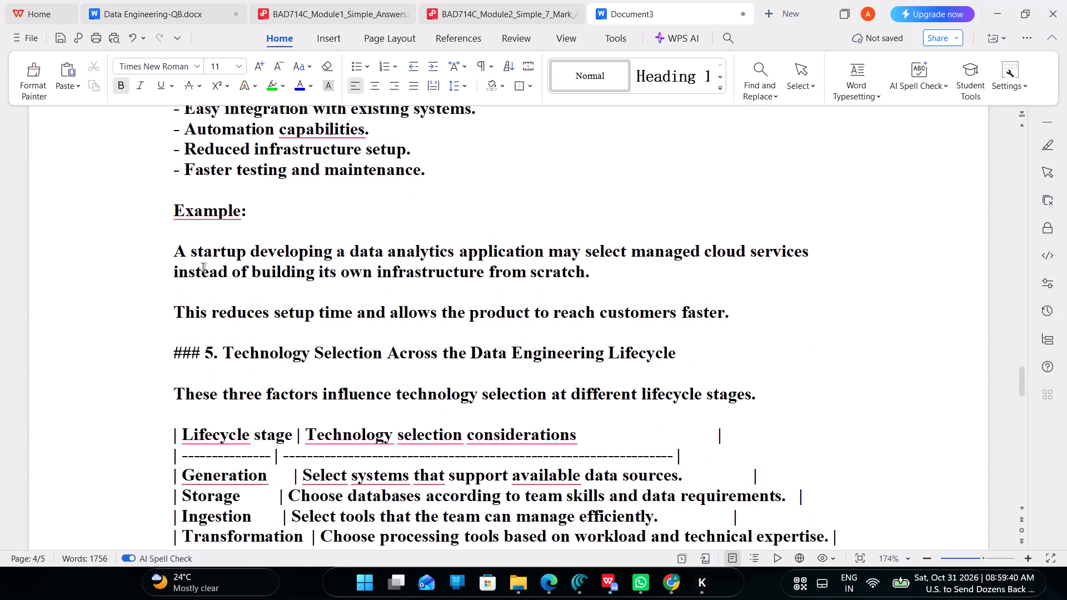
{"action": "scroll", "coordinate": [203, 267], "scroll_direction": "down", "scroll_amount": 6}
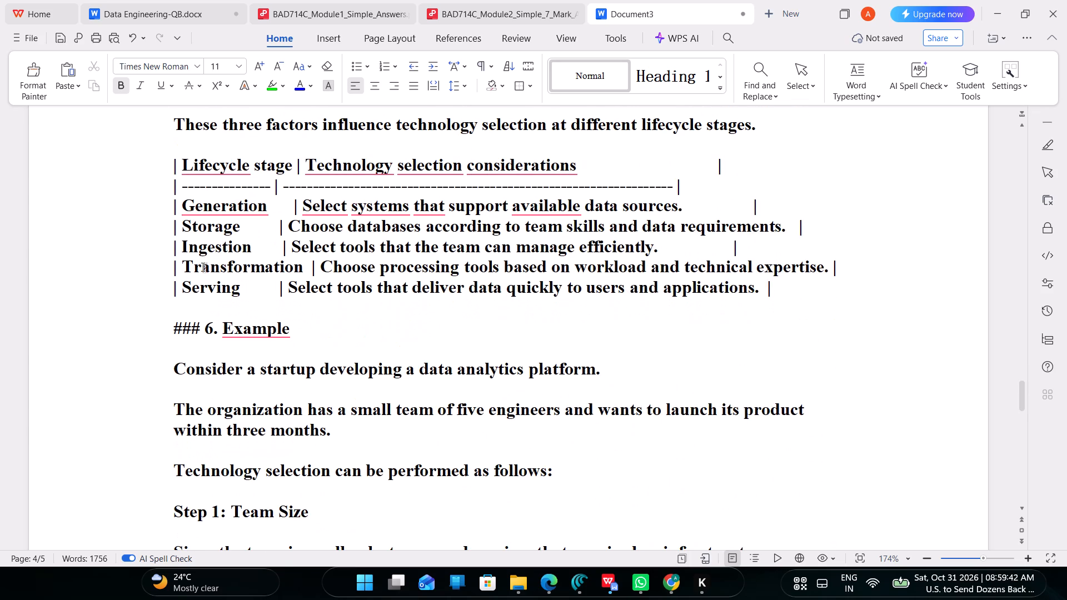
{"action": "scroll", "coordinate": [203, 267], "scroll_direction": "down", "scroll_amount": 2}
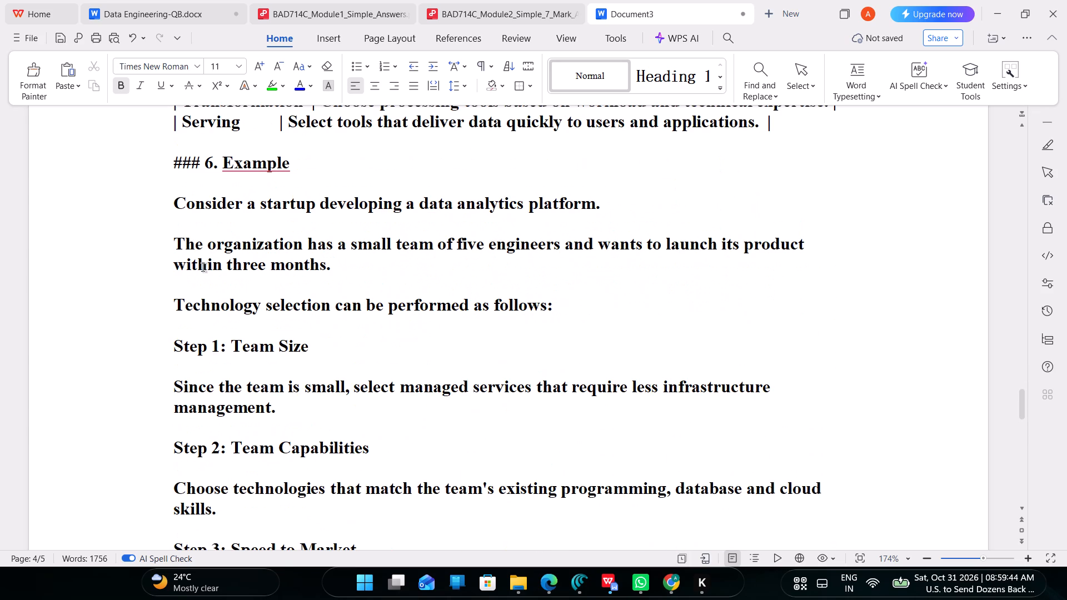
{"action": "scroll", "coordinate": [203, 267], "scroll_direction": "down", "scroll_amount": 3}
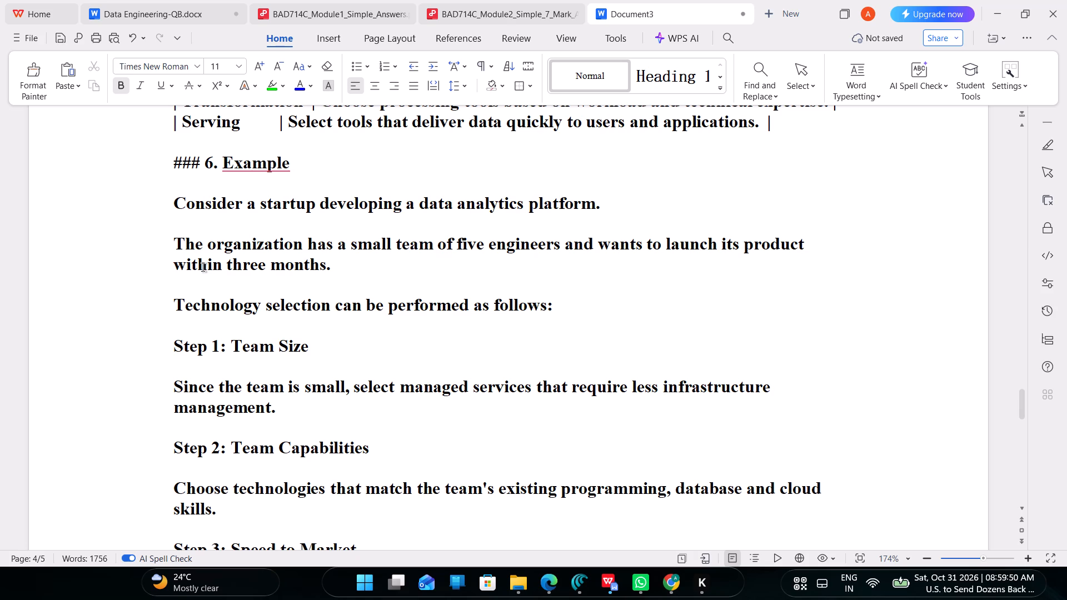
{"action": "scroll", "coordinate": [203, 267], "scroll_direction": "down", "scroll_amount": 1}
{"action": "scroll", "coordinate": [203, 267], "scroll_direction": "up", "scroll_amount": 8}
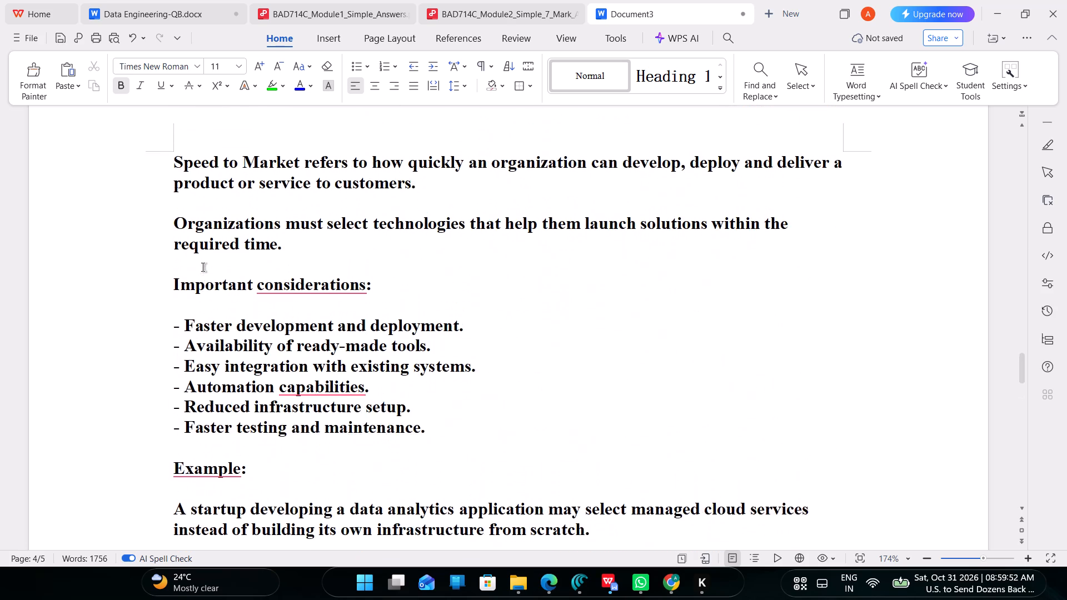
{"action": "scroll", "coordinate": [203, 267], "scroll_direction": "up", "scroll_amount": 3}
{"action": "scroll", "coordinate": [203, 267], "scroll_direction": "down", "scroll_amount": 1}
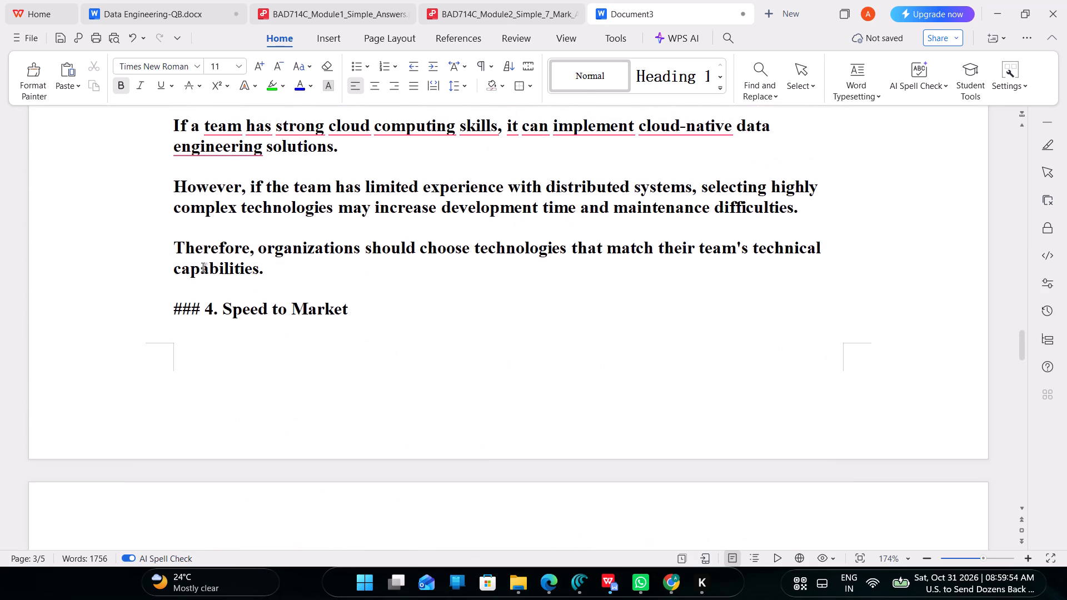
{"action": "scroll", "coordinate": [203, 267], "scroll_direction": "down", "scroll_amount": 4}
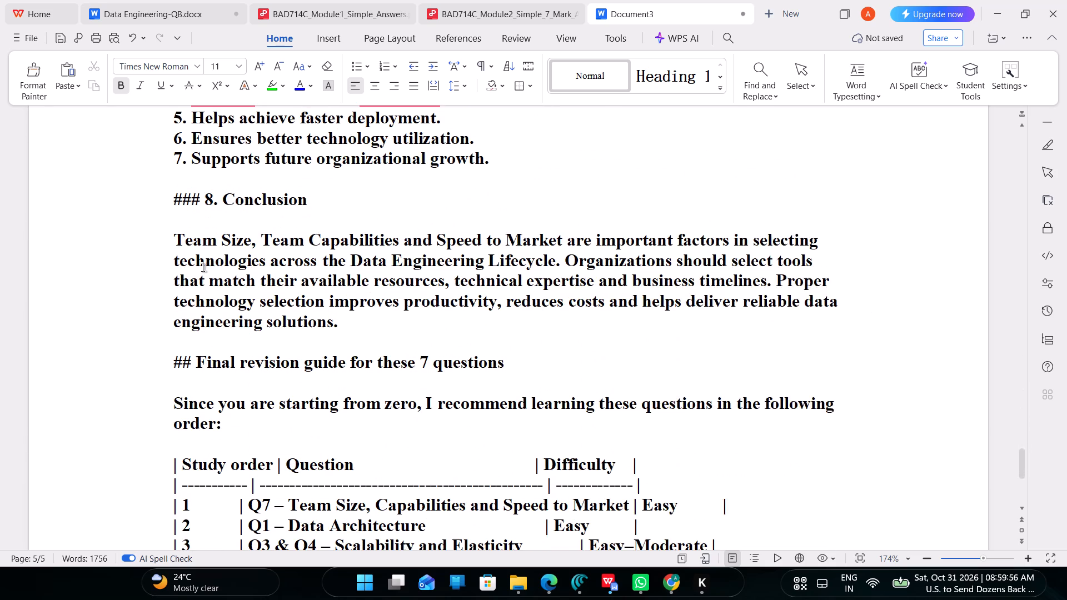
{"action": "scroll", "coordinate": [203, 267], "scroll_direction": "down", "scroll_amount": 1}
{"action": "scroll", "coordinate": [203, 267], "scroll_direction": "up", "scroll_amount": 1}
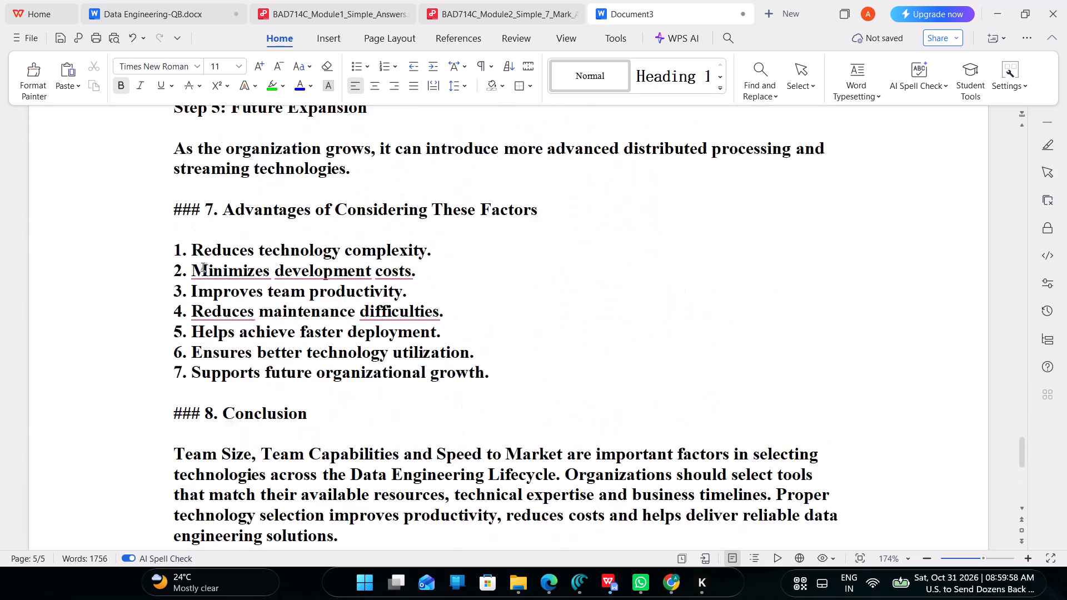
{"action": "scroll", "coordinate": [203, 267], "scroll_direction": "up", "scroll_amount": 5}
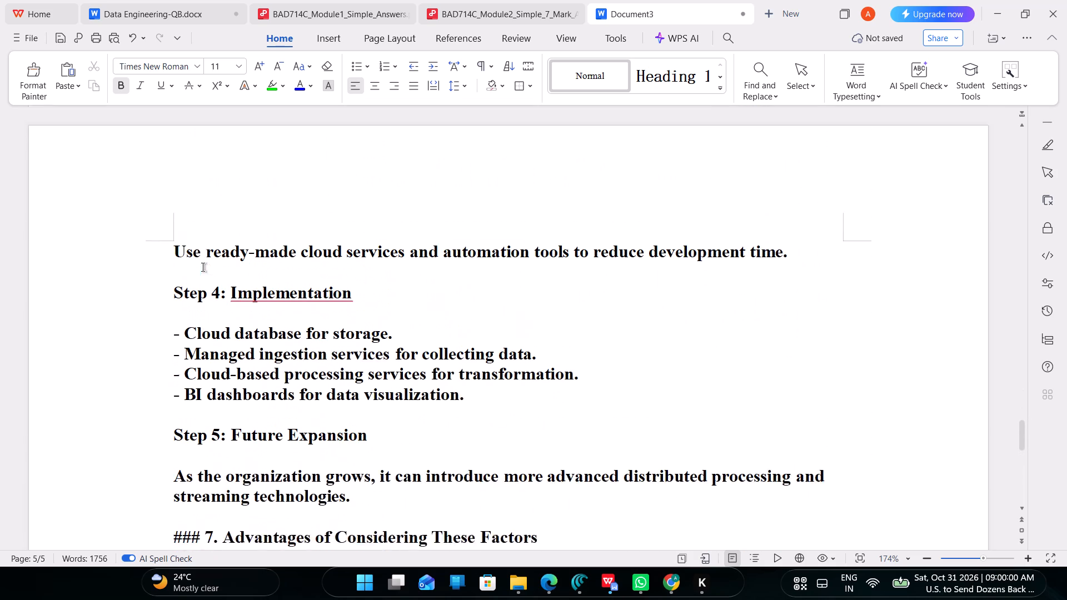
{"action": "scroll", "coordinate": [203, 267], "scroll_direction": "up", "scroll_amount": 7}
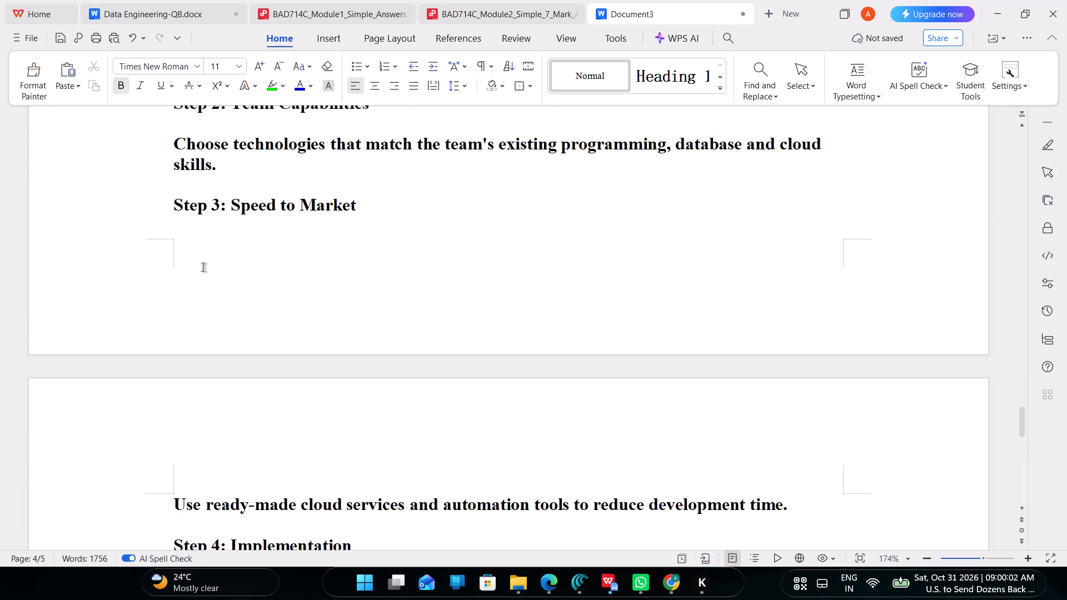
{"action": "scroll", "coordinate": [203, 267], "scroll_direction": "up", "scroll_amount": 3}
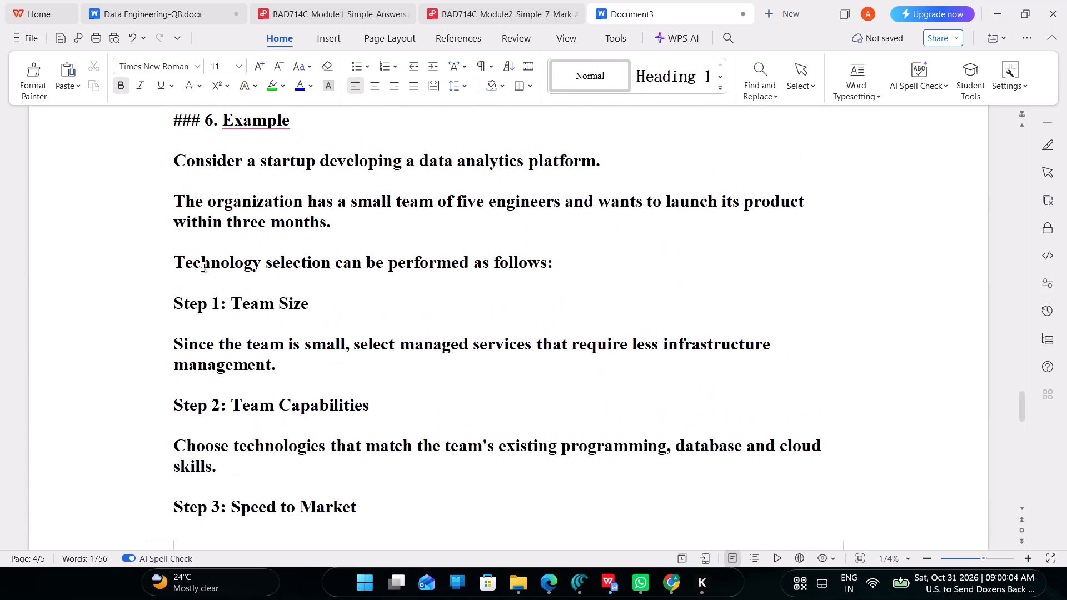
Check the wording of question 21 on Team Size, Team Capabilities and Speed to Market in Data Engineering-QB.docx, and return to Document3.
{"action": "left_click", "coordinate": [122, 0]}
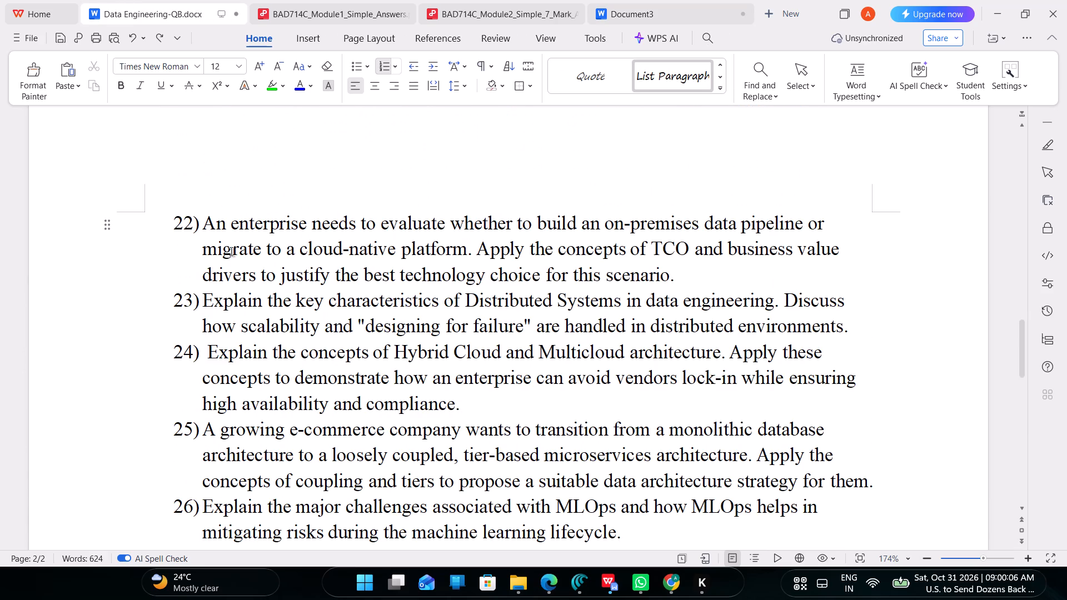
{"action": "scroll", "coordinate": [269, 392], "scroll_direction": "up", "scroll_amount": 5}
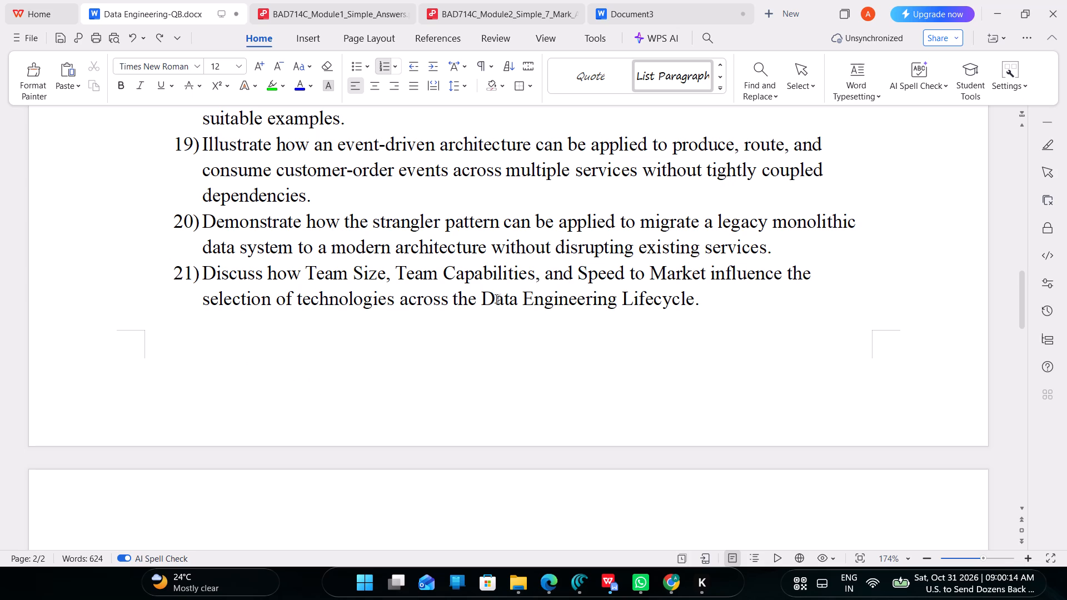
{"action": "left_click", "coordinate": [622, 0]}
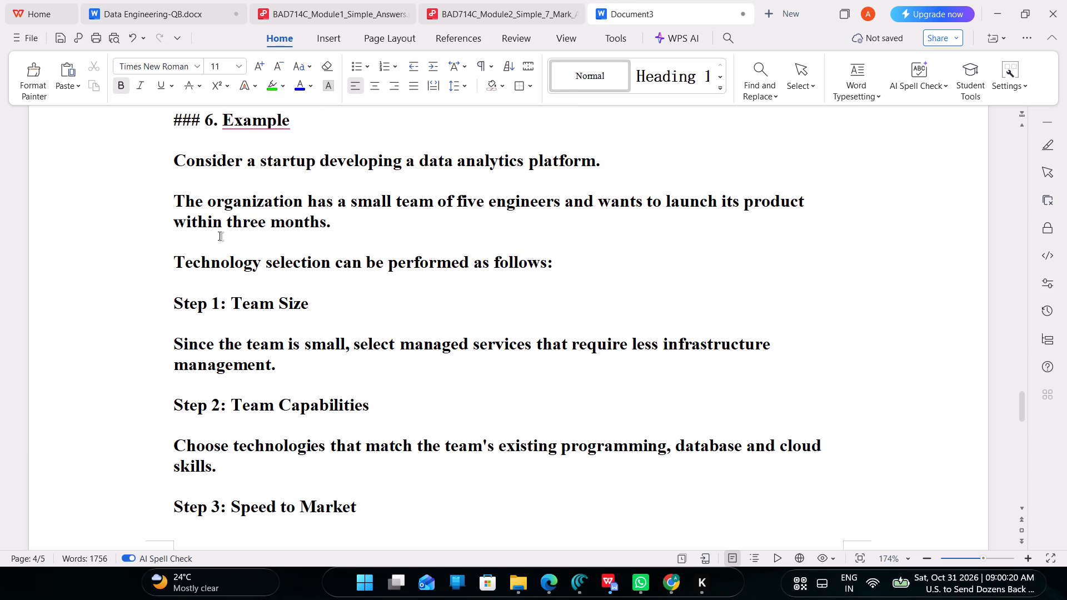
Delete Q7's text from "### 1. Introduction" up to "Technology selection can be performed as follows:" and place that line directly below the question.
{"action": "left_click", "coordinate": [206, 242]}
{"action": "left_click_drag", "start_coordinate": [206, 242], "coordinate": [142, 162]}
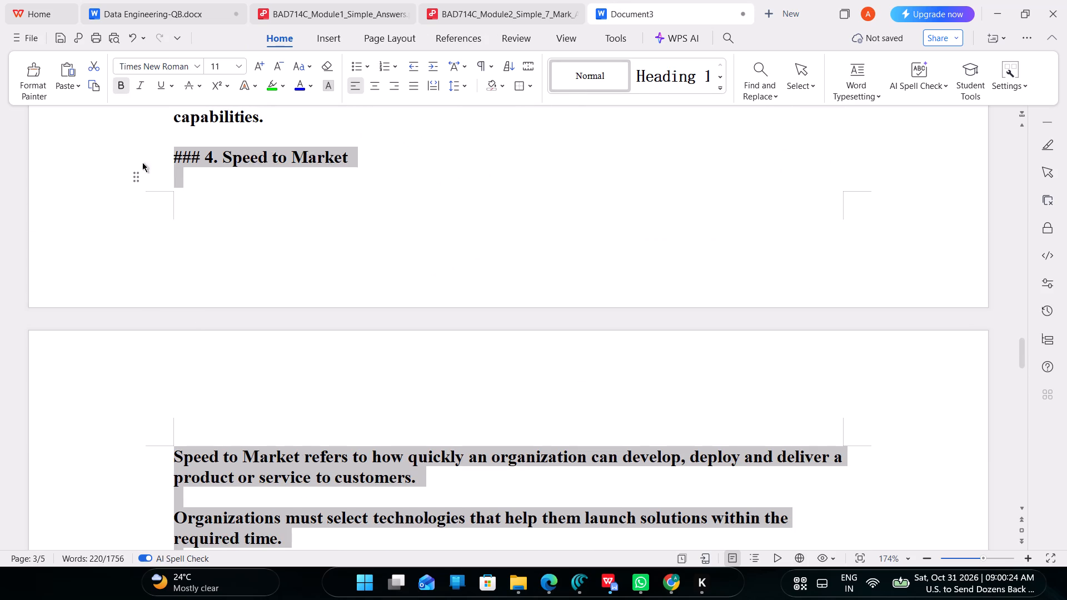
{"action": "left_click_drag", "start_coordinate": [142, 162], "coordinate": [163, 121]}
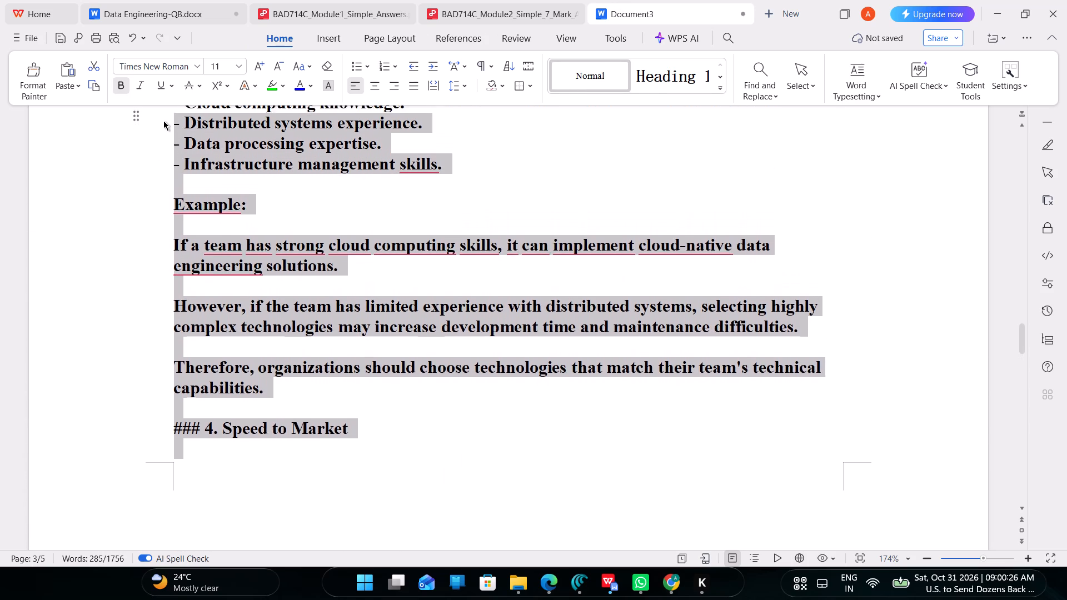
{"action": "left_click_drag", "start_coordinate": [163, 121], "coordinate": [172, 112]}
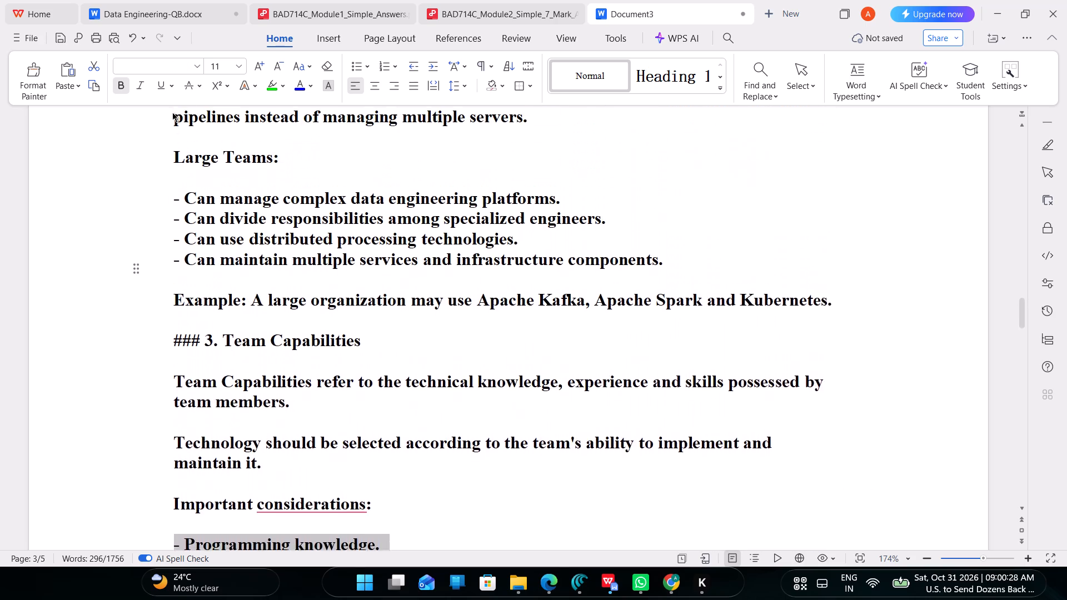
{"action": "left_click_drag", "start_coordinate": [172, 112], "coordinate": [186, 254]}
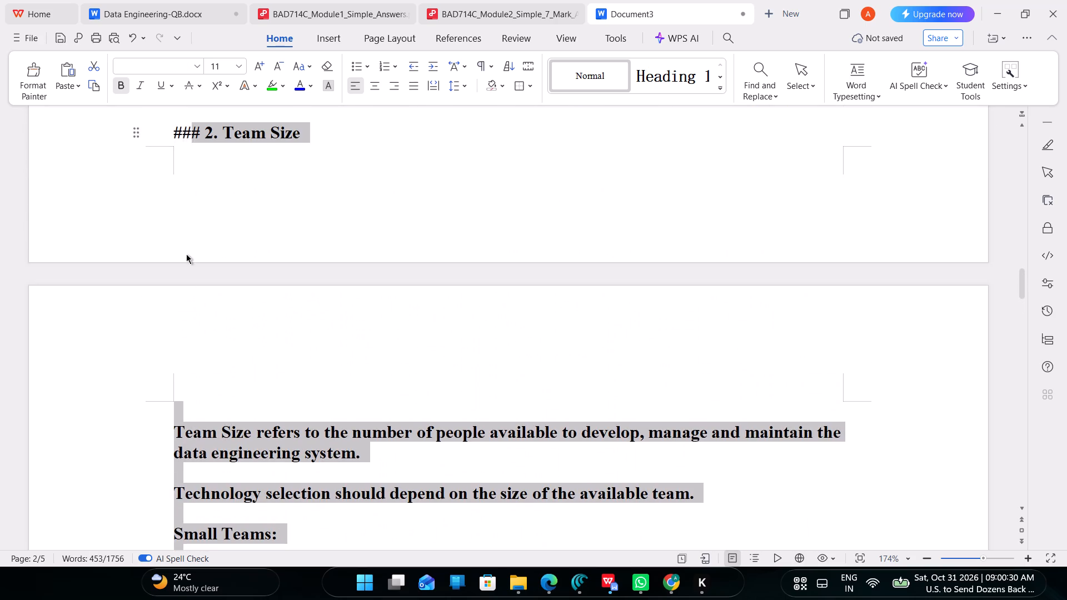
{"action": "left_click_drag", "start_coordinate": [186, 254], "coordinate": [172, 166]}
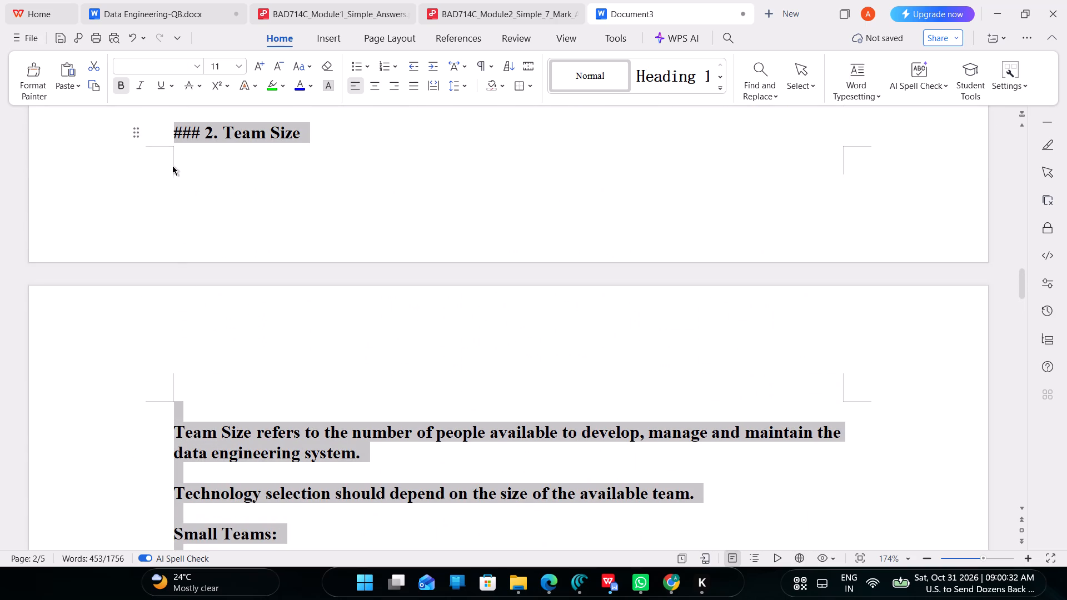
{"action": "left_click_drag", "start_coordinate": [172, 166], "coordinate": [187, 121]}
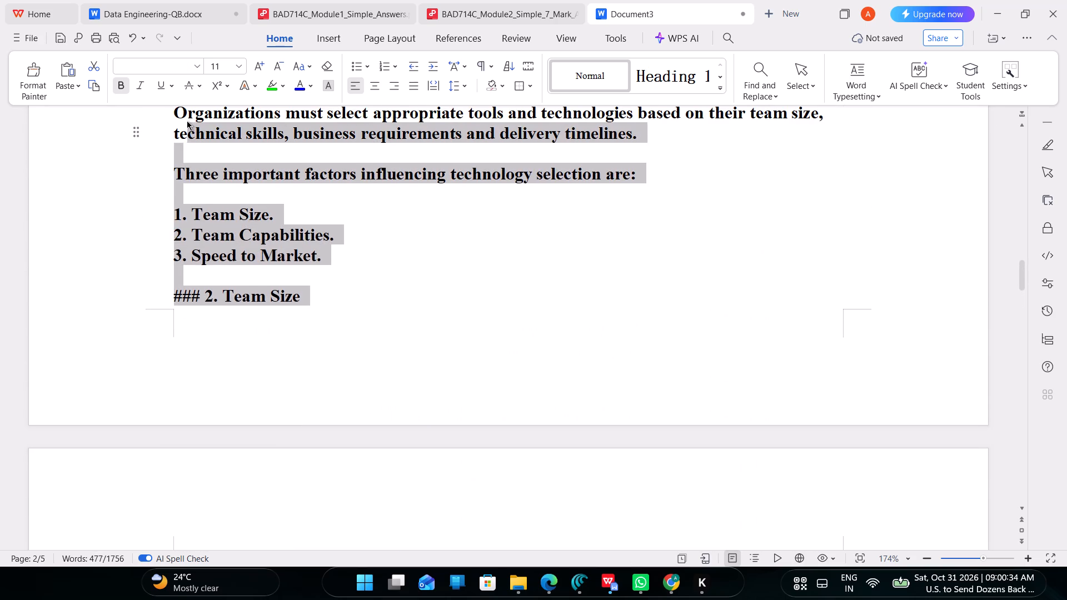
{"action": "left_click_drag", "start_coordinate": [187, 121], "coordinate": [171, 171]}
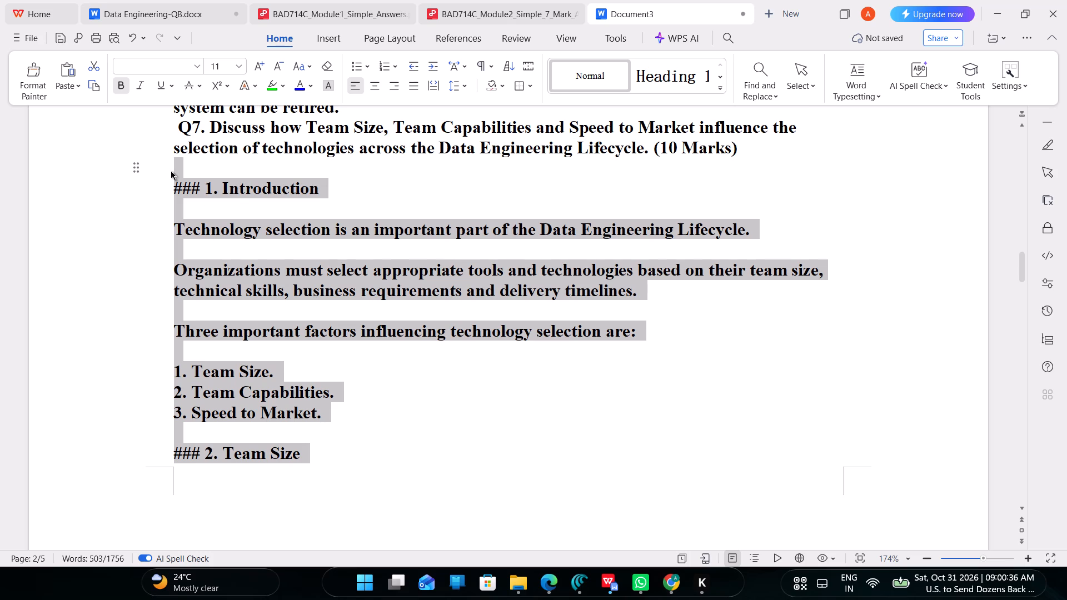
{"action": "left_click_drag", "start_coordinate": [171, 171], "coordinate": [170, 174]}
{"action": "key", "text": "BackSpace"}
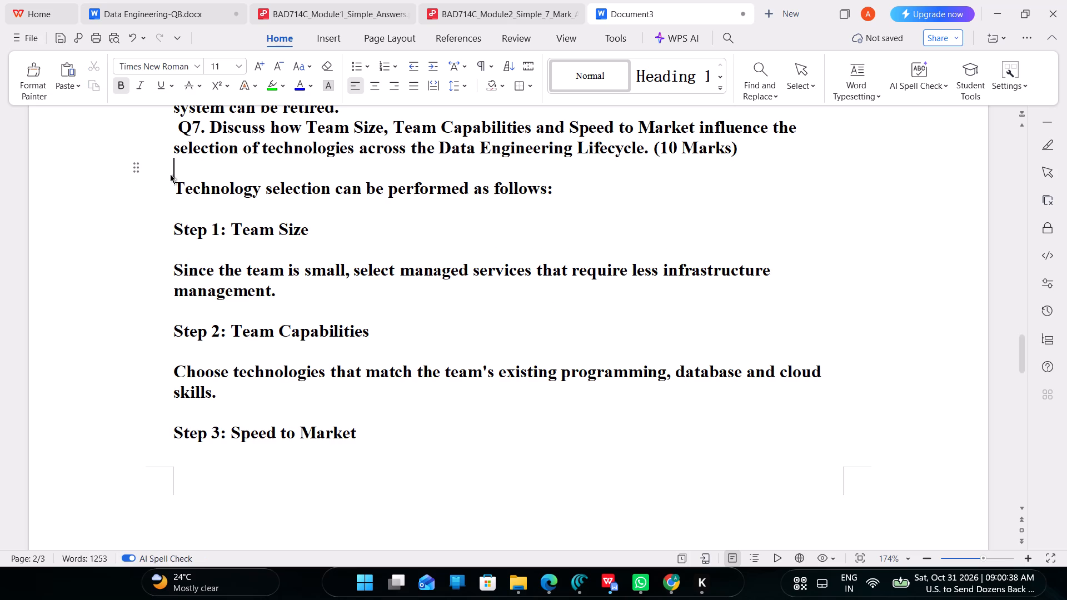
{"action": "key", "text": "Delete"}
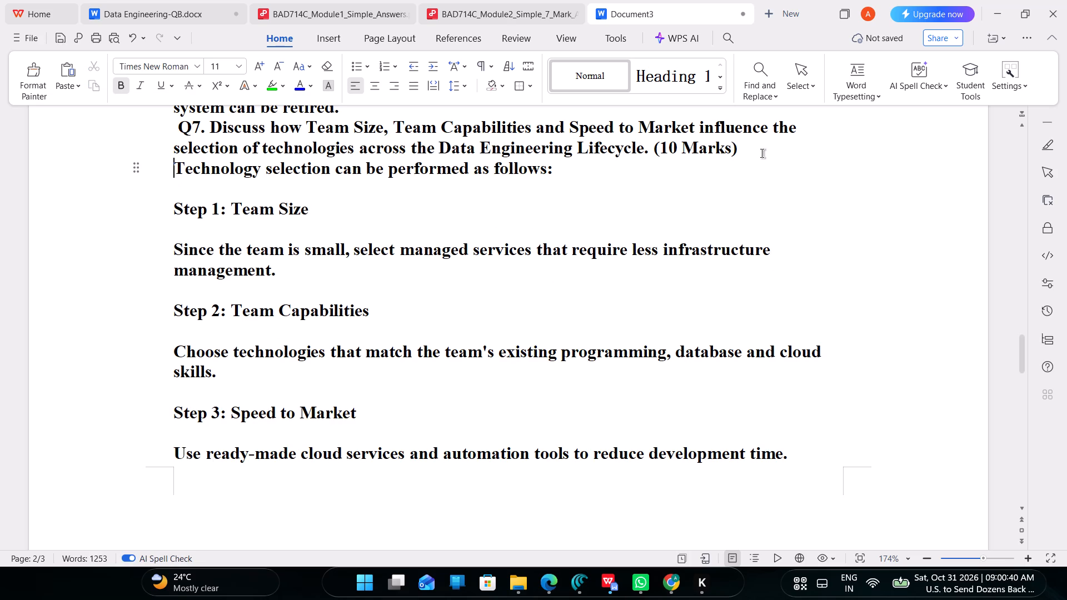
Remove "(10 Marks)" from the end of the Q7 question line.
{"action": "left_click", "coordinate": [761, 147]}
{"action": "key", "text": "BackSpace"}
{"action": "key", "text": "BackSpace"}
{"action": "key", "text": "BackSpace"}
{"action": "key", "text": "BackSpace"}
{"action": "key", "text": "BackSpace"}
{"action": "key", "text": "BackSpace"}
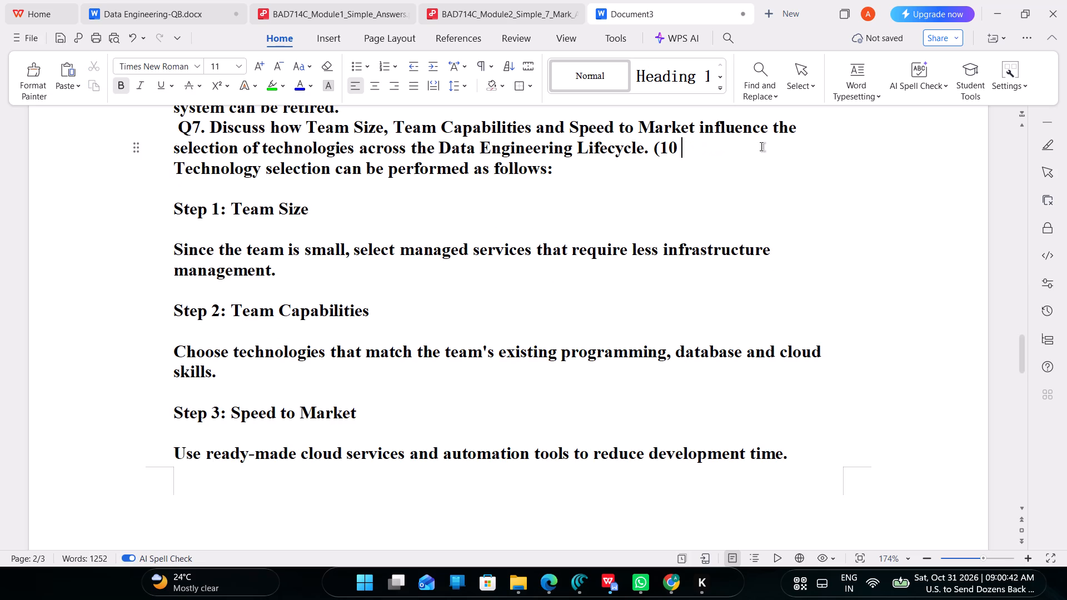
{"action": "key", "text": "BackSpace"}
{"action": "key", "text": "BackSpace"}
{"action": "key", "text": "BackSpace"}
{"action": "key", "text": "BackSpace"}
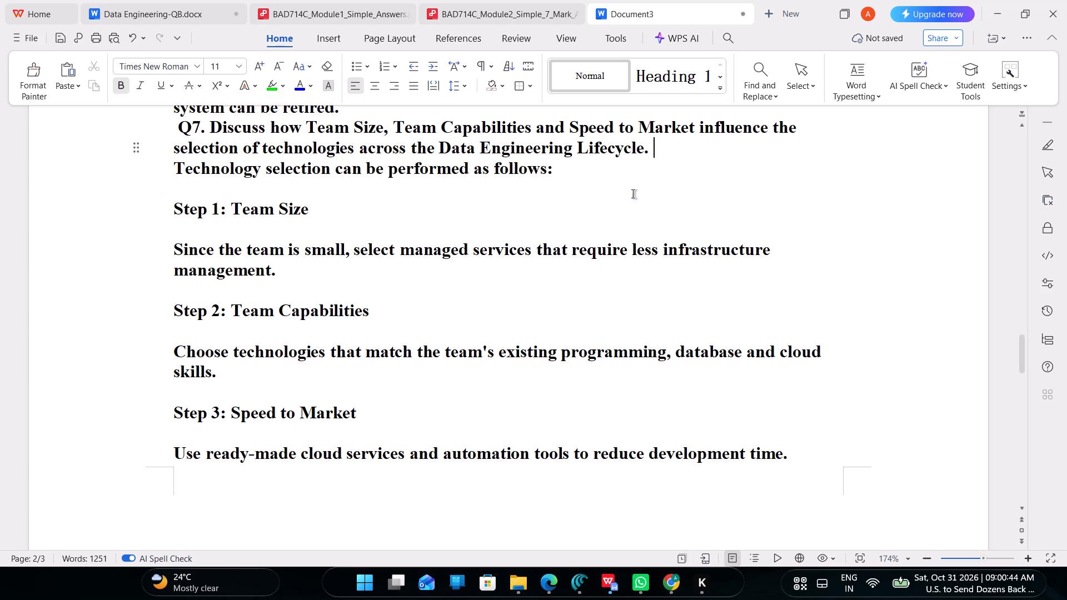
Join Q7's "Step 1: Team Size" heading and its sentence onto the "as follows:" line, adding a colon after the heading.
{"action": "left_click", "coordinate": [591, 175]}
{"action": "key", "text": "Delete"}
{"action": "key", "text": "Delete"}
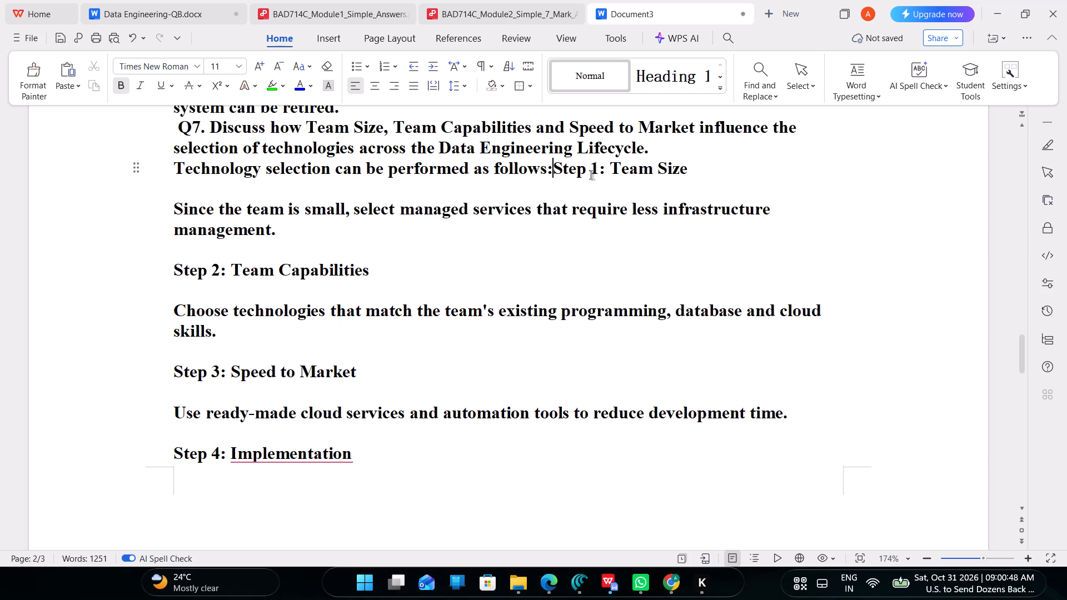
{"action": "key", "text": "space"}
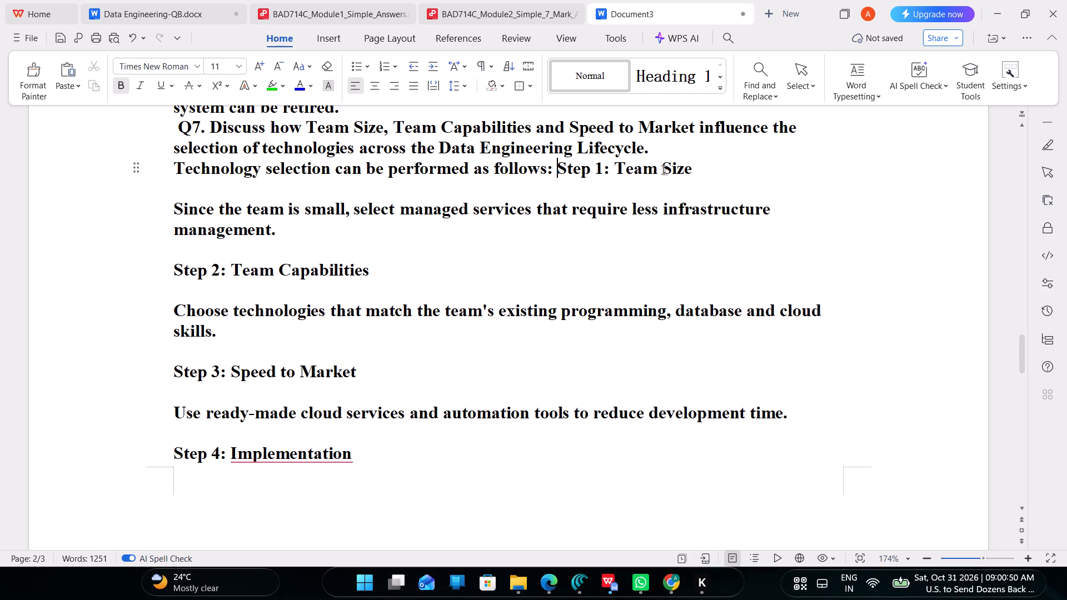
{"action": "left_click", "coordinate": [712, 164]}
{"action": "key", "text": "shift+colon"}
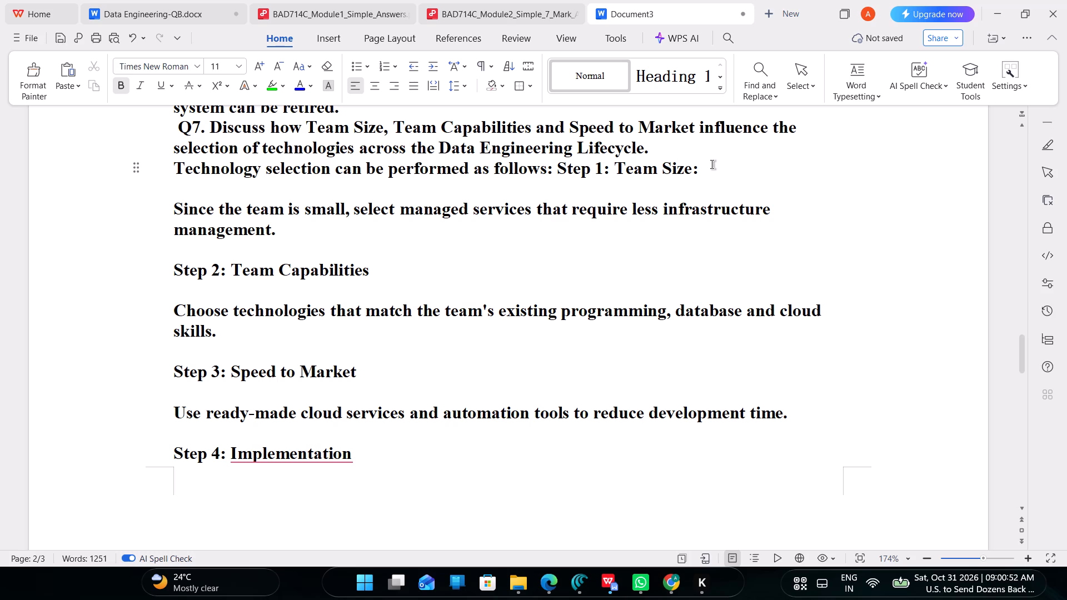
{"action": "key", "text": "Delete"}
{"action": "key", "text": "Delete"}
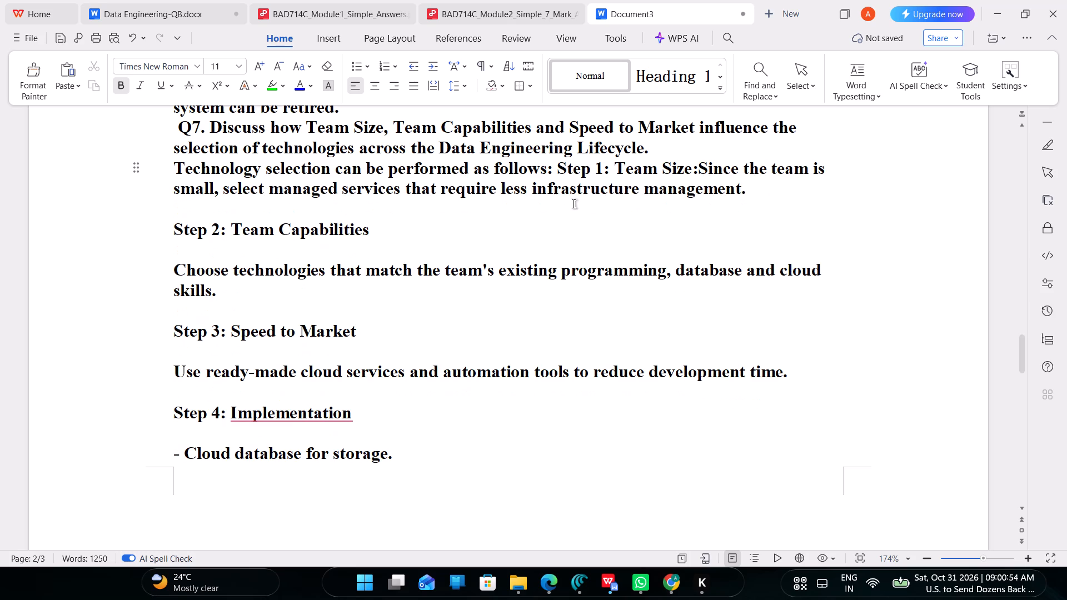
Run Q7's "Step 2: Team Capabilities" and its sentence on directly after Step 1, adding a colon after the heading.
{"action": "left_click", "coordinate": [754, 191]}
{"action": "key", "text": "Delete"}
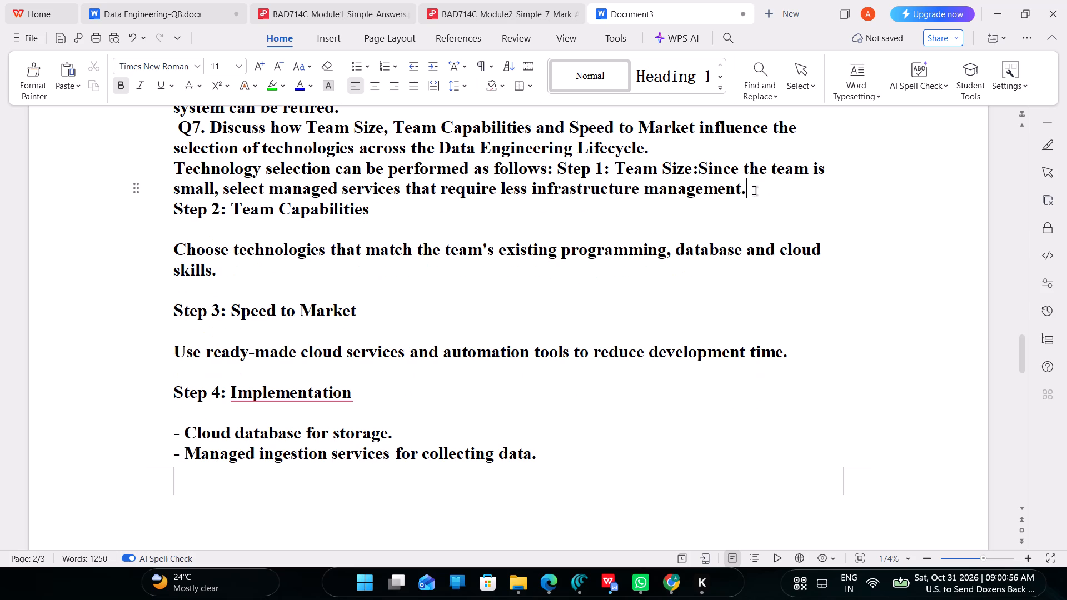
{"action": "key", "text": "Delete"}
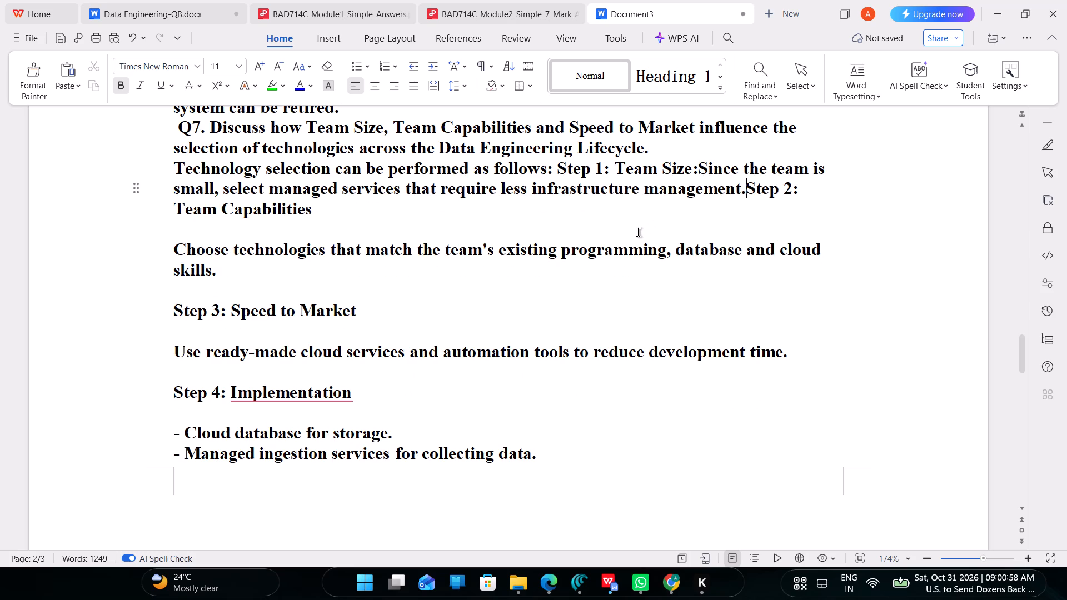
{"action": "left_click", "coordinate": [627, 213]}
{"action": "key", "text": "shift+colon"}
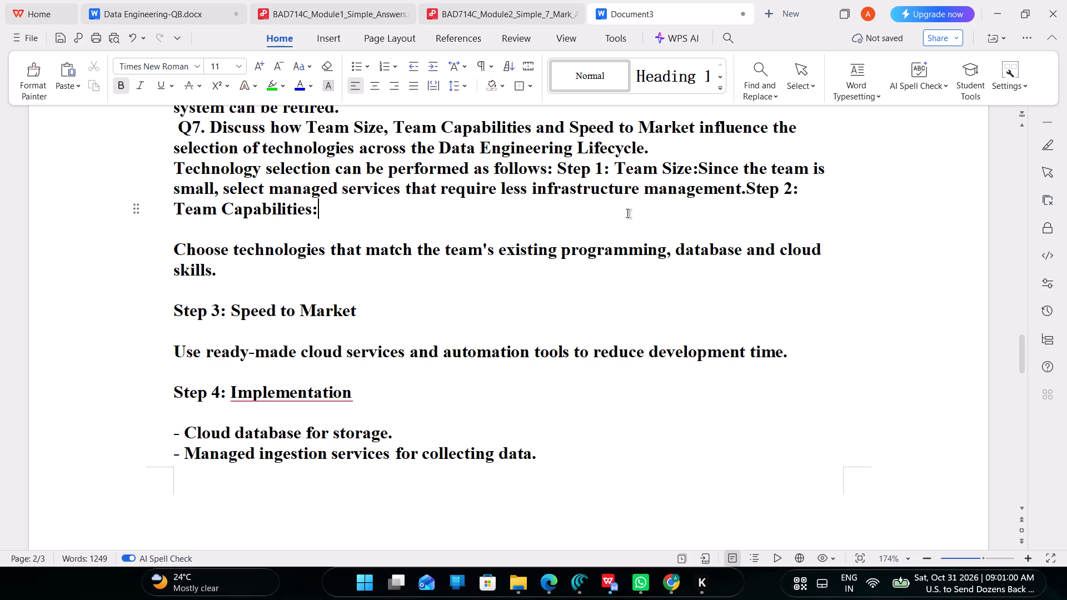
{"action": "key", "text": "Delete"}
{"action": "key", "text": "Delete"}
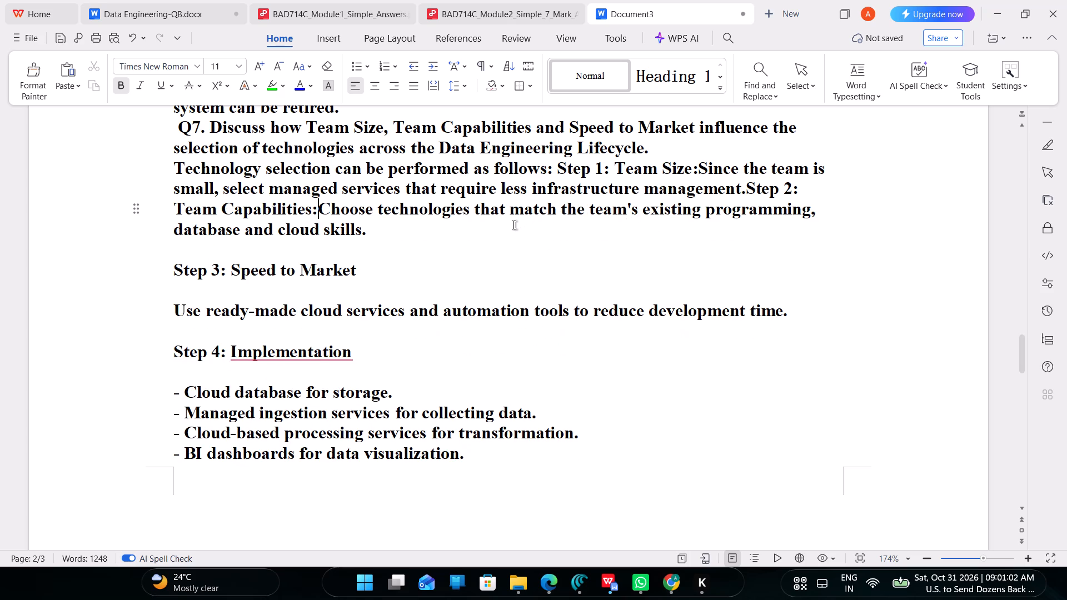
Run Q7's "Step 3: Speed to Market" and its sentence on directly after Step 2, adding a colon after the heading.
{"action": "left_click", "coordinate": [512, 226]}
{"action": "key", "text": "Delete"}
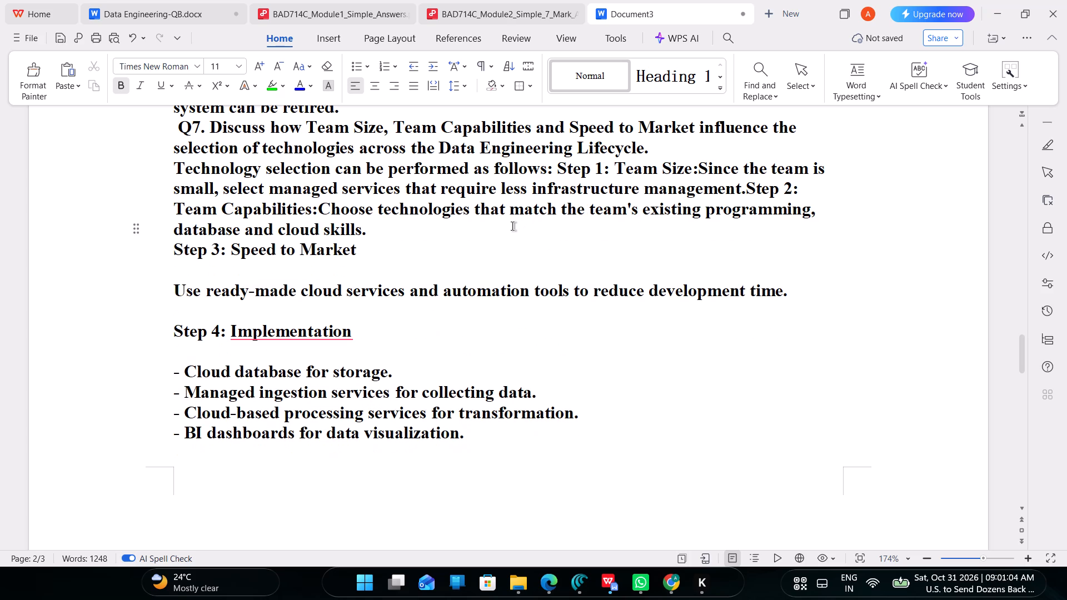
{"action": "key", "text": "Delete"}
{"action": "left_click", "coordinate": [580, 233]}
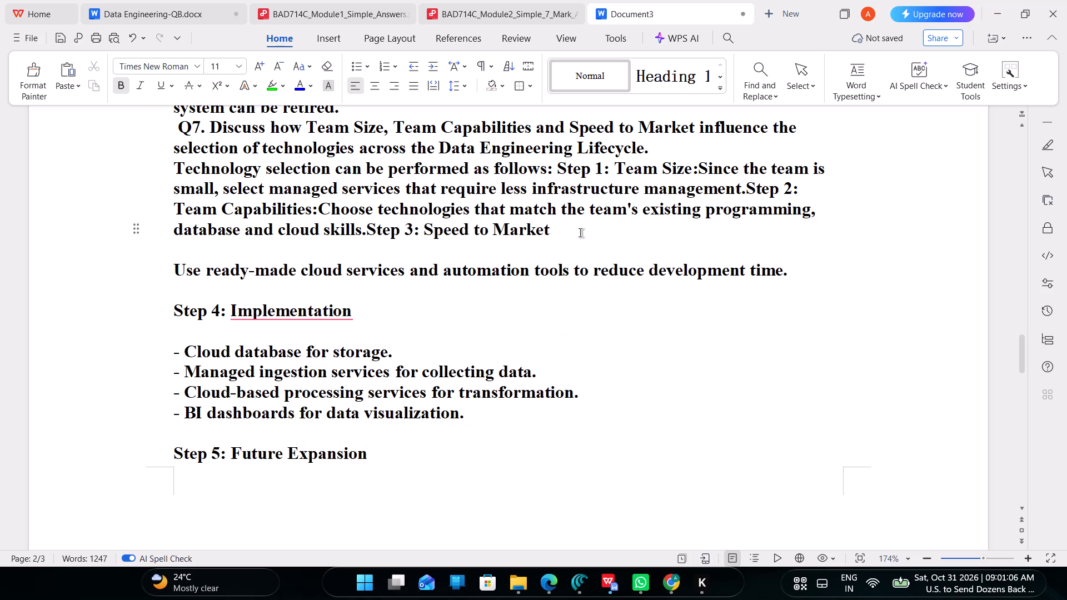
{"action": "key", "text": "shift+colon"}
{"action": "key", "text": "Delete"}
{"action": "key", "text": "Delete"}
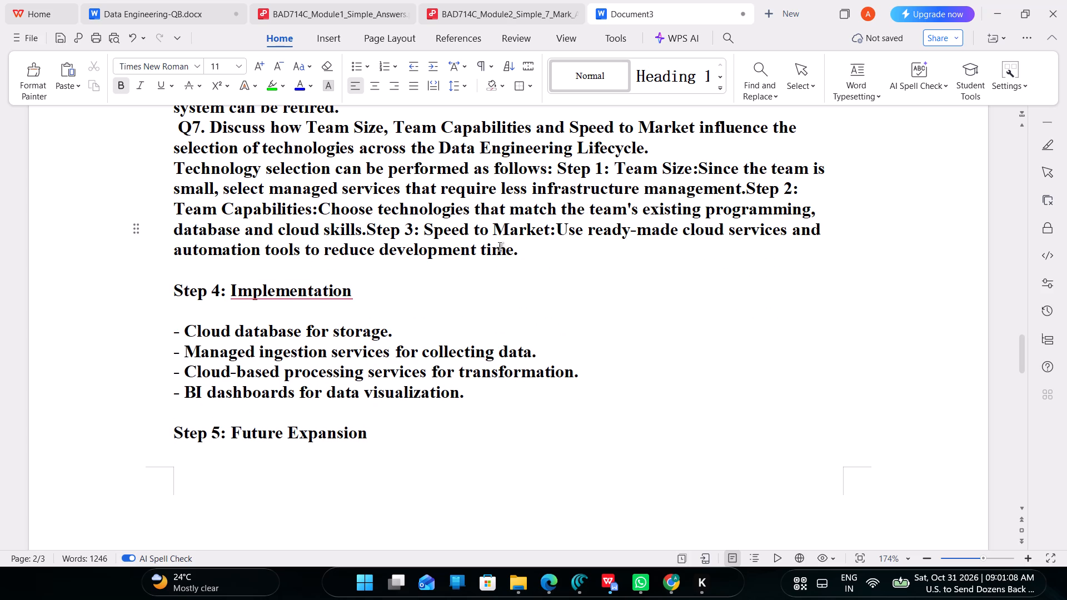
Append "Step 4: Implementation" to the Q7 paragraph with a colon, followed inline by its cloud database and managed ingestion items.
{"action": "left_click", "coordinate": [528, 253]}
{"action": "key", "text": "Delete"}
{"action": "key", "text": "Delete"}
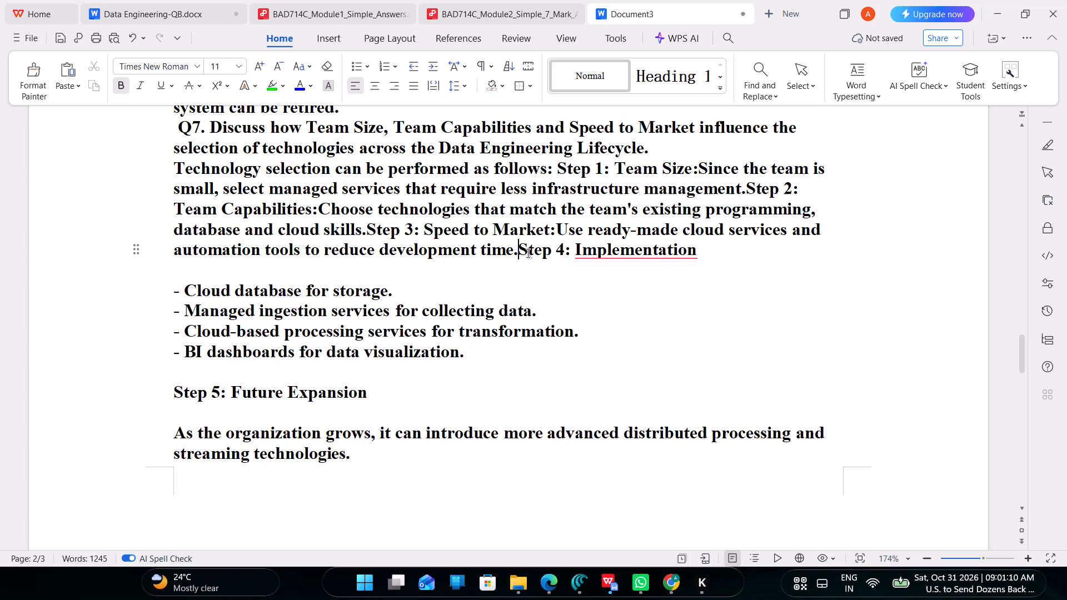
{"action": "key", "text": "space"}
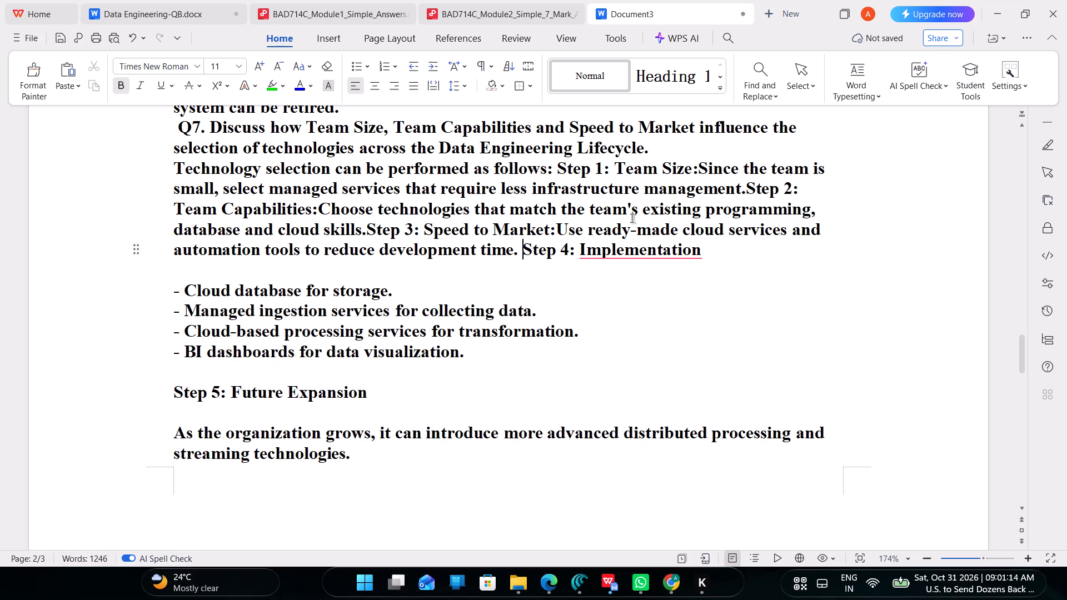
{"action": "left_click", "coordinate": [717, 257]}
{"action": "key", "text": "Delete"}
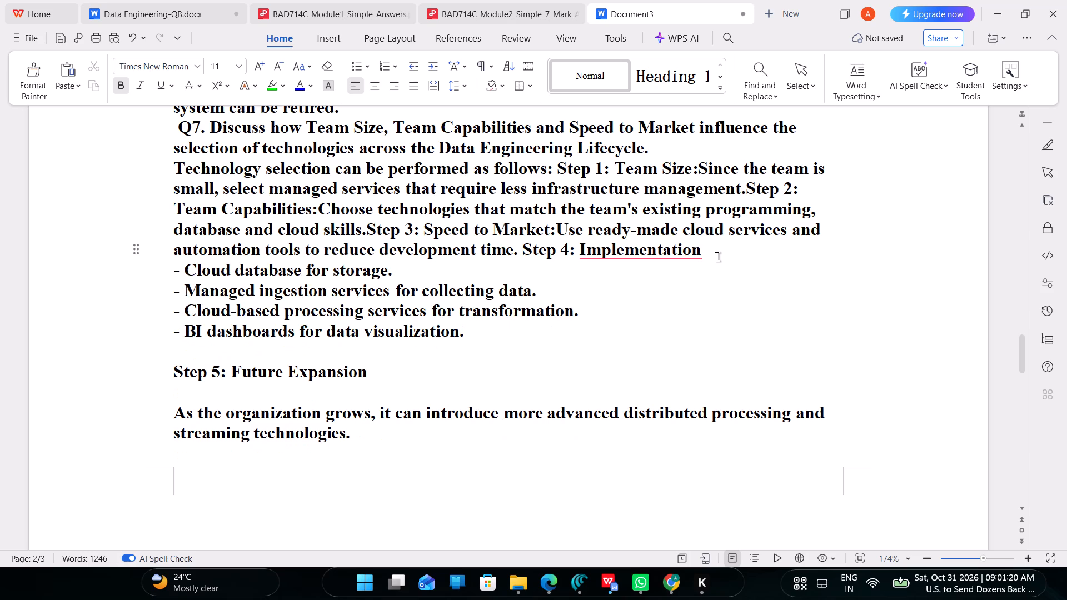
{"action": "key", "text": "semicolon"}
{"action": "key", "text": "BackSpace"}
{"action": "key", "text": "semicolon"}
{"action": "key", "text": "BackSpace"}
{"action": "key", "text": "shift+colon"}
{"action": "key", "text": "Delete"}
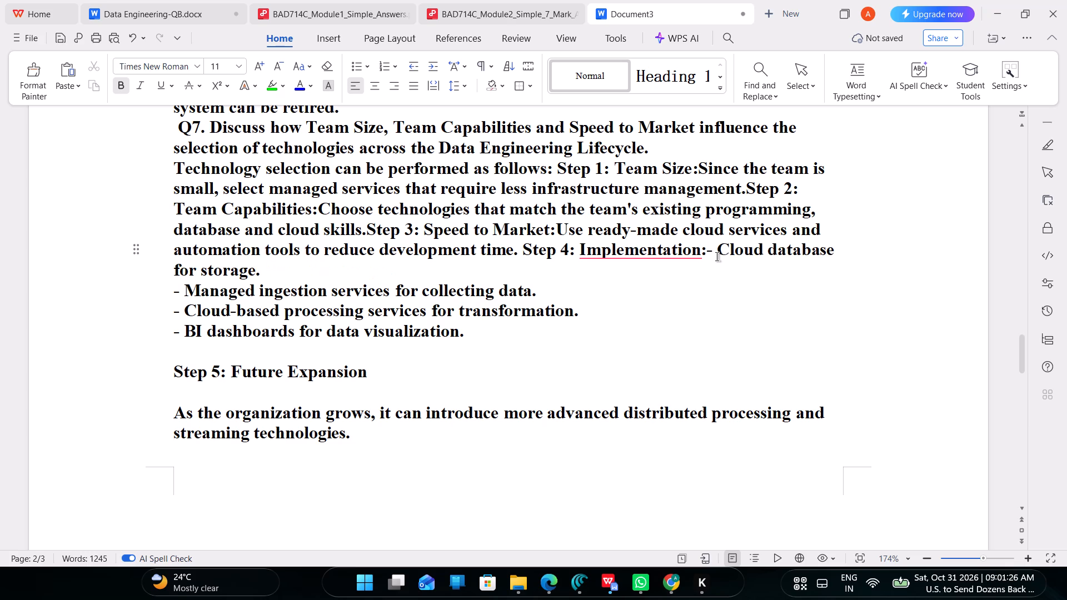
{"action": "left_click", "coordinate": [320, 274]}
{"action": "key", "text": "Delete"}
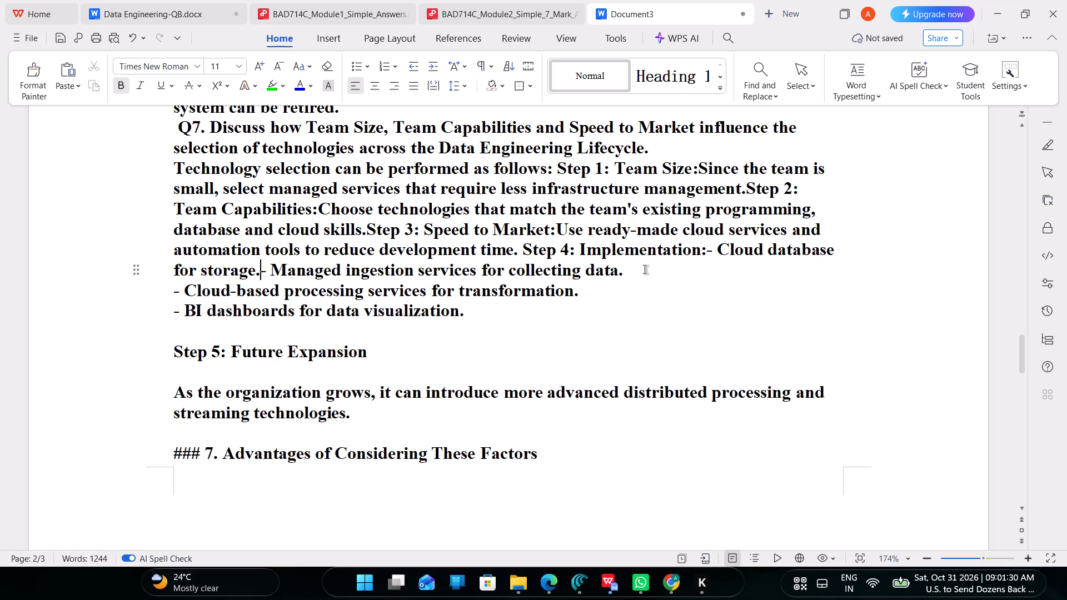
Delete Step 4's last two items, on cloud-based processing services and BI dashboards.
{"action": "left_click_drag", "start_coordinate": [645, 269], "coordinate": [643, 310]}
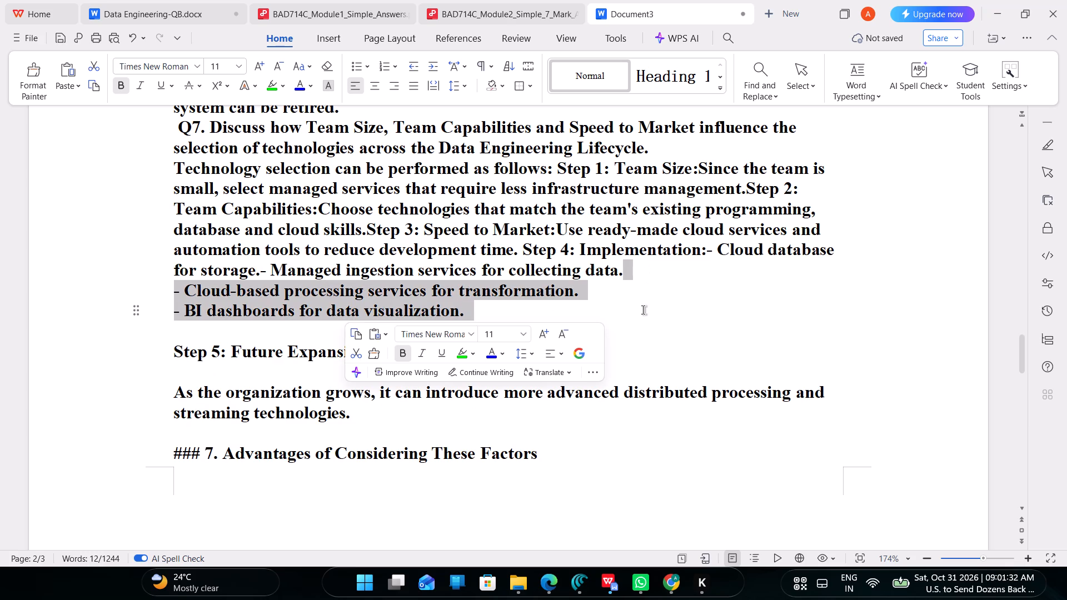
{"action": "key", "text": "Delete"}
Append "Step 5: Future Expansion" and its sentence to the Q7 paragraph, adding a space before it and a colon after the heading.
{"action": "key", "text": "Delete"}
{"action": "key", "text": "Delete"}
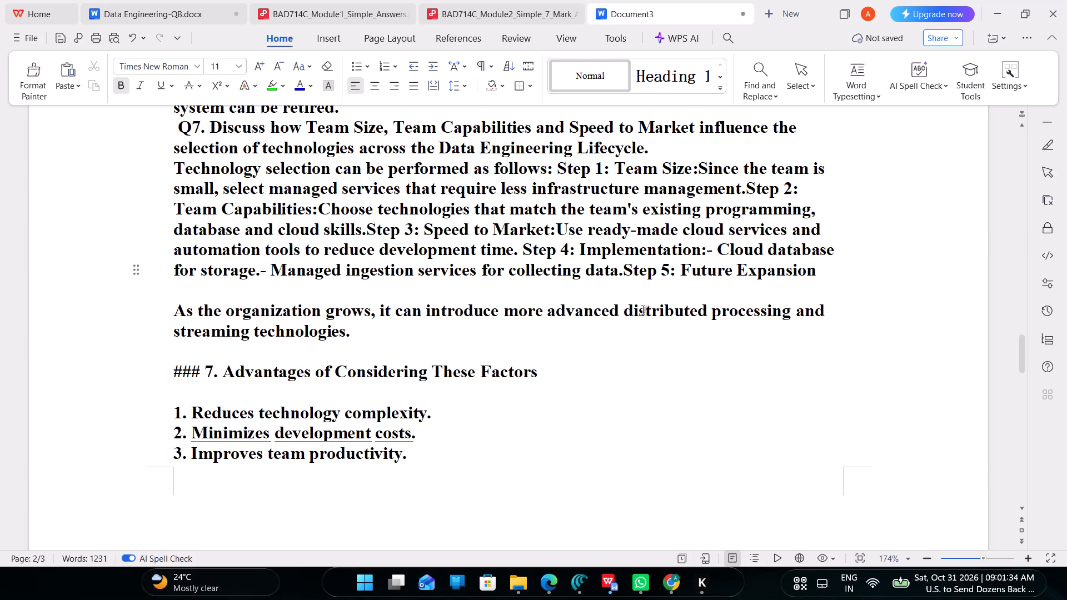
{"action": "key", "text": "space"}
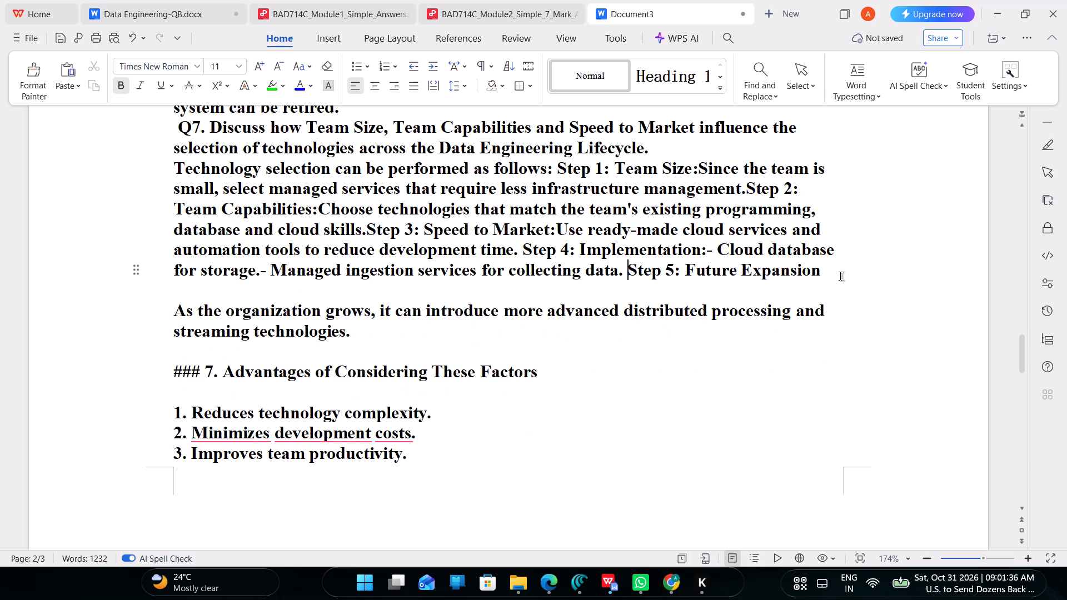
{"action": "left_click", "coordinate": [839, 272]}
{"action": "key", "text": "shift+colon"}
{"action": "key", "text": "Delete"}
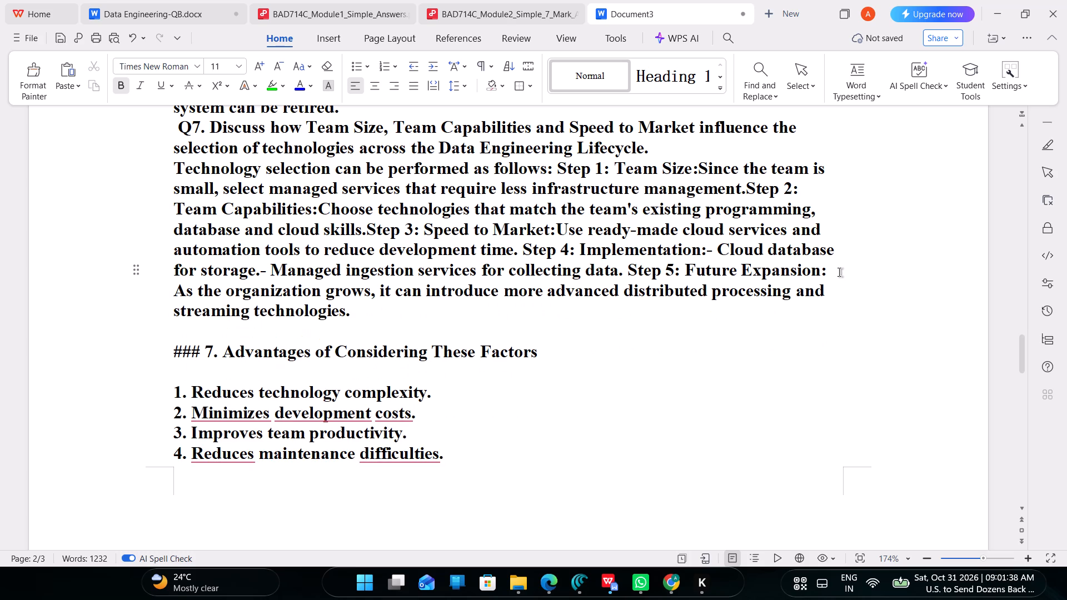
Delete everything after "streaming technologies.", from "### 7. Advantages of Considering These Factors" through the final revision guide to the document's end.
{"action": "left_click", "coordinate": [367, 308]}
{"action": "left_click_drag", "start_coordinate": [367, 308], "coordinate": [408, 481]}
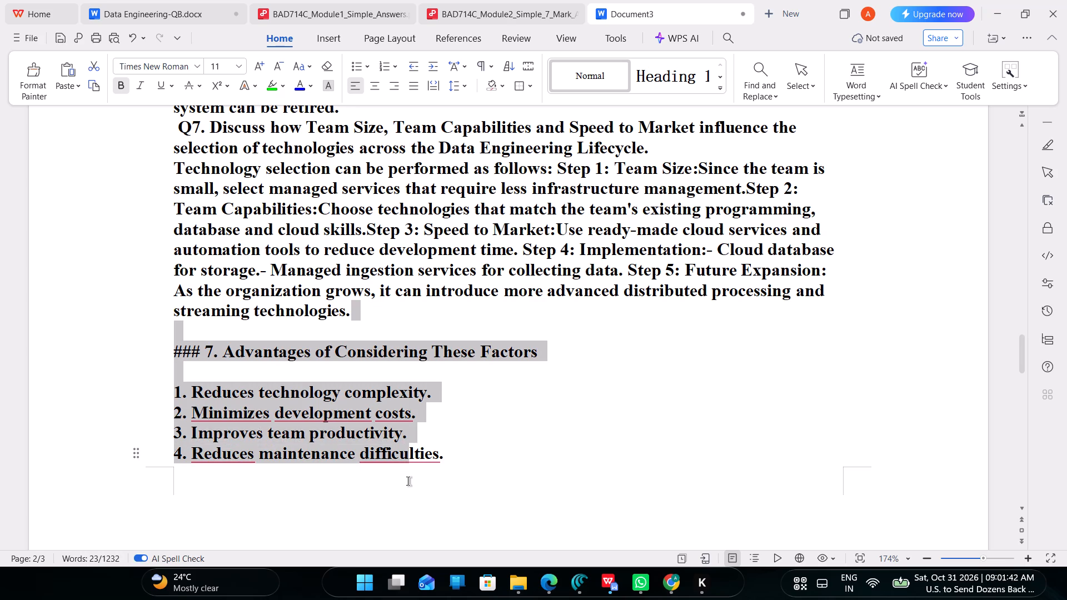
{"action": "left_click_drag", "start_coordinate": [408, 481], "coordinate": [347, 137]}
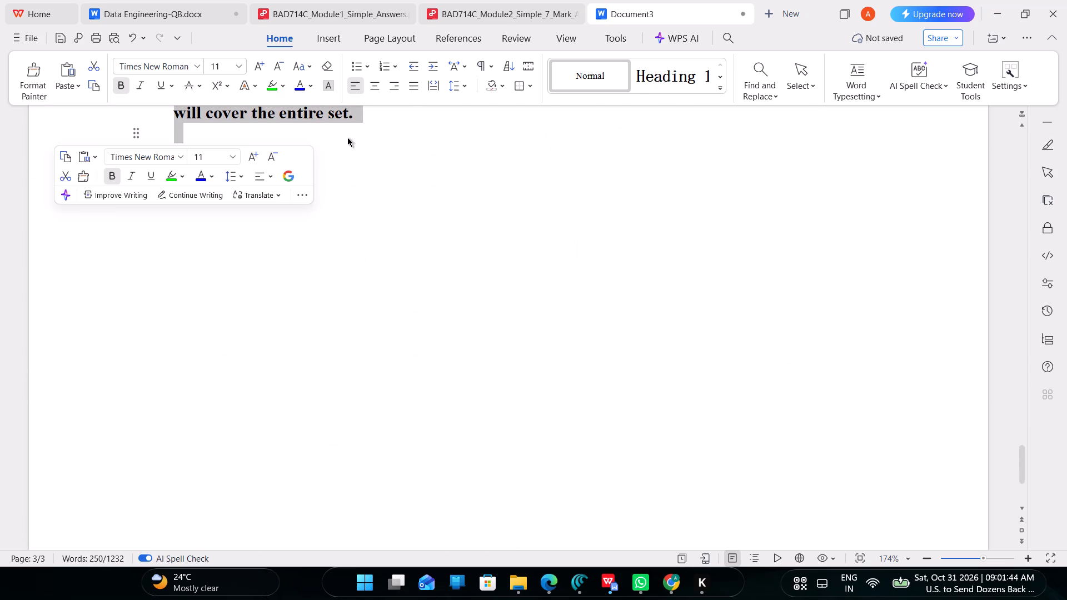
{"action": "scroll", "coordinate": [347, 137], "scroll_direction": "up", "scroll_amount": 9}
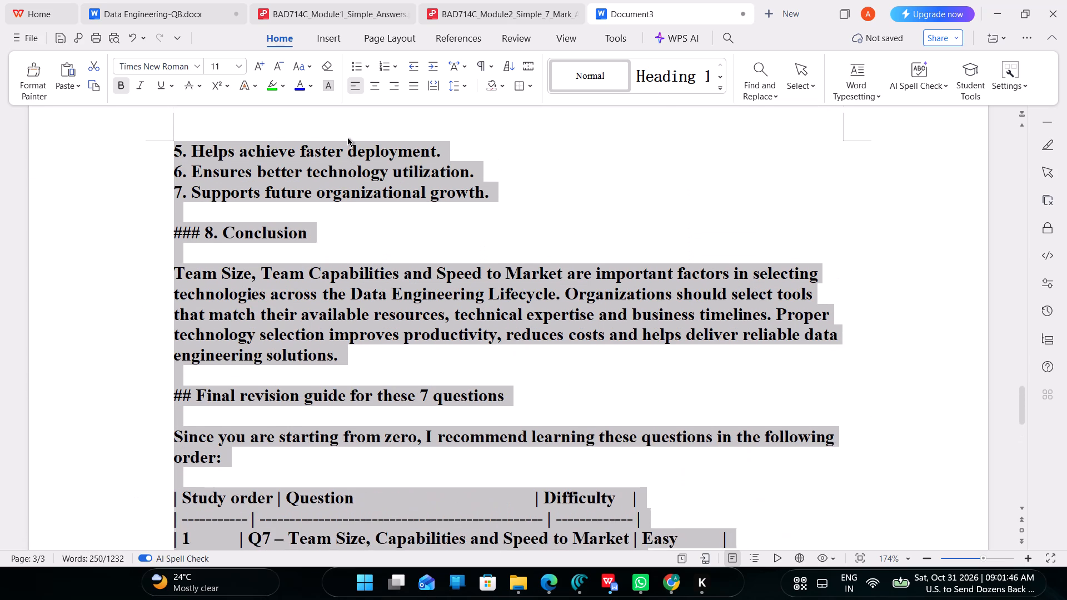
{"action": "scroll", "coordinate": [347, 137], "scroll_direction": "up", "scroll_amount": 1}
{"action": "key", "text": "BackSpace"}
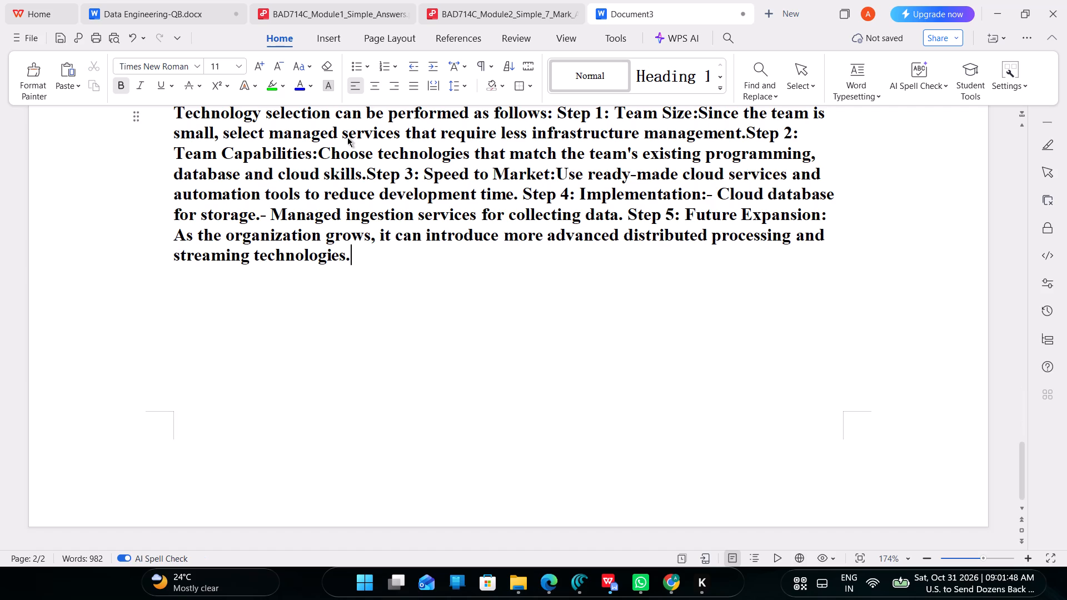
Switch to the ChatGPT Branch · MLOPs chat, copy the complete response answering Q8 to Q10, and return to Document3.
{"action": "scroll", "coordinate": [347, 137], "scroll_direction": "up", "scroll_amount": 6}
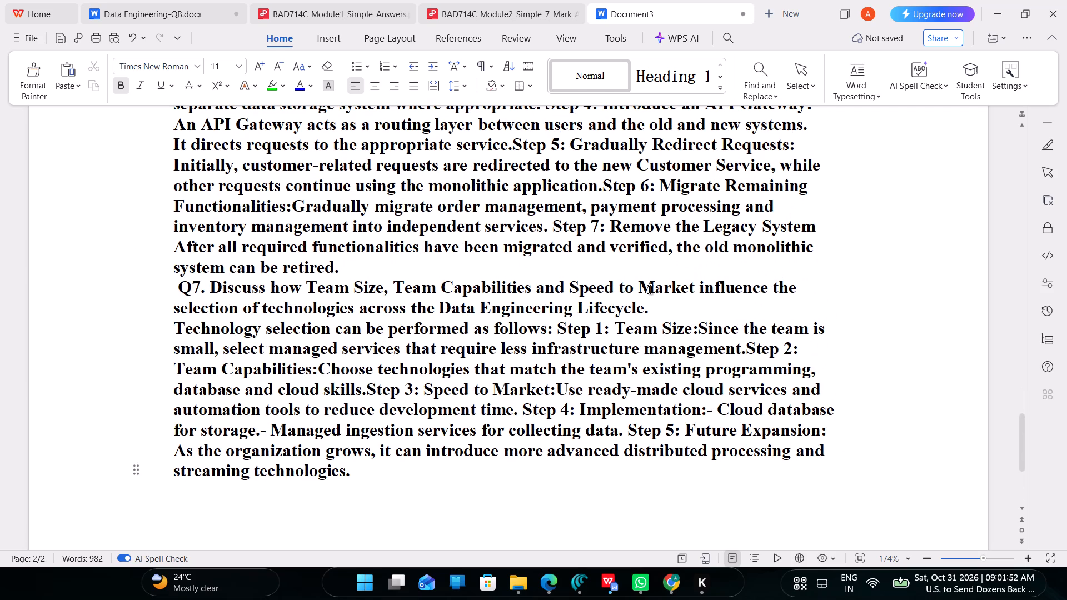
{"action": "left_click", "coordinate": [580, 574]}
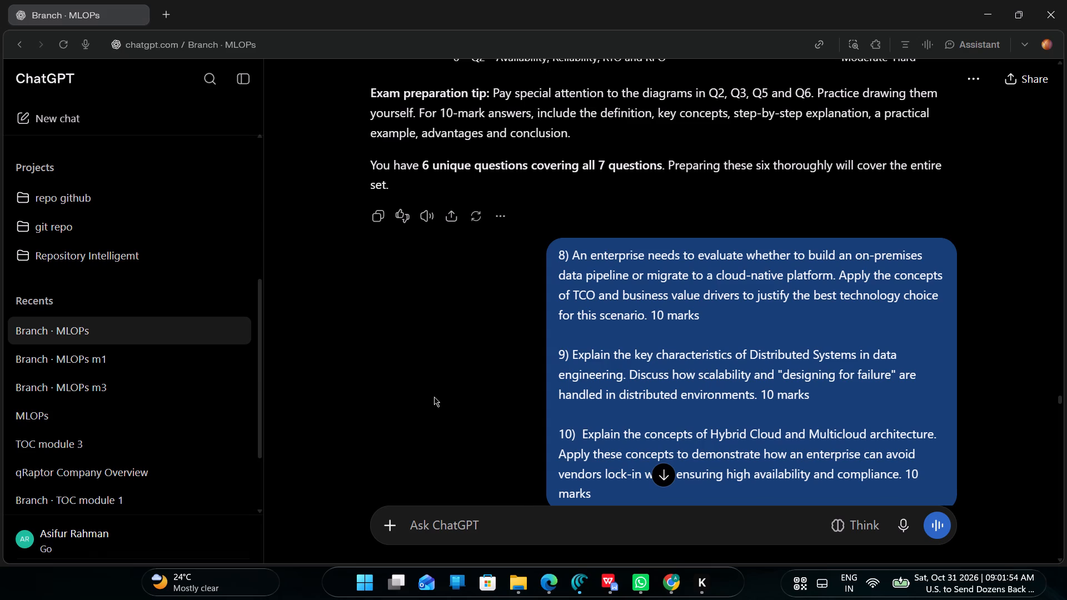
{"action": "scroll", "coordinate": [434, 397], "scroll_direction": "down", "scroll_amount": 14}
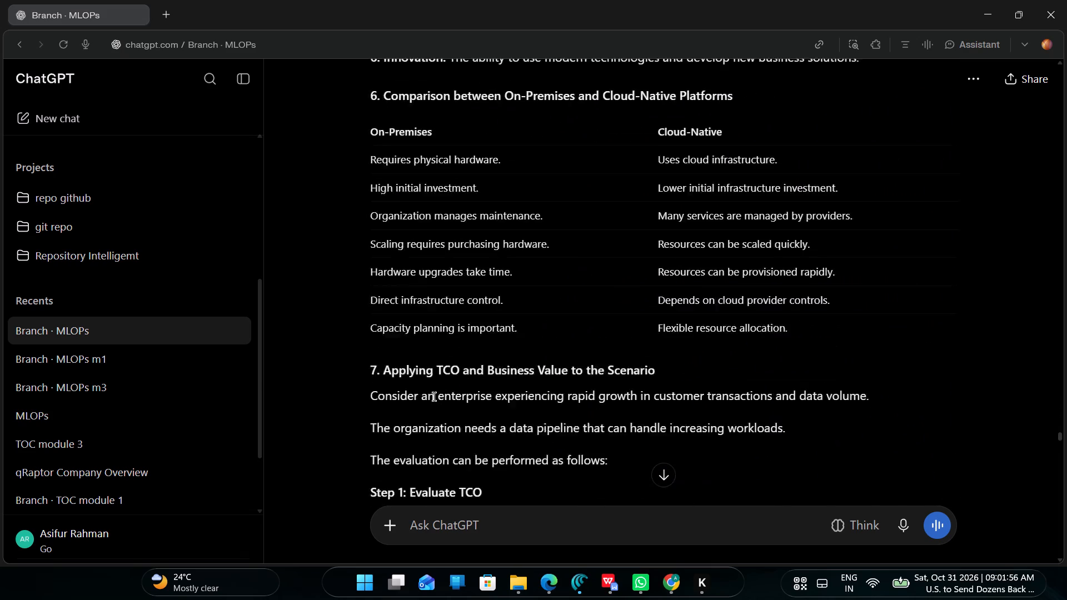
{"action": "scroll", "coordinate": [434, 397], "scroll_direction": "down", "scroll_amount": 16}
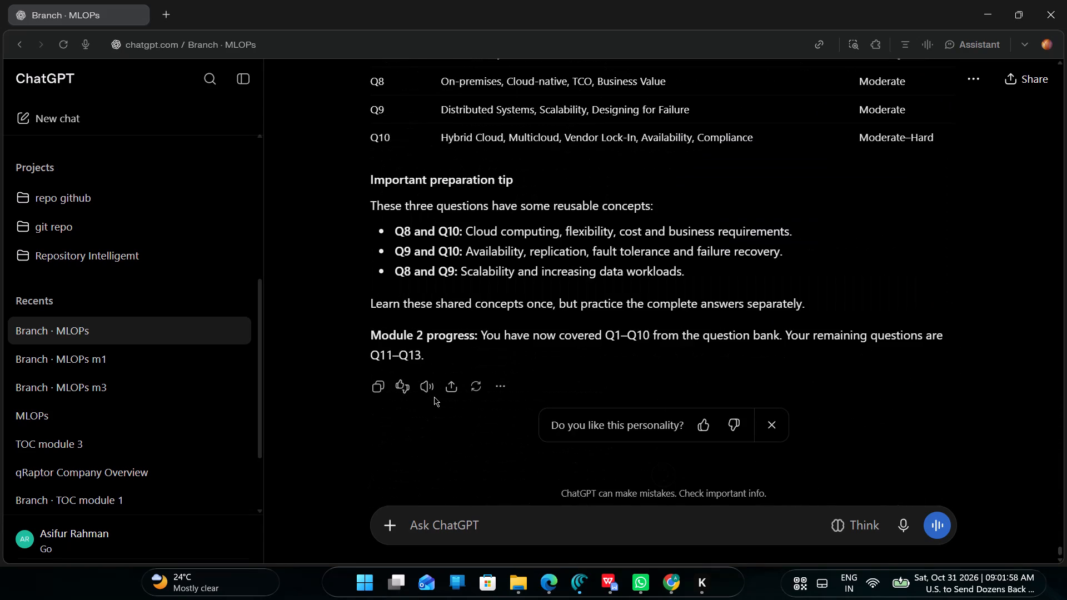
{"action": "scroll", "coordinate": [434, 397], "scroll_direction": "down", "scroll_amount": 1}
{"action": "left_click", "coordinate": [379, 389]}
{"action": "left_click", "coordinate": [976, 0]}
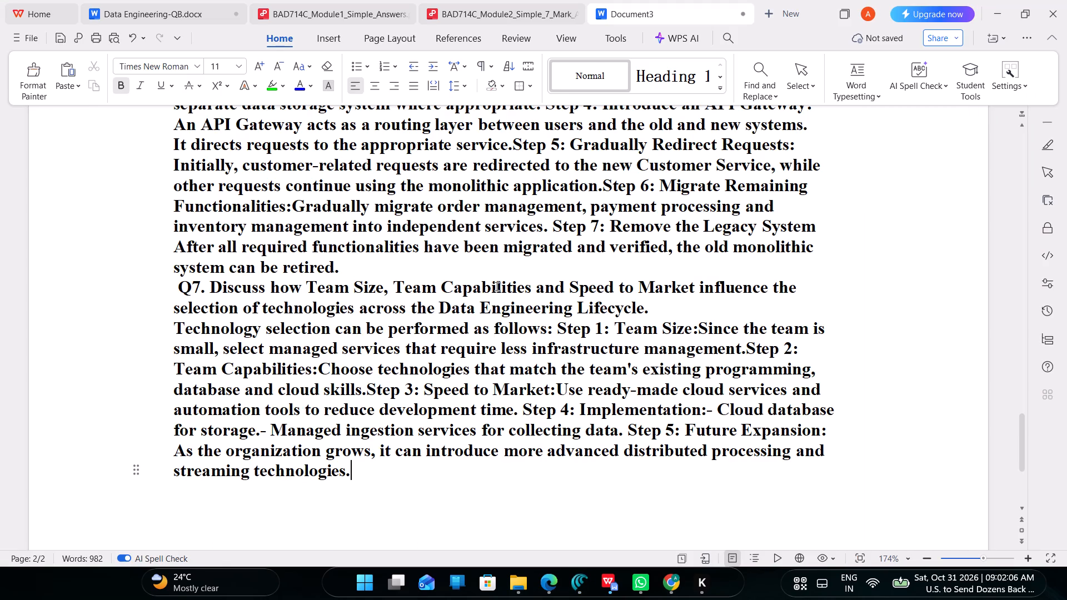
Paste the copied Q8–Q10 response as unformatted text on a new line below the Q7 answer.
{"action": "key", "text": "shift+Return"}
{"action": "key", "text": "ctrl+v"}
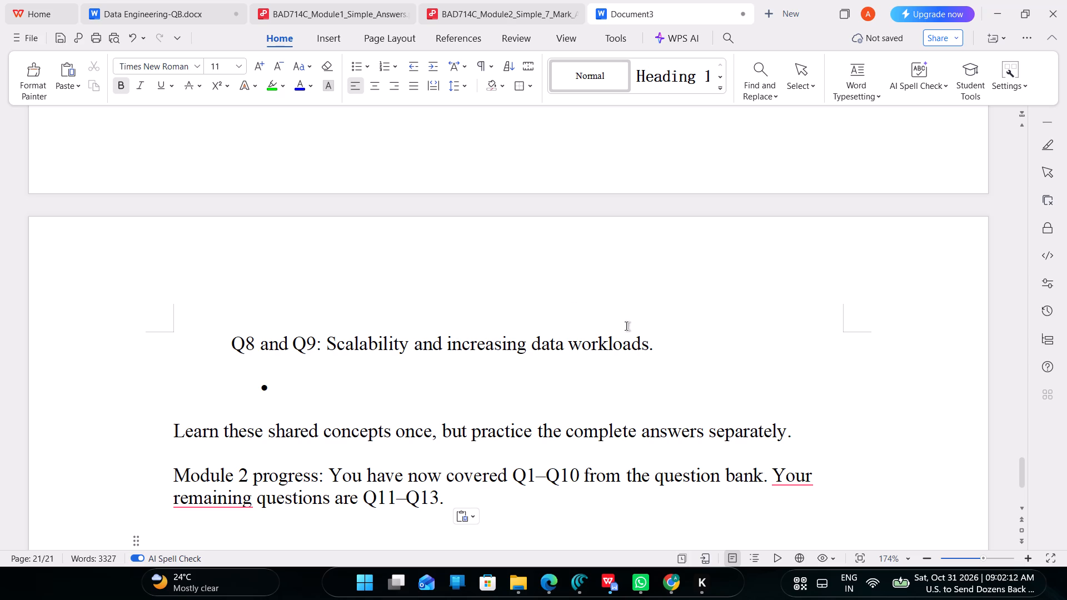
{"action": "left_click", "coordinate": [465, 517]}
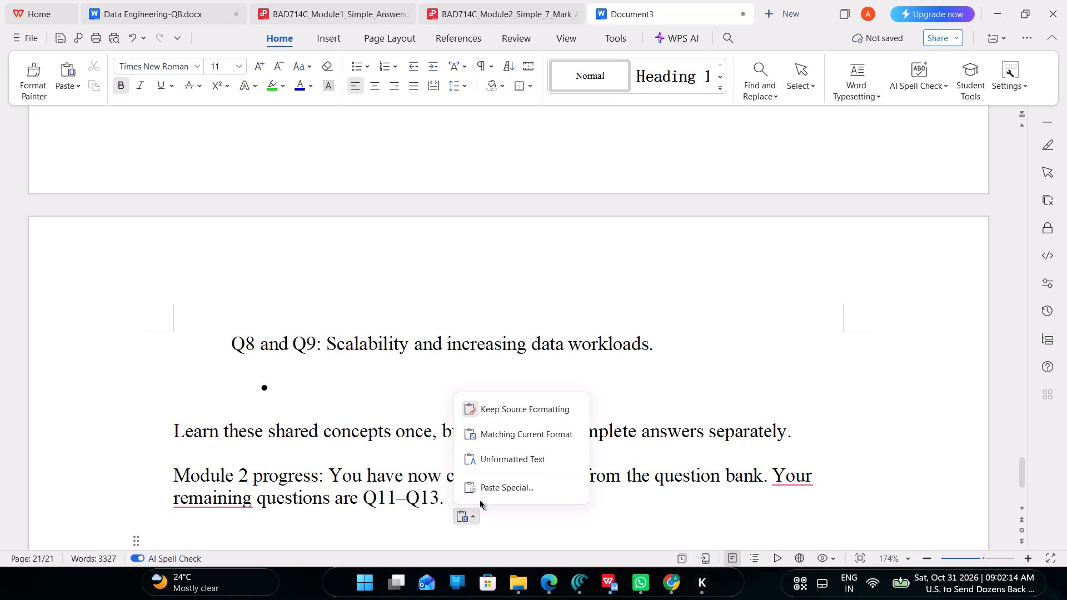
{"action": "left_click", "coordinate": [497, 461]}
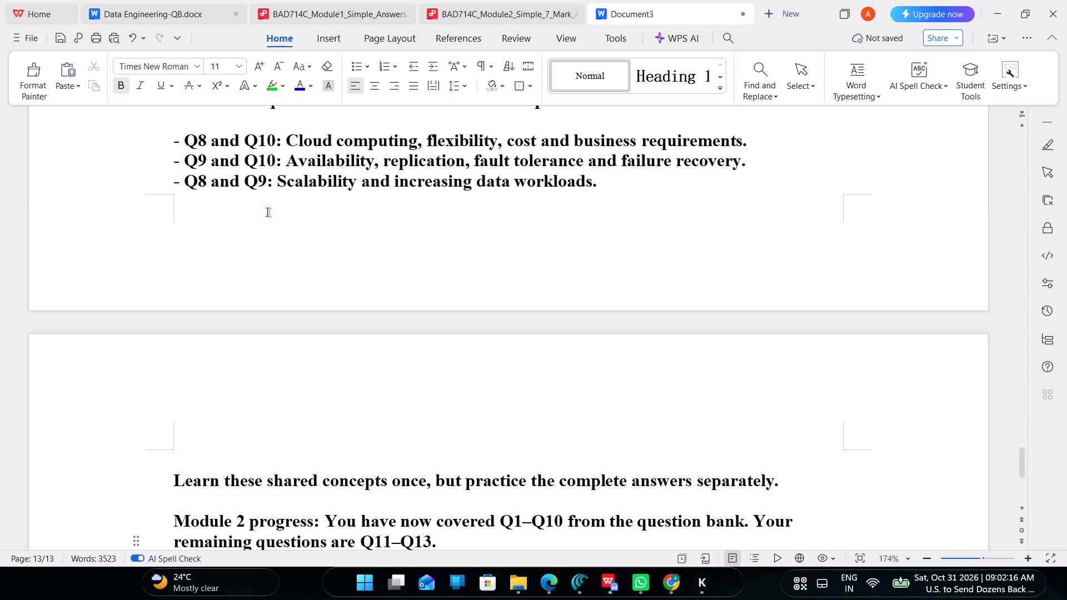
Delete the pasted "# Module 2 – Data Architecture" heading, the "10-mark exam answers" line and the introductory paragraph above Q8.
{"action": "left_click", "coordinate": [280, 176]}
{"action": "scroll", "coordinate": [280, 176], "scroll_direction": "up", "scroll_amount": 9}
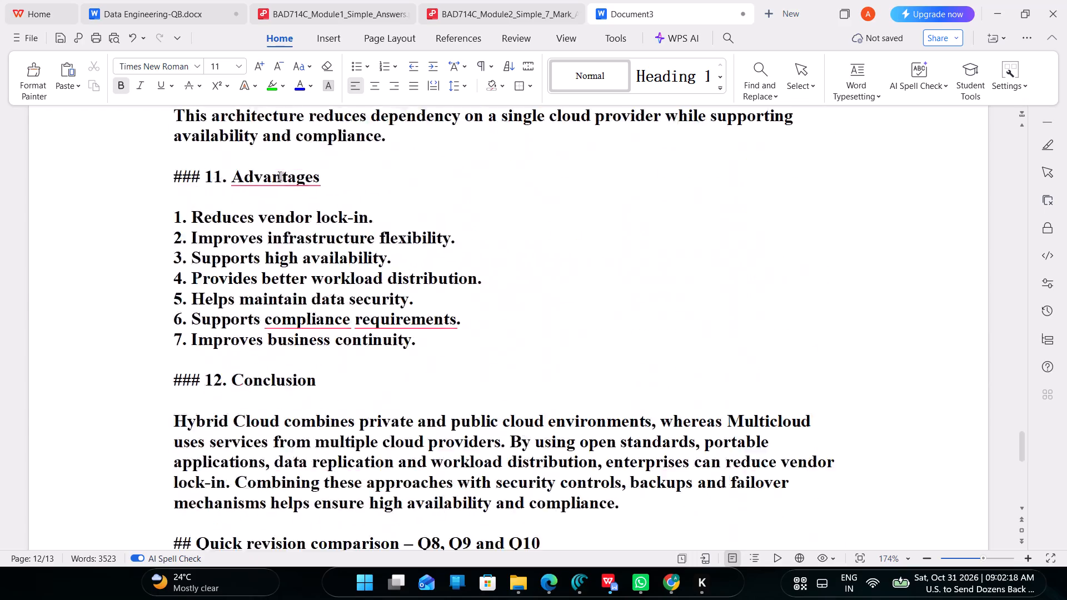
{"action": "scroll", "coordinate": [280, 176], "scroll_direction": "up", "scroll_amount": 17}
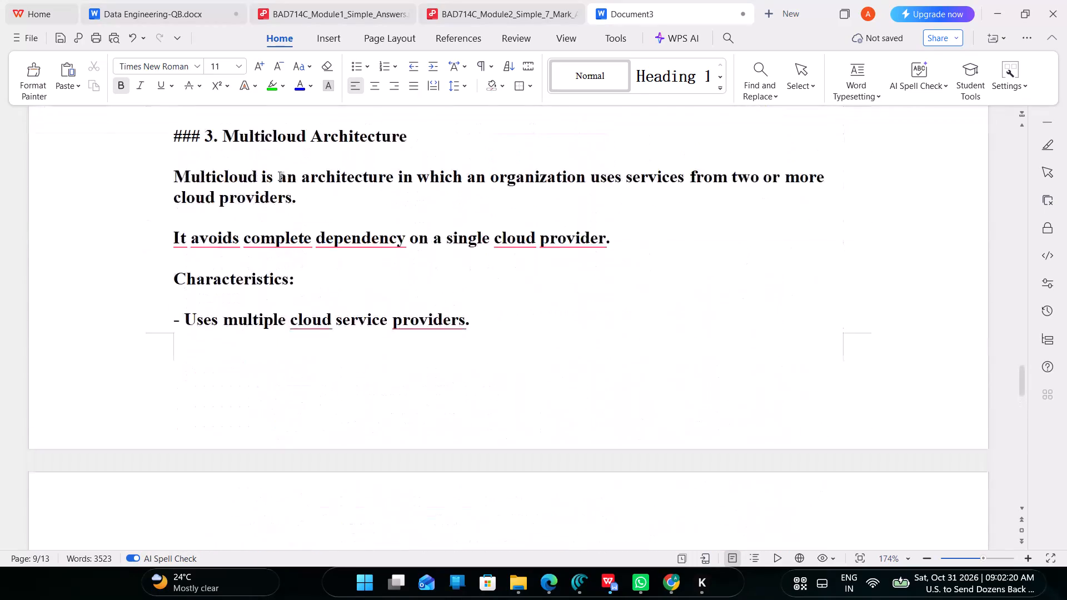
{"action": "scroll", "coordinate": [280, 176], "scroll_direction": "up", "scroll_amount": 17}
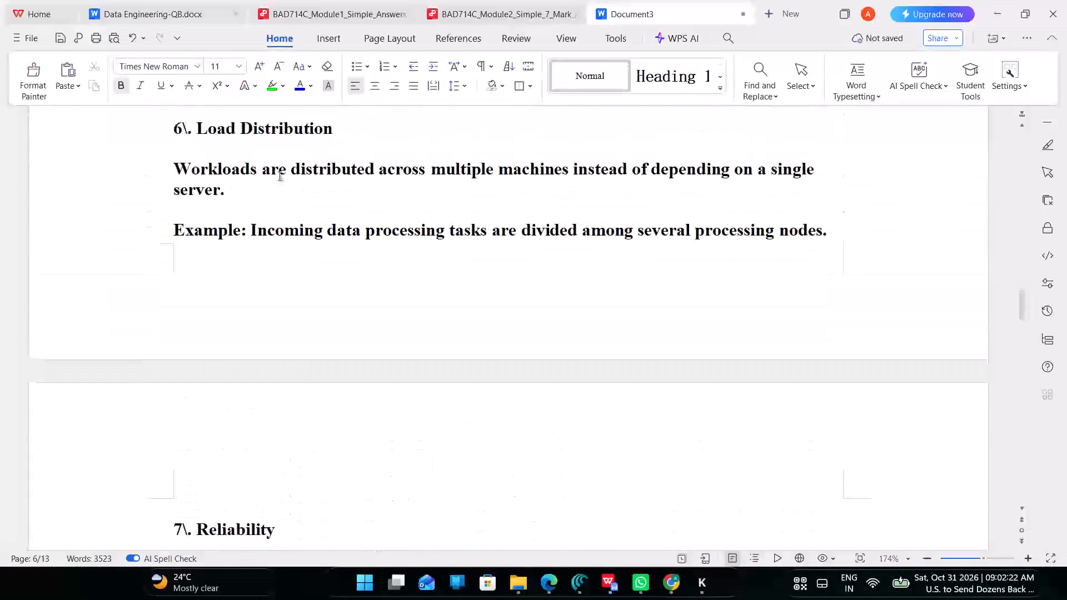
{"action": "scroll", "coordinate": [280, 176], "scroll_direction": "up", "scroll_amount": 19}
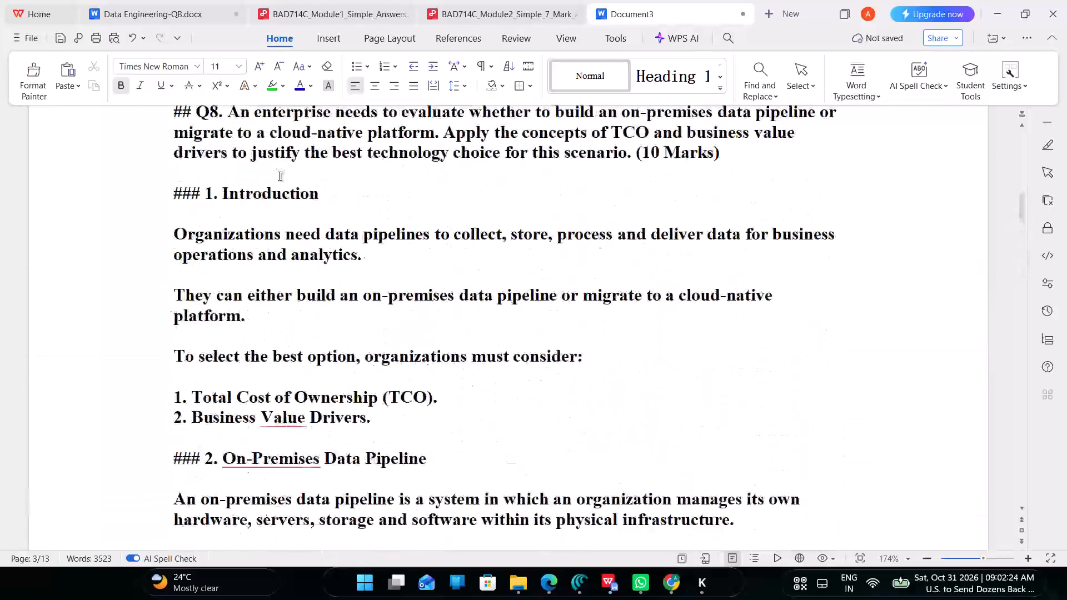
{"action": "scroll", "coordinate": [280, 176], "scroll_direction": "up", "scroll_amount": 3}
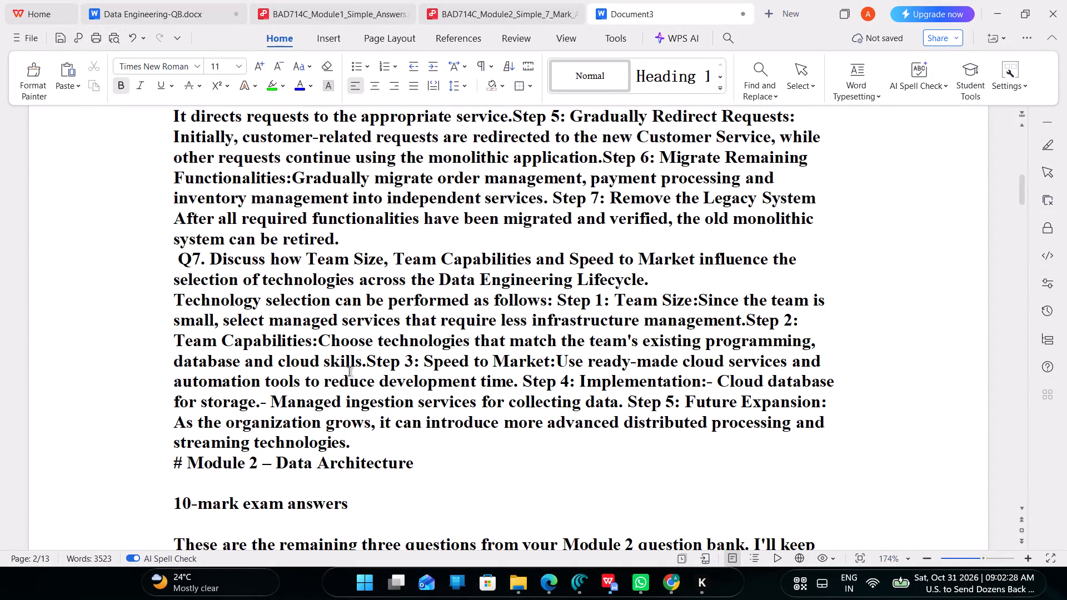
{"action": "scroll", "coordinate": [351, 373], "scroll_direction": "down", "scroll_amount": 3}
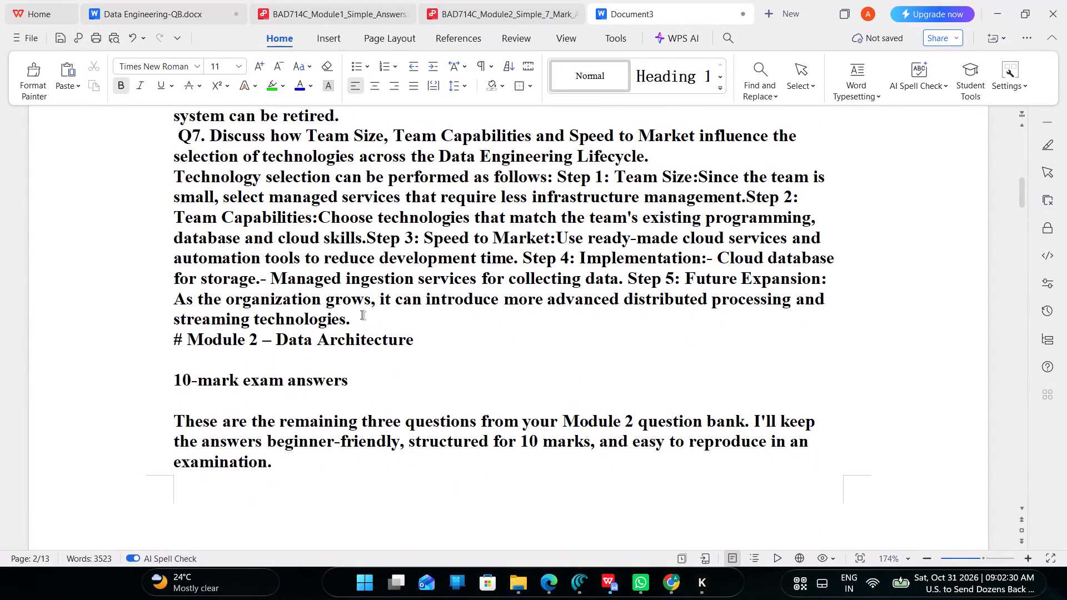
{"action": "left_click_drag", "start_coordinate": [362, 315], "coordinate": [370, 463]}
{"action": "key", "text": "BackSpace"}
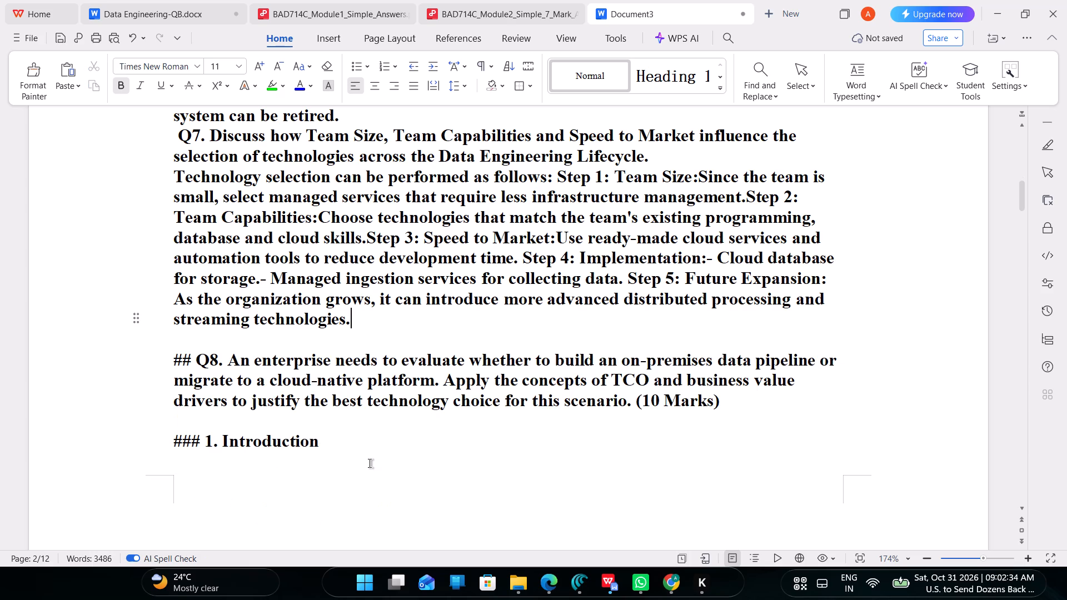
Review the condensed answers already compiled in Document3, checking which questions from Q2 to Q5 are included.
{"action": "scroll", "coordinate": [370, 463], "scroll_direction": "up", "scroll_amount": 11}
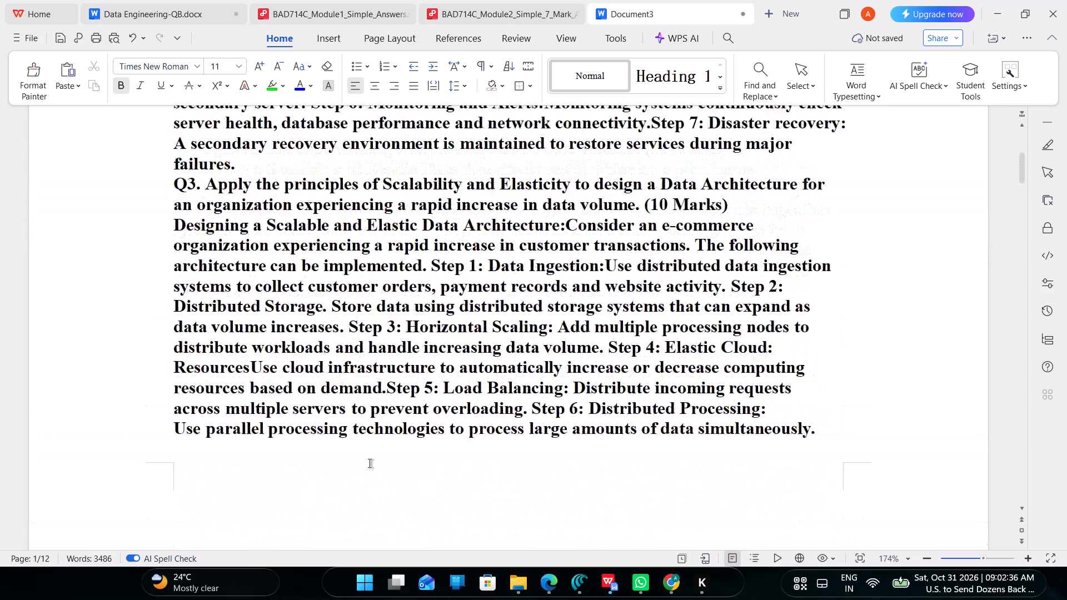
{"action": "scroll", "coordinate": [370, 463], "scroll_direction": "up", "scroll_amount": 2}
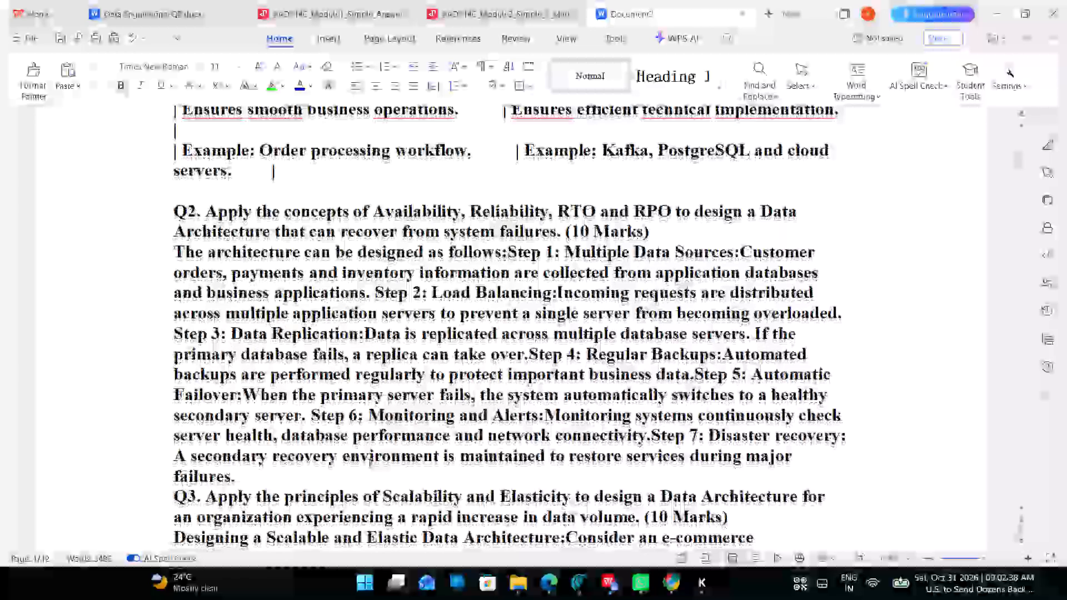
{"action": "scroll", "coordinate": [370, 463], "scroll_direction": "up", "scroll_amount": 1}
{"action": "scroll", "coordinate": [370, 463], "scroll_direction": "down", "scroll_amount": 2}
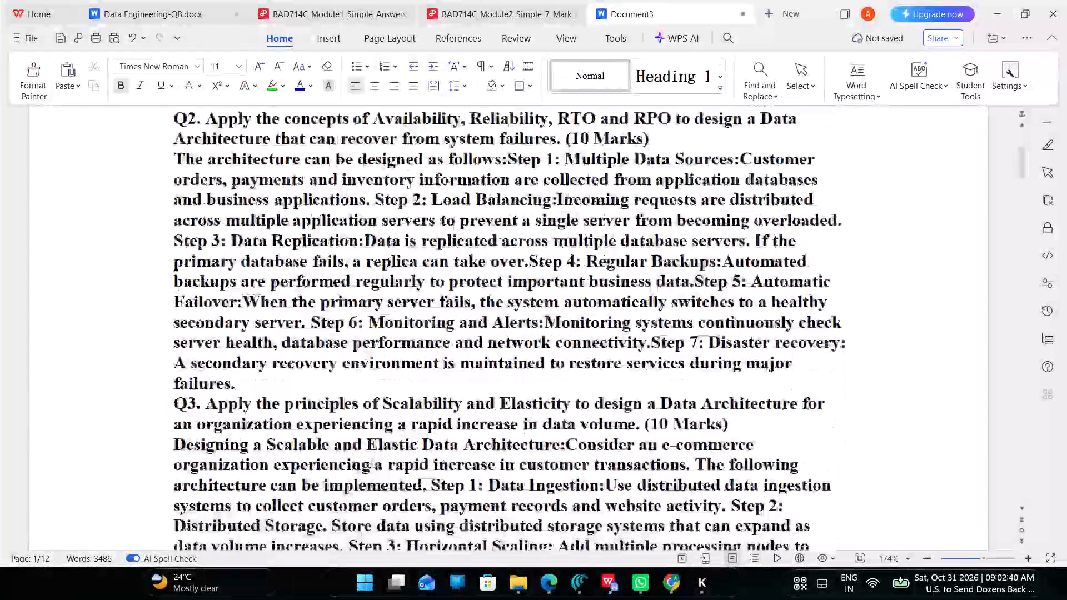
{"action": "scroll", "coordinate": [370, 463], "scroll_direction": "down", "scroll_amount": 4}
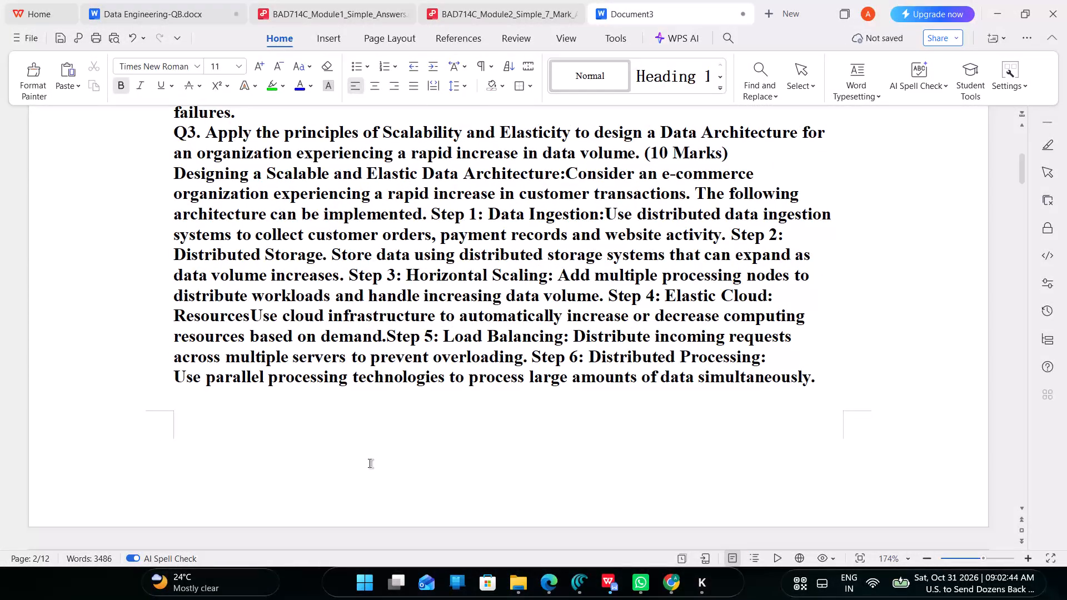
{"action": "scroll", "coordinate": [370, 463], "scroll_direction": "down", "scroll_amount": 7}
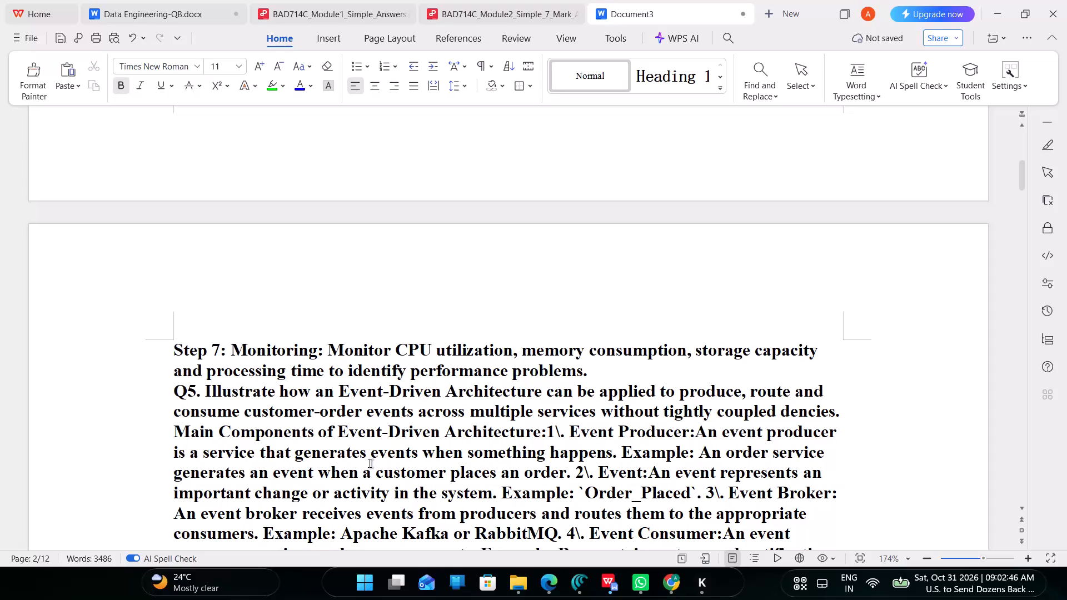
{"action": "scroll", "coordinate": [370, 463], "scroll_direction": "down", "scroll_amount": 1}
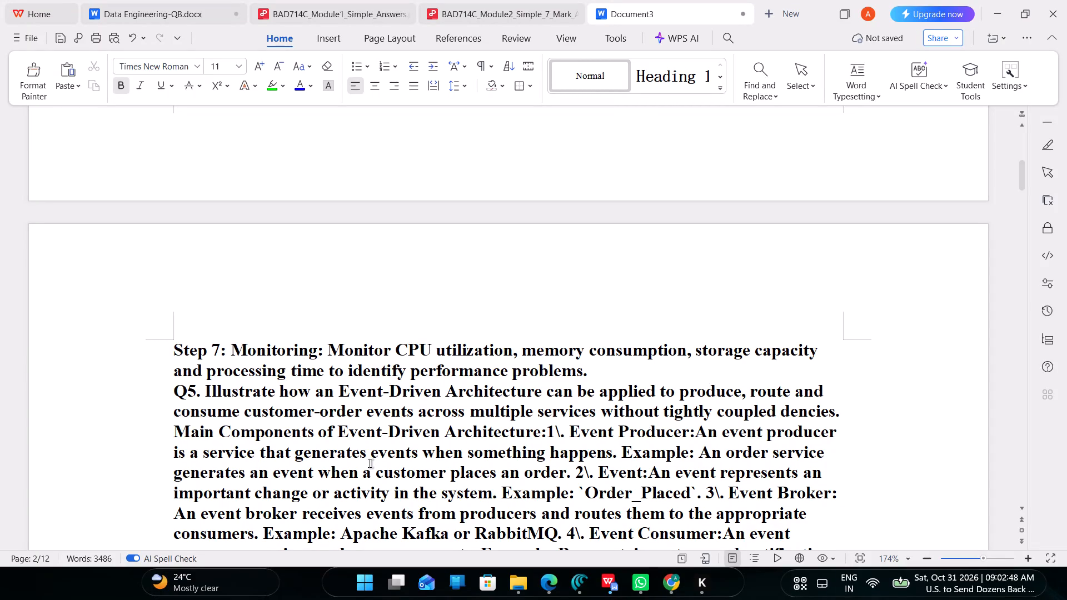
{"action": "scroll", "coordinate": [370, 463], "scroll_direction": "down", "scroll_amount": 1}
Switch to Data Engineering-QB.docx and examine the Module 2 questions, from 13 to 21, in the question list.
{"action": "left_click", "coordinate": [165, 0]}
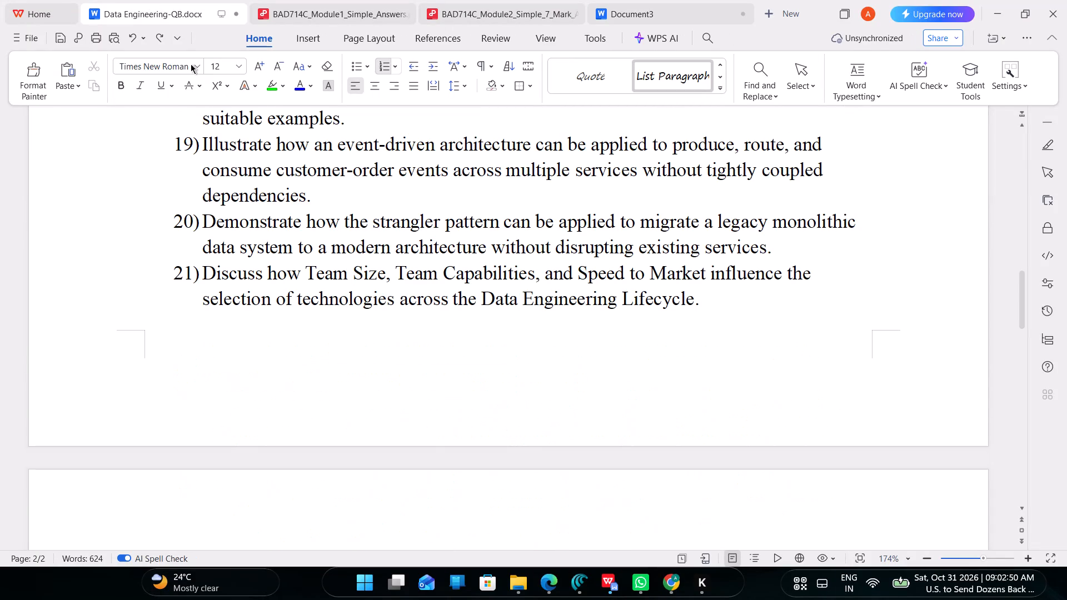
{"action": "scroll", "coordinate": [253, 338], "scroll_direction": "up", "scroll_amount": 4}
{"action": "scroll", "coordinate": [253, 338], "scroll_direction": "down", "scroll_amount": 1}
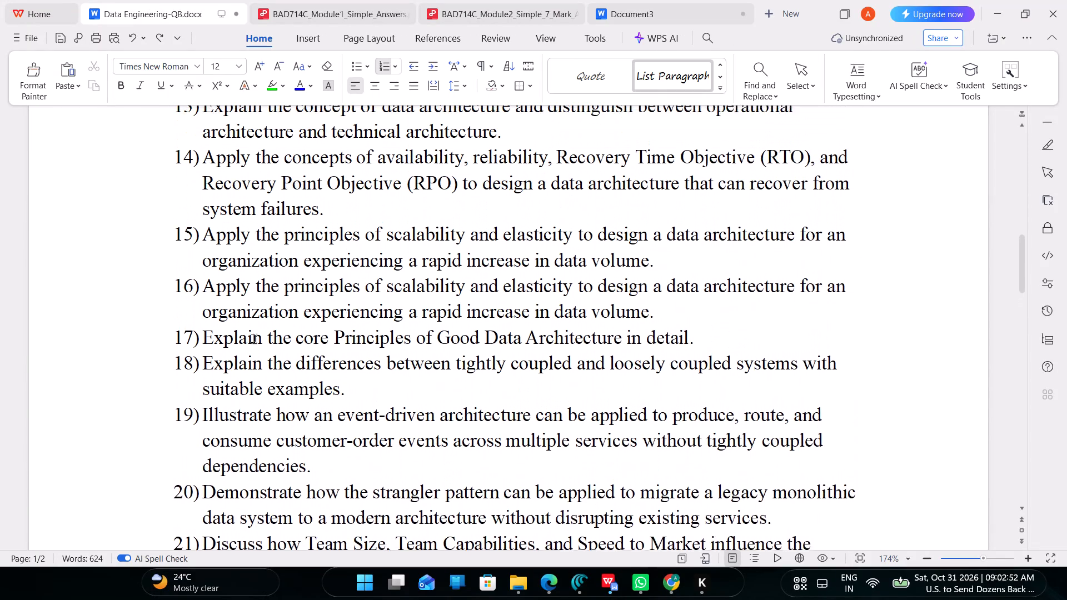
{"action": "scroll", "coordinate": [253, 338], "scroll_direction": "down", "scroll_amount": 1}
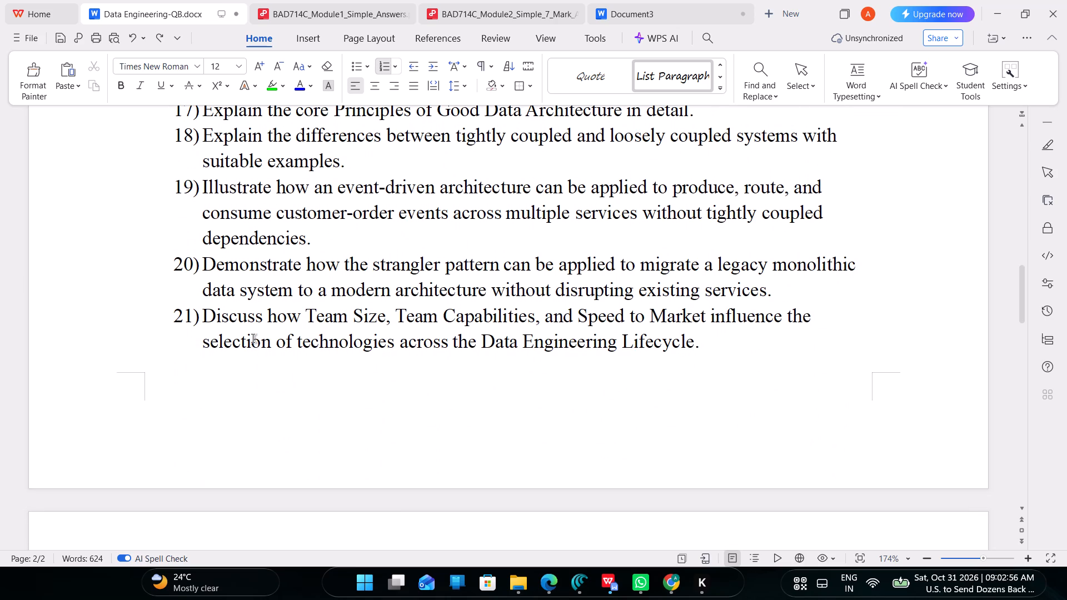
{"action": "left_click", "coordinate": [253, 338]}
{"action": "scroll", "coordinate": [253, 338], "scroll_direction": "up", "scroll_amount": 5}
{"action": "scroll", "coordinate": [253, 338], "scroll_direction": "left", "scroll_amount": 1}
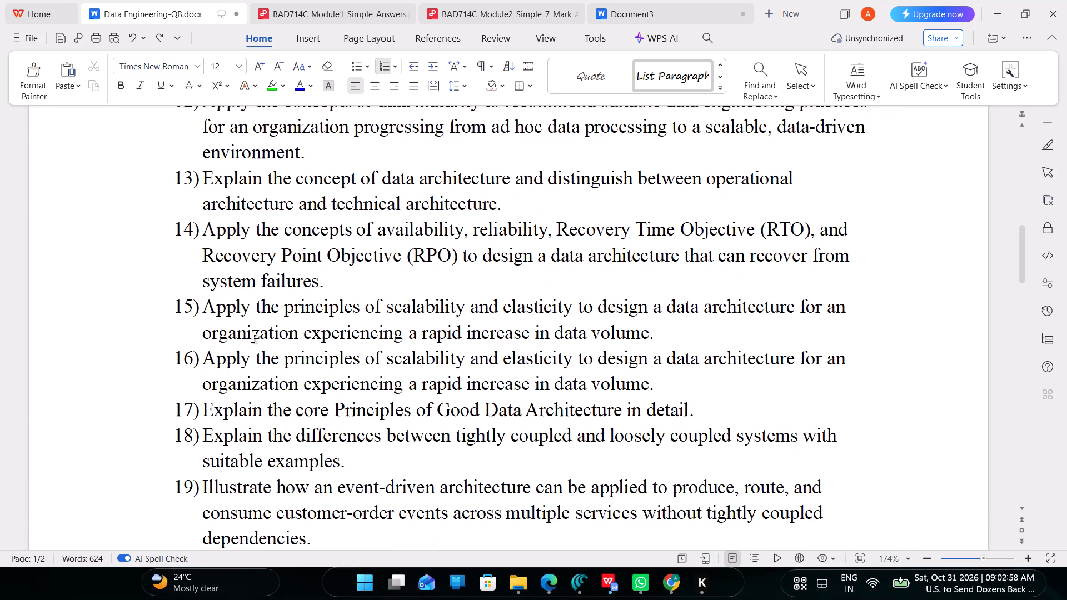
{"action": "scroll", "coordinate": [253, 338], "scroll_direction": "left", "scroll_amount": 2}
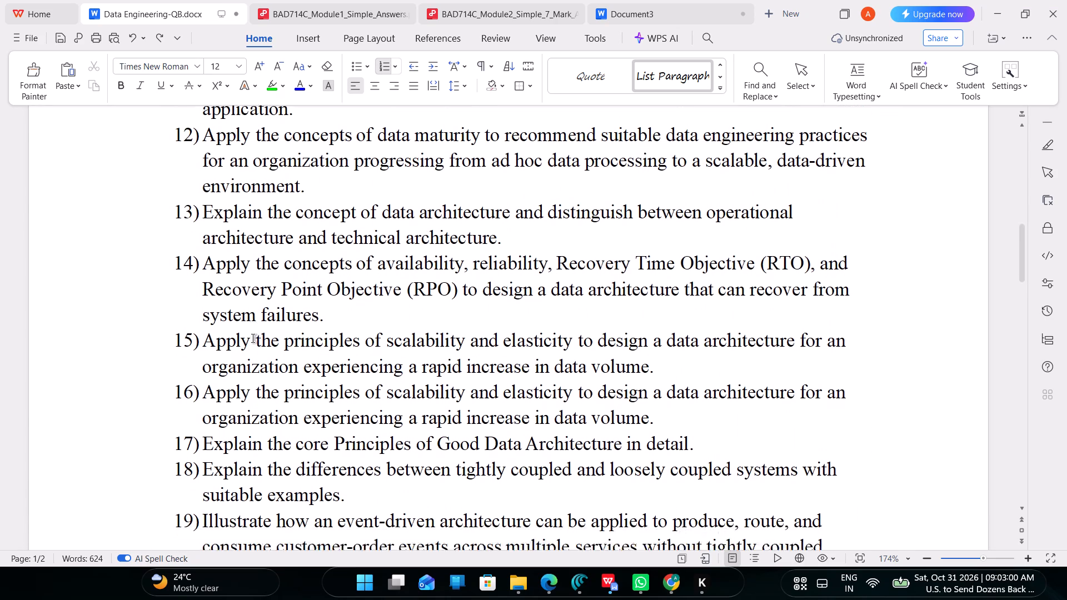
{"action": "scroll", "coordinate": [253, 338], "scroll_direction": "left", "scroll_amount": 2}
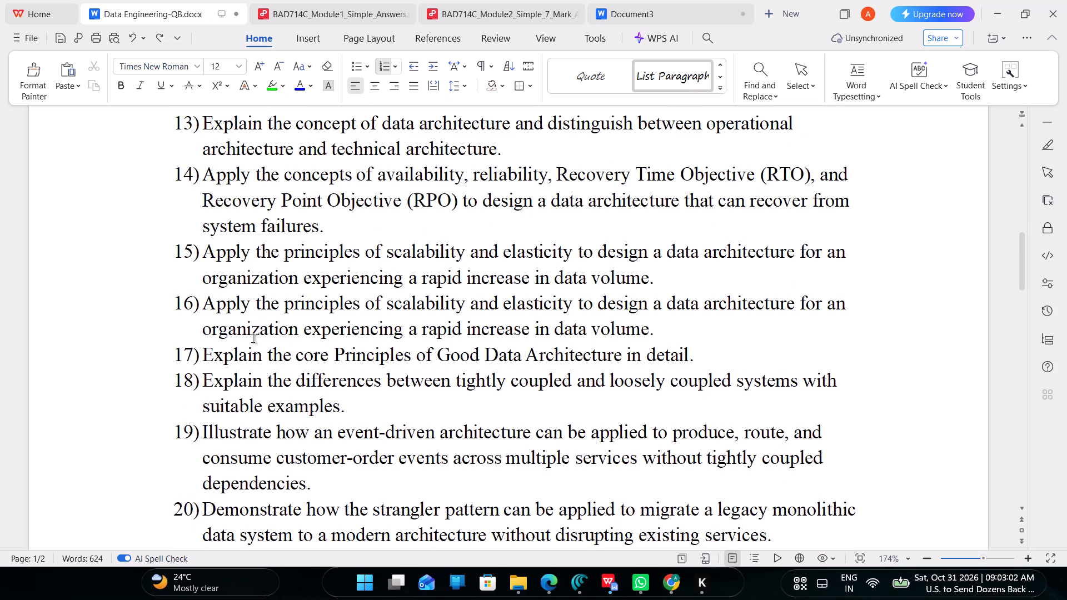
{"action": "scroll", "coordinate": [253, 338], "scroll_direction": "left", "scroll_amount": 2}
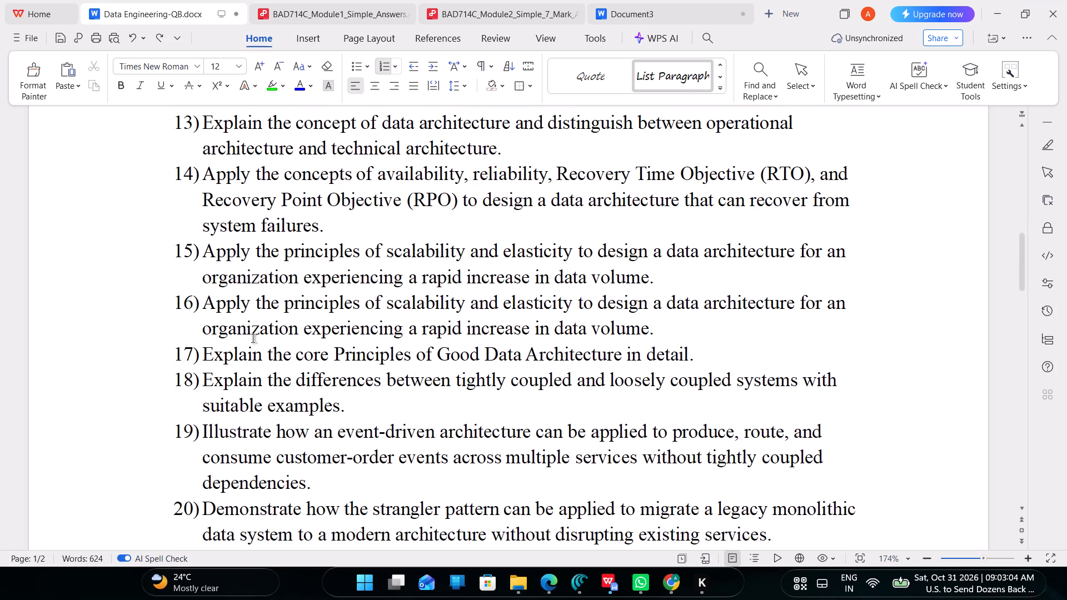
{"action": "scroll", "coordinate": [253, 338], "scroll_direction": "left", "scroll_amount": 1}
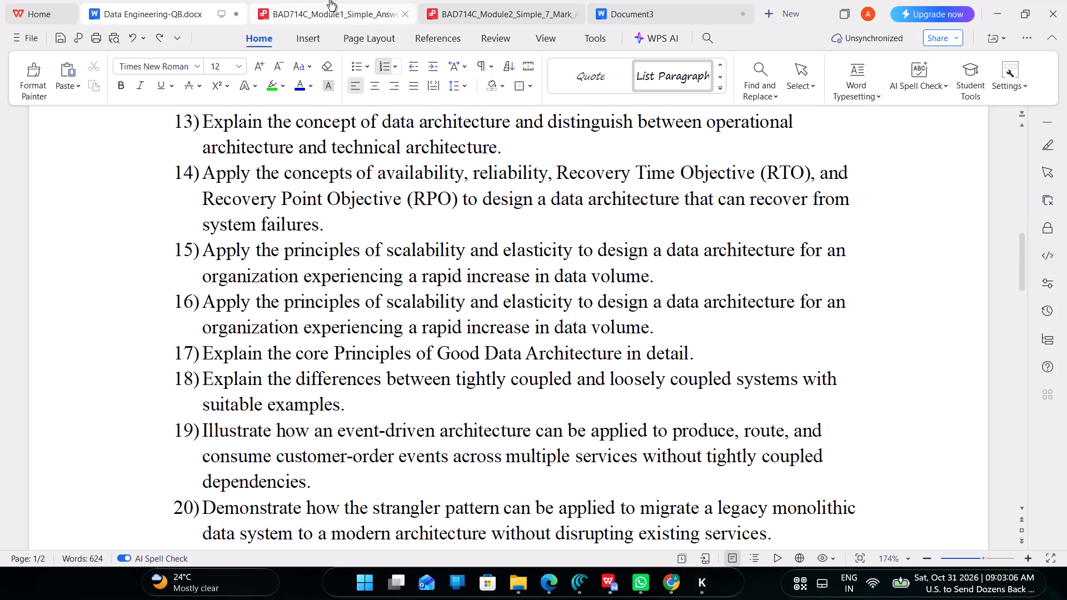
Return to Document3 and remove the blank line above the Q8 question and the "## " prefix before it.
{"action": "left_click", "coordinate": [654, 0]}
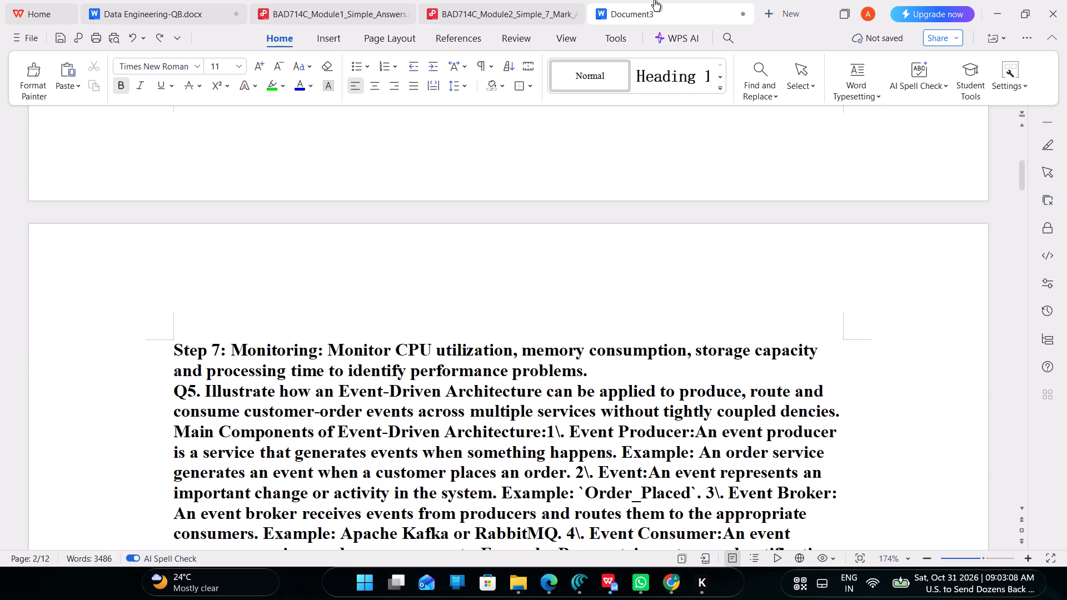
{"action": "scroll", "coordinate": [220, 353], "scroll_direction": "down", "scroll_amount": 11}
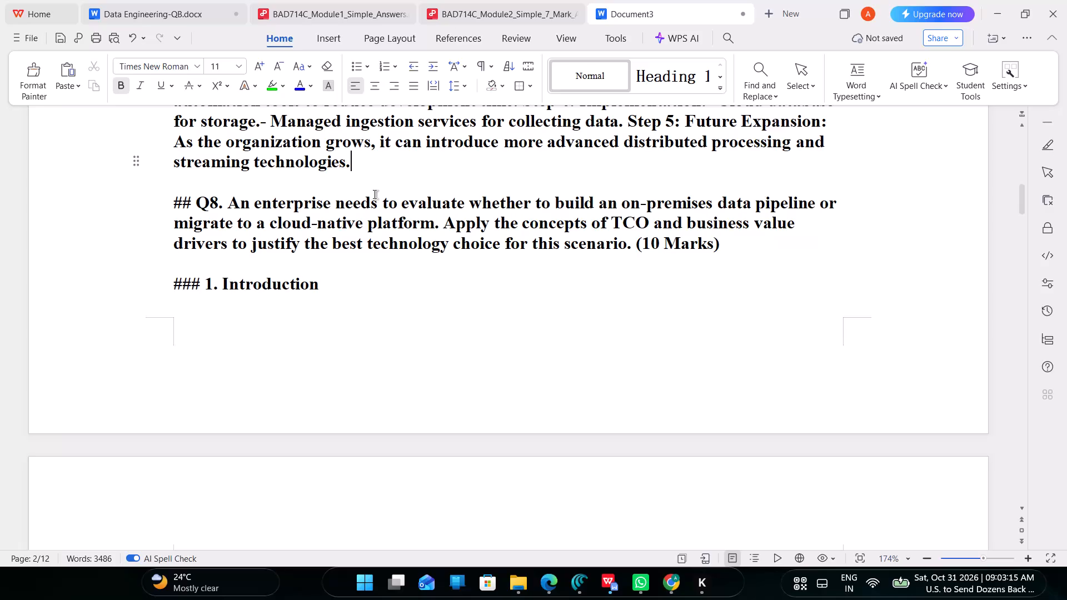
{"action": "key", "text": "Delete"}
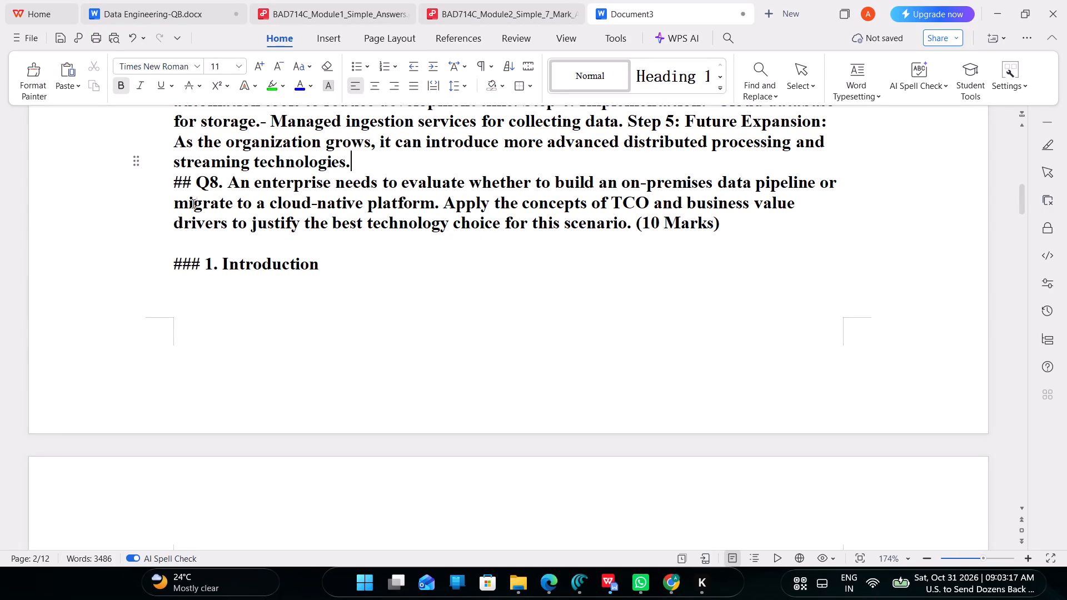
{"action": "left_click", "coordinate": [173, 179]}
{"action": "key", "text": "Delete"}
{"action": "key", "text": "Delete"}
{"action": "key", "text": "Delete"}
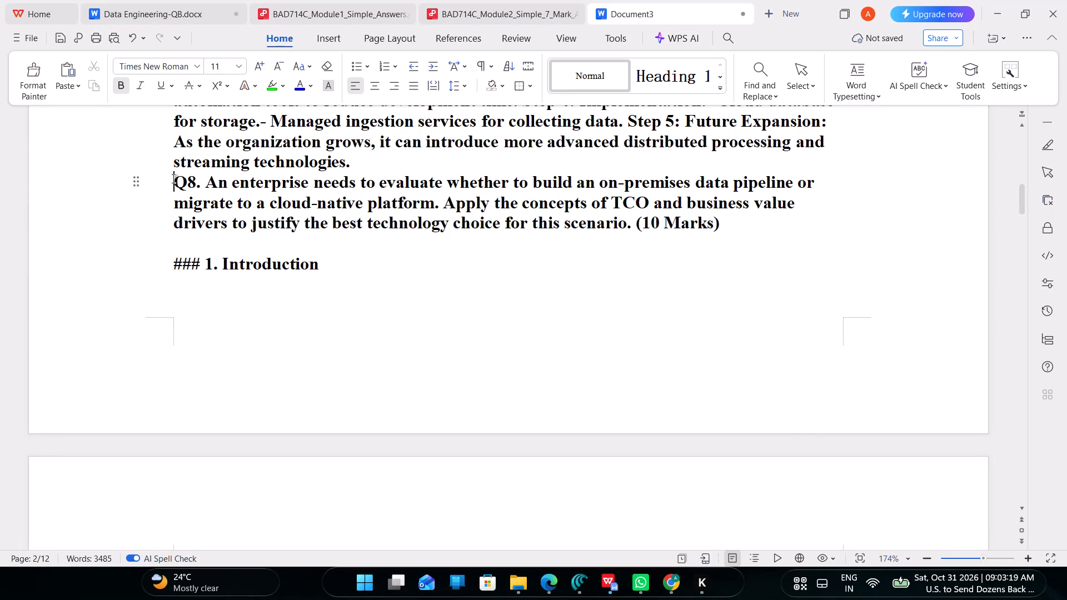
Review the pasted Q8 answer from "1. Introduction" through section 7 to decide which parts to keep.
{"action": "left_click", "coordinate": [219, 253]}
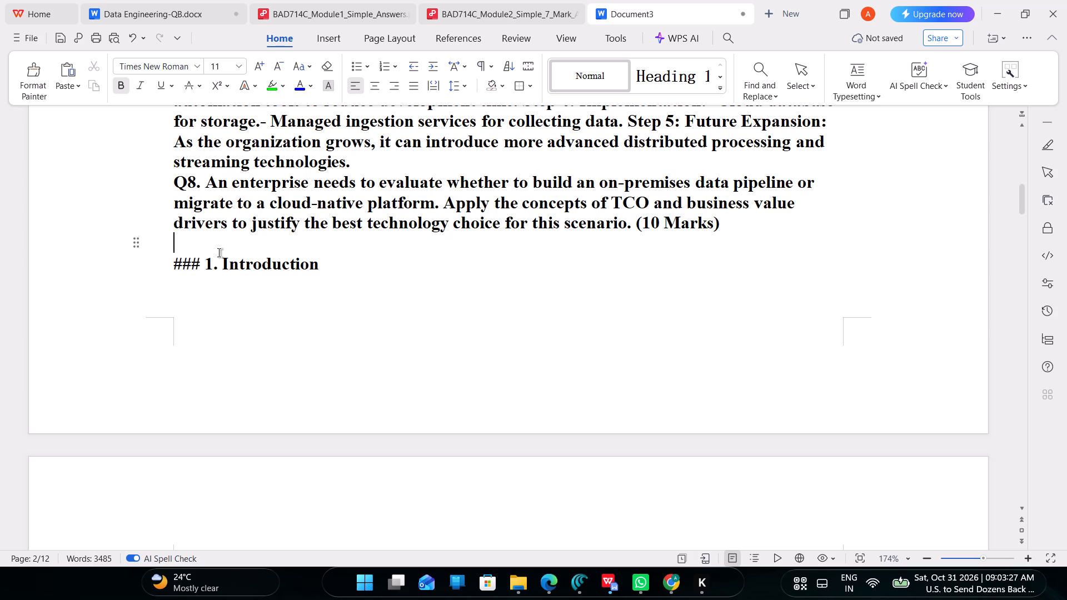
{"action": "scroll", "coordinate": [219, 253], "scroll_direction": "down", "scroll_amount": 5}
{"action": "scroll", "coordinate": [219, 253], "scroll_direction": "left", "scroll_amount": 1}
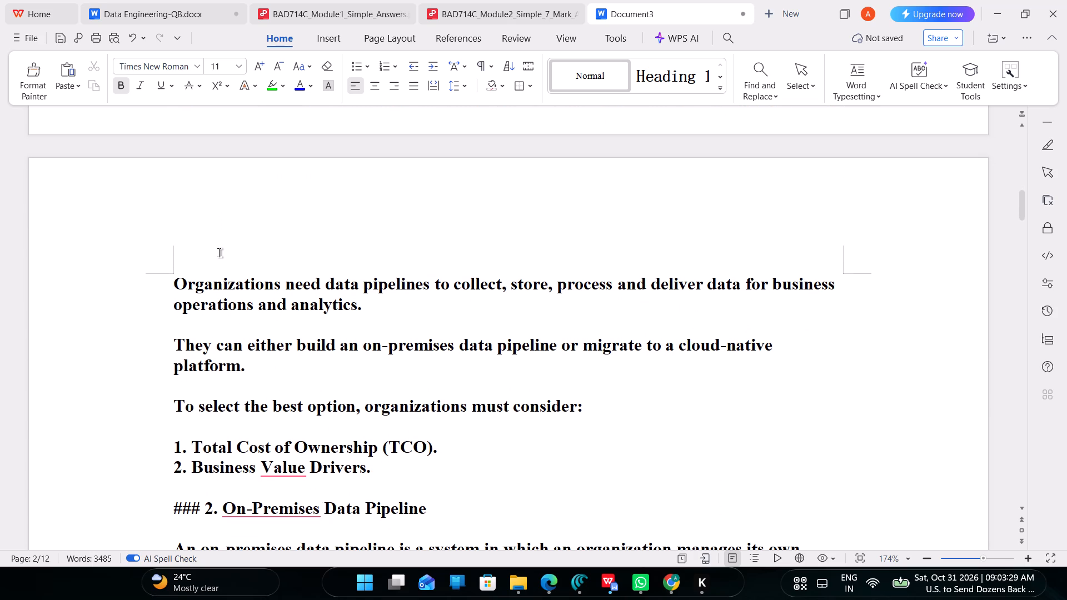
{"action": "scroll", "coordinate": [219, 253], "scroll_direction": "left", "scroll_amount": 2}
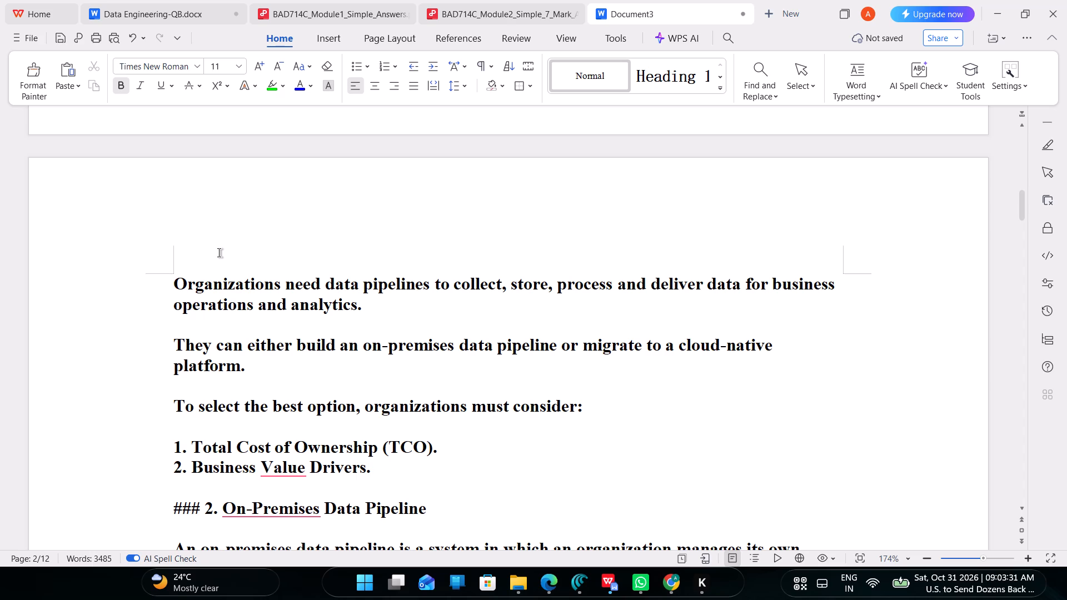
{"action": "scroll", "coordinate": [219, 253], "scroll_direction": "left", "scroll_amount": 1}
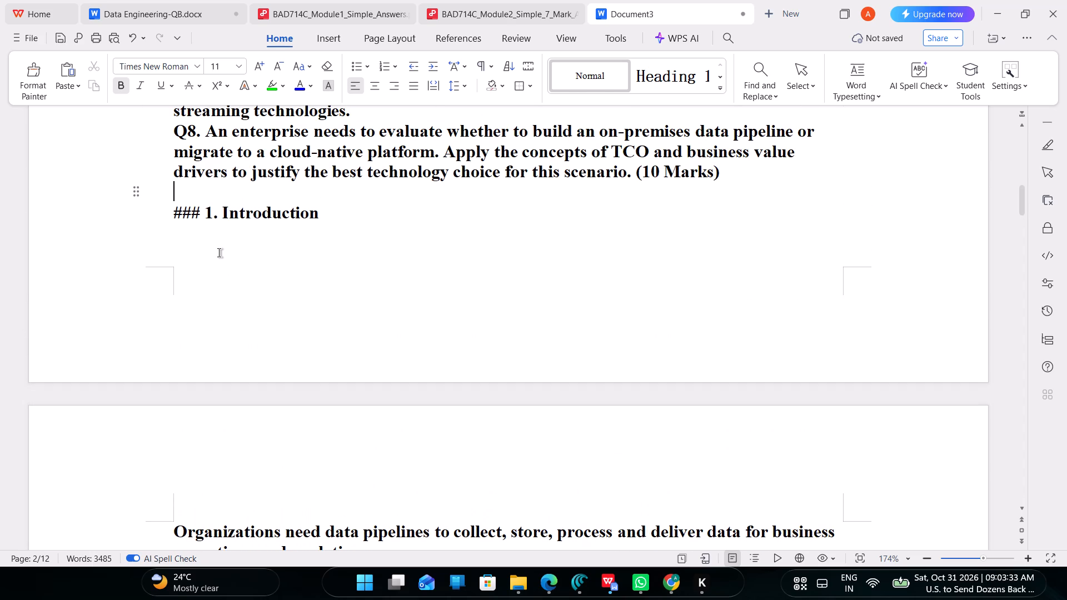
{"action": "scroll", "coordinate": [219, 253], "scroll_direction": "left", "scroll_amount": 3}
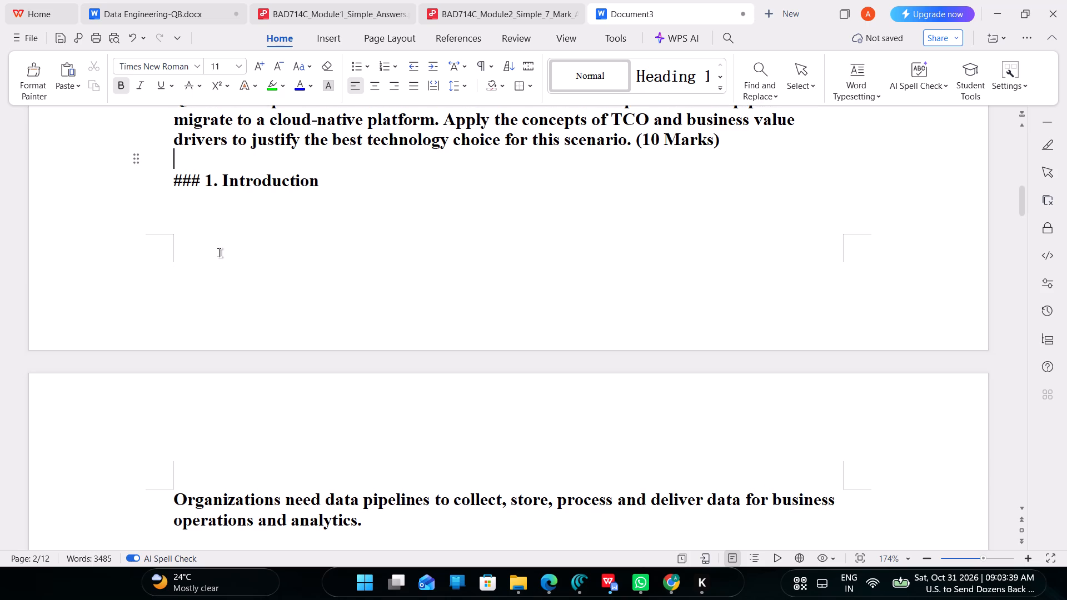
{"action": "scroll", "coordinate": [219, 253], "scroll_direction": "left", "scroll_amount": 1}
{"action": "scroll", "coordinate": [219, 253], "scroll_direction": "down", "scroll_amount": 1}
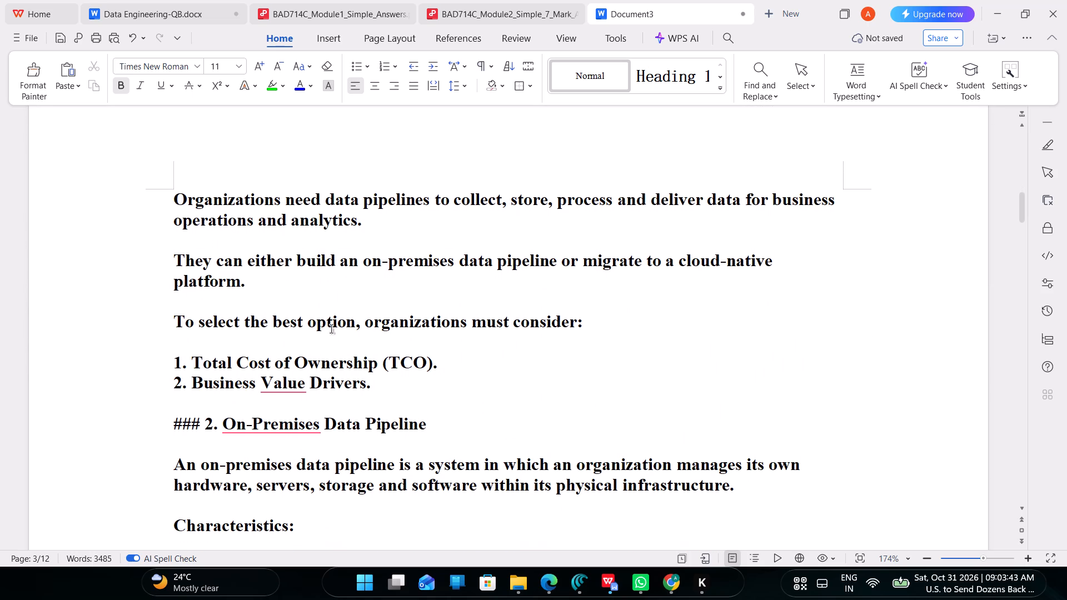
{"action": "scroll", "coordinate": [253, 368], "scroll_direction": "down", "scroll_amount": 2}
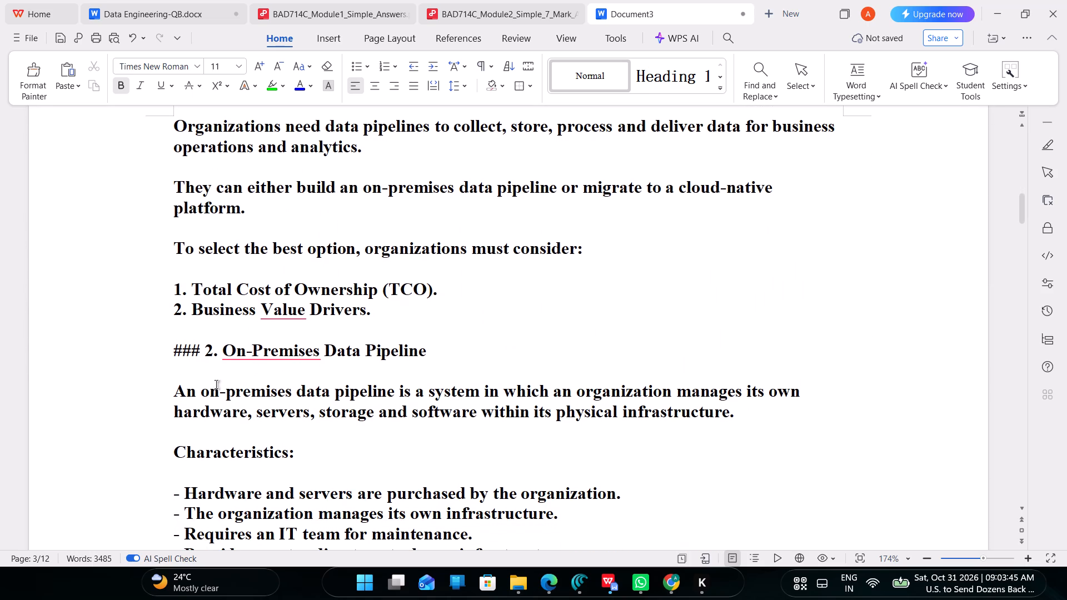
{"action": "scroll", "coordinate": [182, 397], "scroll_direction": "down", "scroll_amount": 1}
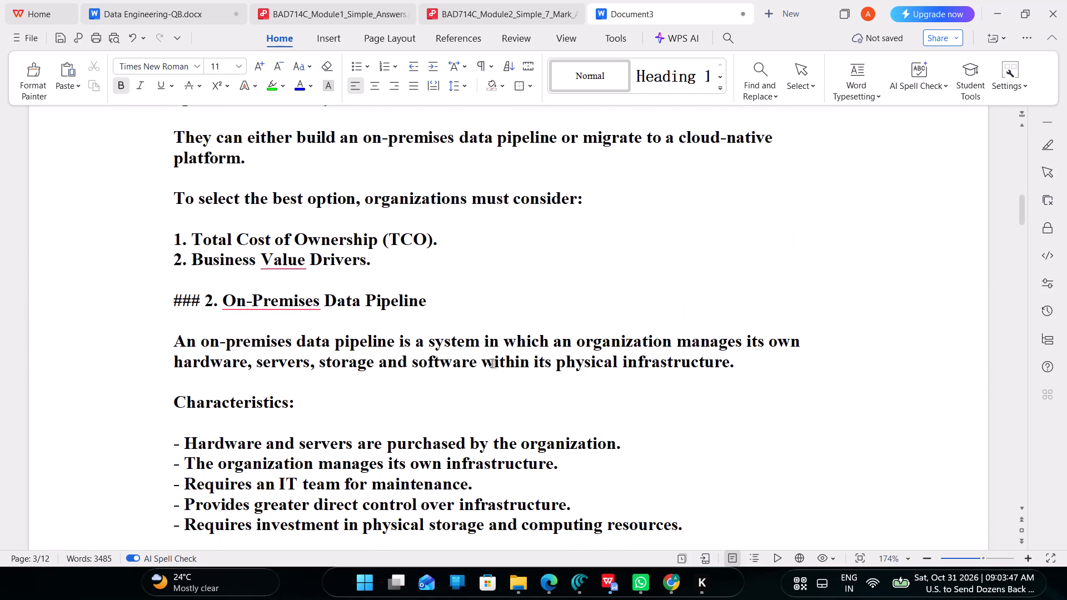
{"action": "scroll", "coordinate": [294, 385], "scroll_direction": "down", "scroll_amount": 6}
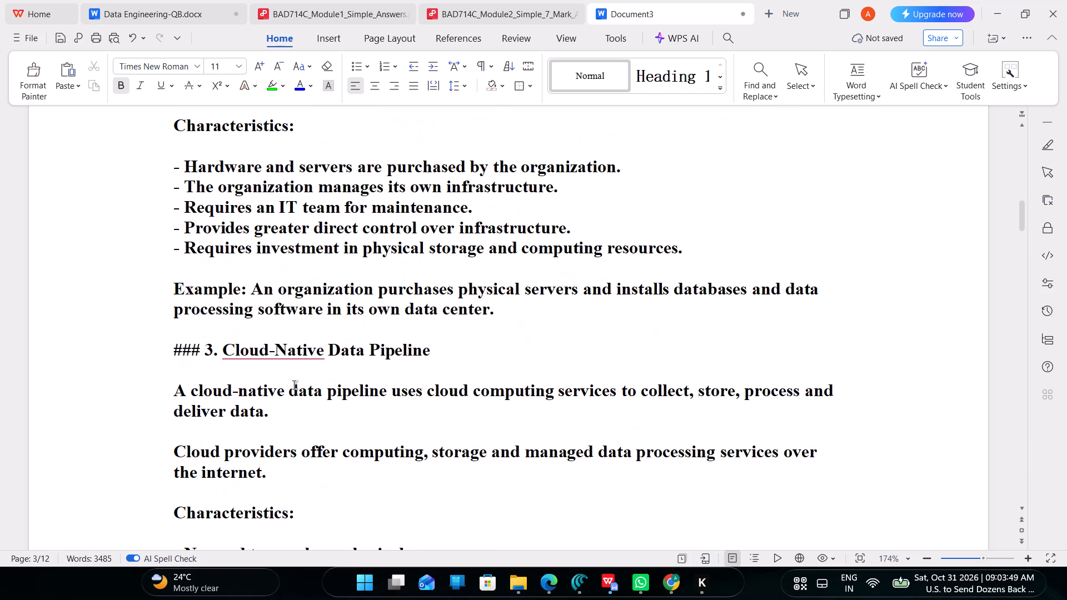
{"action": "scroll", "coordinate": [294, 385], "scroll_direction": "down", "scroll_amount": 6}
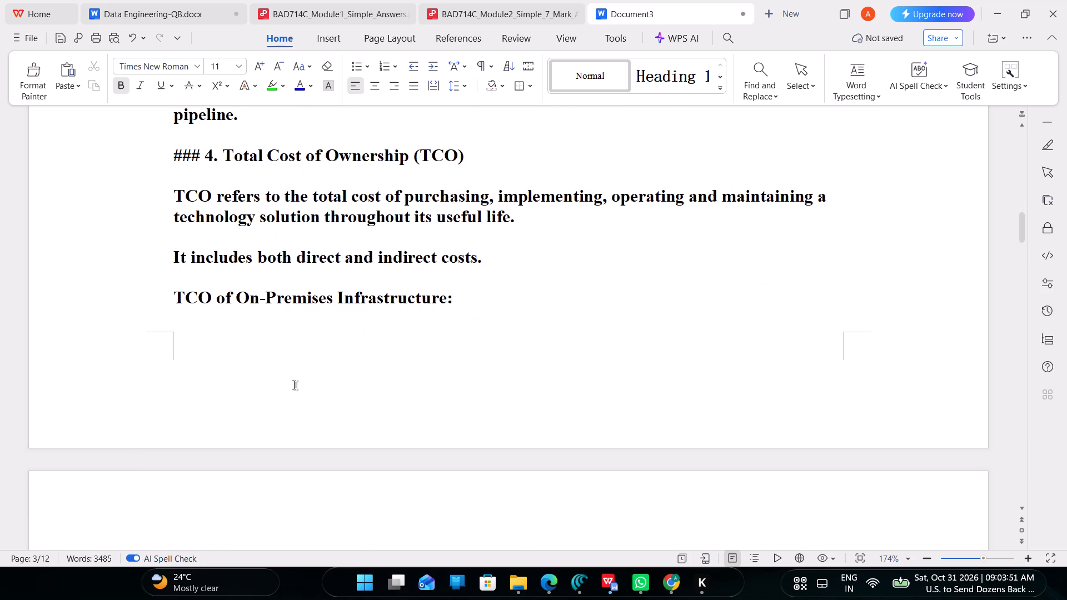
{"action": "scroll", "coordinate": [294, 385], "scroll_direction": "down", "scroll_amount": 8}
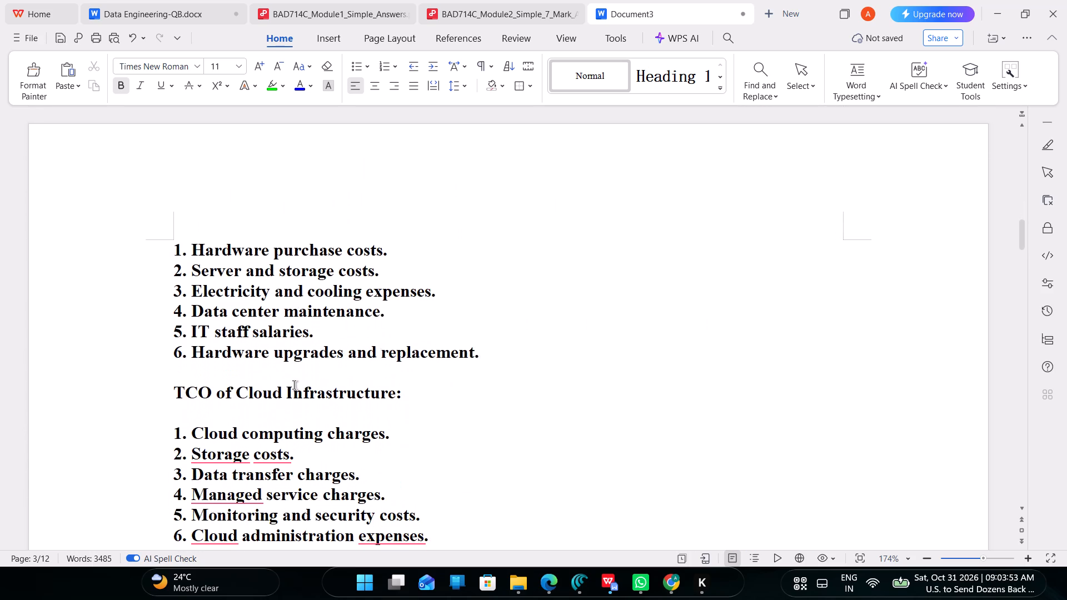
{"action": "scroll", "coordinate": [294, 385], "scroll_direction": "down", "scroll_amount": 3}
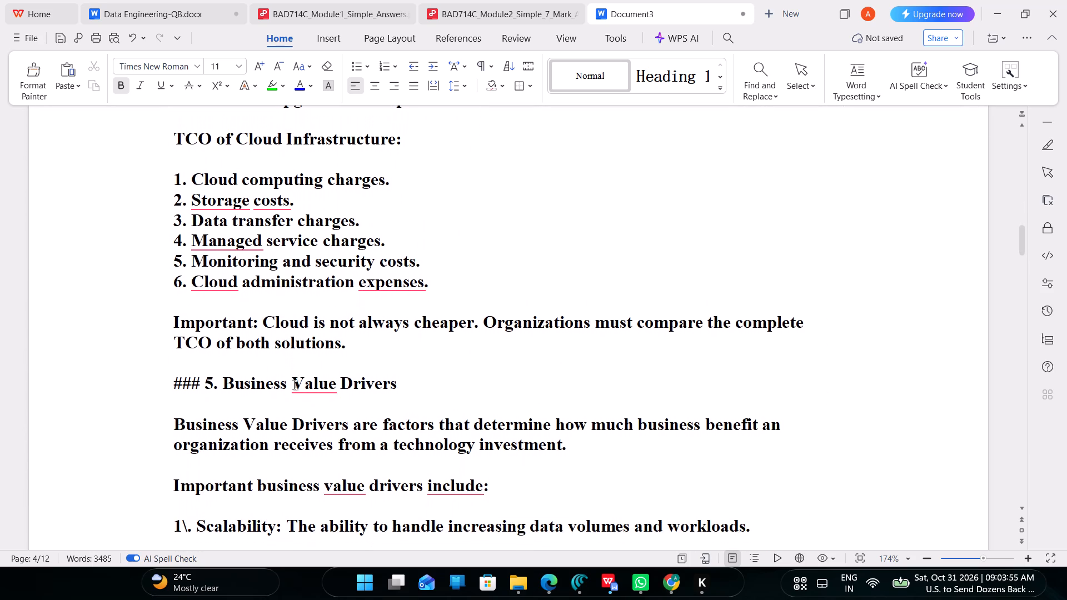
{"action": "scroll", "coordinate": [294, 385], "scroll_direction": "down", "scroll_amount": 4}
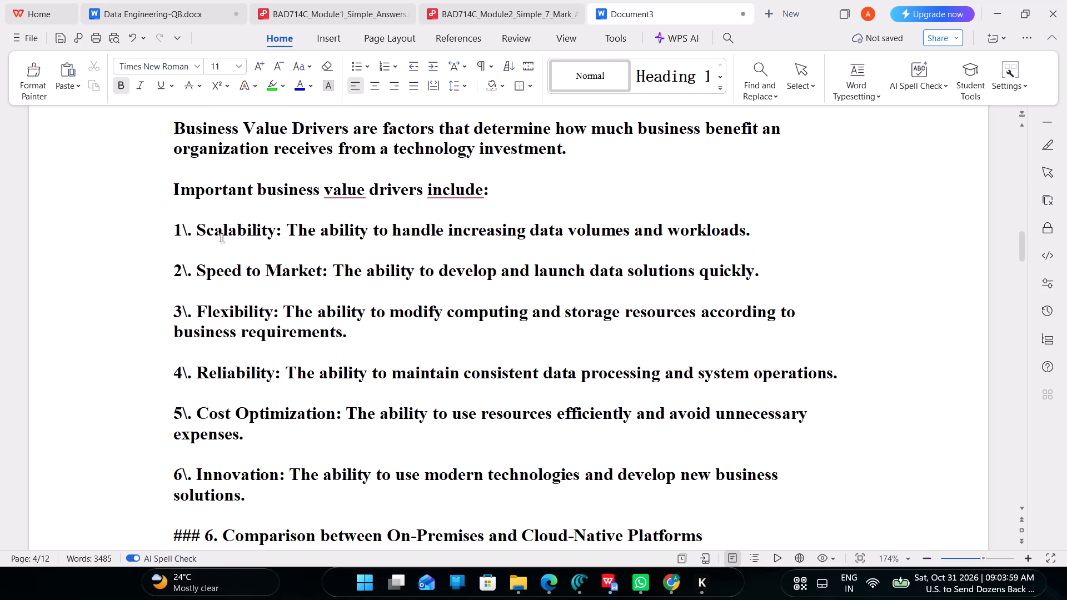
{"action": "scroll", "coordinate": [221, 238], "scroll_direction": "down", "scroll_amount": 9}
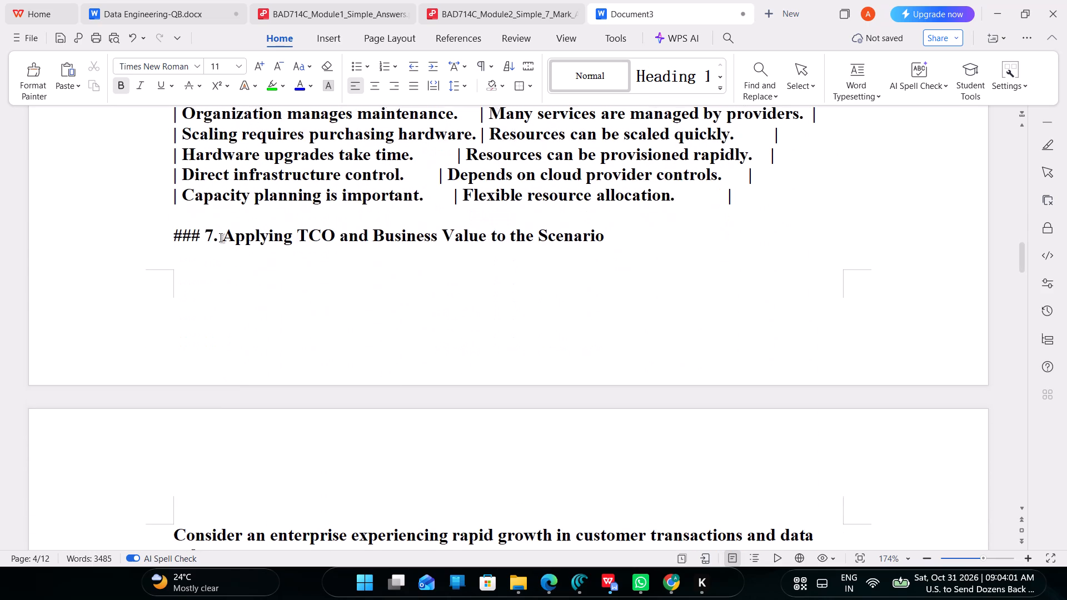
{"action": "scroll", "coordinate": [221, 238], "scroll_direction": "down", "scroll_amount": 1}
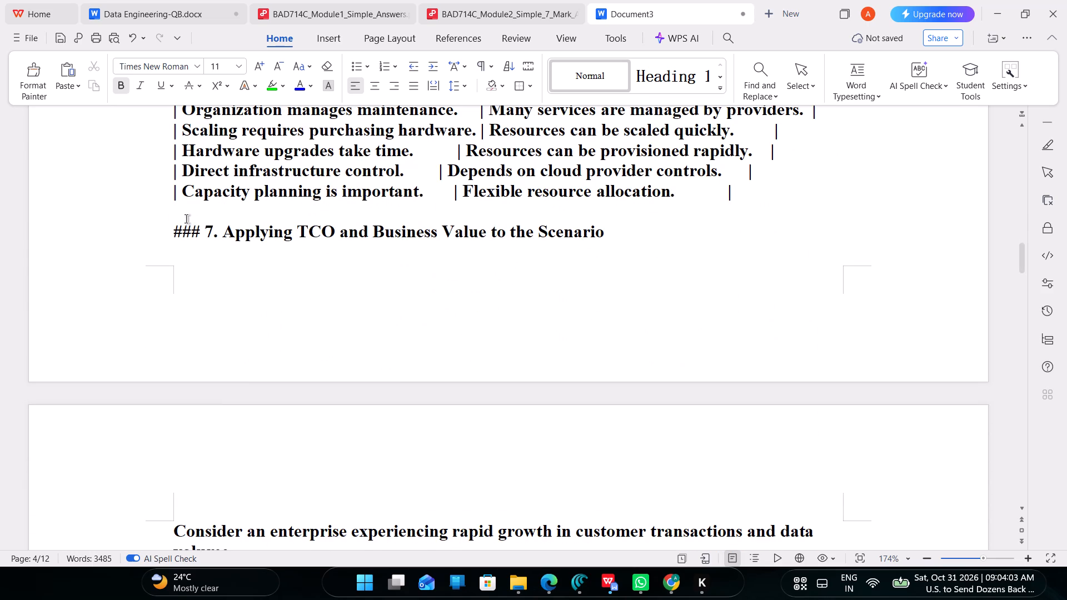
Delete the Q8 text from "Organizations need data pipelines" through the On-Premises versus Cloud-Native comparison table, including the "###" before heading 7.
{"action": "left_click_drag", "start_coordinate": [200, 227], "coordinate": [167, 57]}
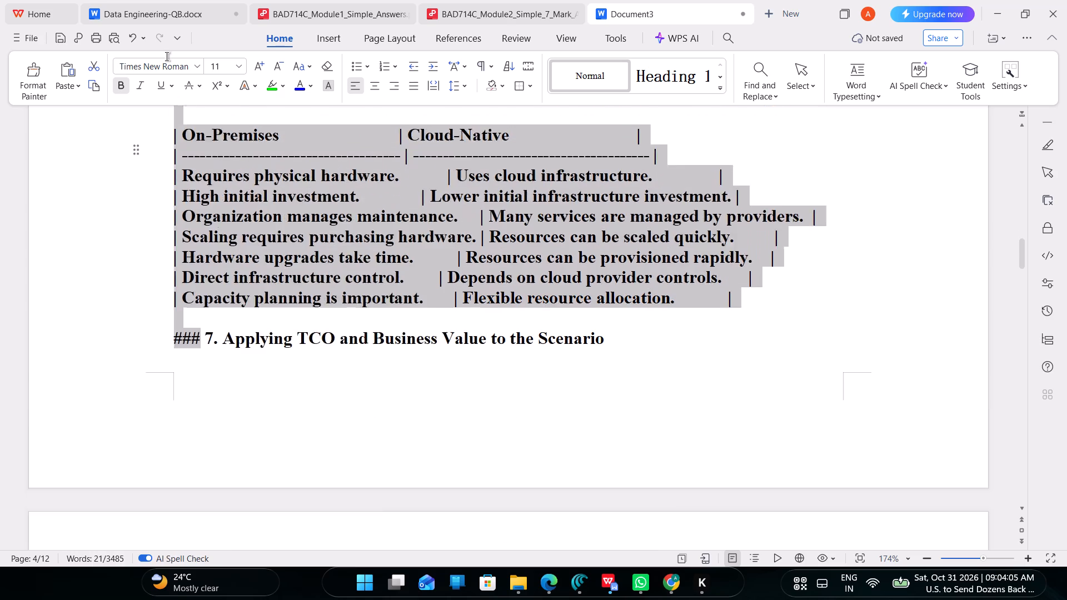
{"action": "left_click_drag", "start_coordinate": [167, 57], "coordinate": [171, 102]}
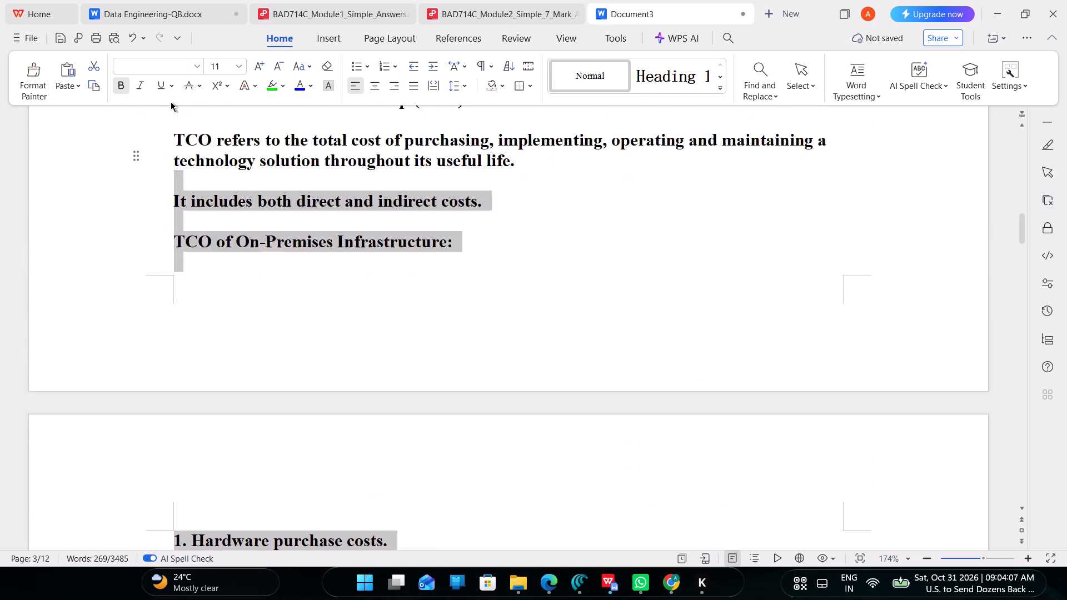
{"action": "left_click_drag", "start_coordinate": [171, 102], "coordinate": [182, 114]}
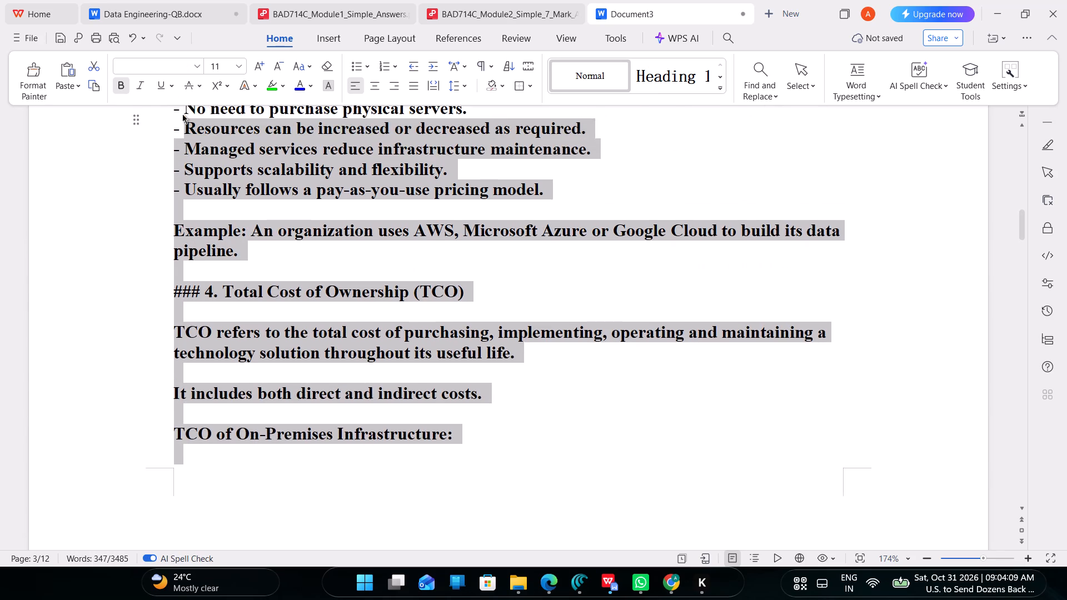
{"action": "left_click_drag", "start_coordinate": [182, 114], "coordinate": [182, 113]}
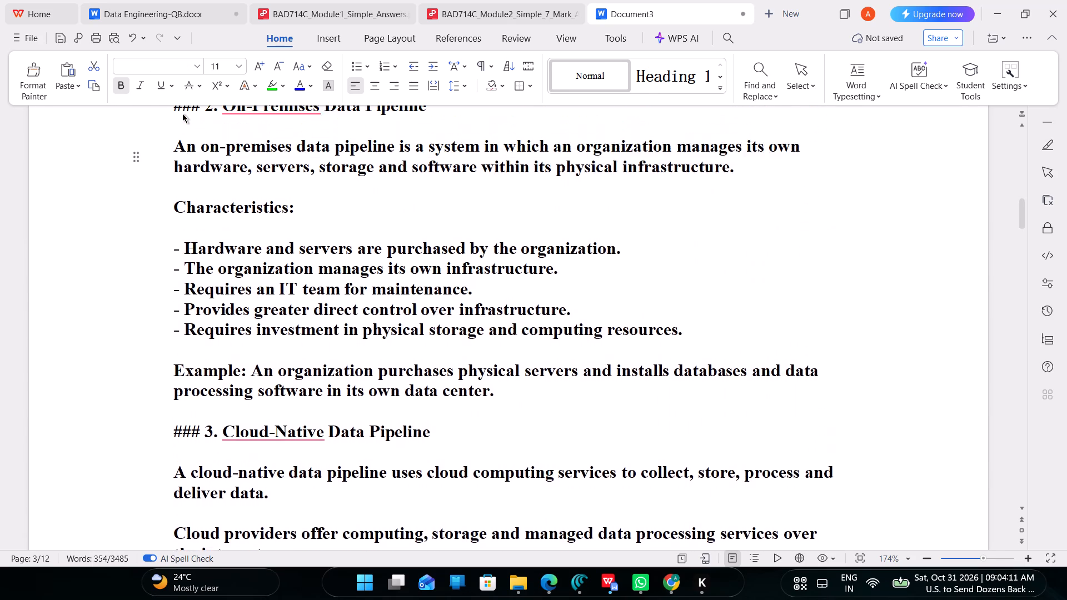
{"action": "left_click_drag", "start_coordinate": [182, 113], "coordinate": [216, 303]}
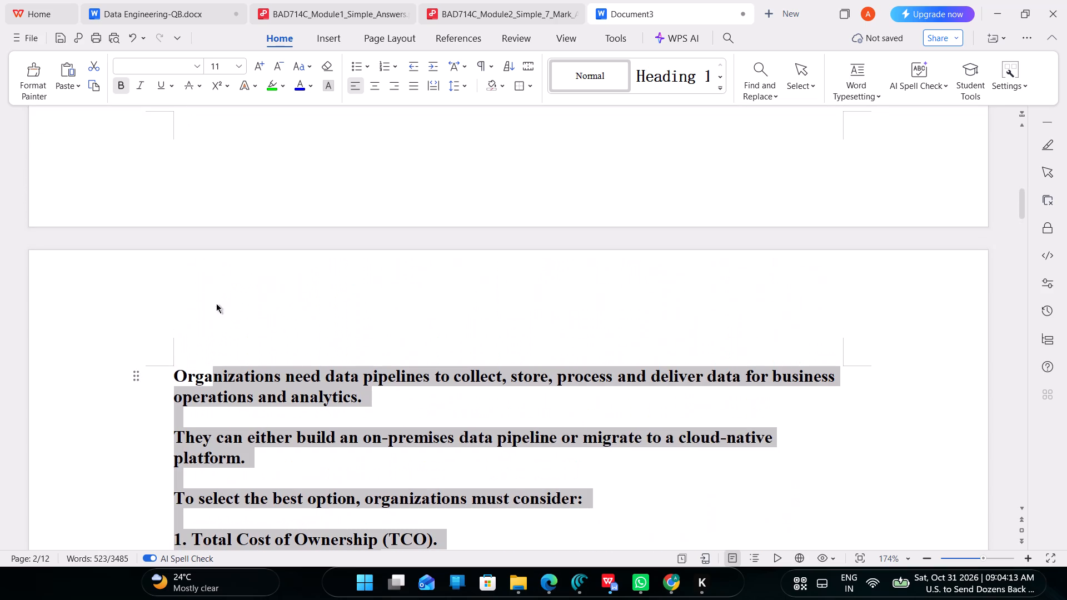
{"action": "left_click_drag", "start_coordinate": [216, 303], "coordinate": [165, 354]}
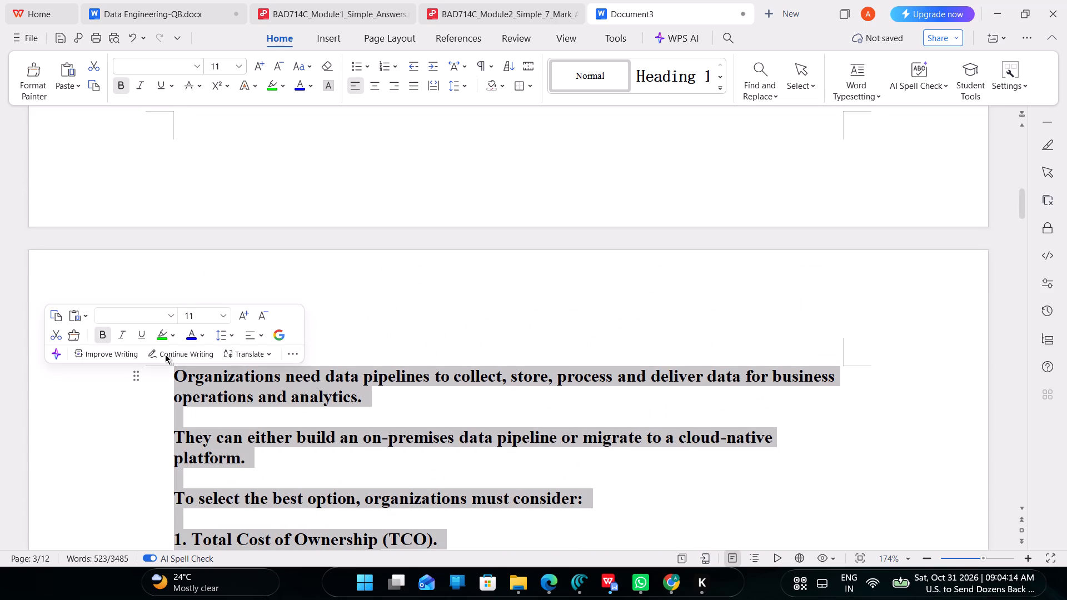
{"action": "scroll", "coordinate": [408, 339], "scroll_direction": "up", "scroll_amount": 3}
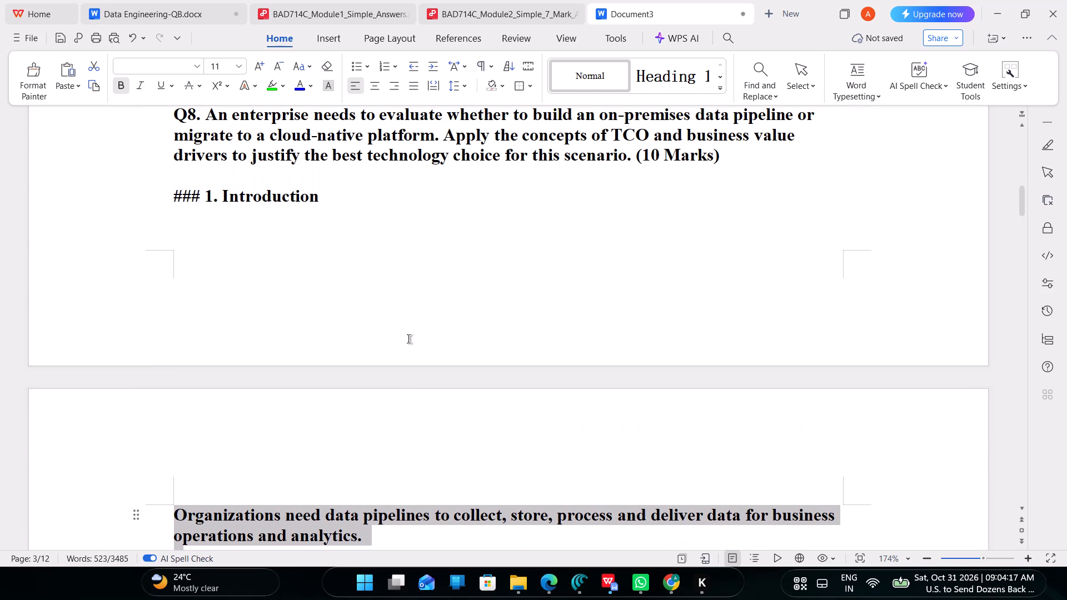
{"action": "key", "text": "BackSpace"}
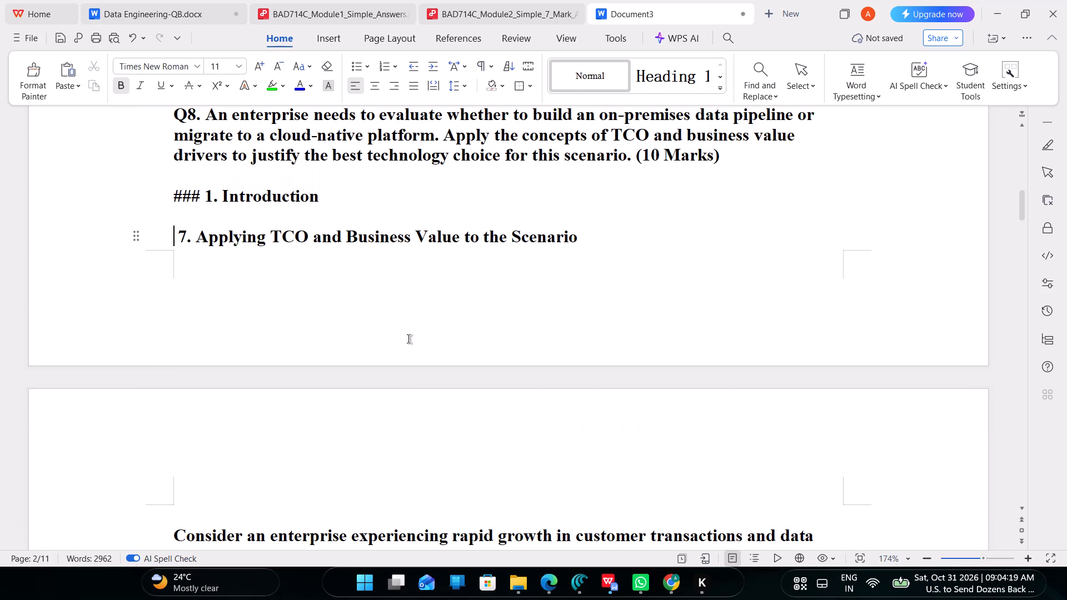
Delete the "### 1. Introduction" heading and the blank lines around it, bringing the section 7 heading directly under the Q8 question.
{"action": "key", "text": "BackSpace"}
{"action": "key", "text": "BackSpace"}
{"action": "key", "text": "BackSpace"}
{"action": "key", "text": "BackSpace"}
{"action": "key", "text": "BackSpace"}
{"action": "key", "text": "BackSpace"}
{"action": "key", "text": "BackSpace"}
{"action": "key", "text": "BackSpace"}
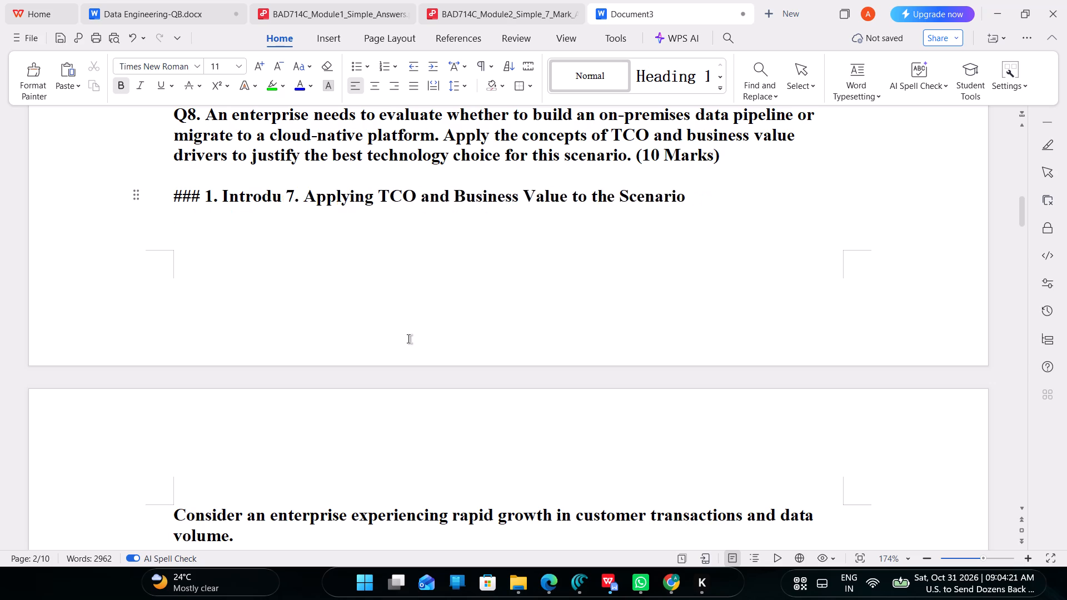
{"action": "key", "text": "BackSpace"}
{"action": "key", "text": "BackSpace"}
{"action": "key", "text": "BackSpace"}
{"action": "key", "text": "BackSpace"}
{"action": "key", "text": "BackSpace"}
{"action": "key", "text": "BackSpace"}
{"action": "key", "text": "BackSpace"}
{"action": "key", "text": "BackSpace"}
{"action": "key", "text": "BackSpace"}
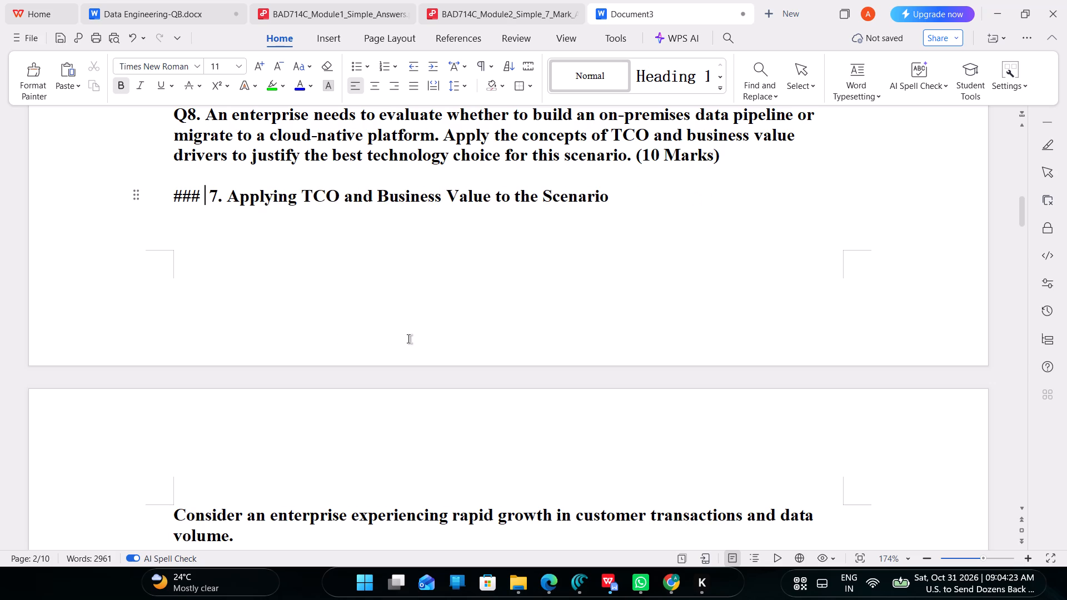
{"action": "key", "text": "BackSpace"}
{"action": "key", "text": "BackSpace"}
{"action": "key", "text": "BackSpace"}
{"action": "key", "text": "BackSpace"}
{"action": "key", "text": "BackSpace"}
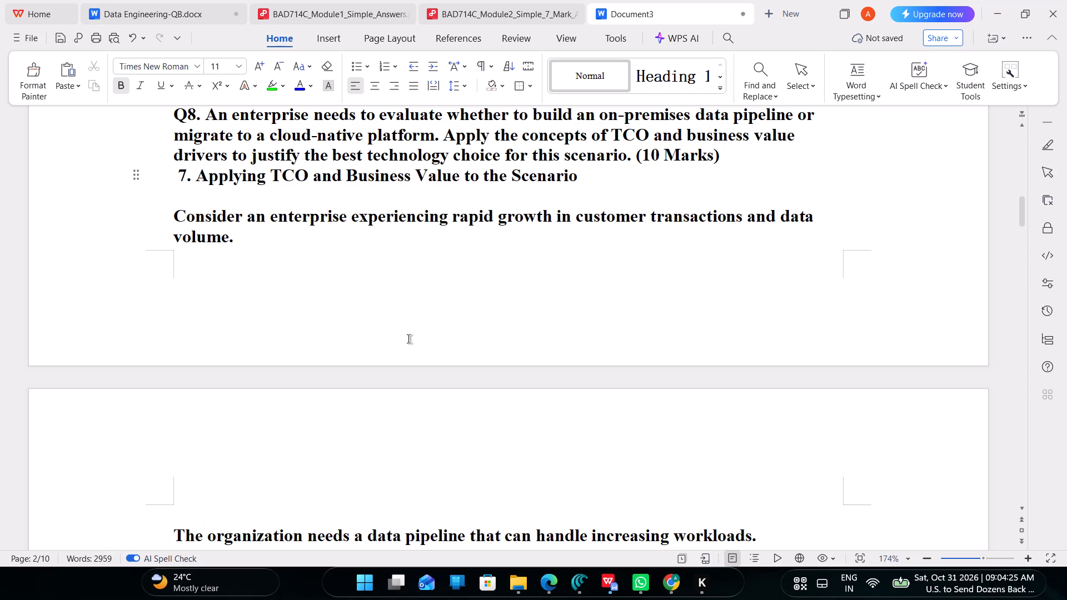
Remove the leading space and "7." numbering from the "Applying TCO and Business Value to the Scenario" heading.
{"action": "key", "text": "Delete"}
{"action": "key", "text": "Delete"}
{"action": "key", "text": "Delete"}
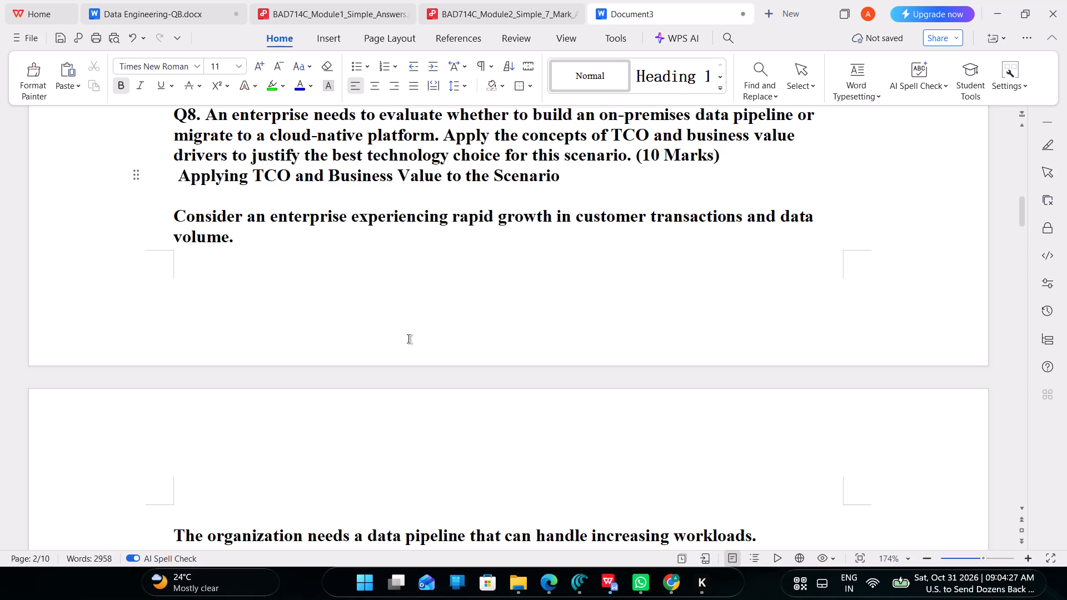
{"action": "key", "text": "Delete"}
Add a colon after the "Applying TCO" heading and join the following text through "The evaluation can be performed as follows:" into one paragraph.
{"action": "left_click", "coordinate": [592, 184]}
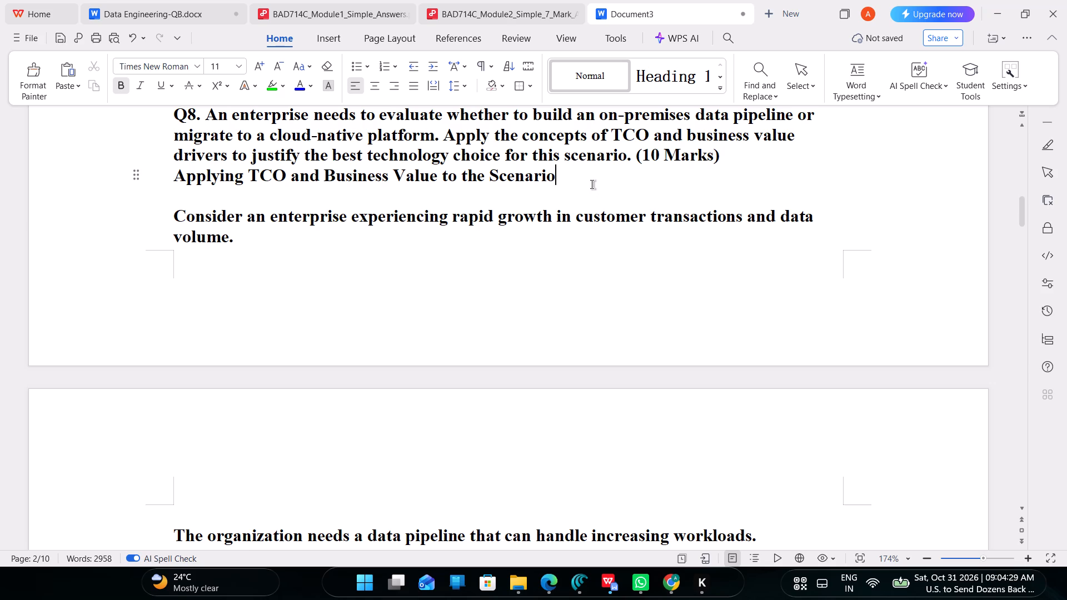
{"action": "key", "text": "shift+colon"}
{"action": "key", "text": "Delete"}
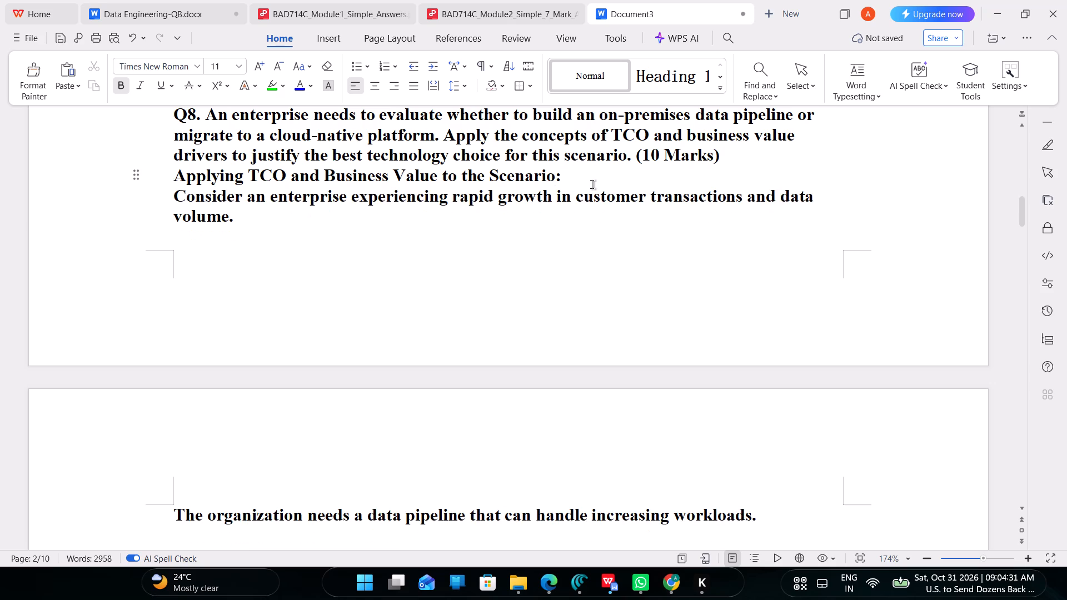
{"action": "key", "text": "Delete"}
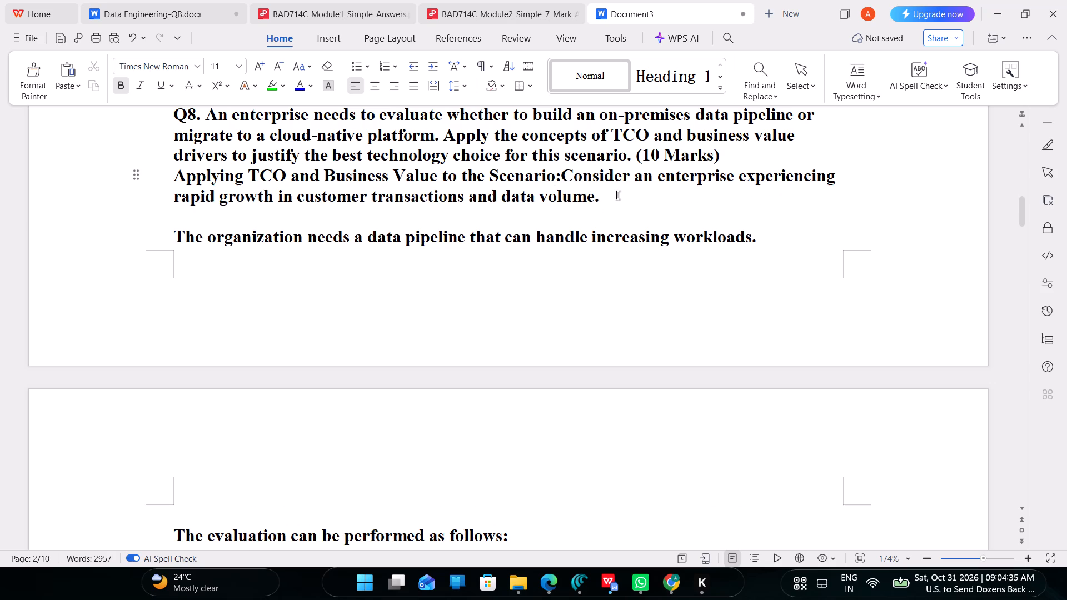
{"action": "left_click", "coordinate": [619, 202]}
{"action": "key", "text": "Delete"}
{"action": "key", "text": "Delete"}
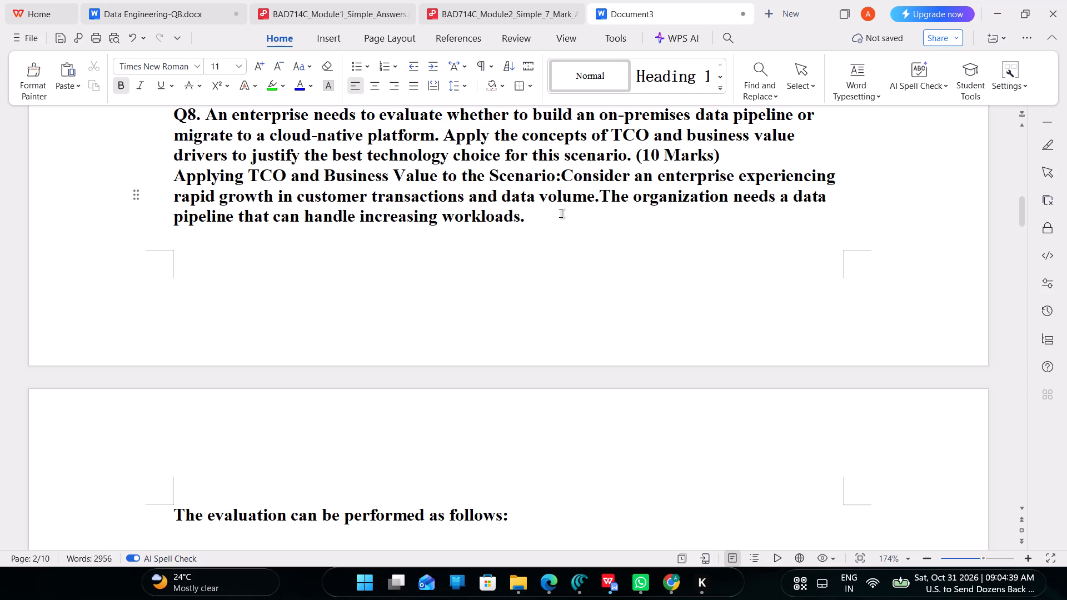
{"action": "left_click", "coordinate": [561, 213]}
{"action": "key", "text": "Delete"}
{"action": "key", "text": "Delete"}
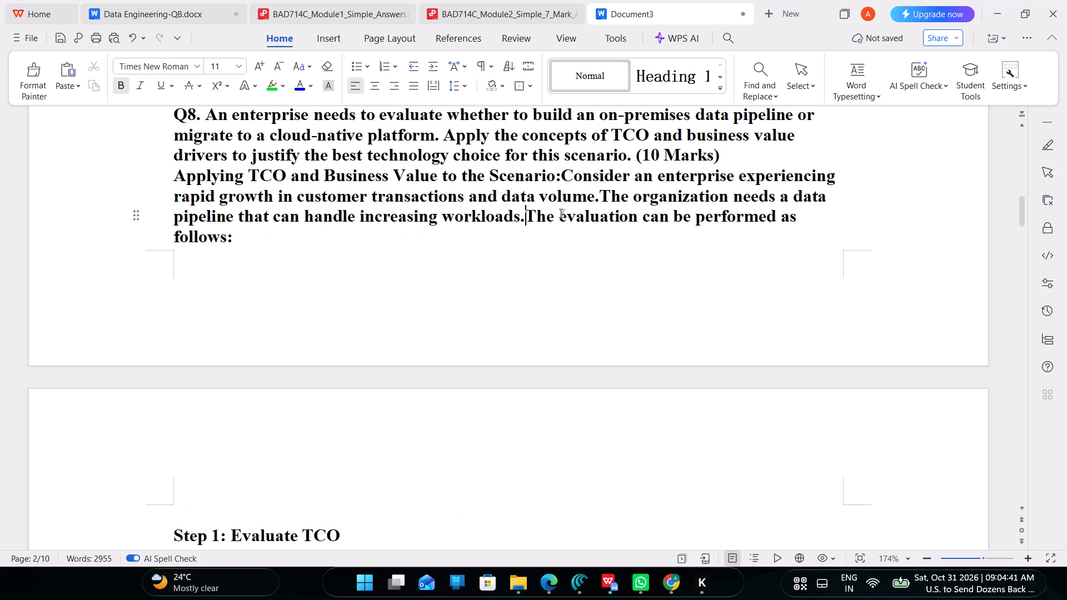
Remove the blank line between "The evaluation can be performed as follows:" and the Step 1 heading in Q8.
{"action": "left_click", "coordinate": [296, 238]}
{"action": "scroll", "coordinate": [296, 238], "scroll_direction": "down", "scroll_amount": 1}
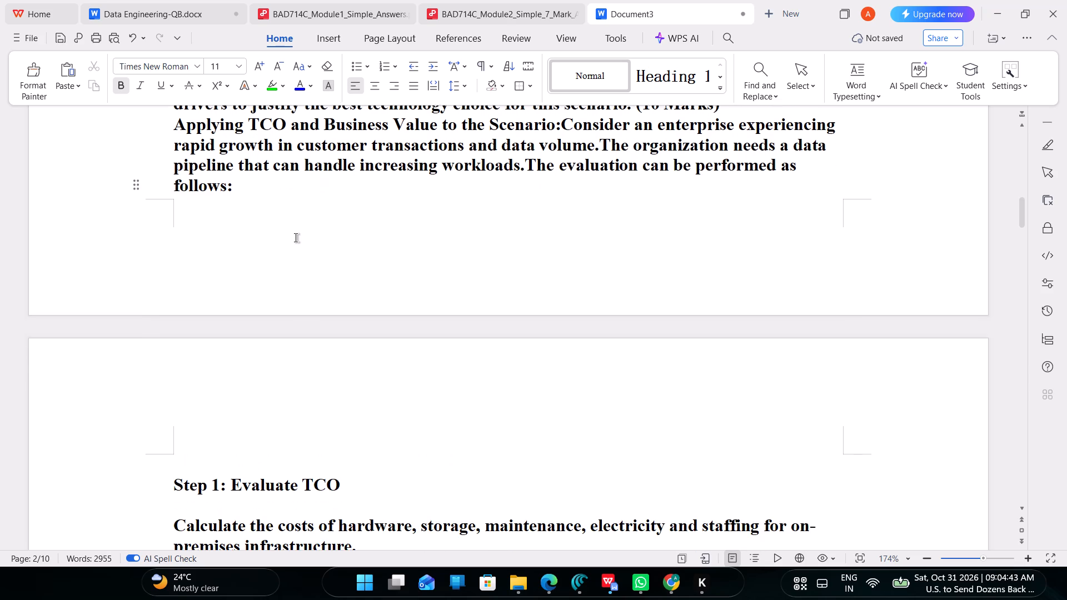
{"action": "scroll", "coordinate": [296, 238], "scroll_direction": "down", "scroll_amount": 2}
{"action": "key", "text": "Delete"}
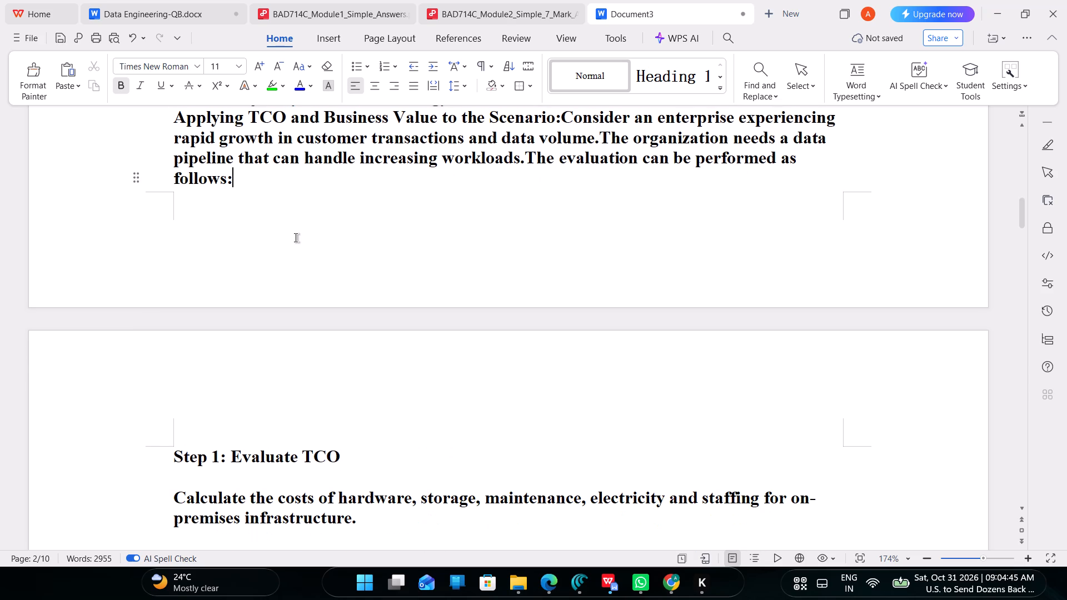
Add a colon after "Step 1: Evaluate TCO" and join its cost calculation and cloud comparison sentences into one paragraph with the heading.
{"action": "scroll", "coordinate": [296, 238], "scroll_direction": "down", "scroll_amount": 1}
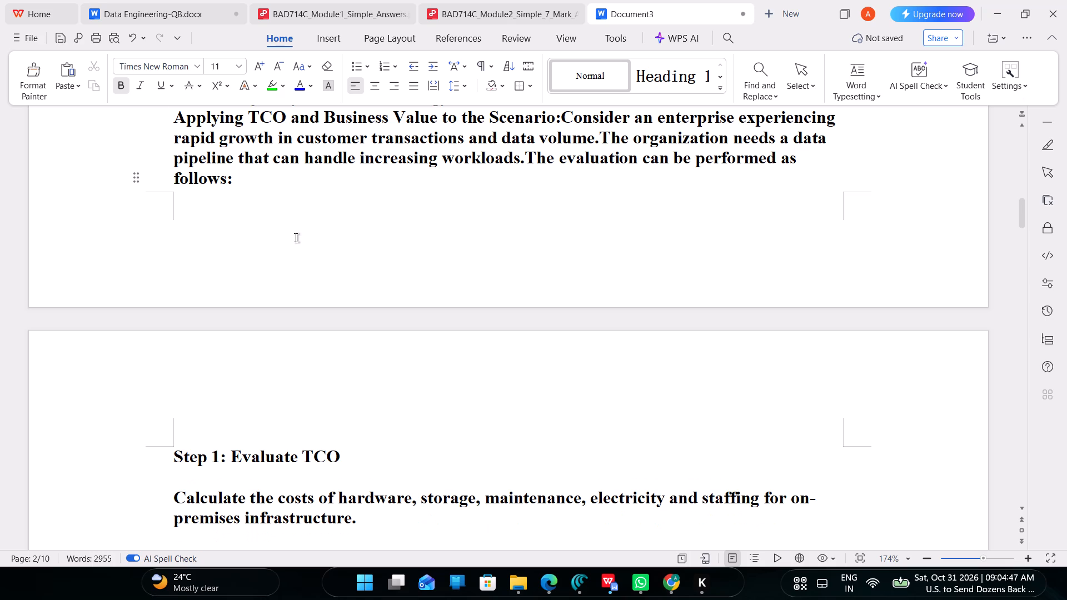
{"action": "scroll", "coordinate": [296, 238], "scroll_direction": "down", "scroll_amount": 2}
{"action": "left_click", "coordinate": [374, 346]}
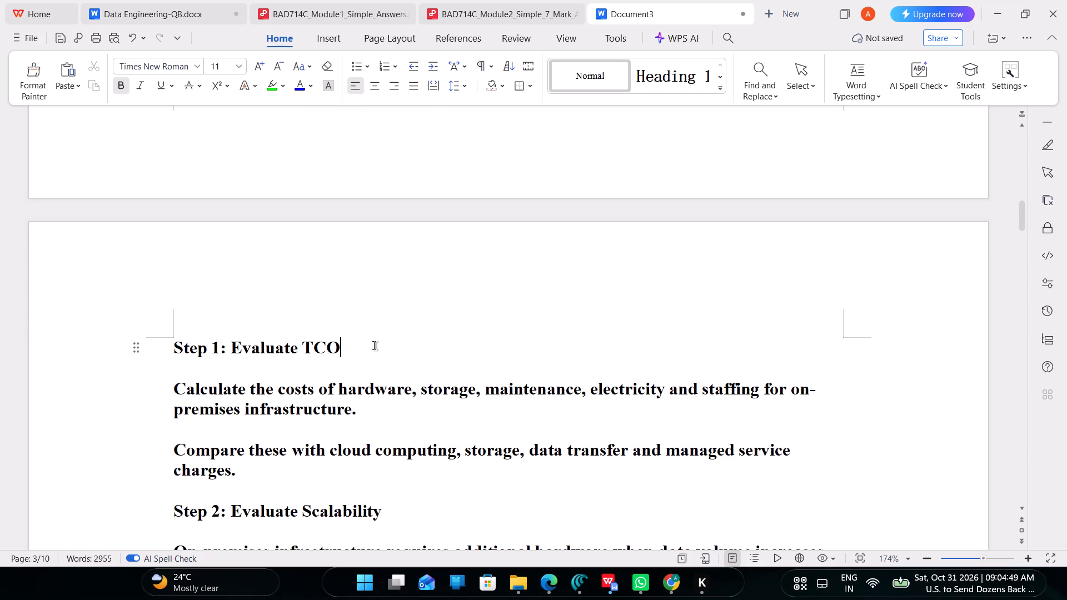
{"action": "key", "text": "Delete"}
{"action": "key", "text": "shift+colon"}
{"action": "key", "text": "Delete"}
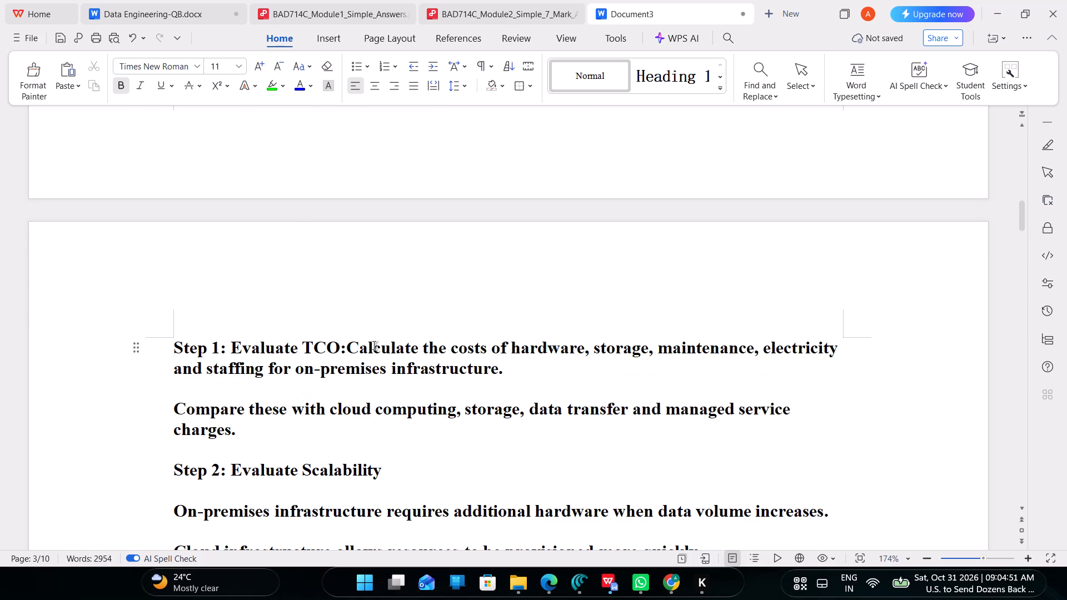
{"action": "left_click", "coordinate": [543, 372]}
{"action": "key", "text": "Delete"}
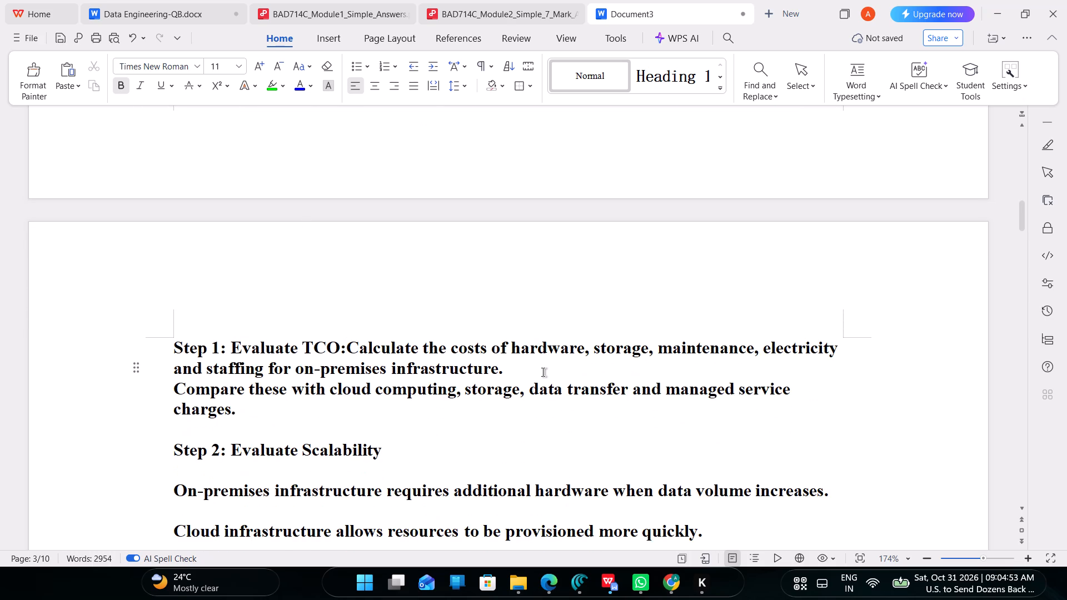
{"action": "key", "text": "Delete"}
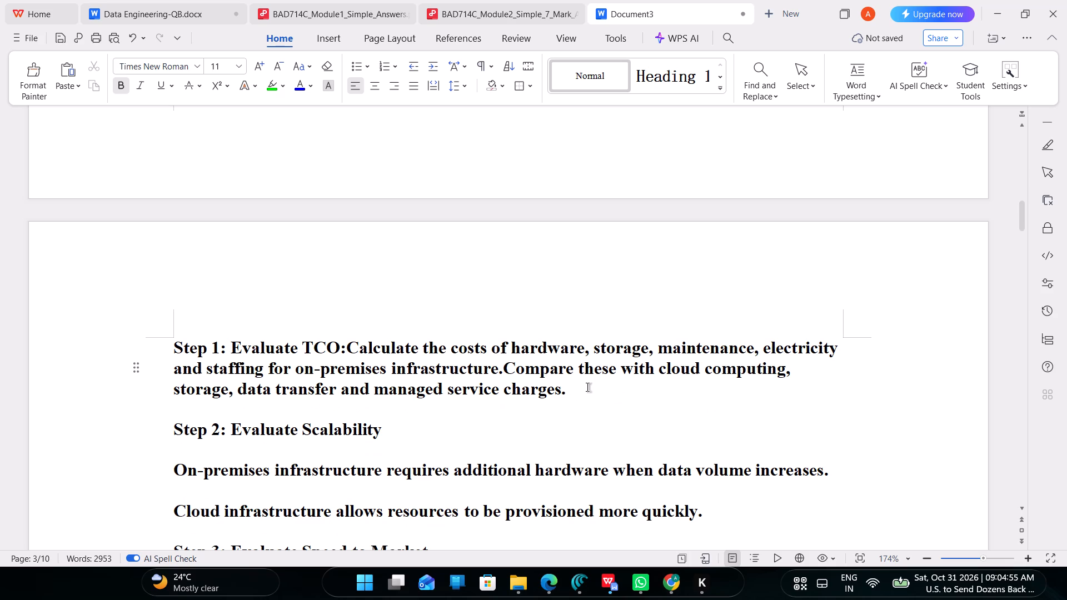
Append "Step 2: Evaluate Scalability" to the Step 1 paragraph after a space, add a colon, and close the blank lines within Step 2.
{"action": "left_click", "coordinate": [587, 387]}
{"action": "key", "text": "Delete"}
{"action": "key", "text": "Delete"}
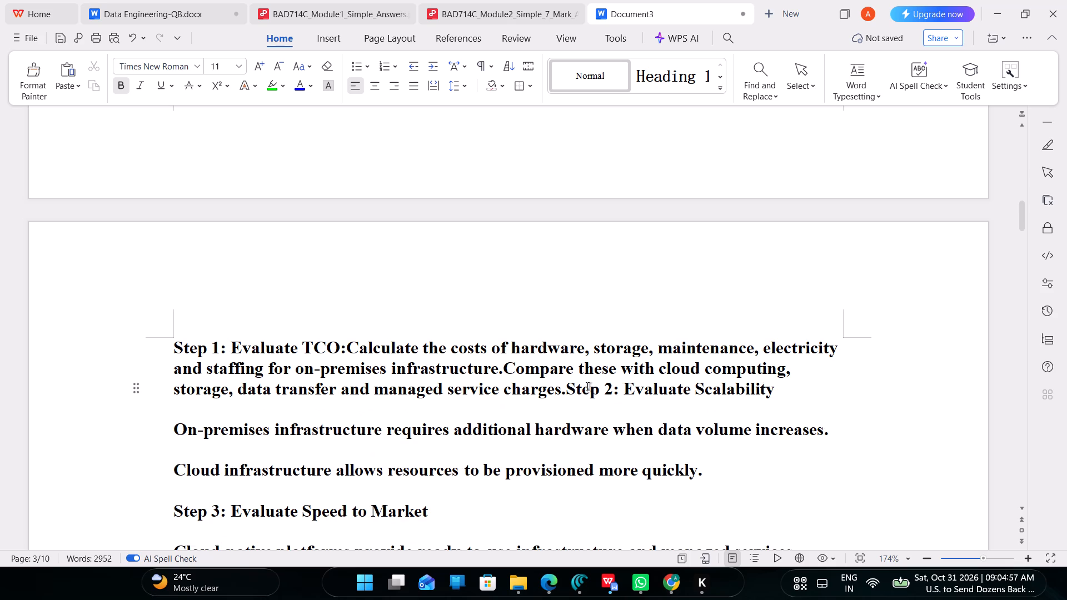
{"action": "key", "text": "space"}
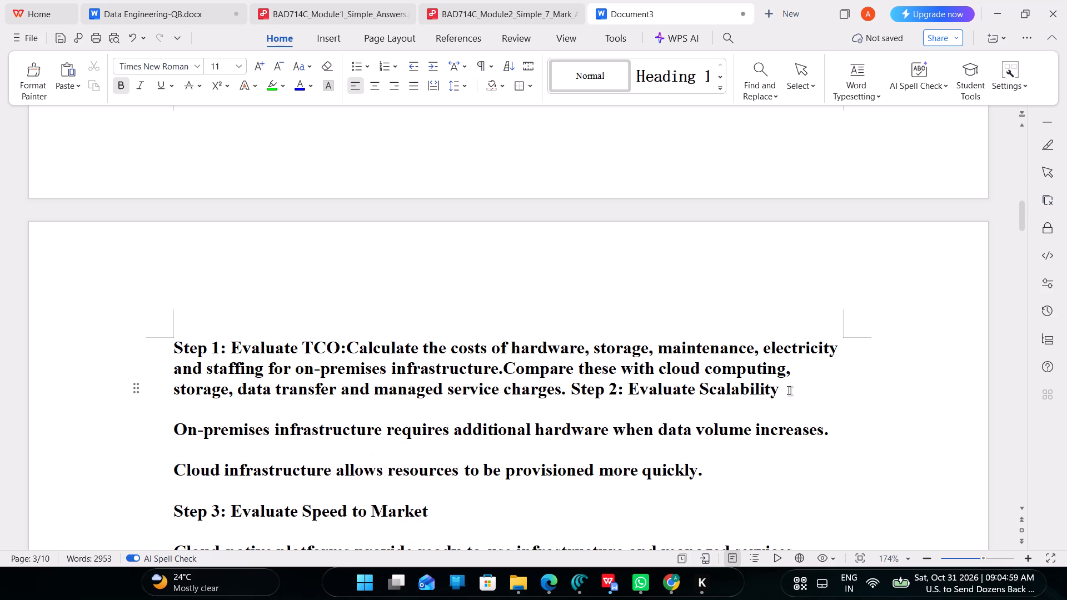
{"action": "left_click", "coordinate": [789, 391]}
{"action": "key", "text": "shift+colon"}
{"action": "key", "text": "Delete"}
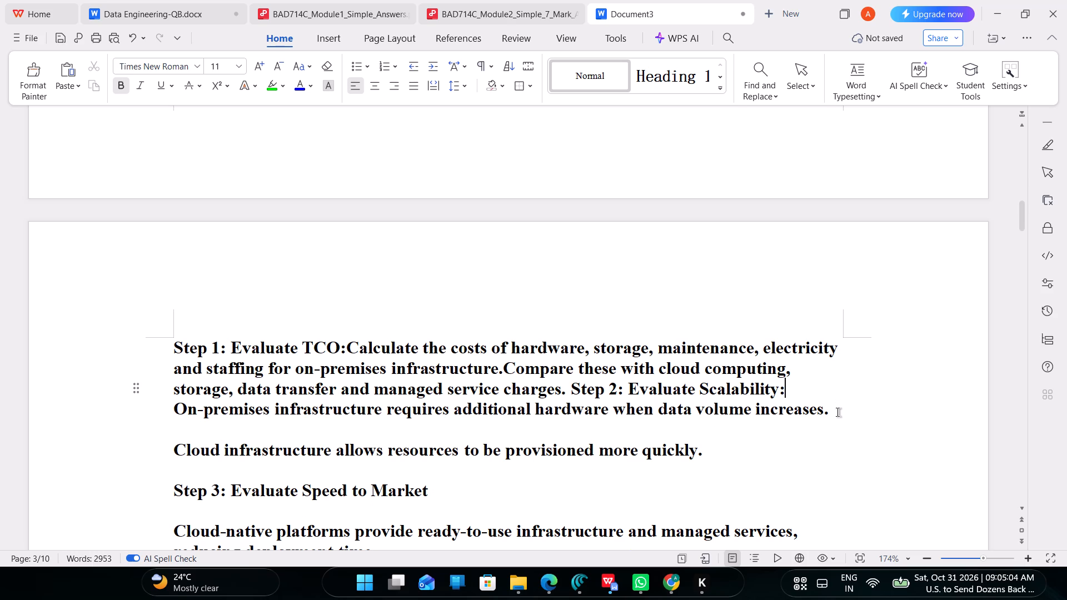
{"action": "left_click", "coordinate": [837, 412]}
{"action": "key", "text": "Delete"}
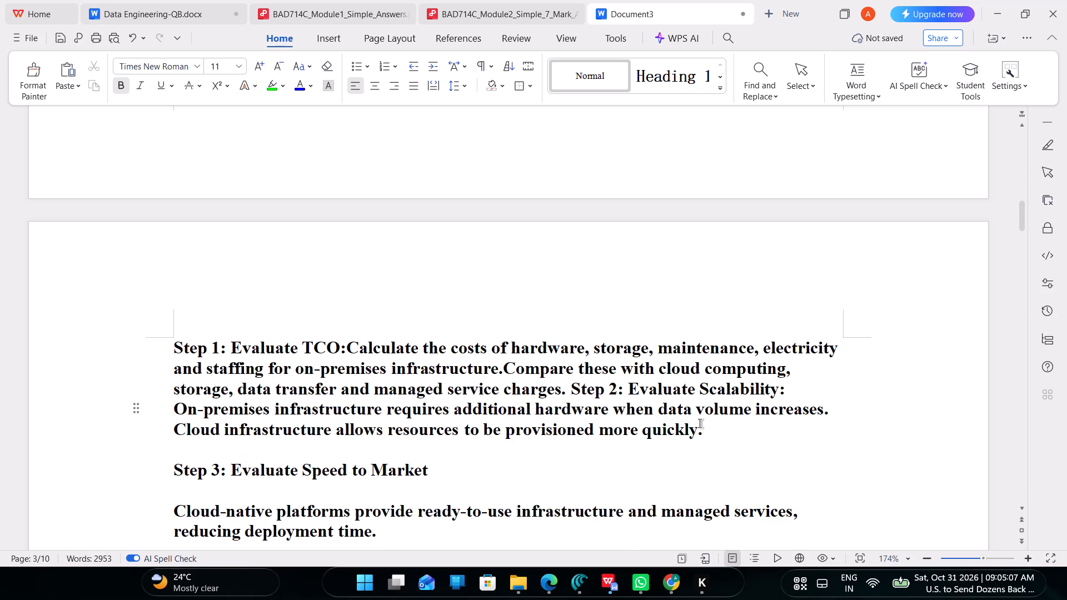
Join "Step 3: Evaluate Speed to Market" to the end of Step 2, and run its text on after a colon and space.
{"action": "left_click", "coordinate": [709, 432]}
{"action": "key", "text": "Delete"}
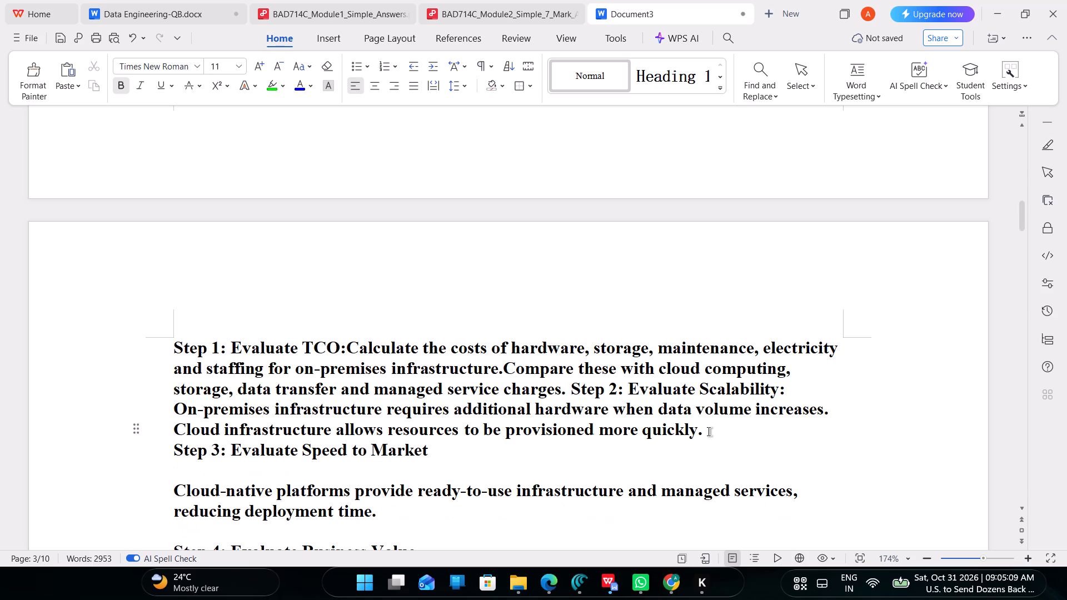
{"action": "key", "text": "Delete"}
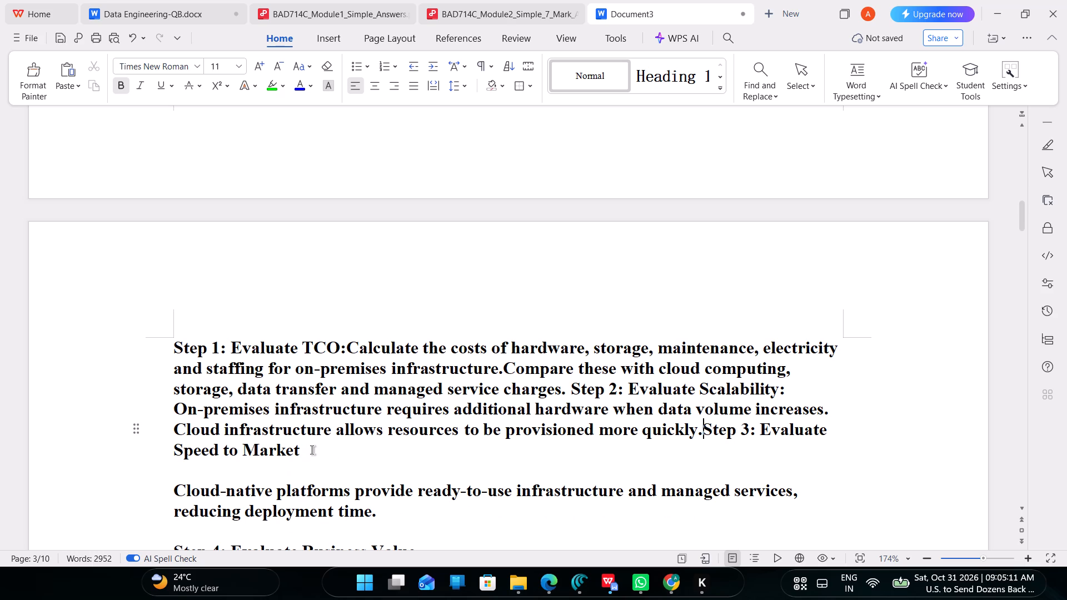
{"action": "left_click", "coordinate": [312, 450]}
{"action": "key", "text": "shift+colon"}
{"action": "key", "text": "Delete"}
{"action": "key", "text": "Delete"}
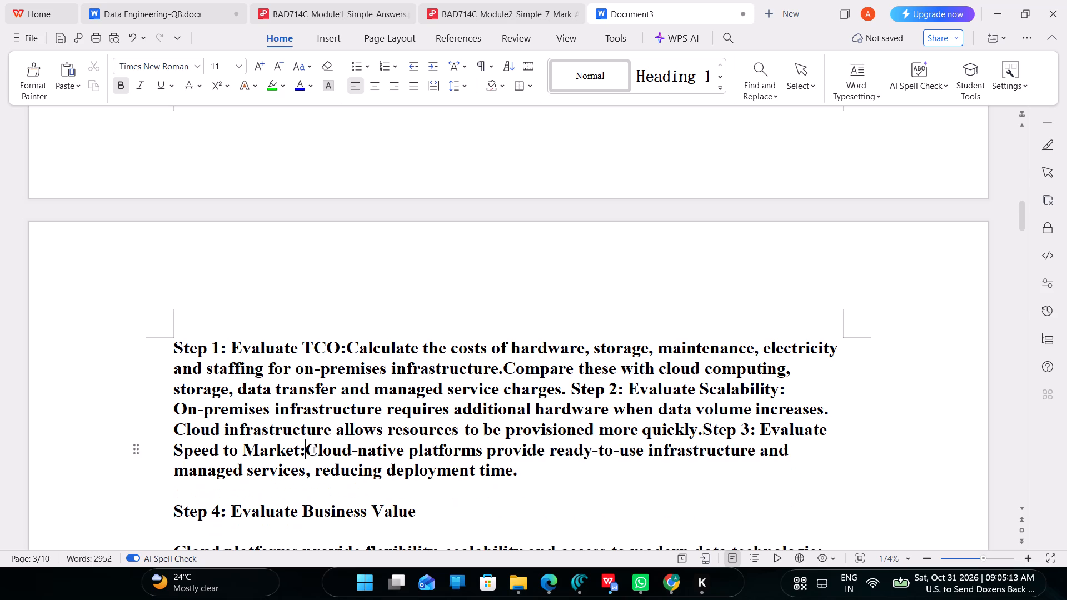
{"action": "key", "text": "space"}
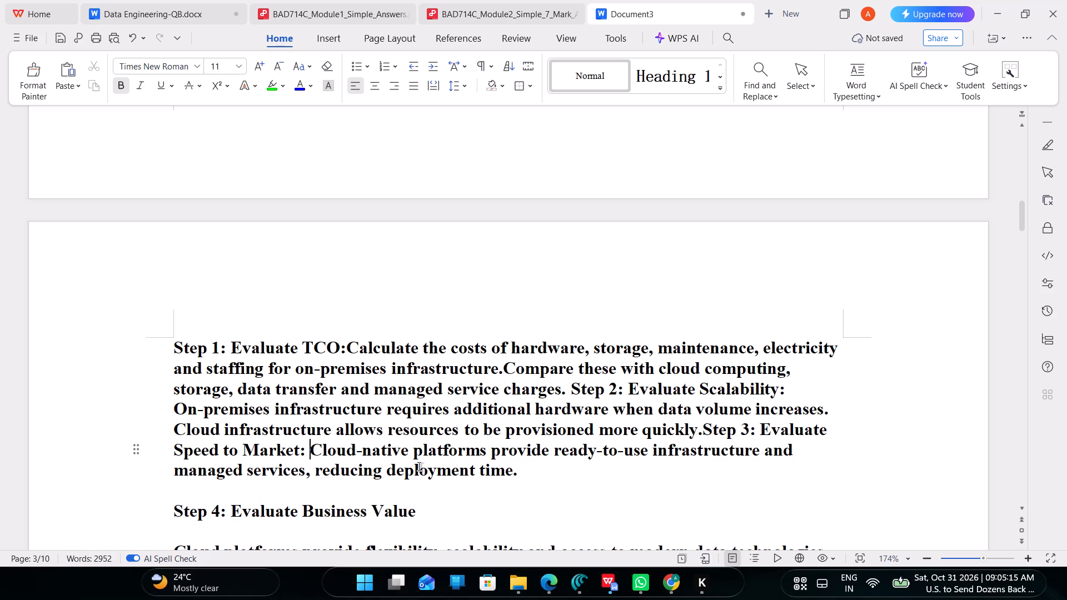
Append "Step 4: Evaluate Business Value" to the Step 3 text after a space, add a colon, and remove the blank line below it.
{"action": "left_click", "coordinate": [540, 465]}
{"action": "key", "text": "Delete"}
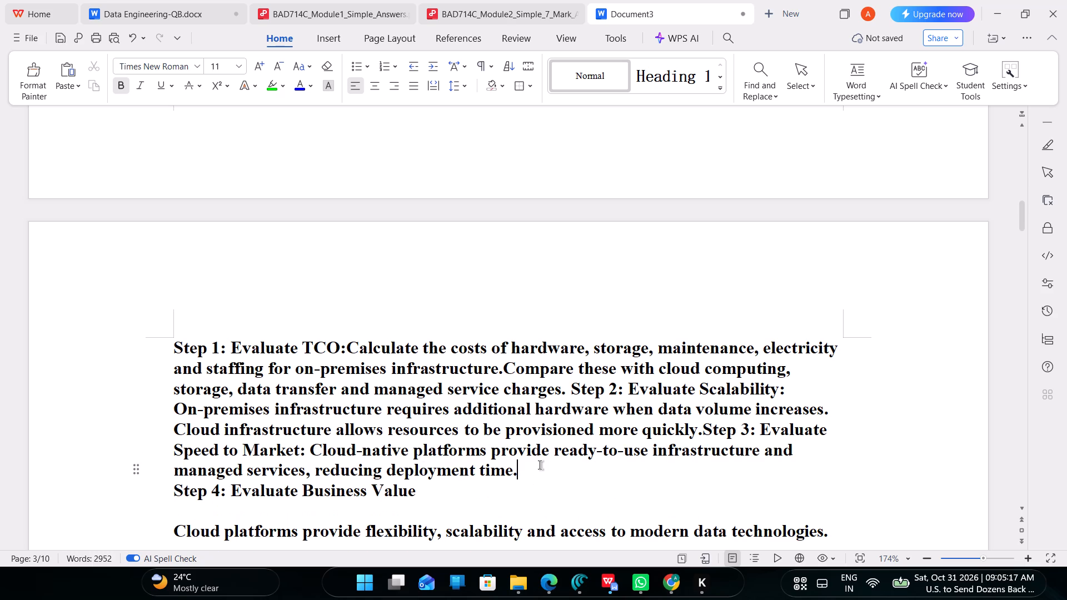
{"action": "key", "text": "Delete"}
{"action": "key", "text": "space"}
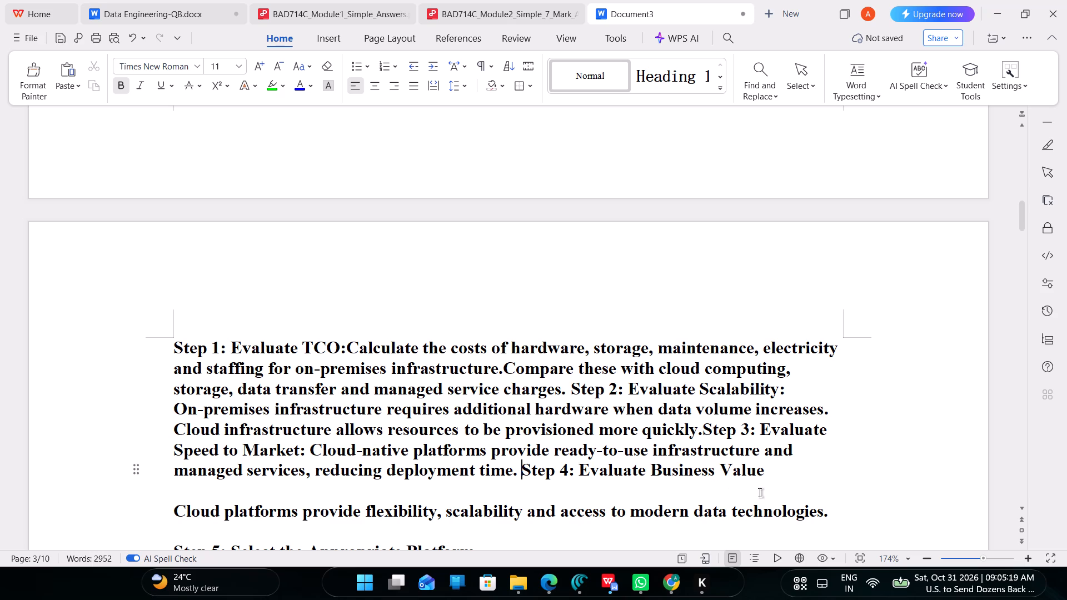
{"action": "left_click", "coordinate": [770, 468]}
{"action": "key", "text": "shift+colon"}
{"action": "key", "text": "Delete"}
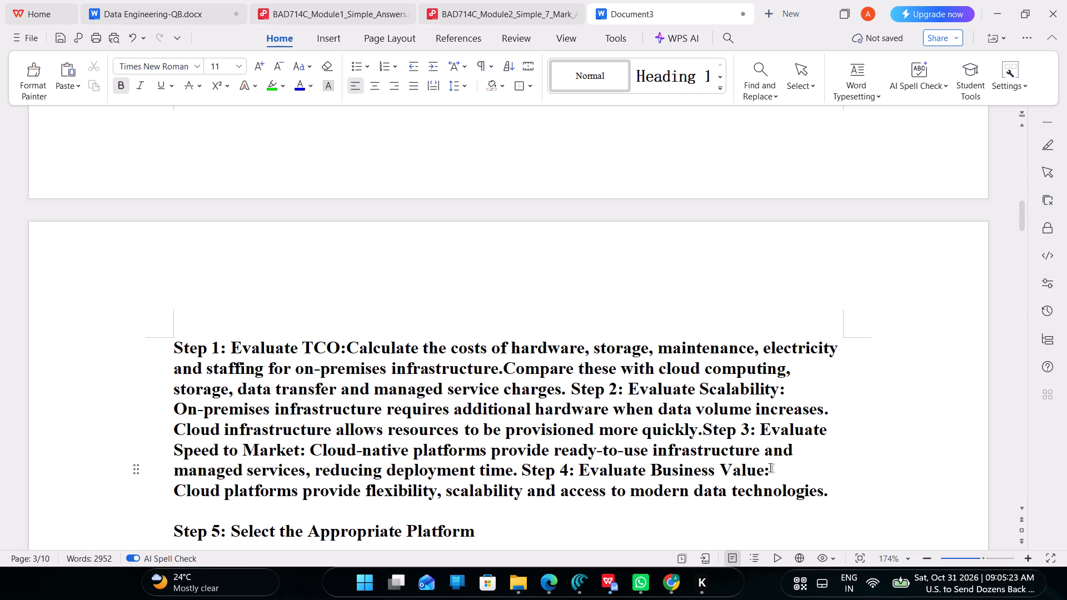
Close the gap above "Step 5: Select the Appropriate Platform", add a colon, and join its explanation onto the heading.
{"action": "scroll", "coordinate": [770, 468], "scroll_direction": "down", "scroll_amount": 2}
{"action": "left_click", "coordinate": [476, 414]}
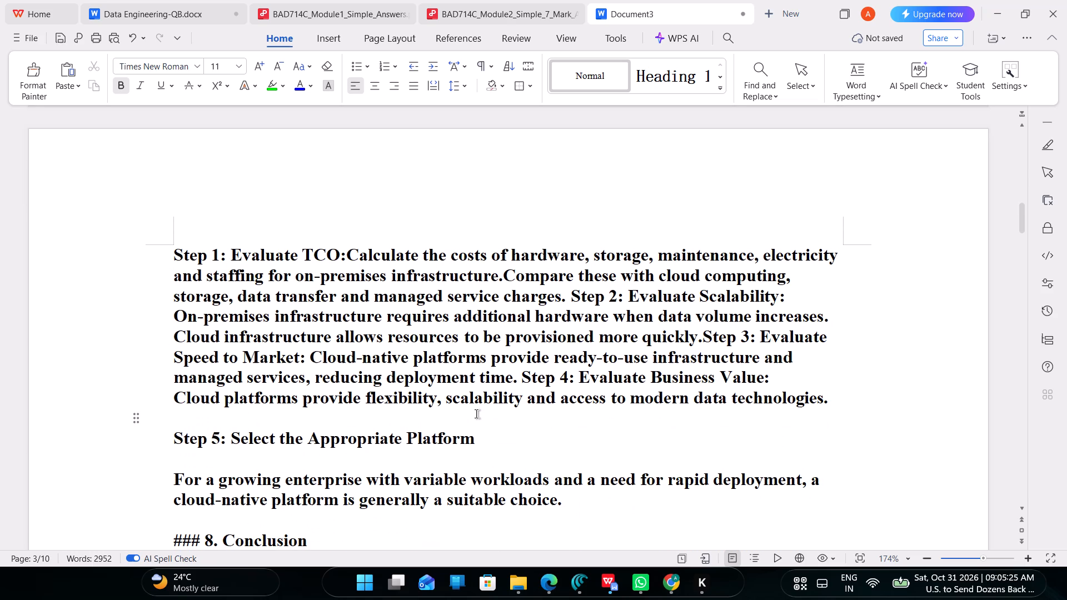
{"action": "key", "text": "Delete"}
{"action": "left_click", "coordinate": [508, 415]}
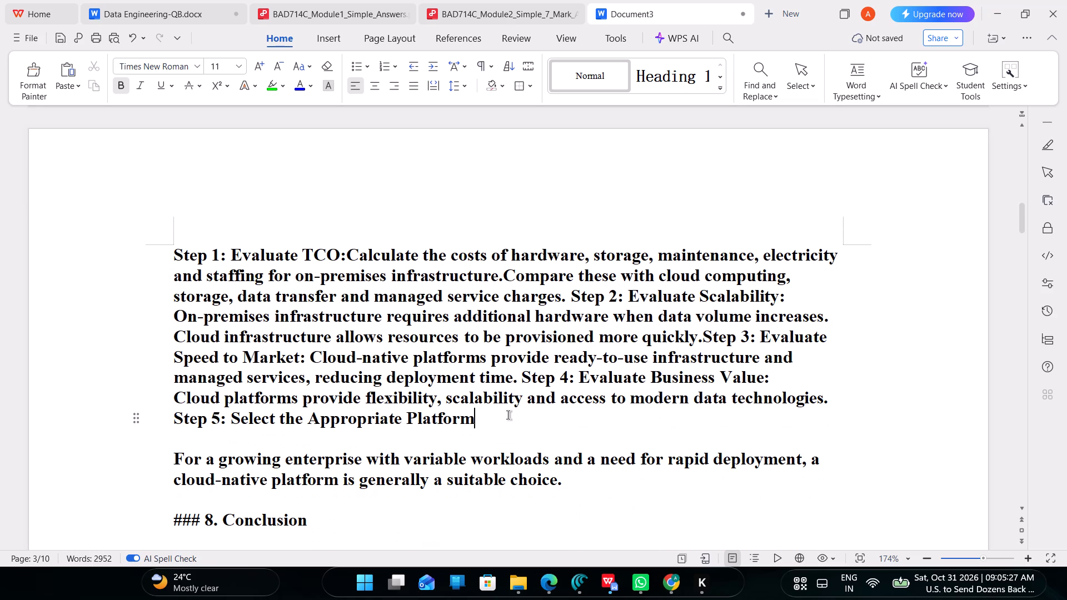
{"action": "key", "text": "shift+colon"}
{"action": "key", "text": "Delete"}
{"action": "key", "text": "Delete"}
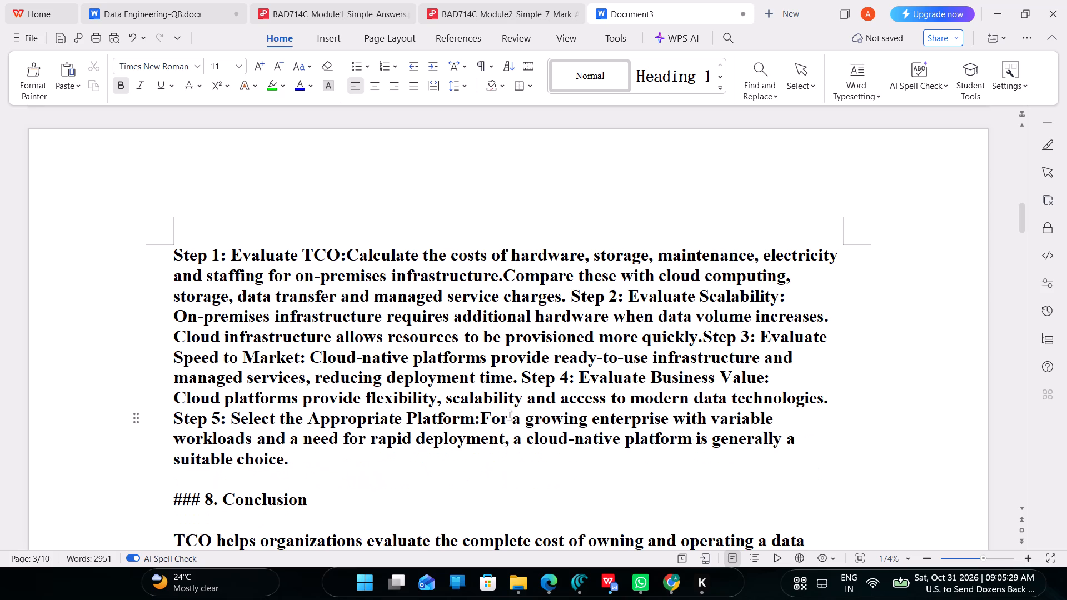
Delete the Q8 "### 8. Conclusion" heading and its paragraph, through "compliance requirements and overall TCO.".
{"action": "left_click", "coordinate": [309, 451]}
{"action": "left_click_drag", "start_coordinate": [309, 451], "coordinate": [382, 311]}
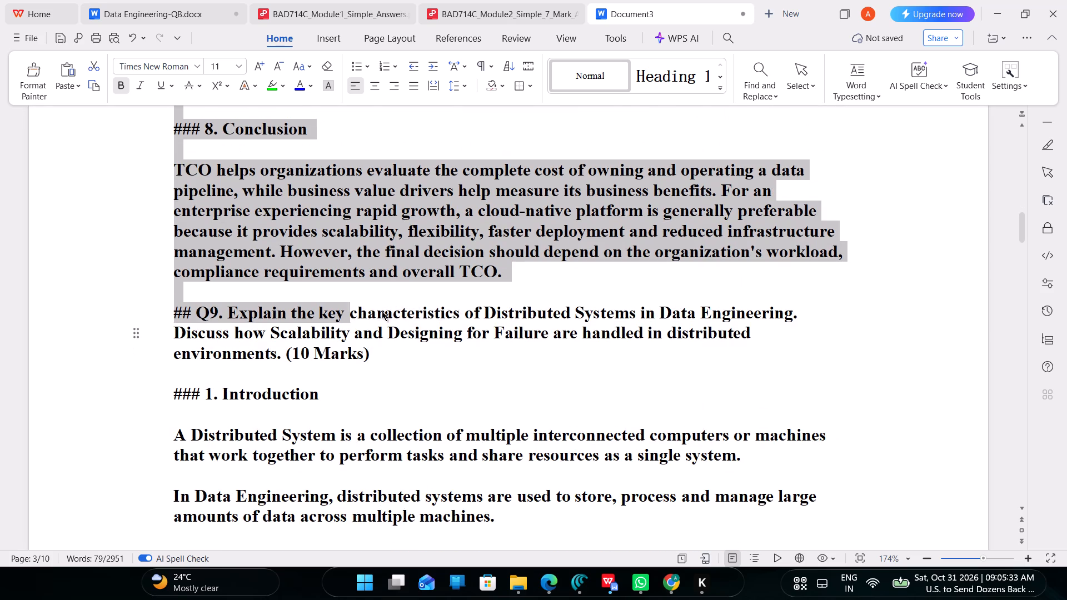
{"action": "left_click_drag", "start_coordinate": [382, 311], "coordinate": [509, 264]}
{"action": "key", "text": "BackSpace"}
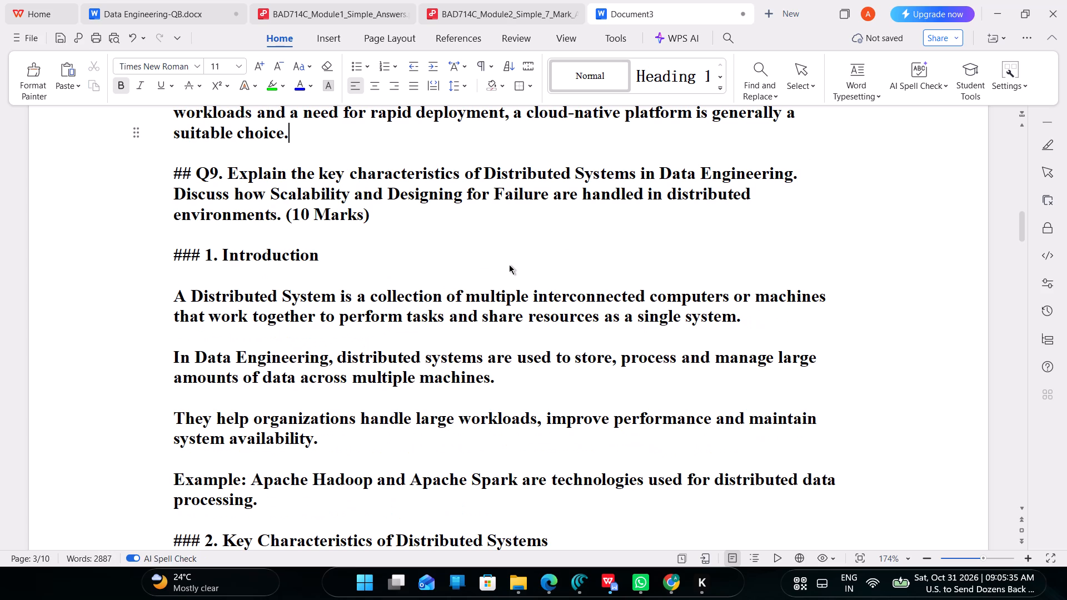
Remove the "##" prefix from the Q9 question and the blank line separating it from the Q8 answer.
{"action": "scroll", "coordinate": [509, 264], "scroll_direction": "up", "scroll_amount": 3}
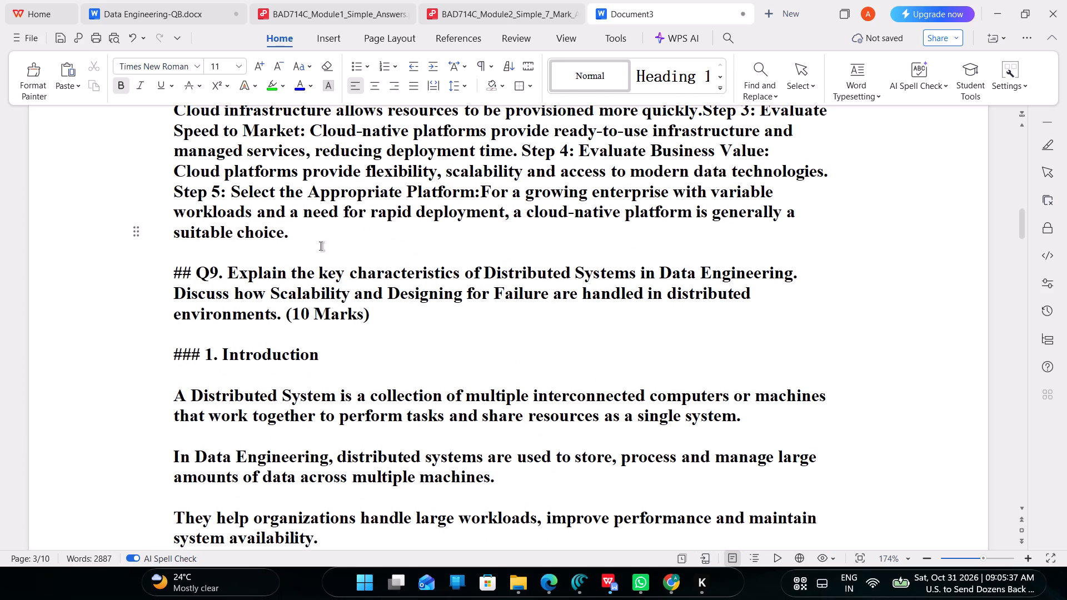
{"action": "left_click", "coordinate": [200, 268]}
{"action": "key", "text": "BackSpace"}
{"action": "key", "text": "BackSpace"}
{"action": "key", "text": "BackSpace"}
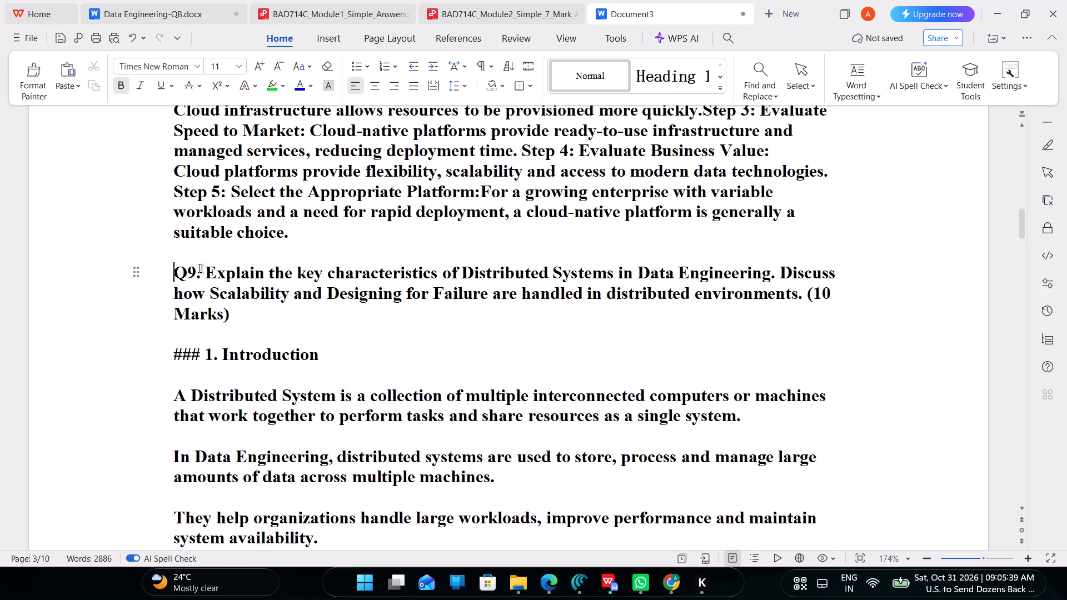
{"action": "key", "text": "BackSpace"}
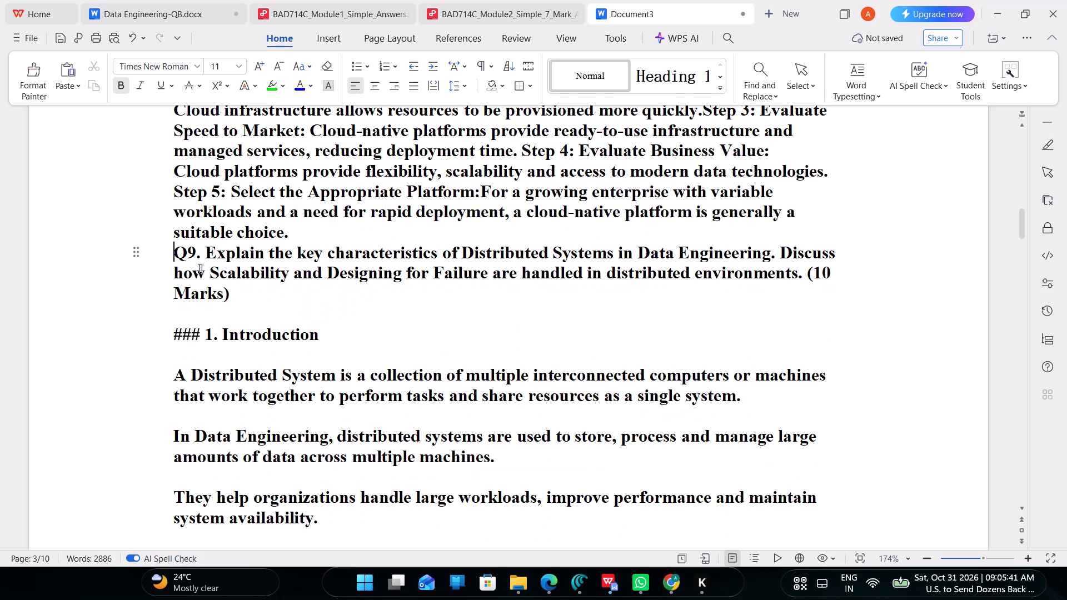
Delete "(10 Marks)" from the end of the Q9 question.
{"action": "left_click", "coordinate": [241, 286]}
{"action": "key", "text": "BackSpace"}
{"action": "key", "text": "BackSpace"}
{"action": "key", "text": "BackSpace"}
{"action": "key", "text": "BackSpace"}
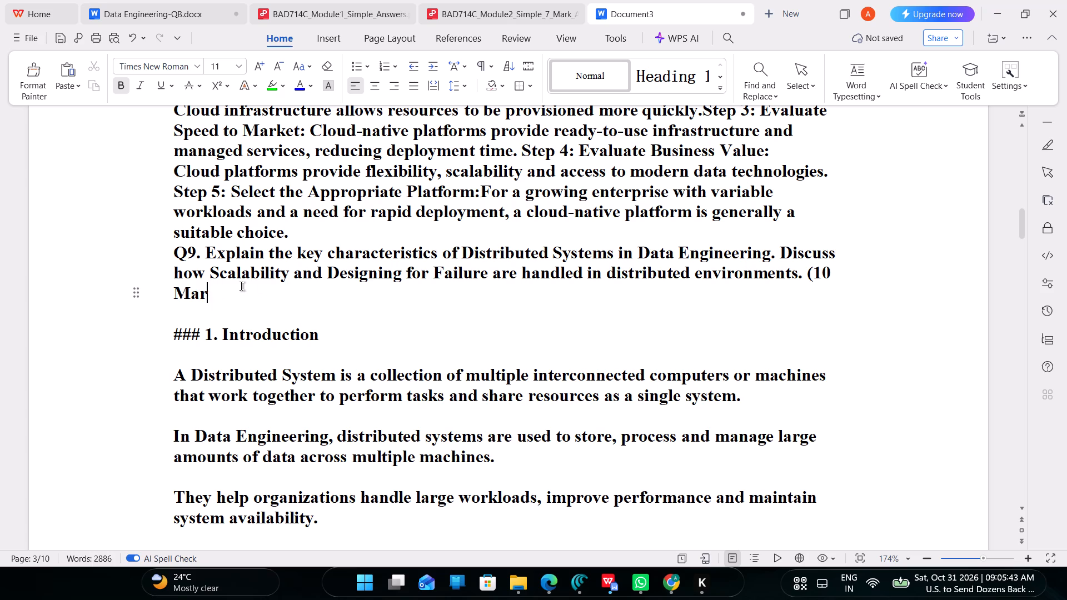
{"action": "key", "text": "BackSpace"}
{"action": "key", "text": "BackSpace"}
{"action": "key", "text": "BackSpace"}
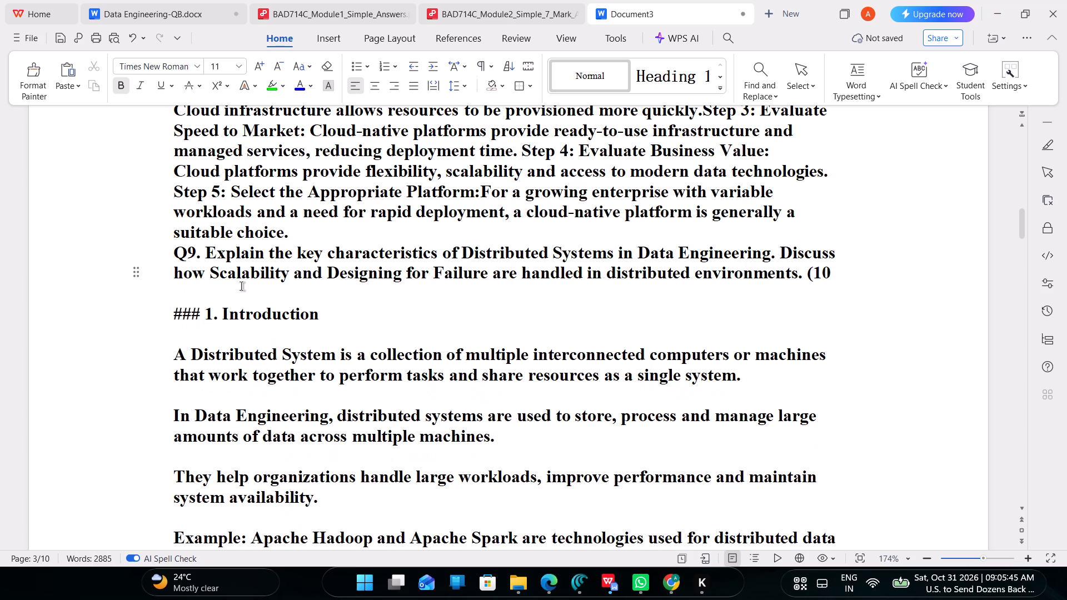
{"action": "key", "text": "BackSpace"}
{"action": "key", "text": "BackSpace"}
{"action": "key", "text": "BackSpace"}
{"action": "key", "text": "BackSpace"}
Delete Q9's "### 1. Introduction" heading and its paragraphs, through the Apache Hadoop and Apache Spark example.
{"action": "left_click", "coordinate": [201, 296]}
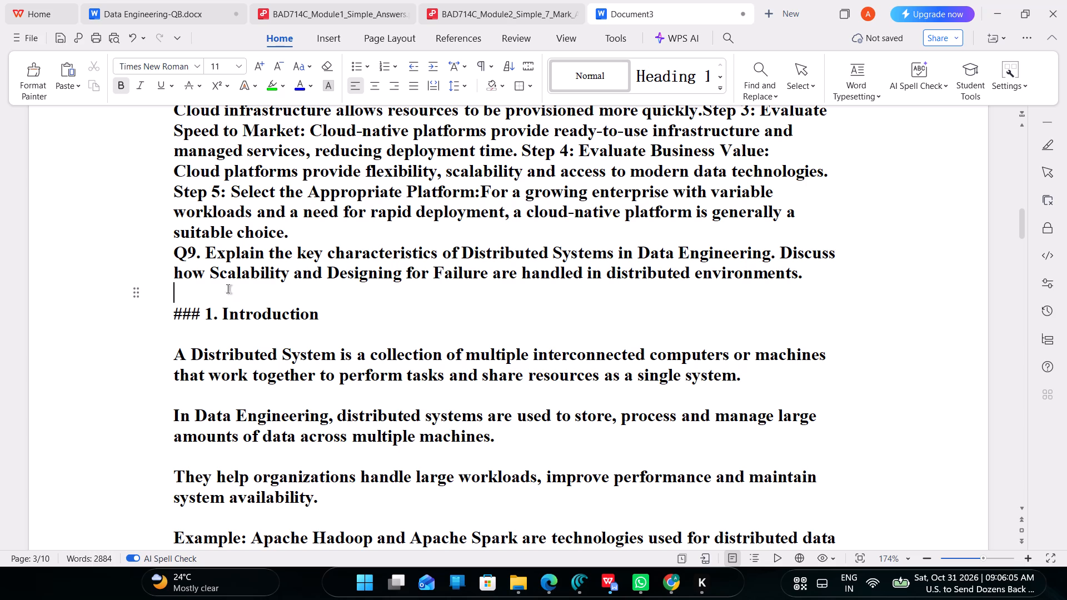
{"action": "scroll", "coordinate": [237, 346], "scroll_direction": "down", "scroll_amount": 5}
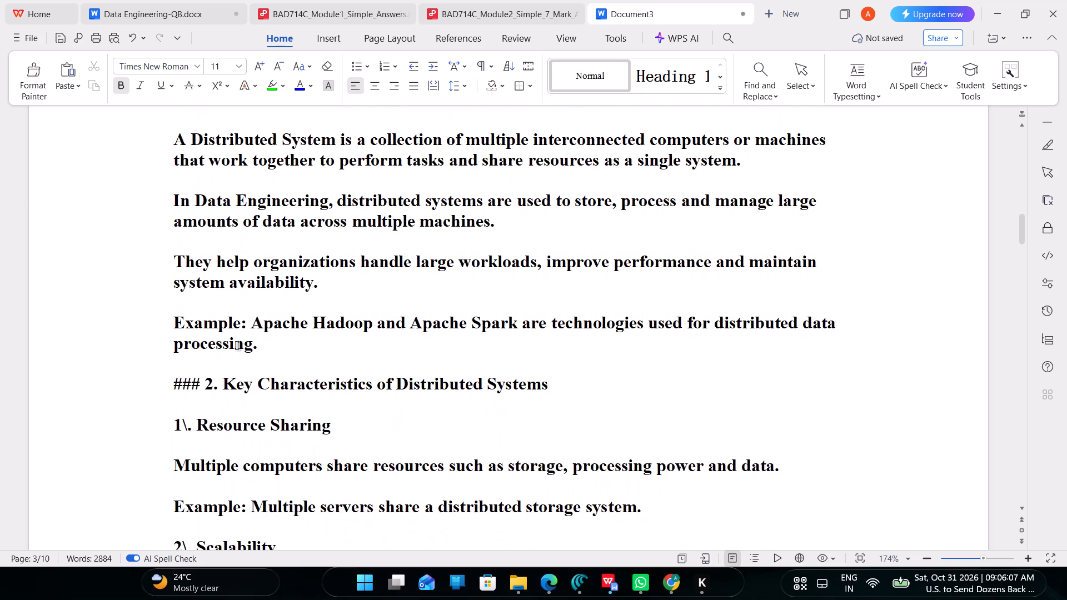
{"action": "left_click_drag", "start_coordinate": [212, 357], "coordinate": [160, 147]}
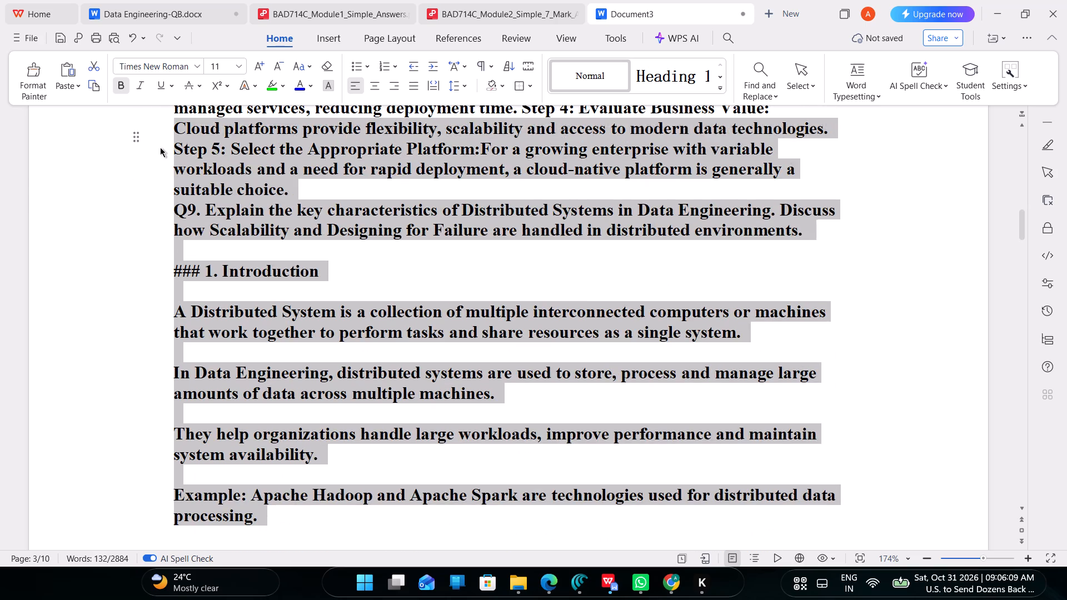
{"action": "left_click_drag", "start_coordinate": [160, 147], "coordinate": [156, 261]}
{"action": "key", "text": "BackSpace"}
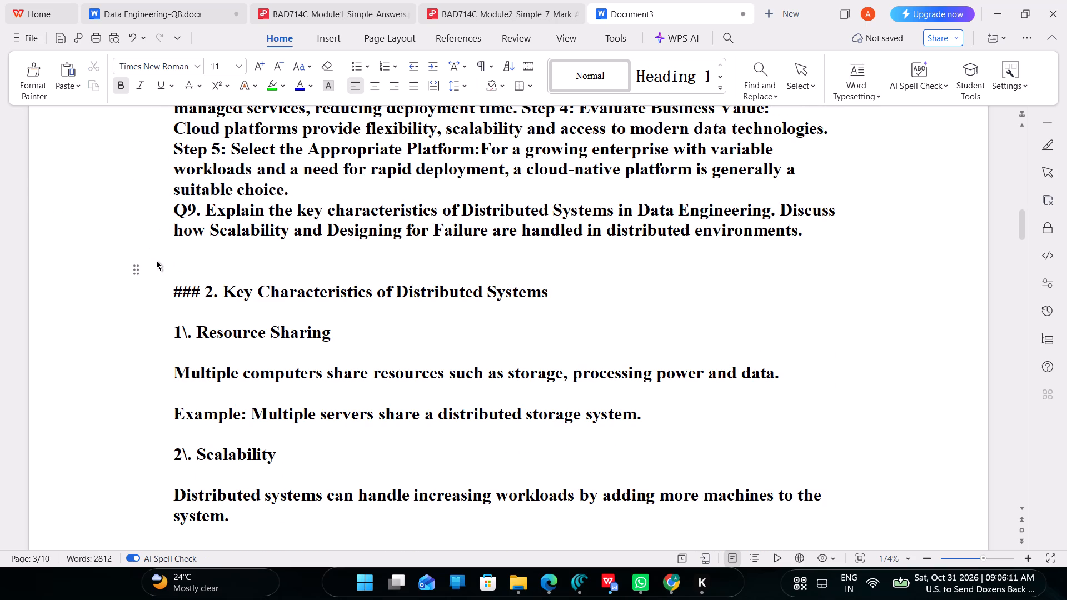
Remove the "### 2." prefix from "Key Characteristics of Distributed Systems" and close the gap between it and the Q9 question.
{"action": "key", "text": "Delete"}
{"action": "key", "text": "Delete"}
{"action": "key", "text": "Delete"}
{"action": "key", "text": "Delete"}
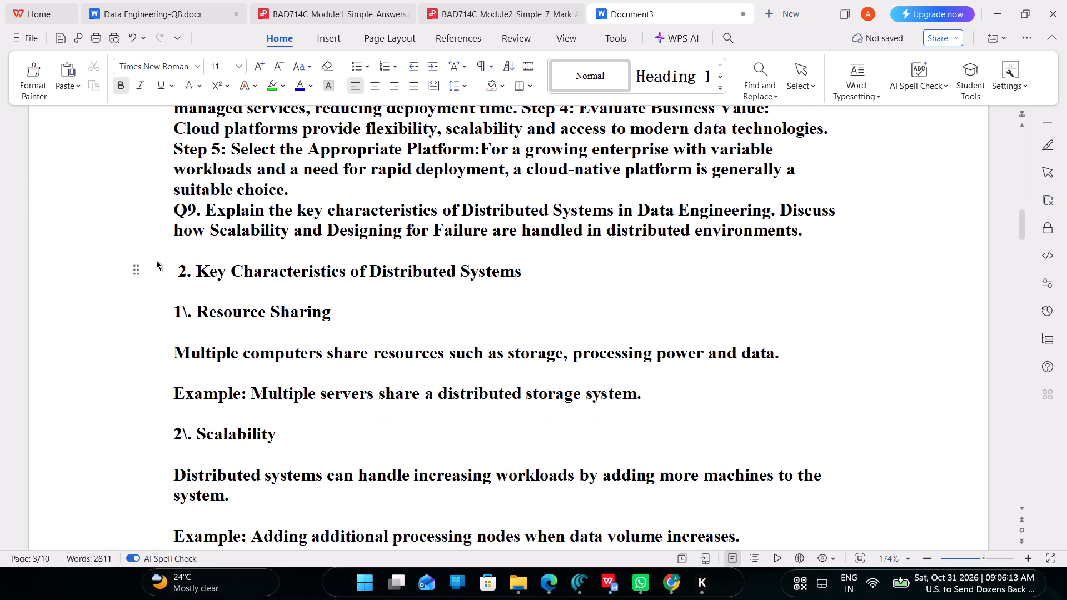
{"action": "key", "text": "Delete"}
{"action": "key", "text": "Delete"}
{"action": "key", "text": "Delete"}
{"action": "key", "text": "Delete"}
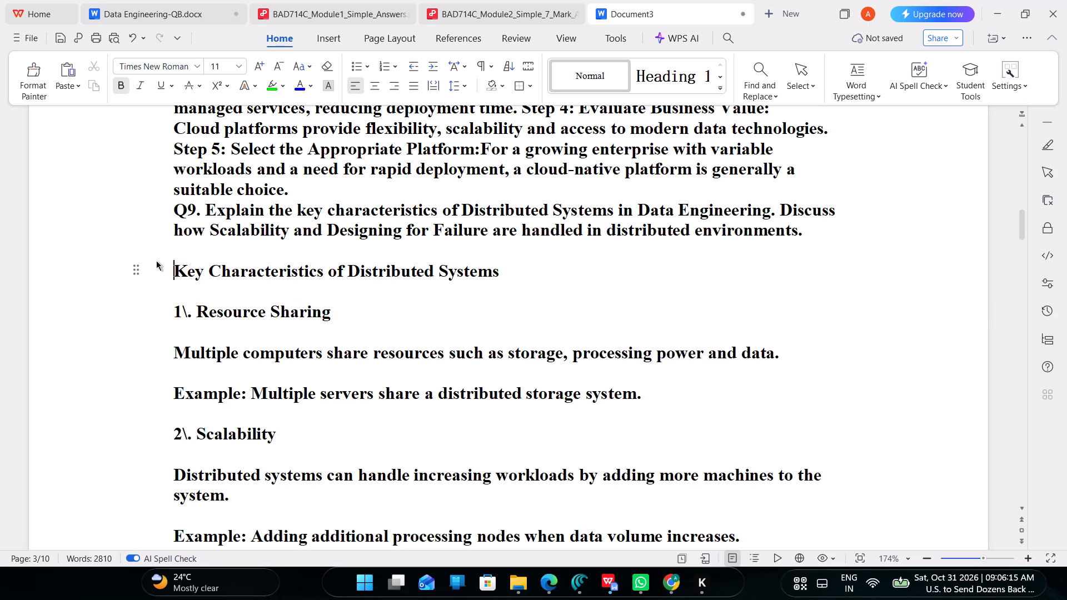
{"action": "key", "text": "BackSpace"}
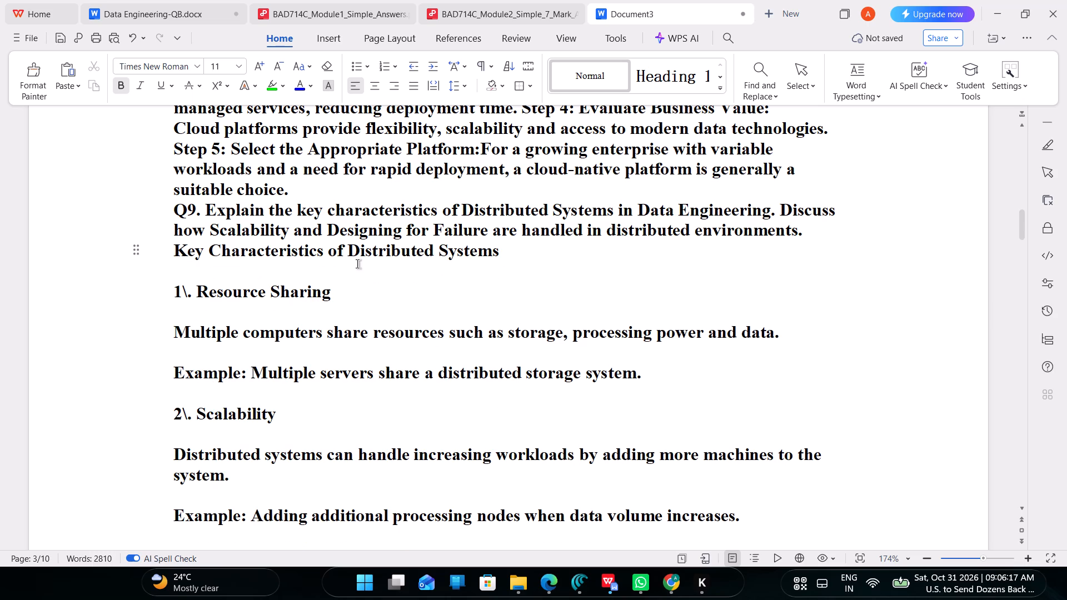
Add a colon after "Key Characteristics of Distributed Systems" and join the "Resource Sharing" item onto that line.
{"action": "left_click", "coordinate": [517, 252]}
{"action": "key", "text": "shift+colon"}
{"action": "key", "text": "Delete"}
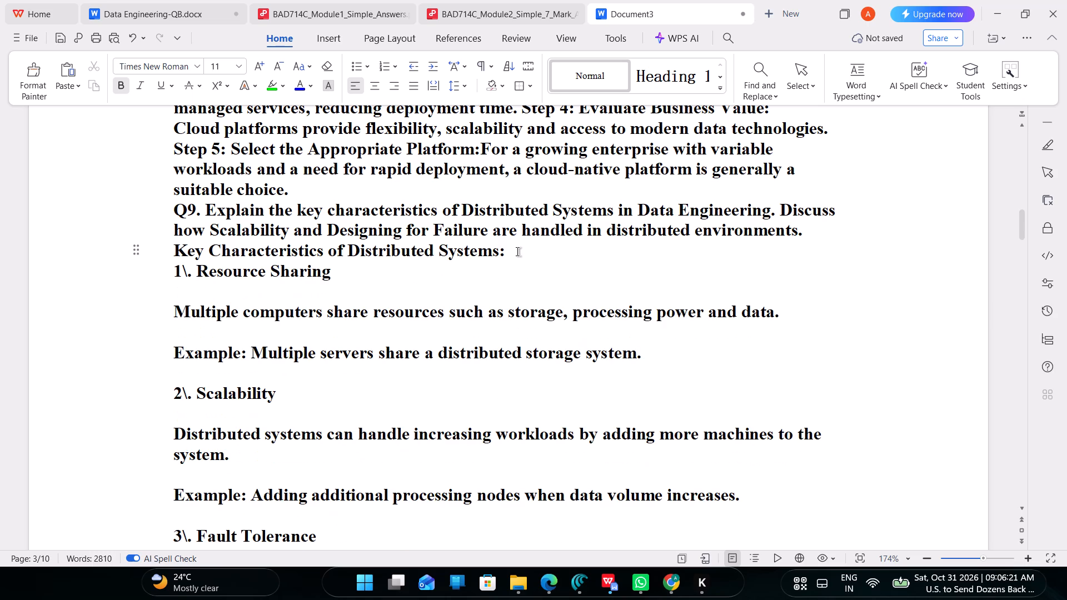
{"action": "key", "text": "Delete"}
Add a colon after "Resource Sharing", join its explanation onto the heading, and delete its example about multiple servers.
{"action": "left_click", "coordinate": [665, 252]}
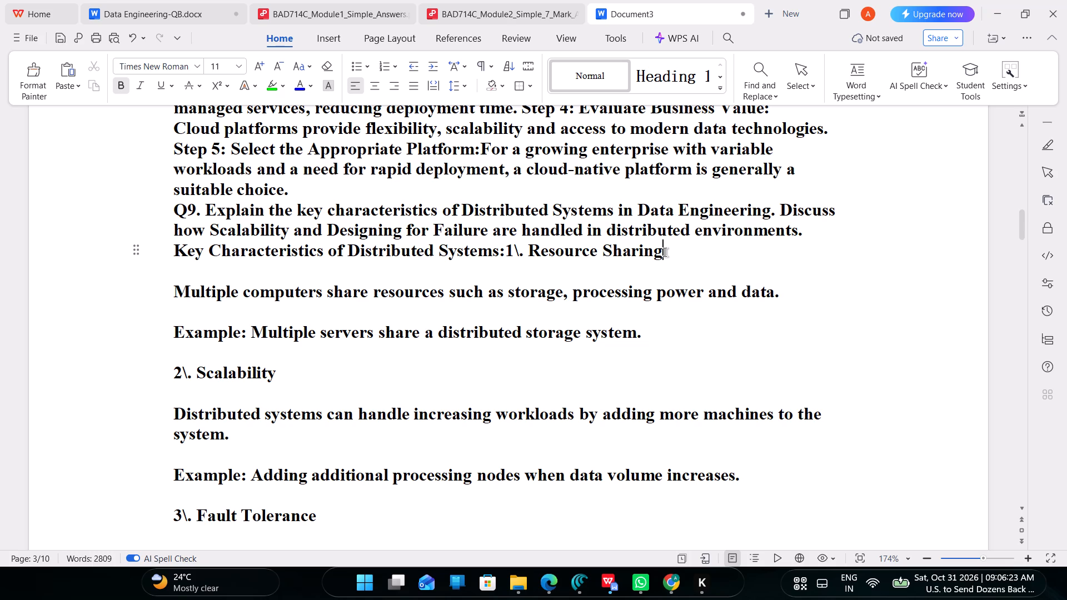
{"action": "key", "text": "shift+colon"}
{"action": "key", "text": "Delete"}
{"action": "key", "text": "Delete"}
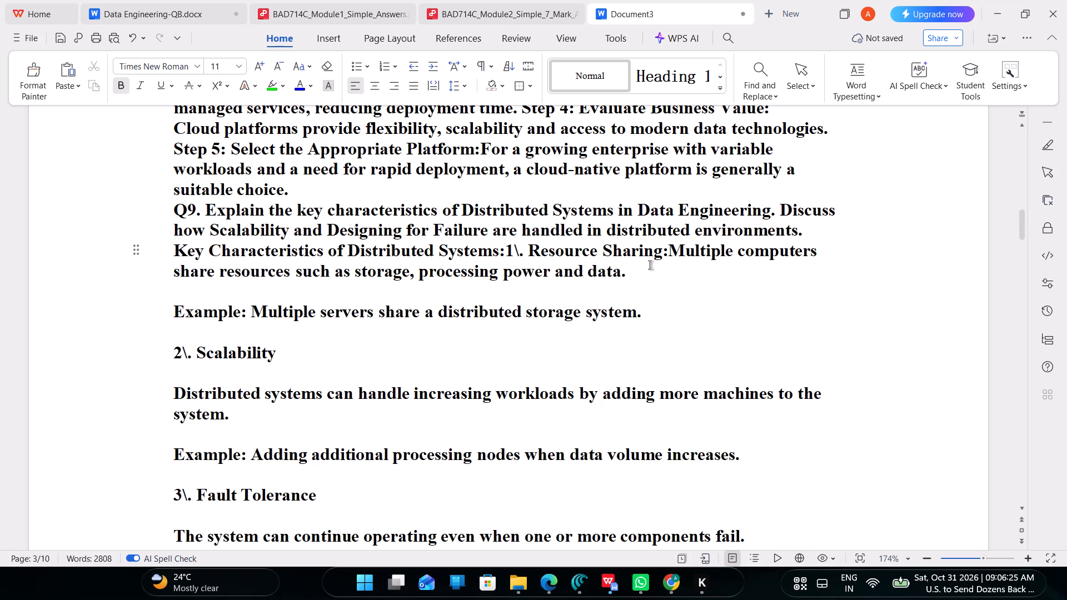
{"action": "left_click", "coordinate": [643, 274]}
{"action": "key", "text": "Delete"}
{"action": "key", "text": "Delete"}
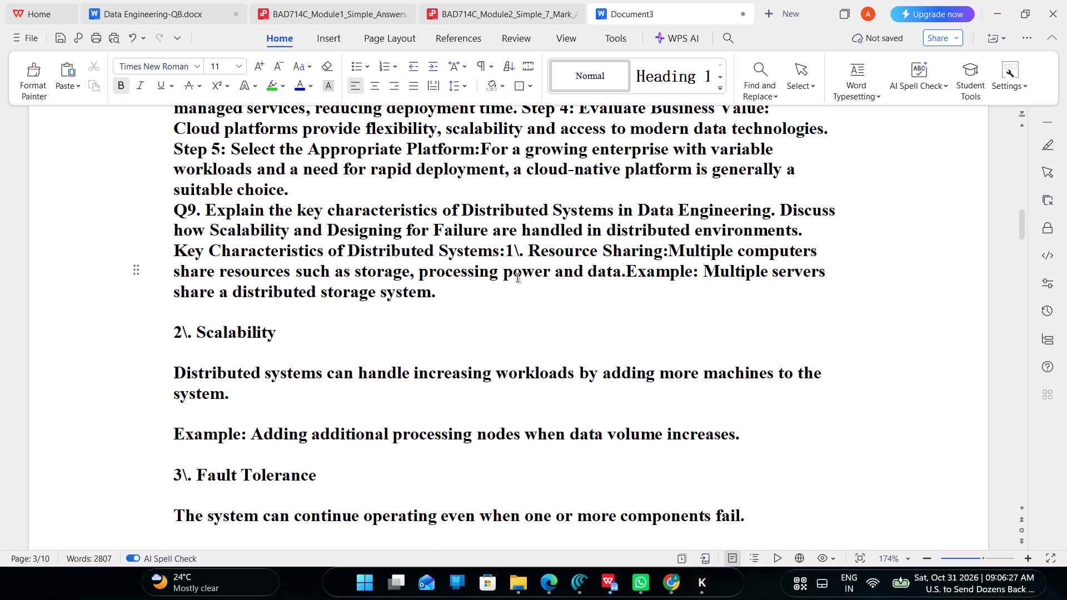
{"action": "left_click", "coordinate": [471, 288]}
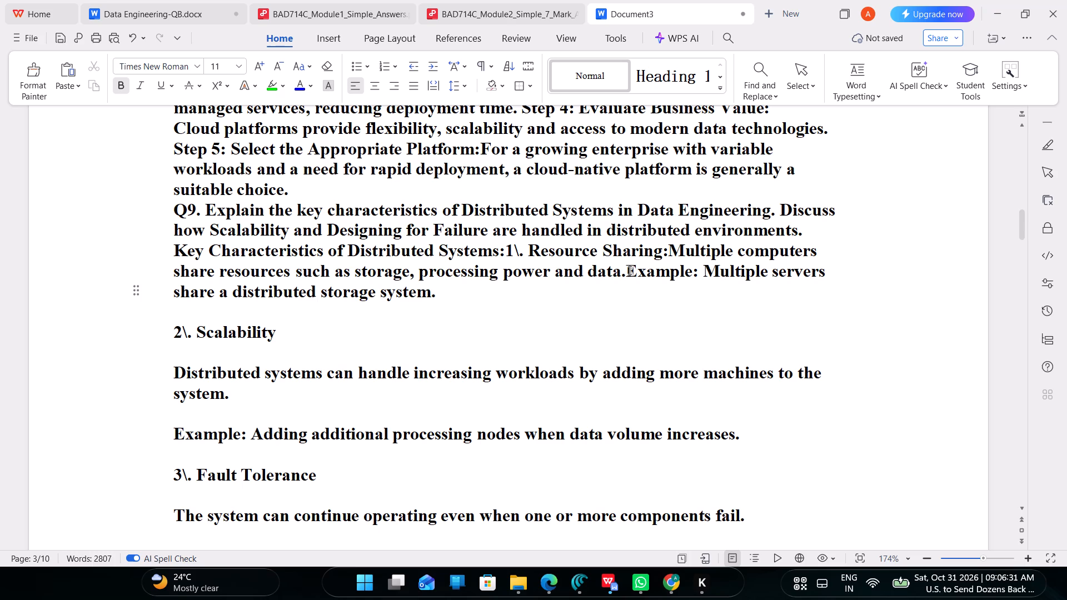
{"action": "left_click_drag", "start_coordinate": [630, 271], "coordinate": [610, 298]}
{"action": "key", "text": "BackSpace"}
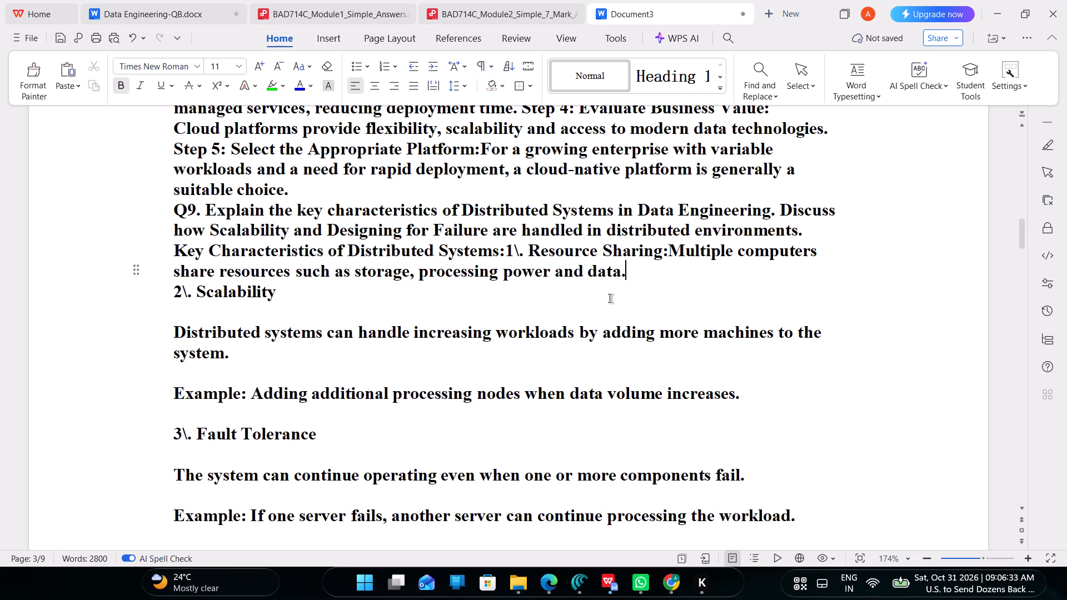
Join "Scalability" onto the Resource Sharing text, add a colon and its explanation inline, and delete its example with the surrounding gap.
{"action": "key", "text": "Delete"}
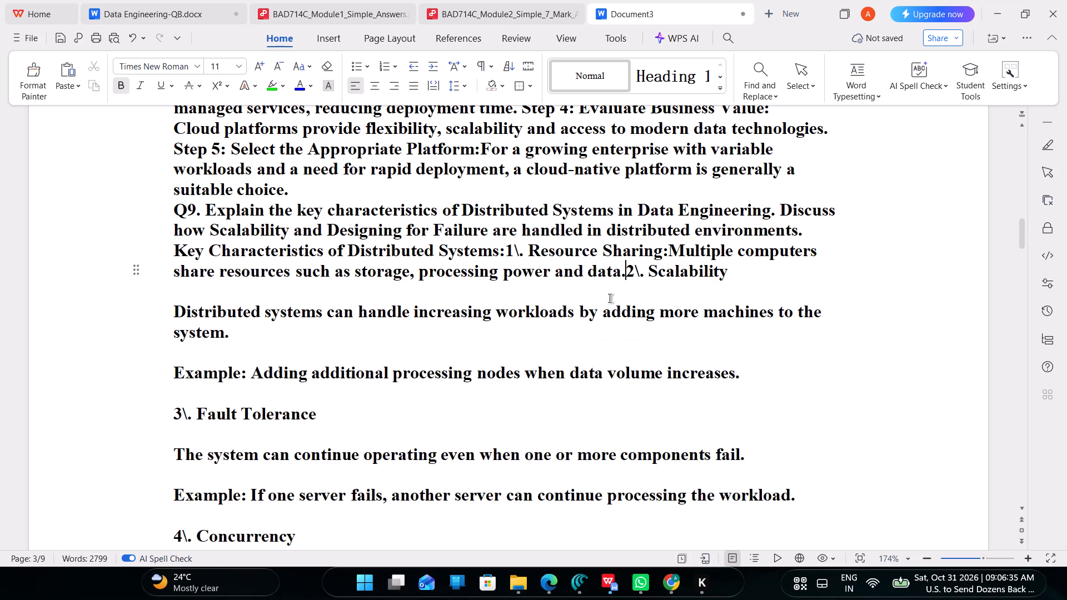
{"action": "left_click", "coordinate": [727, 276]}
{"action": "key", "text": "shift+colon"}
{"action": "key", "text": "Delete"}
{"action": "key", "text": "Delete"}
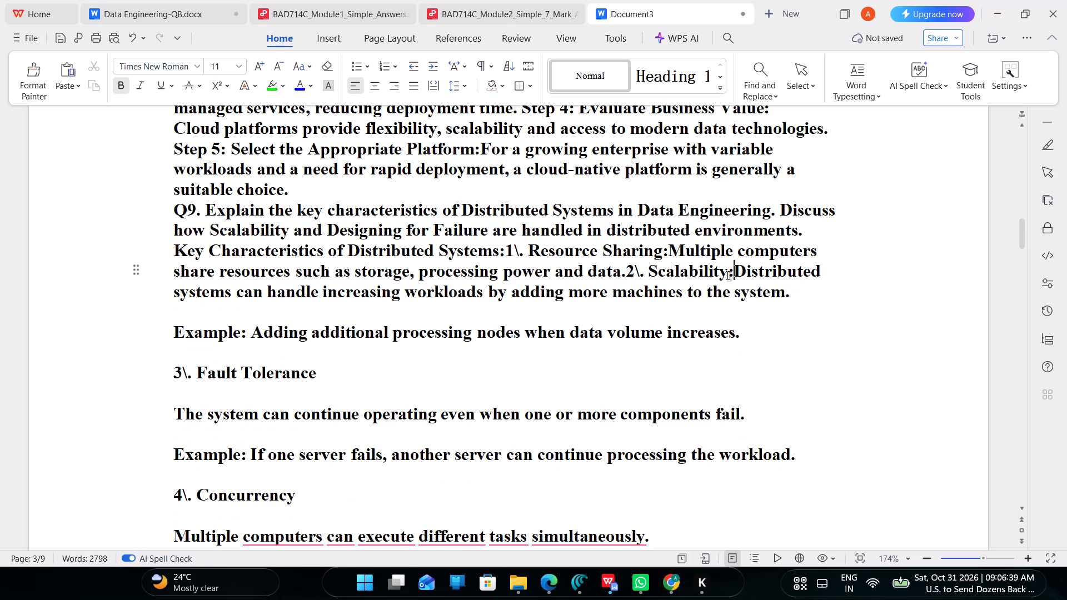
{"action": "left_click_drag", "start_coordinate": [377, 316], "coordinate": [381, 346]}
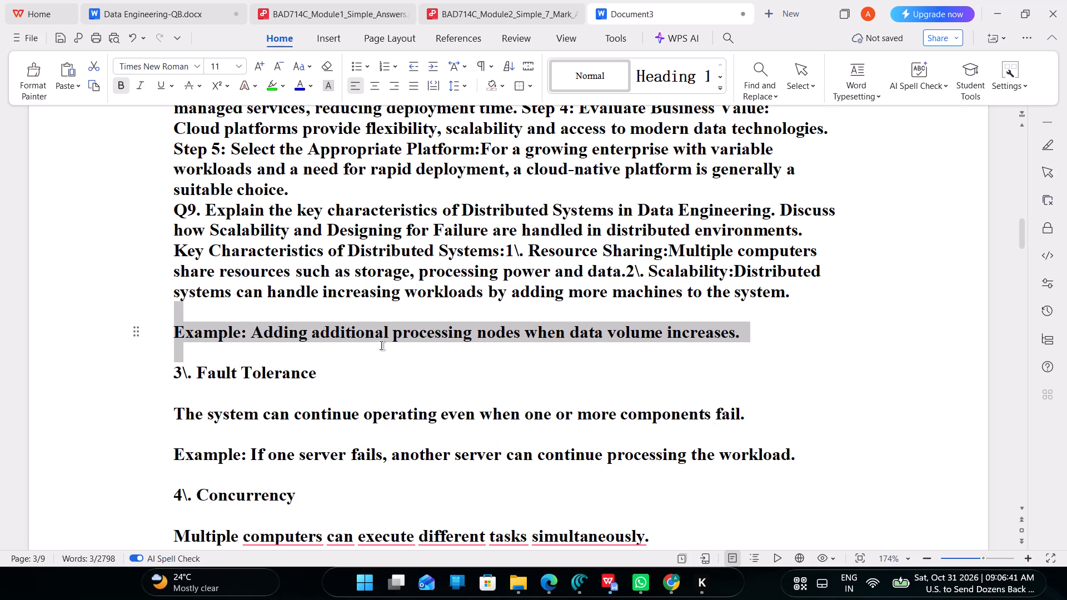
{"action": "left_click_drag", "start_coordinate": [381, 346], "coordinate": [767, 324]}
{"action": "key", "text": "BackSpace"}
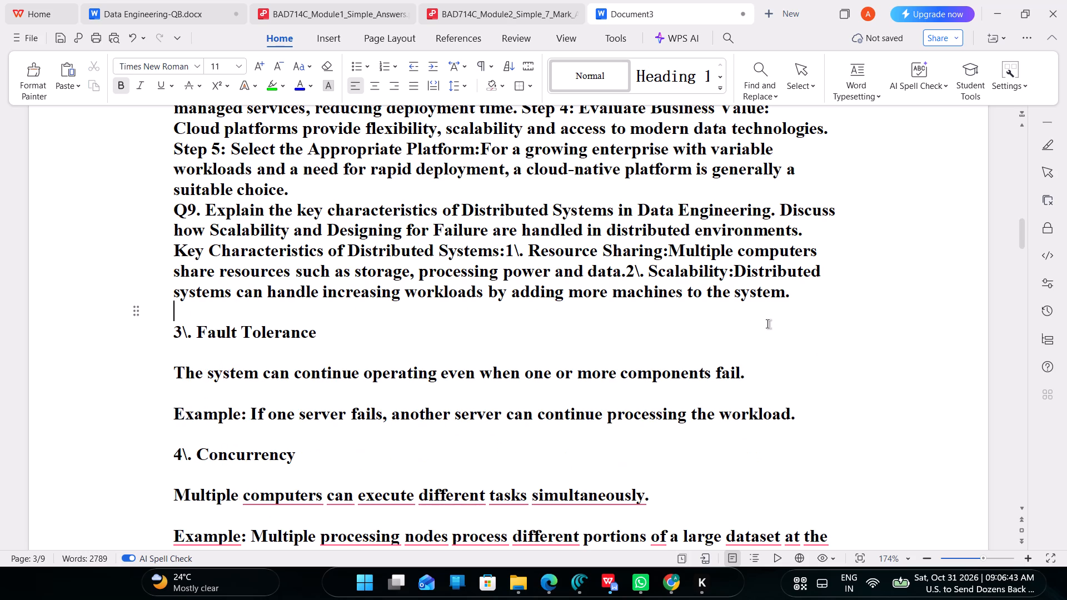
{"action": "key", "text": "BackSpace"}
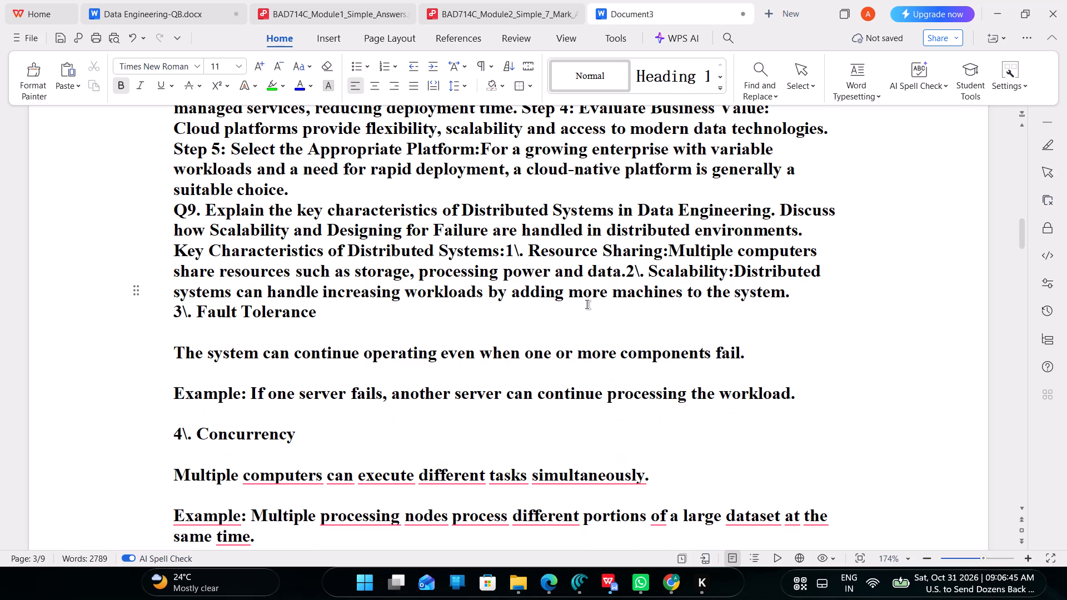
Add a colon after "Fault Tolerance", join its explanation, and replace its example with a space leading into "Concurrency".
{"action": "left_click", "coordinate": [587, 304]}
{"action": "key", "text": "shift+colon"}
{"action": "key", "text": "Delete"}
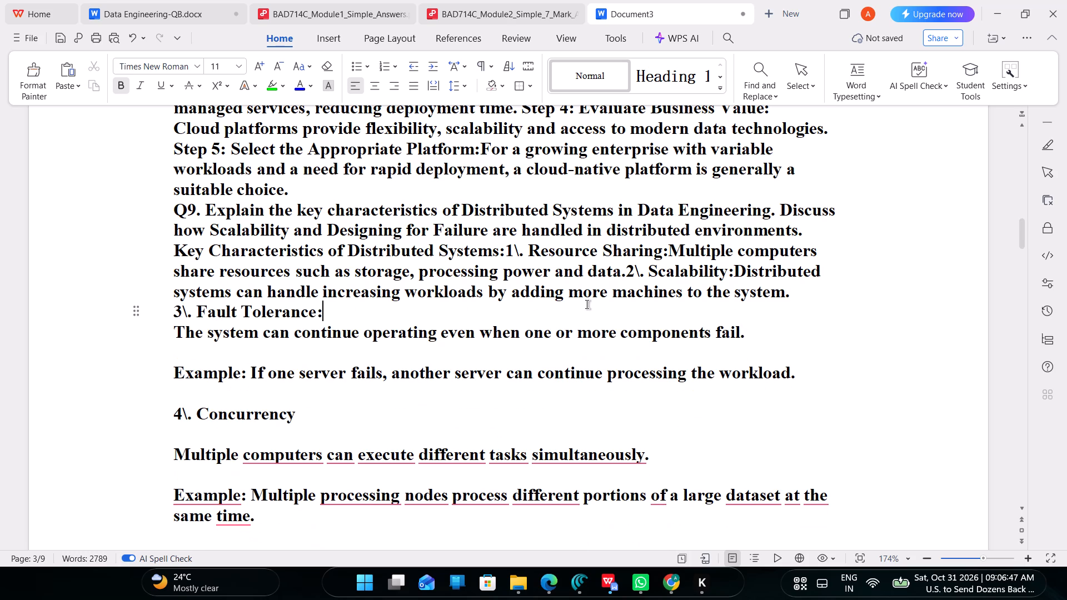
{"action": "key", "text": "Delete"}
{"action": "left_click", "coordinate": [307, 328]}
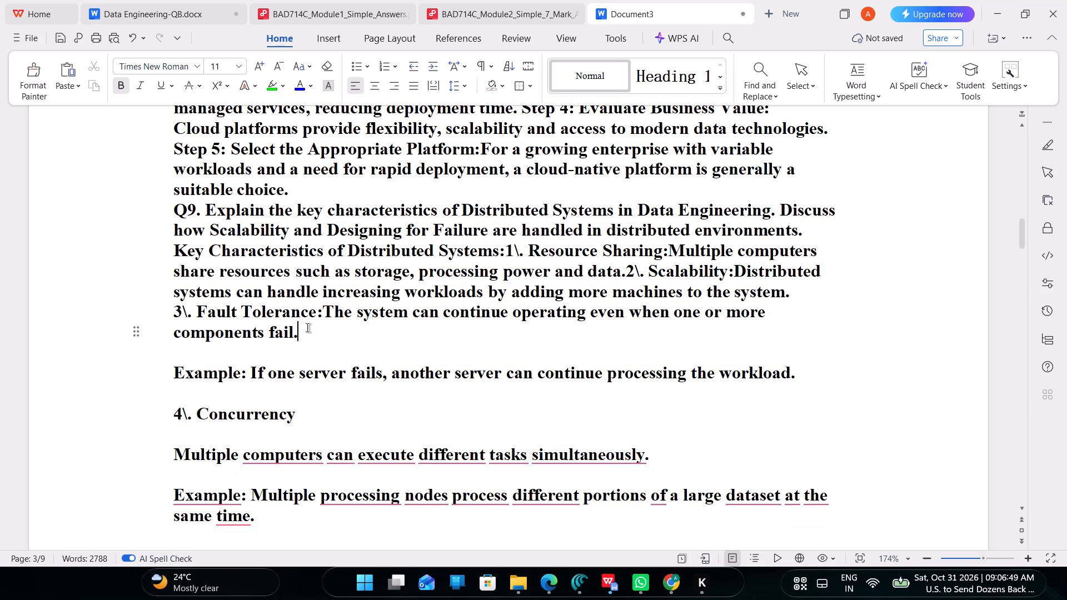
{"action": "key", "text": "Delete"}
{"action": "left_click_drag", "start_coordinate": [307, 328], "coordinate": [743, 362]}
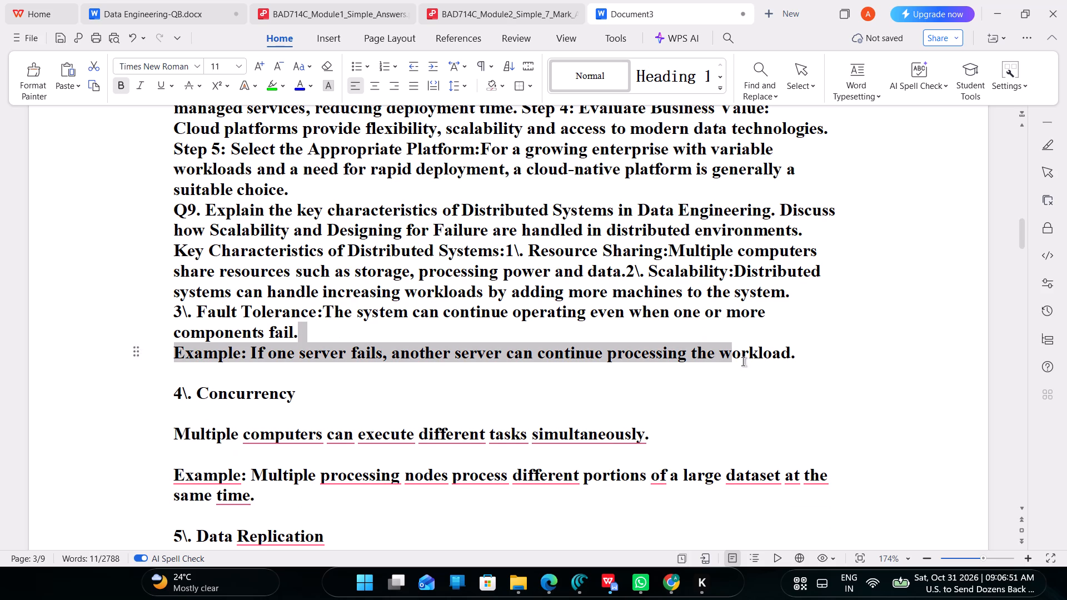
{"action": "left_click_drag", "start_coordinate": [743, 362], "coordinate": [800, 367]}
{"action": "key", "text": "Delete"}
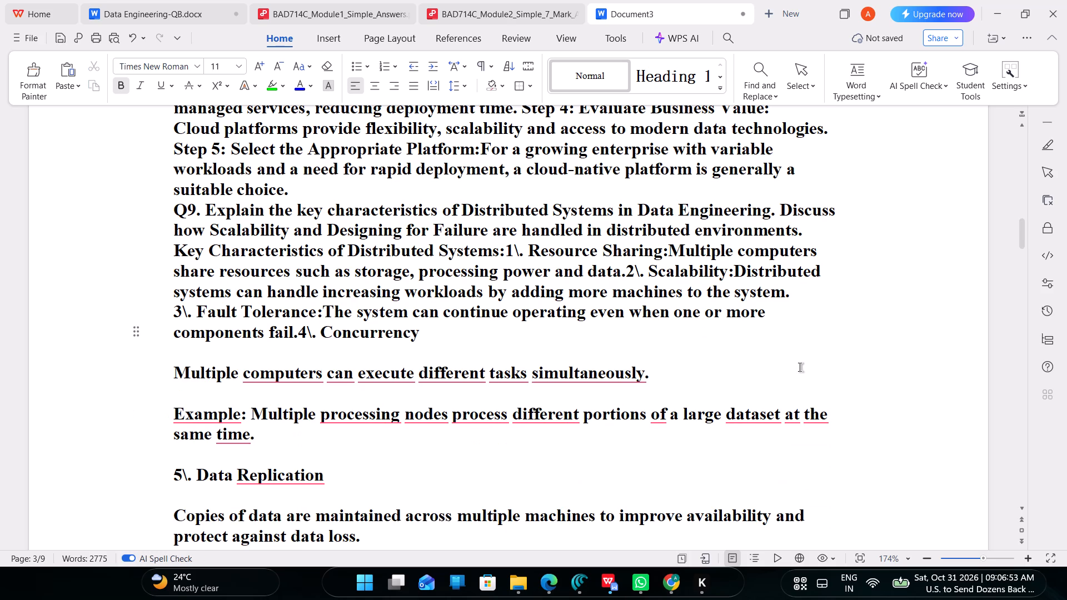
{"action": "key", "text": "space"}
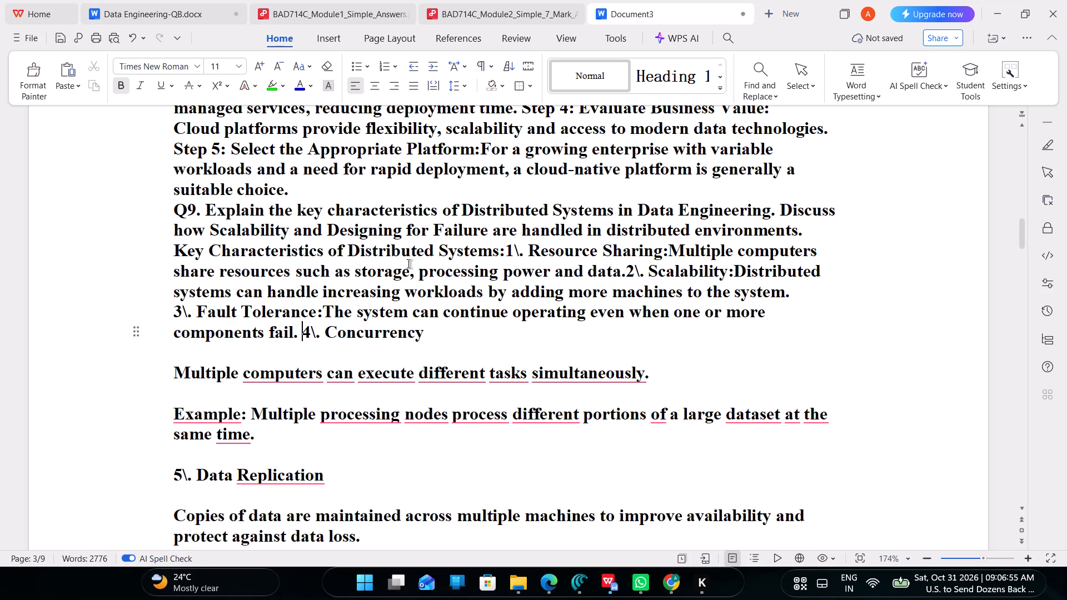
Add a colon after "Concurrency", join its explanation, and delete its example so "Data Replication" follows on the same line.
{"action": "left_click", "coordinate": [441, 331]}
{"action": "key", "text": "shift+colon"}
{"action": "key", "text": "Delete"}
{"action": "key", "text": "Delete"}
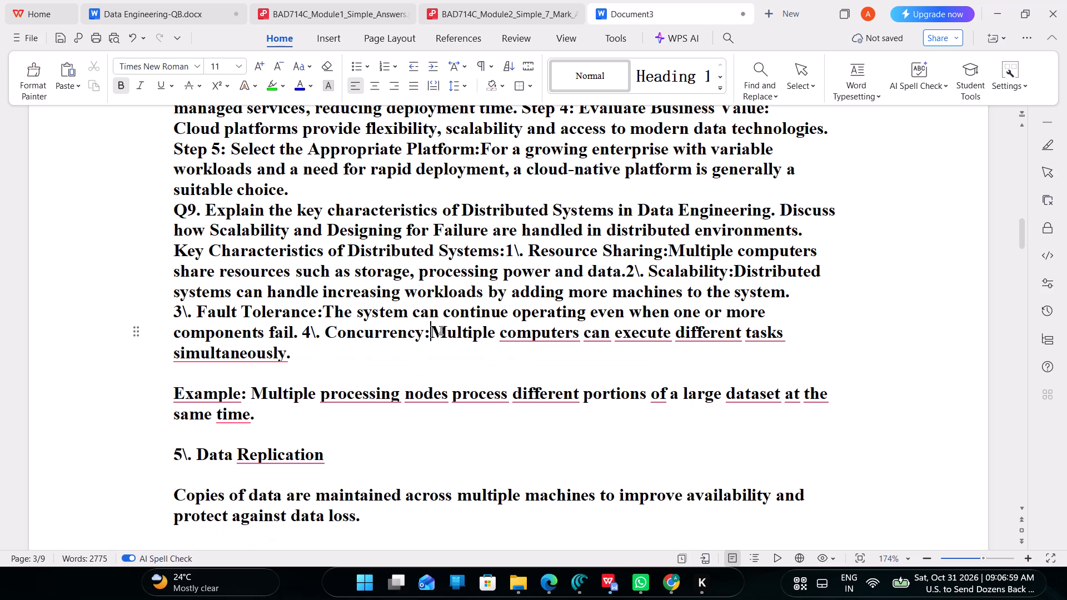
{"action": "left_click_drag", "start_coordinate": [323, 357], "coordinate": [337, 408]}
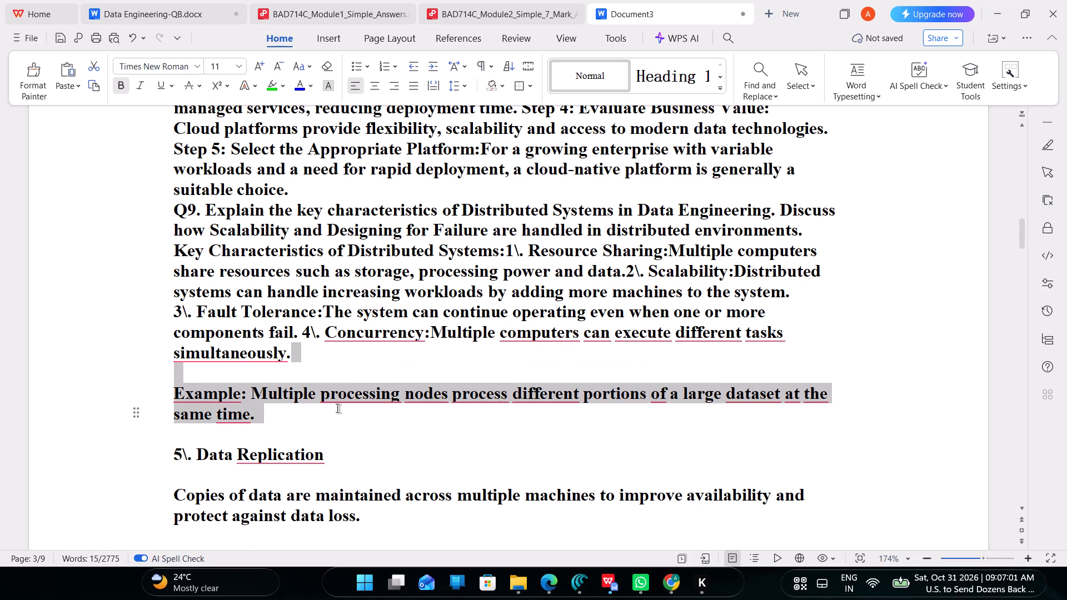
{"action": "left_click_drag", "start_coordinate": [337, 408], "coordinate": [337, 409]}
{"action": "key", "text": "Delete"}
{"action": "key", "text": "Delete"}
{"action": "key", "text": "Delete"}
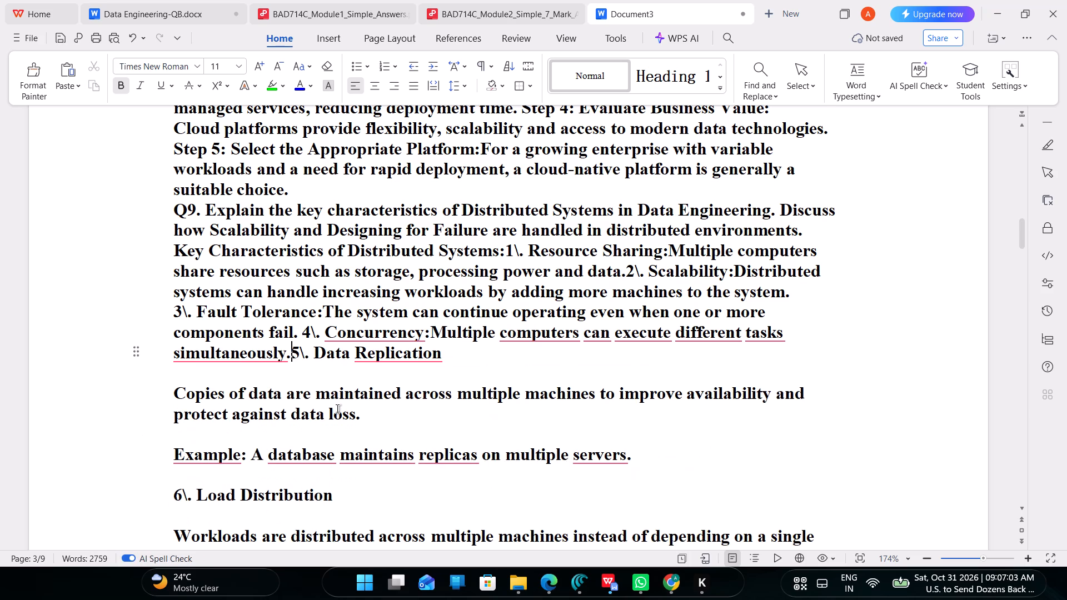
Add a colon after "Data Replication", join its explanation, and replace its example with a space leading into "Load Distribution".
{"action": "left_click", "coordinate": [451, 352]}
{"action": "key", "text": "shift+colon"}
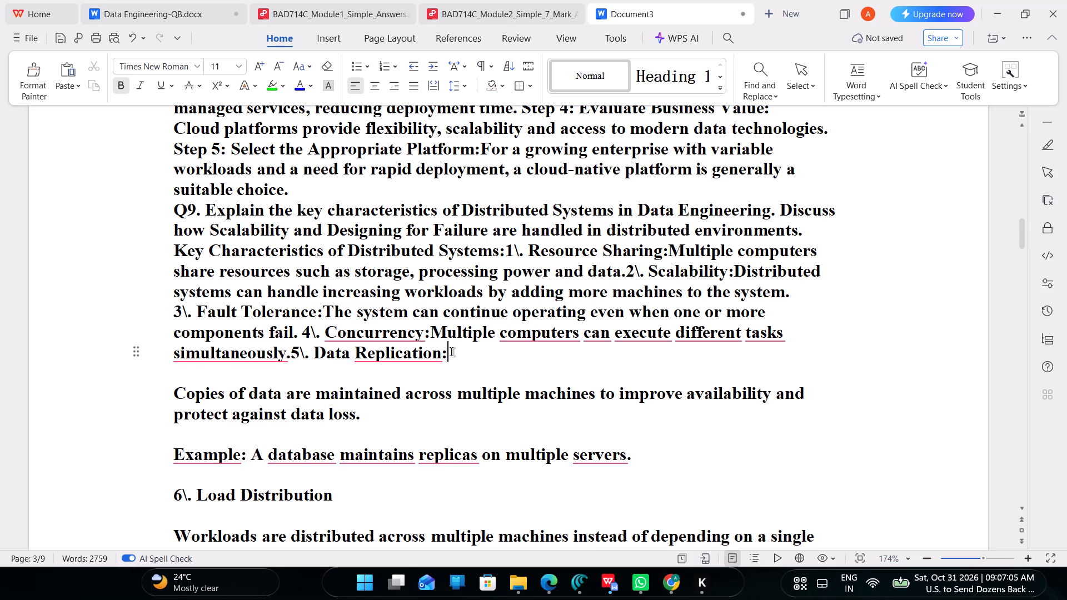
{"action": "key", "text": "Delete"}
{"action": "key", "text": "Delete"}
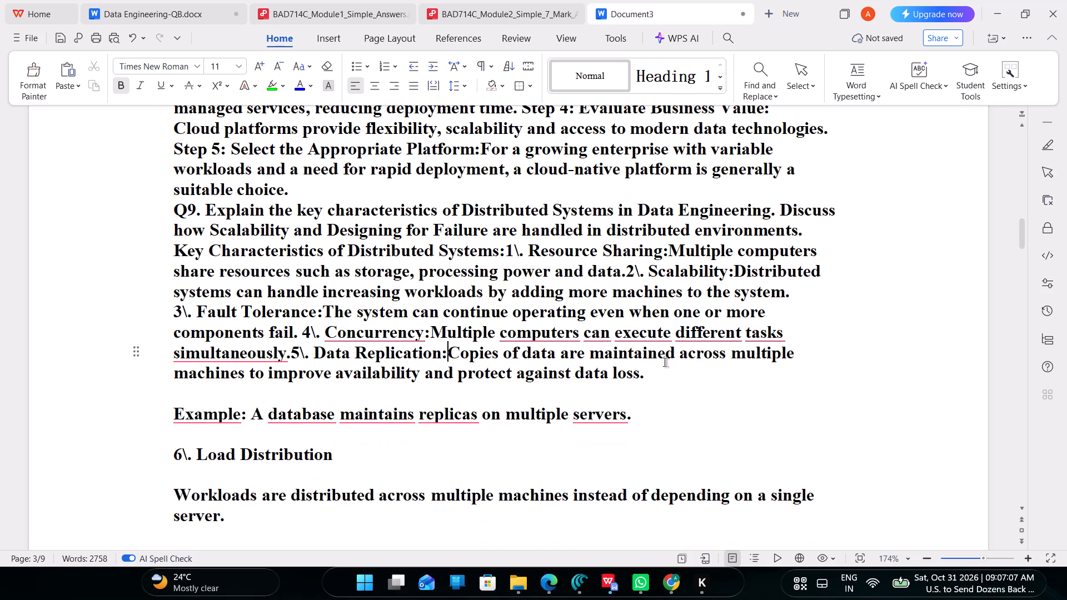
{"action": "left_click_drag", "start_coordinate": [666, 363], "coordinate": [675, 423]}
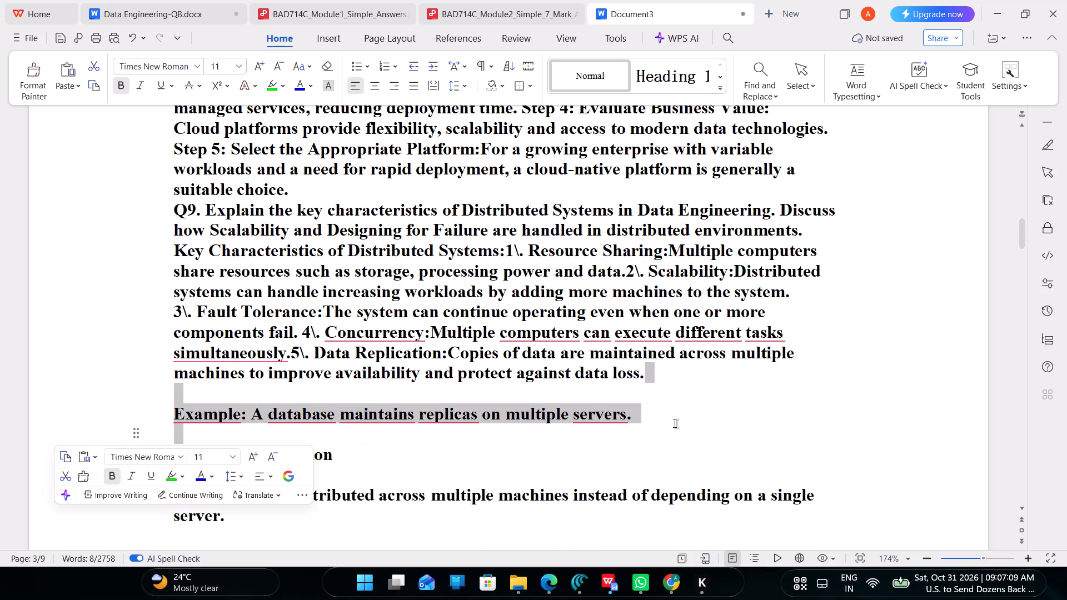
{"action": "key", "text": "Delete"}
{"action": "key", "text": "space"}
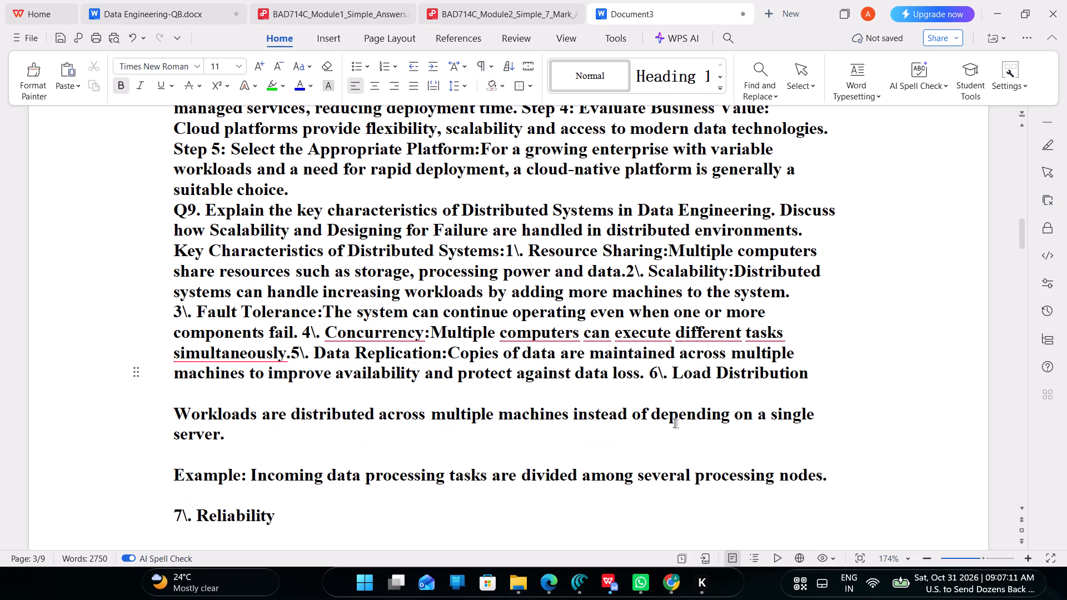
Add a colon after "Load Distribution", join its explanation, and replace its example with a space leading into "Reliability".
{"action": "left_click", "coordinate": [819, 369]}
{"action": "key", "text": "shift+colon"}
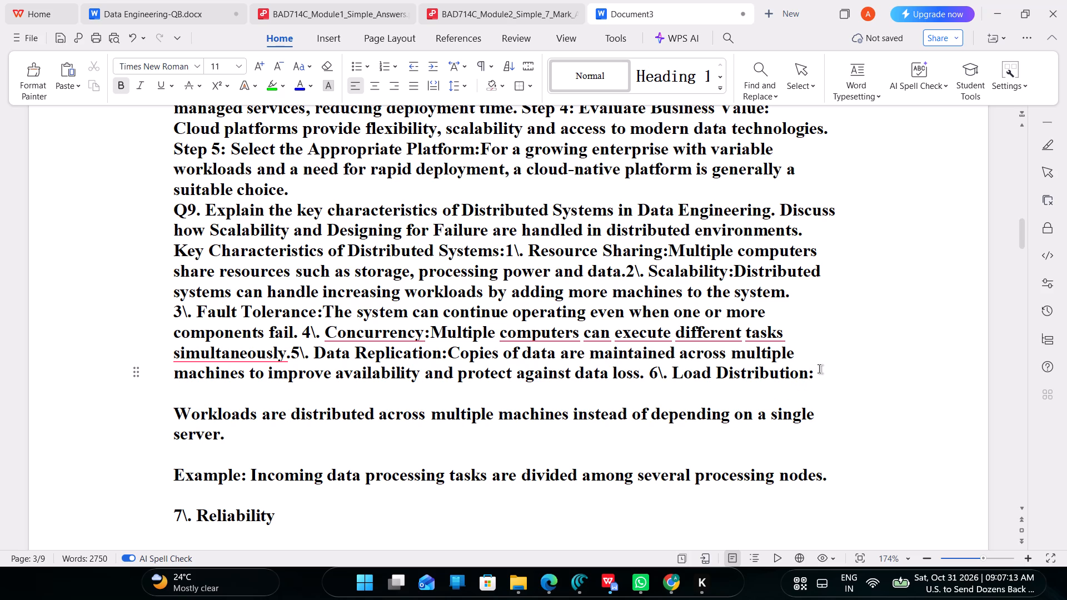
{"action": "key", "text": "Delete"}
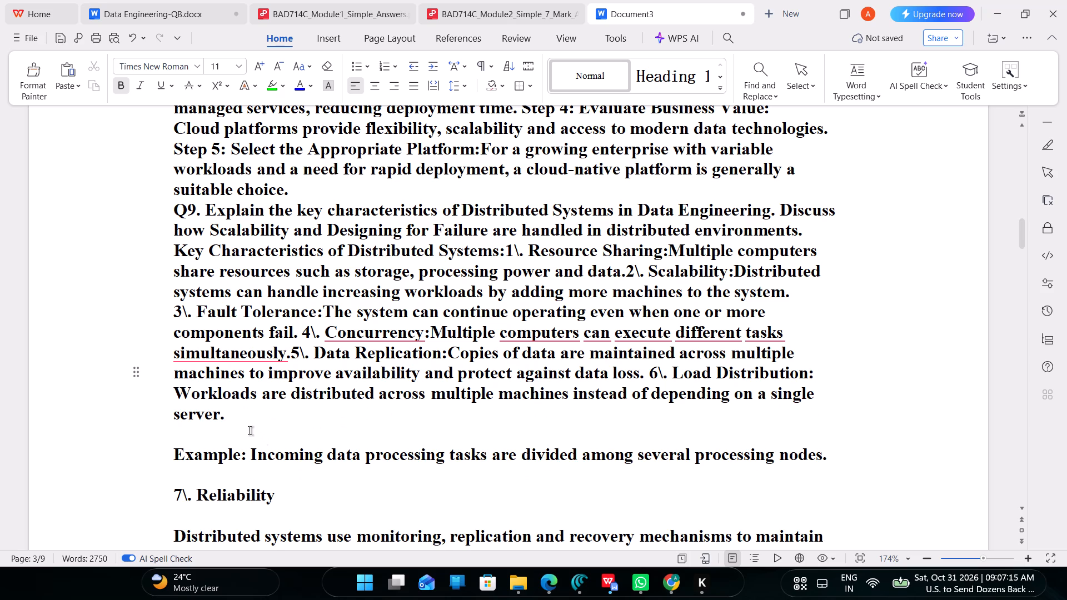
{"action": "left_click_drag", "start_coordinate": [240, 424], "coordinate": [822, 491]}
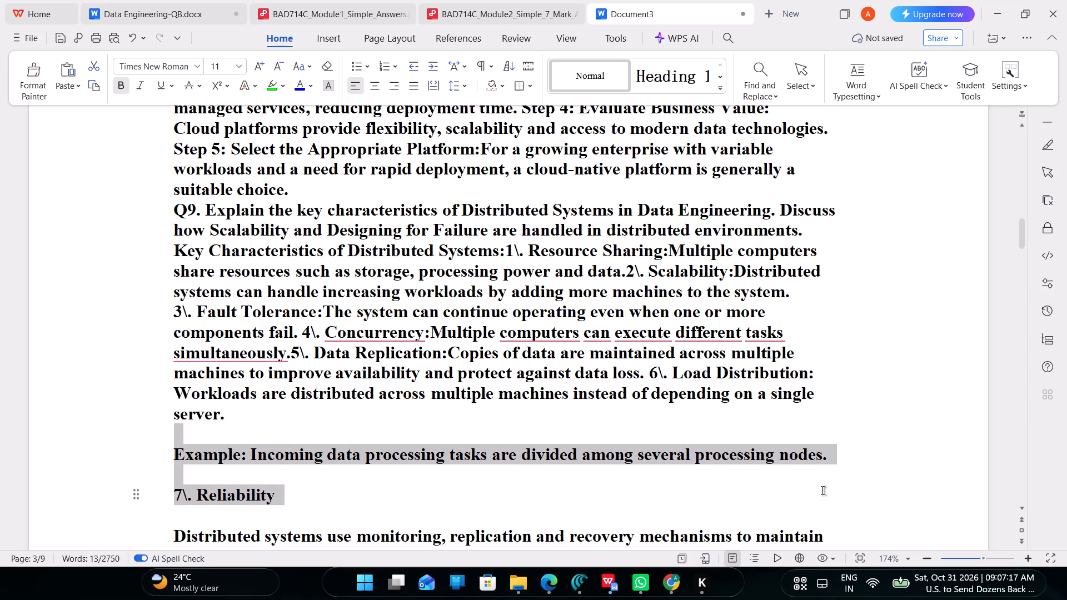
{"action": "left_click_drag", "start_coordinate": [822, 491], "coordinate": [836, 472]}
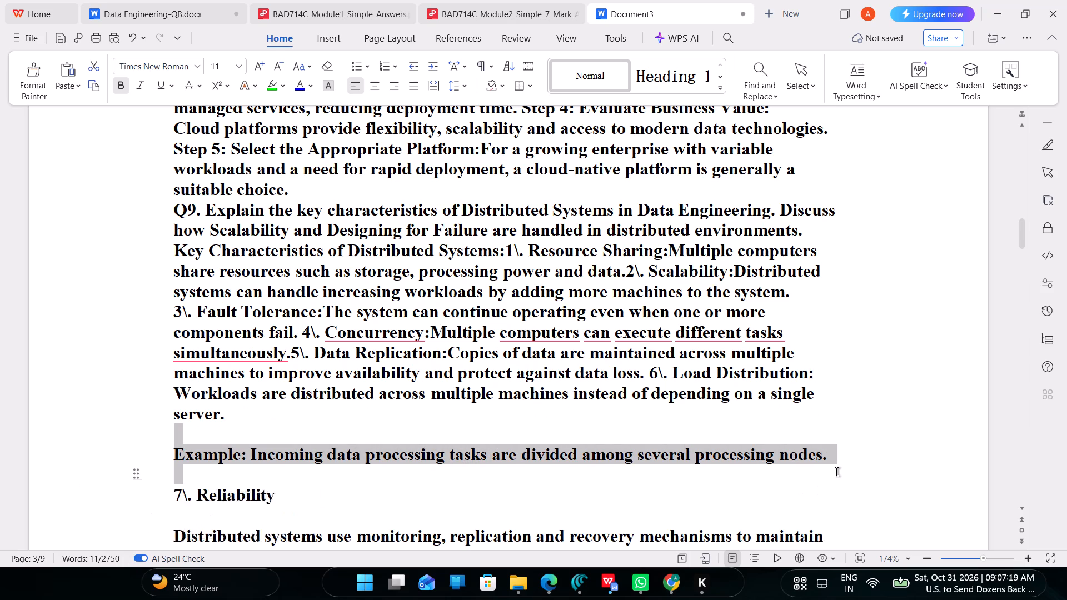
{"action": "key", "text": "Delete"}
{"action": "key", "text": "BackSpace"}
{"action": "key", "text": "space"}
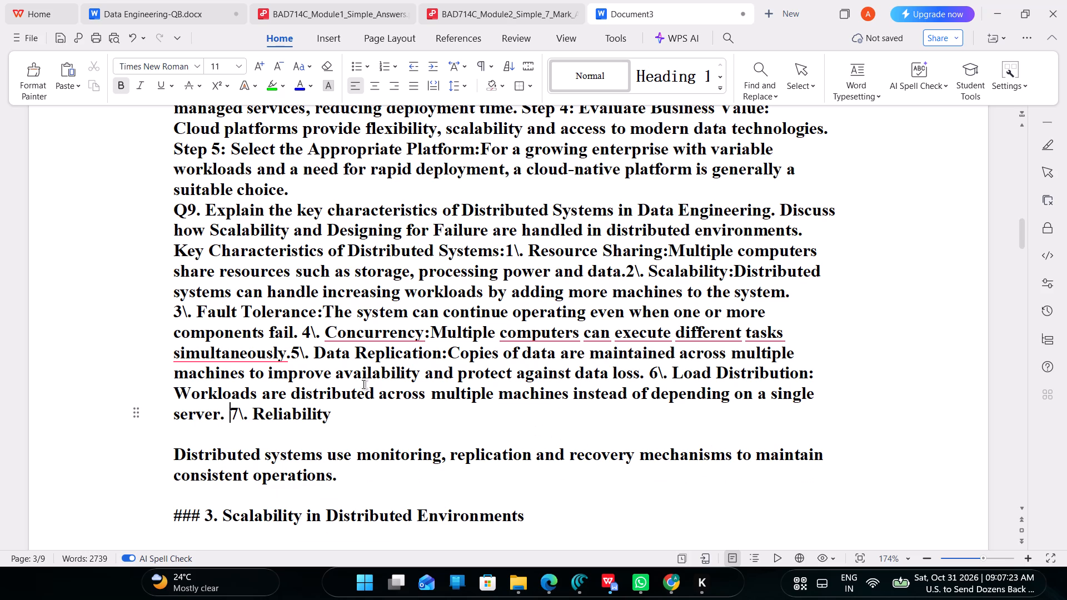
Add a colon and a space after "Reliability" and join its explanation onto the same line.
{"action": "left_click", "coordinate": [348, 409]}
{"action": "key", "text": "shift+colon"}
{"action": "key", "text": "Delete"}
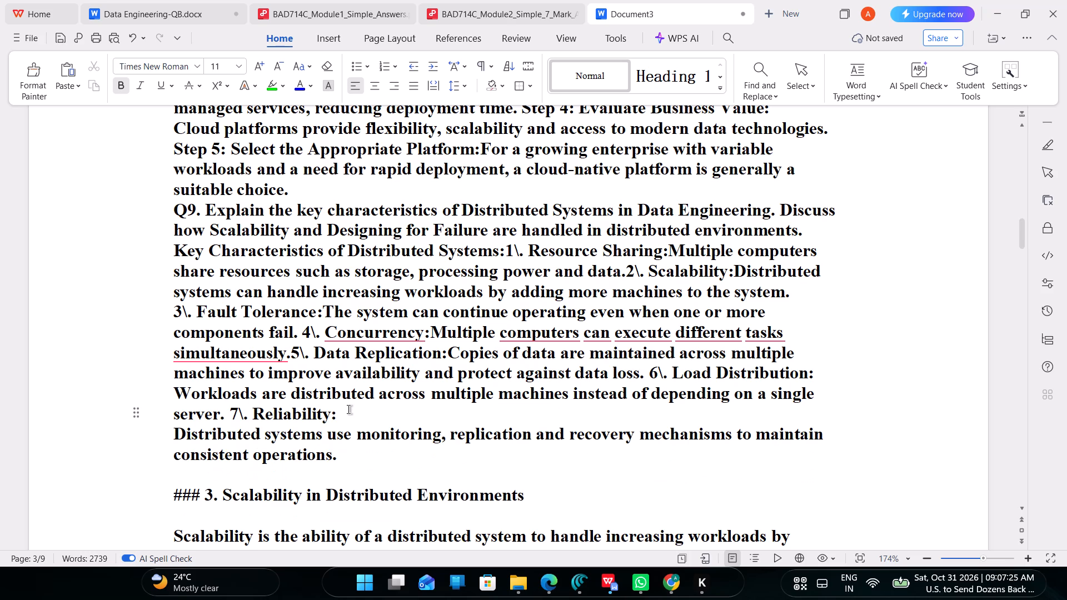
{"action": "key", "text": "Delete"}
{"action": "key", "text": "space"}
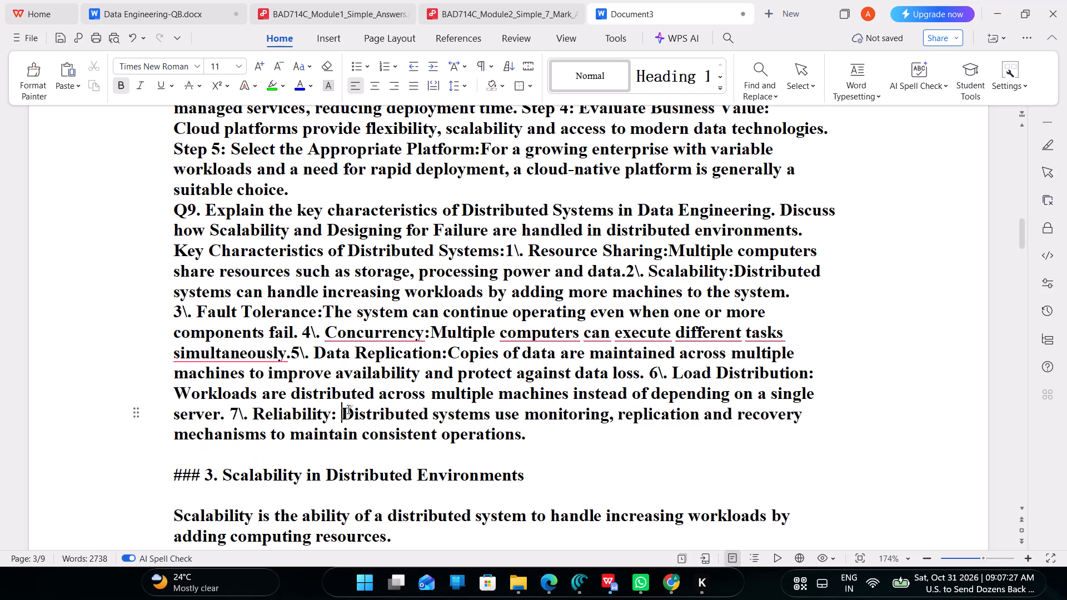
Join the "Scalability in Distributed Environments" heading onto the Reliability text, remove its "### 3." prefix, and add a colon after it.
{"action": "left_click", "coordinate": [530, 436]}
{"action": "key", "text": "Delete"}
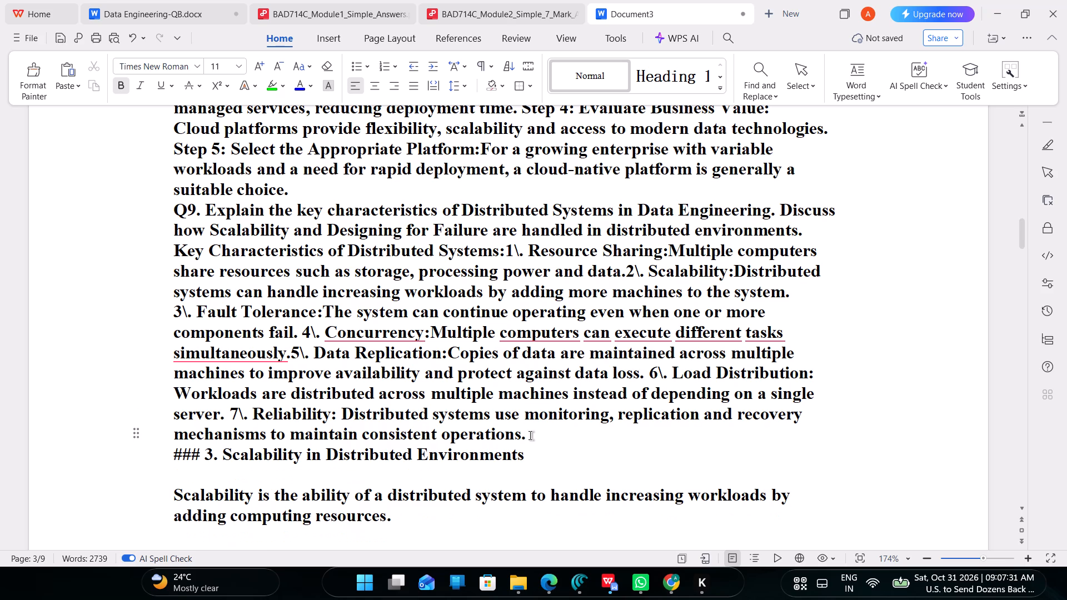
{"action": "key", "text": "Delete"}
{"action": "key", "text": "Delete"}
{"action": "key", "text": "Delete"}
{"action": "key", "text": "Delete"}
{"action": "key", "text": "Delete"}
{"action": "key", "text": "Delete"}
{"action": "key", "text": "Delete"}
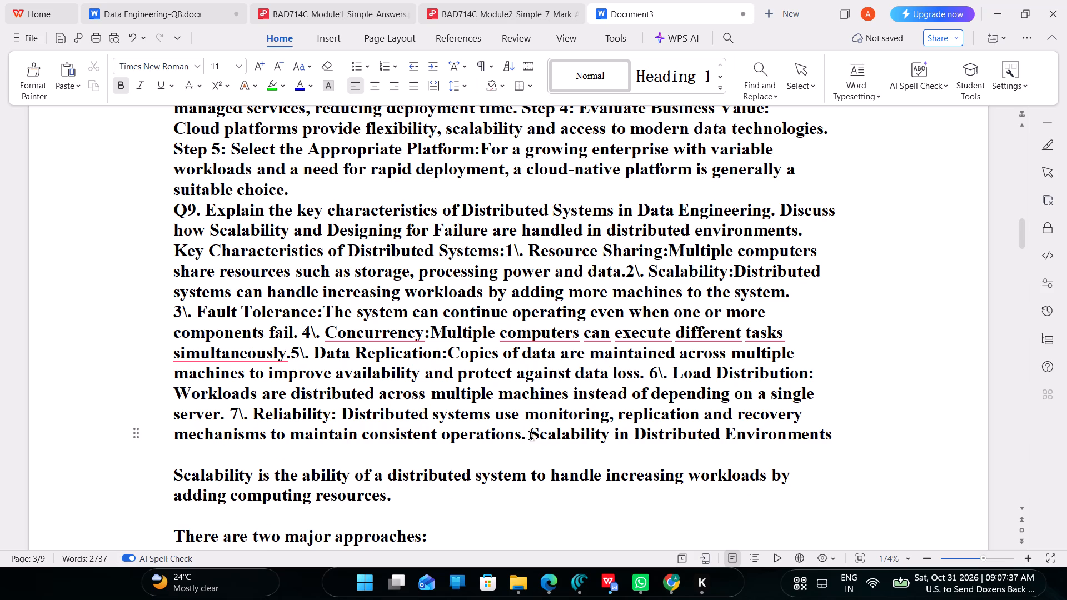
{"action": "key", "text": "Delete"}
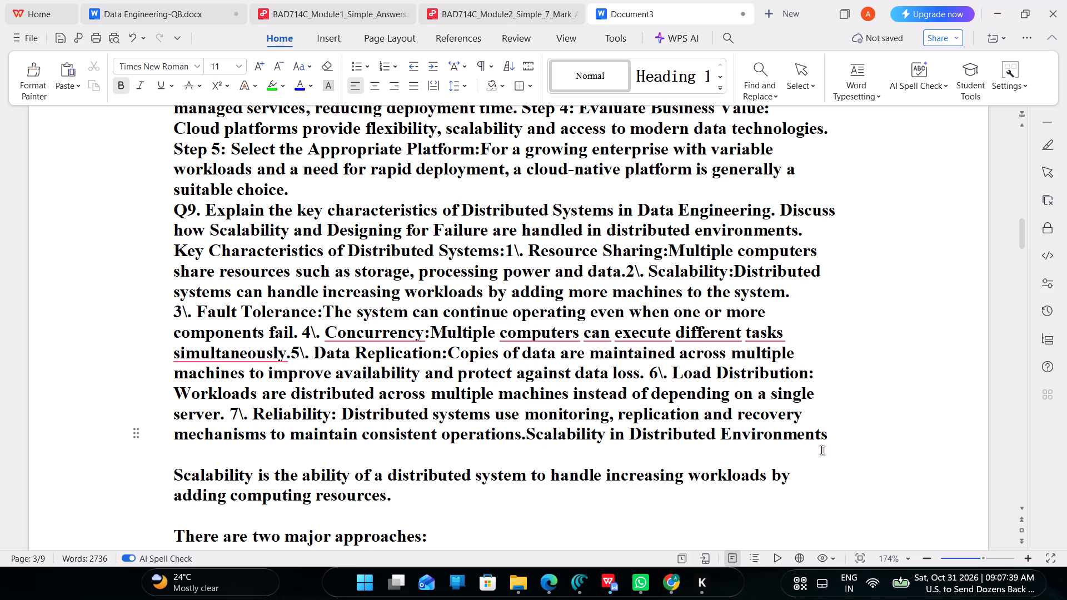
{"action": "left_click", "coordinate": [845, 435]}
{"action": "key", "text": "shift+colon"}
{"action": "left_click", "coordinate": [526, 436]}
Delete the end of Q9's answer, from the "### 5. Architecture Diagram" heading through the Conclusion paragraph just before Q10.
{"action": "scroll", "coordinate": [526, 436], "scroll_direction": "down", "scroll_amount": 2}
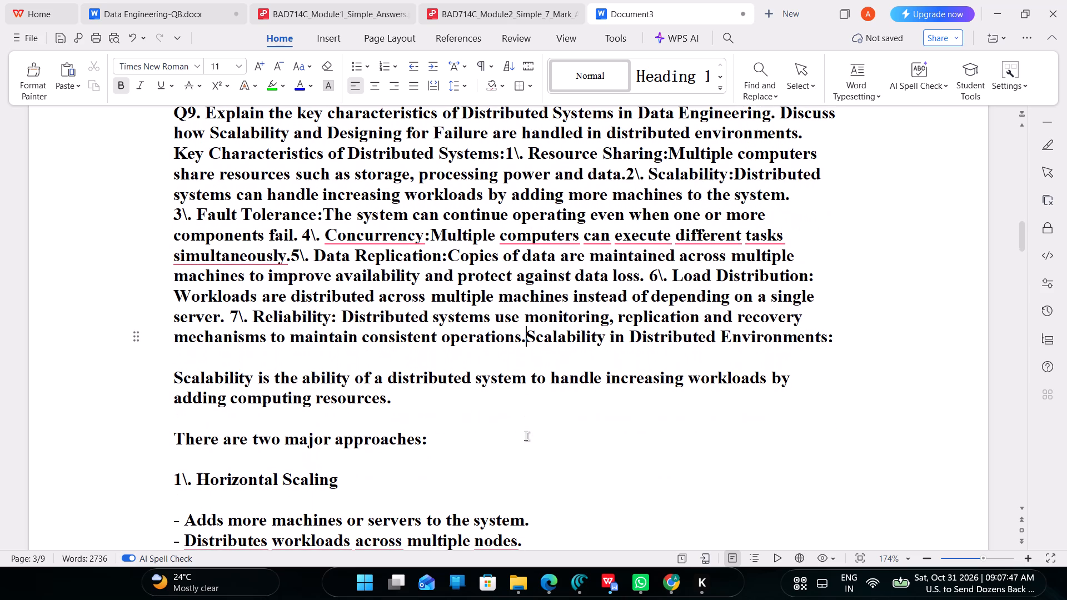
{"action": "scroll", "coordinate": [526, 436], "scroll_direction": "down", "scroll_amount": 1}
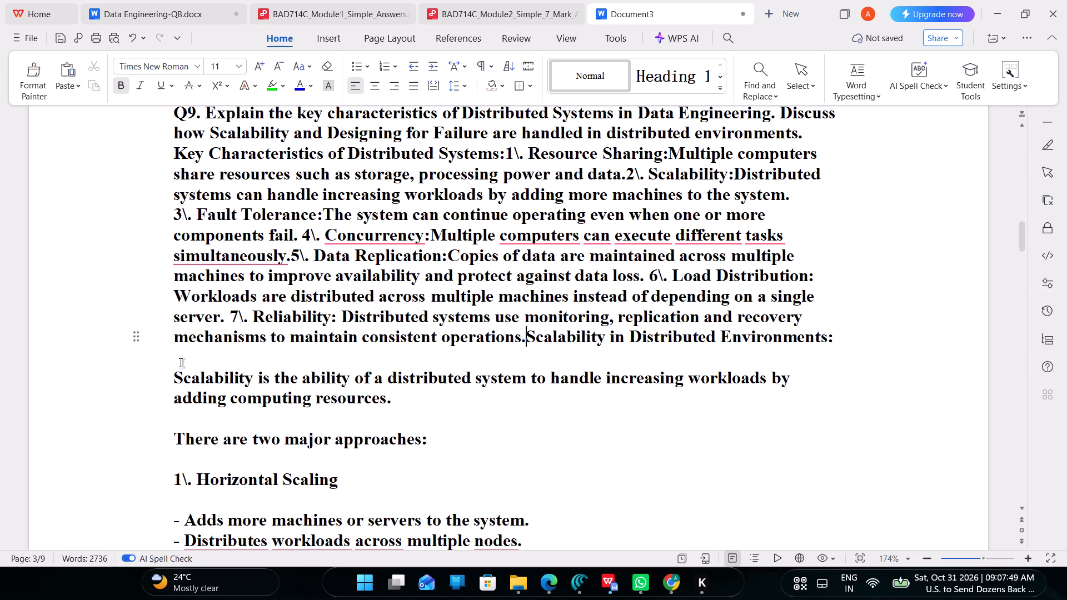
{"action": "scroll", "coordinate": [181, 363], "scroll_direction": "down", "scroll_amount": 5}
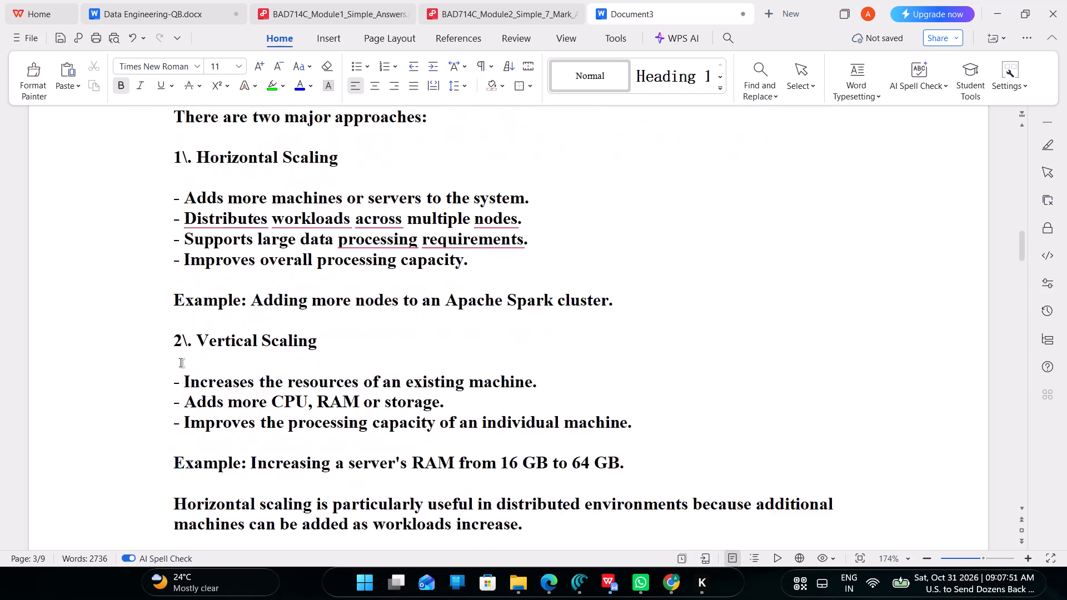
{"action": "scroll", "coordinate": [181, 363], "scroll_direction": "down", "scroll_amount": 1}
{"action": "scroll", "coordinate": [239, 436], "scroll_direction": "down", "scroll_amount": 3}
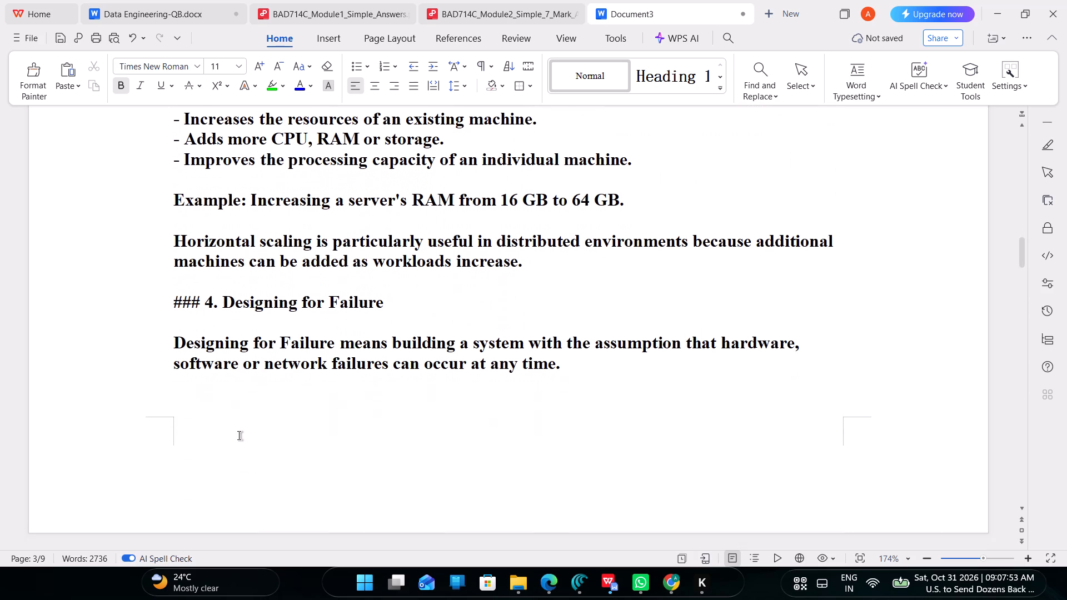
{"action": "scroll", "coordinate": [239, 436], "scroll_direction": "down", "scroll_amount": 7}
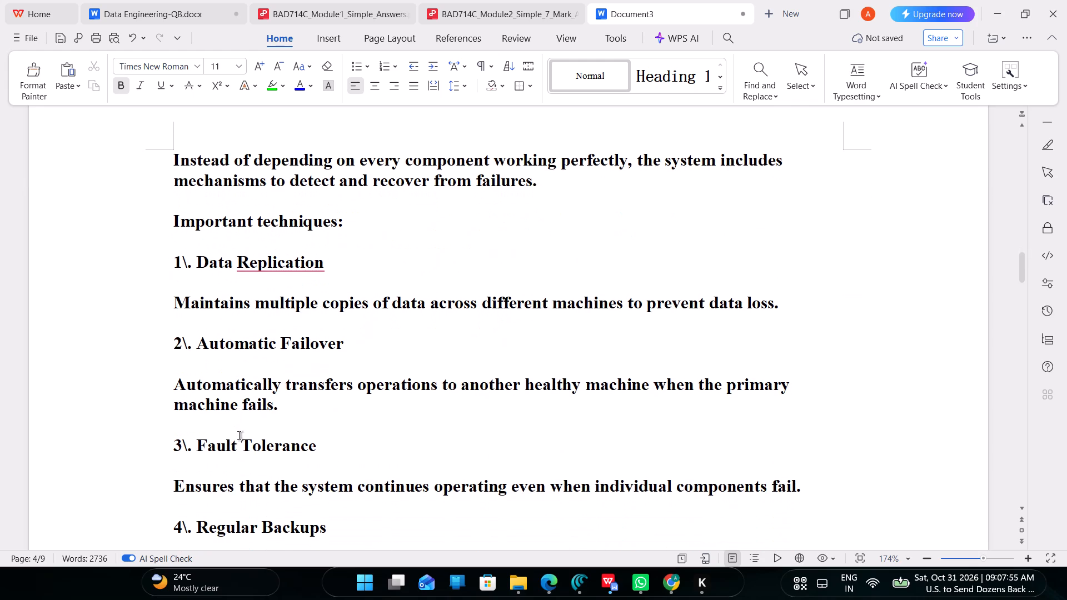
{"action": "scroll", "coordinate": [239, 436], "scroll_direction": "down", "scroll_amount": 2}
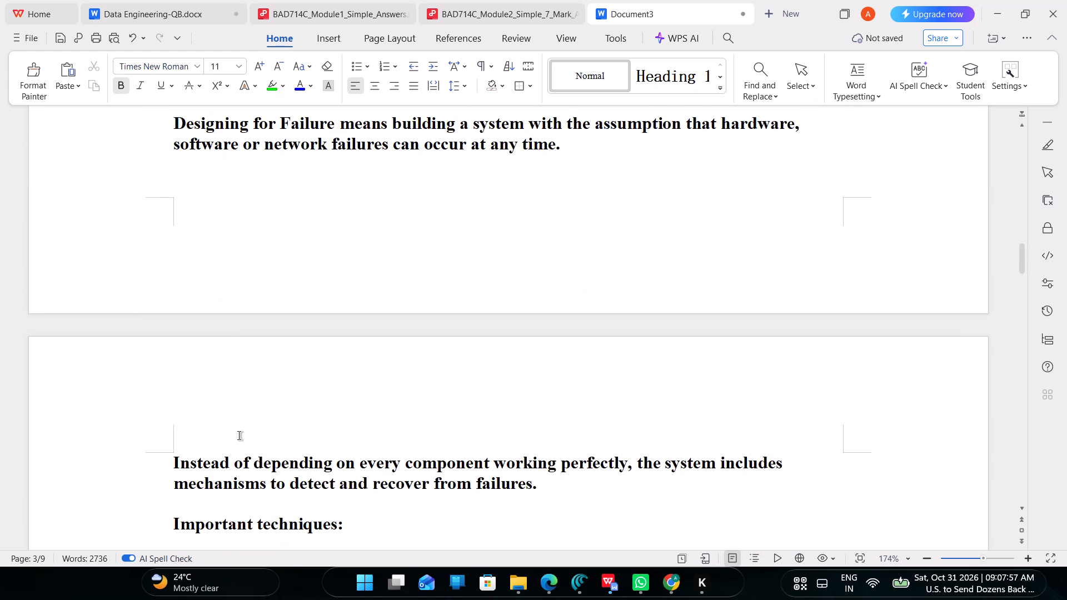
{"action": "scroll", "coordinate": [239, 436], "scroll_direction": "down", "scroll_amount": 2}
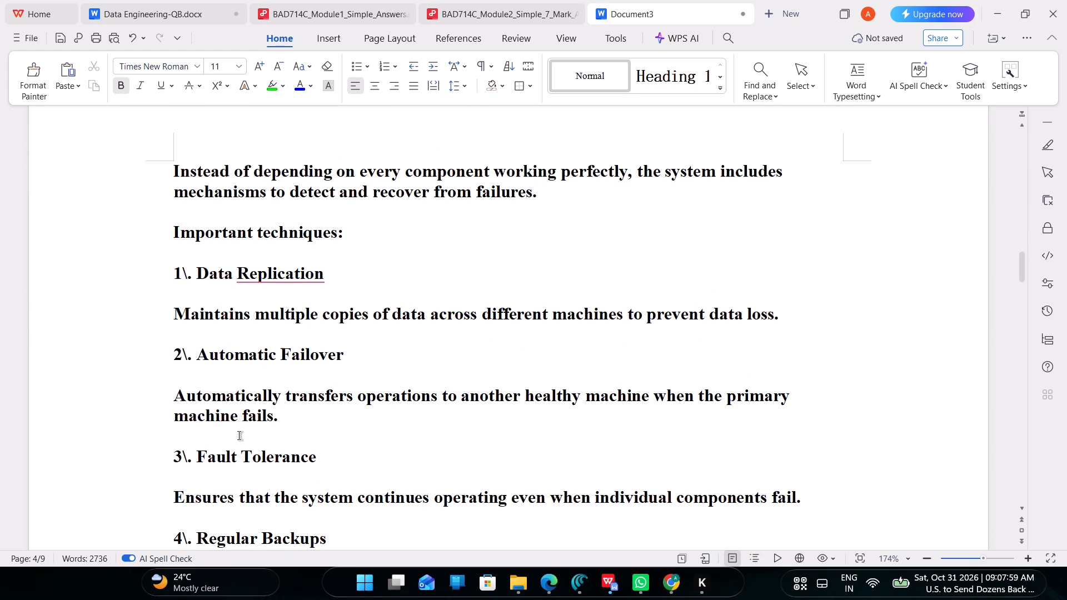
{"action": "scroll", "coordinate": [239, 436], "scroll_direction": "down", "scroll_amount": 3}
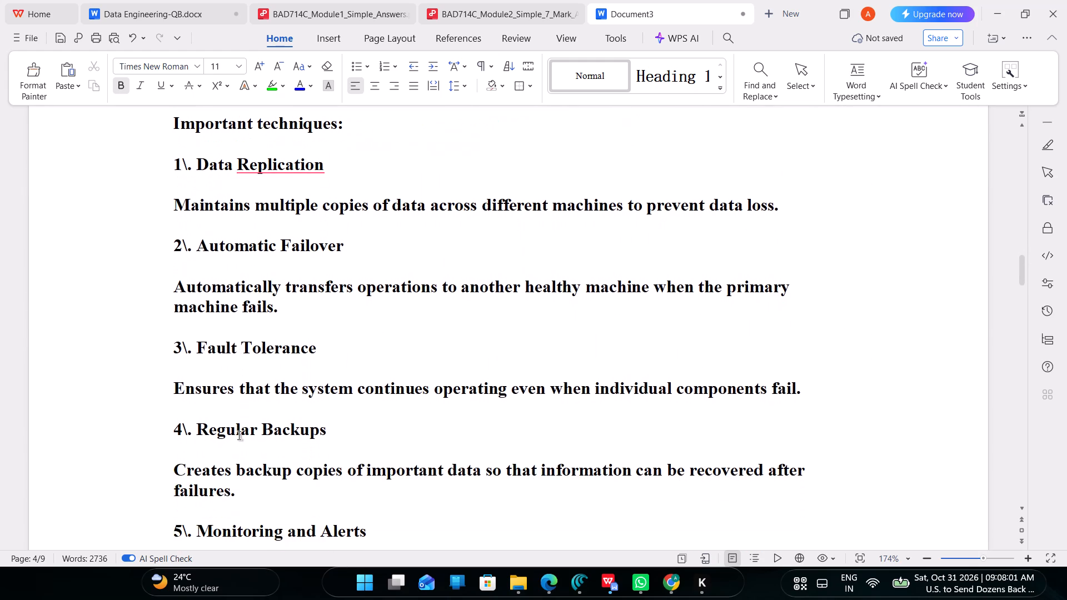
{"action": "scroll", "coordinate": [239, 436], "scroll_direction": "down", "scroll_amount": 6}
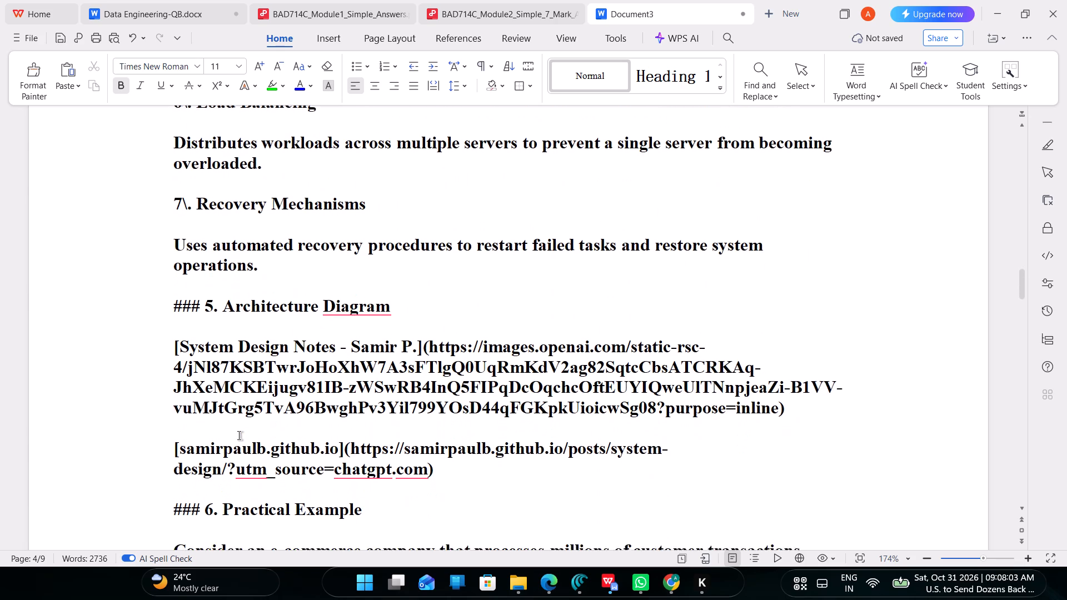
{"action": "scroll", "coordinate": [239, 436], "scroll_direction": "down", "scroll_amount": 3}
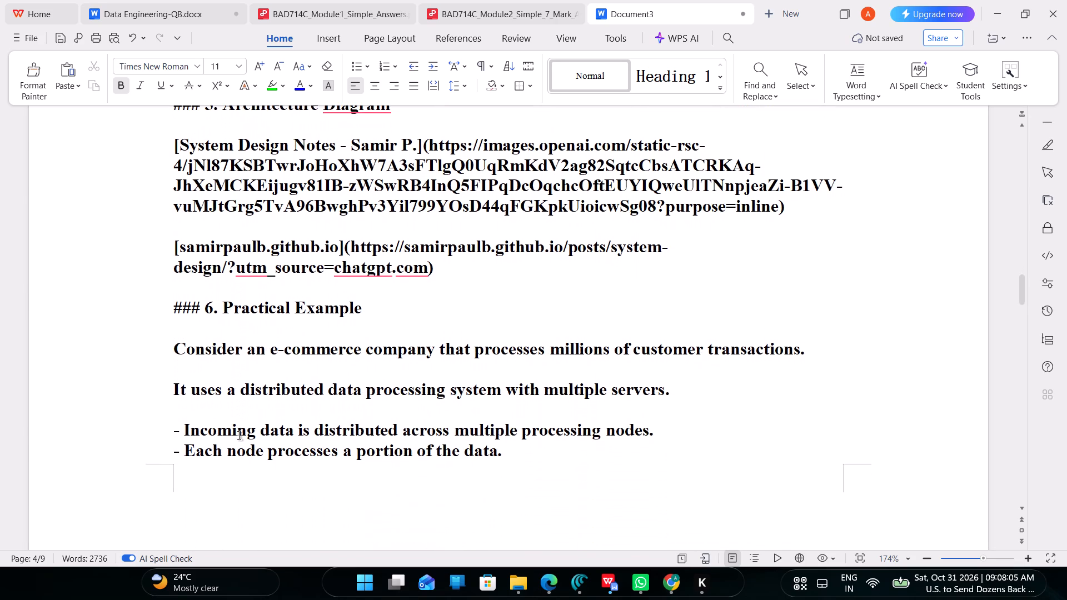
{"action": "scroll", "coordinate": [239, 436], "scroll_direction": "down", "scroll_amount": 7}
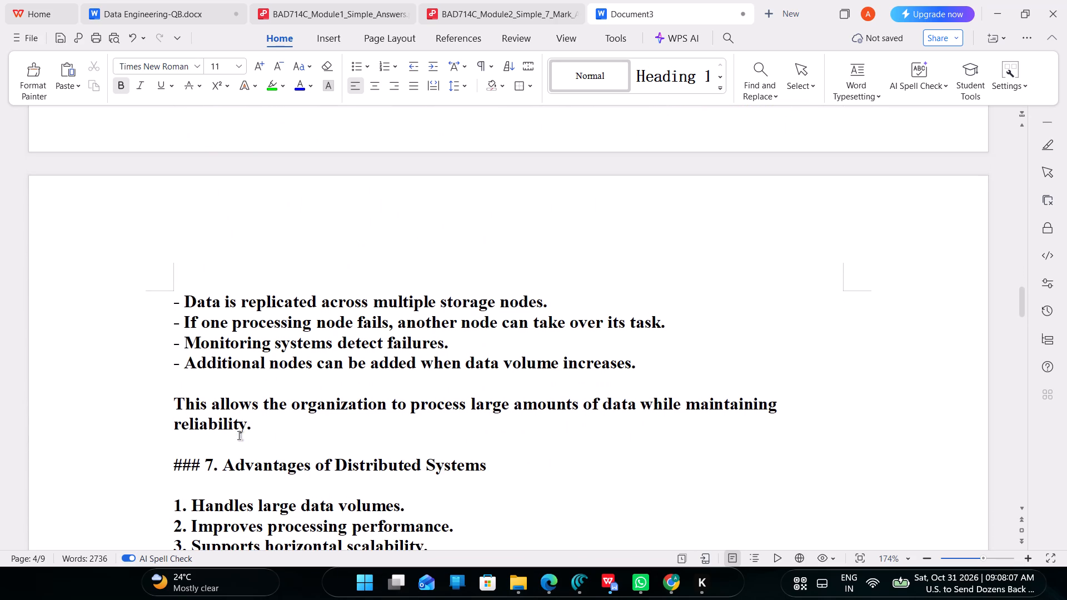
{"action": "scroll", "coordinate": [239, 436], "scroll_direction": "down", "scroll_amount": 4}
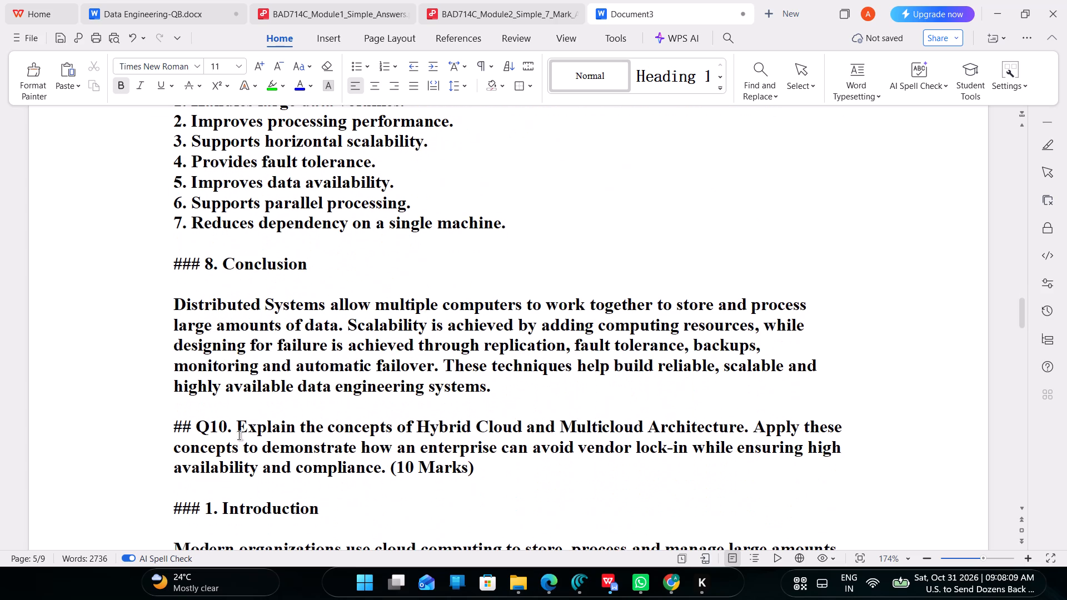
{"action": "scroll", "coordinate": [239, 436], "scroll_direction": "down", "scroll_amount": 1}
{"action": "left_click_drag", "start_coordinate": [196, 397], "coordinate": [136, 108]}
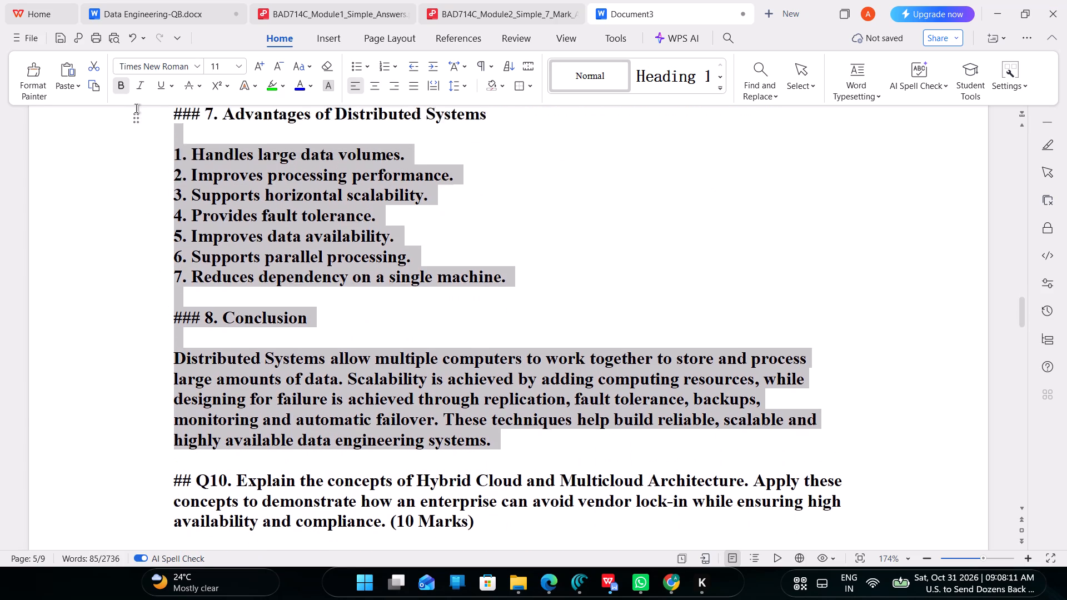
{"action": "left_click_drag", "start_coordinate": [136, 108], "coordinate": [171, 237]}
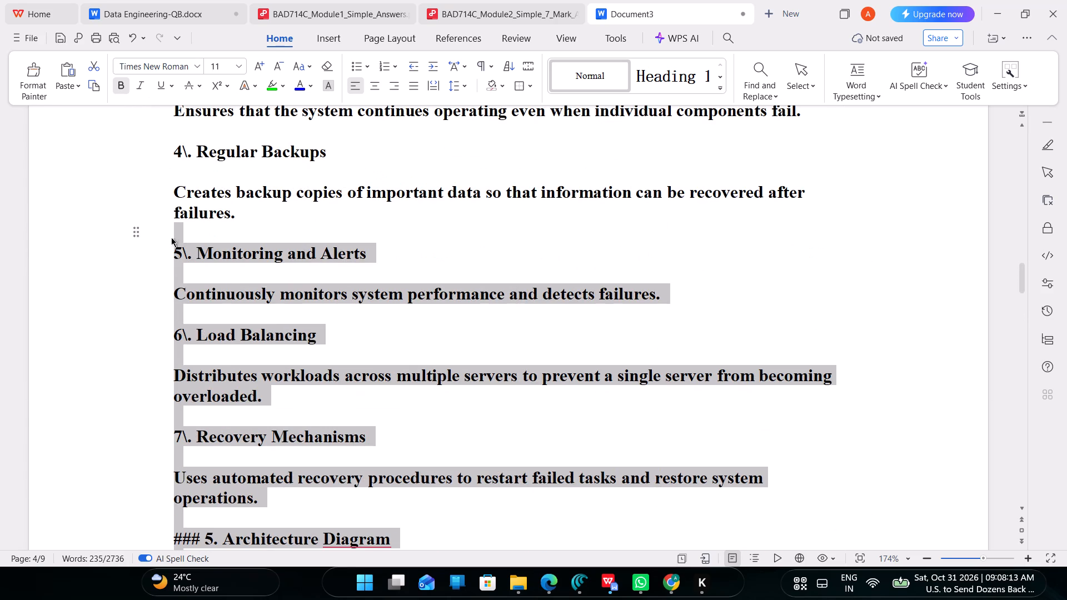
{"action": "left_click_drag", "start_coordinate": [171, 237], "coordinate": [165, 398]}
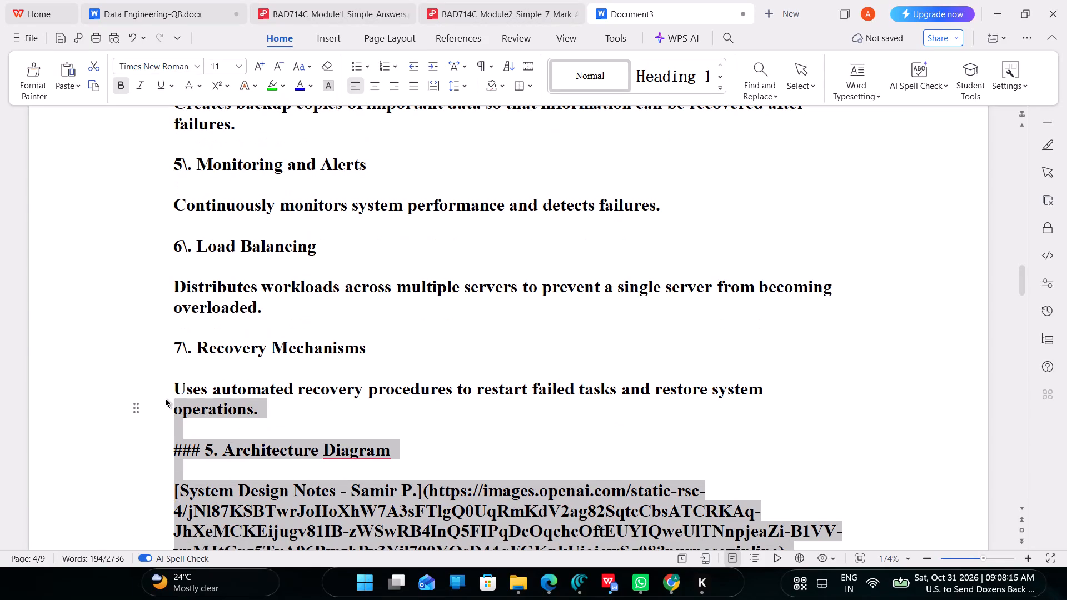
{"action": "left_click_drag", "start_coordinate": [165, 398], "coordinate": [166, 432]}
{"action": "key", "text": "BackSpace"}
Look back over Q9's Designing for Failure and scaling sections and its condensed key characteristics.
{"action": "scroll", "coordinate": [360, 286], "scroll_direction": "up", "scroll_amount": 9}
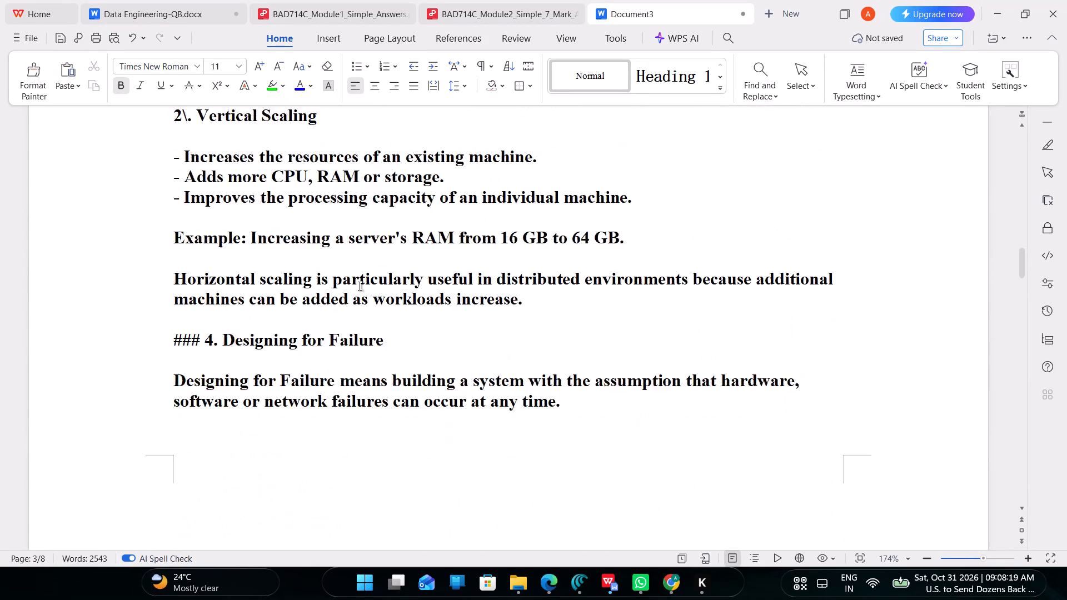
{"action": "scroll", "coordinate": [360, 286], "scroll_direction": "up", "scroll_amount": 3}
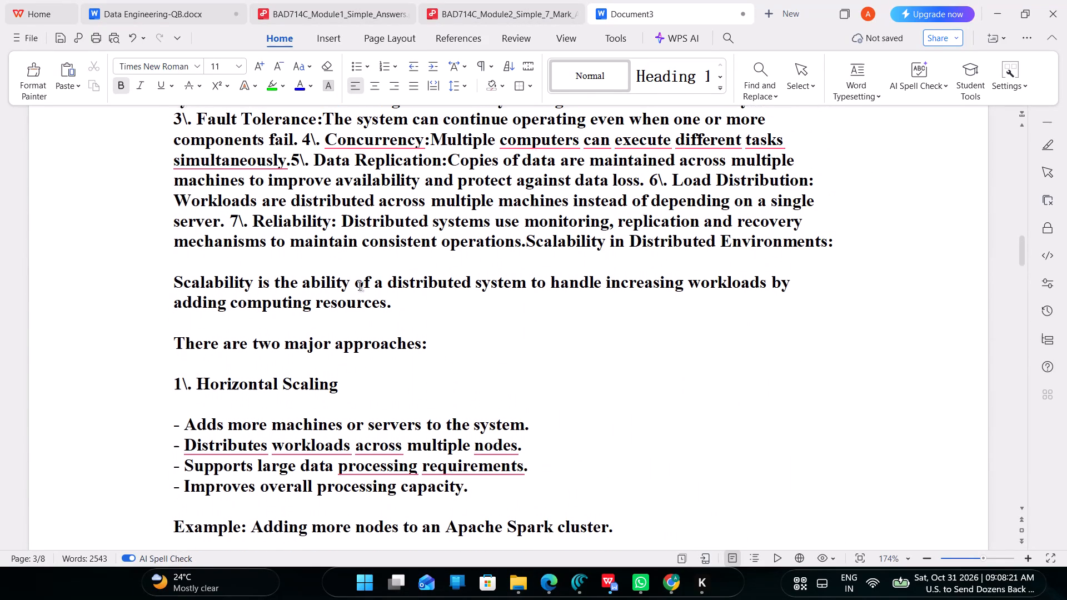
{"action": "scroll", "coordinate": [360, 286], "scroll_direction": "up", "scroll_amount": 3}
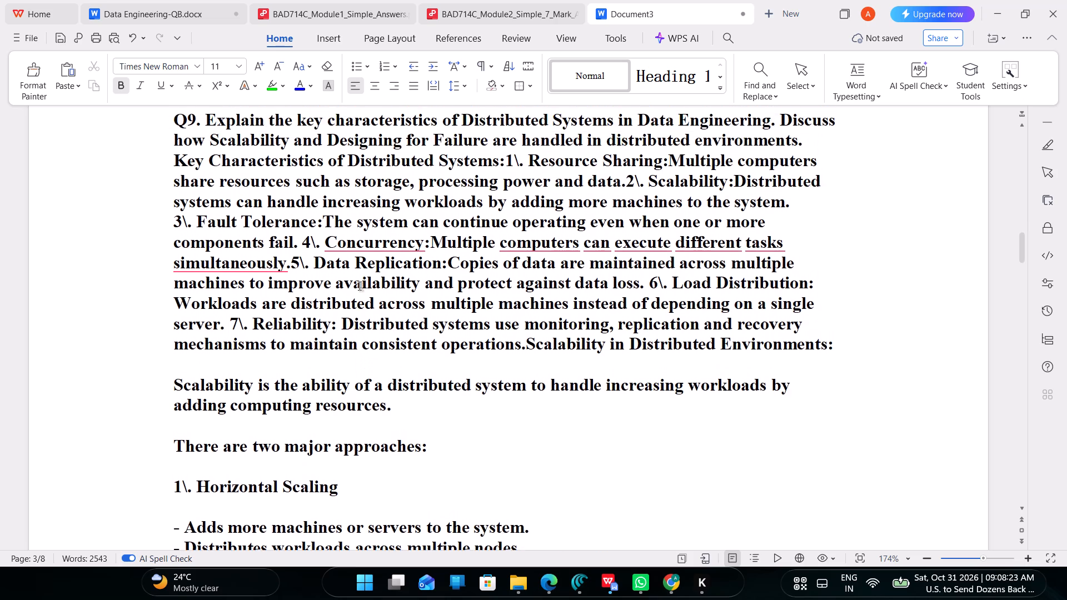
{"action": "scroll", "coordinate": [360, 286], "scroll_direction": "up", "scroll_amount": 1}
{"action": "scroll", "coordinate": [360, 286], "scroll_direction": "left", "scroll_amount": 1}
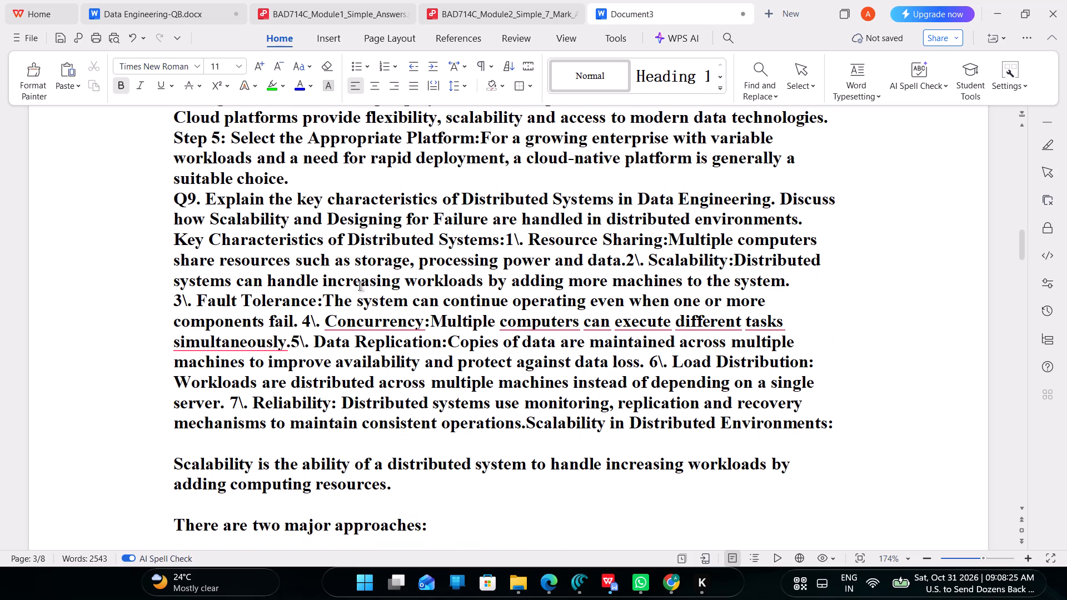
{"action": "scroll", "coordinate": [360, 286], "scroll_direction": "left", "scroll_amount": 2}
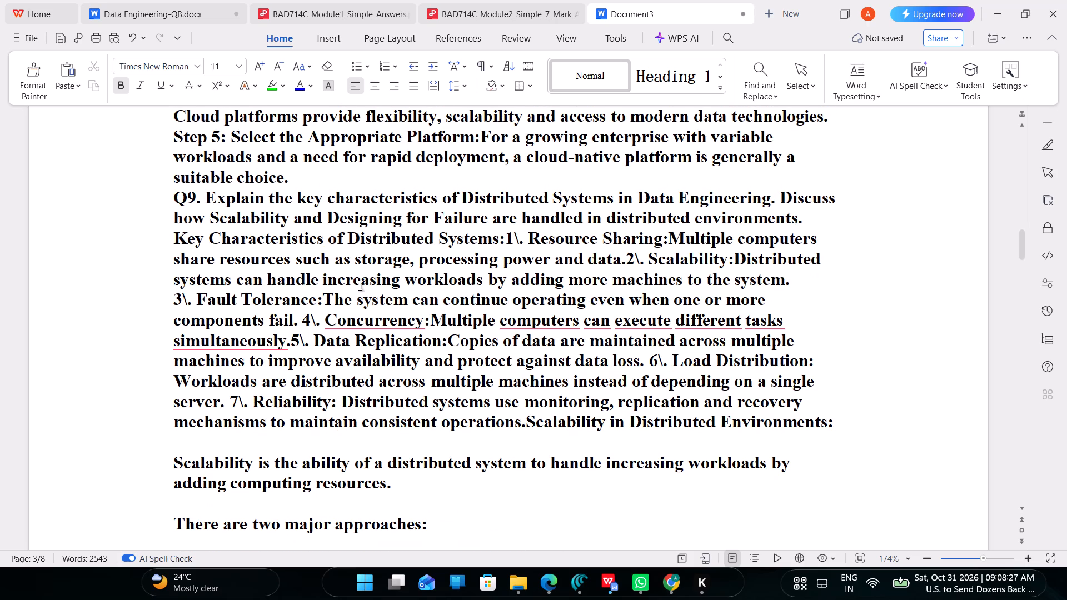
{"action": "scroll", "coordinate": [360, 286], "scroll_direction": "left", "scroll_amount": 2}
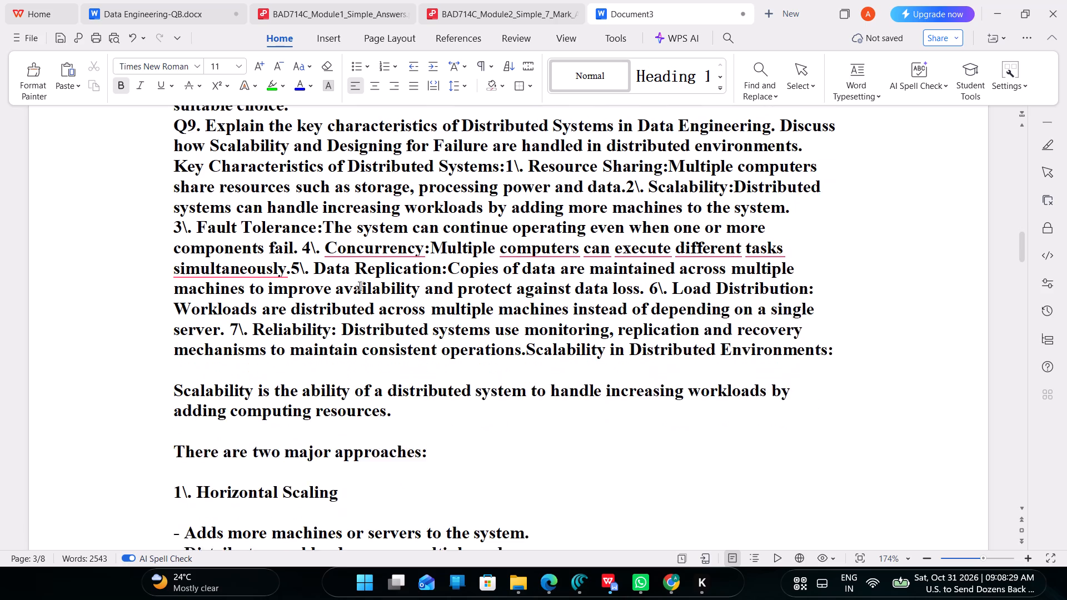
{"action": "scroll", "coordinate": [360, 286], "scroll_direction": "left", "scroll_amount": 1}
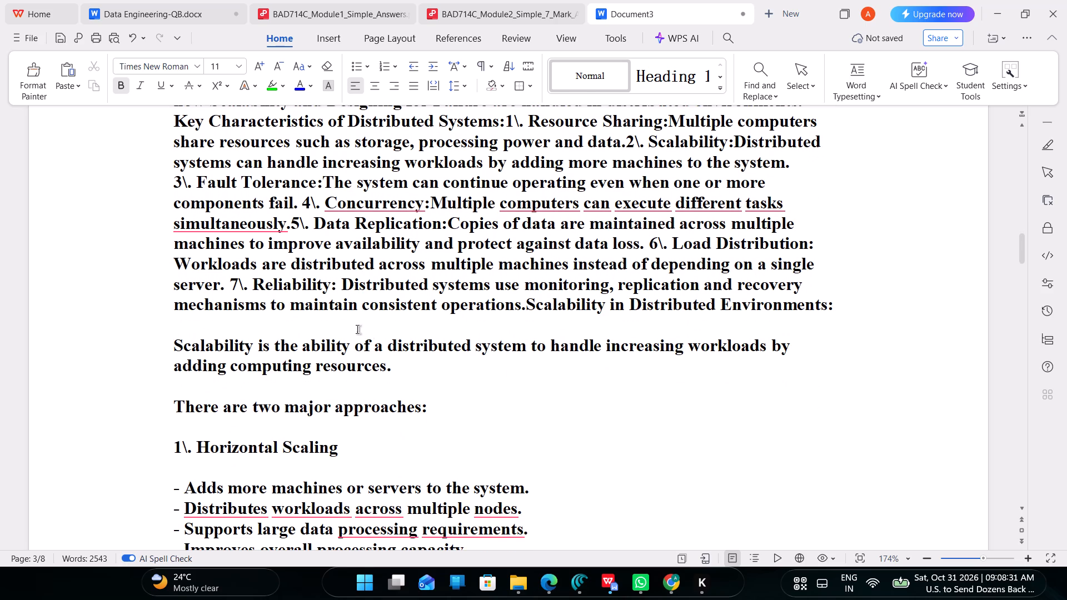
Delete the sentence defining scalability under "Scalability in Distributed Environments:", keeping "There are two major approaches:".
{"action": "left_click_drag", "start_coordinate": [353, 327], "coordinate": [402, 418]}
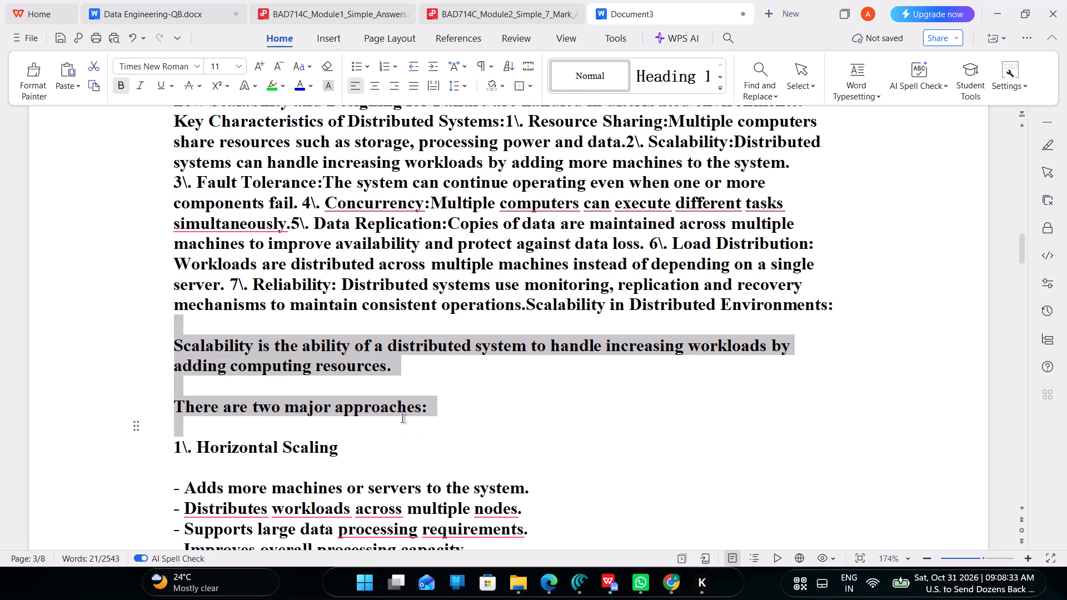
{"action": "left_click_drag", "start_coordinate": [402, 418], "coordinate": [367, 388]}
{"action": "key", "text": "BackSpace"}
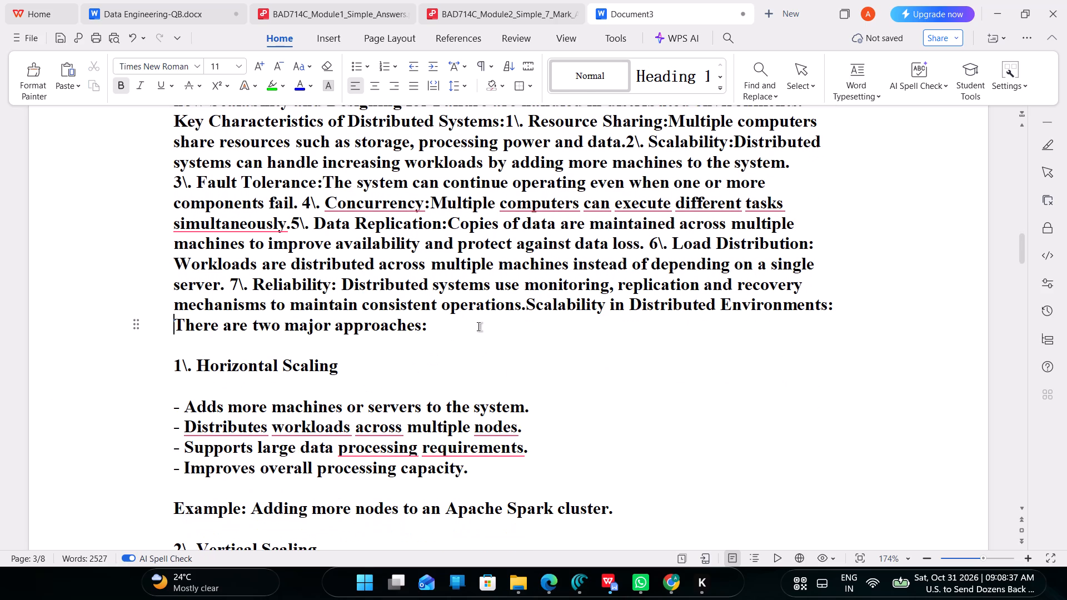
Join "1\. Horizontal Scaling" onto the "There are two major approaches:" line, add a colon after it, and run its first two bullets on.
{"action": "left_click", "coordinate": [479, 318]}
{"action": "key", "text": "Delete"}
{"action": "key", "text": "Delete"}
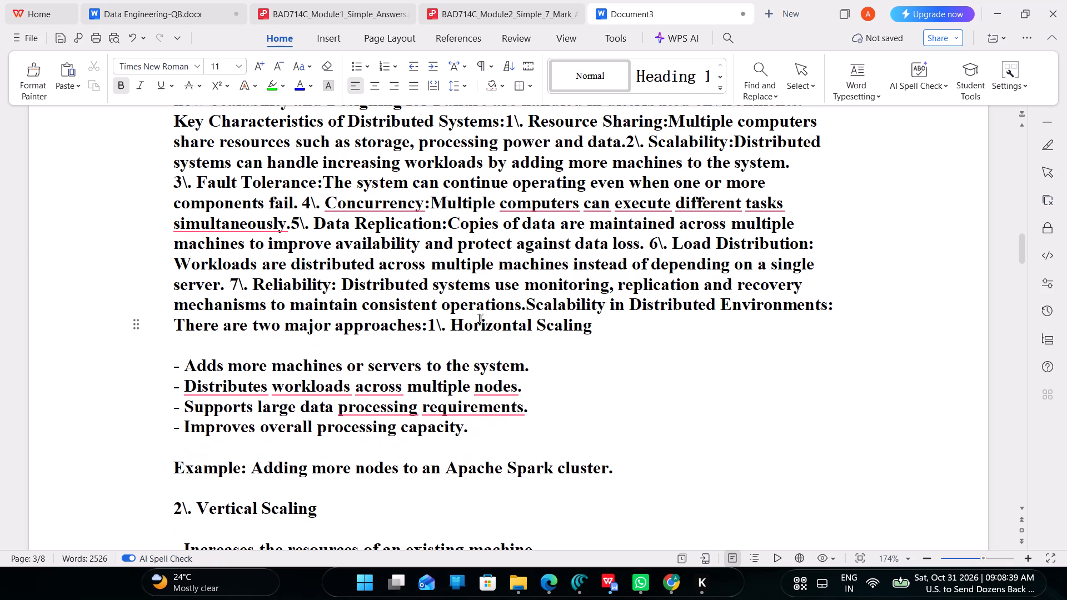
{"action": "left_click", "coordinate": [592, 322]}
{"action": "key", "text": "shift+colon"}
{"action": "key", "text": "Delete"}
{"action": "key", "text": "Delete"}
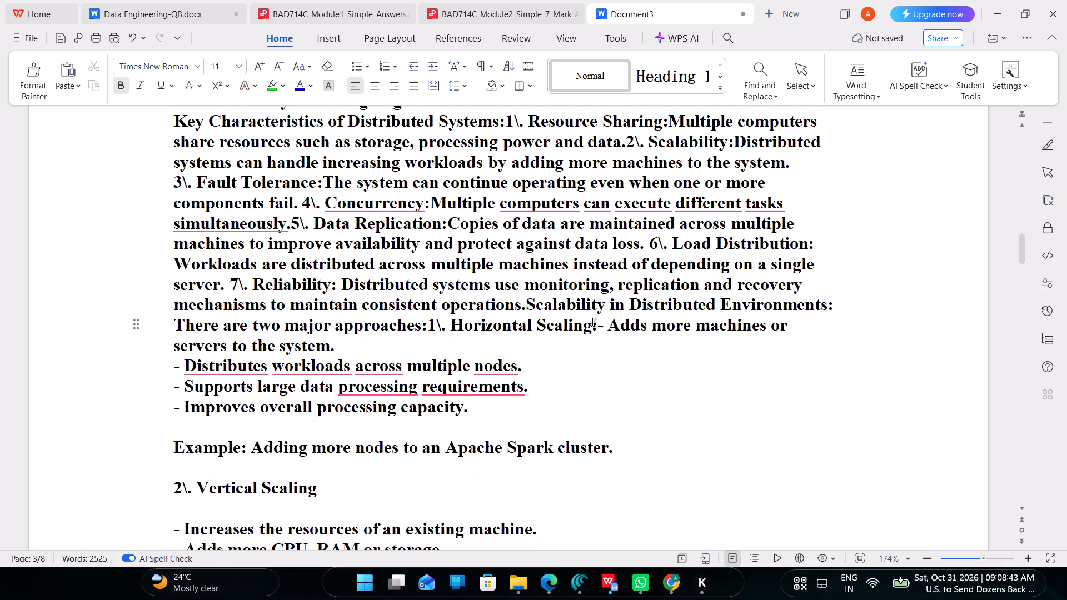
{"action": "left_click", "coordinate": [363, 349]}
{"action": "key", "text": "Delete"}
Delete Horizontal Scaling's bullets on large data processing and overall capacity, and join its Apache Spark example onto the preceding text.
{"action": "left_click_drag", "start_coordinate": [541, 363], "coordinate": [551, 388]}
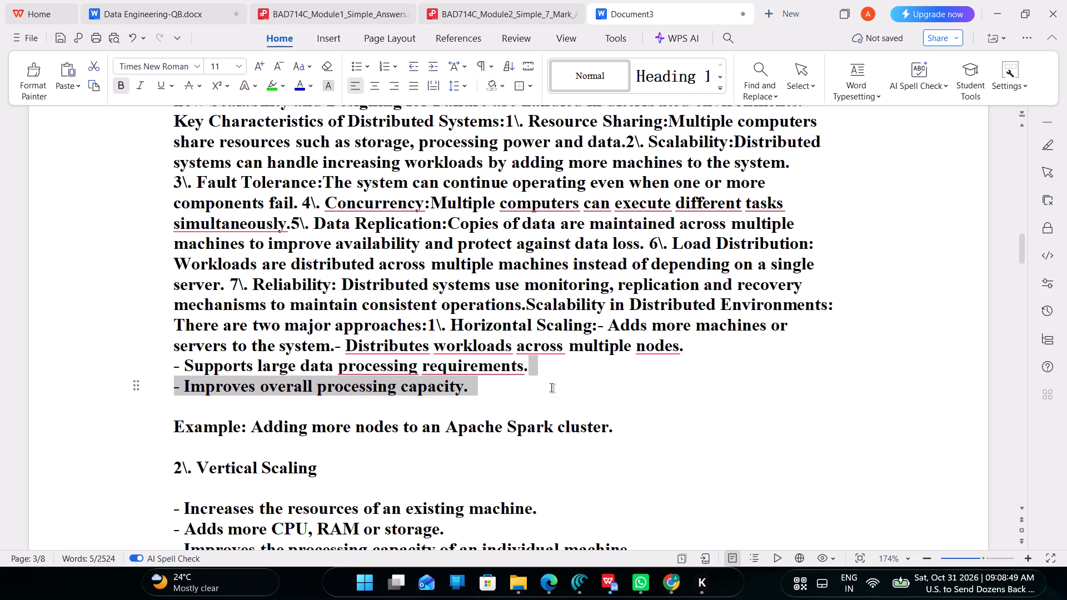
{"action": "left_click", "coordinate": [551, 388]}
{"action": "left_click_drag", "start_coordinate": [480, 391], "coordinate": [138, 364]}
{"action": "key", "text": "BackSpace"}
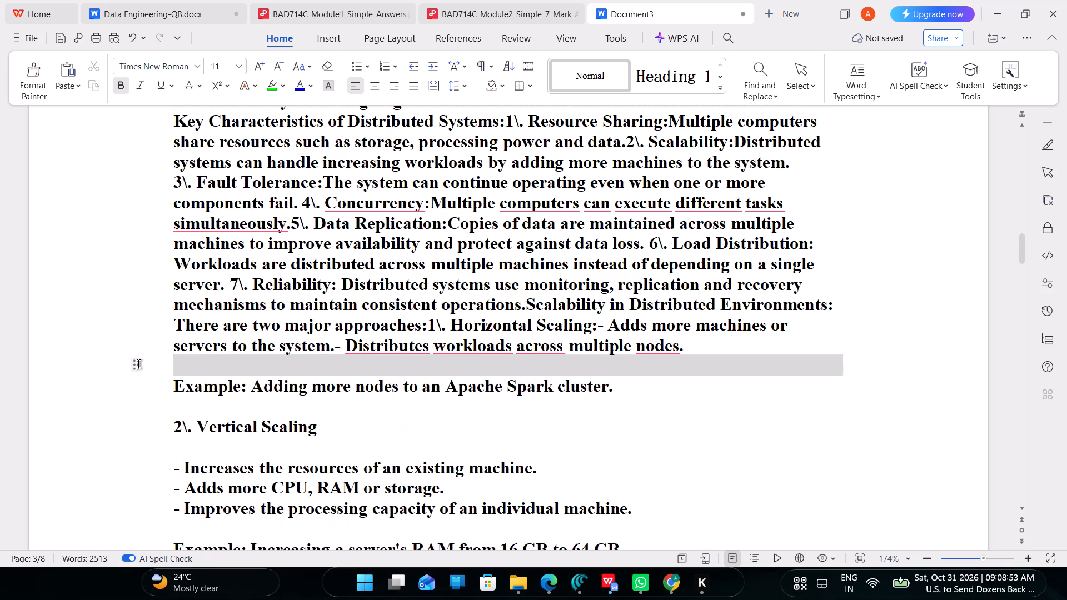
{"action": "key", "text": "BackSpace"}
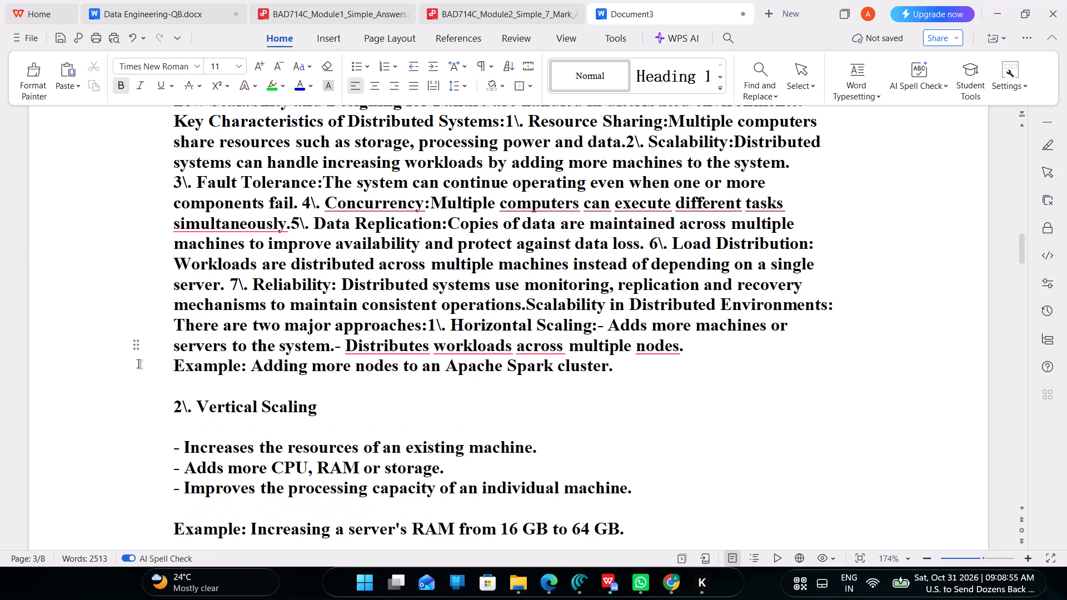
{"action": "key", "text": "Delete"}
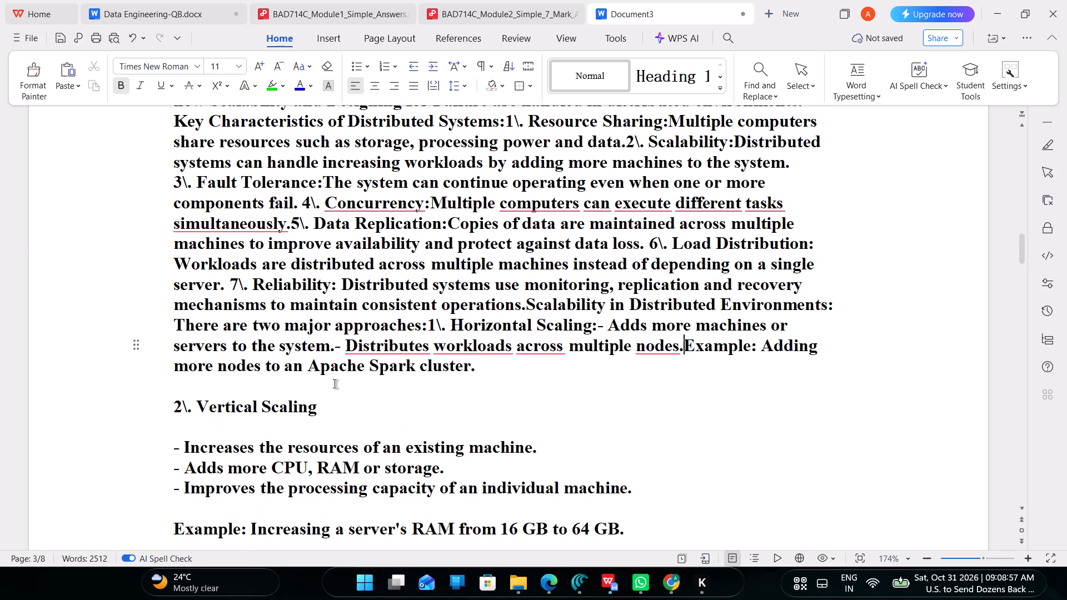
Join "2\. Vertical Scaling" after the Spark example with a space, add a colon, and run its first two bullets on.
{"action": "left_click", "coordinate": [488, 364]}
{"action": "key", "text": "Delete"}
{"action": "key", "text": "Delete"}
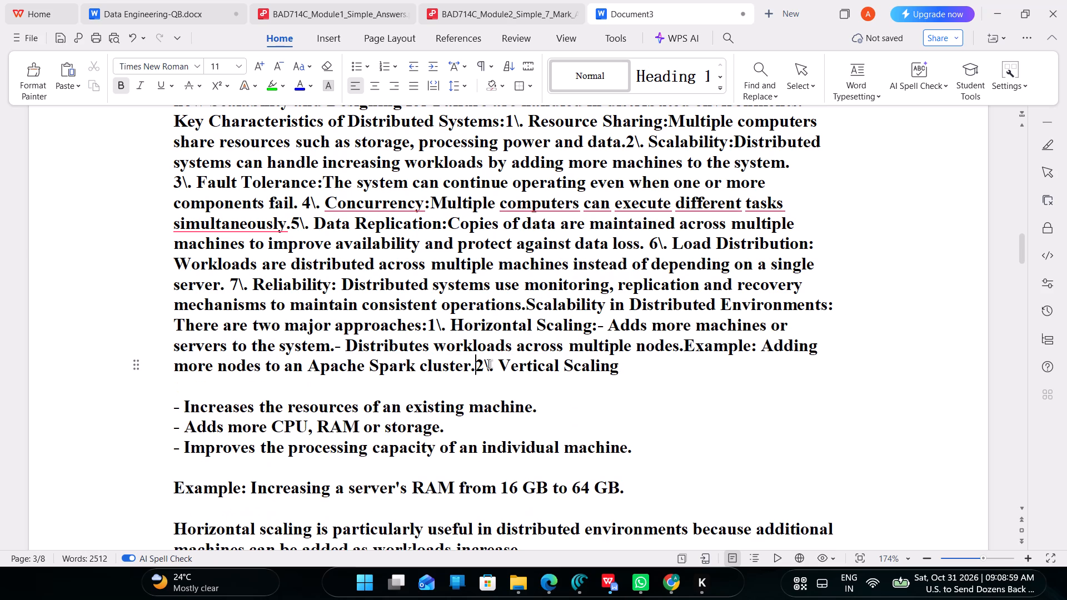
{"action": "key", "text": "space"}
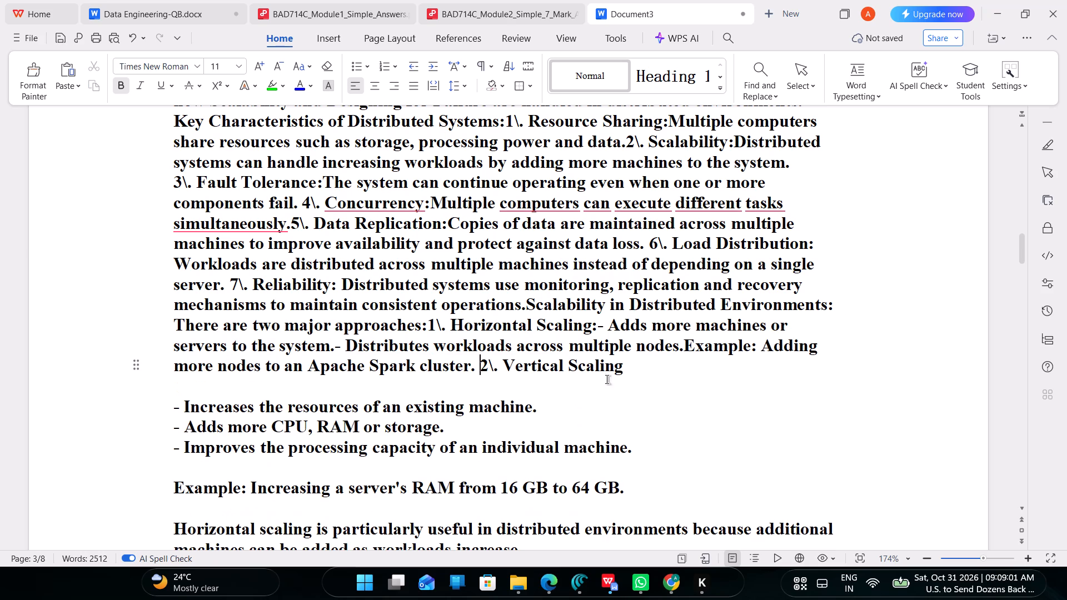
{"action": "left_click", "coordinate": [634, 367]}
{"action": "key", "text": "shift+colon"}
{"action": "key", "text": "Delete"}
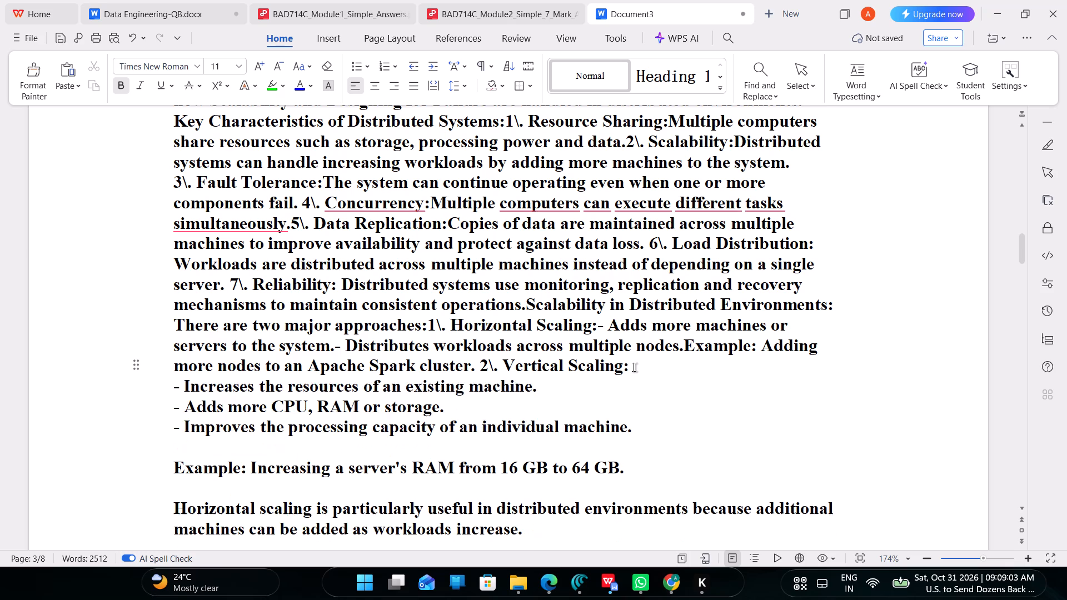
{"action": "key", "text": "Delete"}
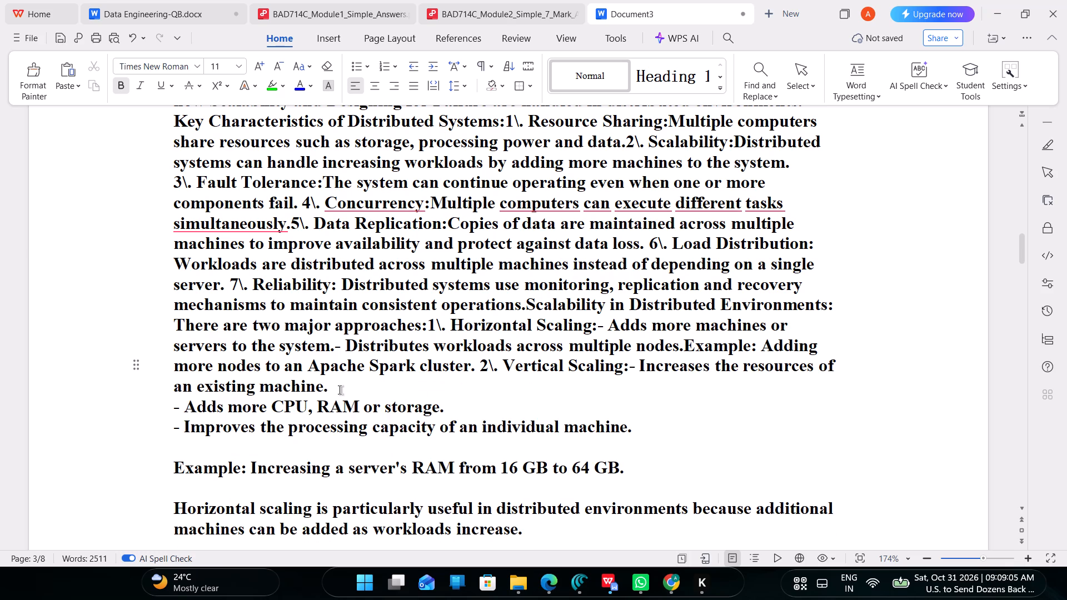
{"action": "left_click", "coordinate": [340, 389]}
{"action": "key", "text": "Delete"}
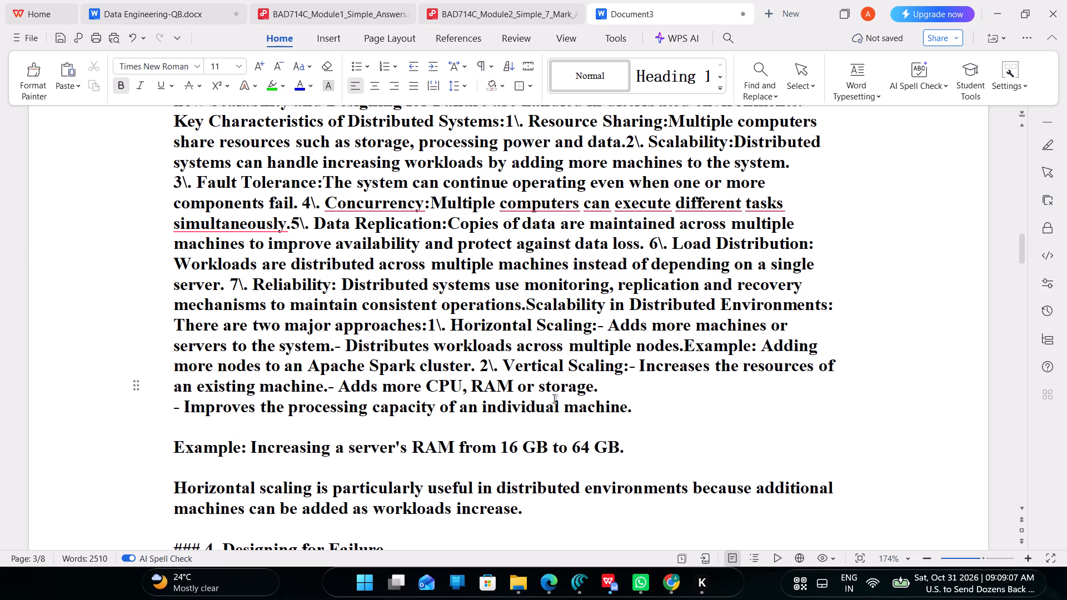
Delete Vertical Scaling's bullet on individual machine capacity and join its server RAM example after a space.
{"action": "left_click_drag", "start_coordinate": [614, 383], "coordinate": [630, 405]}
{"action": "key", "text": "Delete"}
{"action": "key", "text": "Delete"}
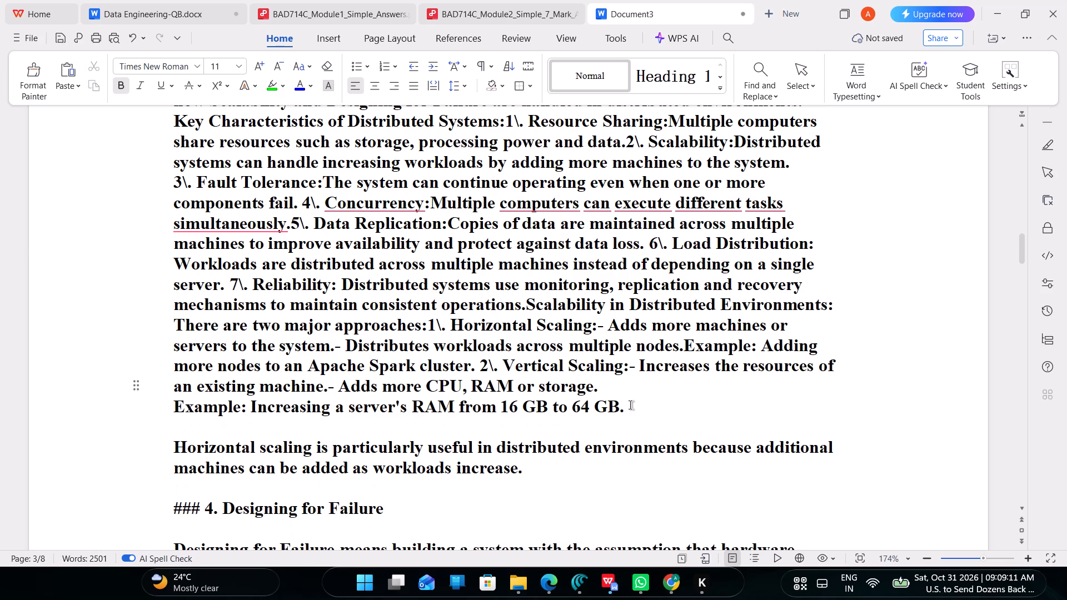
{"action": "key", "text": "Delete"}
{"action": "key", "text": "space"}
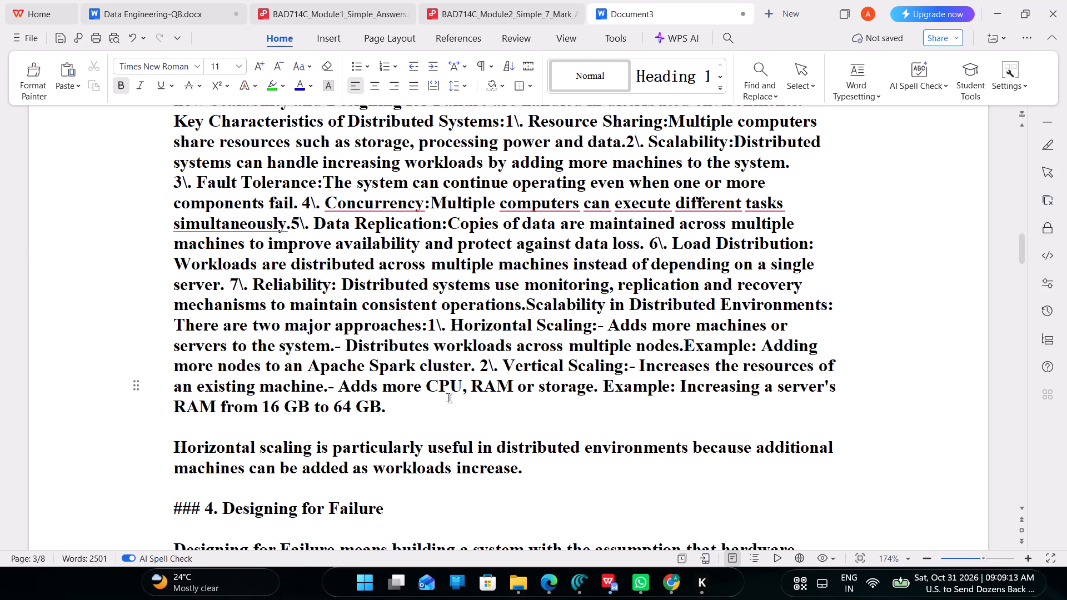
Delete the paragraph saying horizontal scaling is particularly useful in distributed environments.
{"action": "left_click", "coordinate": [424, 406]}
{"action": "left_click_drag", "start_coordinate": [424, 406], "coordinate": [516, 446]}
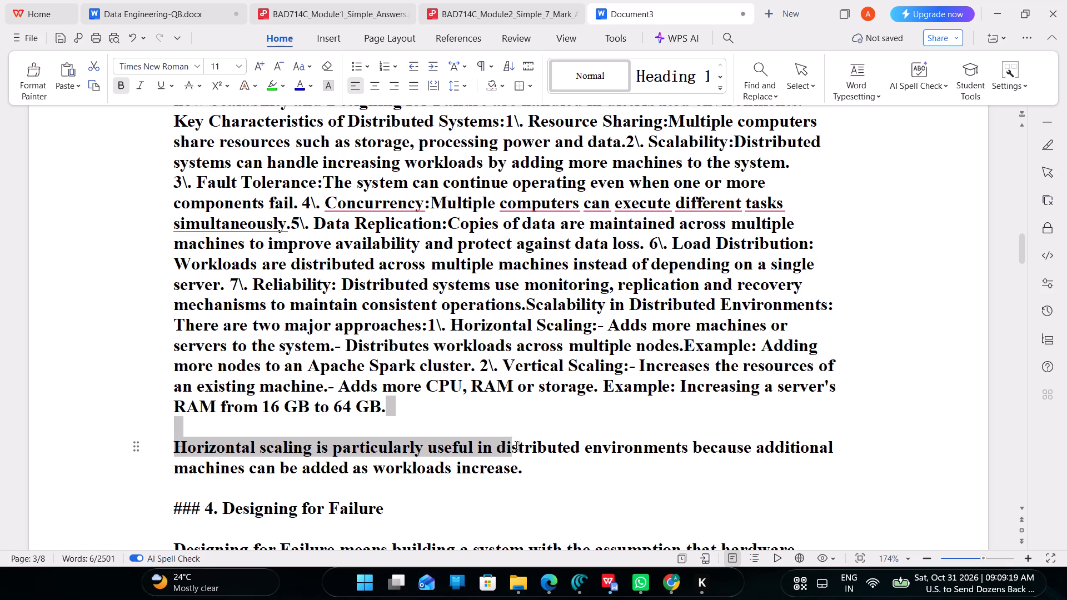
{"action": "left_click_drag", "start_coordinate": [516, 446], "coordinate": [550, 464]}
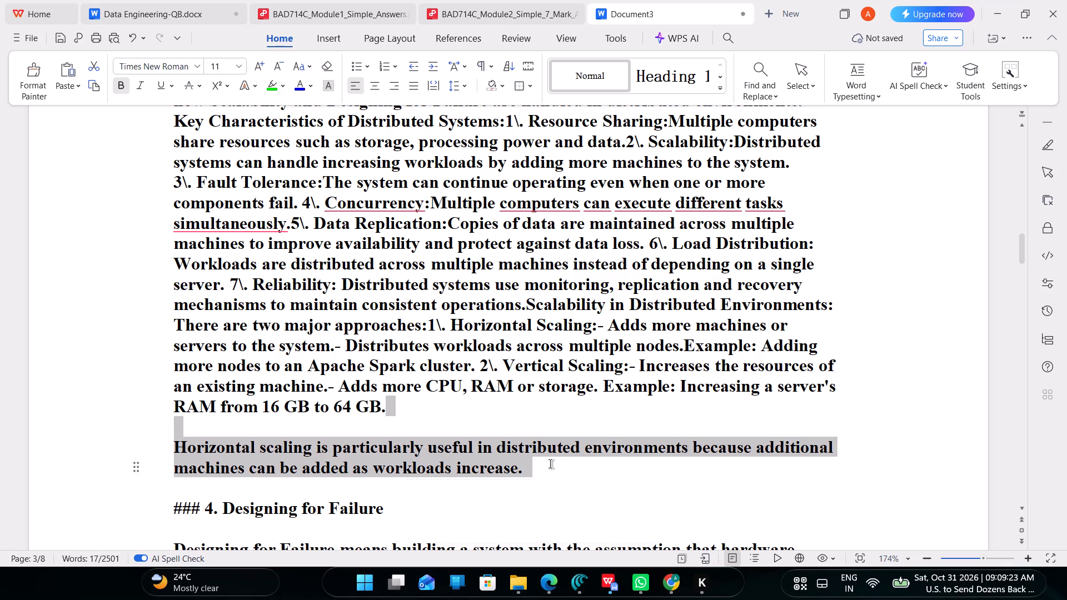
{"action": "key", "text": "BackSpace"}
Join "4. Designing for Failure" onto the RAM example without its "###" prefix, add a colon, and run its definition on.
{"action": "key", "text": "Delete"}
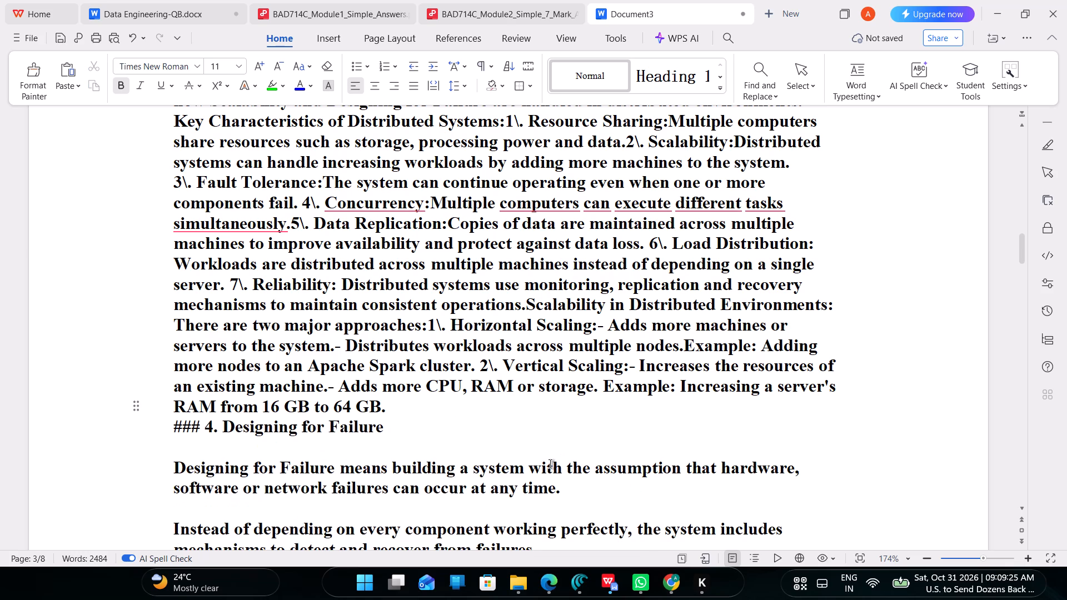
{"action": "key", "text": "Delete"}
{"action": "key", "text": "Delete"}
{"action": "key", "text": "Delete"}
{"action": "key", "text": "Delete"}
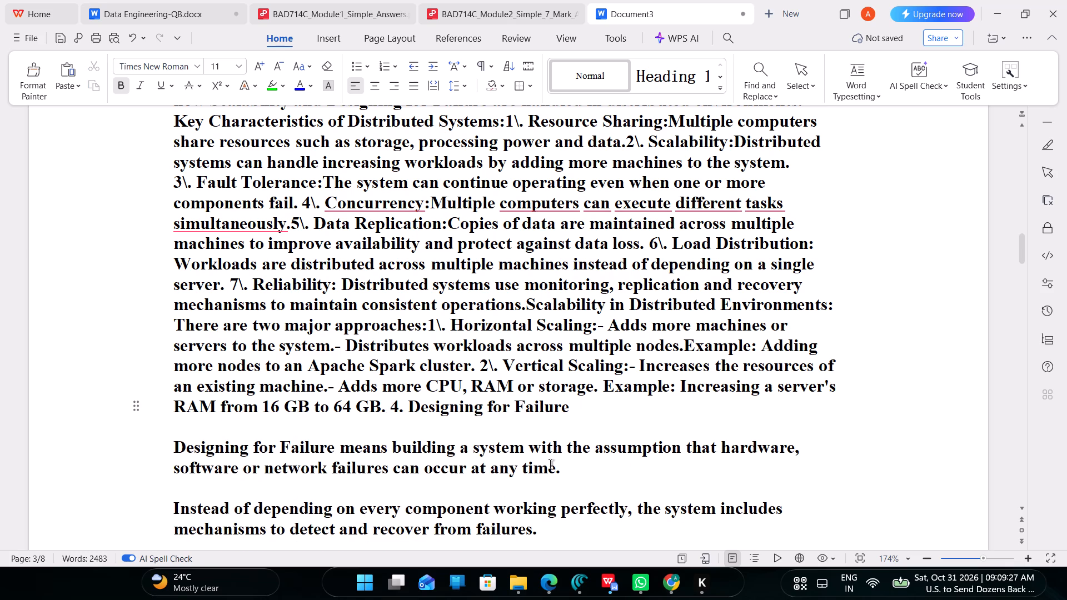
{"action": "left_click", "coordinate": [604, 410]}
{"action": "key", "text": "shift+colon"}
{"action": "key", "text": "Delete"}
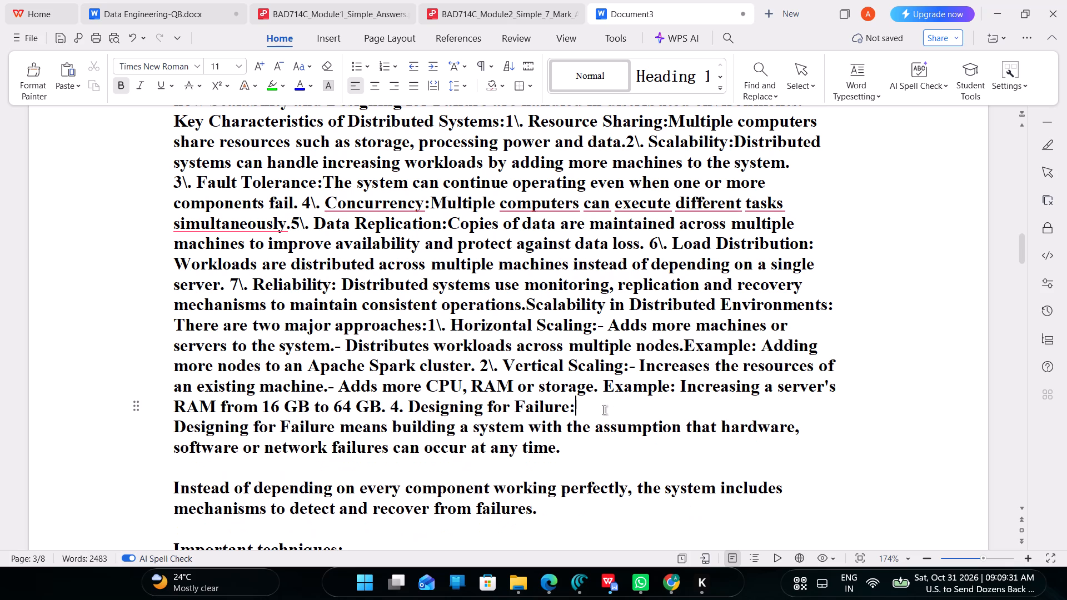
{"action": "key", "text": "Delete"}
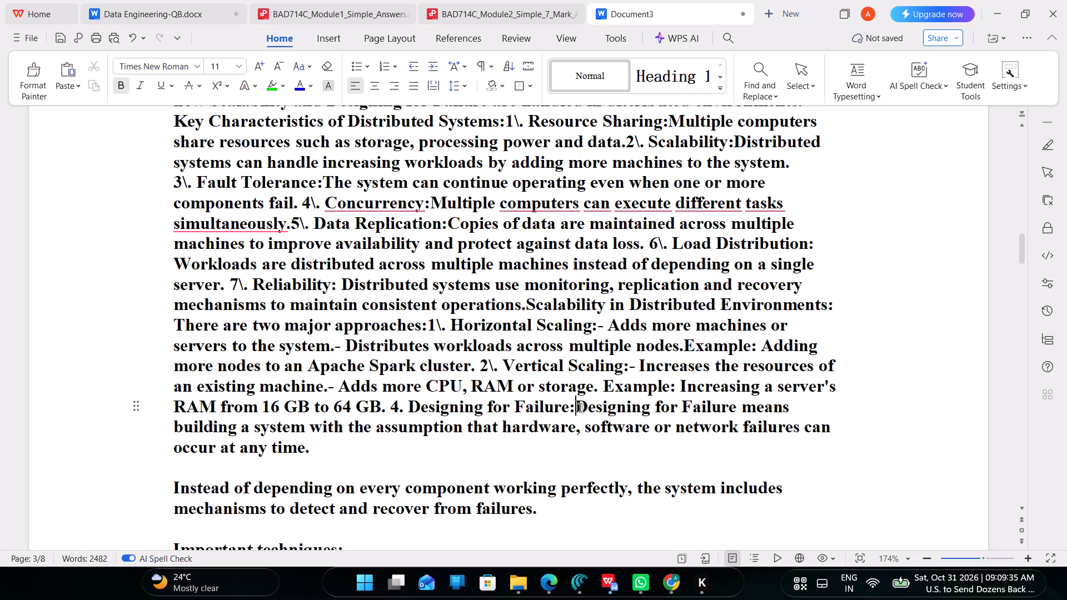
Delete the two introductory paragraphs of Designing for Failure and join "Important techniques:" directly after the heading.
{"action": "left_click_drag", "start_coordinate": [580, 408], "coordinate": [581, 451]}
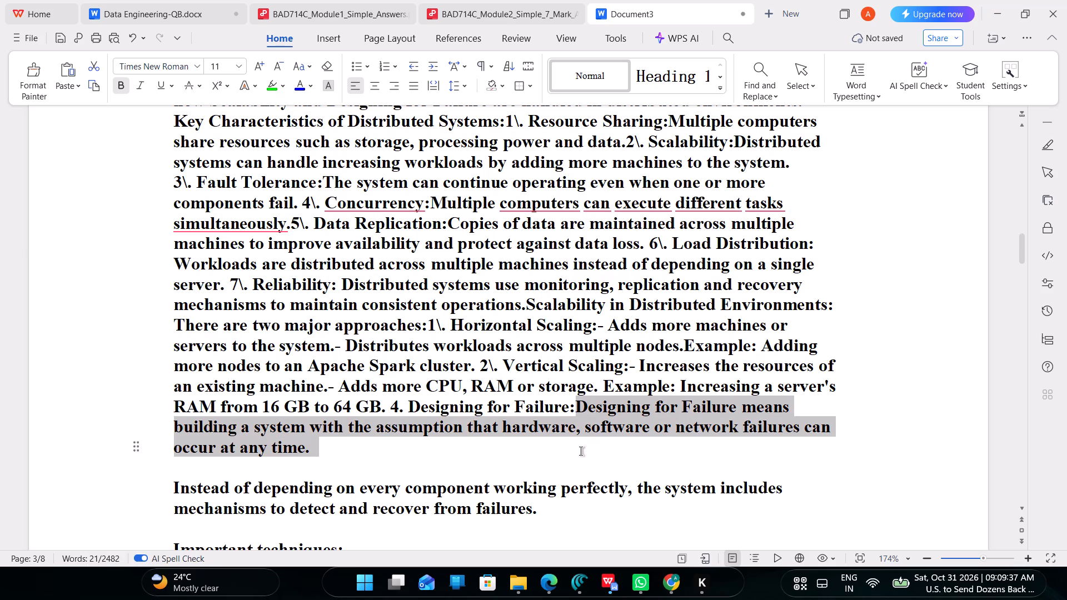
{"action": "left_click_drag", "start_coordinate": [581, 451], "coordinate": [536, 369]}
{"action": "key", "text": "BackSpace"}
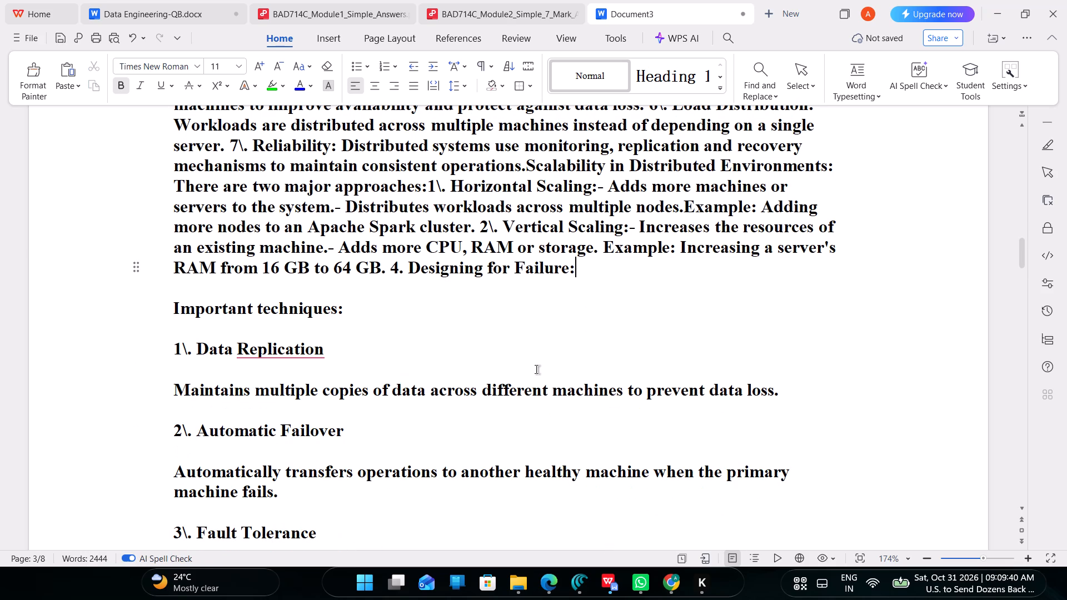
{"action": "key", "text": "Delete"}
{"action": "key", "text": "Delete"}
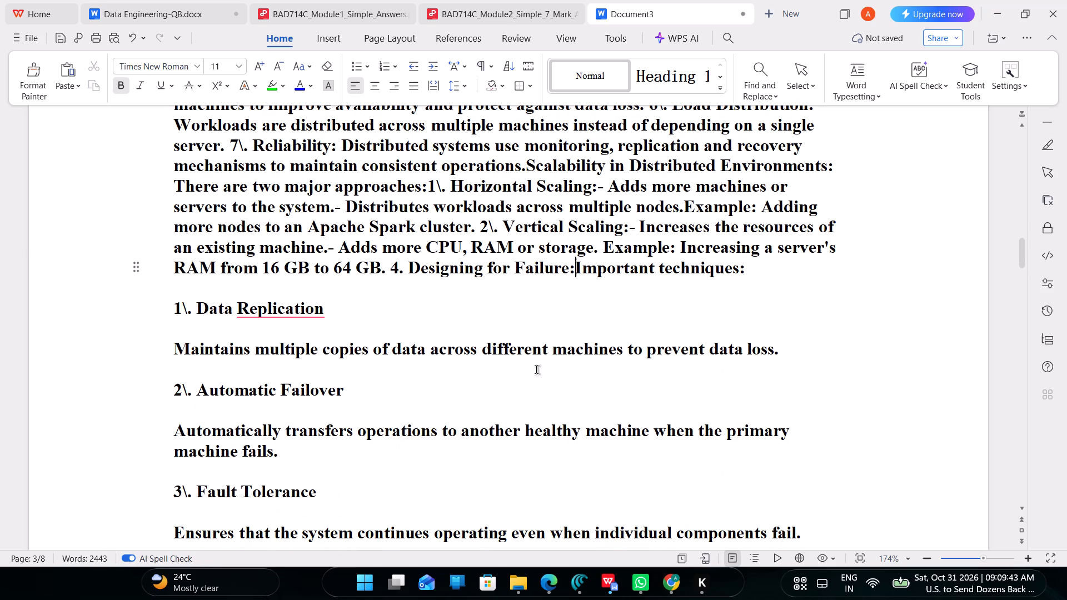
Join "1\. Data Replication" after "Important techniques:", add a colon, and run its explanation onto the same line.
{"action": "left_click", "coordinate": [757, 262]}
{"action": "key", "text": "Delete"}
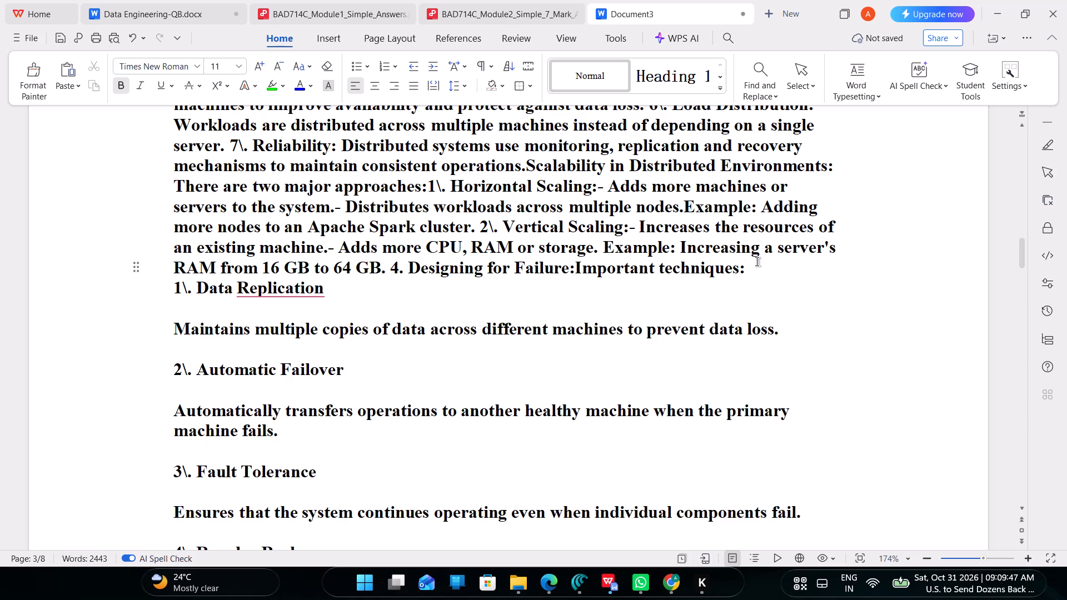
{"action": "key", "text": "Delete"}
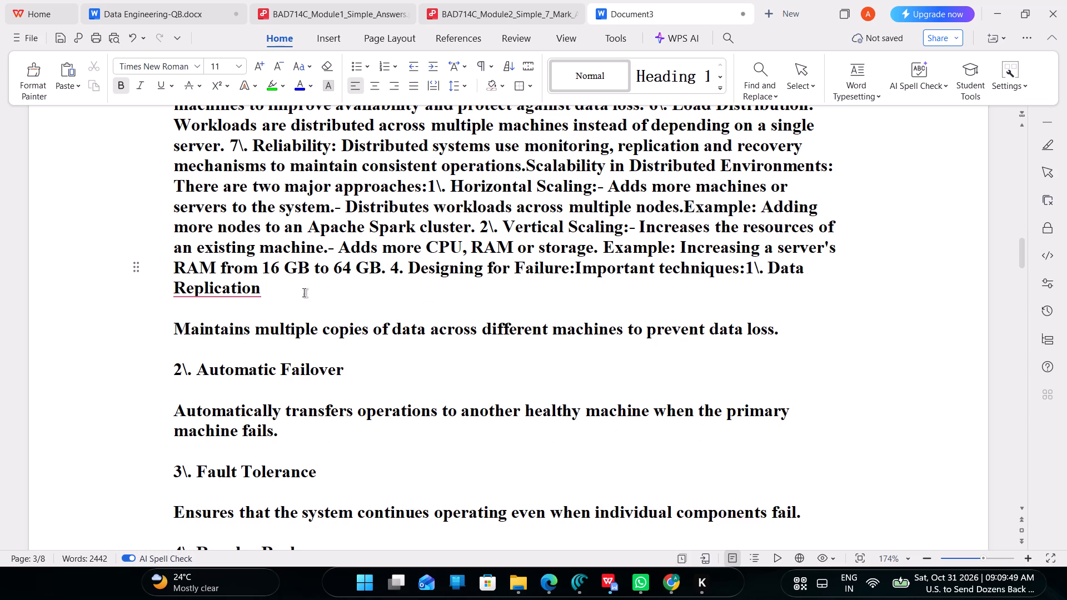
{"action": "left_click", "coordinate": [269, 286]}
{"action": "key", "text": "shift+colon"}
{"action": "key", "text": "Delete"}
{"action": "key", "text": "Delete"}
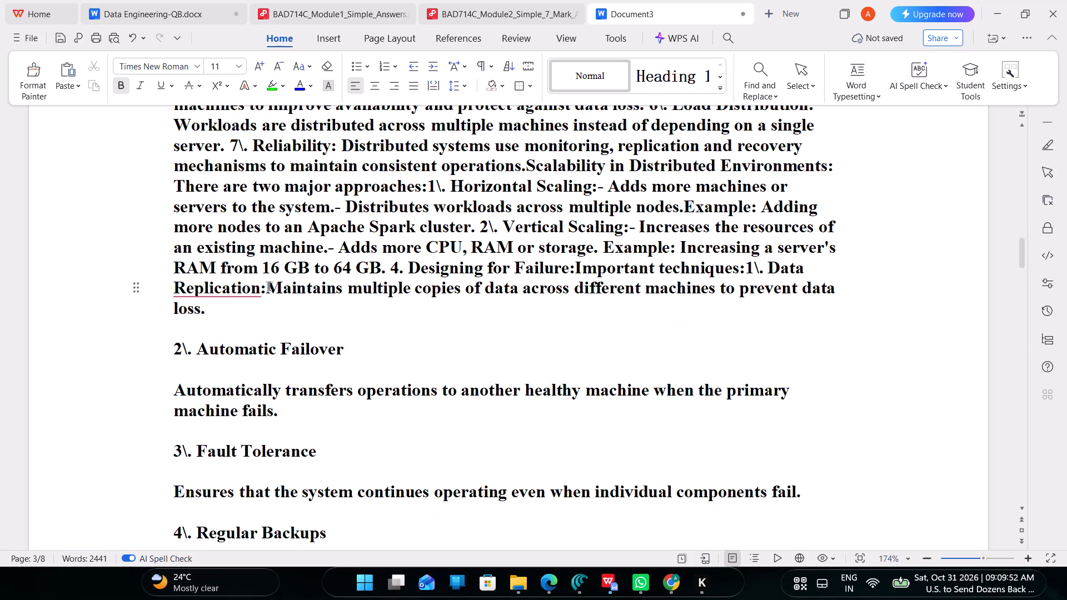
Join "2\. Automatic Failover" onto the Data Replication text, add a colon, and run its explanation onto the same line.
{"action": "left_click", "coordinate": [242, 309]}
{"action": "key", "text": "Delete"}
{"action": "key", "text": "Delete"}
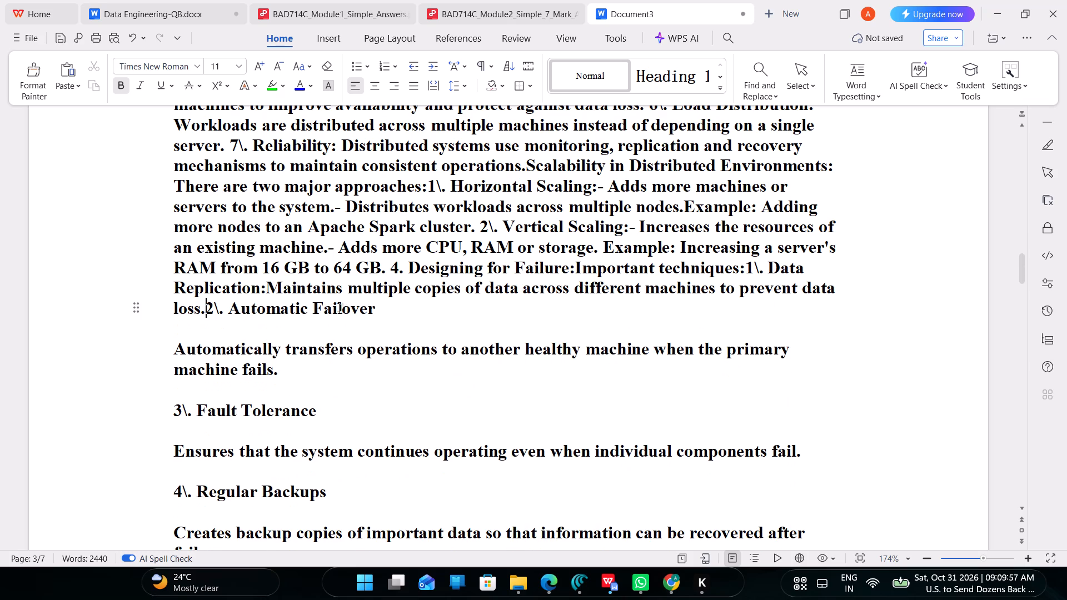
{"action": "left_click", "coordinate": [398, 314]}
{"action": "key", "text": "shift+colon"}
{"action": "key", "text": "Delete"}
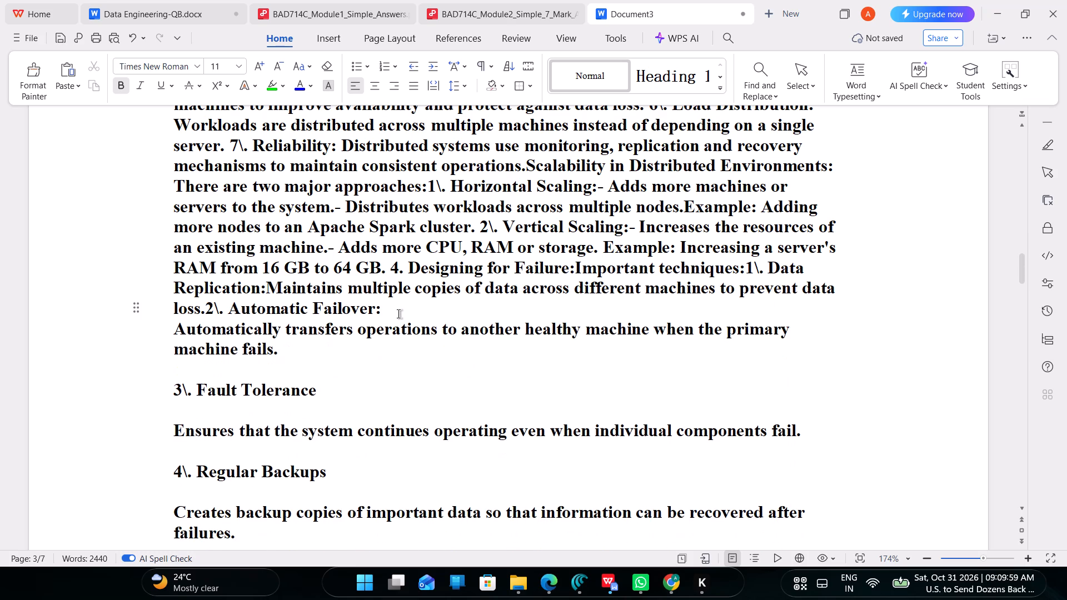
{"action": "key", "text": "Delete"}
Join "3\. Fault Tolerance" onto the Automatic Failover text after a space, add a colon, and run its explanation onto the same line.
{"action": "left_click", "coordinate": [501, 331]}
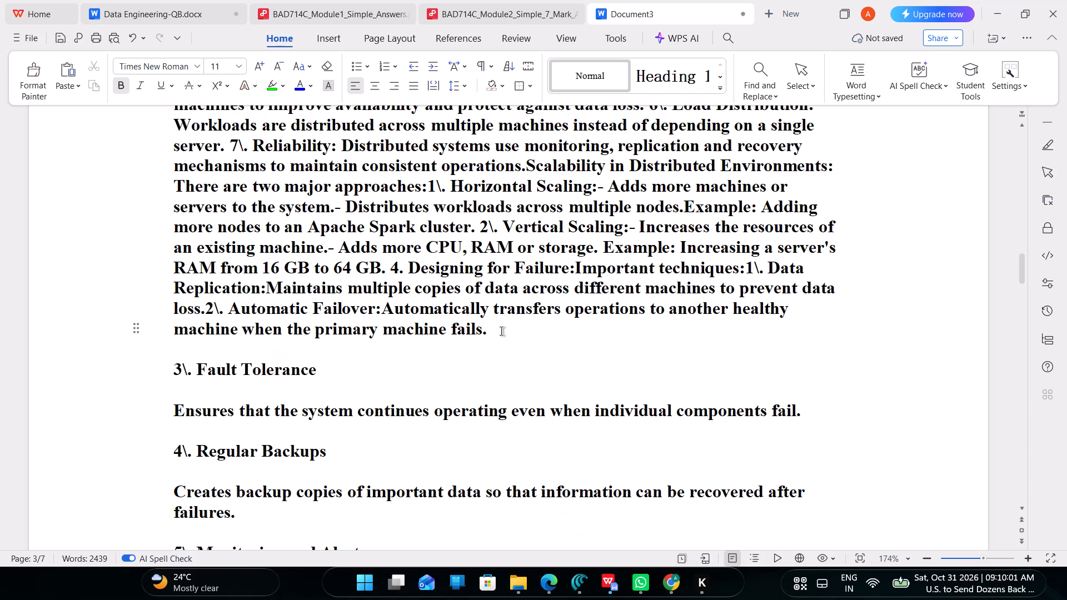
{"action": "key", "text": "Delete"}
{"action": "key", "text": "Delete"}
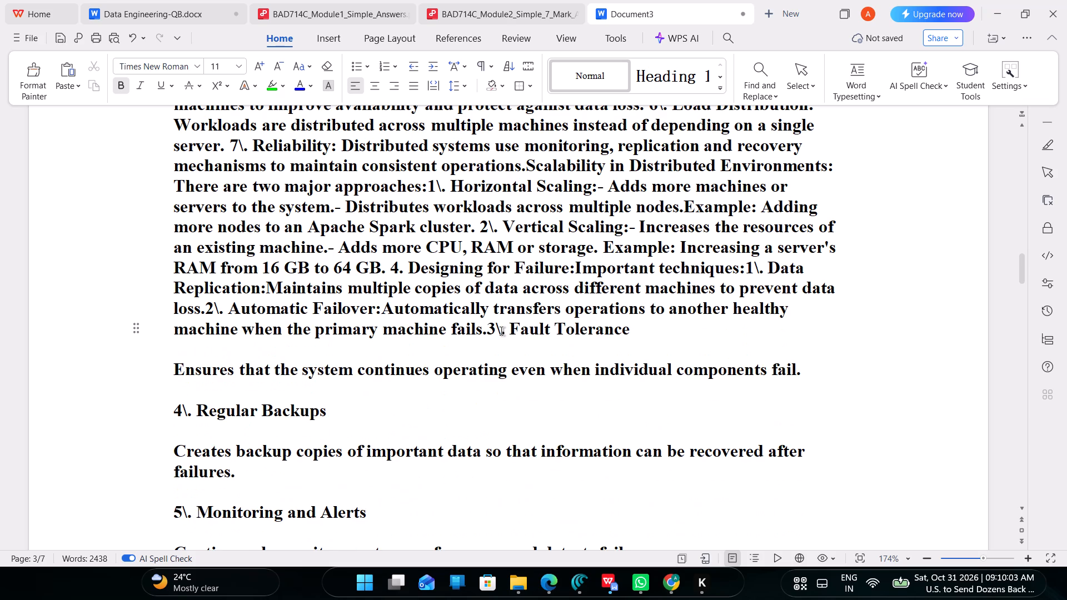
{"action": "key", "text": "space"}
{"action": "left_click", "coordinate": [667, 329]}
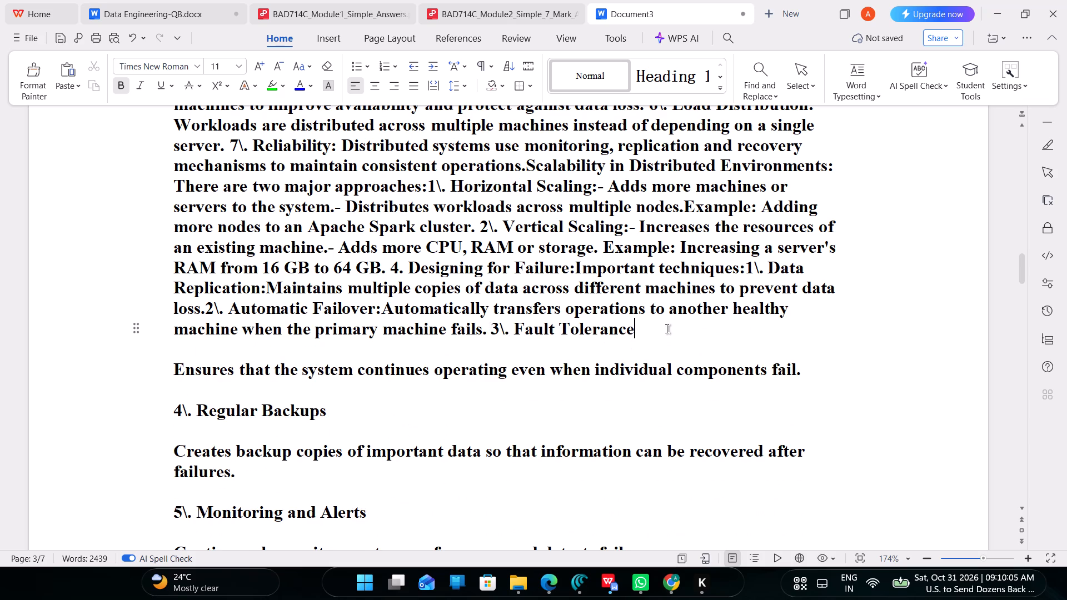
{"action": "key", "text": "Delete"}
{"action": "key", "text": "Delete"}
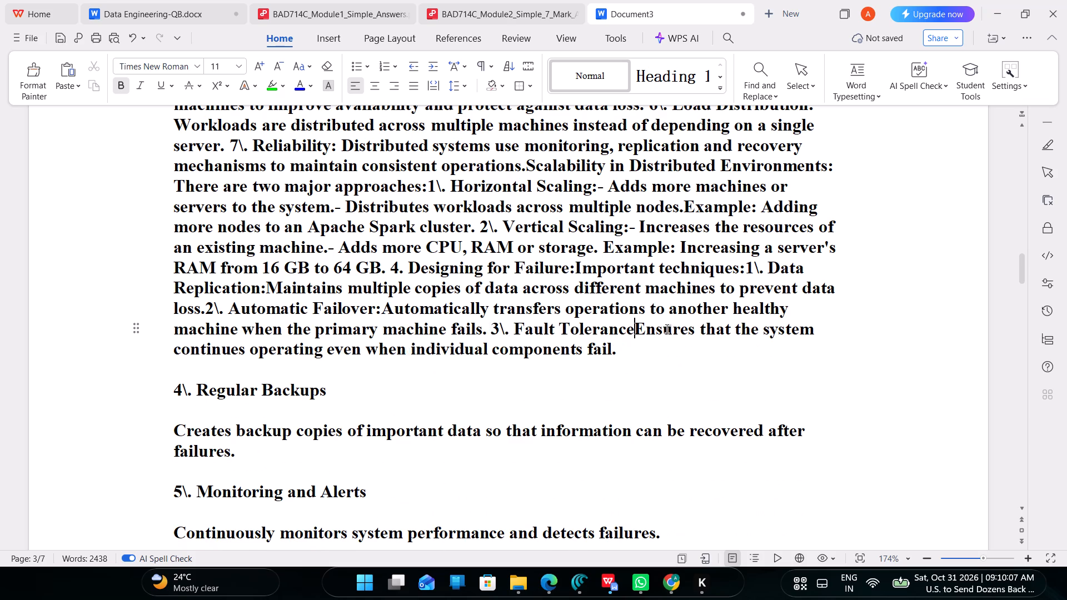
{"action": "key", "text": "shift+colon"}
{"action": "key", "text": "space"}
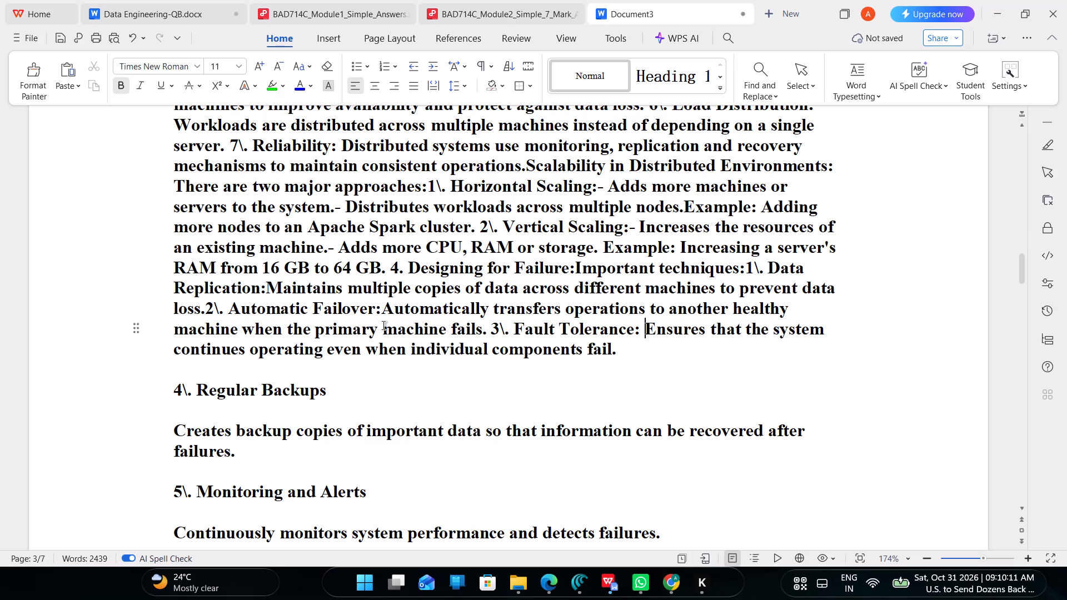
Join "4\. Regular Backups" onto the Fault Tolerance text after a space, add a colon, and run its explanation on.
{"action": "left_click", "coordinate": [651, 350]}
{"action": "key", "text": "Delete"}
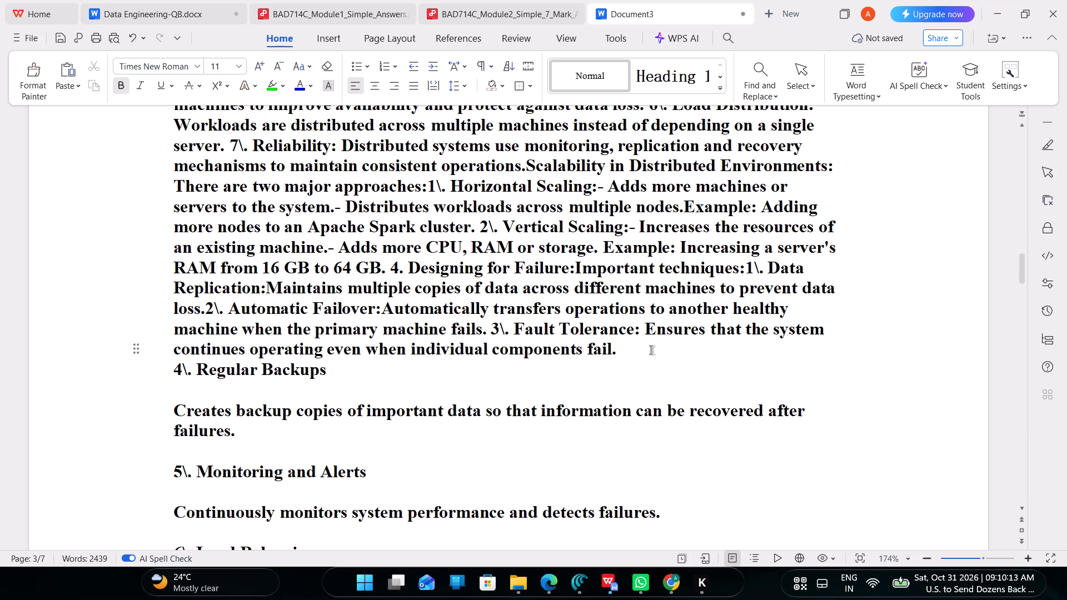
{"action": "key", "text": "Delete"}
{"action": "key", "text": "space"}
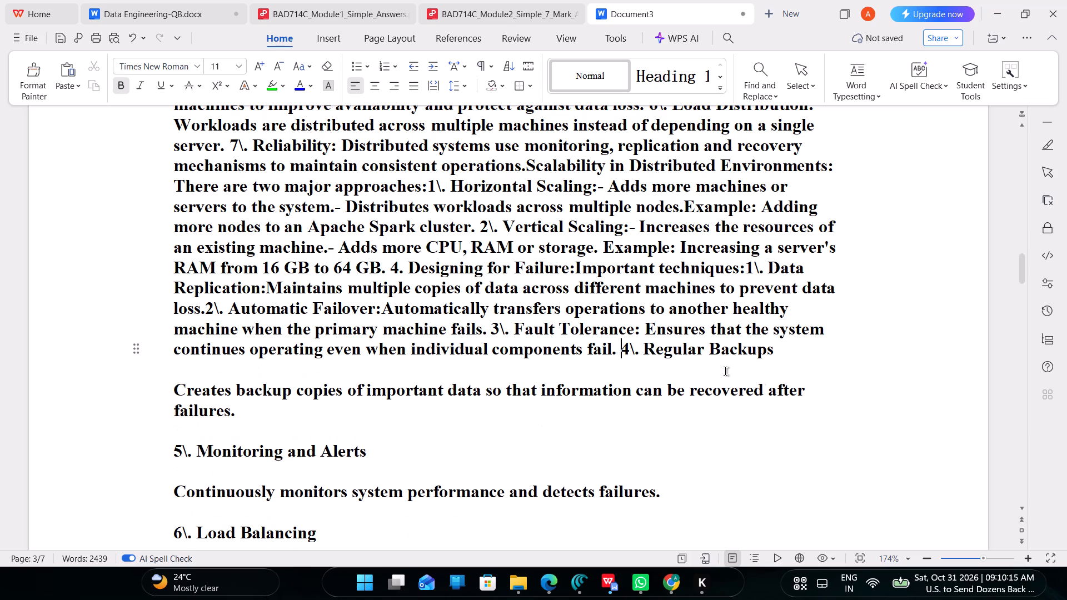
{"action": "left_click", "coordinate": [791, 353]}
{"action": "key", "text": "Delete"}
{"action": "key", "text": "shift+colon"}
{"action": "key", "text": "Delete"}
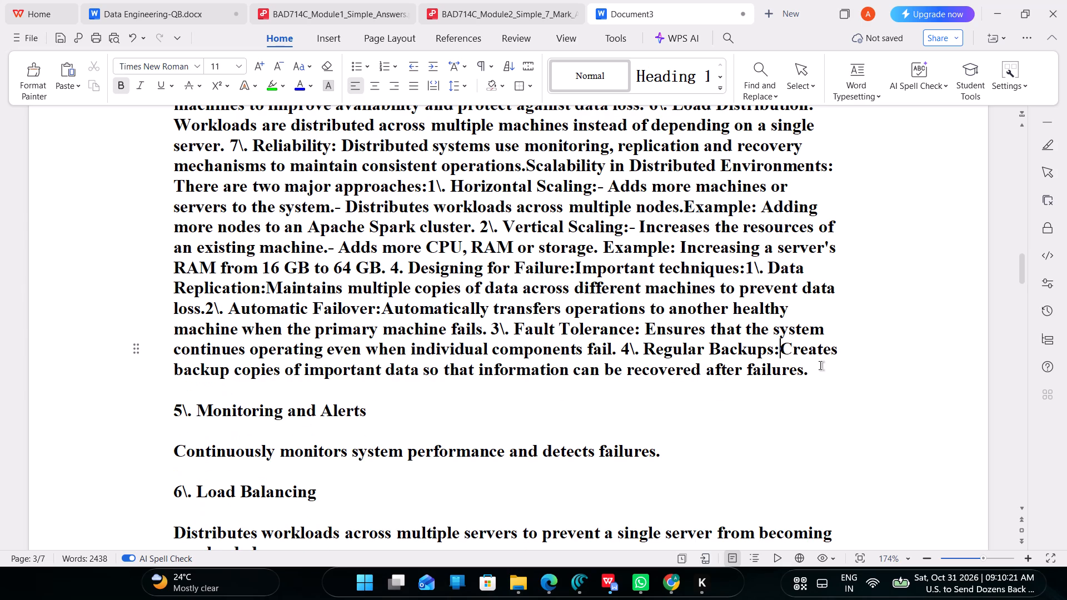
Remove the blank line above "5\. Monitoring and Alerts", add a colon to that heading, and run its explanation onto the same line.
{"action": "left_click", "coordinate": [811, 370]}
{"action": "key", "text": "Delete"}
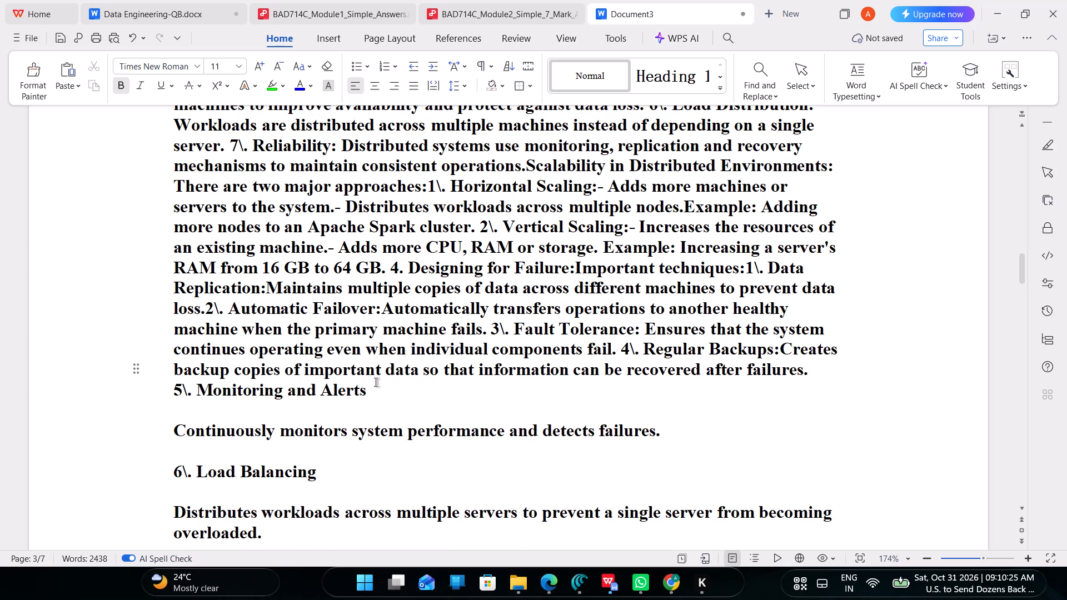
{"action": "left_click", "coordinate": [376, 385]}
{"action": "key", "text": "shift+colon"}
{"action": "key", "text": "Delete"}
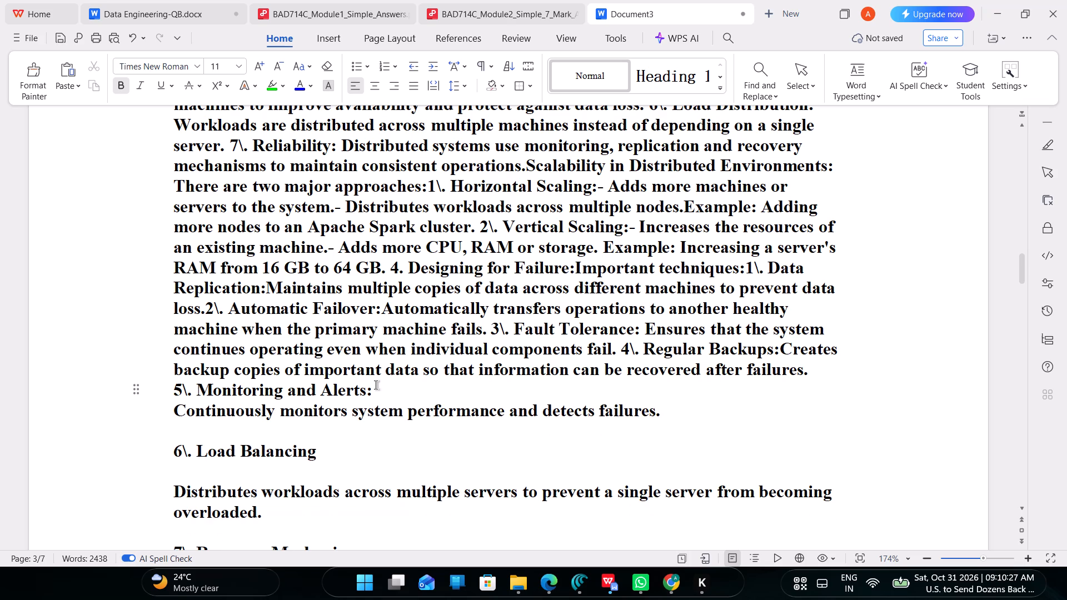
{"action": "key", "text": "Delete"}
Join "6\. Load Balancing" onto the Monitoring and Alerts text after a space, add a colon, and run its explanation on.
{"action": "left_click", "coordinate": [252, 406]}
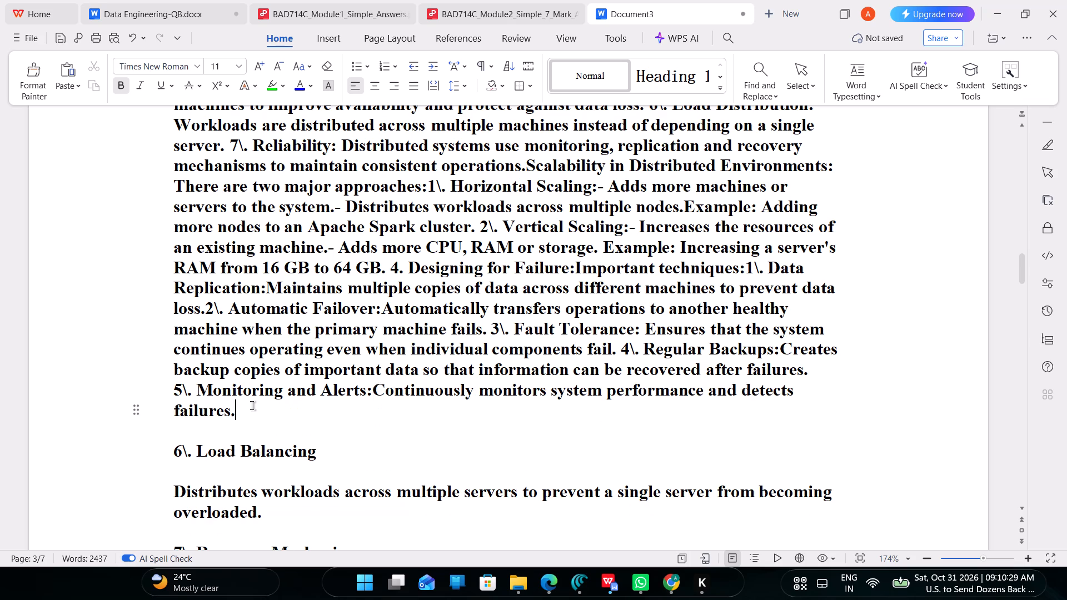
{"action": "key", "text": "Delete"}
{"action": "key", "text": "Delete"}
{"action": "key", "text": "space"}
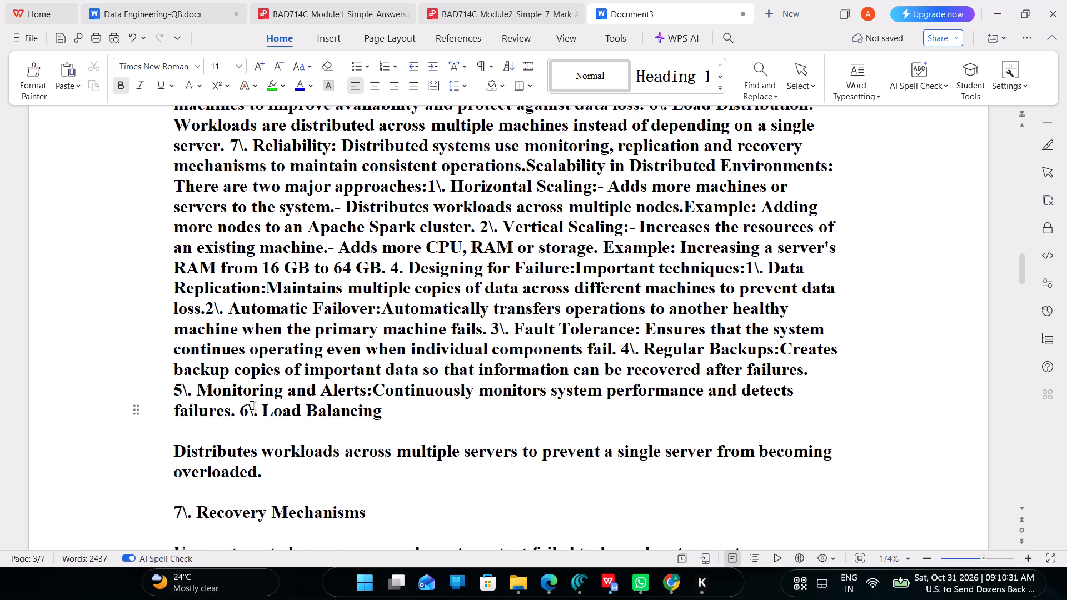
{"action": "left_click", "coordinate": [389, 416]}
{"action": "key", "text": "shift+colon"}
{"action": "key", "text": "Delete"}
{"action": "key", "text": "Delete"}
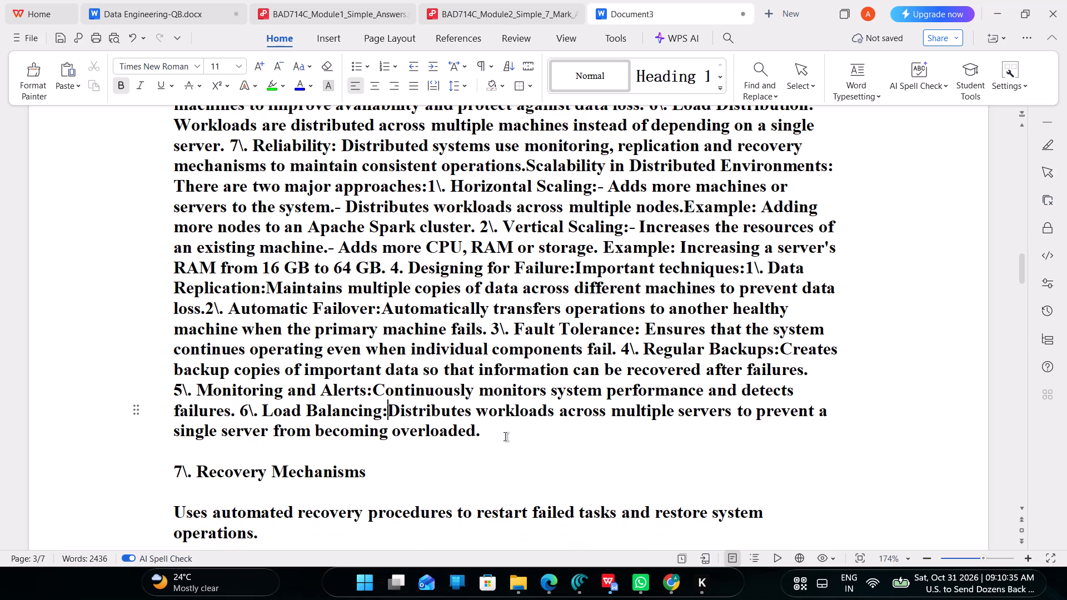
Join "7\. Recovery Mechanisms" onto the Load Balancing text after a space, add a colon, and run its explanation on.
{"action": "left_click", "coordinate": [505, 437]}
{"action": "key", "text": "Delete"}
{"action": "key", "text": "Delete"}
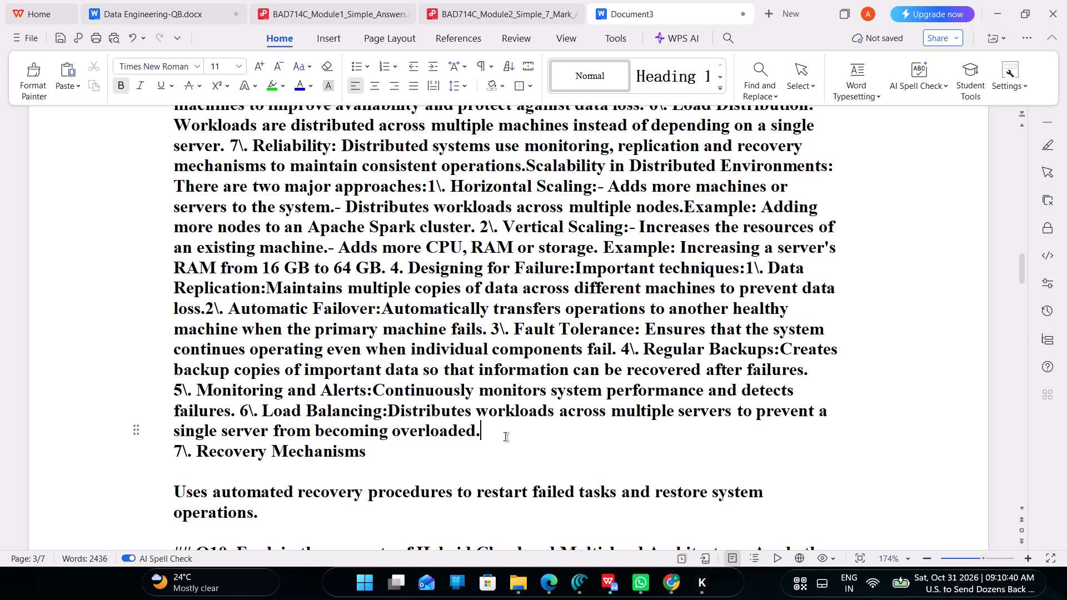
{"action": "key", "text": "space"}
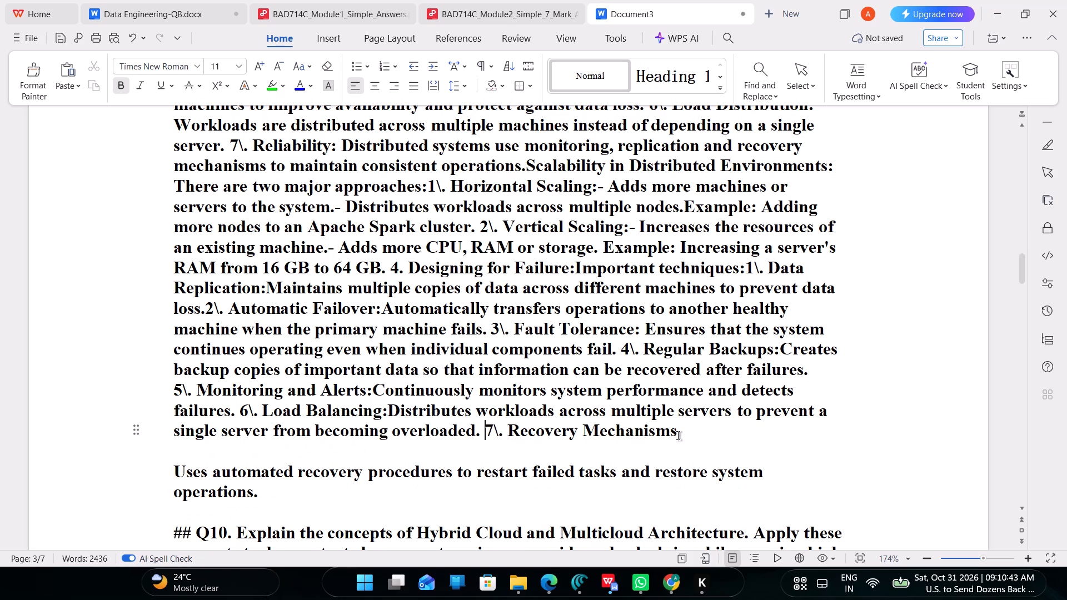
{"action": "left_click", "coordinate": [680, 436]}
{"action": "key", "text": "shift+colon"}
{"action": "key", "text": "Delete"}
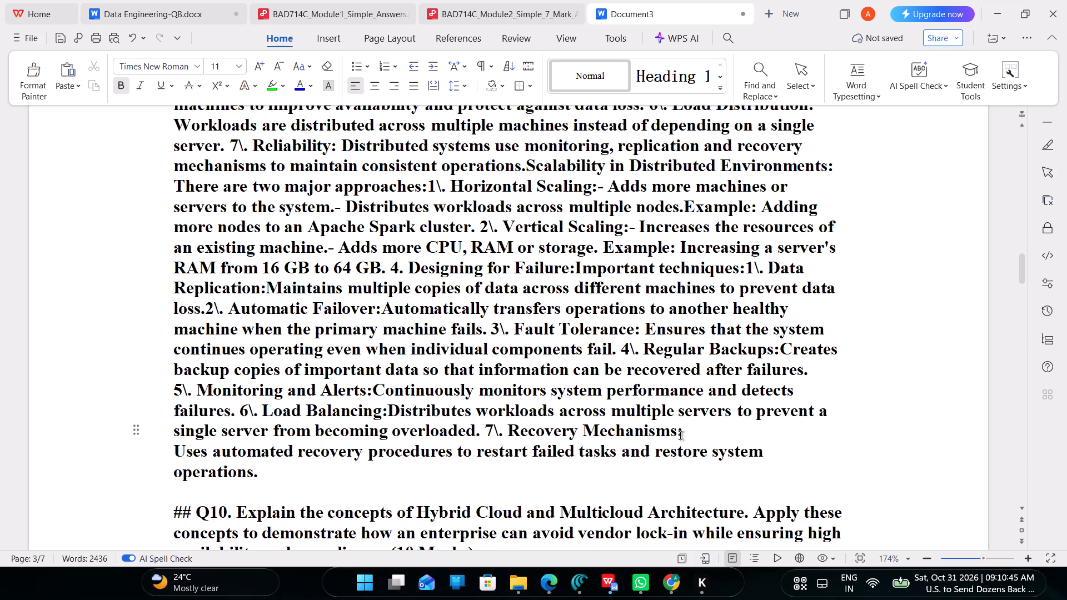
{"action": "key", "text": "Delete"}
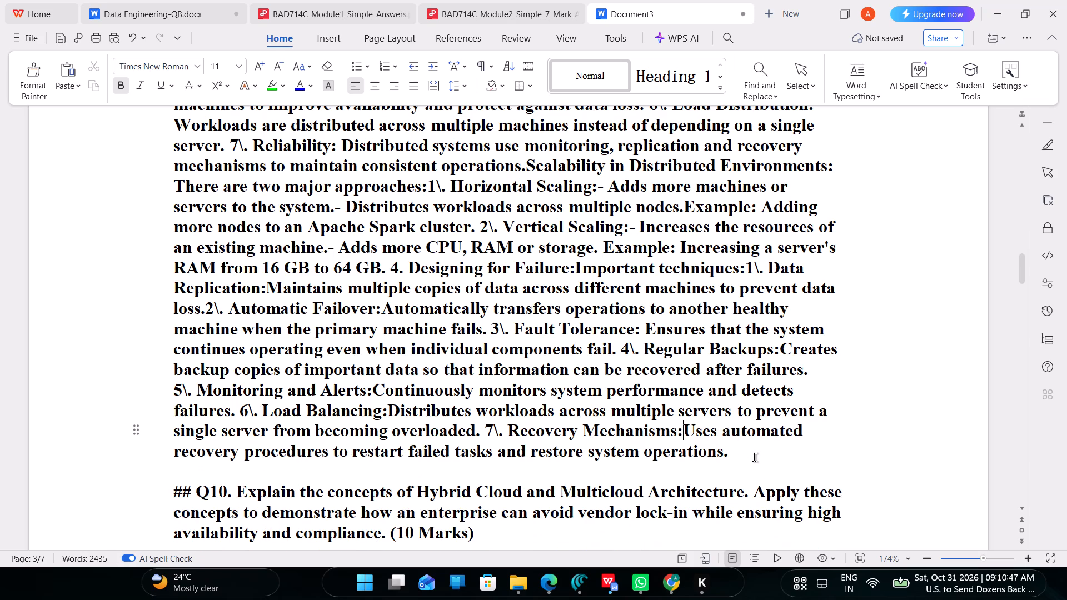
{"action": "key", "text": "space"}
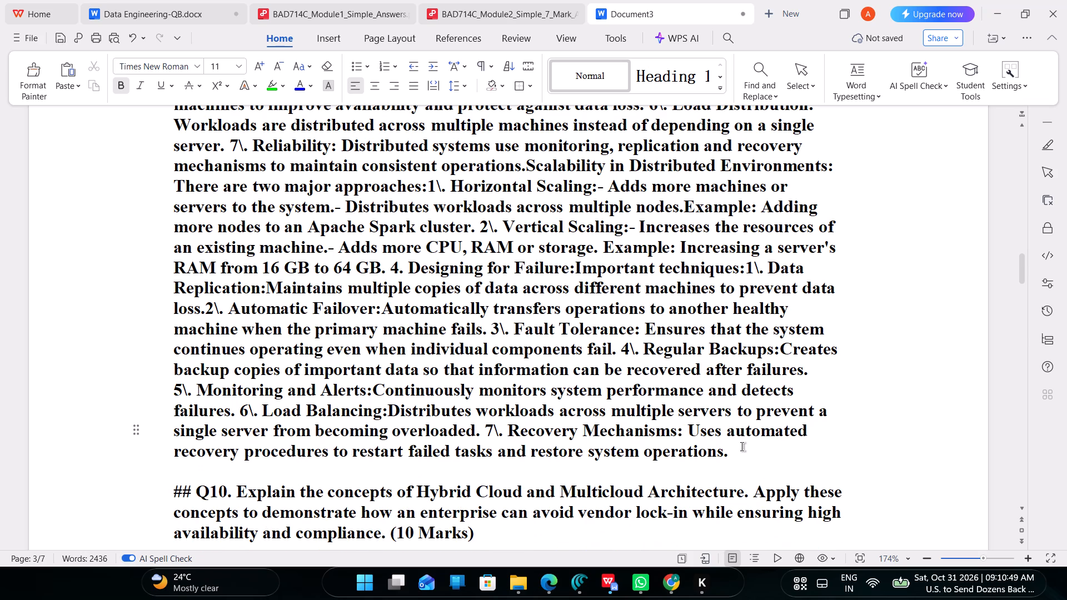
Delete "(10 Marks)" from the end of the Q10 question and remove the blank line beneath it.
{"action": "scroll", "coordinate": [741, 446], "scroll_direction": "down", "scroll_amount": 5}
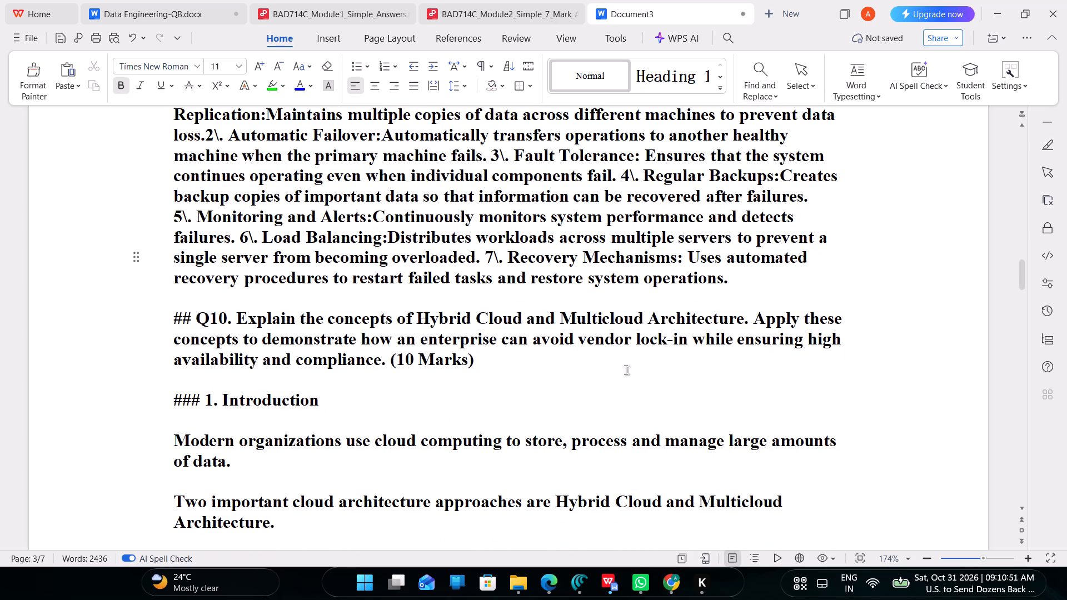
{"action": "left_click_drag", "start_coordinate": [485, 357], "coordinate": [387, 352]}
{"action": "key", "text": "BackSpace"}
{"action": "key", "text": "Delete"}
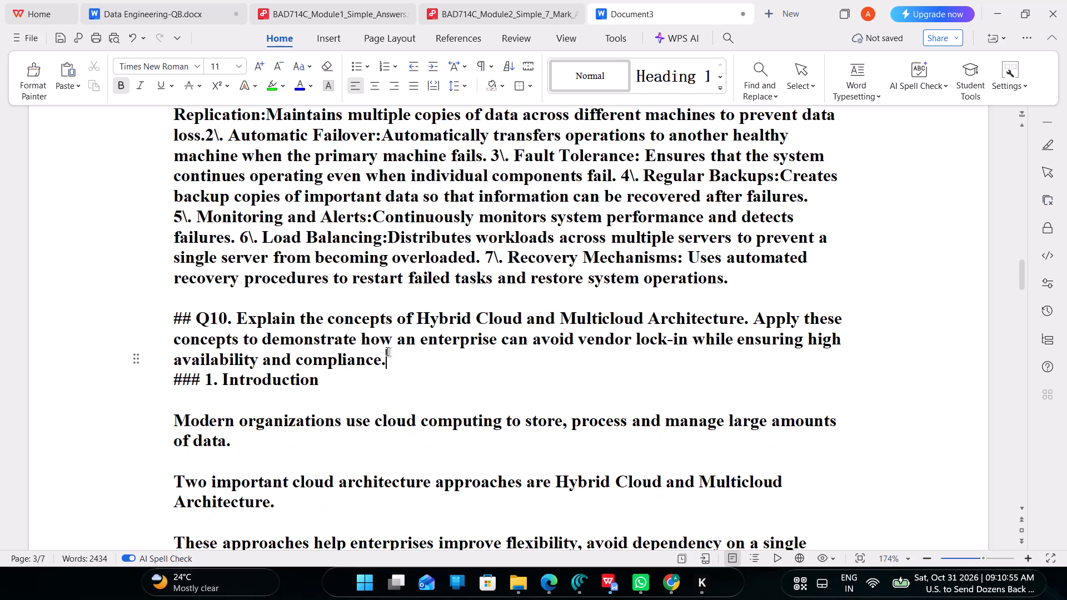
Look over the uncondensed Q10 answer and review the condensed Q8 and Q9 answers above it.
{"action": "scroll", "coordinate": [387, 352], "scroll_direction": "down", "scroll_amount": 3}
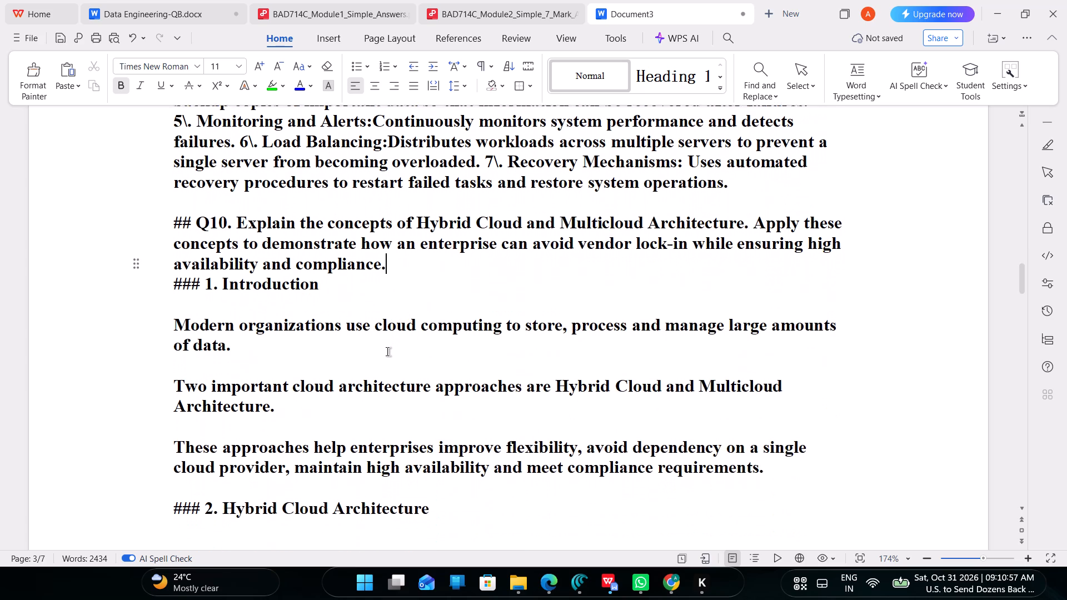
{"action": "scroll", "coordinate": [387, 352], "scroll_direction": "down", "scroll_amount": 10}
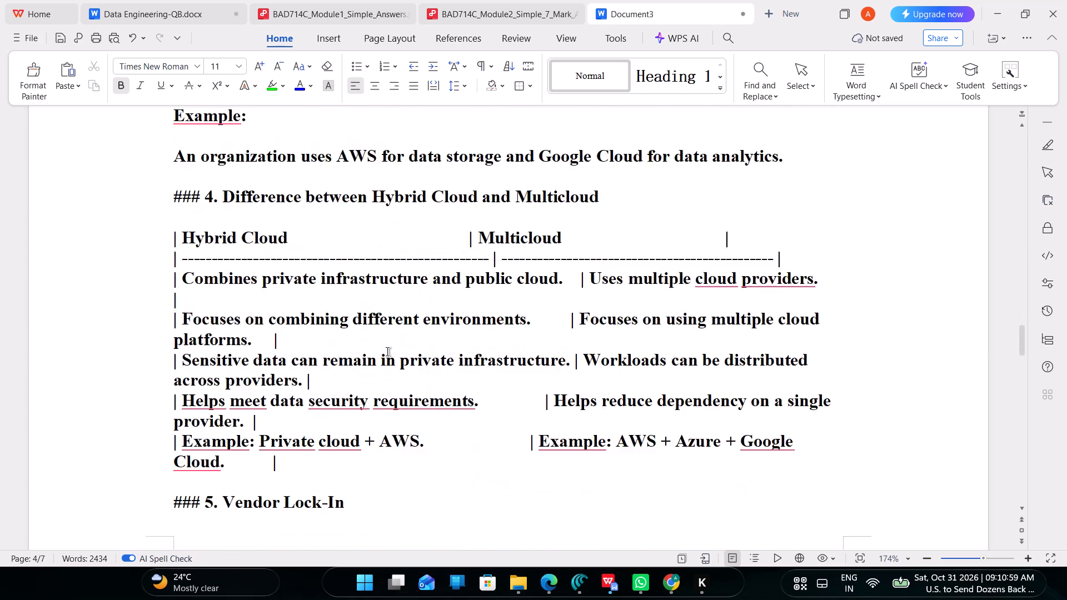
{"action": "scroll", "coordinate": [387, 352], "scroll_direction": "down", "scroll_amount": 3}
{"action": "scroll", "coordinate": [387, 352], "scroll_direction": "up", "scroll_amount": 6}
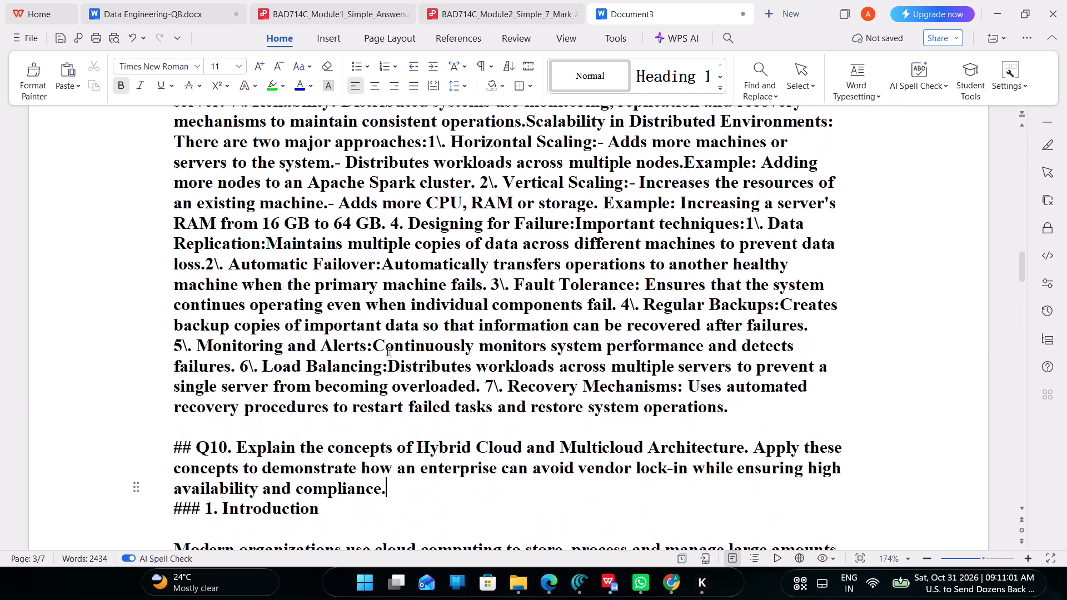
{"action": "scroll", "coordinate": [387, 352], "scroll_direction": "up", "scroll_amount": 2}
{"action": "scroll", "coordinate": [387, 352], "scroll_direction": "down", "scroll_amount": 7}
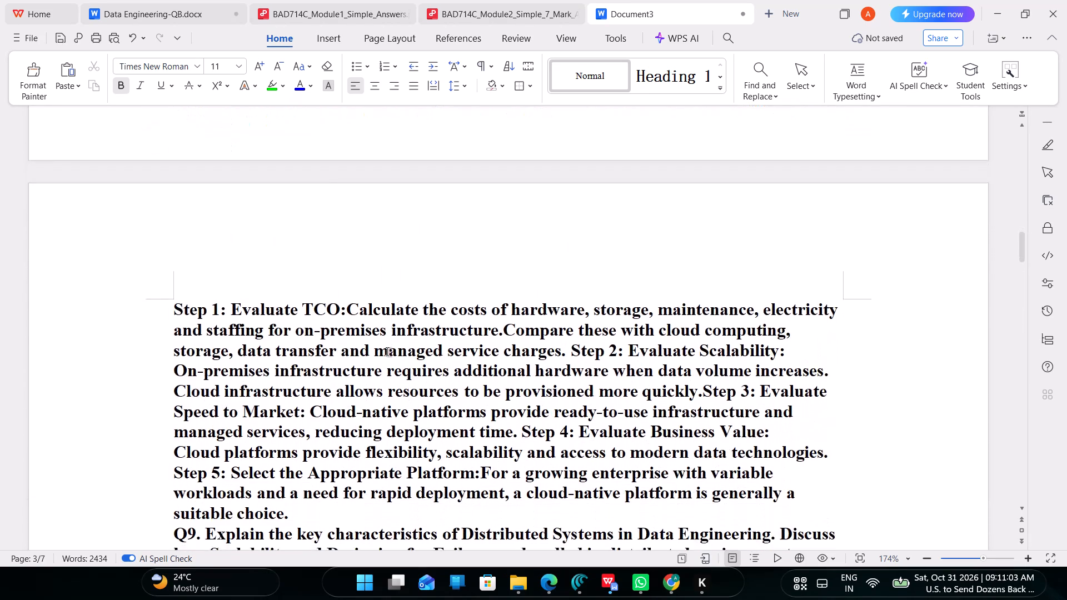
{"action": "scroll", "coordinate": [387, 352], "scroll_direction": "down", "scroll_amount": 3}
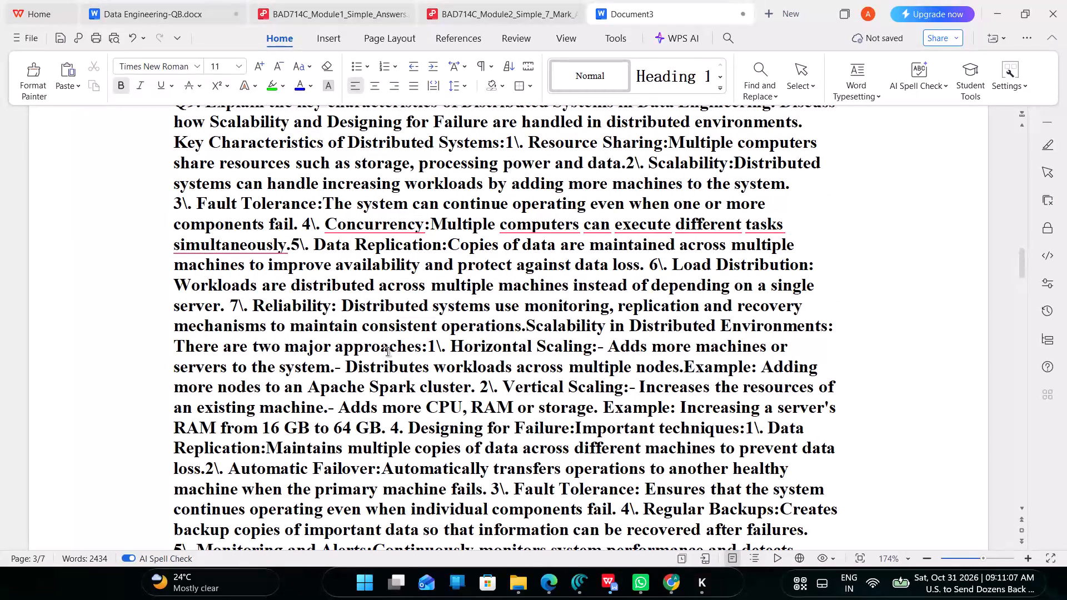
{"action": "scroll", "coordinate": [385, 349], "scroll_direction": "down", "scroll_amount": 2}
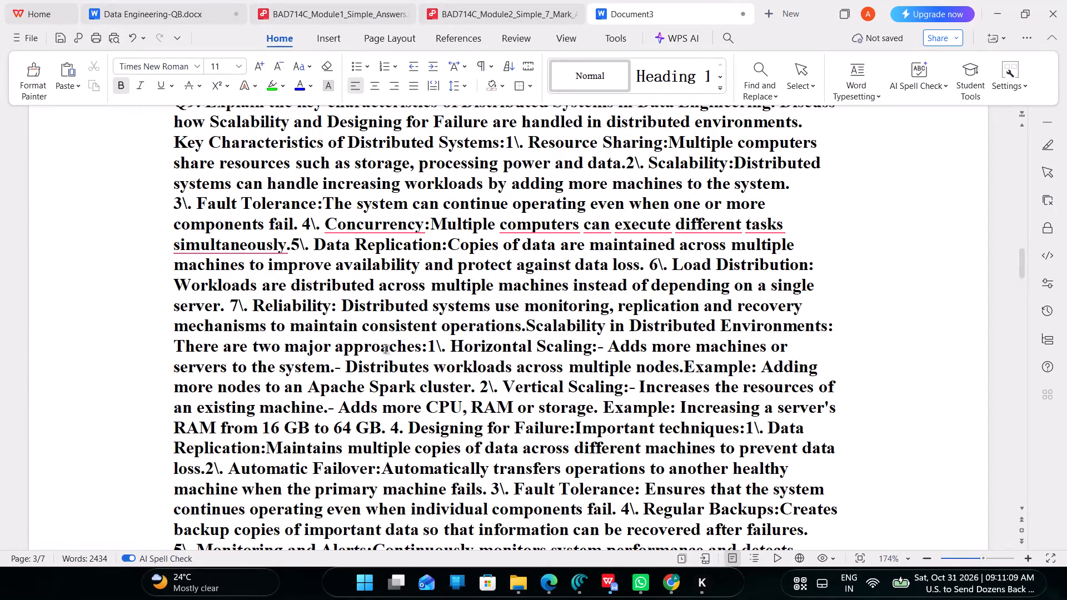
{"action": "scroll", "coordinate": [385, 349], "scroll_direction": "down", "scroll_amount": 4}
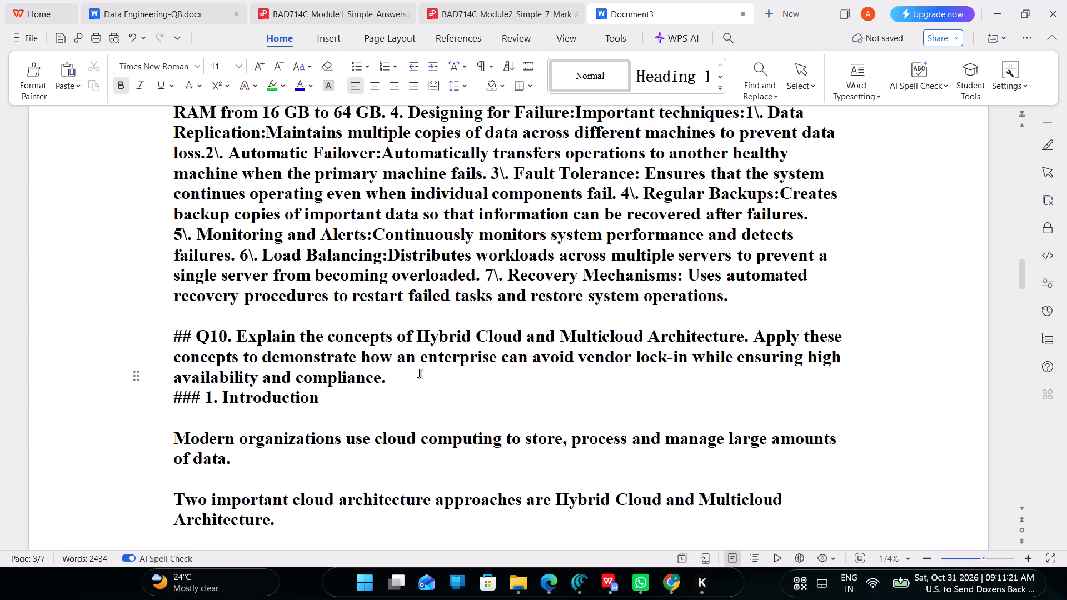
Delete the "### 1. Introduction" heading and its three paragraphs from the Q10 answer, leaving the next section directly under the question.
{"action": "key", "text": "Delete"}
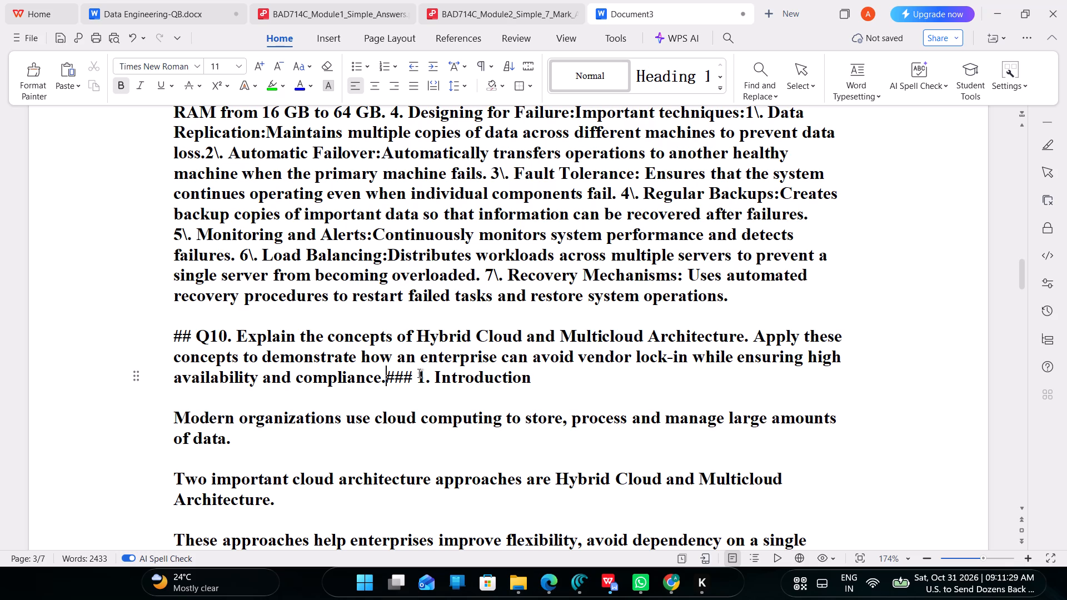
{"action": "scroll", "coordinate": [419, 373], "scroll_direction": "down", "scroll_amount": 5}
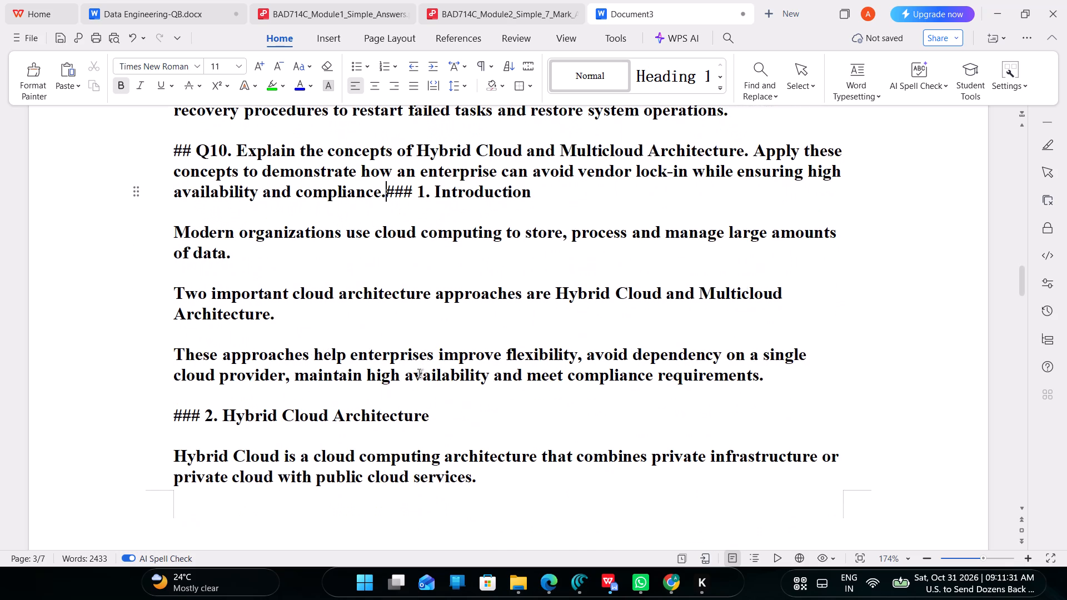
{"action": "scroll", "coordinate": [419, 373], "scroll_direction": "down", "scroll_amount": 5}
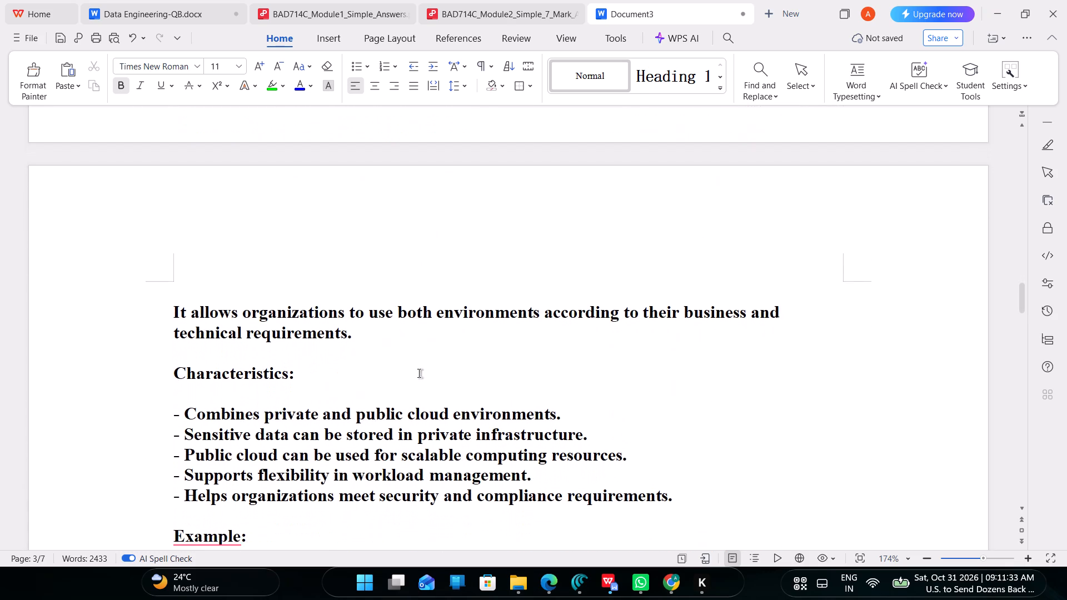
{"action": "scroll", "coordinate": [419, 373], "scroll_direction": "up", "scroll_amount": 1}
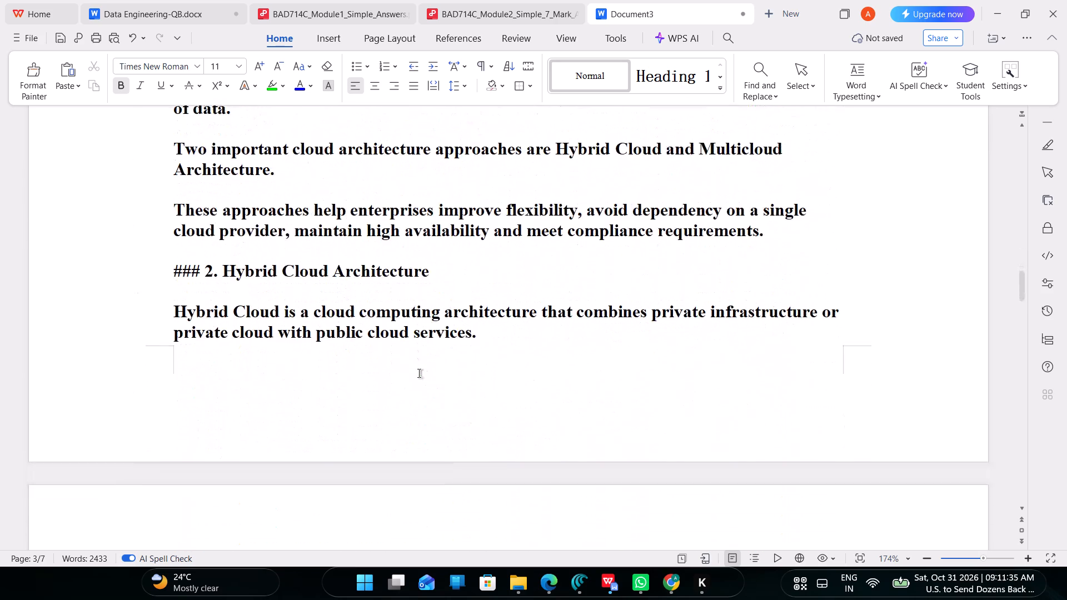
{"action": "scroll", "coordinate": [419, 373], "scroll_direction": "up", "scroll_amount": 1}
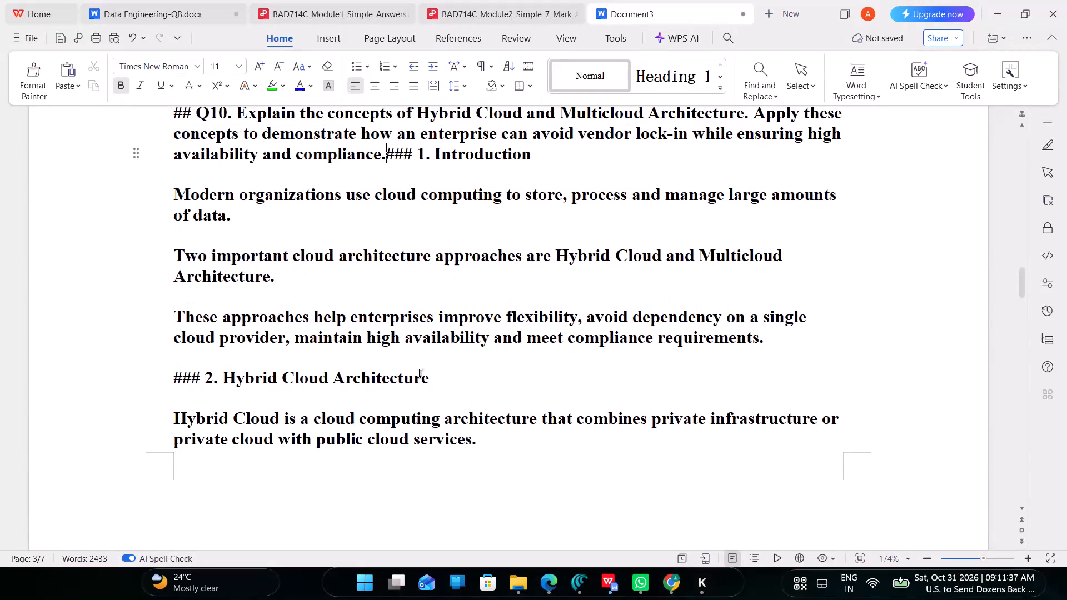
{"action": "scroll", "coordinate": [419, 373], "scroll_direction": "up", "scroll_amount": 1}
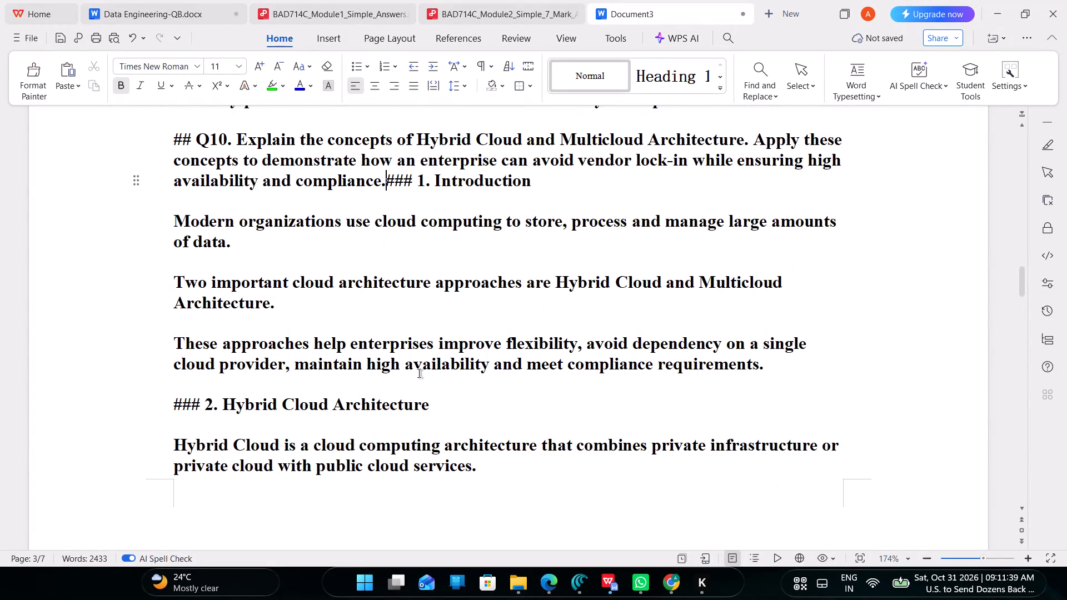
{"action": "scroll", "coordinate": [419, 373], "scroll_direction": "up", "scroll_amount": 1}
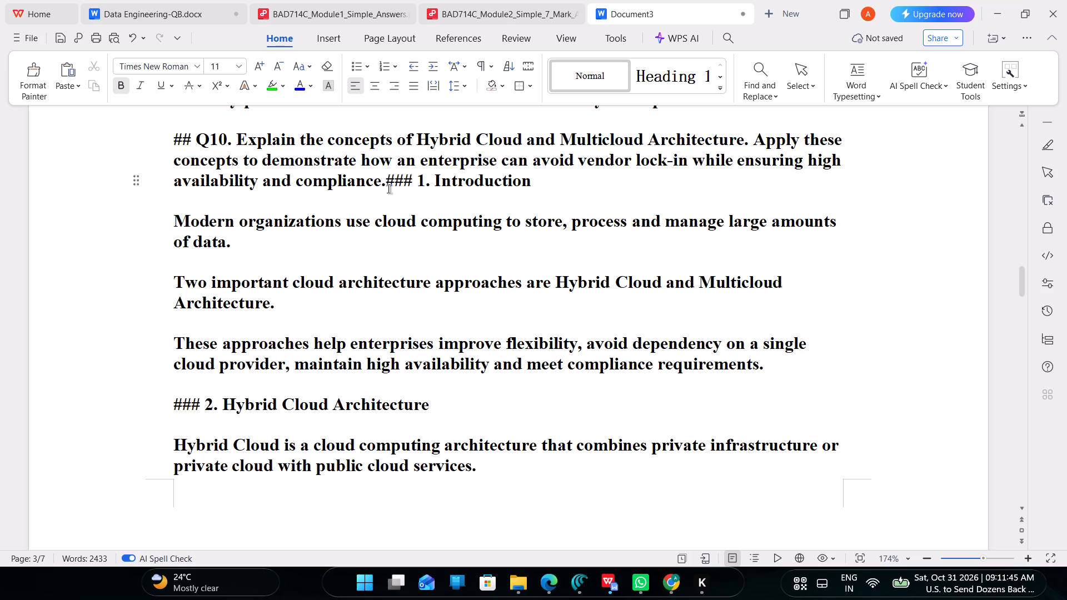
{"action": "left_click_drag", "start_coordinate": [388, 189], "coordinate": [649, 348]}
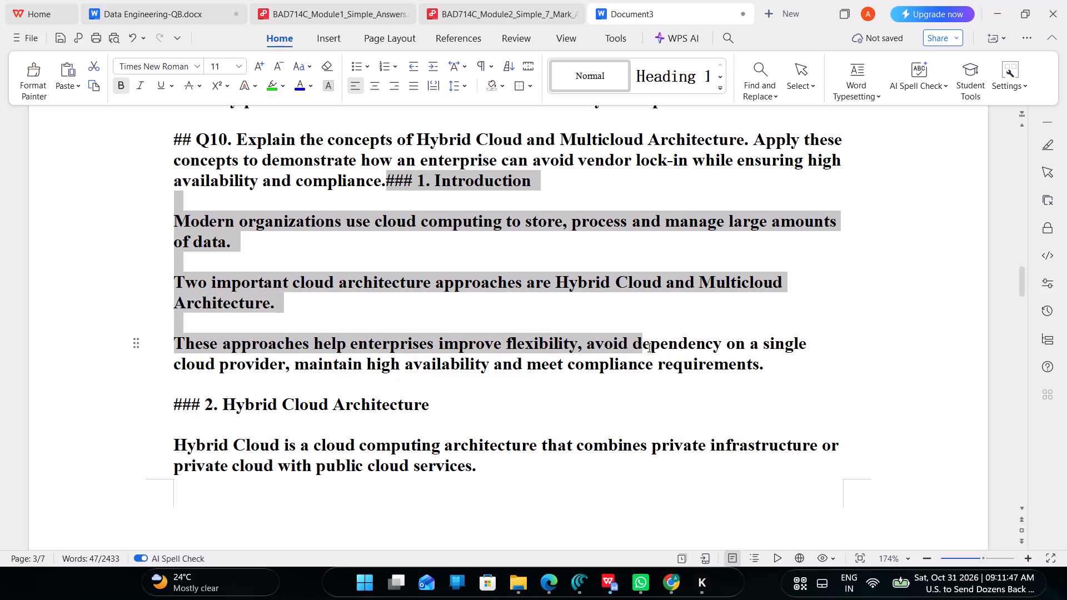
{"action": "left_click_drag", "start_coordinate": [649, 348], "coordinate": [784, 365]}
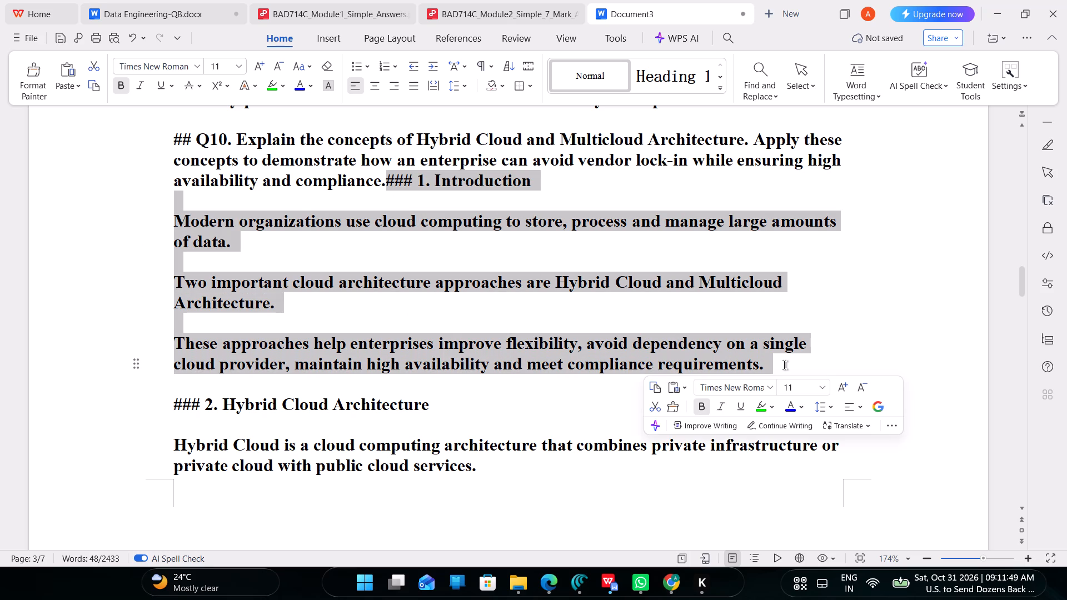
{"action": "key", "text": "BackSpace"}
{"action": "key", "text": "Delete"}
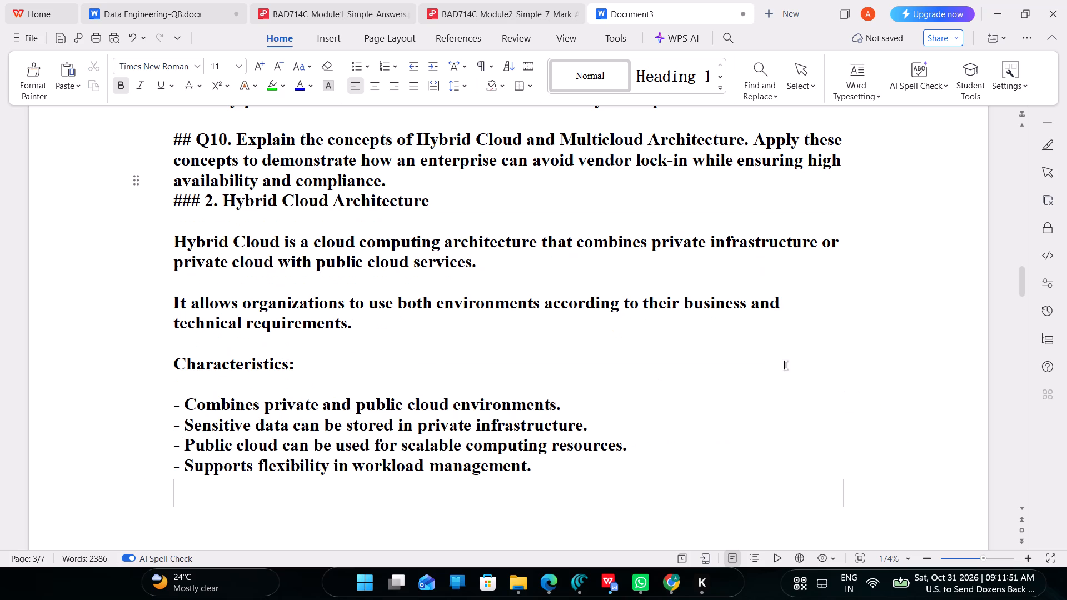
Strip "### 2." from the Hybrid Cloud Architecture heading, add a colon, and run its definition on after it.
{"action": "left_click", "coordinate": [176, 201]}
{"action": "key", "text": "Delete"}
{"action": "key", "text": "Delete"}
{"action": "key", "text": "Delete"}
{"action": "key", "text": "Delete"}
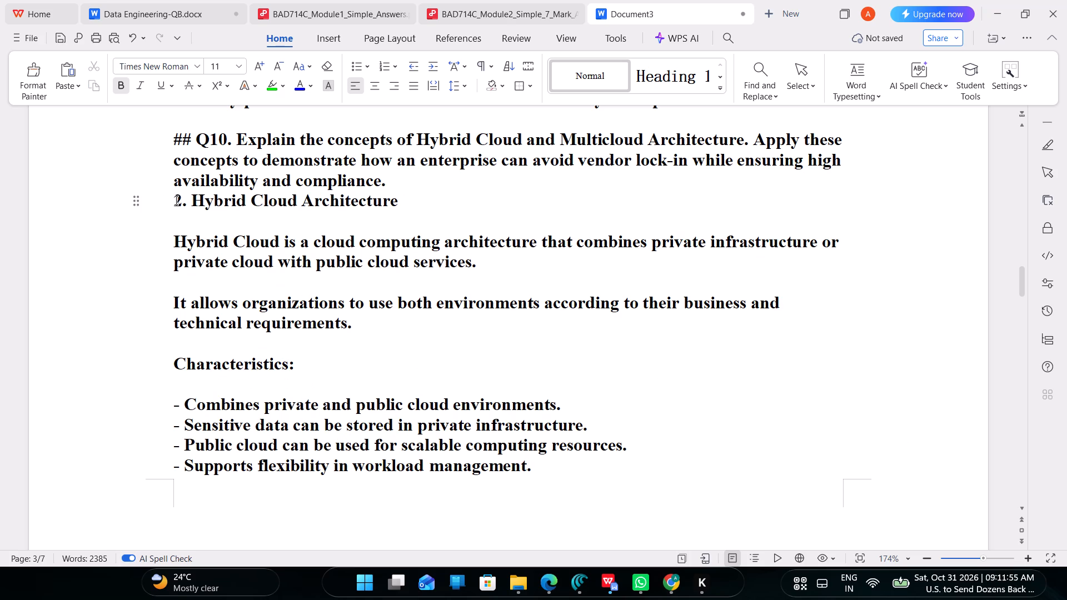
{"action": "key", "text": "Delete"}
{"action": "key", "text": "Delete"}
{"action": "left_click", "coordinate": [396, 198]}
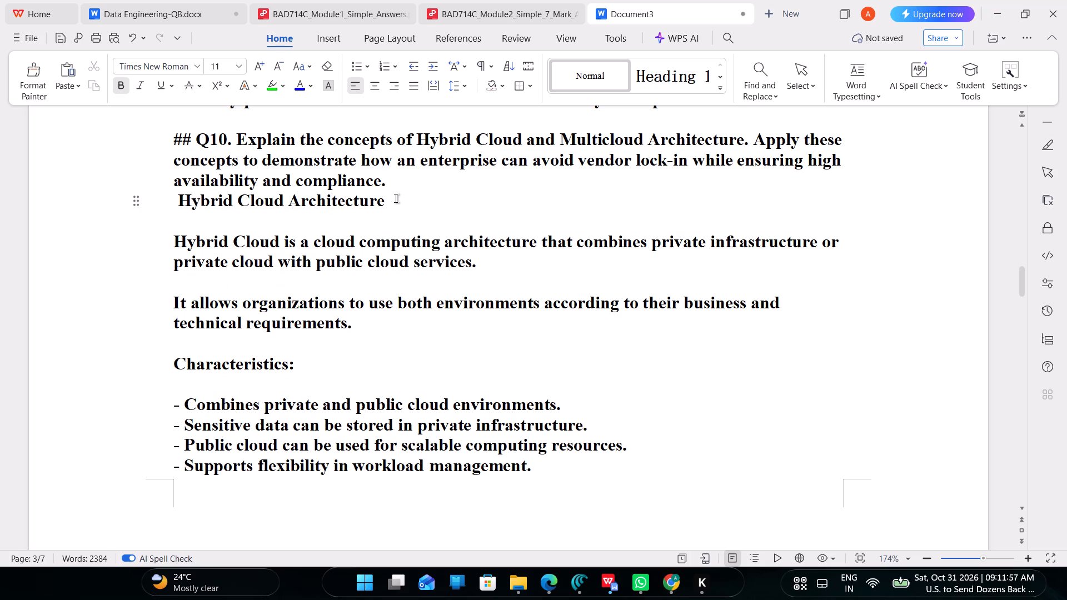
{"action": "key", "text": "shift+colon"}
{"action": "key", "text": "Delete"}
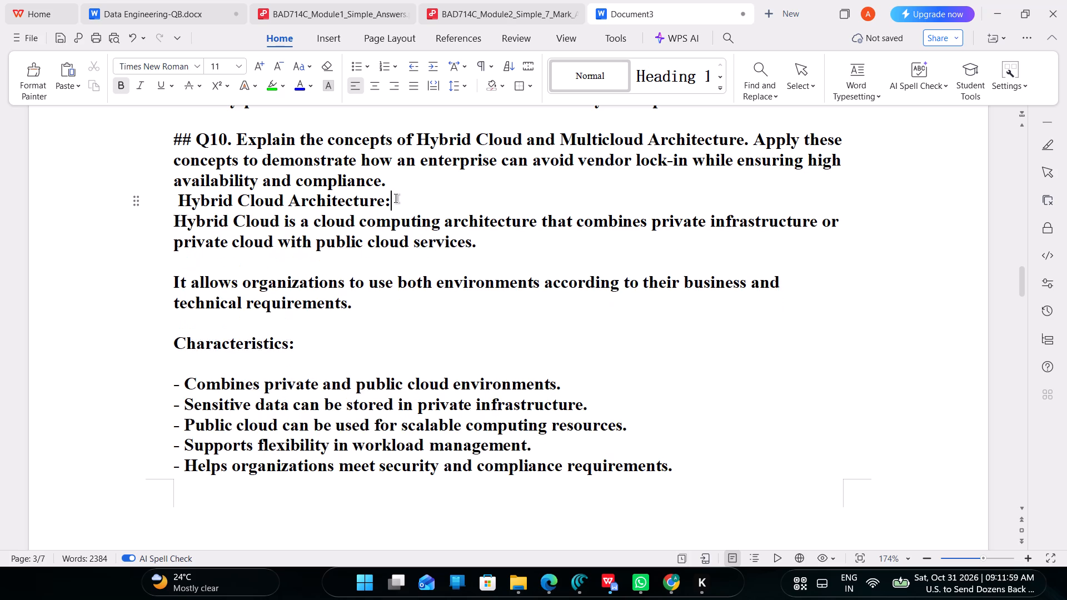
{"action": "key", "text": "Delete"}
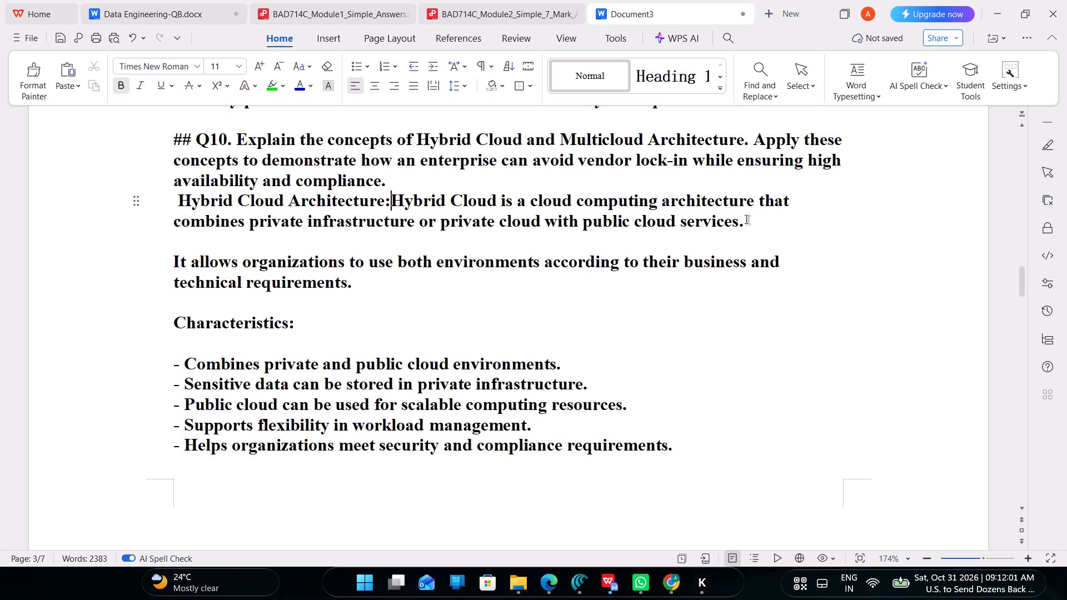
Remove the blank line between the Hybrid Cloud definition and the "It allows organizations" sentence.
{"action": "left_click", "coordinate": [746, 219]}
{"action": "key", "text": "Delete"}
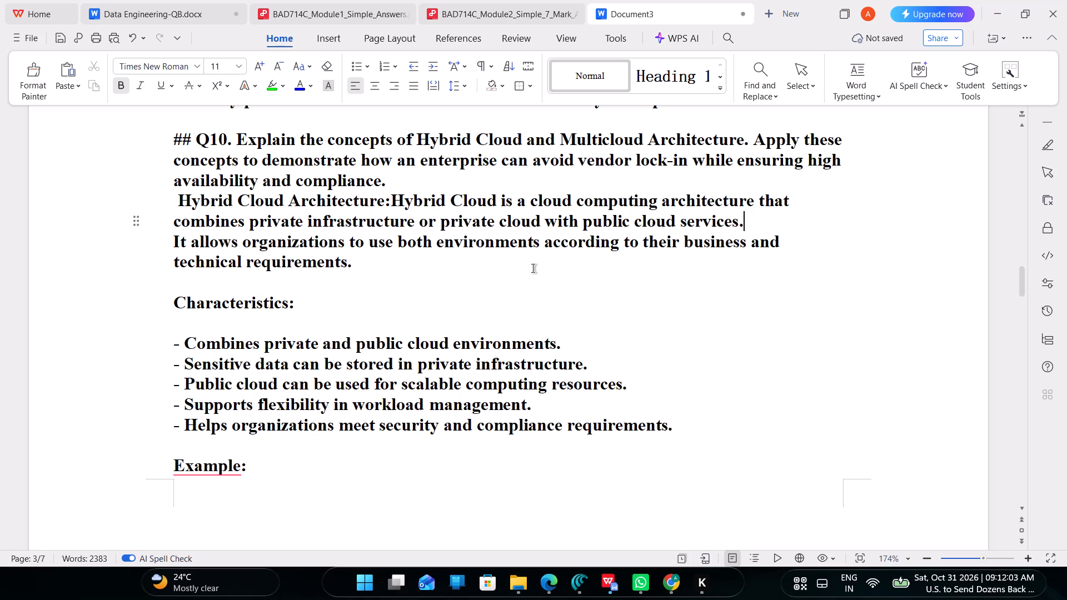
Delete the Characteristics label and its five bullets from the Hybrid Cloud section.
{"action": "left_click_drag", "start_coordinate": [367, 269], "coordinate": [507, 419]}
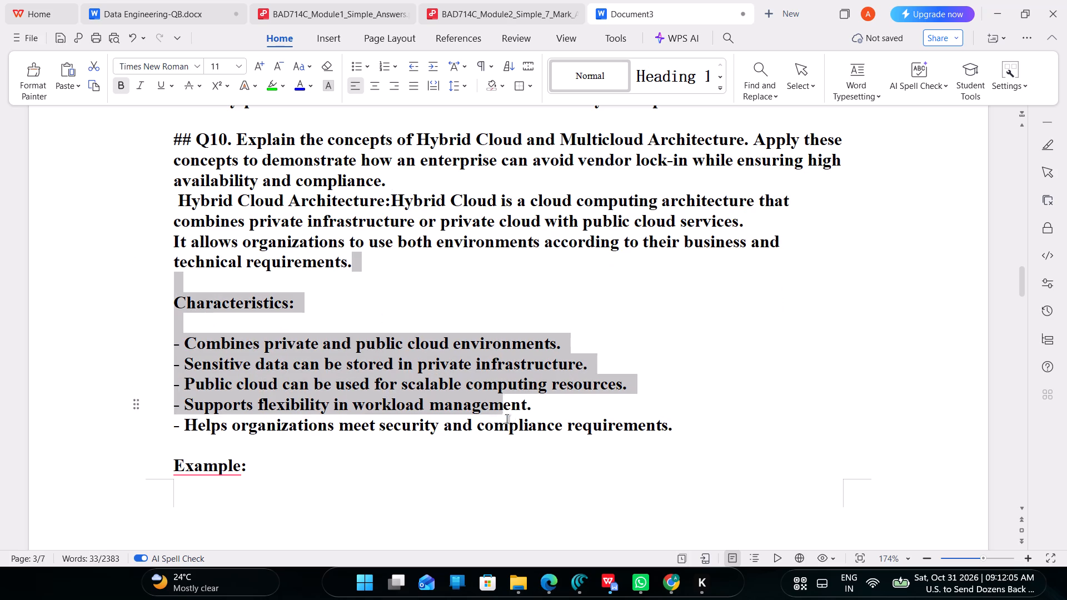
{"action": "left_click_drag", "start_coordinate": [507, 419], "coordinate": [676, 426]}
{"action": "key", "text": "BackSpace"}
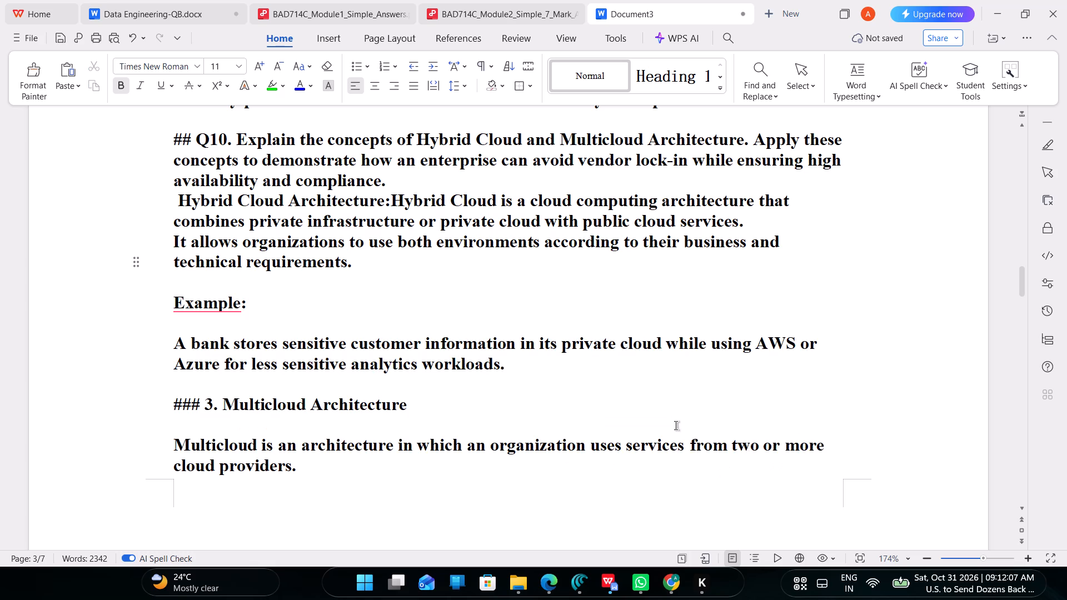
Join the Hybrid Cloud "Example:" label and its bank example onto the end of the "technical requirements." sentence.
{"action": "key", "text": "Delete"}
{"action": "key", "text": "Delete"}
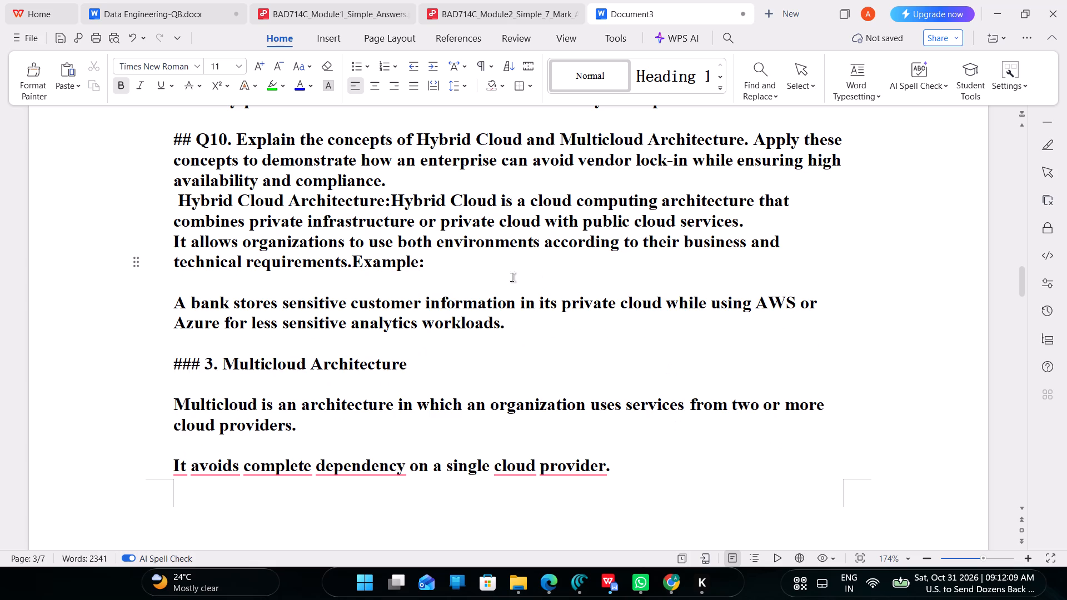
{"action": "left_click", "coordinate": [472, 267]}
{"action": "key", "text": "Delete"}
{"action": "key", "text": "Delete"}
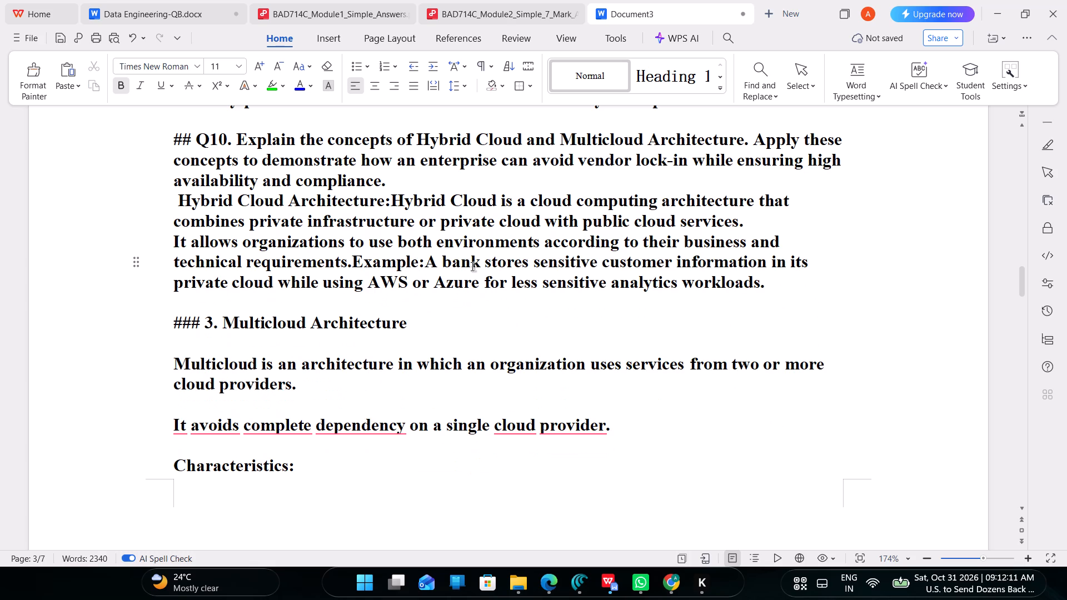
Close the gap above the Multicloud Architecture heading, strip its "### 3.", add a colon, and run its definition on.
{"action": "left_click", "coordinate": [375, 299]}
{"action": "key", "text": "Delete"}
{"action": "key", "text": "Delete"}
{"action": "key", "text": "Delete"}
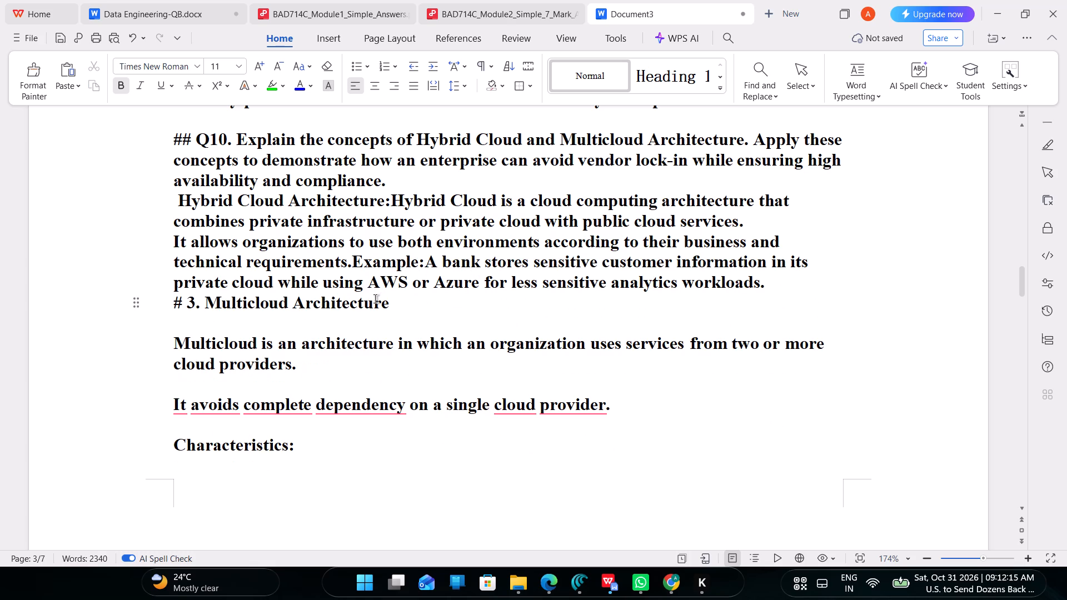
{"action": "key", "text": "Delete"}
{"action": "key", "text": "Delete"}
{"action": "key", "text": "Delete"}
{"action": "key", "text": "Delete"}
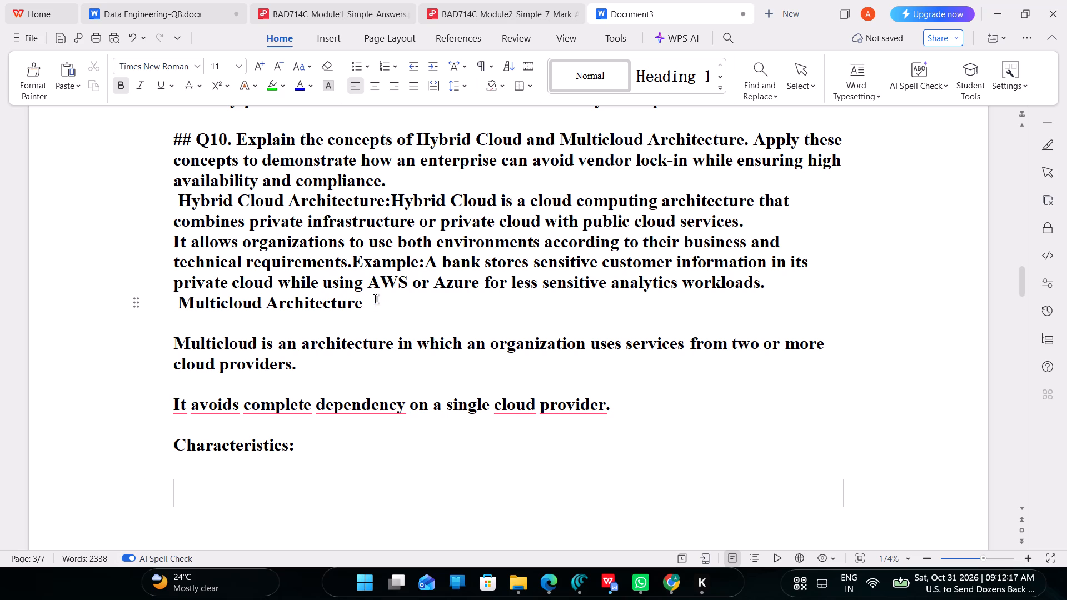
{"action": "key", "text": "Delete"}
{"action": "left_click", "coordinate": [382, 301]}
{"action": "key", "text": "shift+colon"}
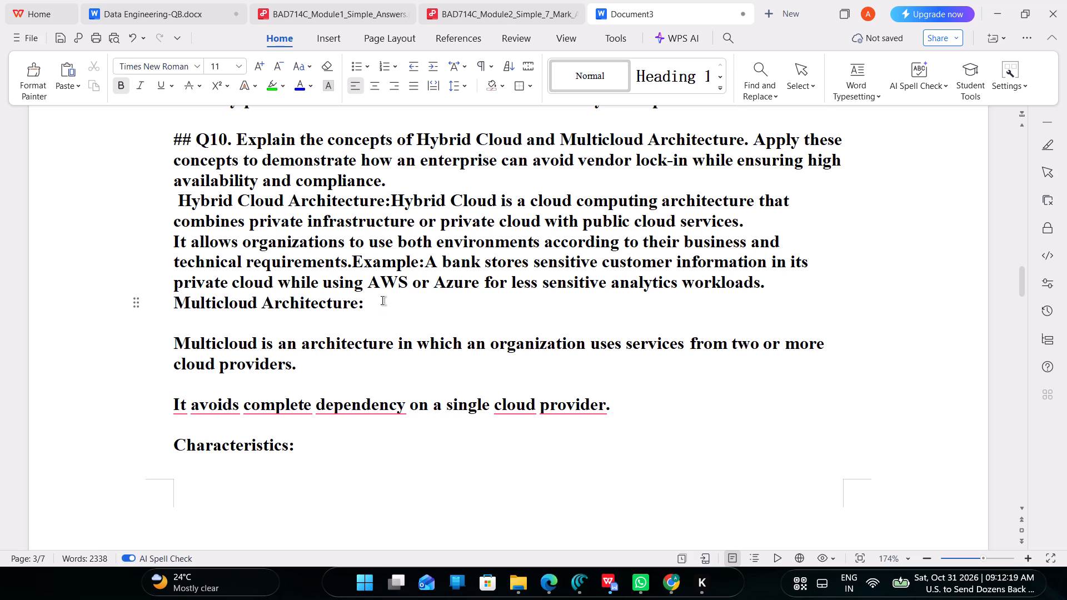
{"action": "key", "text": "Delete"}
{"action": "key", "text": "Delete"}
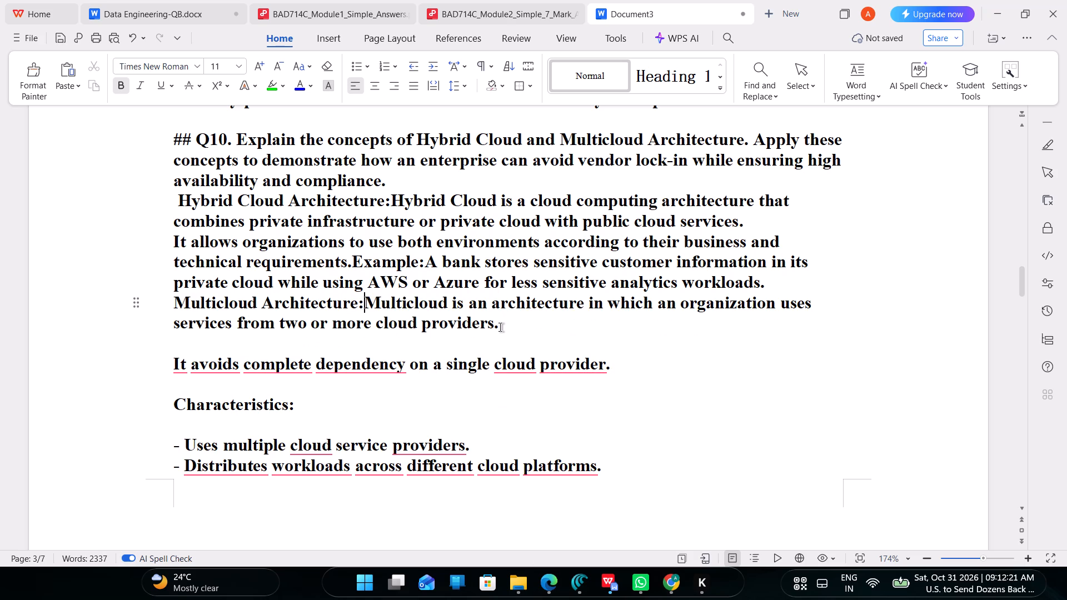
Join the "It avoids complete dependency" sentence onto the end of the Multicloud definition.
{"action": "left_click", "coordinate": [500, 328]}
{"action": "key", "text": "Delete"}
{"action": "key", "text": "Delete"}
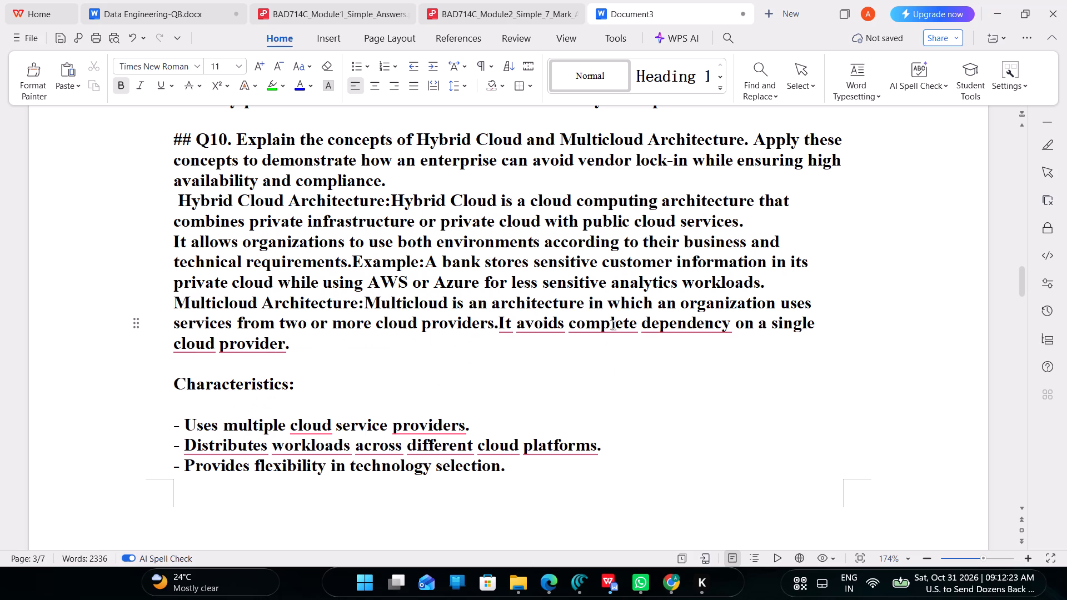
Delete the Multicloud Characteristics label and its five bullets, bringing "Example:" directly after "cloud provider.".
{"action": "left_click", "coordinate": [330, 342]}
{"action": "left_click_drag", "start_coordinate": [330, 342], "coordinate": [504, 461]}
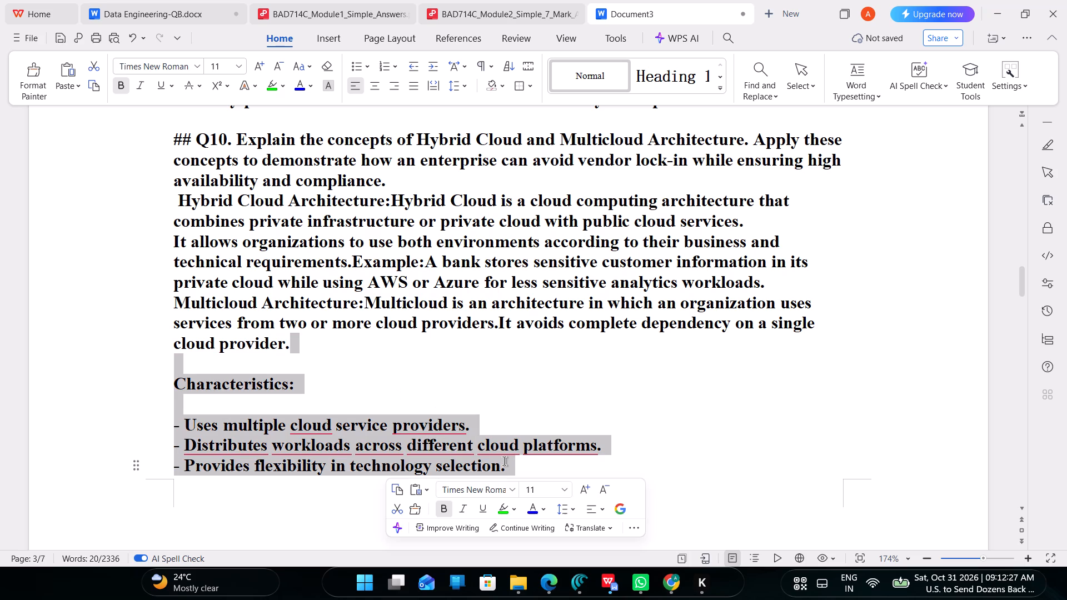
{"action": "key", "text": "BackSpace"}
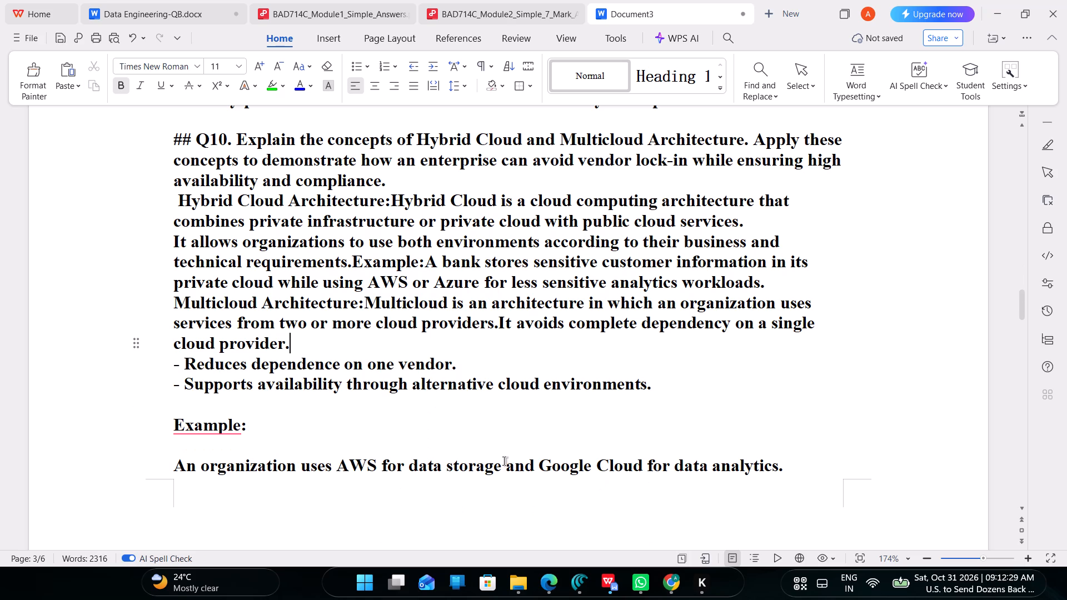
{"action": "left_click_drag", "start_coordinate": [320, 351], "coordinate": [585, 382]}
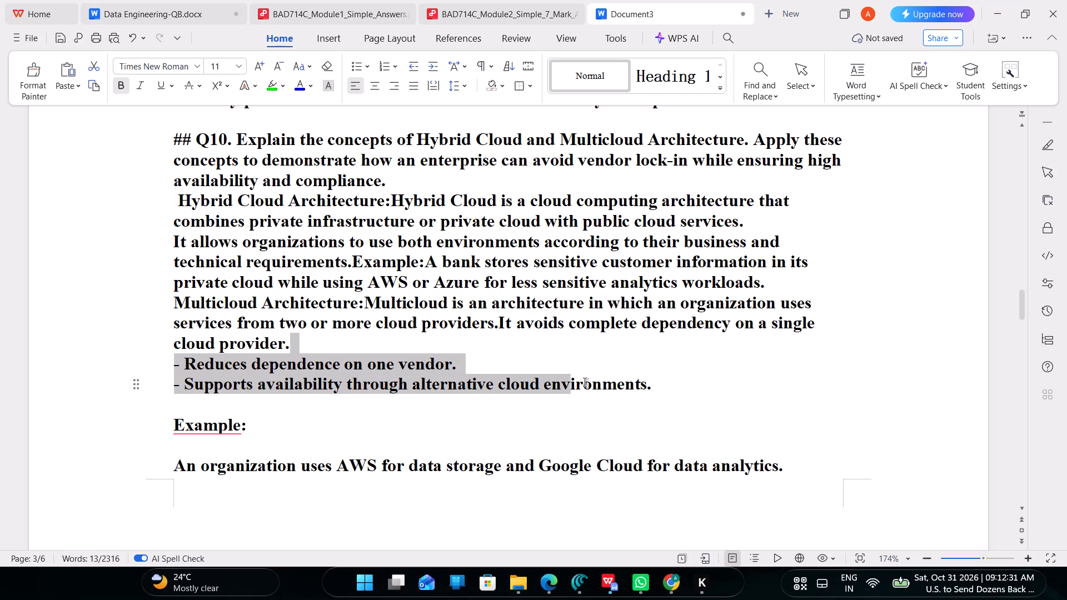
{"action": "left_click_drag", "start_coordinate": [585, 382], "coordinate": [665, 396]}
{"action": "key", "text": "BackSpace"}
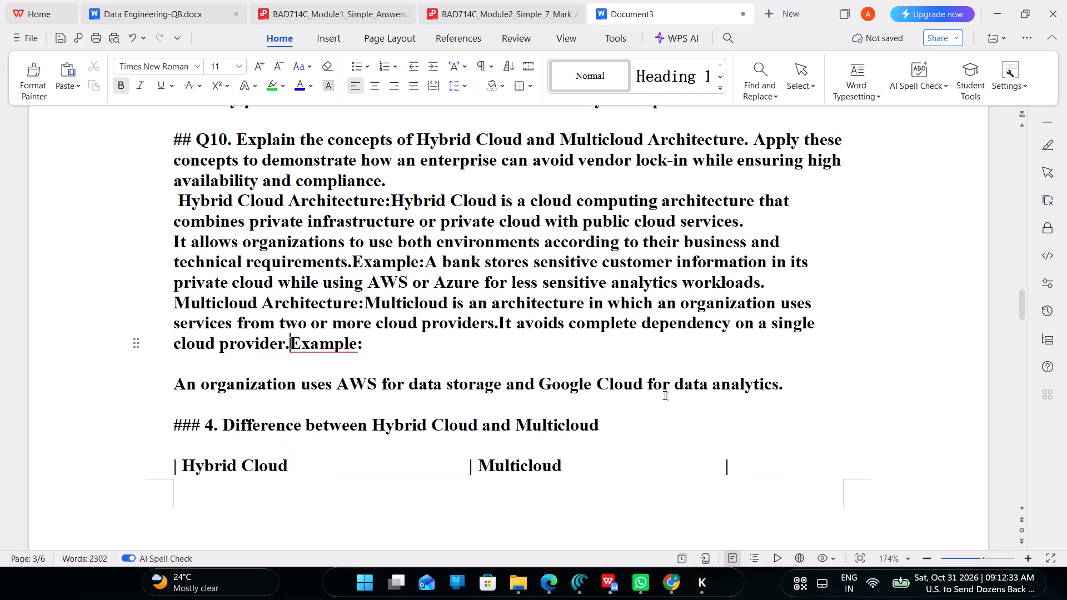
Run the AWS and Google Cloud example sentence on directly after the Multicloud "Example:" label.
{"action": "left_click", "coordinate": [486, 343]}
{"action": "key", "text": "Delete"}
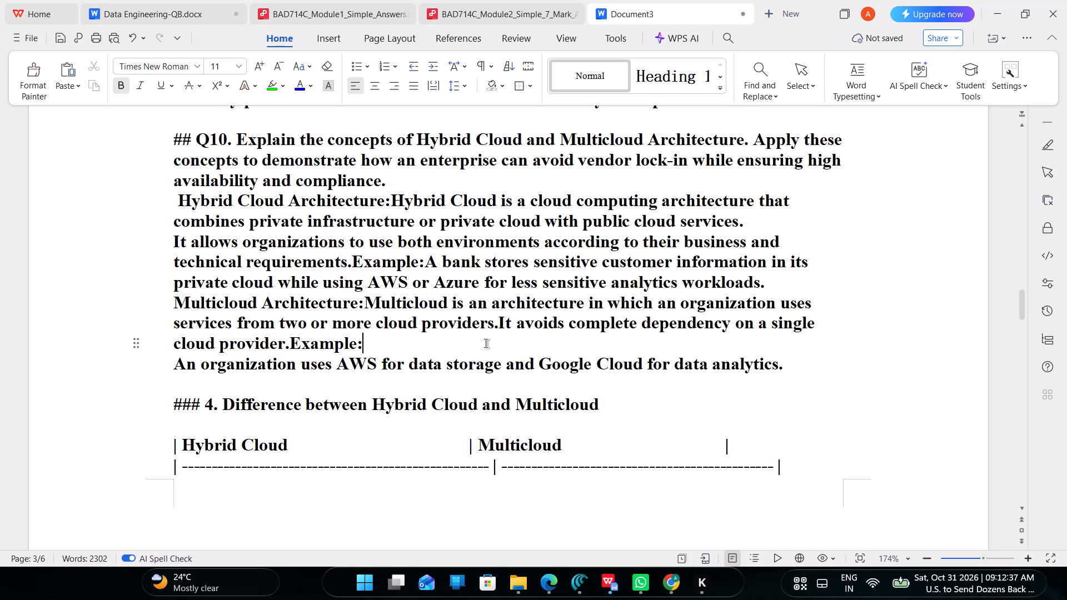
{"action": "scroll", "coordinate": [486, 343], "scroll_direction": "down", "scroll_amount": 2}
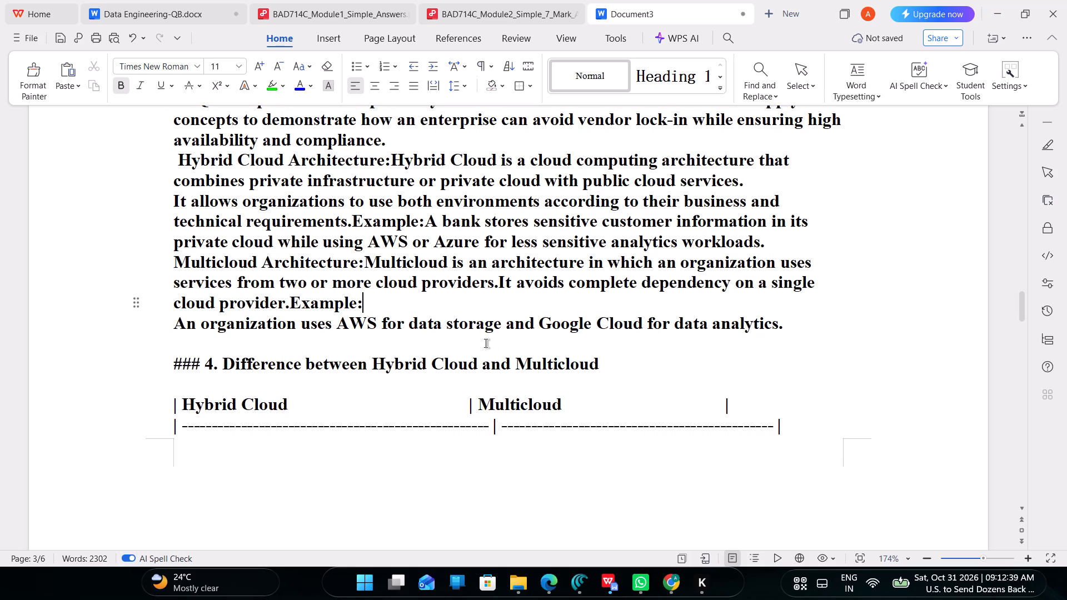
{"action": "key", "text": "Delete"}
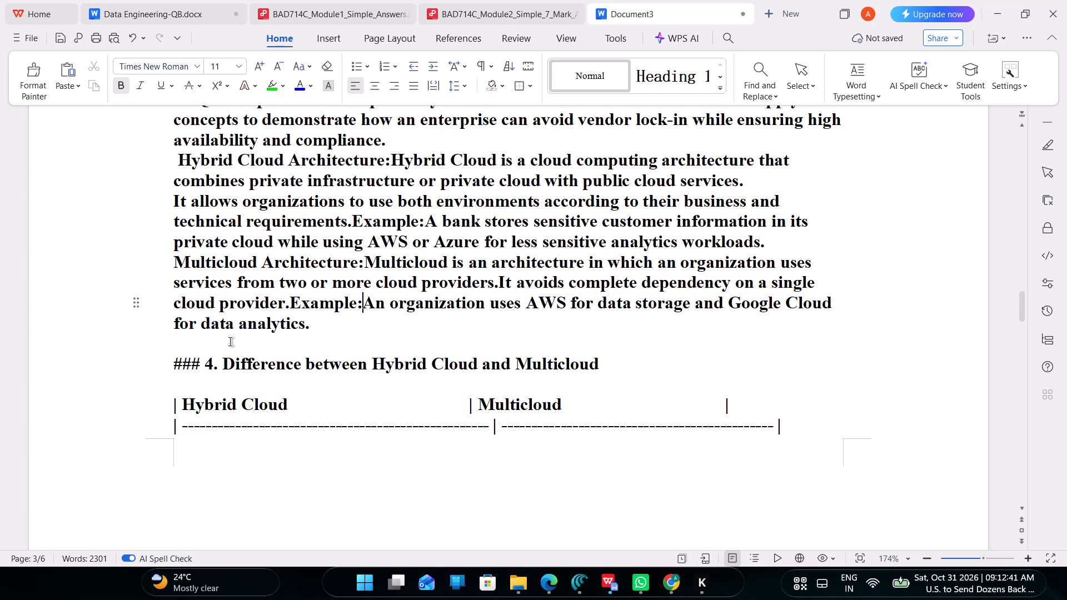
Delete the whole "### 4. Difference between Hybrid Cloud and Multicloud" section with its comparison table, up to the Vendor Lock-In heading.
{"action": "left_click_drag", "start_coordinate": [209, 341], "coordinate": [291, 438]}
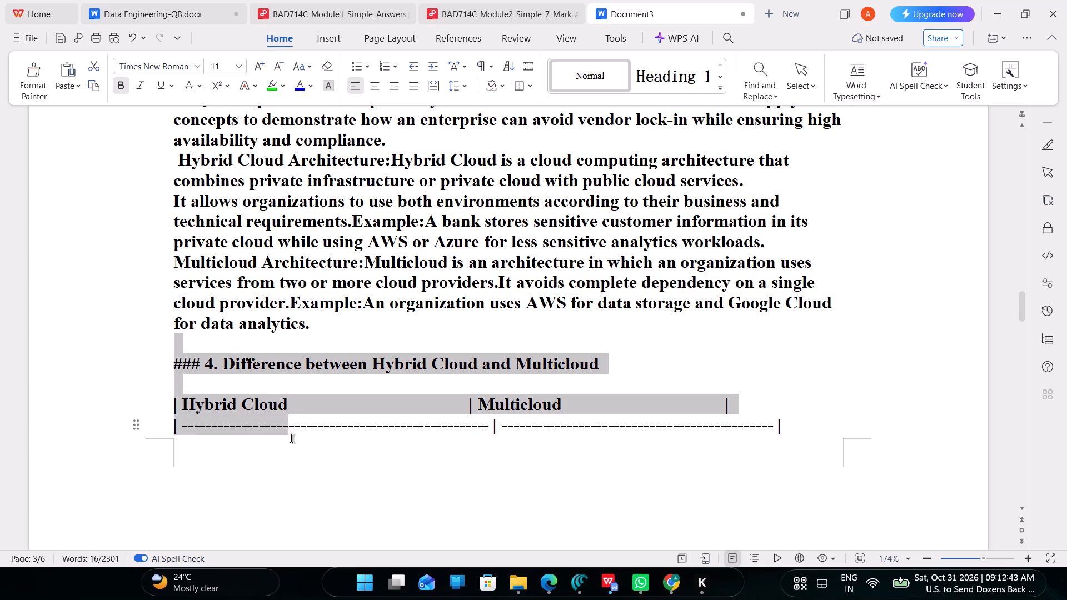
{"action": "left_click_drag", "start_coordinate": [291, 438], "coordinate": [308, 117]}
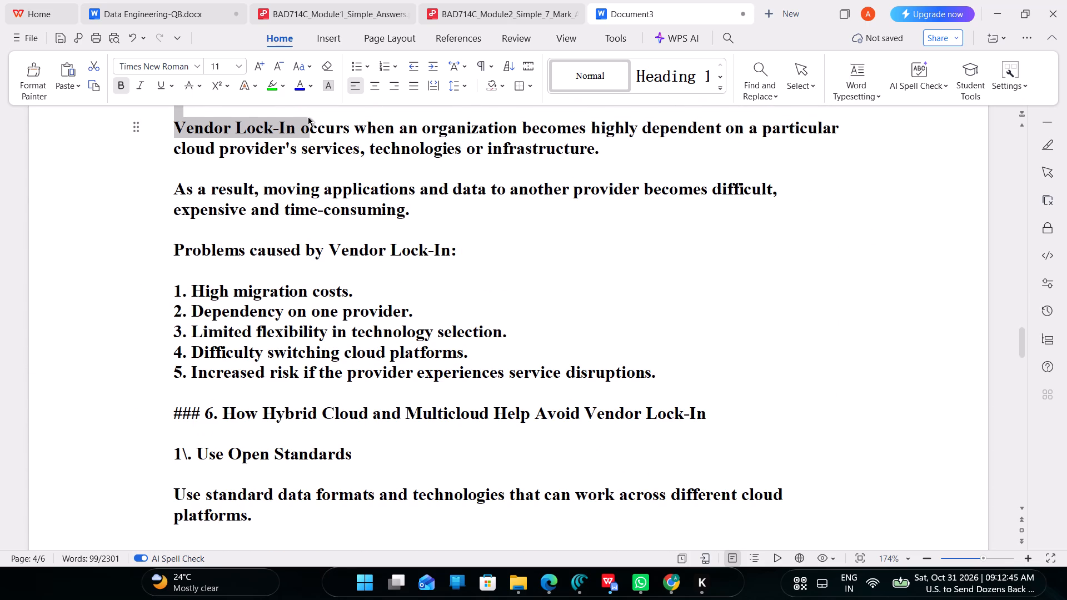
{"action": "left_click_drag", "start_coordinate": [308, 117], "coordinate": [338, 274]}
{"action": "key", "text": "BackSpace"}
{"action": "scroll", "coordinate": [454, 270], "scroll_direction": "up", "scroll_amount": 6}
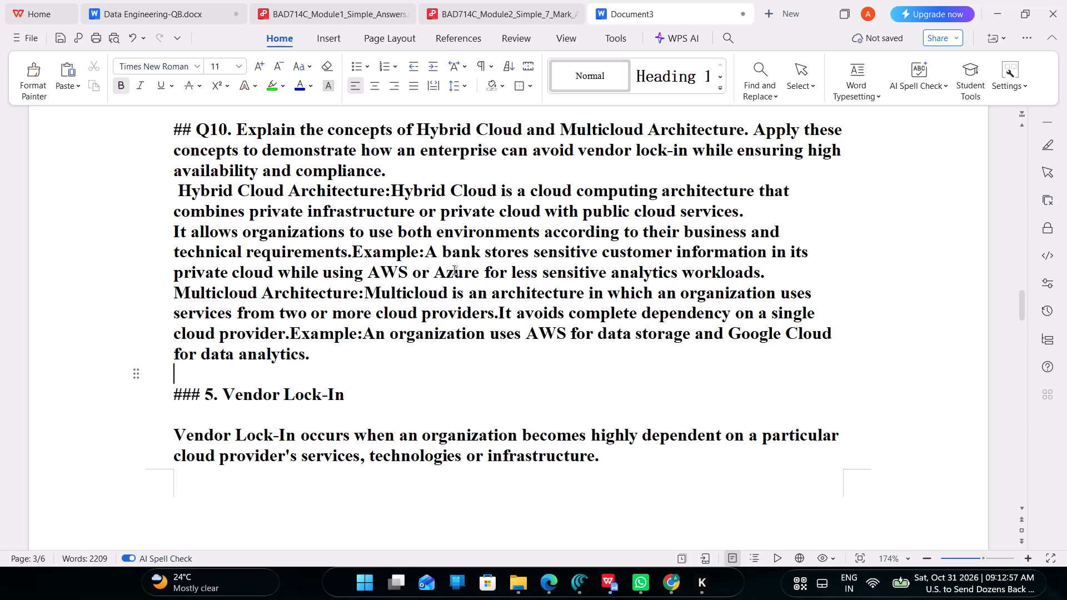
Delete the Vendor Lock-In definition and its five-item problems list, up to the "### 6." heading.
{"action": "scroll", "coordinate": [454, 270], "scroll_direction": "down", "scroll_amount": 6}
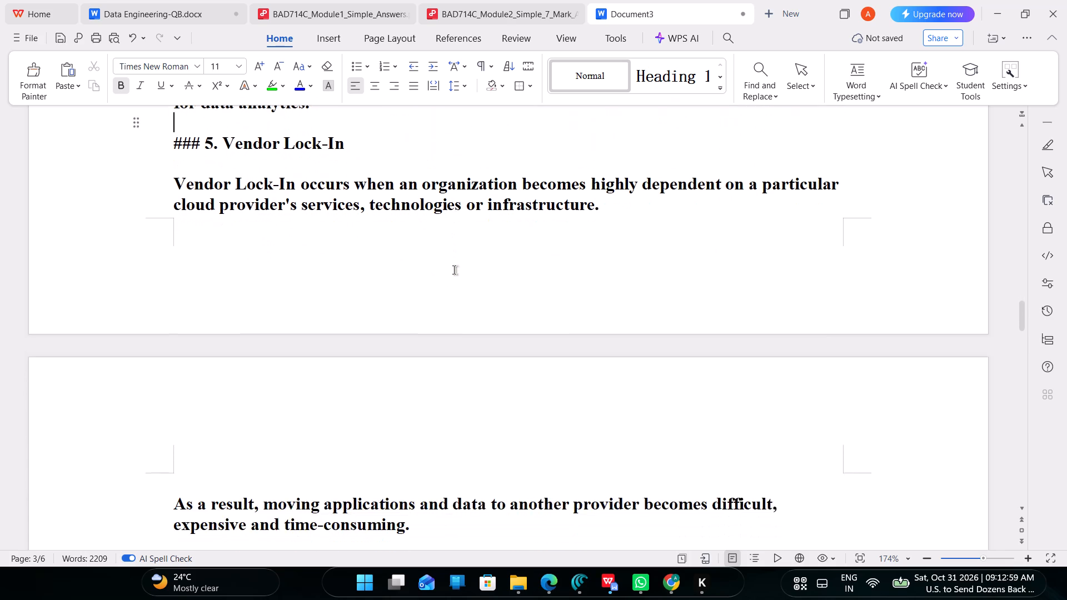
{"action": "scroll", "coordinate": [454, 270], "scroll_direction": "down", "scroll_amount": 5}
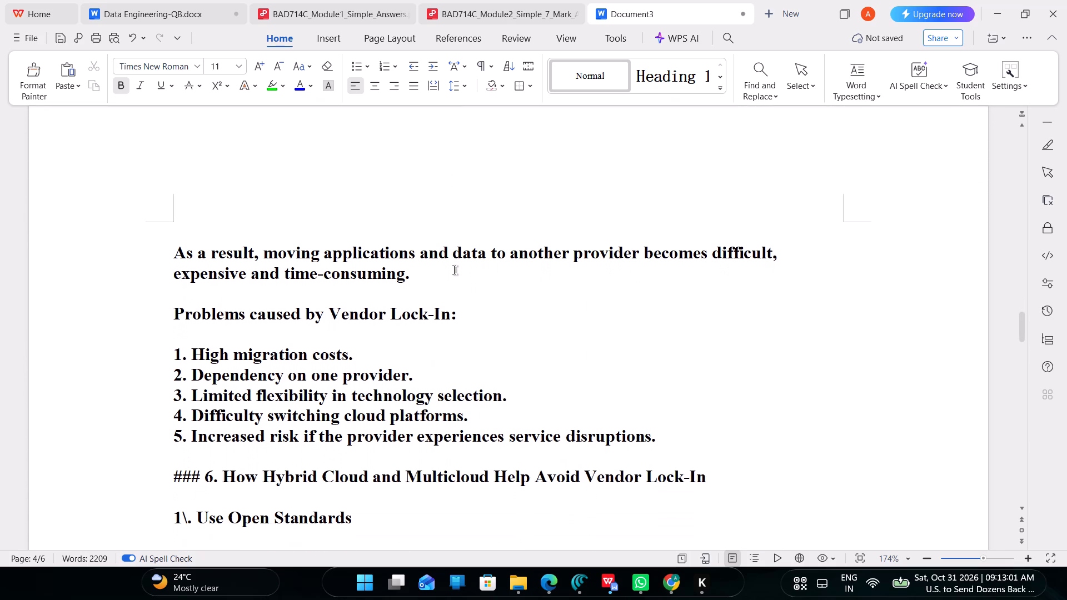
{"action": "scroll", "coordinate": [454, 270], "scroll_direction": "down", "scroll_amount": 2}
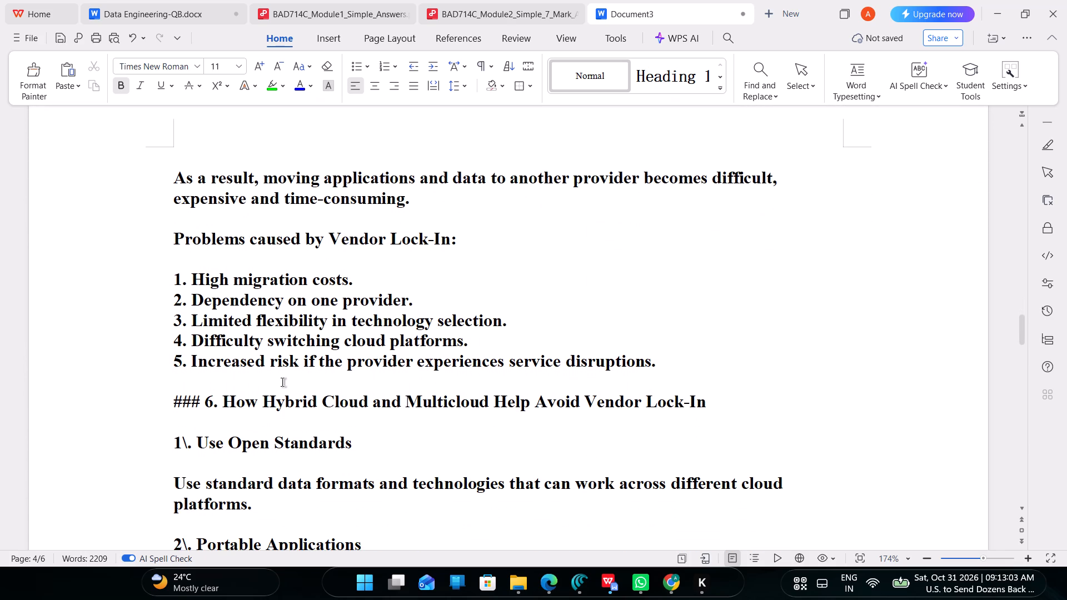
{"action": "left_click_drag", "start_coordinate": [280, 383], "coordinate": [166, 128]}
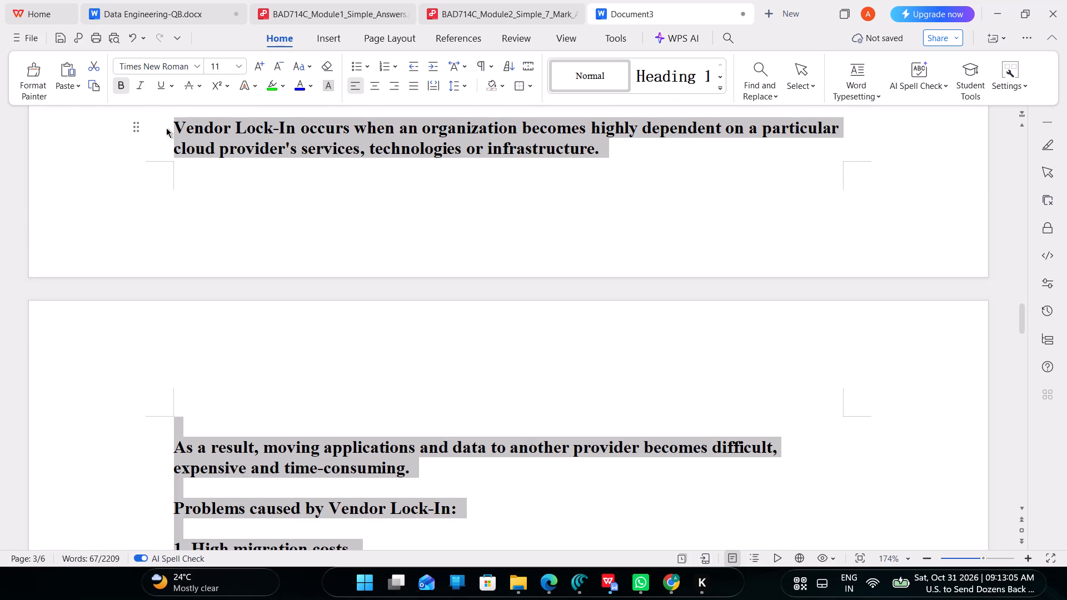
{"action": "left_click_drag", "start_coordinate": [166, 128], "coordinate": [166, 127]}
{"action": "key", "text": "BackSpace"}
{"action": "scroll", "coordinate": [166, 127], "scroll_direction": "up", "scroll_amount": 1}
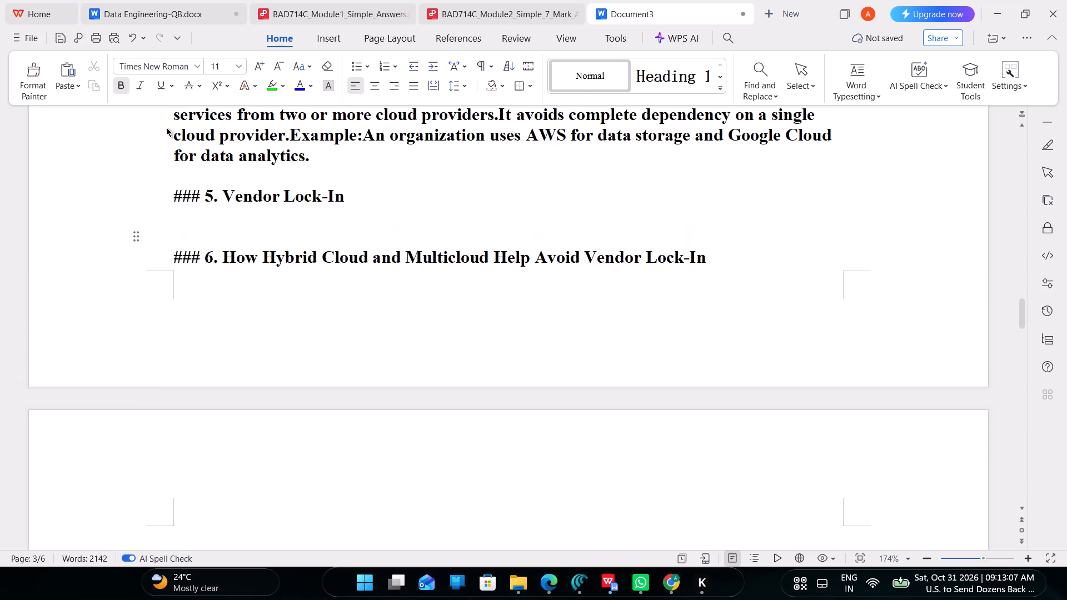
Delete the "### 5. Vendor Lock-In" heading and surrounding blank lines, keeping the Multicloud paragraph ending in "for data analytics.".
{"action": "scroll", "coordinate": [166, 127], "scroll_direction": "up", "scroll_amount": 1}
{"action": "key", "text": "BackSpace"}
{"action": "key", "text": "BackSpace"}
{"action": "key", "text": "BackSpace"}
{"action": "key", "text": "BackSpace"}
{"action": "key", "text": "BackSpace"}
{"action": "key", "text": "BackSpace"}
{"action": "key", "text": "BackSpace"}
{"action": "key", "text": "BackSpace"}
{"action": "key", "text": "BackSpace"}
{"action": "key", "text": "BackSpace"}
{"action": "key", "text": "BackSpace"}
{"action": "key", "text": "BackSpace"}
{"action": "key", "text": "BackSpace"}
{"action": "key", "text": "BackSpace"}
{"action": "key", "text": "BackSpace"}
{"action": "key", "text": "BackSpace"}
{"action": "key", "text": "BackSpace"}
{"action": "key", "text": "BackSpace"}
{"action": "key", "text": "BackSpace"}
{"action": "key", "text": "BackSpace"}
{"action": "key", "text": "BackSpace"}
{"action": "key", "text": "BackSpace"}
{"action": "key", "text": "BackSpace"}
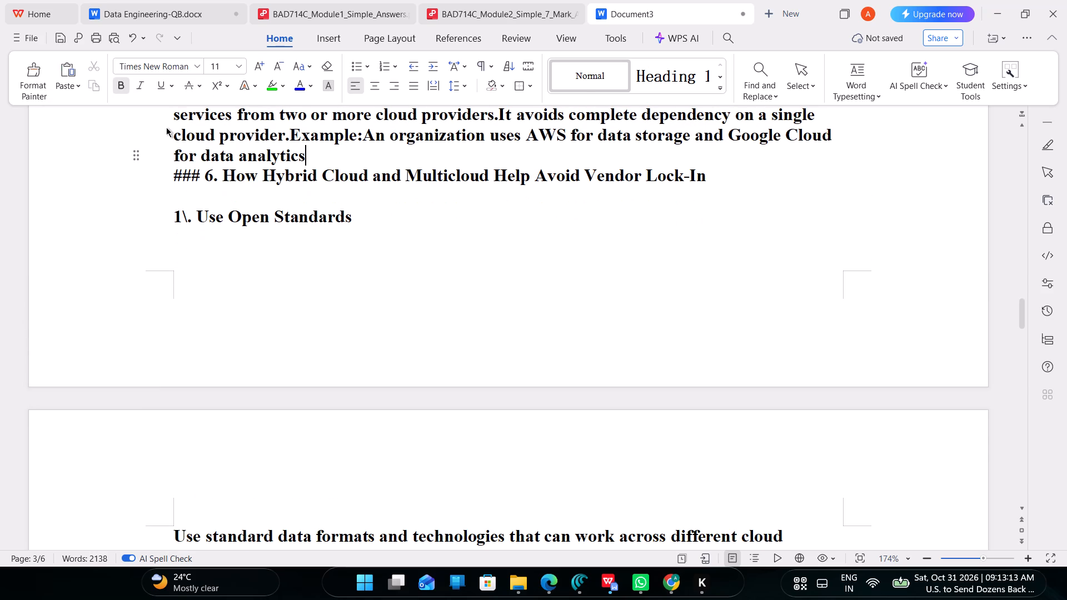
{"action": "key", "text": "period"}
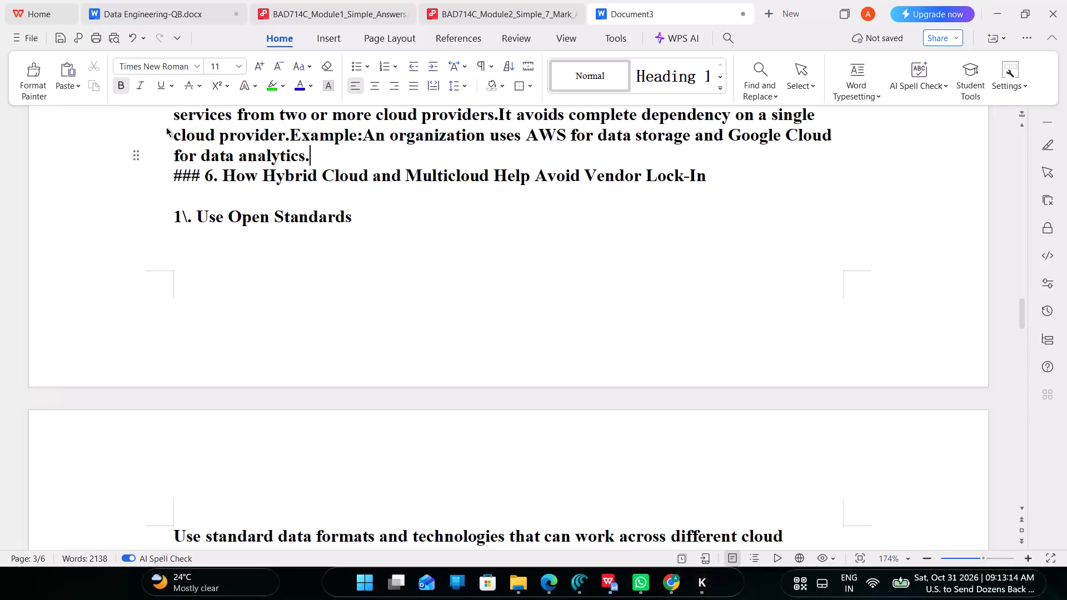
Strip the "### 6." prefix from the "How Hybrid Cloud and Multicloud Help Avoid Vendor Lock-In" heading.
{"action": "left_click", "coordinate": [206, 177]}
{"action": "key", "text": "BackSpace"}
{"action": "key", "text": "BackSpace"}
{"action": "key", "text": "BackSpace"}
{"action": "scroll", "coordinate": [206, 177], "scroll_direction": "up", "scroll_amount": 4}
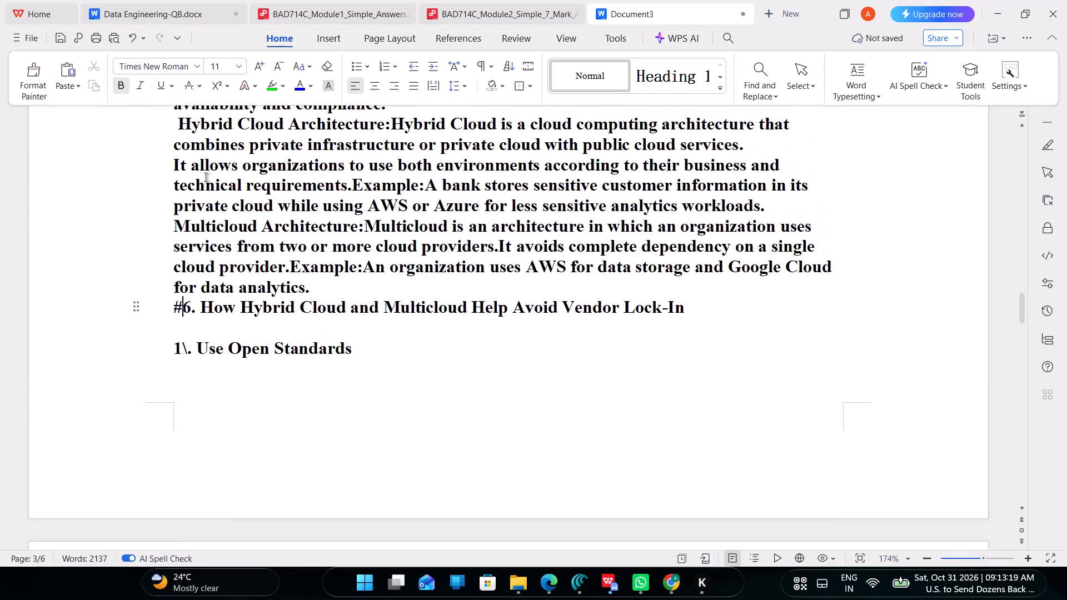
{"action": "scroll", "coordinate": [206, 177], "scroll_direction": "up", "scroll_amount": 2}
{"action": "key", "text": "BackSpace"}
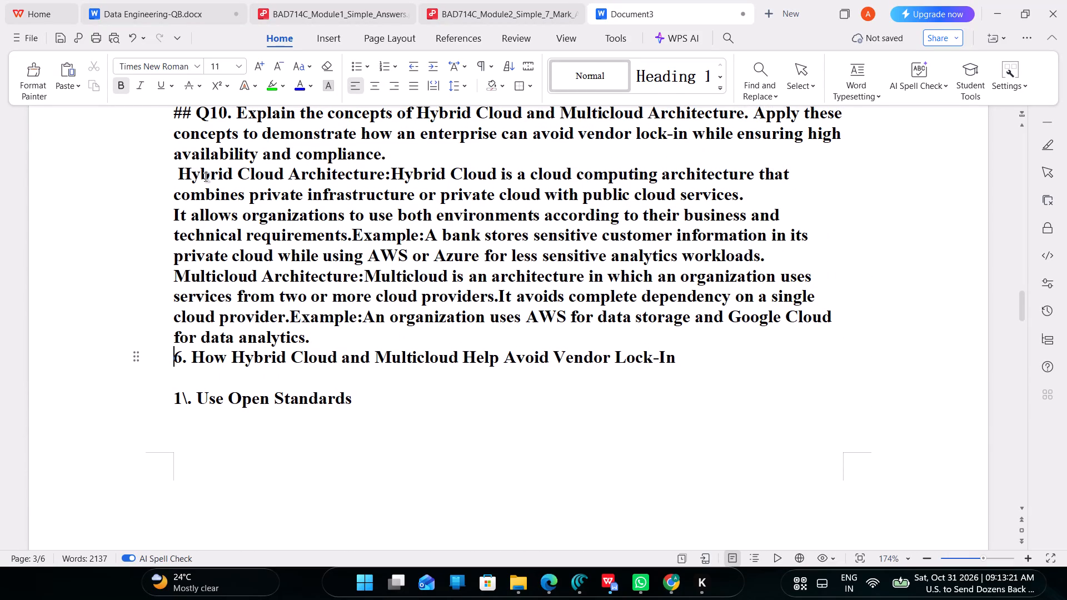
{"action": "key", "text": "Delete"}
{"action": "key", "text": "Delete"}
{"action": "key", "text": "Delete"}
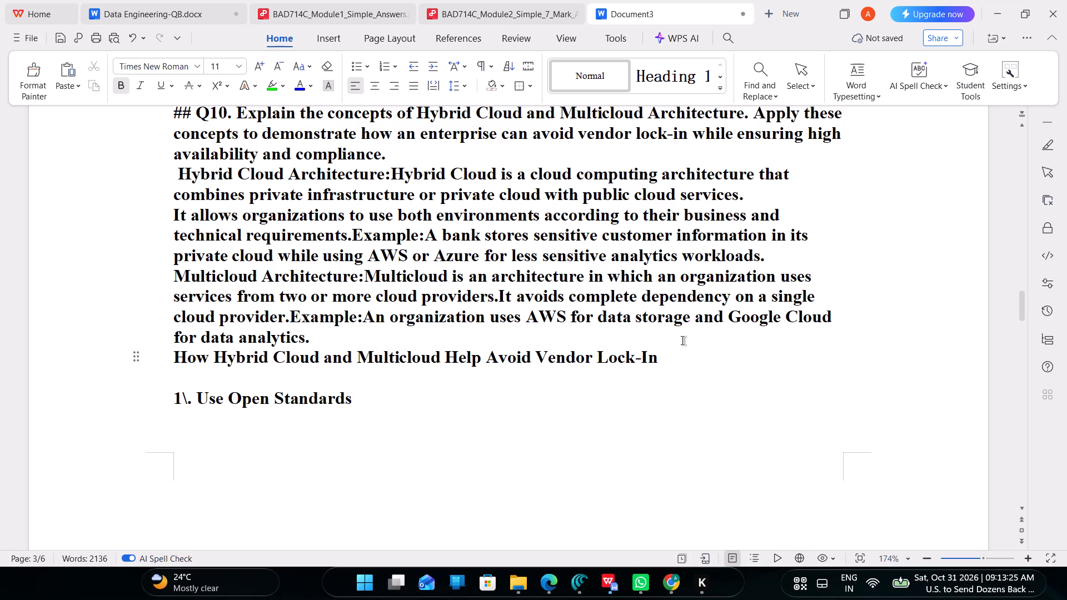
Add a colon after "Help Avoid Vendor Lock-In" and run "1\. Use Open Standards" on directly after it.
{"action": "left_click", "coordinate": [685, 366]}
{"action": "key", "text": "shift+colon"}
{"action": "key", "text": "Delete"}
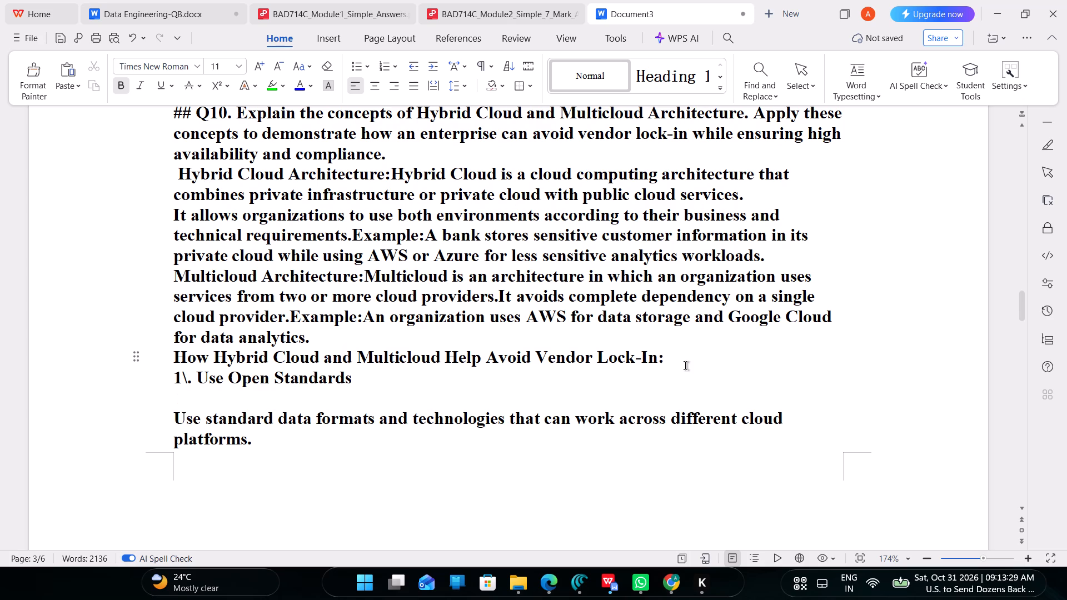
{"action": "key", "text": "Delete"}
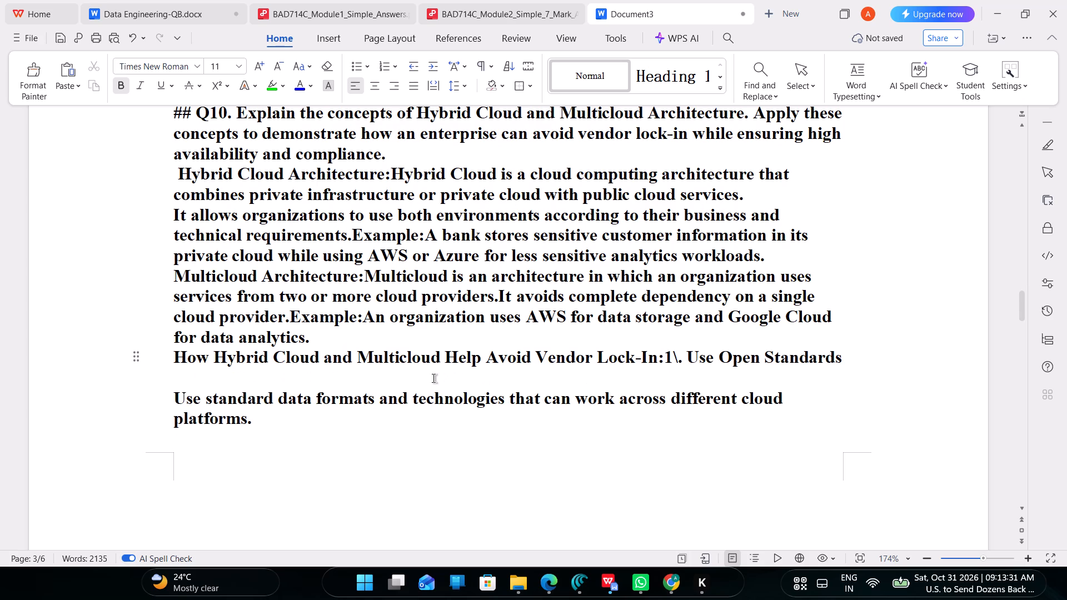
Remove the blank line above the "Use standard data formats" sentence and join "2\. Portable Applications" onto its end.
{"action": "left_click", "coordinate": [433, 378]}
{"action": "key", "text": "Delete"}
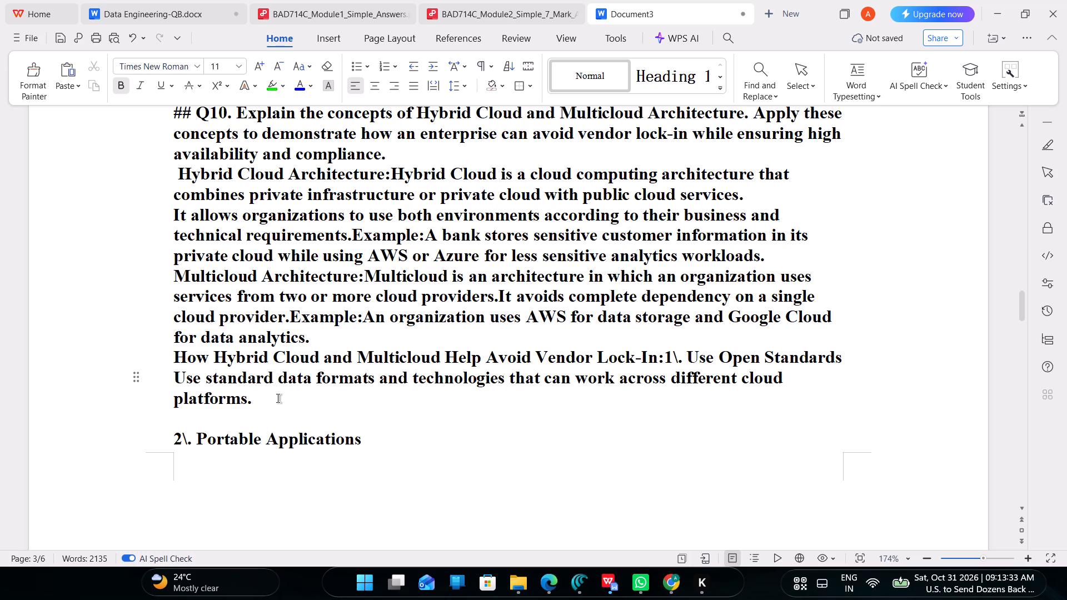
{"action": "left_click", "coordinate": [283, 400]}
{"action": "key", "text": "Delete"}
{"action": "key", "text": "Delete"}
{"action": "key", "text": "Delete"}
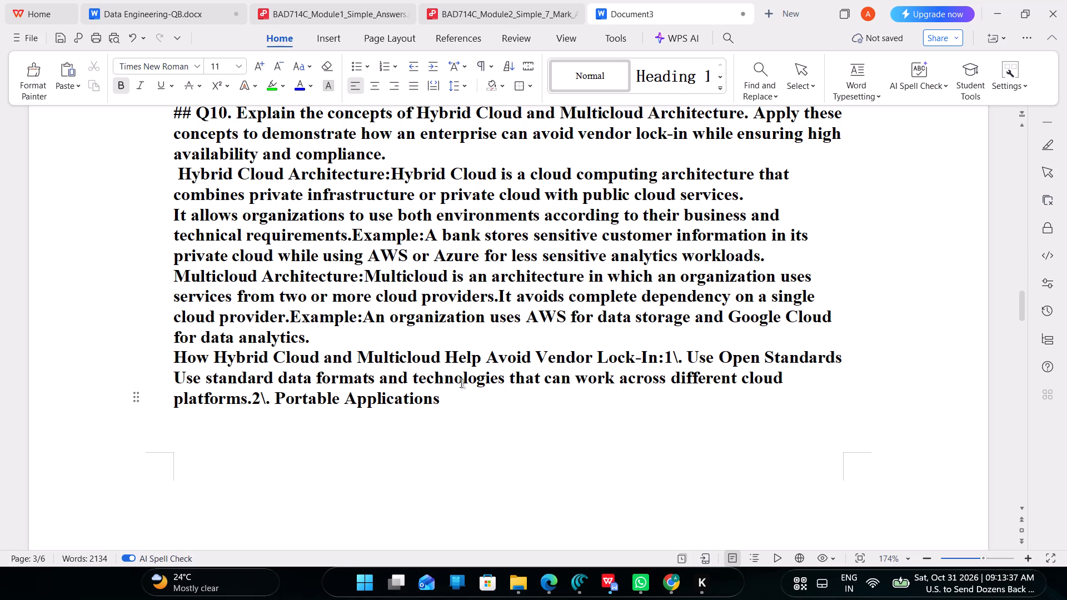
Add a colon and a space after "Use Open Standards" and run the "Use standard data formats" sentence on after it.
{"action": "left_click", "coordinate": [845, 360]}
{"action": "key", "text": "shift+colon"}
{"action": "key", "text": "Delete"}
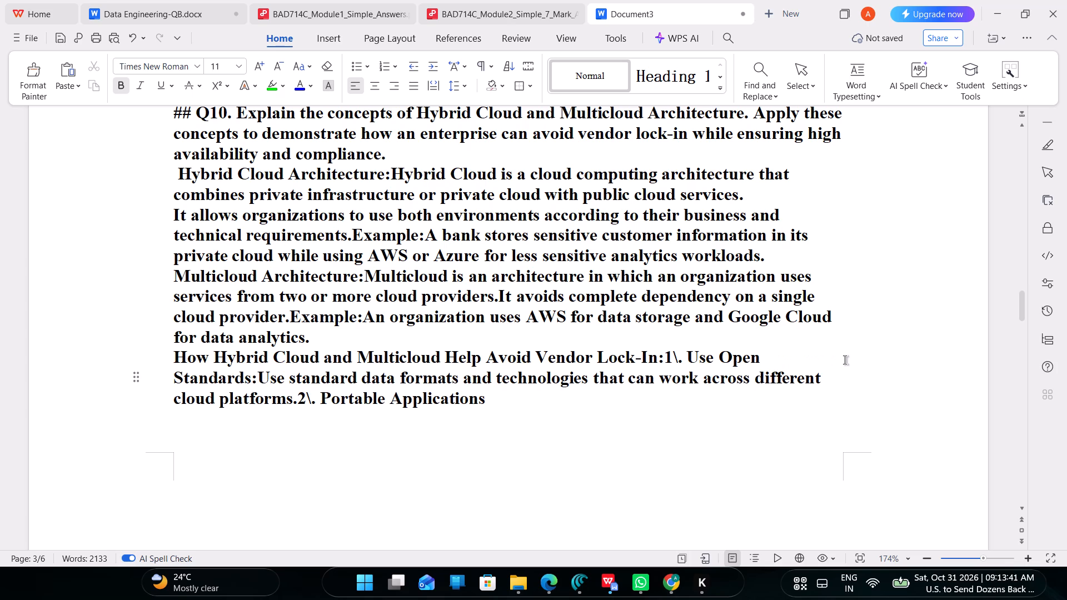
{"action": "key", "text": "space"}
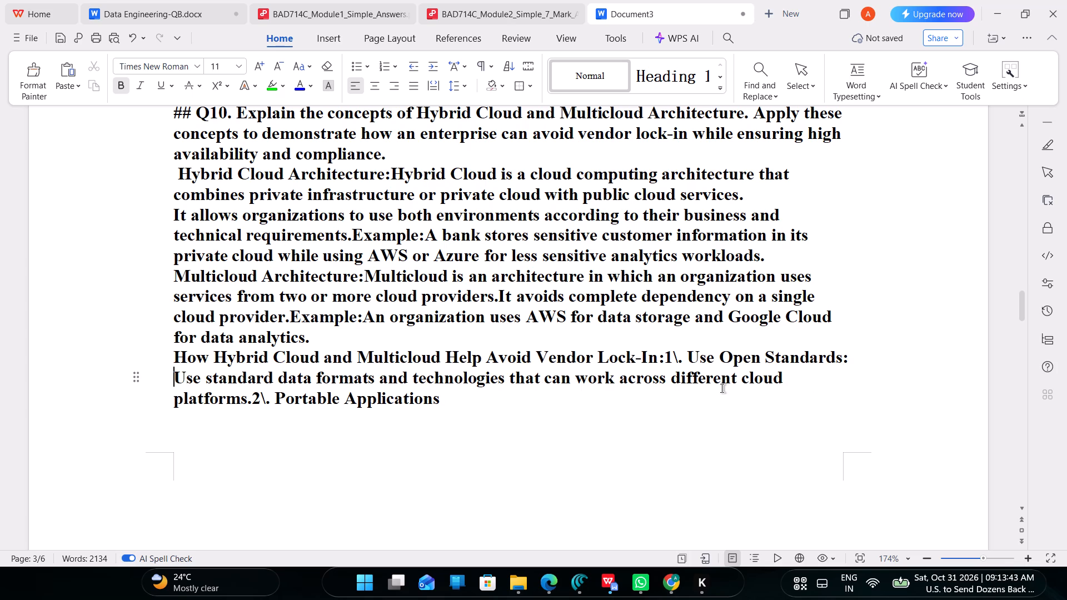
Add a colon after "2\. Portable Applications" and run the containerization sentence on directly after it.
{"action": "left_click", "coordinate": [536, 409]}
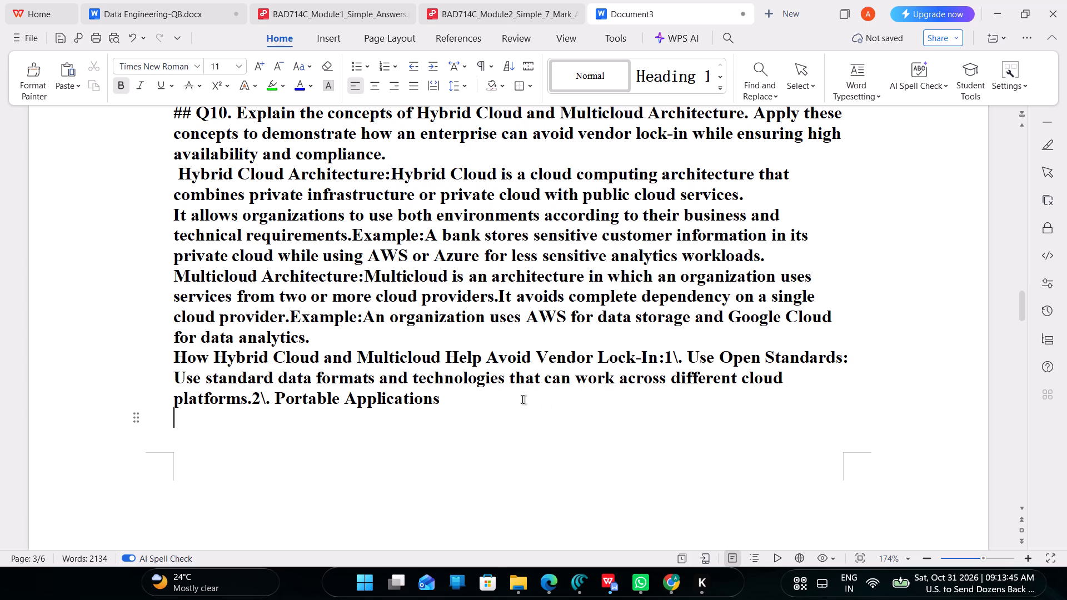
{"action": "left_click", "coordinate": [510, 398]}
{"action": "key", "text": "shift+colon"}
{"action": "key", "text": "Delete"}
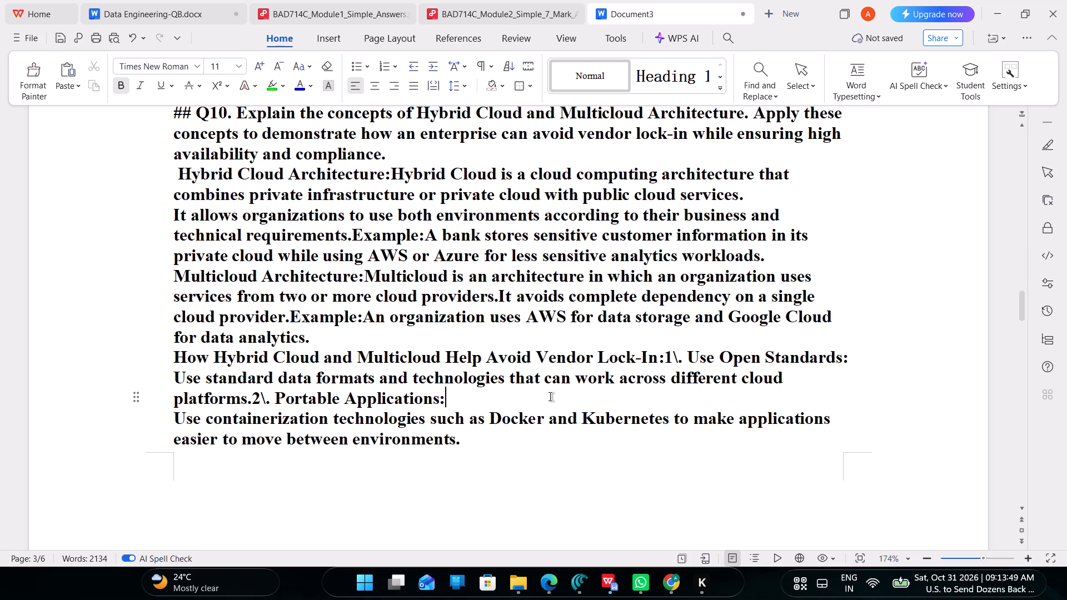
{"action": "key", "text": "Delete"}
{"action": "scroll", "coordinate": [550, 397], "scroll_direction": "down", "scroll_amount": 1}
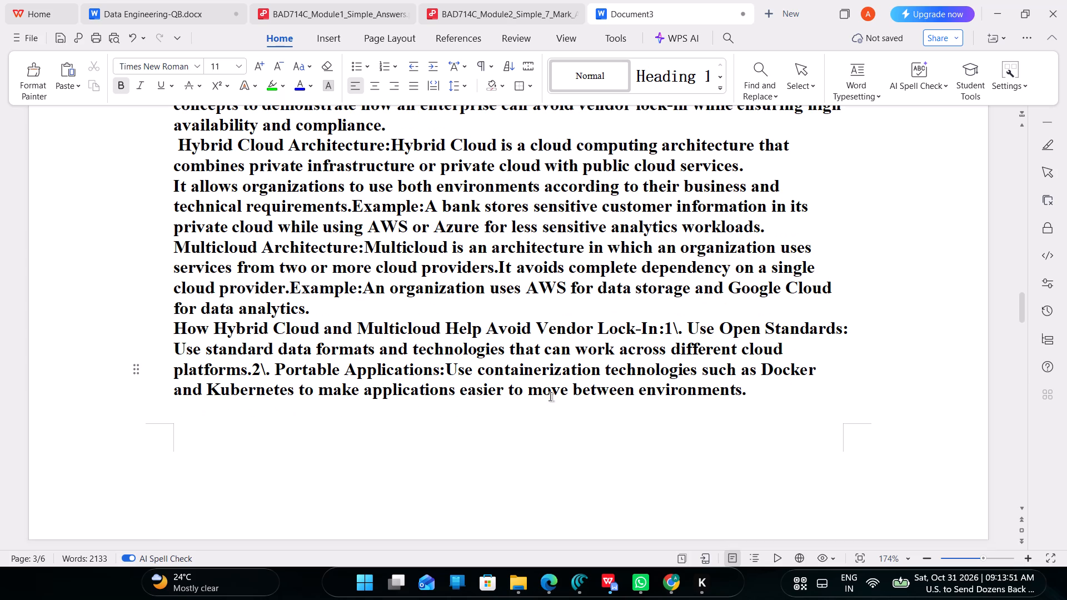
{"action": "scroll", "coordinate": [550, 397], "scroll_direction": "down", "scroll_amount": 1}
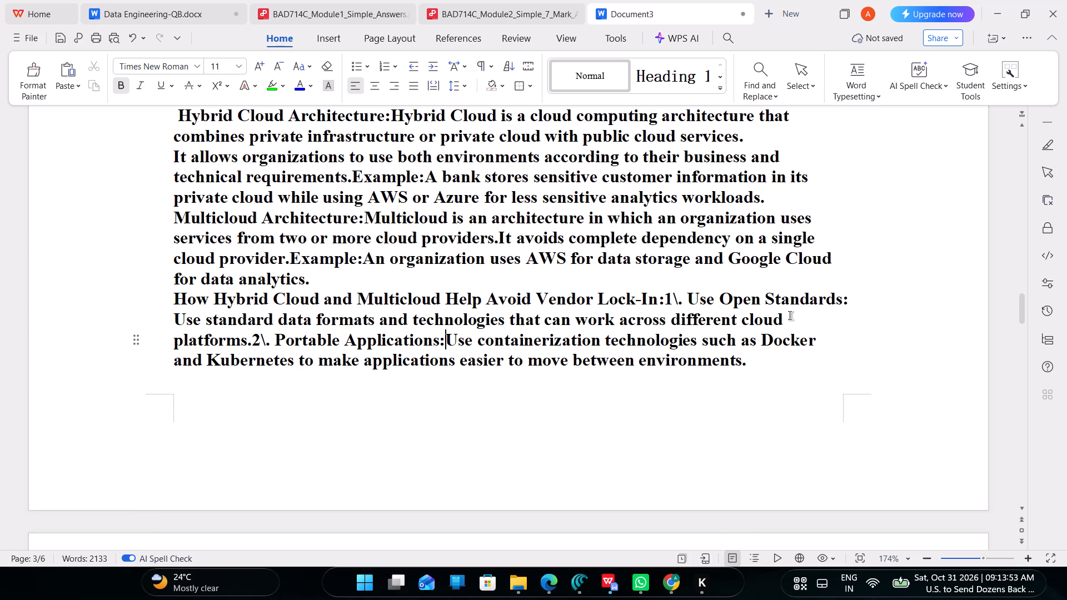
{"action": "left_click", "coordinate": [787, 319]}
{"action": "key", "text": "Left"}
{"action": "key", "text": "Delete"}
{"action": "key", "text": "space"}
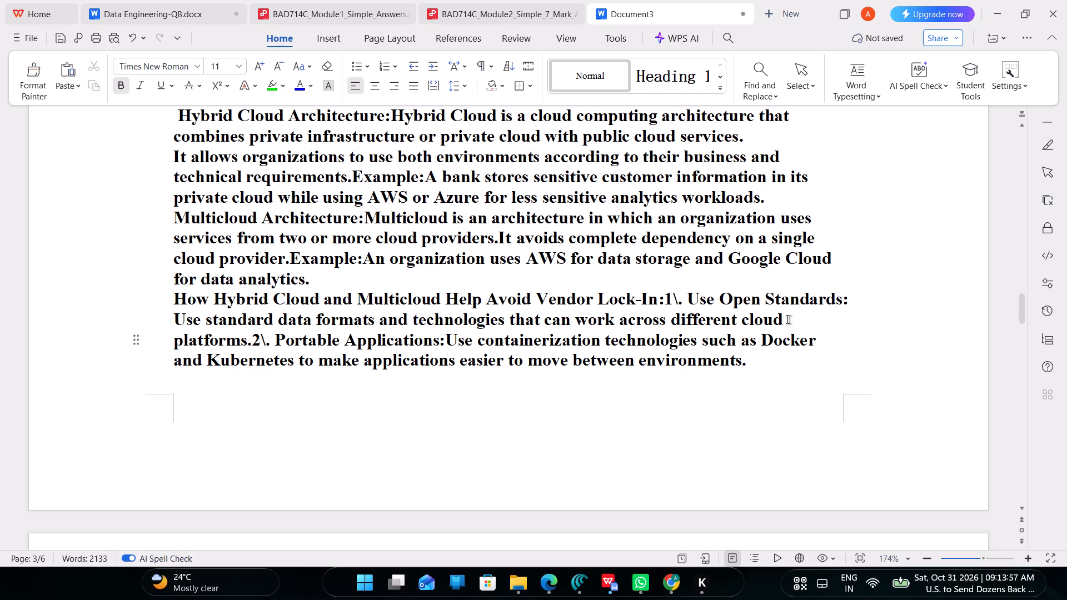
Remove the blank line between the containerization sentence and the "3\. Distributed Workloads" label.
{"action": "scroll", "coordinate": [787, 319], "scroll_direction": "down", "scroll_amount": 5}
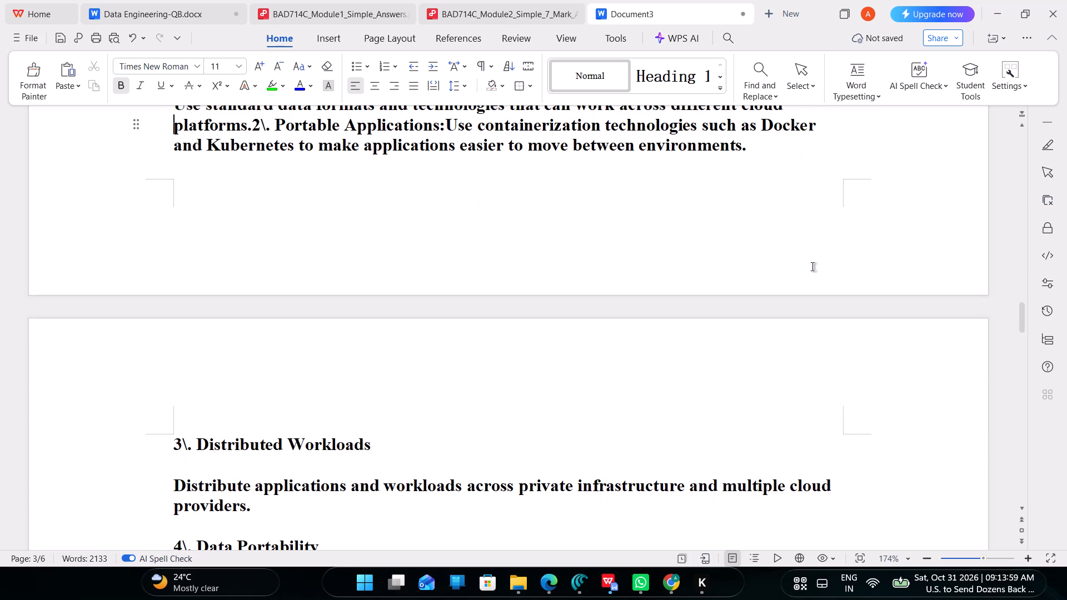
{"action": "left_click", "coordinate": [759, 147]}
{"action": "key", "text": "Delete"}
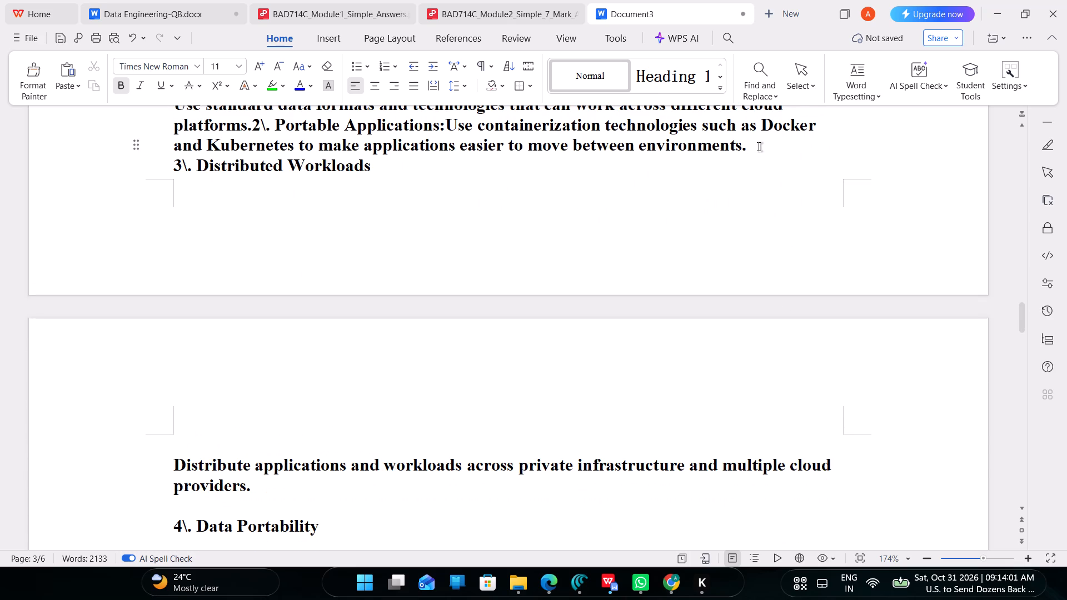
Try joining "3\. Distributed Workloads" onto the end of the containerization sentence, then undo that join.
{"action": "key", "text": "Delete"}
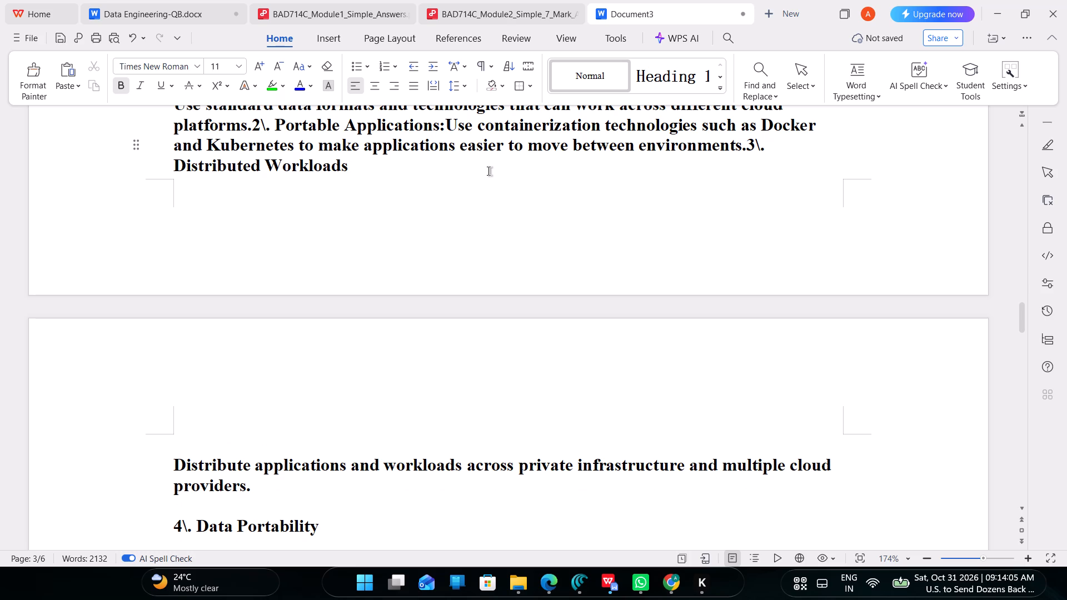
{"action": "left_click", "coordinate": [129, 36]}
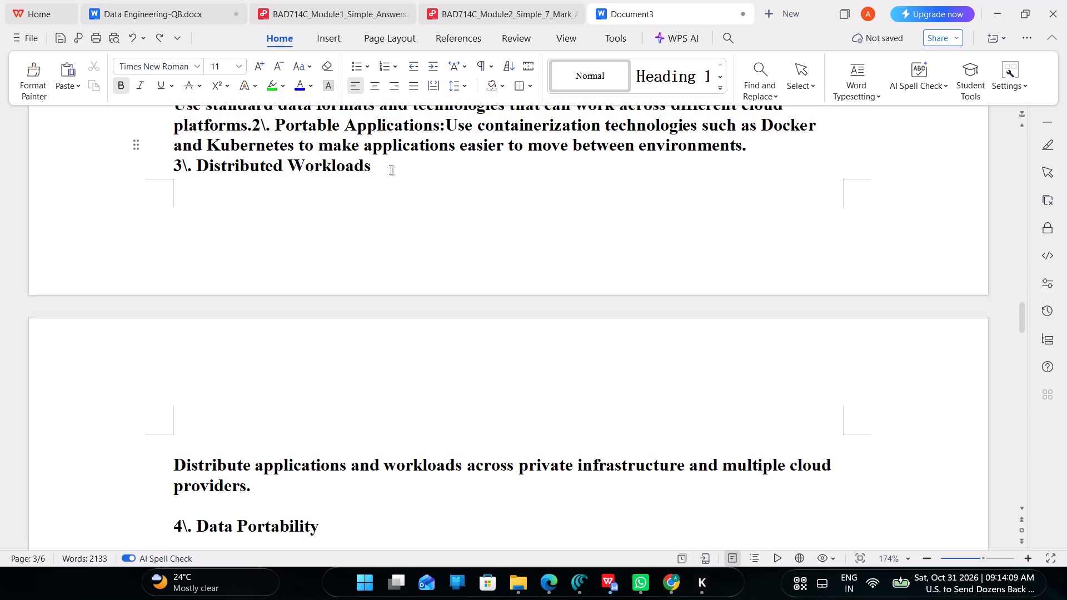
Add a colon and a space after "3\. Distributed Workloads" and run the "Distribute applications and workloads" sentence on after it.
{"action": "left_click", "coordinate": [391, 170]}
{"action": "key", "text": "shift+colon"}
{"action": "key", "text": "Delete"}
{"action": "key", "text": "Delete"}
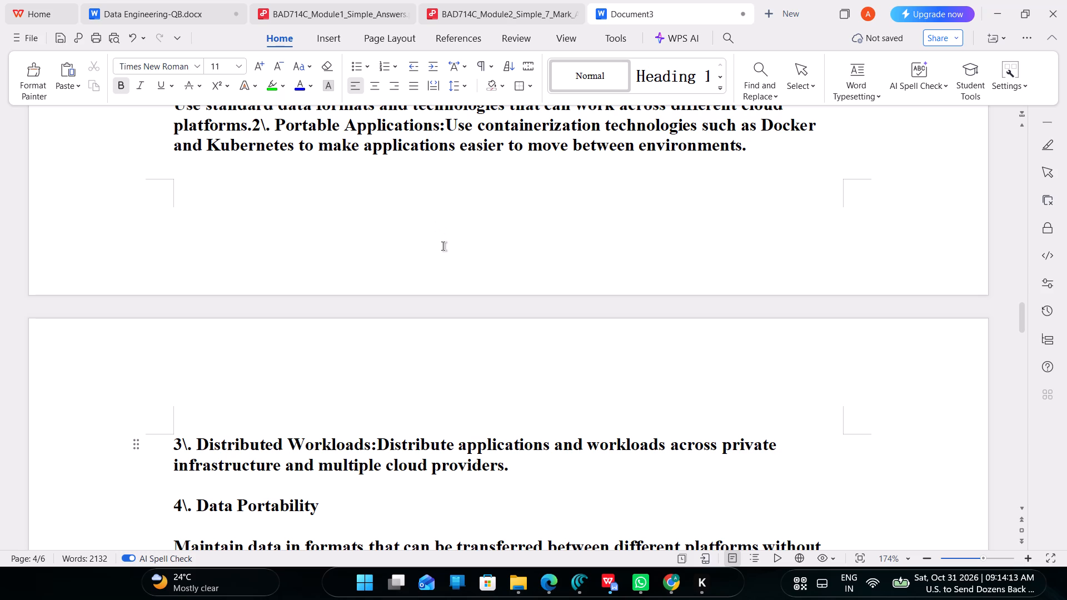
{"action": "key", "text": "space"}
Join the "4\. Data Portability" label onto the end of the Distributed Workloads sentence, directly after "multiple cloud providers.".
{"action": "scroll", "coordinate": [466, 280], "scroll_direction": "down", "scroll_amount": 3}
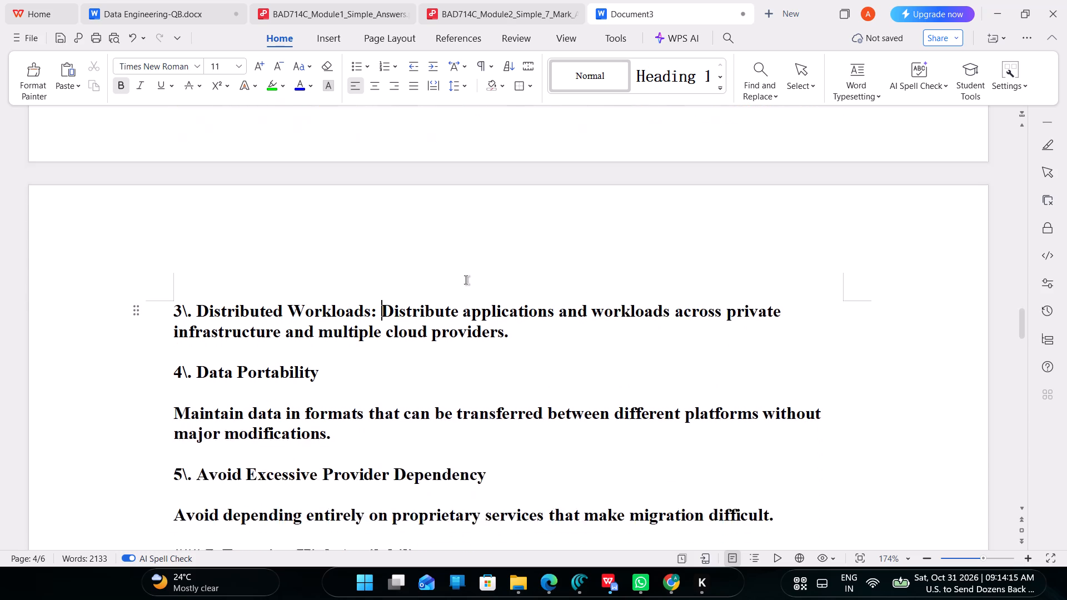
{"action": "scroll", "coordinate": [466, 280], "scroll_direction": "down", "scroll_amount": 1}
{"action": "left_click", "coordinate": [533, 303]}
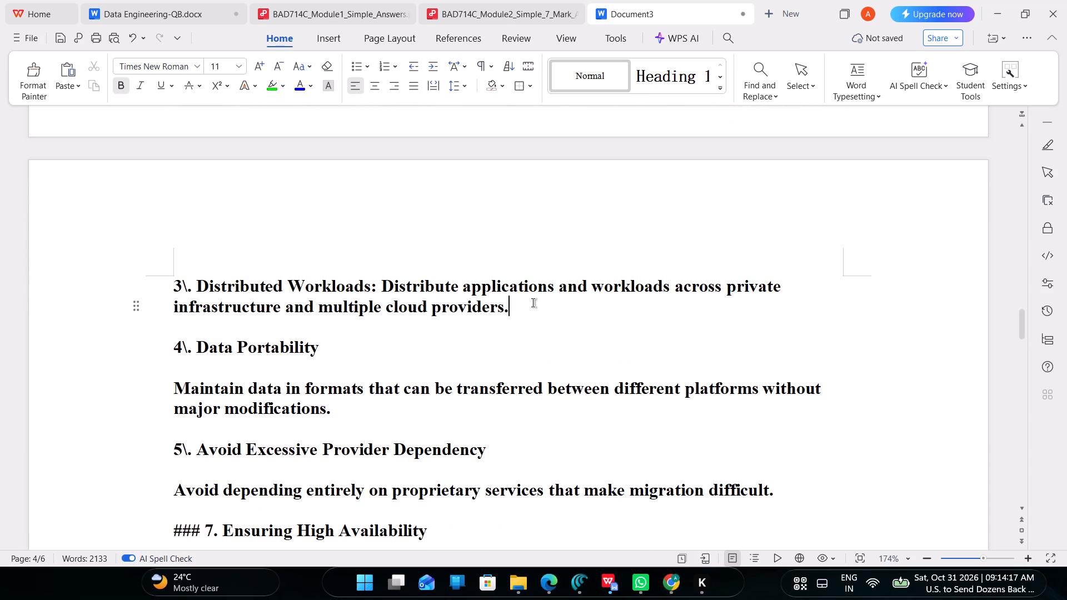
{"action": "key", "text": "Delete"}
{"action": "key", "text": "Delete"}
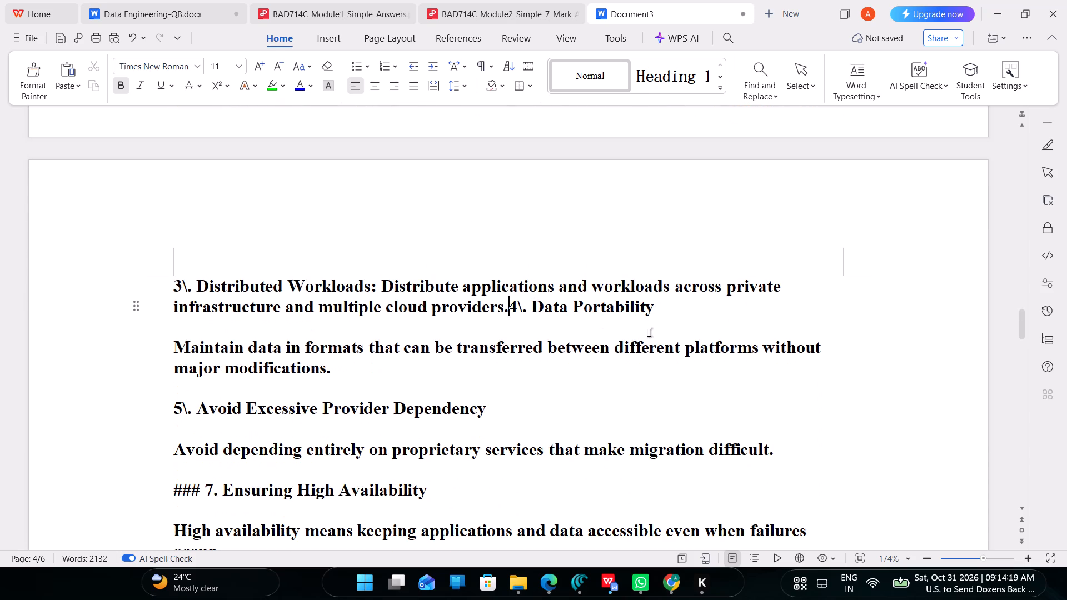
Add a colon after "4\. Data Portability" and run the "Maintain data in formats" sentence on directly after it.
{"action": "left_click", "coordinate": [655, 309]}
{"action": "key", "text": "shift+colon"}
{"action": "key", "text": "Delete"}
{"action": "key", "text": "Delete"}
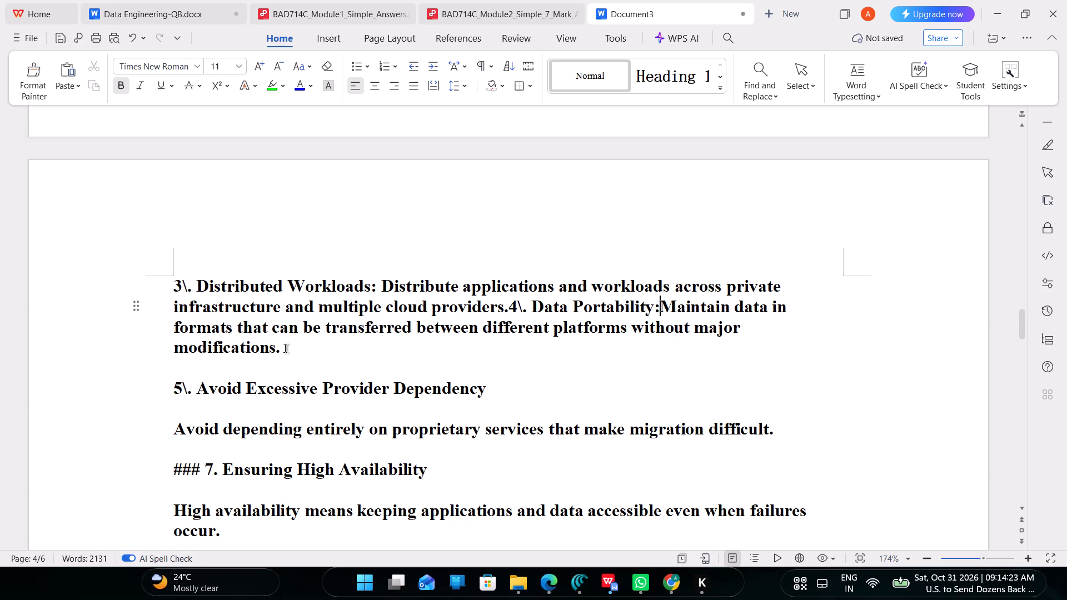
Join "5\. Avoid Excessive Provider Dependency" after "modifications.", add a colon, and run the "Avoid depending entirely" sentence on after it.
{"action": "left_click", "coordinate": [297, 350]}
{"action": "key", "text": "Delete"}
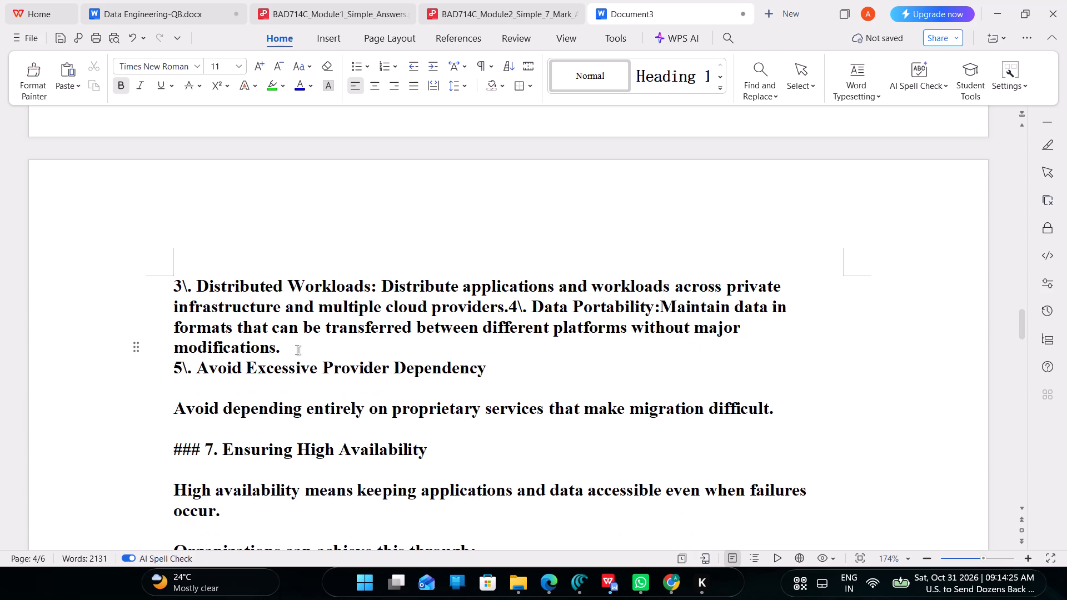
{"action": "key", "text": "Delete"}
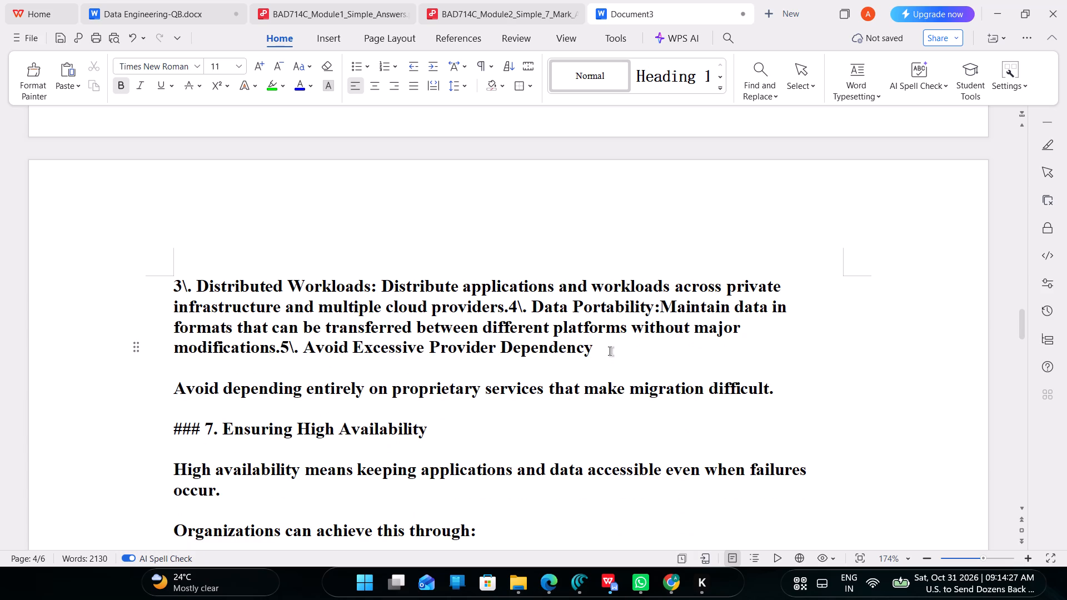
{"action": "left_click", "coordinate": [610, 351]}
{"action": "key", "text": "shift+colon"}
{"action": "key", "text": "Delete"}
{"action": "key", "text": "Delete"}
Join the "Ensuring High Availability" heading after "migration difficult.", removing its "### 7." prefix but keeping one space before it.
{"action": "left_click", "coordinate": [560, 371]}
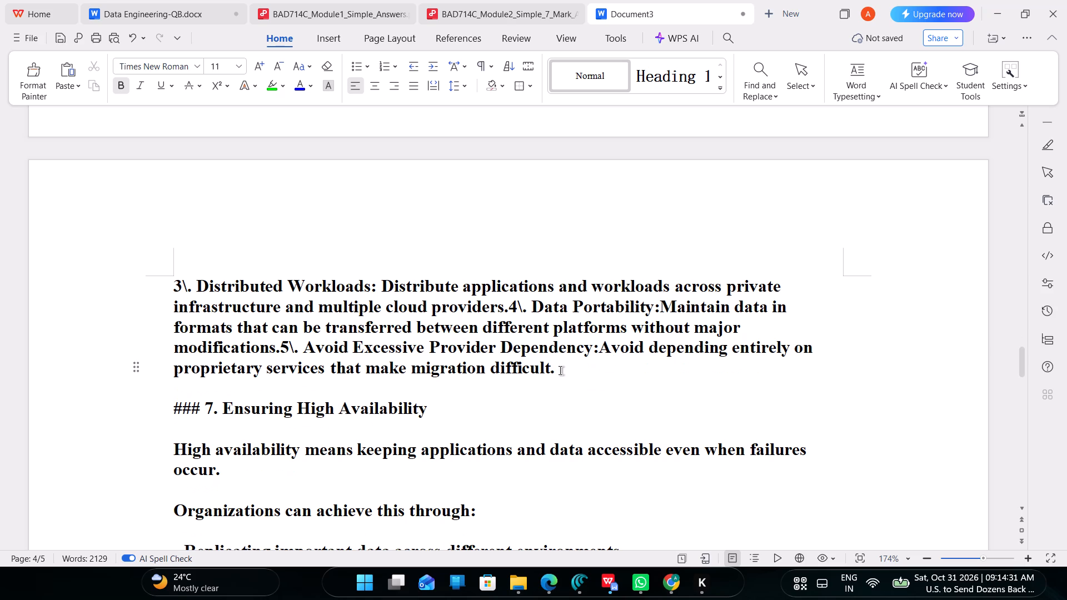
{"action": "key", "text": "Delete"}
{"action": "key", "text": "Delete"}
{"action": "key", "text": "Delete"}
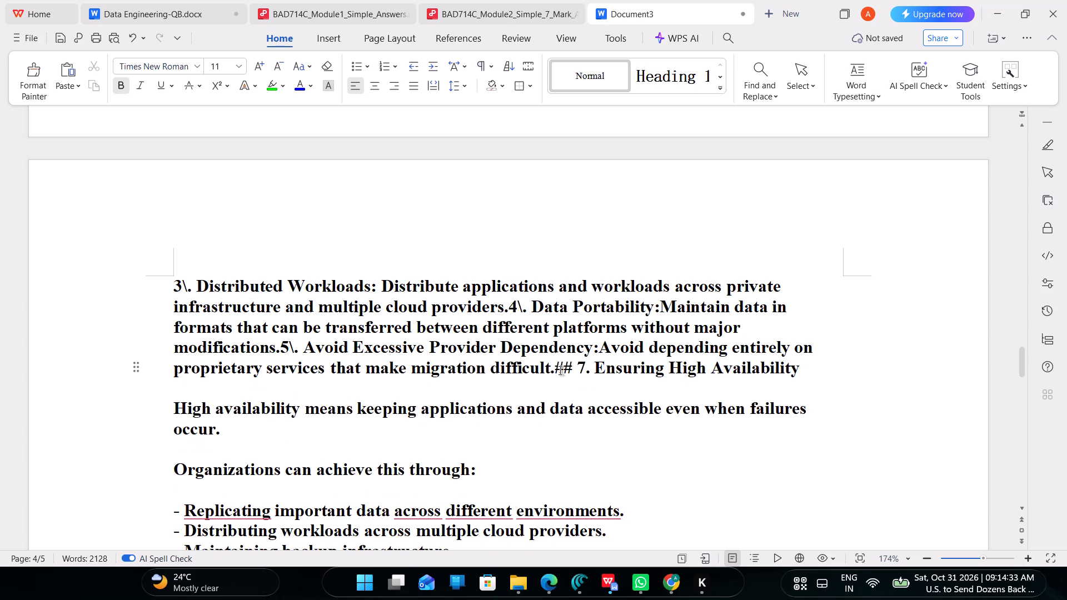
{"action": "key", "text": "Delete"}
{"action": "key", "text": "Delete"}
{"action": "key", "text": "Delete"}
{"action": "key", "text": "Delete"}
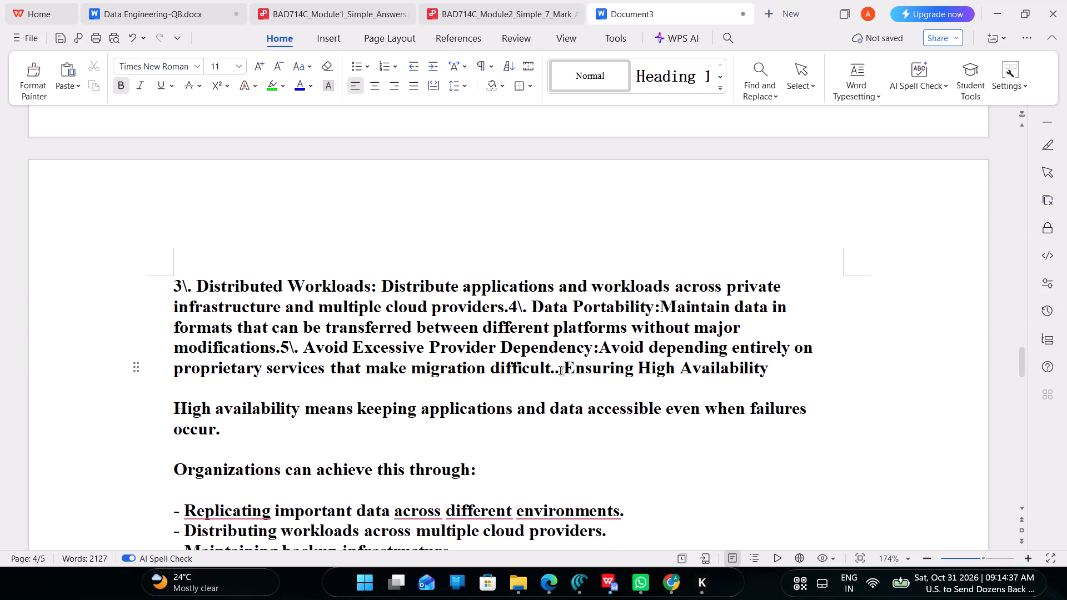
{"action": "scroll", "coordinate": [560, 371], "scroll_direction": "up", "scroll_amount": 8}
{"action": "scroll", "coordinate": [560, 371], "scroll_direction": "down", "scroll_amount": 2}
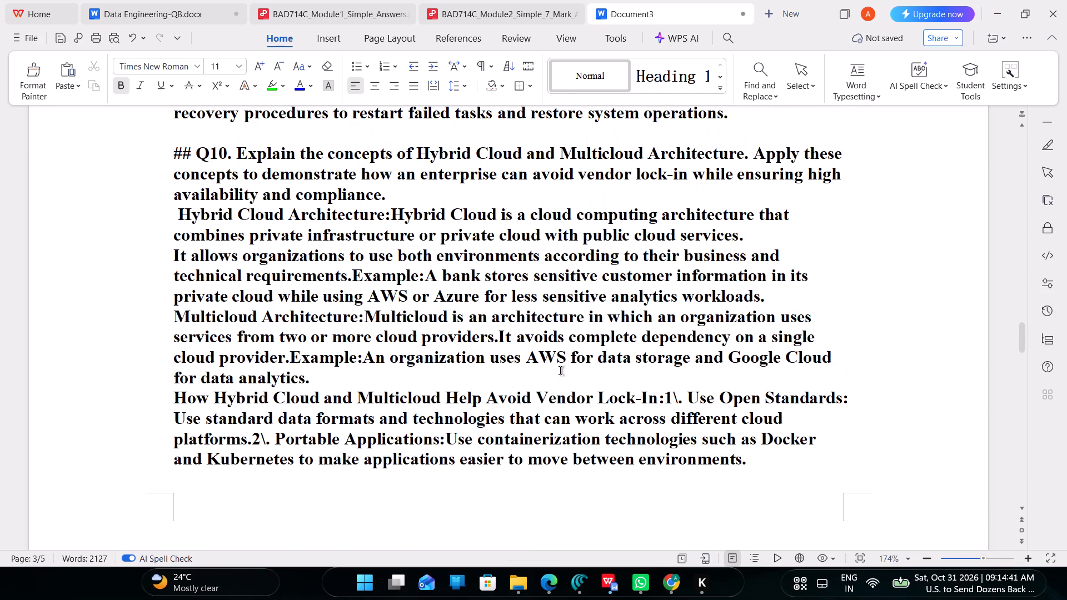
{"action": "scroll", "coordinate": [560, 371], "scroll_direction": "down", "scroll_amount": 3}
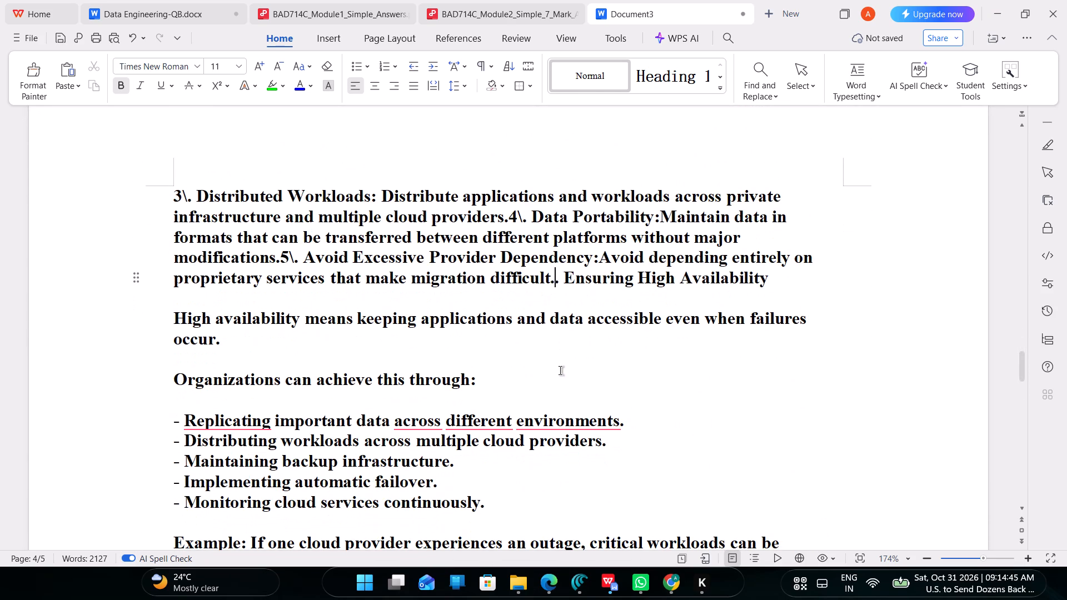
{"action": "key", "text": "Delete"}
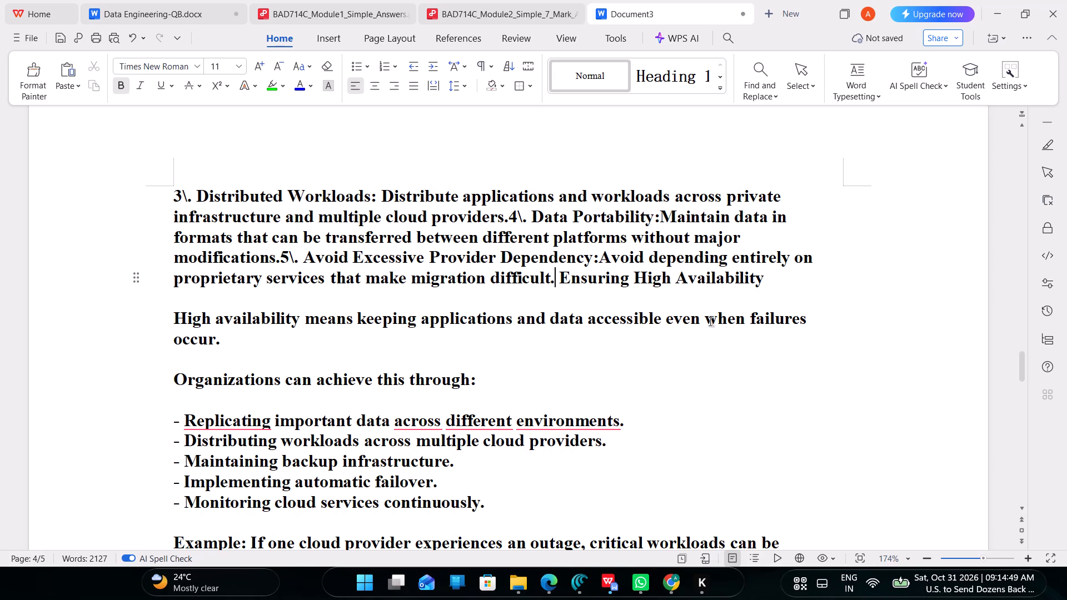
Add a colon after "Ensuring High Availability" and remove the blank line beneath it.
{"action": "left_click", "coordinate": [764, 280]}
{"action": "key", "text": "shift+colon"}
{"action": "key", "text": "Delete"}
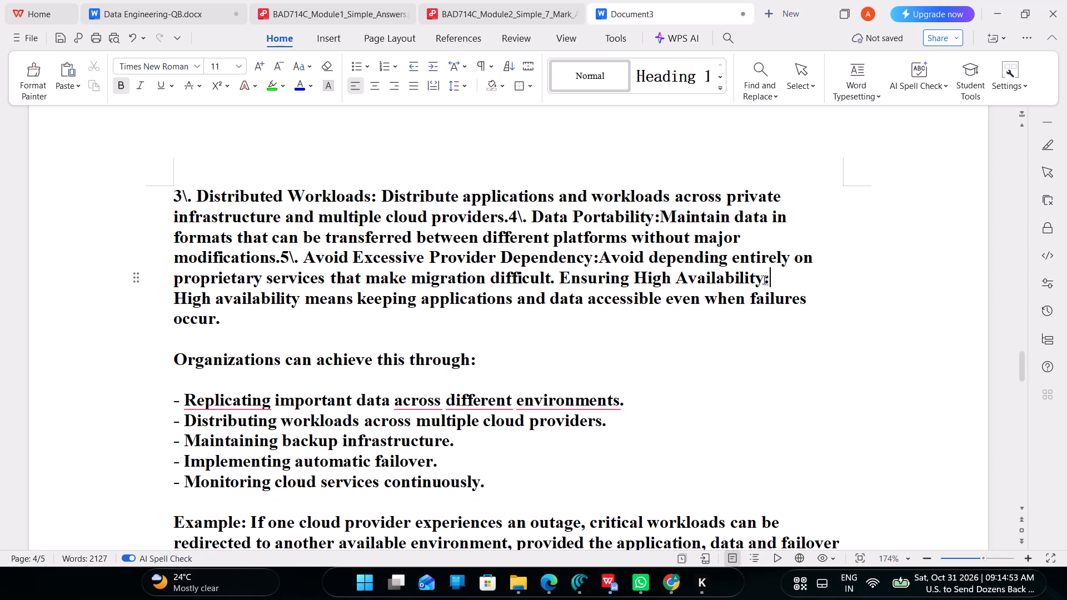
Run "Organizations can achieve this through:" on after "failures occur.", separated by a space.
{"action": "left_click", "coordinate": [220, 316]}
{"action": "key", "text": "Delete"}
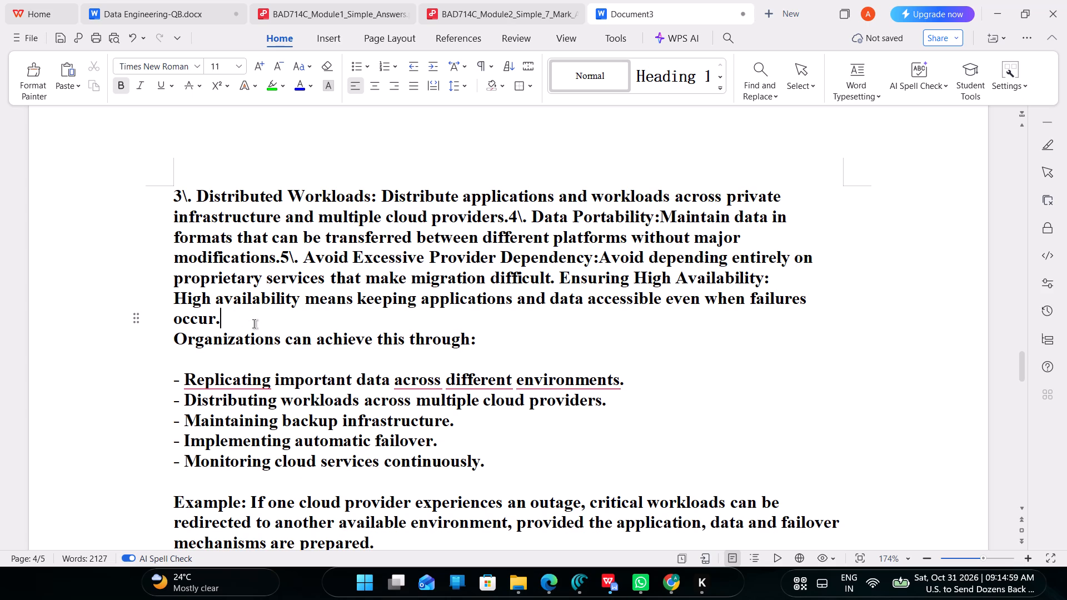
{"action": "scroll", "coordinate": [255, 324], "scroll_direction": "down", "scroll_amount": 2}
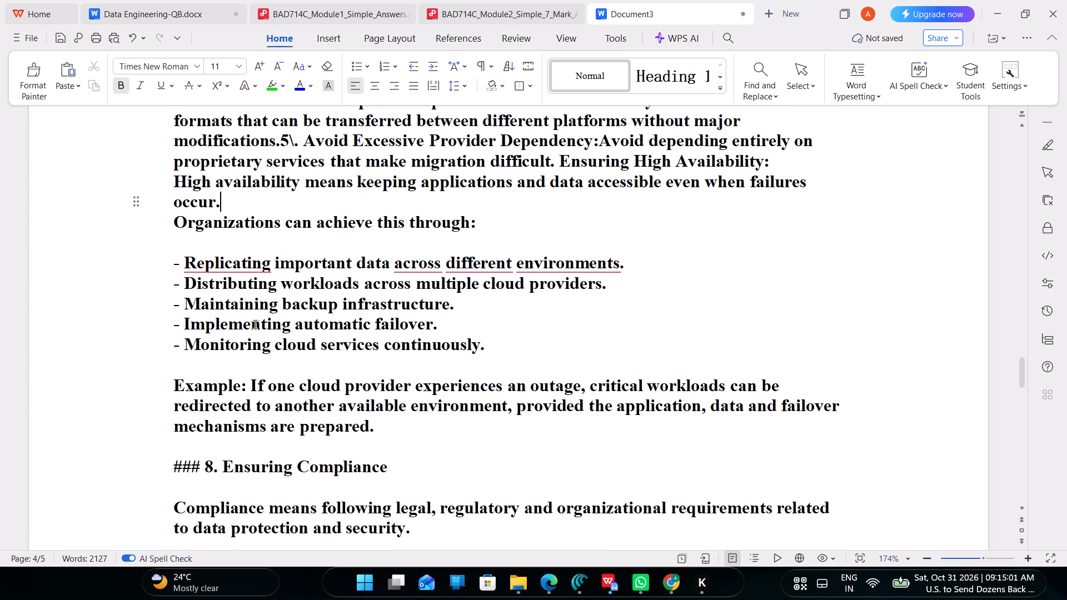
{"action": "scroll", "coordinate": [255, 324], "scroll_direction": "down", "scroll_amount": 1}
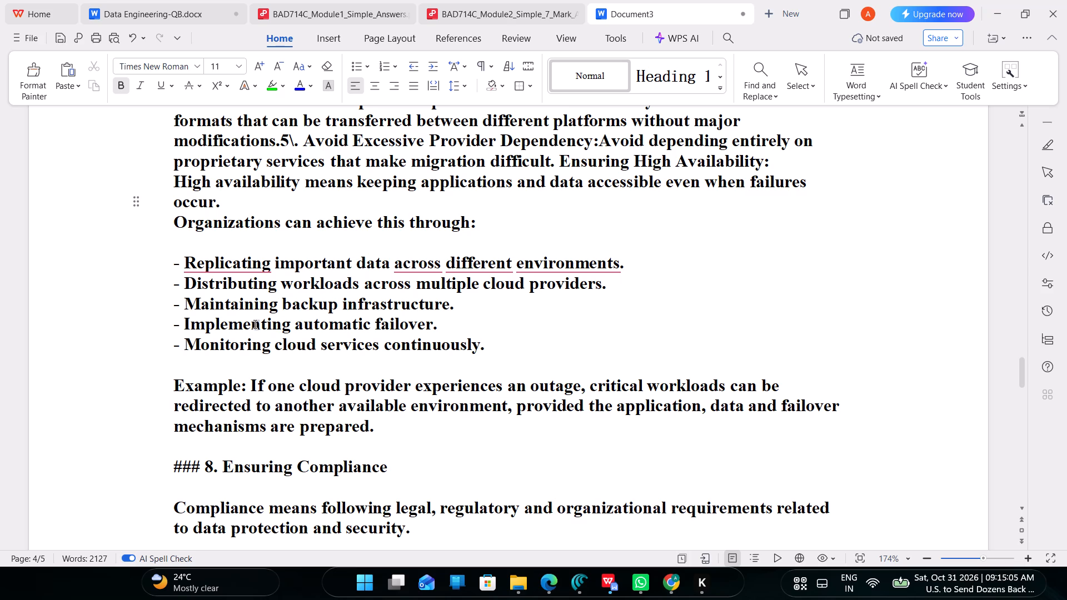
{"action": "key", "text": "Delete"}
{"action": "key", "text": "space"}
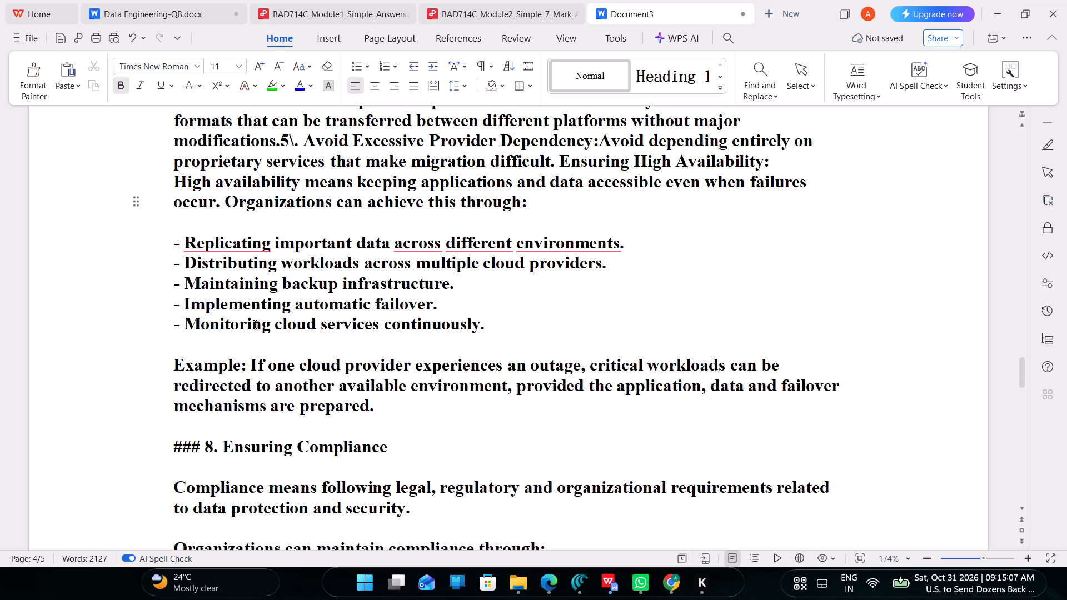
Run the "Replicating important data" and "Distributing workloads" bullets on after "Organizations can achieve this through:".
{"action": "left_click", "coordinate": [549, 206]}
{"action": "key", "text": "Delete"}
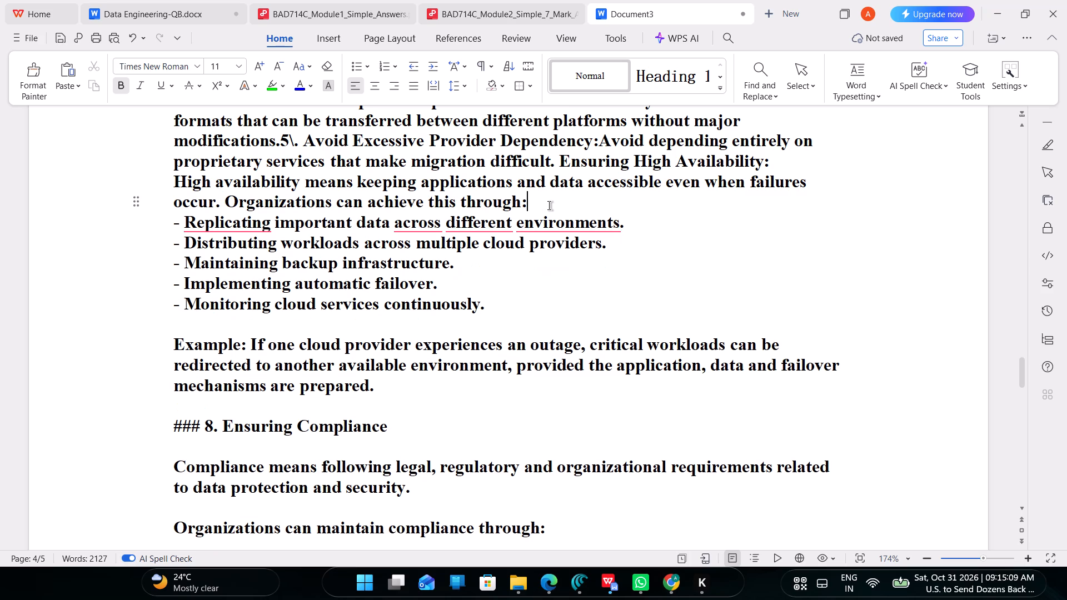
{"action": "key", "text": "Delete"}
{"action": "left_click", "coordinate": [410, 229]}
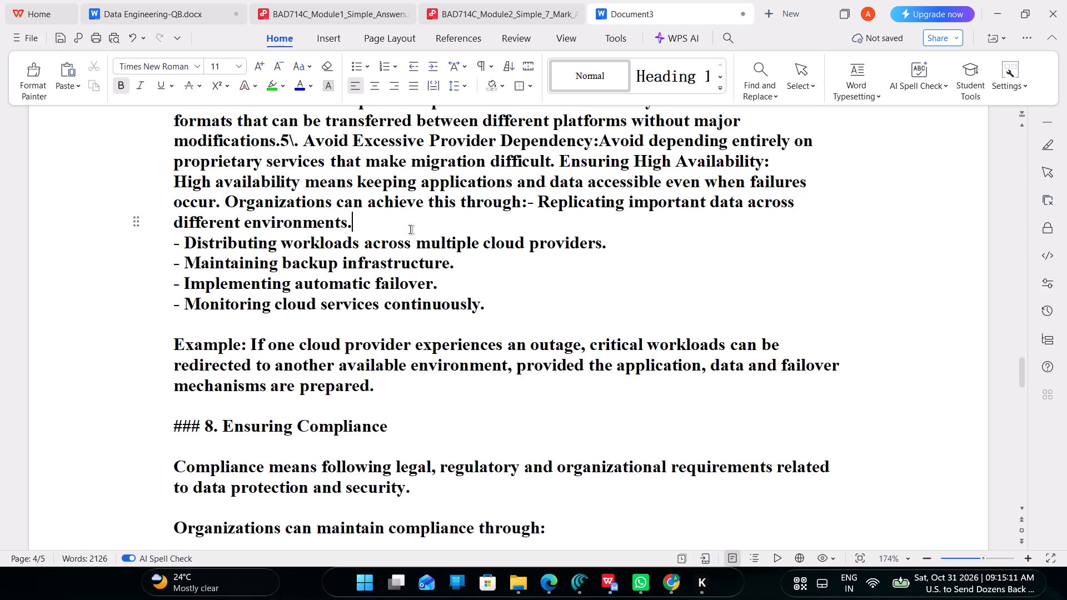
{"action": "key", "text": "Delete"}
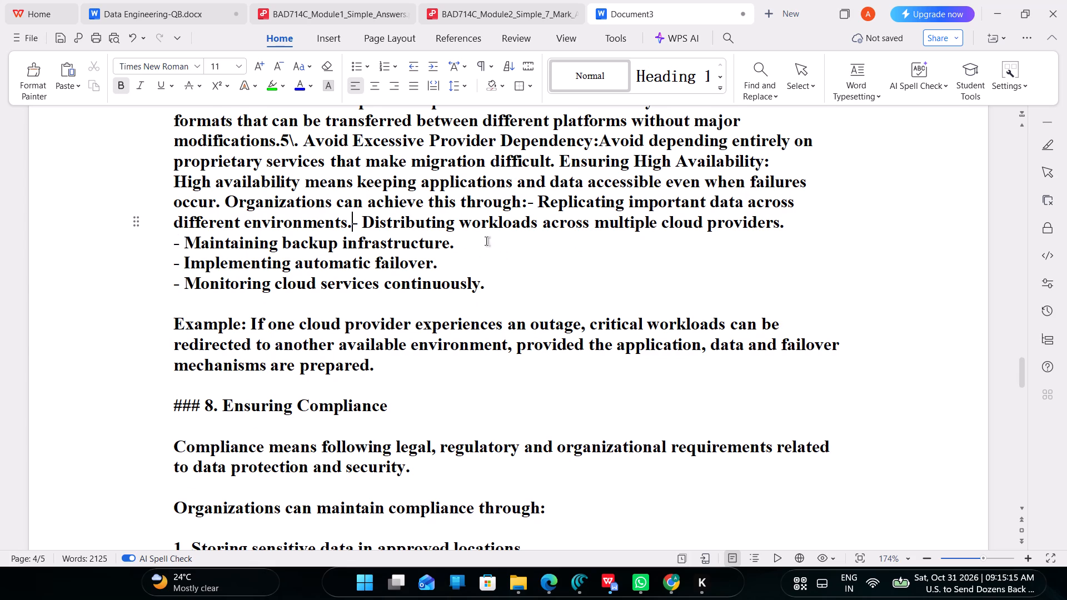
Delete the "Implementing automatic failover" and "Monitoring cloud services continuously" bullets from the high availability list.
{"action": "left_click", "coordinate": [473, 235]}
{"action": "left_click_drag", "start_coordinate": [463, 240], "coordinate": [505, 283]}
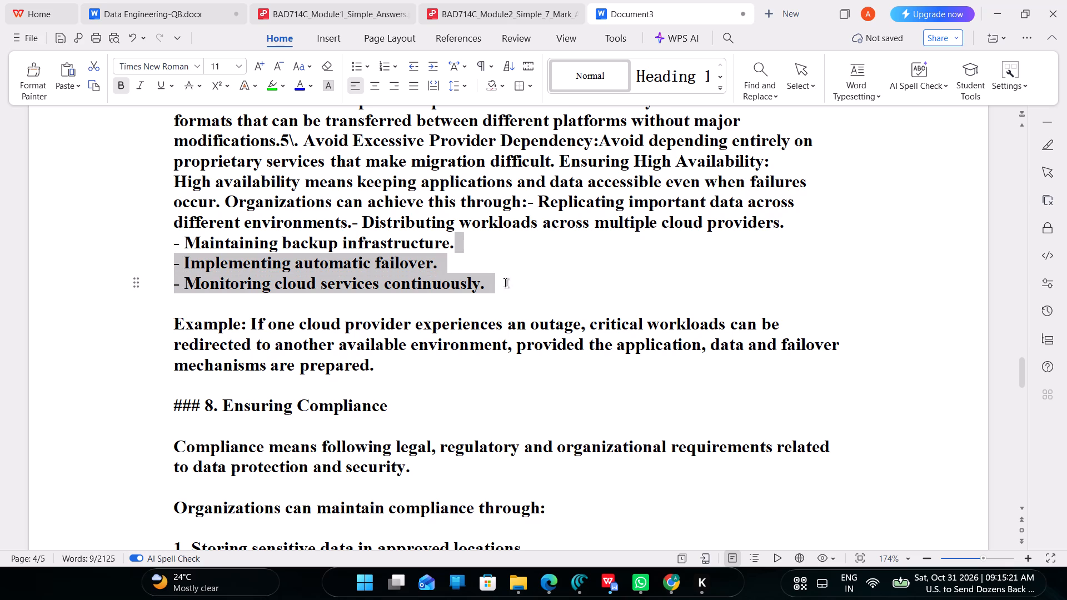
{"action": "key", "text": "Delete"}
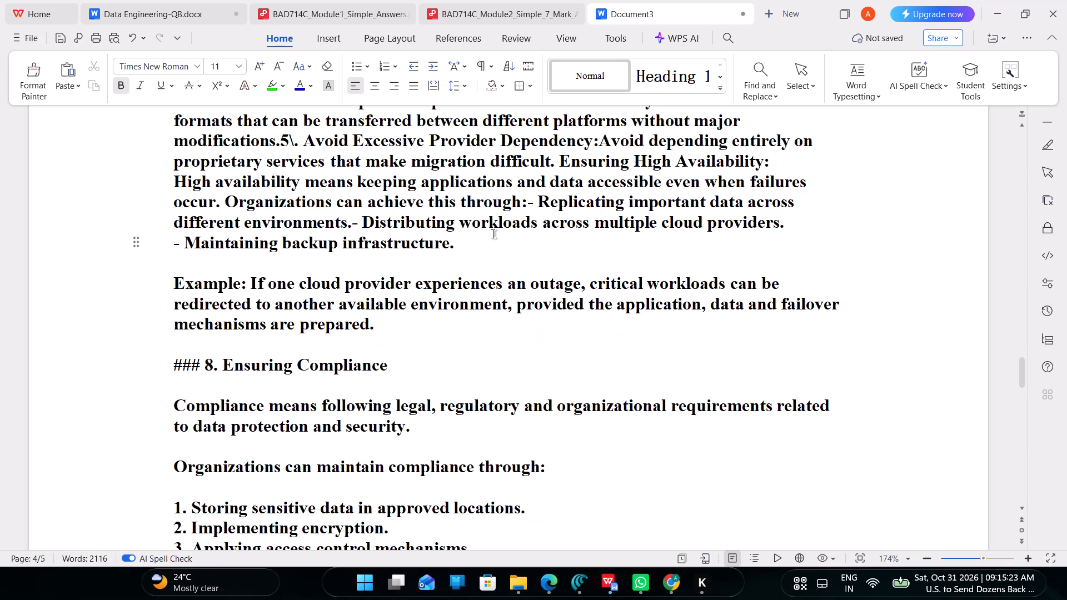
Delete the cloud provider outage example and the blank line above it, after the "Maintaining backup infrastructure" bullet.
{"action": "left_click_drag", "start_coordinate": [485, 239], "coordinate": [467, 316]}
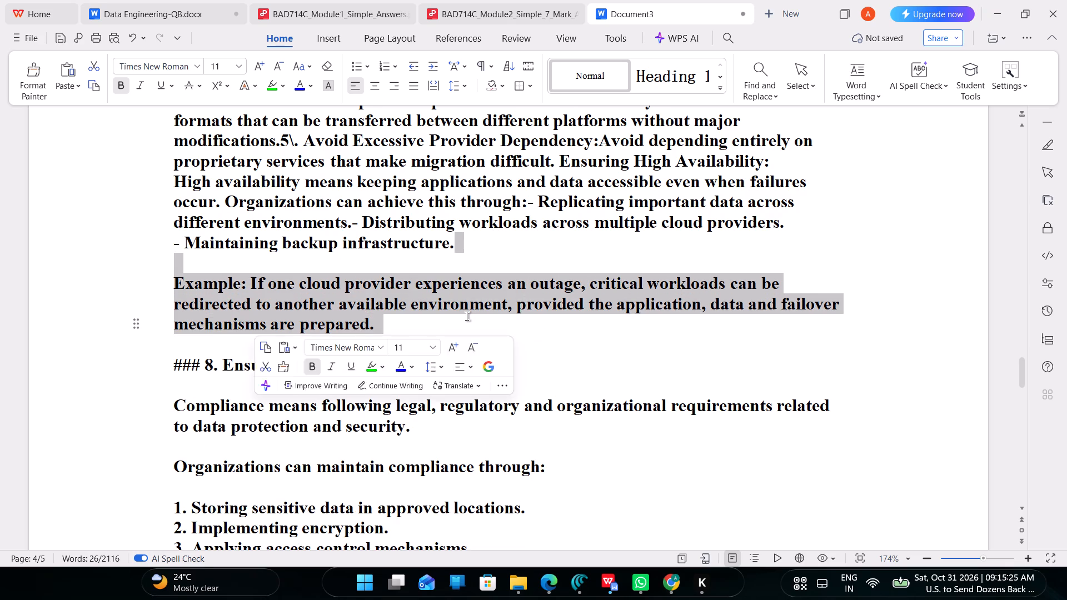
{"action": "key", "text": "Delete"}
Join the "Ensuring Compliance" heading after "Maintaining backup infrastructure.", removing its "### 8." prefix but keeping one space before it.
{"action": "key", "text": "Delete"}
{"action": "key", "text": "Delete"}
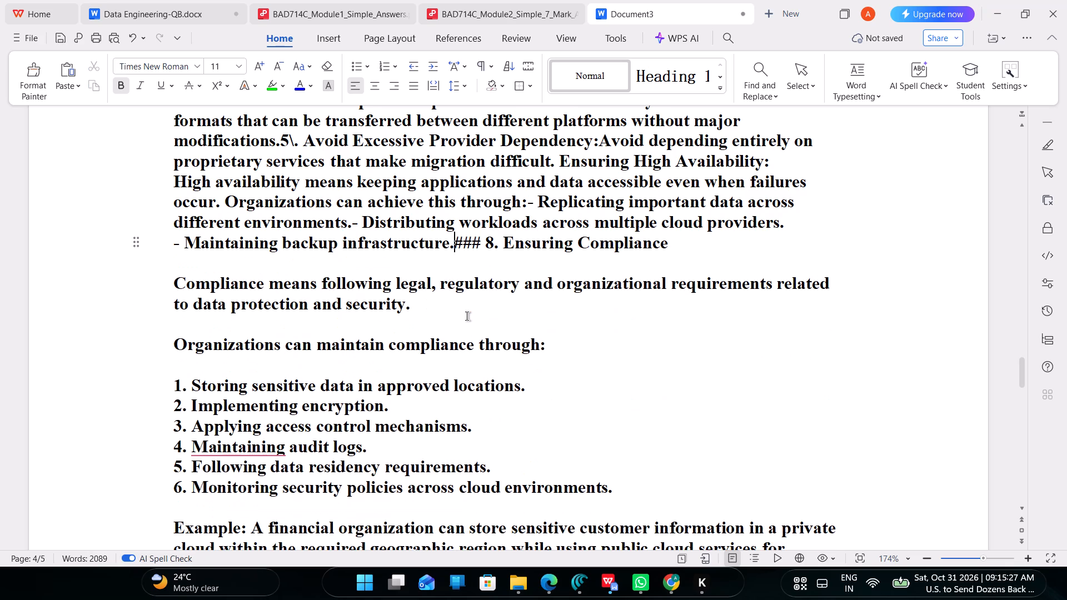
{"action": "key", "text": "Delete"}
{"action": "key", "text": "Delete"}
{"action": "key", "text": "Delete"}
{"action": "key", "text": "Delete"}
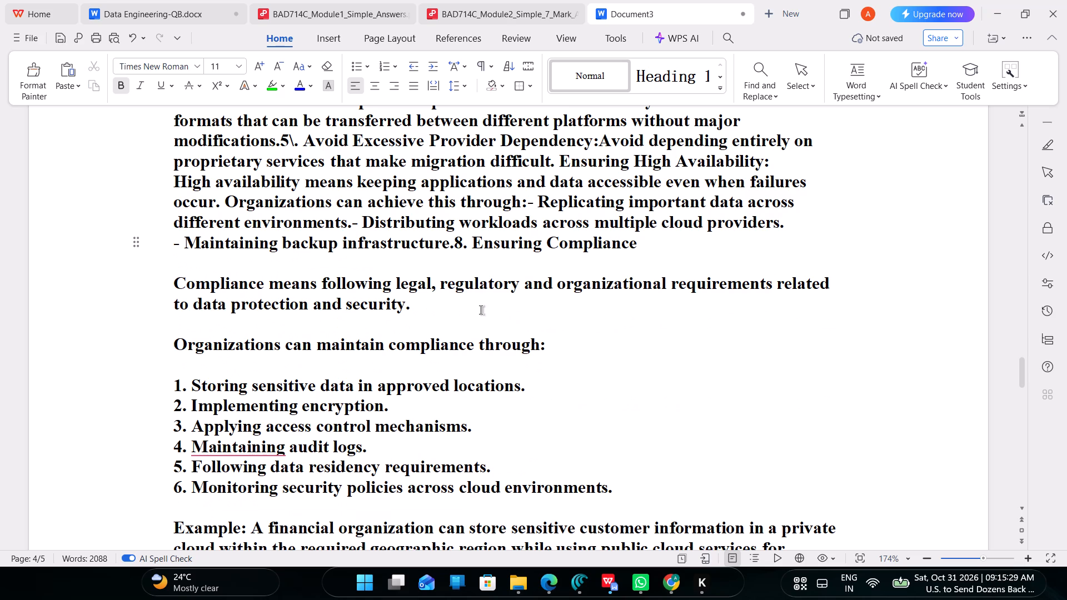
{"action": "key", "text": "Delete"}
{"action": "key", "text": "Delete"}
Add a colon after "Ensuring Compliance" and run the compliance definition and the "Organizations can maintain compliance through:" line on after it.
{"action": "left_click", "coordinate": [636, 248]}
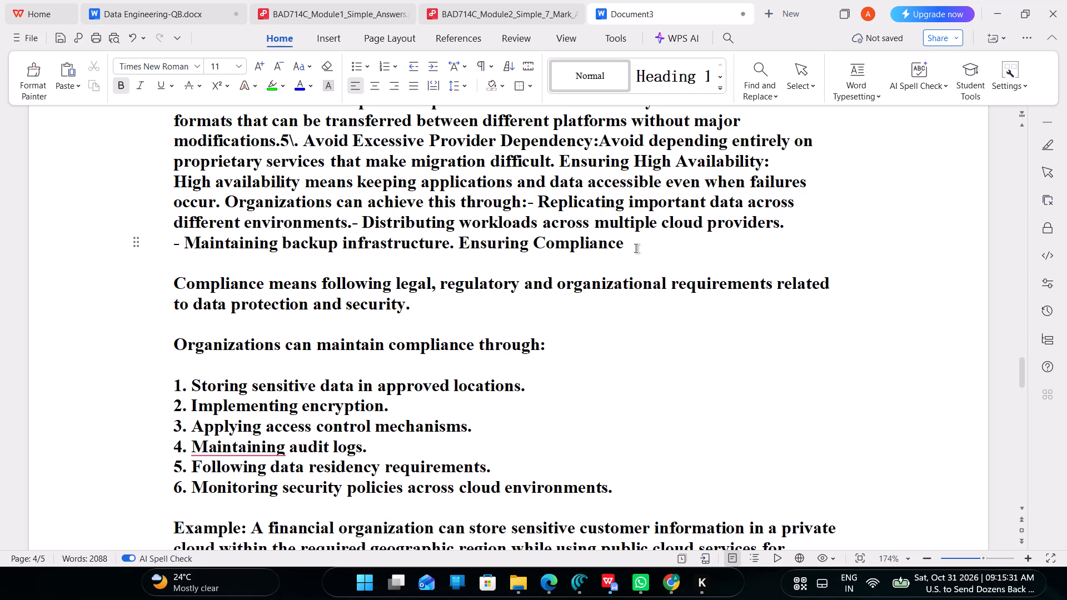
{"action": "key", "text": "shift+colon"}
{"action": "key", "text": "Delete"}
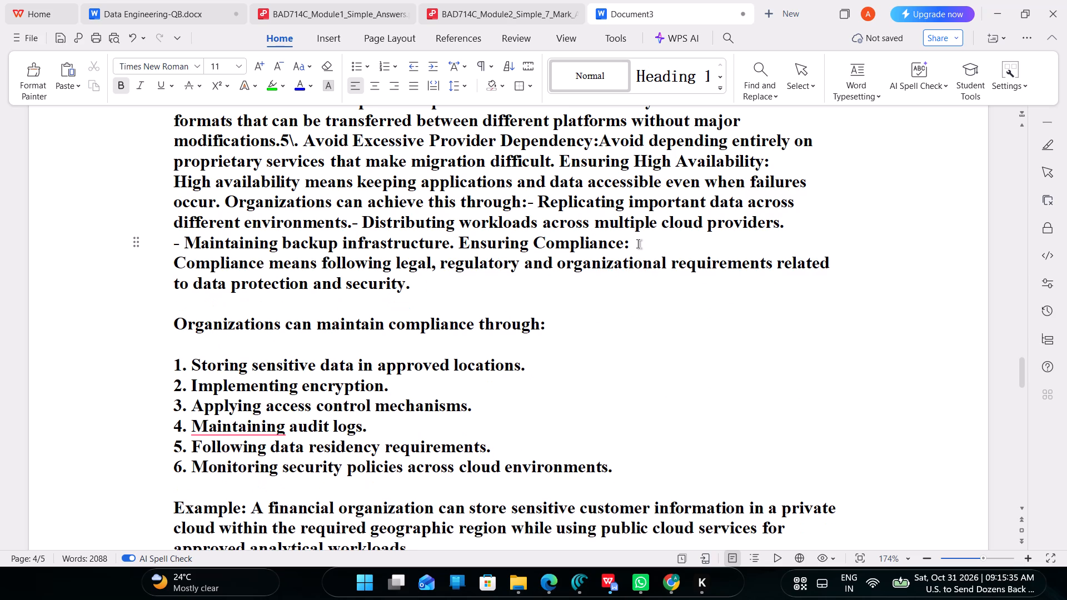
{"action": "key", "text": "Delete"}
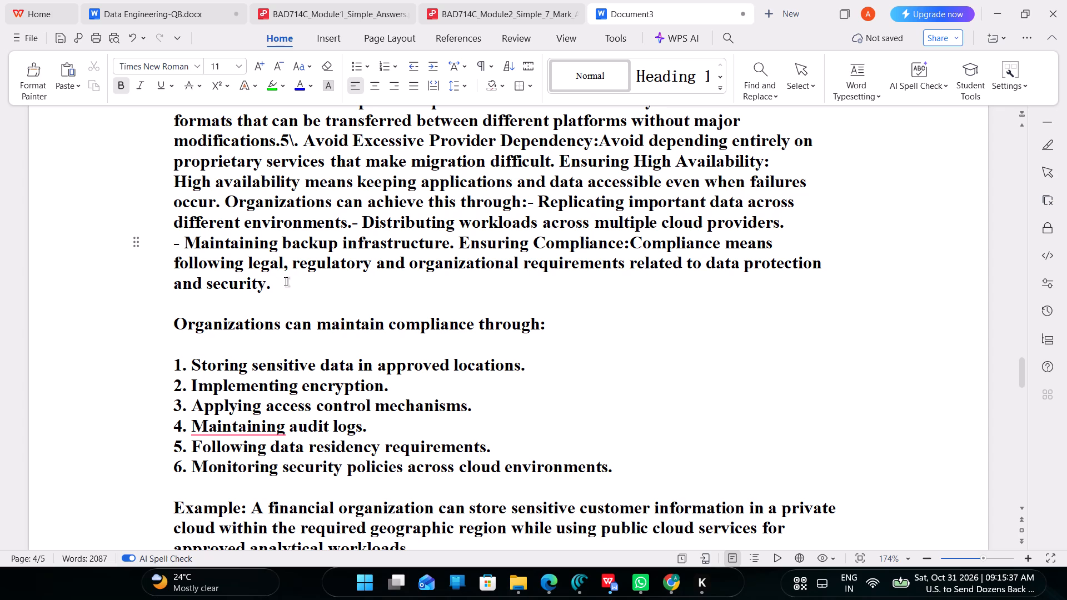
{"action": "left_click", "coordinate": [286, 282]}
{"action": "key", "text": "Delete"}
{"action": "key", "text": "Delete"}
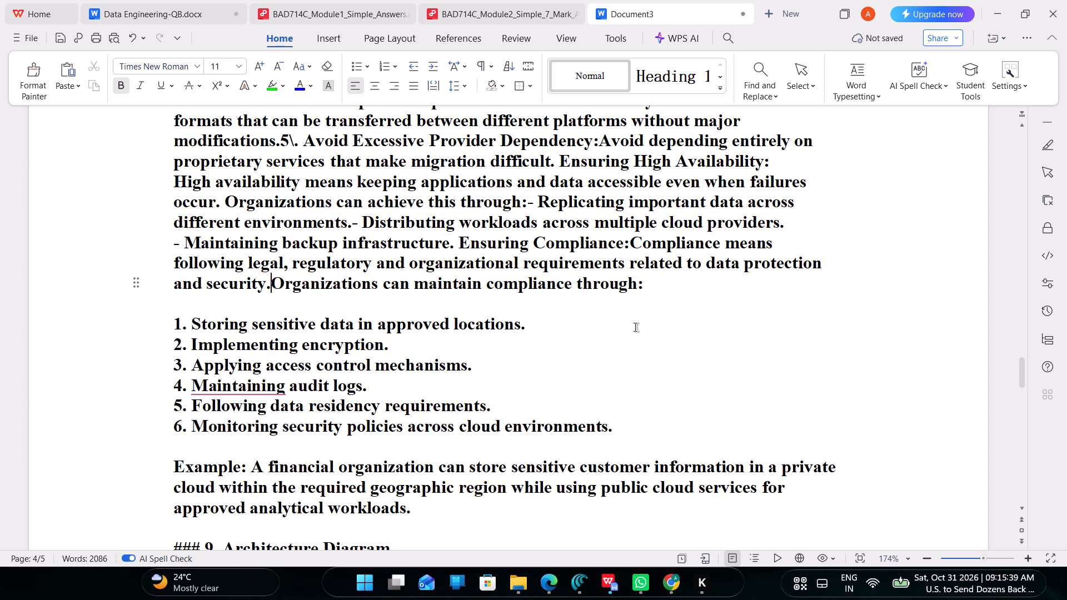
Run compliance items 1 to 3 on directly after "Organizations can maintain compliance through:", removing the blank line and line breaks between them.
{"action": "left_click", "coordinate": [673, 287]}
{"action": "key", "text": "Delete"}
{"action": "key", "text": "Delete"}
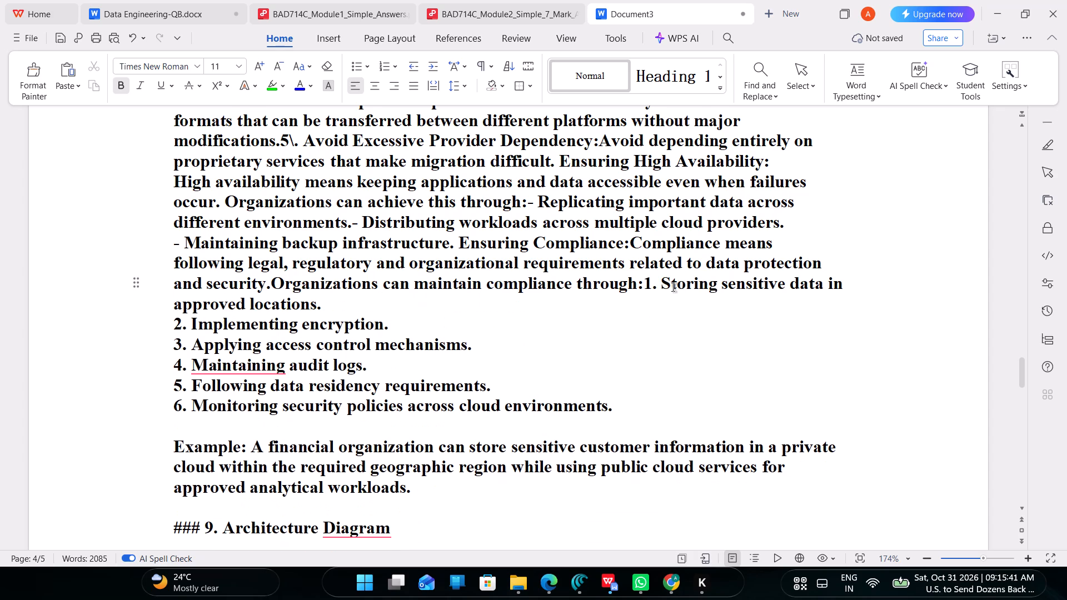
{"action": "left_click", "coordinate": [329, 304]}
{"action": "key", "text": "Delete"}
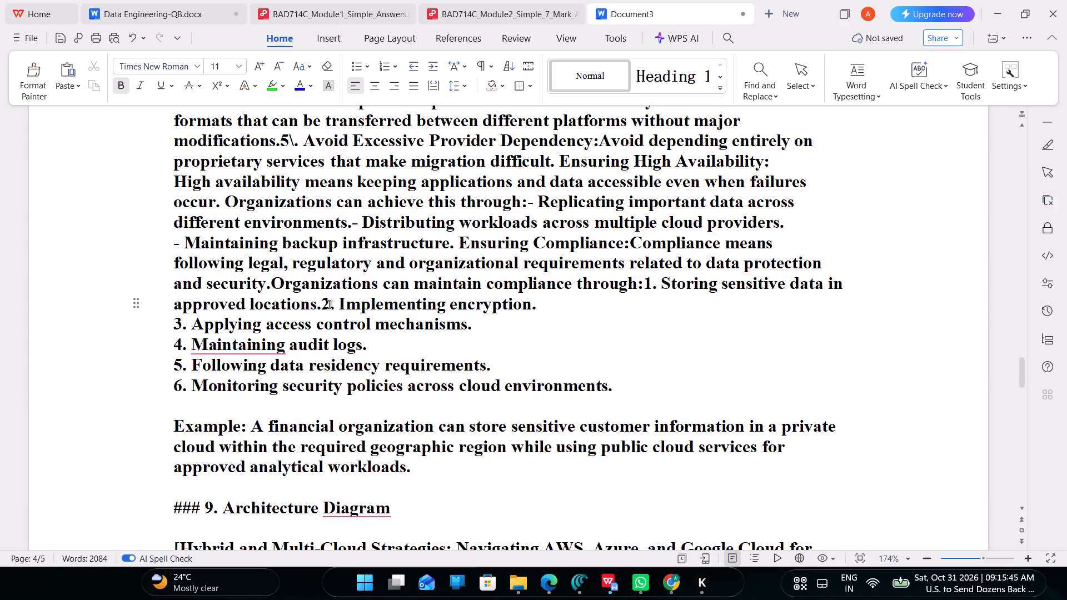
{"action": "left_click", "coordinate": [566, 294]}
{"action": "key", "text": "Delete"}
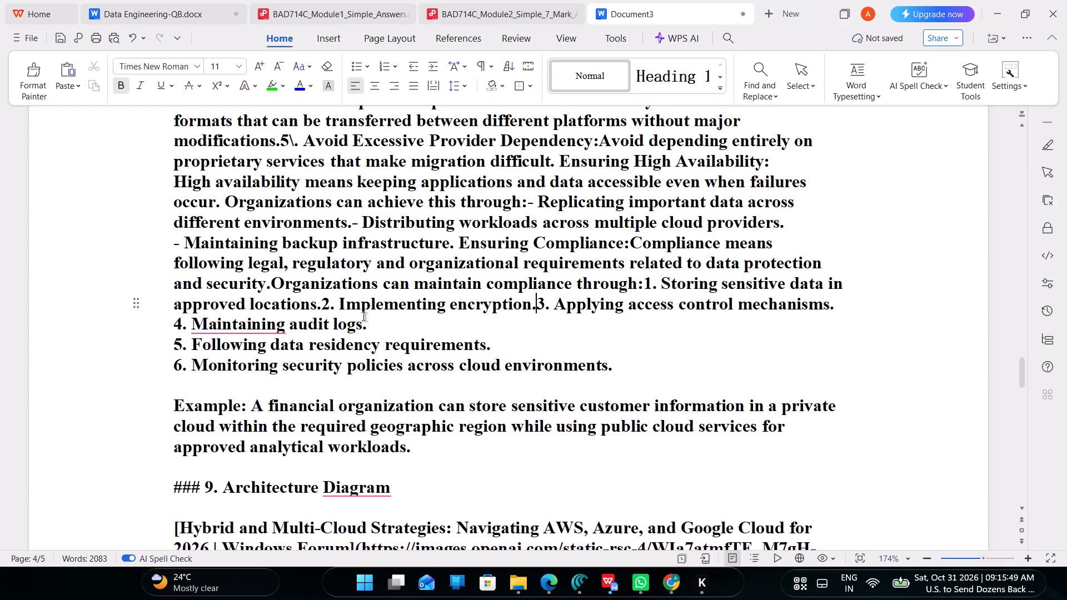
Delete compliance items 5 and 6 and the financial organization example following "4. Maintaining audit logs.".
{"action": "left_click_drag", "start_coordinate": [375, 320], "coordinate": [613, 374]}
{"action": "key", "text": "Delete"}
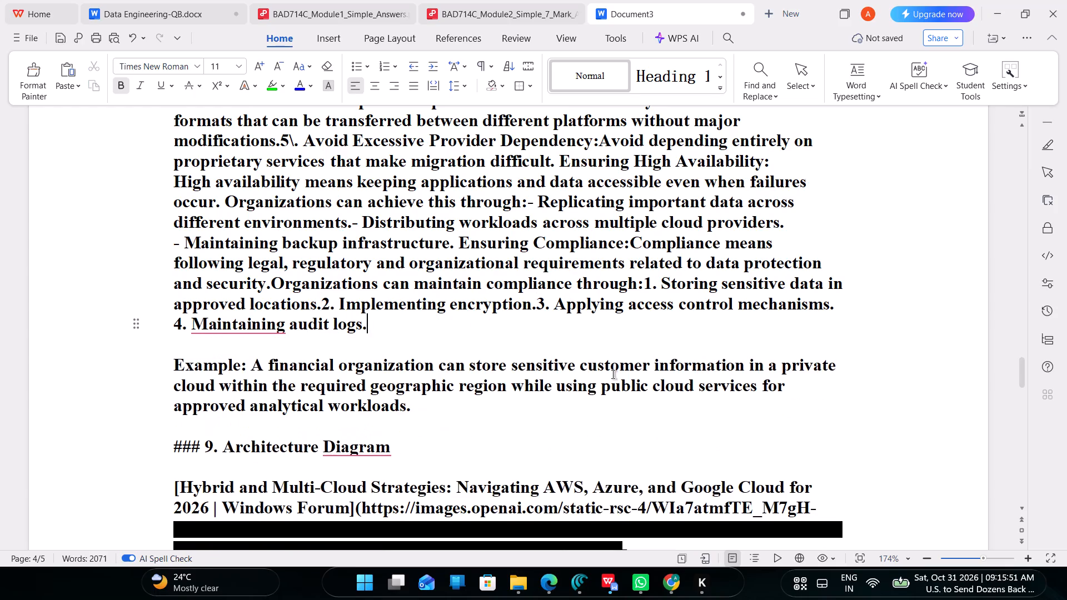
{"action": "key", "text": "Delete"}
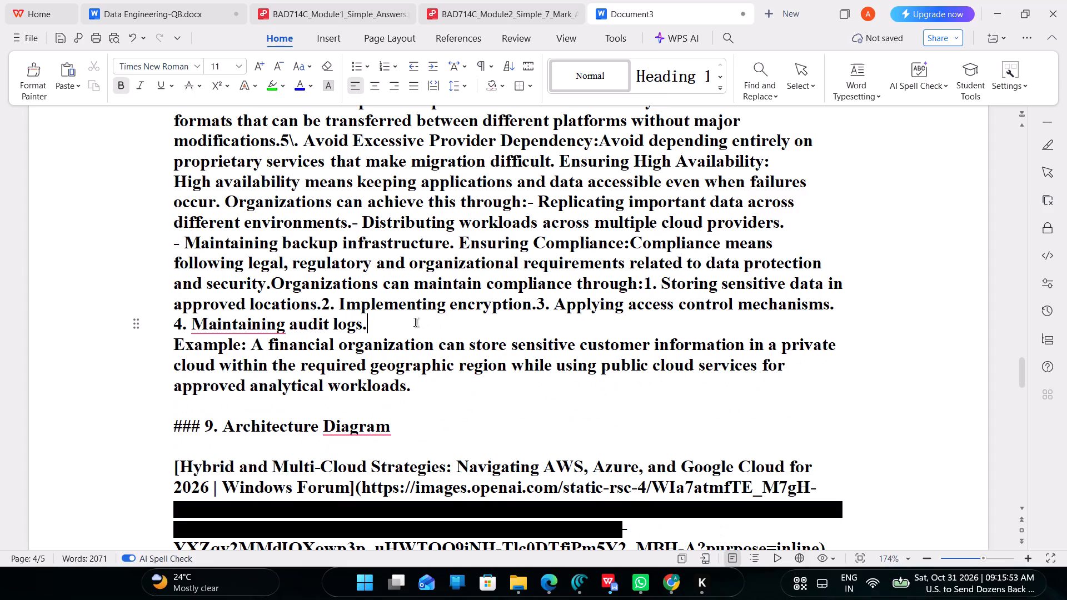
{"action": "left_click_drag", "start_coordinate": [412, 324], "coordinate": [512, 386]}
{"action": "key", "text": "Delete"}
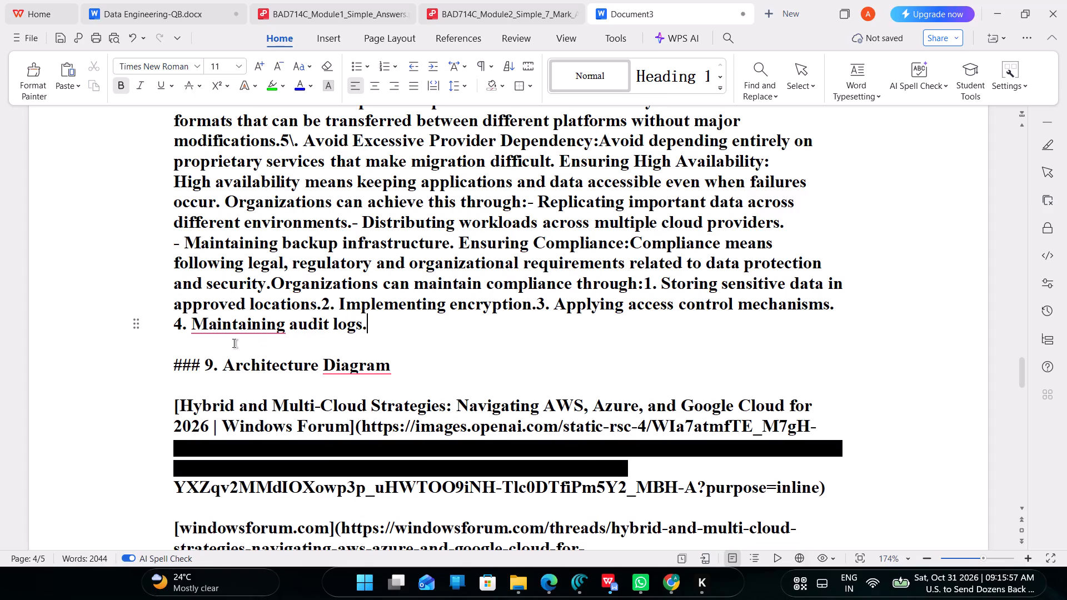
Delete Q10's remaining sections from "### 9. Architecture Diagram" through the end of the "### 12. Conclusion" paragraph.
{"action": "left_click_drag", "start_coordinate": [234, 343], "coordinate": [297, 387]}
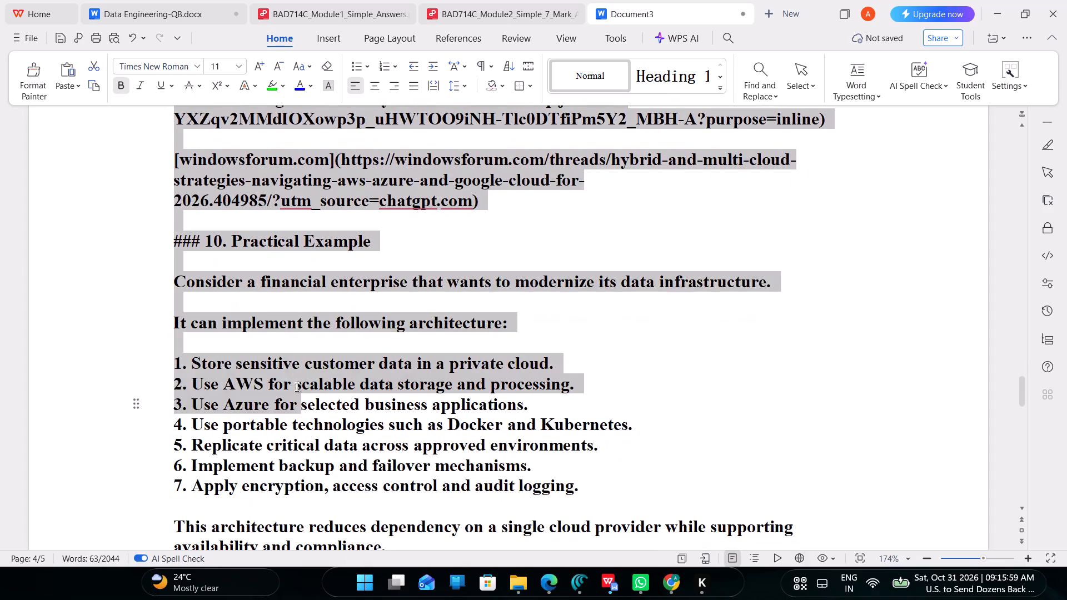
{"action": "left_click_drag", "start_coordinate": [297, 387], "coordinate": [339, 147]}
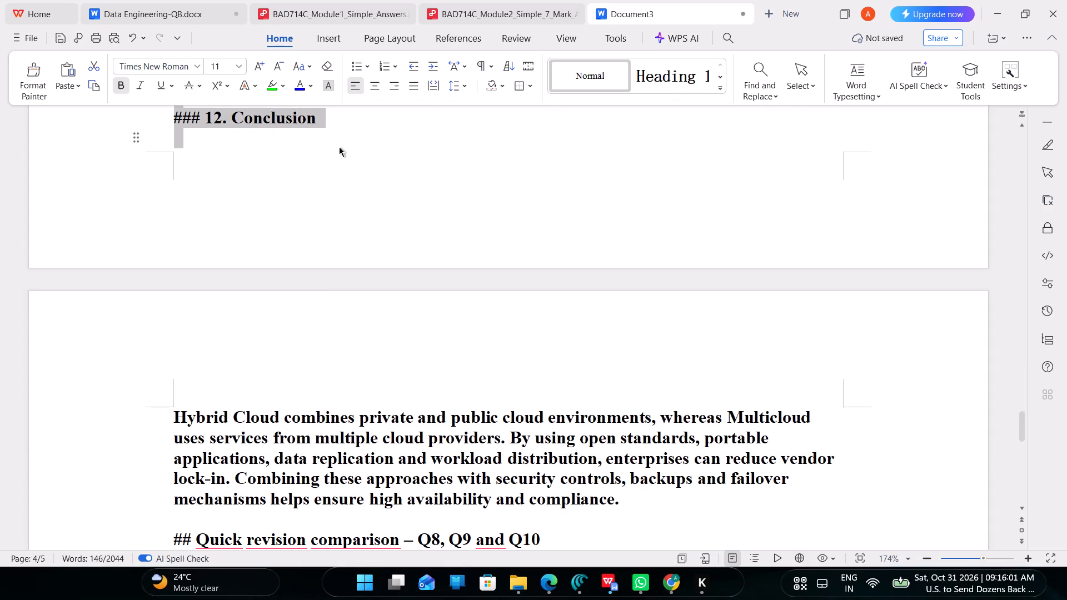
{"action": "left_click_drag", "start_coordinate": [339, 147], "coordinate": [624, 493]}
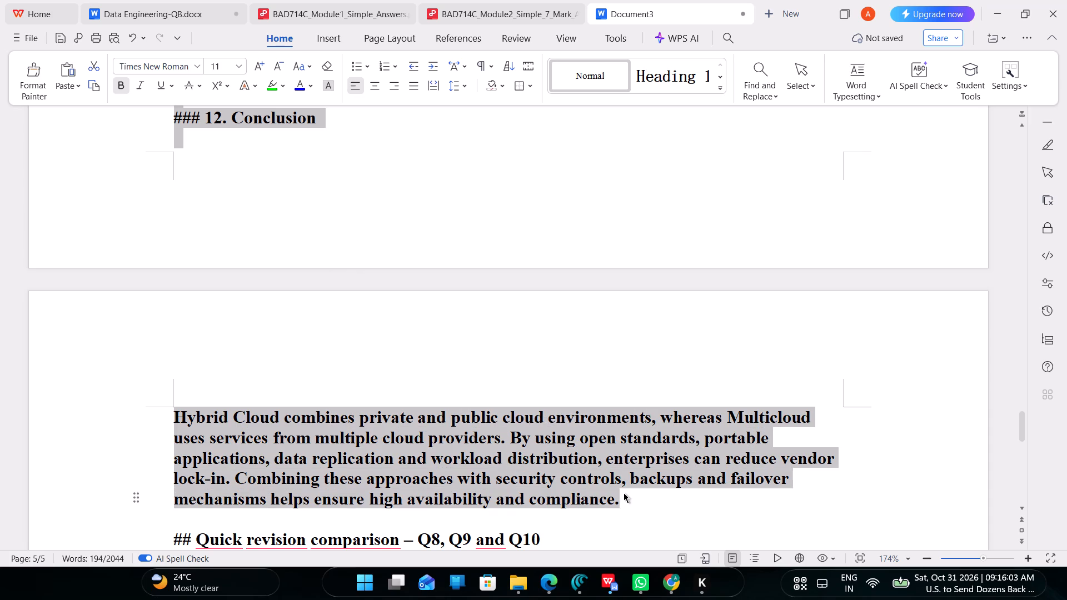
{"action": "left_click_drag", "start_coordinate": [624, 493], "coordinate": [624, 493]}
{"action": "key", "text": "BackSpace"}
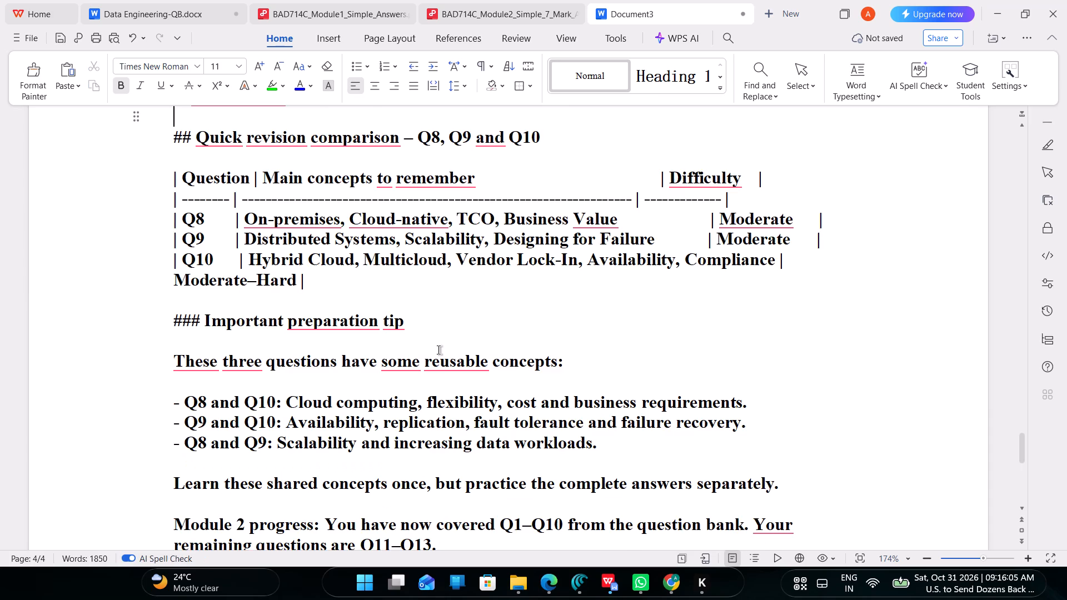
Delete everything from the "Quick revision comparison – Q8, Q9 and Q10" heading to the document's end, including the preparation tip.
{"action": "scroll", "coordinate": [438, 350], "scroll_direction": "left", "scroll_amount": 2}
{"action": "scroll", "coordinate": [438, 350], "scroll_direction": "up", "scroll_amount": 1}
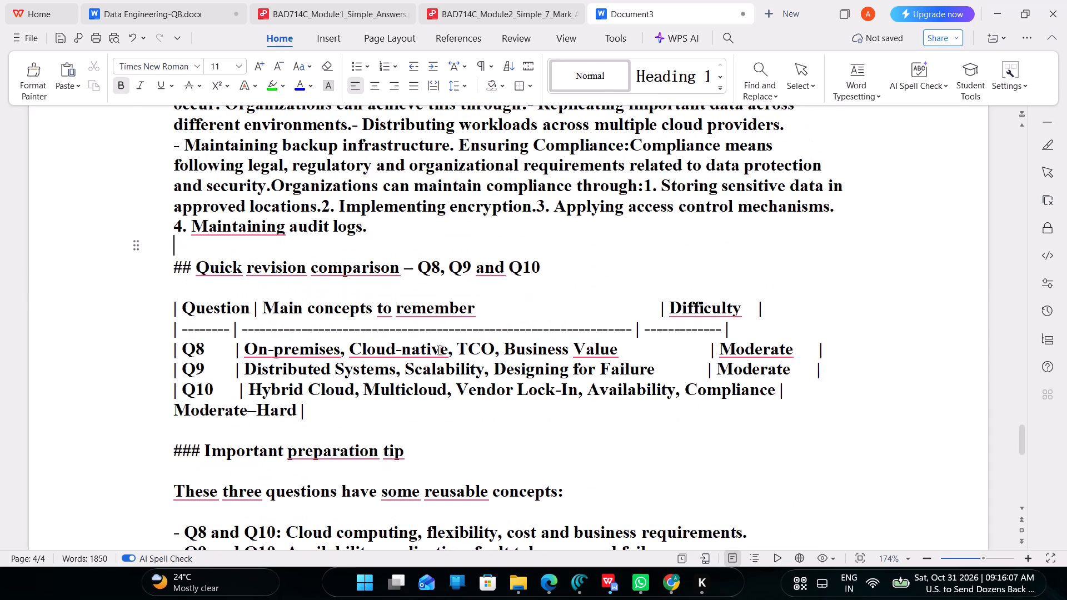
{"action": "scroll", "coordinate": [438, 350], "scroll_direction": "up", "scroll_amount": 1}
{"action": "left_click_drag", "start_coordinate": [206, 263], "coordinate": [266, 346]}
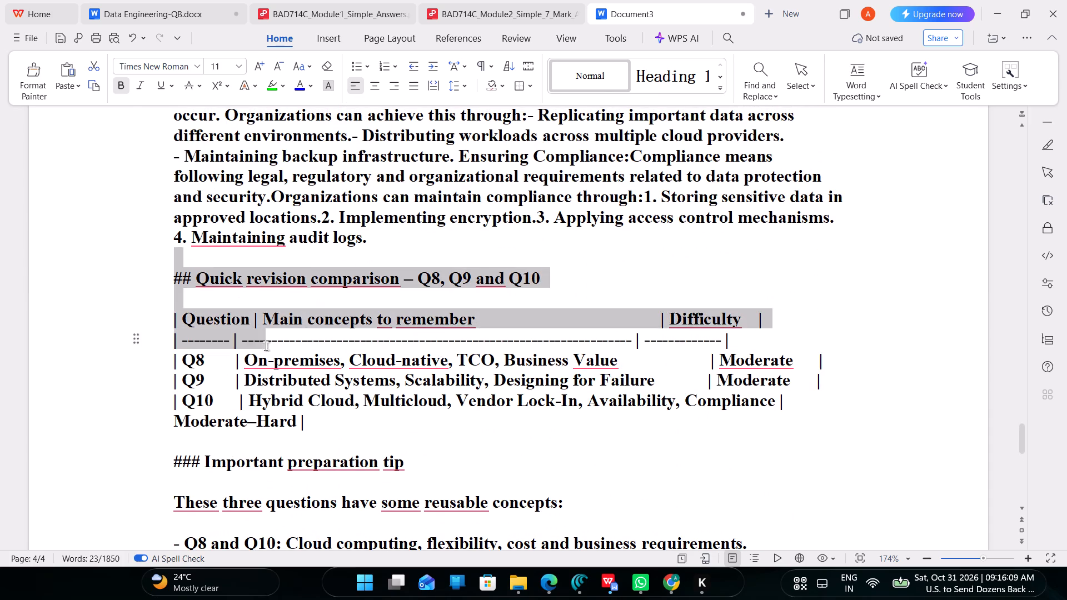
{"action": "left_click_drag", "start_coordinate": [266, 346], "coordinate": [311, 399]}
{"action": "key", "text": "BackSpace"}
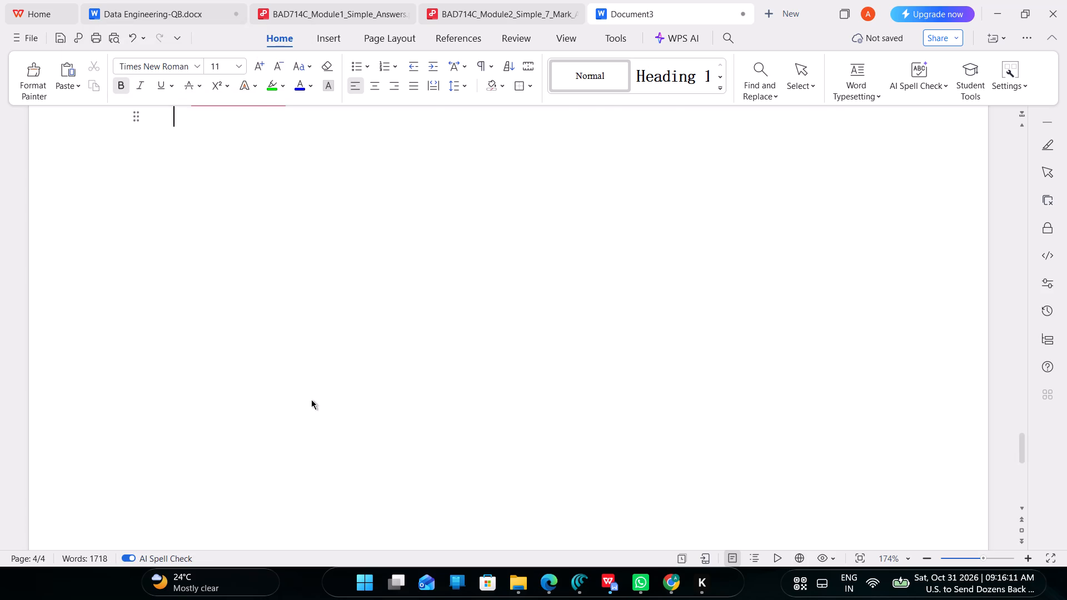
Remove the blank line between Q1's "Difference between Operational Architecture and Technical Architecture" heading and its comparison table.
{"action": "scroll", "coordinate": [311, 399], "scroll_direction": "up", "scroll_amount": 6}
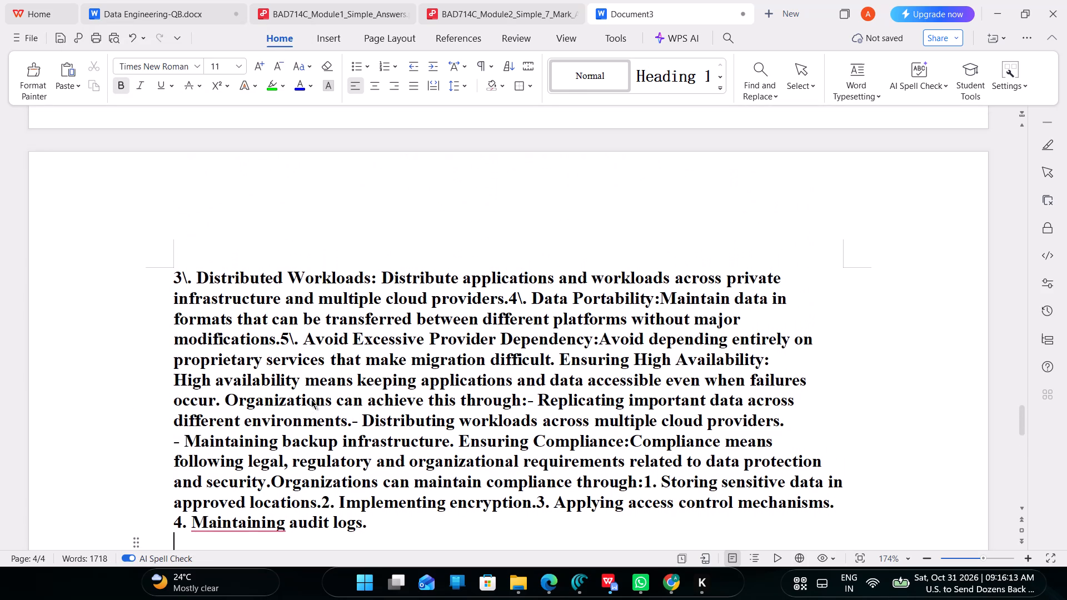
{"action": "scroll", "coordinate": [311, 399], "scroll_direction": "up", "scroll_amount": 13}
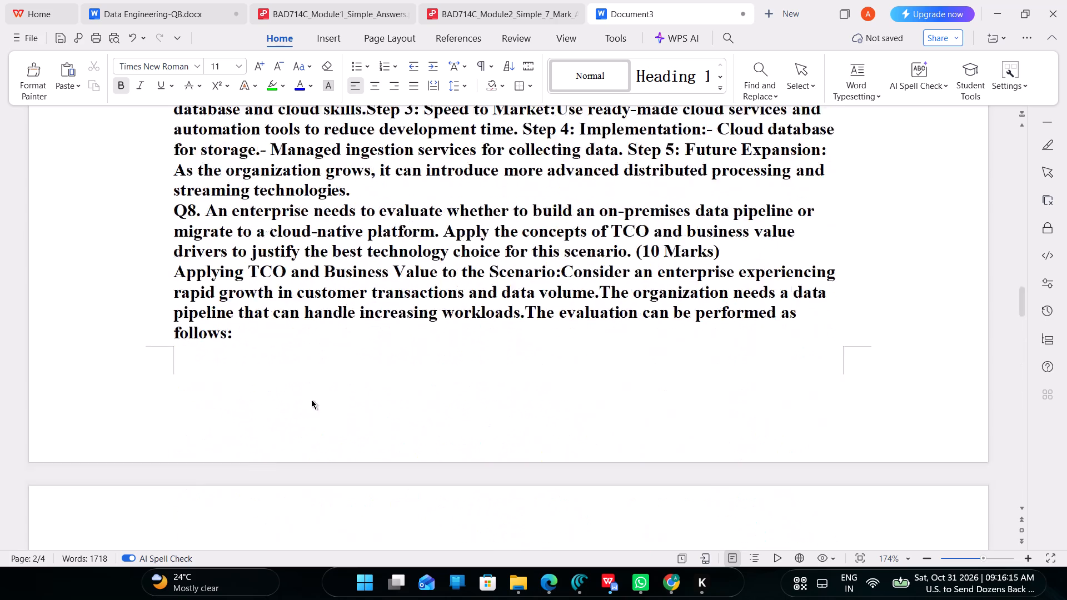
{"action": "scroll", "coordinate": [311, 399], "scroll_direction": "up", "scroll_amount": 9}
{"action": "scroll", "coordinate": [311, 399], "scroll_direction": "down", "scroll_amount": 2}
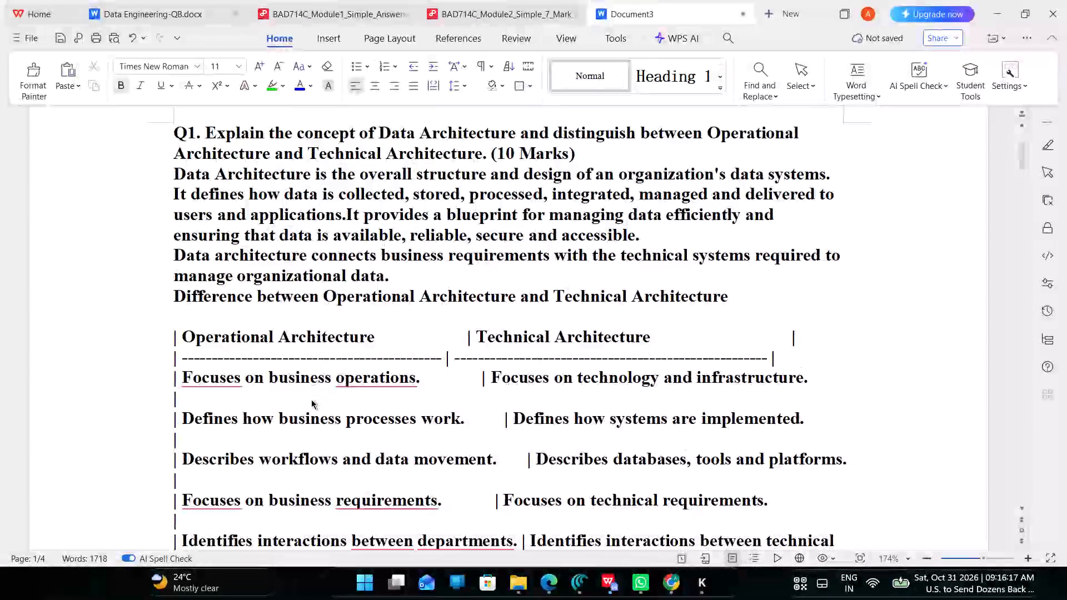
{"action": "scroll", "coordinate": [311, 399], "scroll_direction": "down", "scroll_amount": 1}
{"action": "left_click", "coordinate": [747, 300]}
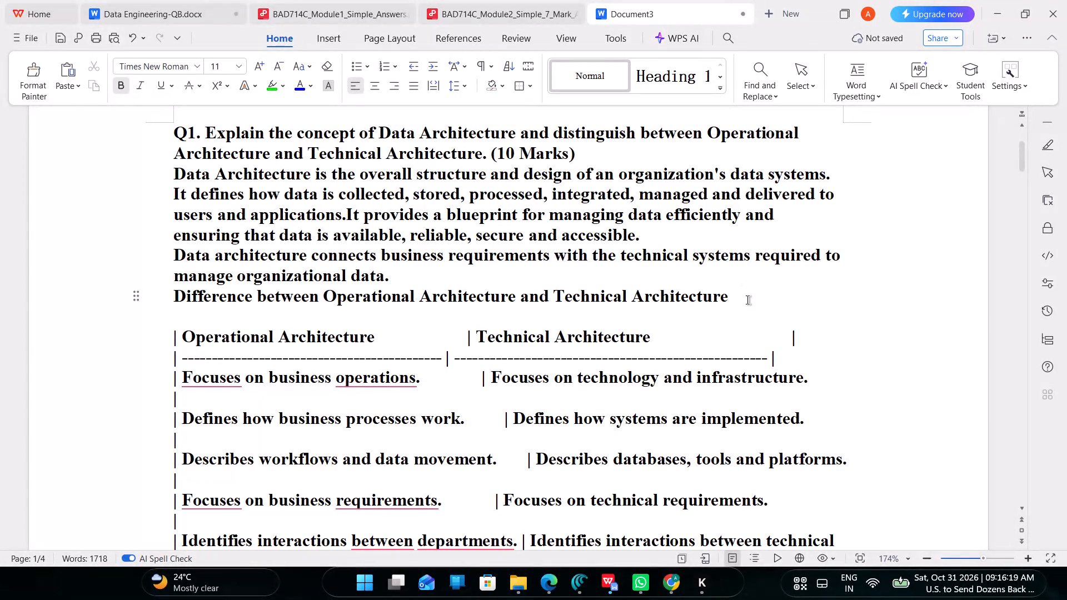
{"action": "key", "text": "Delete"}
Insert a blank line between the end of Q2's answer and the Q3 question.
{"action": "scroll", "coordinate": [439, 356], "scroll_direction": "down", "scroll_amount": 2}
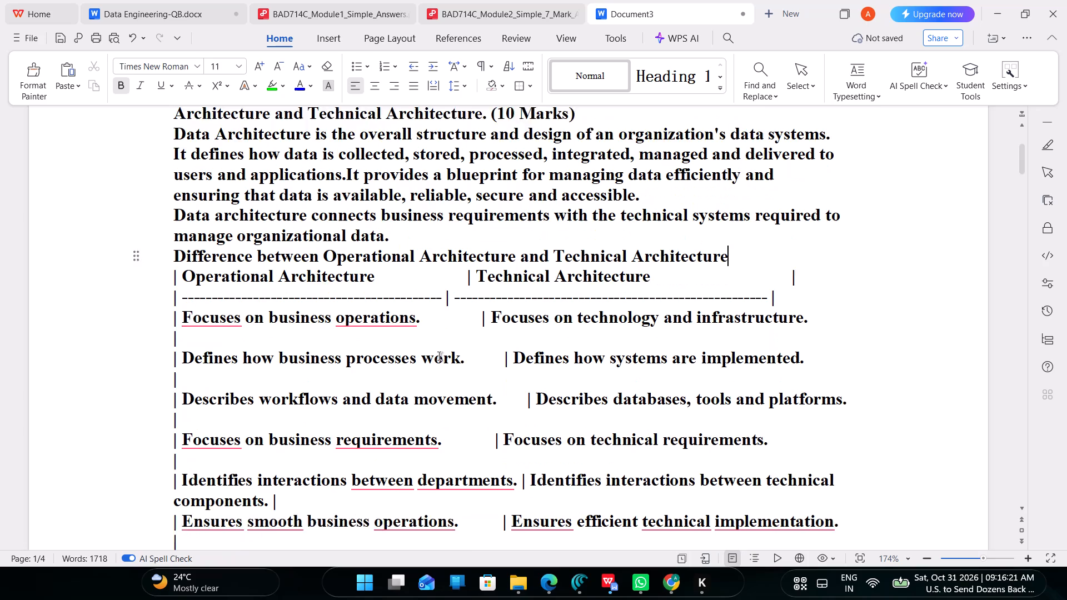
{"action": "scroll", "coordinate": [439, 356], "scroll_direction": "down", "scroll_amount": 5}
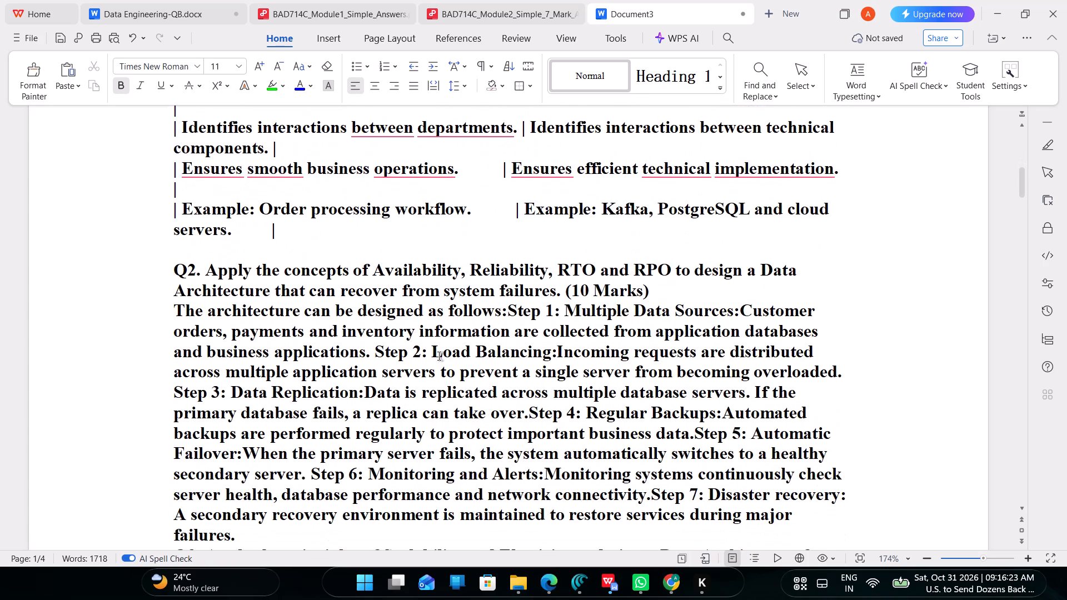
{"action": "scroll", "coordinate": [439, 356], "scroll_direction": "down", "scroll_amount": 1}
{"action": "scroll", "coordinate": [271, 297], "scroll_direction": "up", "scroll_amount": 6}
{"action": "scroll", "coordinate": [271, 297], "scroll_direction": "down", "scroll_amount": 1}
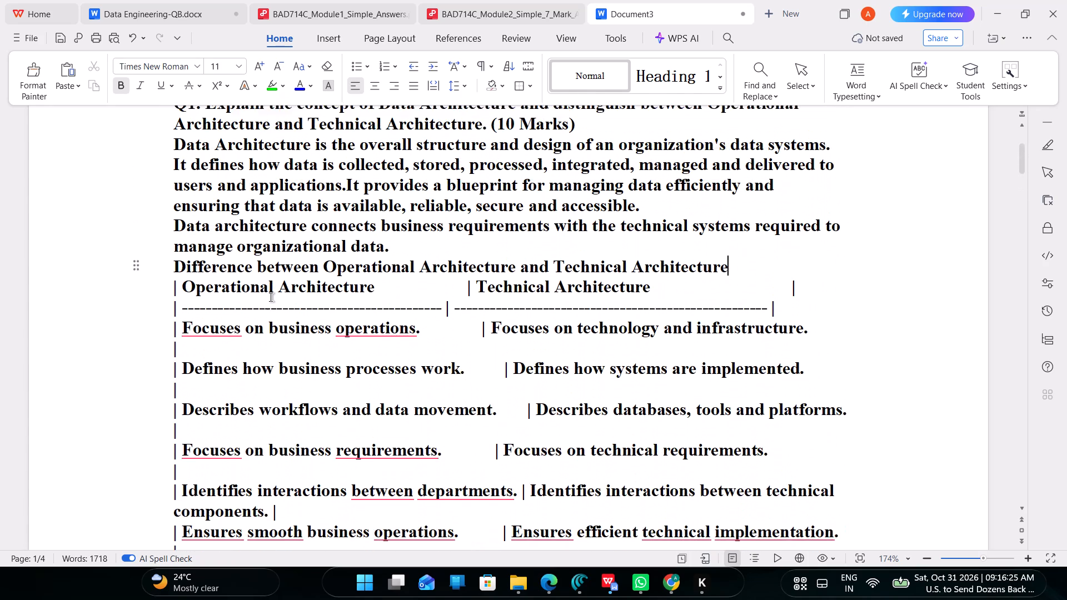
{"action": "scroll", "coordinate": [271, 297], "scroll_direction": "down", "scroll_amount": 2}
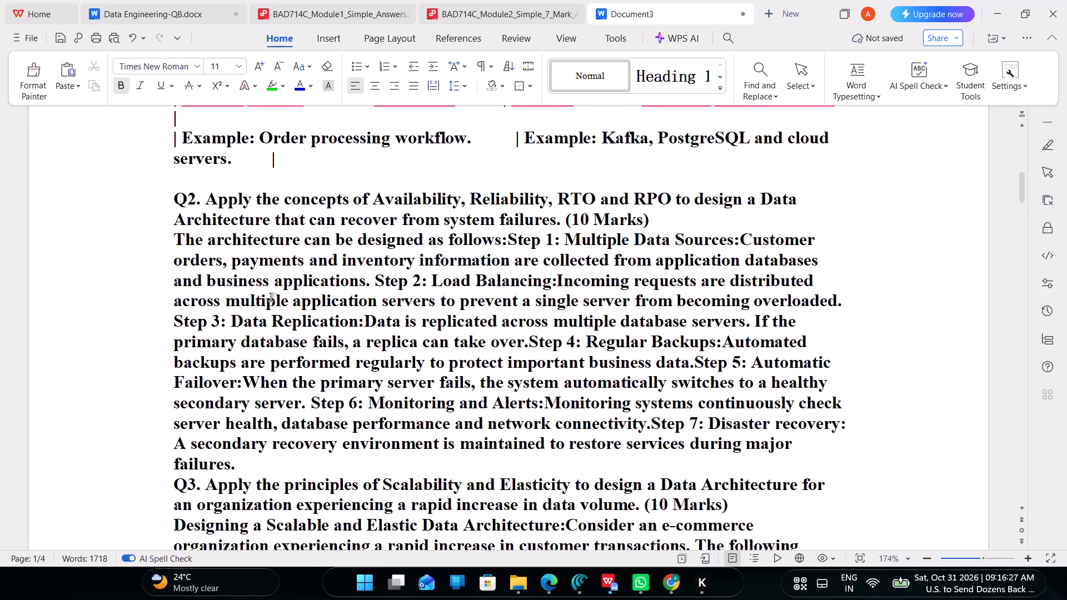
{"action": "left_click", "coordinate": [251, 438]}
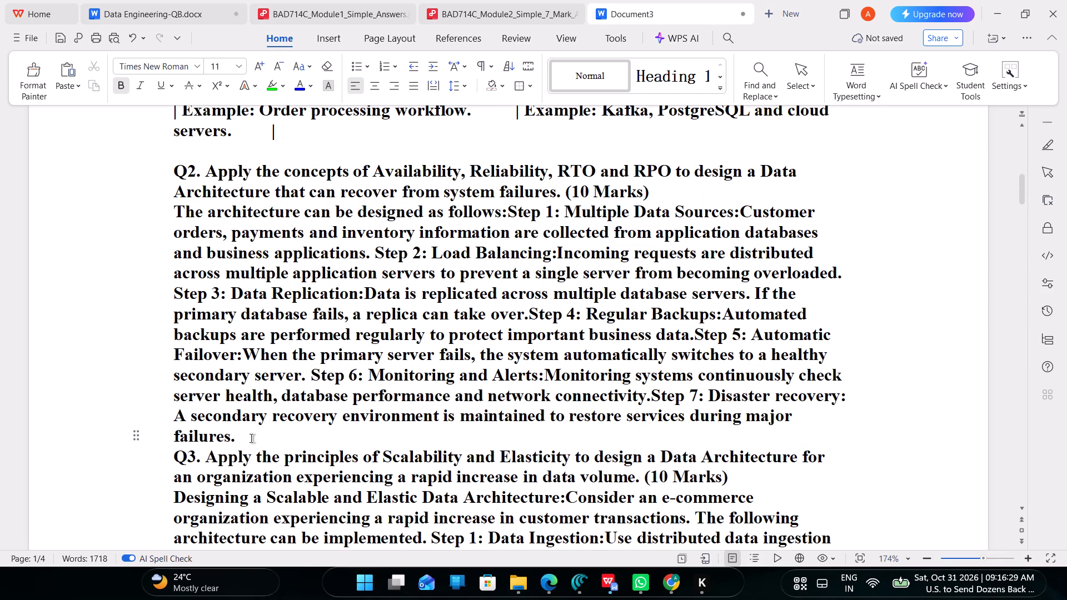
{"action": "key", "text": "shift+Return"}
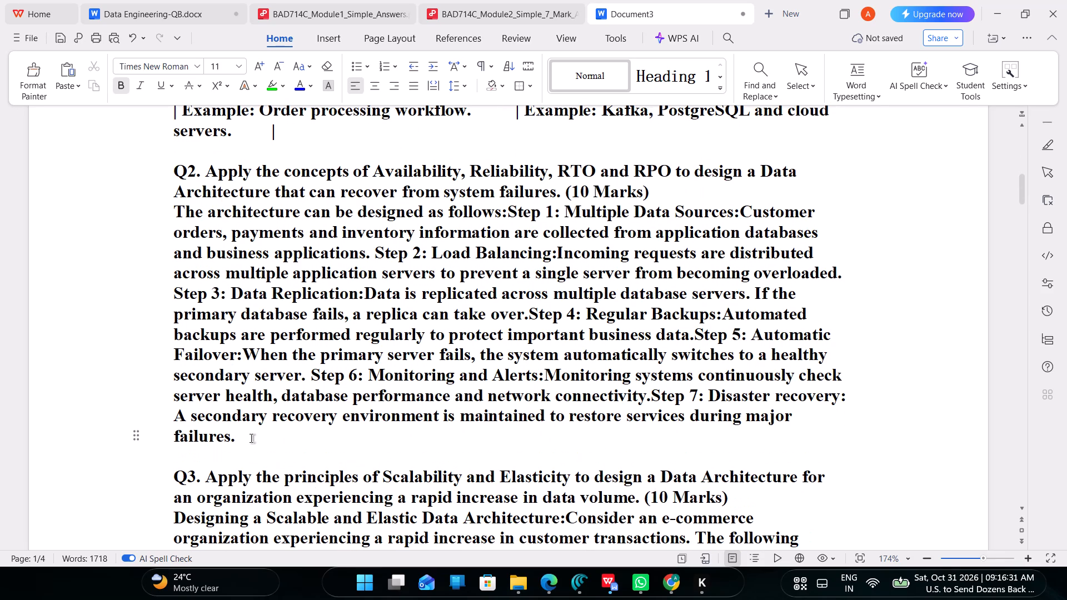
Look over the answers from Q1 through Q6 to check the spacing between questions.
{"action": "scroll", "coordinate": [251, 438], "scroll_direction": "down", "scroll_amount": 8}
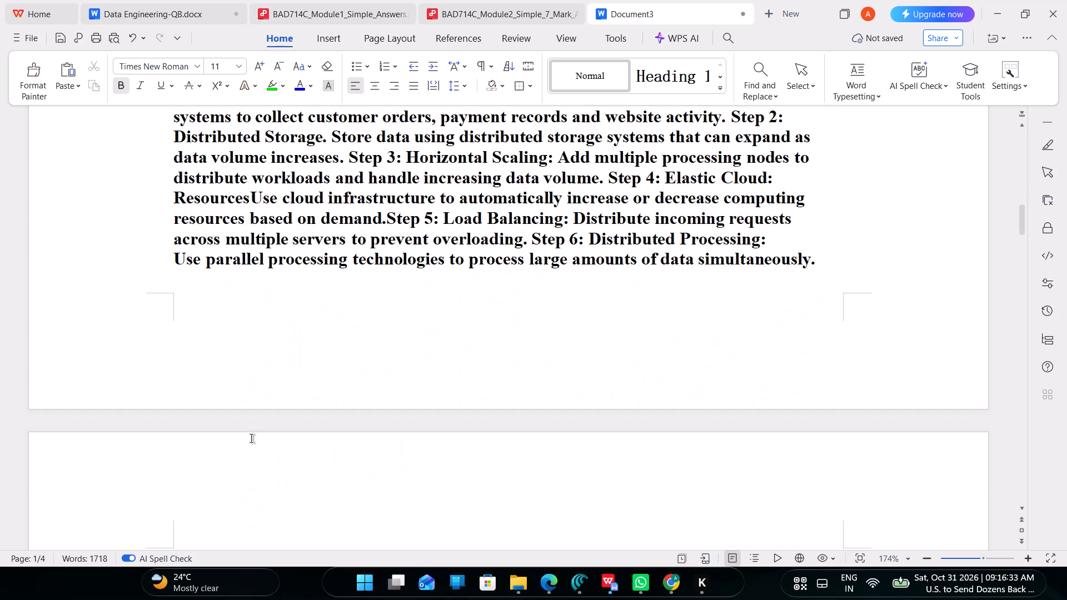
{"action": "scroll", "coordinate": [251, 438], "scroll_direction": "down", "scroll_amount": 5}
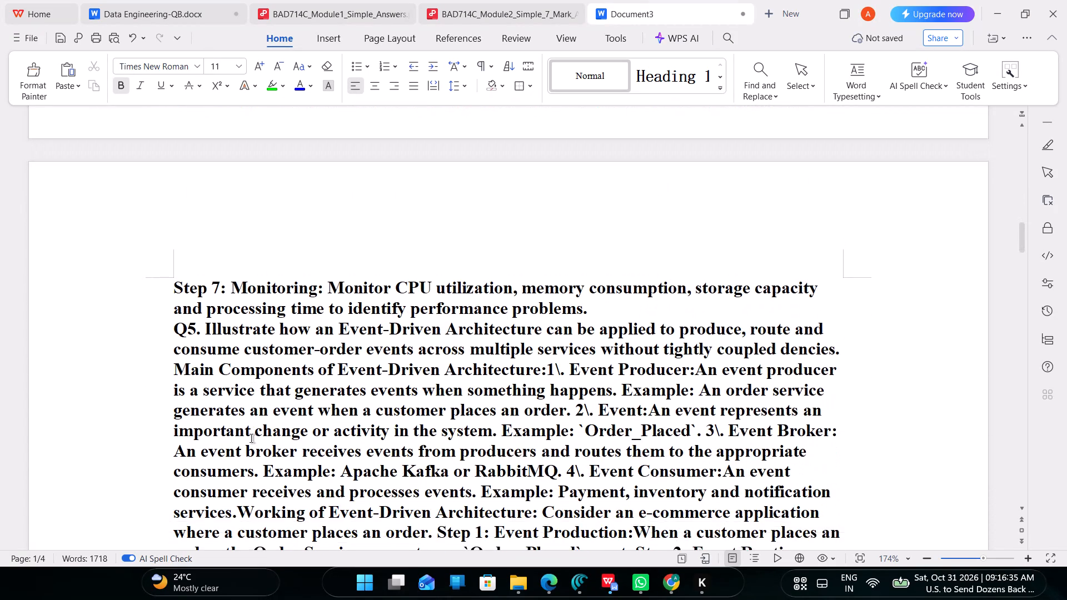
{"action": "scroll", "coordinate": [251, 438], "scroll_direction": "down", "scroll_amount": 2}
{"action": "scroll", "coordinate": [251, 438], "scroll_direction": "left", "scroll_amount": 3}
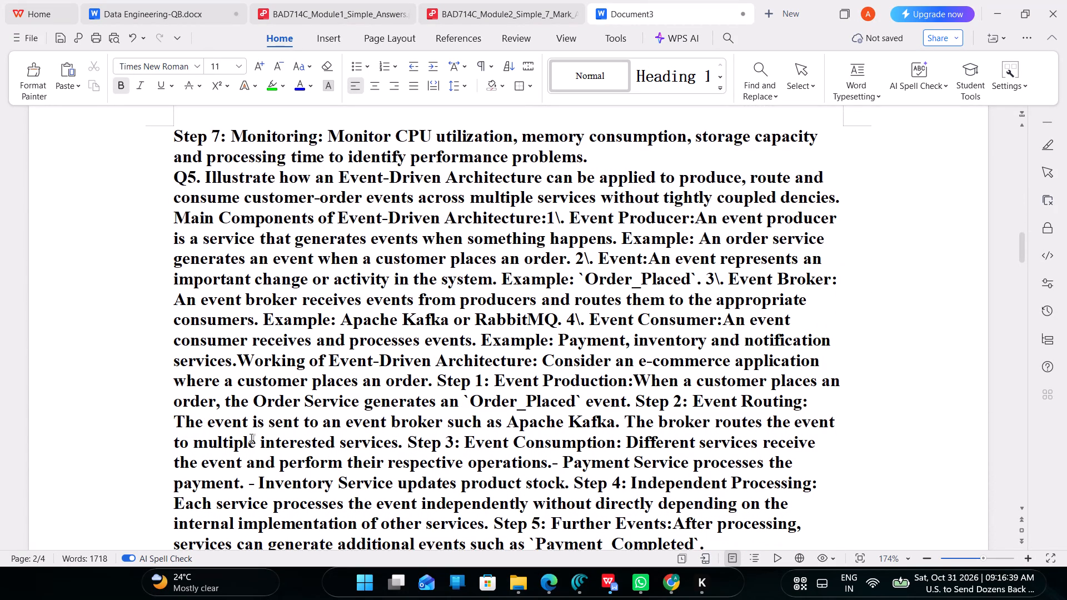
{"action": "scroll", "coordinate": [251, 438], "scroll_direction": "left", "scroll_amount": 2}
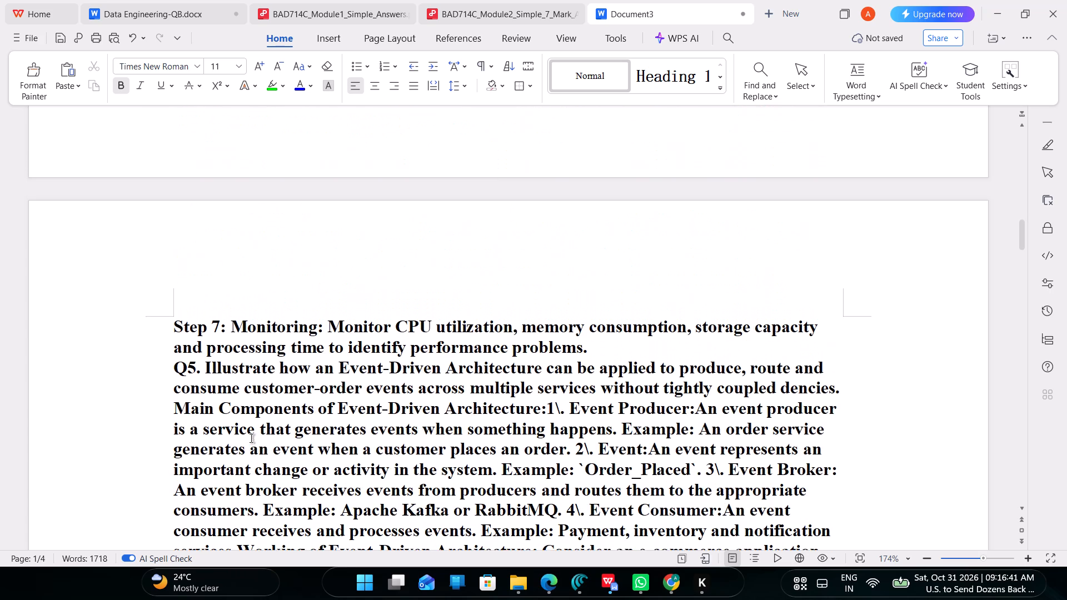
{"action": "scroll", "coordinate": [251, 438], "scroll_direction": "up", "scroll_amount": 5}
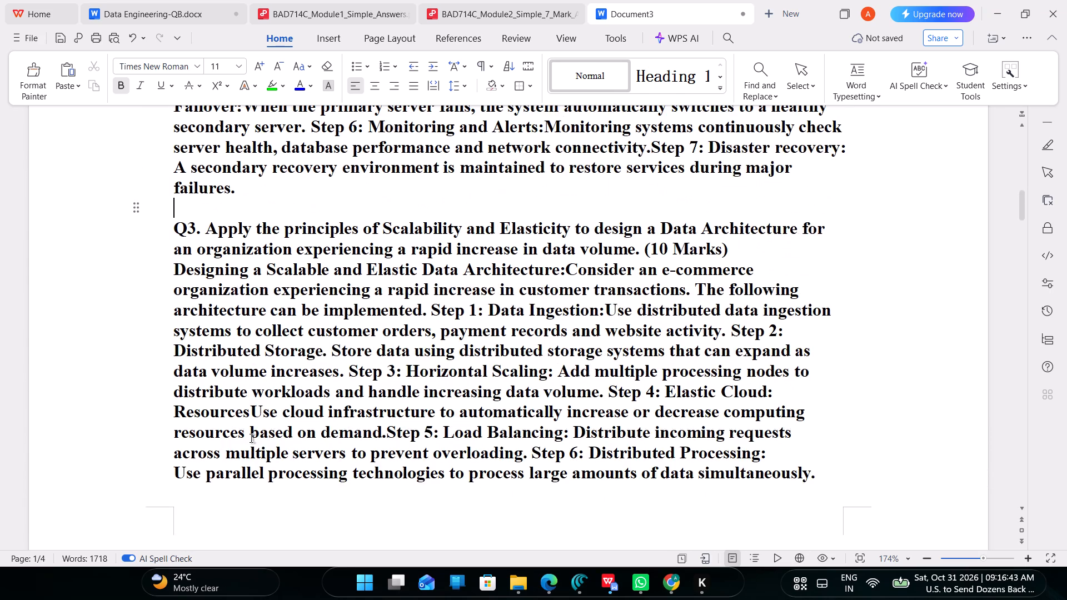
{"action": "scroll", "coordinate": [251, 438], "scroll_direction": "up", "scroll_amount": 1}
{"action": "scroll", "coordinate": [251, 438], "scroll_direction": "down", "scroll_amount": 9}
{"action": "scroll", "coordinate": [251, 438], "scroll_direction": "up", "scroll_amount": 1}
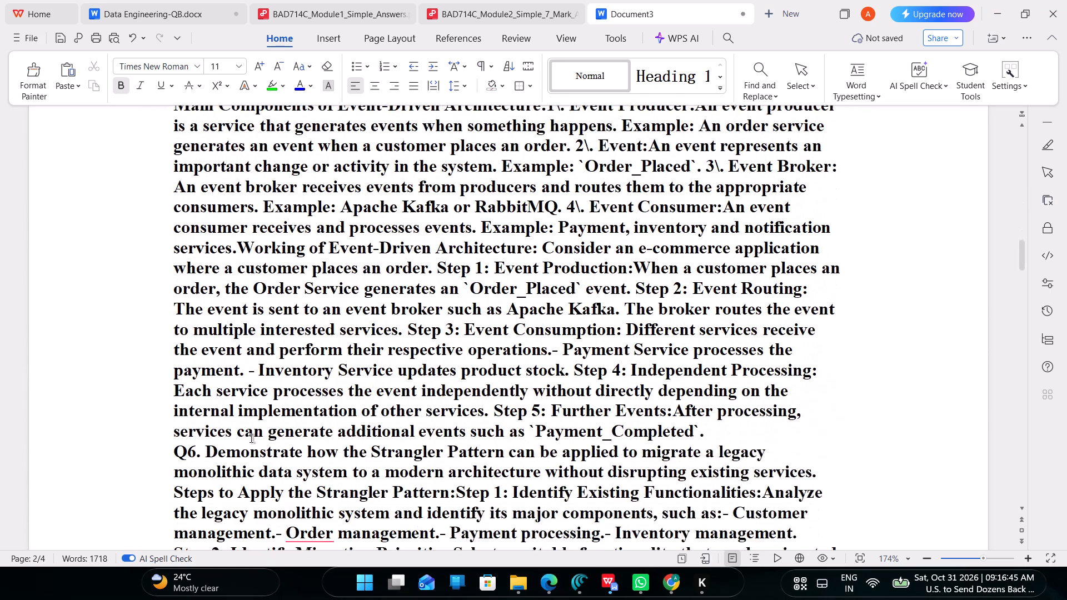
{"action": "scroll", "coordinate": [251, 438], "scroll_direction": "up", "scroll_amount": 1}
{"action": "scroll", "coordinate": [251, 438], "scroll_direction": "down", "scroll_amount": 1}
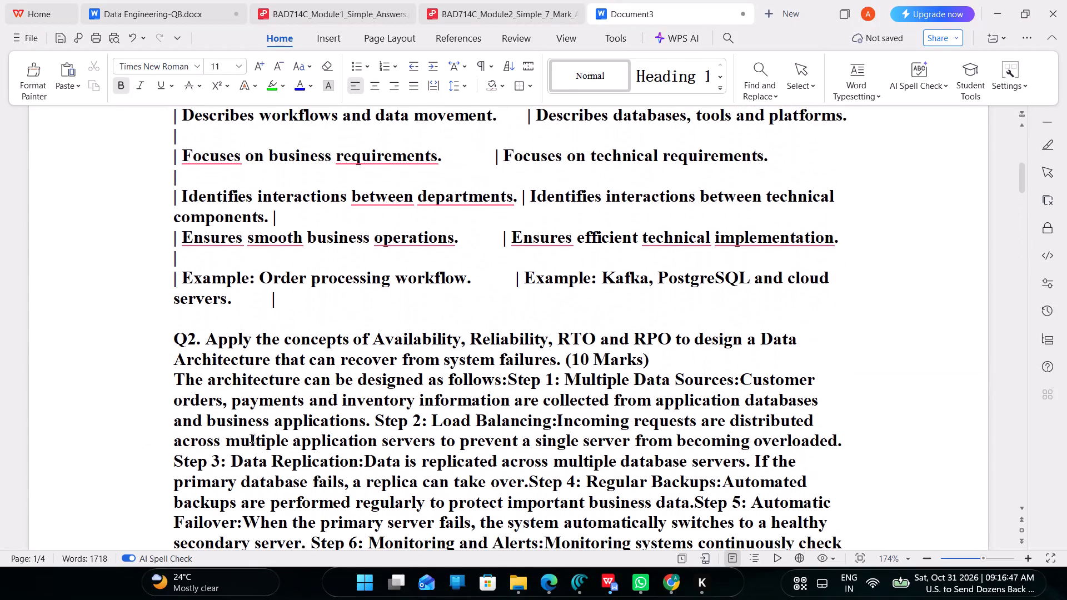
Insert a blank line between the "Step 7: Monitoring" paragraph and the Q5 question.
{"action": "scroll", "coordinate": [251, 438], "scroll_direction": "down", "scroll_amount": 7}
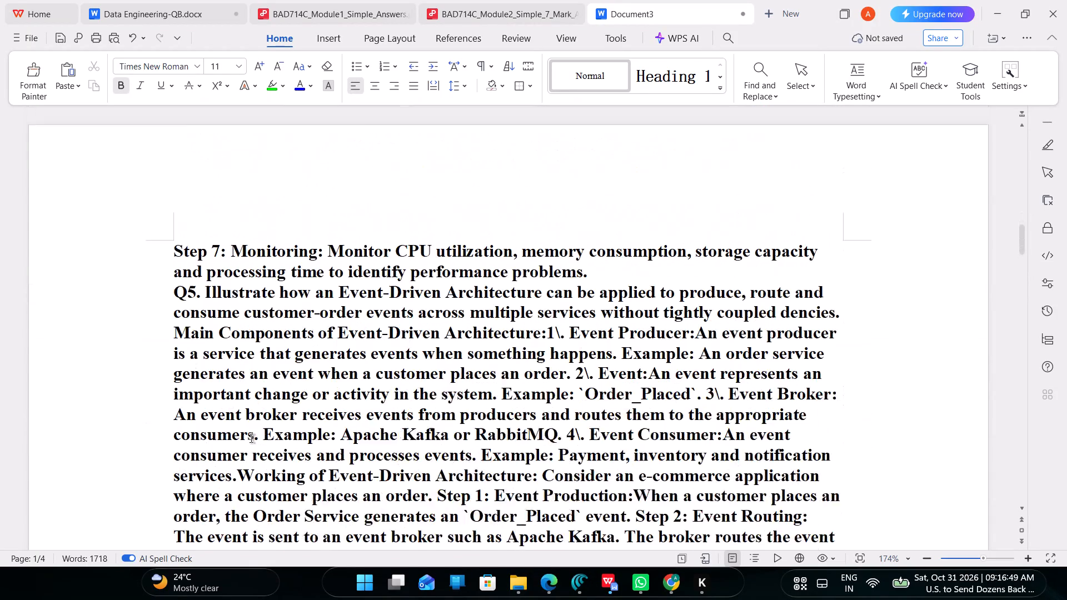
{"action": "scroll", "coordinate": [251, 438], "scroll_direction": "down", "scroll_amount": 3}
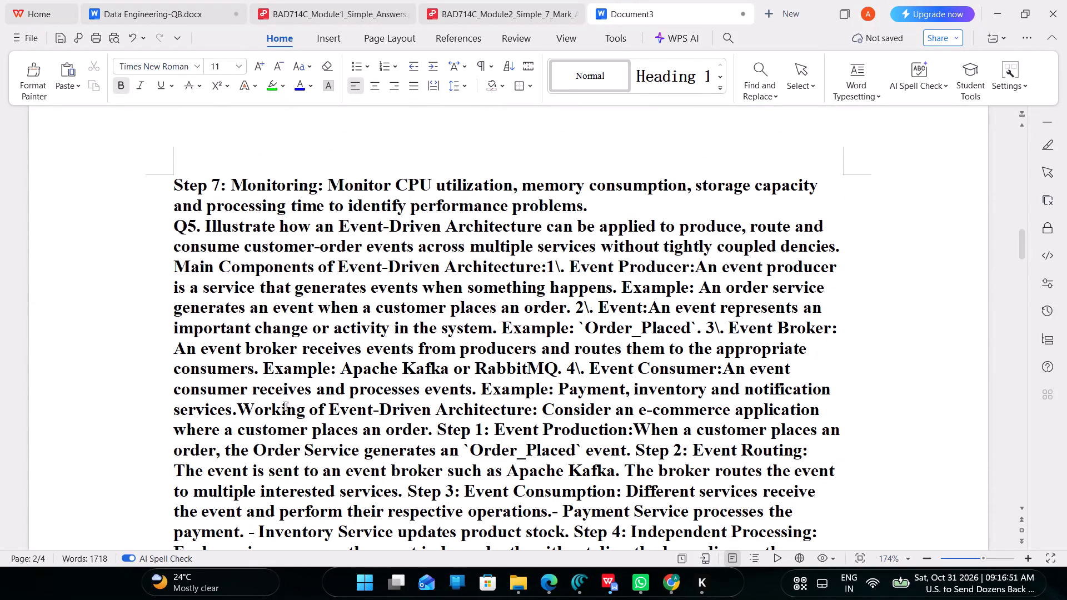
{"action": "left_click", "coordinate": [606, 201]}
{"action": "key", "text": "shift+Return"}
{"action": "scroll", "coordinate": [606, 201], "scroll_direction": "up", "scroll_amount": 5}
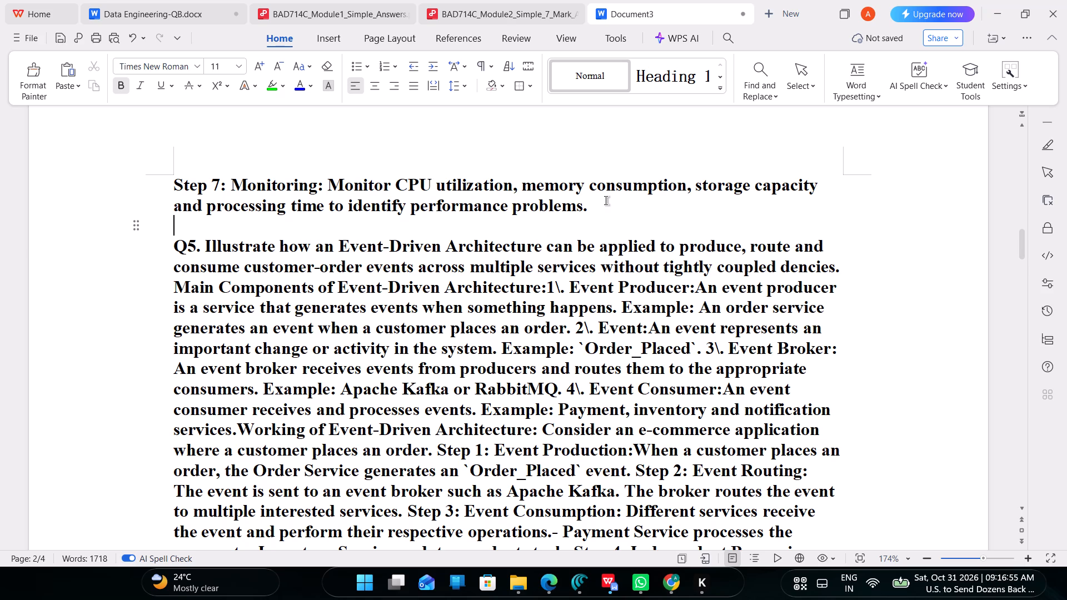
Insert a blank line between the end of Q5's answer, after "Payment_Completed", and the Q6 question.
{"action": "scroll", "coordinate": [606, 201], "scroll_direction": "up", "scroll_amount": 7}
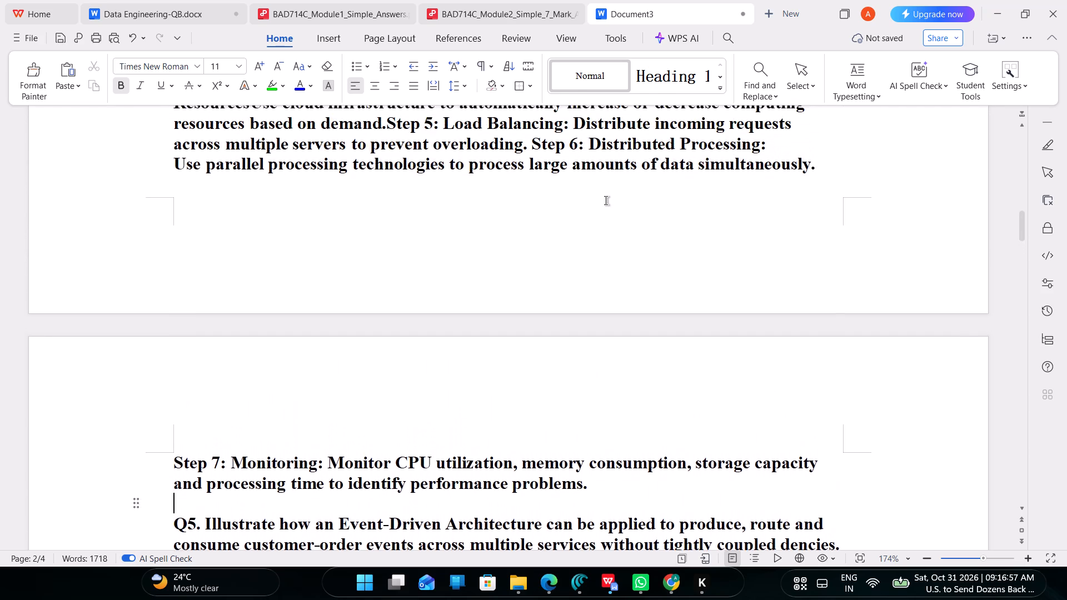
{"action": "scroll", "coordinate": [606, 201], "scroll_direction": "down", "scroll_amount": 1}
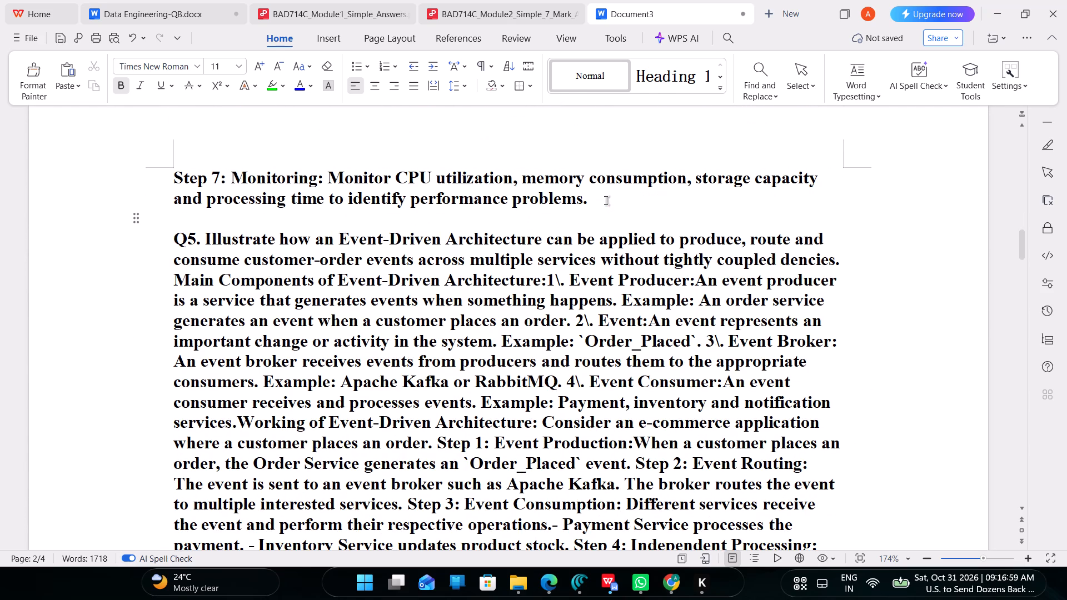
{"action": "scroll", "coordinate": [606, 201], "scroll_direction": "down", "scroll_amount": 2}
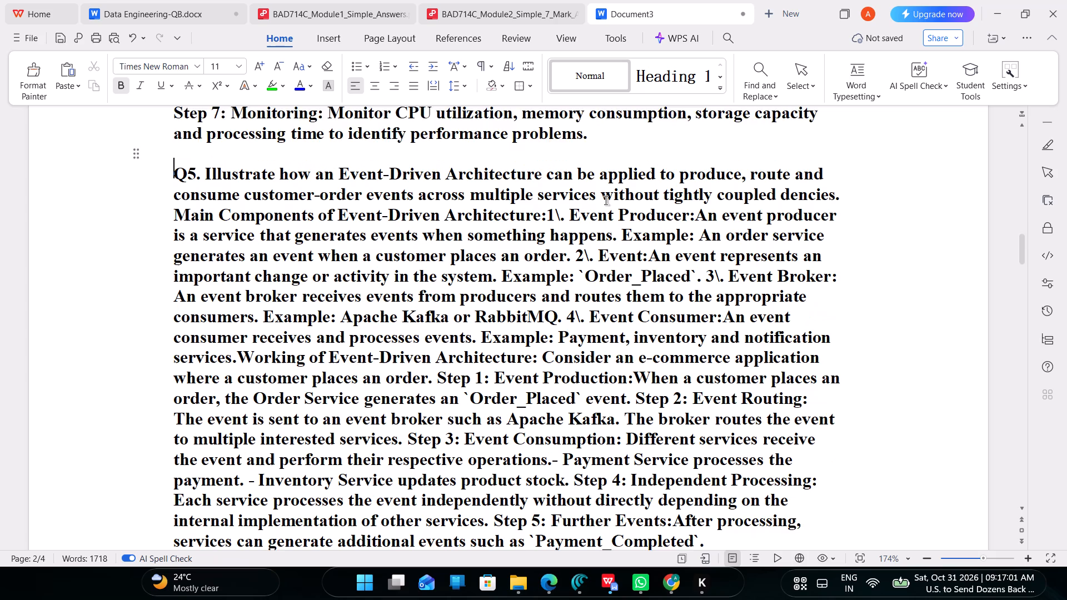
{"action": "scroll", "coordinate": [606, 201], "scroll_direction": "down", "scroll_amount": 3}
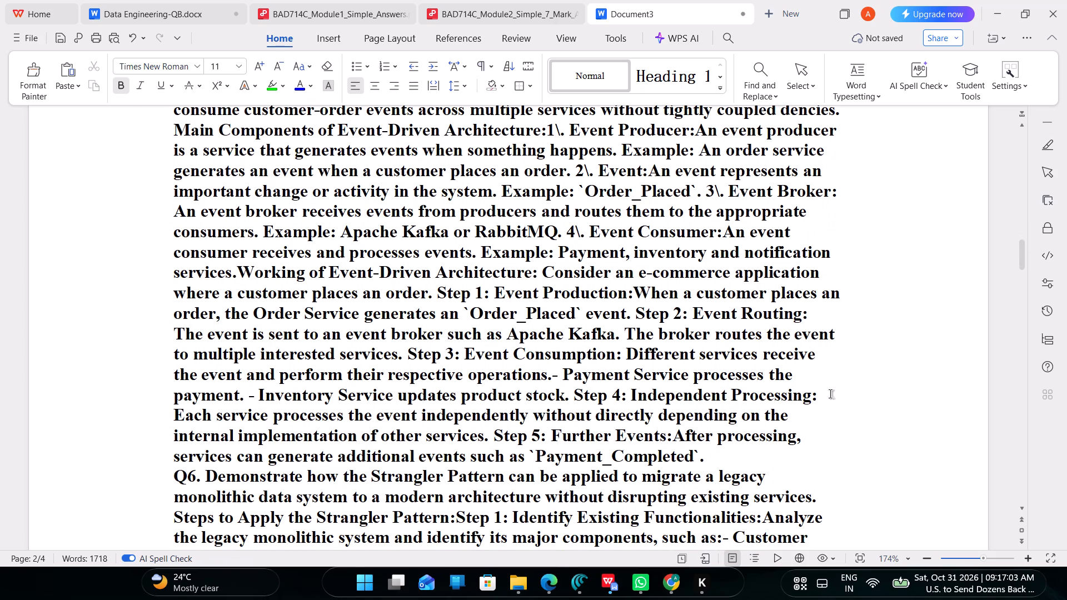
{"action": "left_click", "coordinate": [724, 460]}
{"action": "key", "text": "shift+Return"}
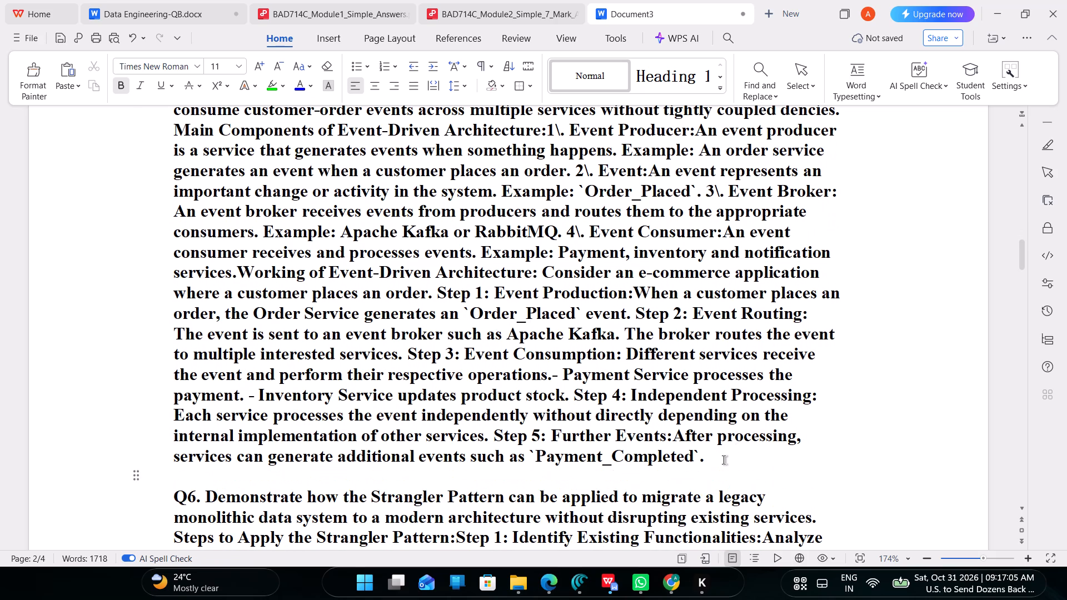
Insert a blank line between the end of Q6's answer, after "system can be retired.", and the Q7 question.
{"action": "scroll", "coordinate": [724, 460], "scroll_direction": "down", "scroll_amount": 10}
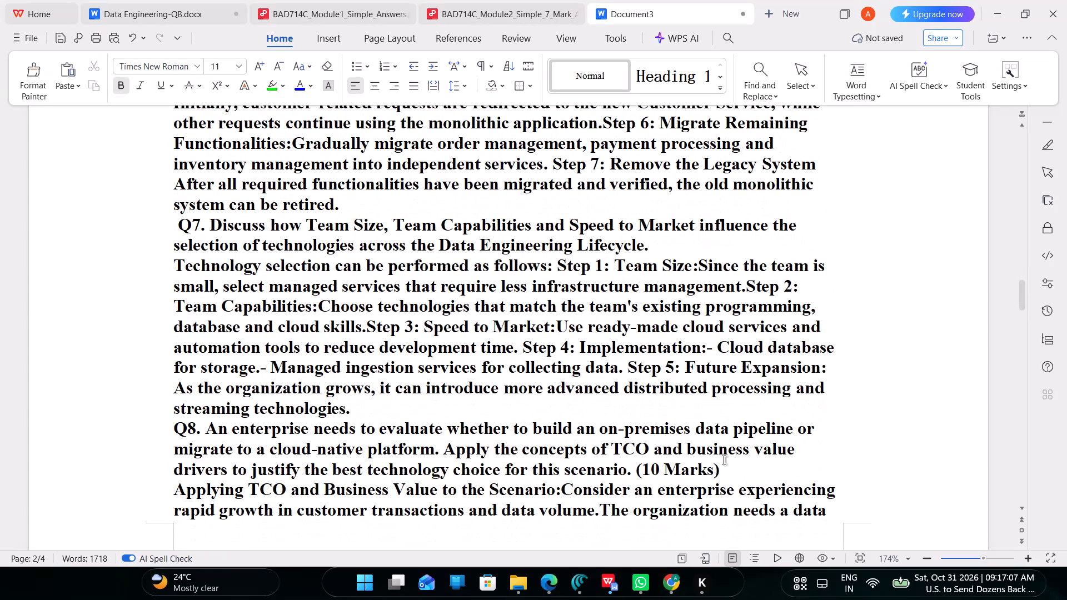
{"action": "left_click", "coordinate": [351, 203]}
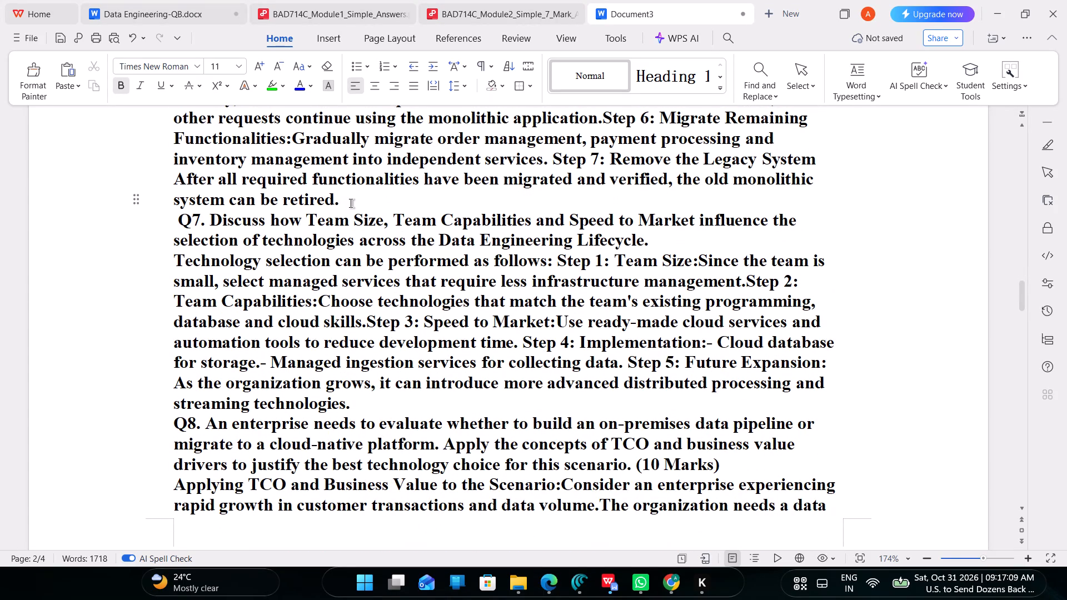
{"action": "key", "text": "shift+Return"}
Insert a blank line between the end of Q7's answer, after "streaming technologies.", and the Q8 question.
{"action": "scroll", "coordinate": [351, 203], "scroll_direction": "down", "scroll_amount": 3}
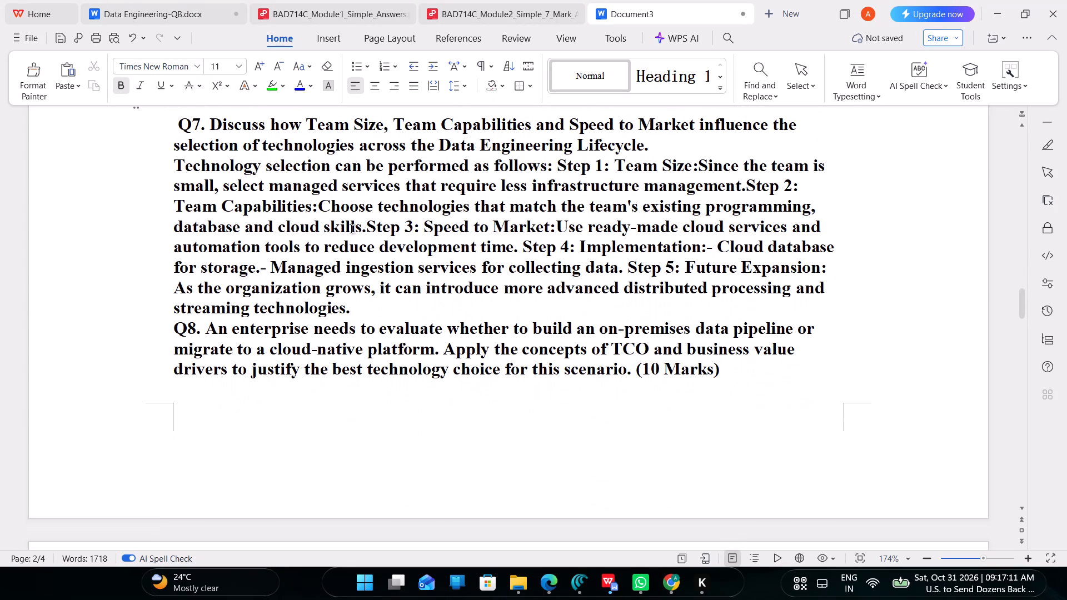
{"action": "left_click", "coordinate": [378, 307]}
{"action": "key", "text": "shift+Return"}
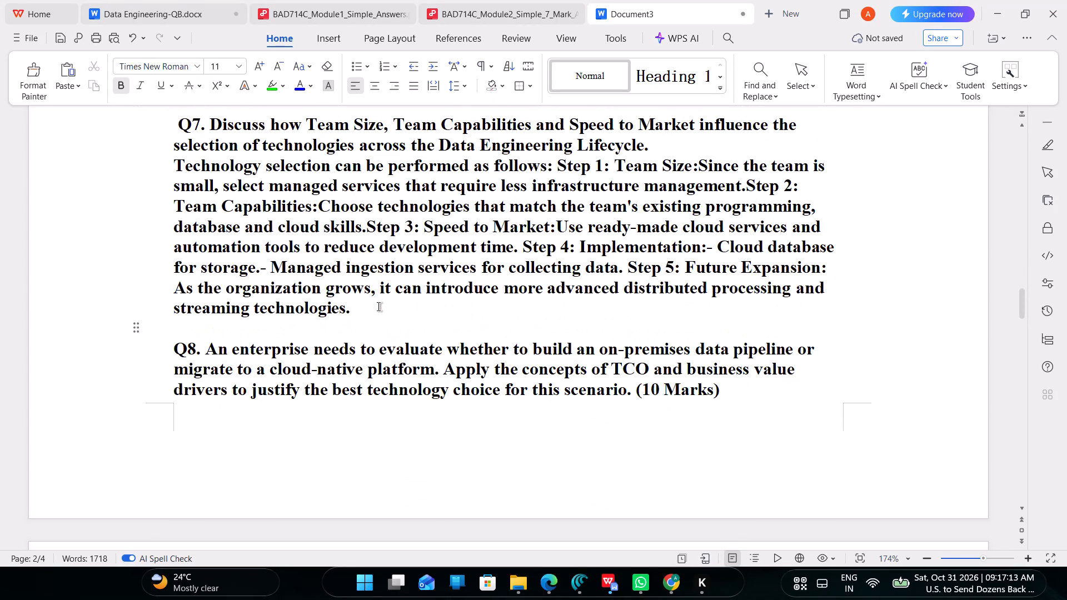
Insert a blank line between the end of Q8's answer, after "suitable choice.", and the Q9 question.
{"action": "scroll", "coordinate": [378, 307], "scroll_direction": "down", "scroll_amount": 10}
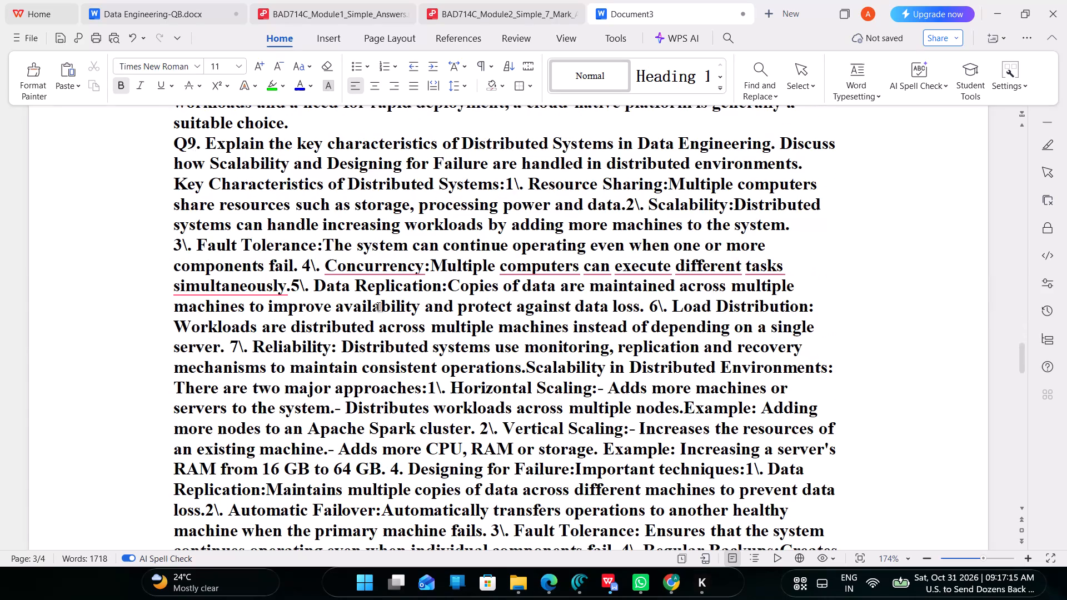
{"action": "scroll", "coordinate": [378, 307], "scroll_direction": "down", "scroll_amount": 1}
{"action": "left_click", "coordinate": [295, 121]}
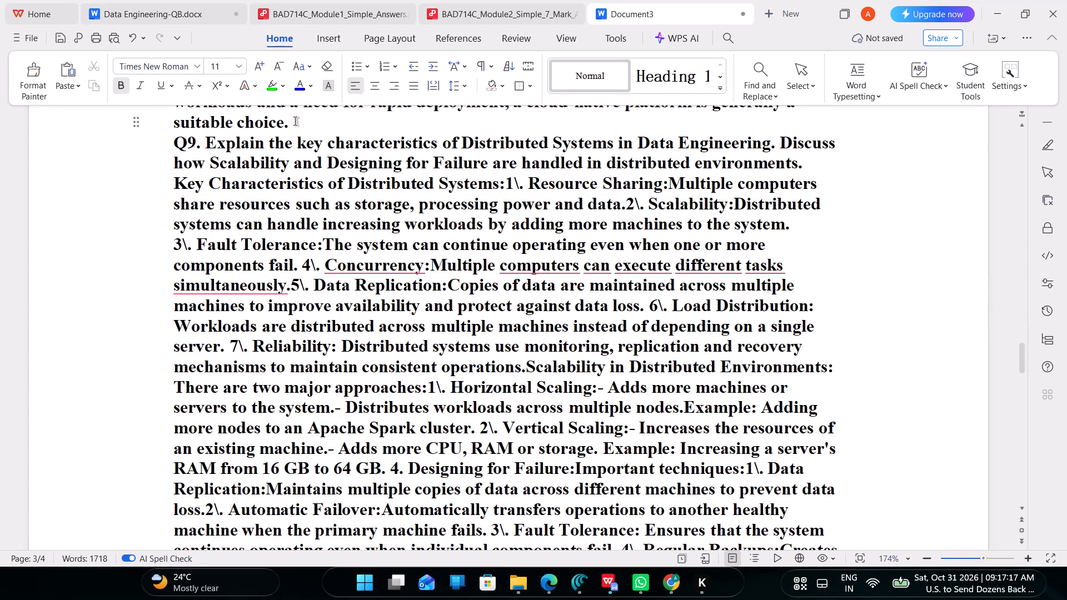
{"action": "key", "text": "shift+Return"}
Look over the Q9 and Q10 answers through to the end of the document.
{"action": "scroll", "coordinate": [295, 121], "scroll_direction": "down", "scroll_amount": 1}
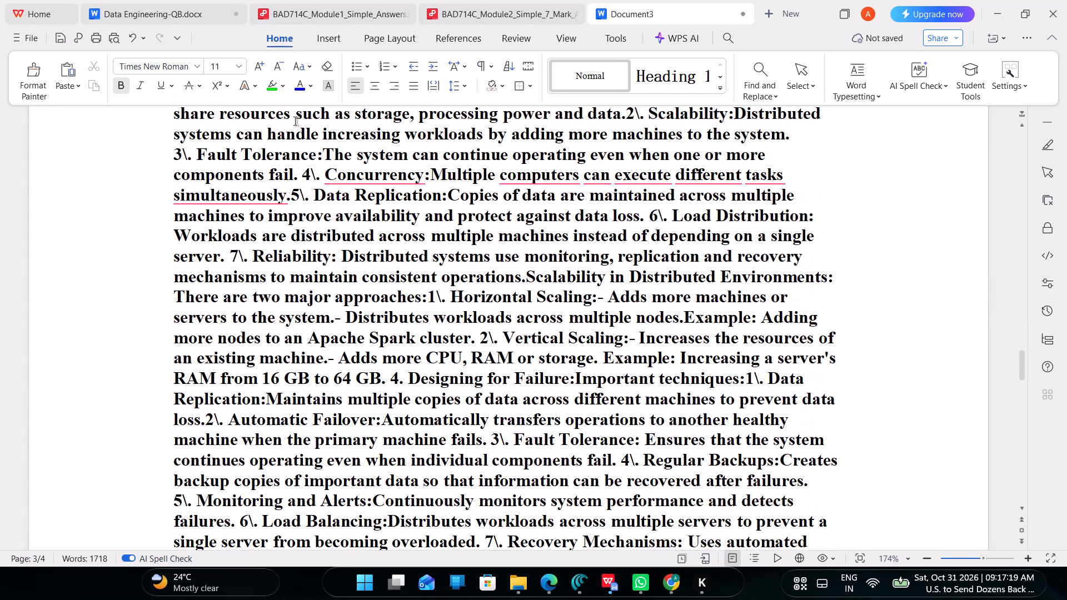
{"action": "scroll", "coordinate": [295, 121], "scroll_direction": "down", "scroll_amount": 5}
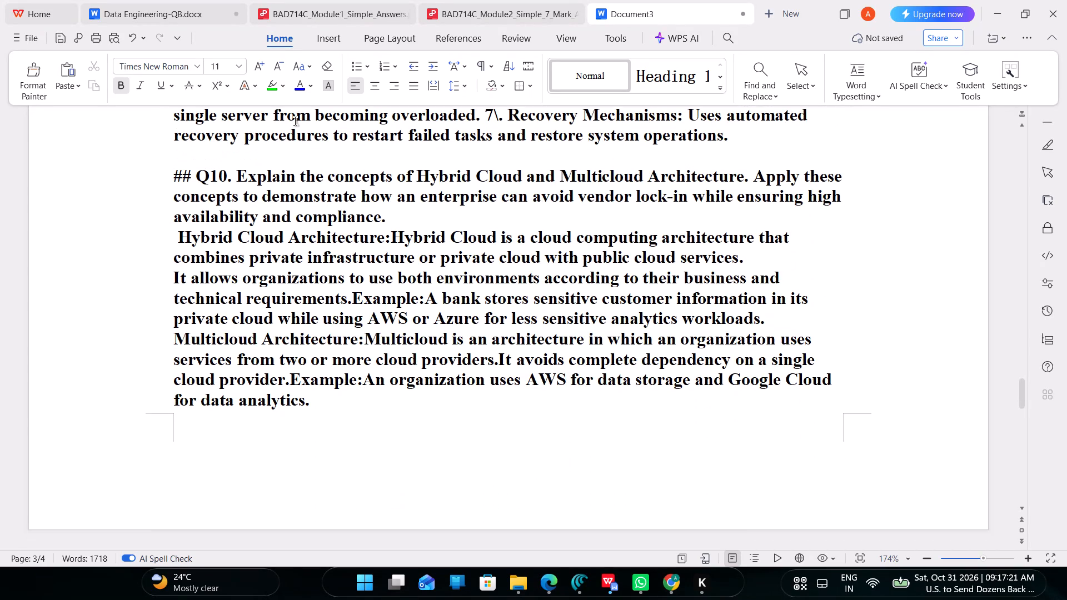
{"action": "scroll", "coordinate": [295, 121], "scroll_direction": "down", "scroll_amount": 9}
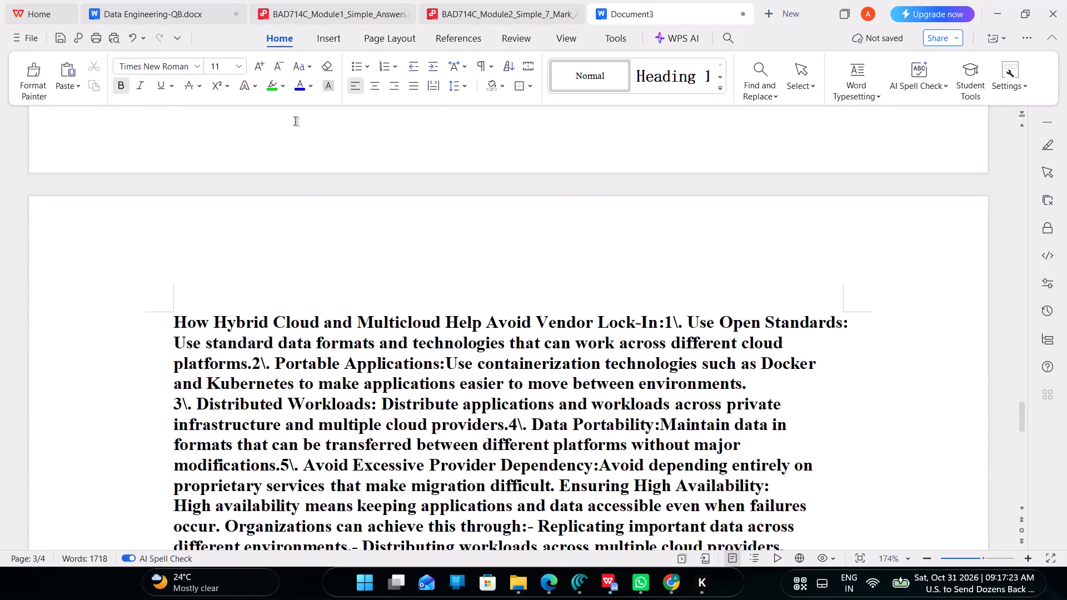
{"action": "scroll", "coordinate": [295, 121], "scroll_direction": "down", "scroll_amount": 2}
{"action": "scroll", "coordinate": [295, 121], "scroll_direction": "up", "scroll_amount": 5}
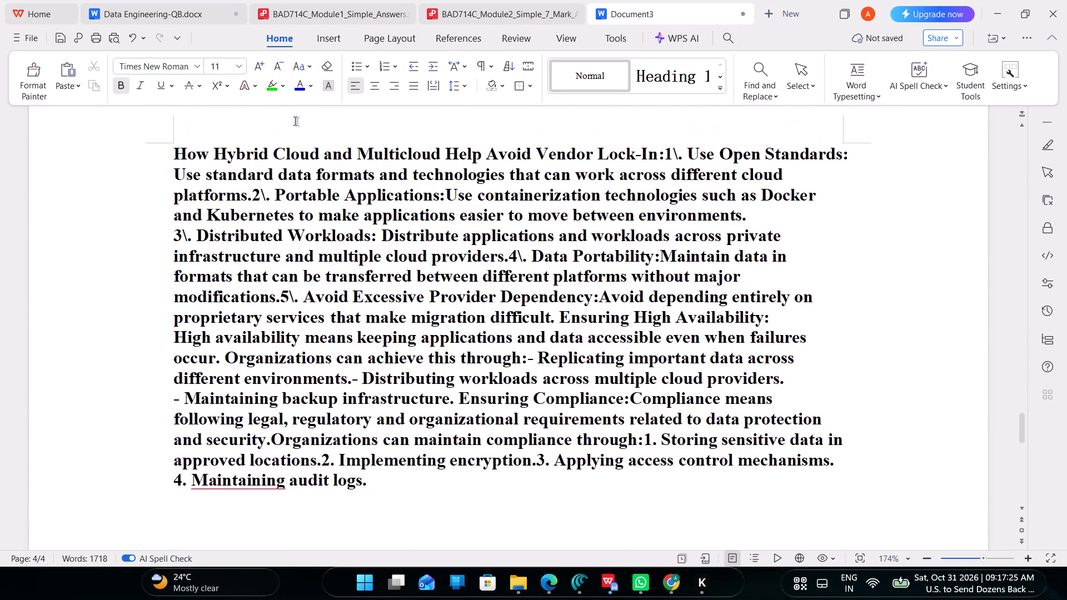
Delete the "## " marker in front of the Q10 question.
{"action": "scroll", "coordinate": [295, 121], "scroll_direction": "up", "scroll_amount": 8}
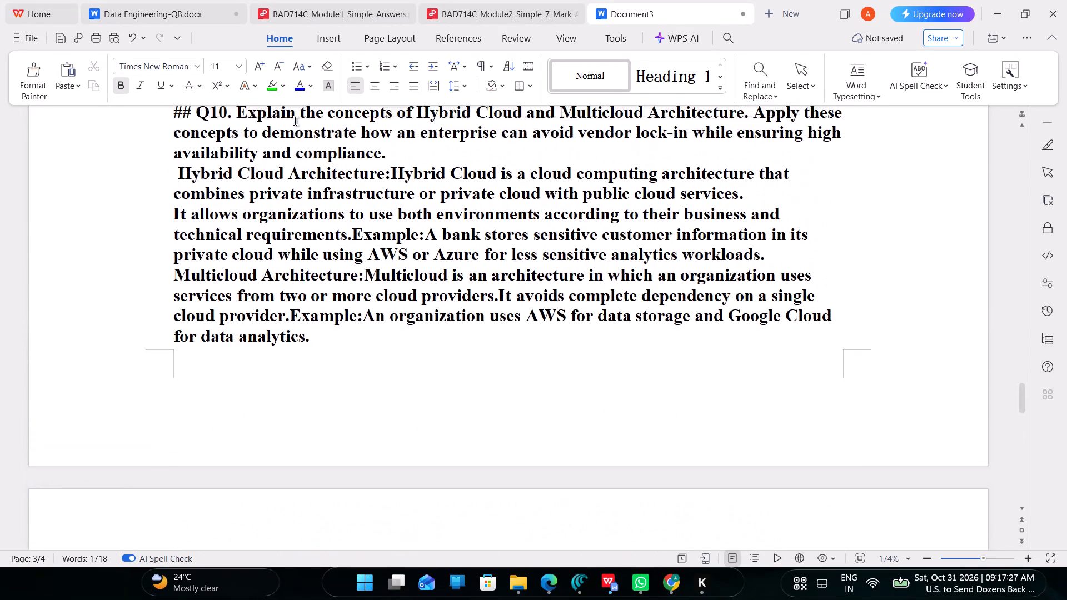
{"action": "scroll", "coordinate": [295, 121], "scroll_direction": "up", "scroll_amount": 3}
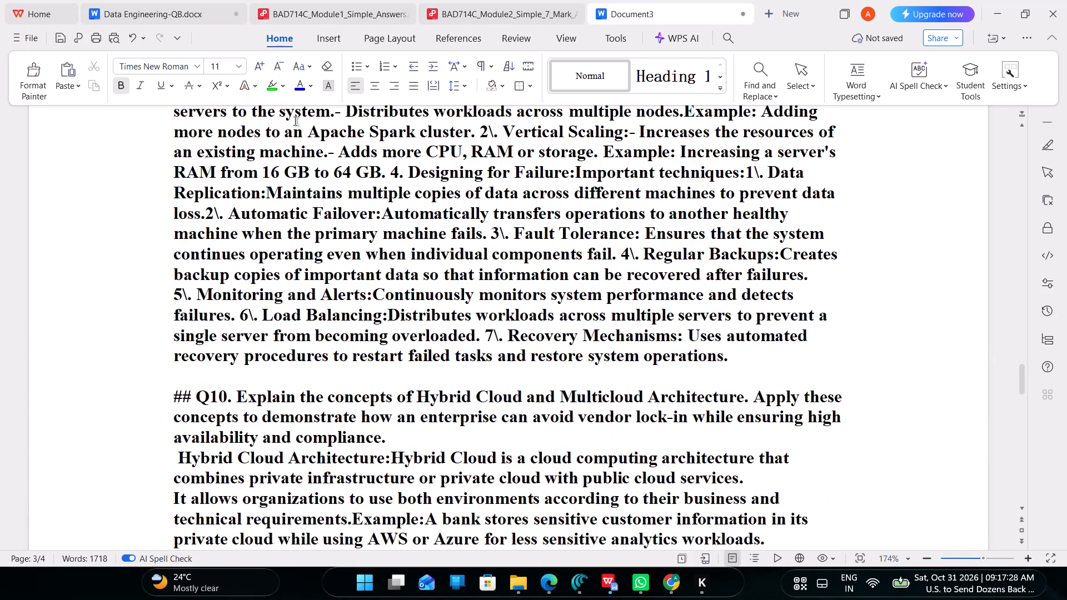
{"action": "scroll", "coordinate": [295, 121], "scroll_direction": "down", "scroll_amount": 2}
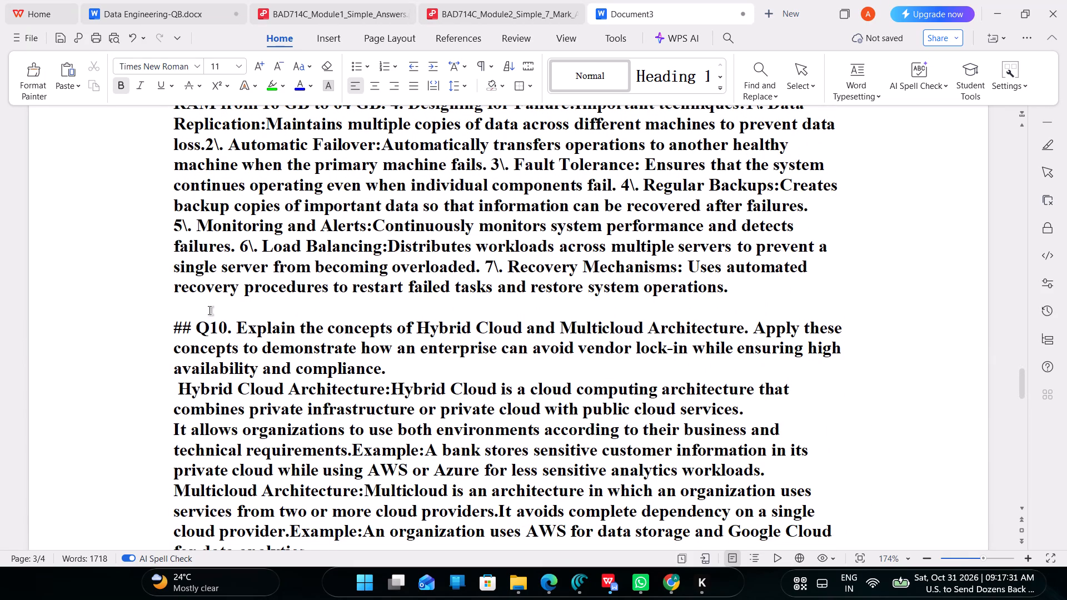
{"action": "left_click", "coordinate": [204, 328]}
{"action": "key", "text": "Left"}
{"action": "key", "text": "BackSpace"}
{"action": "key", "text": "BackSpace"}
{"action": "key", "text": "BackSpace"}
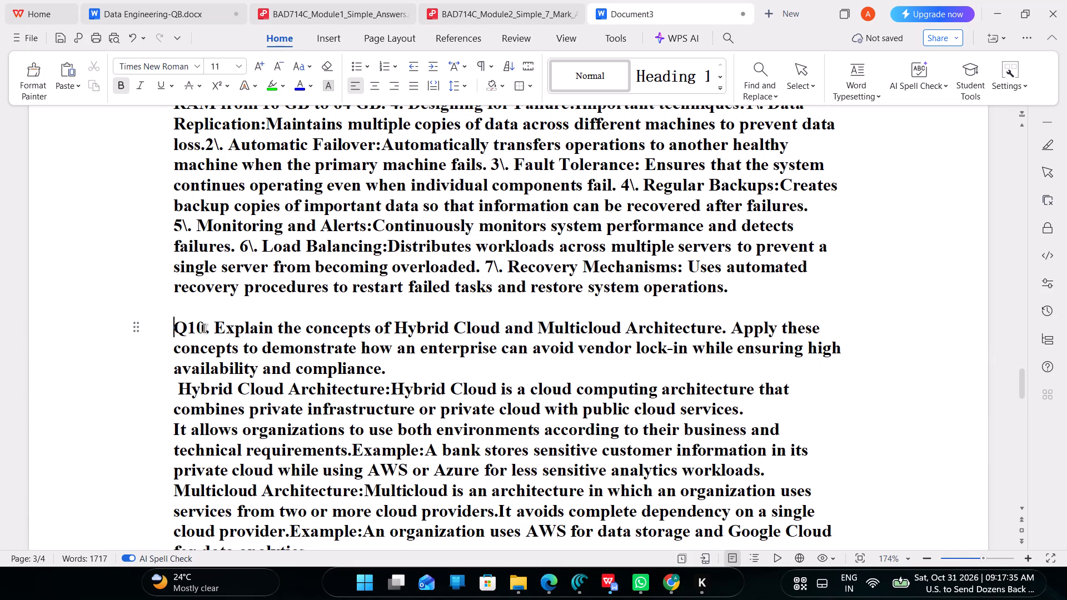
Review the whole document from Q1 through Q10 to check the spacing between questions.
{"action": "scroll", "coordinate": [204, 328], "scroll_direction": "up", "scroll_amount": 4}
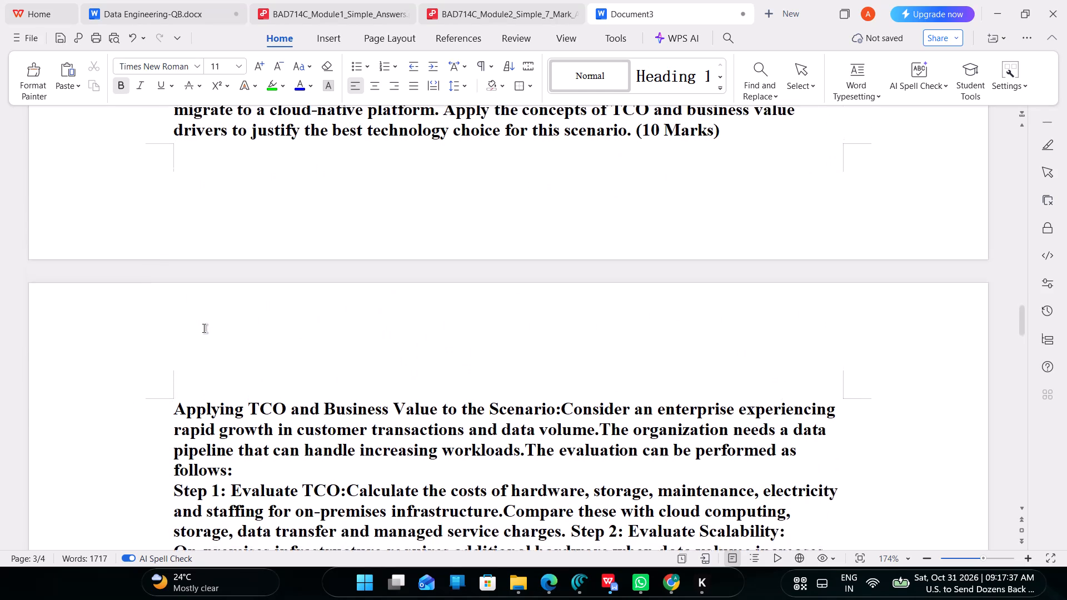
{"action": "scroll", "coordinate": [204, 328], "scroll_direction": "up", "scroll_amount": 20}
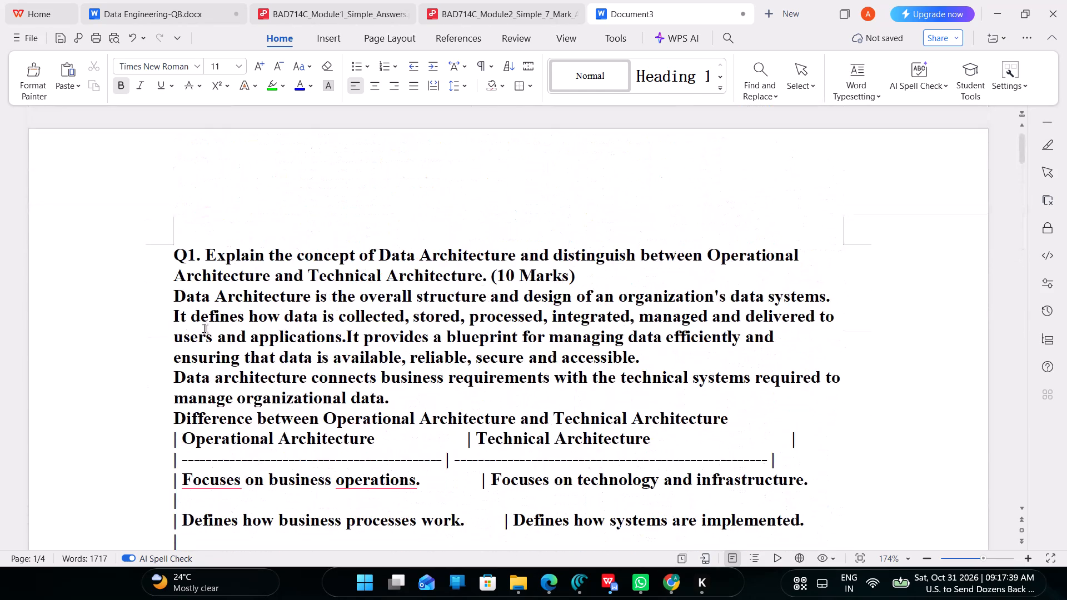
{"action": "scroll", "coordinate": [204, 328], "scroll_direction": "down", "scroll_amount": 11}
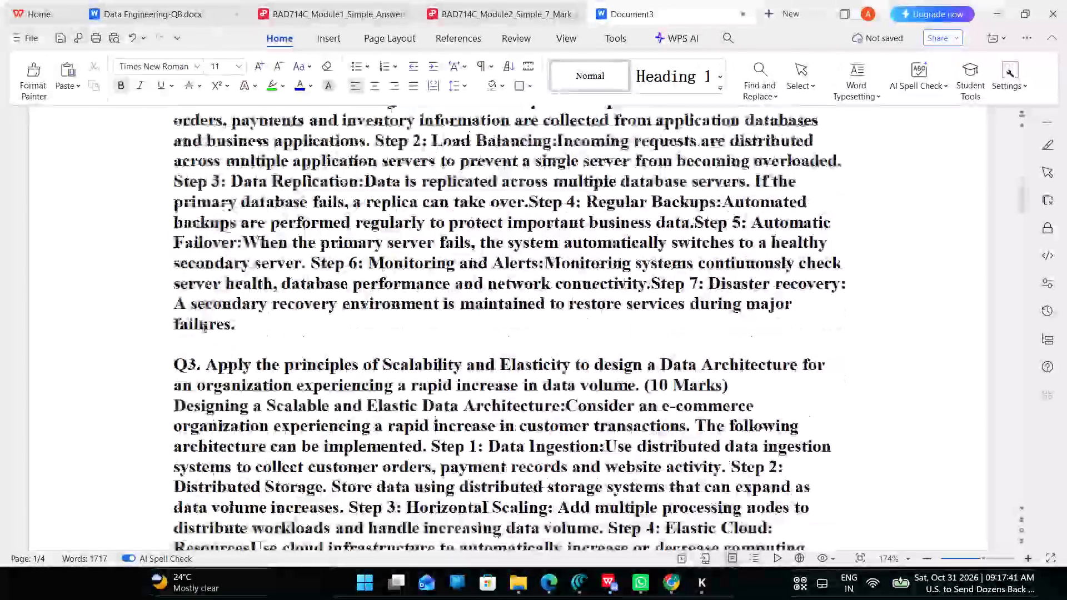
{"action": "scroll", "coordinate": [204, 328], "scroll_direction": "down", "scroll_amount": 6}
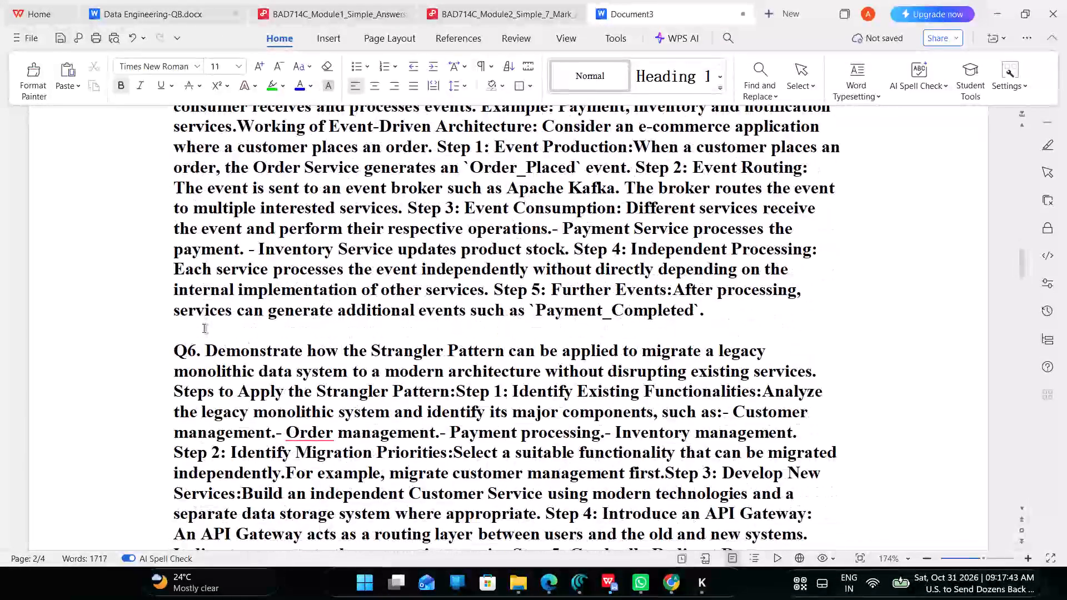
{"action": "scroll", "coordinate": [204, 328], "scroll_direction": "down", "scroll_amount": 2}
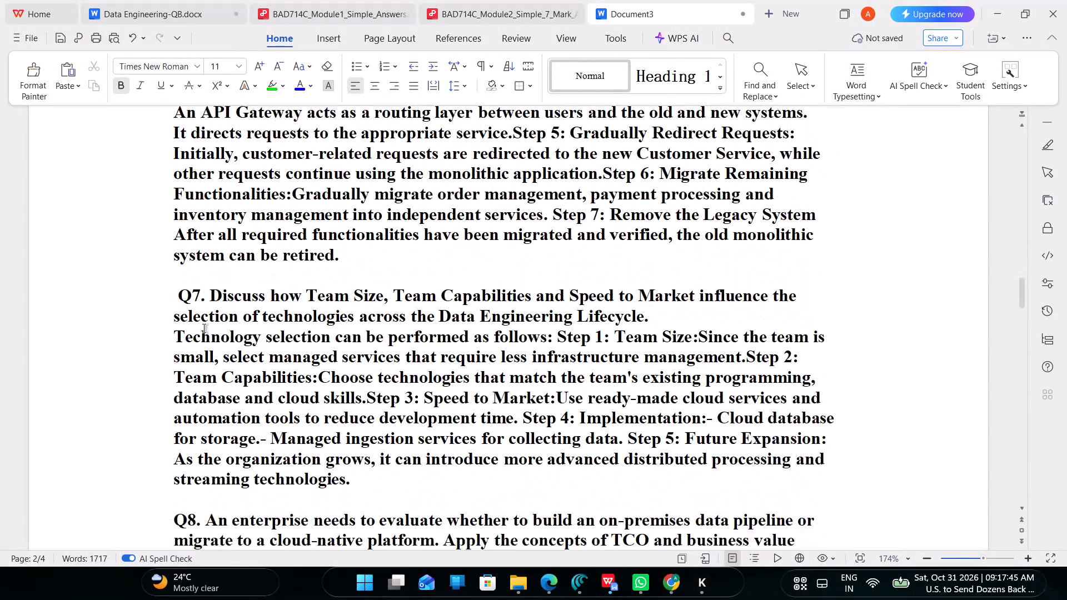
{"action": "scroll", "coordinate": [204, 328], "scroll_direction": "down", "scroll_amount": 3}
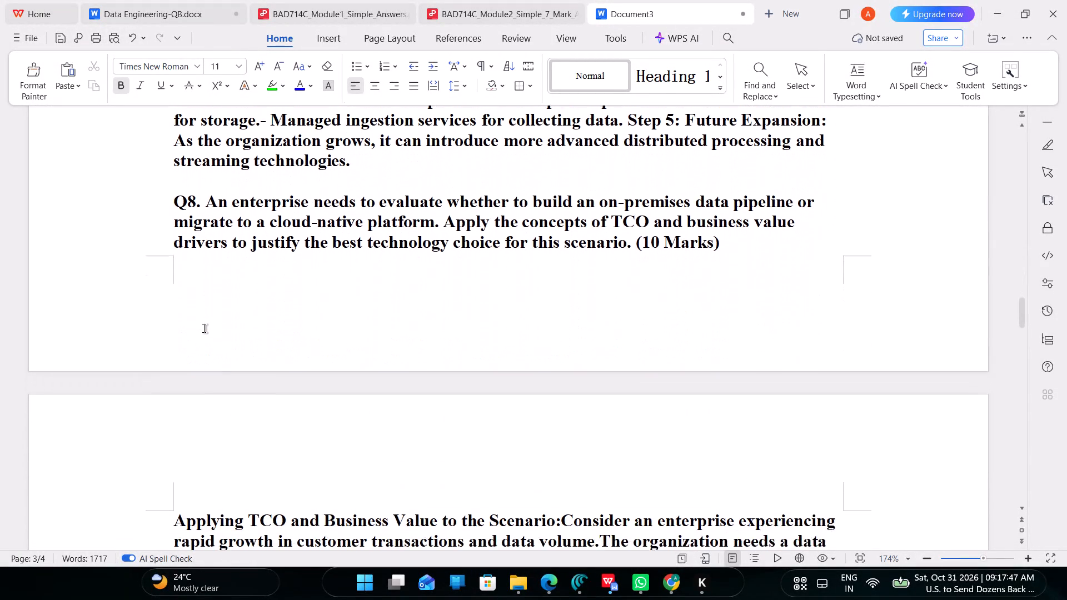
{"action": "scroll", "coordinate": [204, 328], "scroll_direction": "down", "scroll_amount": 8}
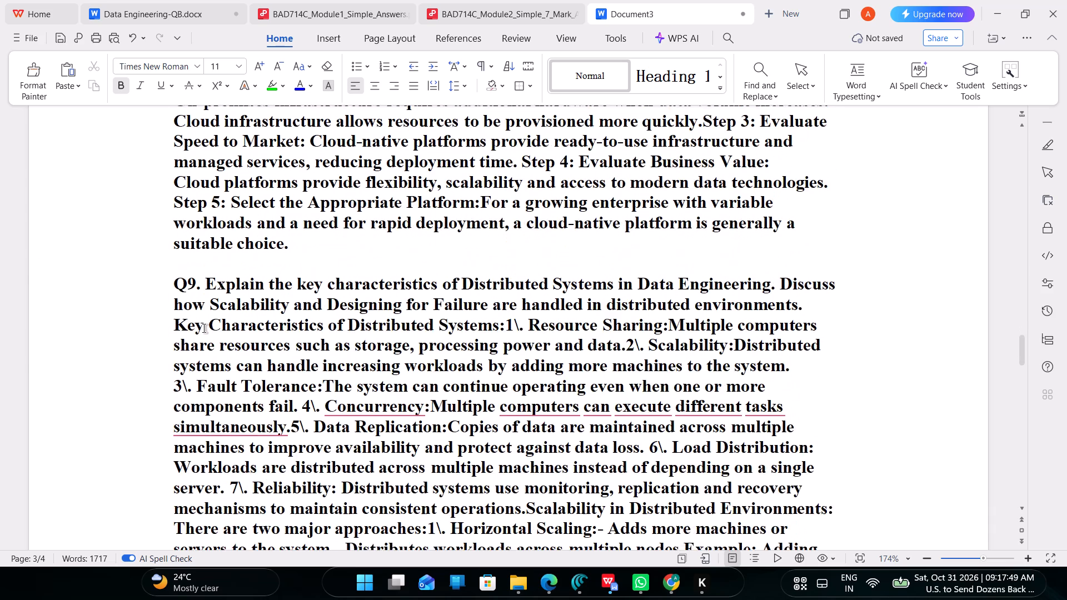
{"action": "scroll", "coordinate": [204, 328], "scroll_direction": "down", "scroll_amount": 5}
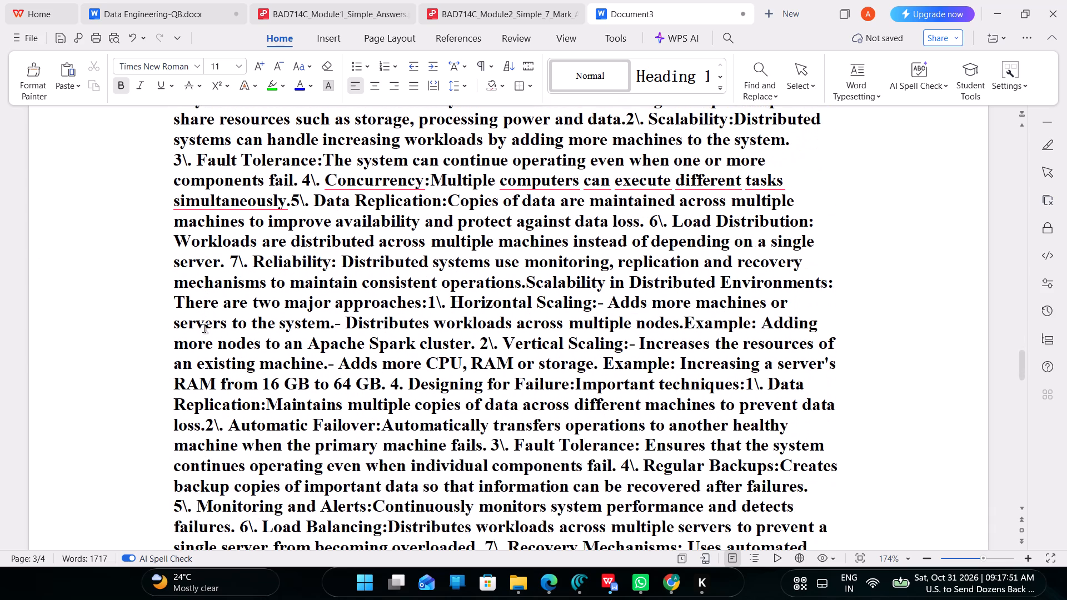
{"action": "scroll", "coordinate": [204, 328], "scroll_direction": "down", "scroll_amount": 3}
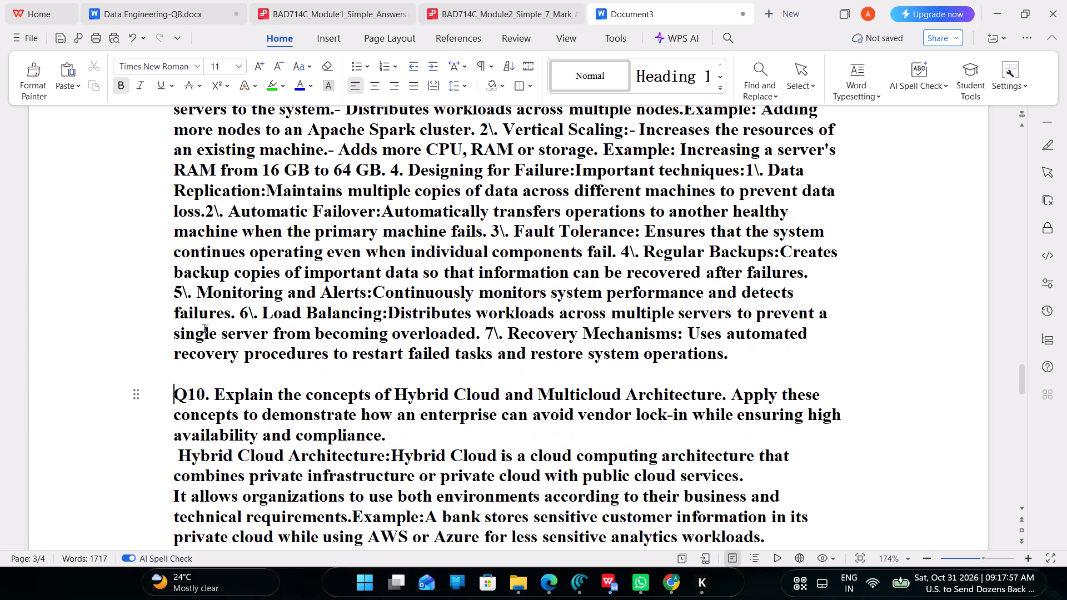
Remove the blank line between the end of Q2's answer and the Q3 question.
{"action": "scroll", "coordinate": [204, 328], "scroll_direction": "up", "scroll_amount": 17}
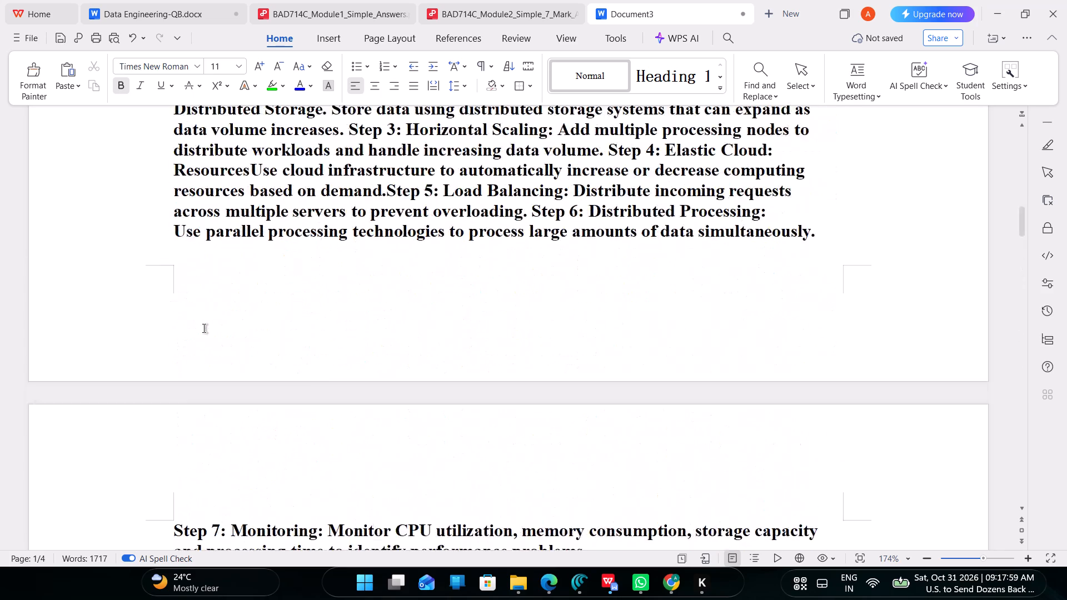
{"action": "scroll", "coordinate": [204, 328], "scroll_direction": "down", "scroll_amount": 10}
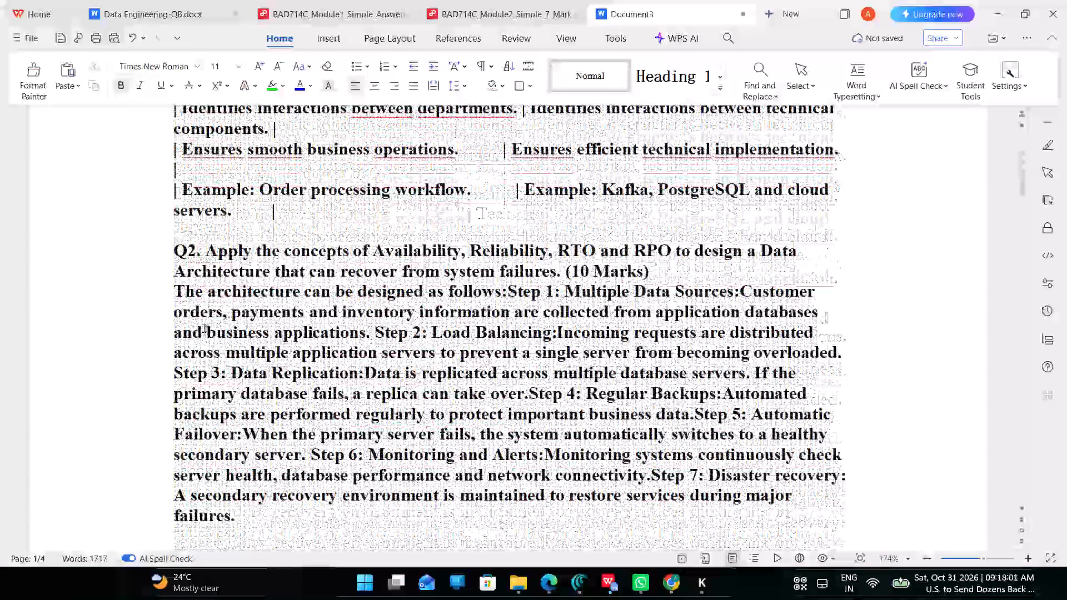
{"action": "scroll", "coordinate": [204, 328], "scroll_direction": "down", "scroll_amount": 1}
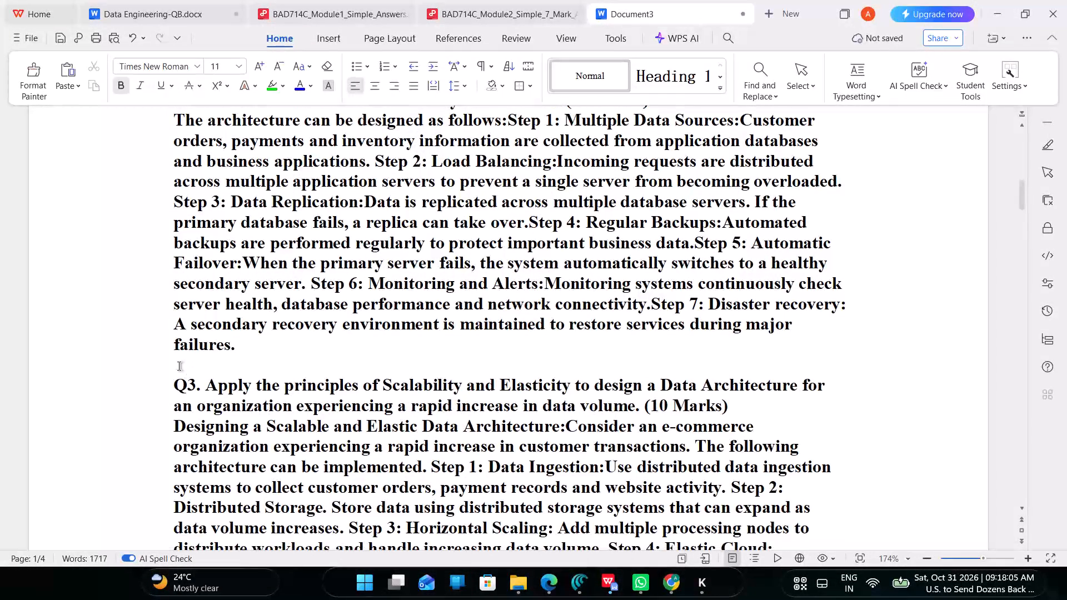
{"action": "left_click", "coordinate": [179, 366]}
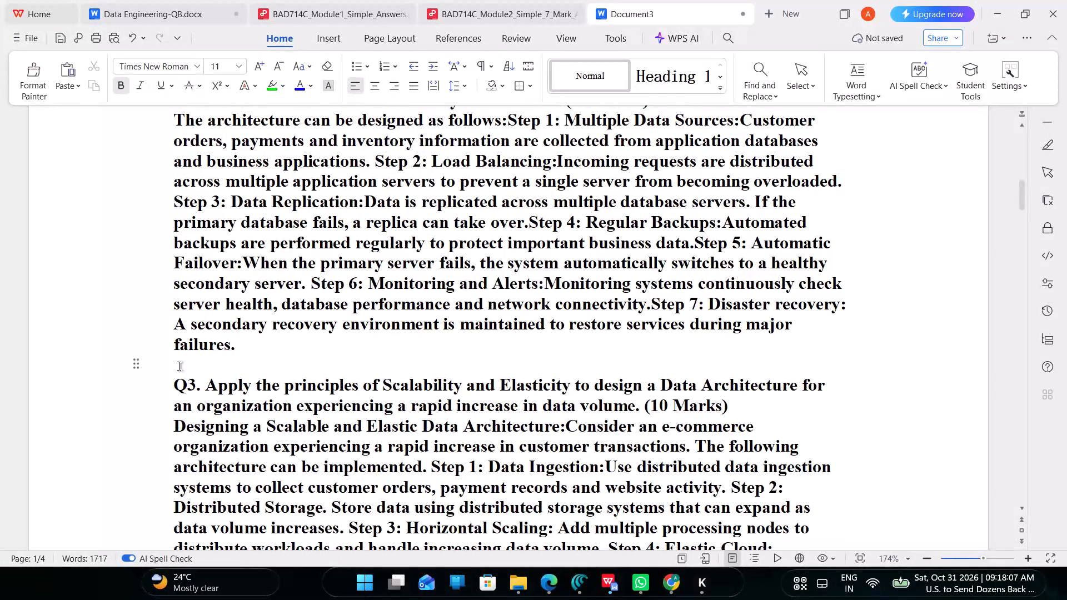
{"action": "key", "text": "Delete"}
Remove the blank line between Step 6 and Step 7 in the Q3 answer at the end of page 1.
{"action": "scroll", "coordinate": [179, 366], "scroll_direction": "down", "scroll_amount": 7}
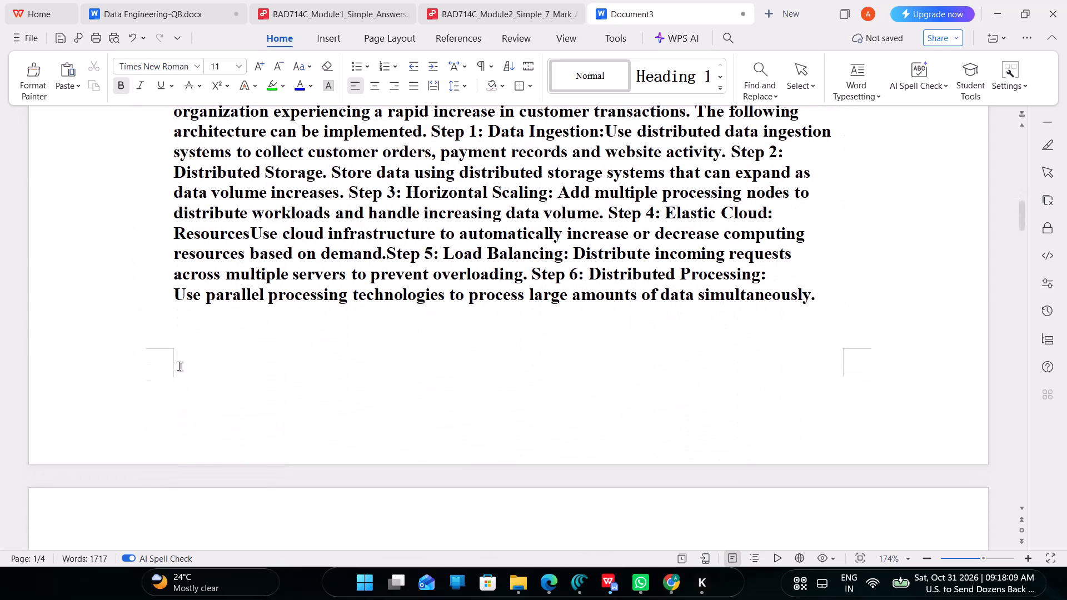
{"action": "left_click", "coordinate": [179, 317]}
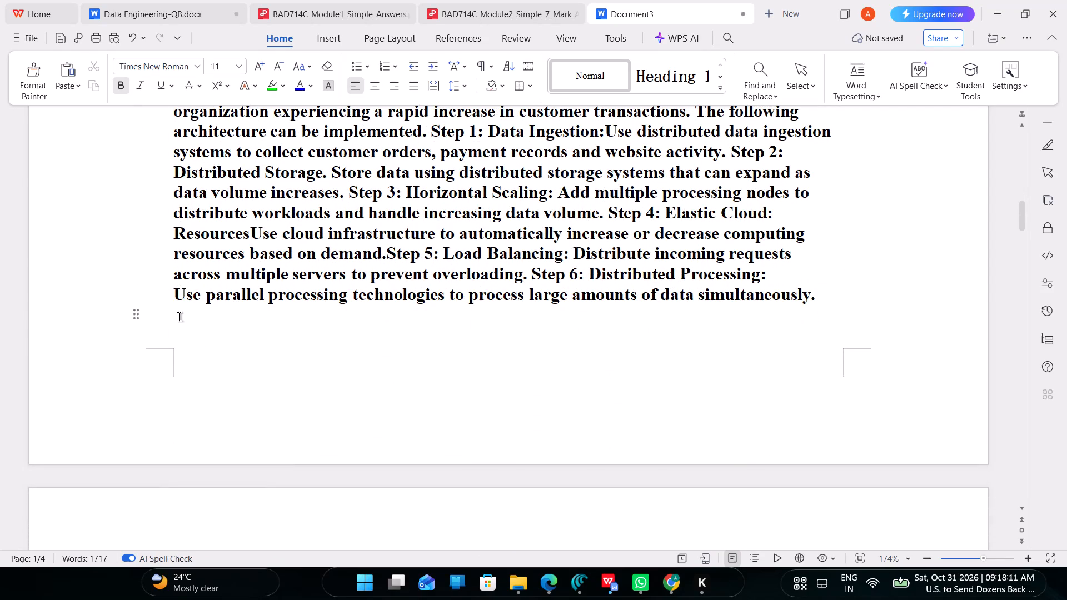
{"action": "key", "text": "Delete"}
Remove the blank line above the Q5 question at the start of page 2.
{"action": "scroll", "coordinate": [275, 324], "scroll_direction": "down", "scroll_amount": 2}
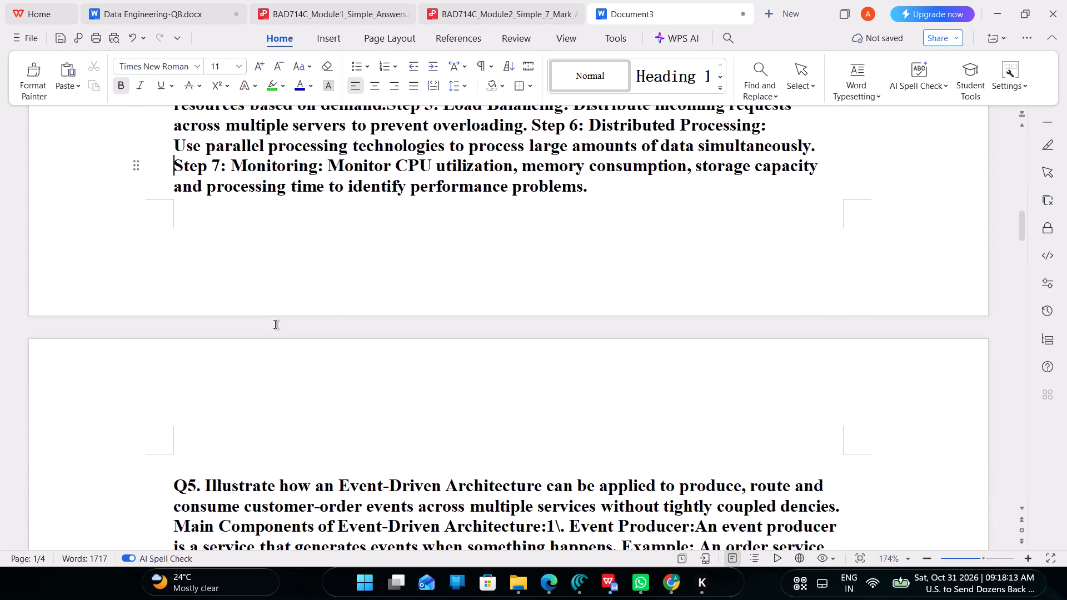
{"action": "scroll", "coordinate": [275, 324], "scroll_direction": "down", "scroll_amount": 1}
{"action": "left_click", "coordinate": [175, 489]}
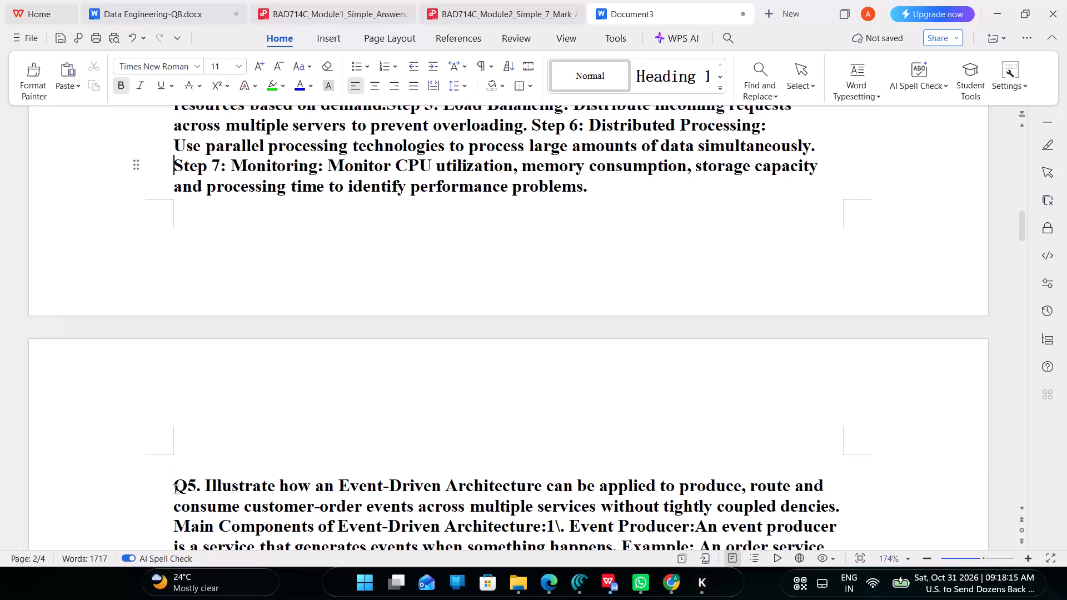
{"action": "key", "text": "BackSpace"}
Check the spacing and page breaks between the questions from Q2 through Q6.
{"action": "scroll", "coordinate": [175, 489], "scroll_direction": "down", "scroll_amount": 7}
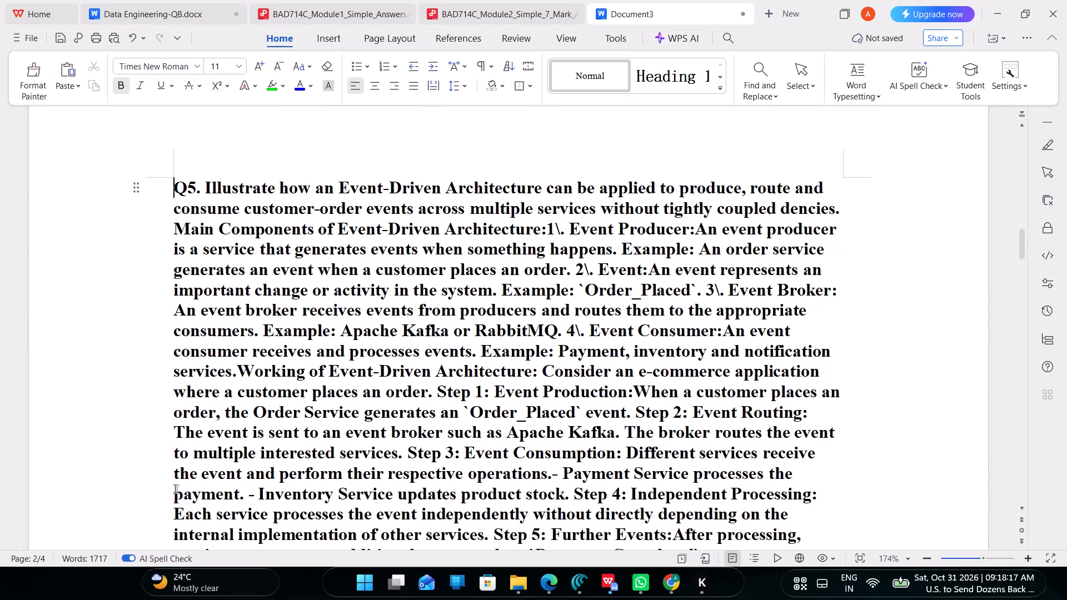
{"action": "scroll", "coordinate": [175, 489], "scroll_direction": "down", "scroll_amount": 3}
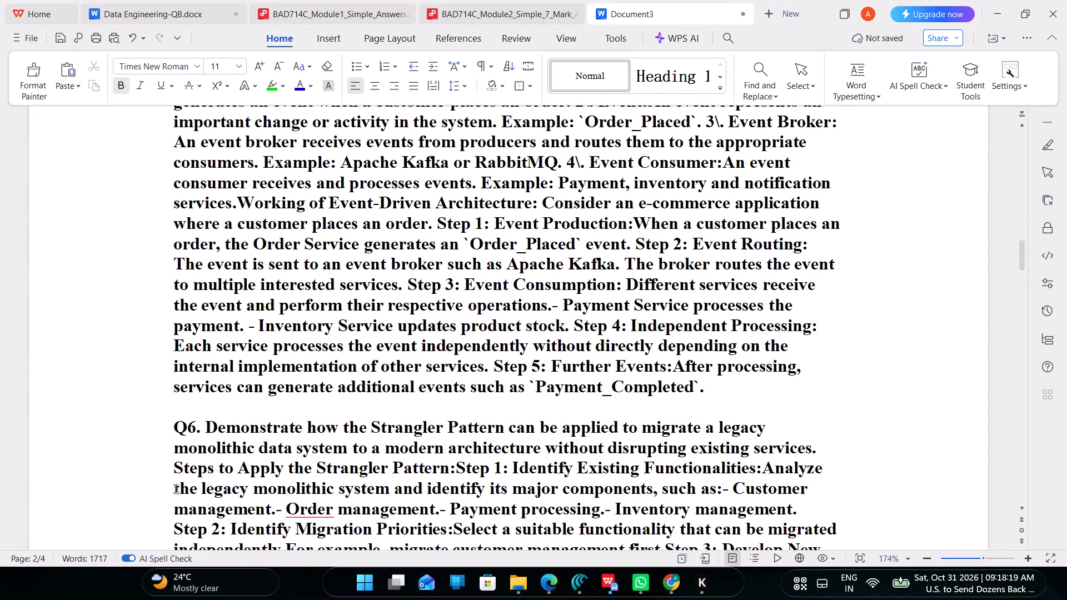
{"action": "scroll", "coordinate": [175, 489], "scroll_direction": "up", "scroll_amount": 11}
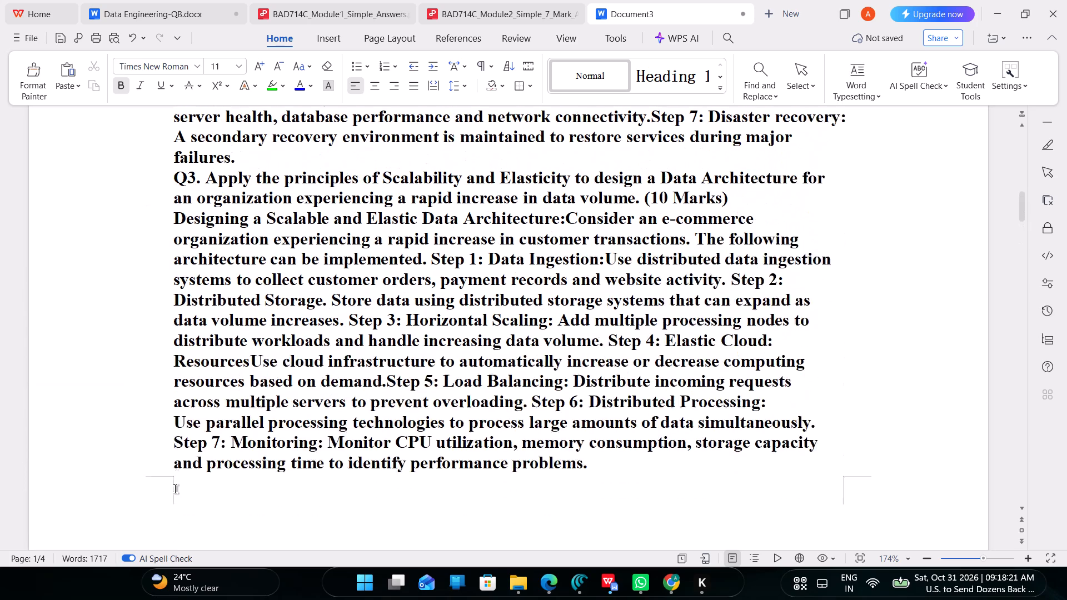
{"action": "scroll", "coordinate": [175, 489], "scroll_direction": "up", "scroll_amount": 7}
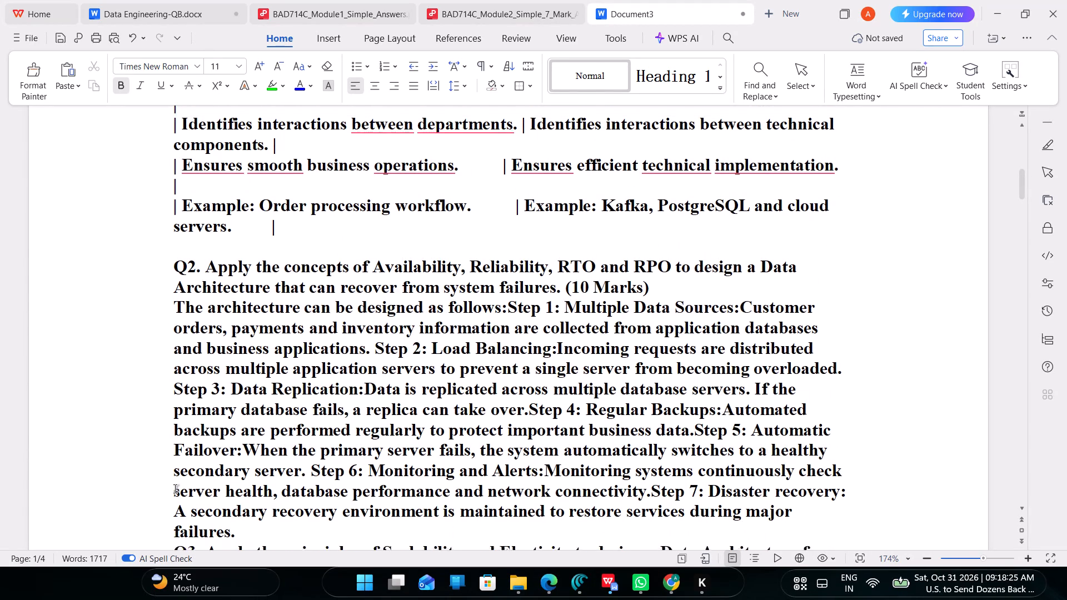
{"action": "scroll", "coordinate": [175, 489], "scroll_direction": "down", "scroll_amount": 4}
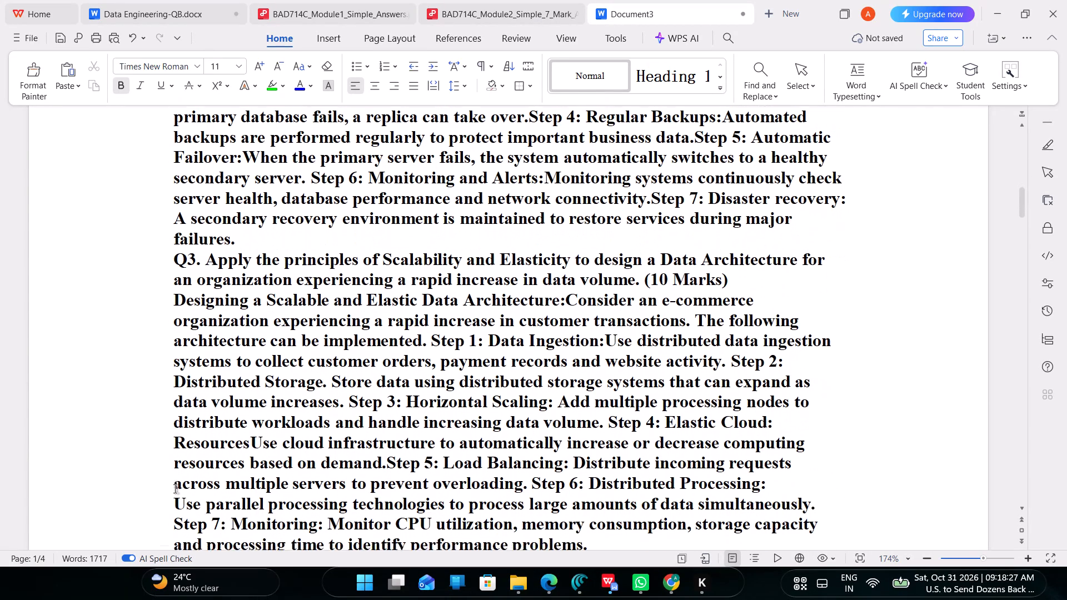
{"action": "scroll", "coordinate": [175, 489], "scroll_direction": "down", "scroll_amount": 6}
{"action": "scroll", "coordinate": [175, 489], "scroll_direction": "up", "scroll_amount": 1}
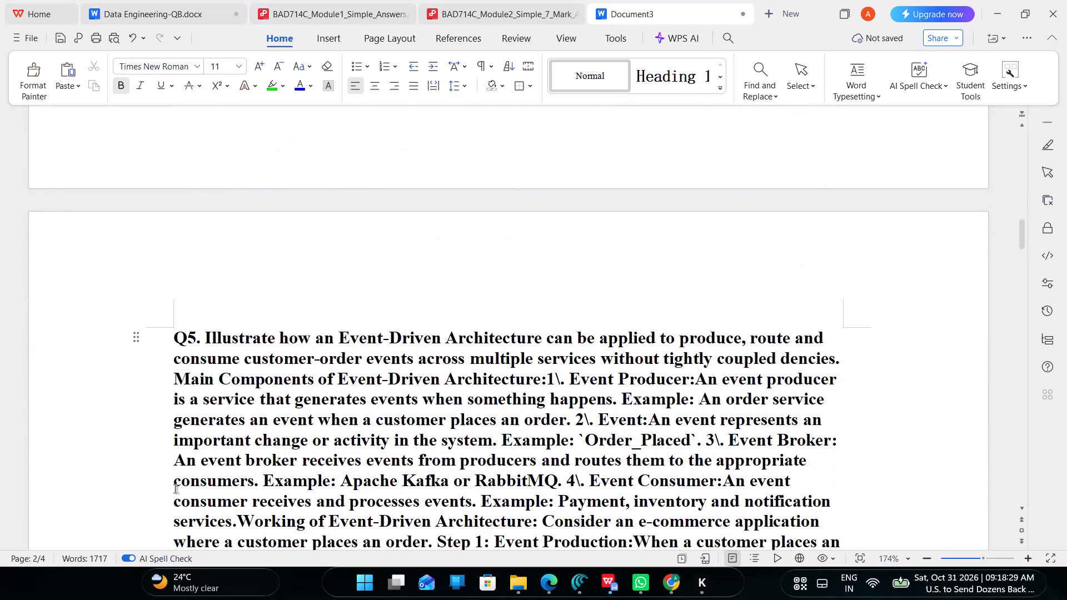
{"action": "scroll", "coordinate": [175, 489], "scroll_direction": "up", "scroll_amount": 3}
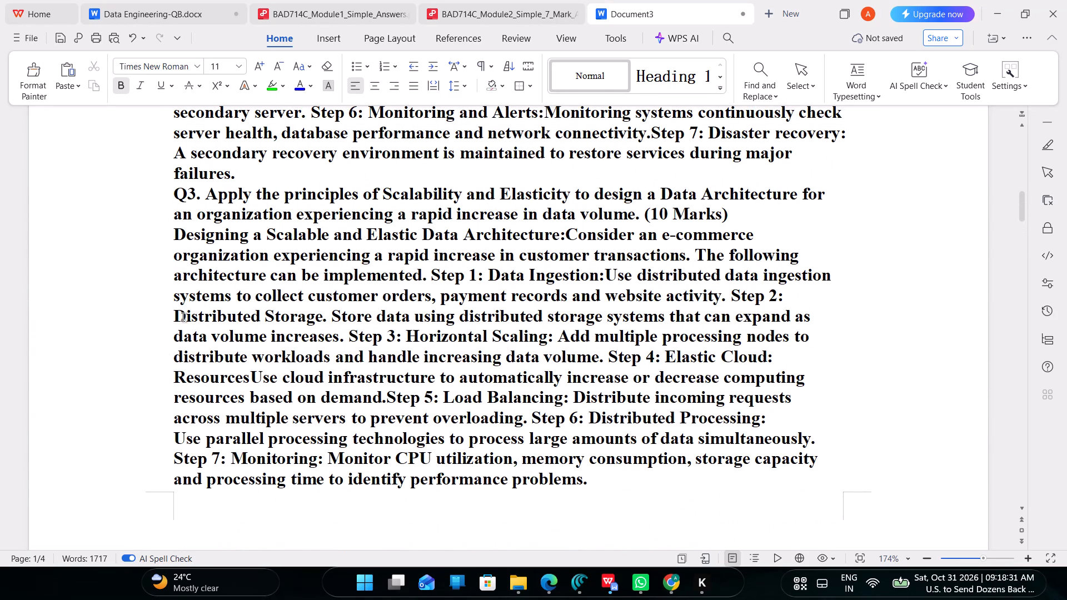
Insert four blank lines in front of the Q8 question so that it starts at the top of page 3.
{"action": "scroll", "coordinate": [192, 338], "scroll_direction": "down", "scroll_amount": 4}
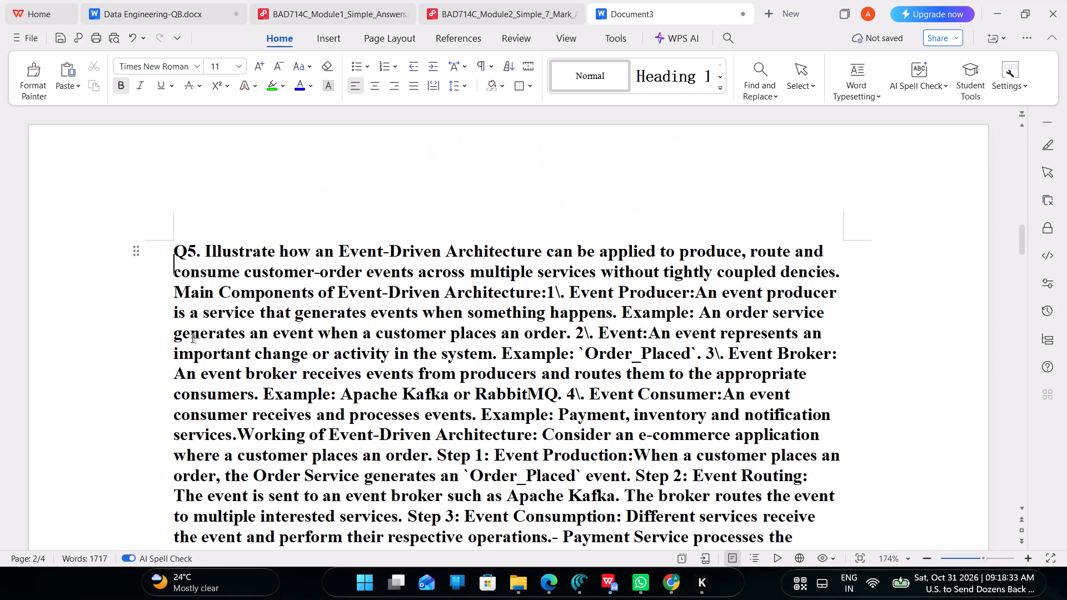
{"action": "scroll", "coordinate": [192, 338], "scroll_direction": "down", "scroll_amount": 10}
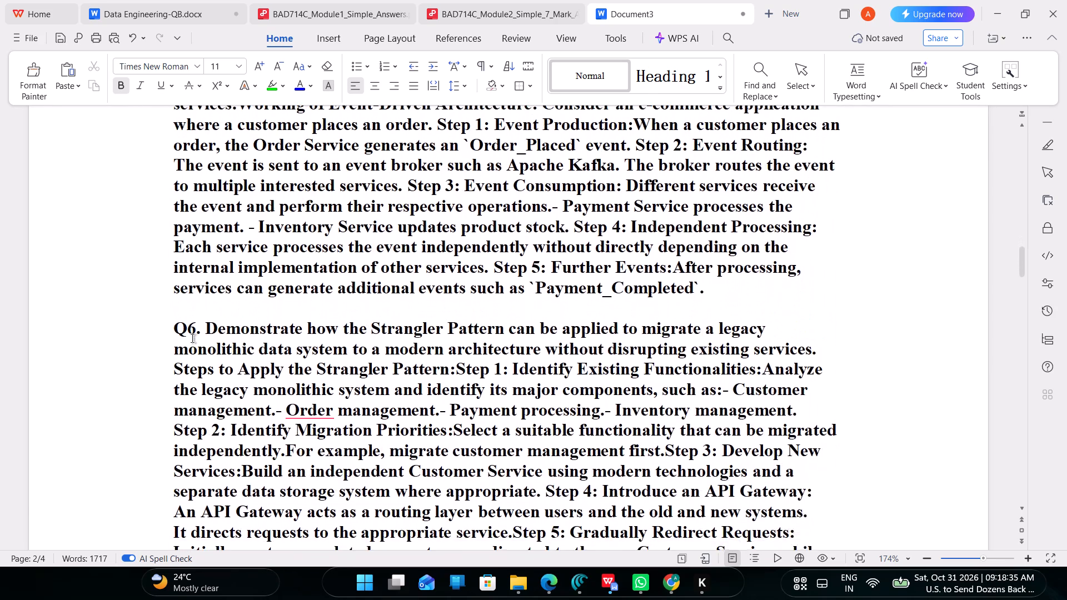
{"action": "scroll", "coordinate": [192, 338], "scroll_direction": "down", "scroll_amount": 3}
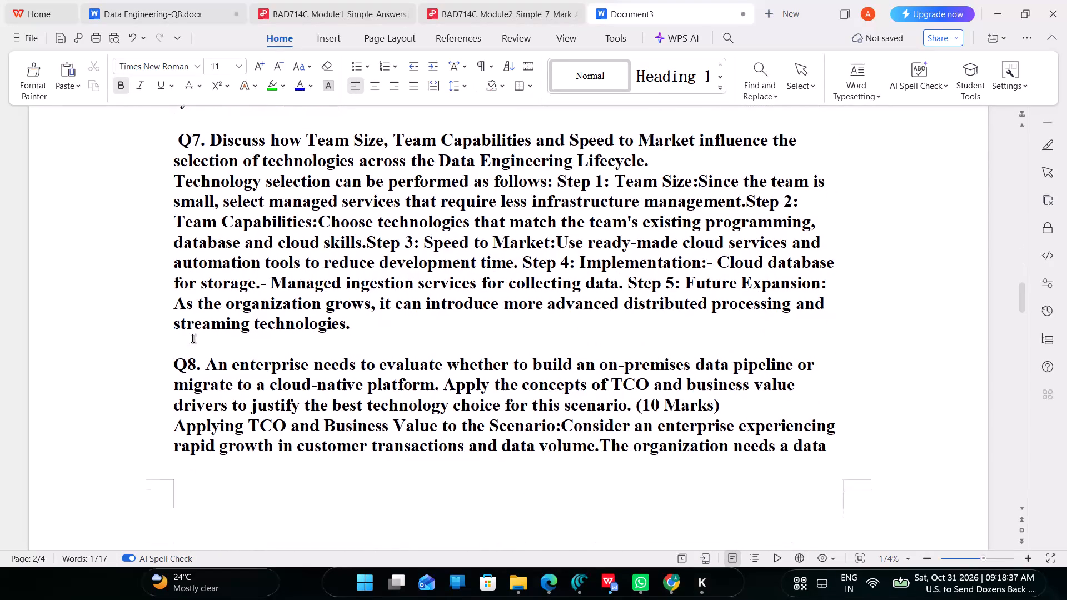
{"action": "scroll", "coordinate": [192, 338], "scroll_direction": "down", "scroll_amount": 3}
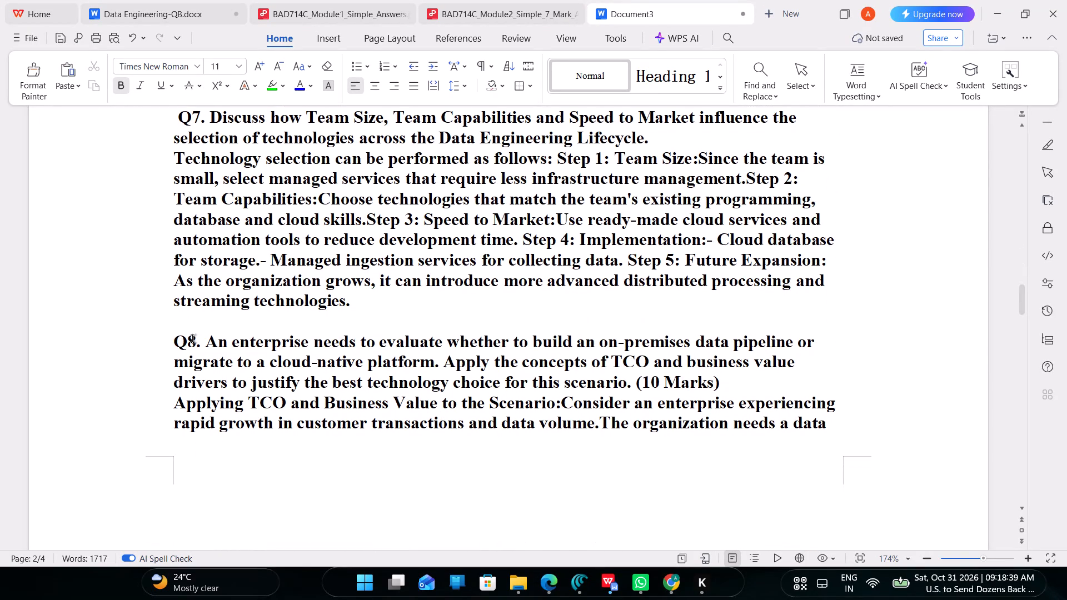
{"action": "scroll", "coordinate": [192, 338], "scroll_direction": "down", "scroll_amount": 5}
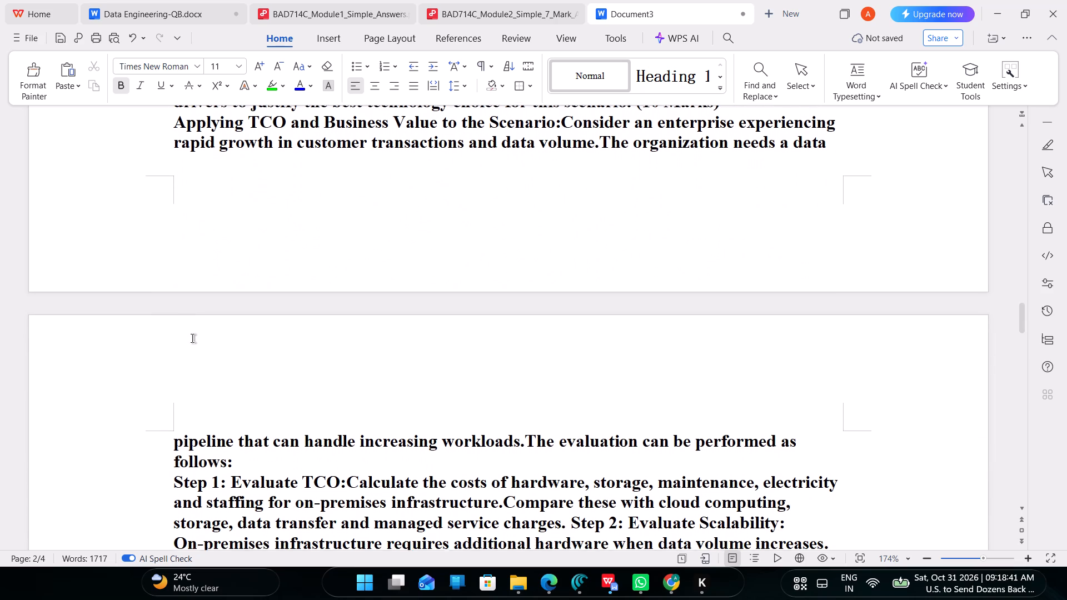
{"action": "scroll", "coordinate": [192, 338], "scroll_direction": "down", "scroll_amount": 1}
{"action": "scroll", "coordinate": [192, 338], "scroll_direction": "up", "scroll_amount": 1}
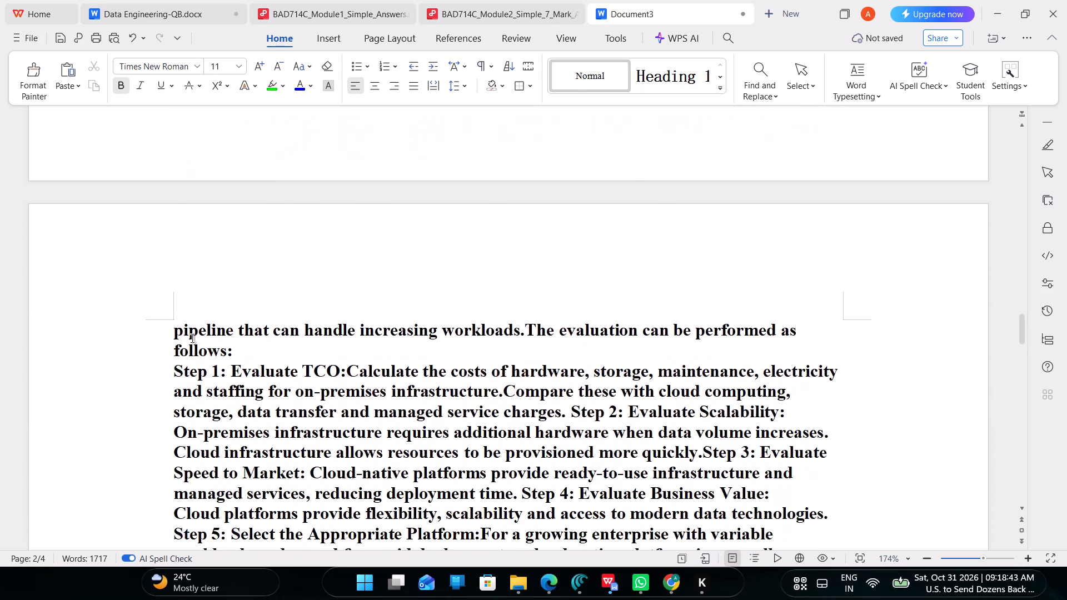
{"action": "scroll", "coordinate": [192, 338], "scroll_direction": "up", "scroll_amount": 3}
{"action": "left_click", "coordinate": [171, 227]}
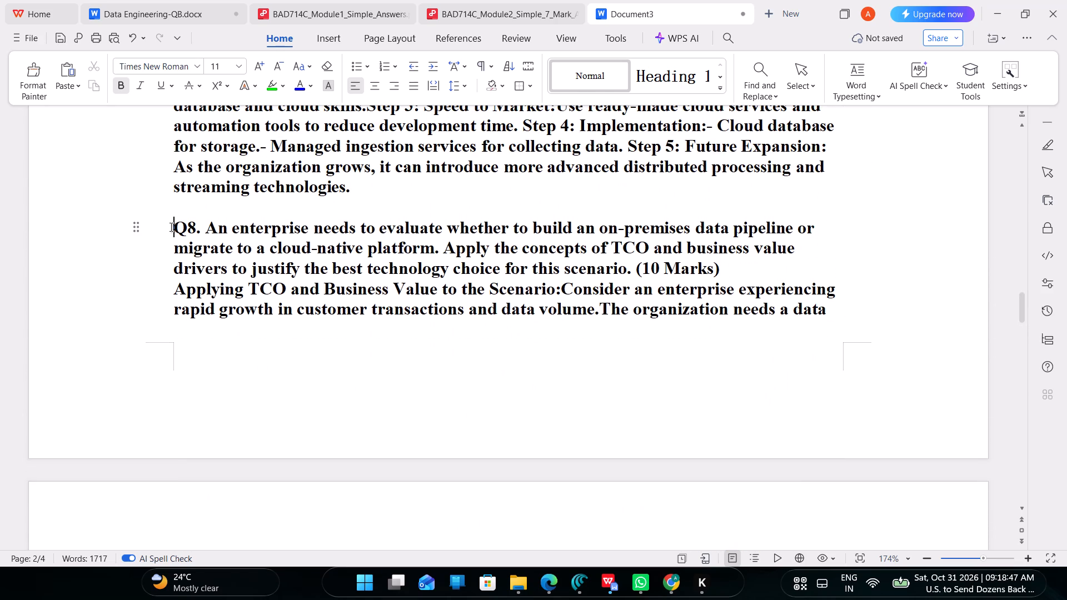
{"action": "key", "text": "Return"}
{"action": "key", "text": "Return"}
{"action": "key", "text": "Return"}
{"action": "key", "text": "Return"}
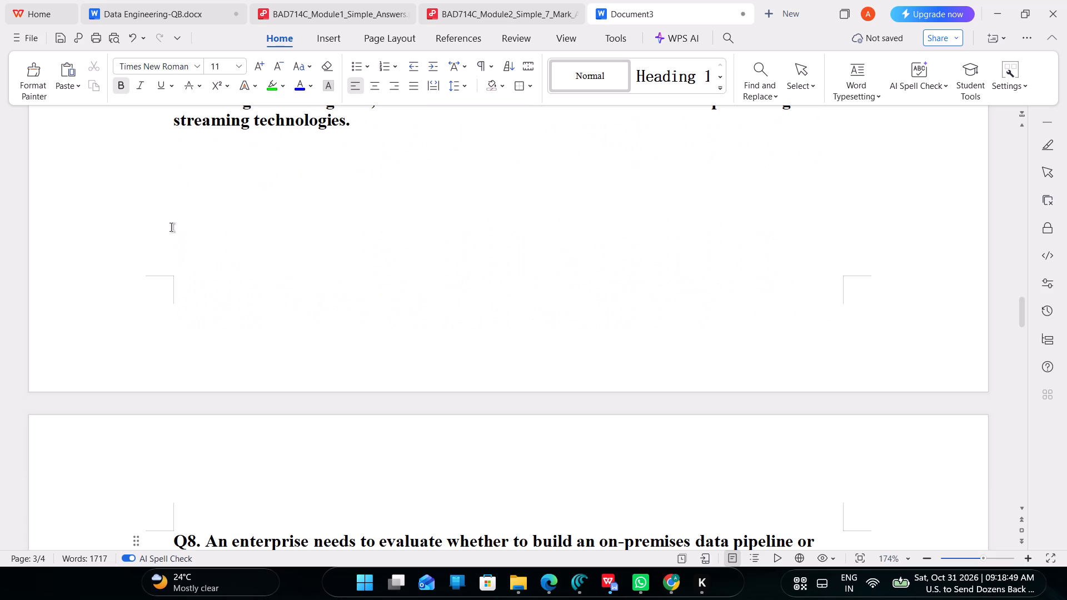
Look over the Q8, Q9 and Q10 answers through to the end of the document.
{"action": "scroll", "coordinate": [263, 374], "scroll_direction": "down", "scroll_amount": 3}
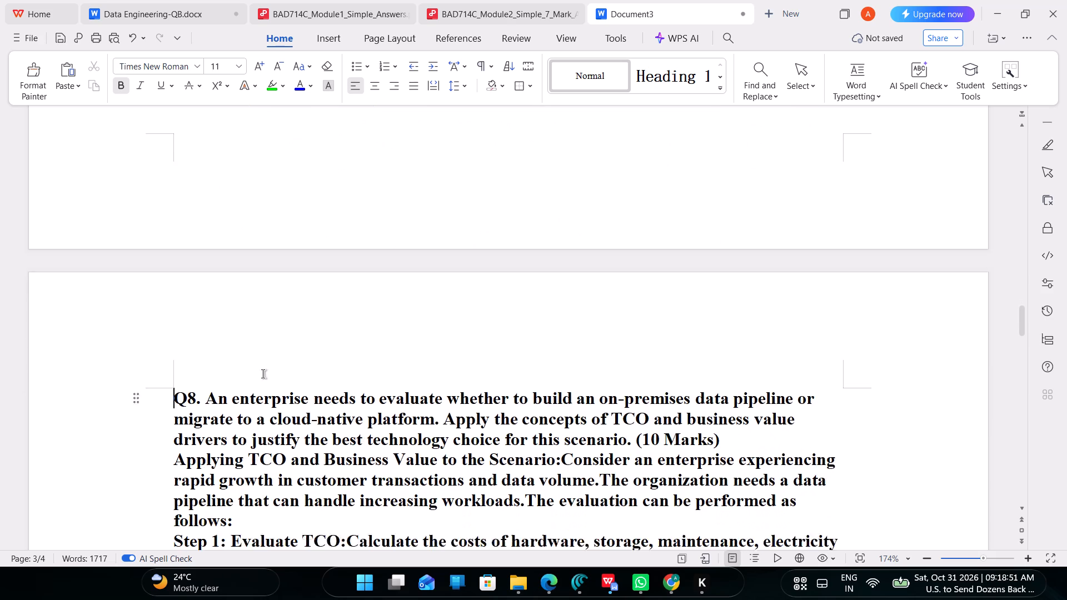
{"action": "scroll", "coordinate": [263, 374], "scroll_direction": "down", "scroll_amount": 8}
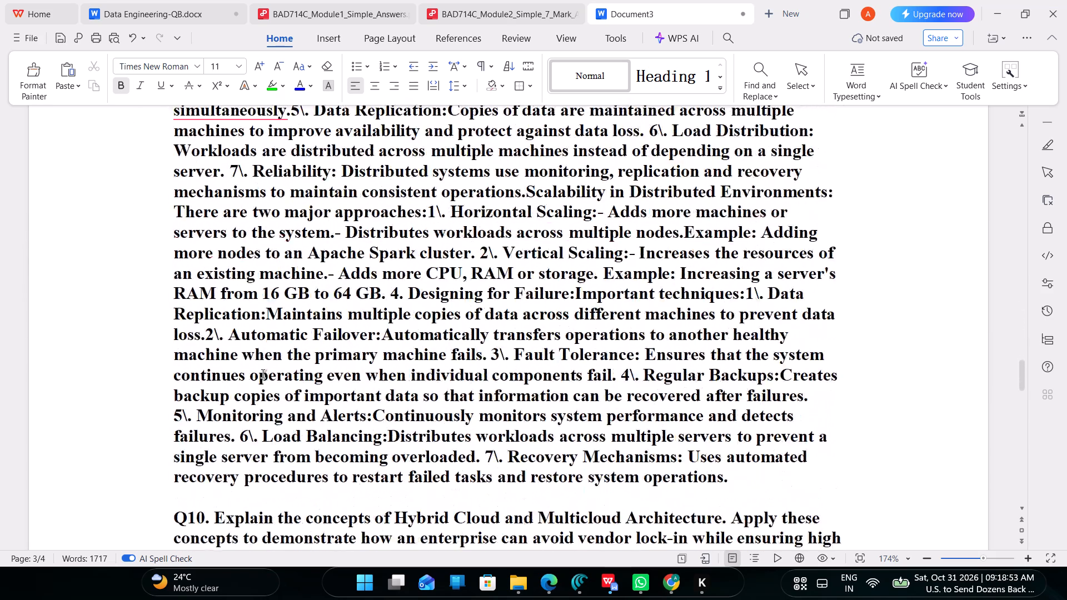
{"action": "scroll", "coordinate": [263, 374], "scroll_direction": "down", "scroll_amount": 9}
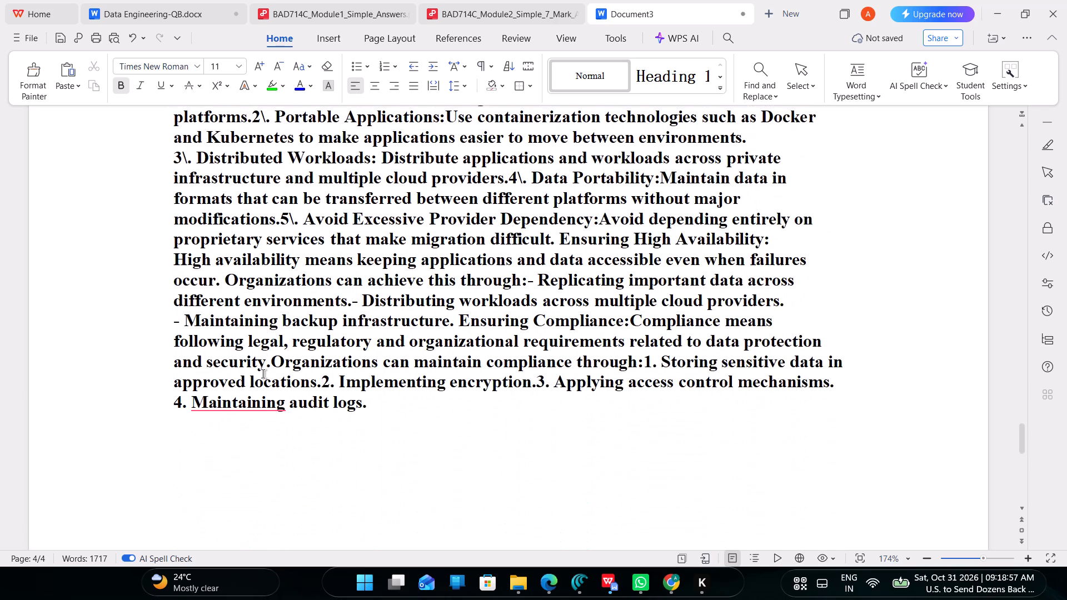
{"action": "scroll", "coordinate": [263, 374], "scroll_direction": "down", "scroll_amount": 7}
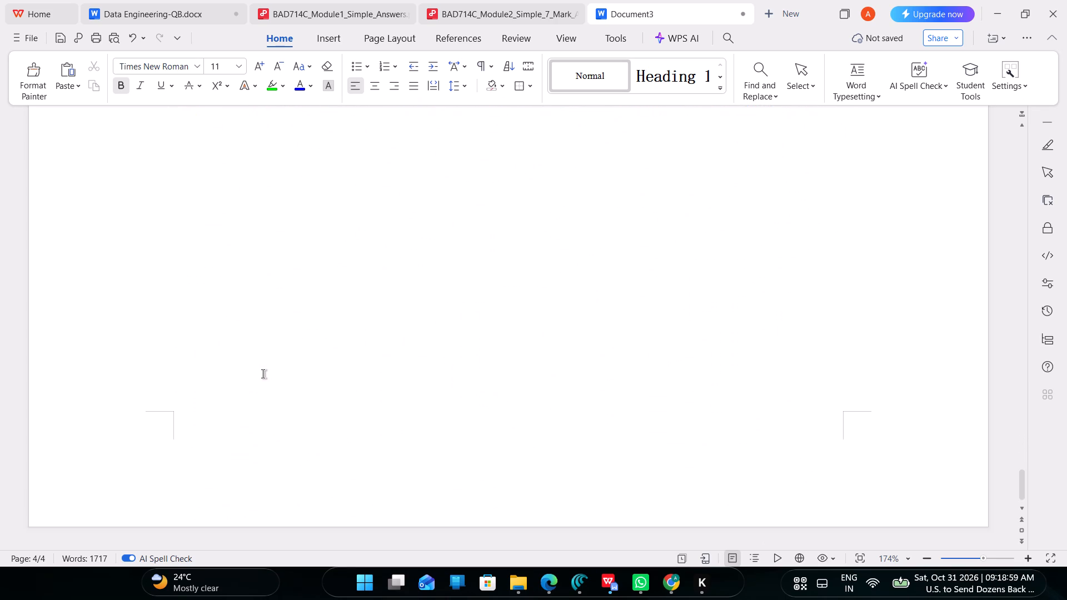
{"action": "scroll", "coordinate": [263, 374], "scroll_direction": "down", "scroll_amount": 1}
Insert seven blank lines between Q9's answer and the Q10 question so that Q10 starts on page 4.
{"action": "scroll", "coordinate": [263, 374], "scroll_direction": "up", "scroll_amount": 5}
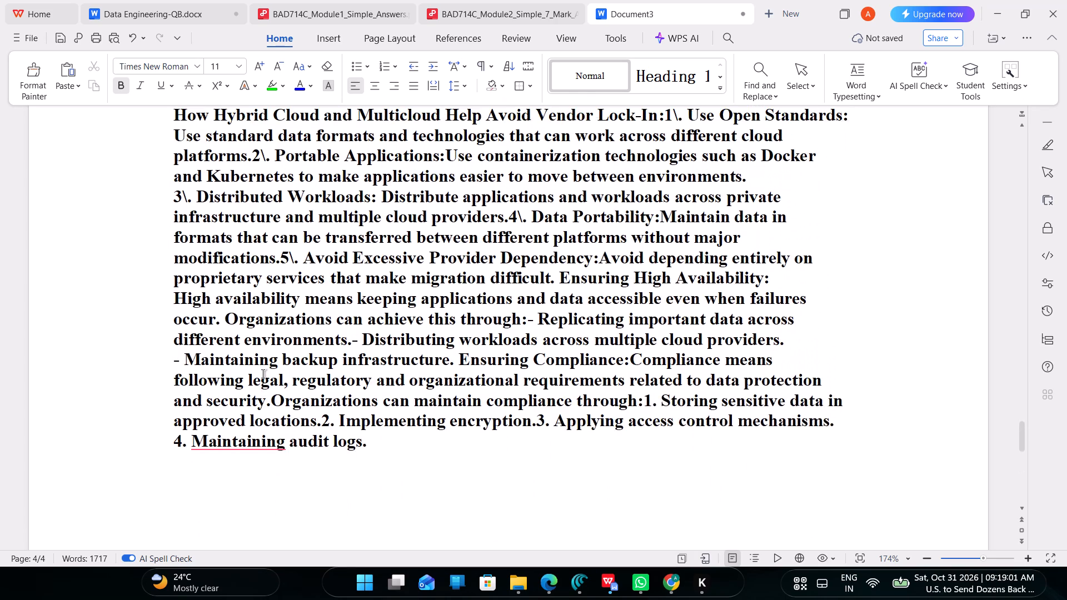
{"action": "scroll", "coordinate": [263, 374], "scroll_direction": "up", "scroll_amount": 1}
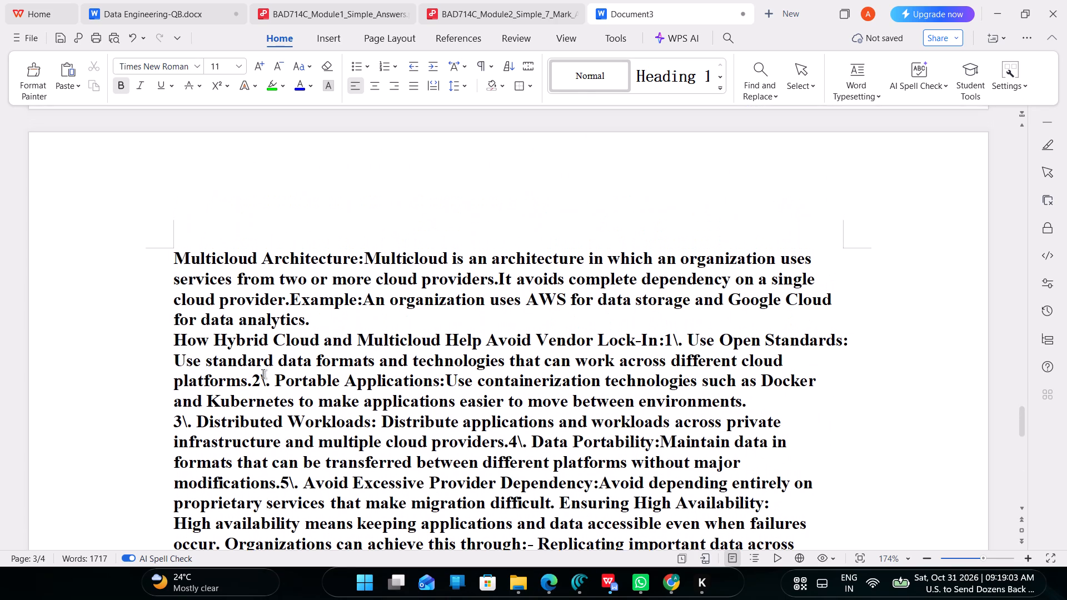
{"action": "scroll", "coordinate": [296, 287], "scroll_direction": "up", "scroll_amount": 8}
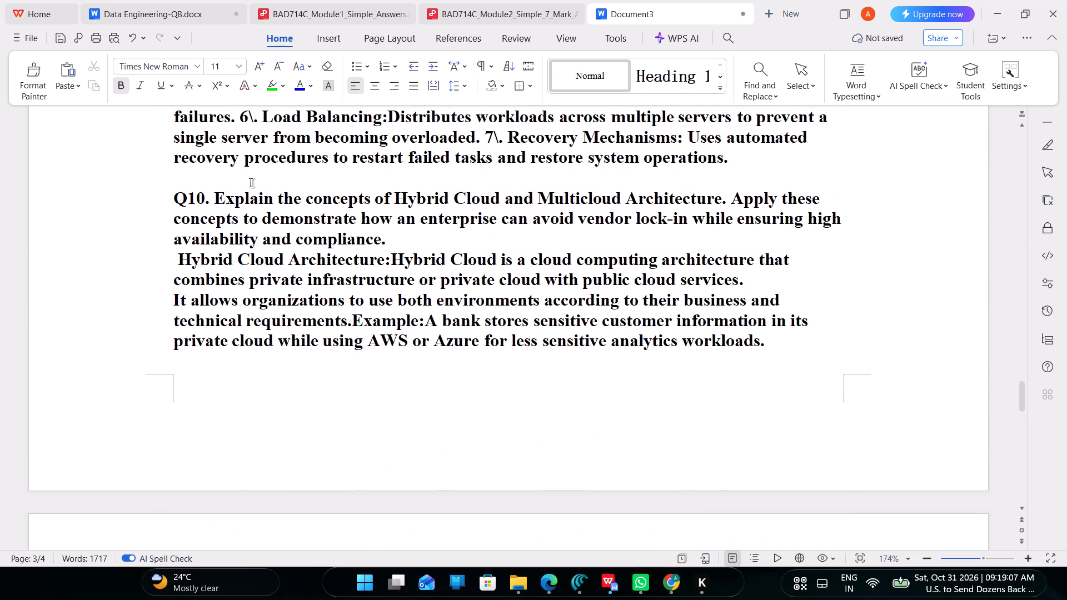
{"action": "left_click", "coordinate": [177, 178]}
{"action": "key", "text": "Return"}
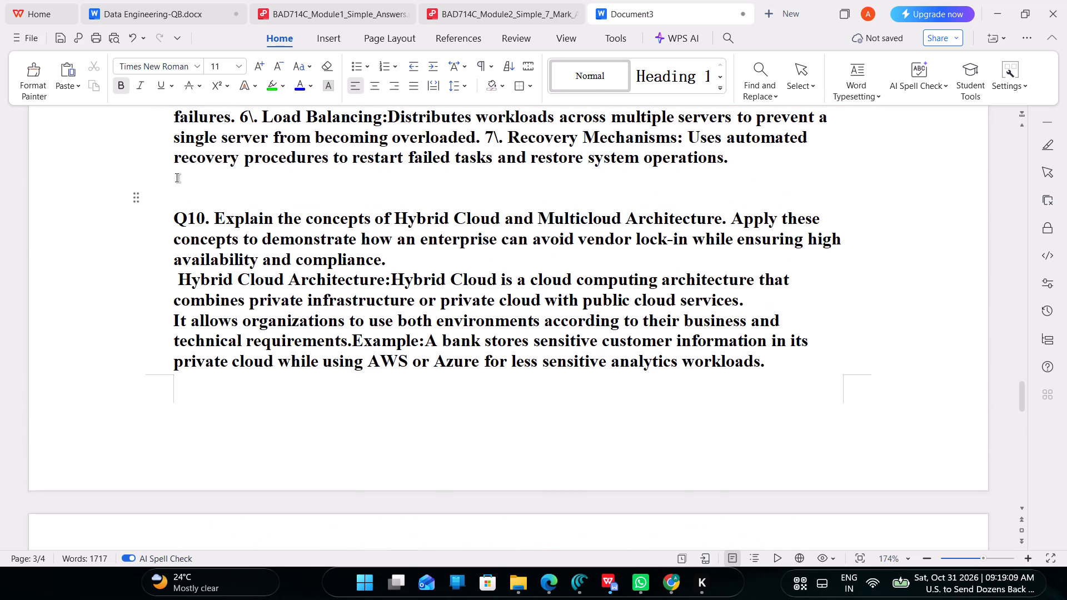
{"action": "key", "text": "Return"}
{"action": "key", "text": "Return"}
{"action": "key", "text": "Return"}
{"action": "key", "text": "Return"}
{"action": "key", "text": "Return"}
{"action": "key", "text": "Return"}
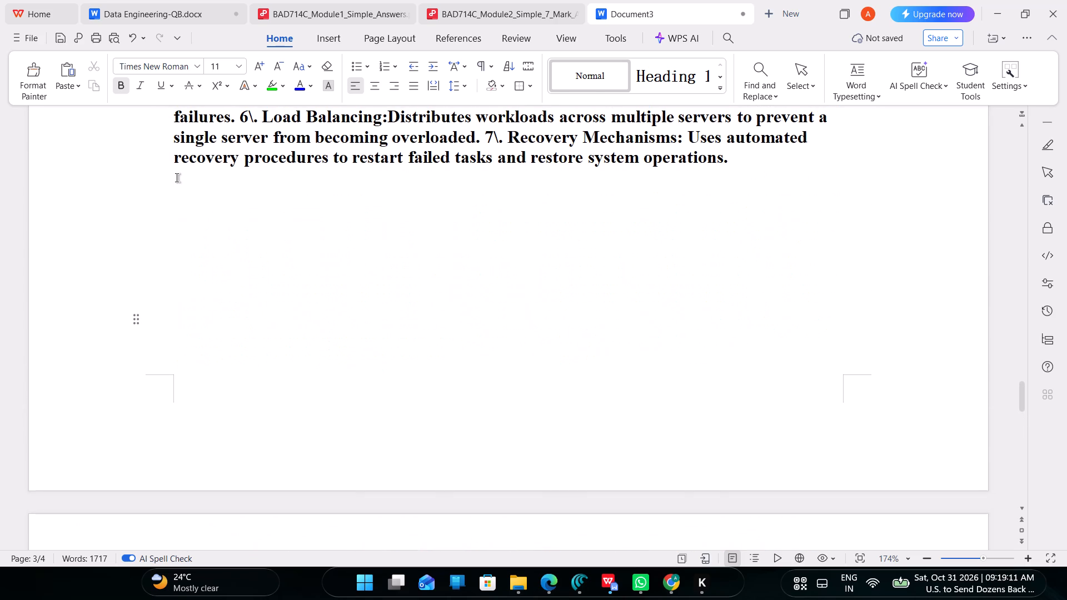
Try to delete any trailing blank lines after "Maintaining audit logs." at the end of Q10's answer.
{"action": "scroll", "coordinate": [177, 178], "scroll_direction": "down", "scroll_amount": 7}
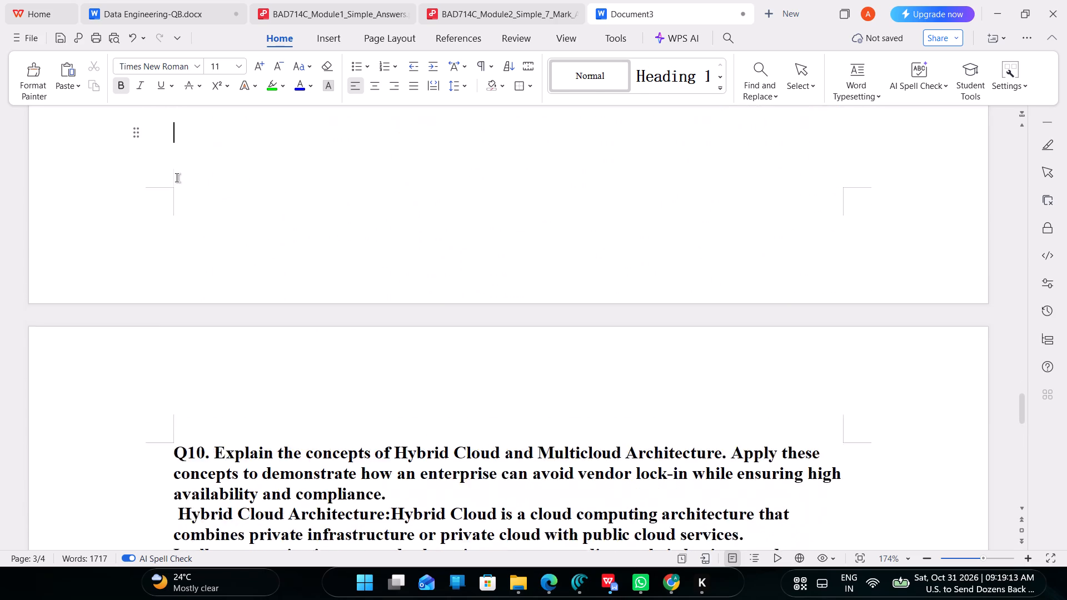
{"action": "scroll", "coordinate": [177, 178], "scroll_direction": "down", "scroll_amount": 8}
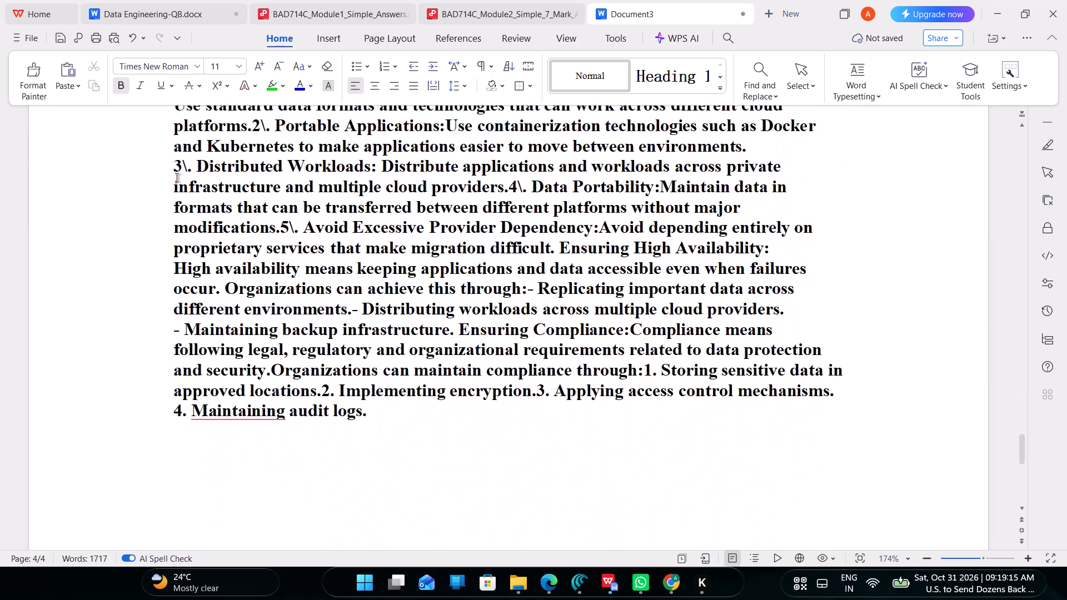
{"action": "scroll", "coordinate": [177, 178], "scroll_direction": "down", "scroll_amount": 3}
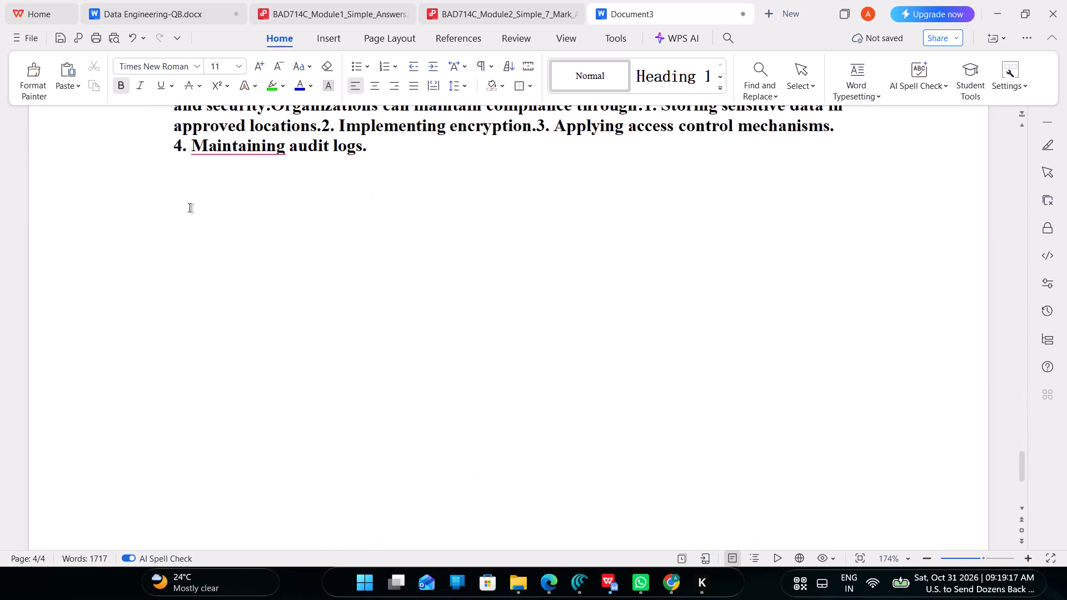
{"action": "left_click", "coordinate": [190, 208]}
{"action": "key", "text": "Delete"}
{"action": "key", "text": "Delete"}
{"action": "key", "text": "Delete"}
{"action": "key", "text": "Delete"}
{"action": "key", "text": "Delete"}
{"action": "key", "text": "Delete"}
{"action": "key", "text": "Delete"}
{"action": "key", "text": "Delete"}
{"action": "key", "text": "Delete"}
Examine the overall page layout in a multi-page overview at 45% zoom.
{"action": "scroll", "coordinate": [190, 208], "scroll_direction": "up", "scroll_amount": 5}
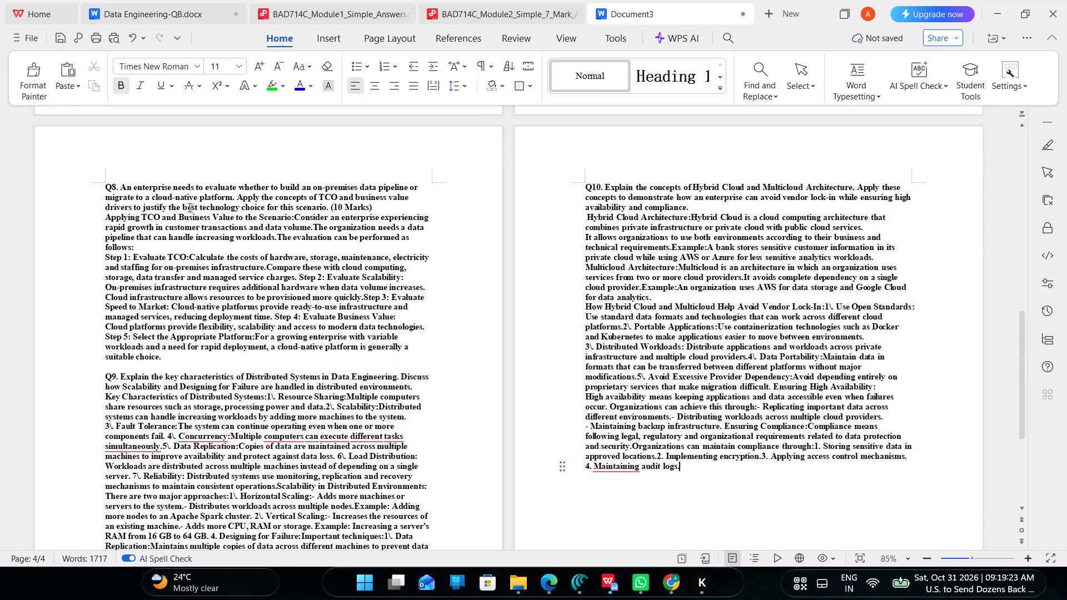
{"action": "scroll", "coordinate": [190, 208], "scroll_direction": "up", "scroll_amount": 7}
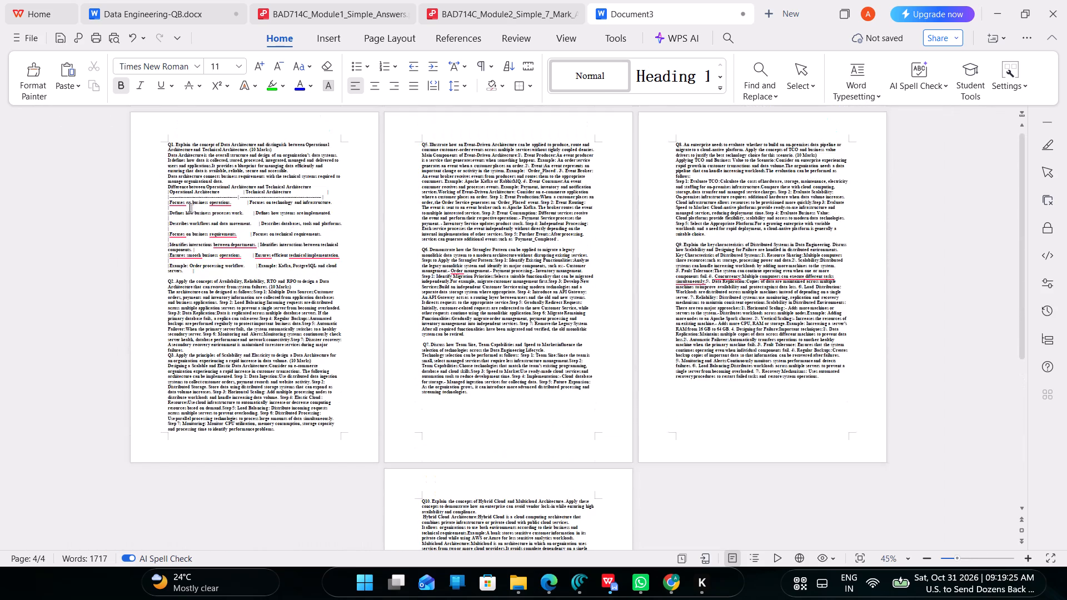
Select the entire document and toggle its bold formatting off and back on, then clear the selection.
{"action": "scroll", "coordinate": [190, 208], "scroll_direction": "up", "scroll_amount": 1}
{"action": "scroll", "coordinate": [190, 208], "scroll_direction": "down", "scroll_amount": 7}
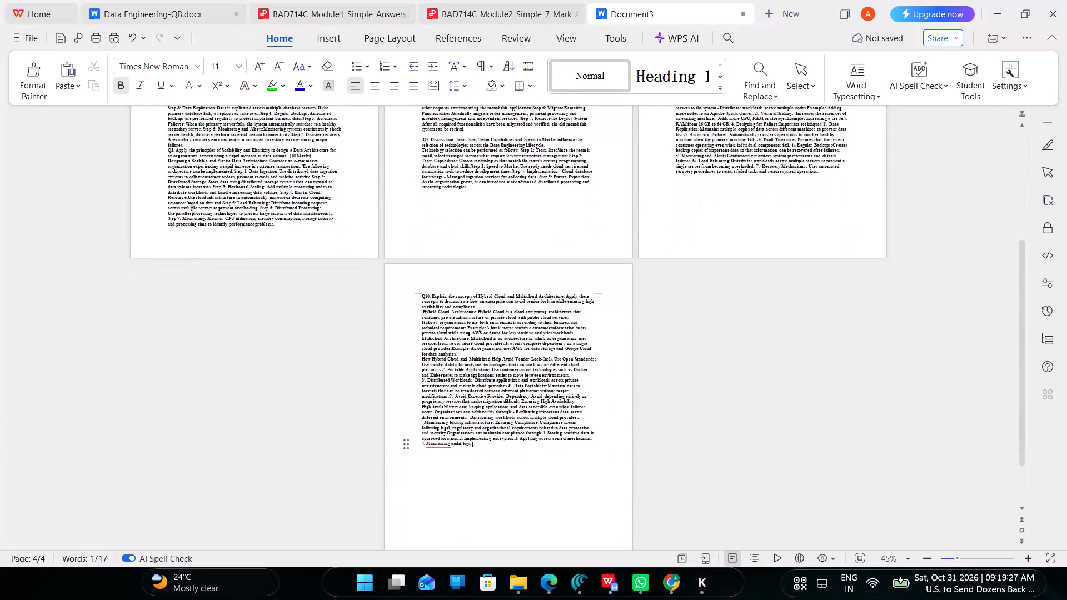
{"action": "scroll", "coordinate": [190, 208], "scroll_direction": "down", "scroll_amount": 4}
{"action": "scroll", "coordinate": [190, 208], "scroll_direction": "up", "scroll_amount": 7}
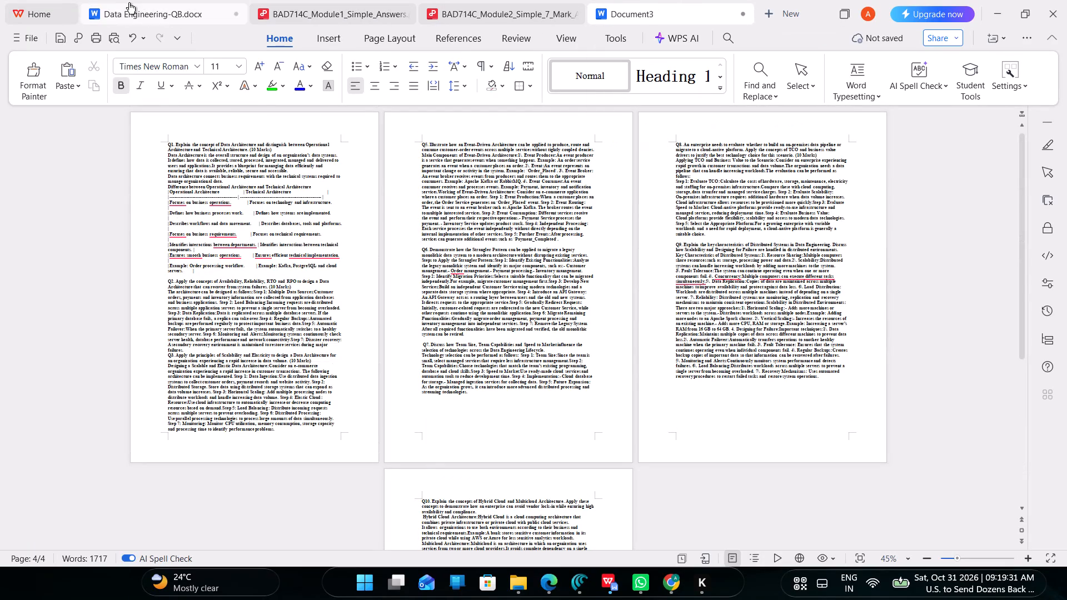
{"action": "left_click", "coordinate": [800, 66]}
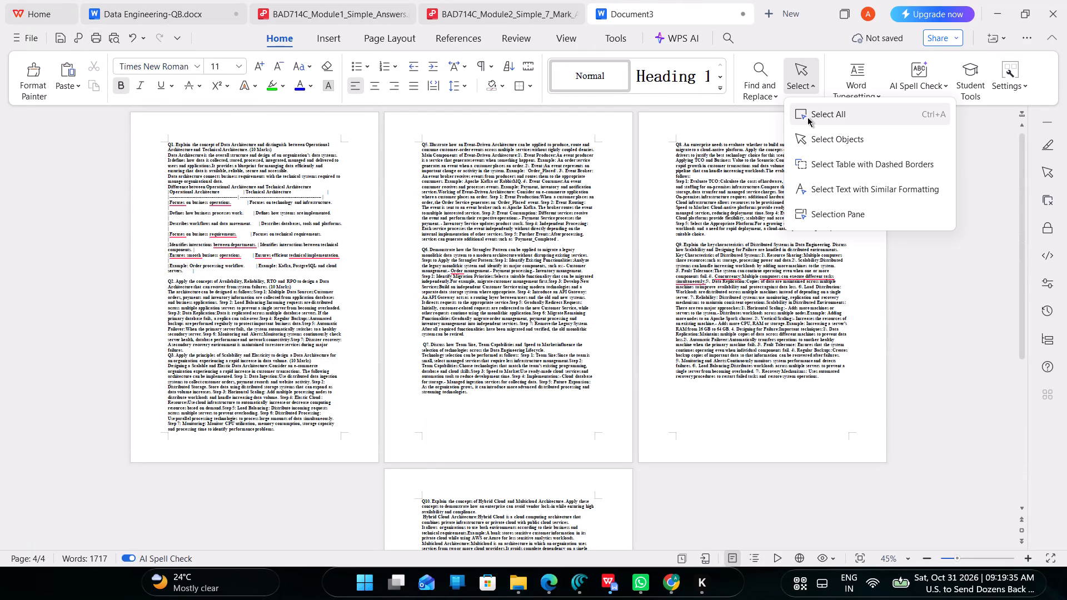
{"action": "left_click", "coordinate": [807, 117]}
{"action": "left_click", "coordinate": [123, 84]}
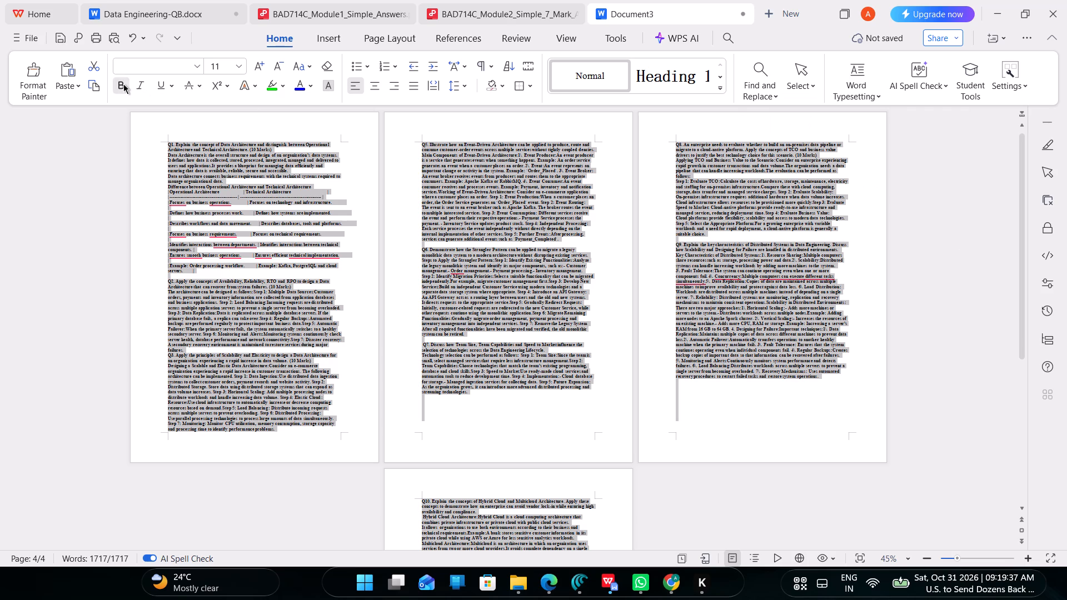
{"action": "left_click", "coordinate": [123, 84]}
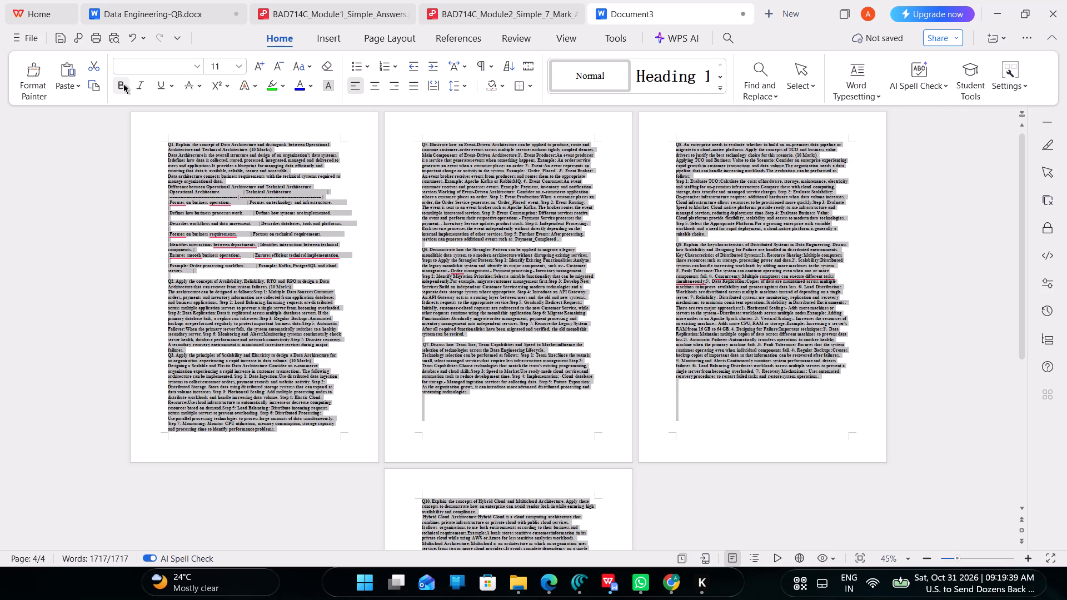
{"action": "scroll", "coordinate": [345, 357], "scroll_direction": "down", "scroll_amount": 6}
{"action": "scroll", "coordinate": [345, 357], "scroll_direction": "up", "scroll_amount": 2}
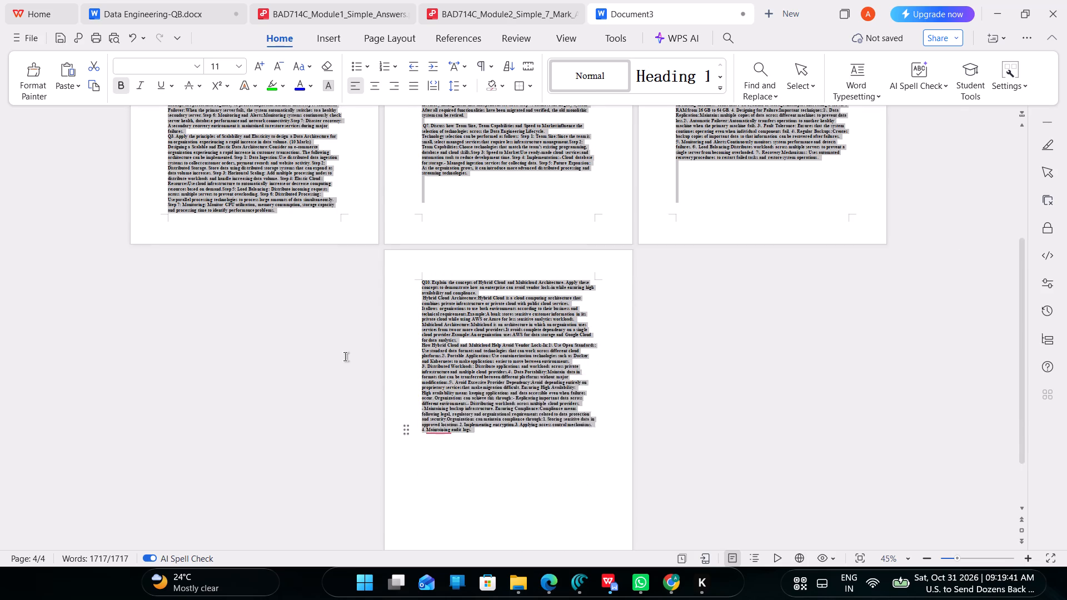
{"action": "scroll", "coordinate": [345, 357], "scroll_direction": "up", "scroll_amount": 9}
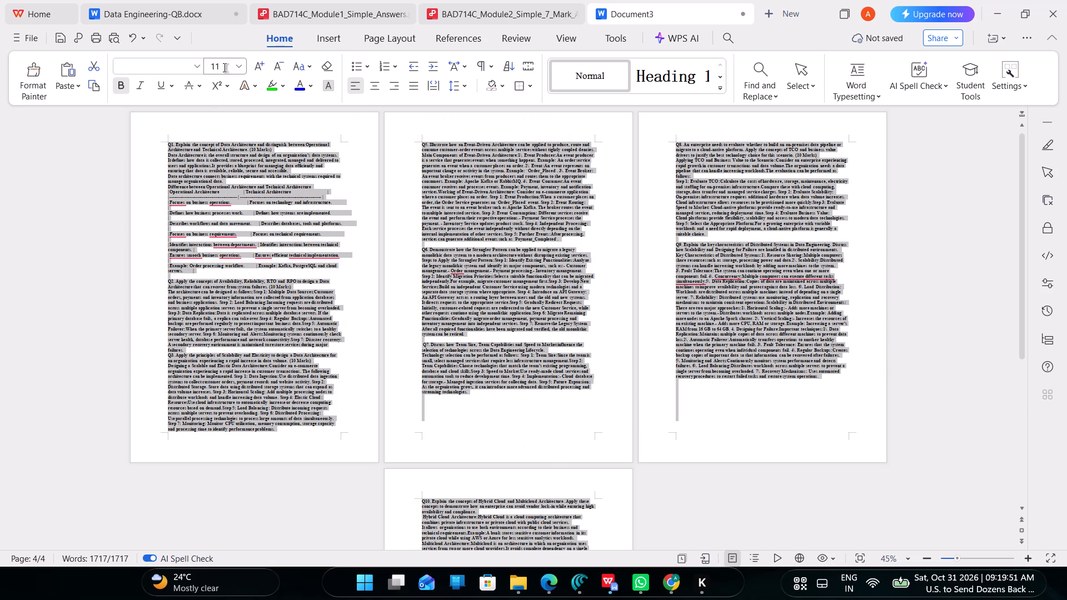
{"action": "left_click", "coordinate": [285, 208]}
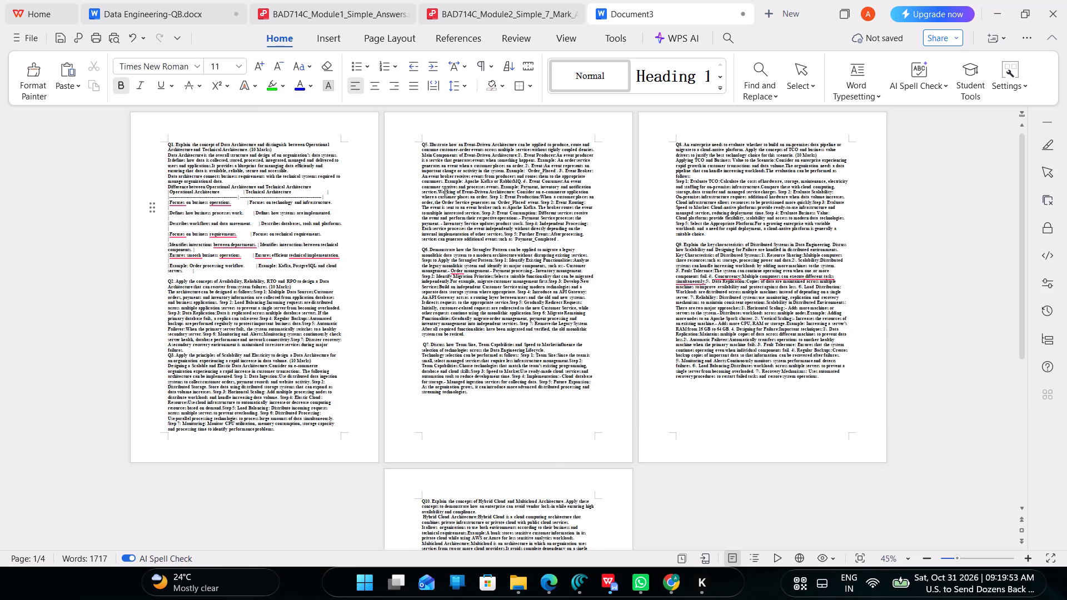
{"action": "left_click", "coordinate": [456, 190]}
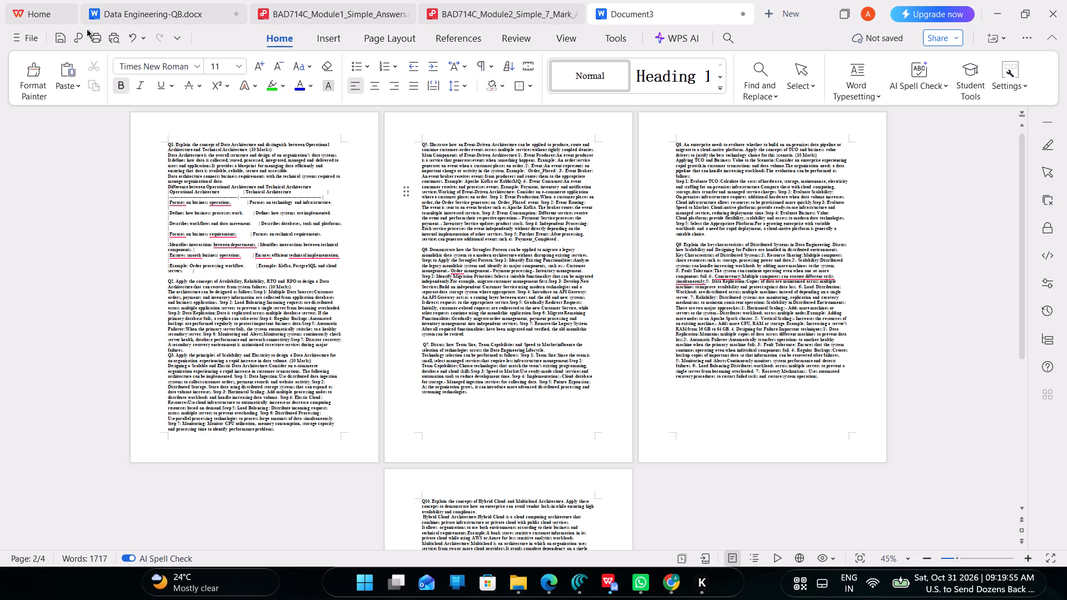
Save the document to the Desktop as a Word file named "mlops mod 2.docx".
{"action": "left_click", "coordinate": [60, 39]}
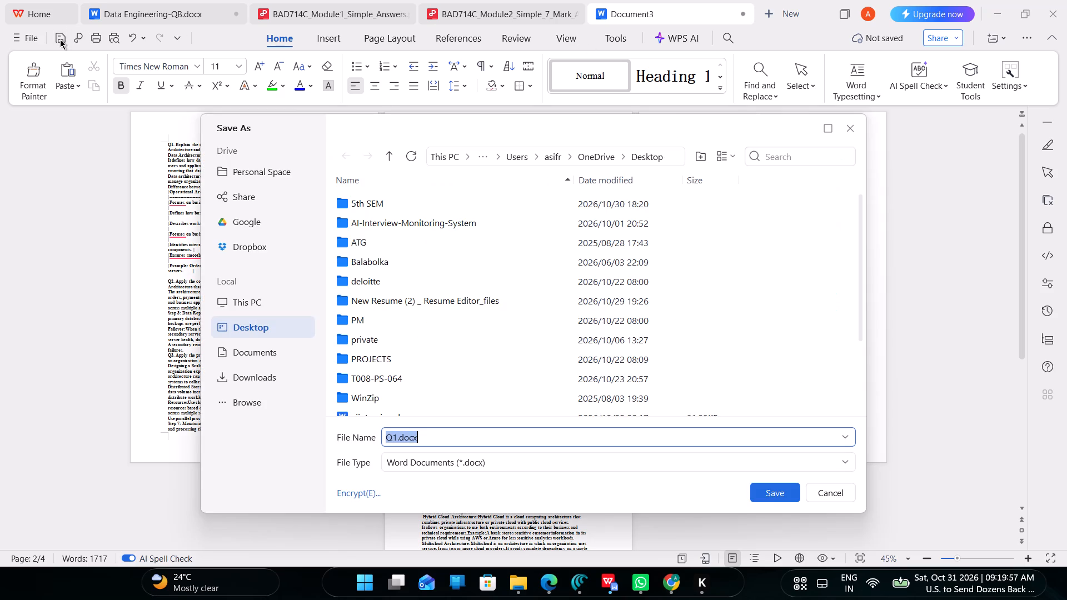
{"action": "left_click", "coordinate": [404, 443]}
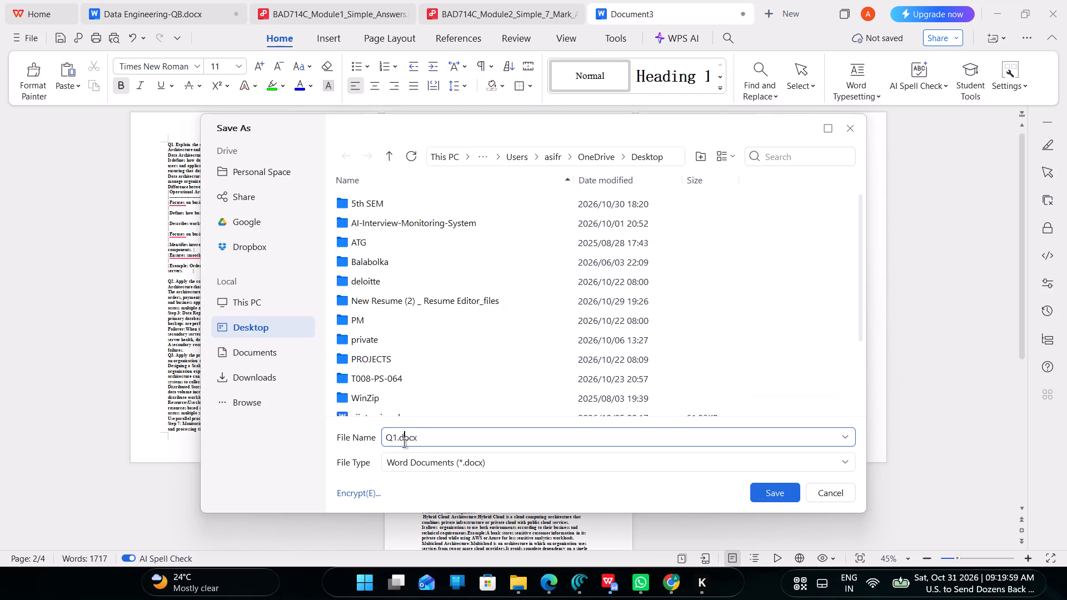
{"action": "key", "text": "Left"}
{"action": "key", "text": "Left"}
{"action": "key", "text": "Left"}
{"action": "key", "text": "Left"}
{"action": "key", "text": "Left"}
{"action": "key", "text": "Delete"}
{"action": "key", "text": "Delete"}
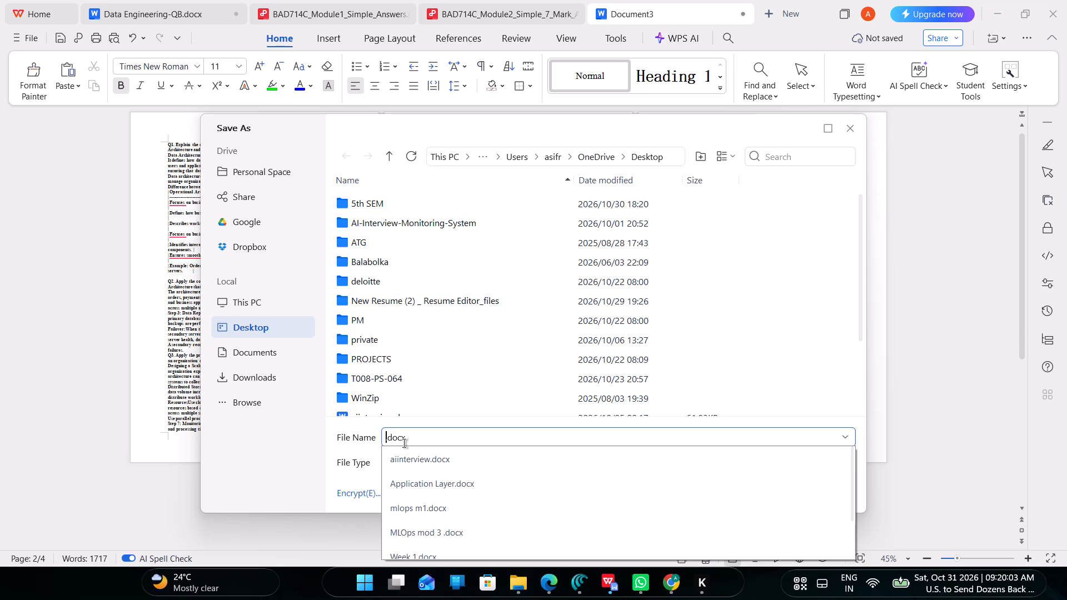
{"action": "type", "text": "mlops"}
{"action": "key", "text": "space"}
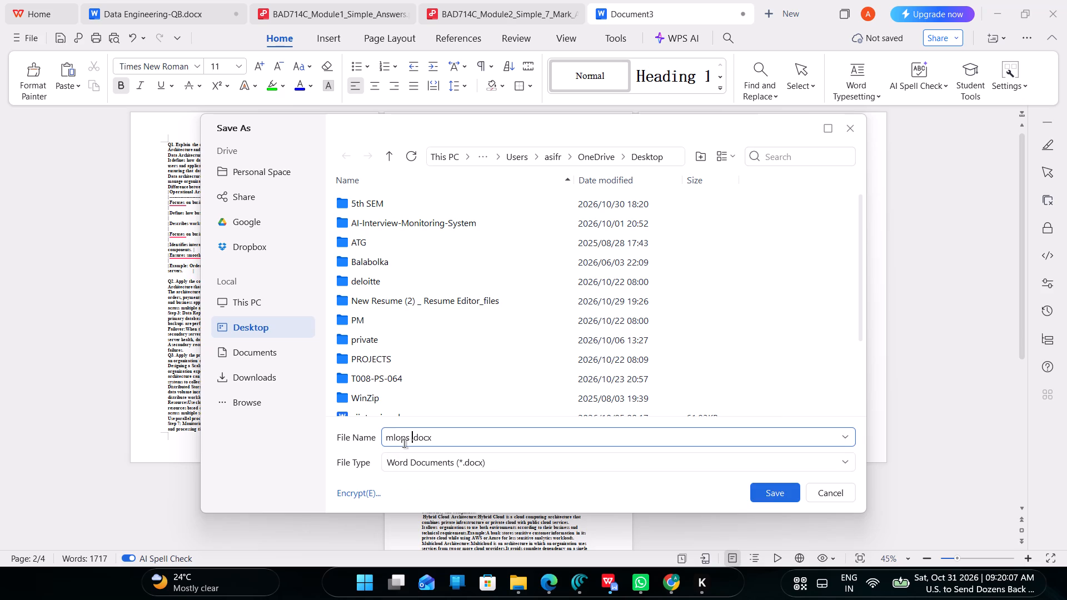
{"action": "type", "text": "m"}
{"action": "key", "text": "2"}
{"action": "key", "text": "BackSpace"}
{"action": "type", "text": "of"}
{"action": "key", "text": "d"}
{"action": "key", "text": "BackSpace"}
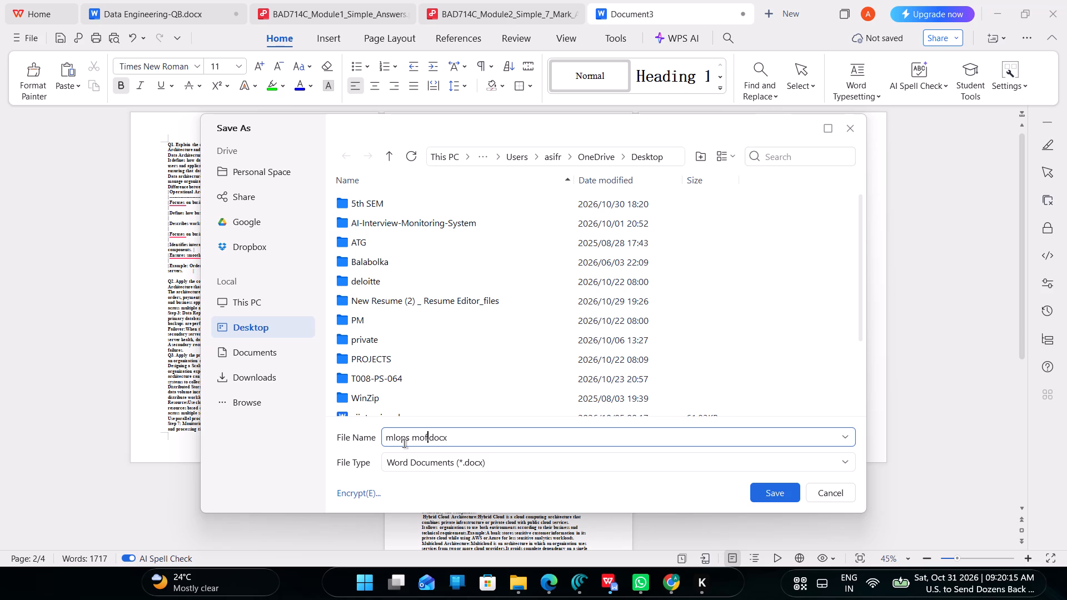
{"action": "key", "text": "BackSpace"}
{"action": "type", "text": "d"}
{"action": "key", "text": "space"}
{"action": "key", "text": "2"}
{"action": "key", "text": "Return"}
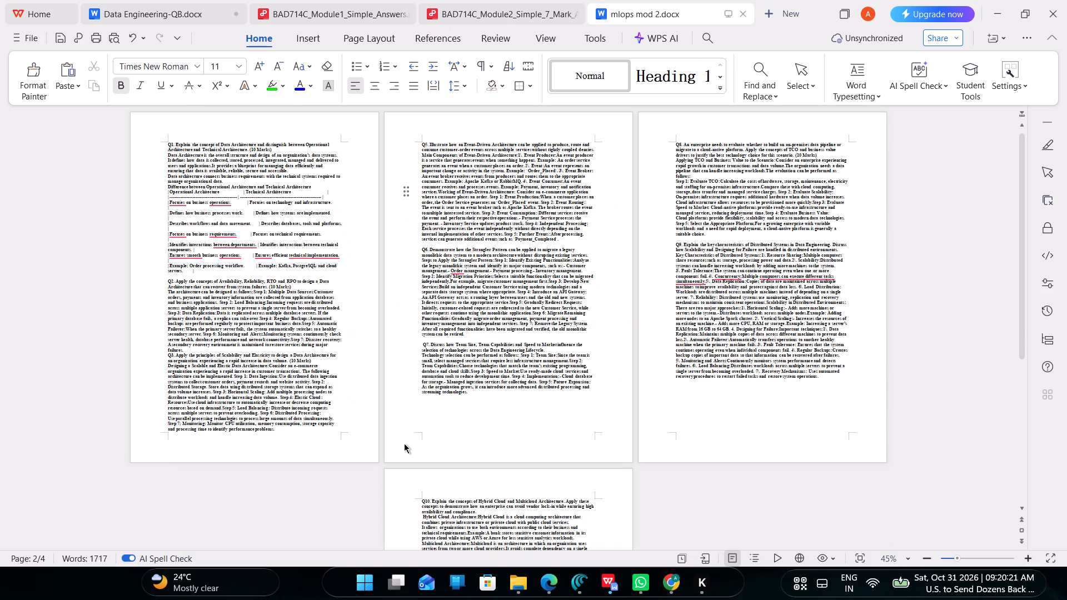
Close the saved "mlops mod 2.docx" document.
{"action": "left_click", "coordinate": [745, 12]}
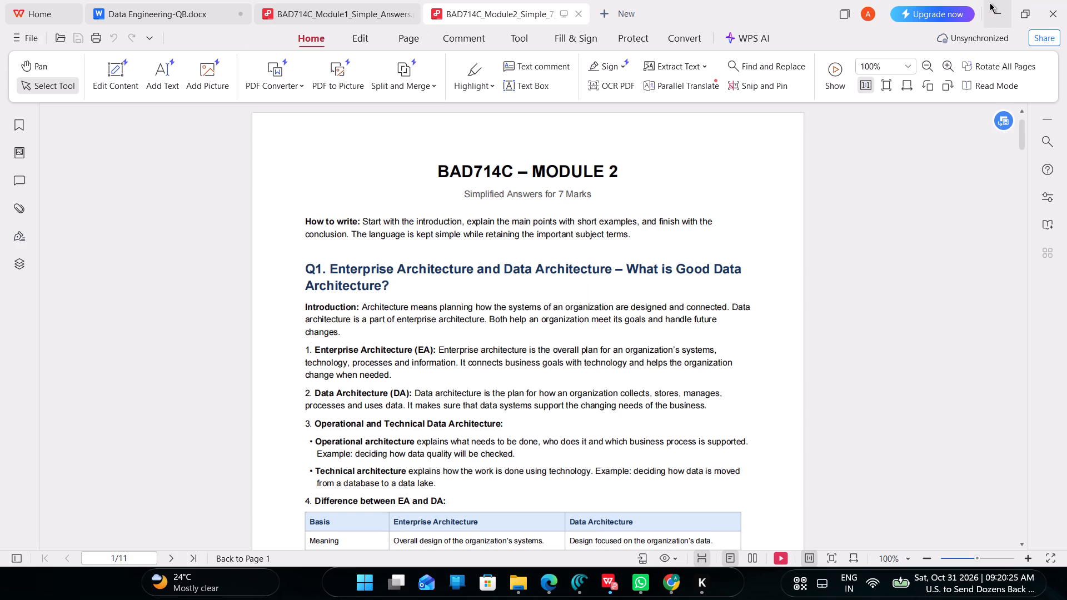
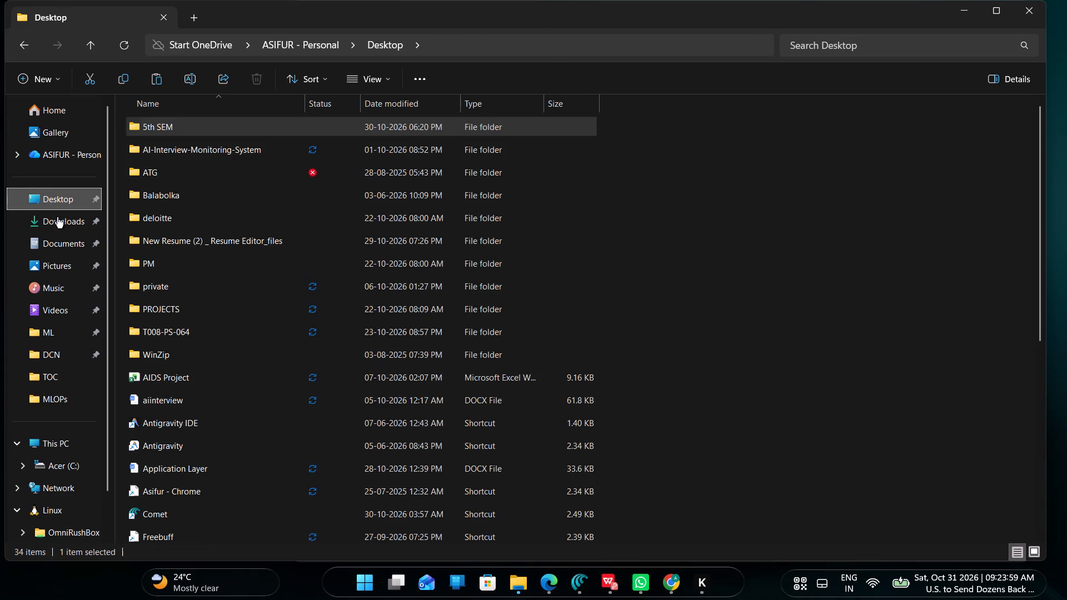
{"action": "left_click", "coordinate": [57, 218]}
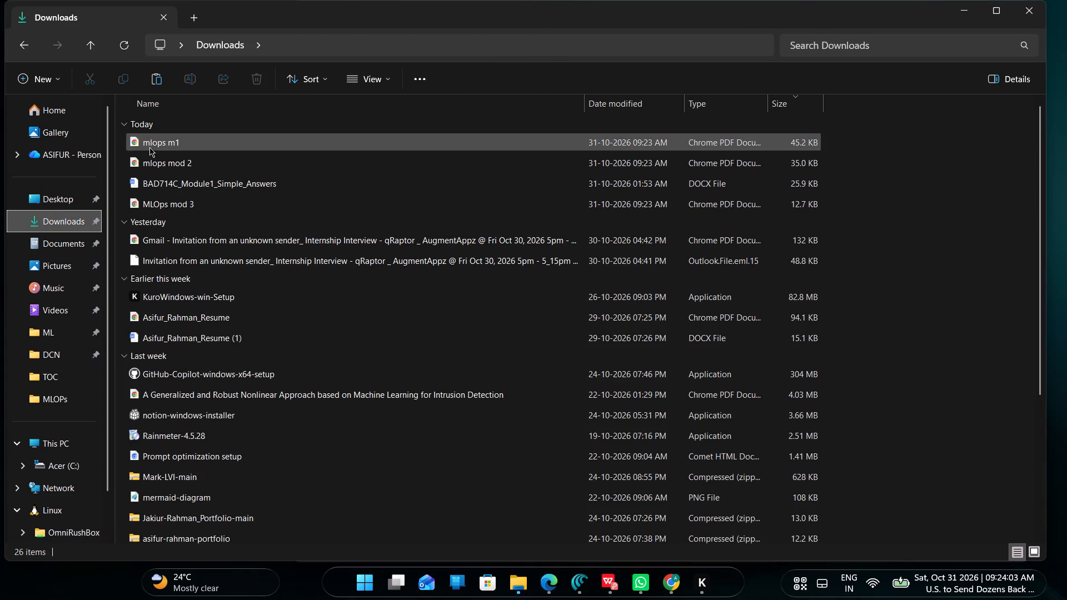
{"action": "right_click", "coordinate": [149, 147]}
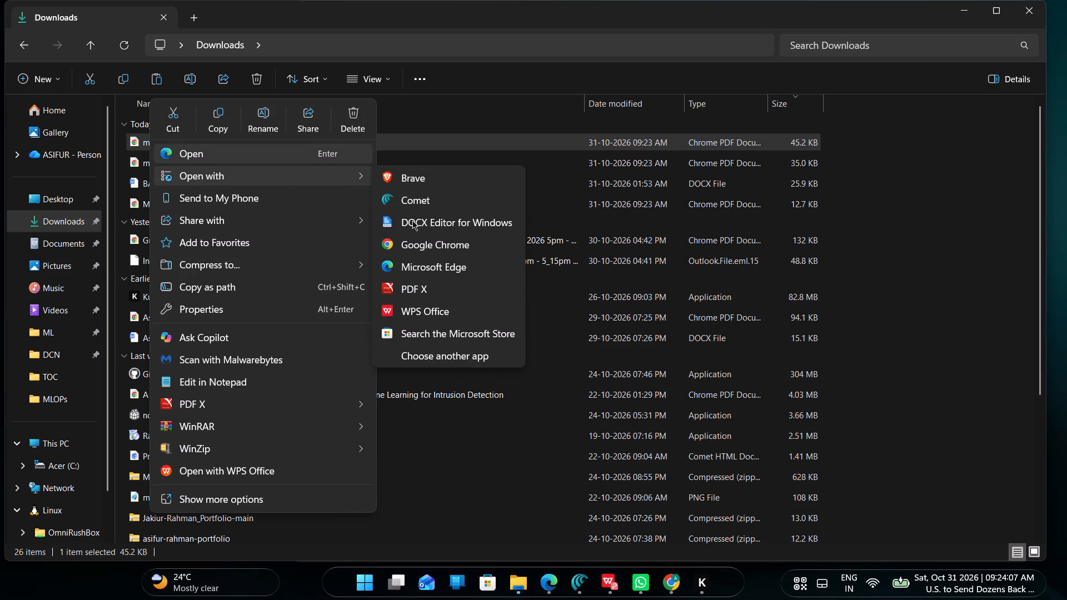
{"action": "left_click", "coordinate": [426, 308]}
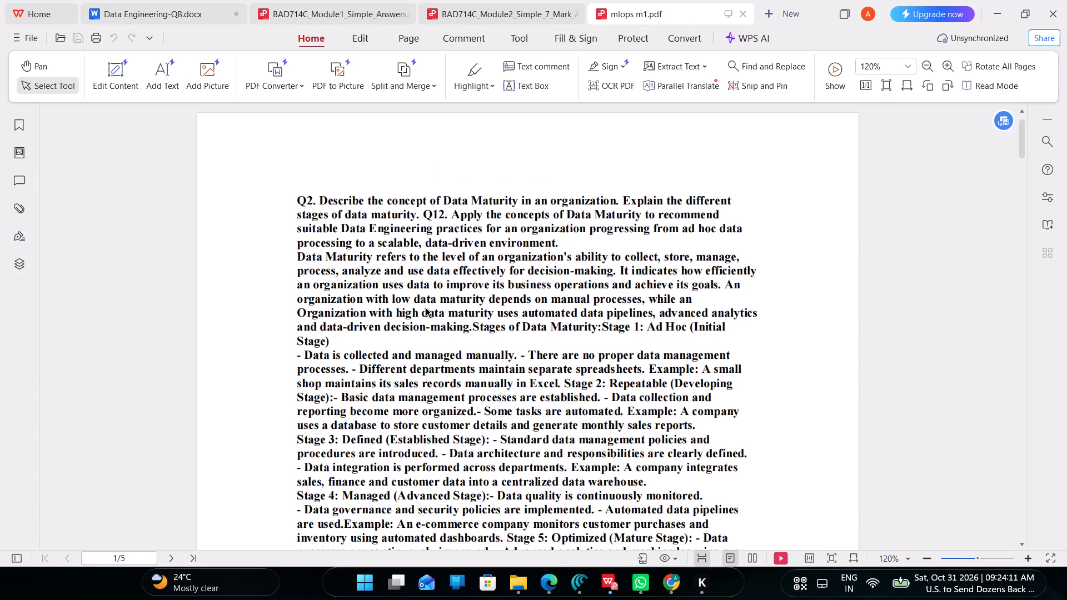
{"action": "scroll", "coordinate": [426, 308], "scroll_direction": "down", "scroll_amount": 14}
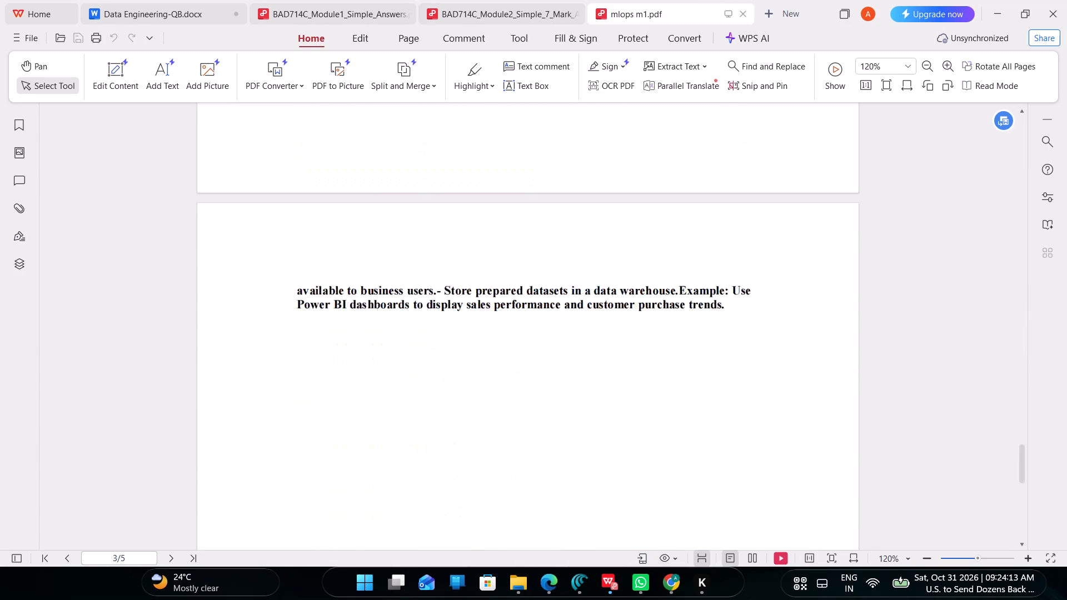
{"action": "scroll", "coordinate": [426, 308], "scroll_direction": "up", "scroll_amount": 4}
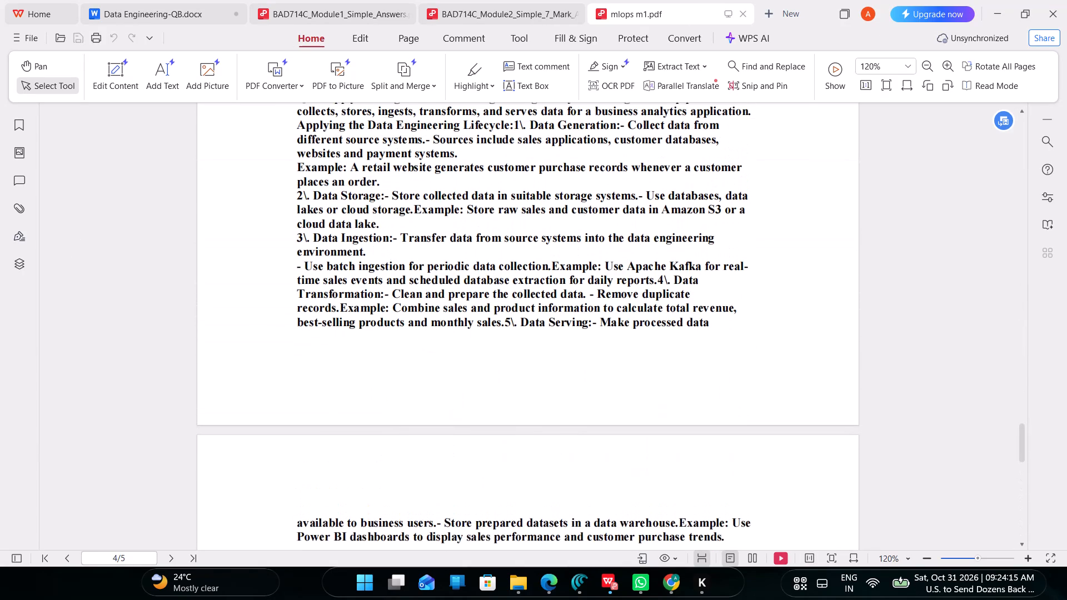
{"action": "scroll", "coordinate": [426, 308], "scroll_direction": "up", "scroll_amount": 8}
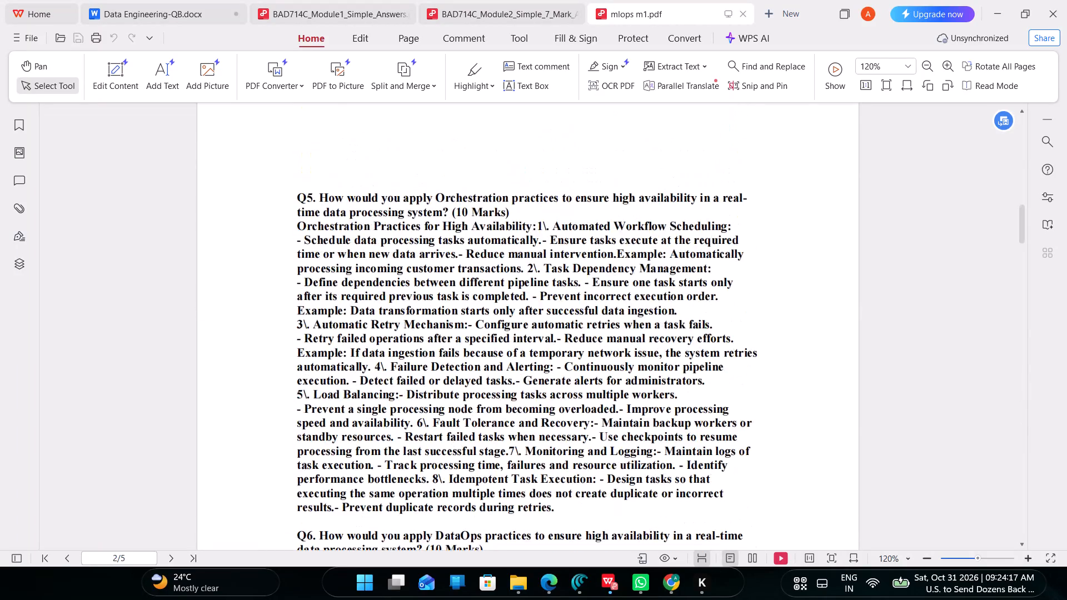
{"action": "scroll", "coordinate": [426, 308], "scroll_direction": "up", "scroll_amount": 1}
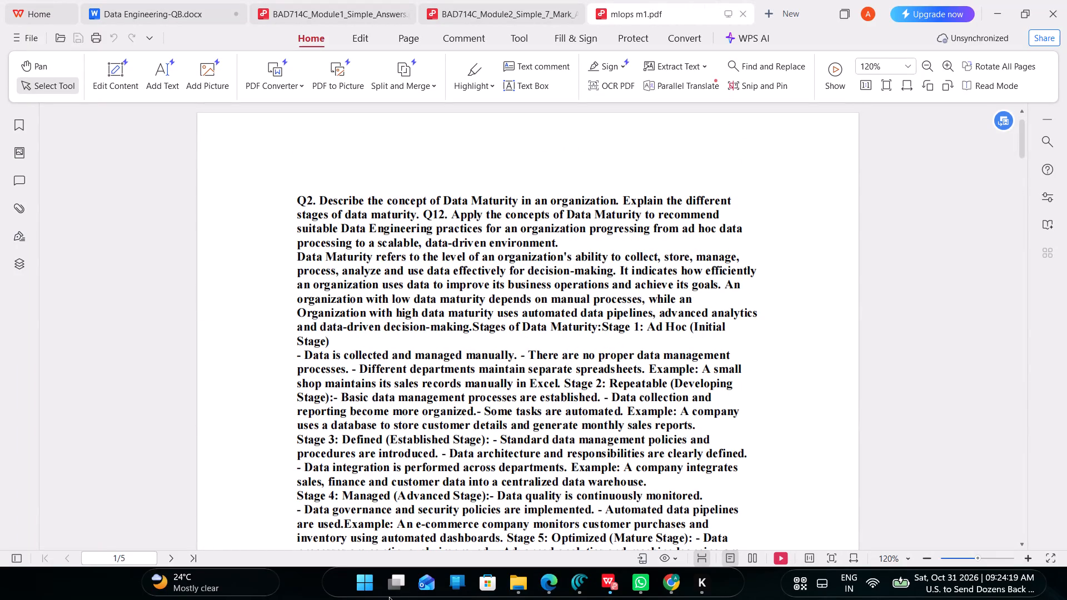
Open the mlops mod 2 PDF from the Downloads folder with WPS Office and look through its pages.
{"action": "left_click", "coordinate": [513, 594]}
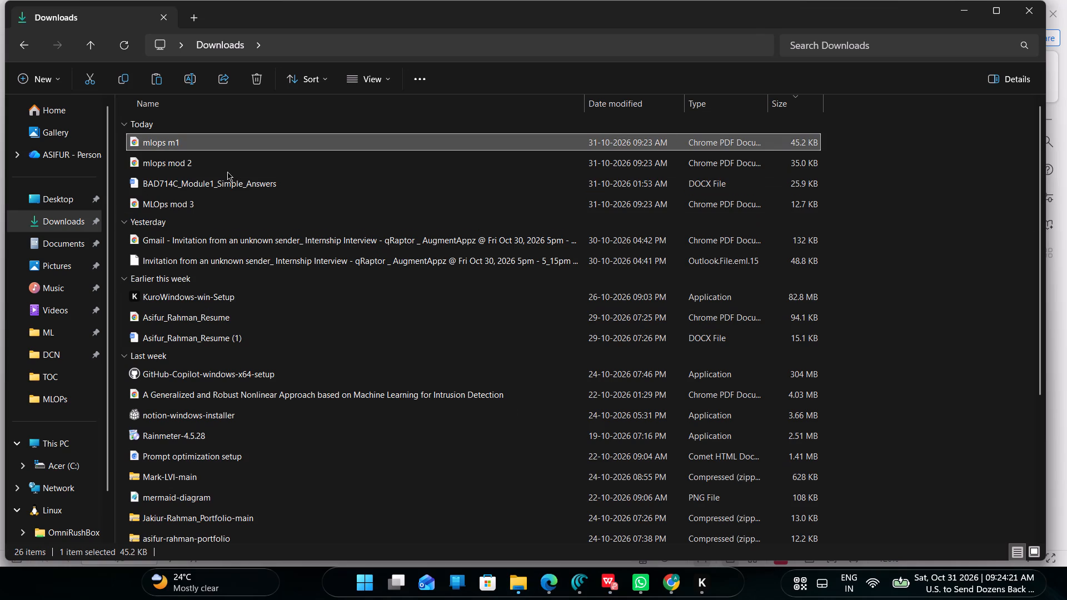
{"action": "right_click", "coordinate": [220, 164]}
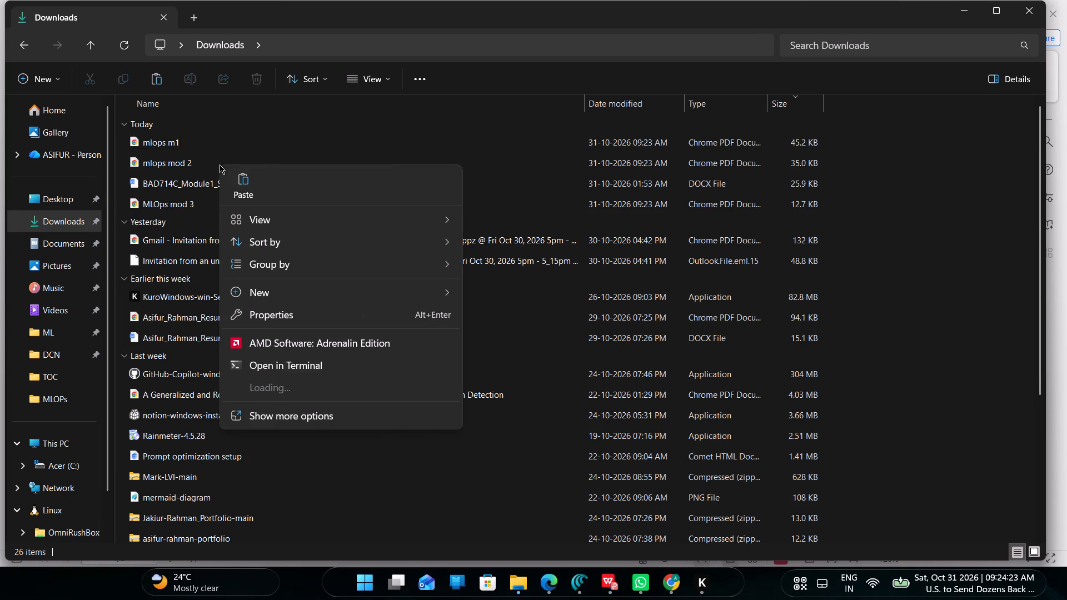
{"action": "left_click", "coordinate": [173, 160]}
{"action": "right_click", "coordinate": [173, 160]}
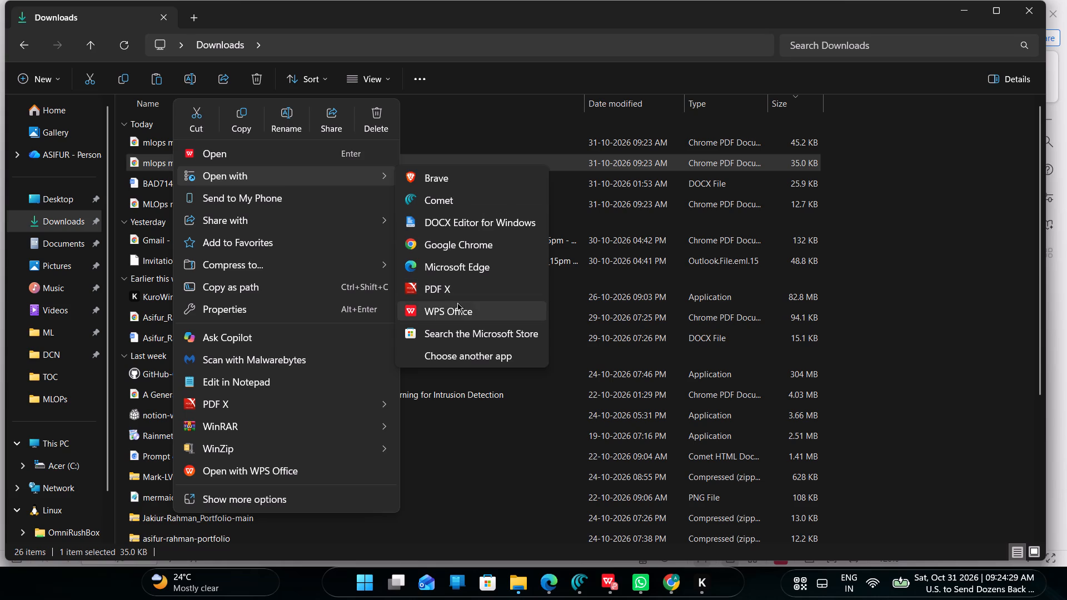
{"action": "left_click", "coordinate": [463, 307]}
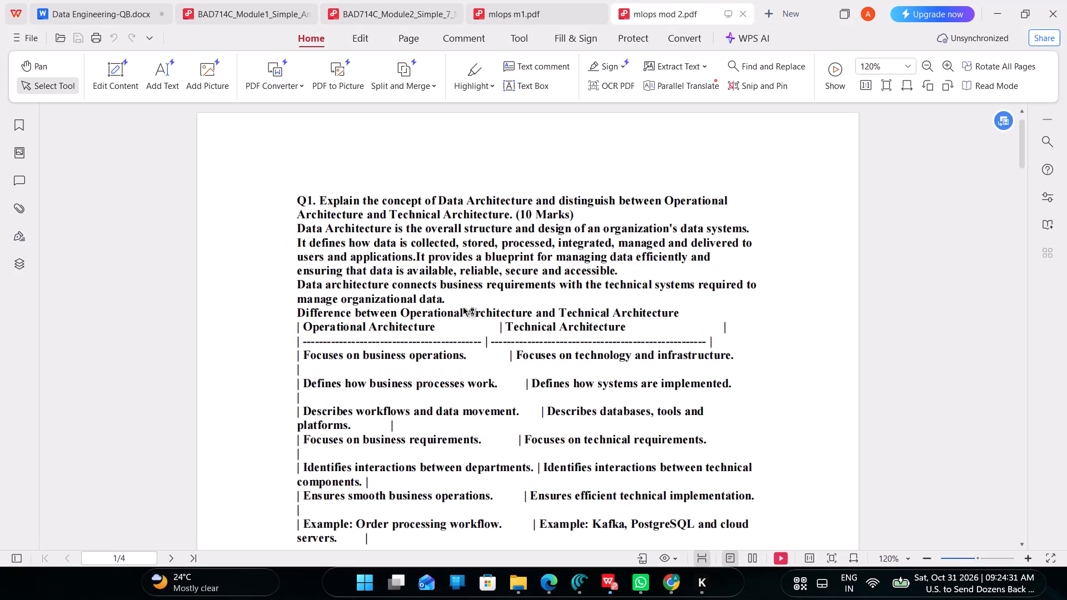
{"action": "scroll", "coordinate": [463, 307], "scroll_direction": "down", "scroll_amount": 19}
{"action": "scroll", "coordinate": [463, 307], "scroll_direction": "down", "scroll_amount": 4}
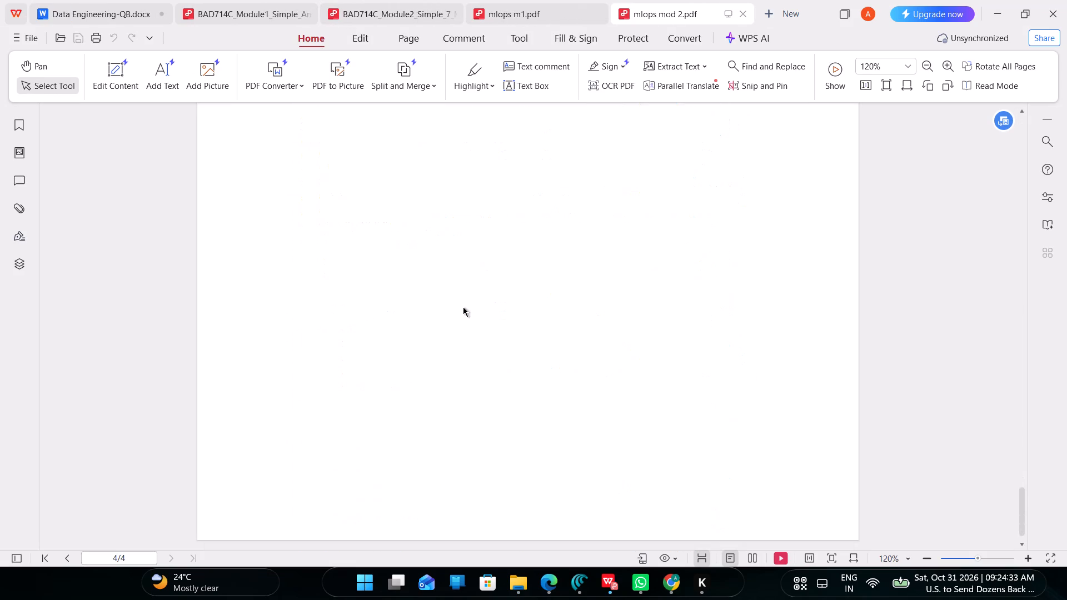
{"action": "scroll", "coordinate": [463, 307], "scroll_direction": "down", "scroll_amount": 8}
{"action": "scroll", "coordinate": [463, 307], "scroll_direction": "up", "scroll_amount": 11}
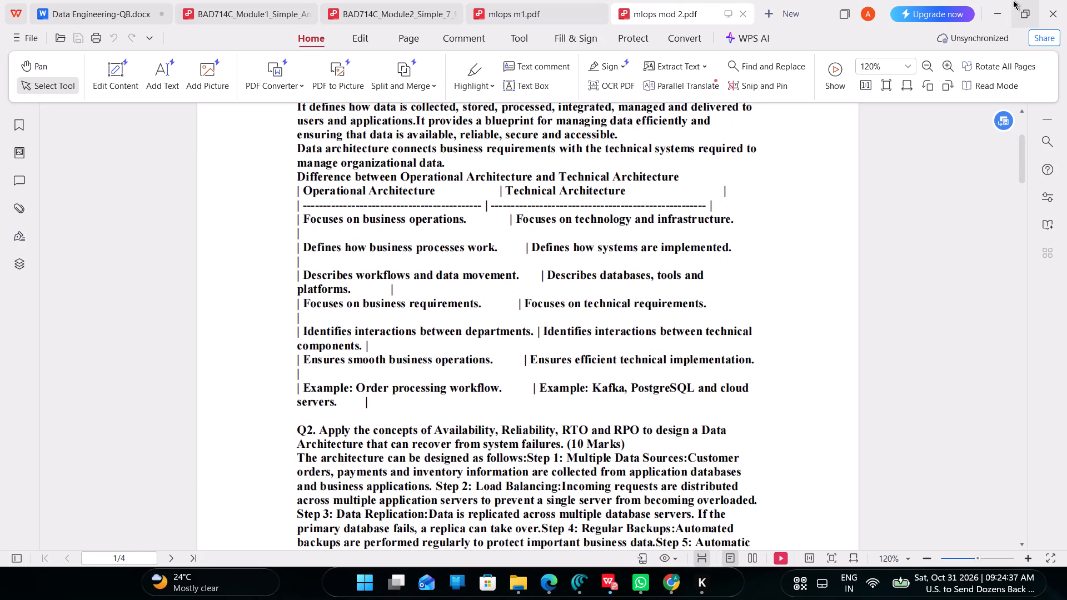
Open the MLOps mod 3 PDF from the Downloads folder with WPS Office and check its page, including at 33.3% zoom.
{"action": "left_click", "coordinate": [991, 1]}
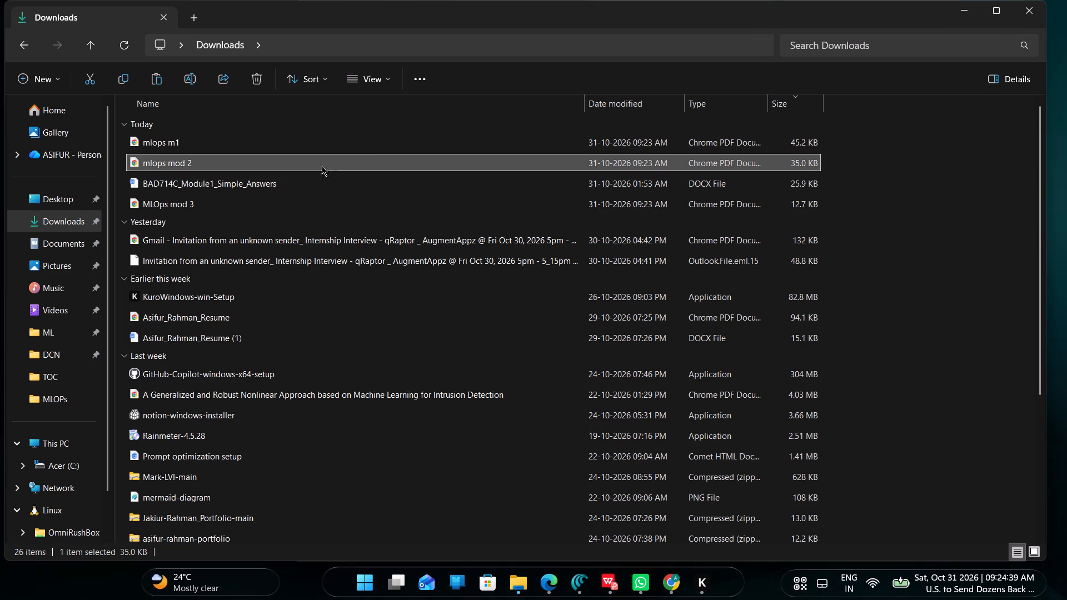
{"action": "left_click", "coordinate": [275, 204]}
{"action": "right_click", "coordinate": [275, 204]}
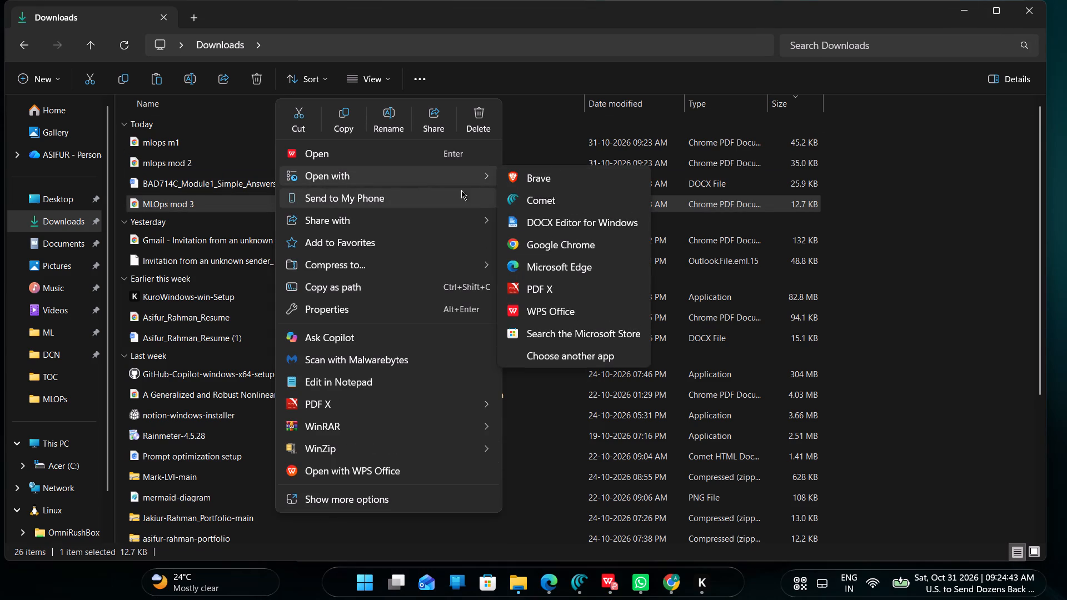
{"action": "left_click", "coordinate": [540, 310]}
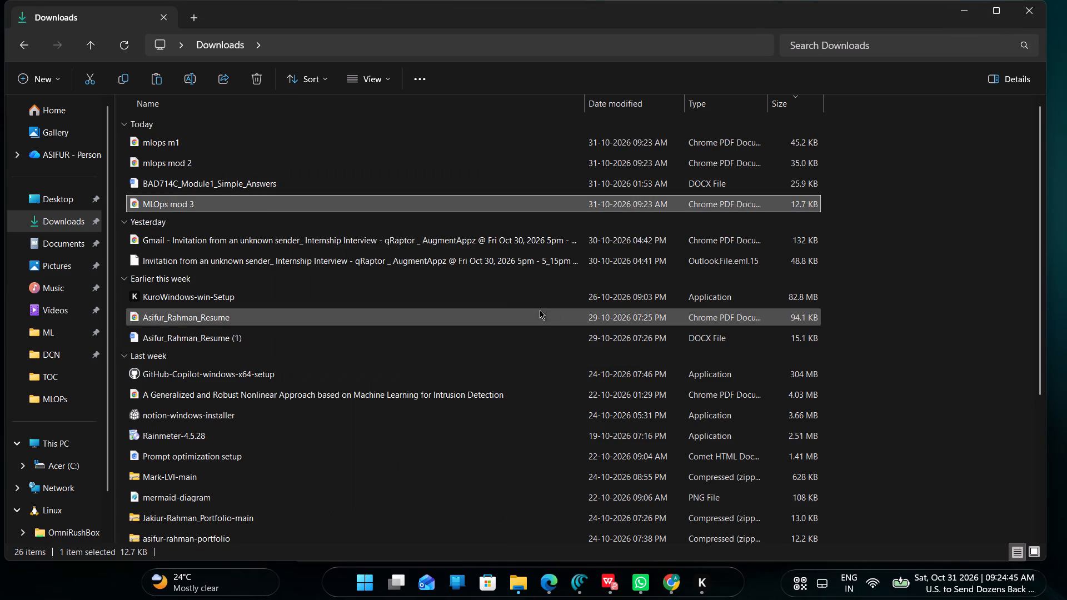
{"action": "scroll", "coordinate": [540, 310], "scroll_direction": "down", "scroll_amount": 13}
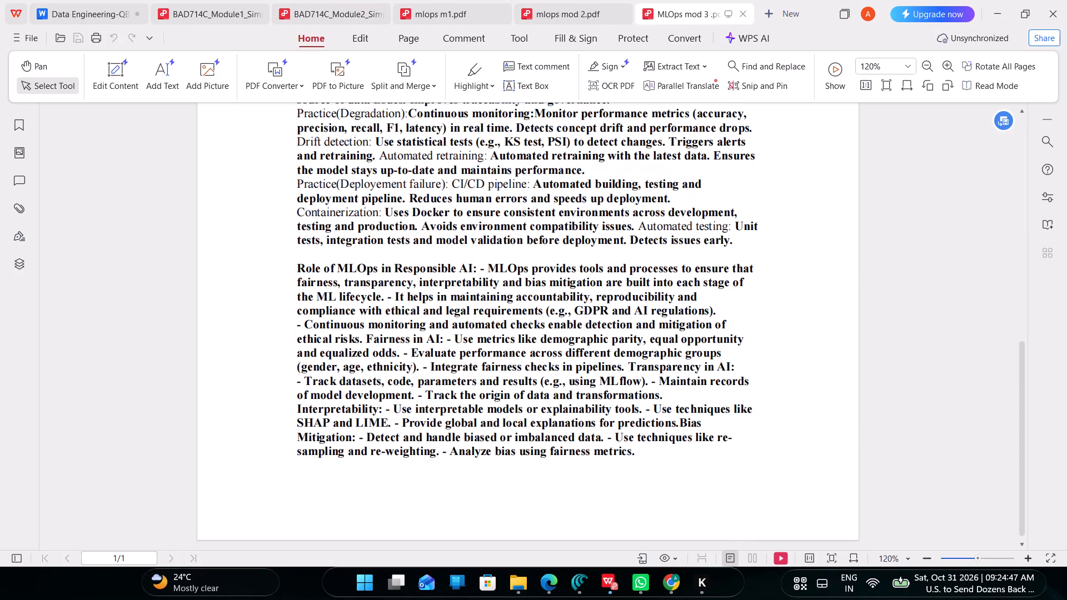
{"action": "scroll", "coordinate": [540, 310], "scroll_direction": "down", "scroll_amount": 6}
{"action": "scroll", "coordinate": [540, 310], "scroll_direction": "up", "scroll_amount": 8}
{"action": "scroll", "coordinate": [540, 310], "scroll_direction": "down", "scroll_amount": 2}
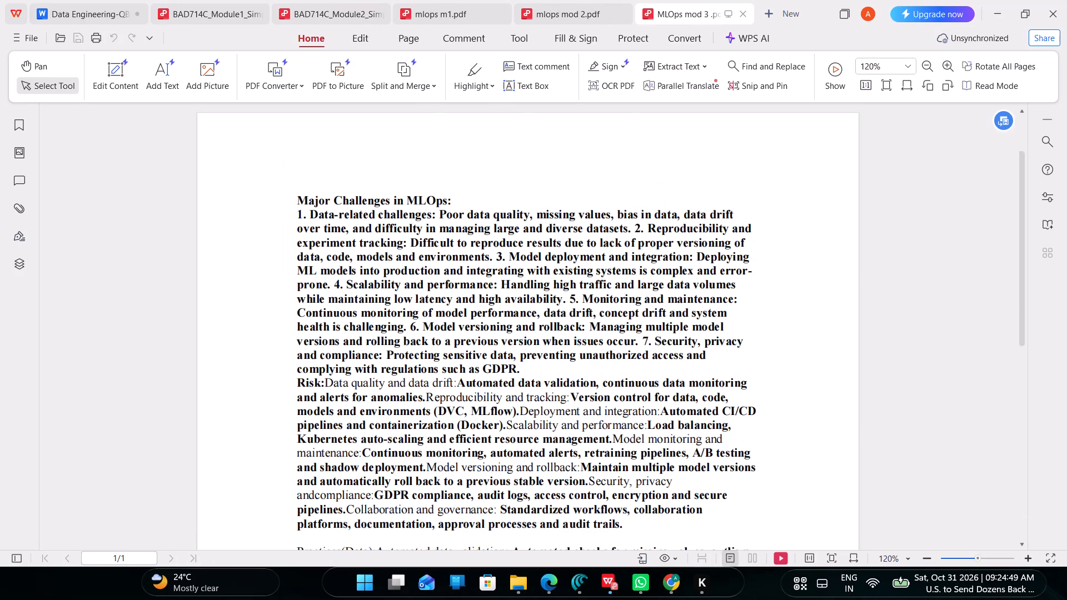
{"action": "scroll", "coordinate": [540, 310], "scroll_direction": "down", "scroll_amount": 5}
{"action": "scroll", "coordinate": [540, 310], "scroll_direction": "up", "scroll_amount": 5}
{"action": "scroll", "coordinate": [540, 310], "scroll_direction": "down", "scroll_amount": 7}
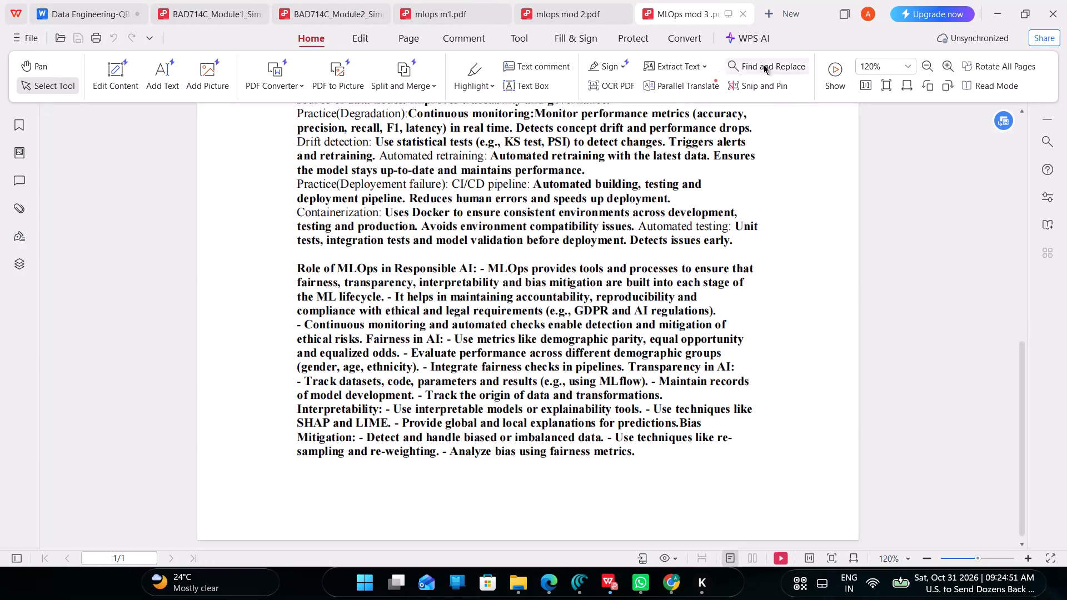
{"action": "scroll", "coordinate": [720, 269], "scroll_direction": "down", "scroll_amount": 5, "text": "ctrl"}
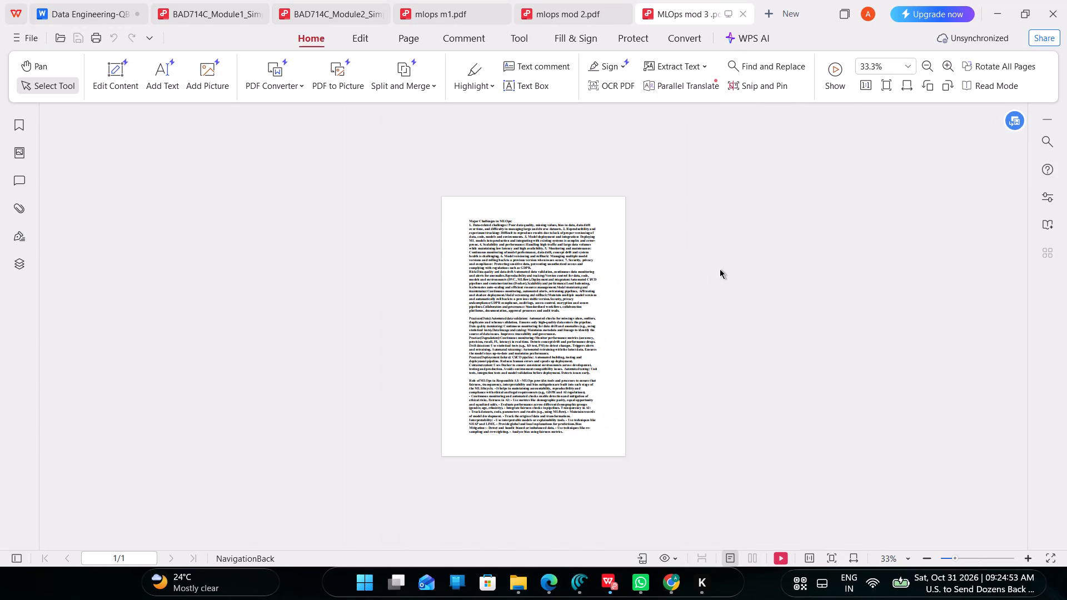
Switch back to mlops m1.pdf and review its content down to the last pages.
{"action": "left_click", "coordinate": [582, 0]}
{"action": "left_click", "coordinate": [433, 0]}
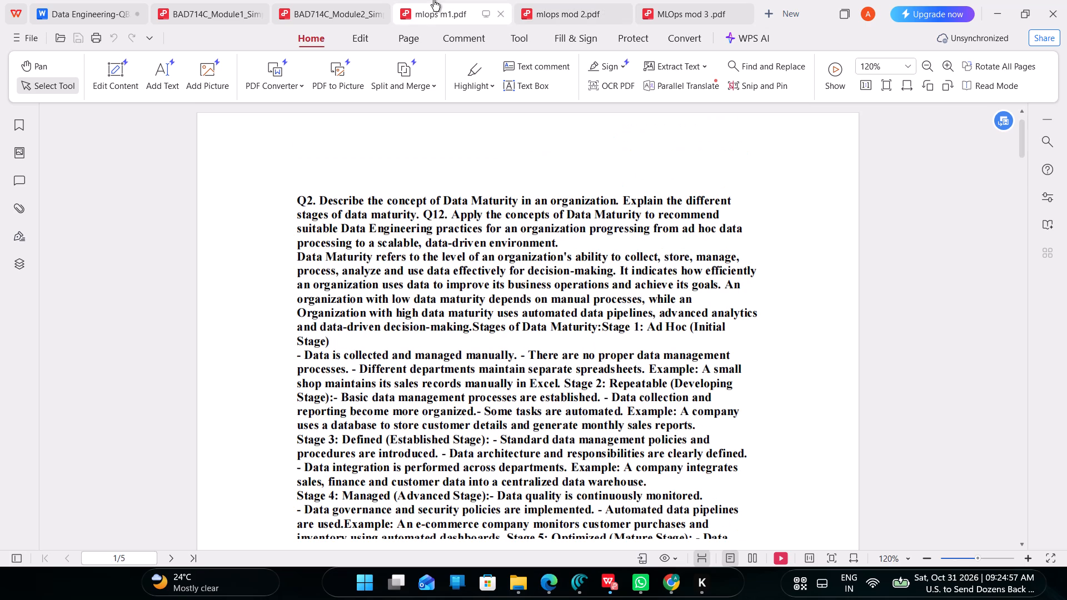
{"action": "scroll", "coordinate": [405, 417], "scroll_direction": "down", "scroll_amount": 13}
{"action": "scroll", "coordinate": [405, 417], "scroll_direction": "down", "scroll_amount": 8}
{"action": "scroll", "coordinate": [405, 417], "scroll_direction": "up", "scroll_amount": 4}
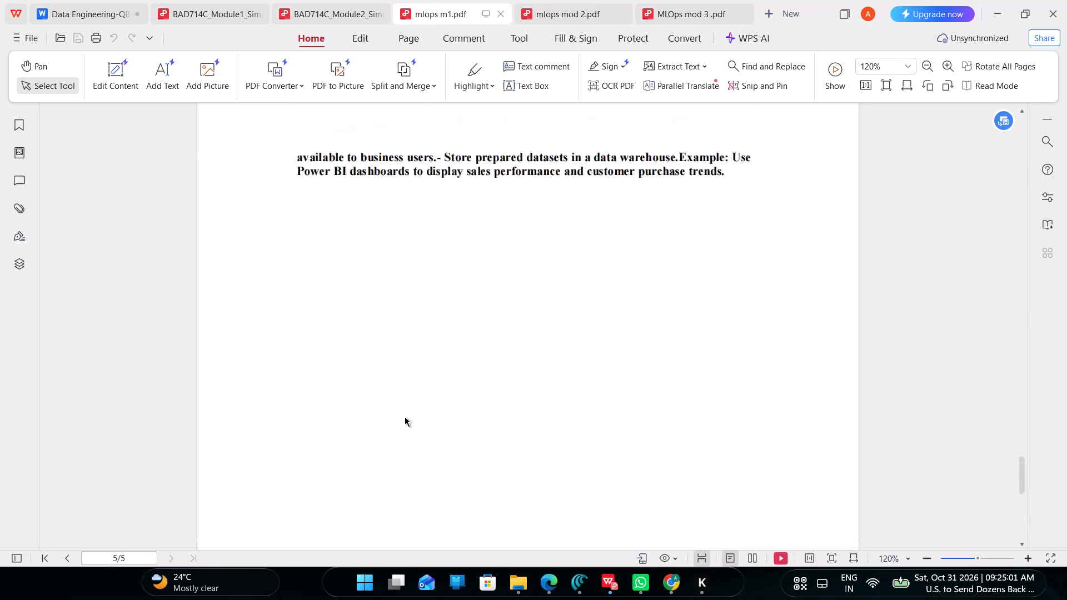
{"action": "scroll", "coordinate": [405, 417], "scroll_direction": "up", "scroll_amount": 2}
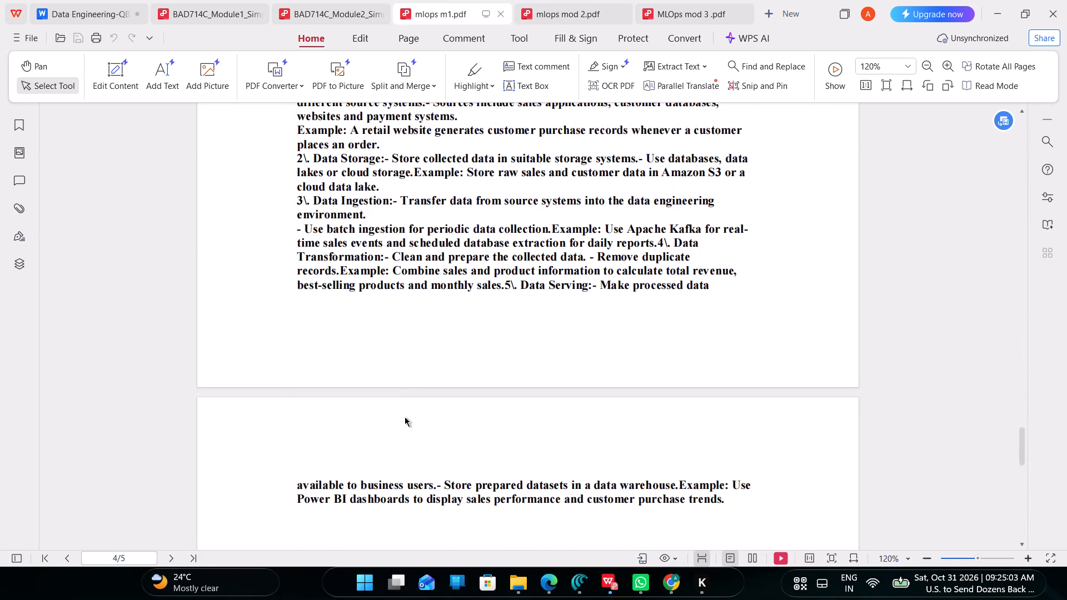
{"action": "scroll", "coordinate": [405, 417], "scroll_direction": "up", "scroll_amount": 2}
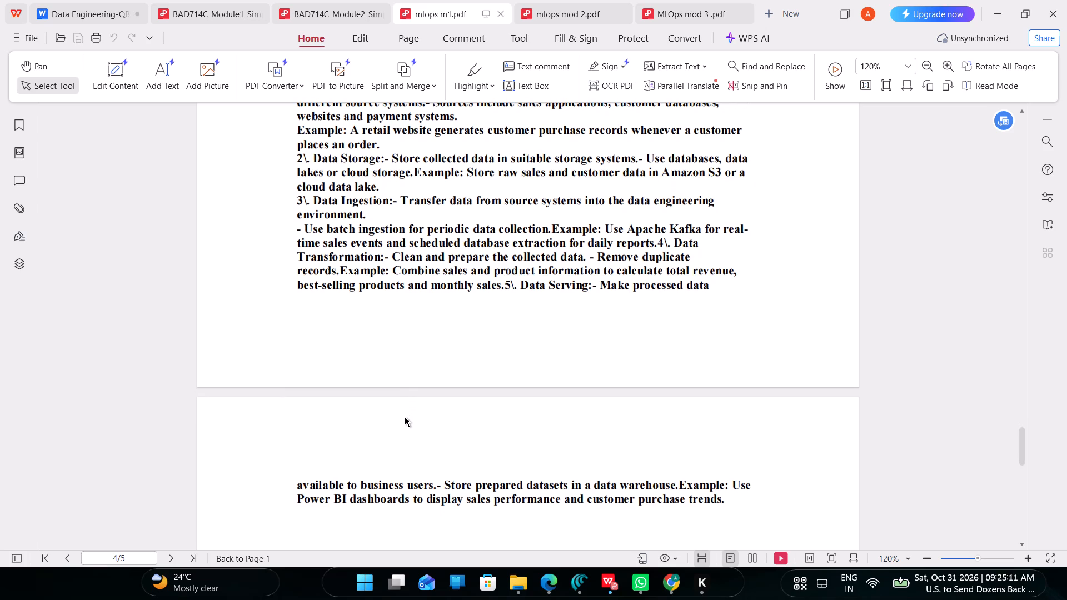
Return to the Downloads folder and copy the mlops m1 and mlops mod 2 PDF files together.
{"action": "left_click", "coordinate": [995, 2]}
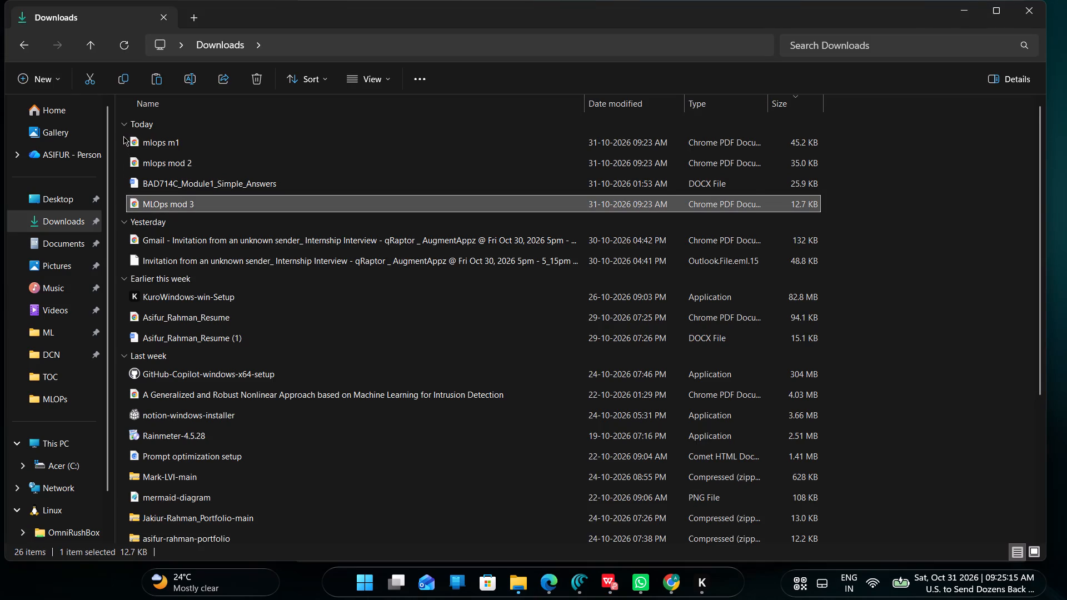
{"action": "left_click_drag", "start_coordinate": [123, 136], "coordinate": [152, 167]}
{"action": "key", "text": "ctrl+c"}
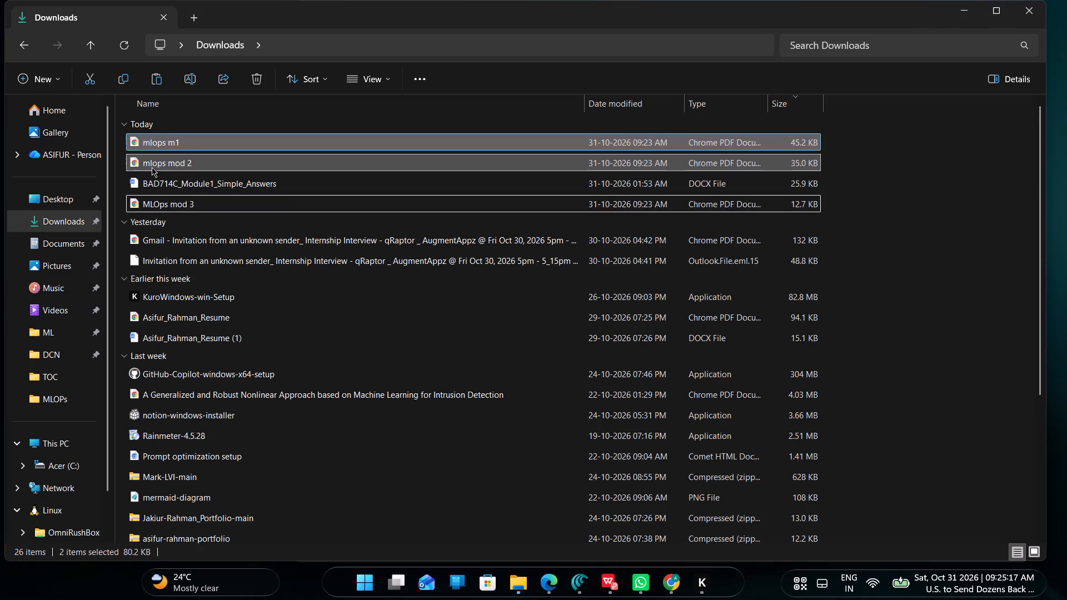
{"action": "left_click", "coordinate": [152, 167]}
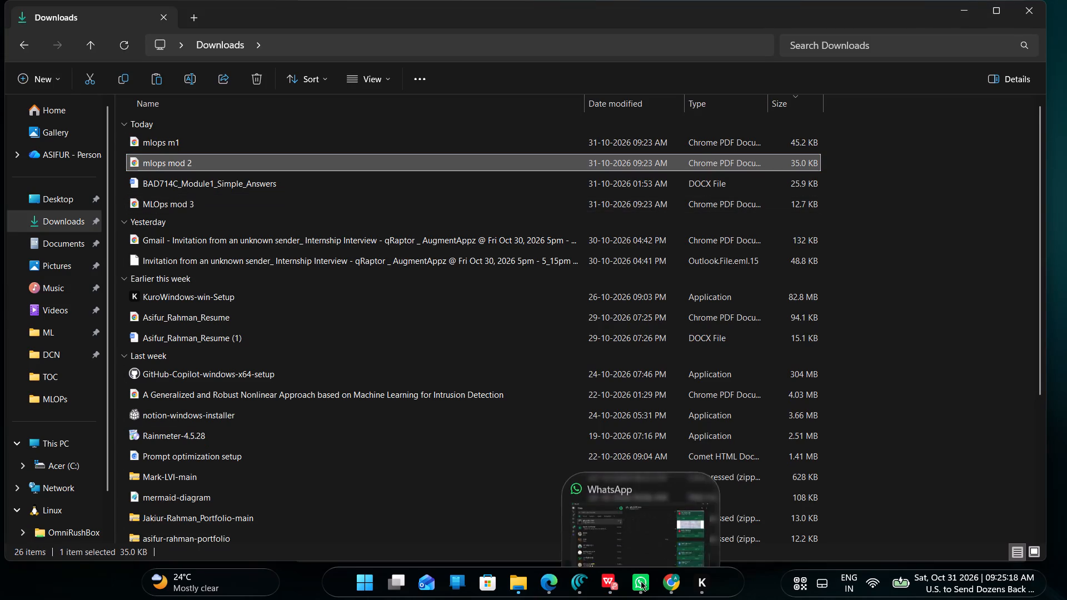
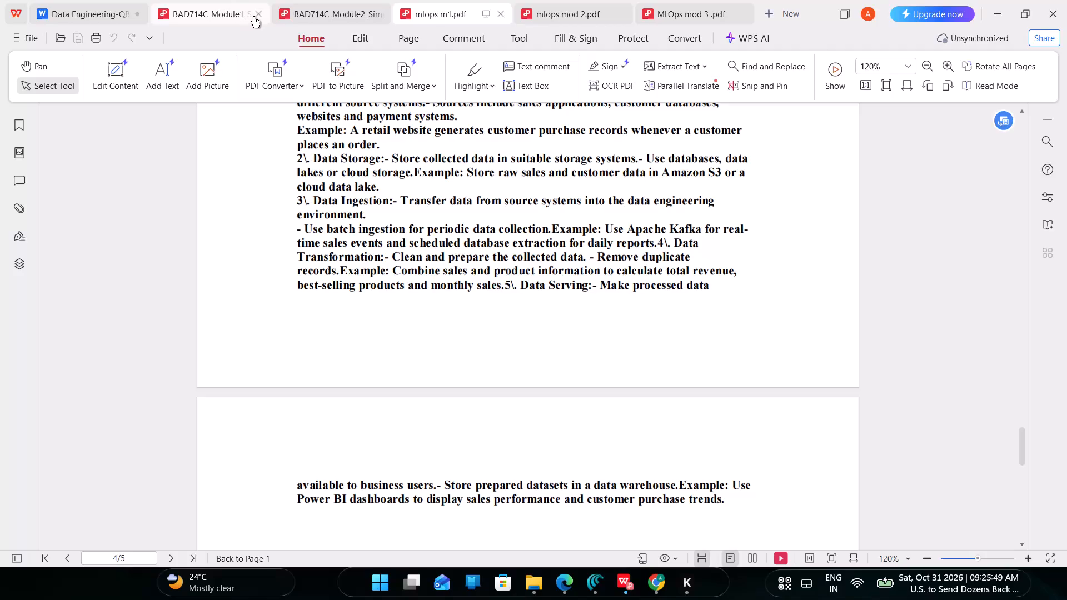
Close all the open PDFs, both BAD714C module files and the three MLOps module files, leaving only the Data Engineering-QB document open.
{"action": "left_click", "coordinate": [261, 19]}
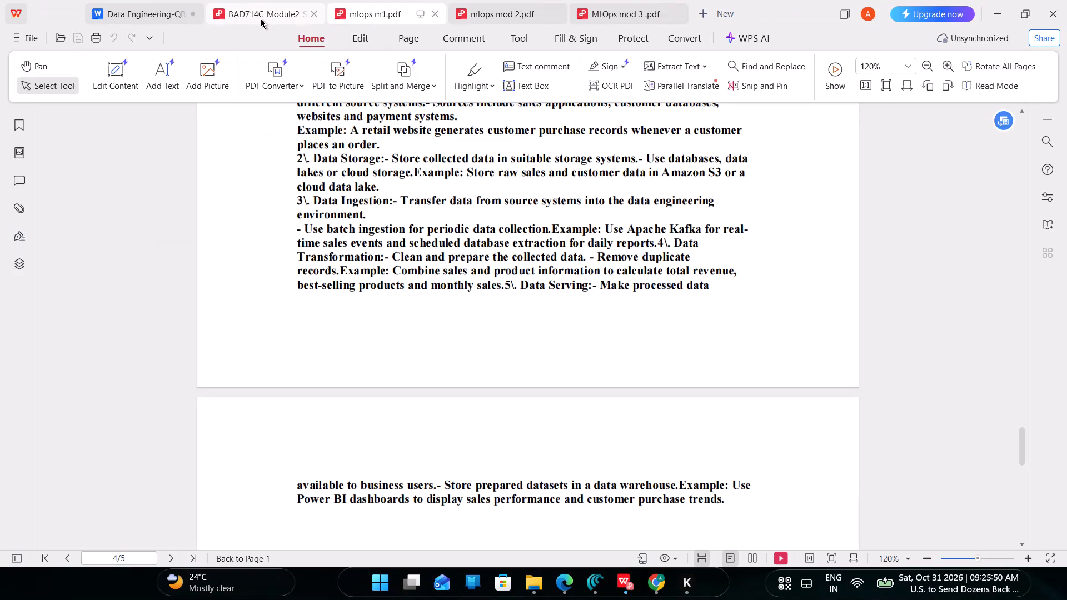
{"action": "left_click", "coordinate": [261, 19]}
{"action": "left_click", "coordinate": [261, 19]}
{"action": "left_click", "coordinate": [261, 19]}
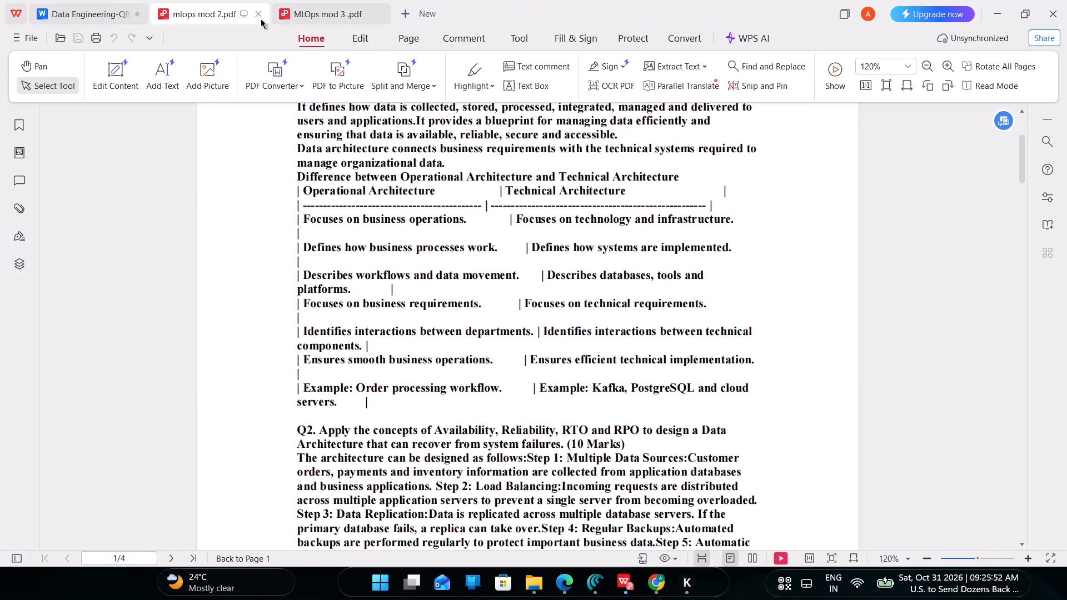
{"action": "left_click", "coordinate": [261, 19]}
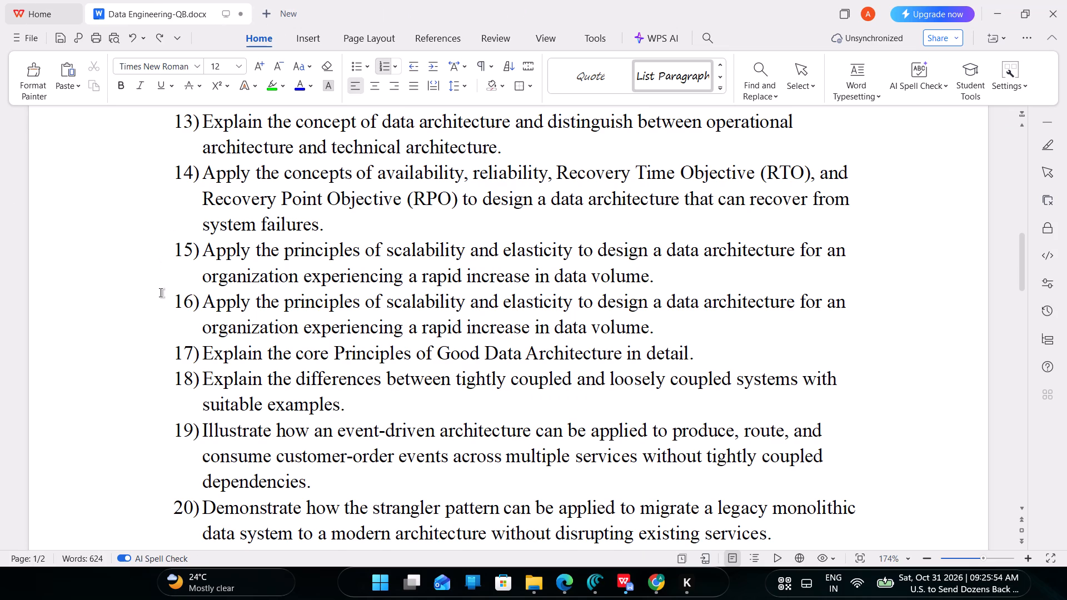
Switch from the Data Engineering question bank to the Branch · MLOPs chat in Comet.
{"action": "scroll", "coordinate": [161, 293], "scroll_direction": "up", "scroll_amount": 12}
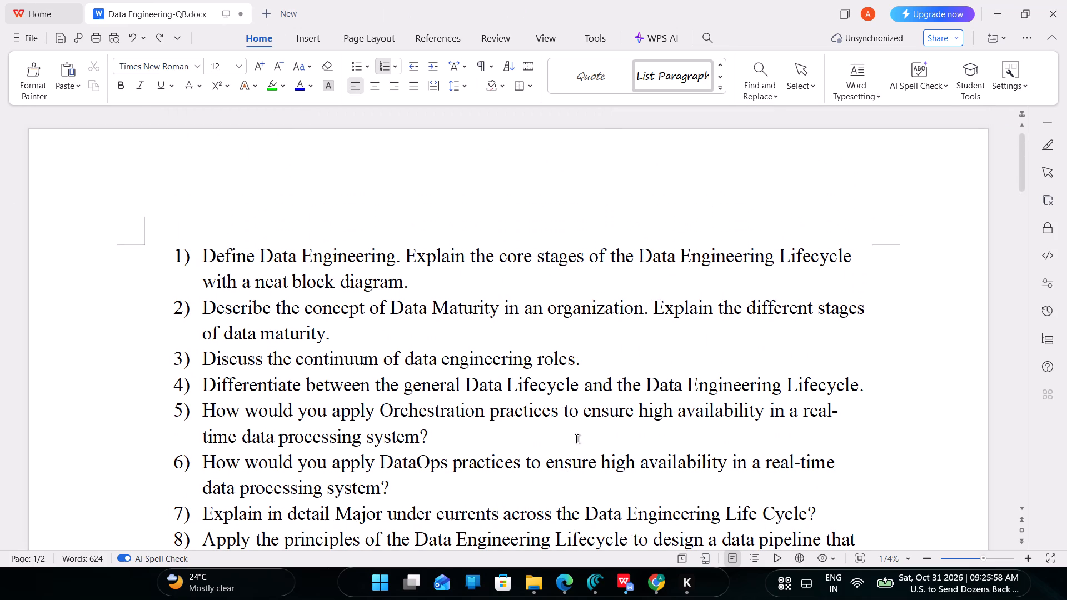